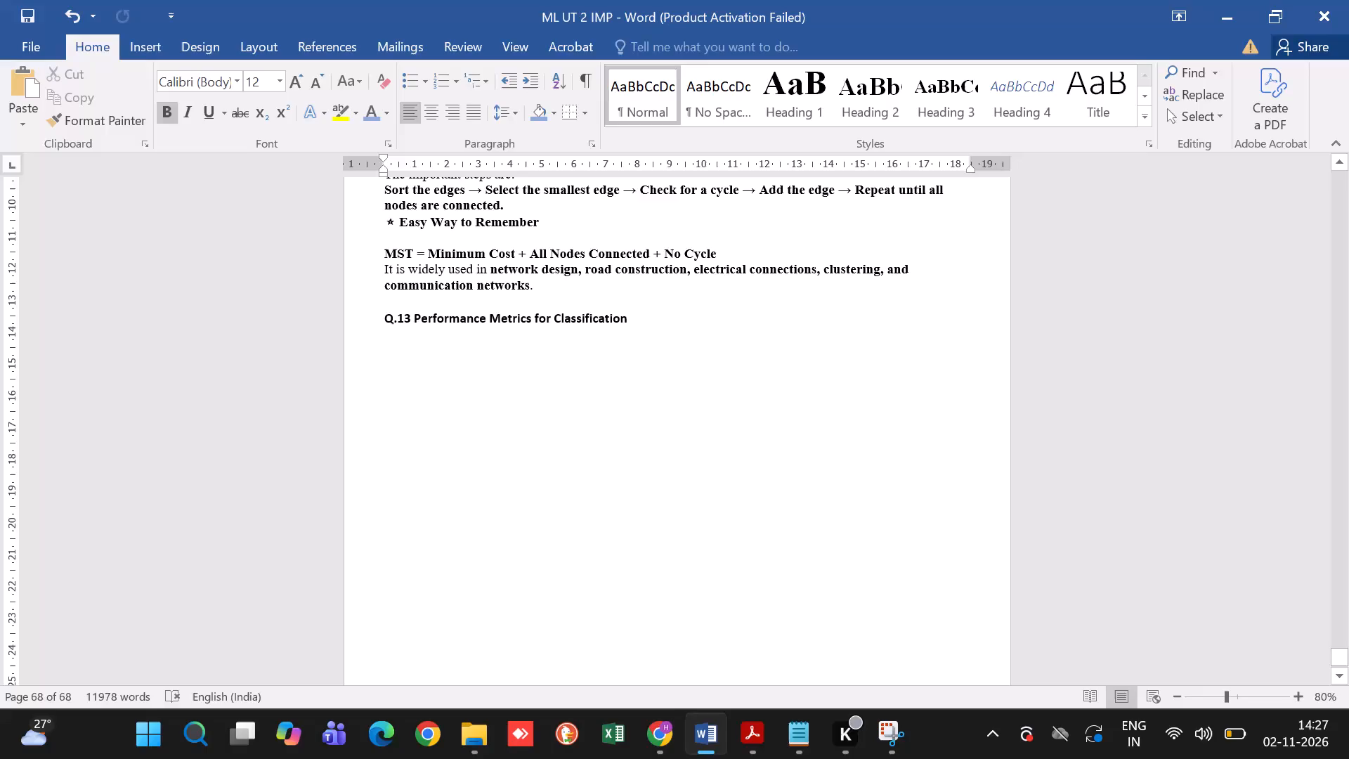
Save a copy of the document to the Desktop as a Word Document named ML UNI.
scroll(804, 339, "right", 1)
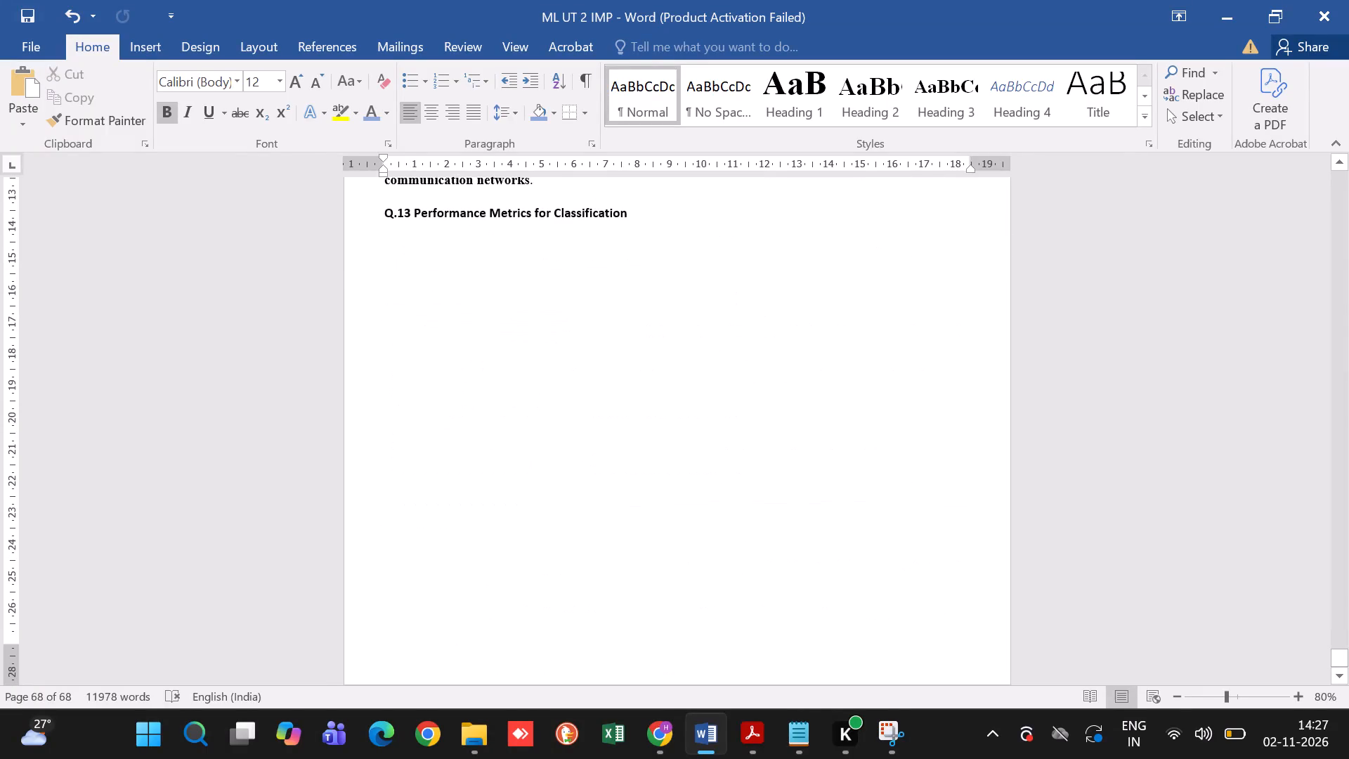
left_click(20, 54)
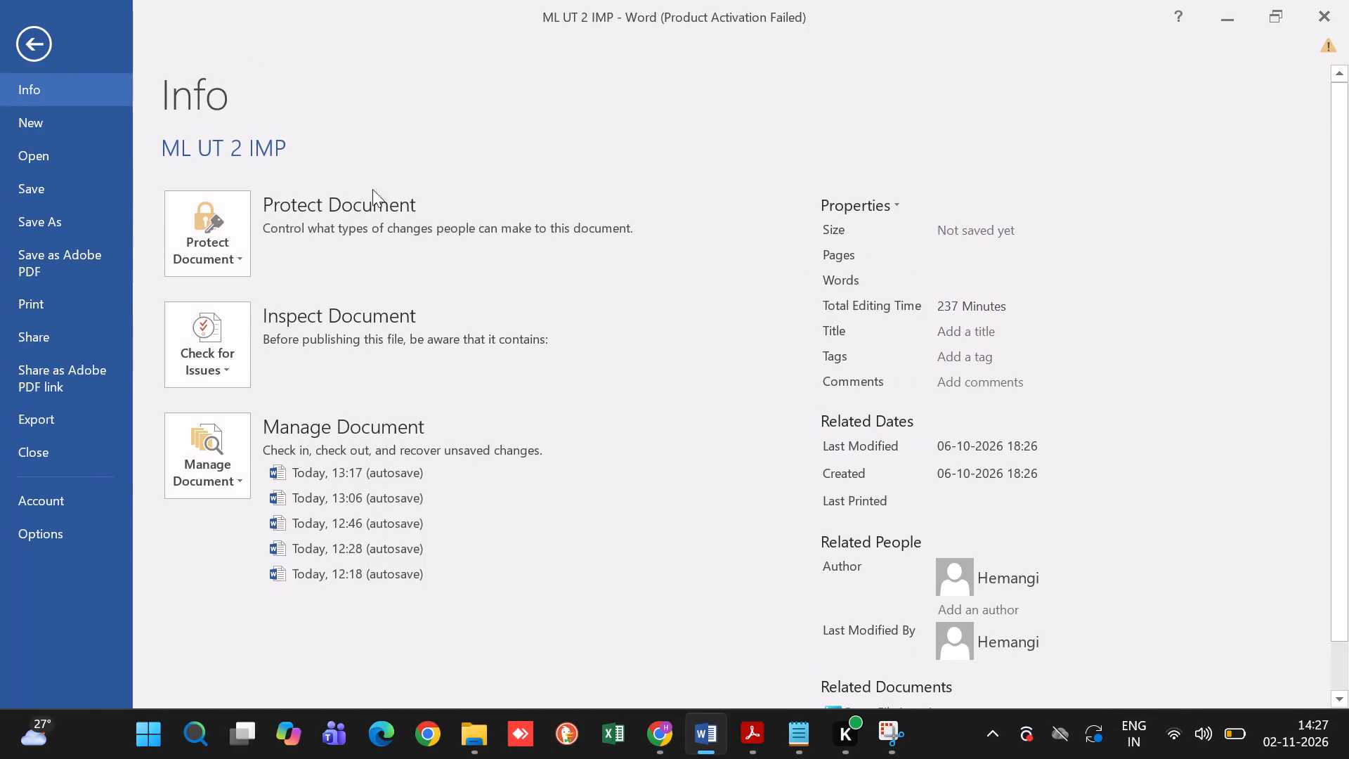
left_click(63, 212)
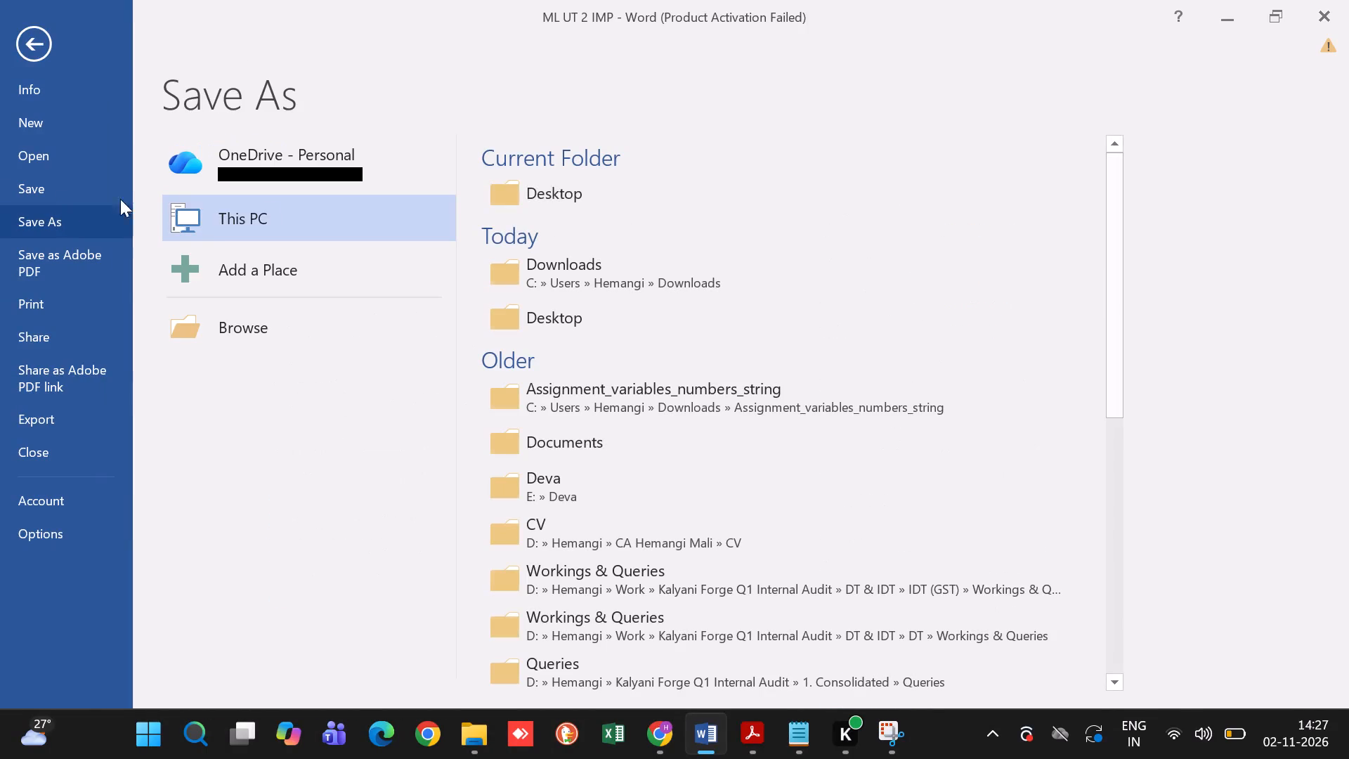
left_click(566, 206)
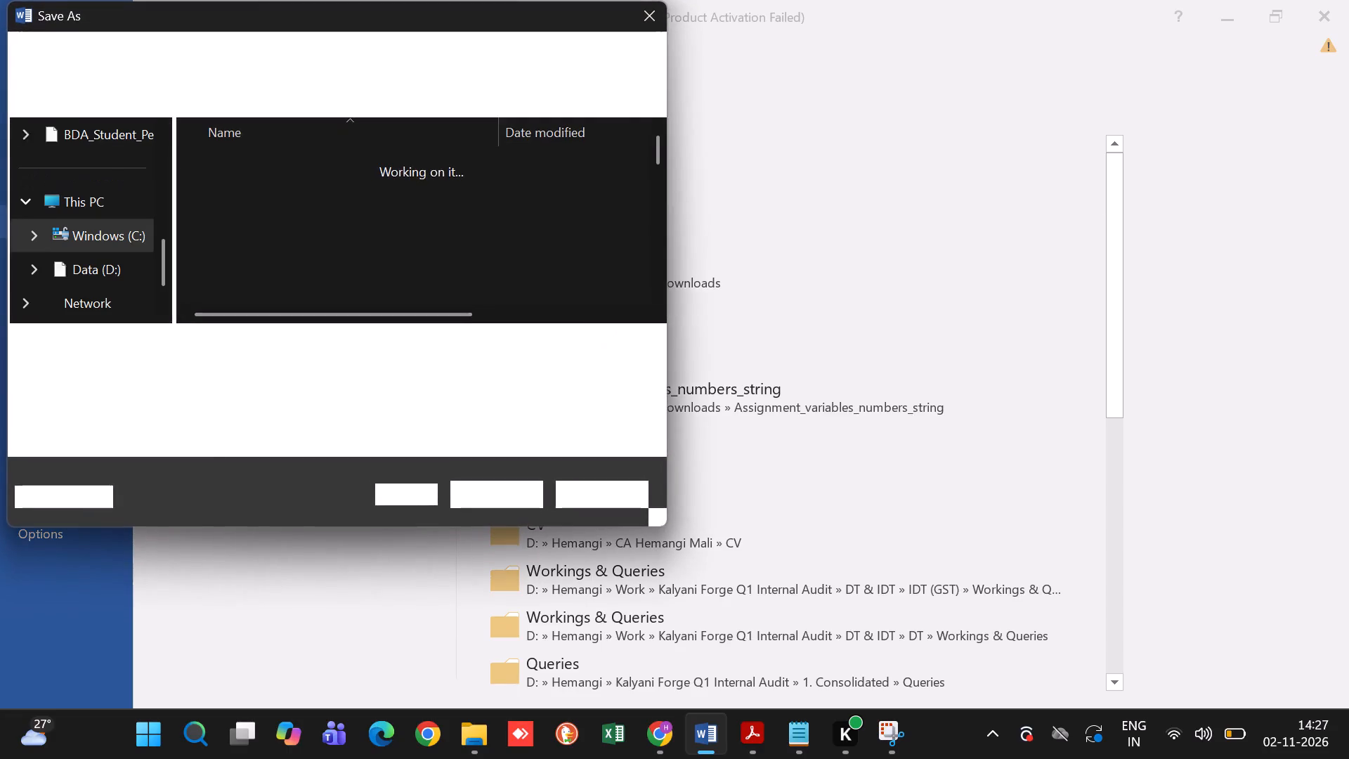
key("BackSpace")
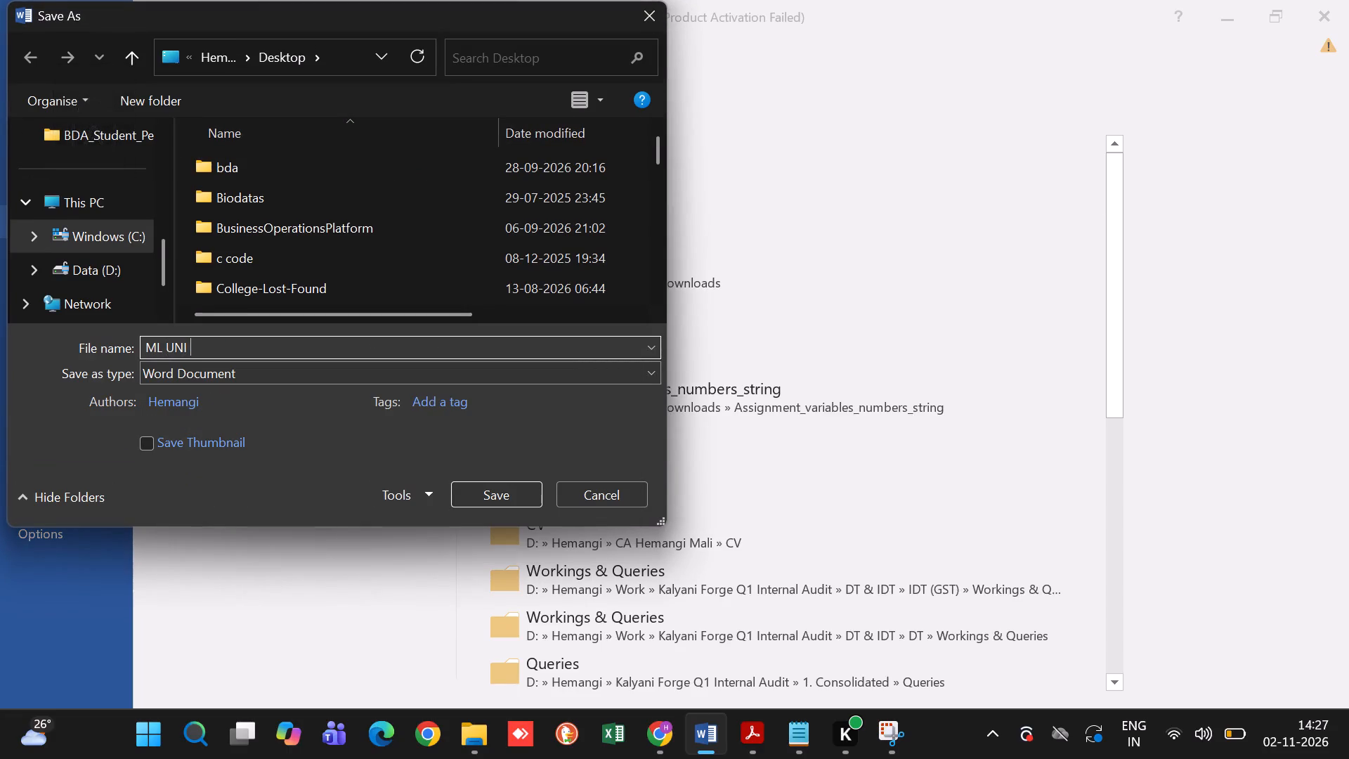
key("Return")
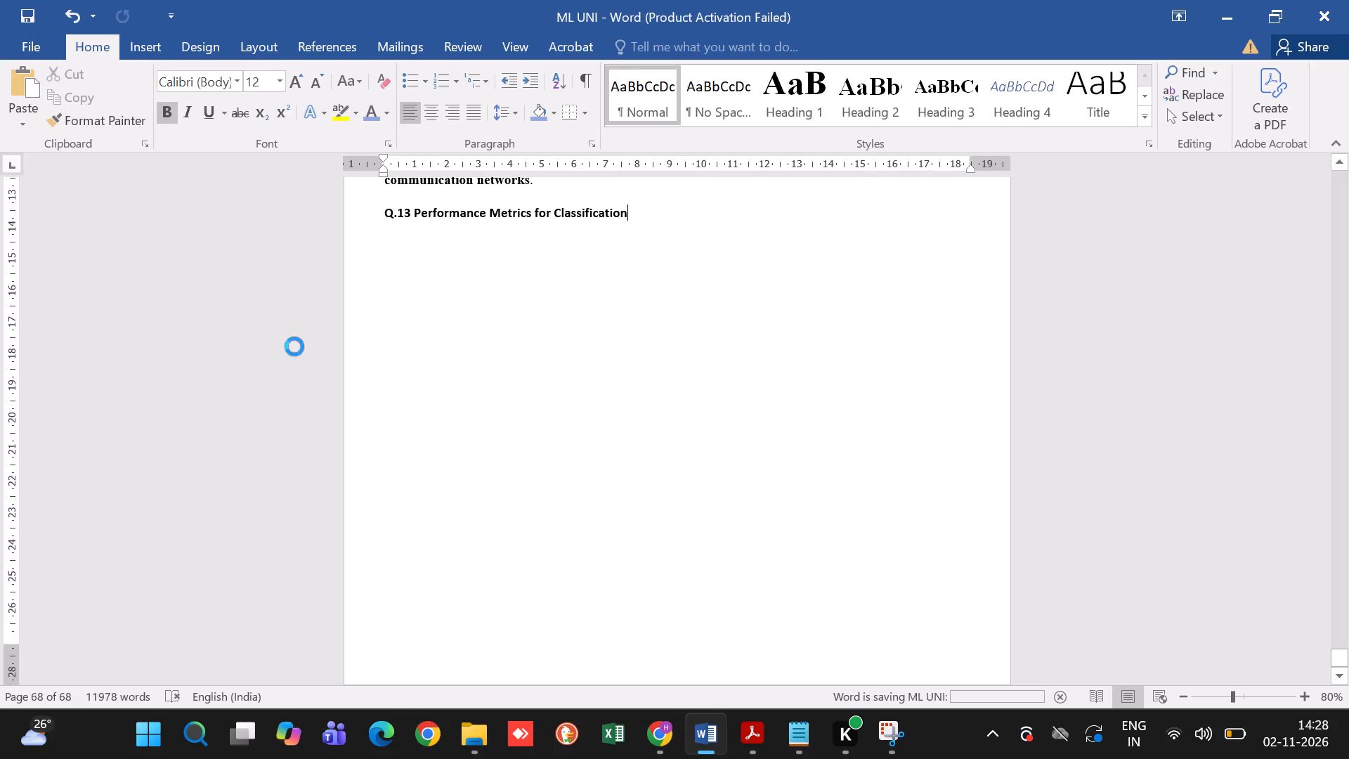
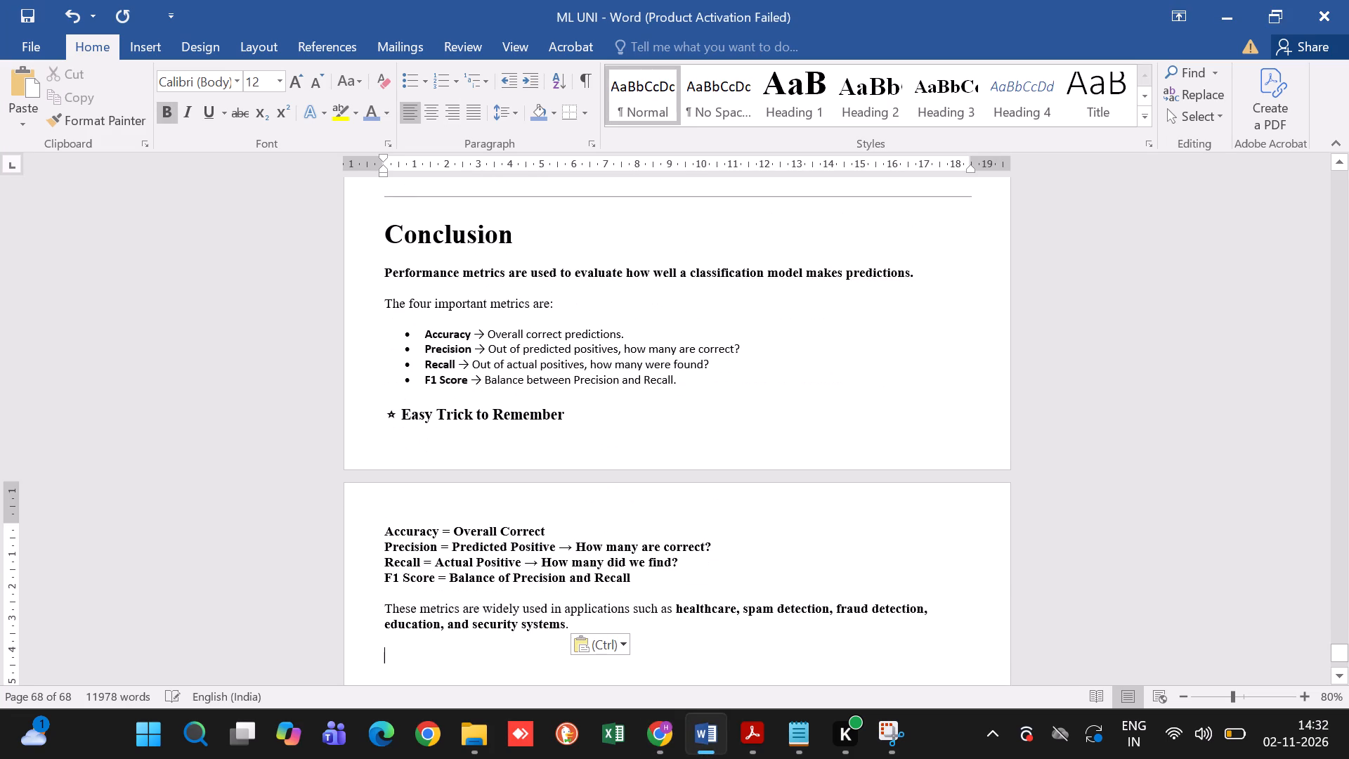
Set the font size of the entire pasted Q.13 answer, from "1. Introduction" to its last line, to 12.
left_click_drag(575, 621, 352, 507)
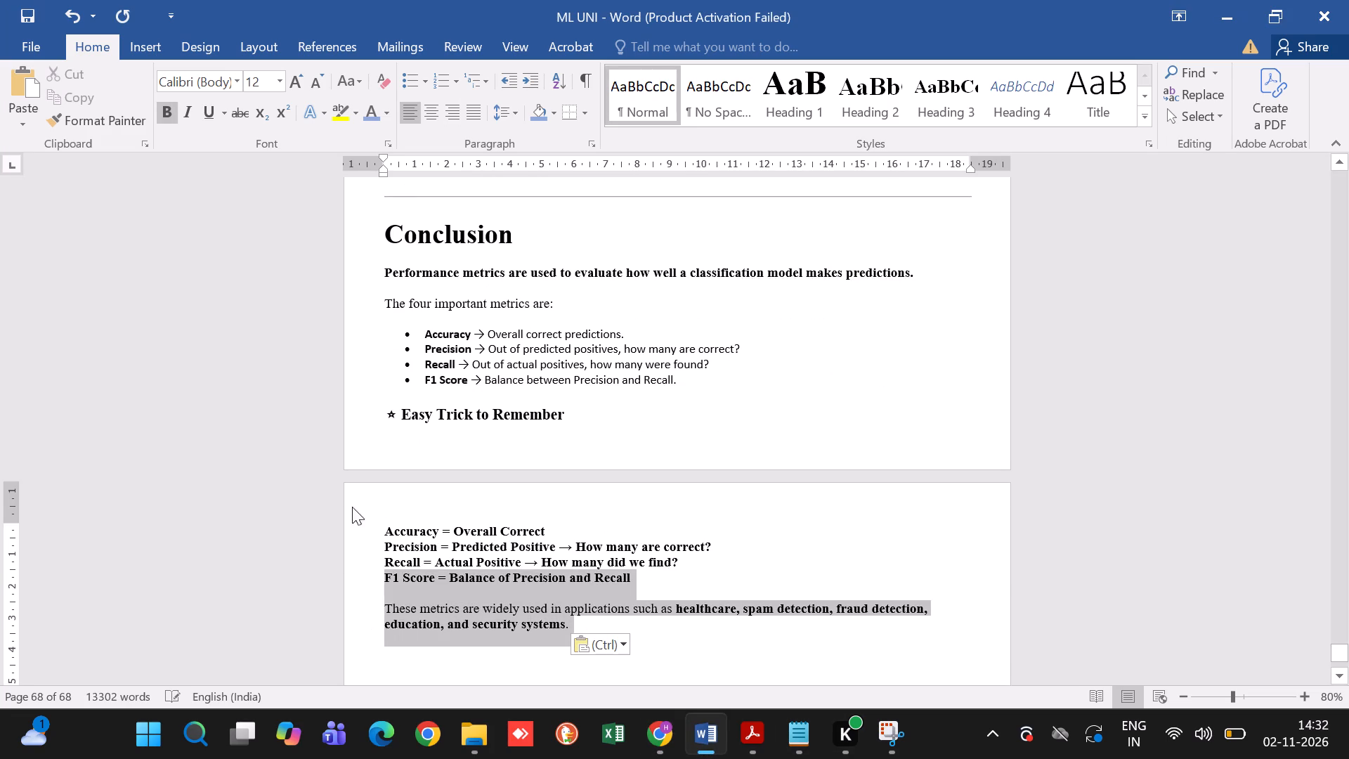
left_click_drag(352, 507, 327, 109)
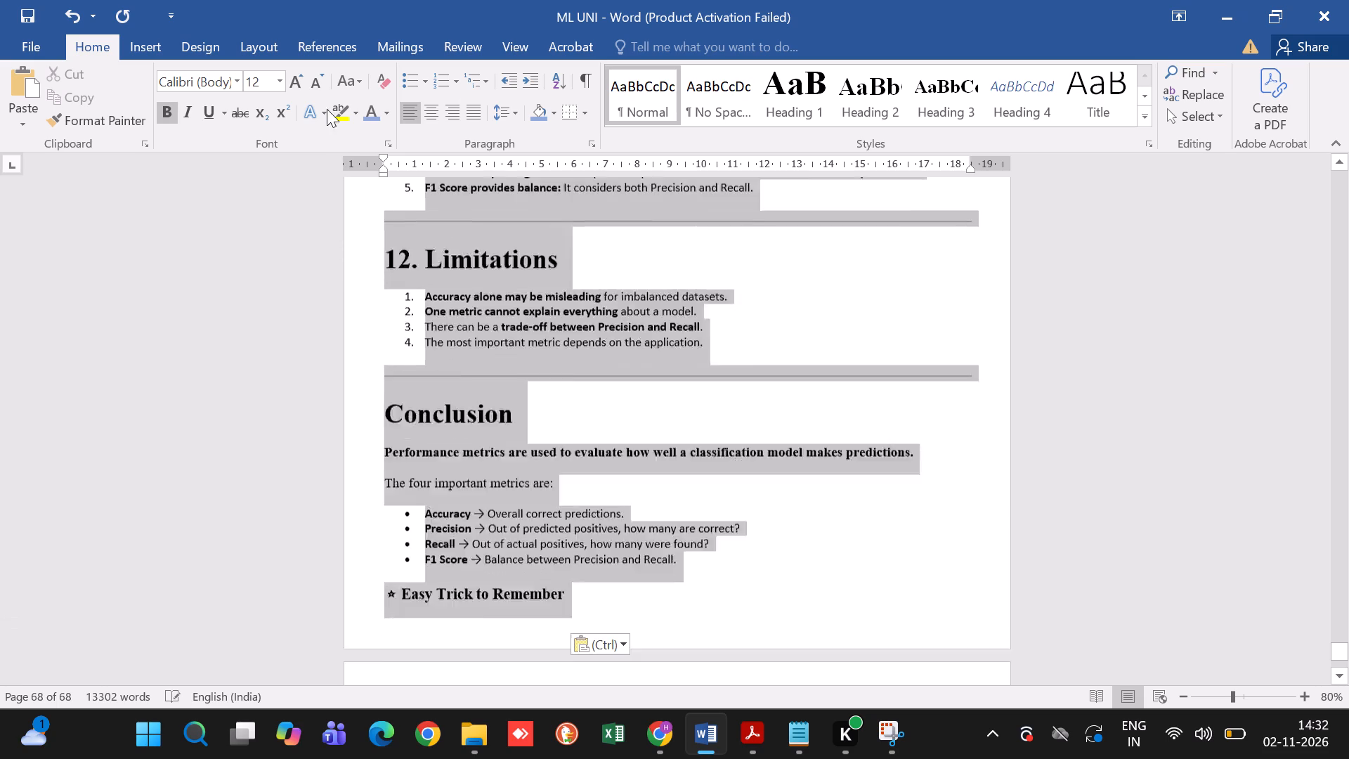
left_click_drag(327, 109, 376, 155)
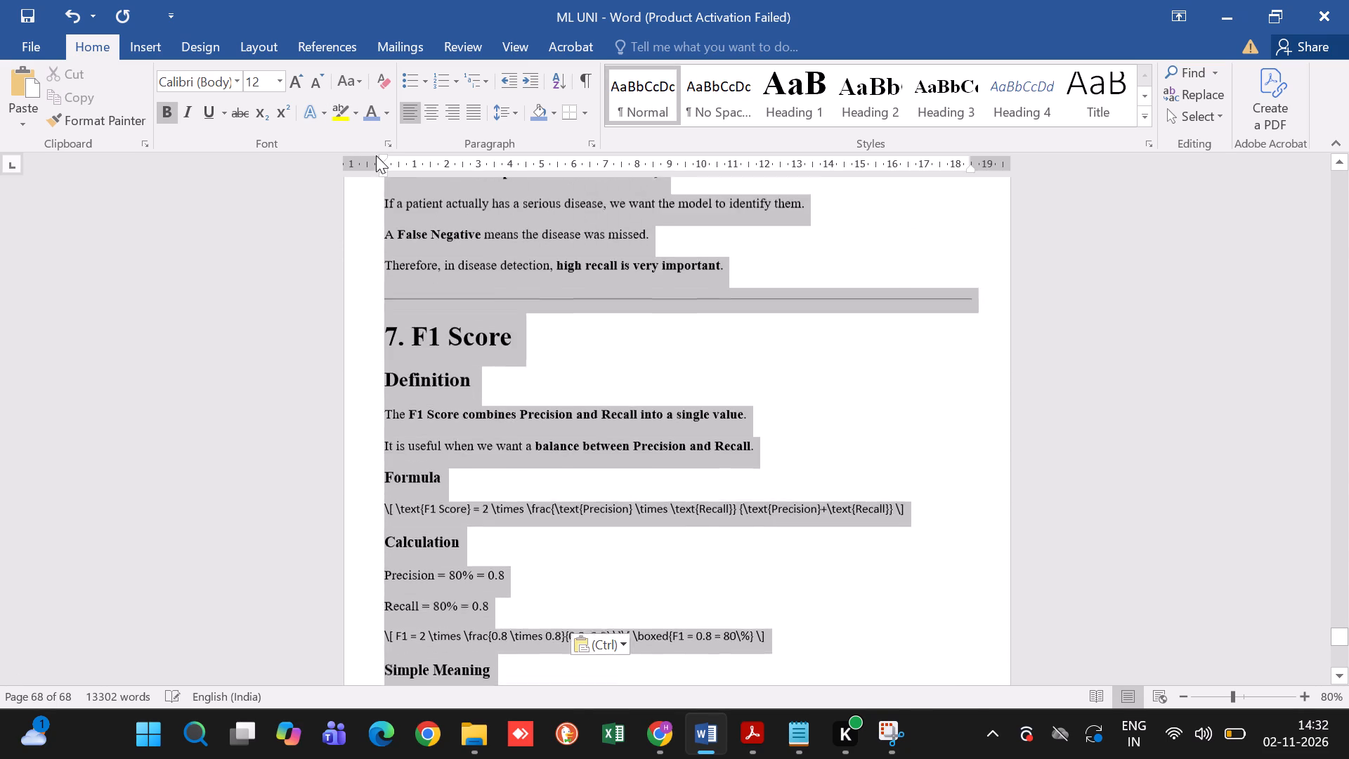
left_click_drag(376, 155, 378, 172)
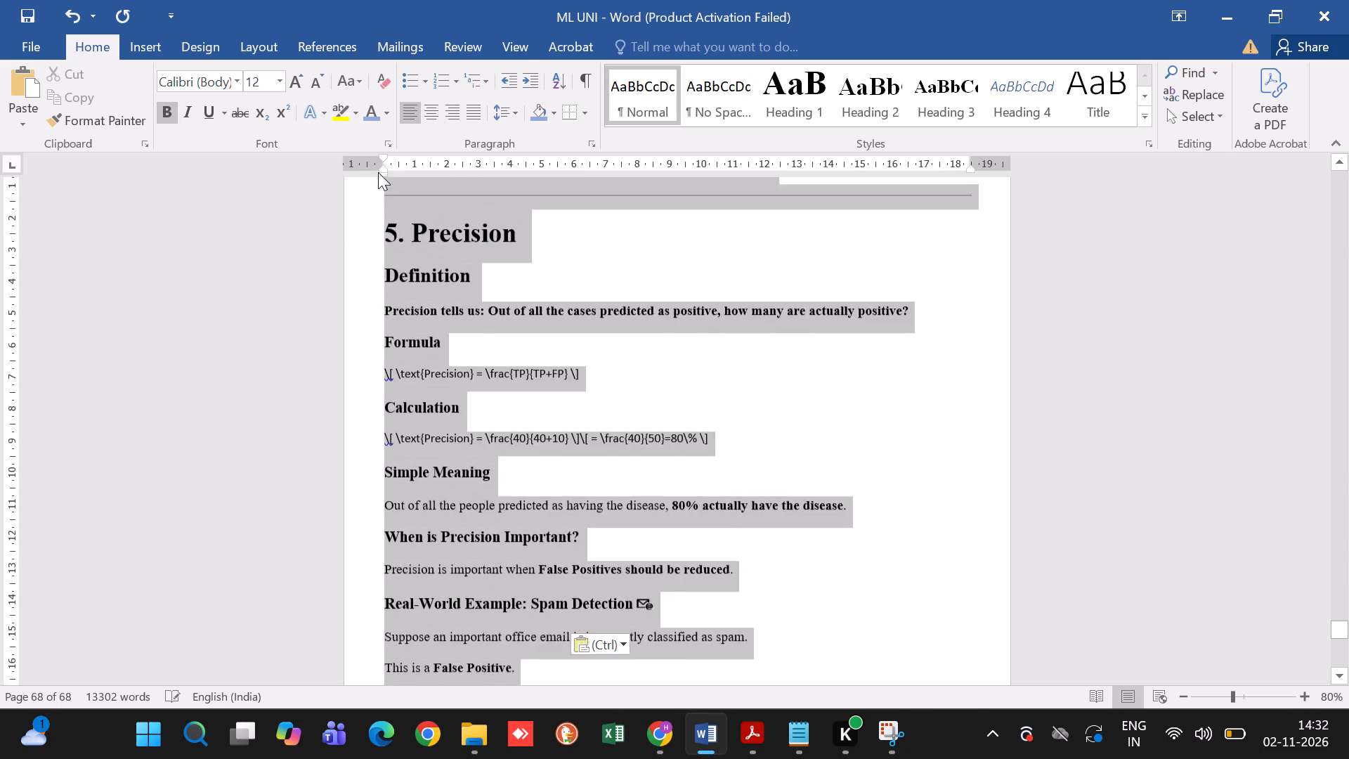
left_click_drag(378, 172, 380, 169)
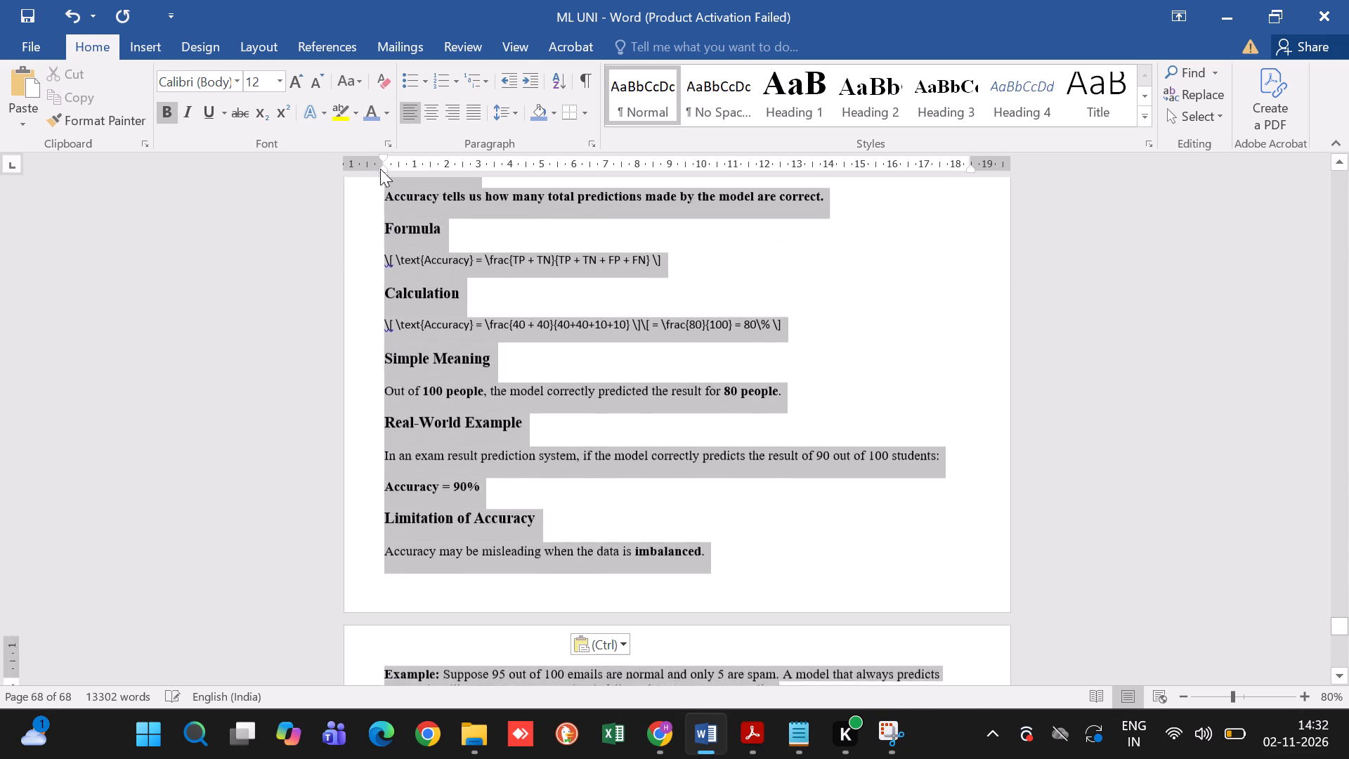
left_click_drag(380, 169, 389, 162)
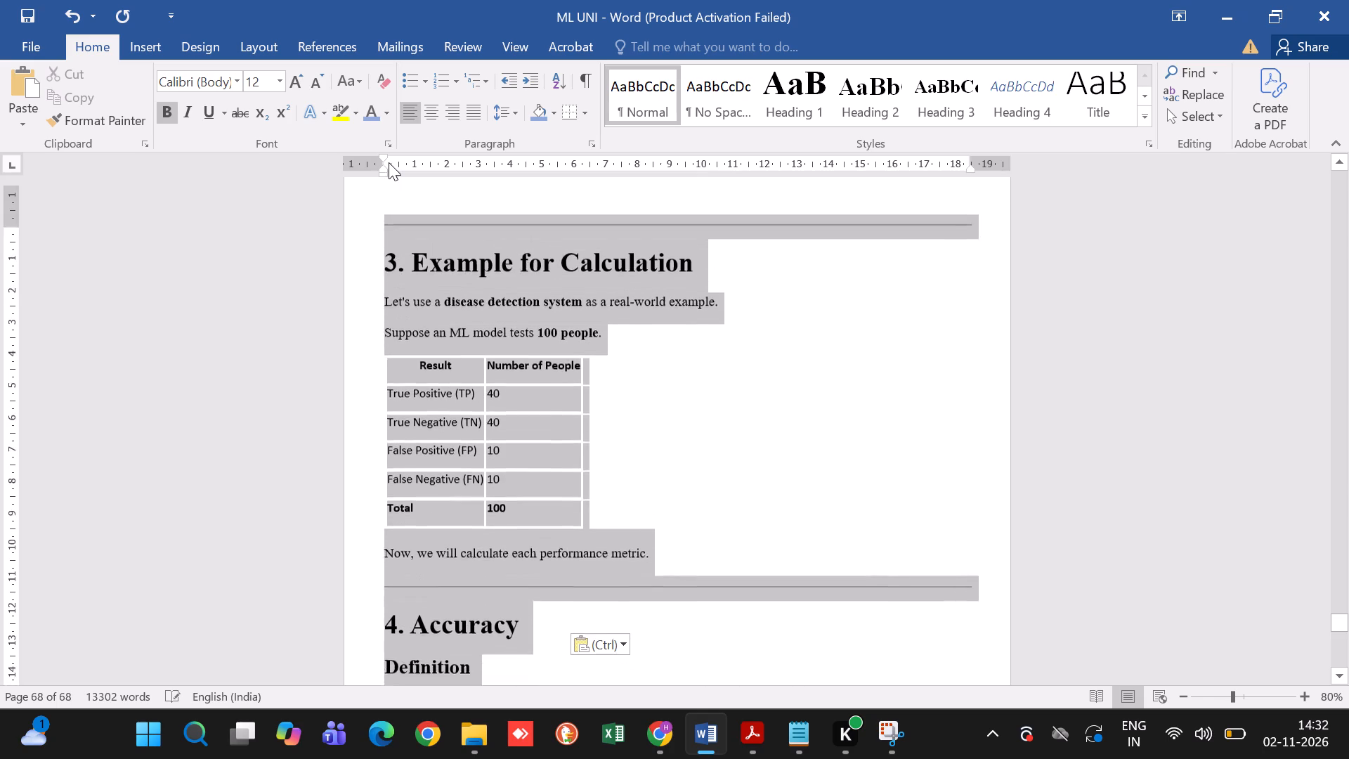
left_click_drag(389, 162, 389, 164)
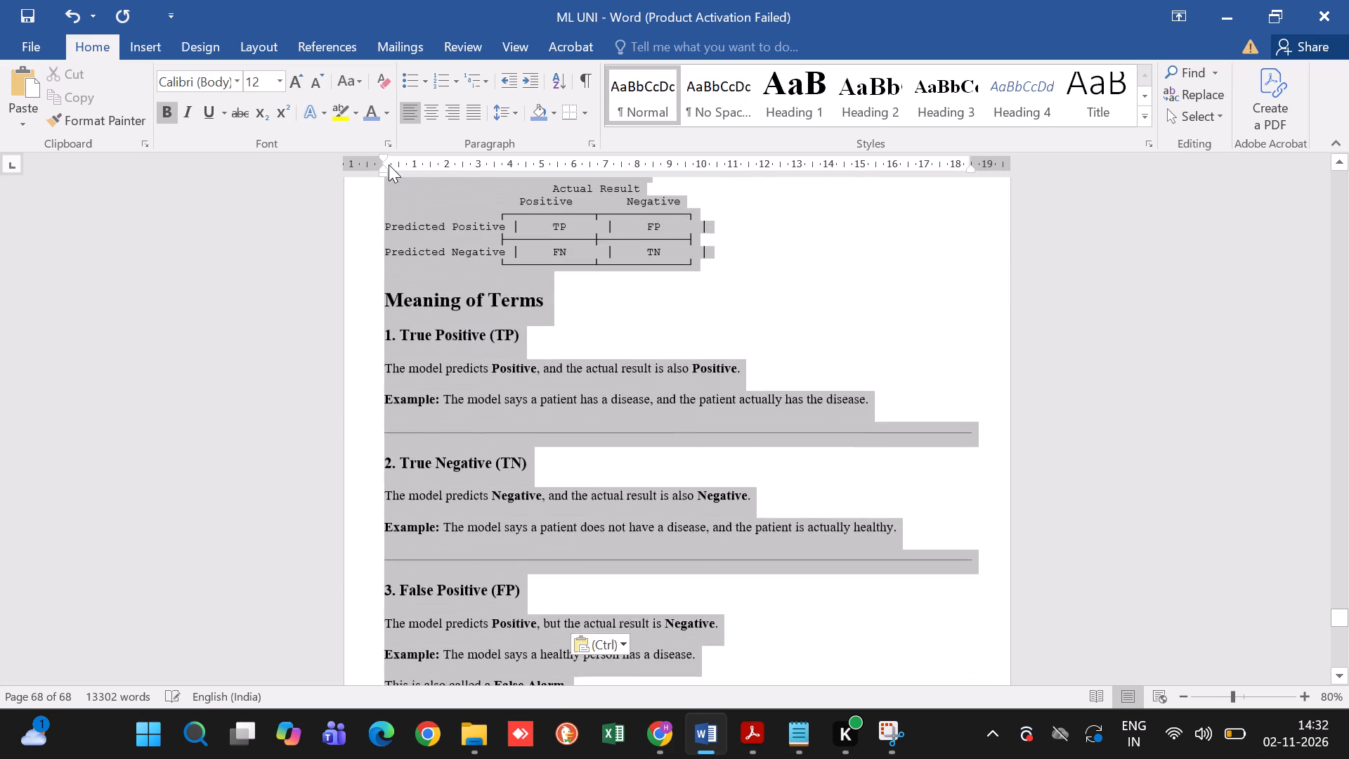
left_click_drag(389, 164, 381, 157)
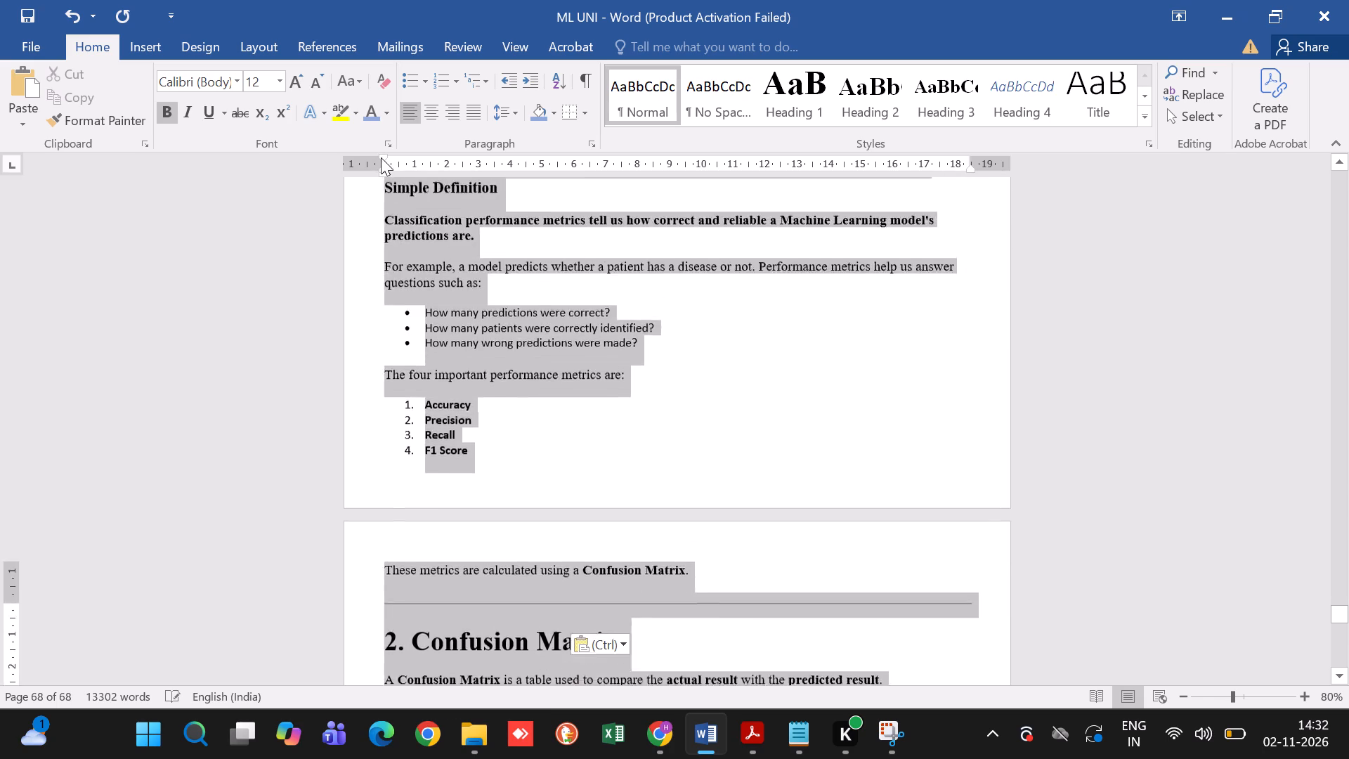
left_click_drag(381, 157, 375, 310)
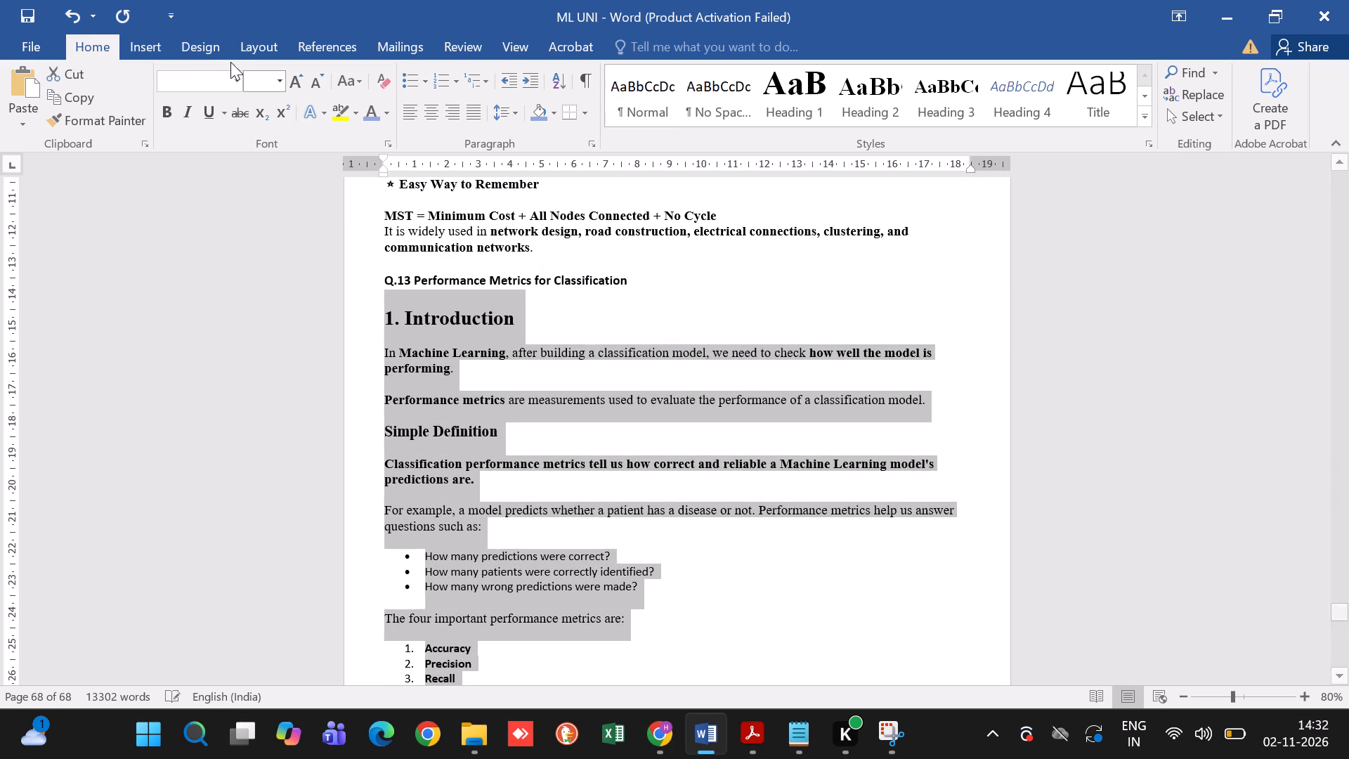
left_click(249, 81)
type("12")
key("Return")
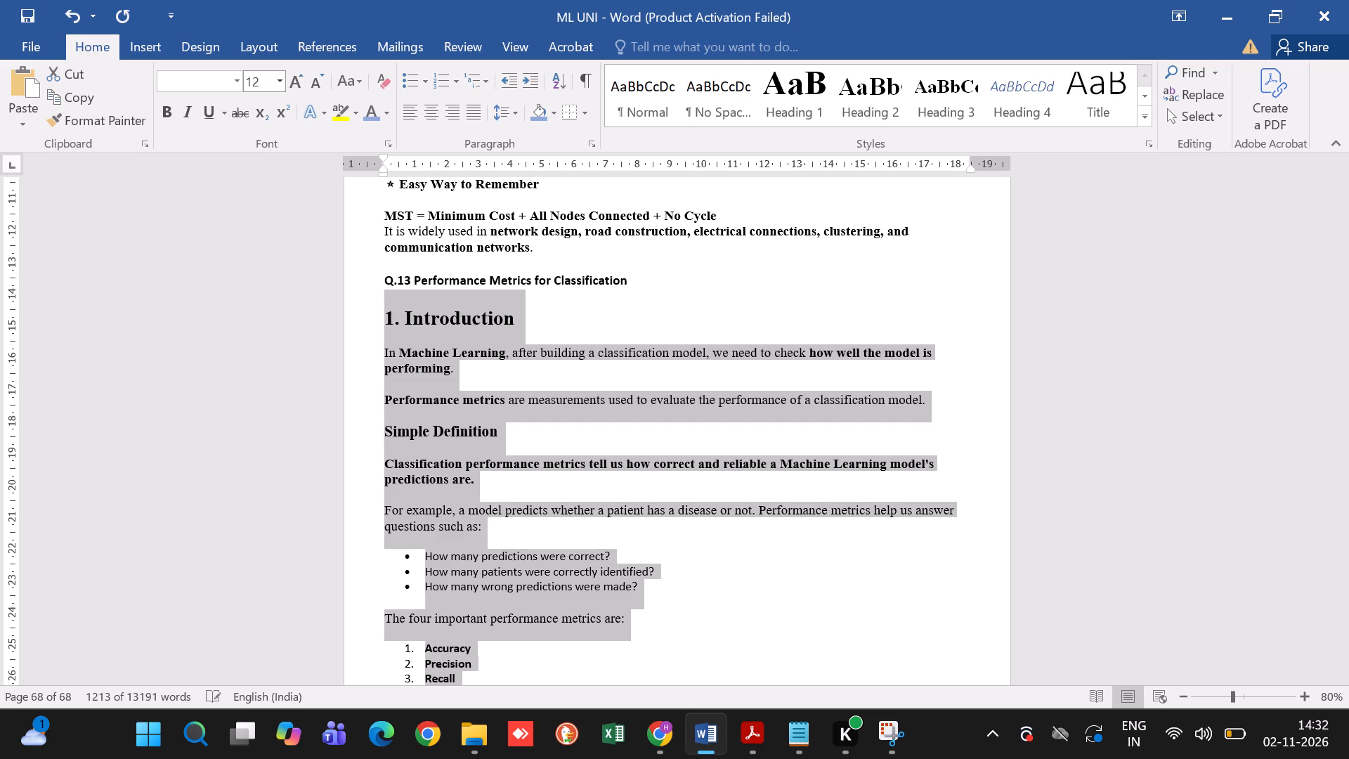
Remove the space before paragraphs throughout the pasted Q.13 answer.
left_click(515, 109)
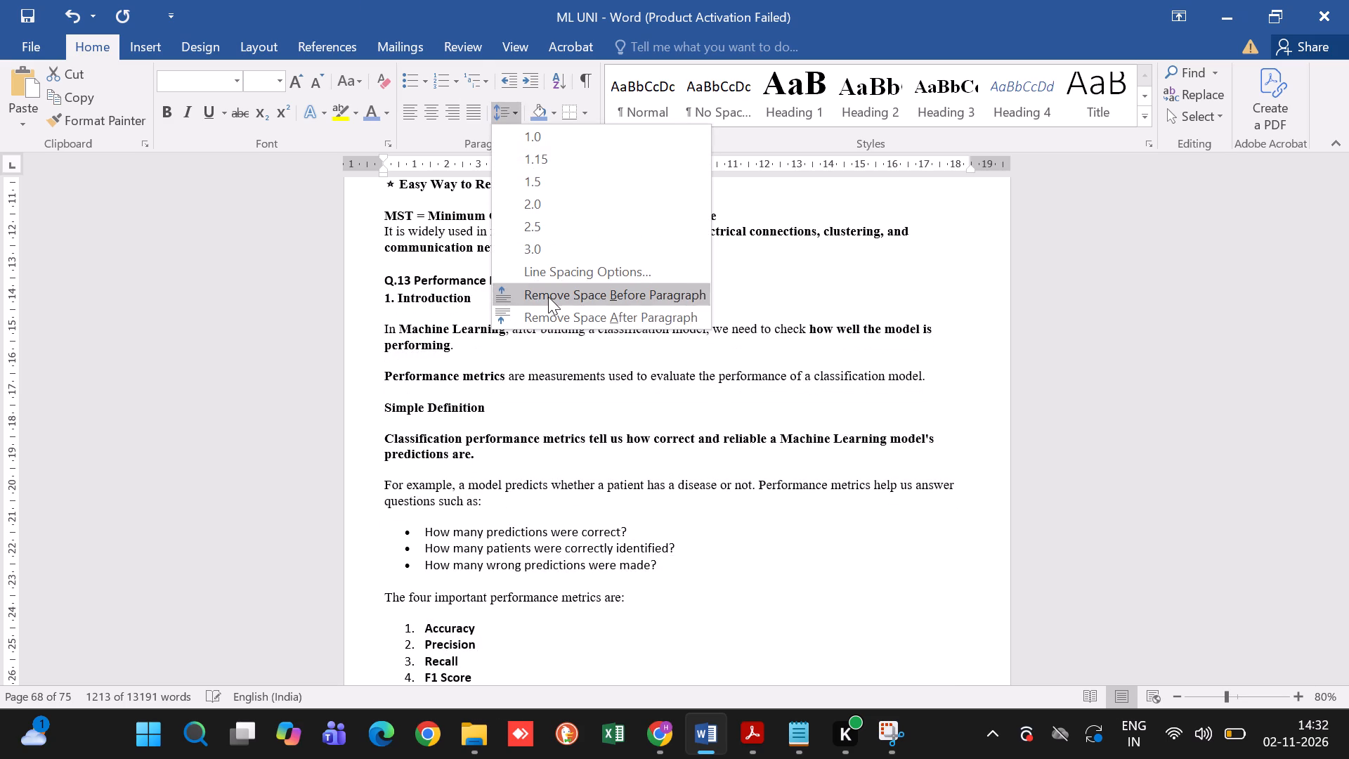
left_click(548, 297)
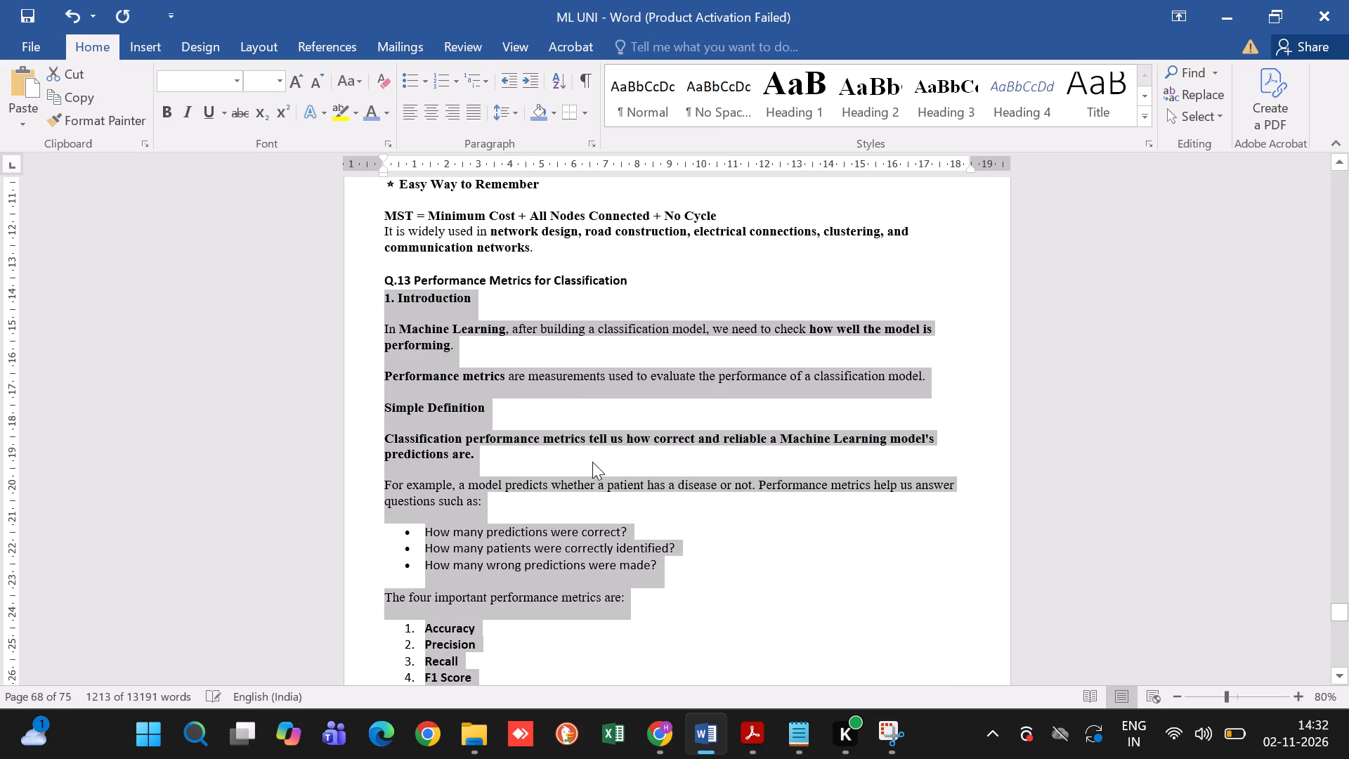
left_click(592, 461)
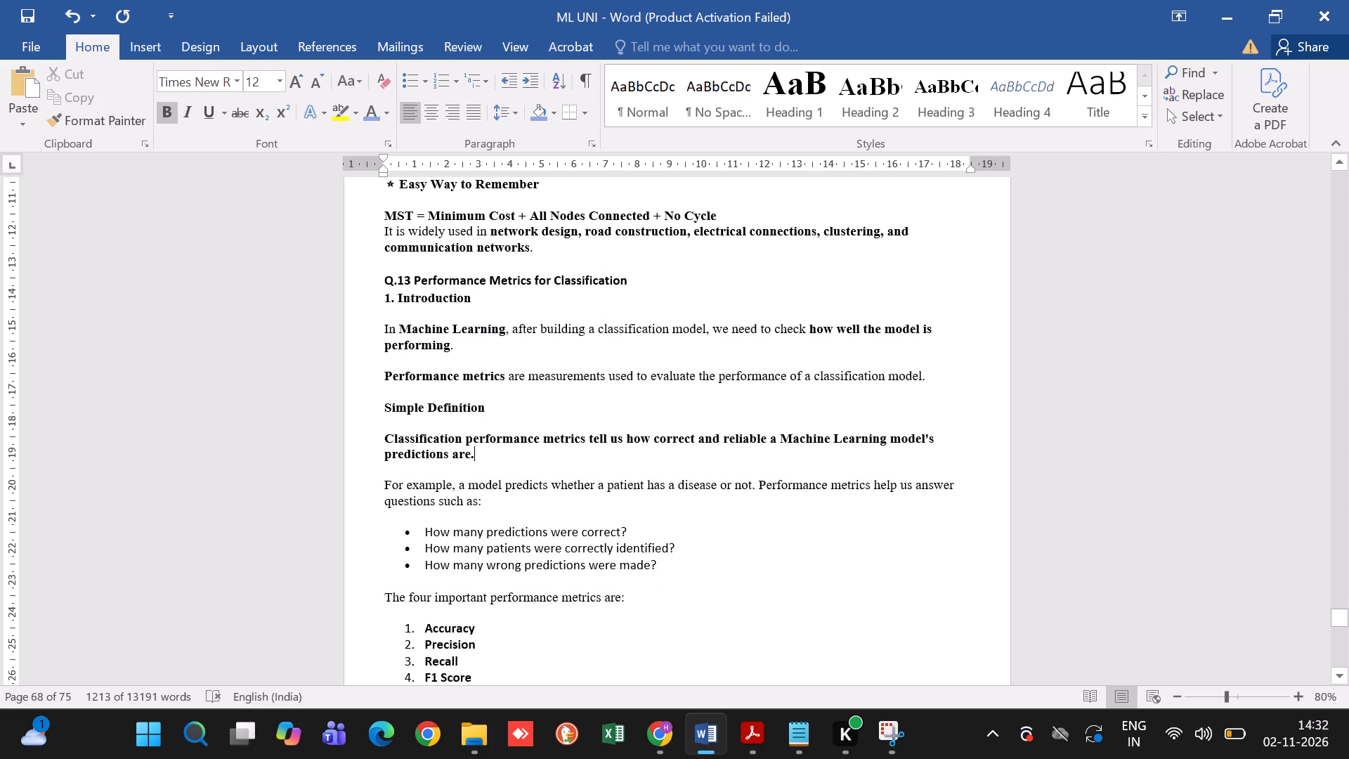
Remove the space after paragraphs from "In Machine Learning" through the Simple Definition text in the Introduction.
left_click_drag(484, 462, 377, 331)
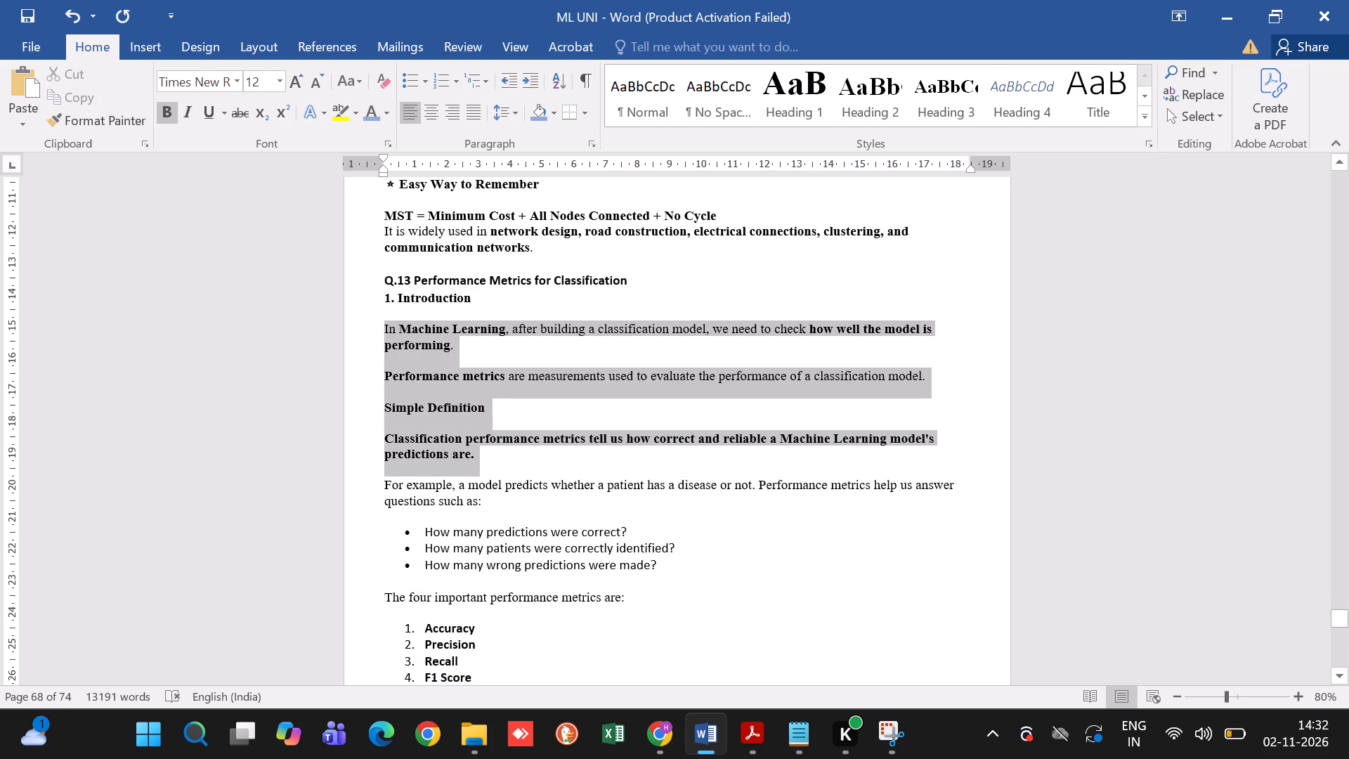
left_click_drag(377, 331, 377, 323)
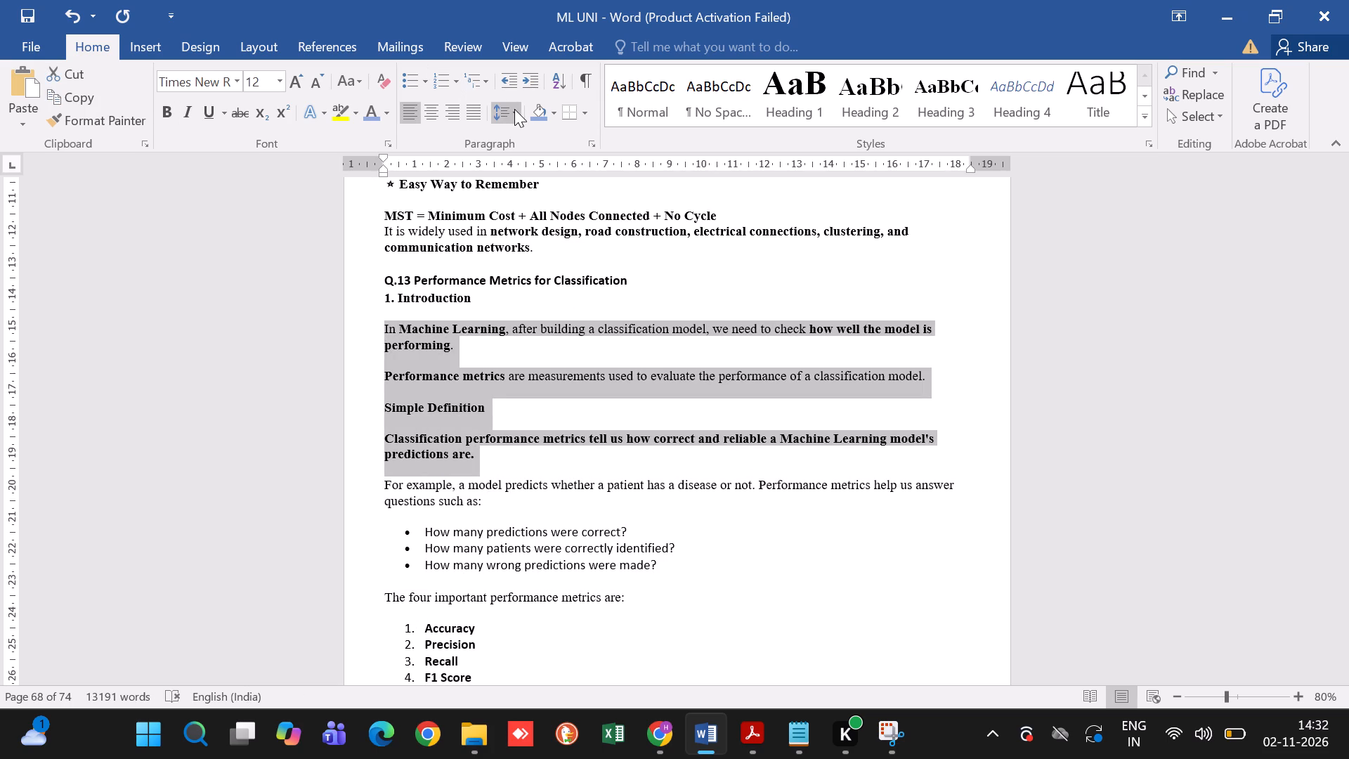
left_click(514, 109)
left_click(580, 323)
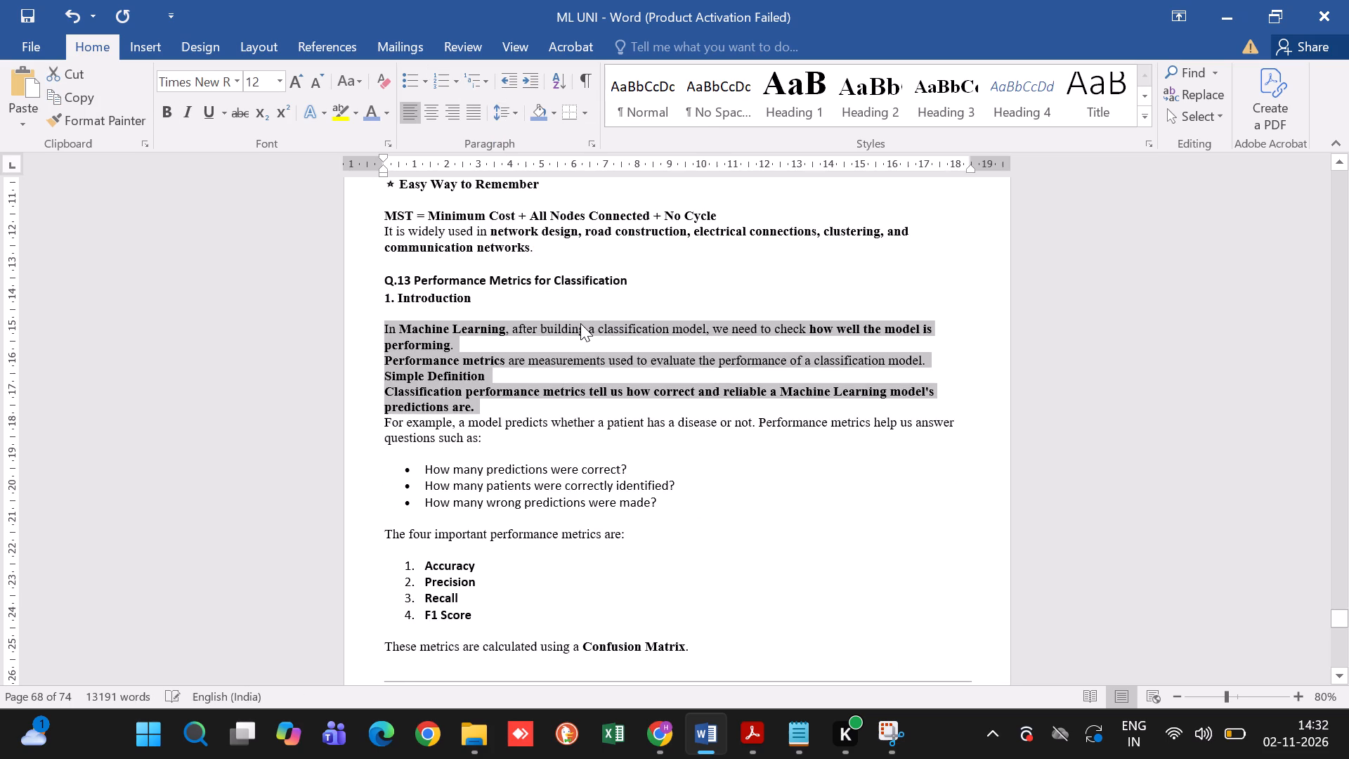
Remove the space after paragraphs from "The four important performance metrics are:" through the sentence ending in "Confusion Matrix".
scroll(580, 323, "down", 1)
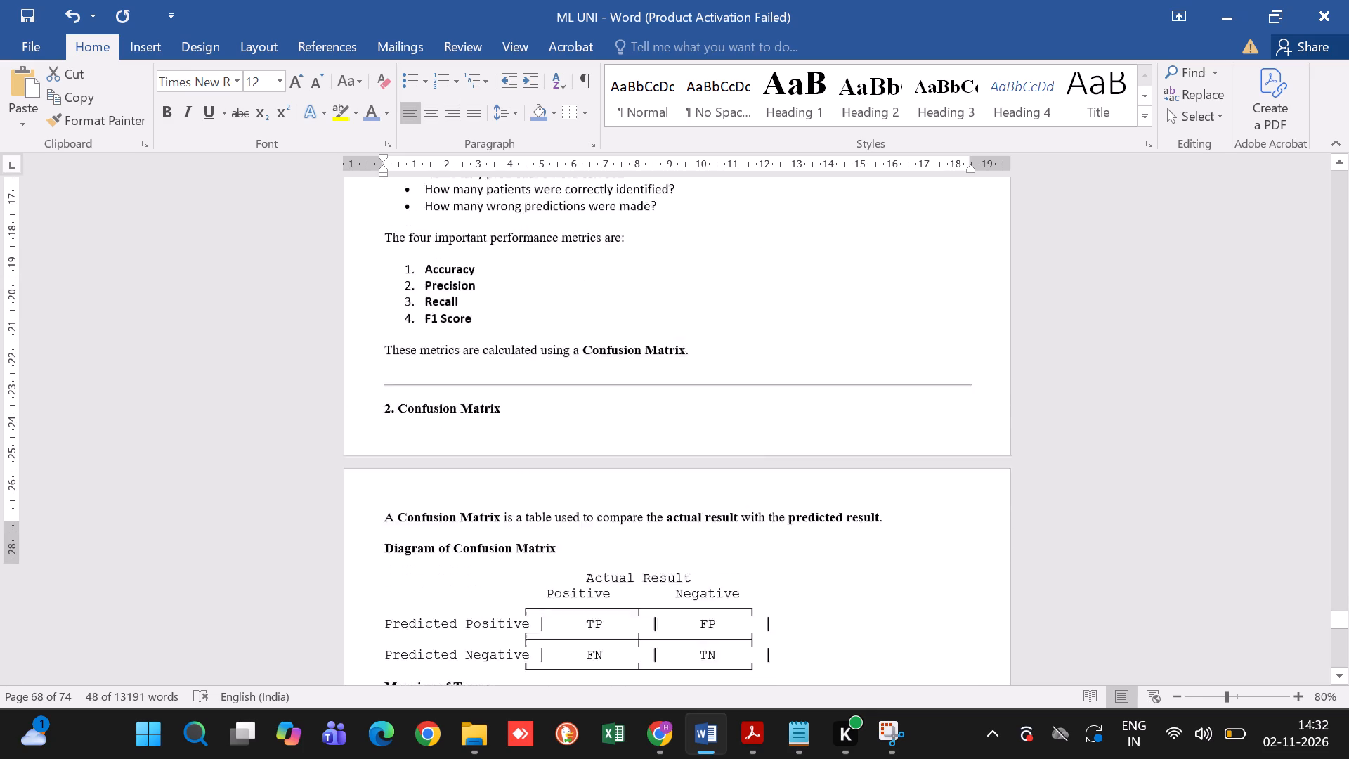
scroll(580, 323, "down", 1)
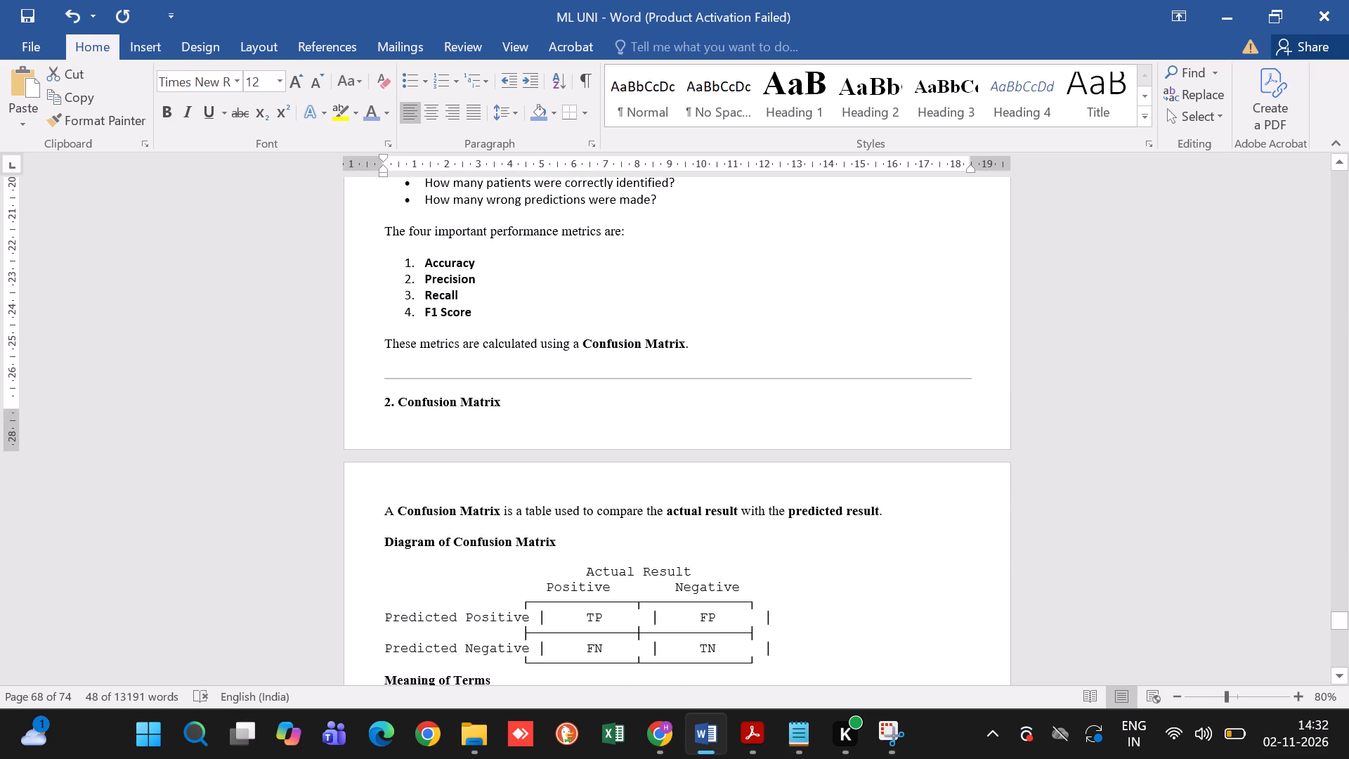
left_click_drag(691, 343, 386, 233)
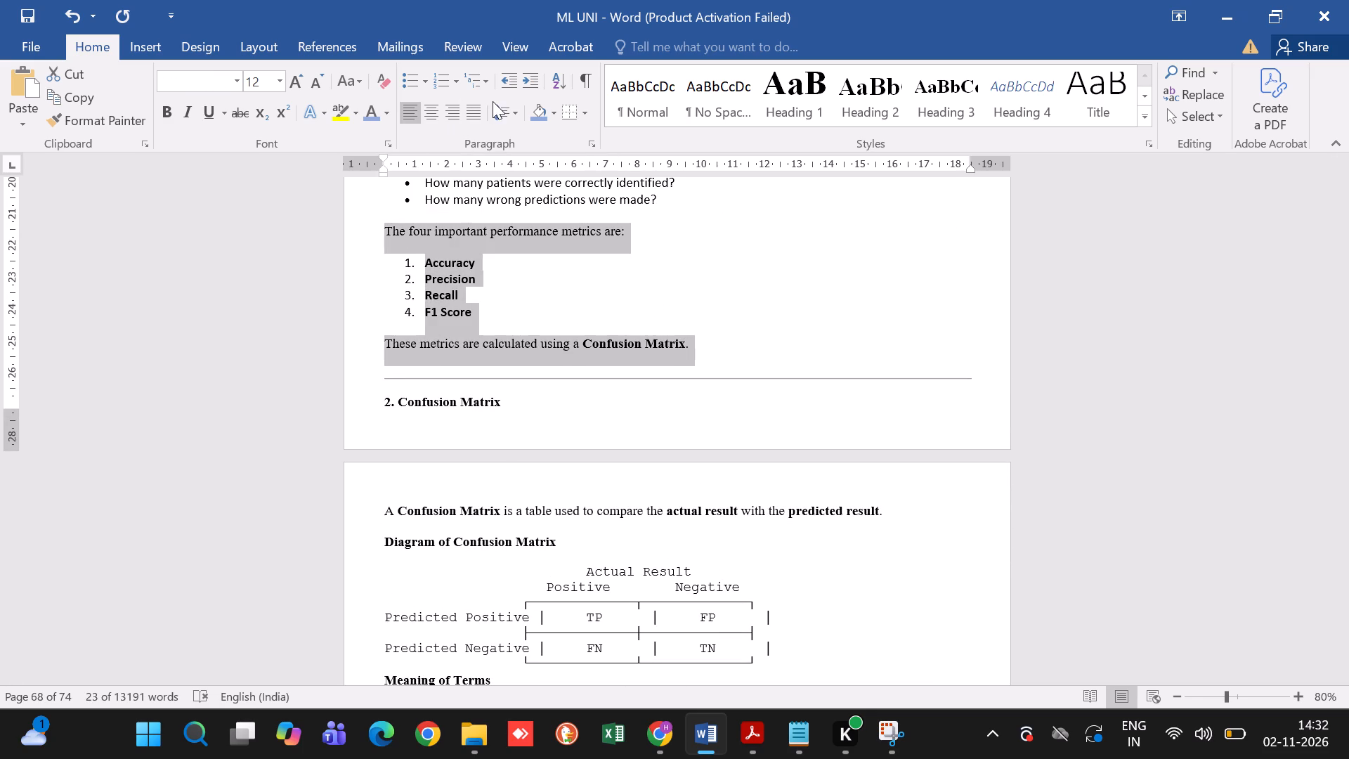
left_click(513, 108)
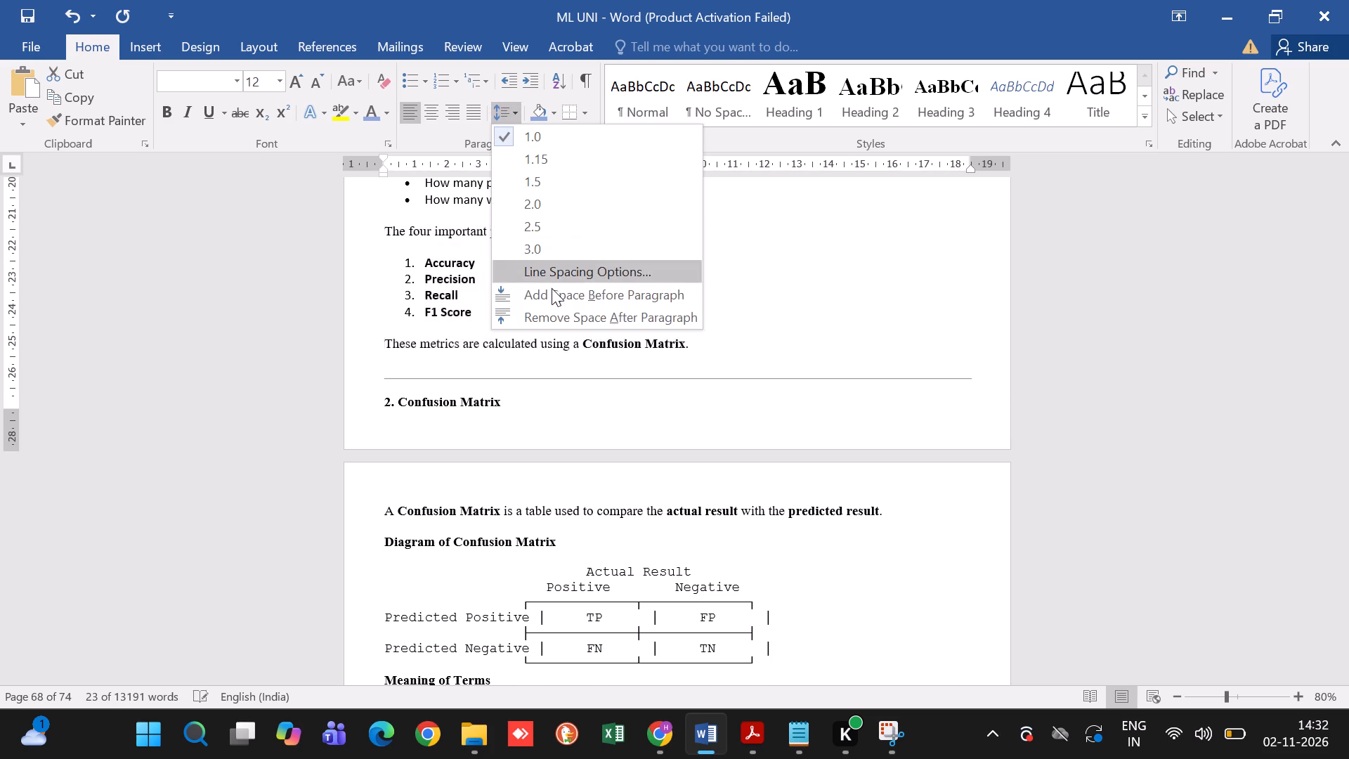
left_click(556, 314)
Remove the space after paragraphs from "Meaning of Terms" through the end of the "4. False Negative (FN)" section.
scroll(556, 314, "down", 1)
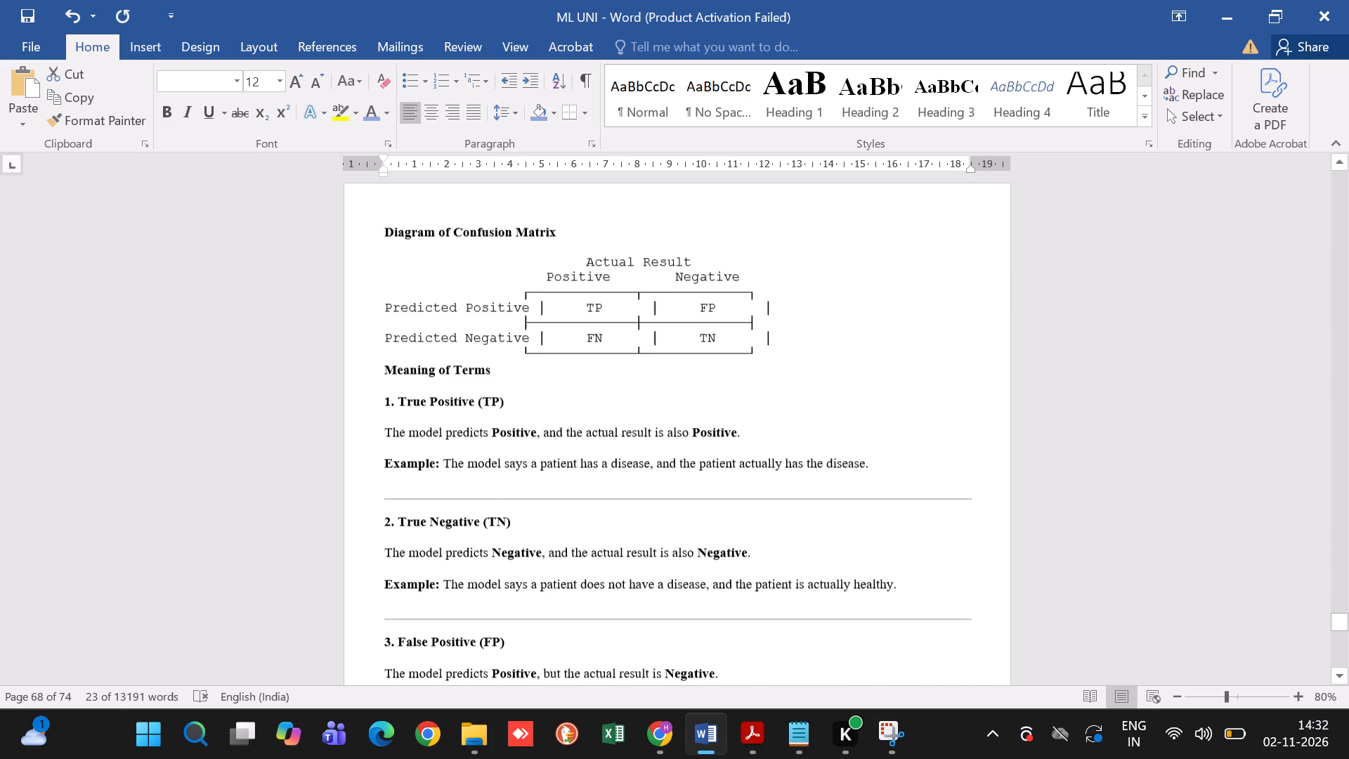
scroll(556, 314, "down", 3)
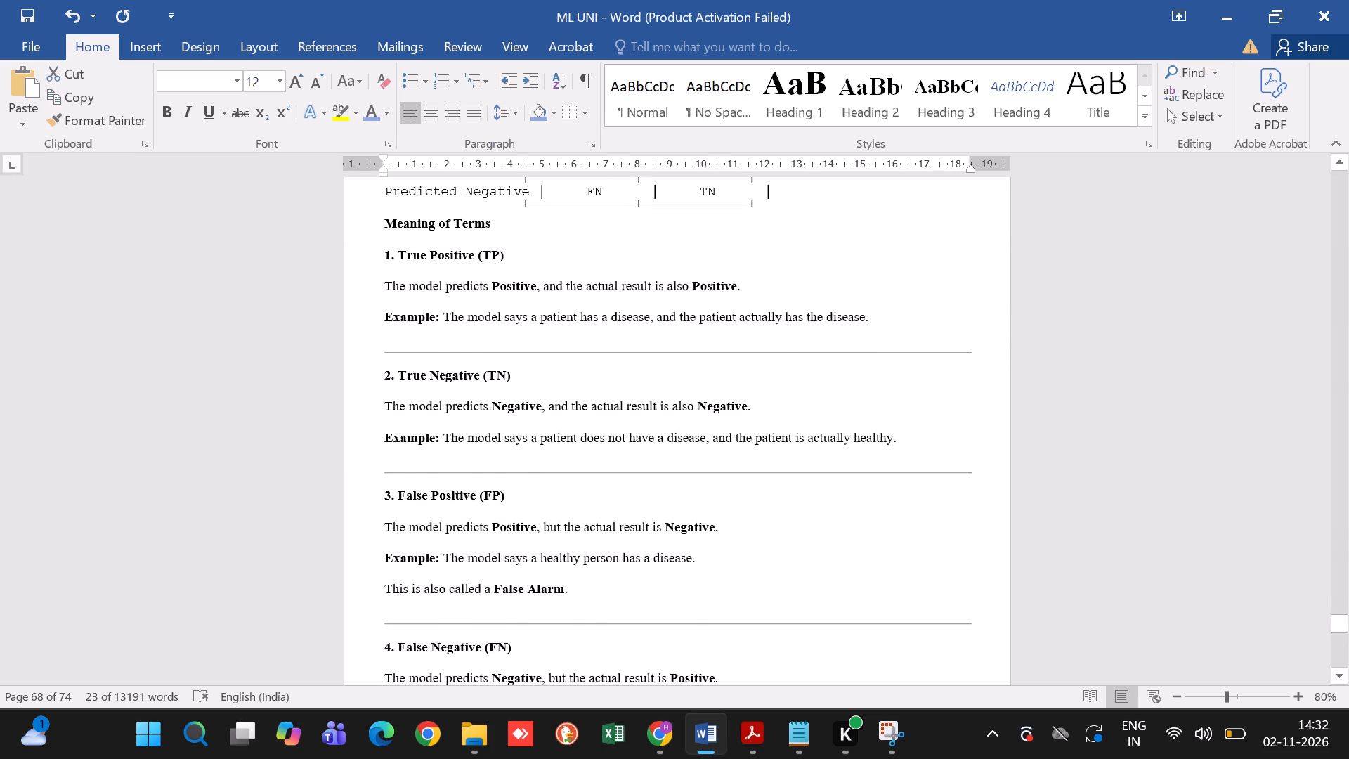
scroll(587, 564, "down", 1)
left_click_drag(645, 585, 370, 441)
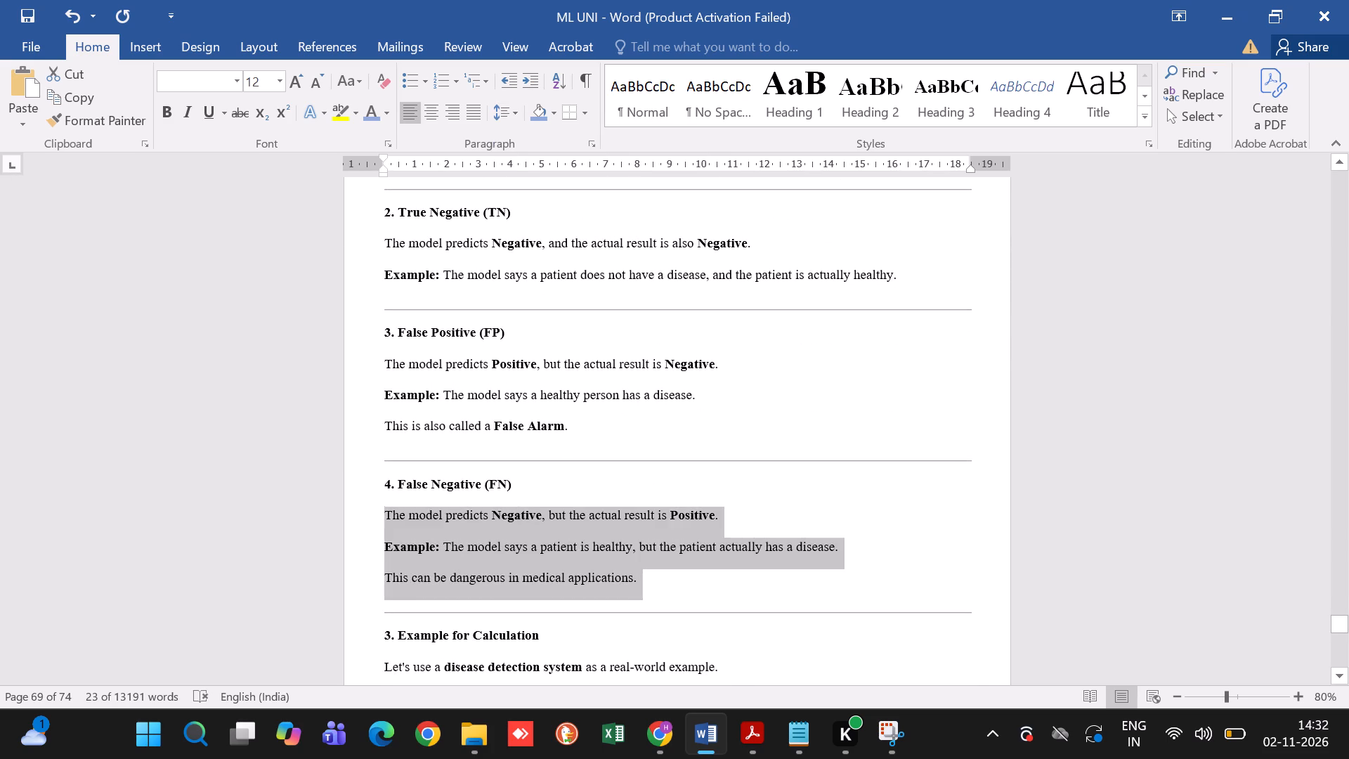
left_click_drag(370, 441, 327, 275)
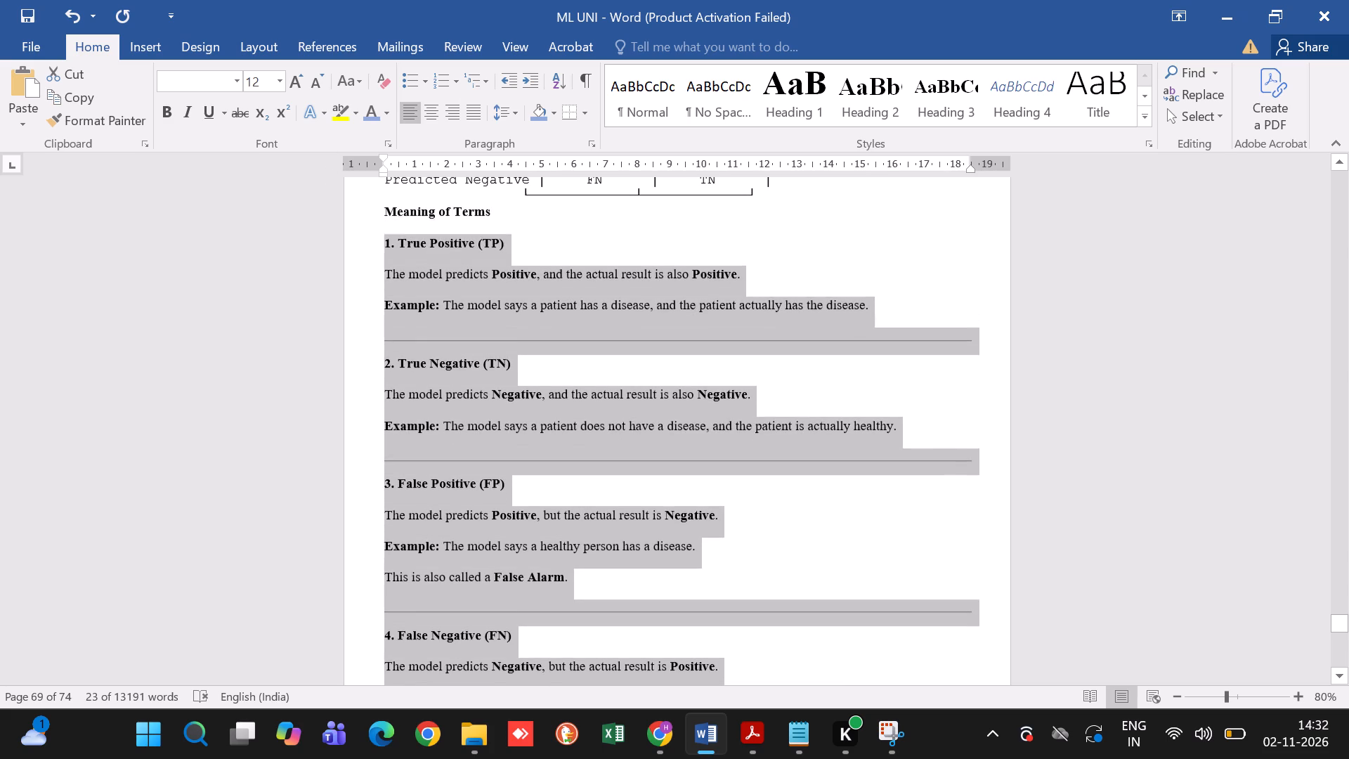
left_click_drag(327, 275, 331, 231)
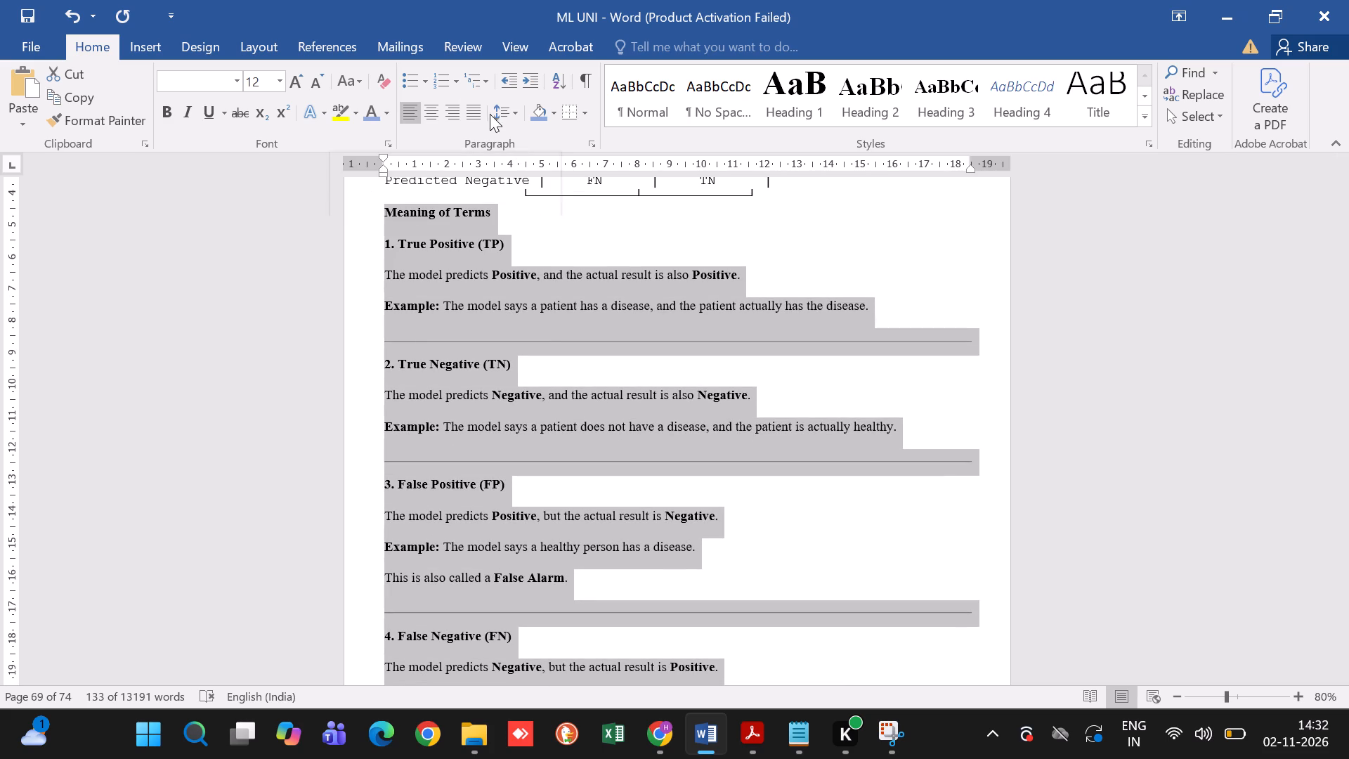
left_click(514, 106)
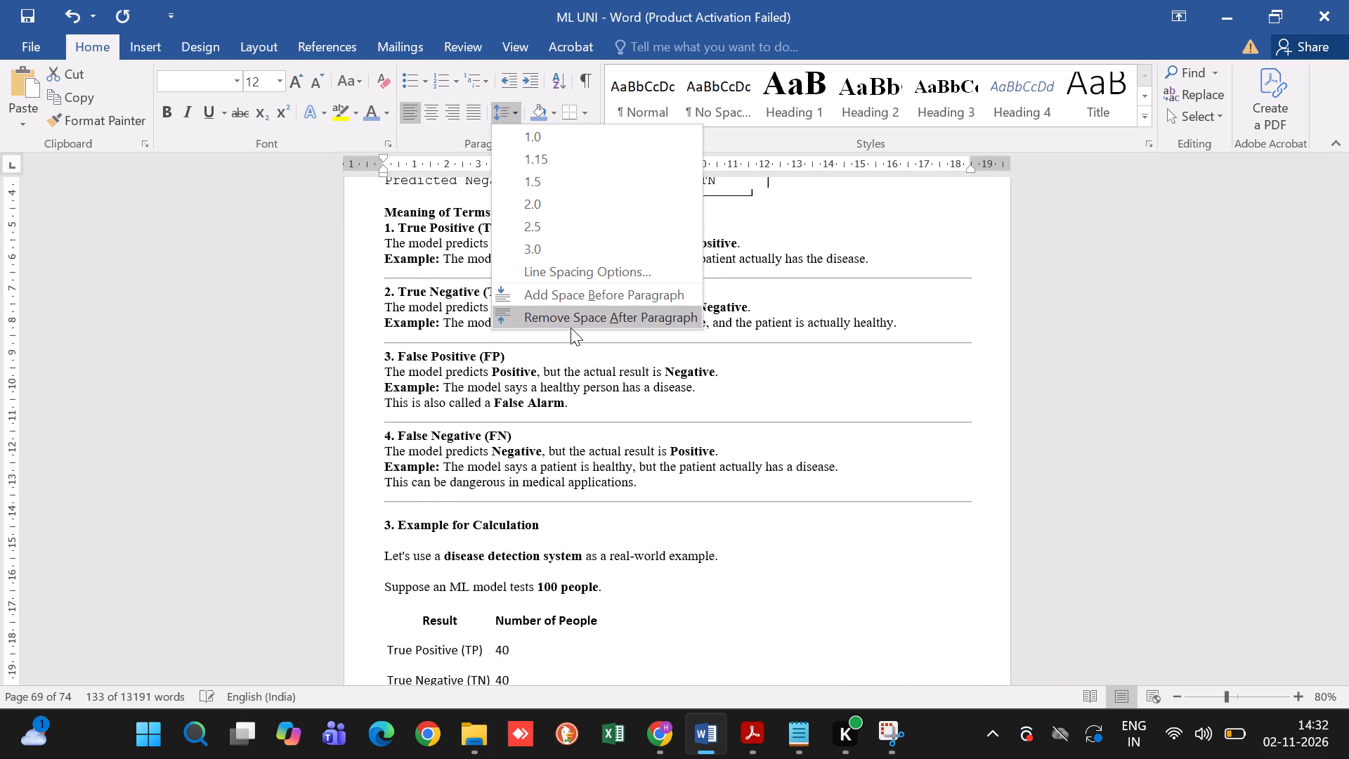
left_click(571, 327)
Apply all borders to the Result / Number of People table in the "3. Example for Calculation" section.
scroll(571, 327, "down", 1)
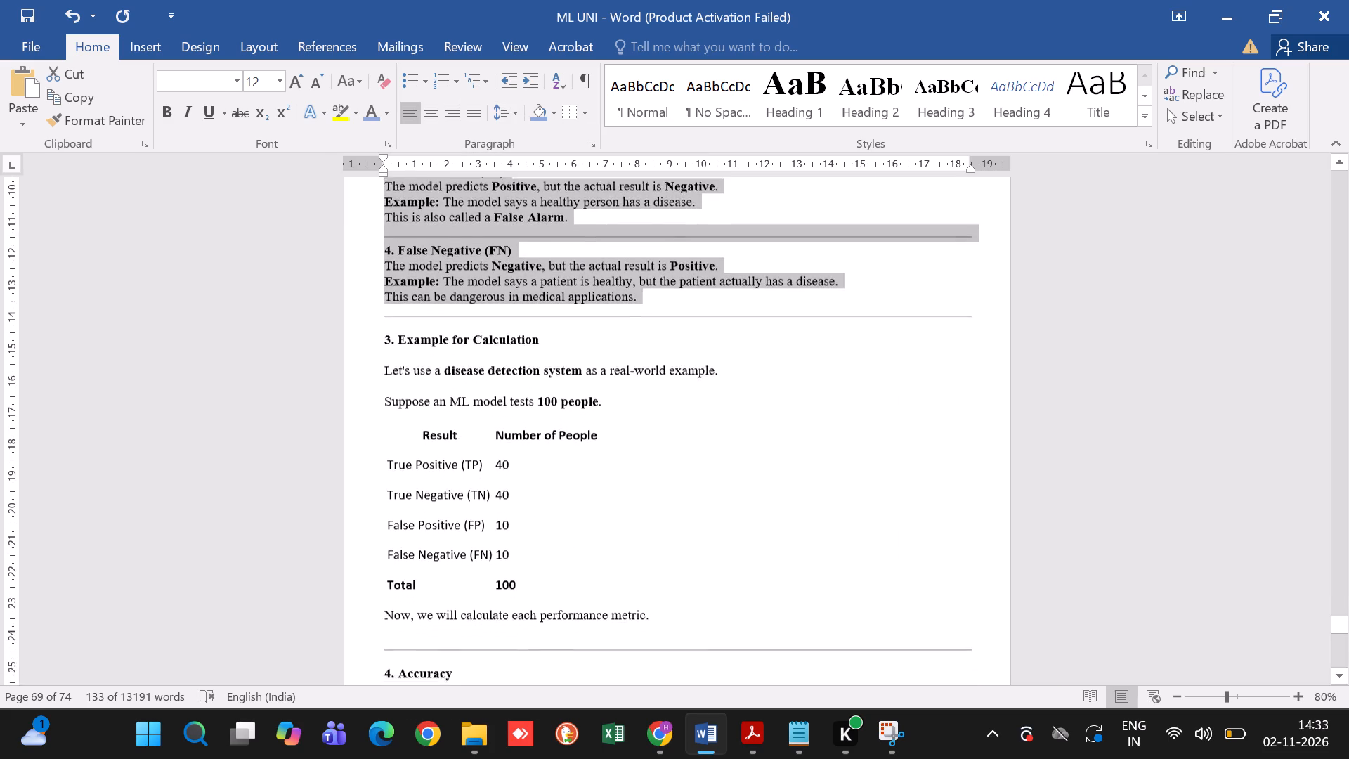
scroll(571, 327, "down", 1)
left_click(378, 370)
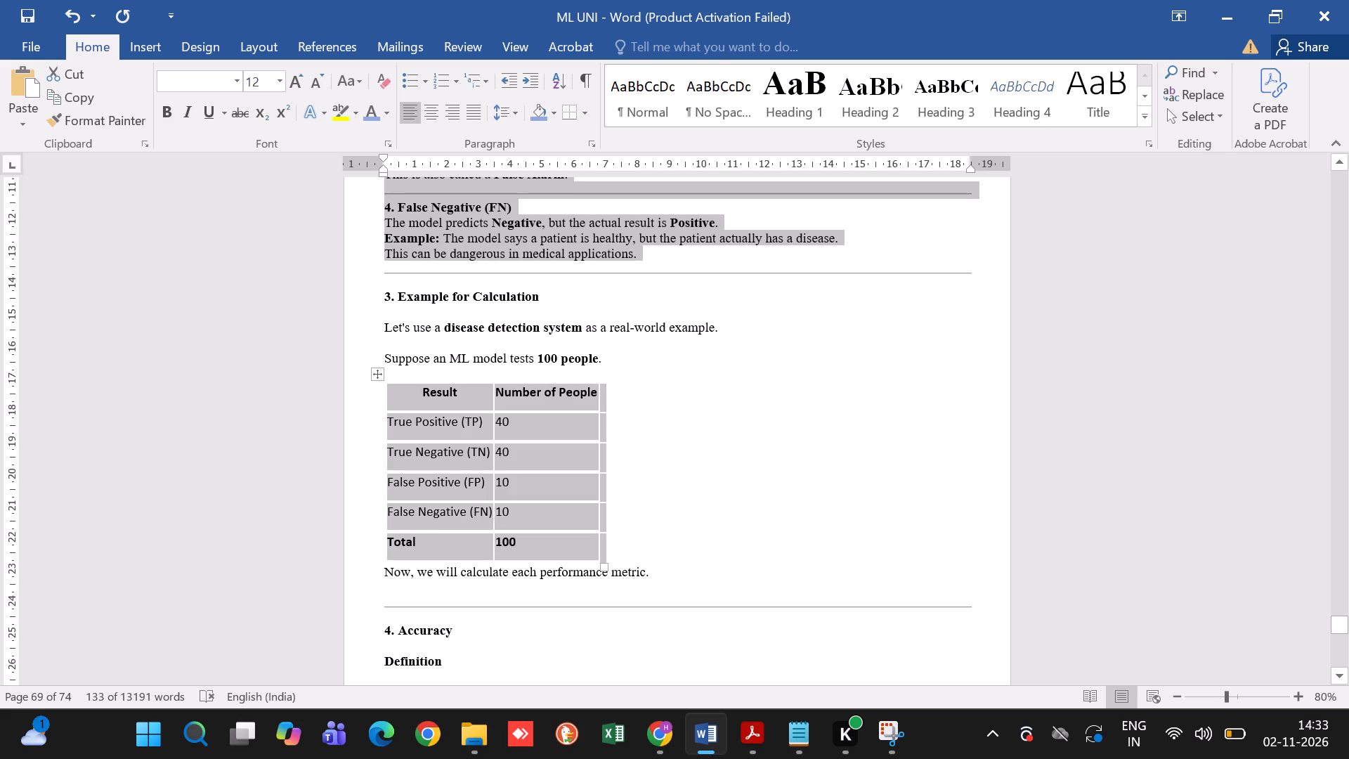
left_click(564, 337)
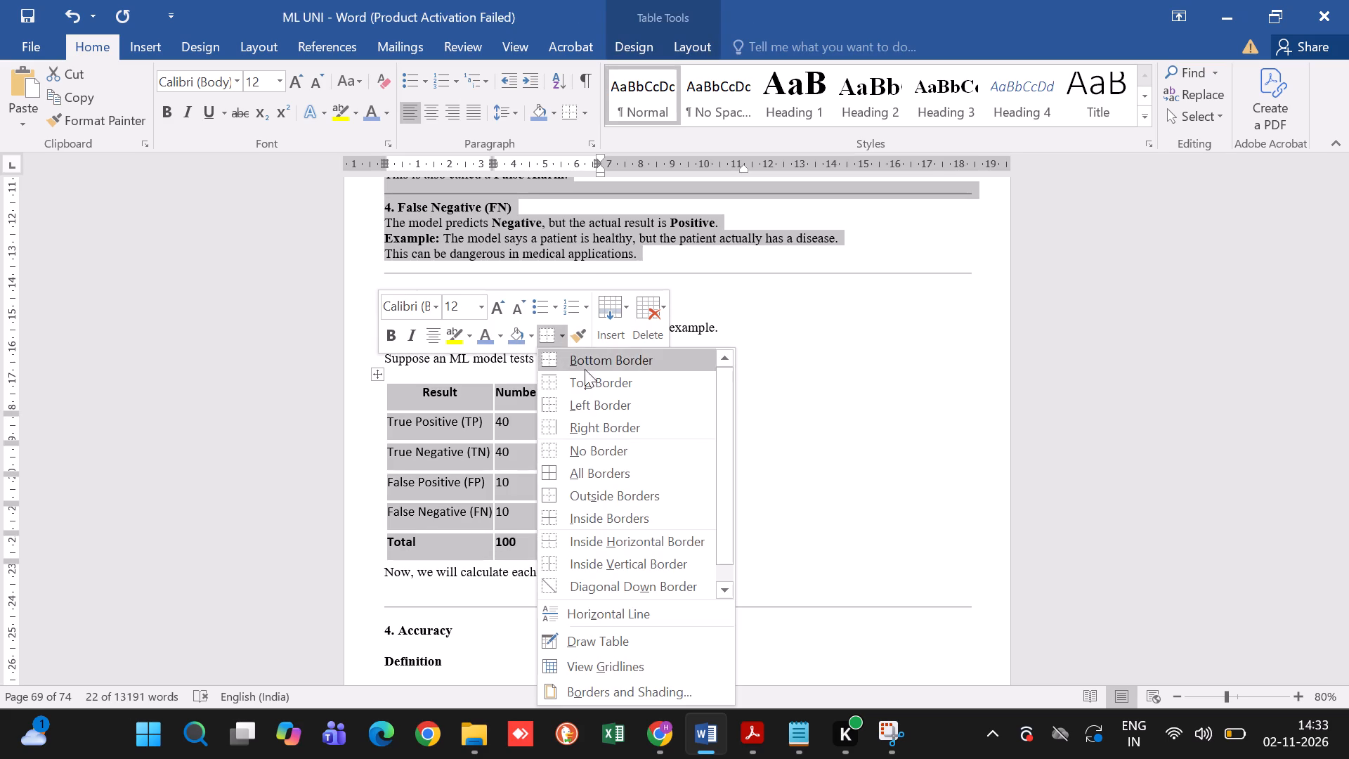
left_click(605, 462)
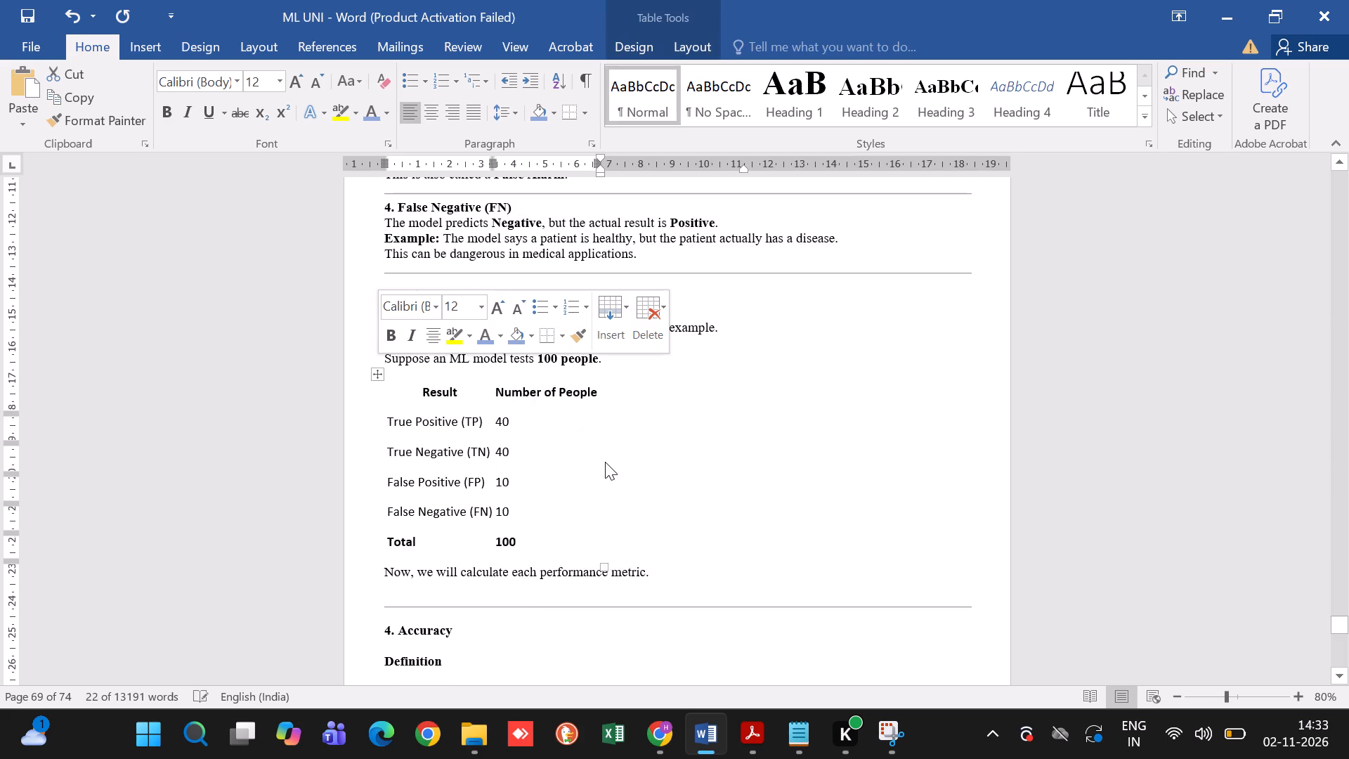
scroll(605, 462, "down", 3)
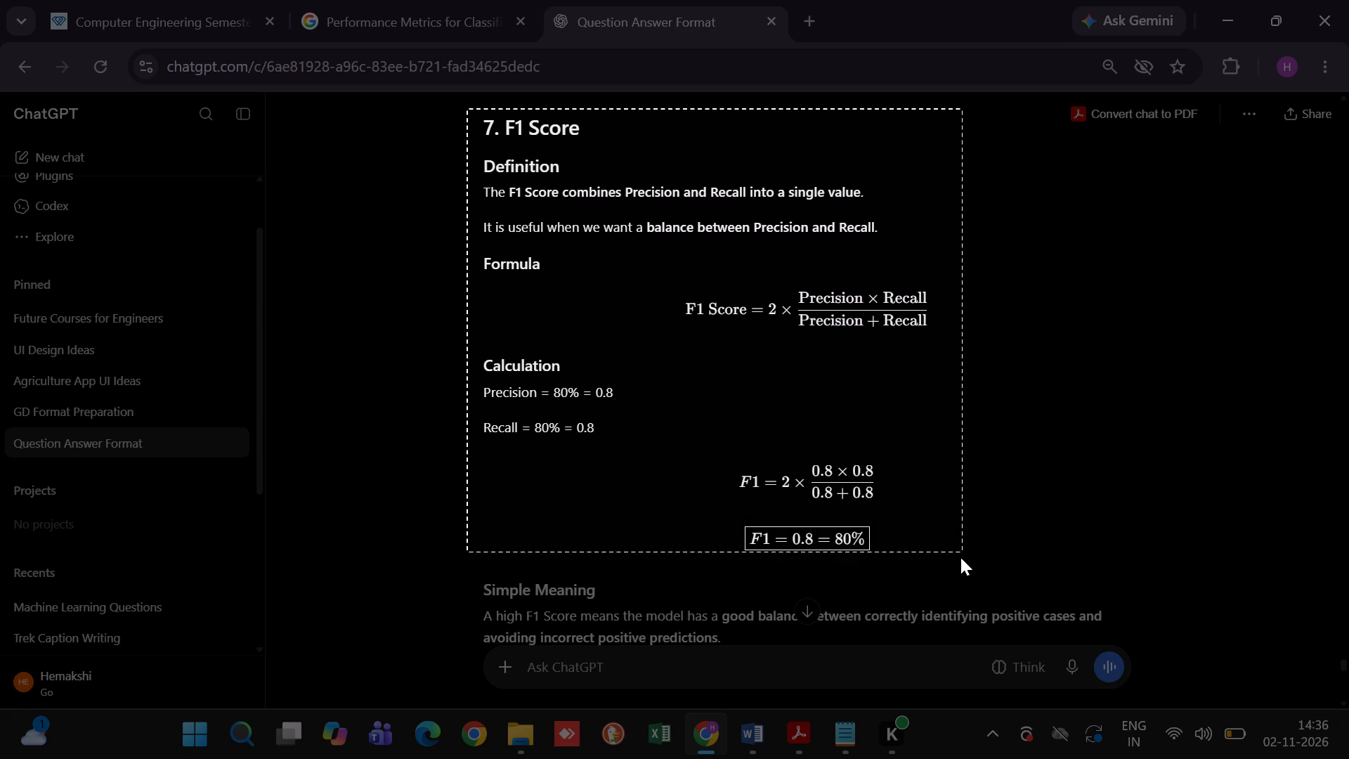
left_click_drag(960, 557, 958, 564)
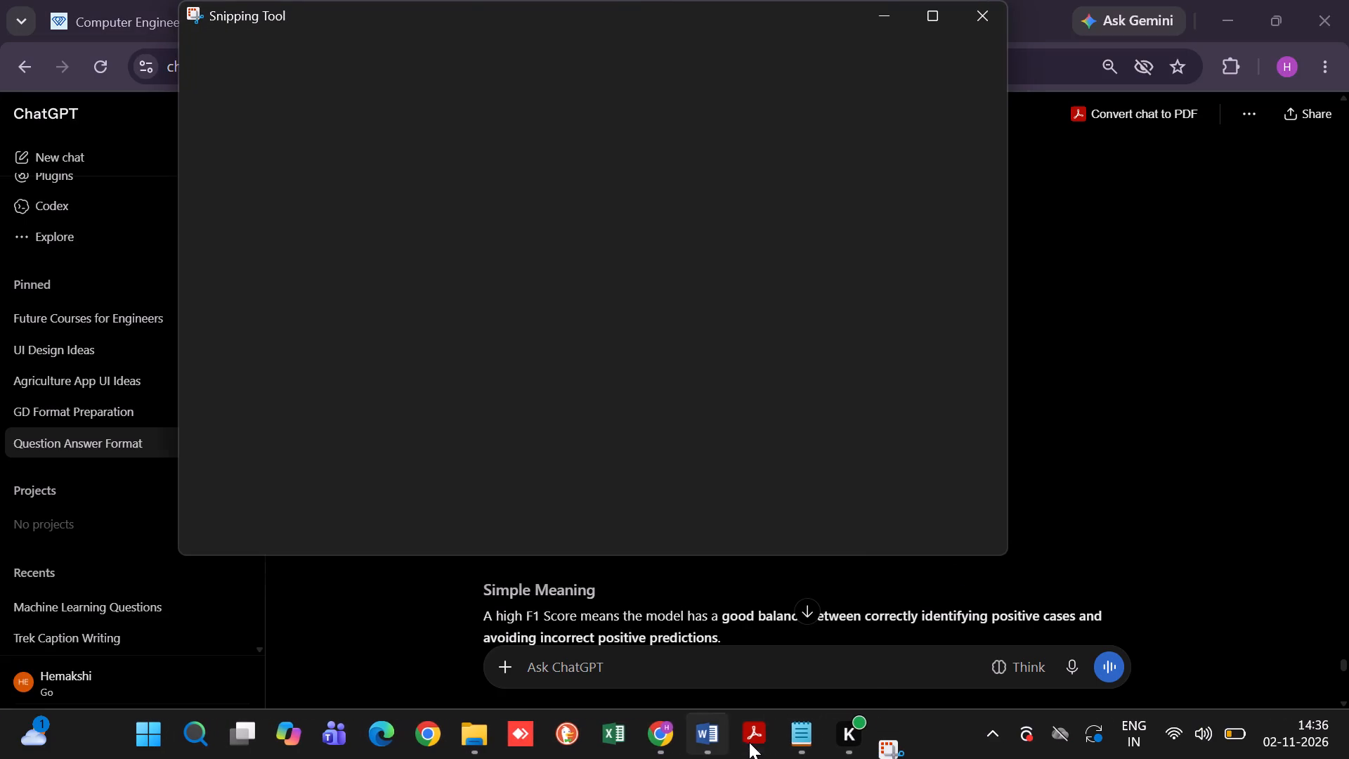
Switch to Word and replace the F1 Score text, from the "7. F1 Score" heading through the Calculation code, with the captured image.
left_click(722, 738)
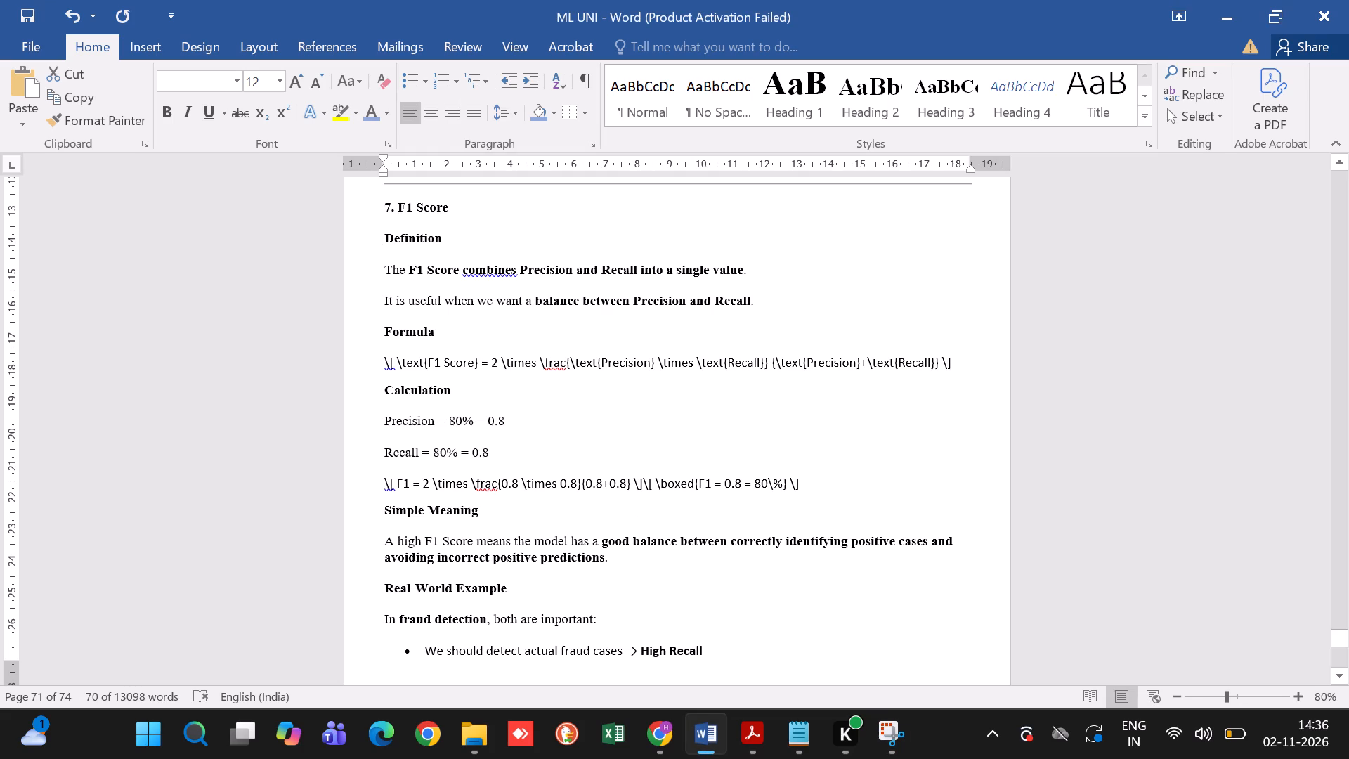
left_click_drag(814, 478, 422, 202)
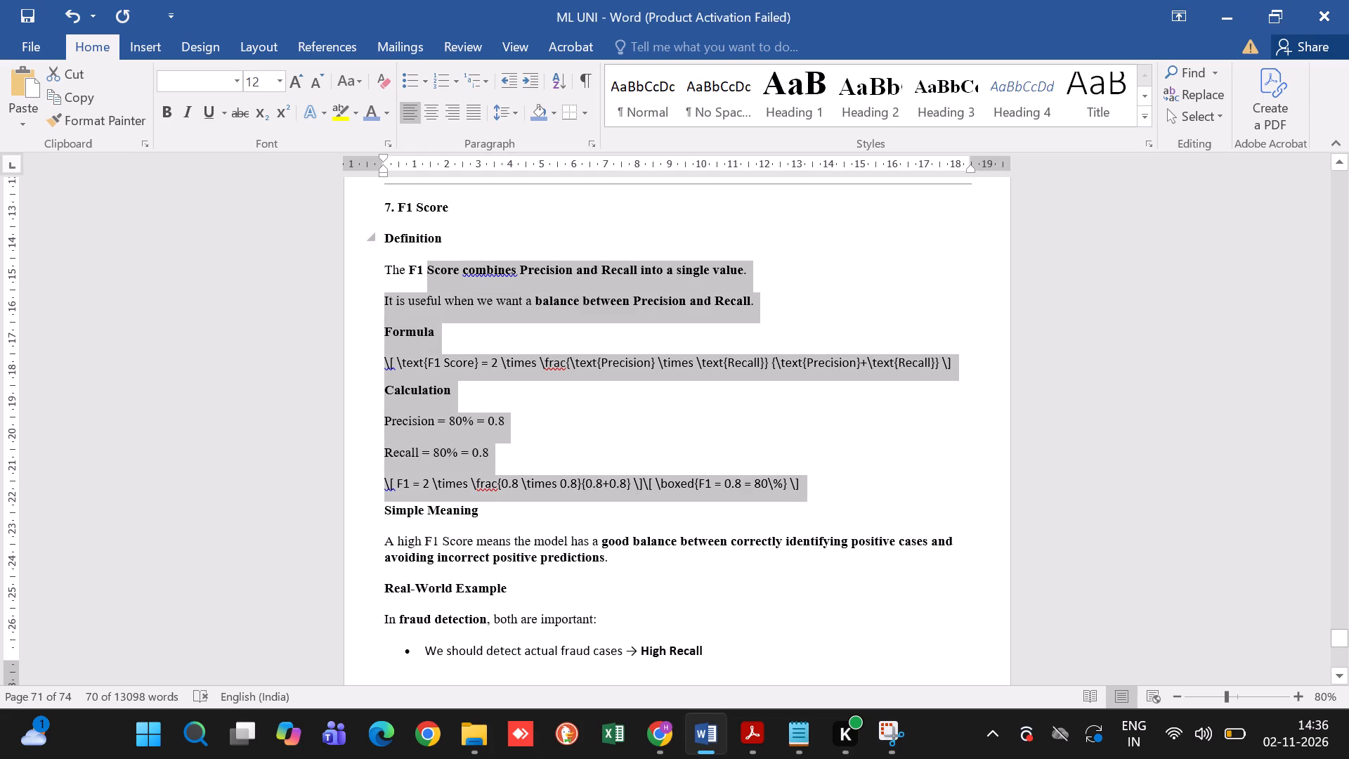
left_click_drag(422, 202, 379, 214)
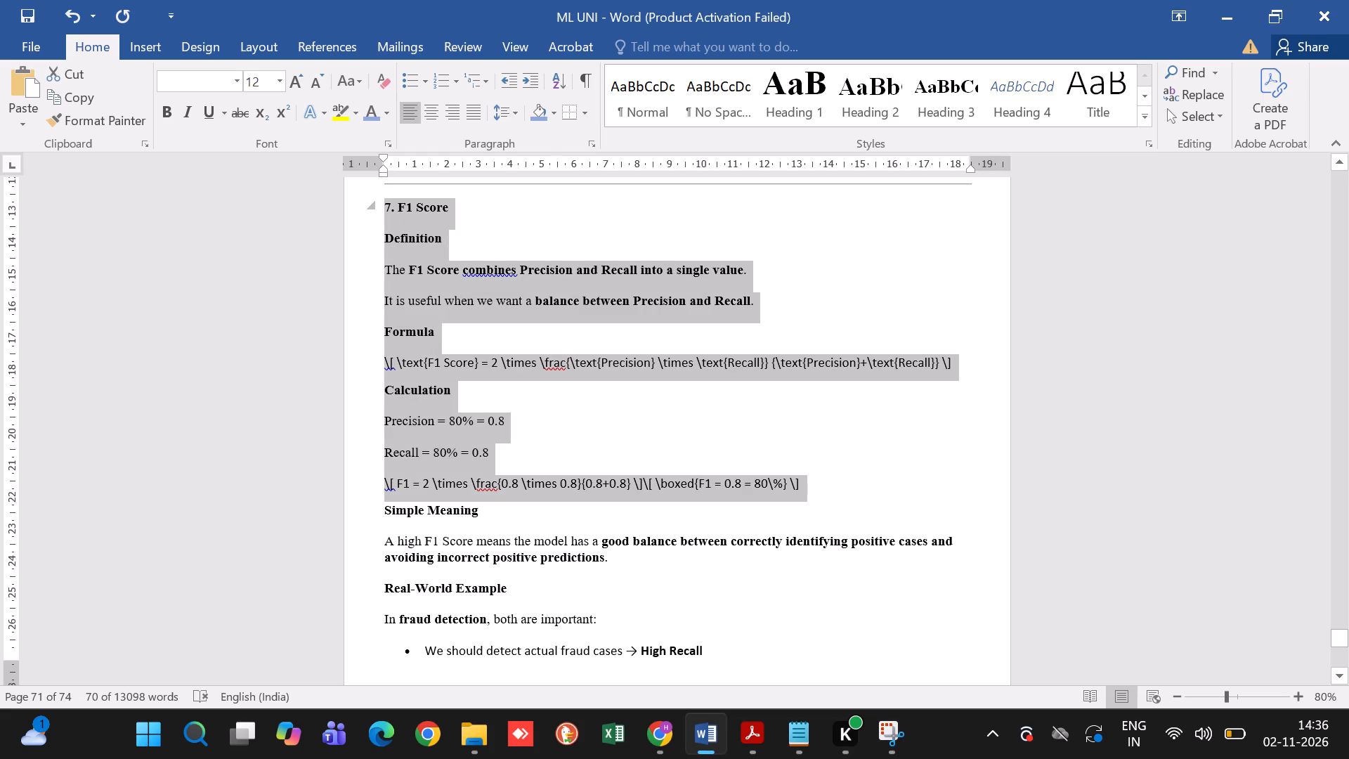
key("ctrl+v")
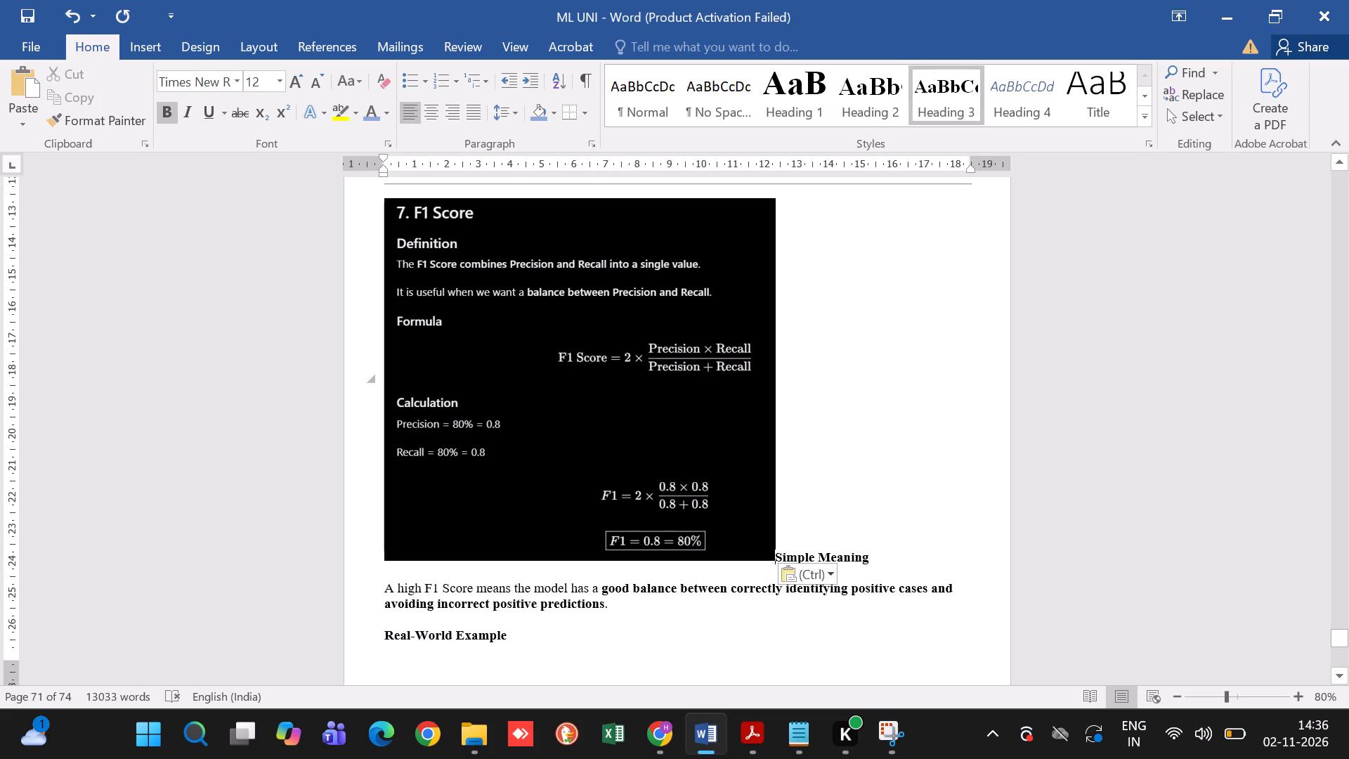
Shrink the F1 Score image proportionally to about 8.5 cm wide and move the "Simple Meaning" heading onto its own line below it.
left_click(750, 399)
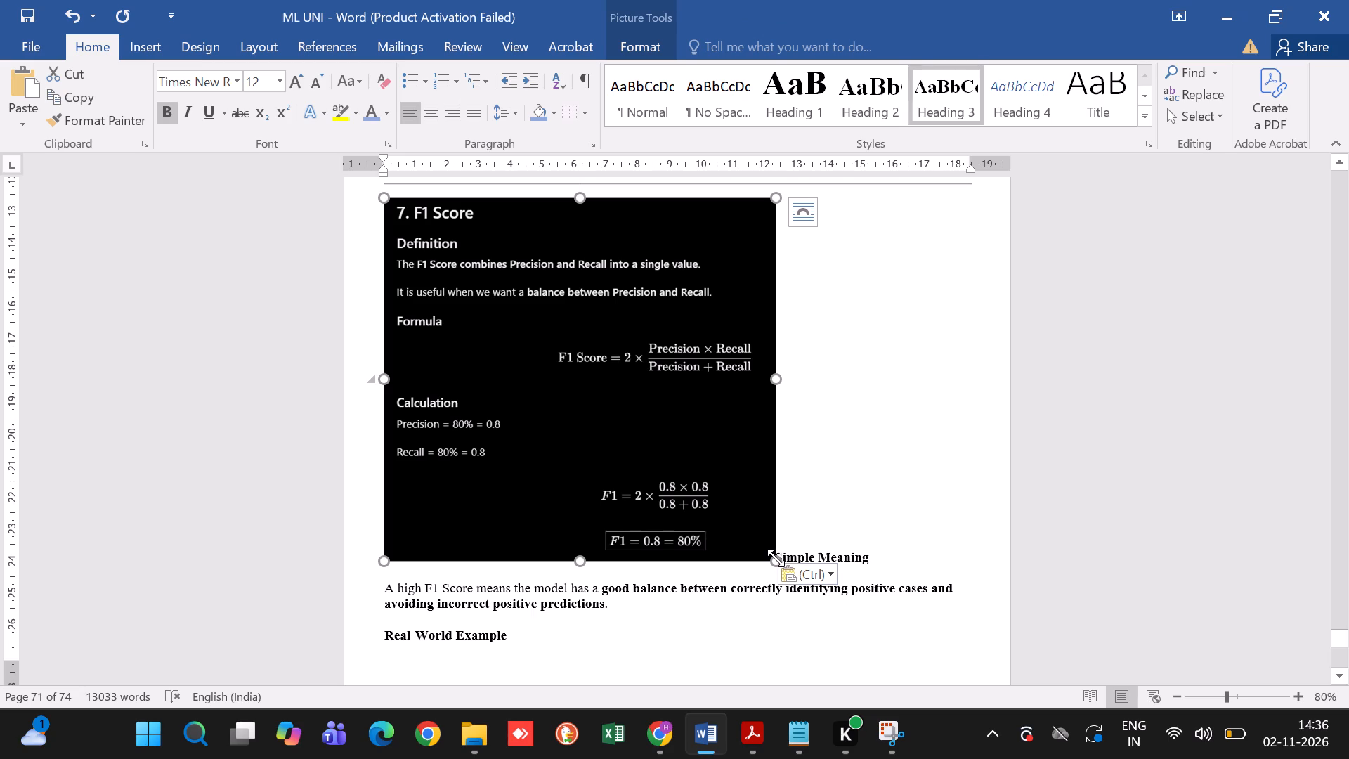
left_click_drag(776, 558, 652, 437)
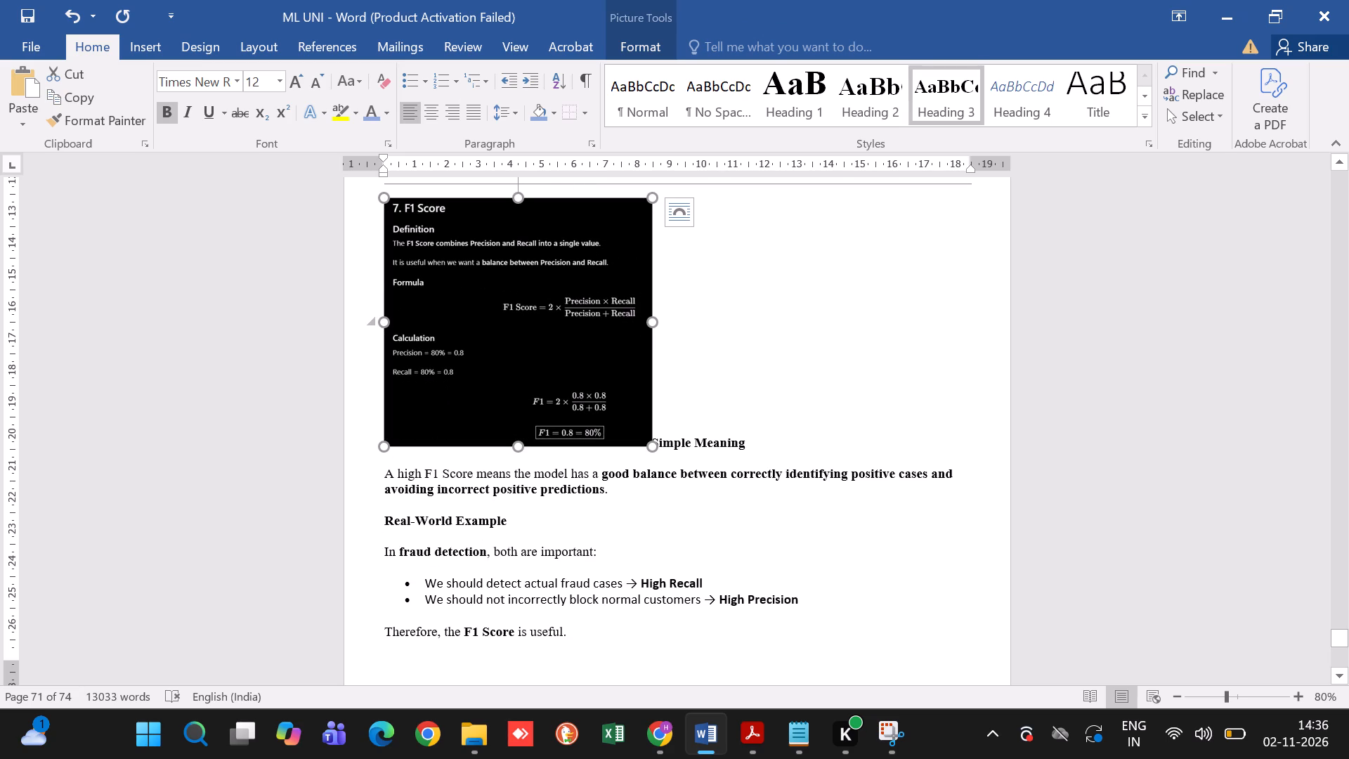
left_click(664, 443)
key("Left")
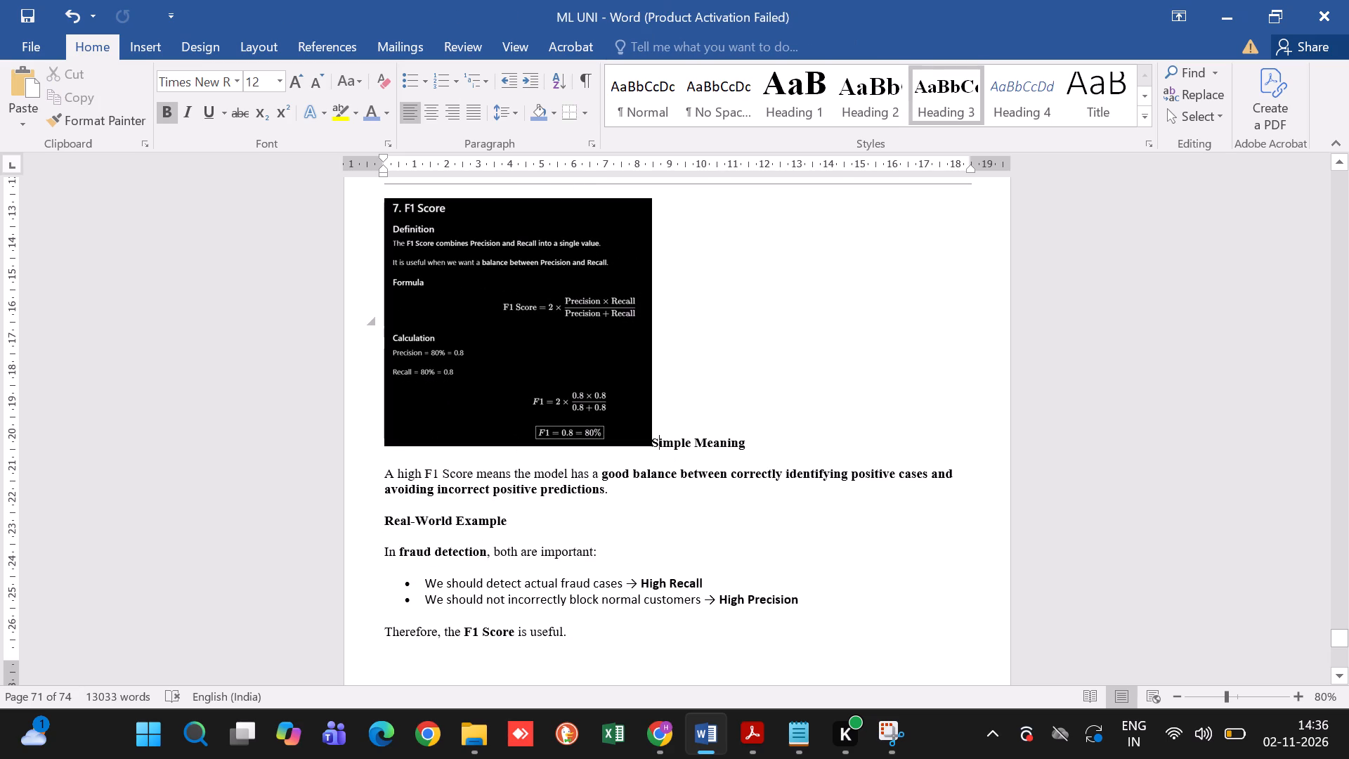
key("Left")
key("Return")
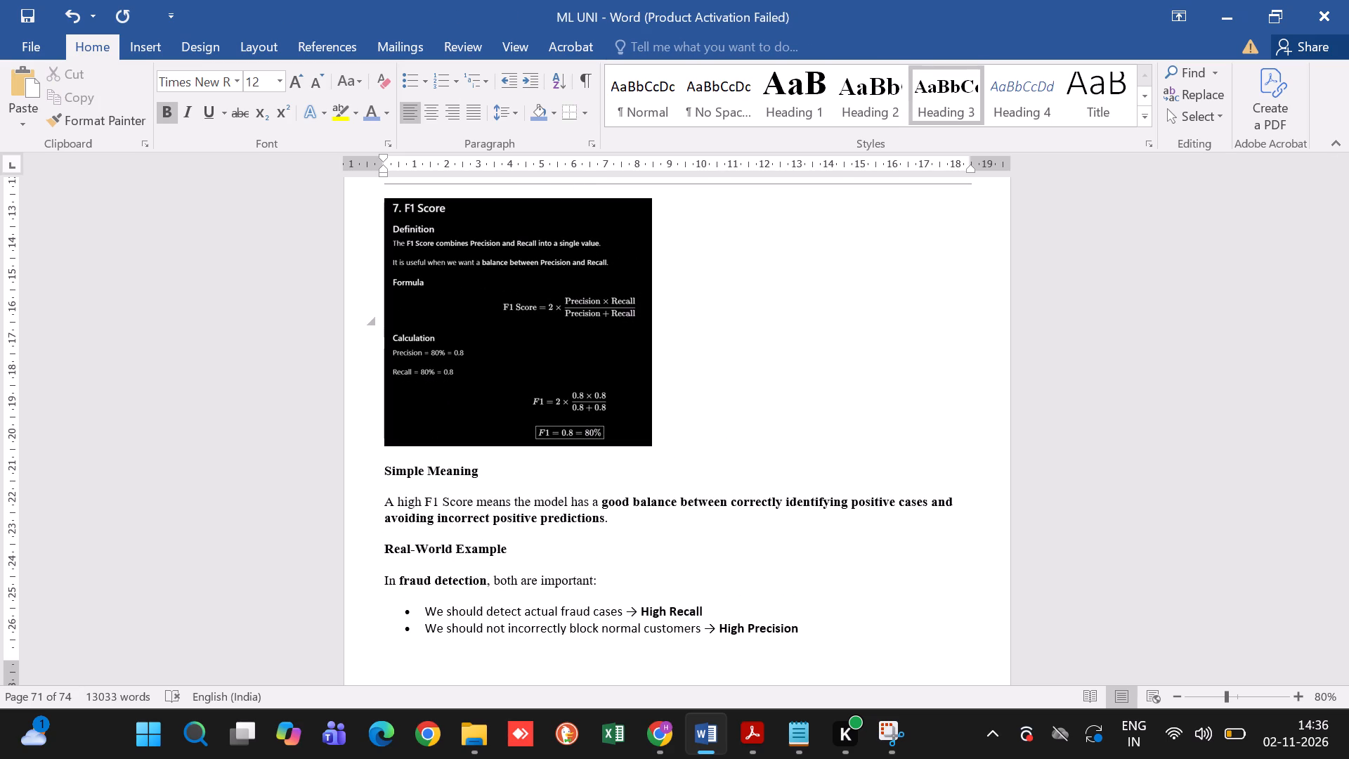
Remove the space after paragraphs from "Simple Meaning" through "Therefore, the F1 Score is useful." in the F1 Score section.
scroll(816, 513, "down", 1)
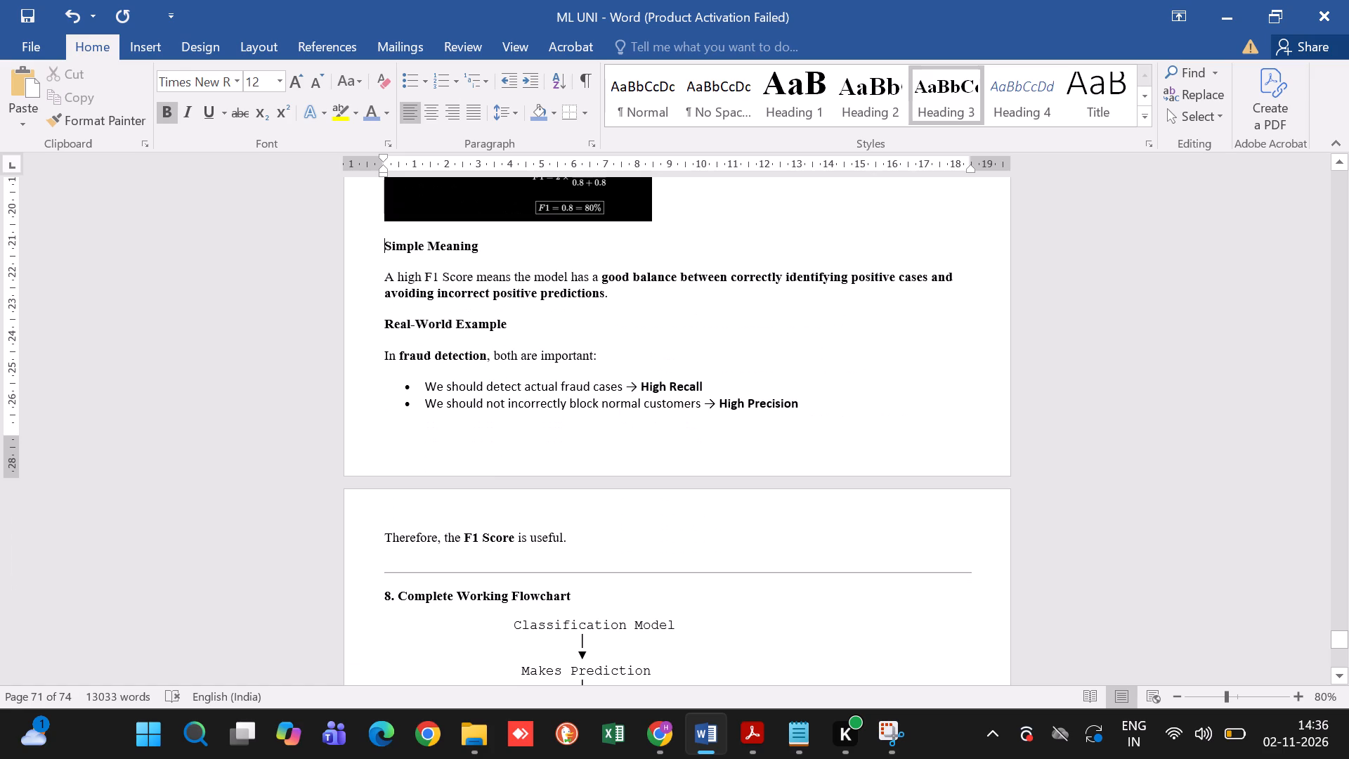
left_click_drag(576, 533, 388, 271)
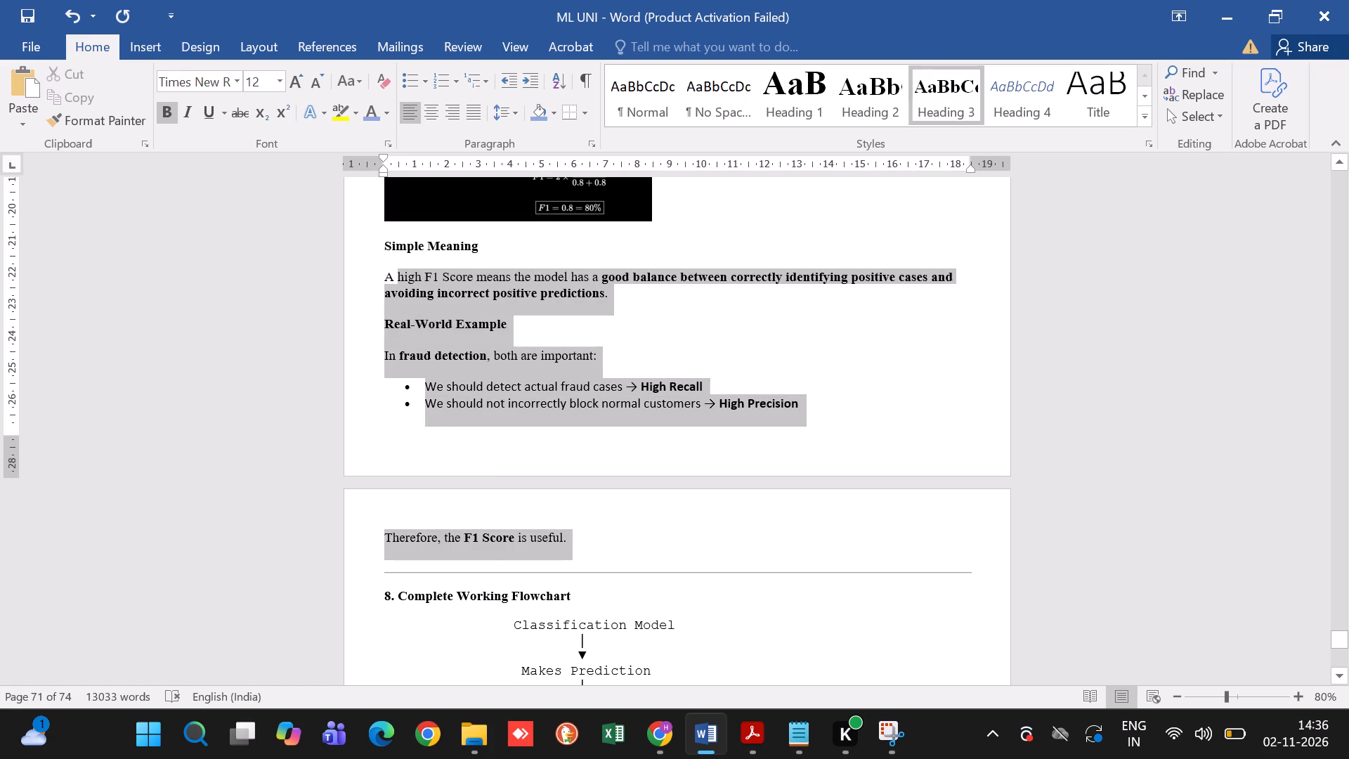
left_click_drag(388, 271, 379, 252)
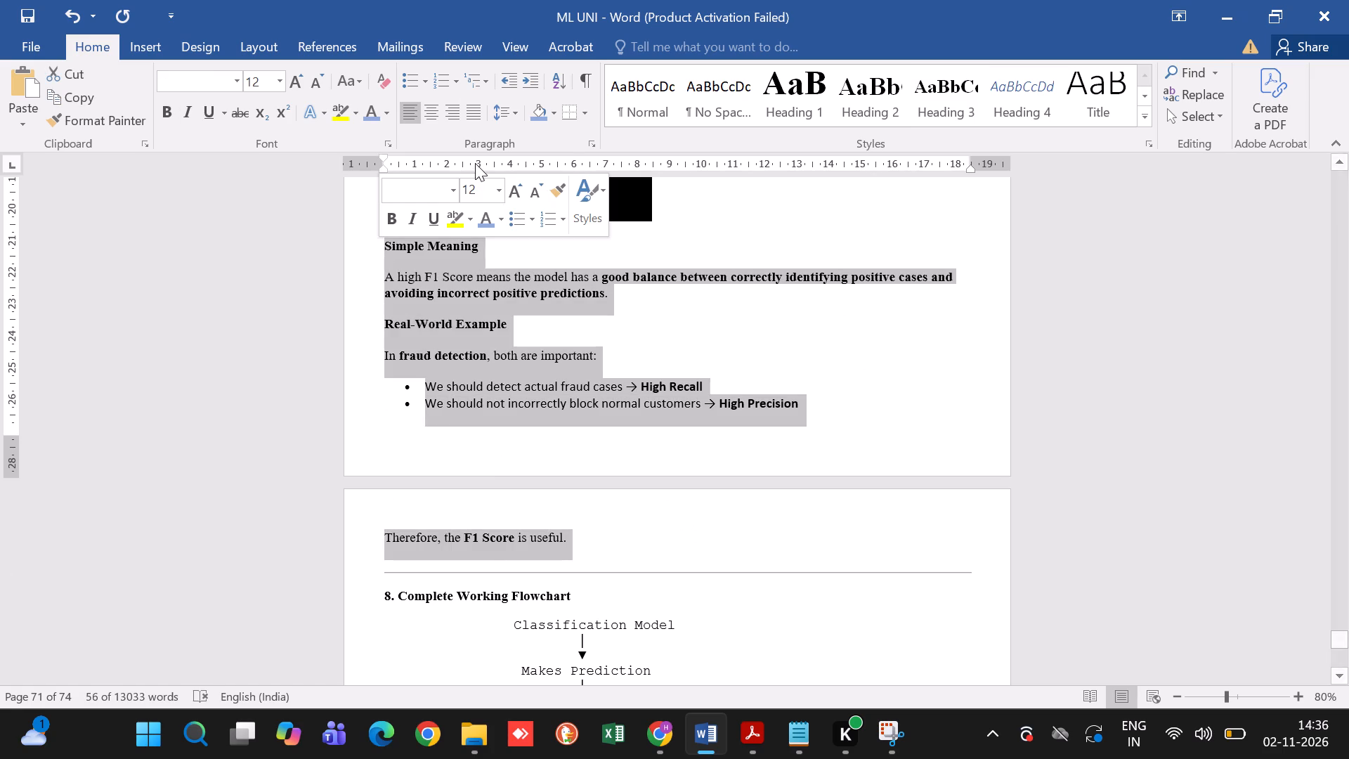
left_click(514, 116)
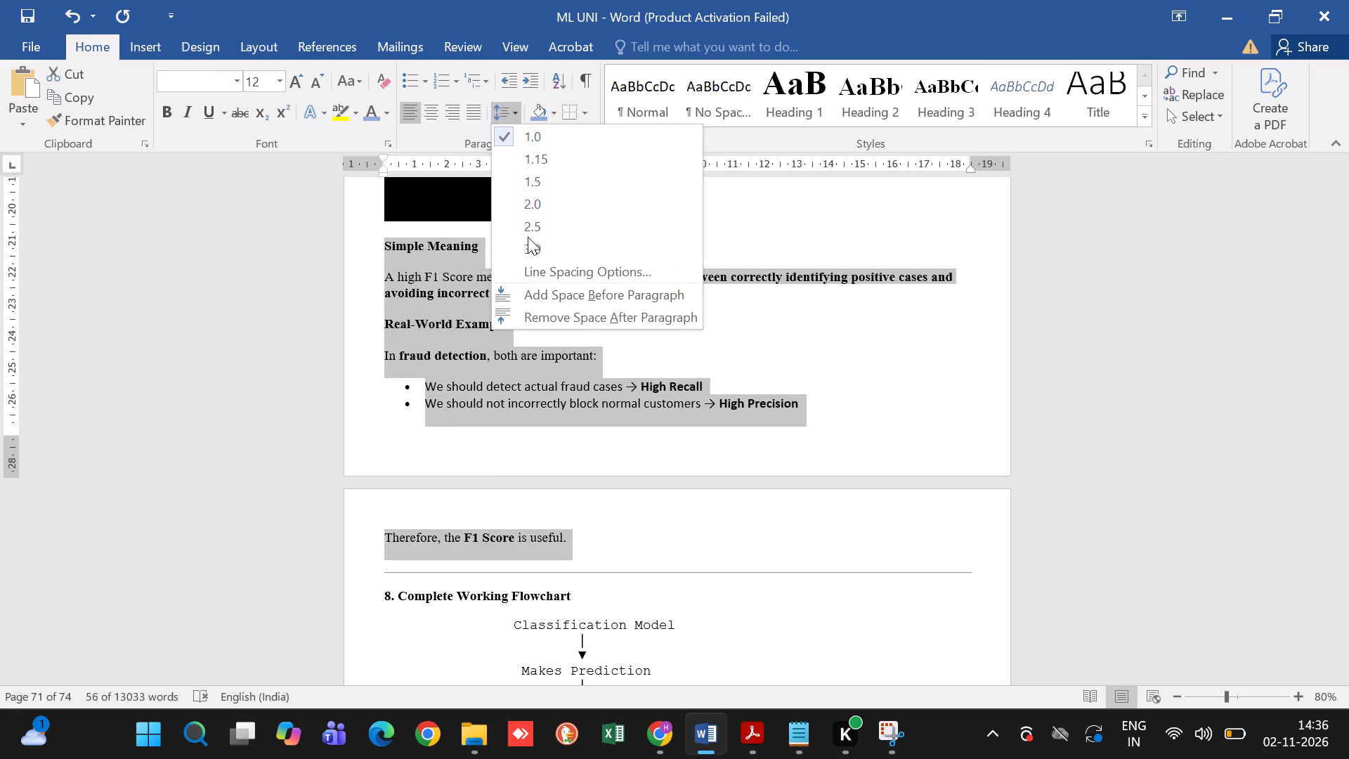
left_click(533, 314)
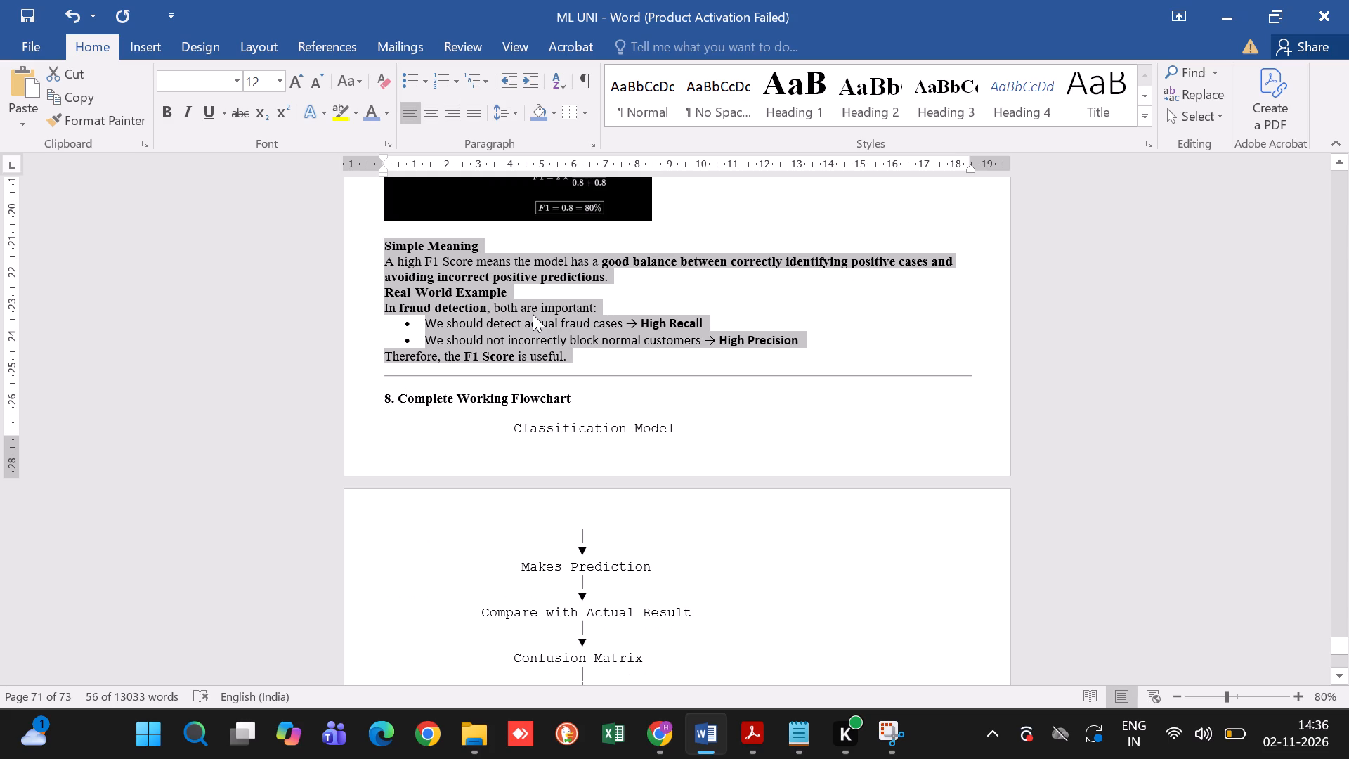
left_click(718, 422)
Apply all borders to the whole table under "9. Difference Between the Metrics".
scroll(718, 422, "down", 3)
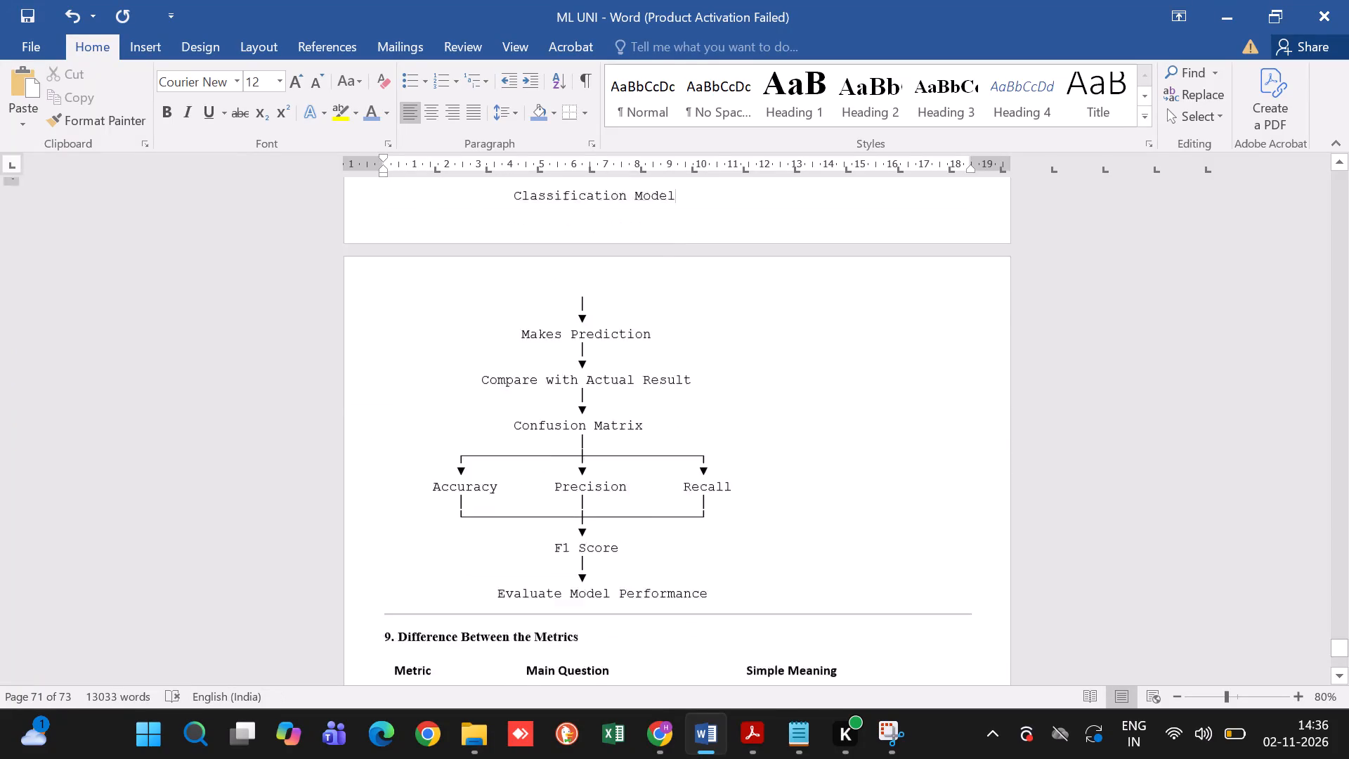
scroll(718, 422, "down", 1)
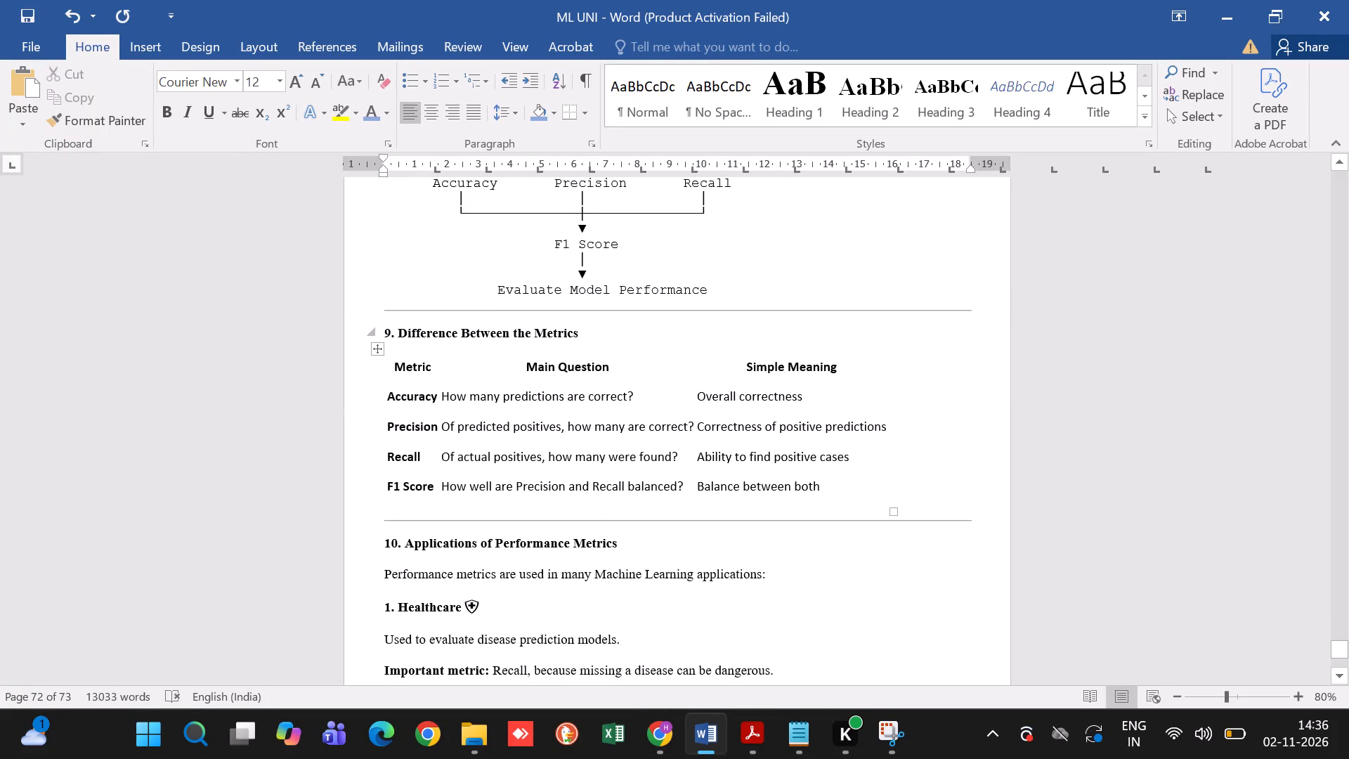
left_click(378, 351)
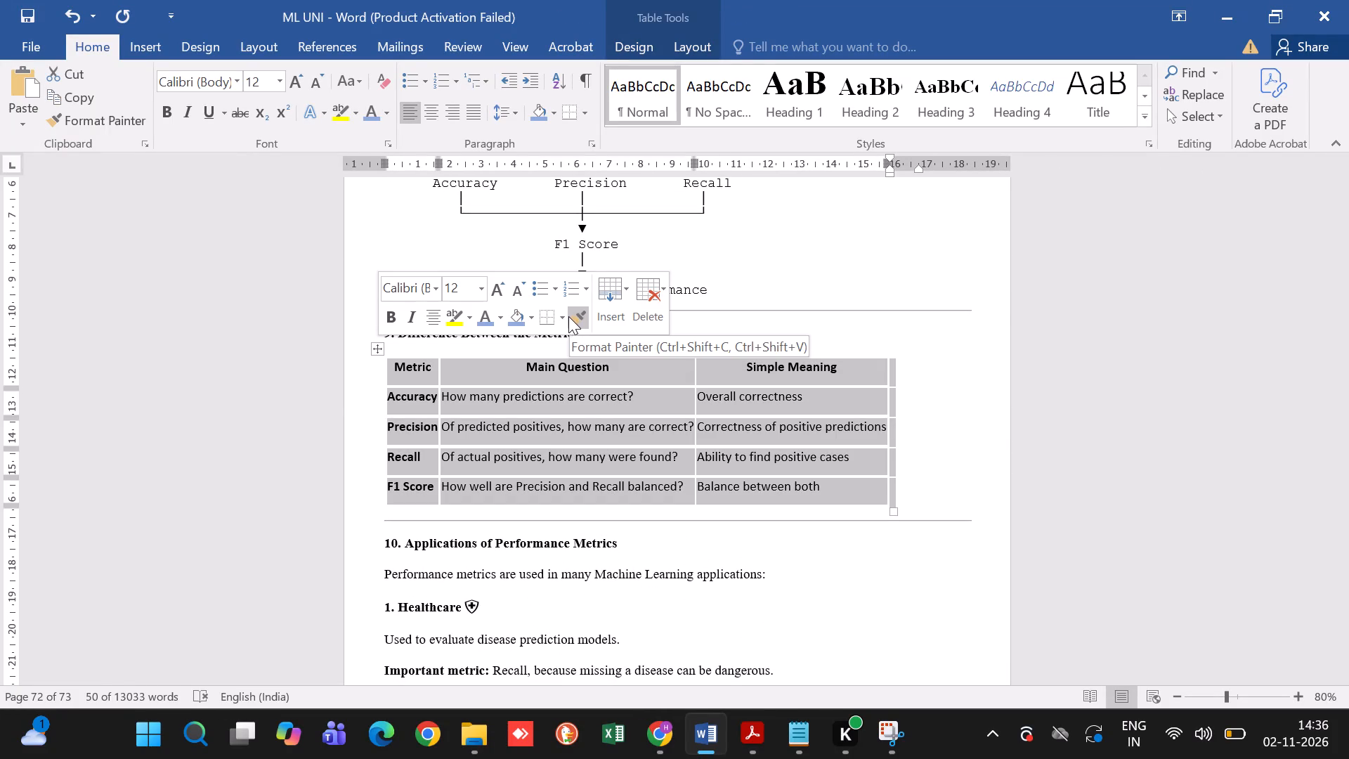
left_click(561, 317)
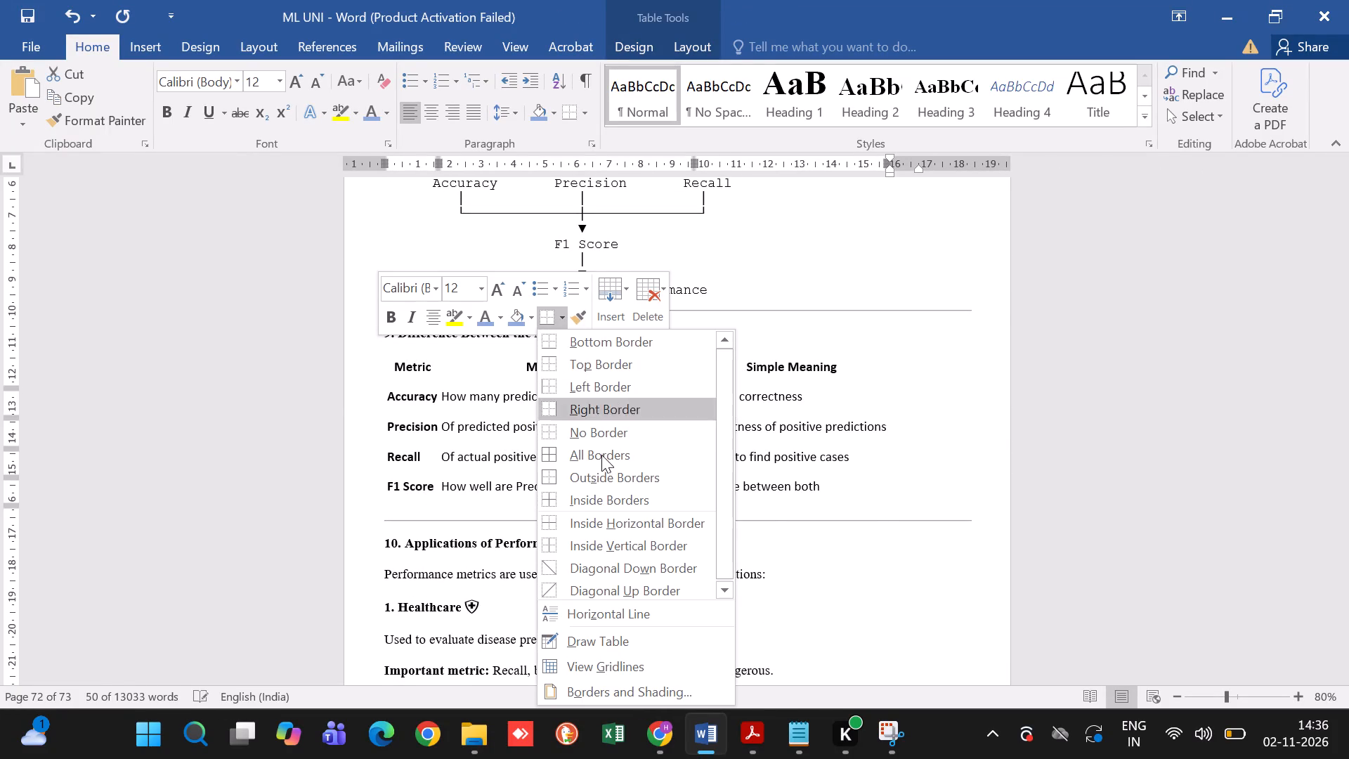
left_click(601, 454)
scroll(601, 454, "down", 2)
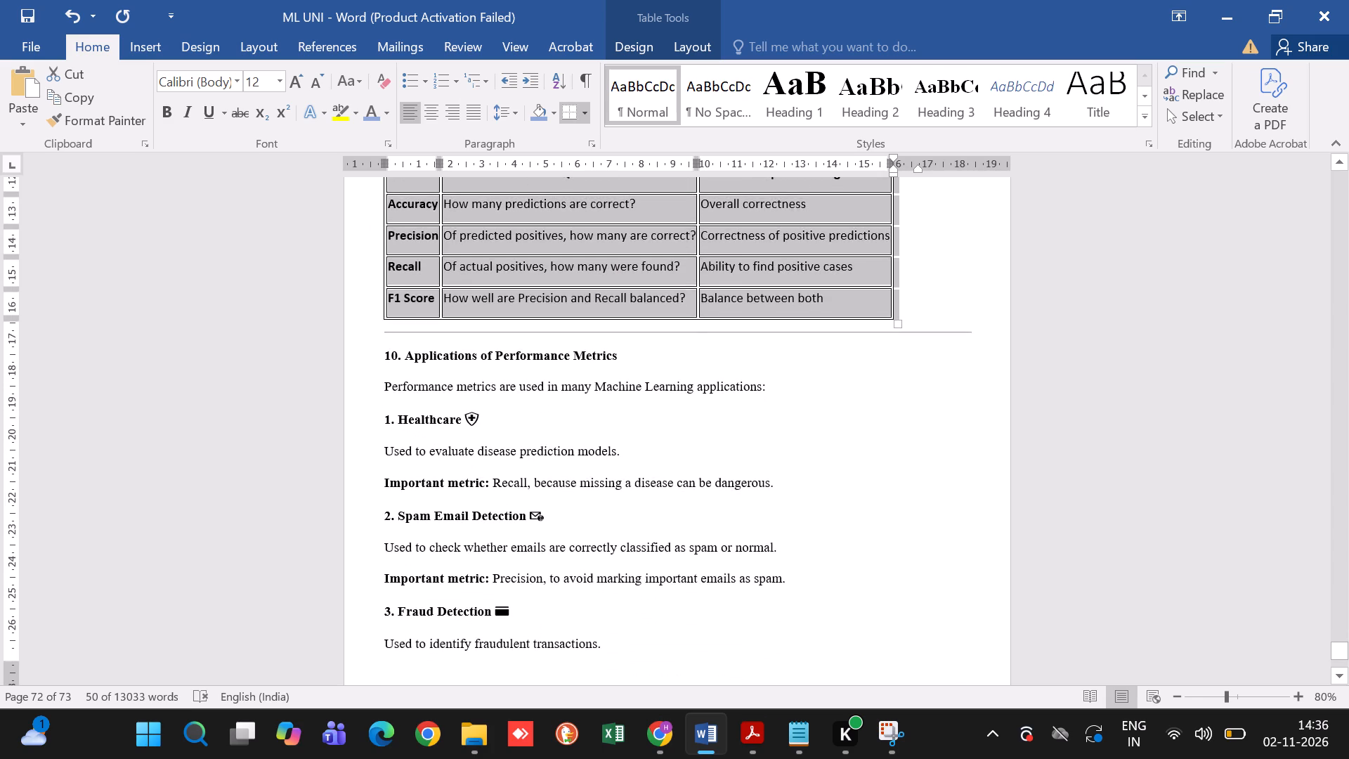
scroll(601, 454, "down", 1)
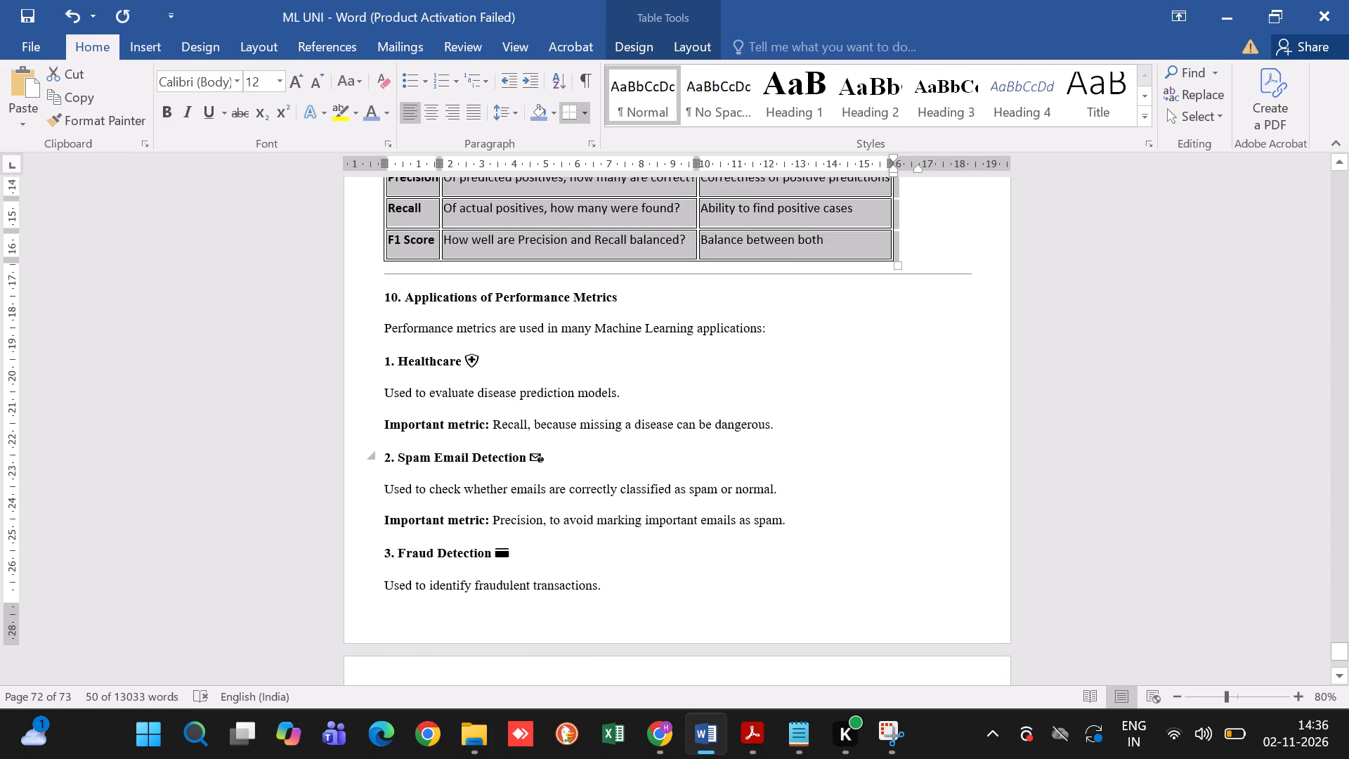
Remove the space after paragraphs from the "10. Applications of Performance Metrics" heading through the end of "5. Security Systems".
scroll(601, 454, "down", 5)
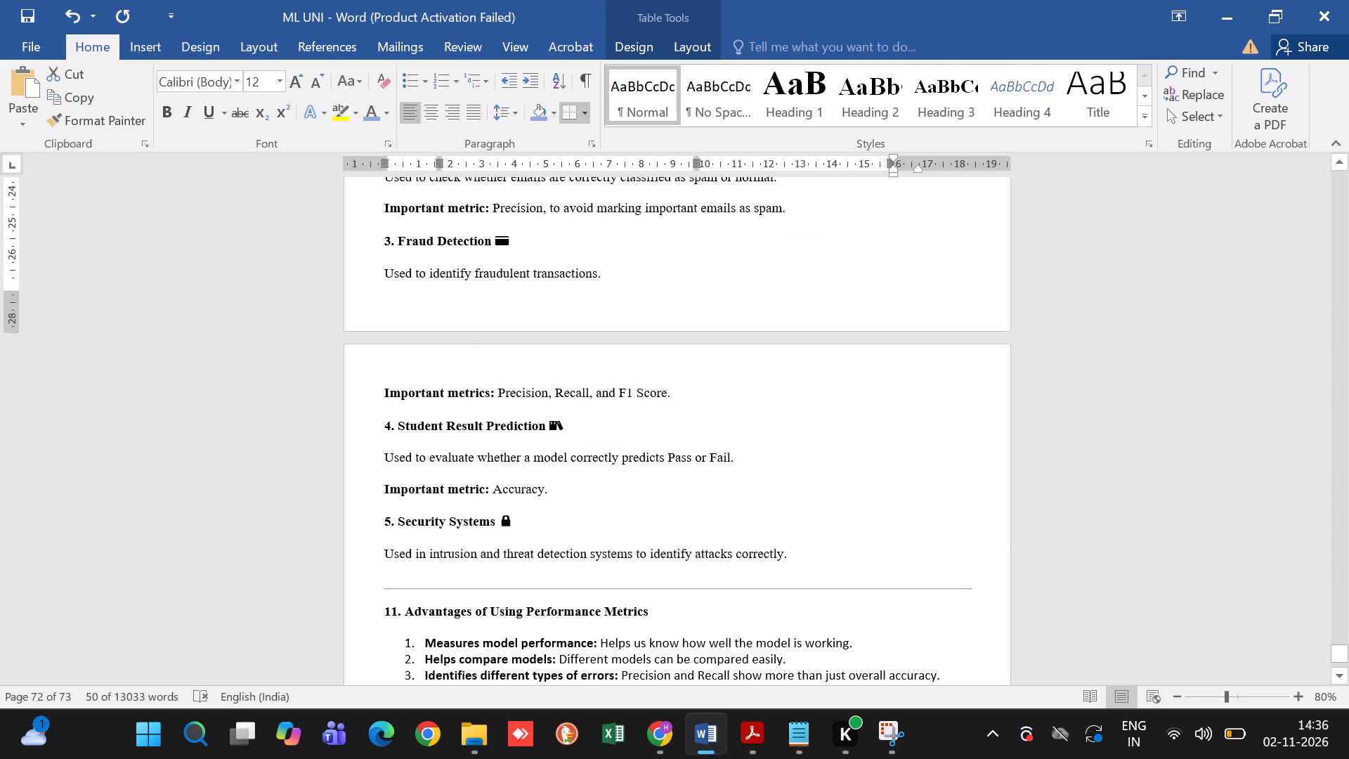
scroll(601, 454, "down", 1)
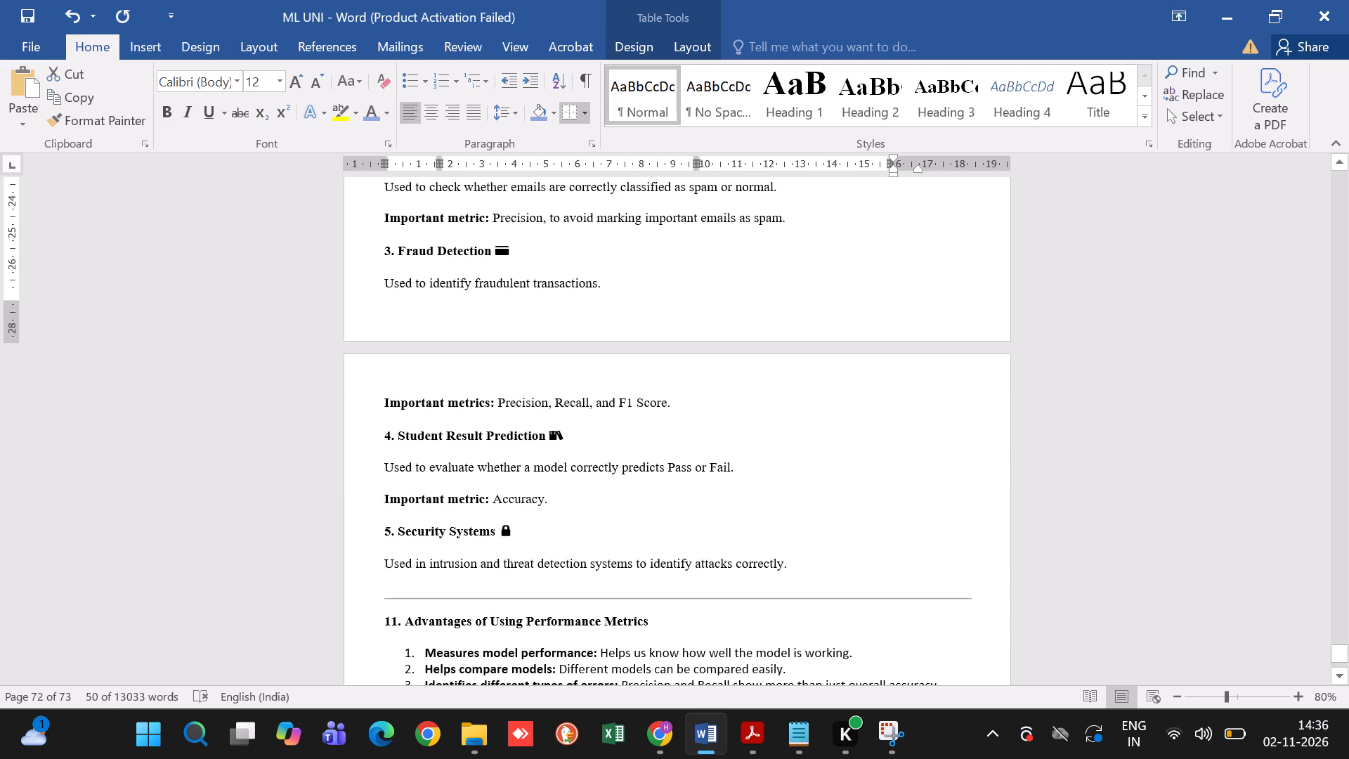
left_click_drag(804, 561, 332, 254)
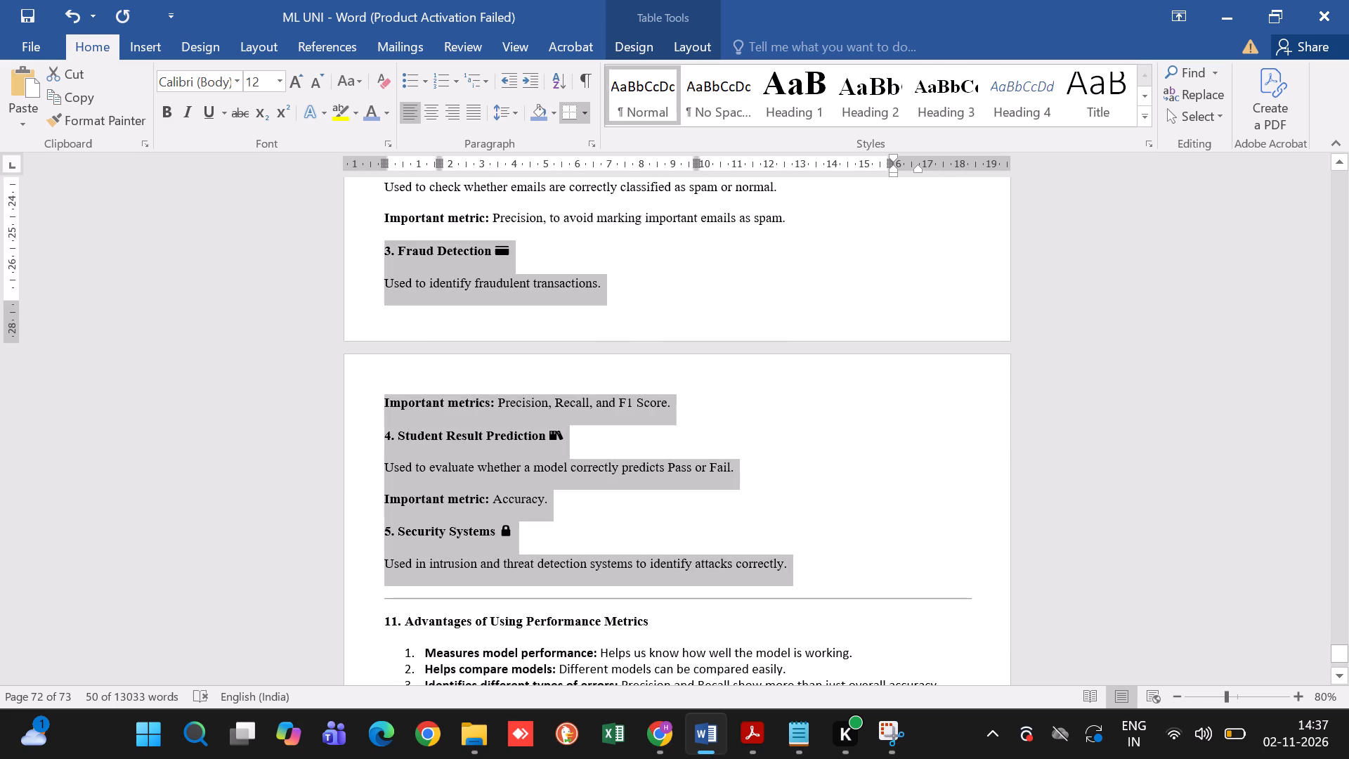
left_click_drag(332, 254, 317, 493)
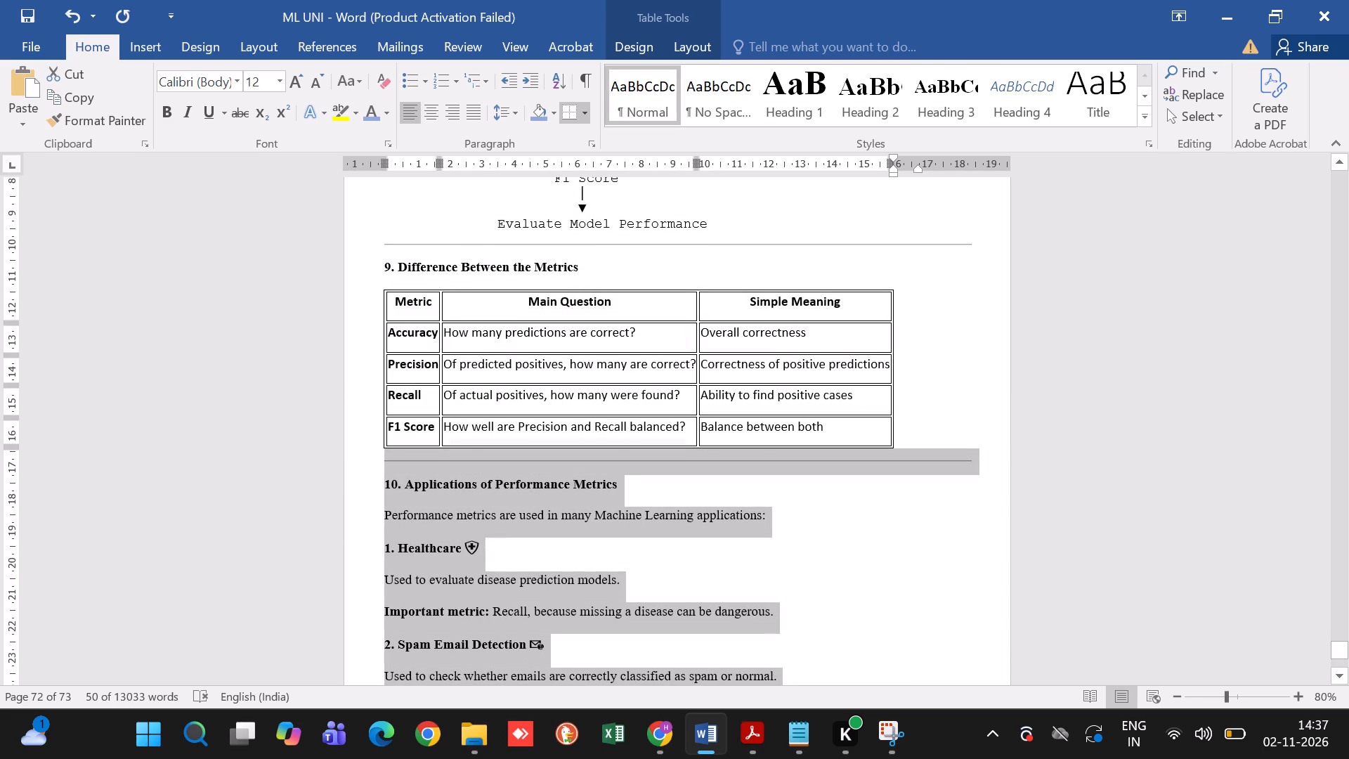
left_click_drag(317, 493, 318, 490)
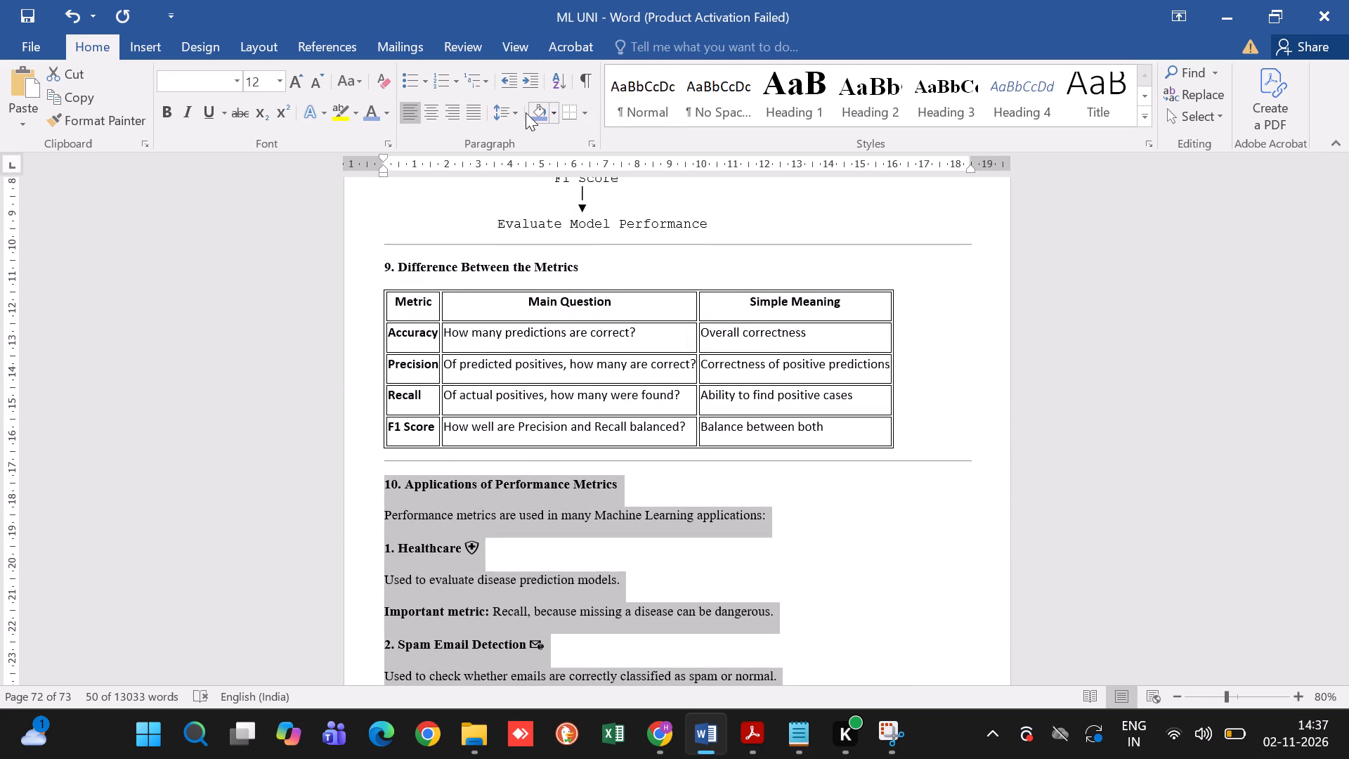
left_click(516, 112)
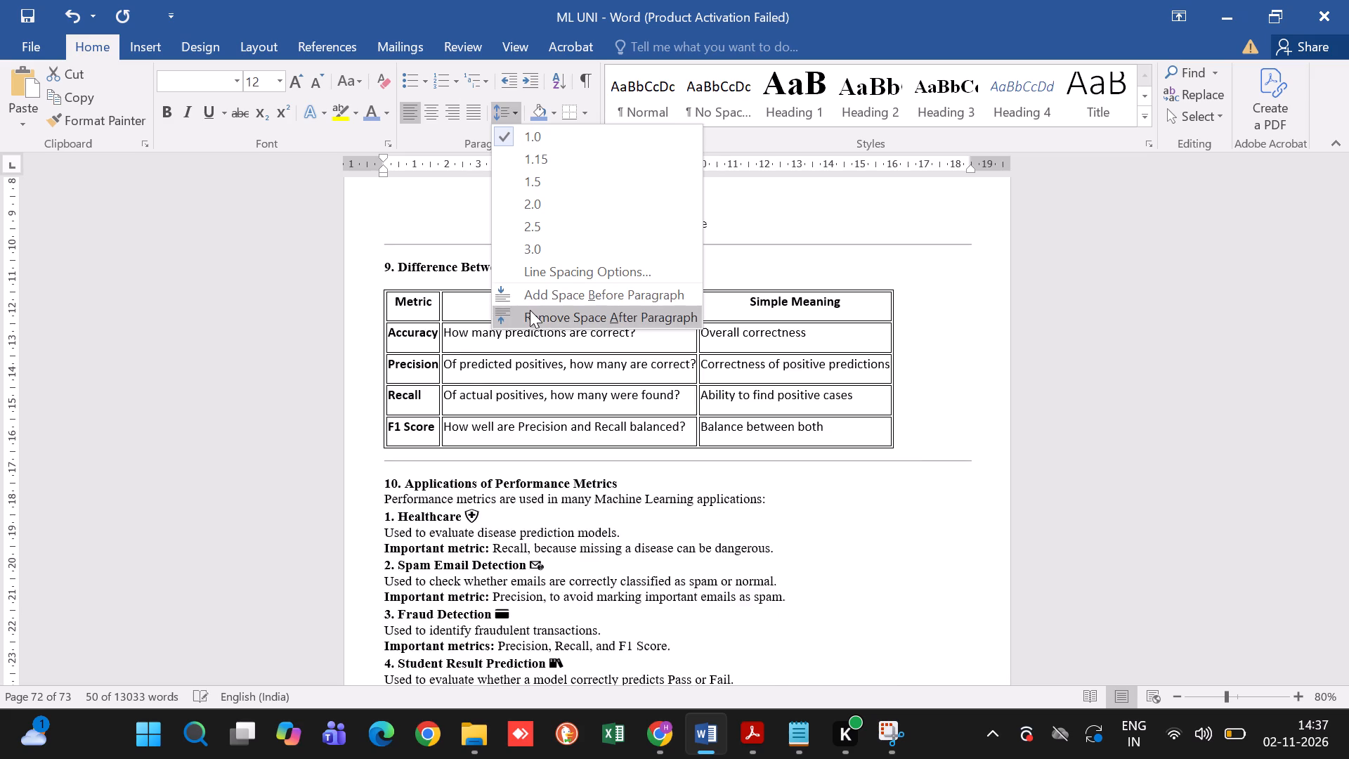
left_click(530, 310)
Remove the space after paragraphs from the "11. Advantages of Using Performance Metrics" heading through the last item under "12. Limitations".
scroll(530, 310, "down", 3)
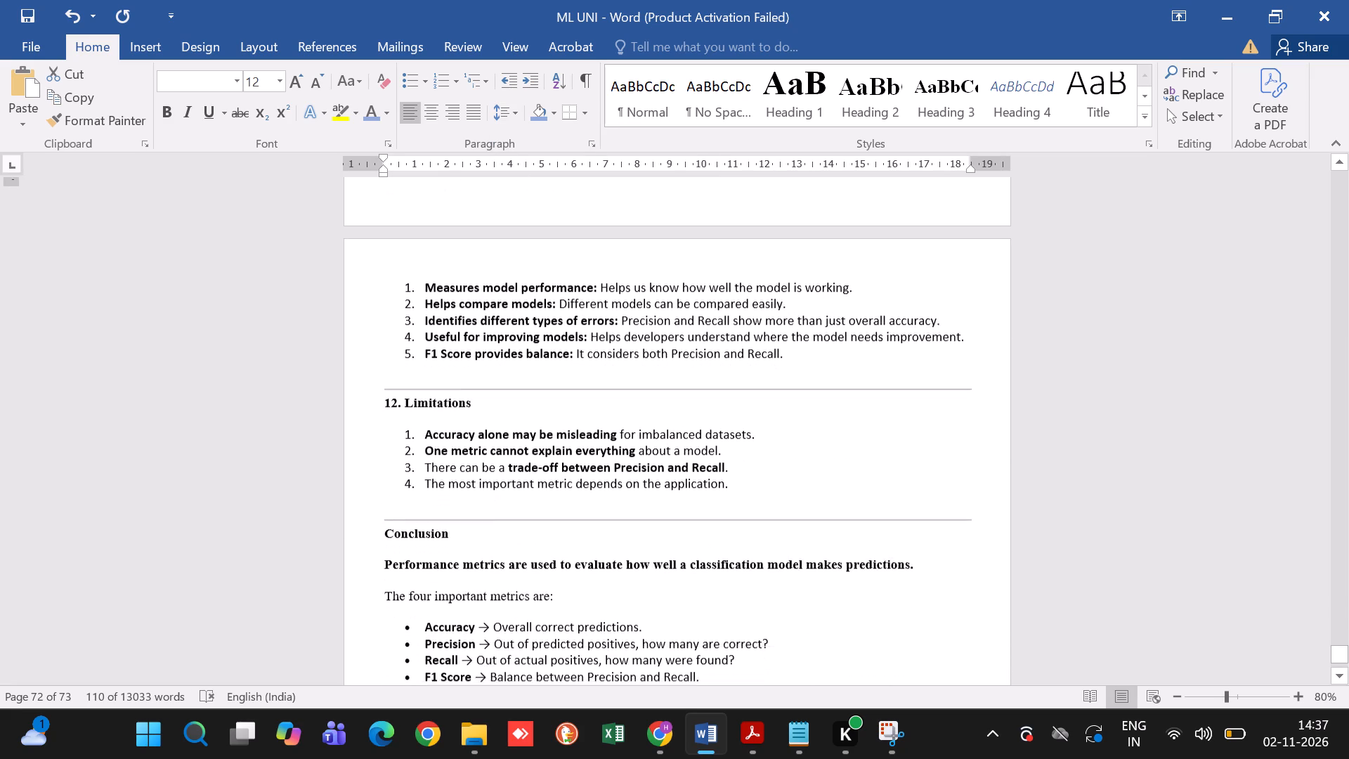
scroll(530, 310, "down", 2)
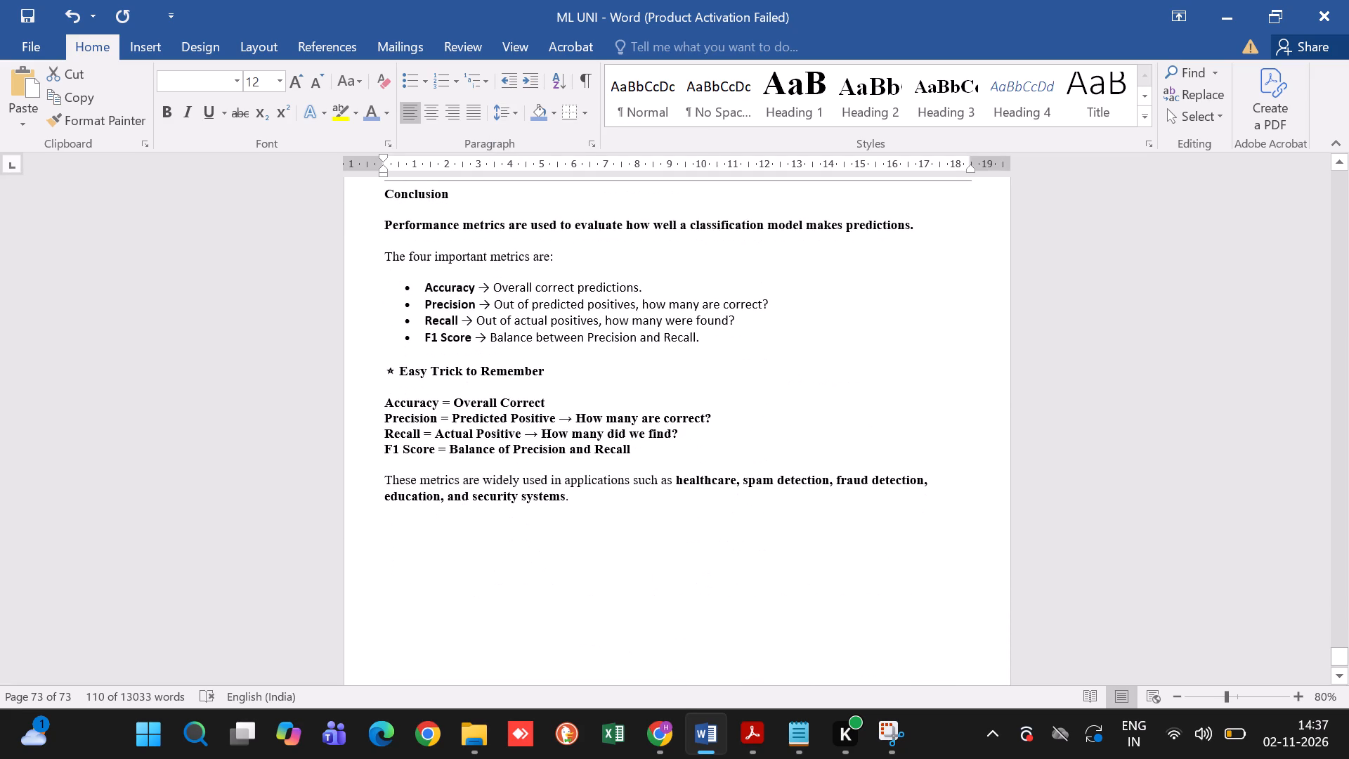
scroll(530, 310, "up", 1)
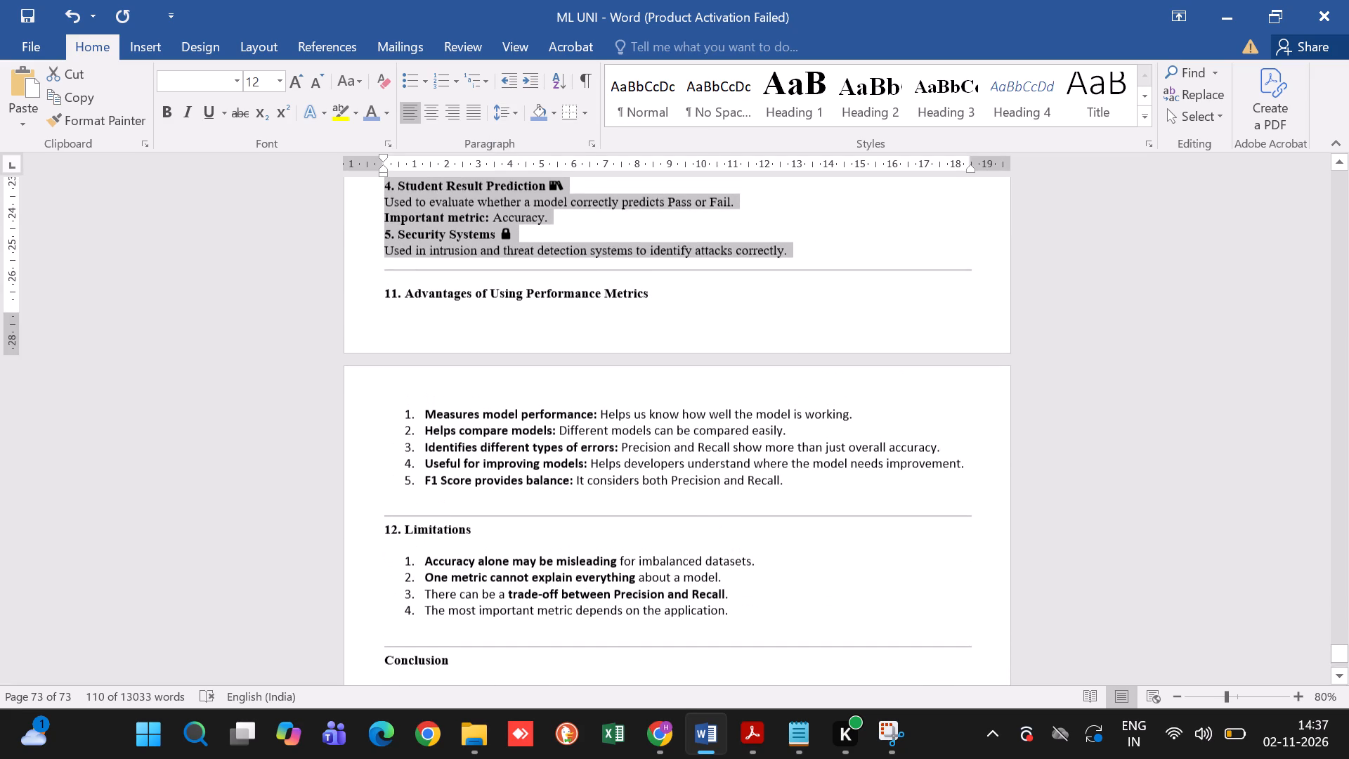
scroll(530, 310, "up", 1)
left_click_drag(747, 616, 352, 325)
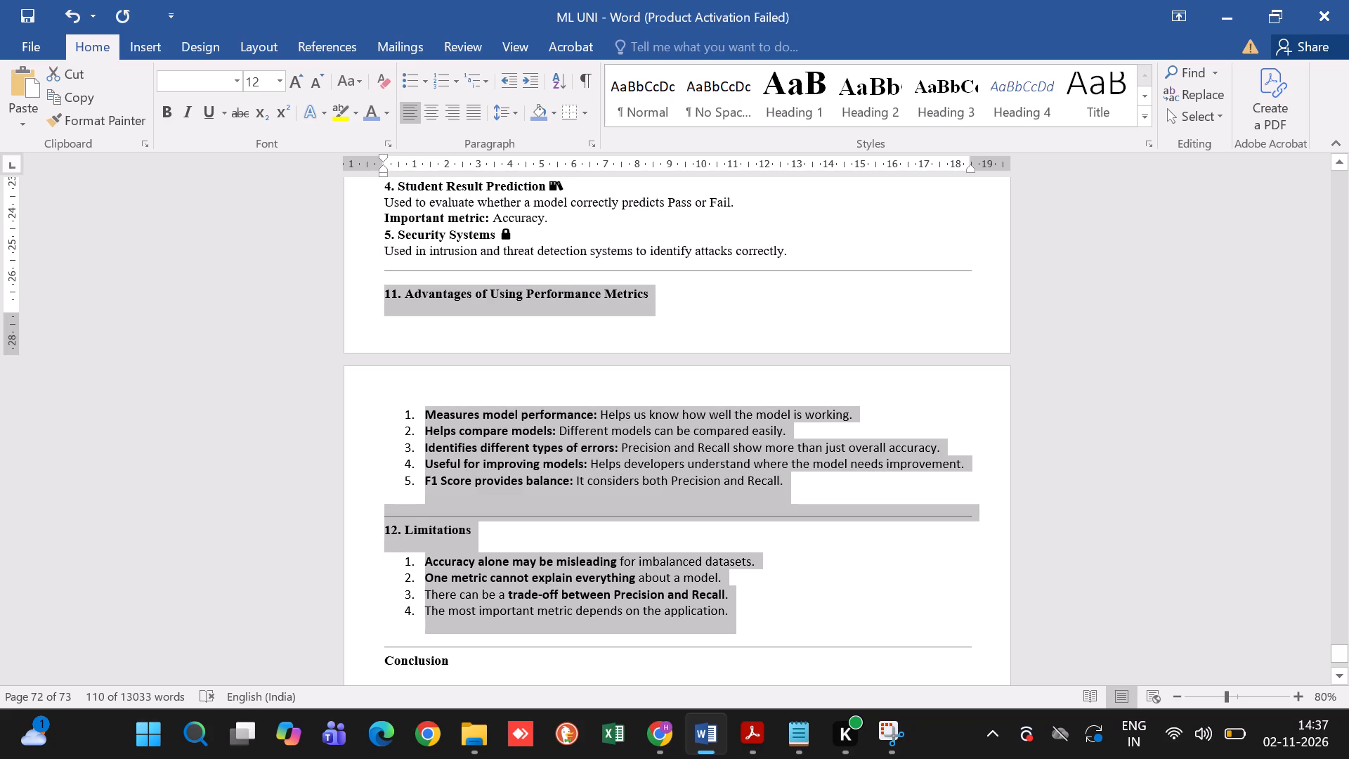
left_click_drag(352, 325, 348, 310)
left_click(519, 105)
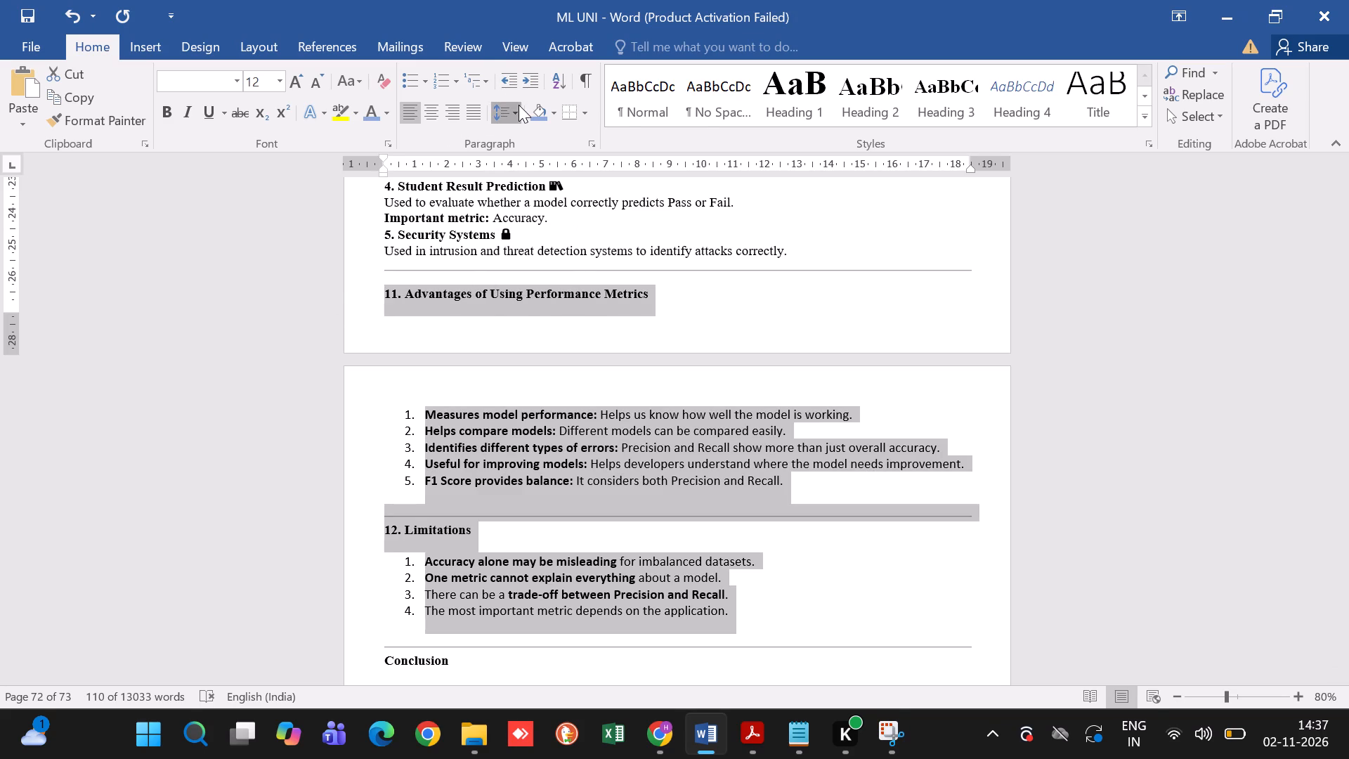
left_click(564, 314)
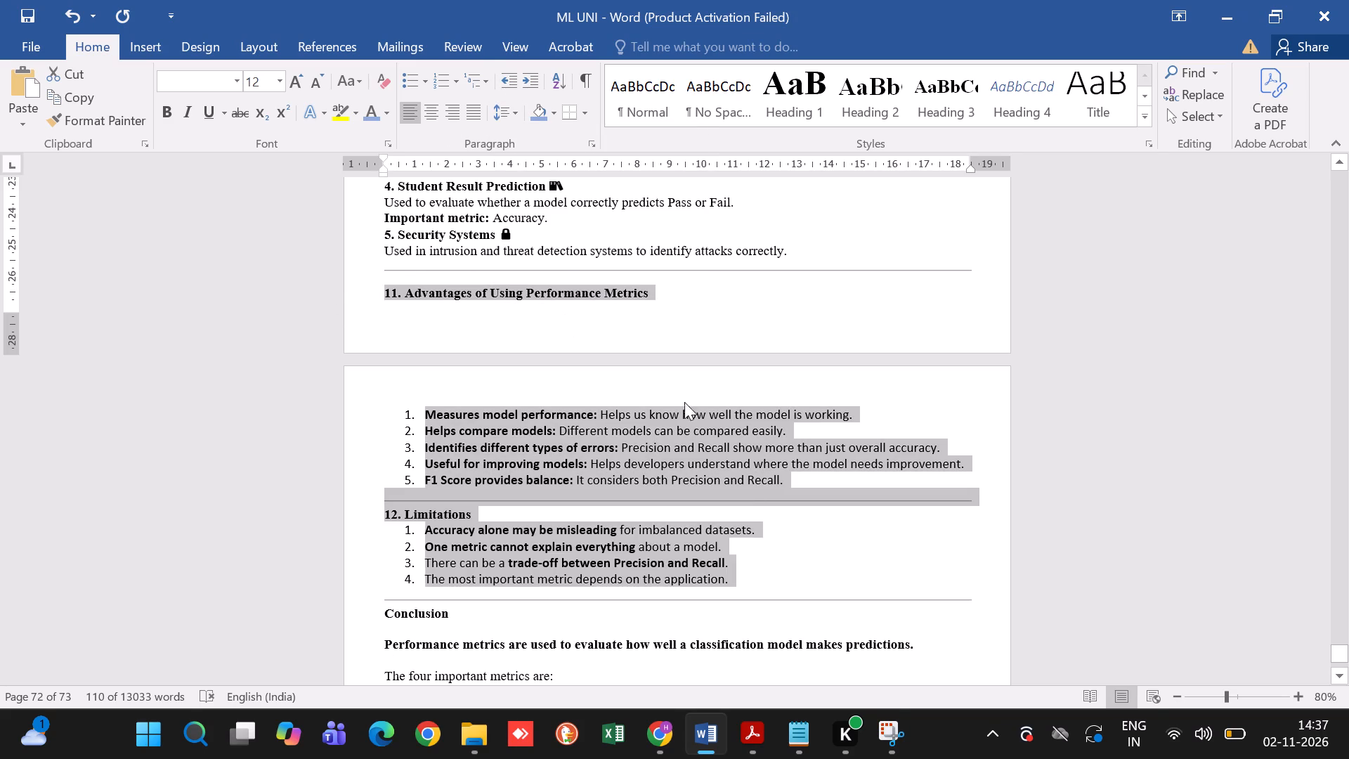
left_click(776, 556)
Copy the Q6 b question from the Notepad list and add it in Word below the conclusion as "Q.15 Principal Component Analysis for Dimension Reduction".
scroll(776, 556, "down", 3)
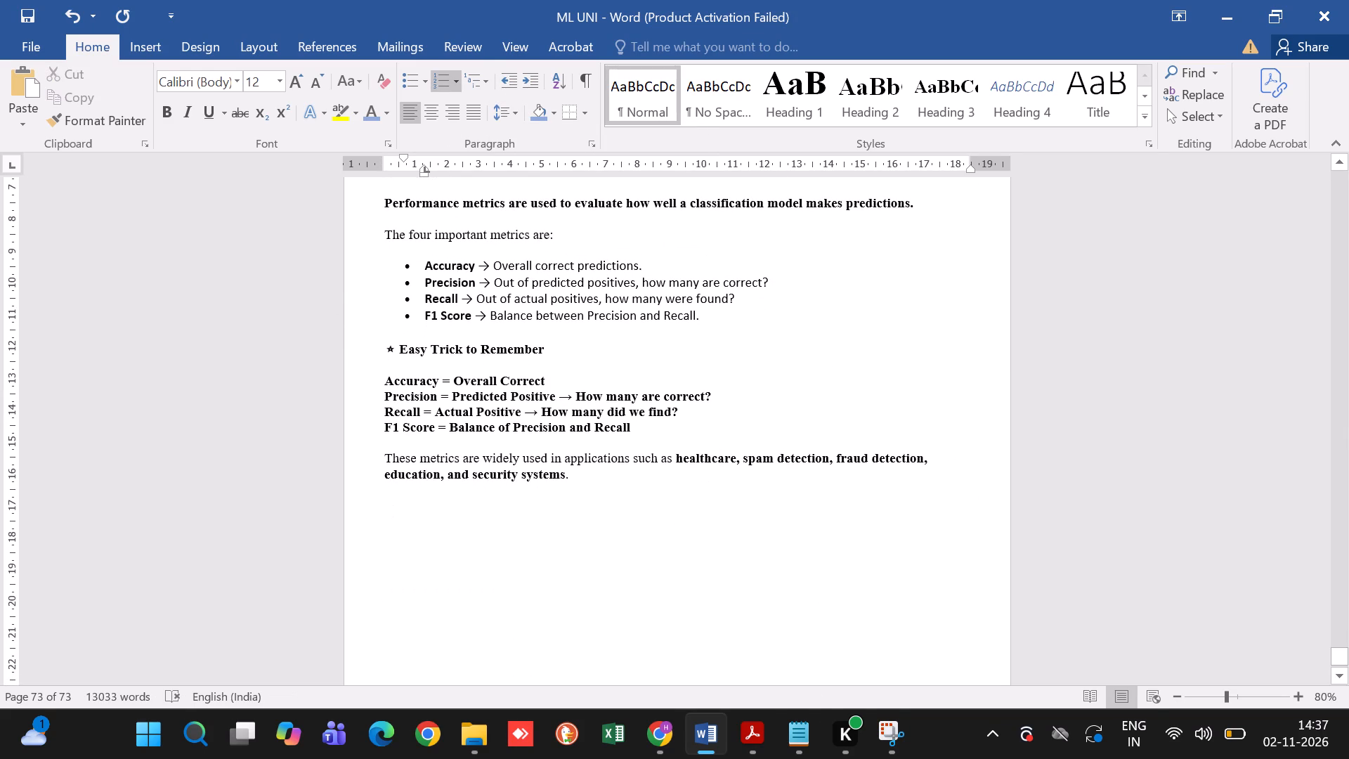
left_click(799, 748)
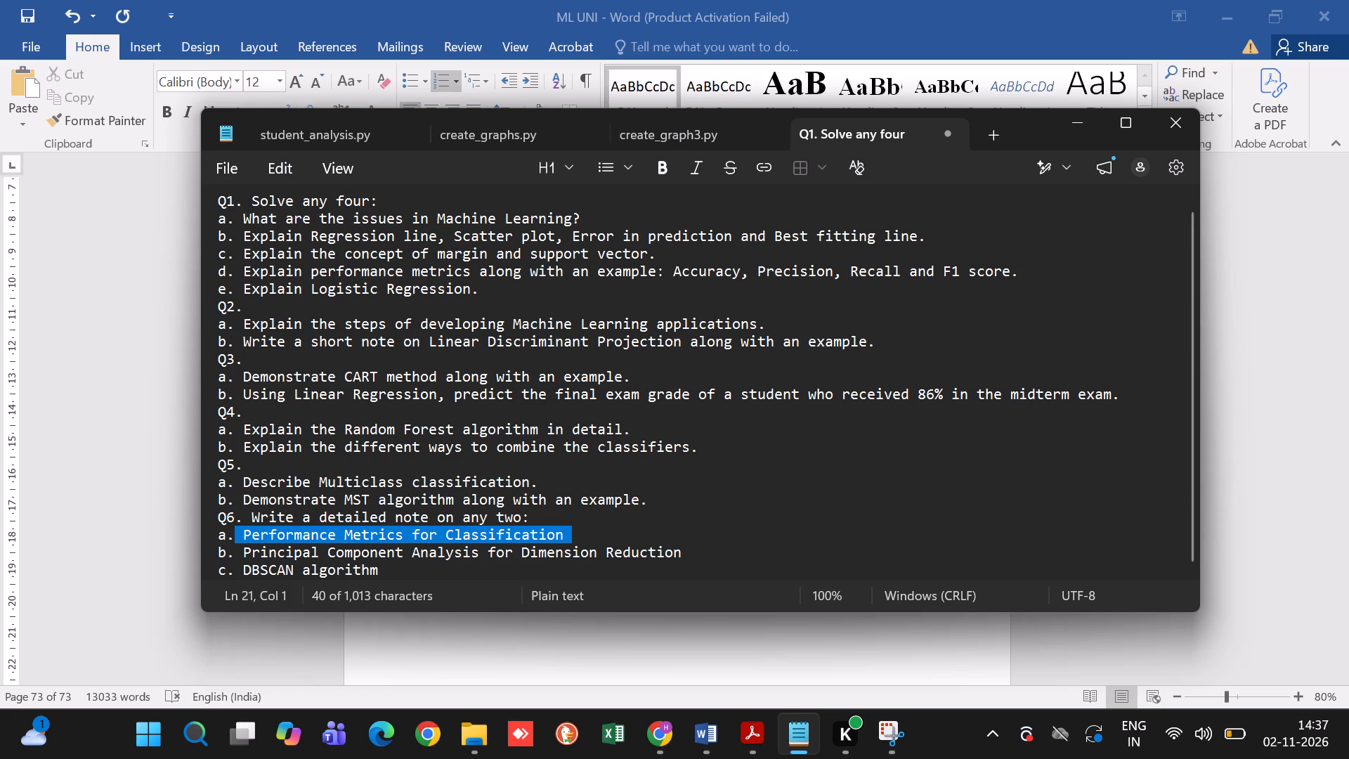
left_click_drag(240, 554, 689, 531)
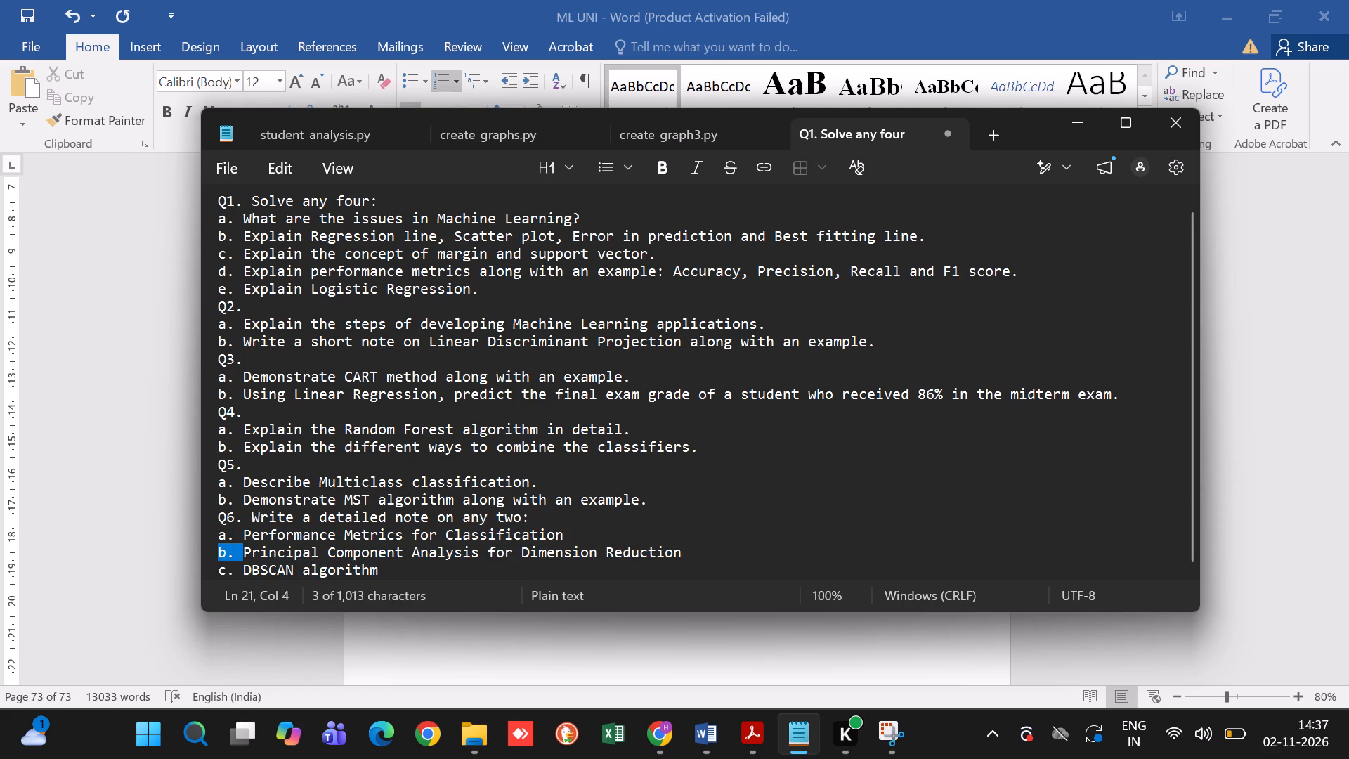
left_click_drag(689, 531, 692, 548)
key("ctrl+c")
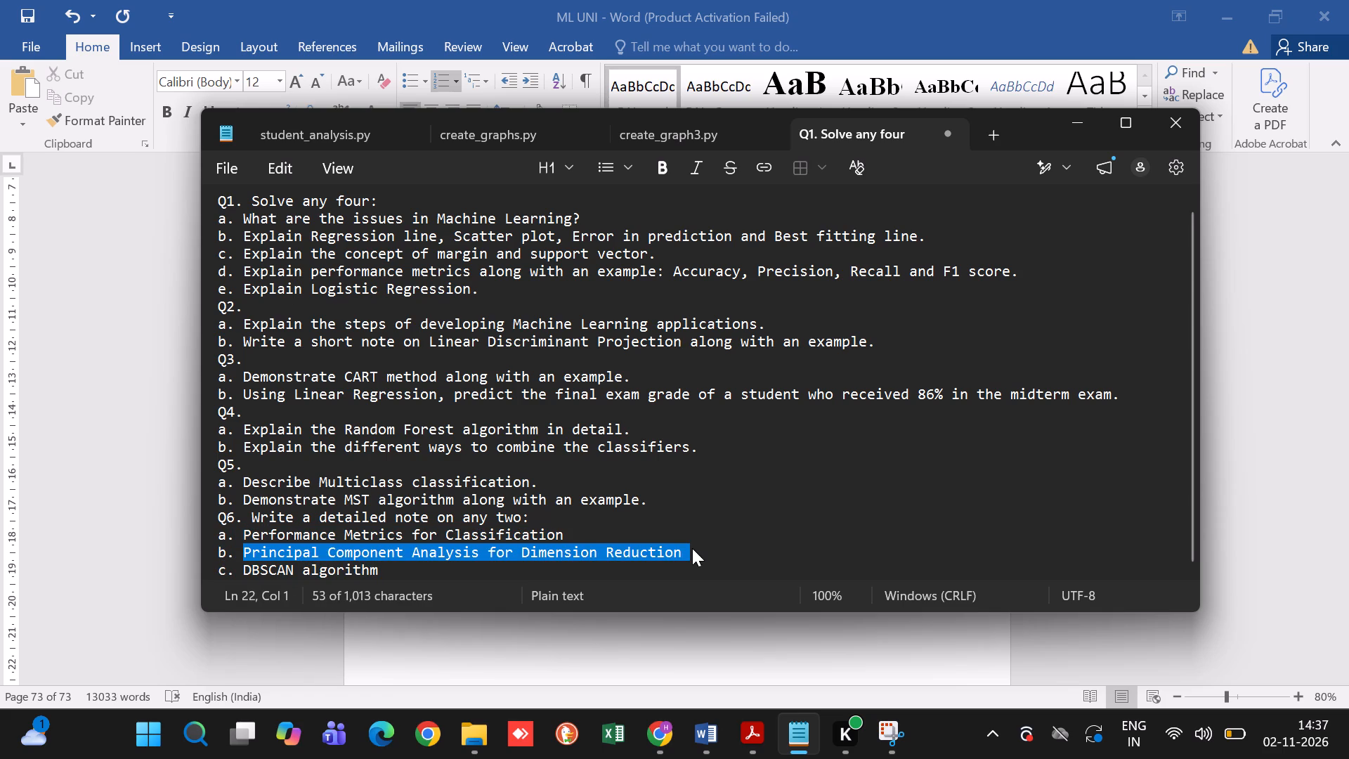
left_click(719, 732)
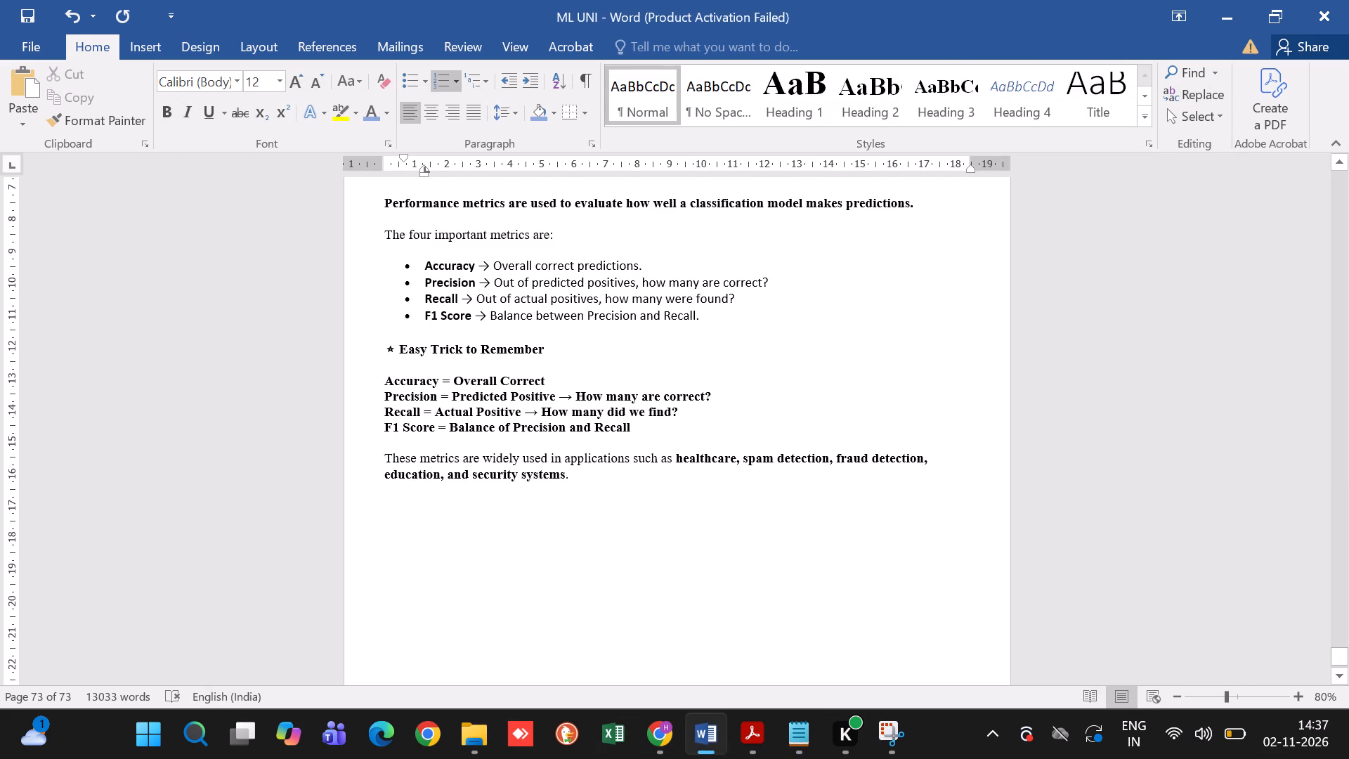
left_click(461, 530)
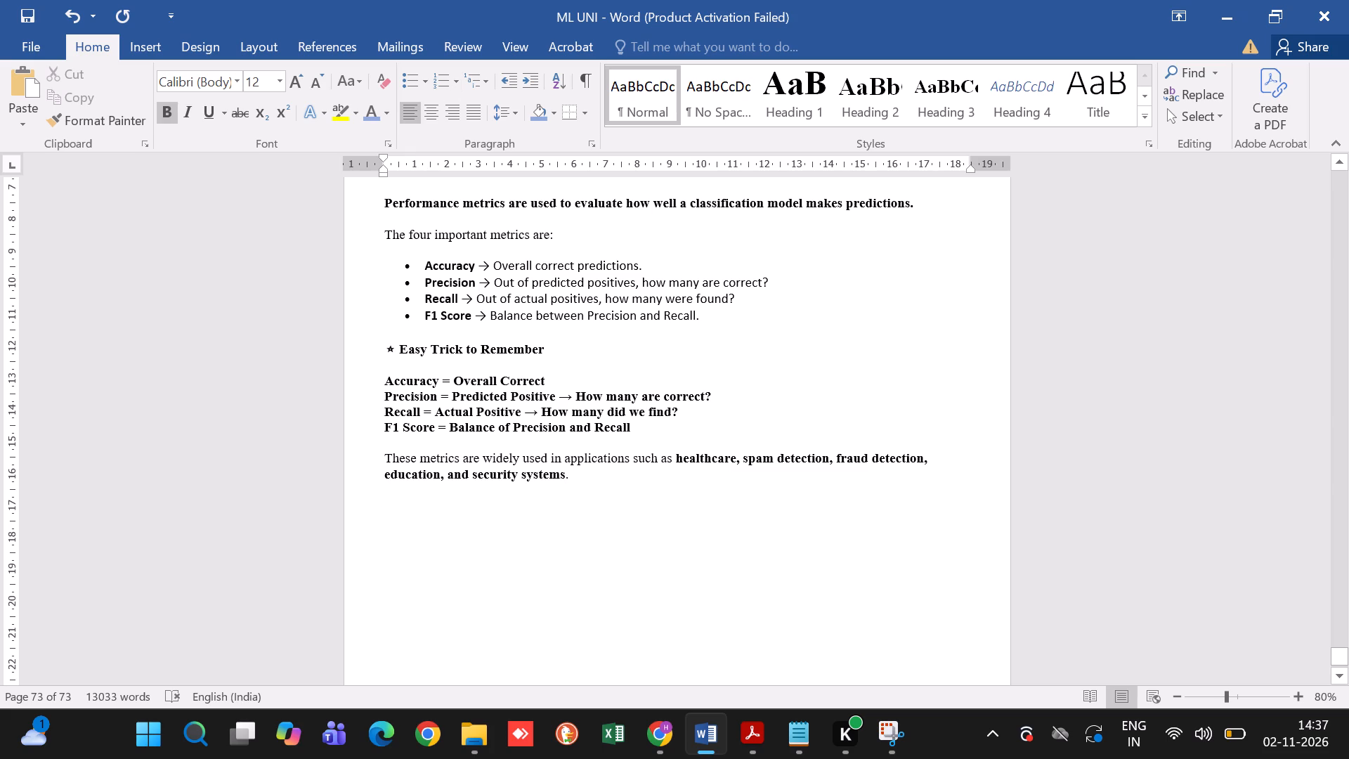
type("Q.15")
key("space")
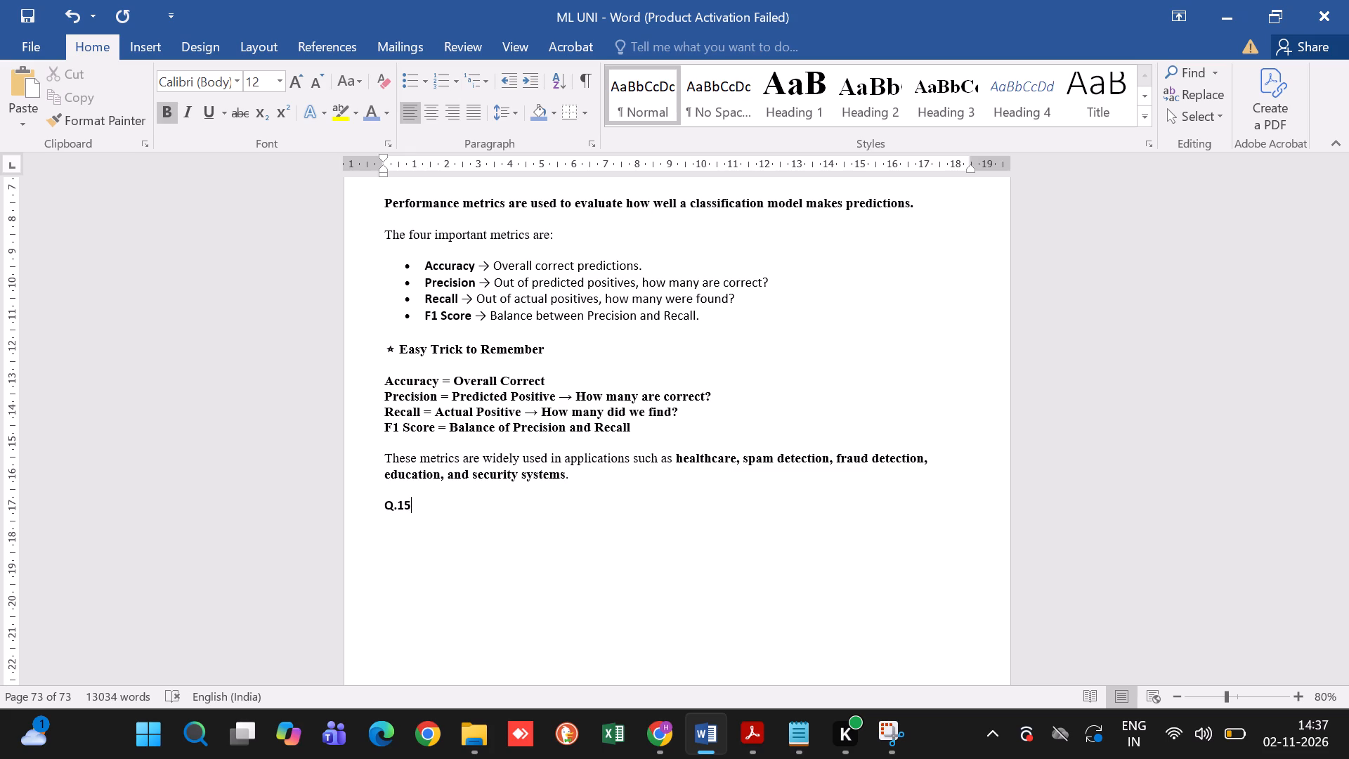
key("ctrl+v")
key("Return")
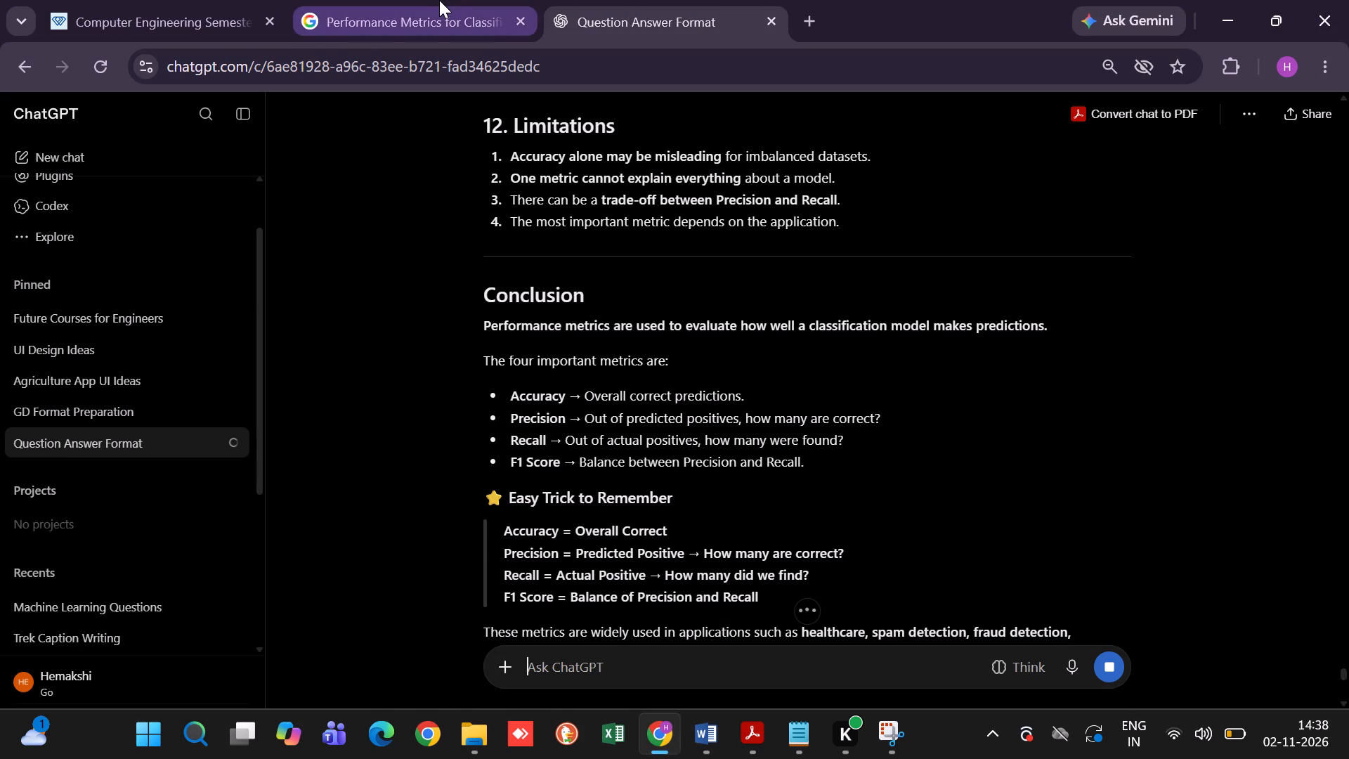
Copy the green-and-yellow confusion matrix image with metric formulas from the Google image results and paste it in Word below the Q.15 heading.
left_click(439, 0)
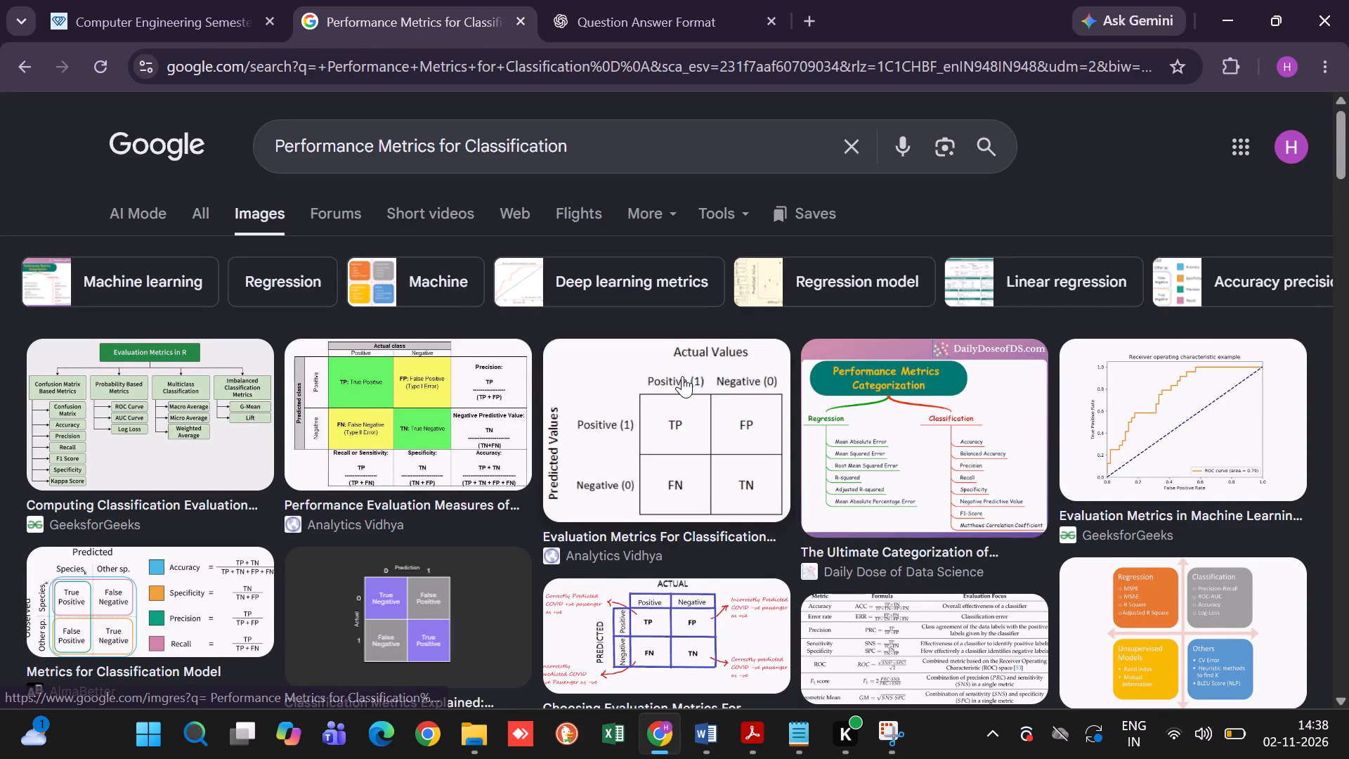
scroll(682, 376, "down", 2)
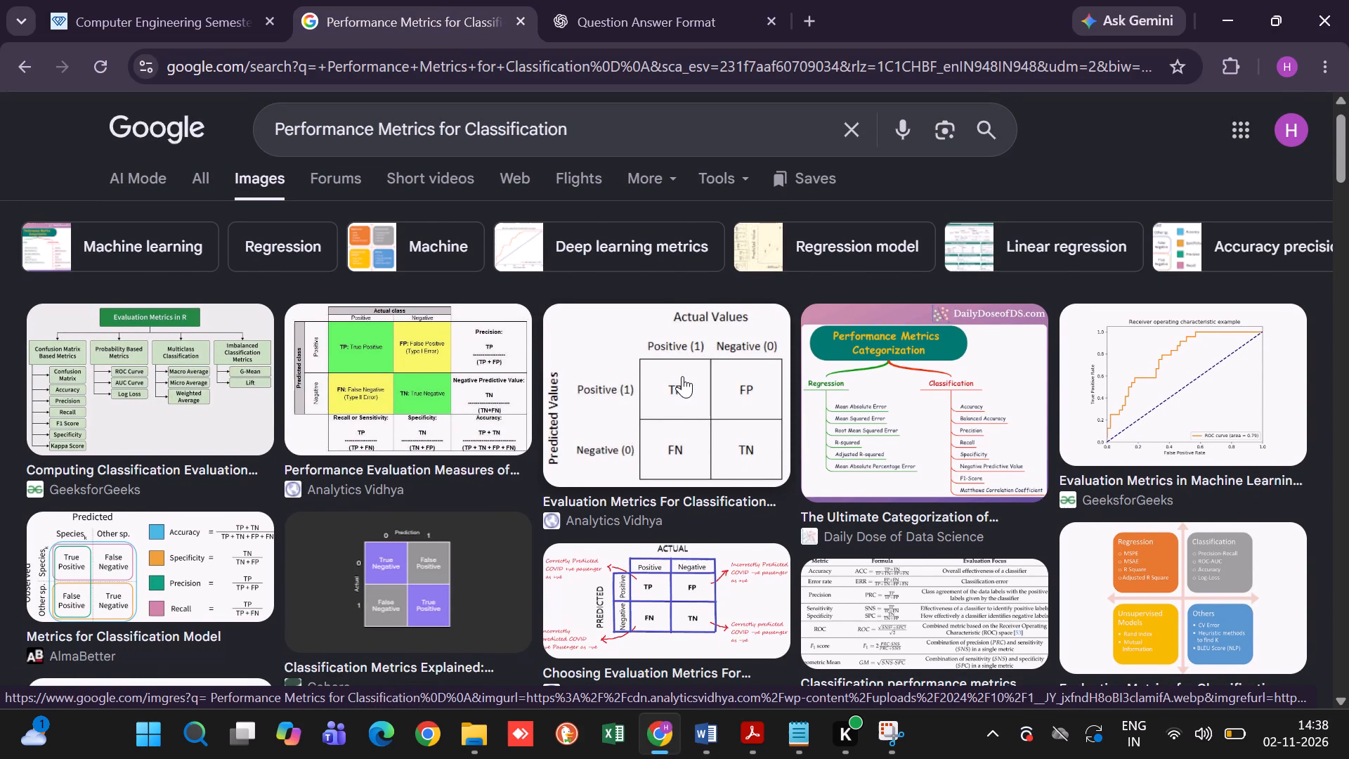
scroll(682, 376, "down", 3)
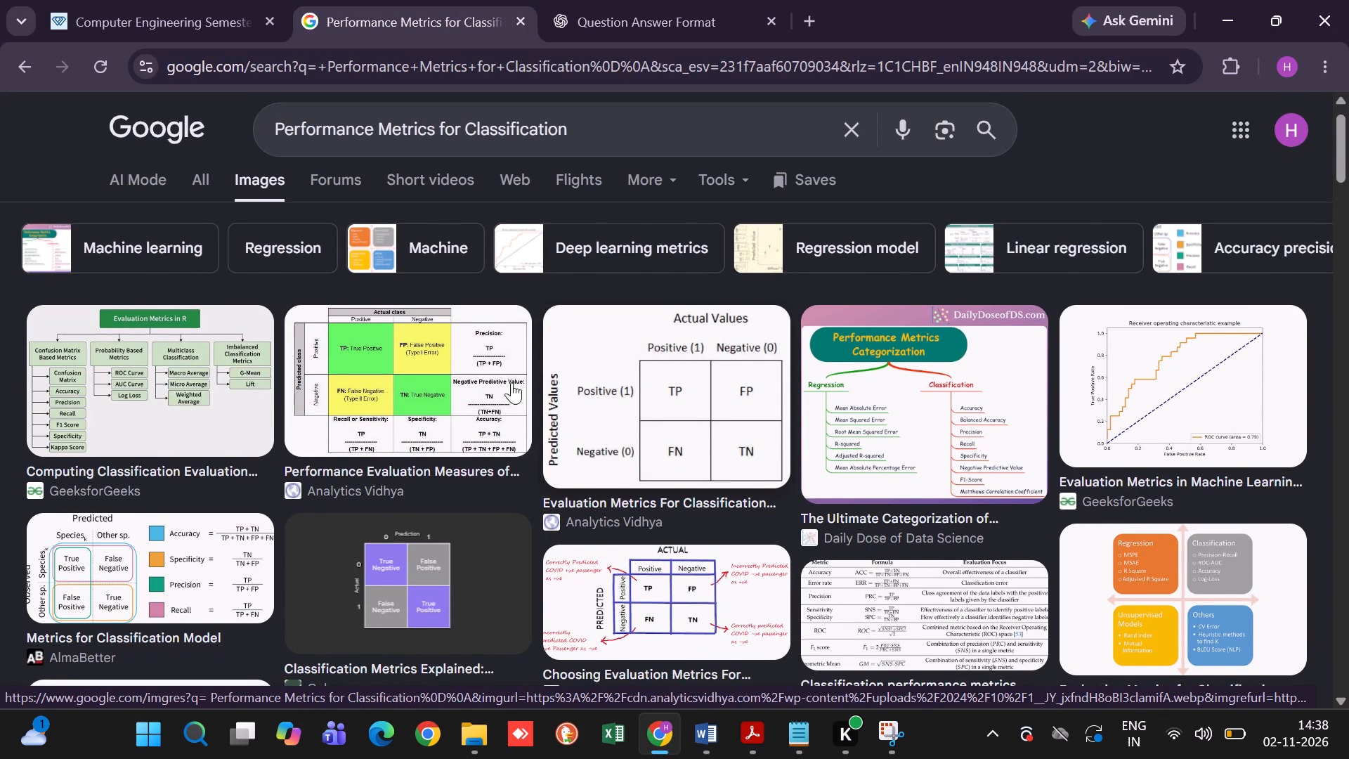
right_click(381, 389)
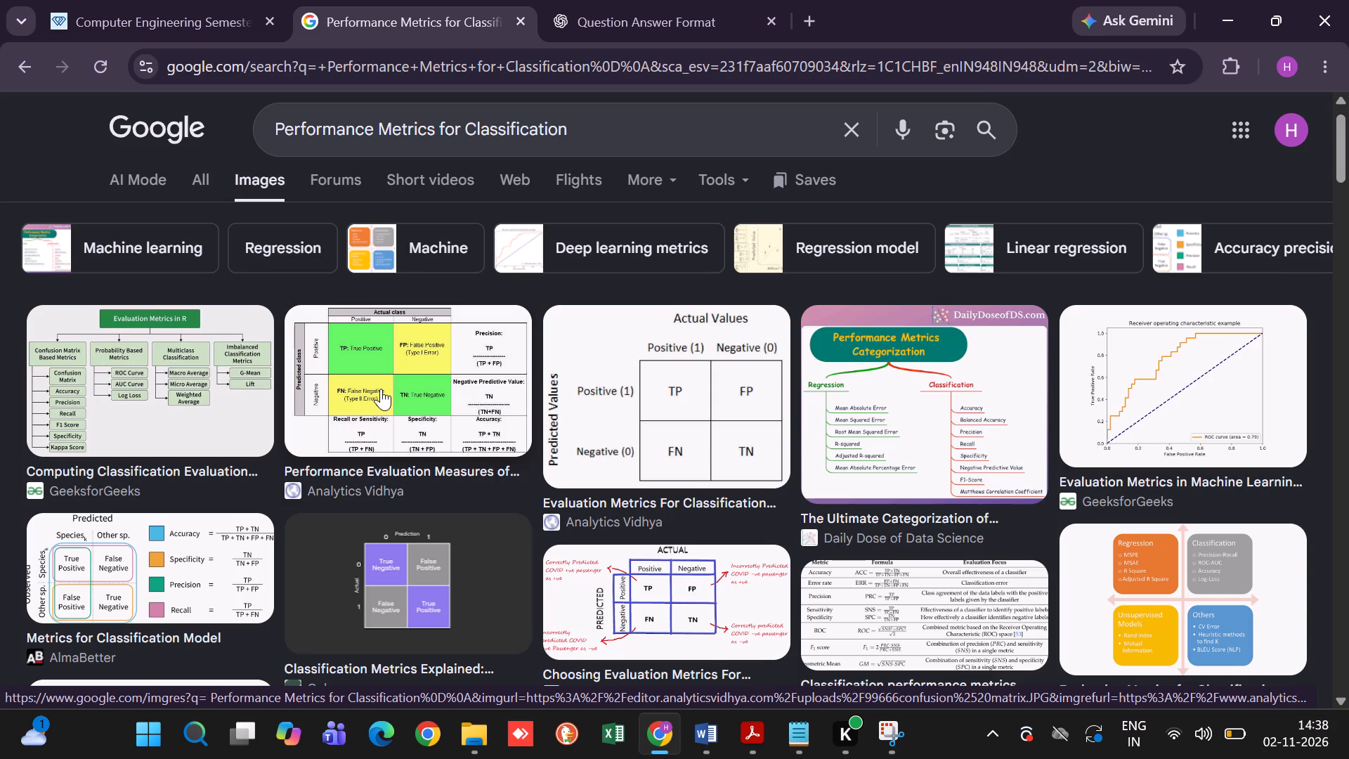
left_click(475, 518)
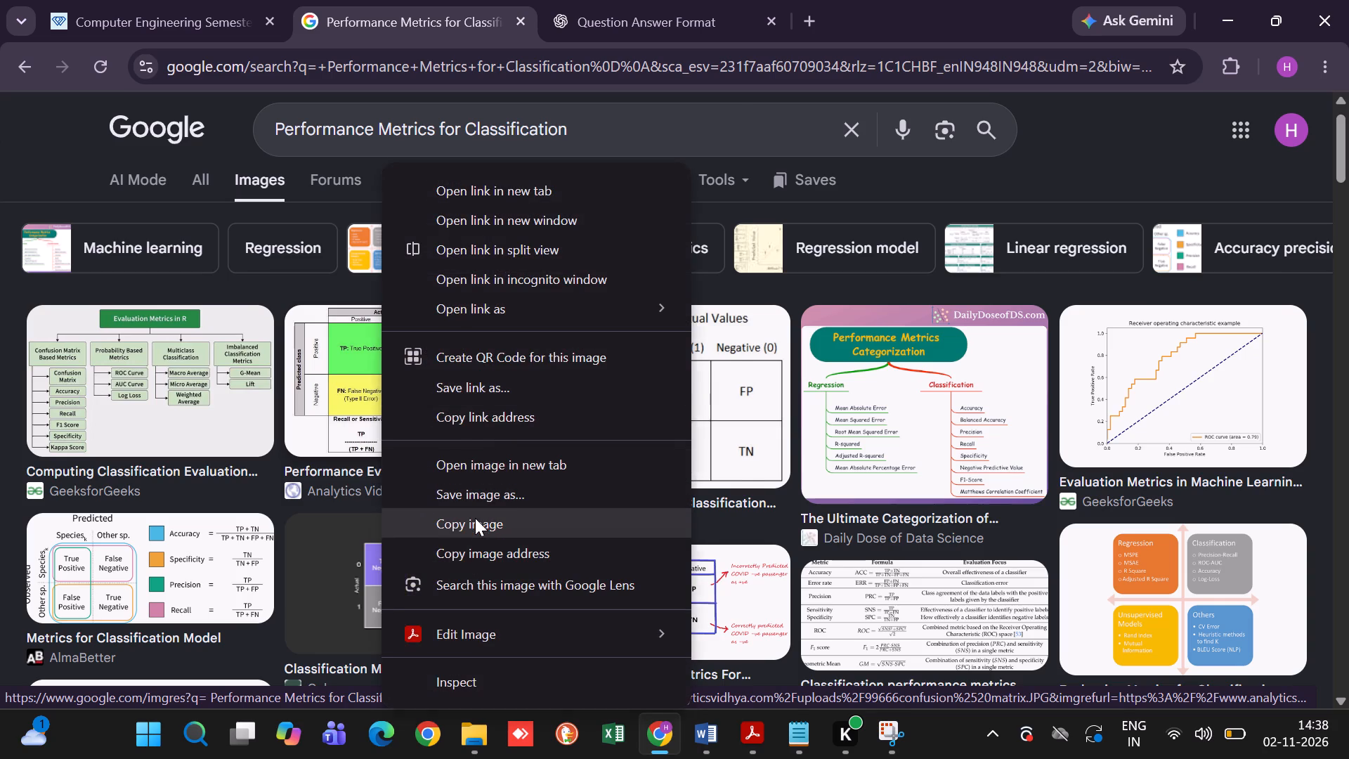
left_click(701, 721)
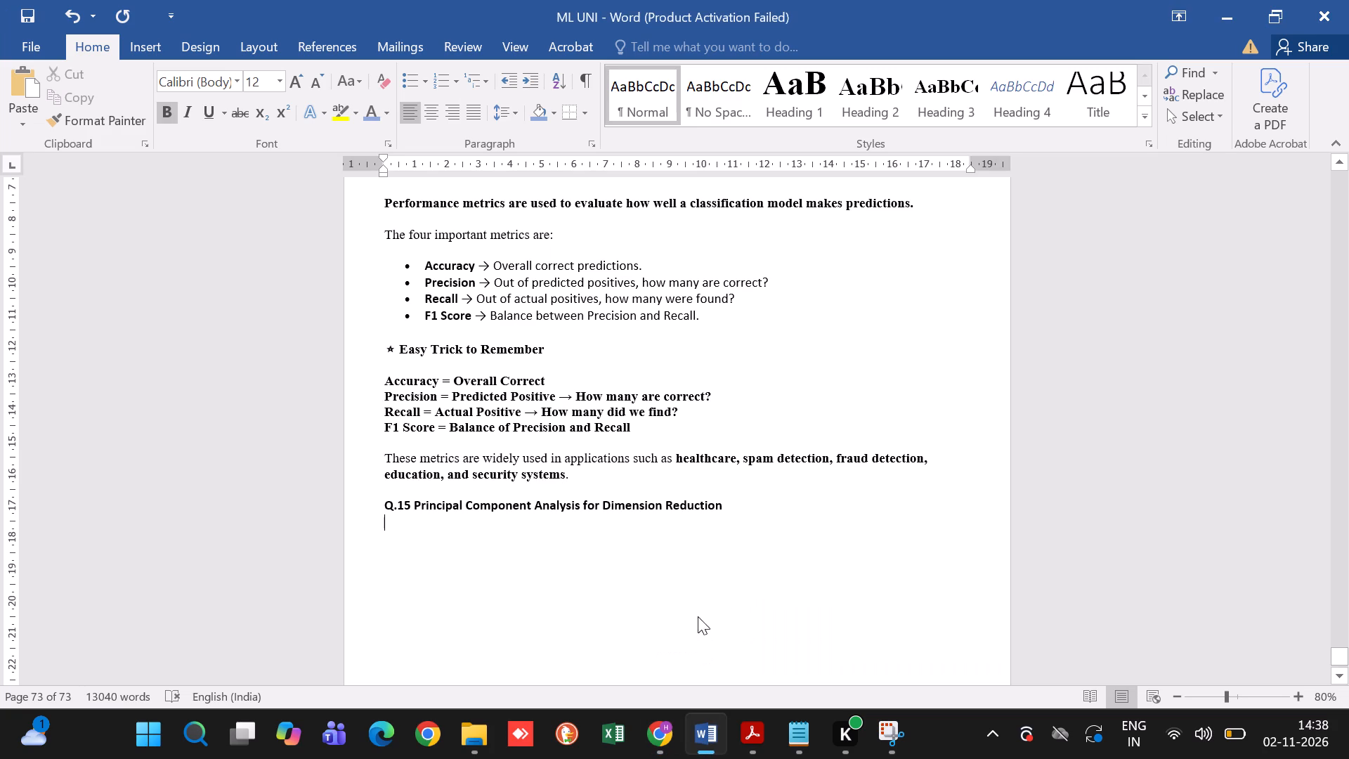
key("ctrl+v")
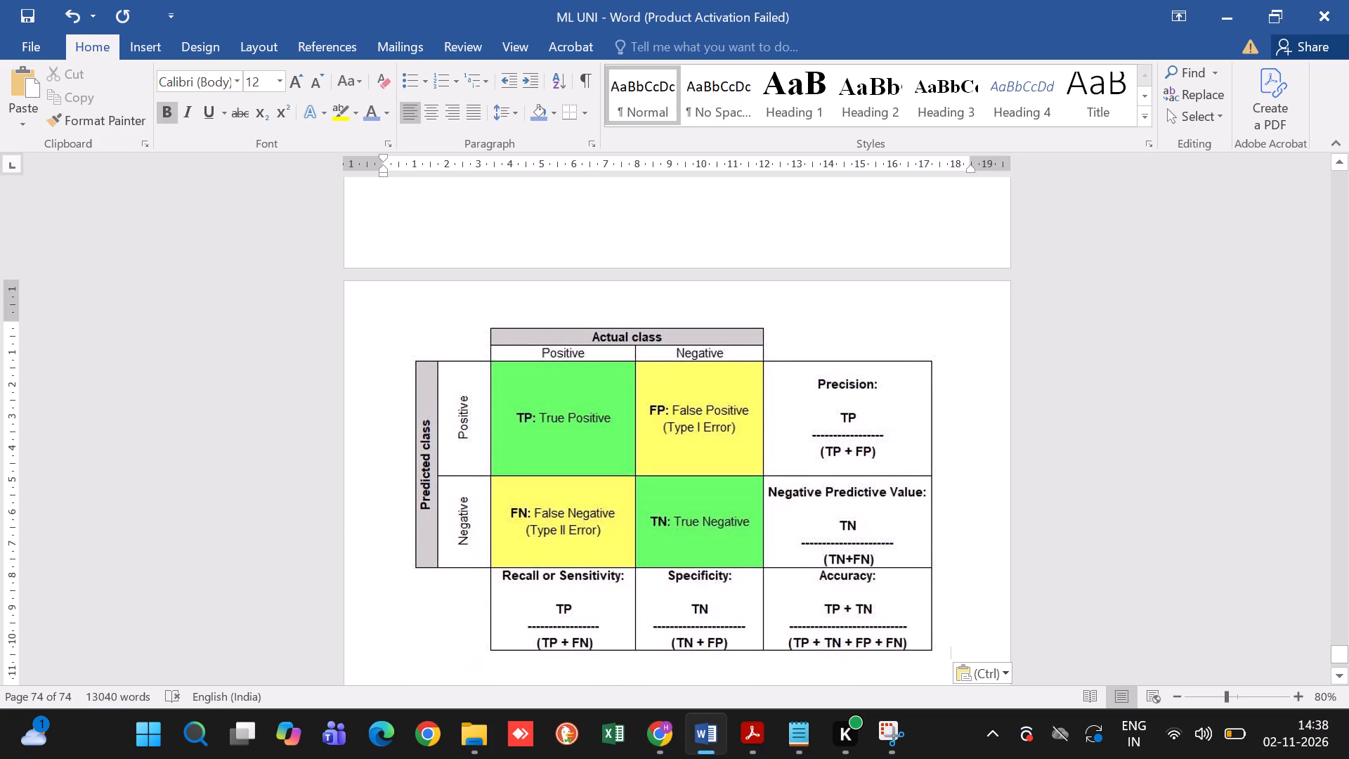
Shrink the pasted green-and-yellow confusion matrix image proportionally to about 11 cm wide and set its text wrapping to Through.
left_click(660, 607)
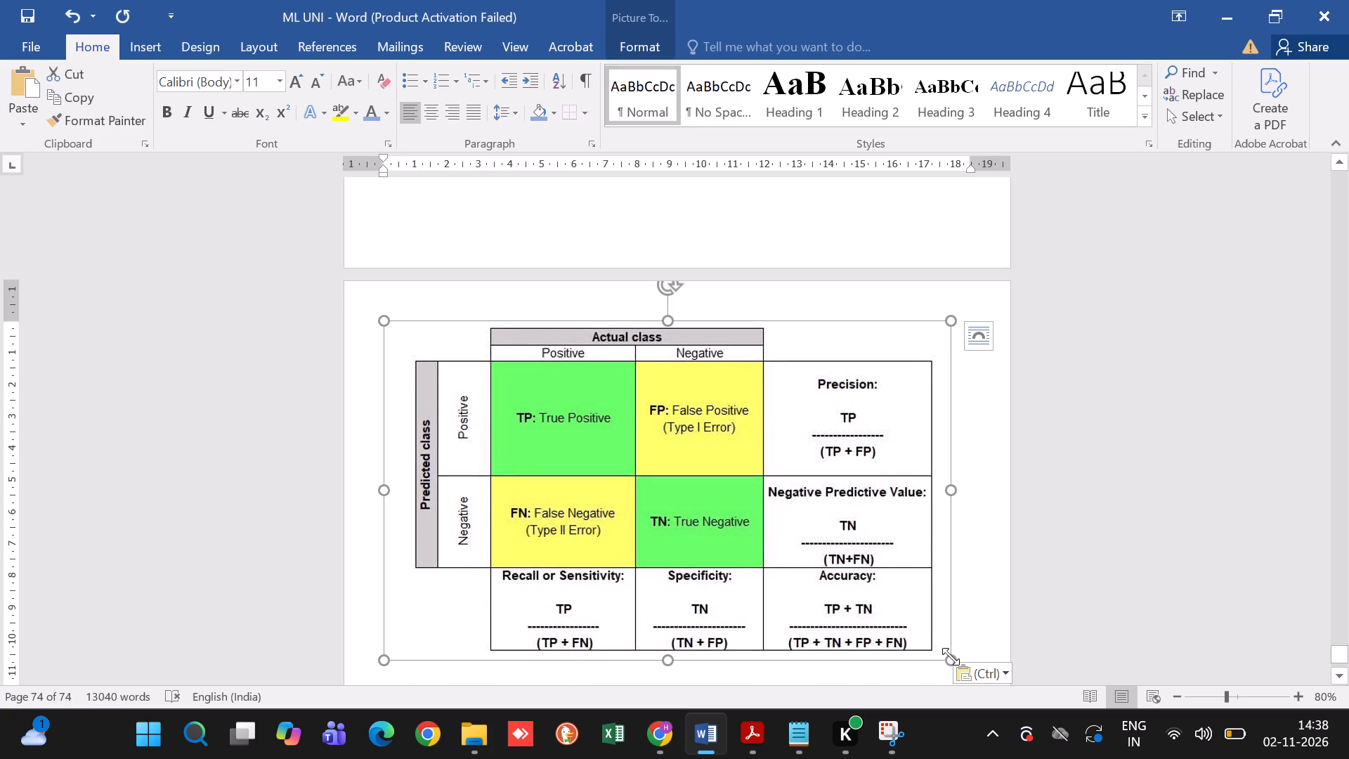
left_click_drag(951, 656, 739, 486)
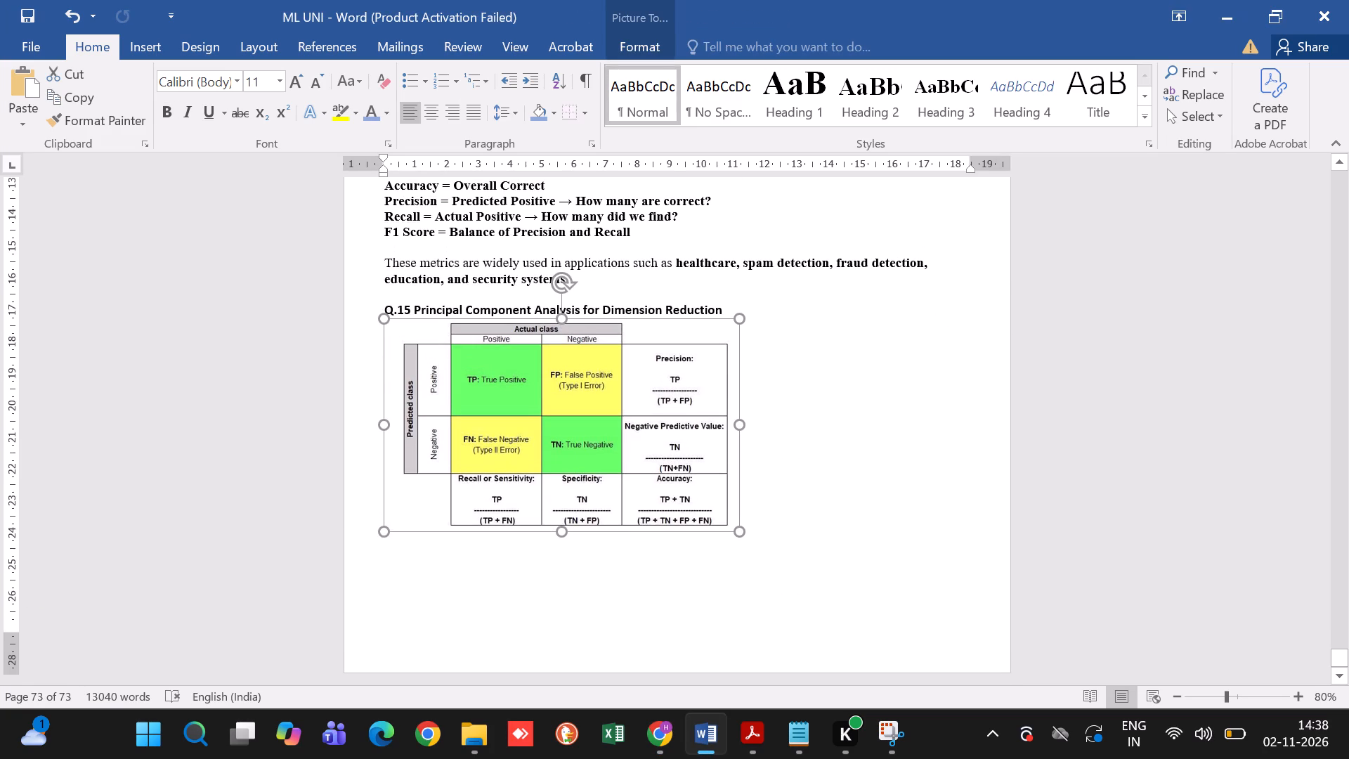
left_click(695, 372)
left_click(674, 380)
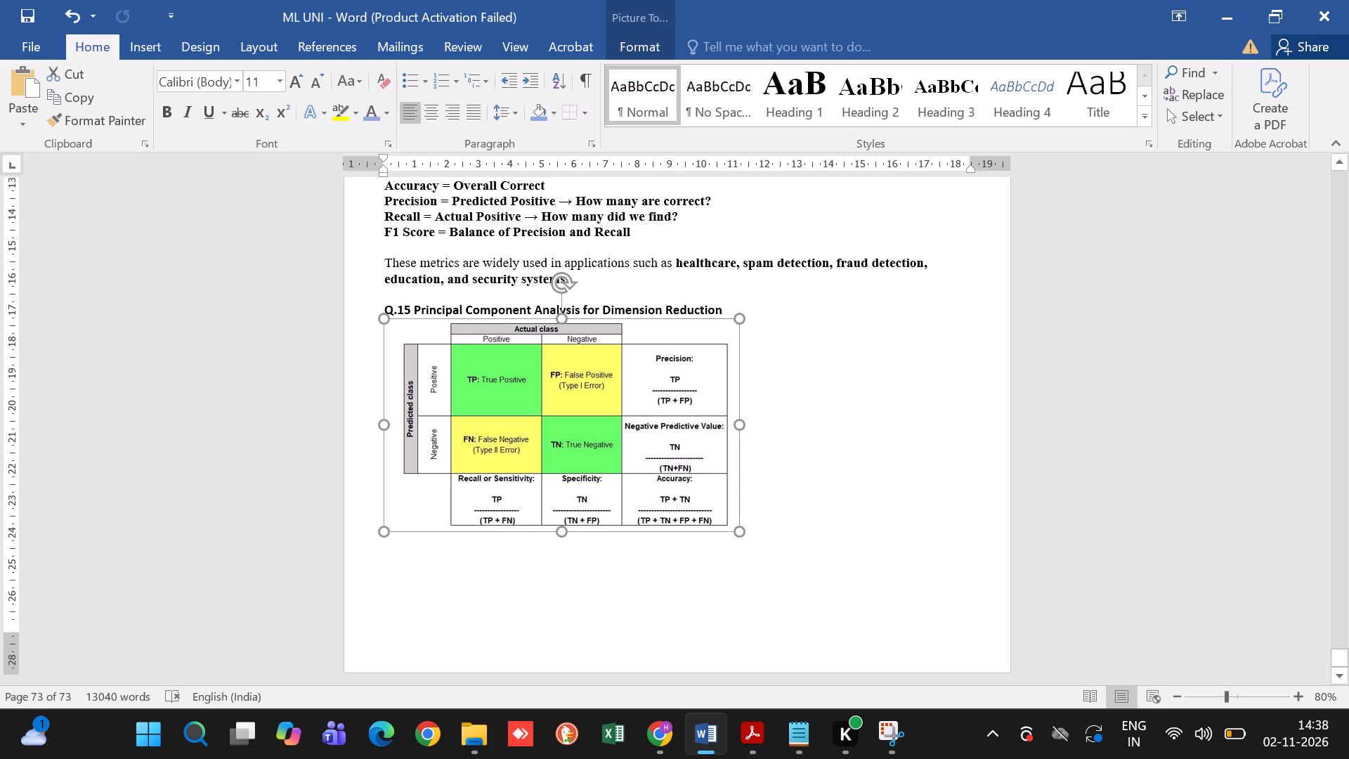
left_click(780, 326)
left_click(684, 368)
left_click(769, 331)
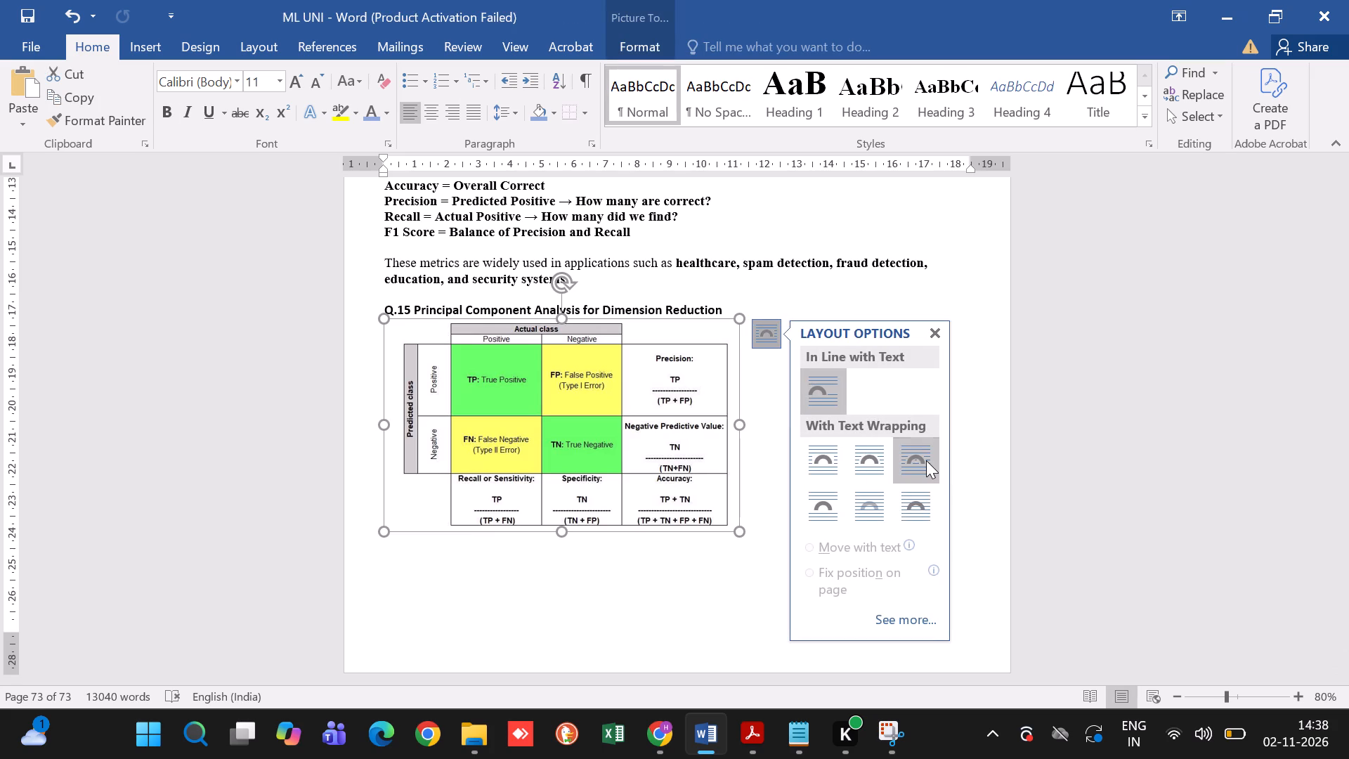
left_click(926, 460)
Move the green-and-yellow confusion matrix image up to the open area beside the section 8 flowchart, level with "Makes Prediction".
scroll(711, 479, "up", 1)
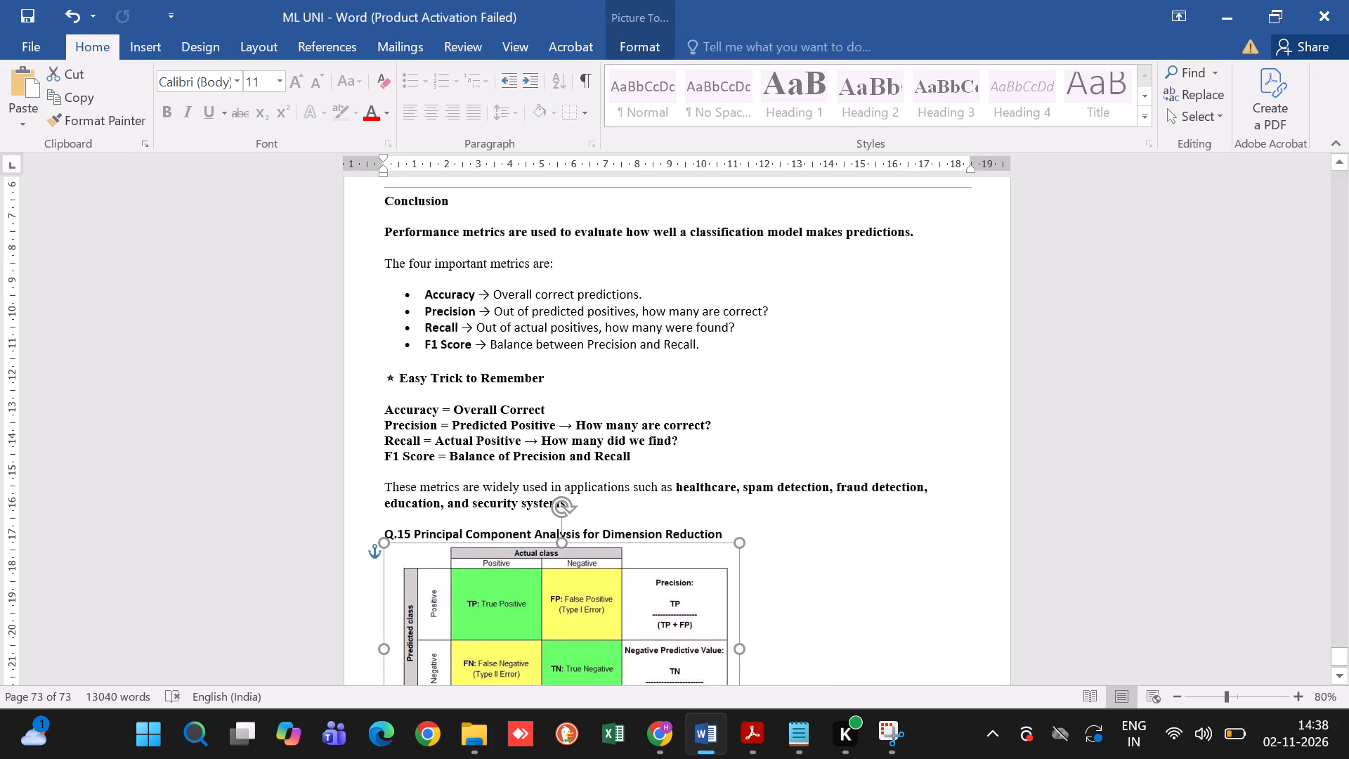
left_click_drag(671, 617, 789, 410)
scroll(789, 410, "up", 1)
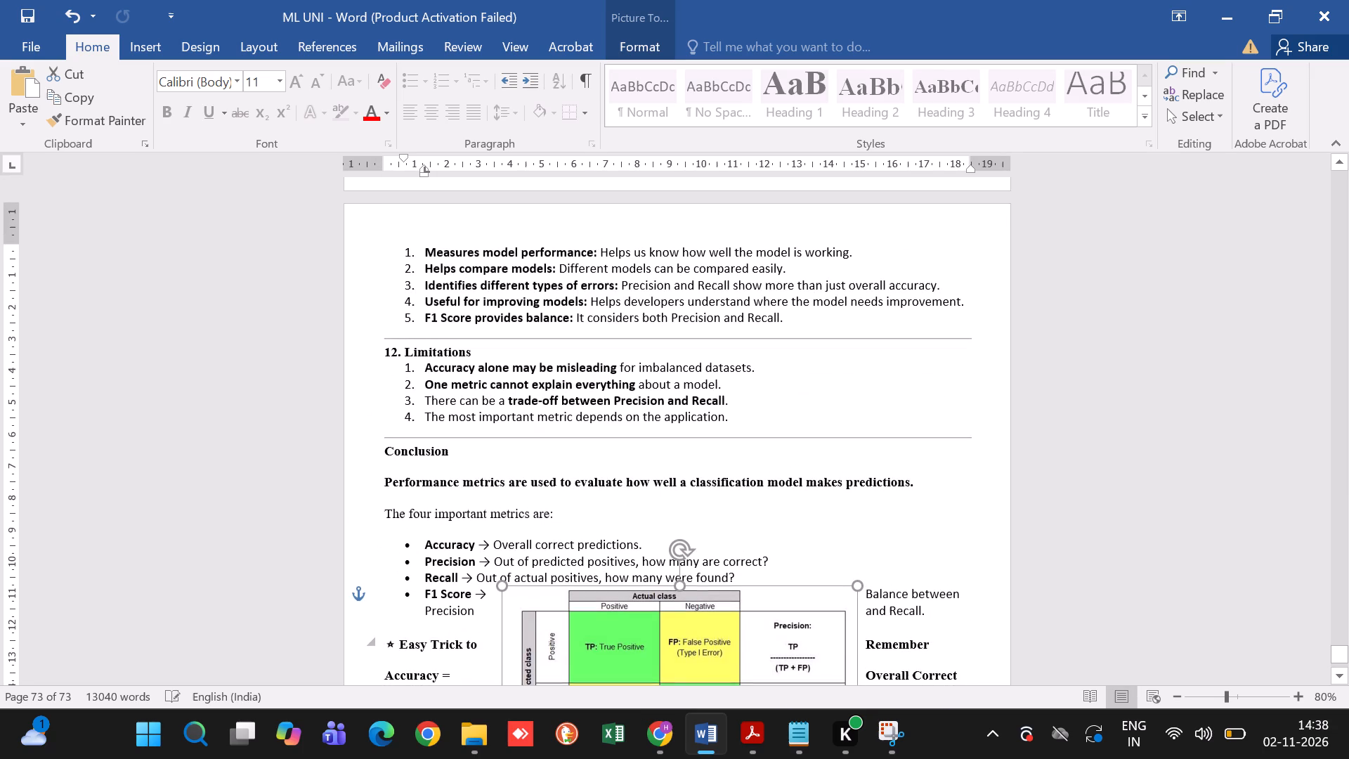
left_click_drag(754, 628, 809, 372)
scroll(809, 372, "up", 1)
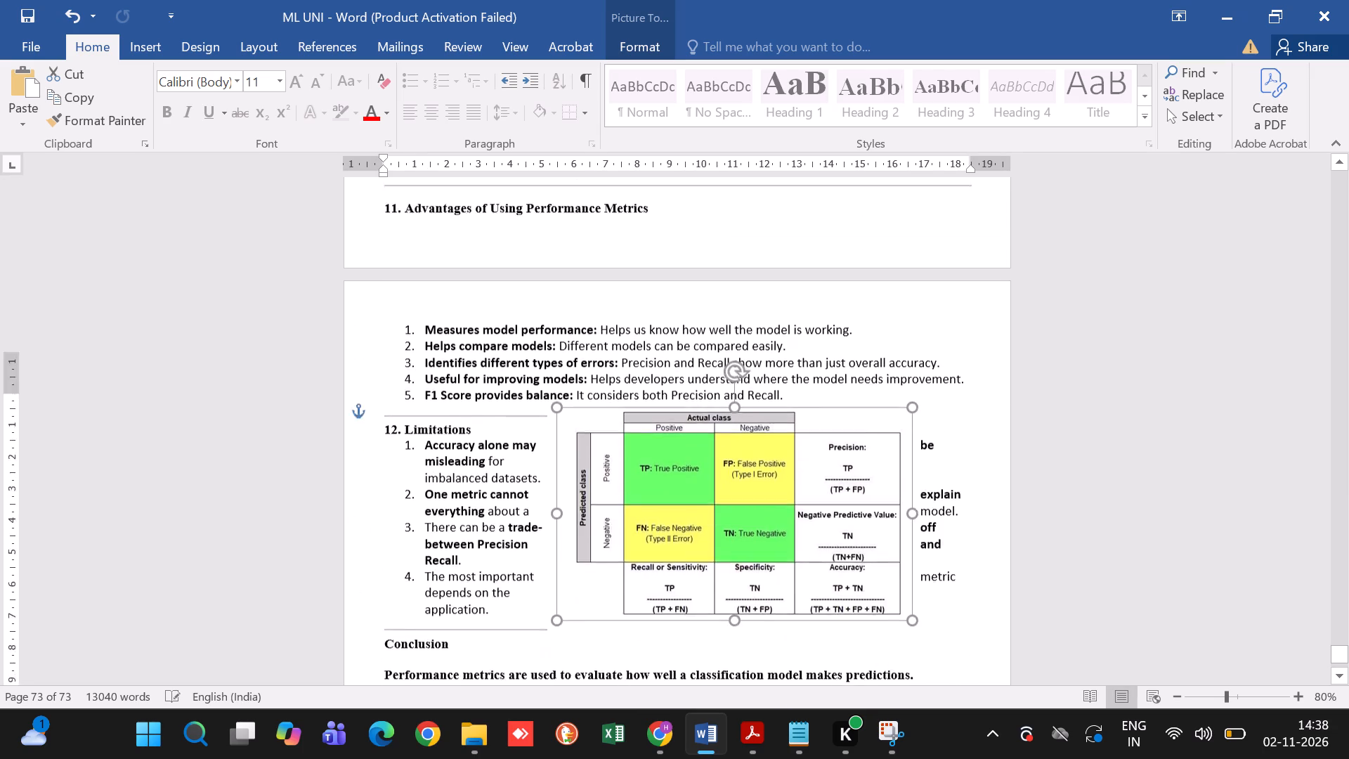
scroll(809, 372, "up", 2)
left_click_drag(809, 652, 856, 361)
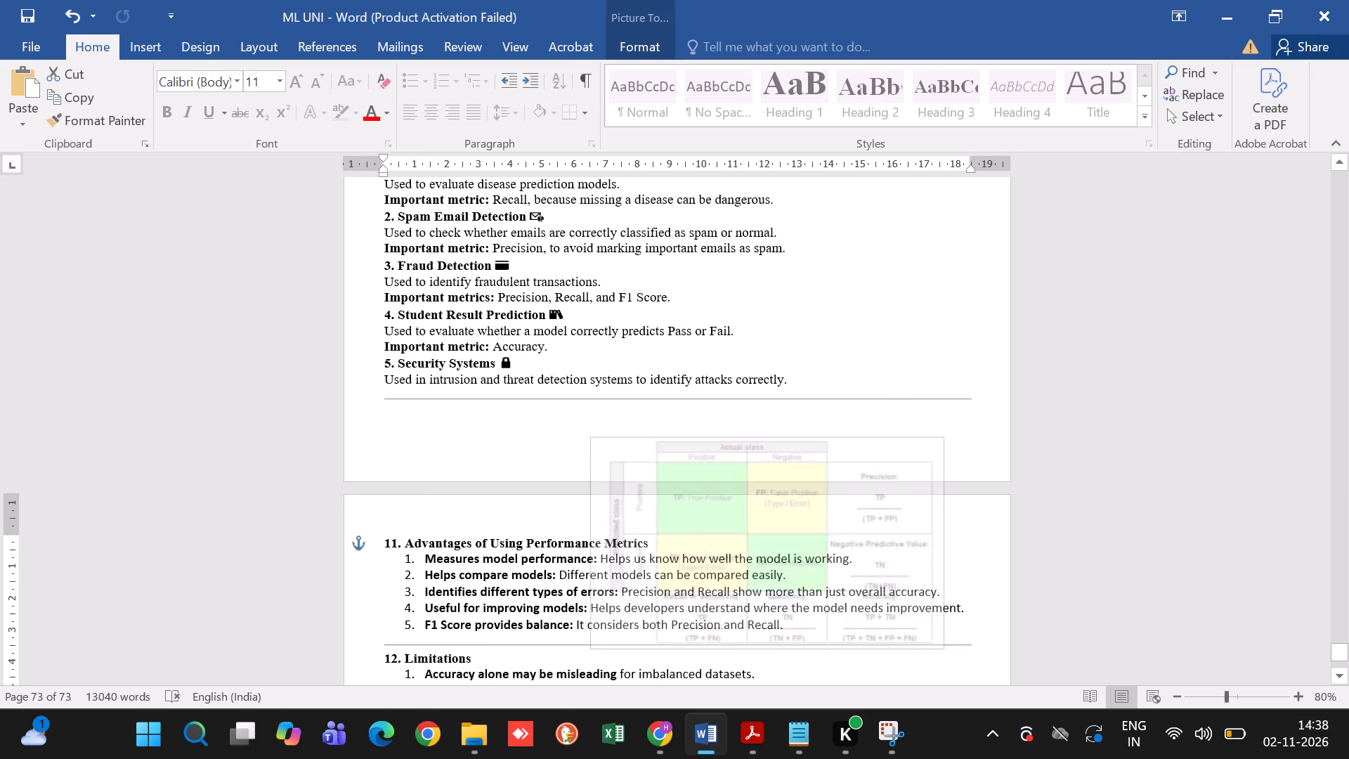
left_click_drag(856, 361, 857, 355)
scroll(857, 355, "up", 2)
left_click_drag(853, 642, 845, 396)
scroll(845, 396, "up", 2)
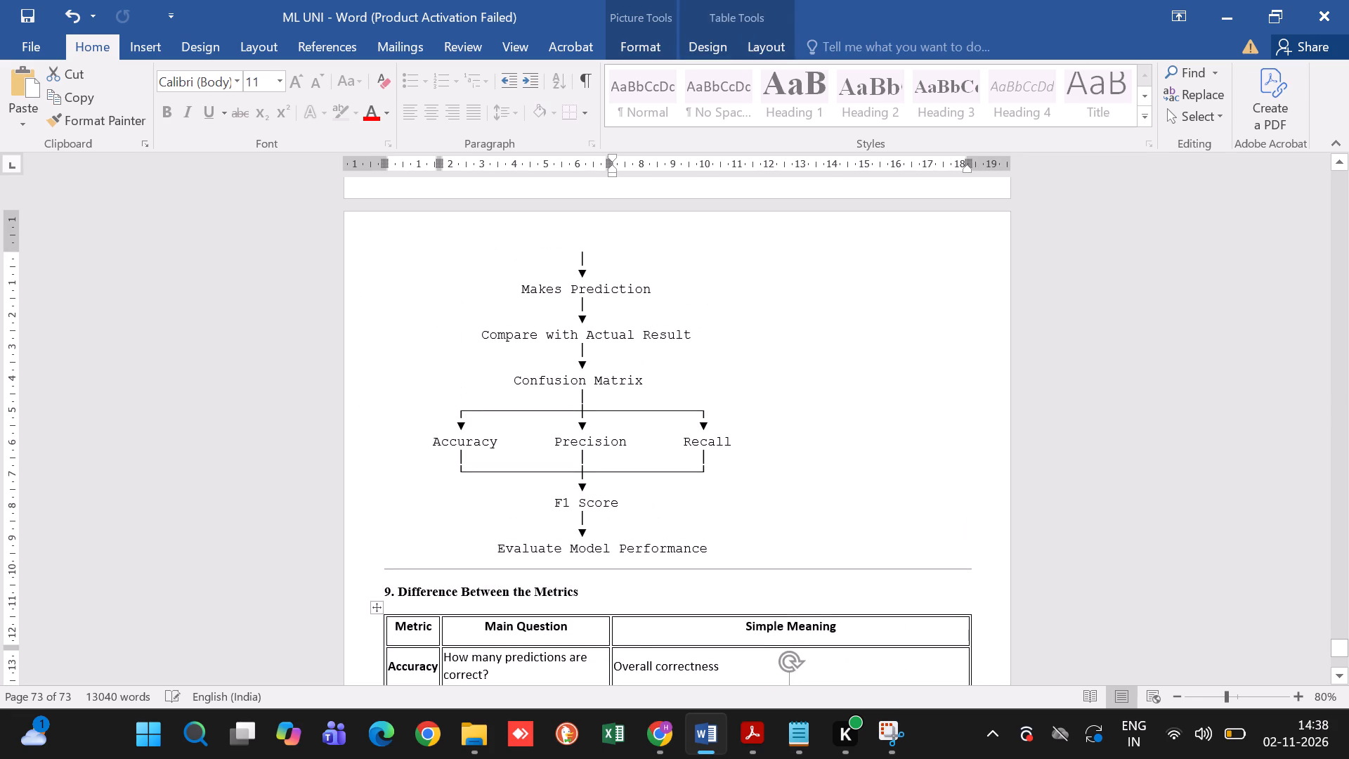
scroll(842, 574, "down", 1)
left_click_drag(826, 586, 833, 406)
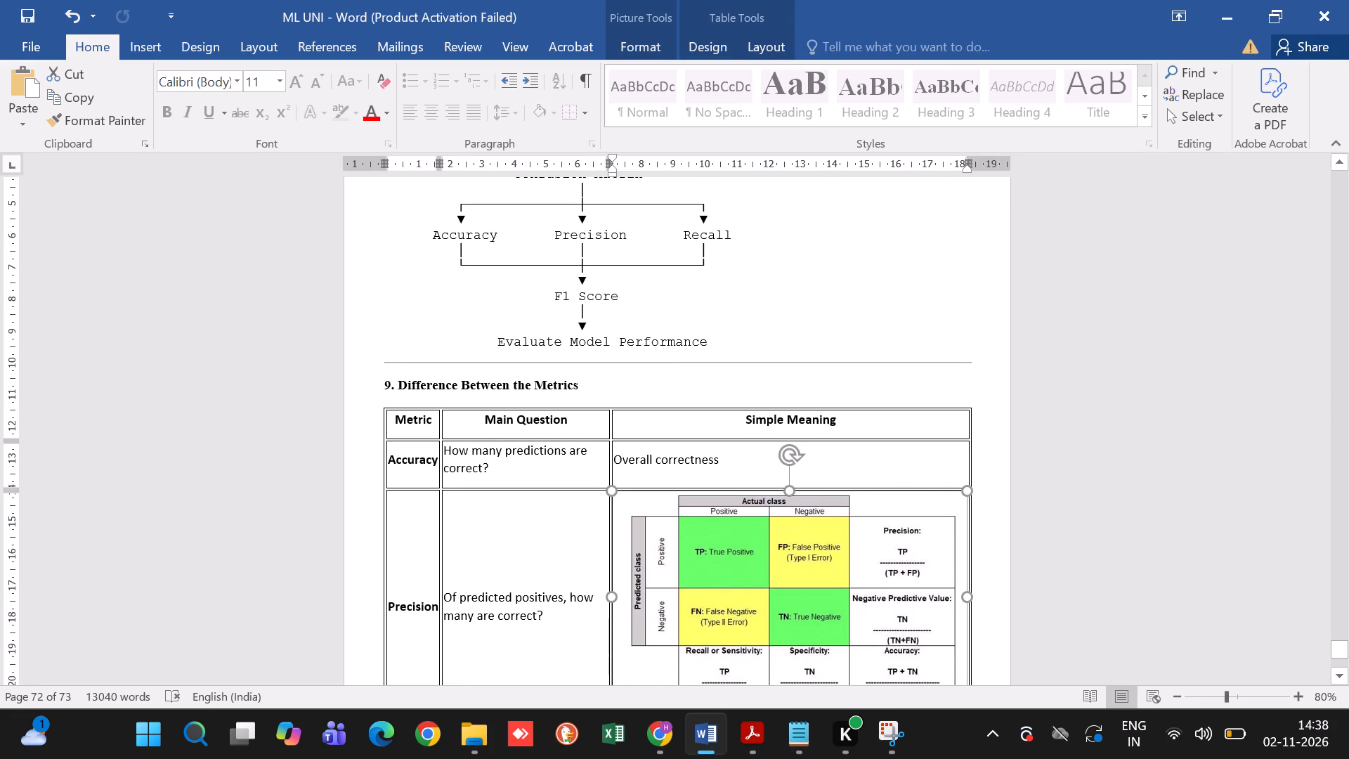
left_click_drag(833, 406, 833, 361)
scroll(833, 361, "up", 1)
left_click_drag(853, 565, 890, 336)
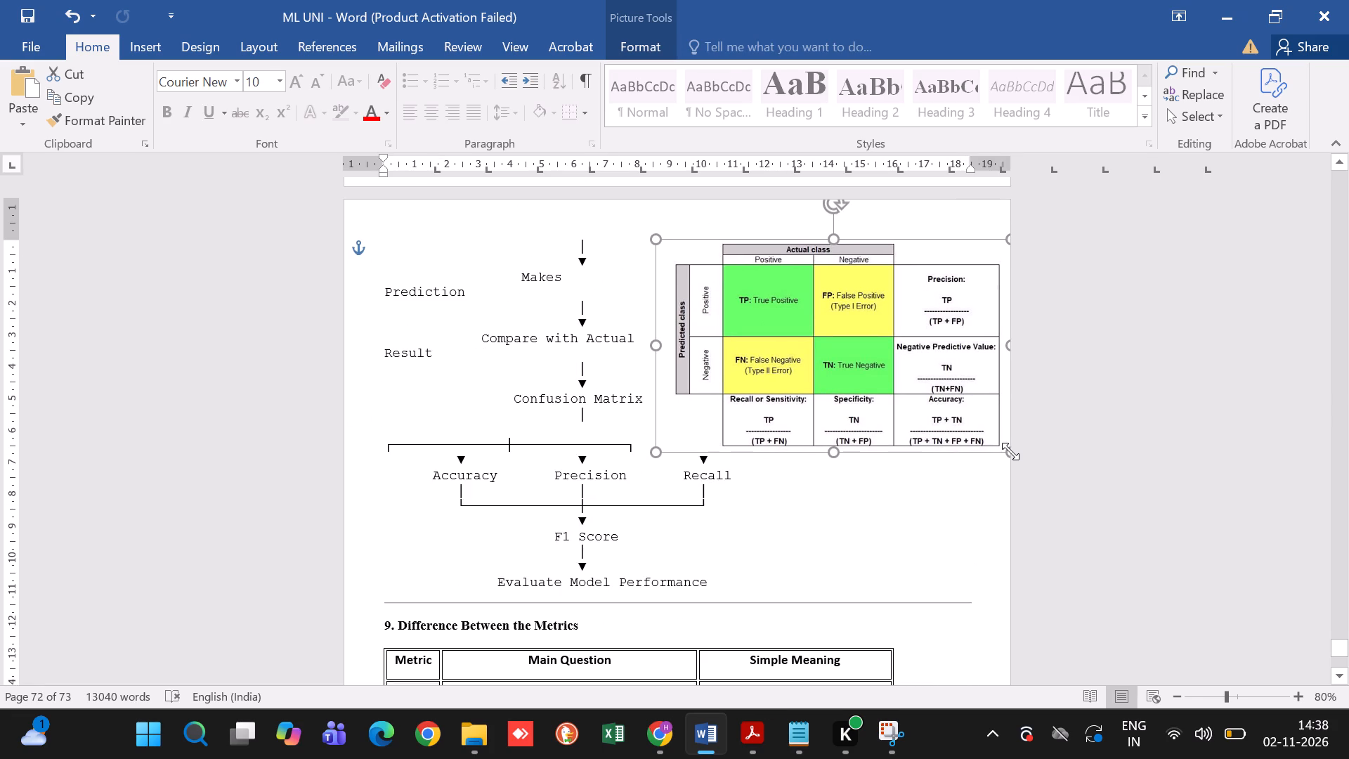
Shrink the confusion matrix image to about 9 cm wide and place it against the page's right edge, clear of the flowchart text.
left_click_drag(1010, 451, 943, 413)
left_click_drag(888, 375, 955, 353)
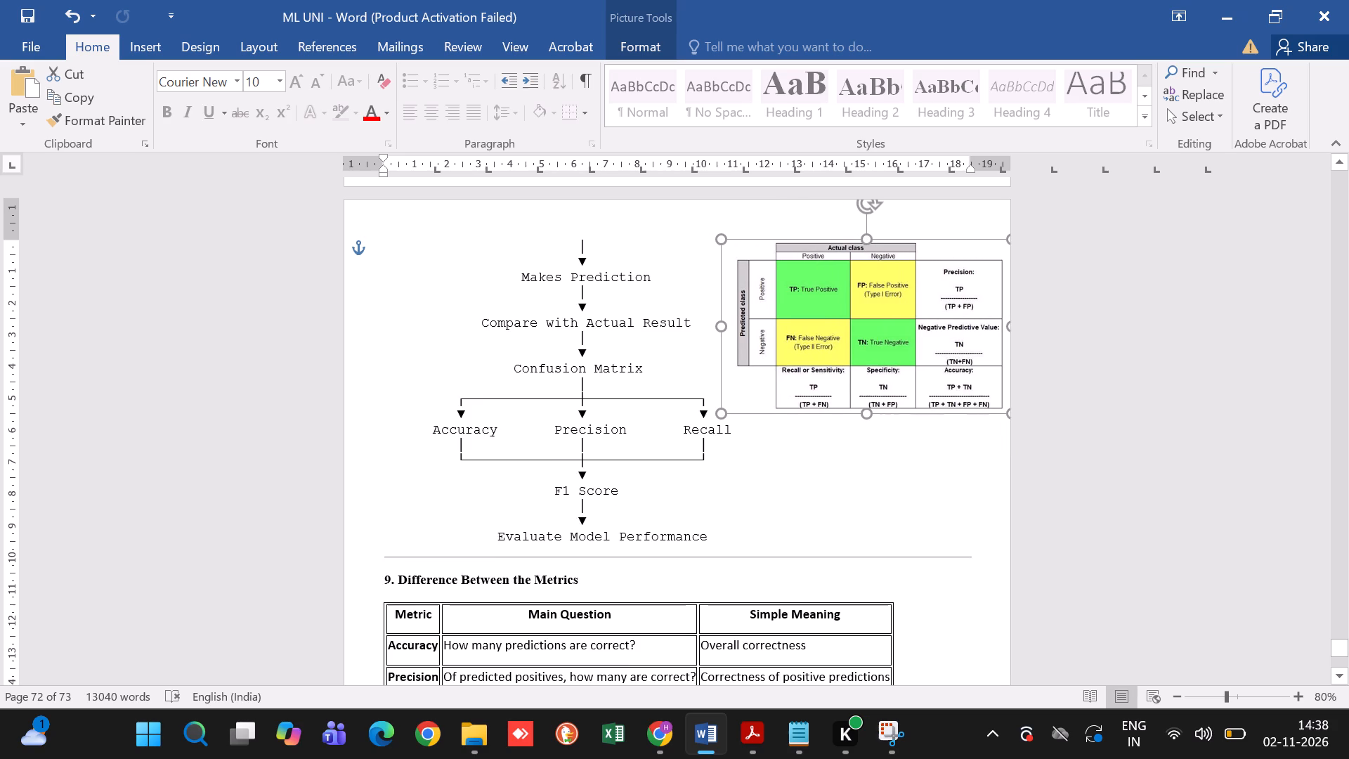
left_click_drag(823, 371, 845, 349)
left_click_drag(845, 349, 848, 336)
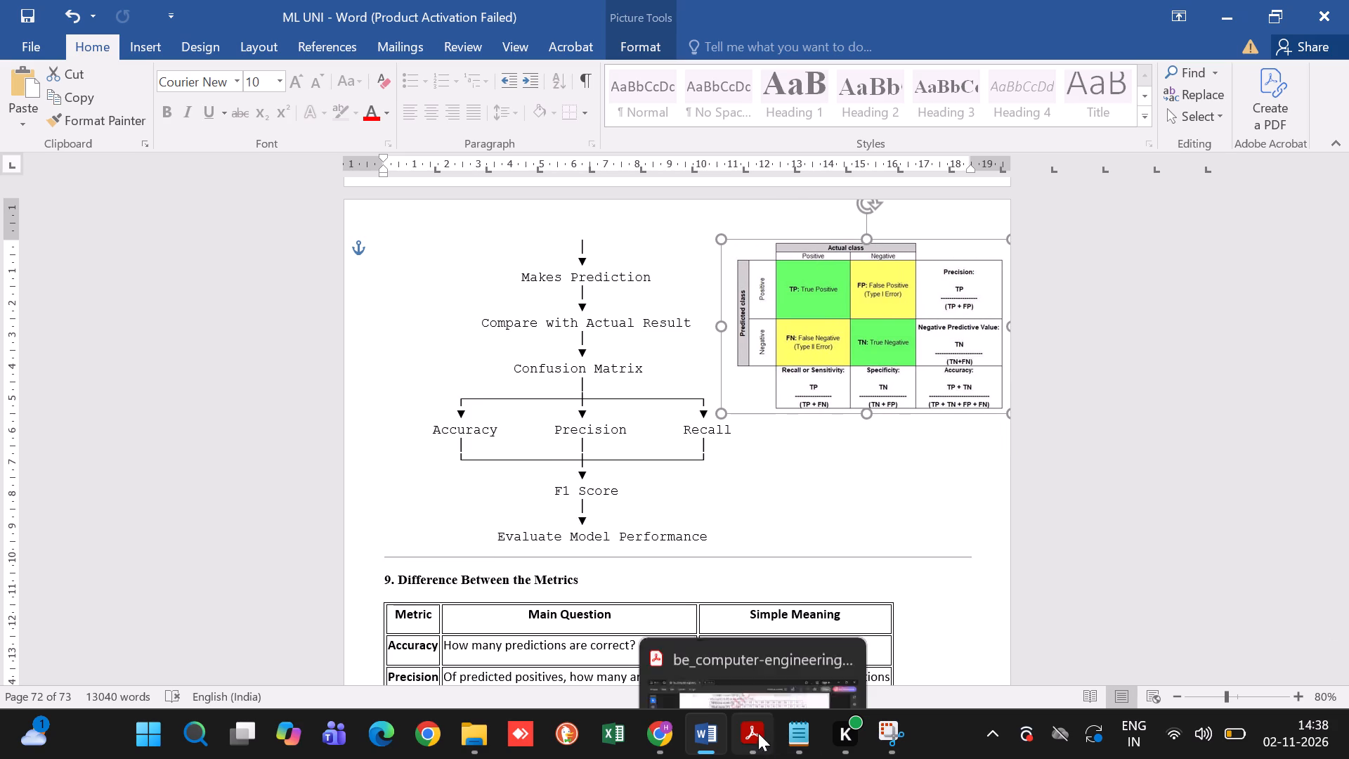
Copy the black-and-white Actual/Predicted Values matrix image from the Chrome Google image results and paste it in Word after the "7. F1 Score" picture.
left_click(673, 737)
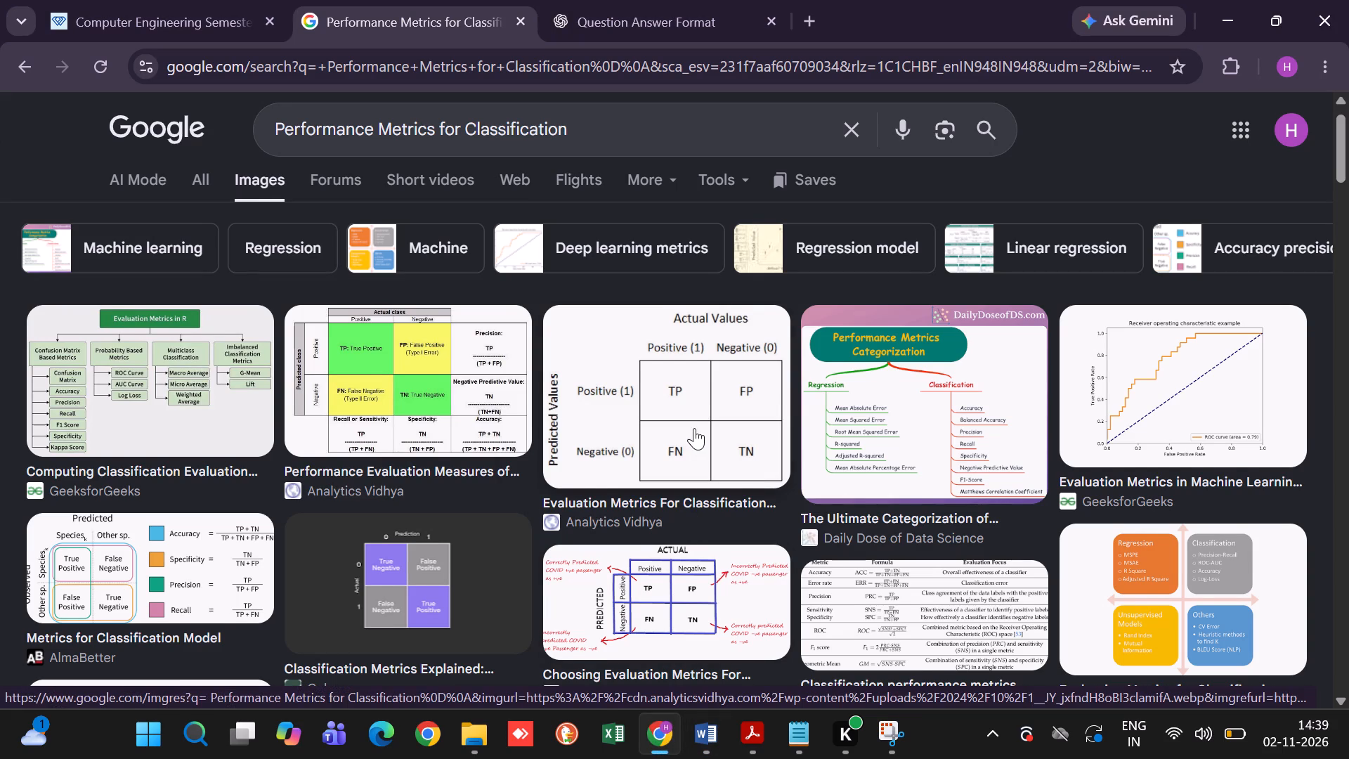
scroll(694, 428, "down", 2)
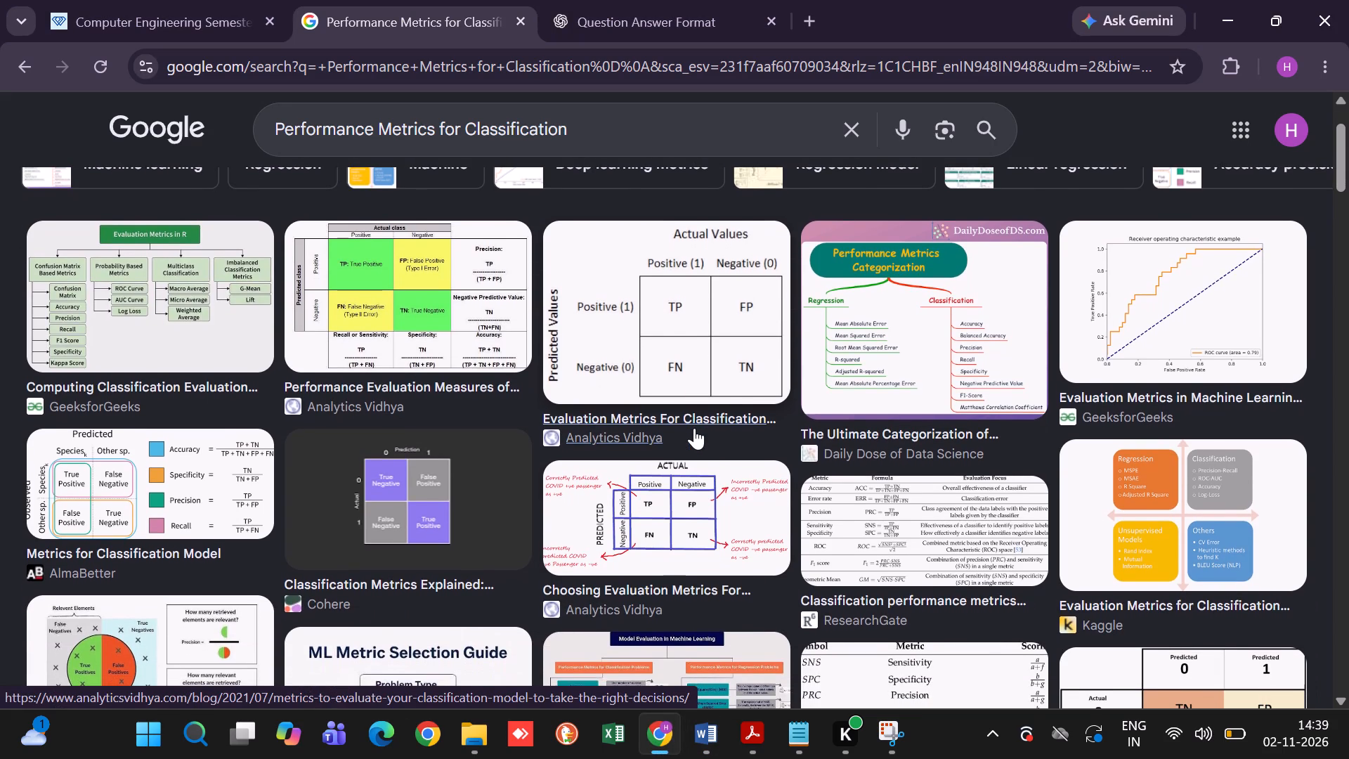
scroll(694, 428, "down", 2)
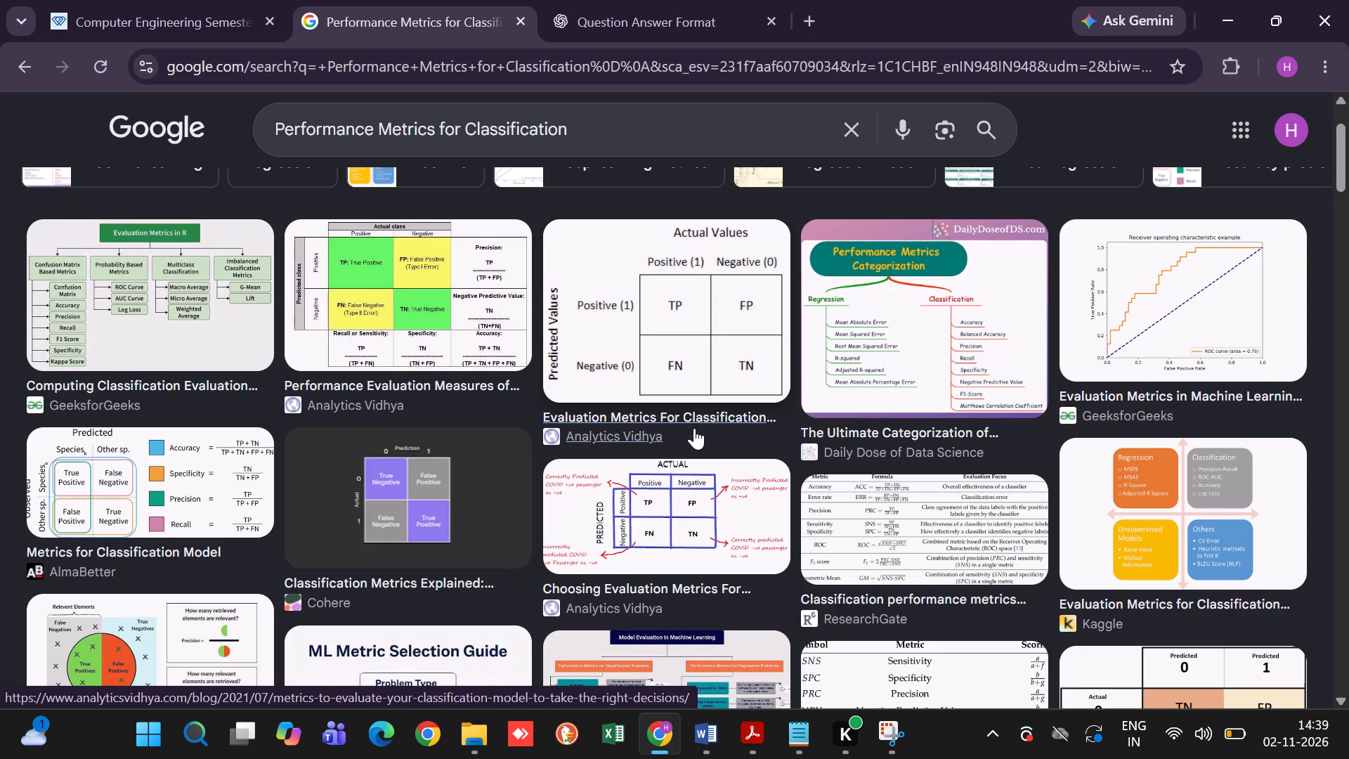
right_click(634, 330)
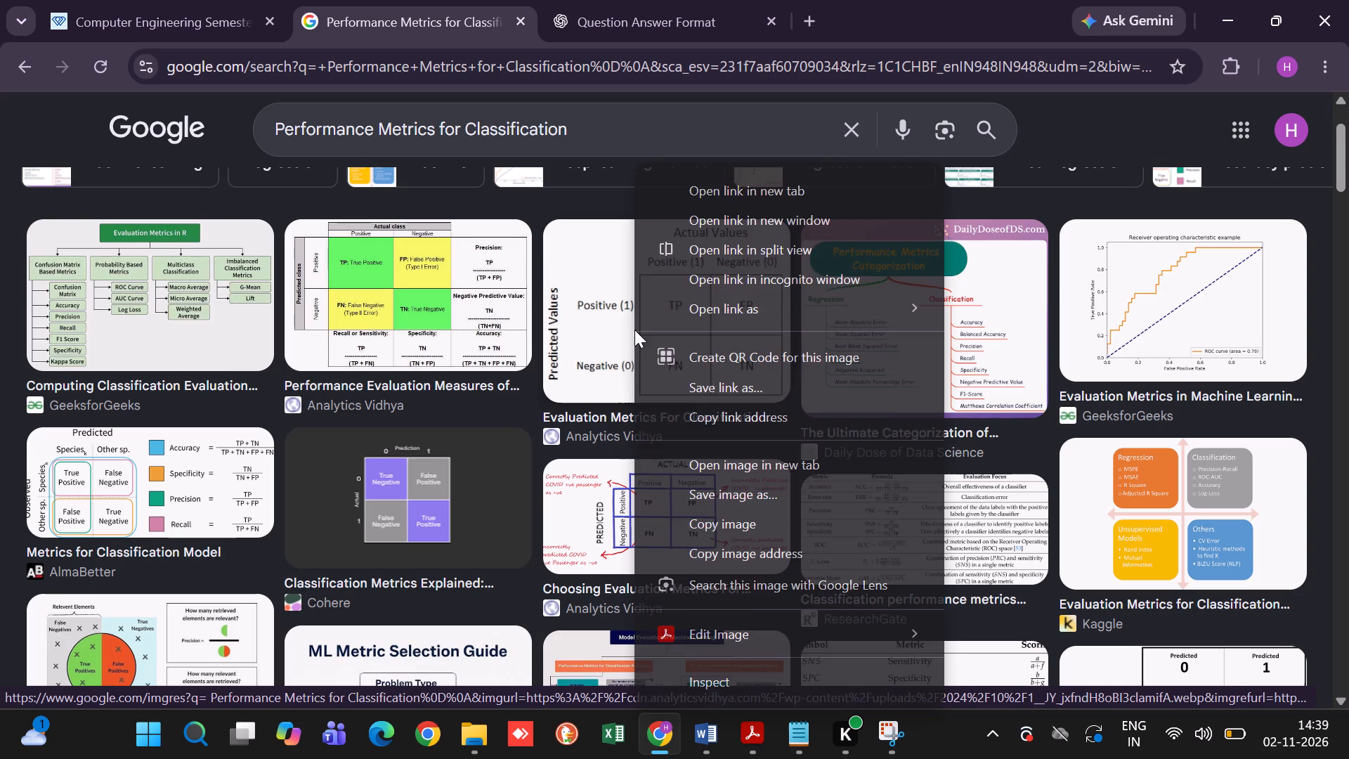
left_click(722, 531)
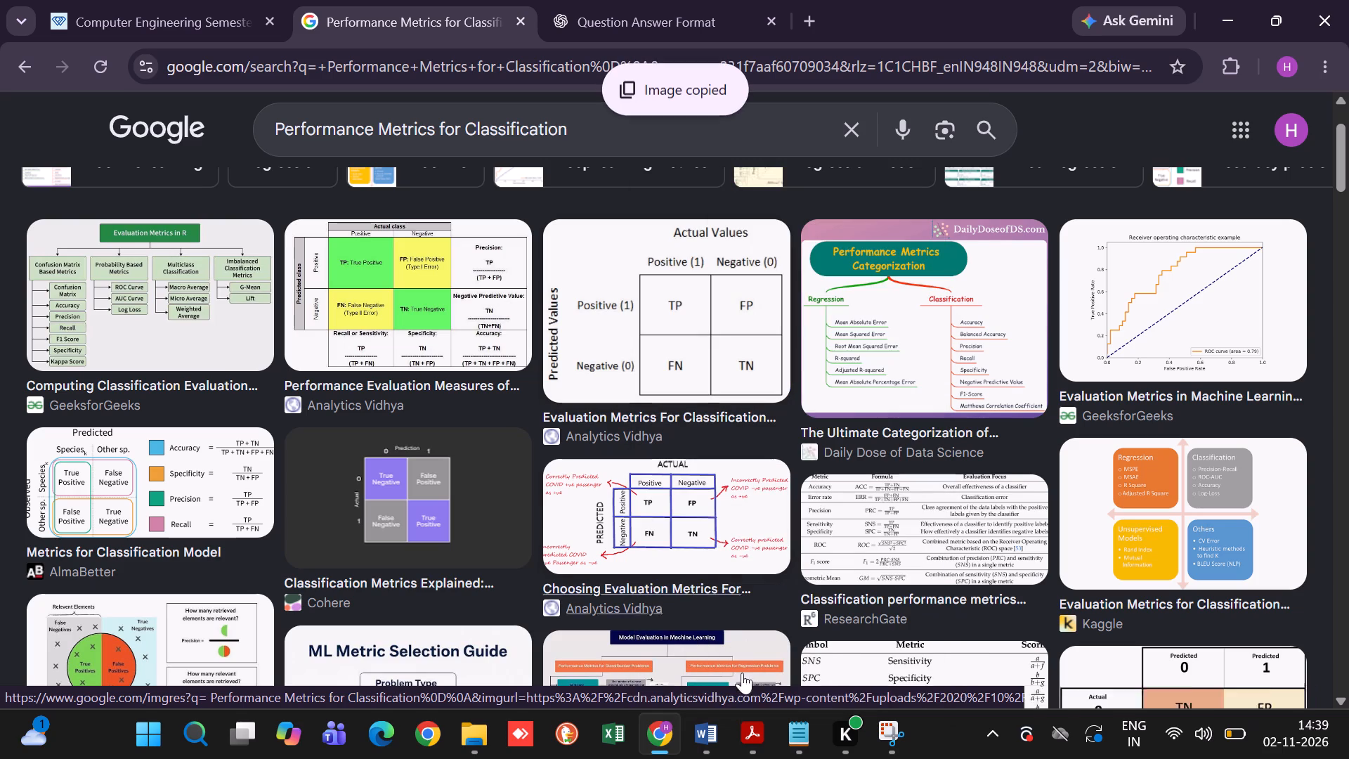
left_click(717, 727)
scroll(742, 432, "up", 4)
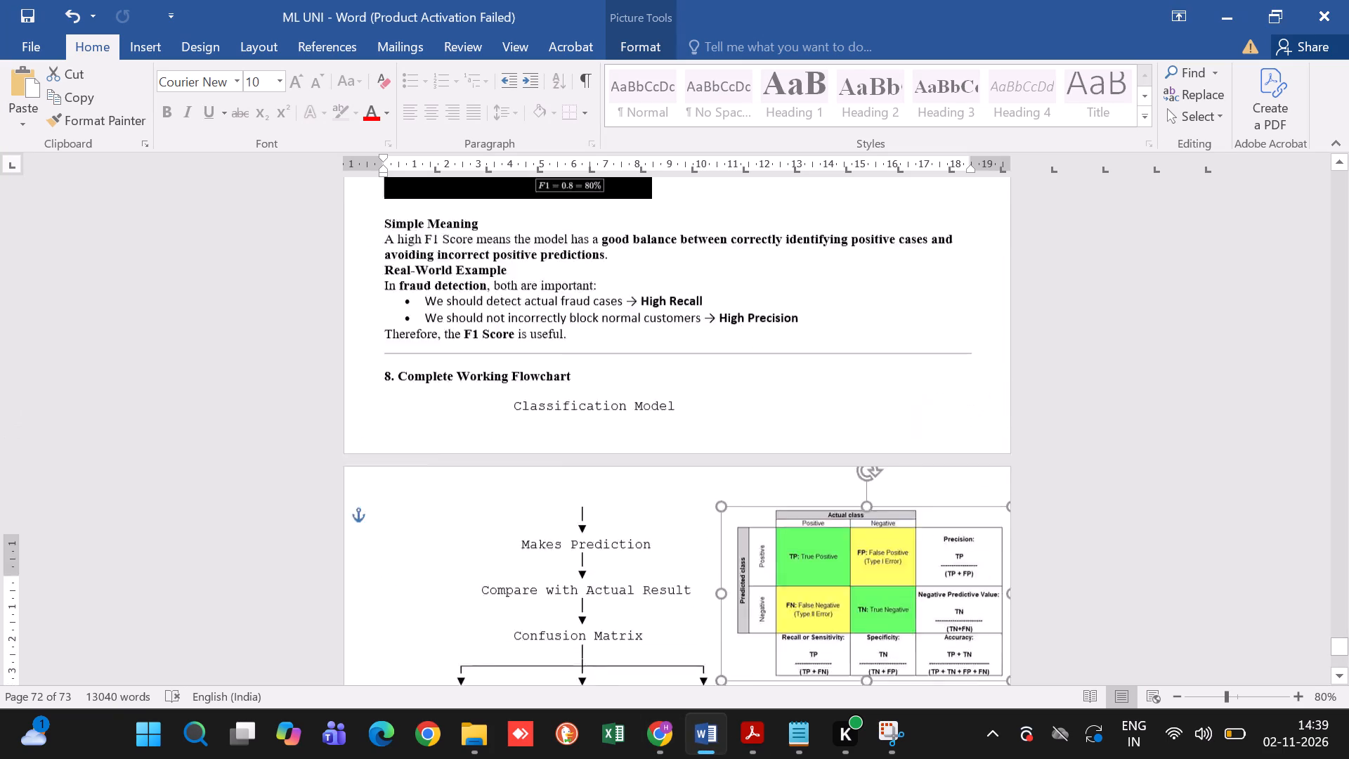
scroll(742, 432, "up", 2)
scroll(742, 432, "down", 3)
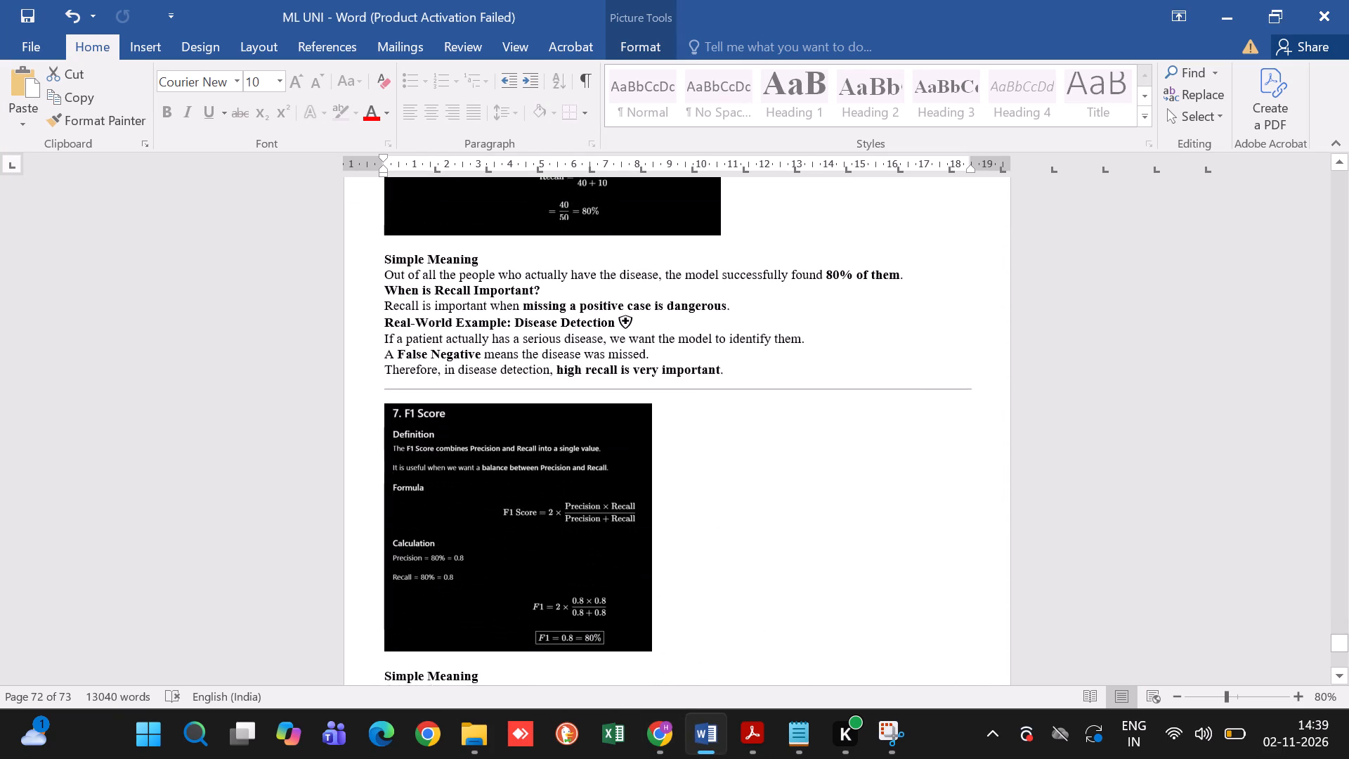
left_click(723, 481)
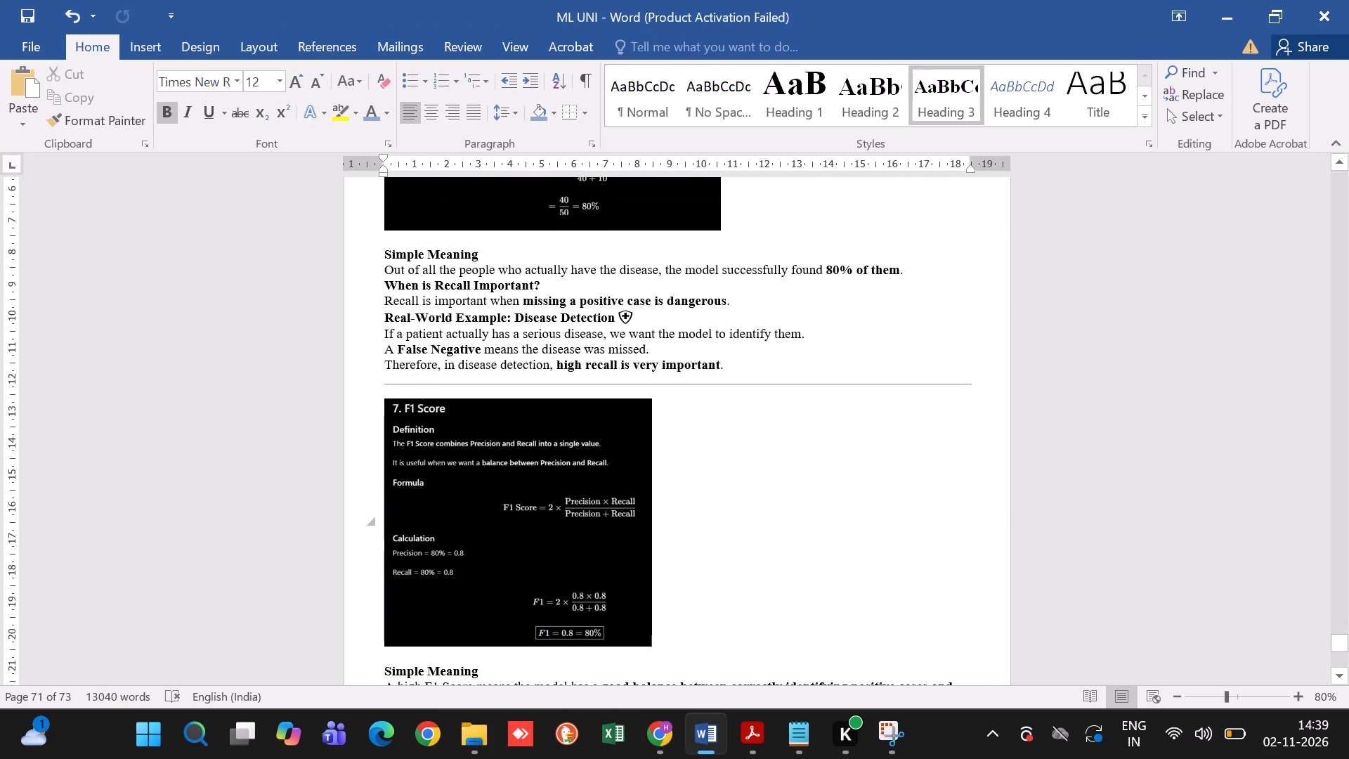
scroll(706, 550, "down", 1)
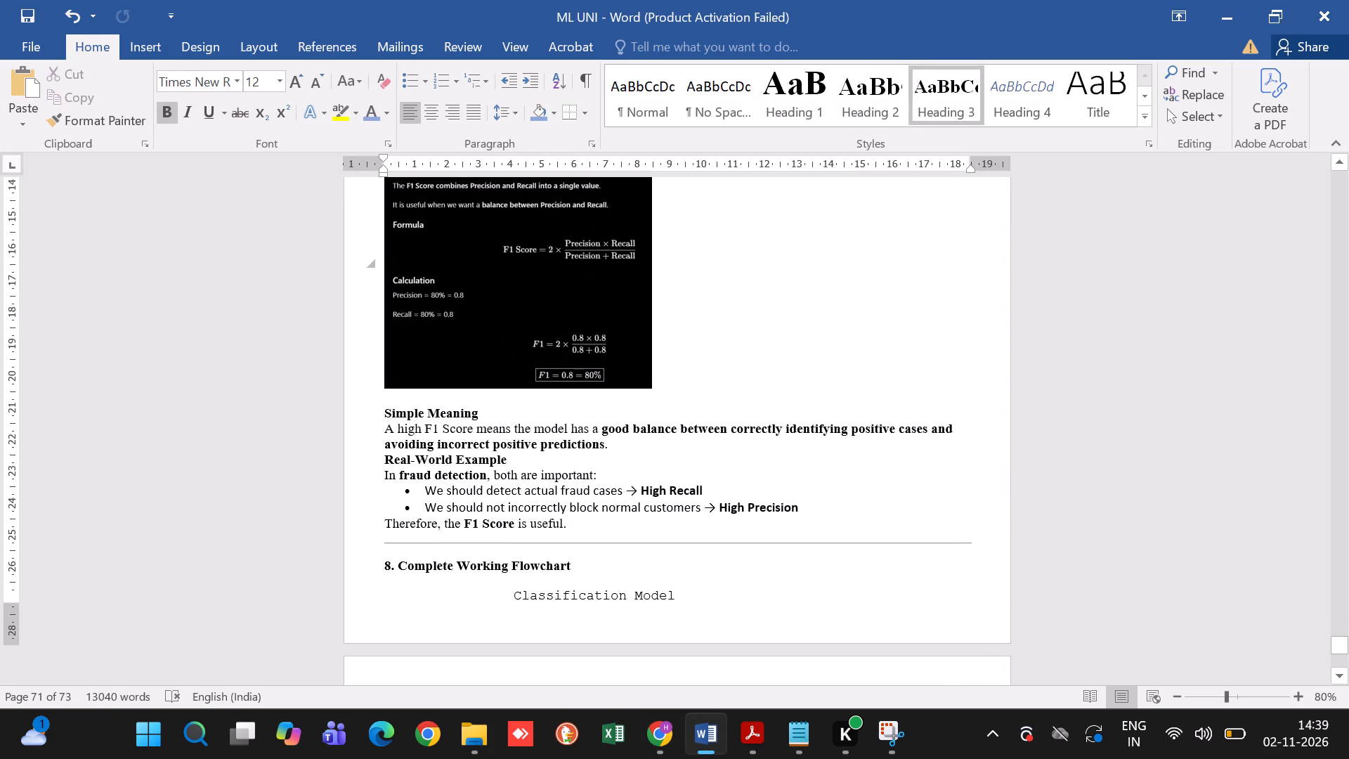
key("ctrl+v")
Shrink the pasted Actual/Predicted Values matrix image to about 11 cm wide and set its text wrapping to Through.
left_click(752, 433)
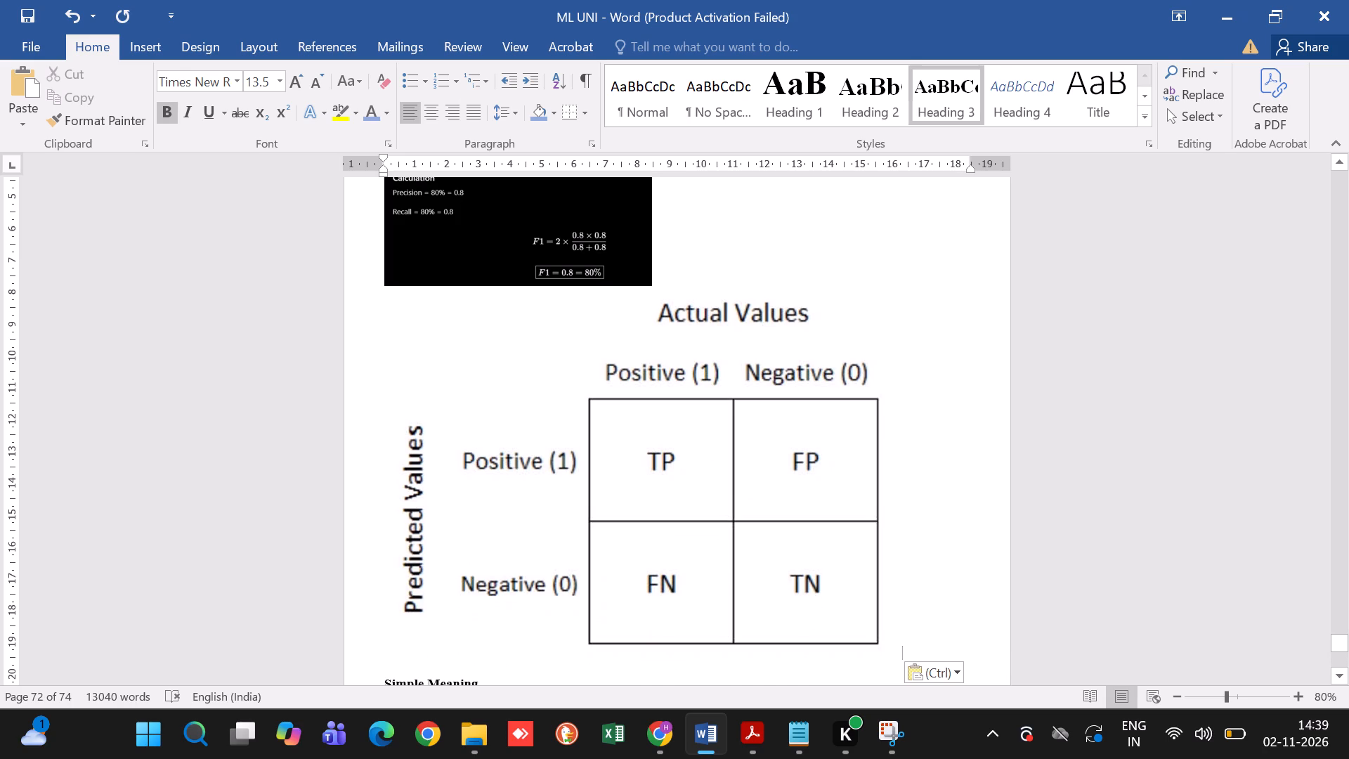
left_click_drag(899, 659, 730, 507)
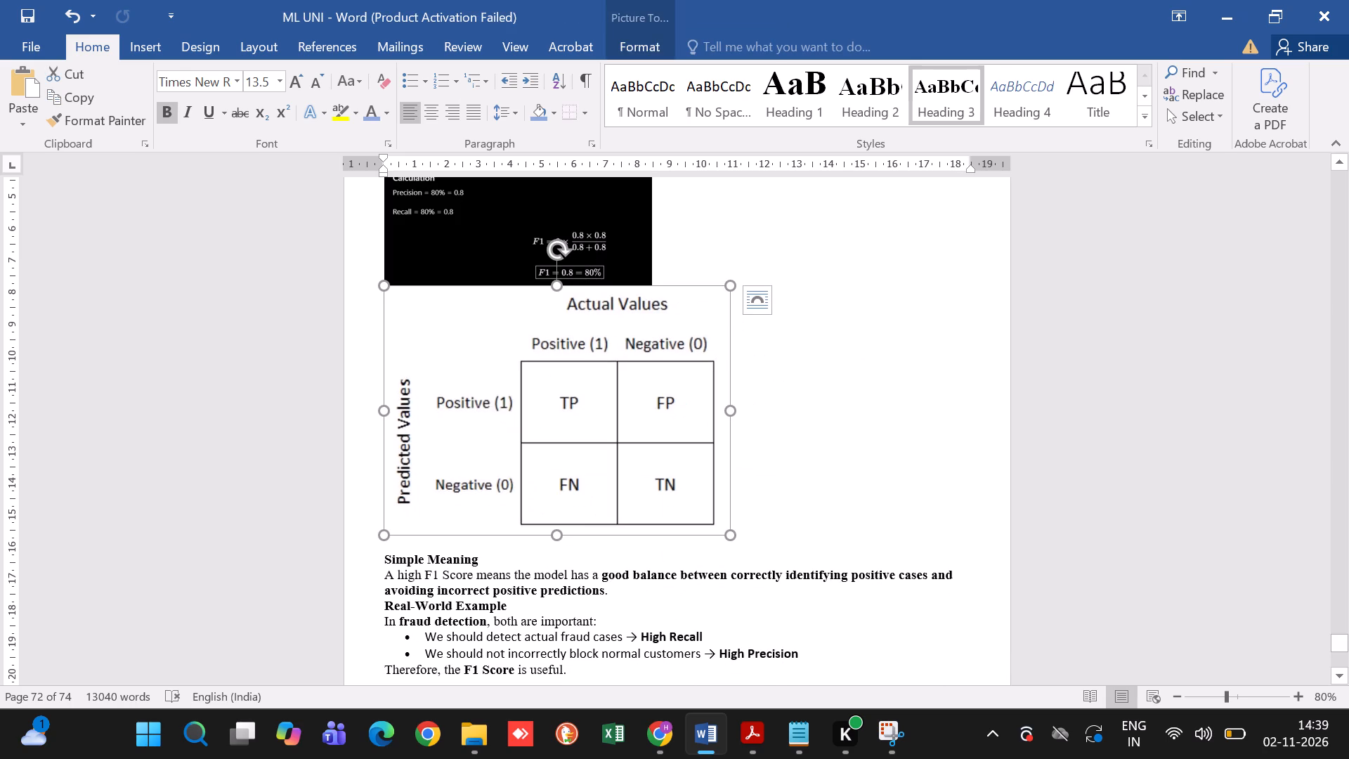
double_click(755, 300)
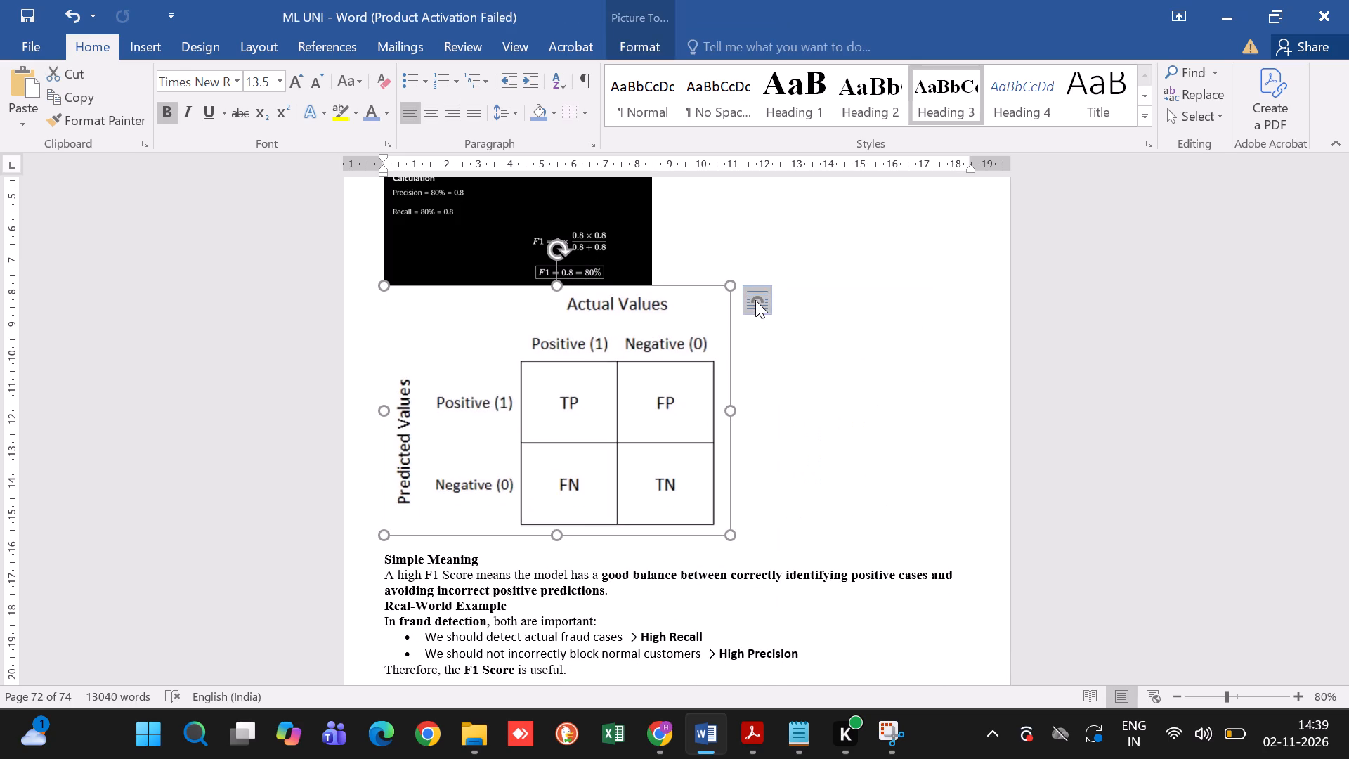
left_click(755, 300)
left_click(917, 432)
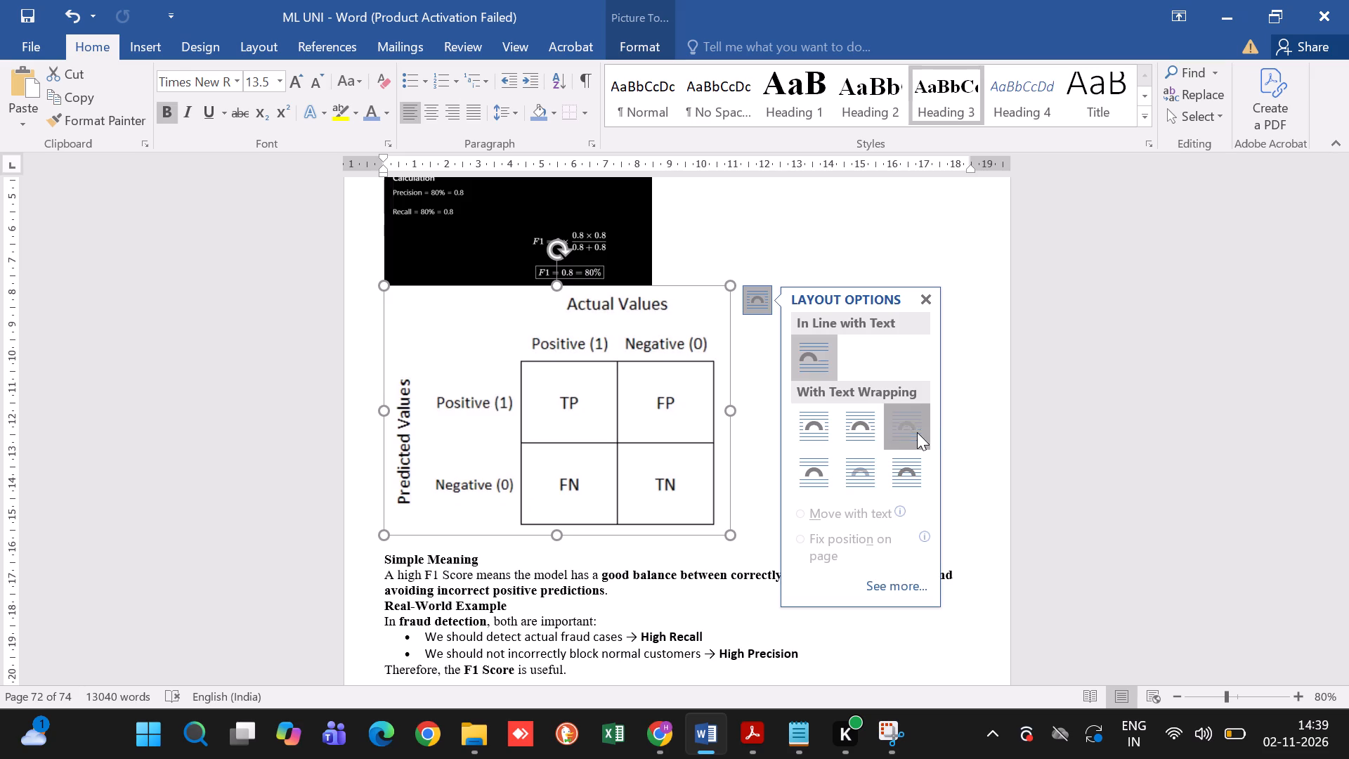
Reduce the Actual/Predicted Values matrix image to about 7 cm wide and place it in the blank space beside the "7. F1 Score" picture.
scroll(843, 389, "up", 6)
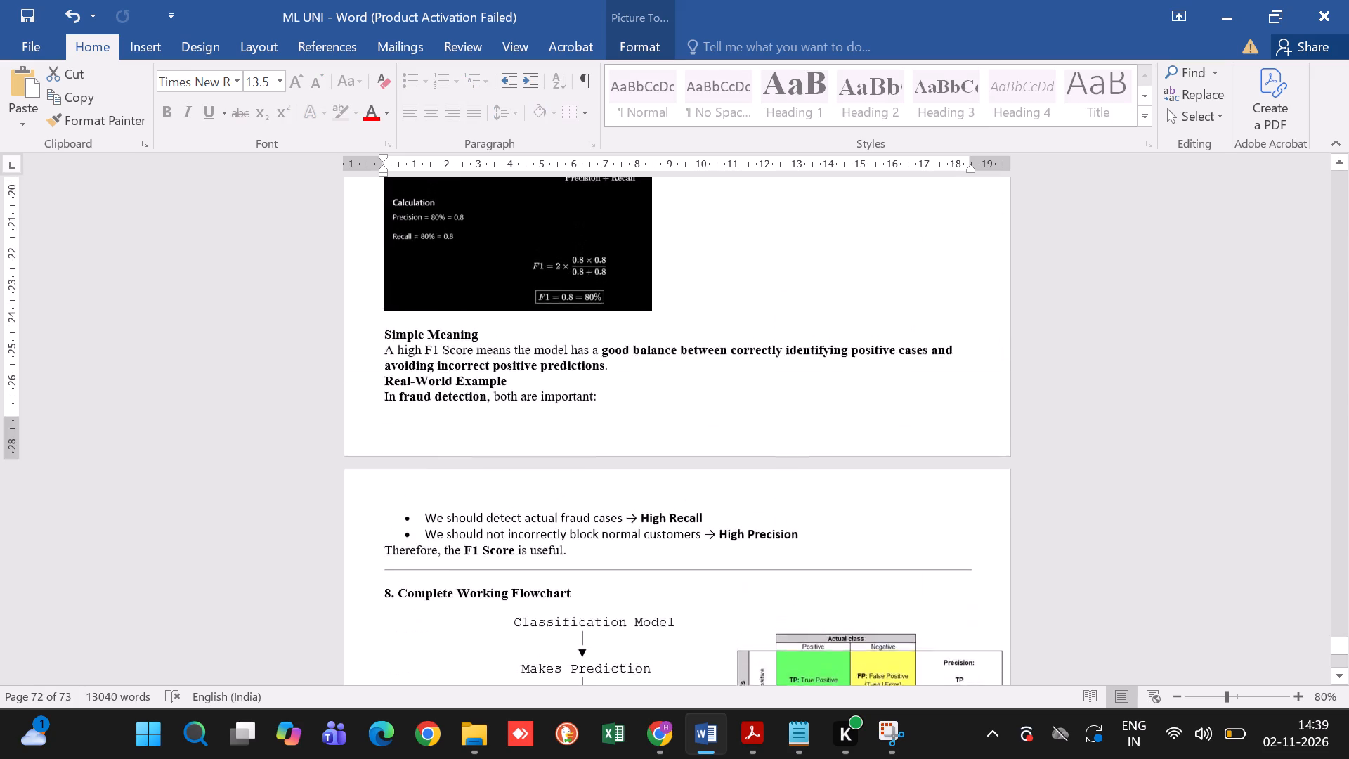
scroll(843, 389, "up", 3)
scroll(843, 389, "down", 1)
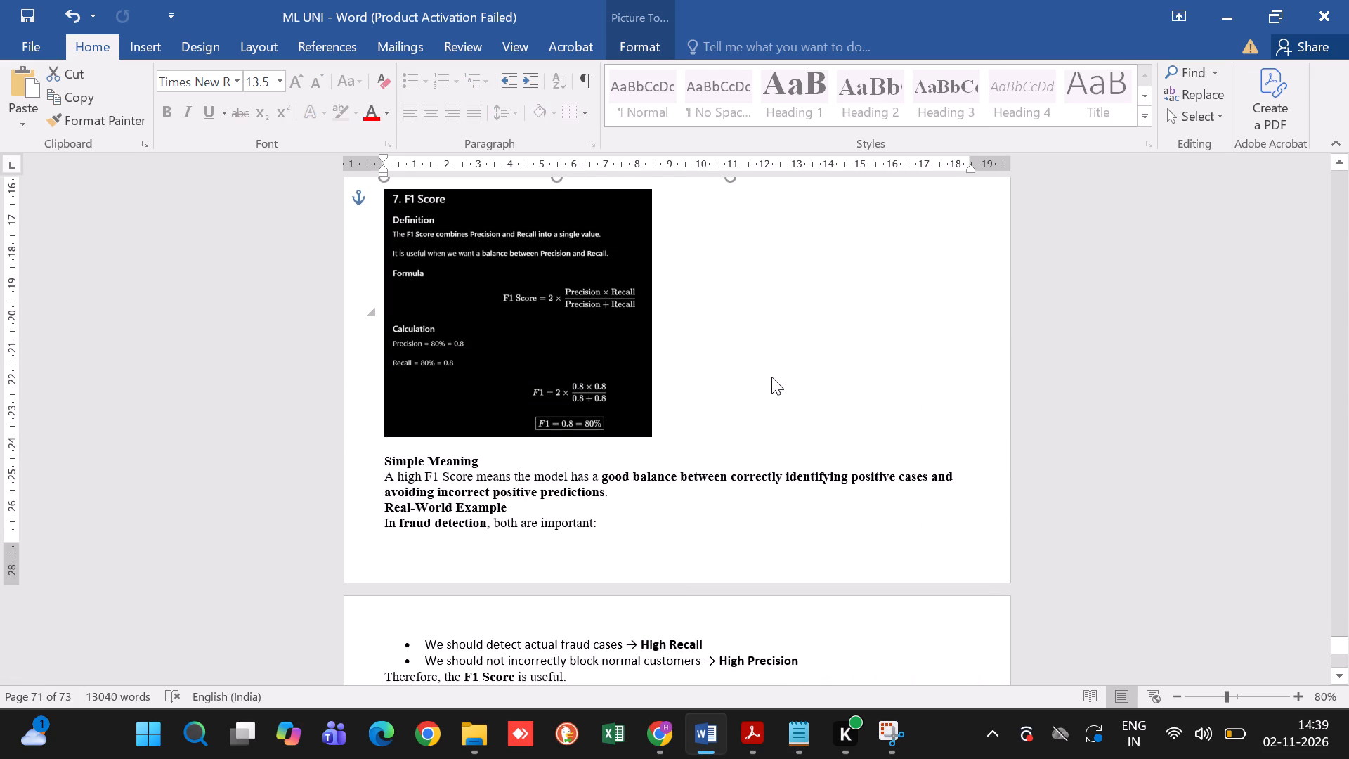
scroll(771, 377, "up", 2)
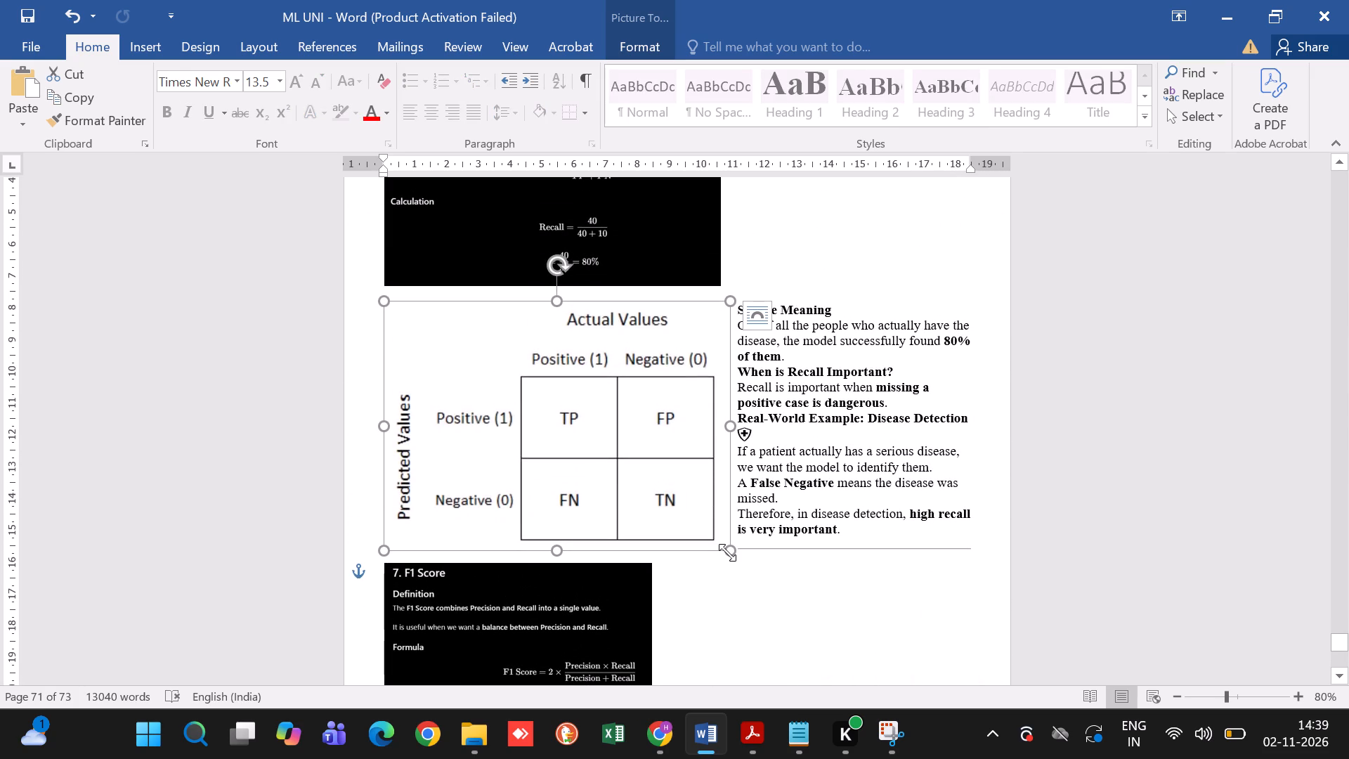
left_click_drag(727, 552, 597, 444)
left_click_drag(509, 377, 627, 441)
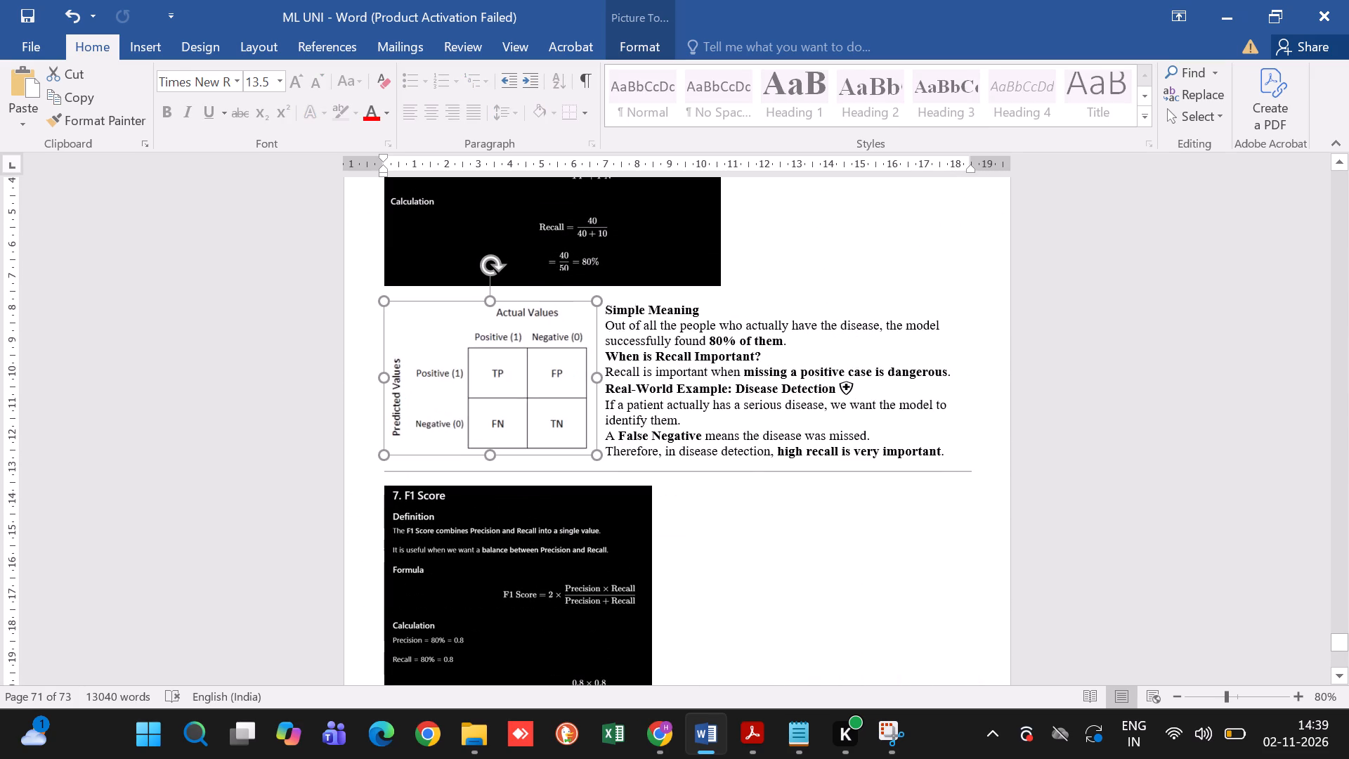
left_click_drag(627, 441, 842, 582)
scroll(842, 582, "down", 2)
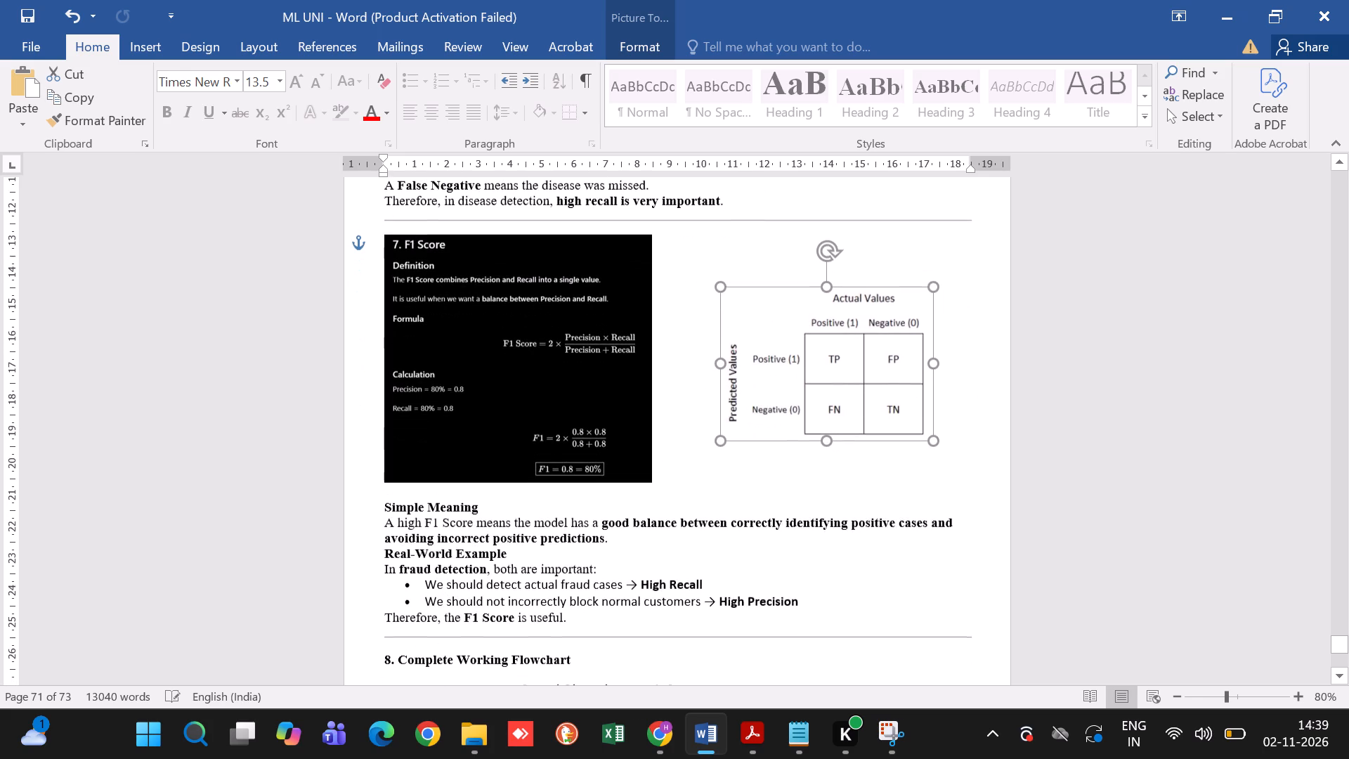
scroll(842, 582, "up", 1)
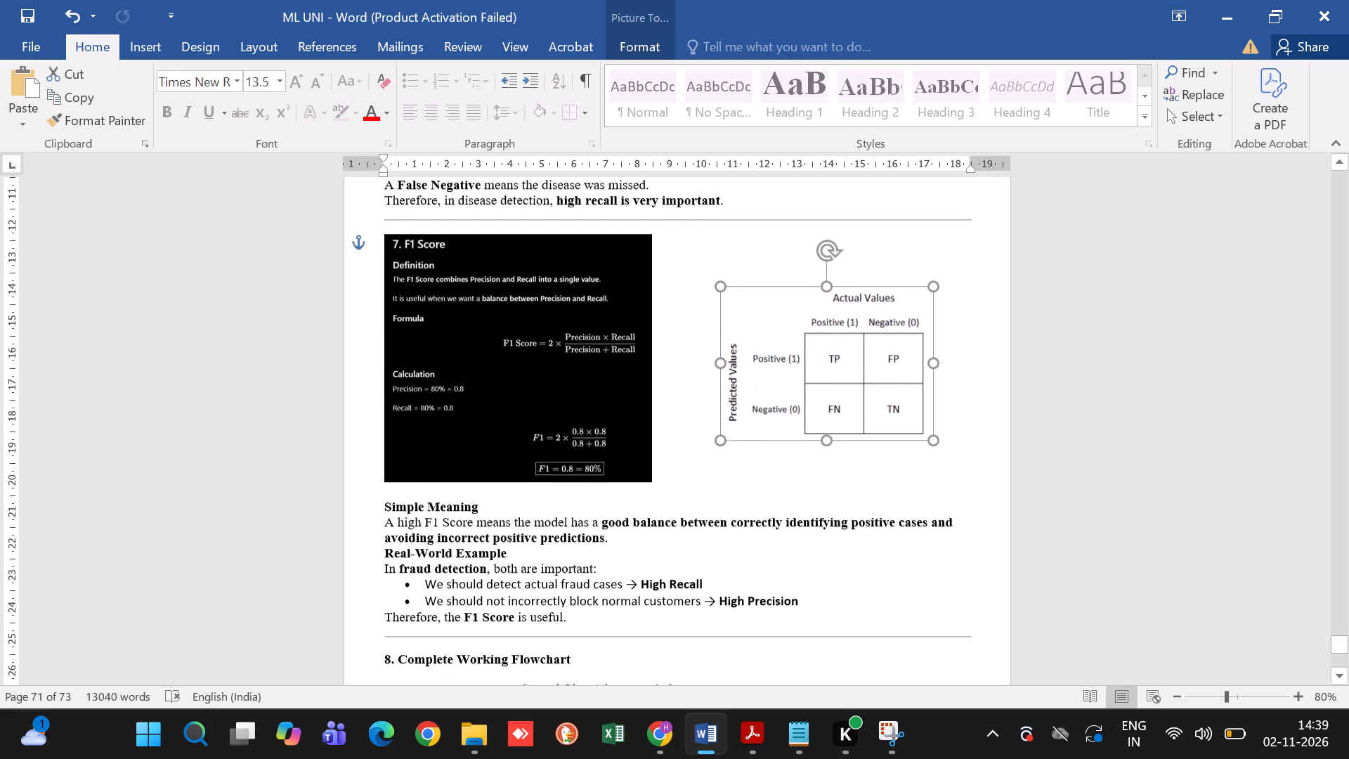
scroll(842, 582, "up", 1)
left_click(665, 738)
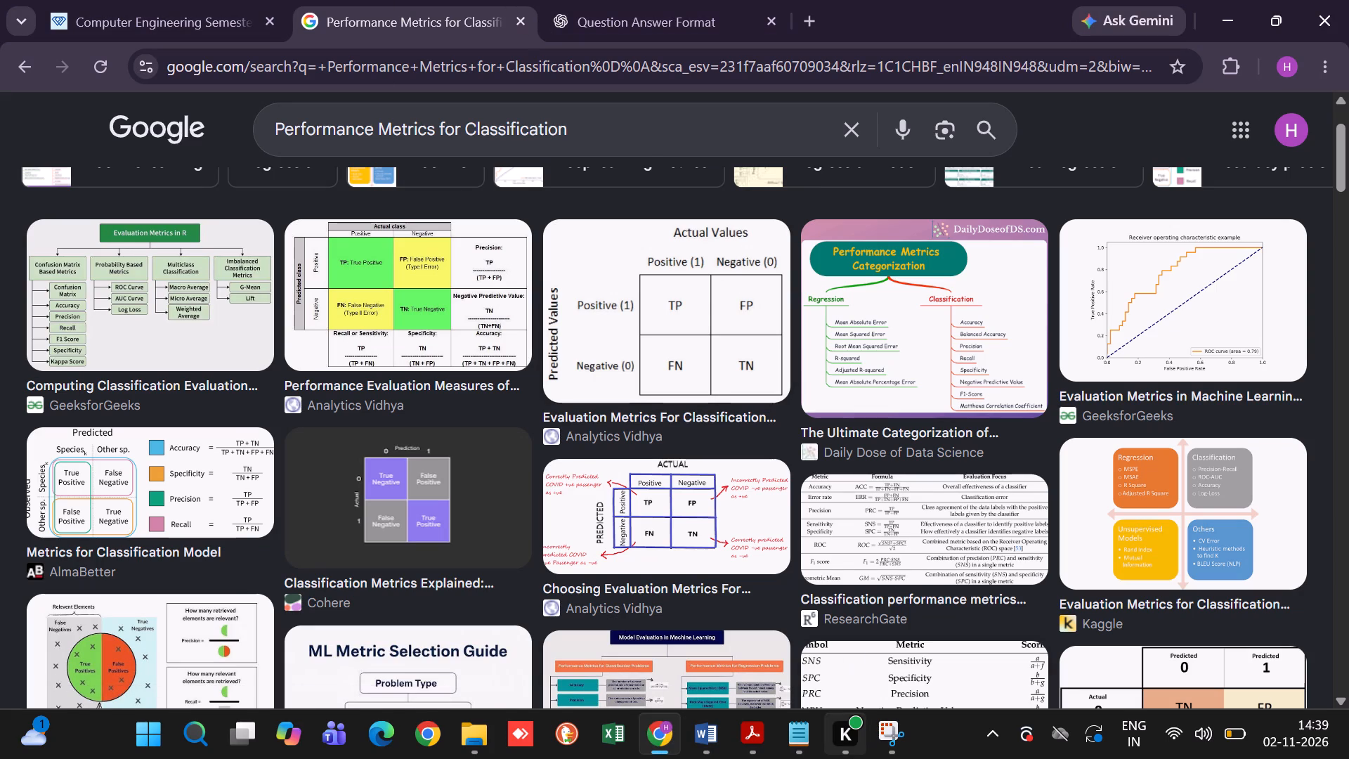
left_click(808, 739)
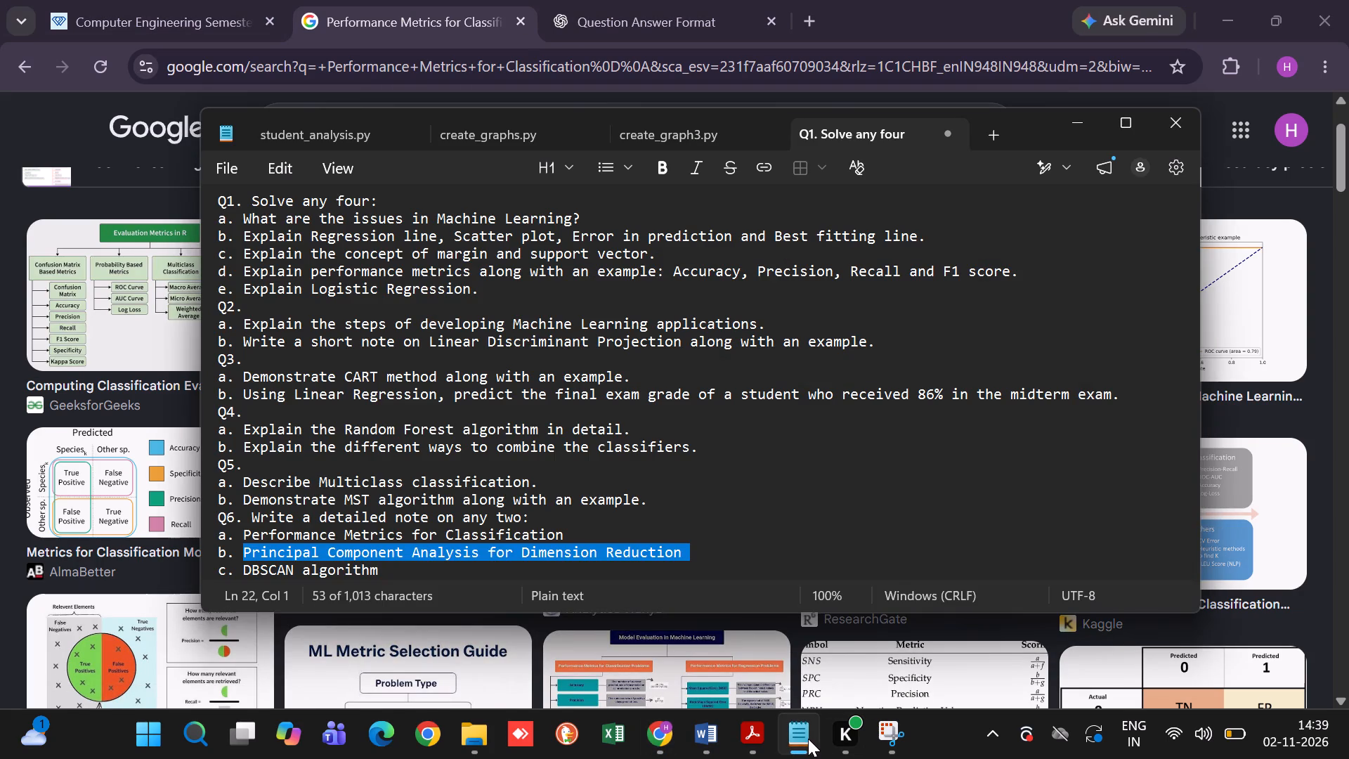
key("ctrl+c")
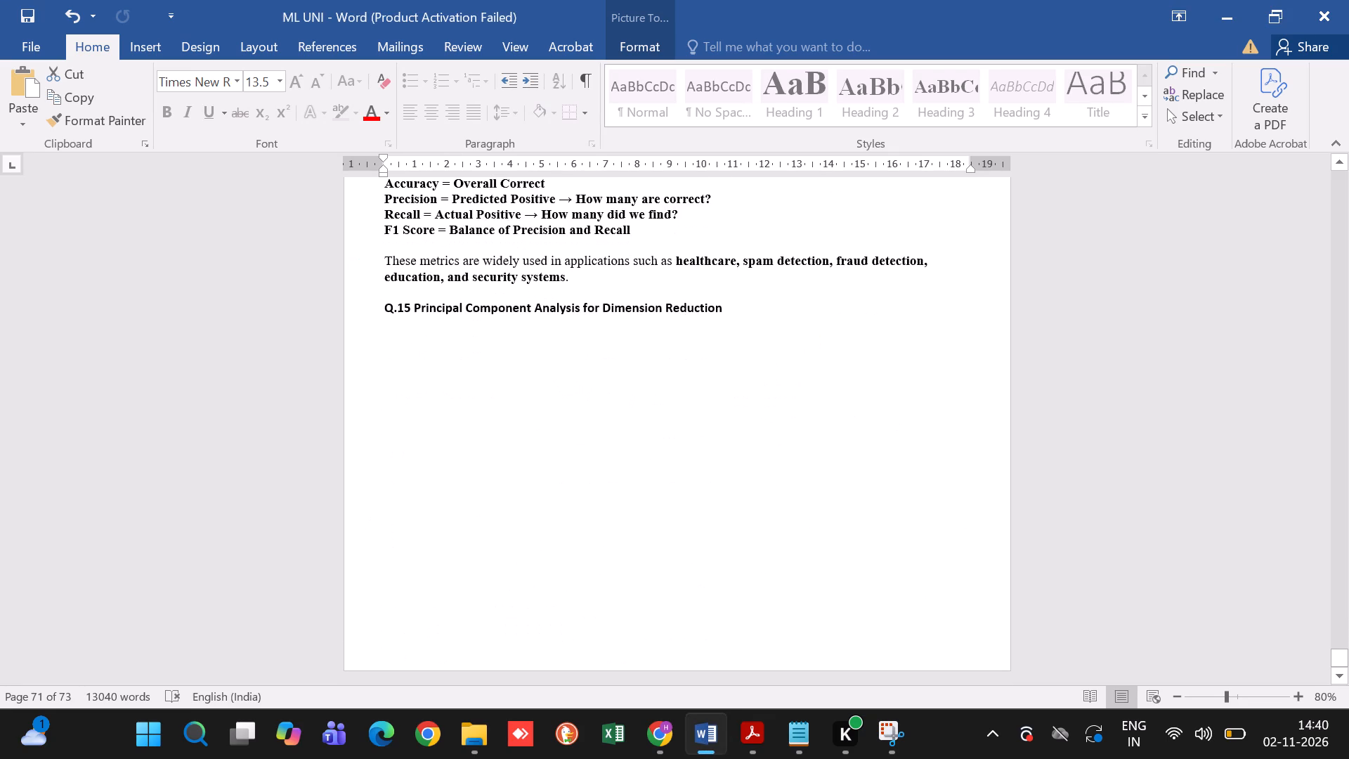
left_click(516, 406)
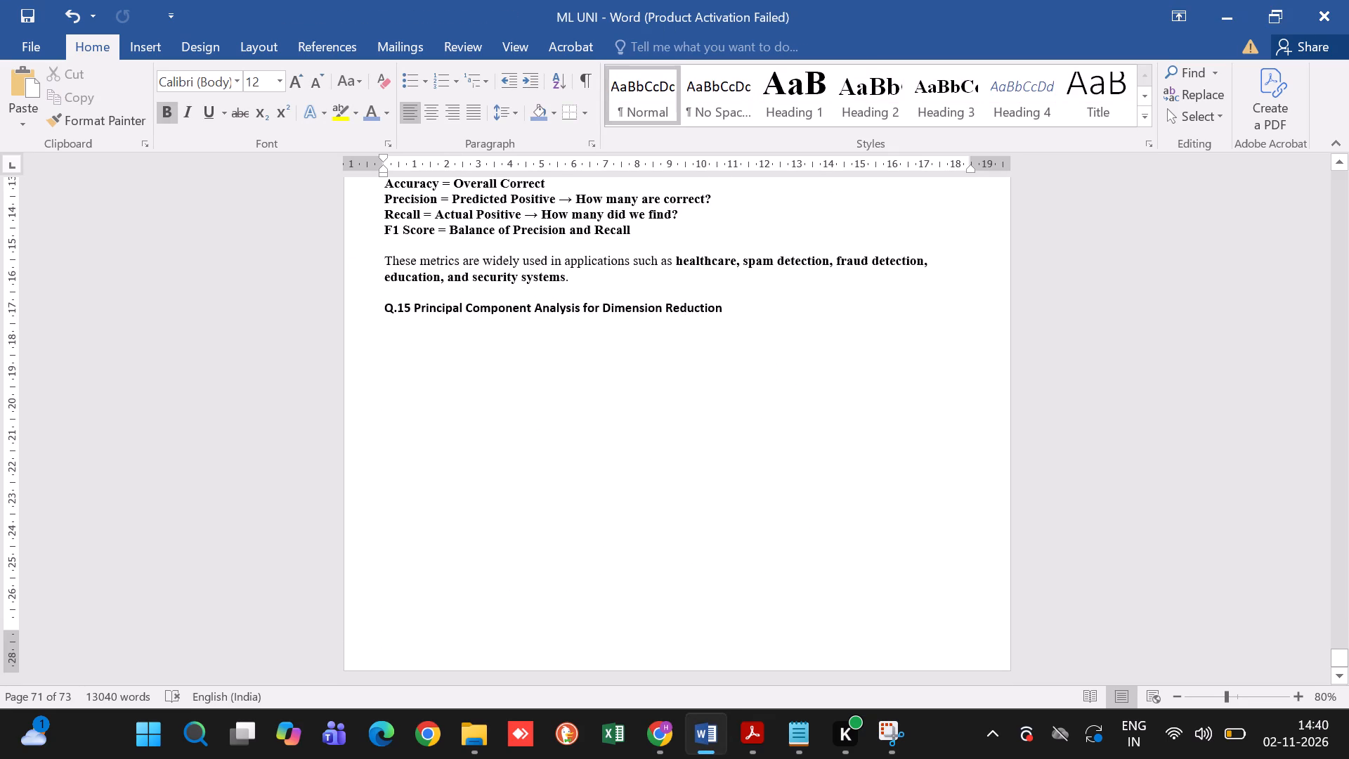
key("ctrl+v")
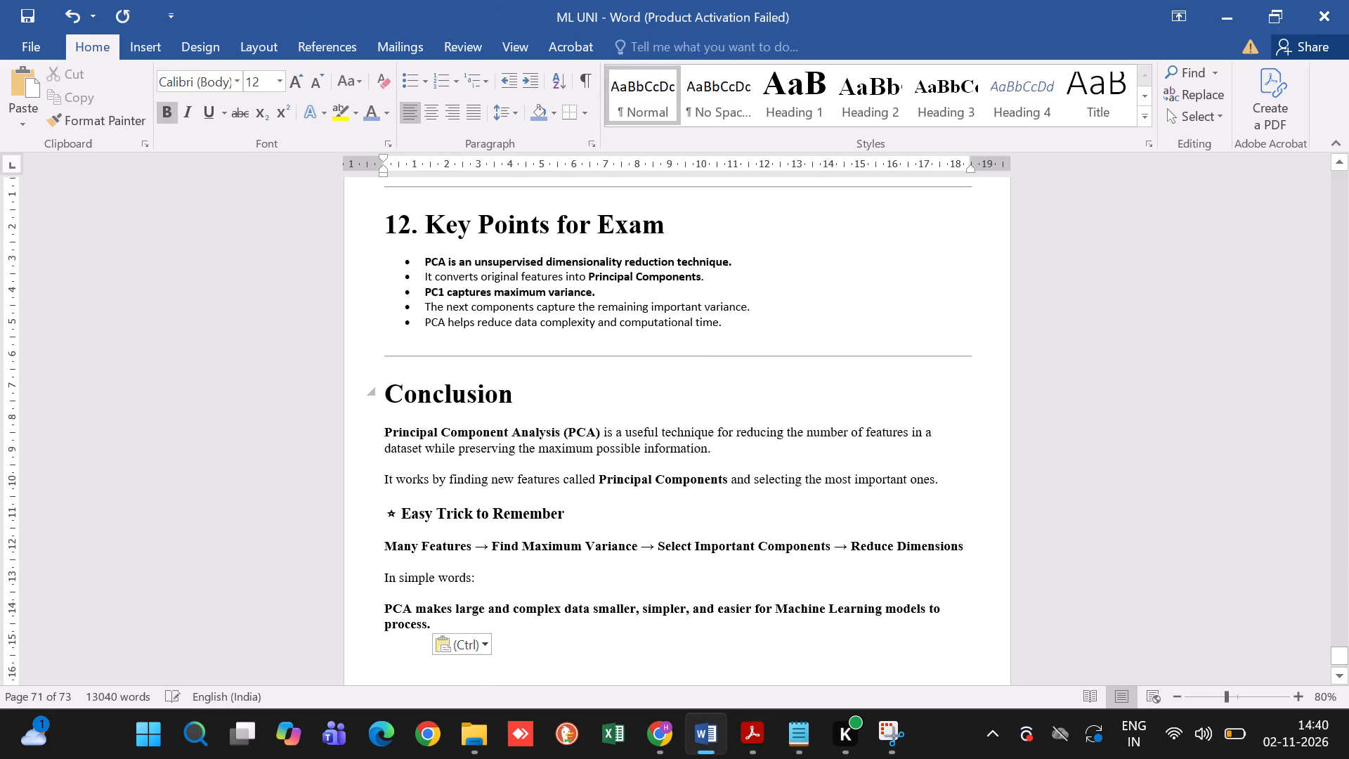
Apply All Borders to the Component and Information Captured table under "Step 5: Select Important Principal Components".
scroll(516, 493, "up", 5)
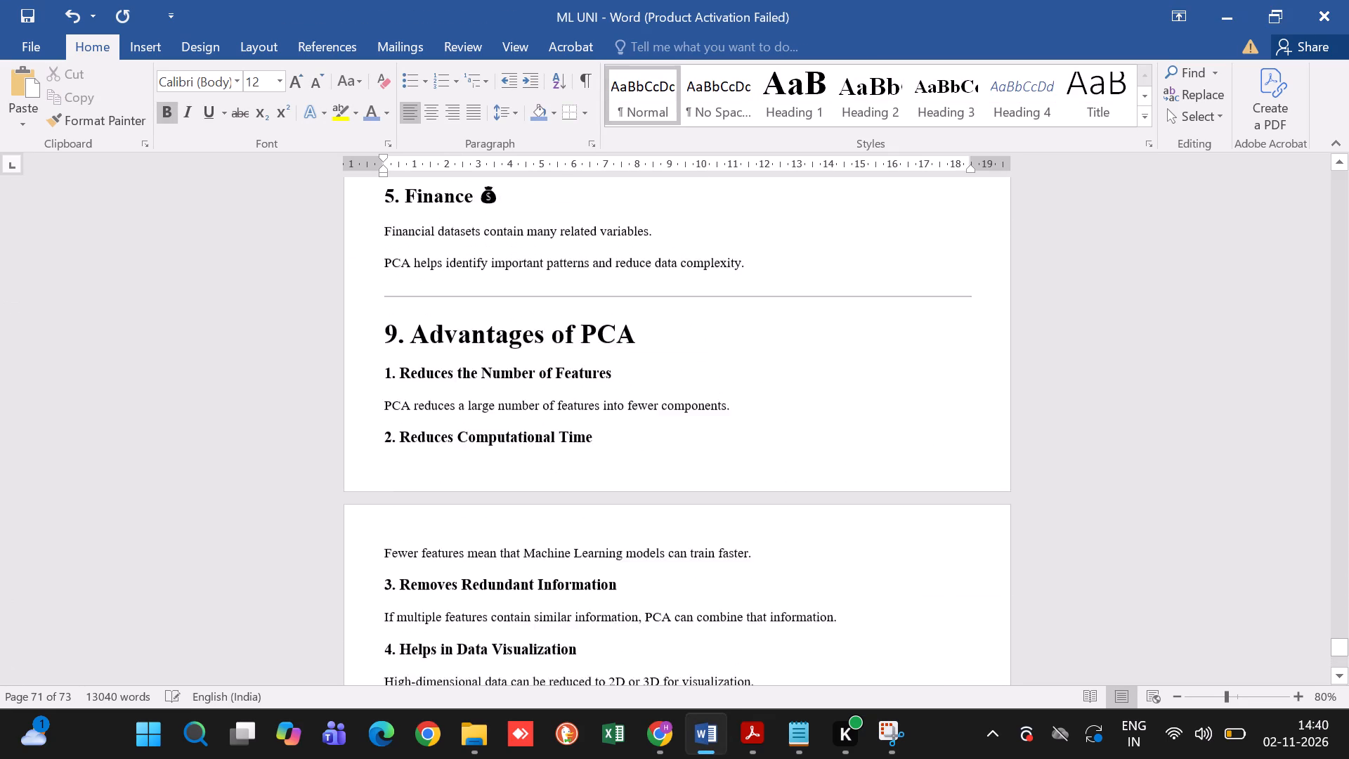
scroll(516, 493, "up", 8)
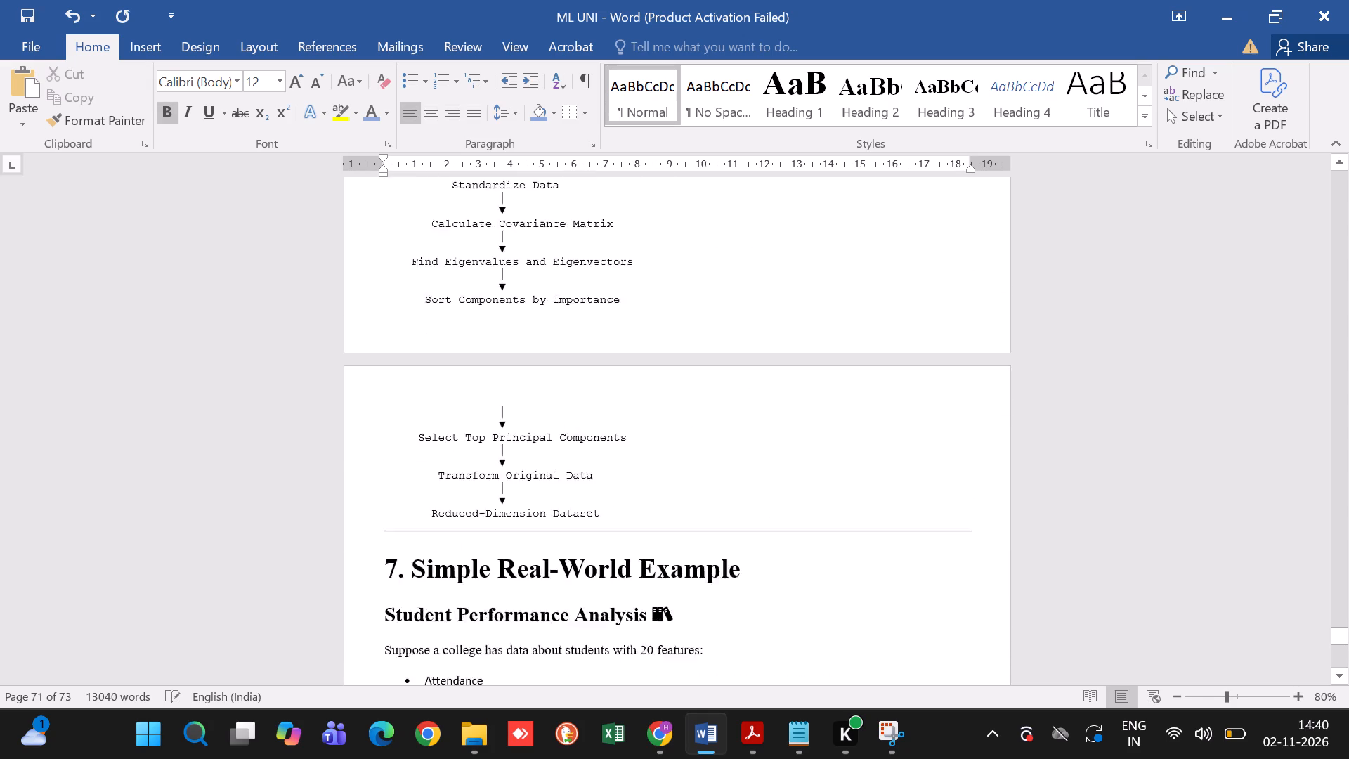
scroll(516, 493, "up", 14)
scroll(516, 493, "down", 2)
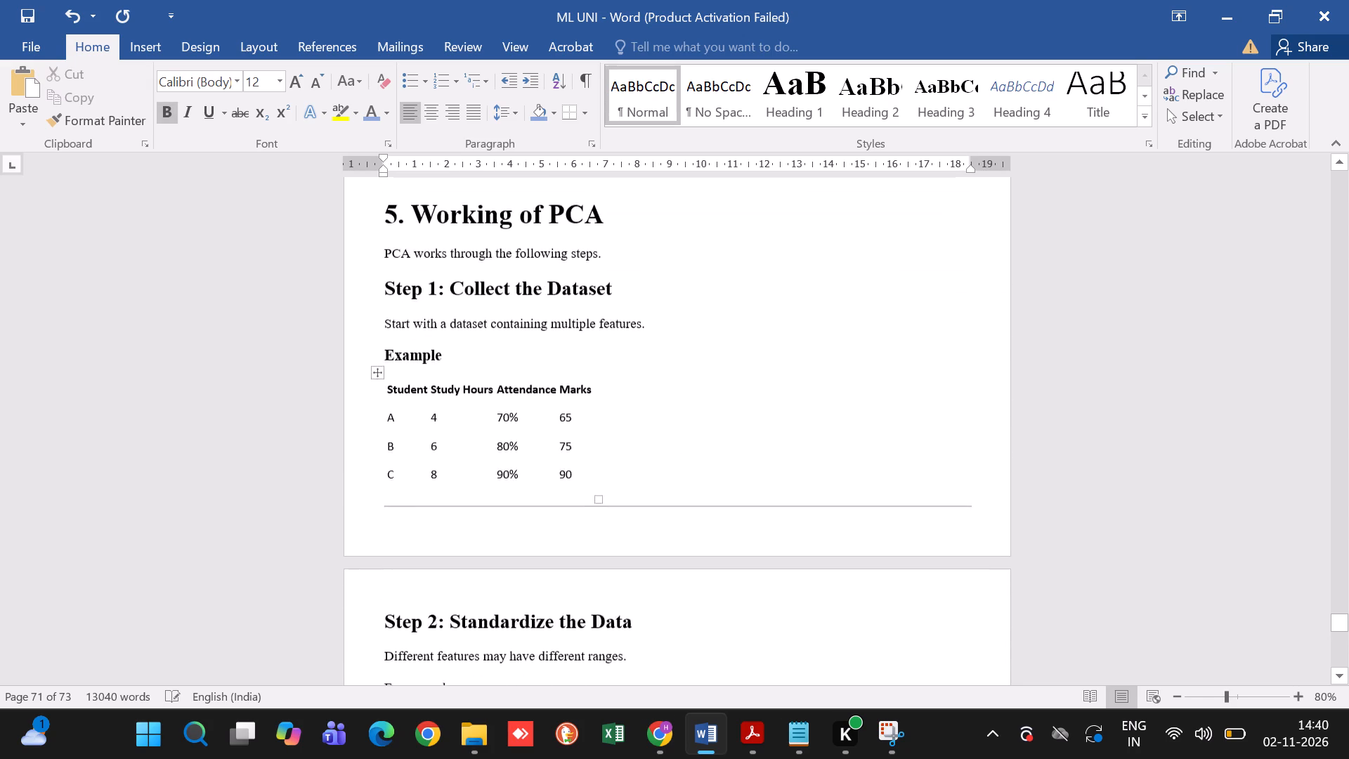
scroll(516, 493, "down", 2)
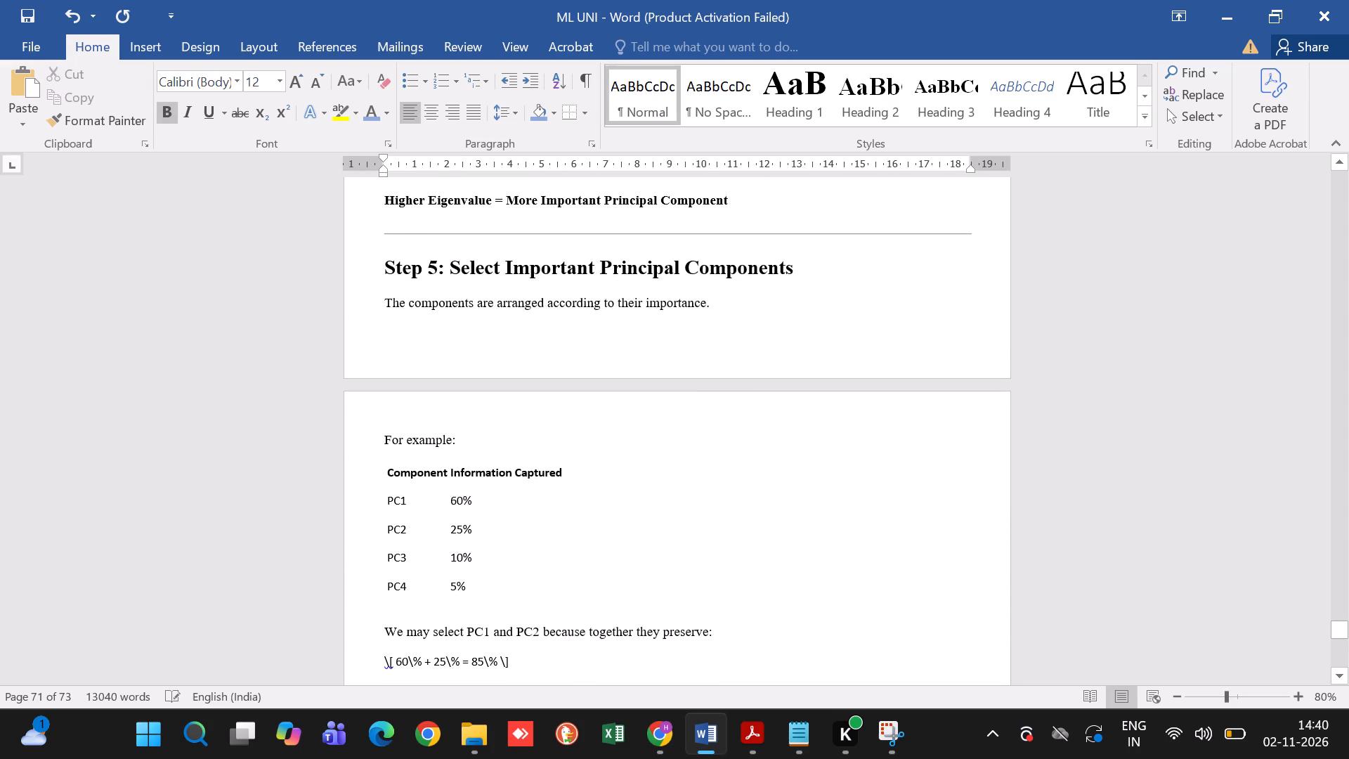
left_click(388, 474)
left_click(378, 455)
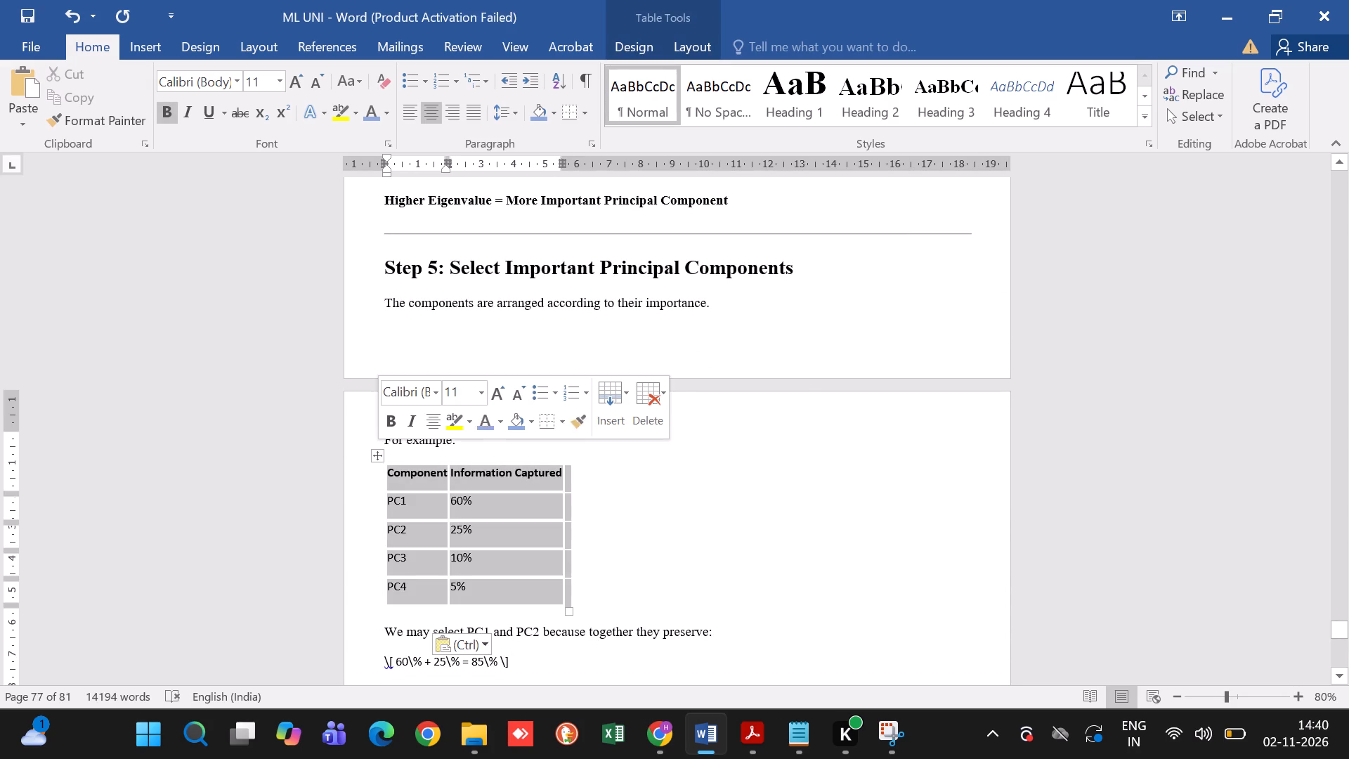
left_click(560, 420)
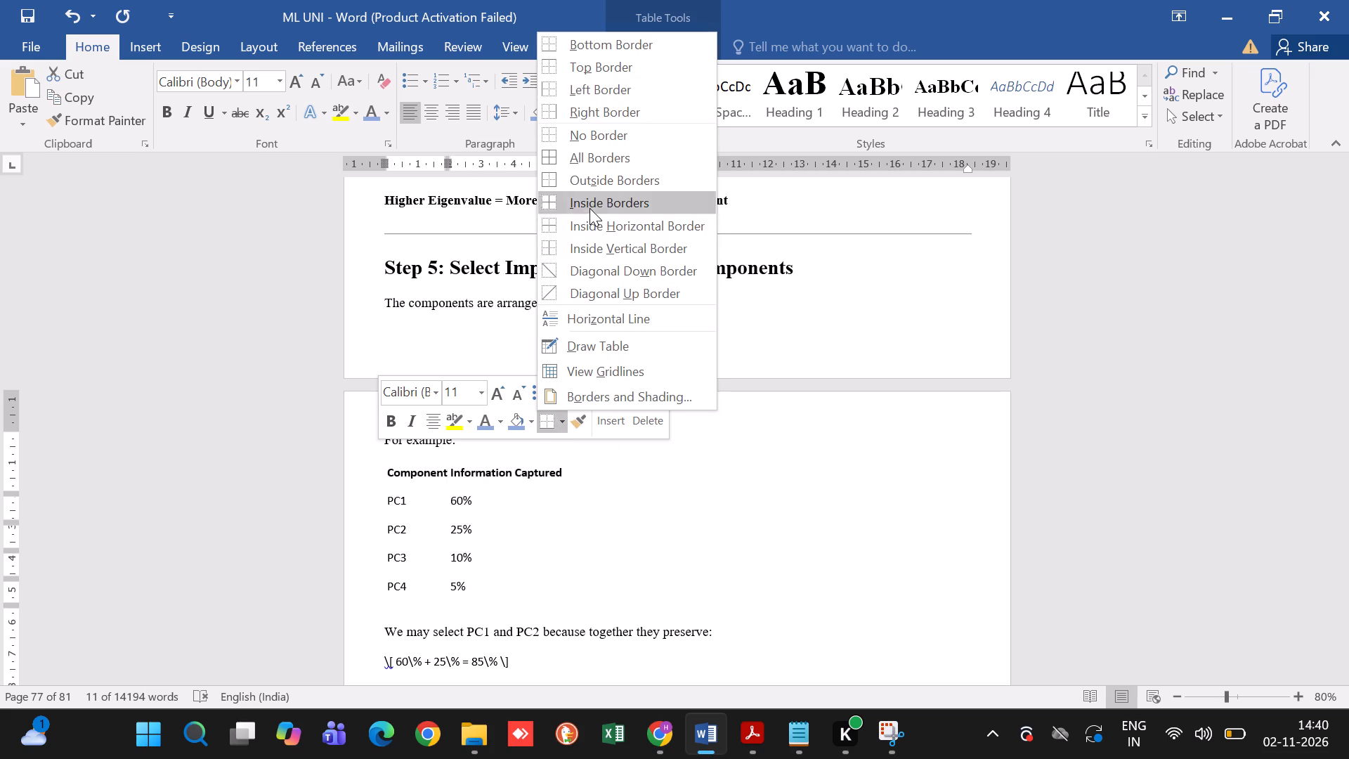
left_click(606, 163)
Apply All Borders to the Student, Study Hours, Attendance and Marks table under "Step 1: Collect the Dataset".
scroll(613, 273, "up", 1)
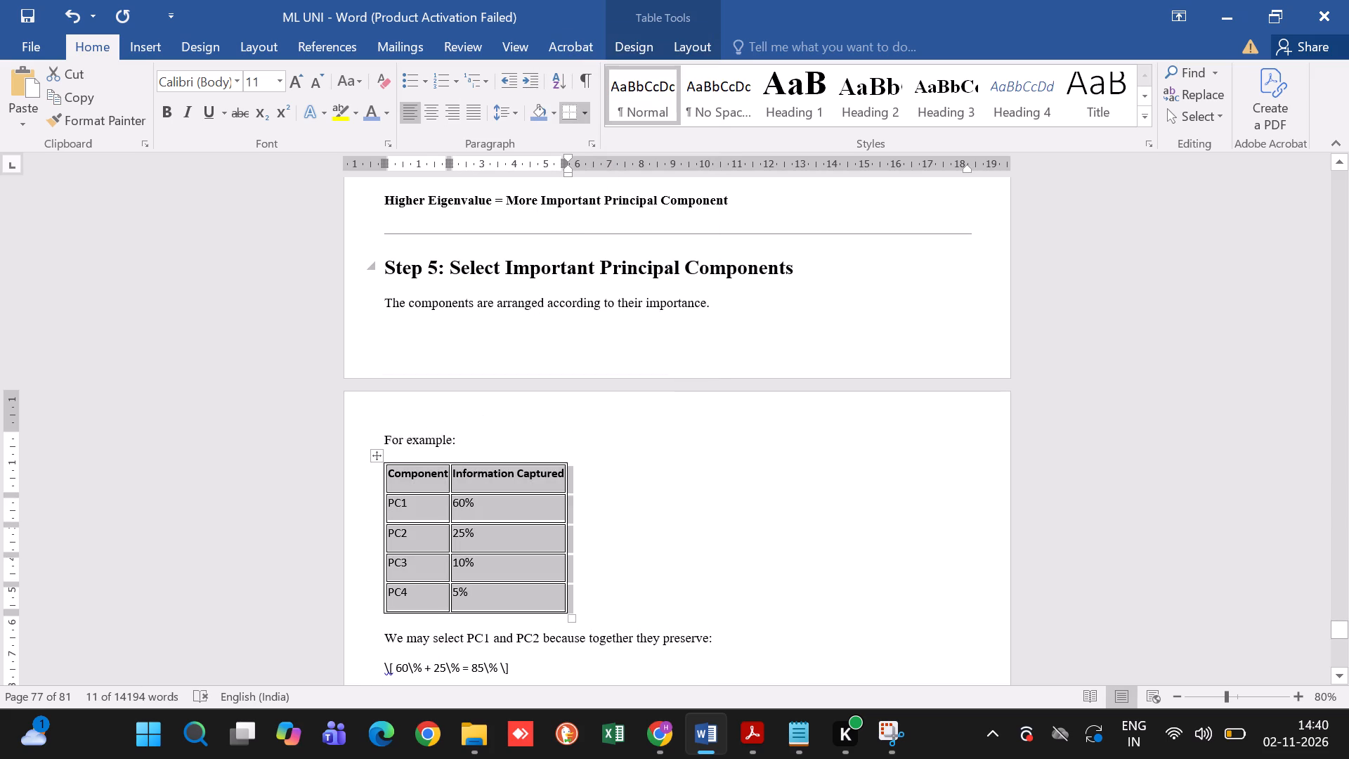
scroll(613, 273, "up", 5)
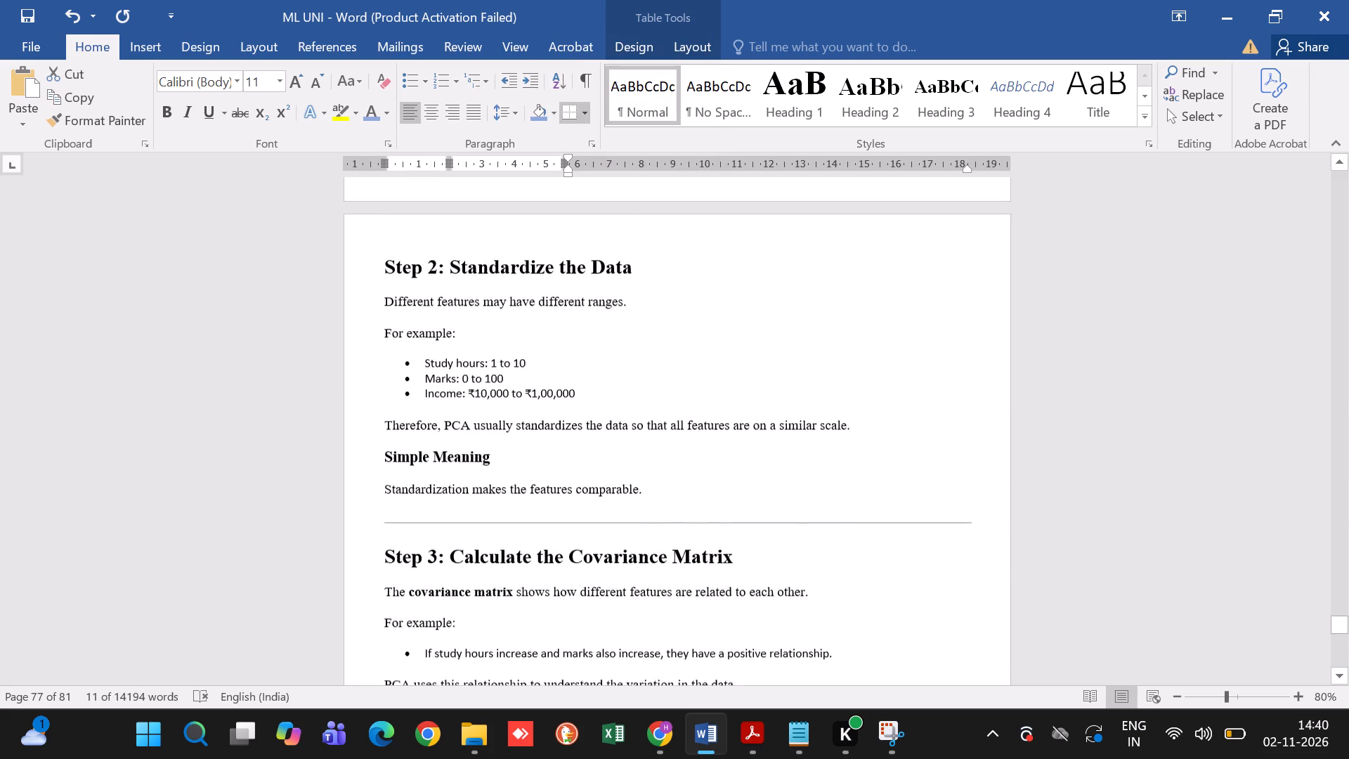
scroll(613, 273, "up", 2)
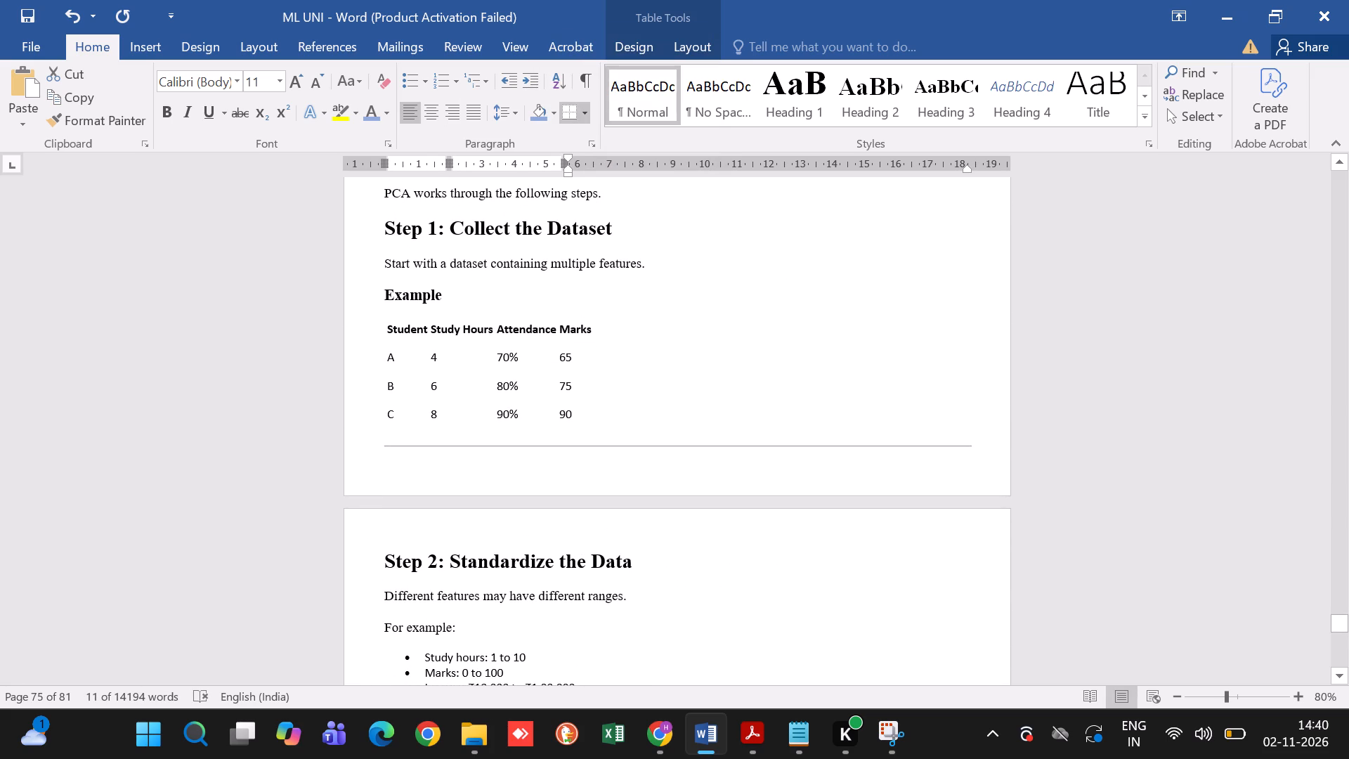
left_click(387, 341)
left_click(376, 314)
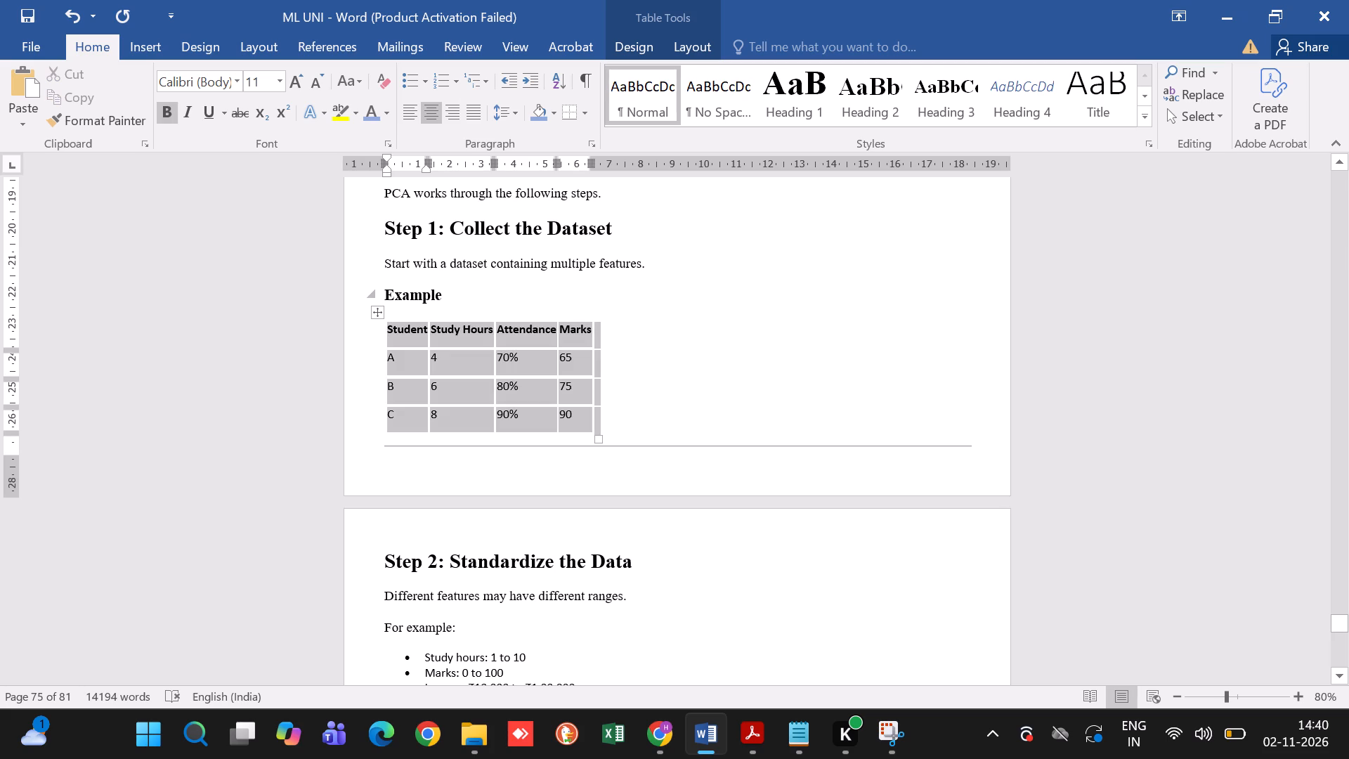
left_click(561, 282)
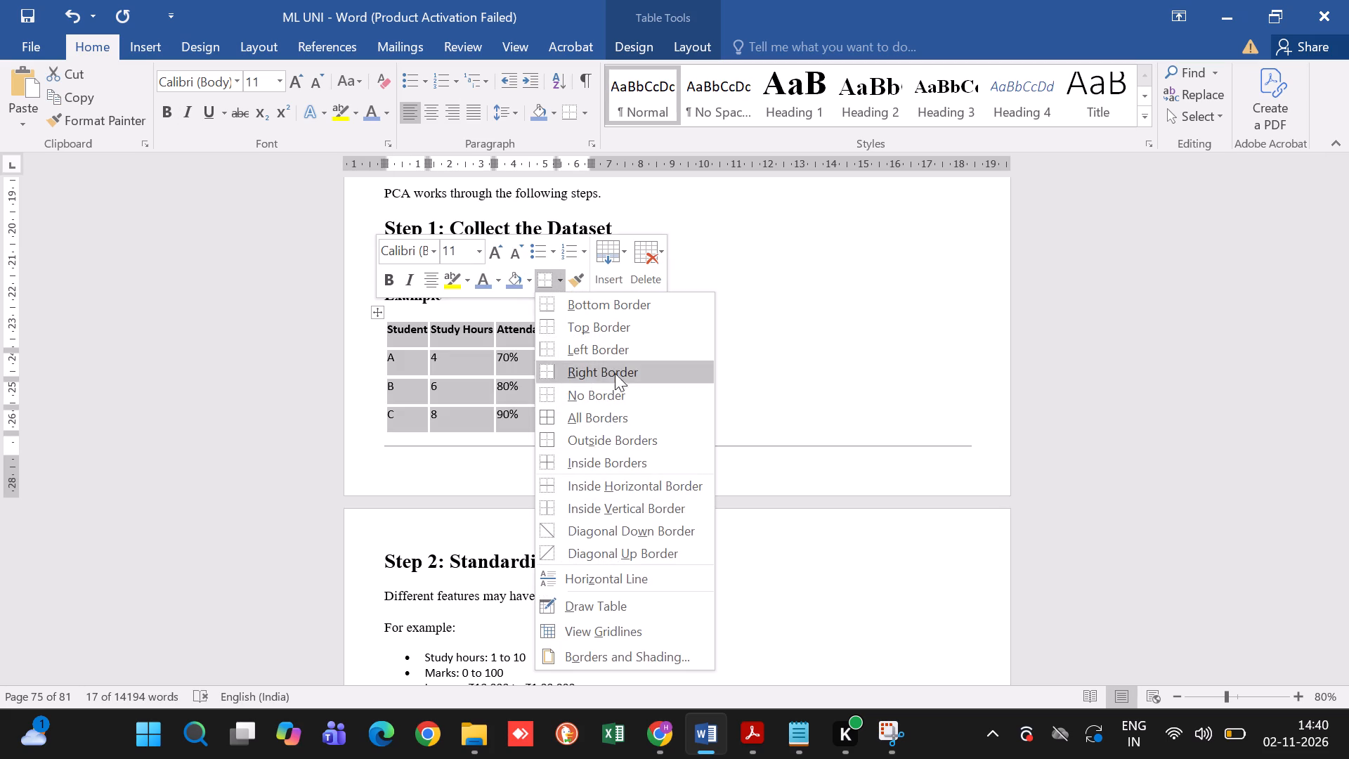
left_click(607, 409)
Look over the pasted PCA answer from "5. Working of PCA" back to the Q.15 heading.
scroll(607, 409, "up", 4)
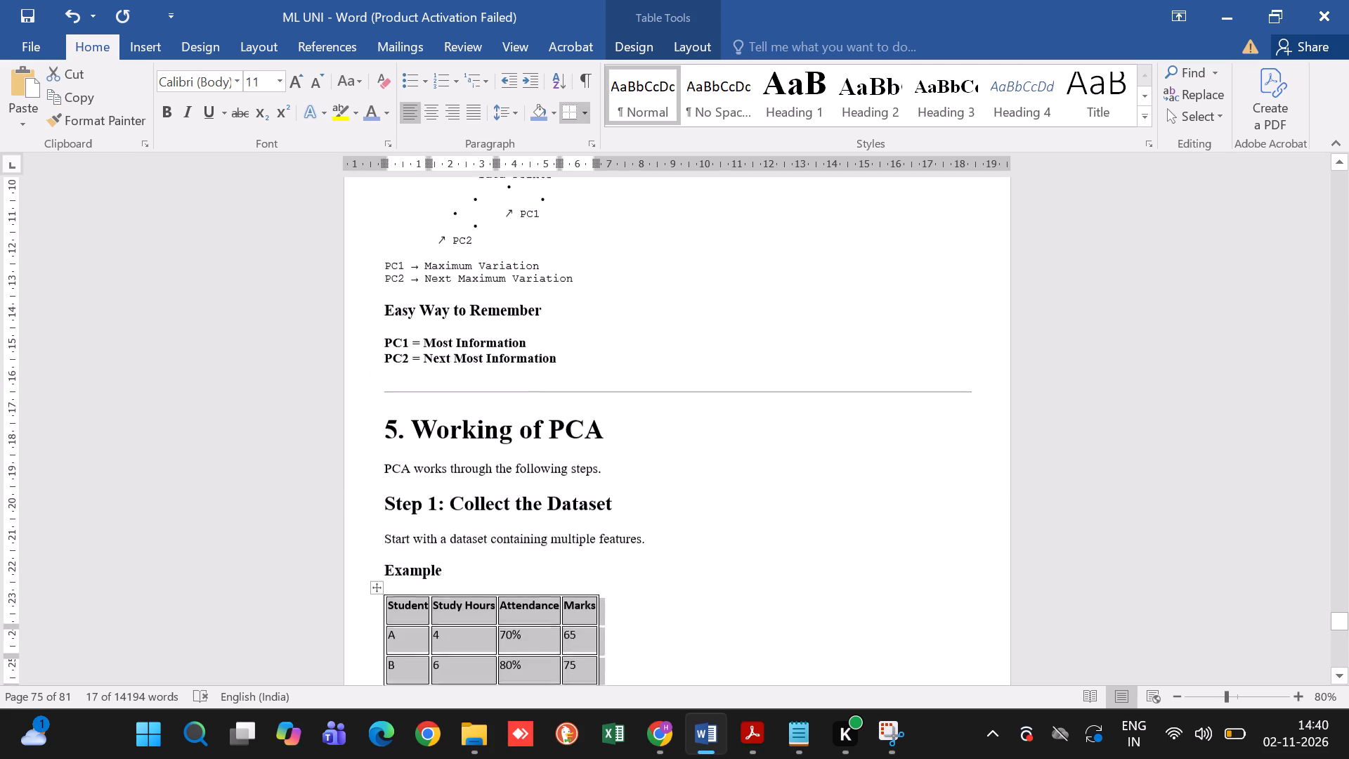
scroll(607, 409, "up", 4)
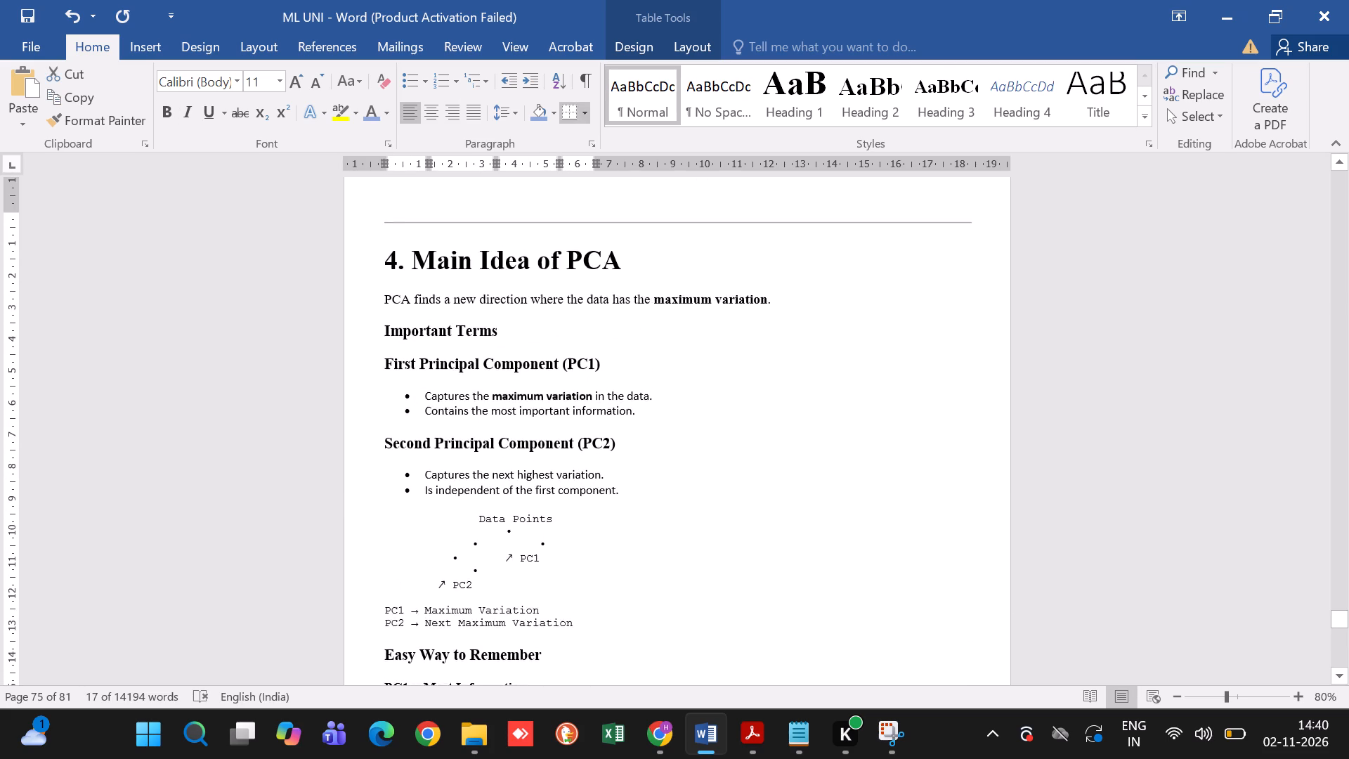
scroll(607, 409, "up", 5)
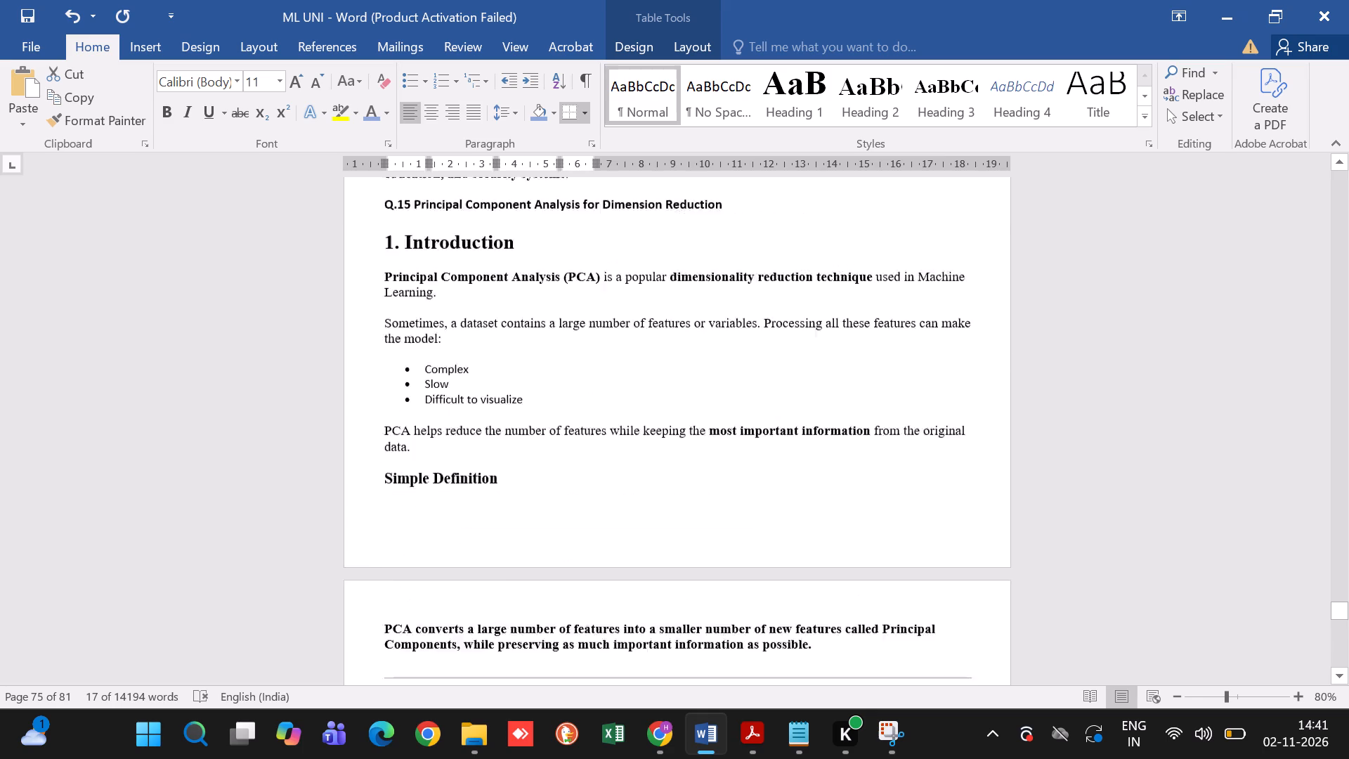
Set the font size of the whole Q.15 answer, from "1. Introduction" to the end of the document, to 12.
scroll(607, 409, "up", 7)
scroll(607, 410, "down", 1)
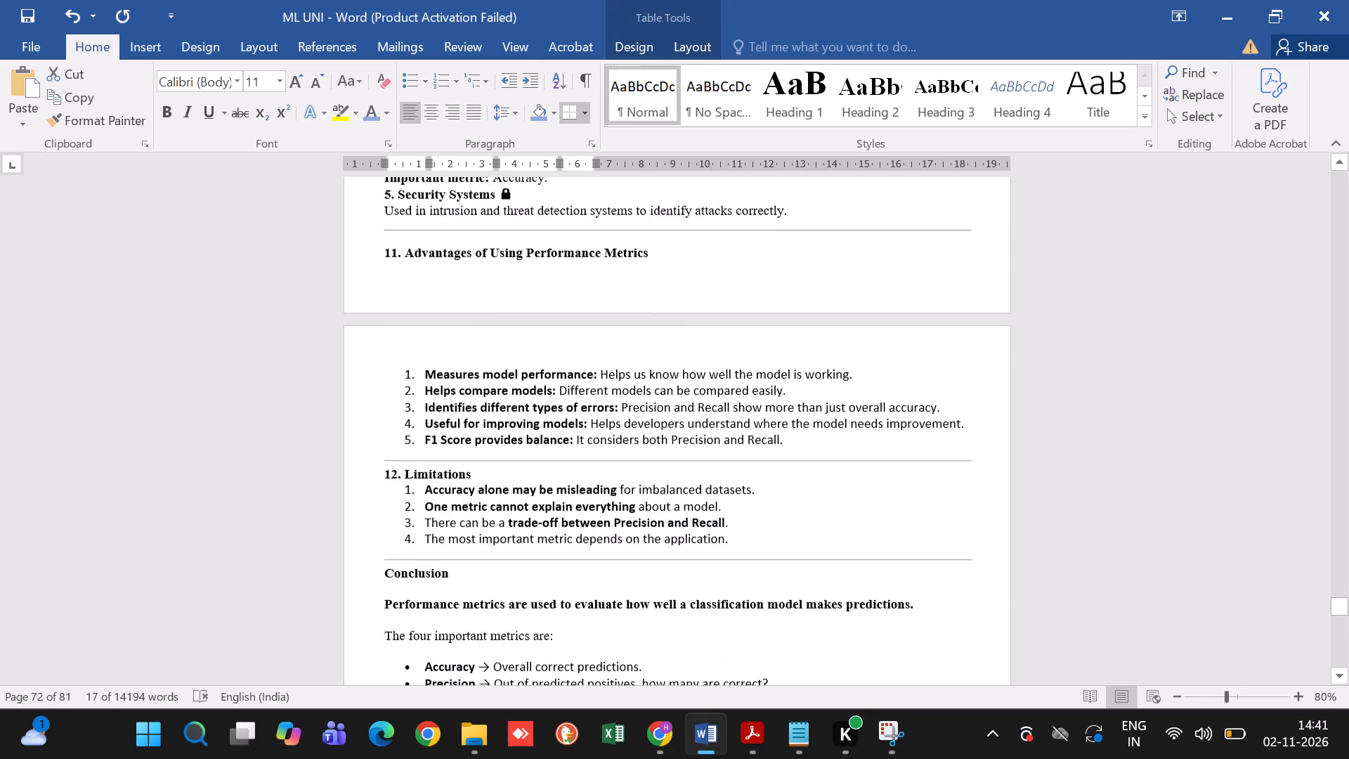
scroll(607, 410, "down", 4)
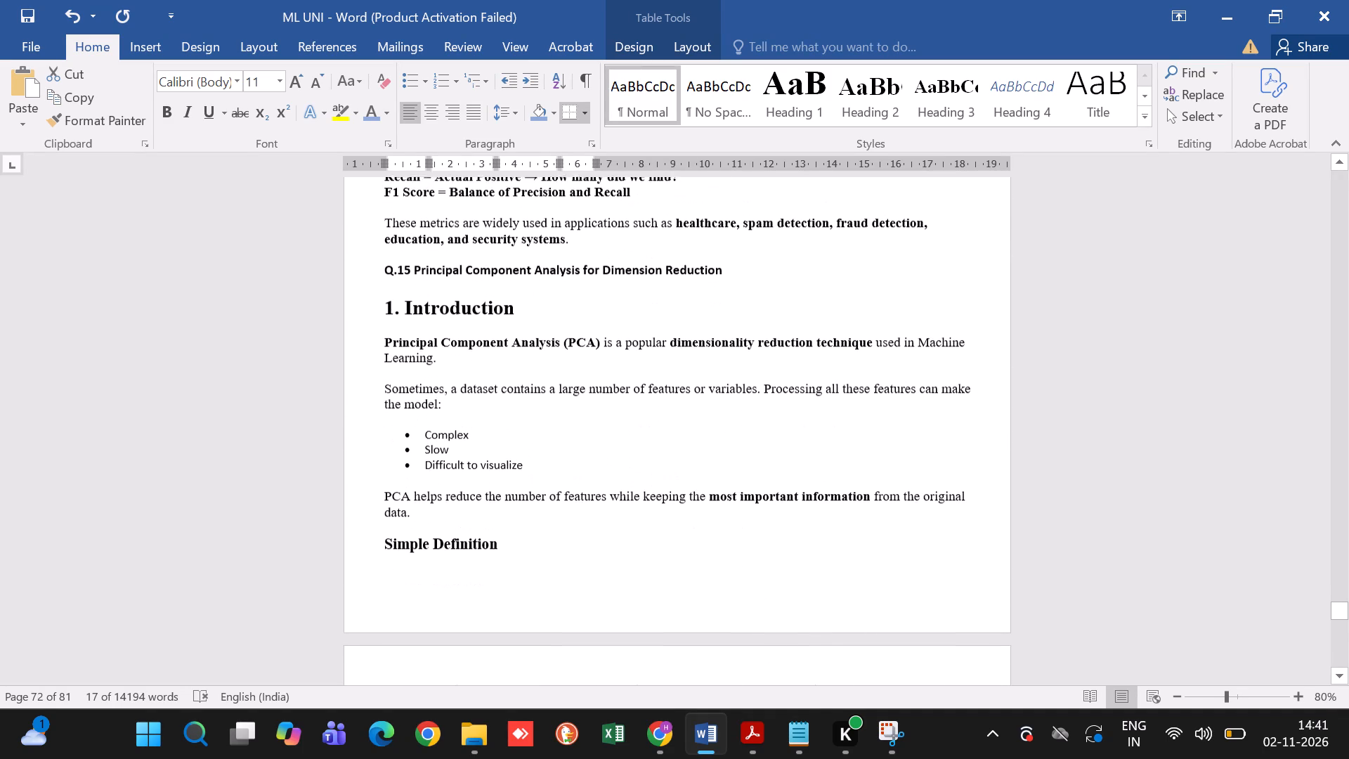
scroll(607, 410, "down", 1)
left_click_drag(384, 285, 739, 758)
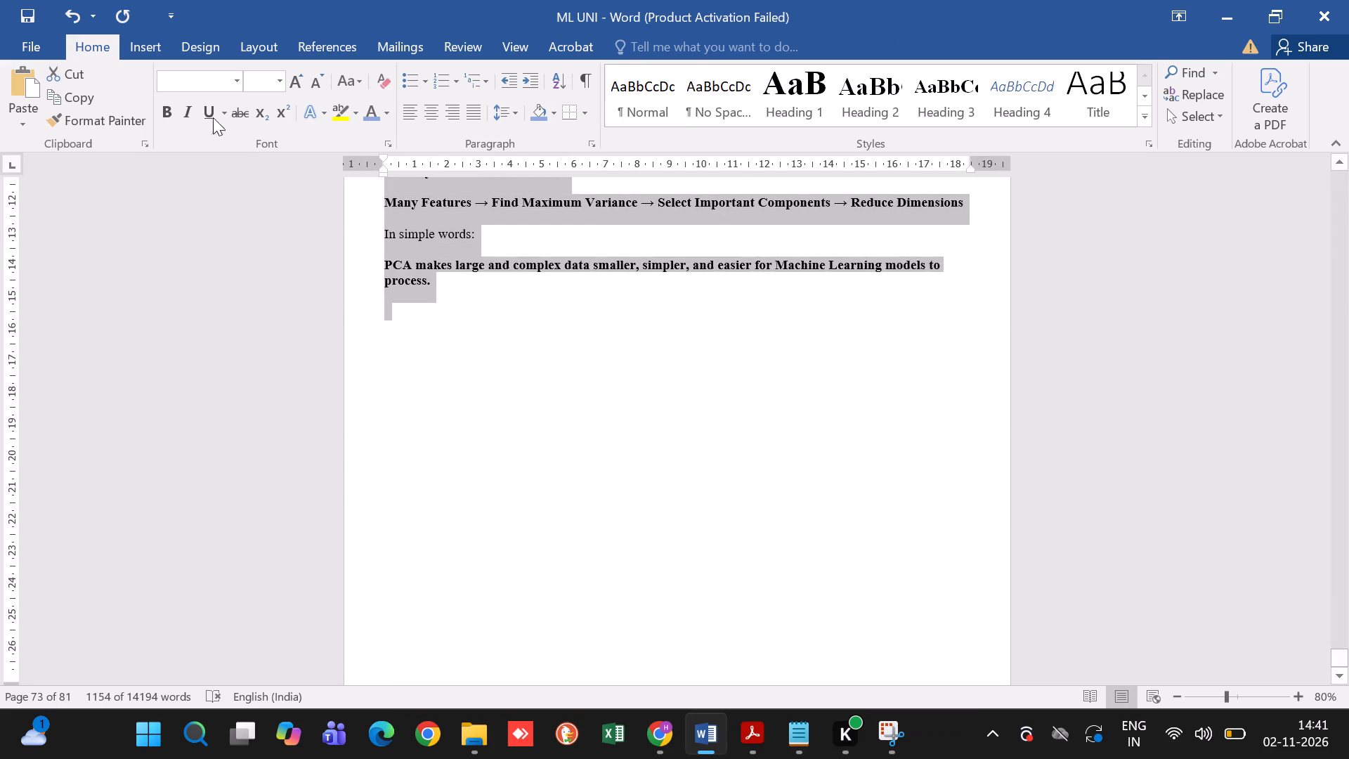
left_click(255, 83)
type("12")
key("Return")
Remove the space after paragraphs throughout the selected Q.15 answer.
left_click(514, 108)
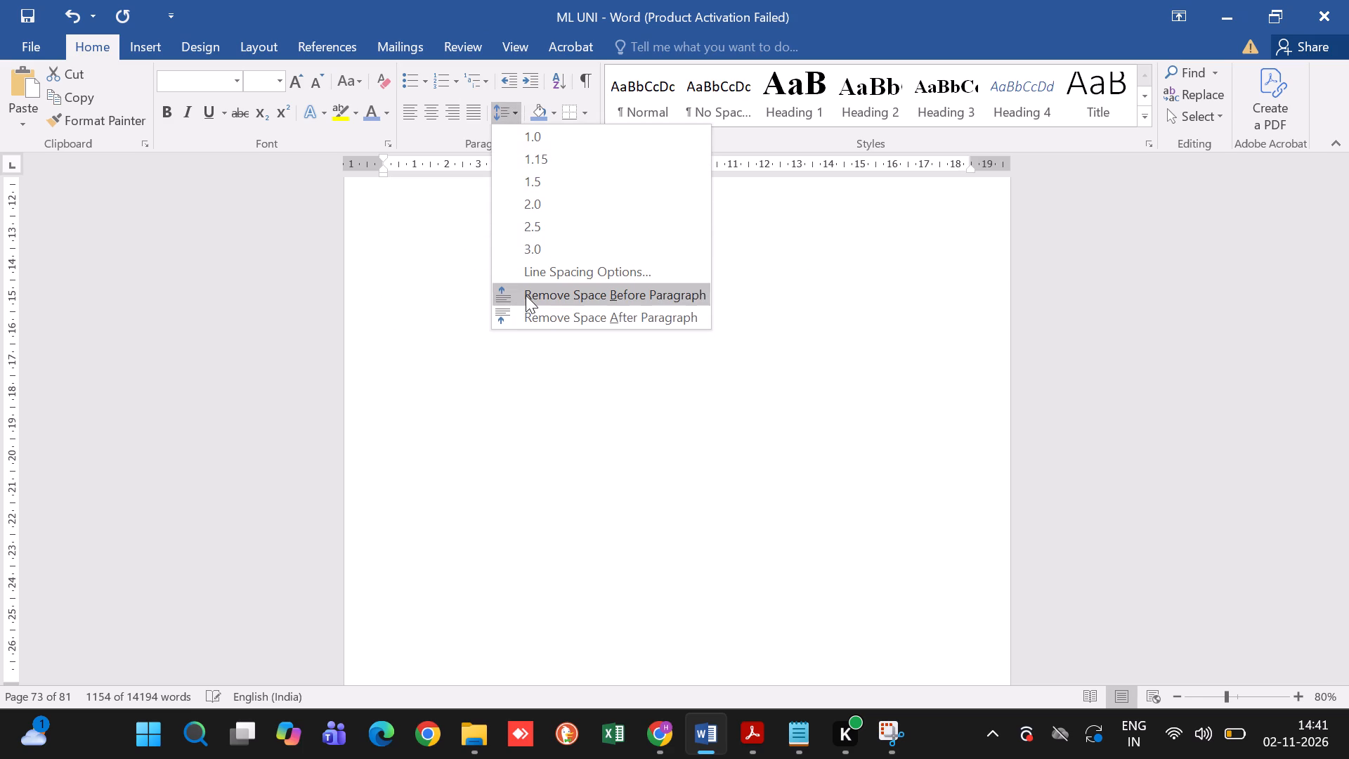
scroll(455, 274, "up", 1)
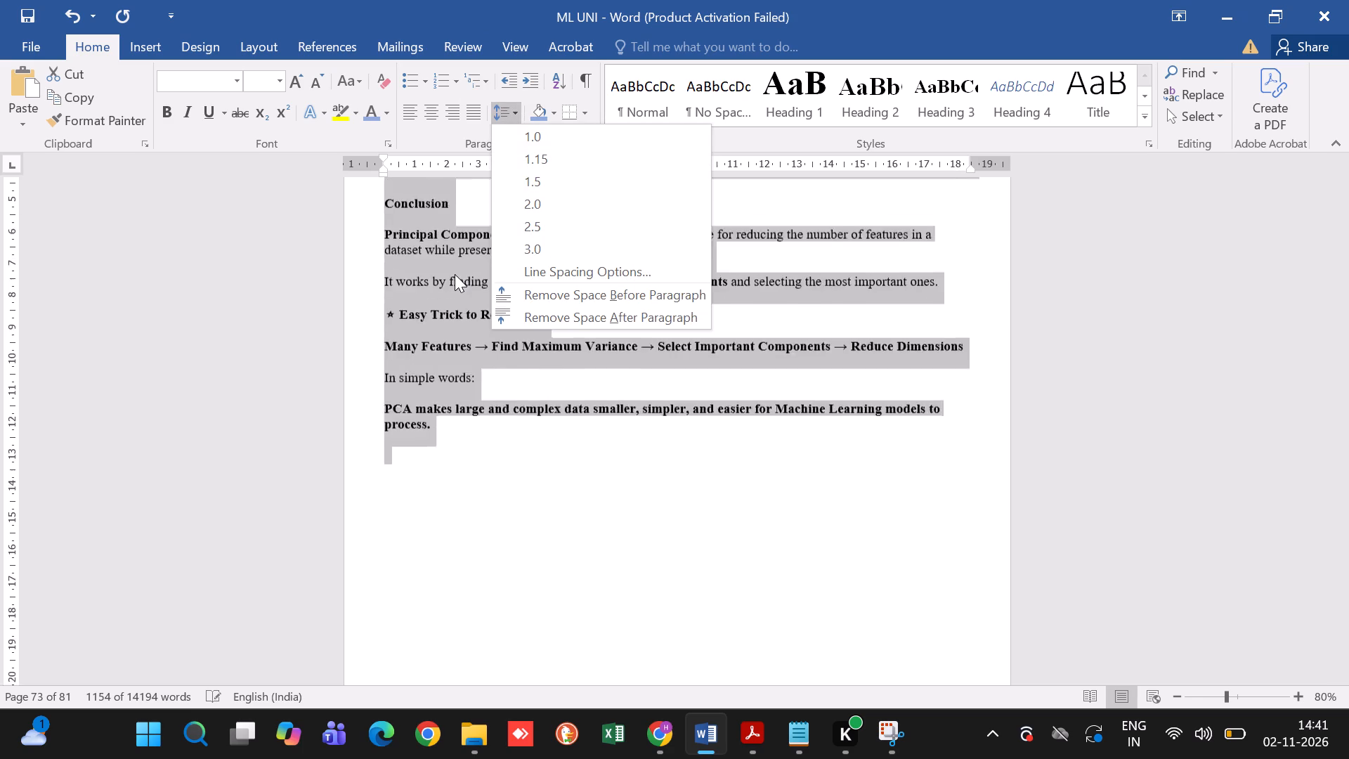
scroll(455, 274, "up", 1)
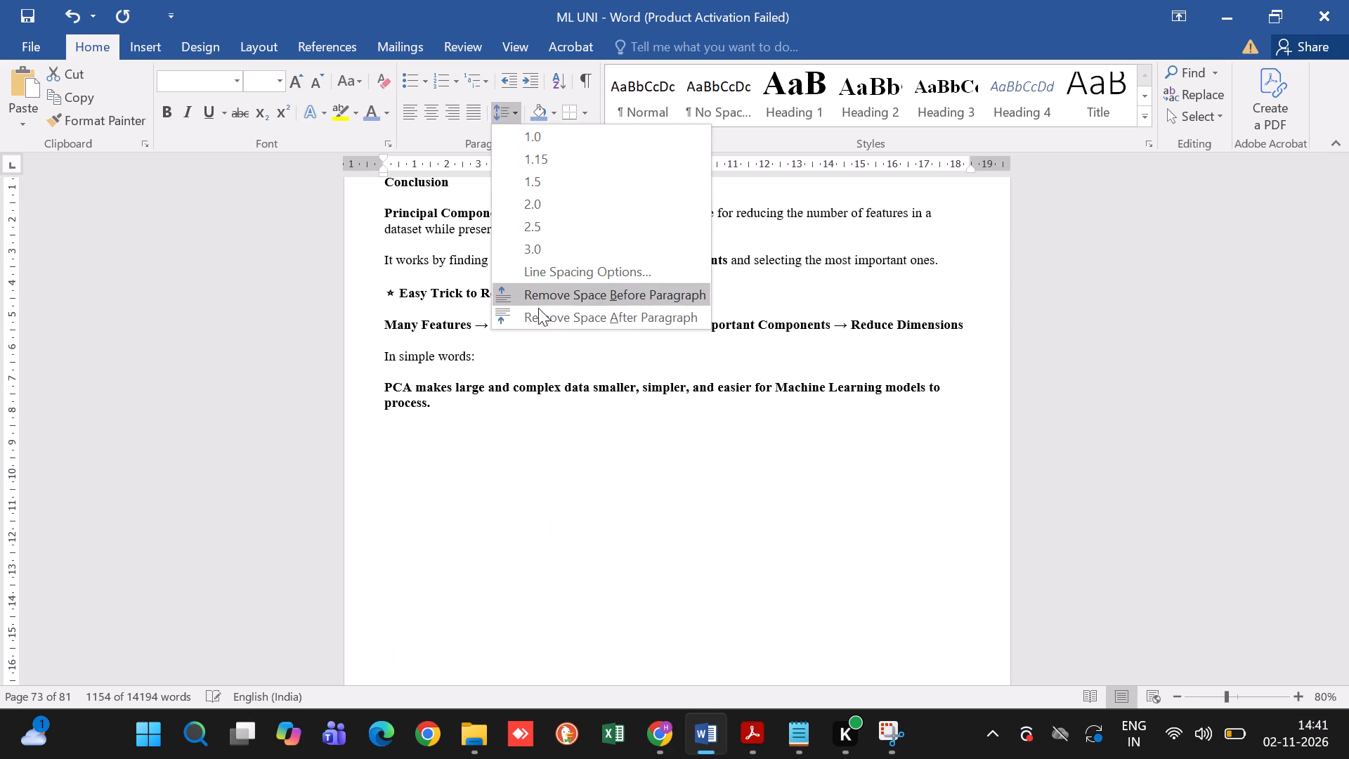
left_click(538, 317)
scroll(538, 317, "up", 5)
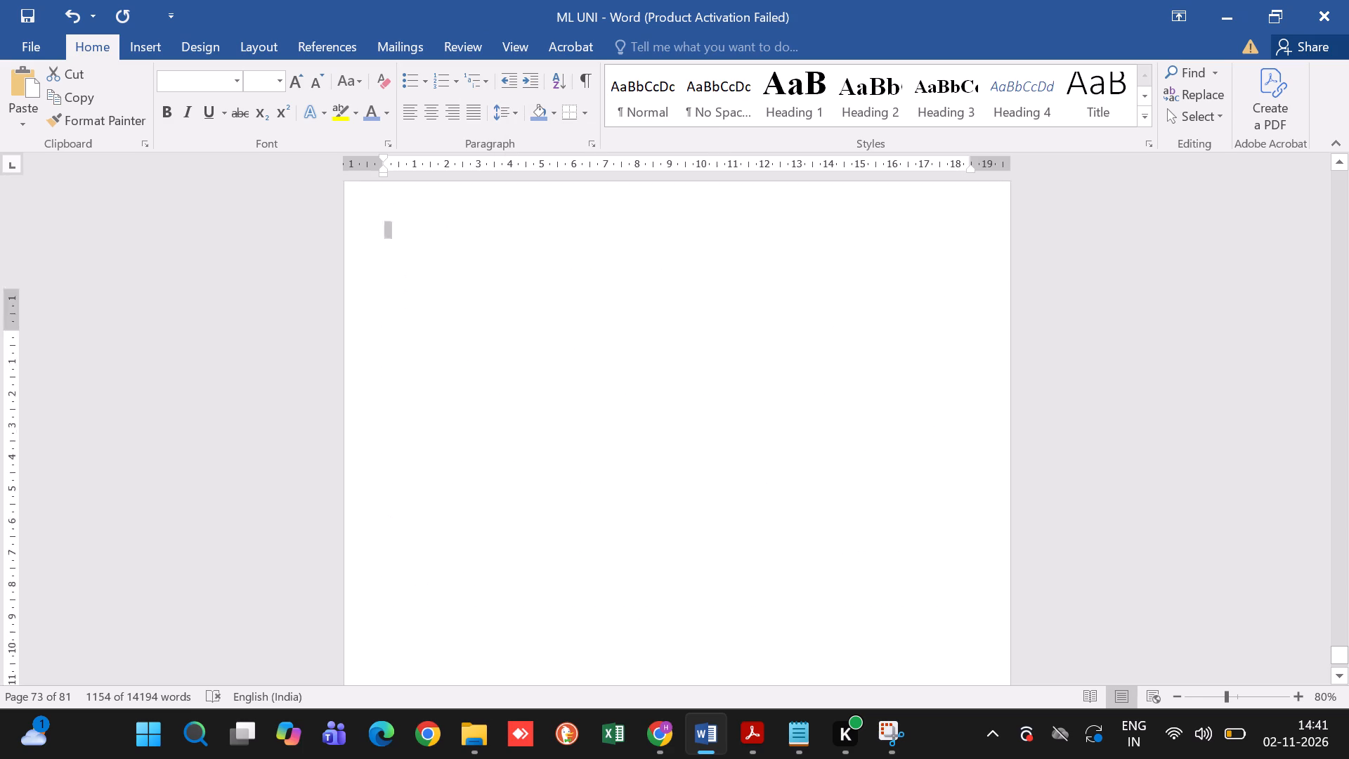
scroll(538, 317, "up", 3)
scroll(538, 317, "down", 4)
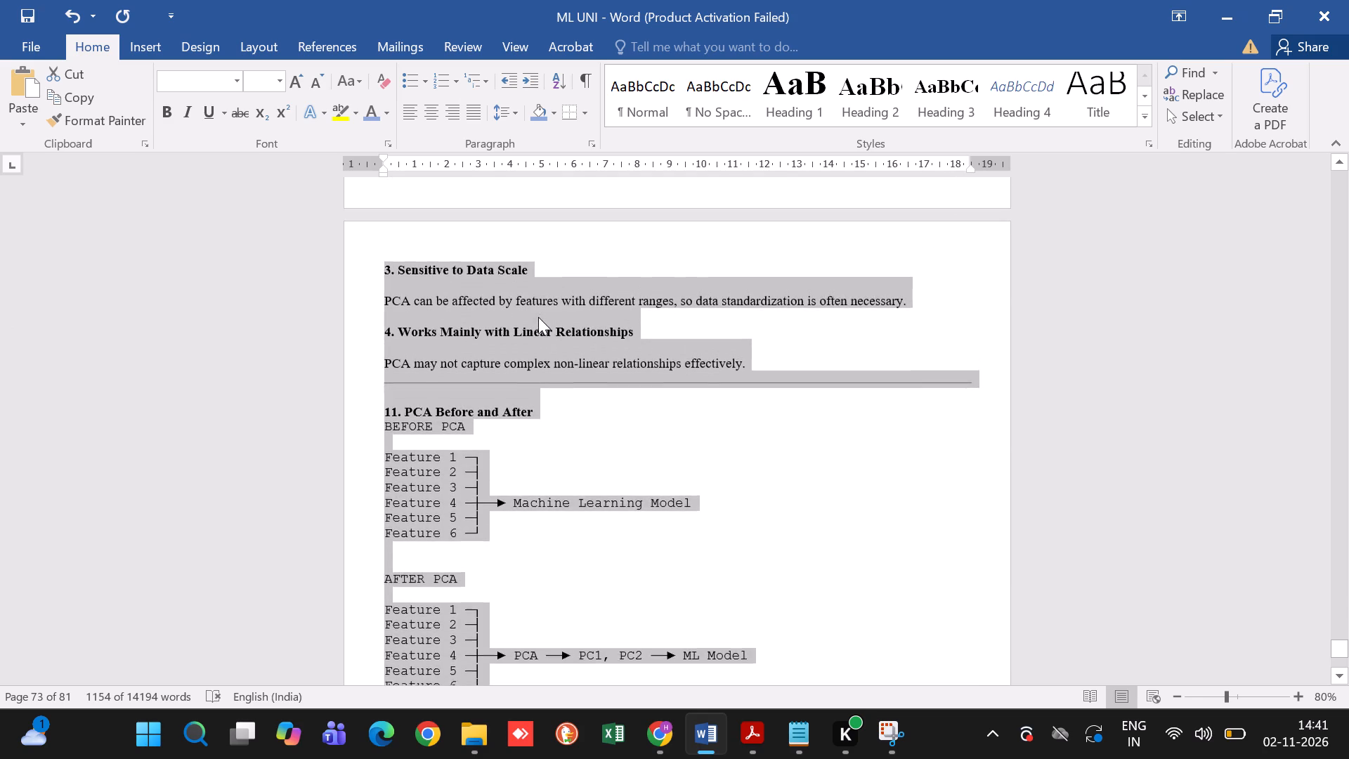
Copy the GeeksforGeeks PCA variance diagram from the Google image results in Chrome and paste it below "AFTER PCA" in the Word document.
left_click(658, 731)
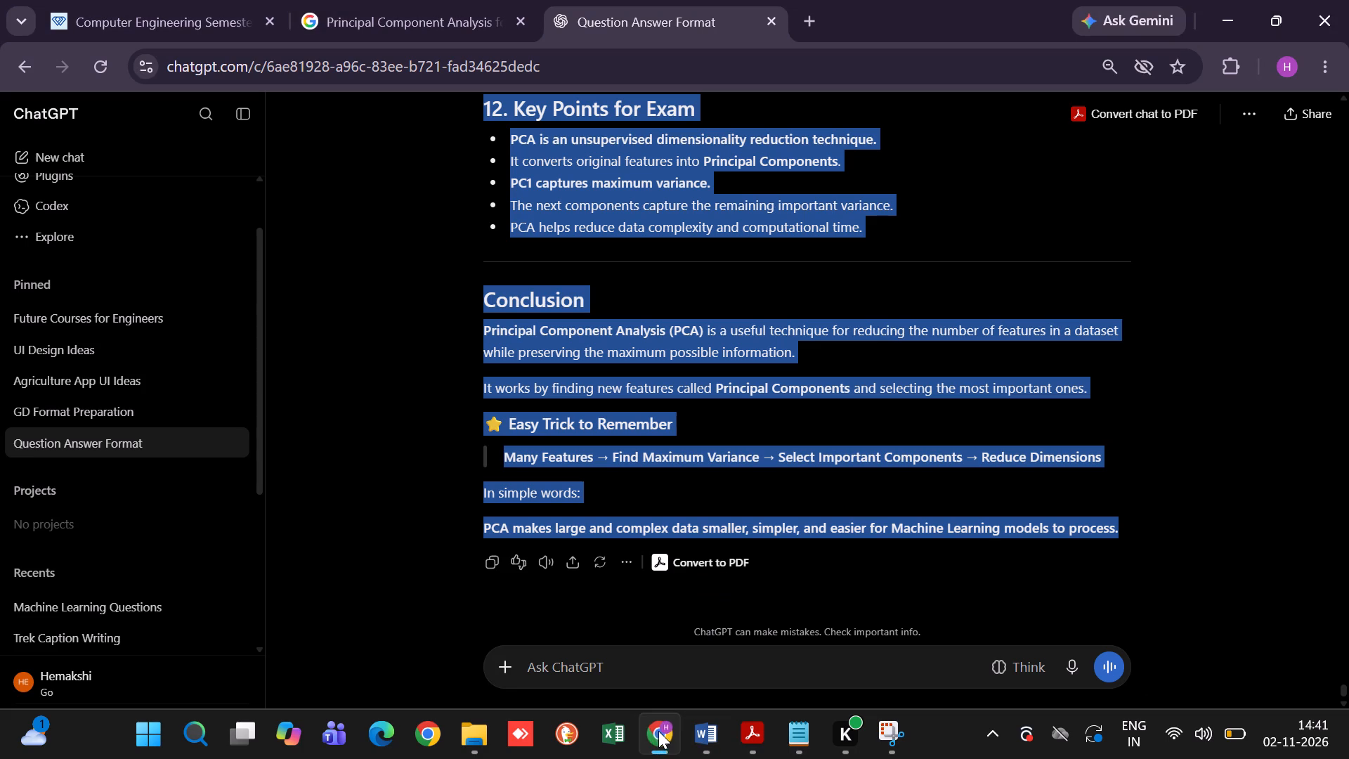
left_click(438, 25)
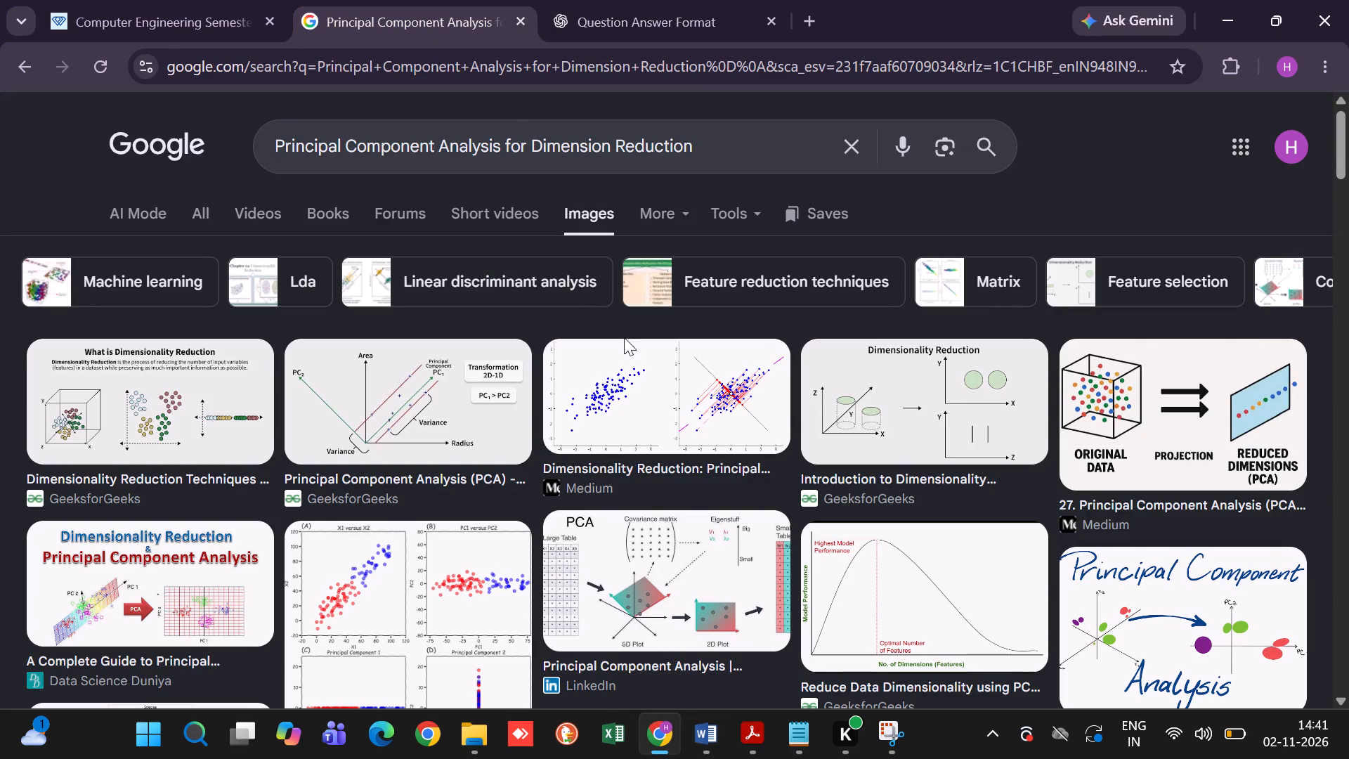
right_click(401, 387)
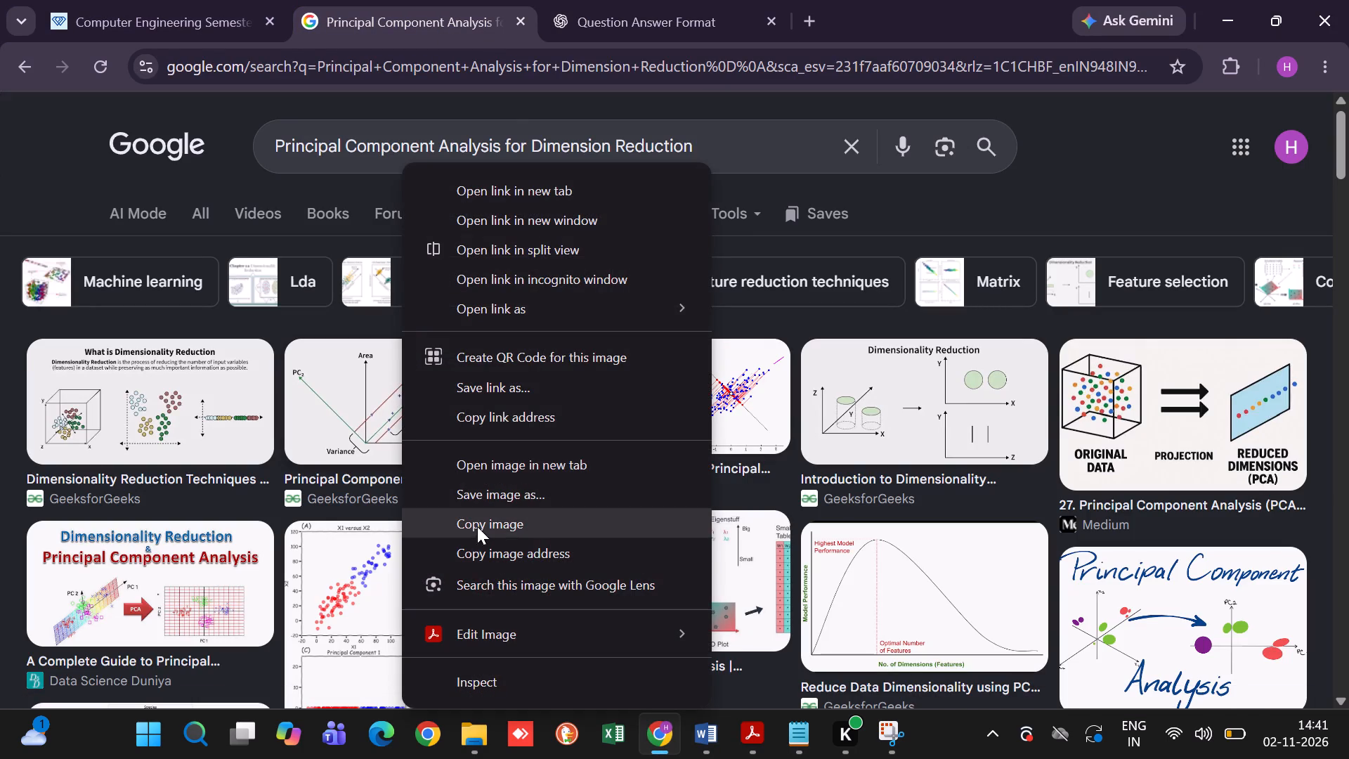
left_click(477, 526)
left_click(688, 746)
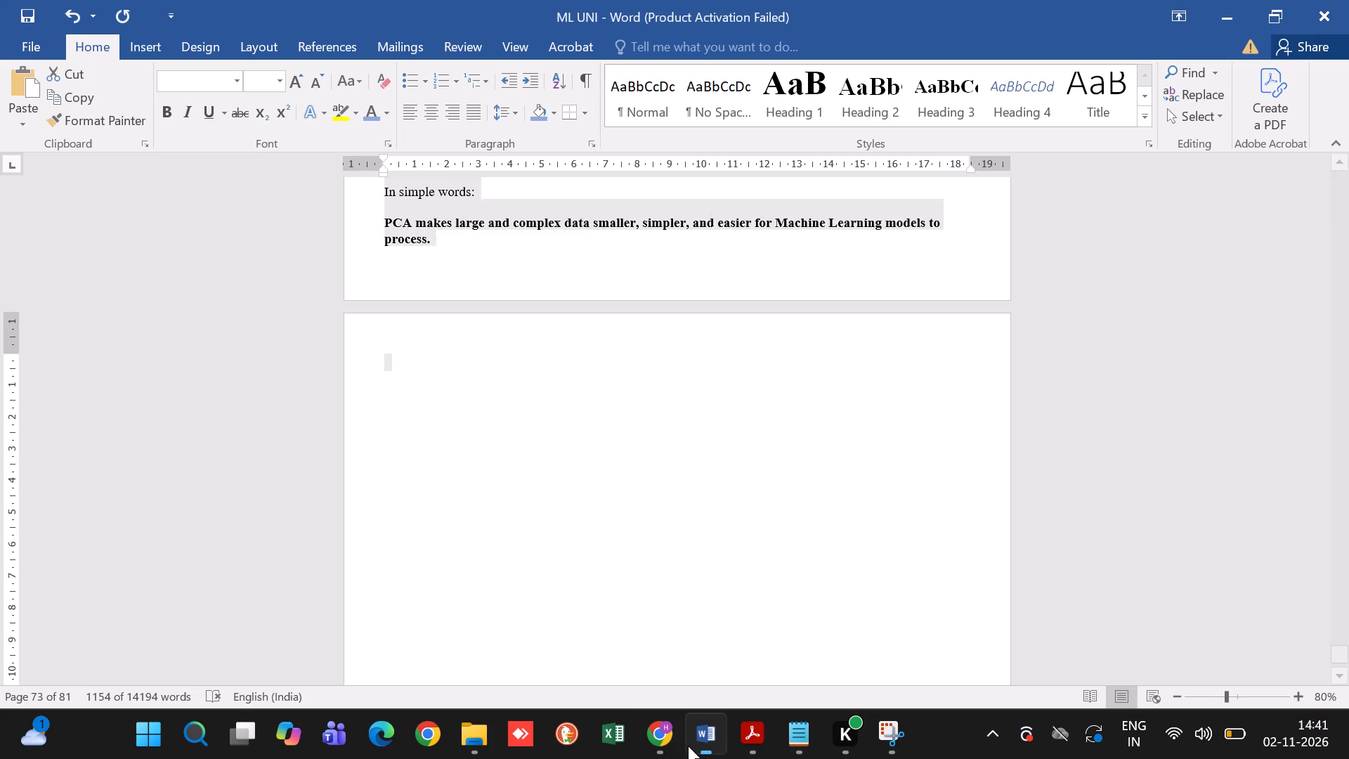
scroll(681, 505, "up", 5)
scroll(681, 505, "down", 4)
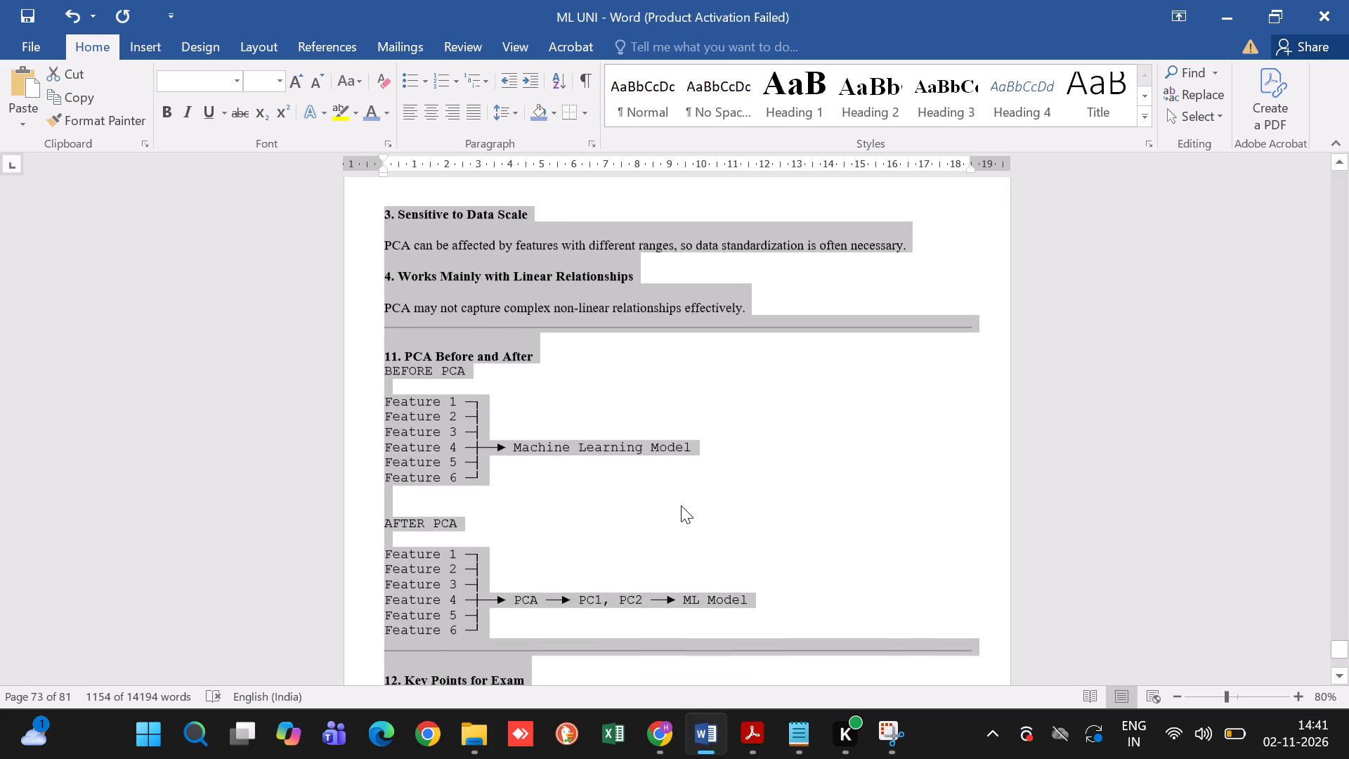
left_click(681, 505)
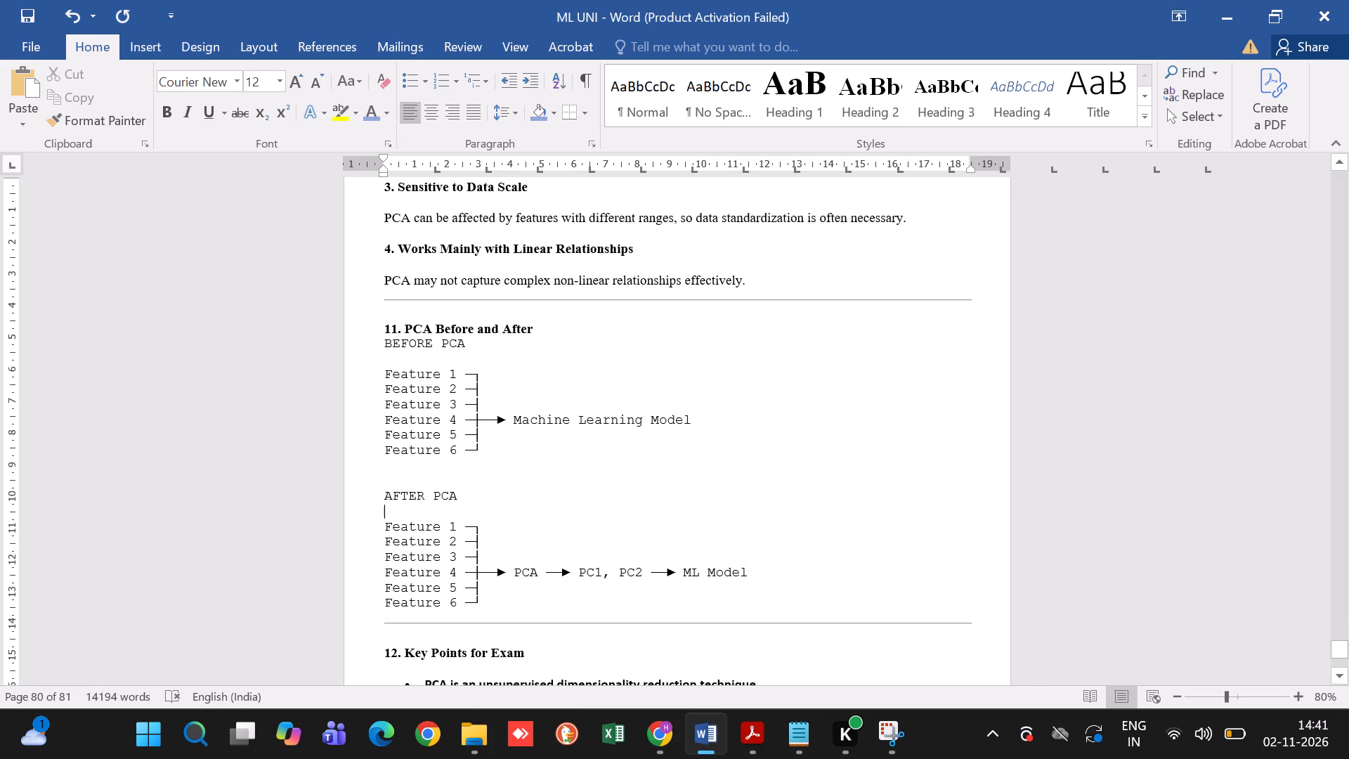
key("ctrl+v")
left_click(681, 505)
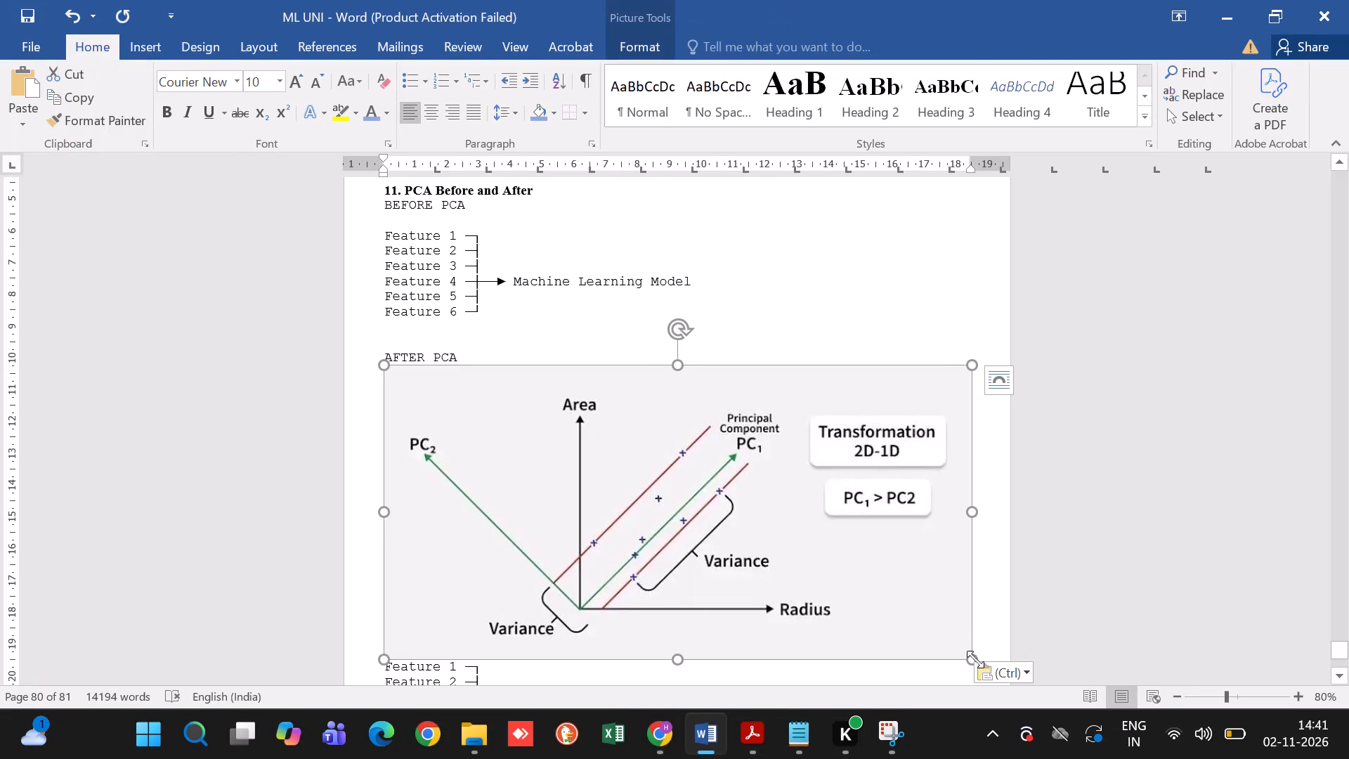
Shrink the PCA variance diagram, set its text wrapping to Through and place it beside the Before and After PCA feature schemes.
left_click_drag(972, 659, 752, 505)
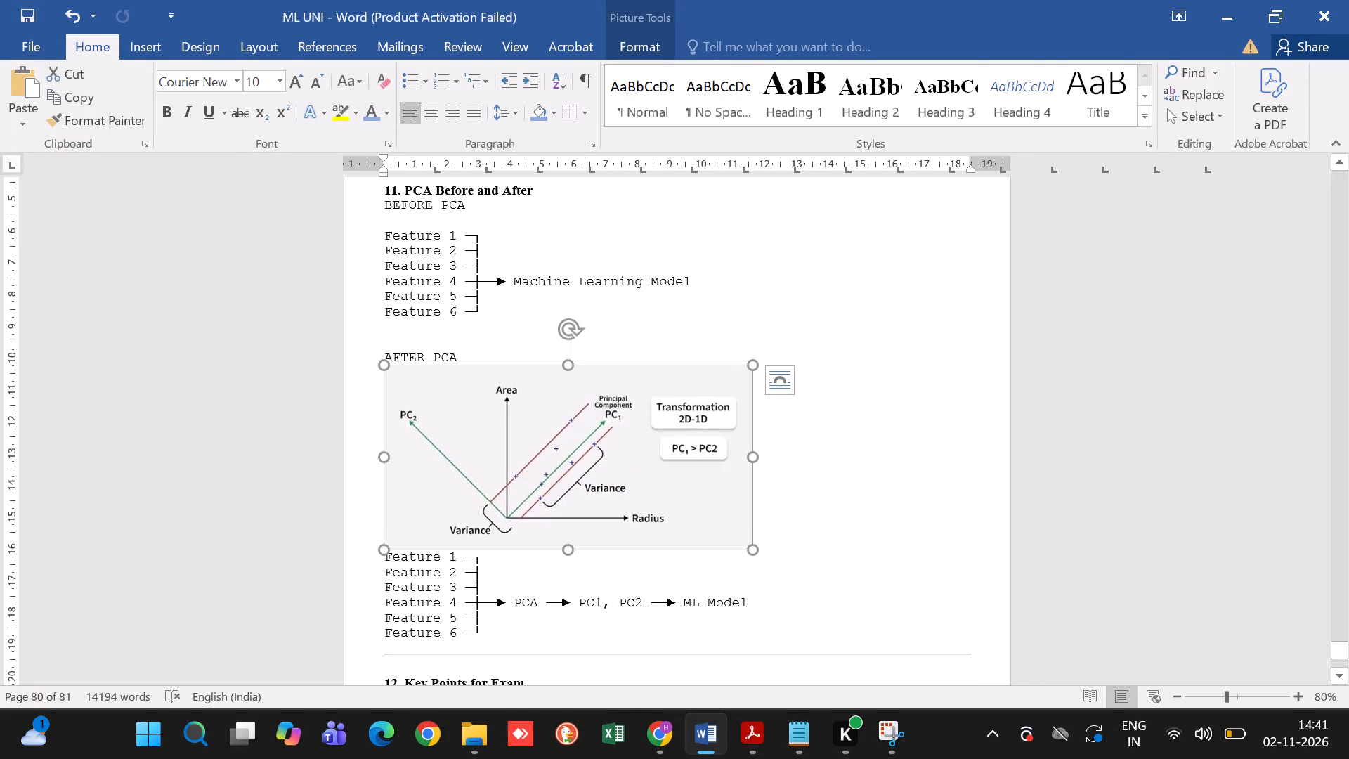
left_click(781, 386)
left_click(939, 506)
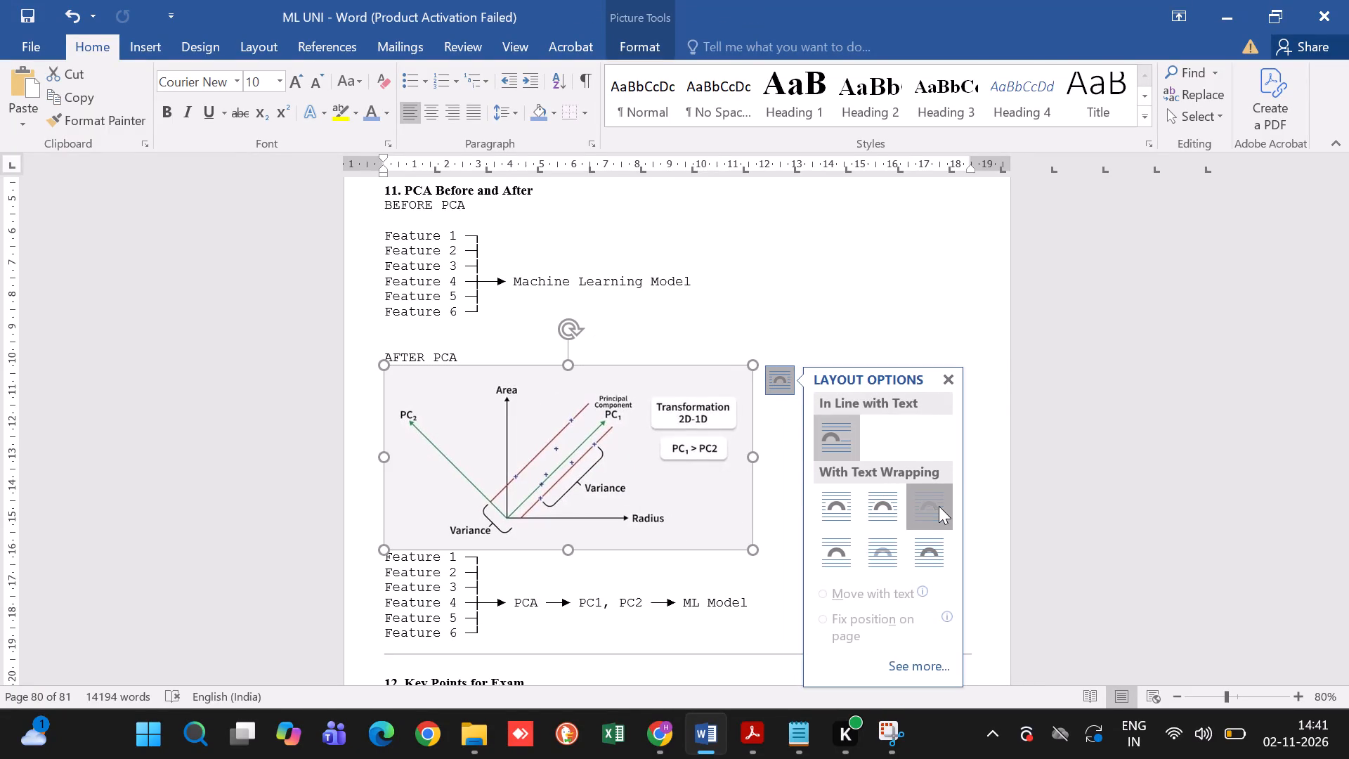
left_click_drag(566, 424, 764, 351)
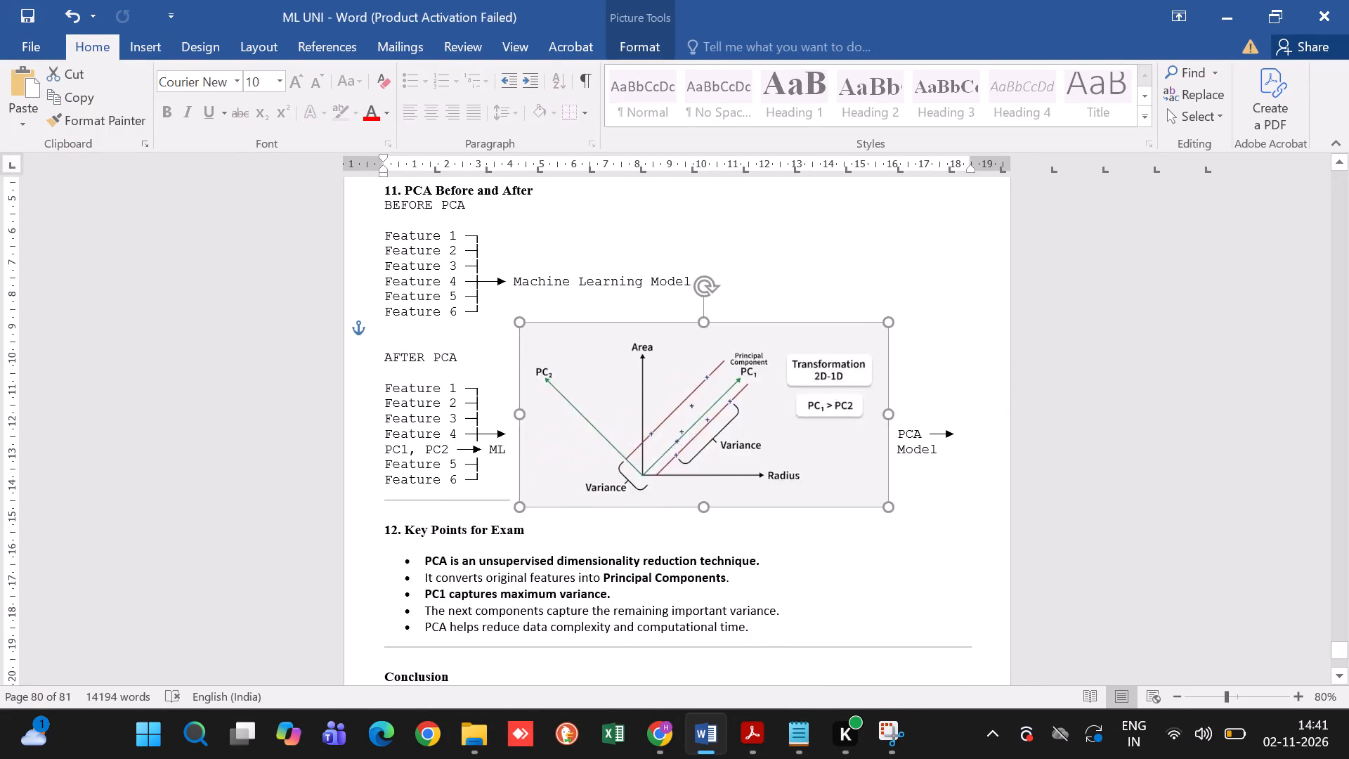
left_click_drag(764, 351, 811, 323)
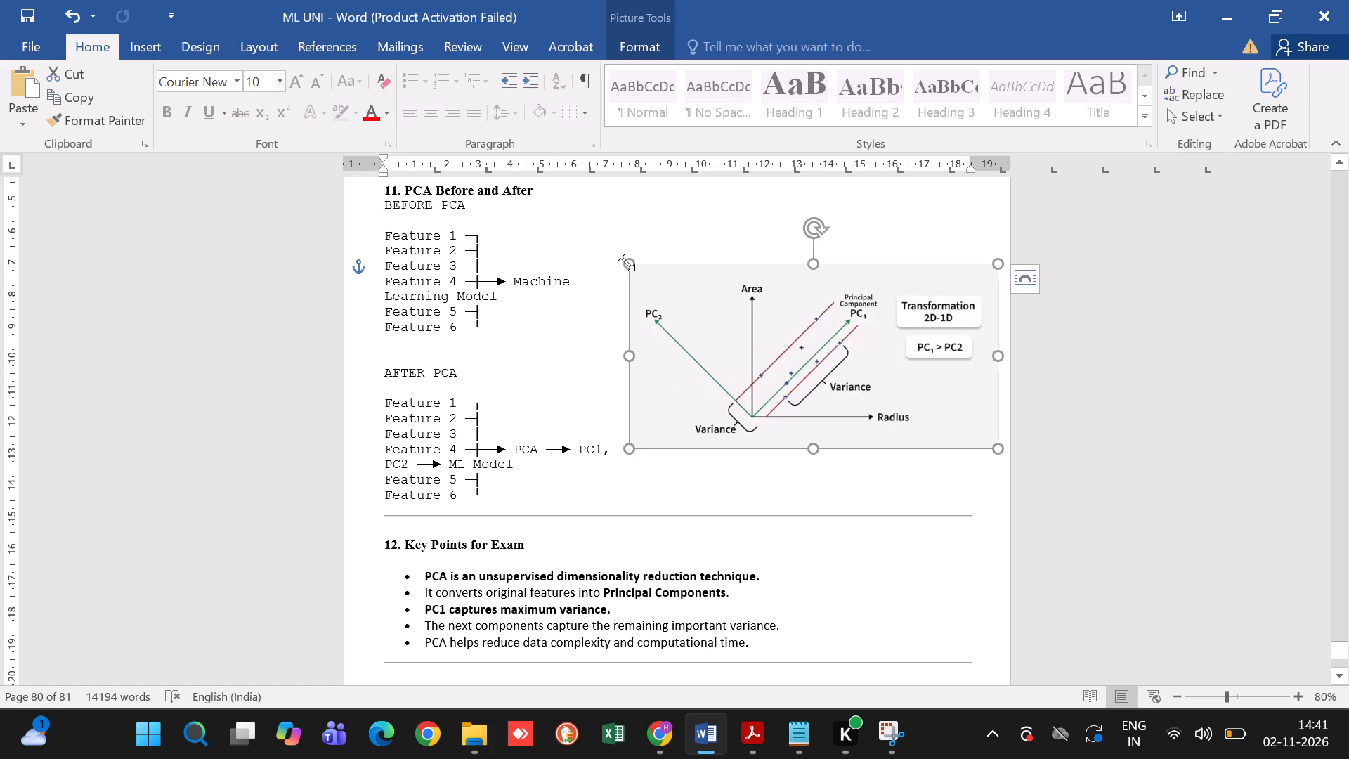
left_click_drag(626, 262, 744, 294)
left_click_drag(803, 337, 820, 323)
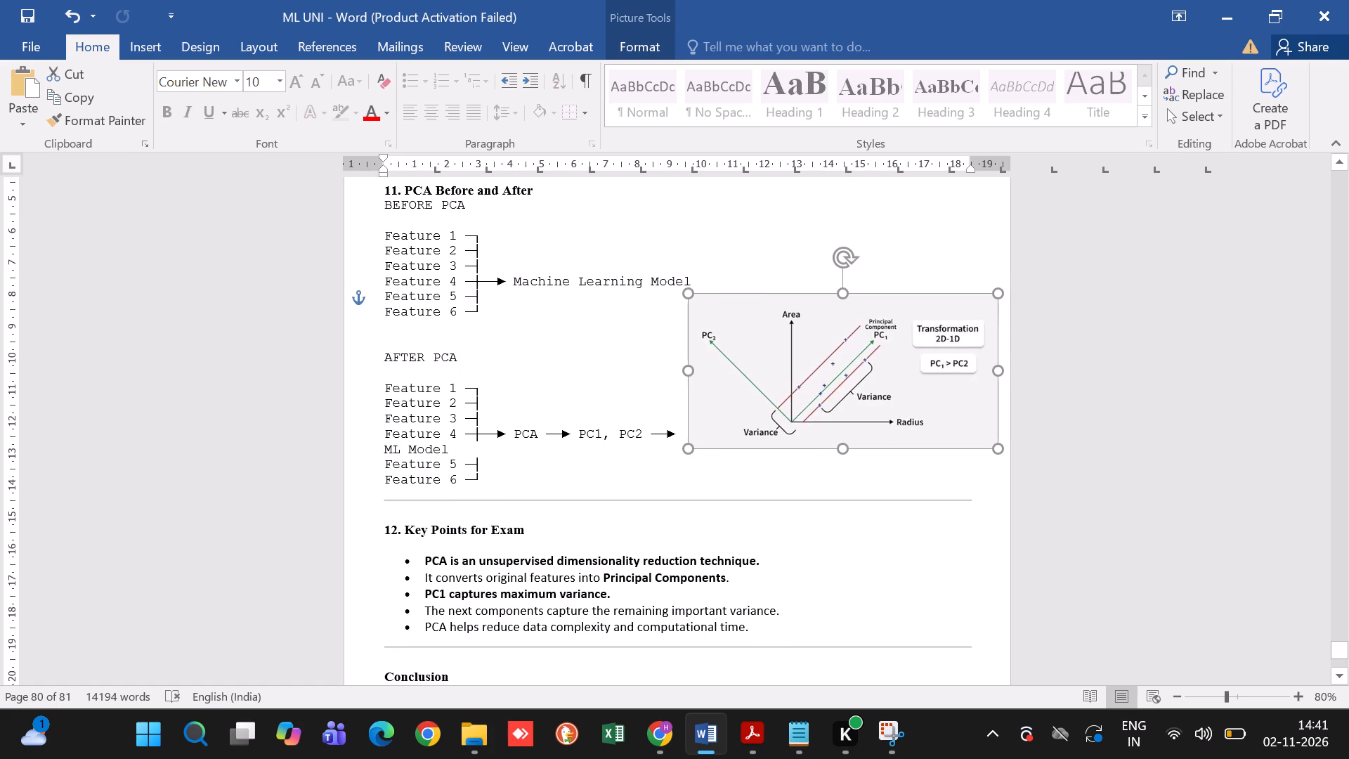
left_click_drag(820, 323, 835, 279)
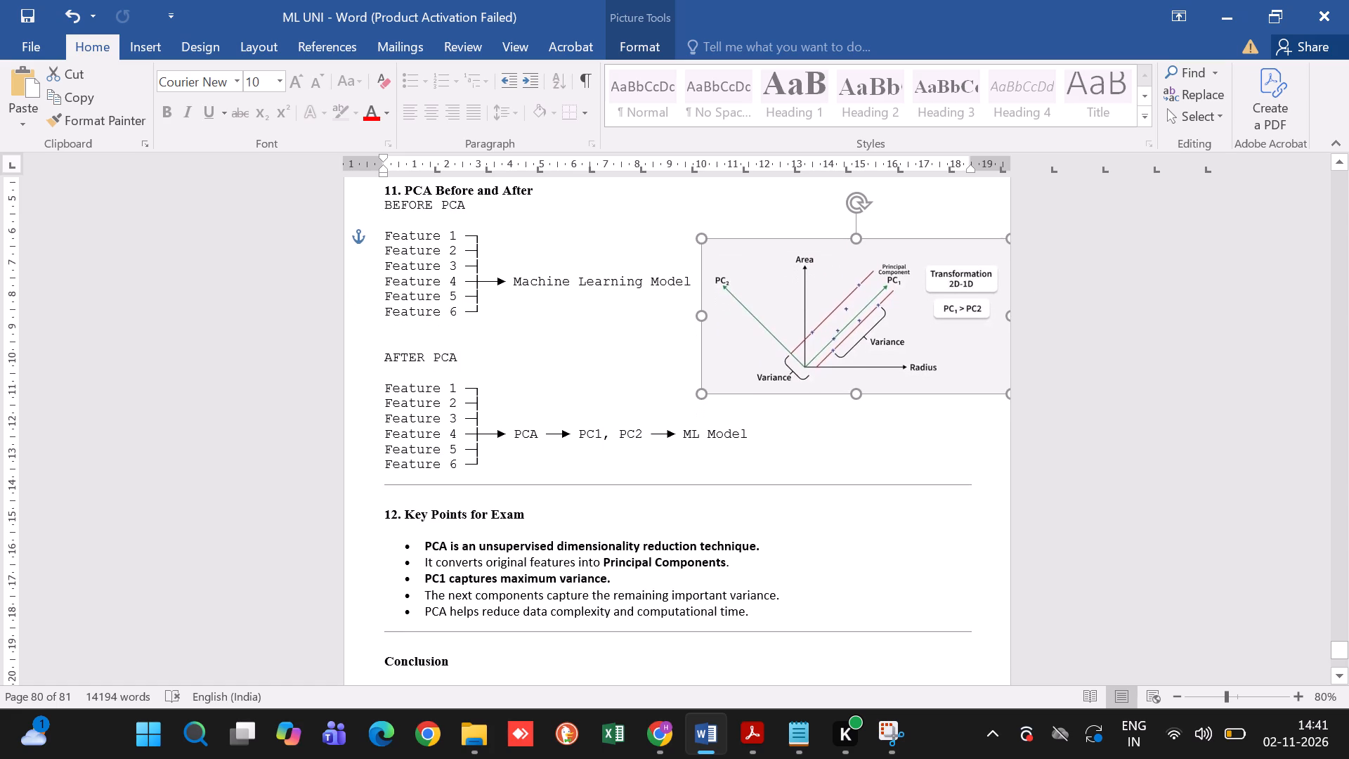
left_click_drag(835, 279, 834, 280)
Copy the GeeksforGeeks Dimensionality Reduction image from Chrome and paste it after "It is difficult to visualize data with many features." in Word.
left_click(662, 751)
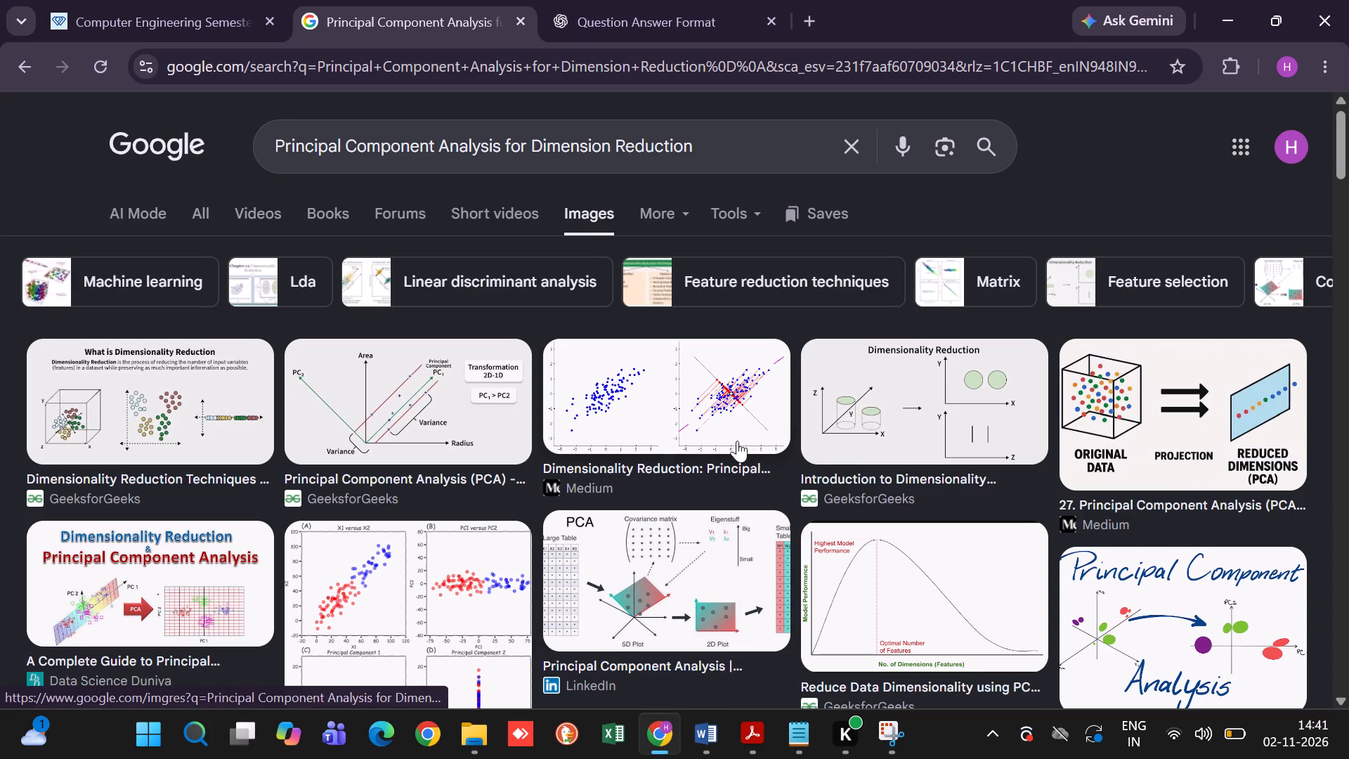
right_click(841, 432)
left_click(952, 512)
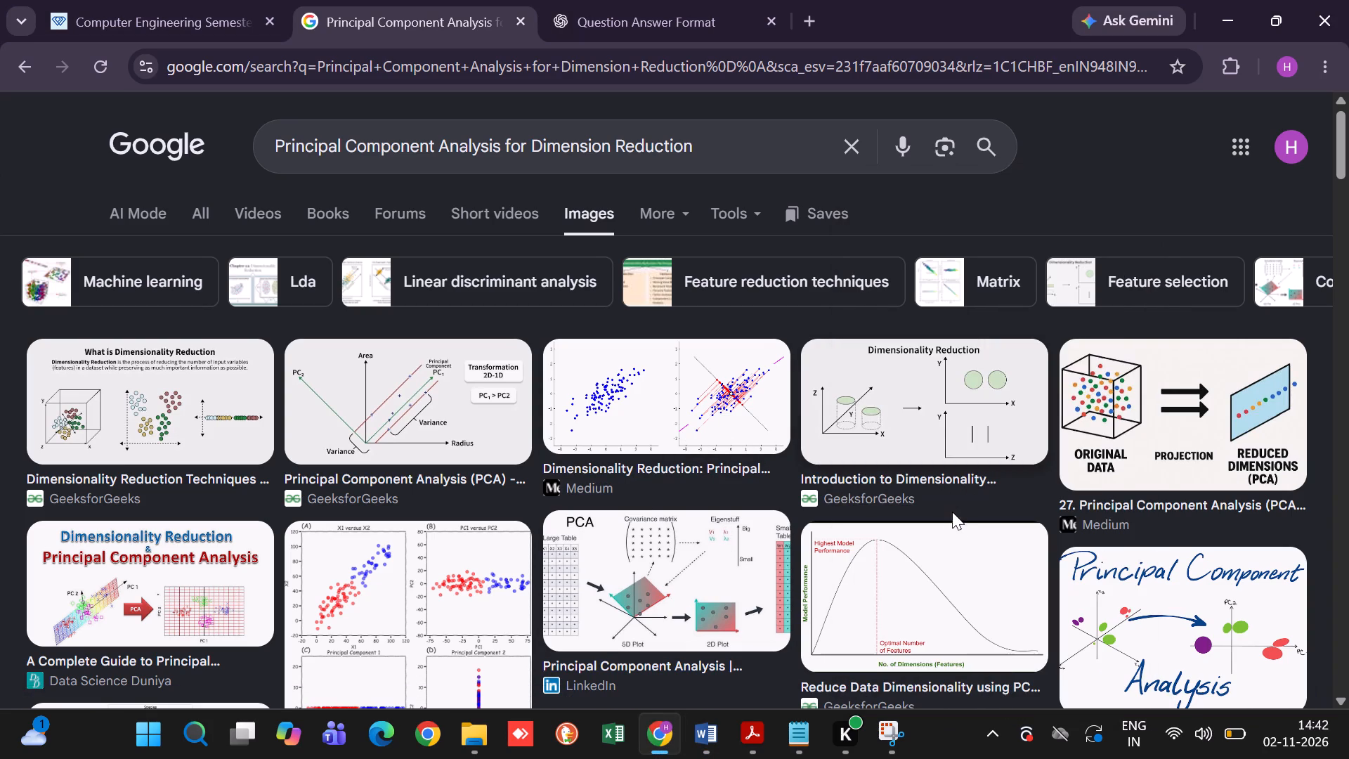
left_click(723, 741)
scroll(770, 500, "up", 1)
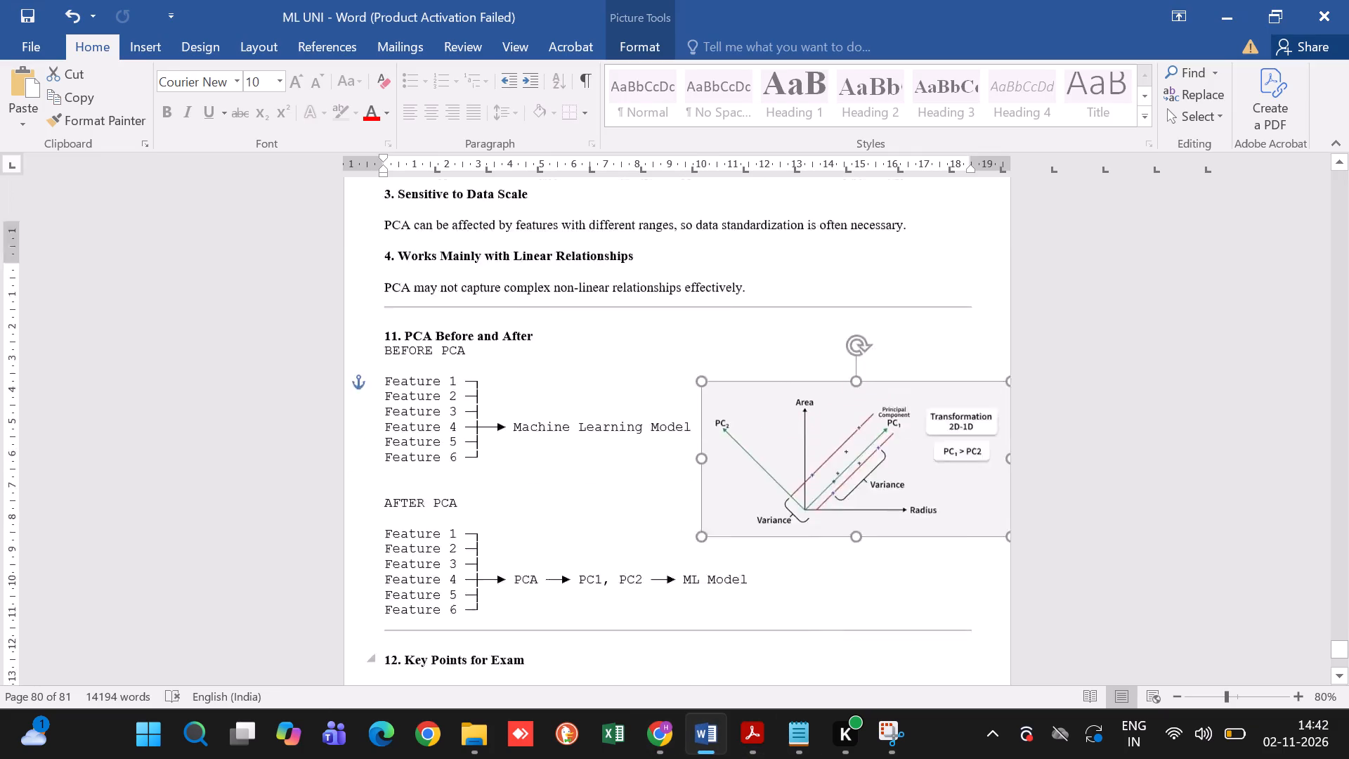
scroll(770, 500, "up", 6)
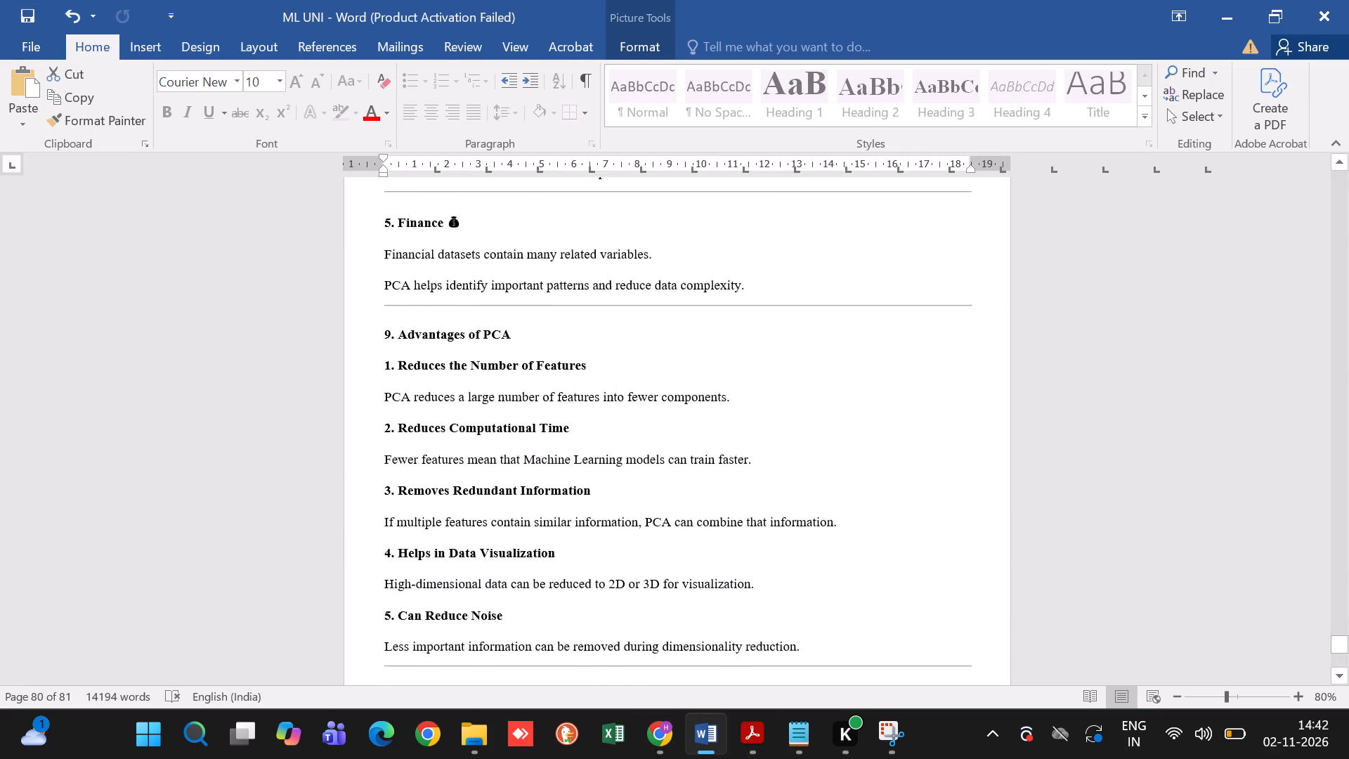
scroll(770, 500, "up", 6)
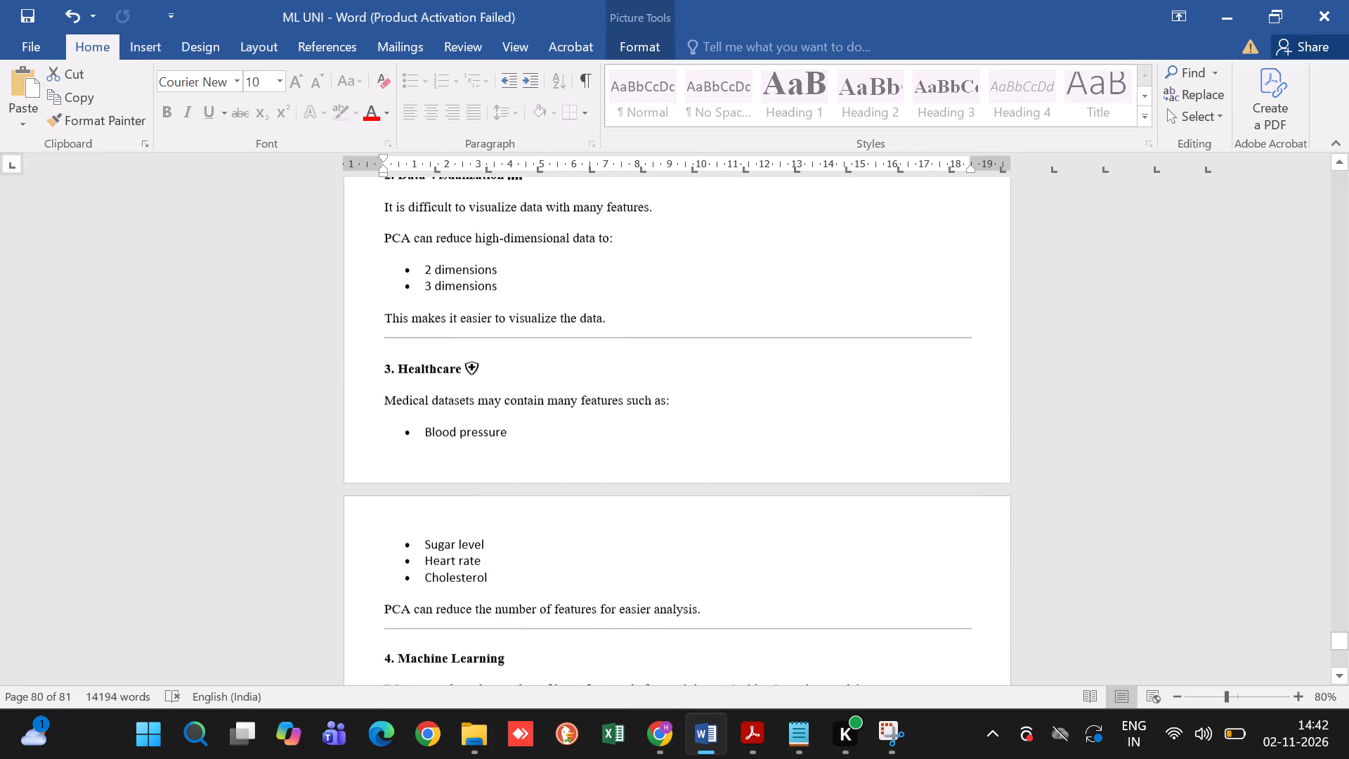
scroll(770, 500, "up", 2)
left_click(708, 486)
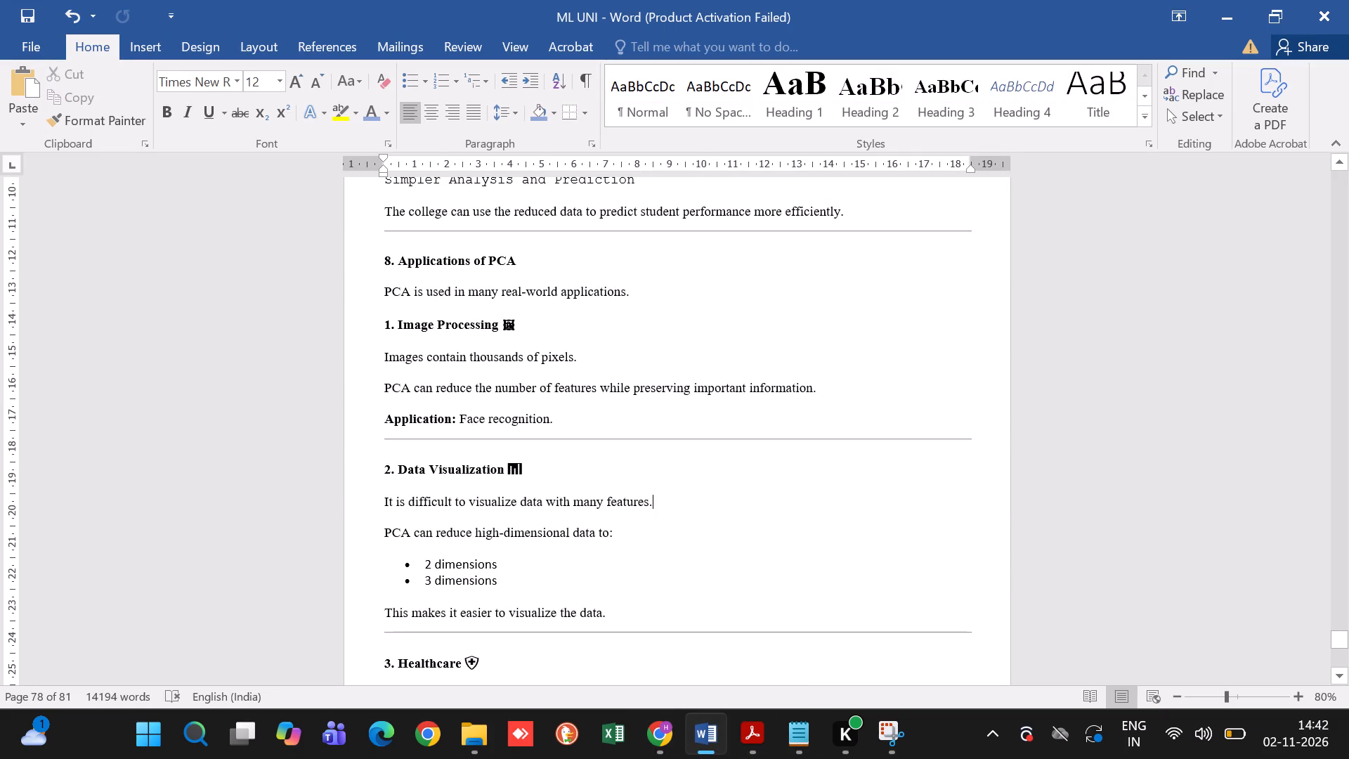
key("ctrl+v")
left_click(713, 543)
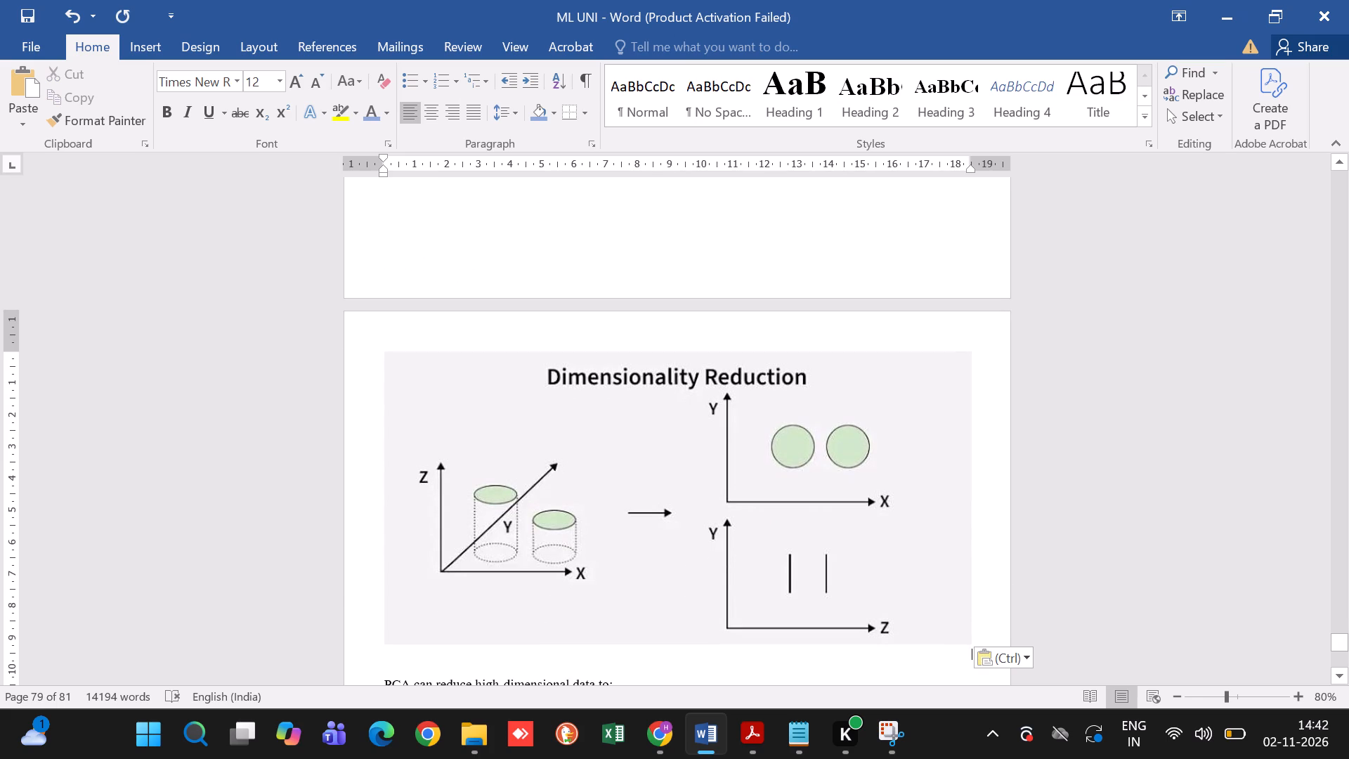
Shrink the Dimensionality Reduction image, set its text wrapping to Through and place it beside the "2. Data Visualization" text.
left_click_drag(973, 644, 703, 511)
scroll(699, 336, "up", 1)
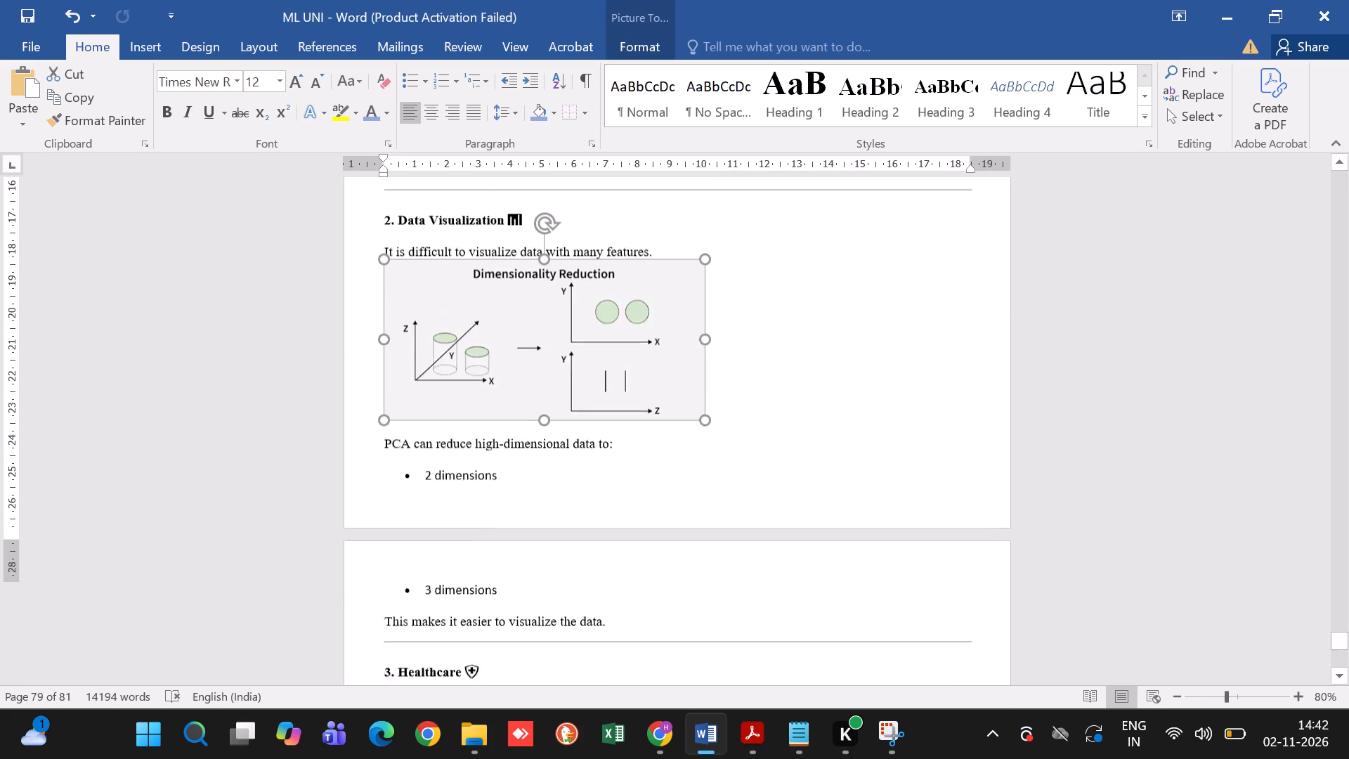
scroll(699, 336, "up", 1)
left_click(730, 348)
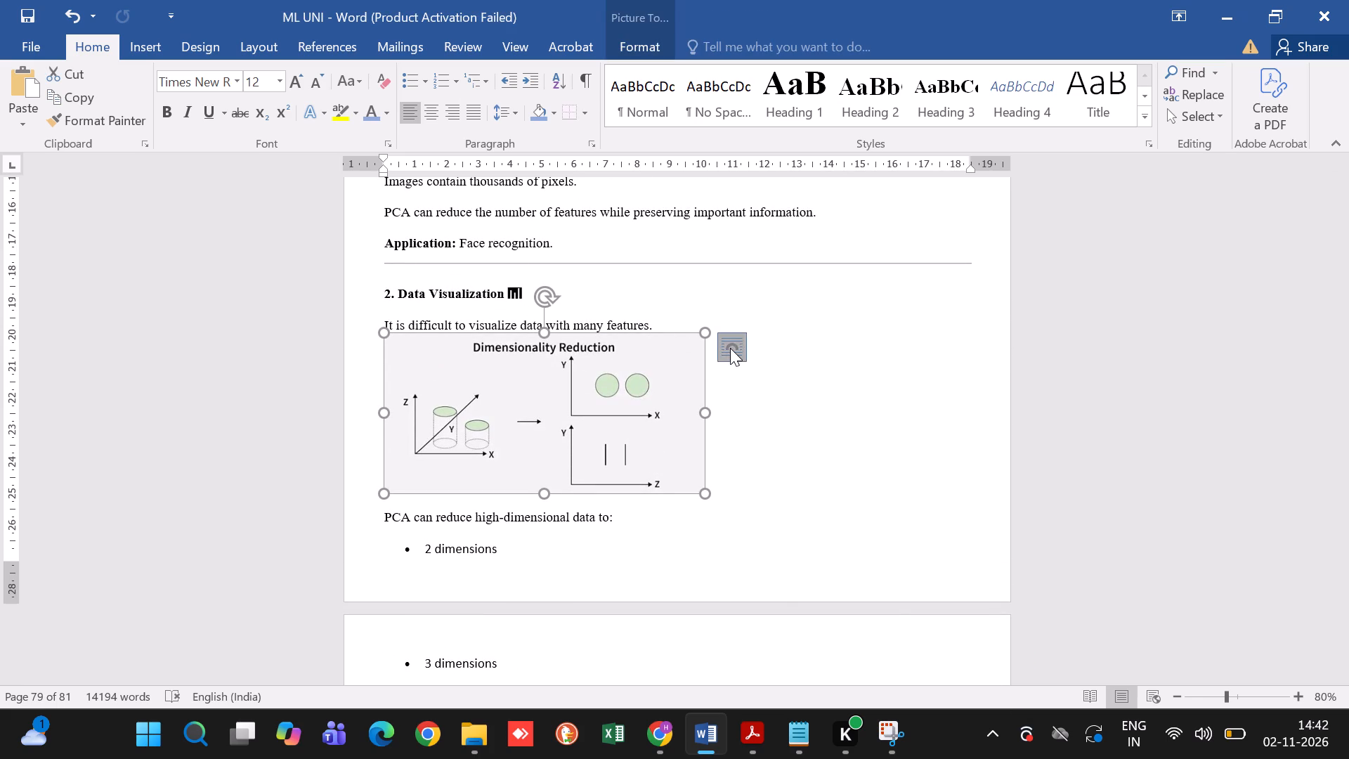
left_click(884, 460)
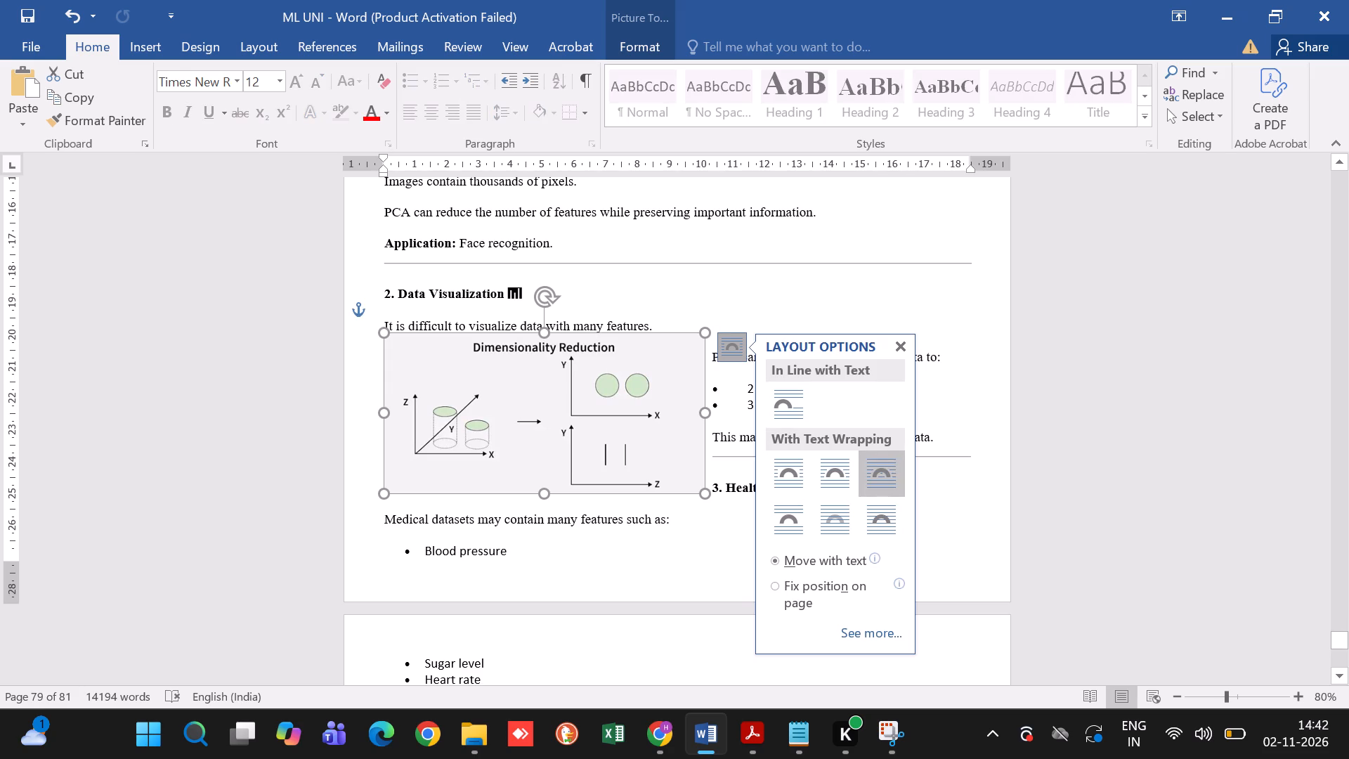
left_click_drag(571, 439, 877, 370)
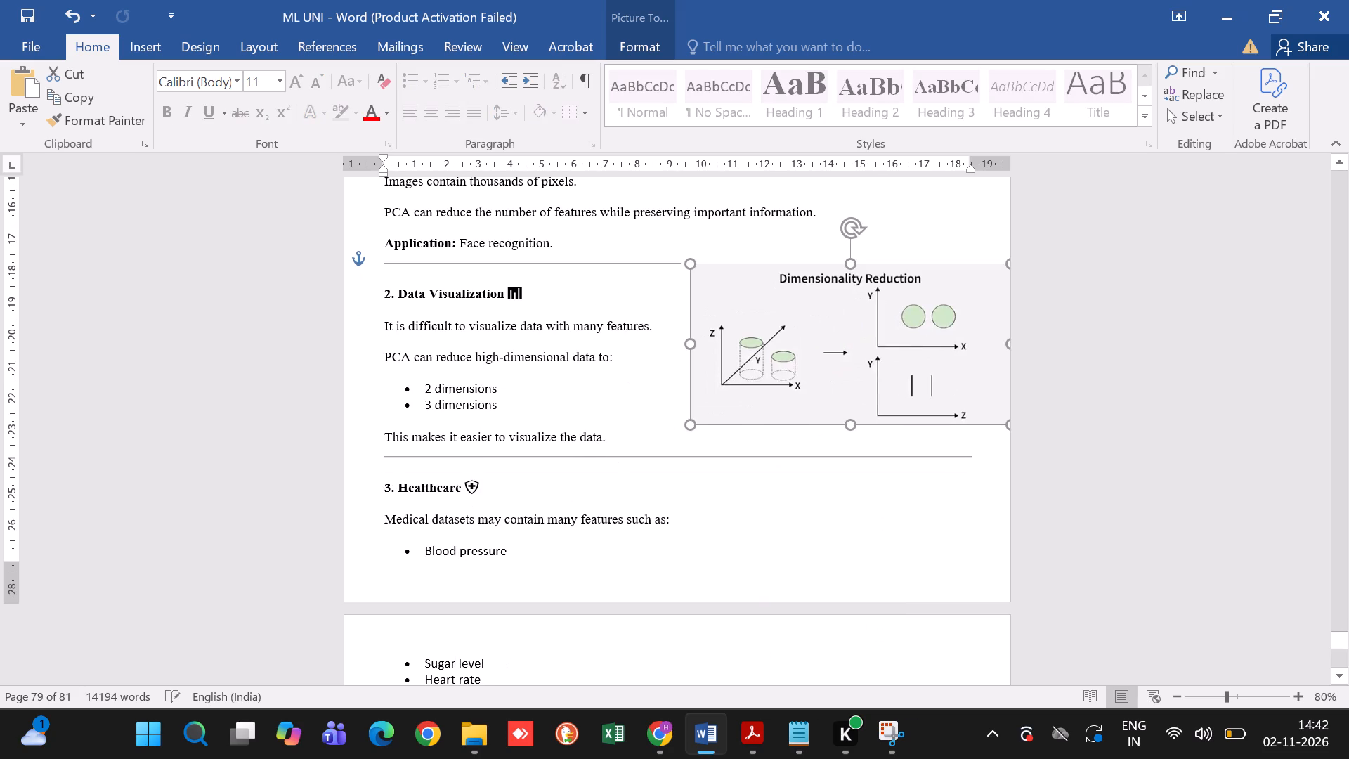
left_click_drag(684, 261, 741, 299)
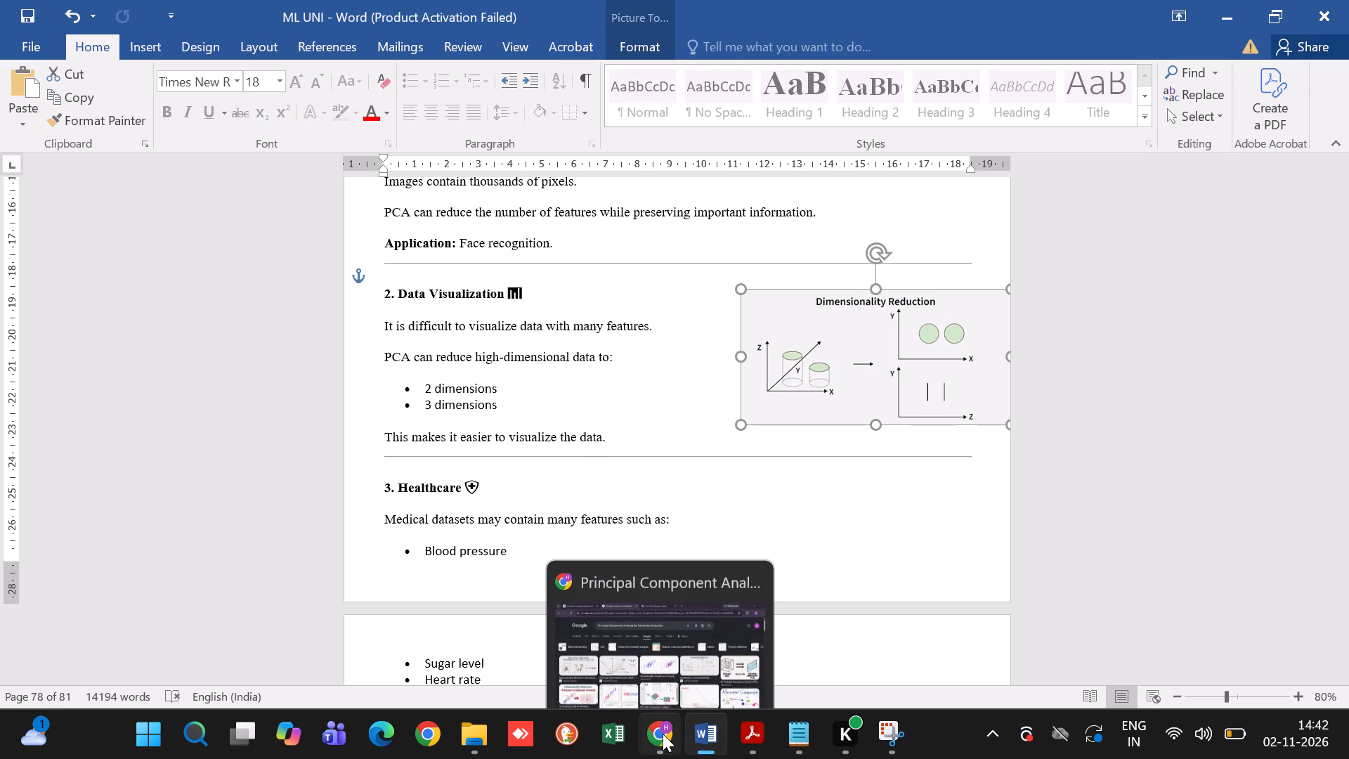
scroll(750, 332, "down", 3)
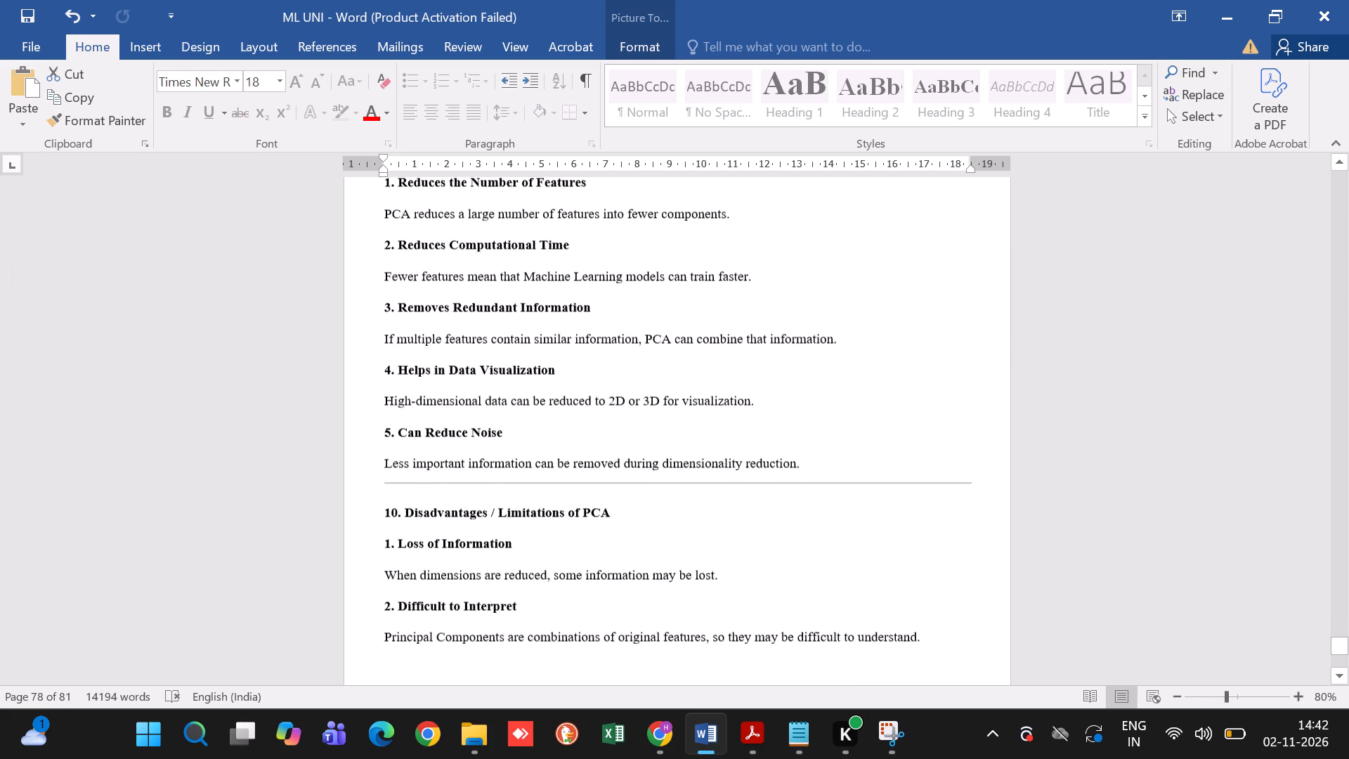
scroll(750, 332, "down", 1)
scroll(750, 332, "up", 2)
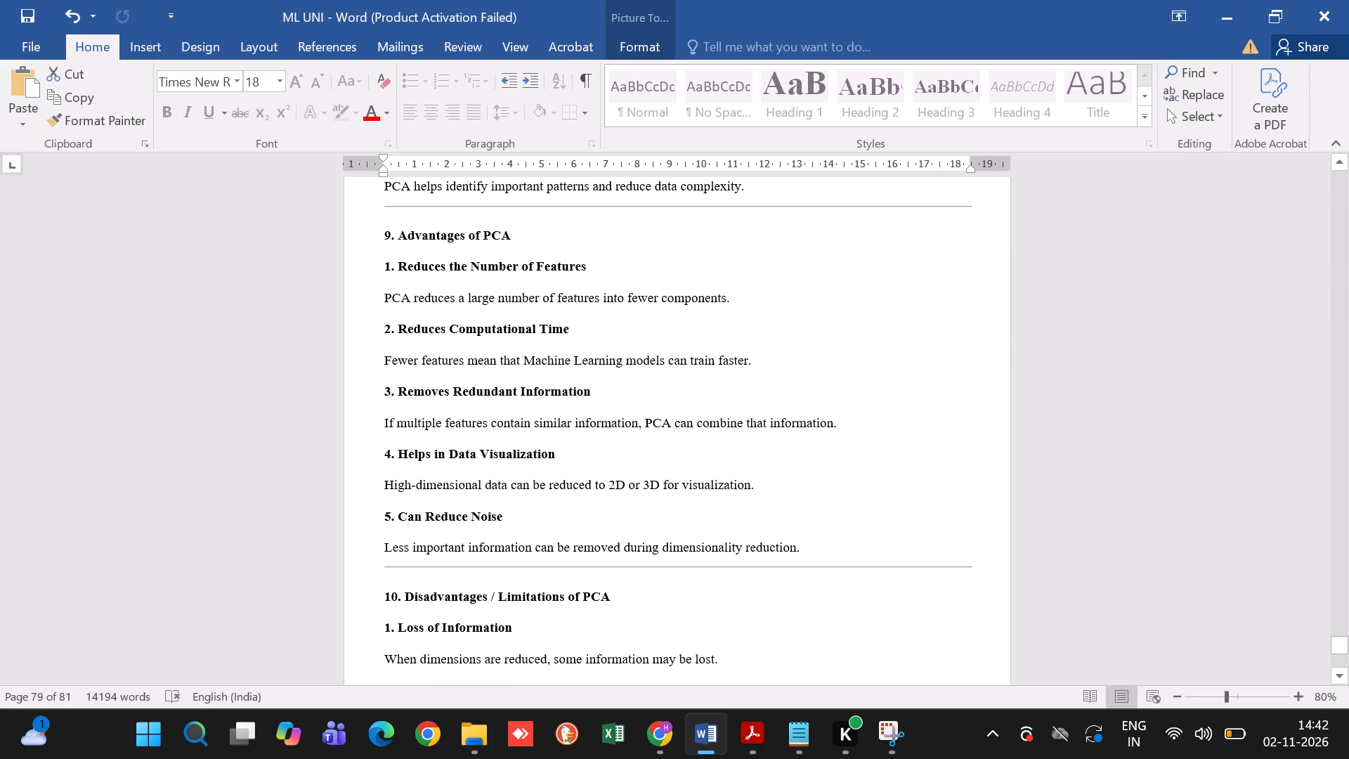
Remove the space before the paragraphs in section "9. Advantages of PCA", from its heading through the "5. Can Reduce Noise" text.
left_click_drag(816, 545, 375, 233)
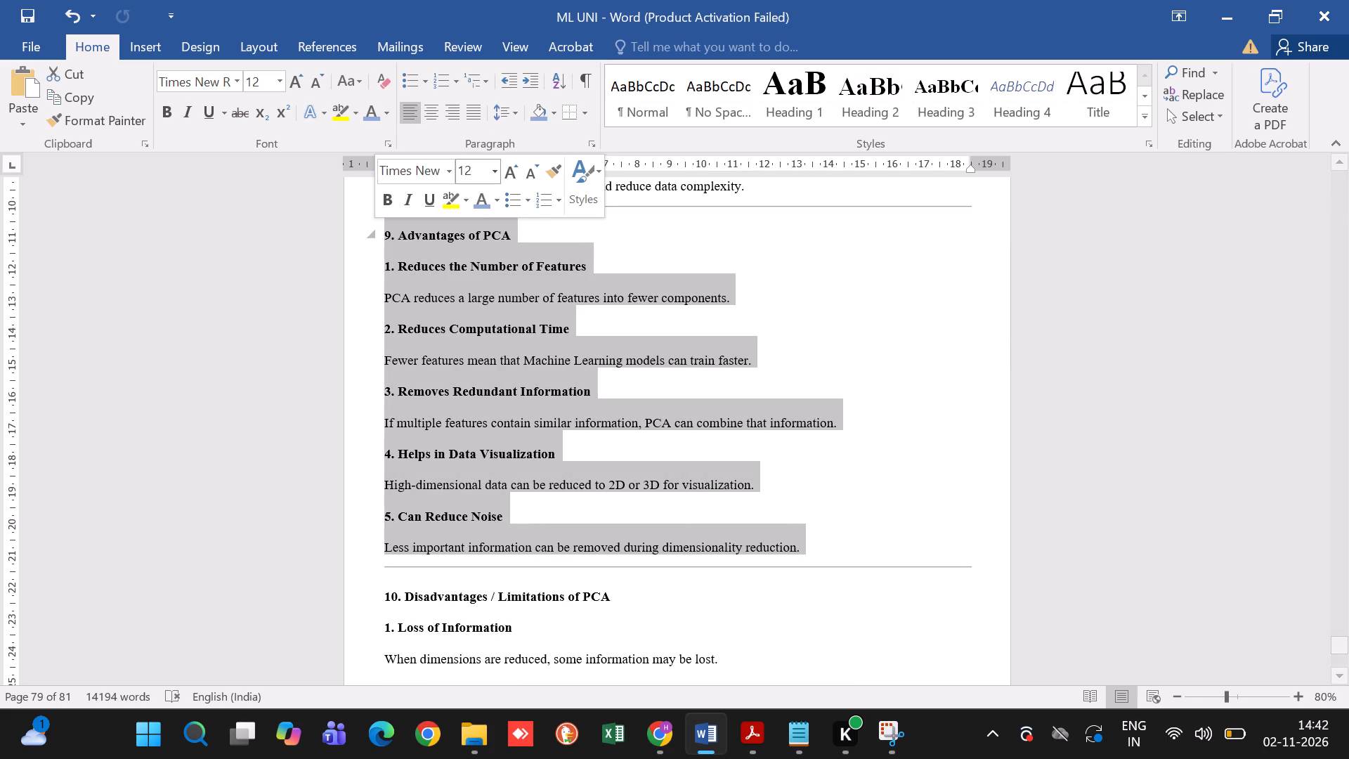
left_click(516, 117)
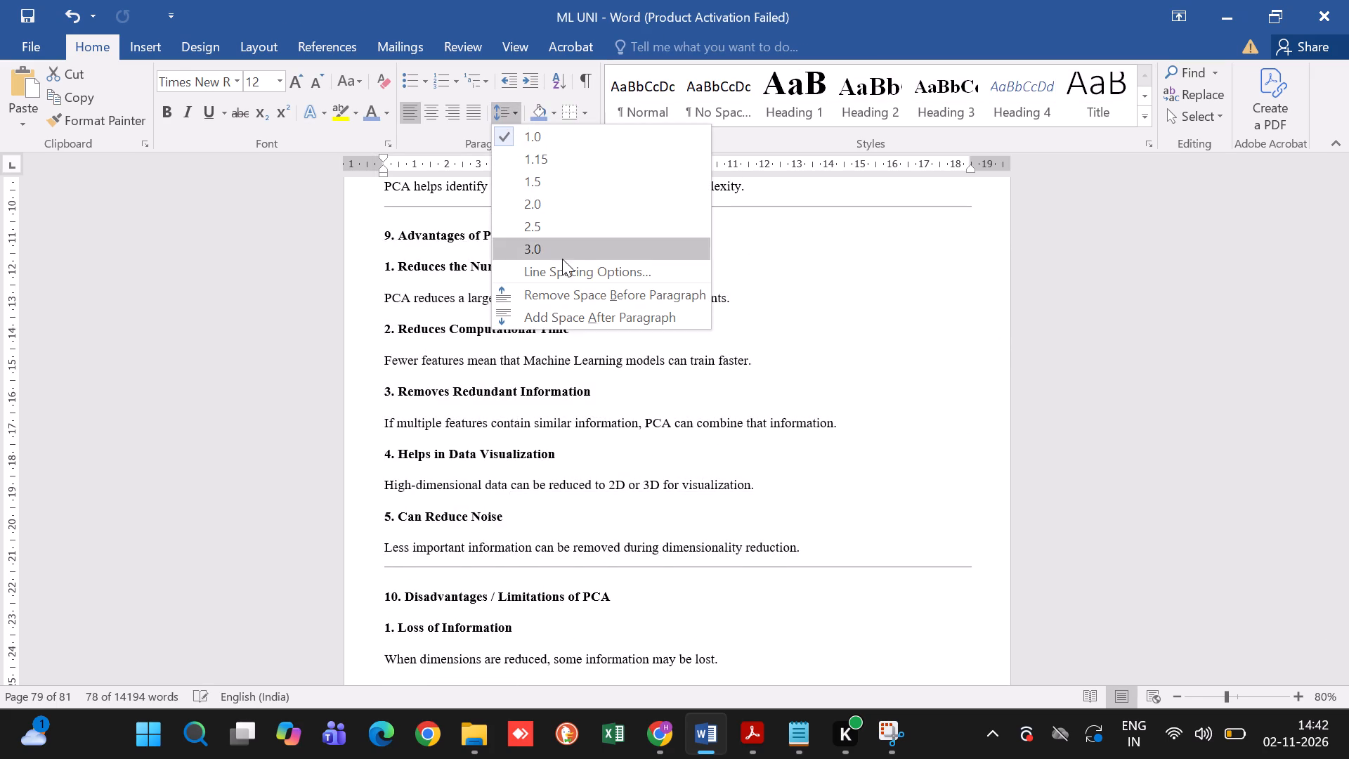
left_click(567, 301)
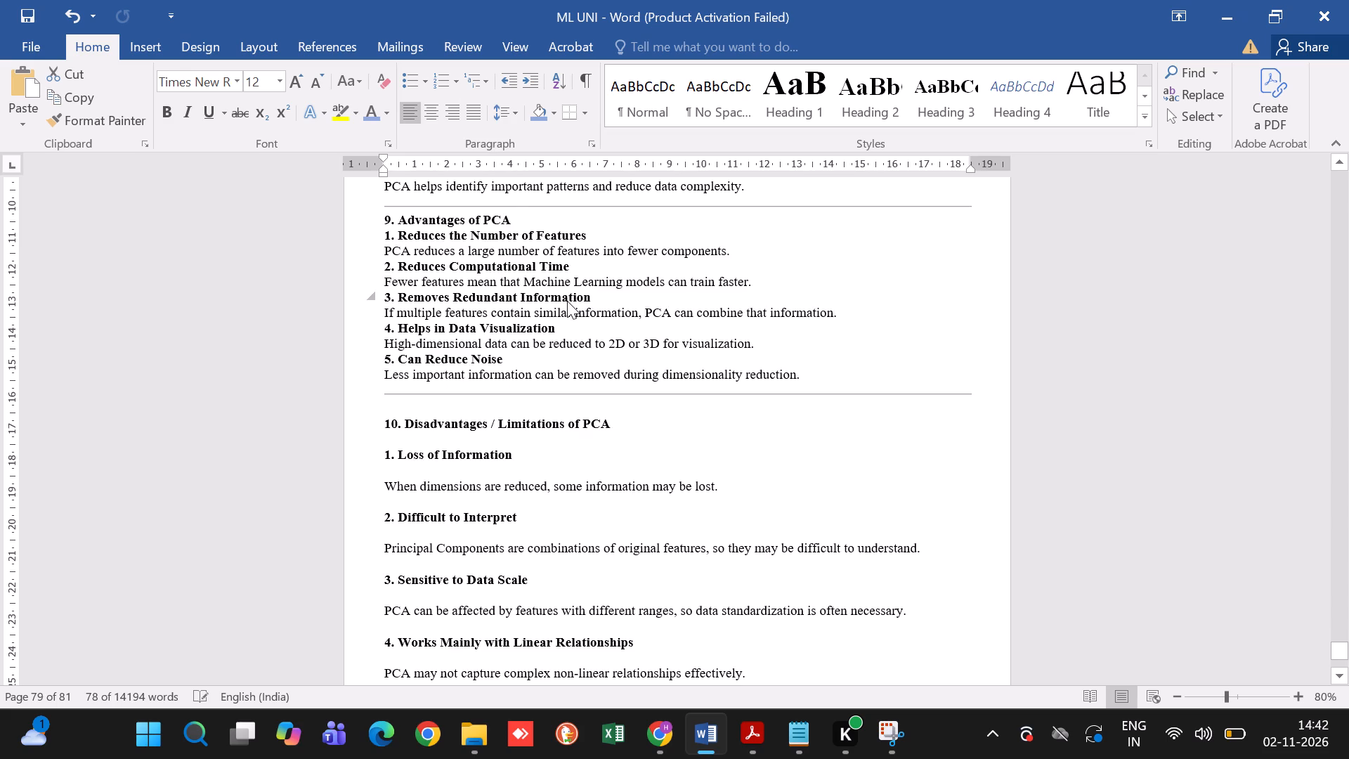
Remove the space before the paragraphs in section "10. Disadvantages / Limitations of PCA", including its heading and all four limitations.
scroll(690, 535, "down", 1)
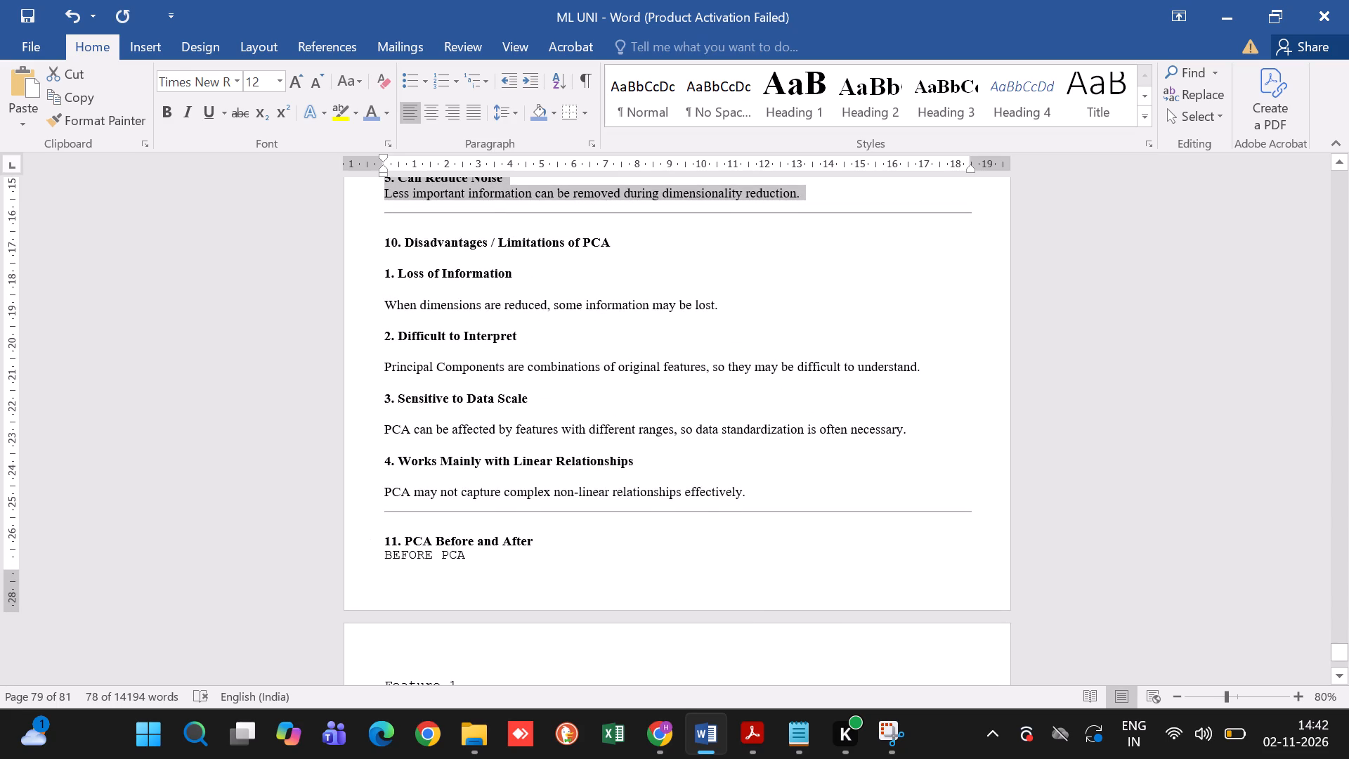
left_click_drag(750, 495, 374, 244)
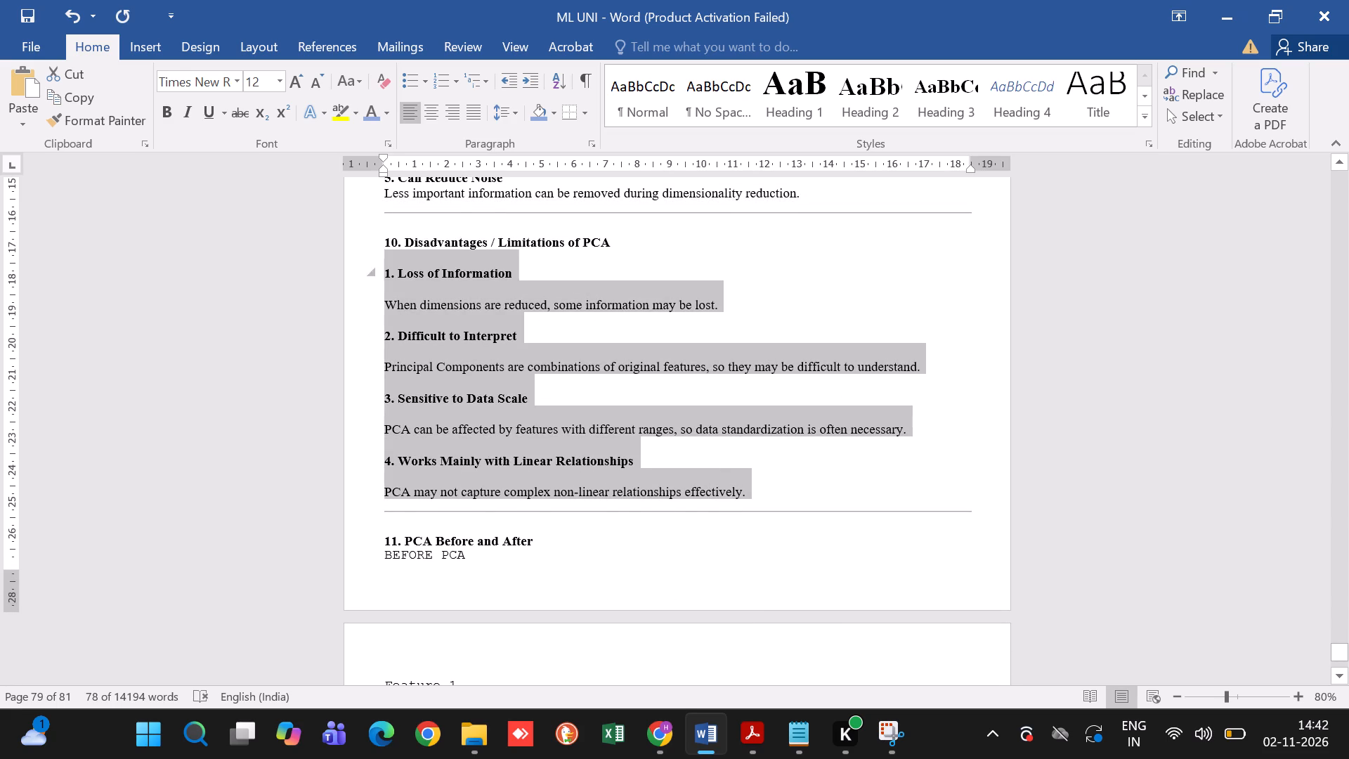
left_click_drag(374, 244, 377, 238)
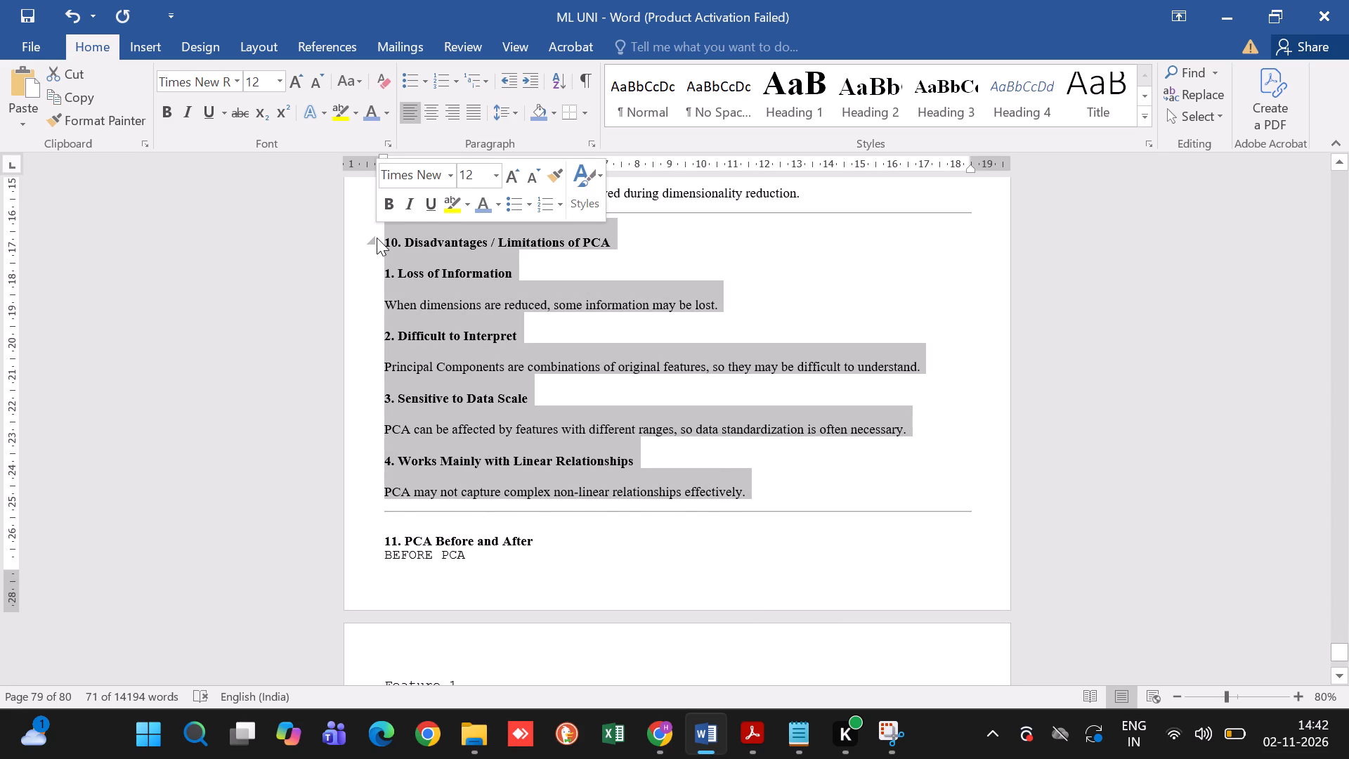
left_click(516, 117)
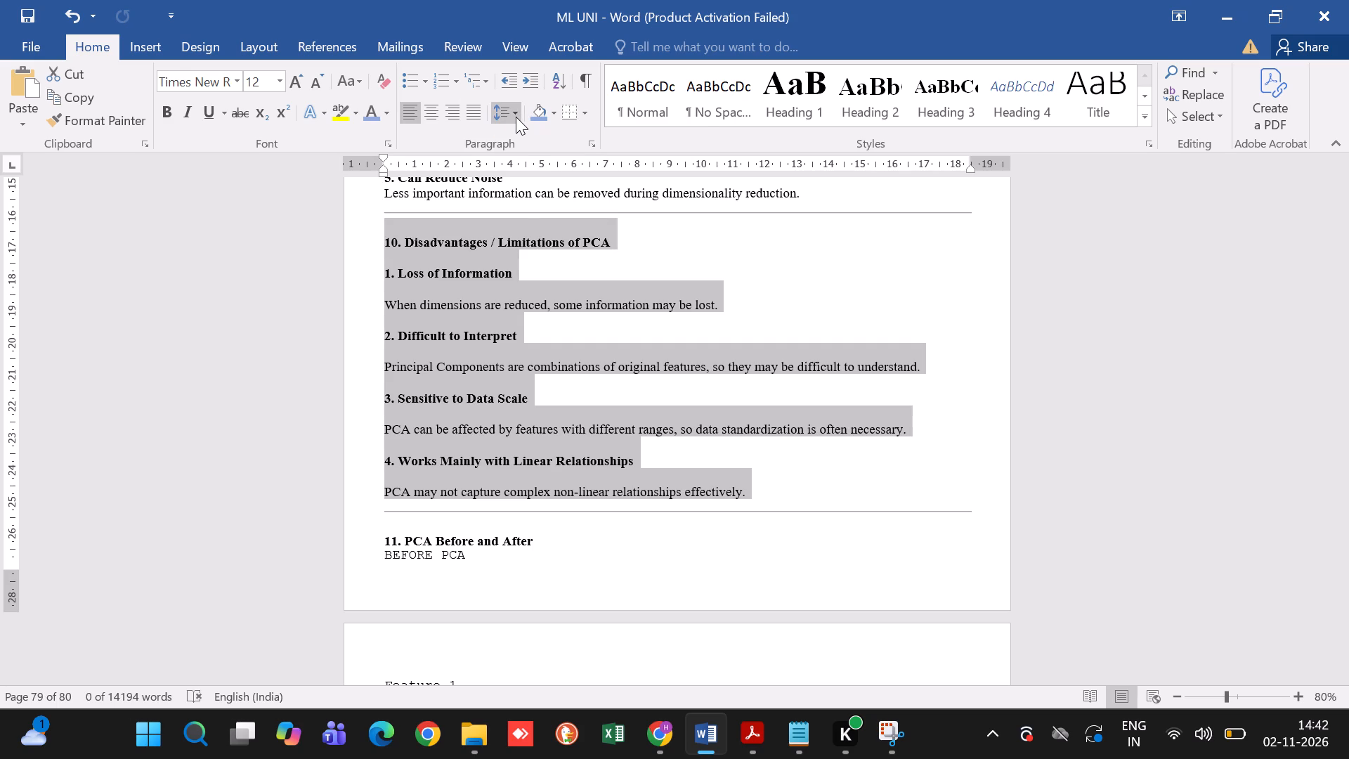
left_click(545, 297)
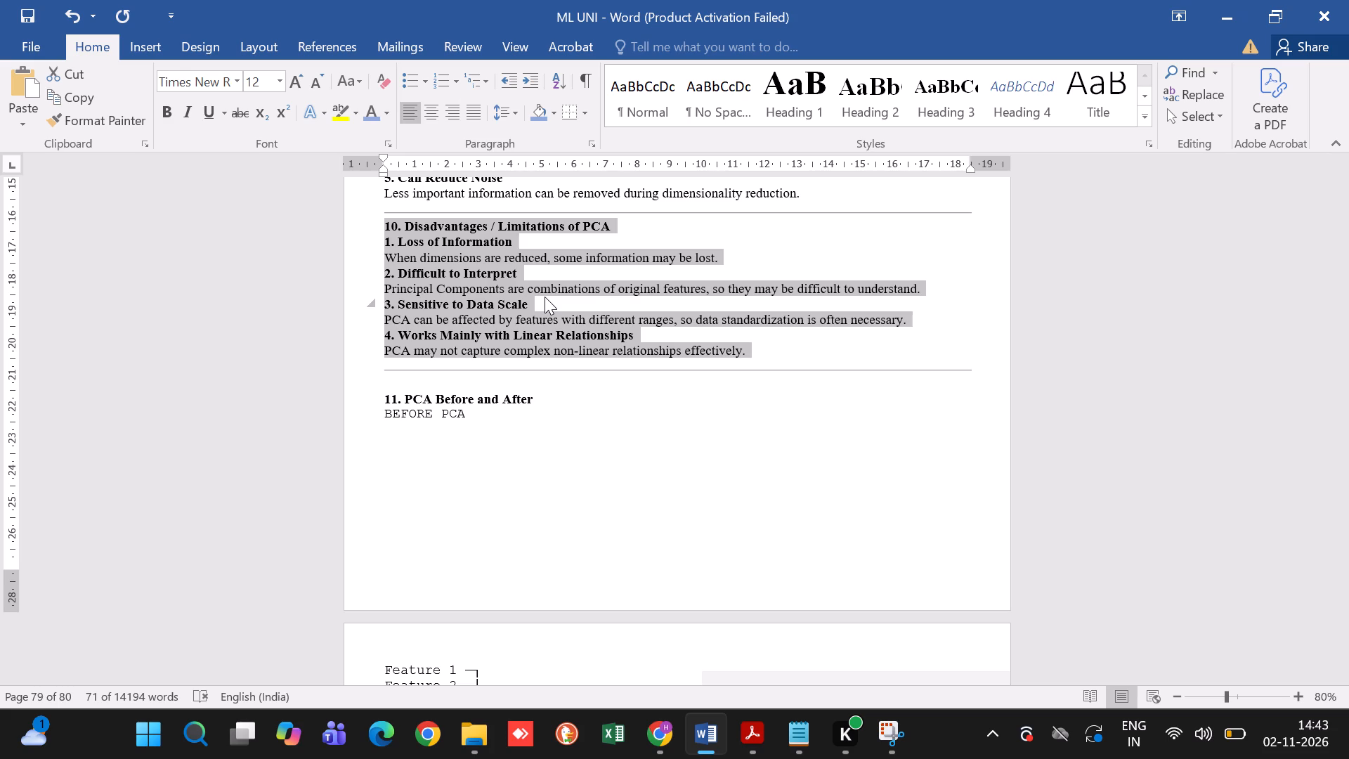
Shrink the PCA variance diagram beside the feature schemes of "11. PCA Before and After".
scroll(545, 297, "down", 1)
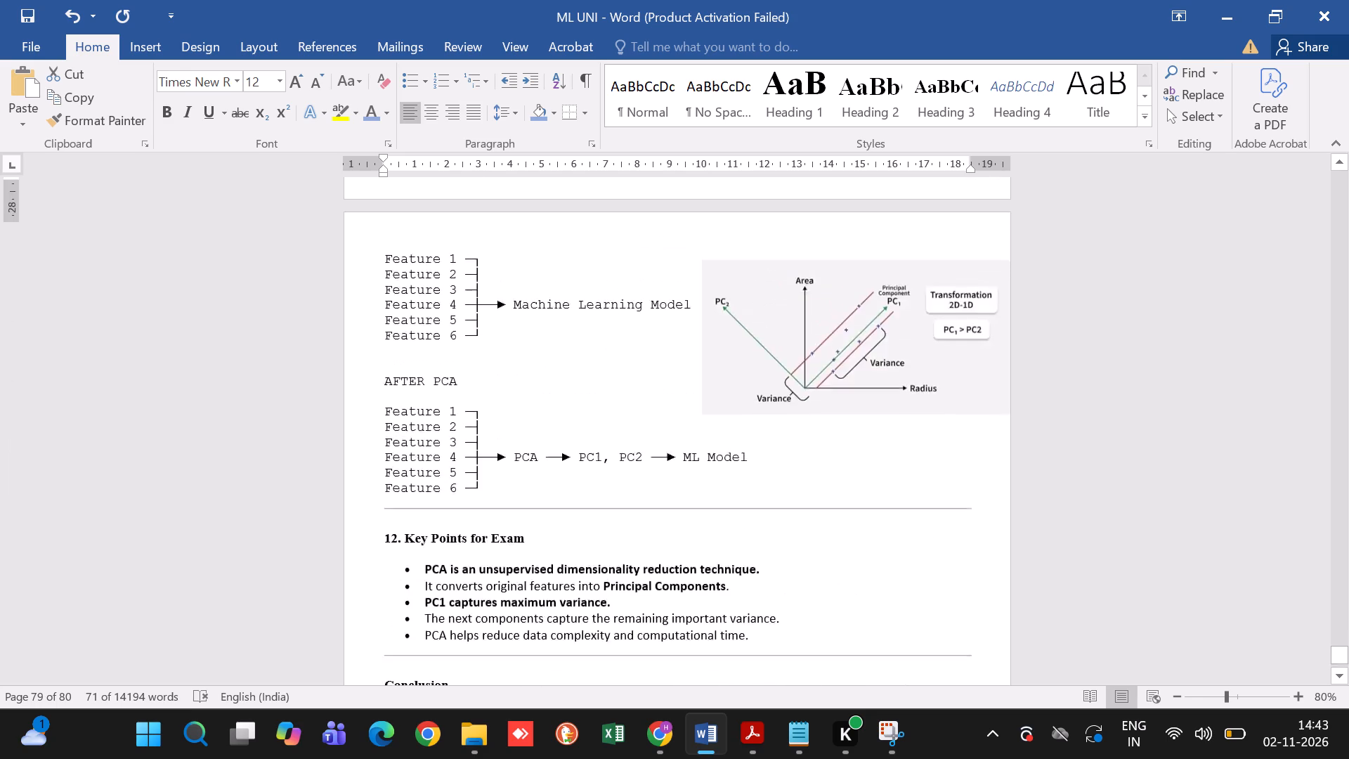
scroll(545, 297, "down", 1)
scroll(545, 297, "up", 1)
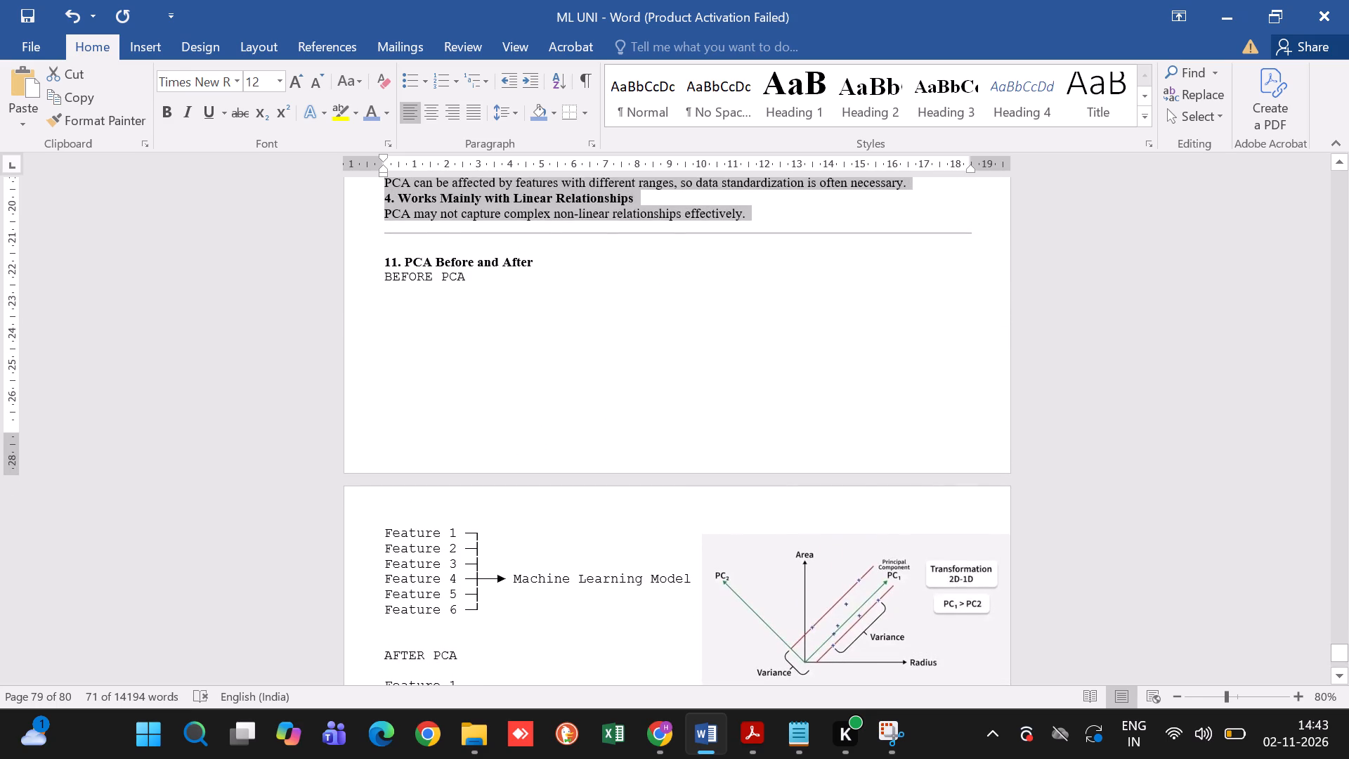
left_click(806, 644)
left_click_drag(699, 532, 762, 576)
Check the layout and image placement on the preceding PCA pages, back to section "8. Applications of PCA".
scroll(786, 582, "up", 1)
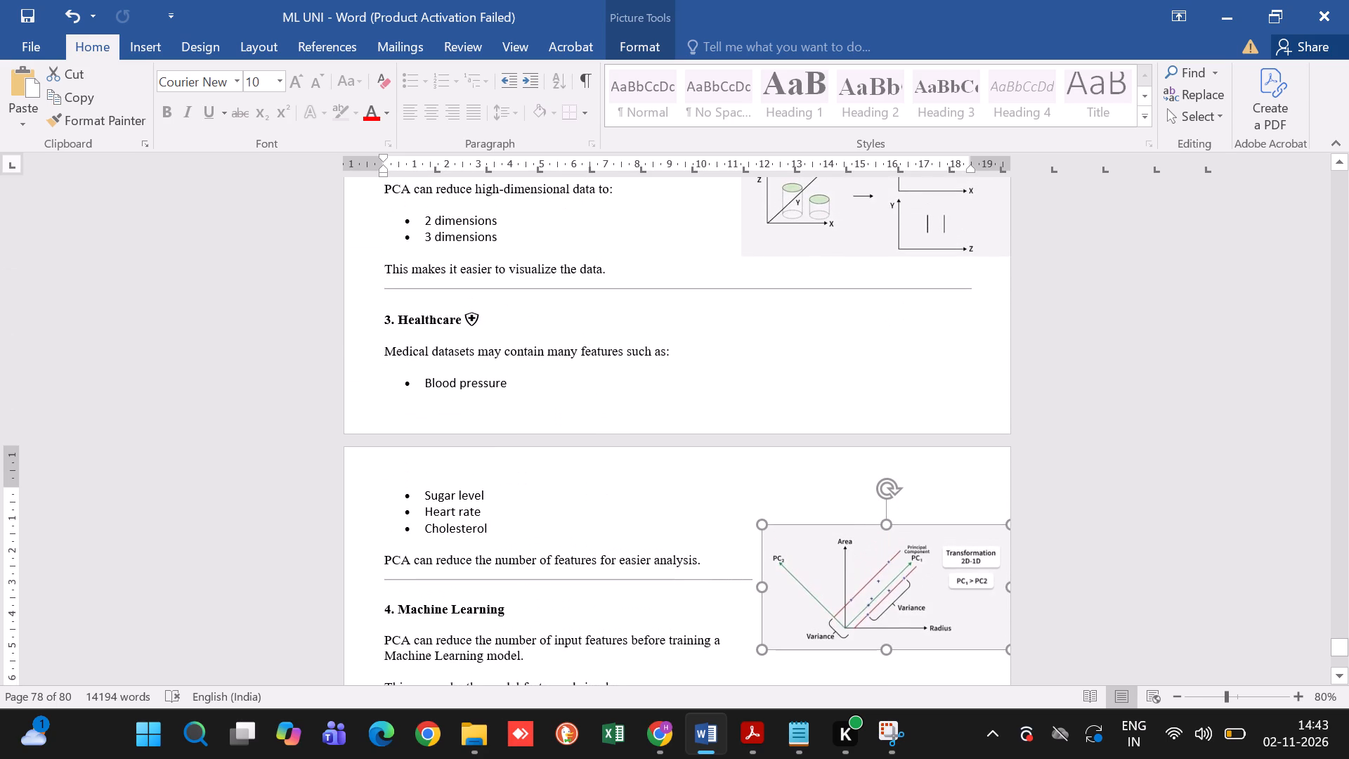
scroll(879, 493, "up", 3)
scroll(879, 493, "right", 1)
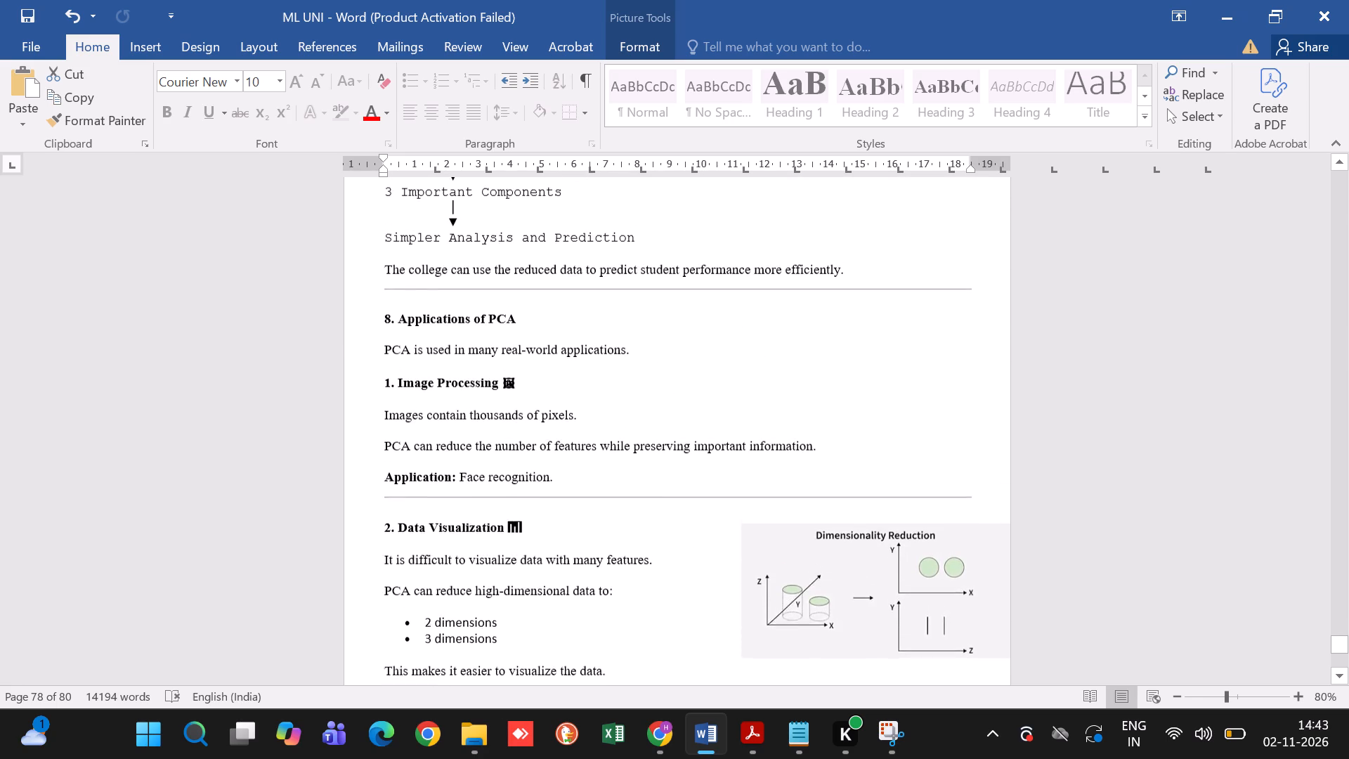
scroll(879, 493, "right", 2)
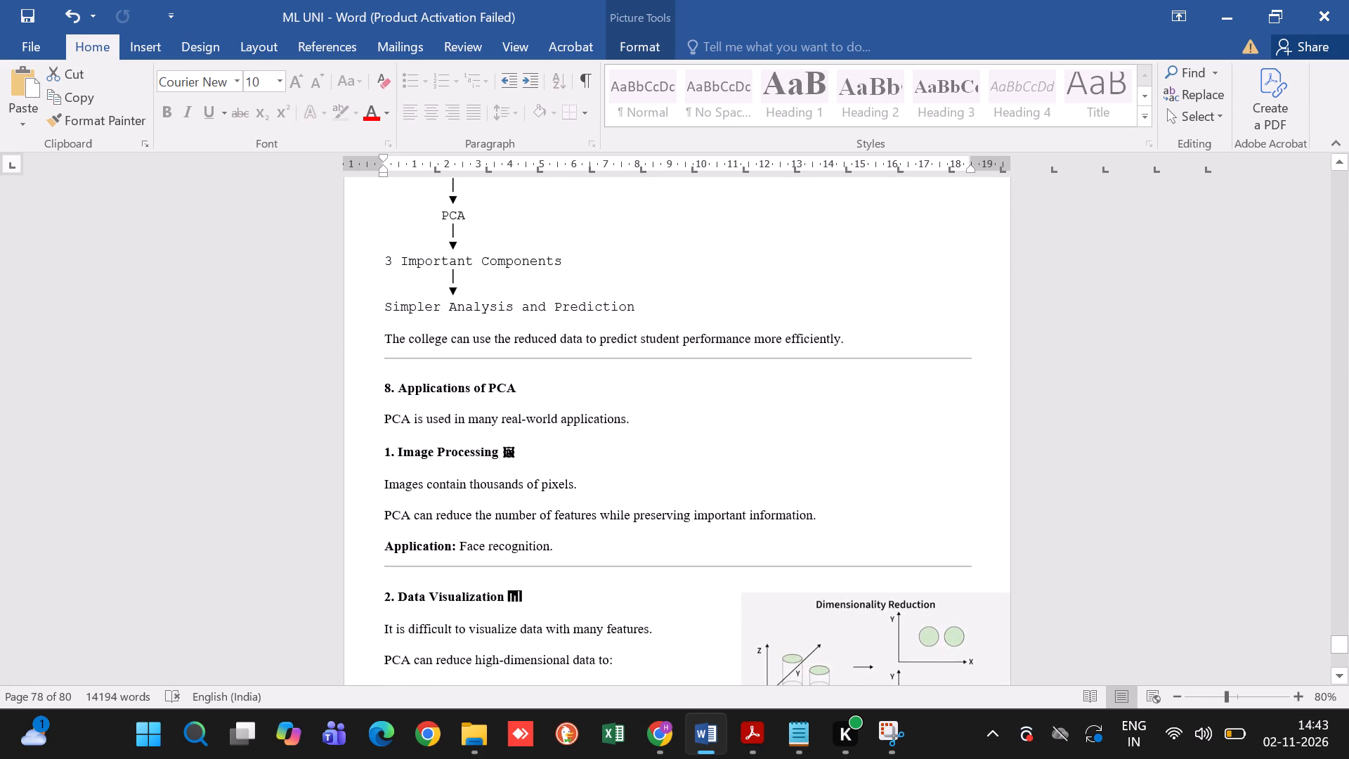
scroll(879, 493, "right", 2)
Remove the space before the paragraphs under the Conclusion heading, down to the closing sentence about Machine Learning models.
scroll(879, 493, "down", 4)
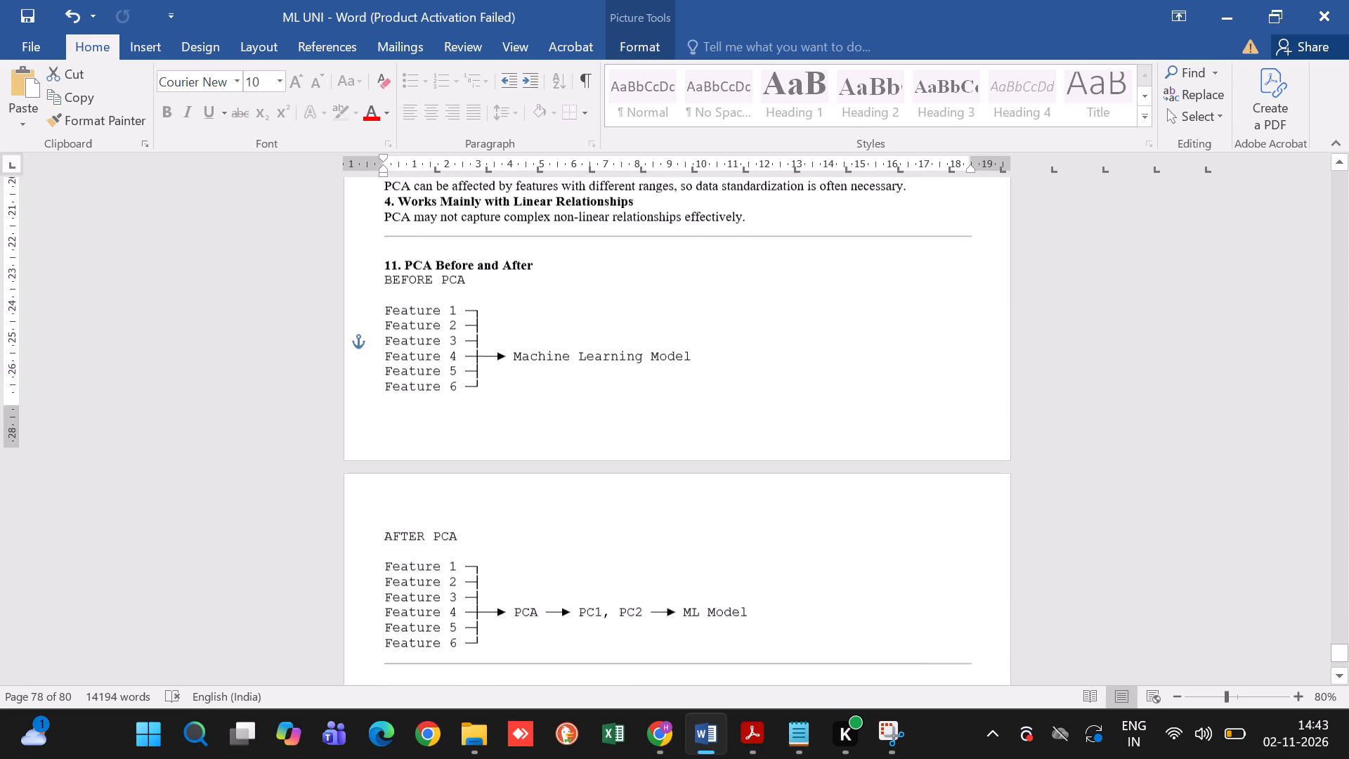
scroll(879, 493, "down", 2)
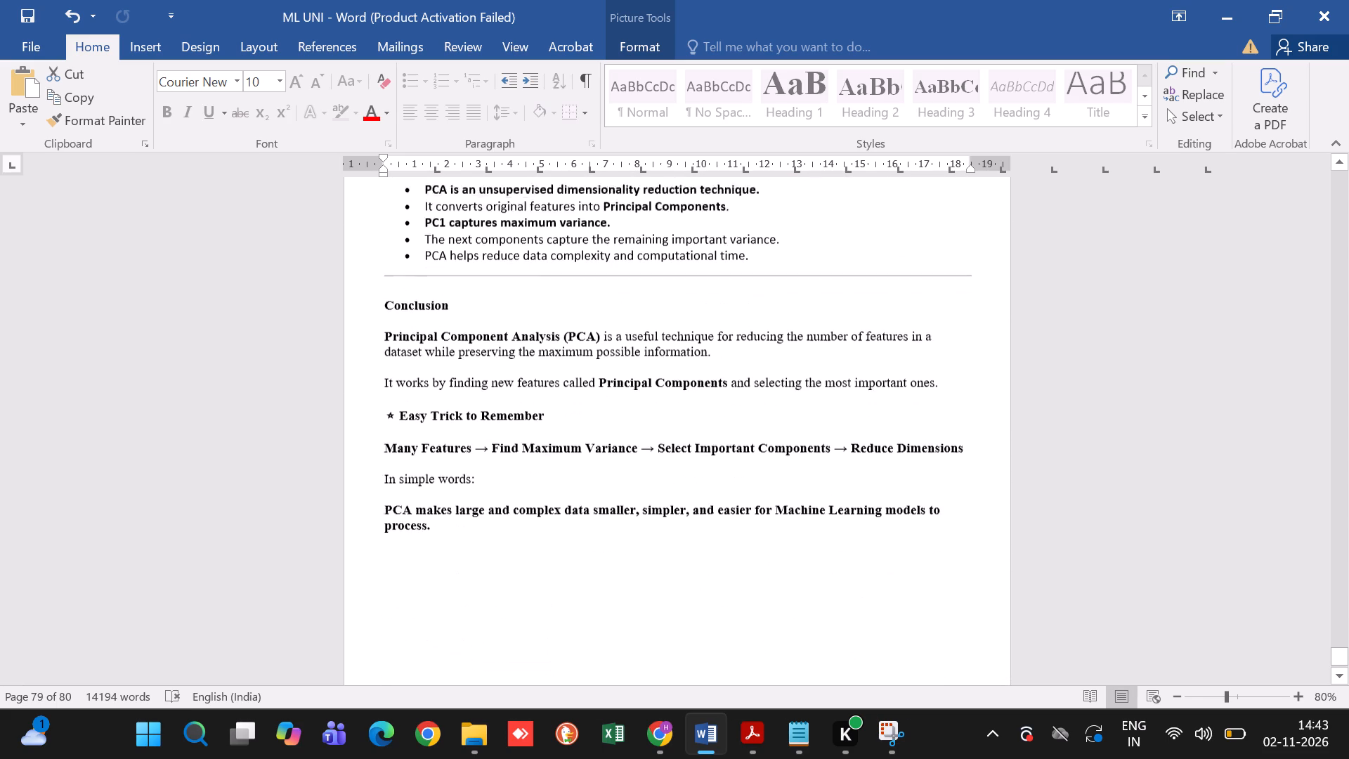
scroll(879, 493, "down", 1)
left_click(879, 493)
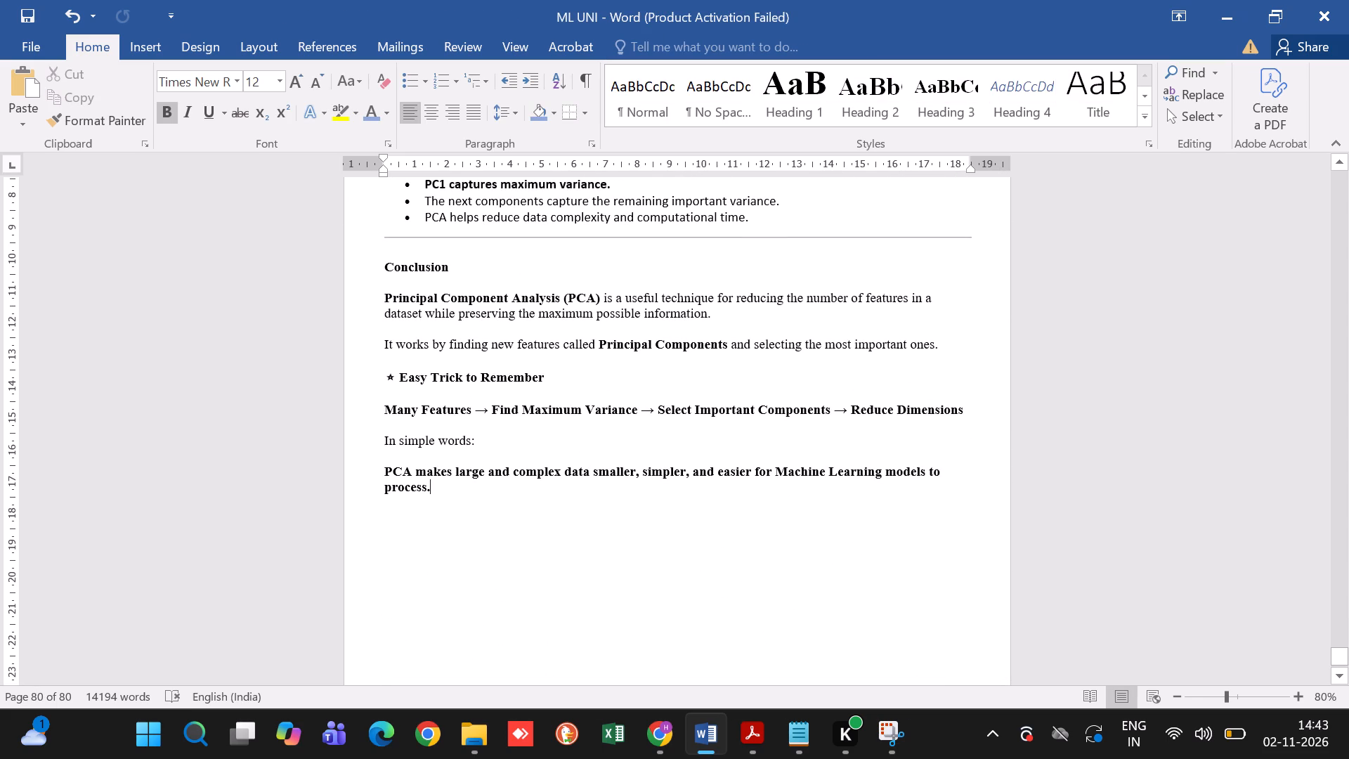
left_click_drag(433, 498, 368, 306)
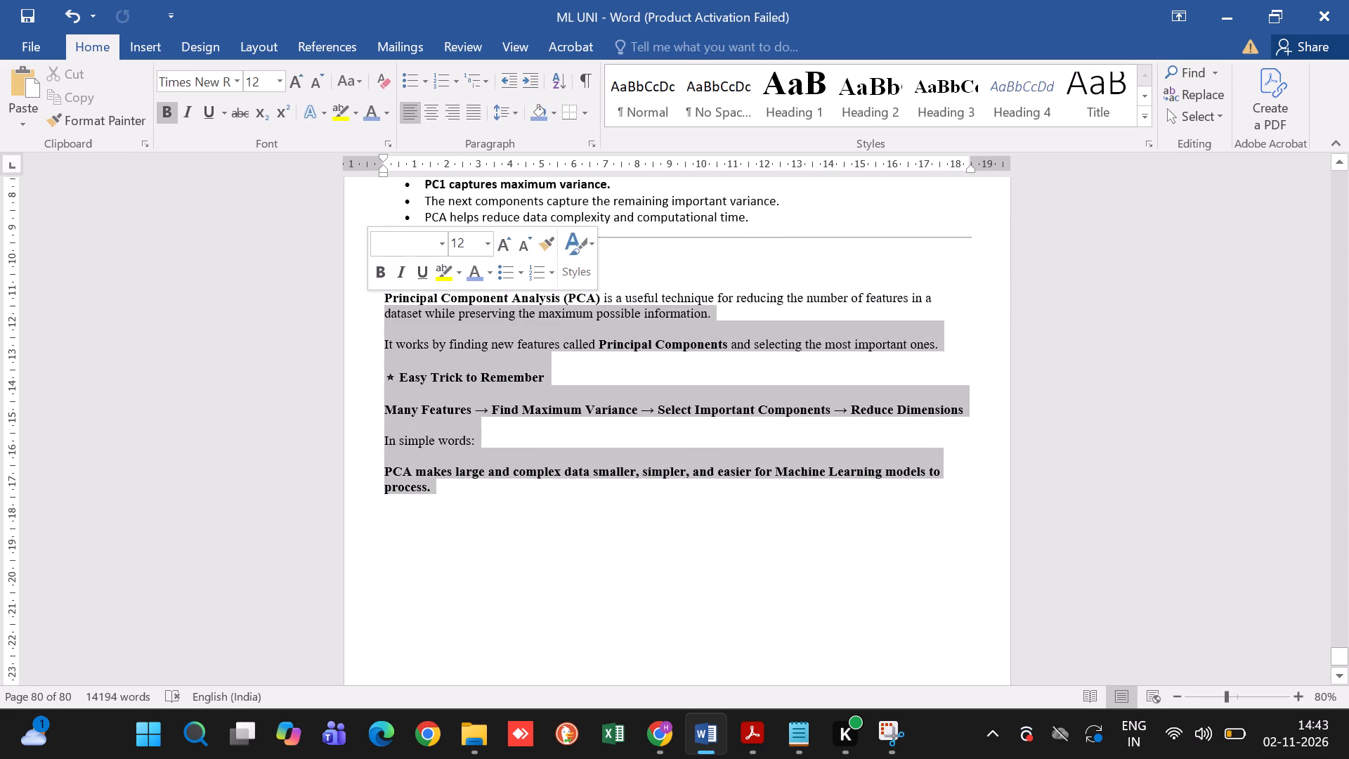
left_click(513, 112)
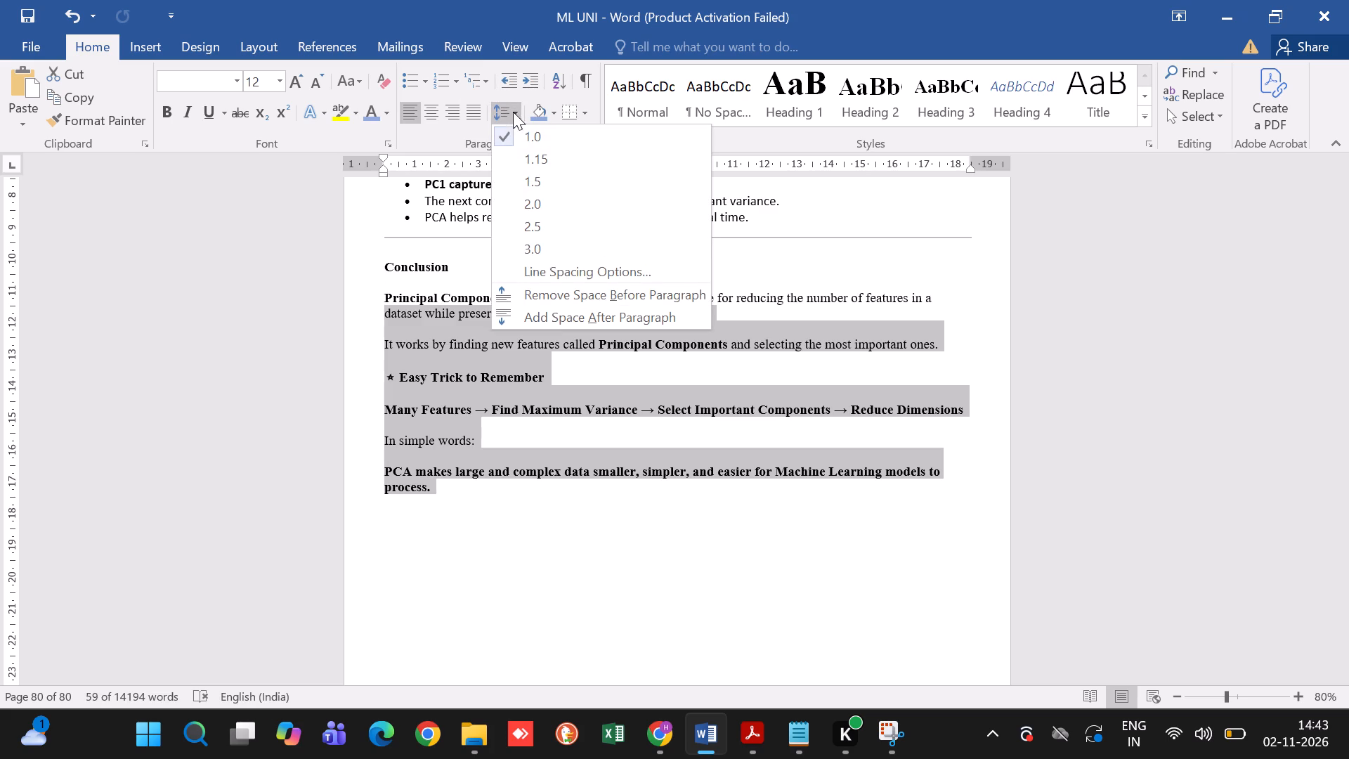
left_click(571, 298)
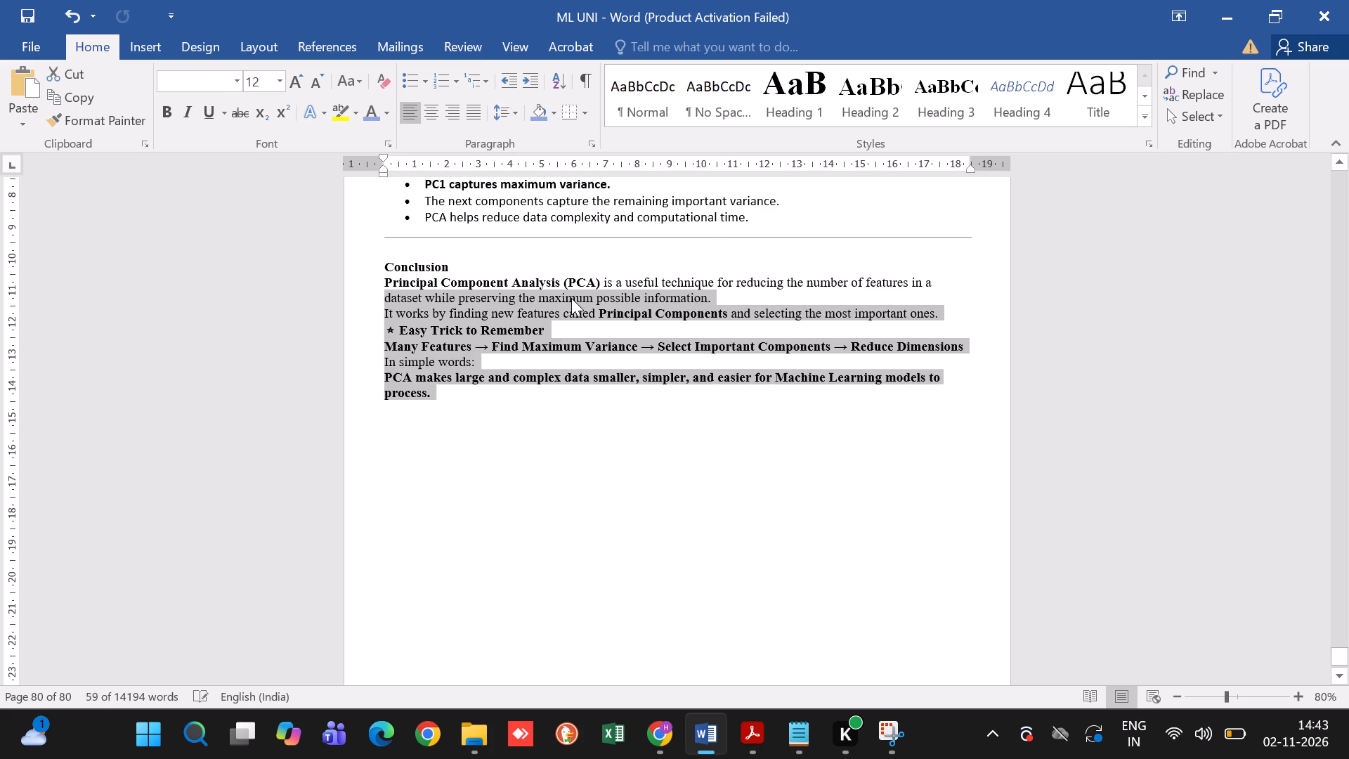
Start a new question line "Q.16" below the end of the PCA conclusion.
left_click(479, 427)
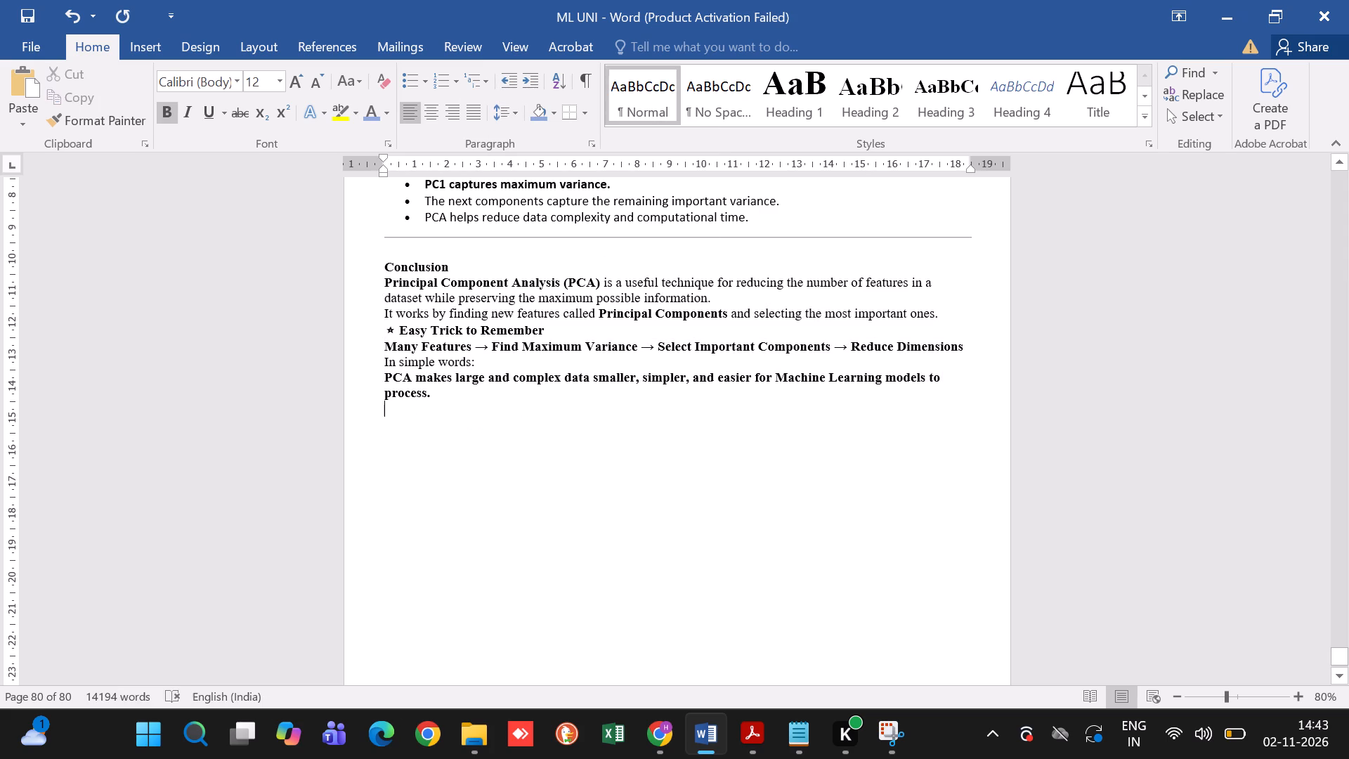
key("Return")
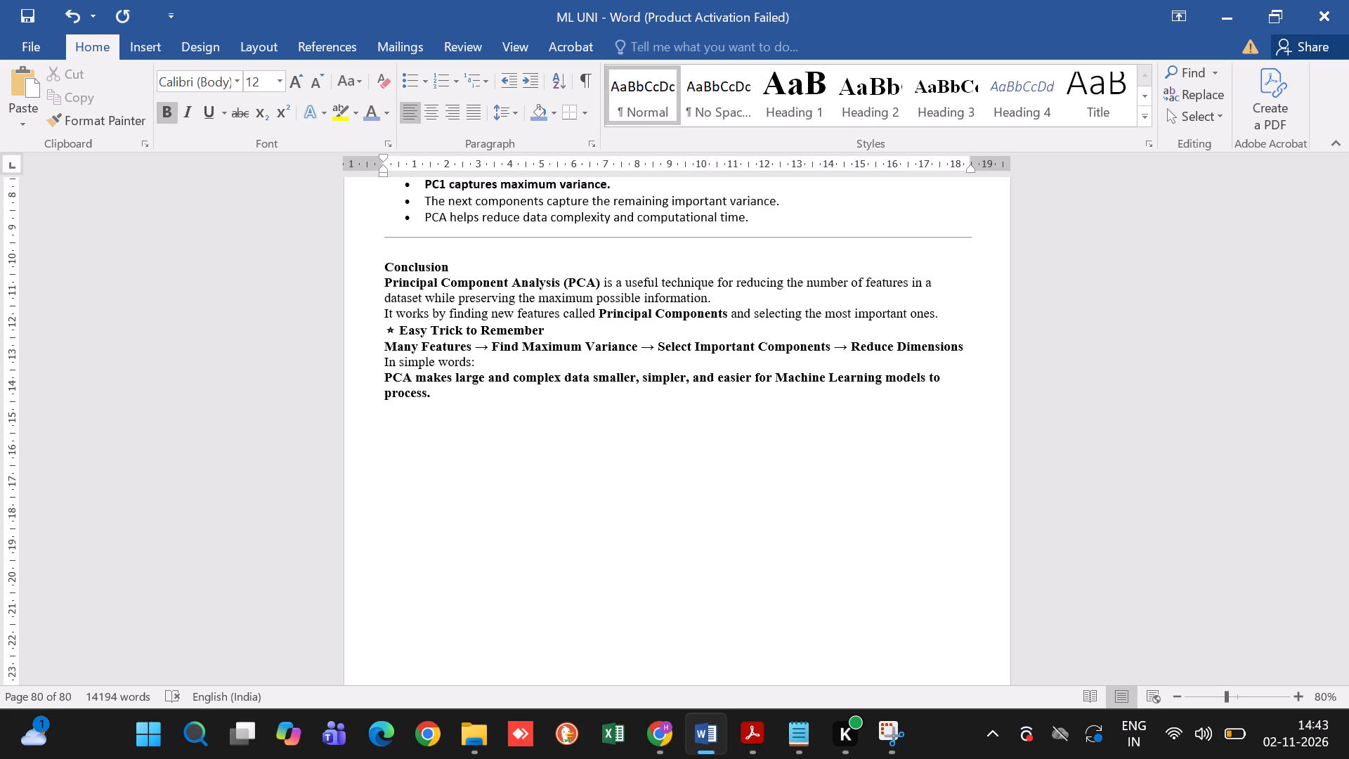
type("Q.16")
key("space")
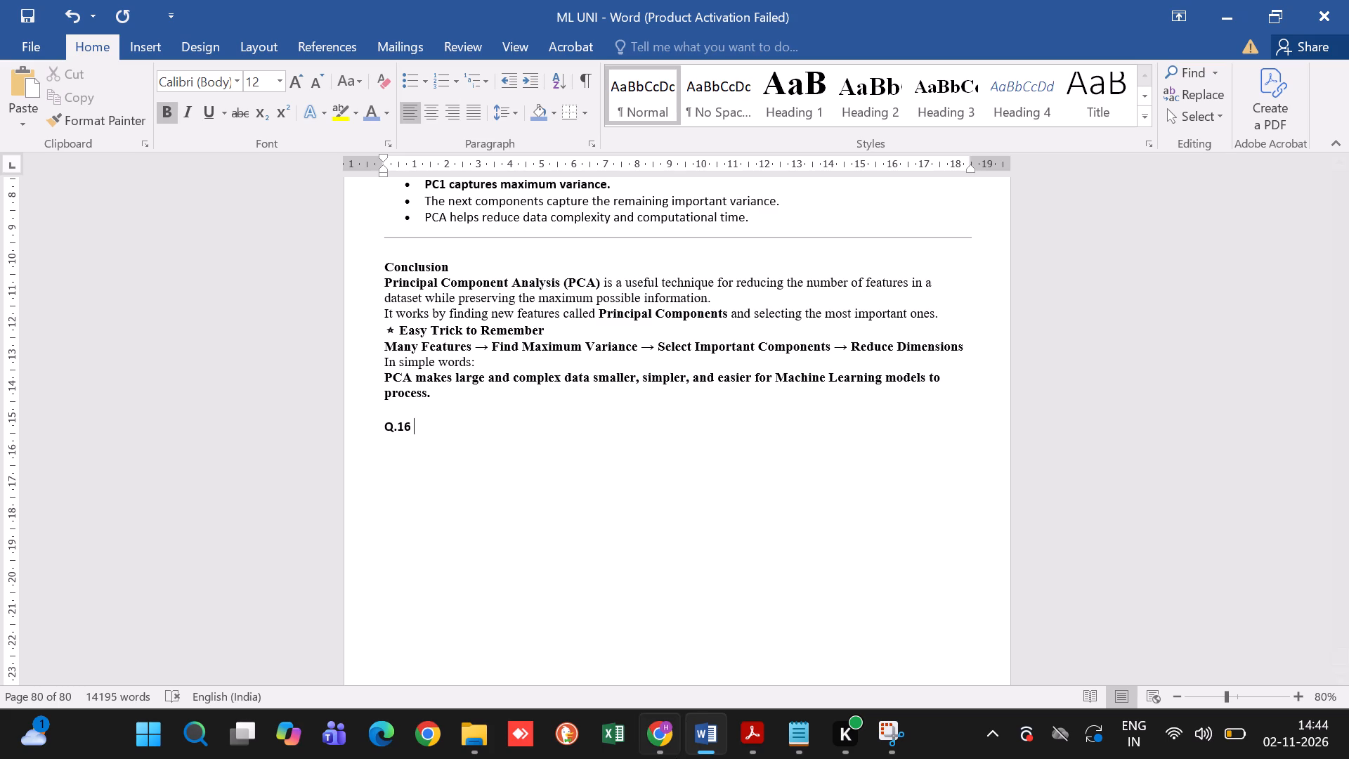
Switch to Chrome and look through the Google image results for "Principal Component Analysis for Dimension Reduction".
left_click(673, 746)
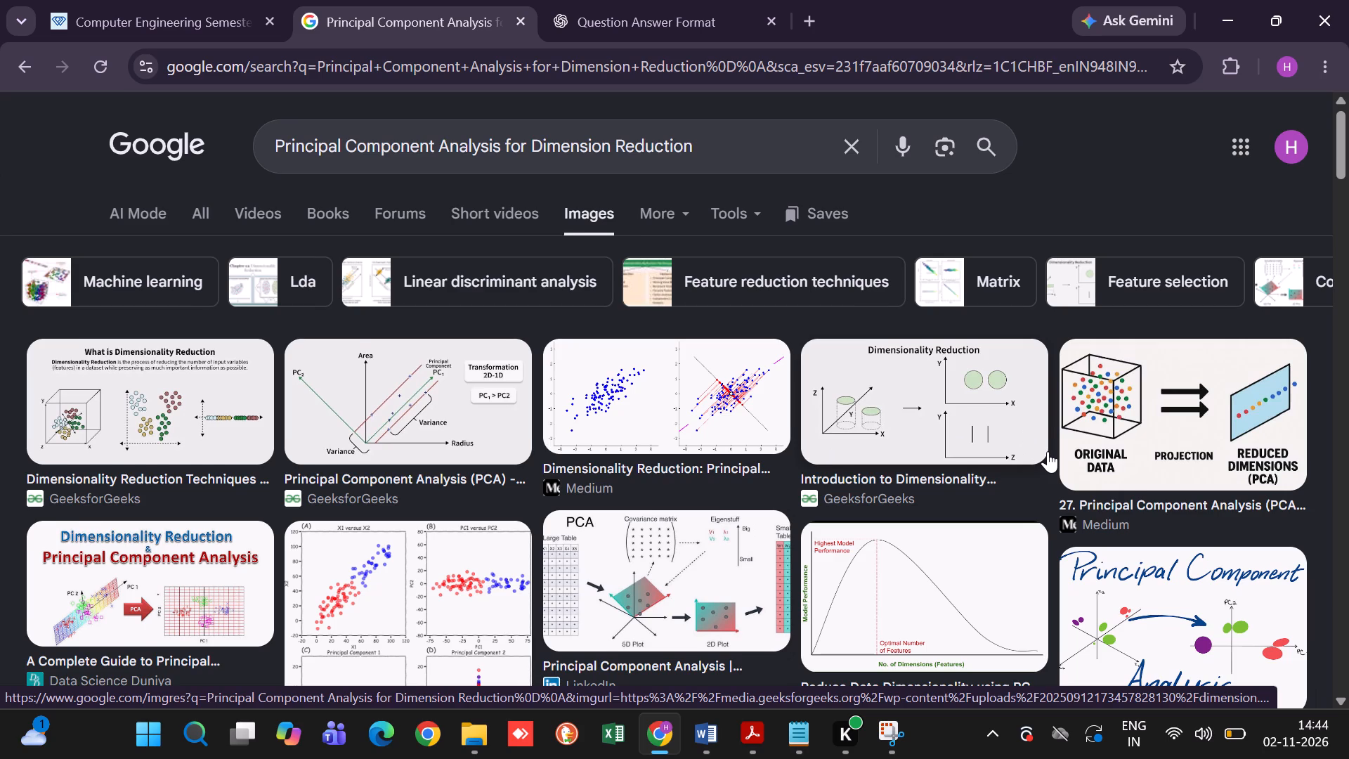
scroll(1048, 451, "down", 3)
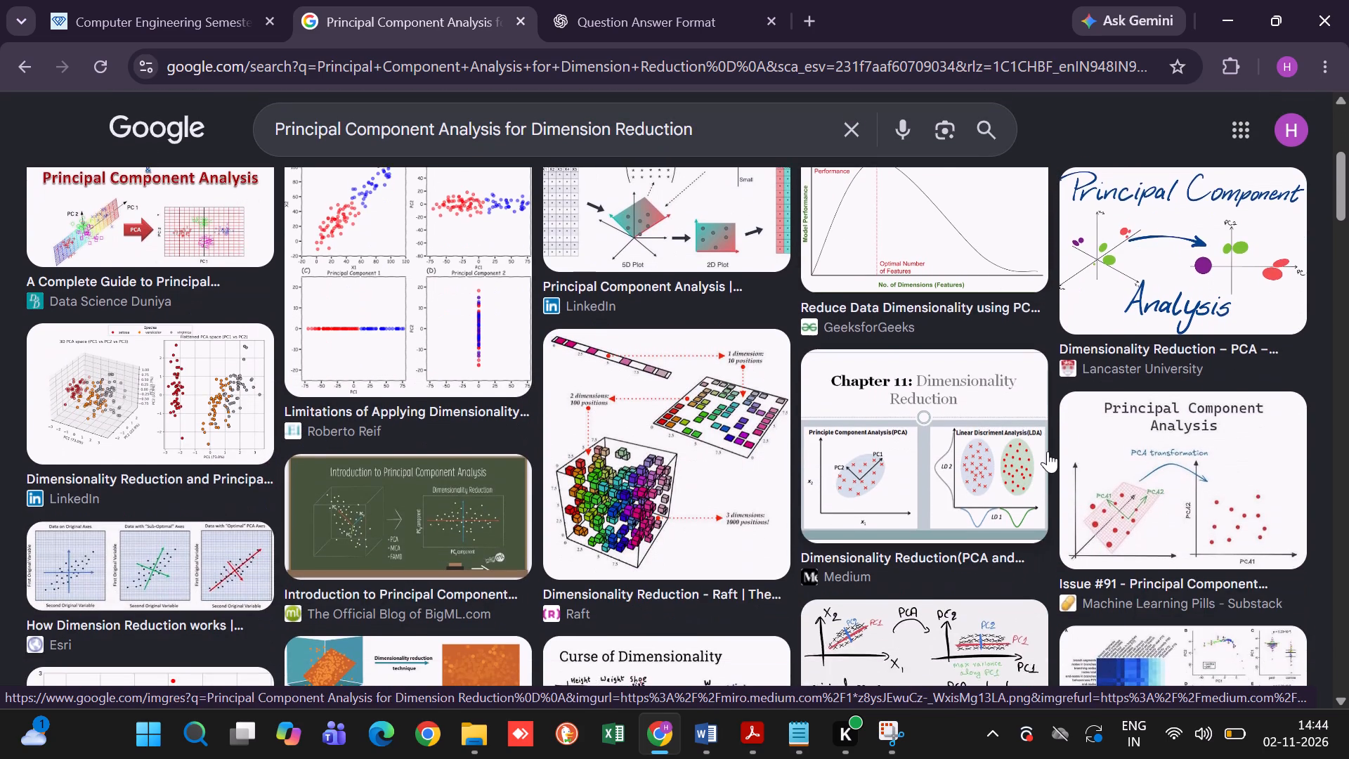
scroll(1048, 451, "down", 1)
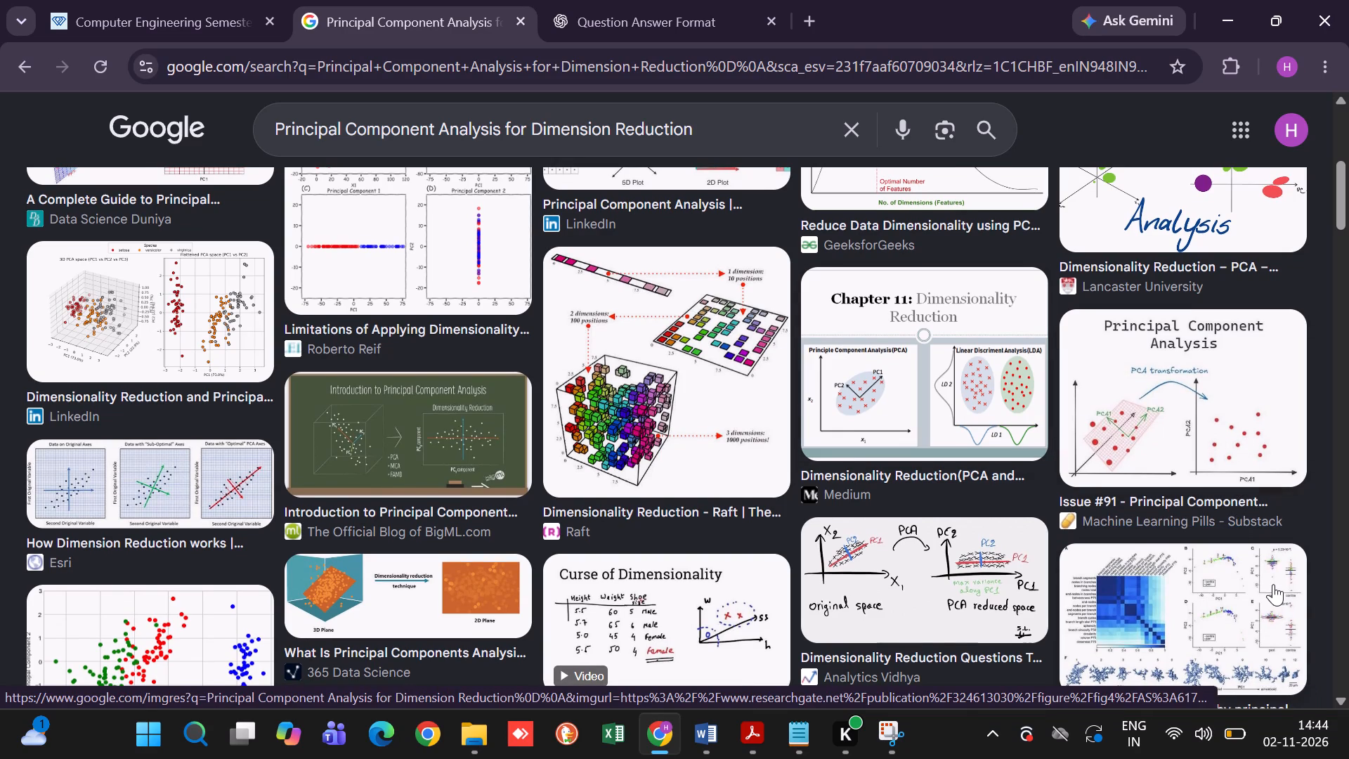
scroll(1273, 584, "up", 2)
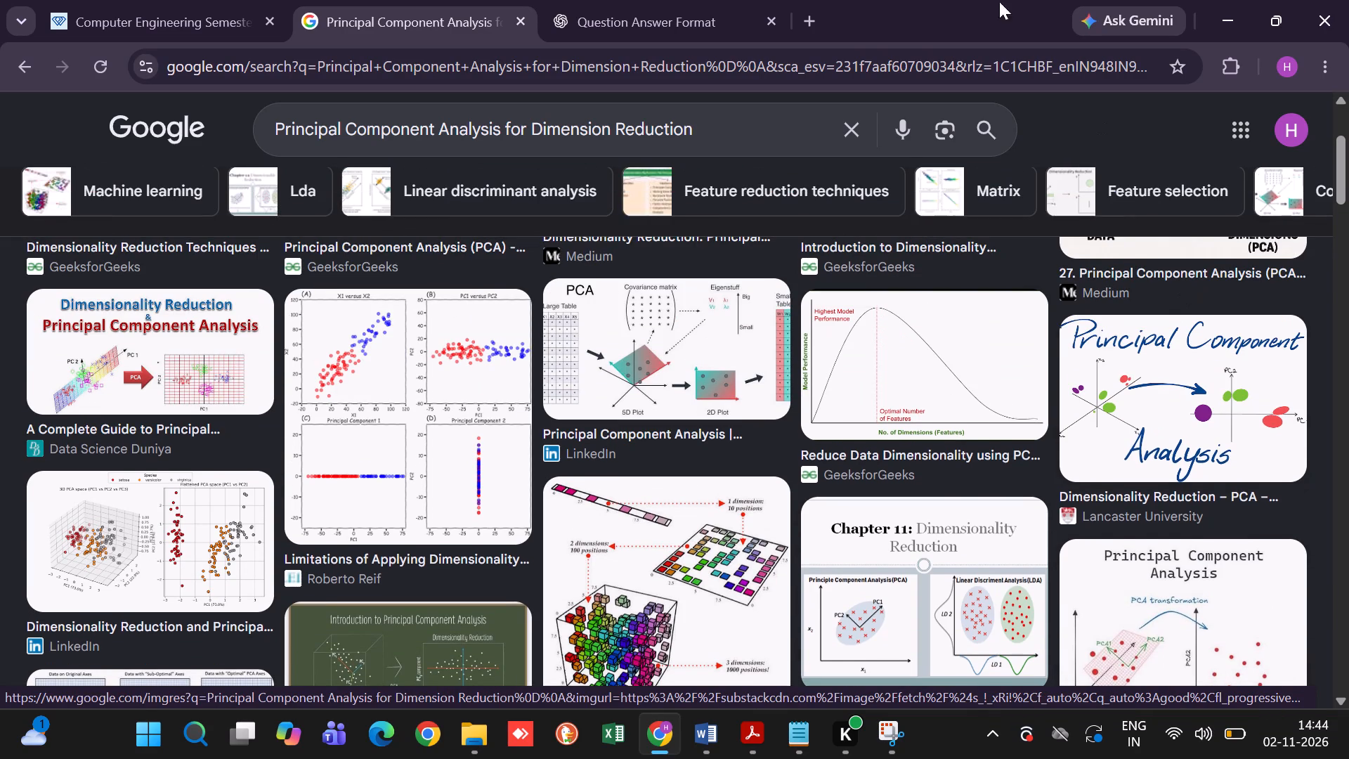
Bring up the ChatGPT conversation in Chrome, then copy the Q6 item "DBSCAN algorithm" from the Notepad question list.
left_click(676, 13)
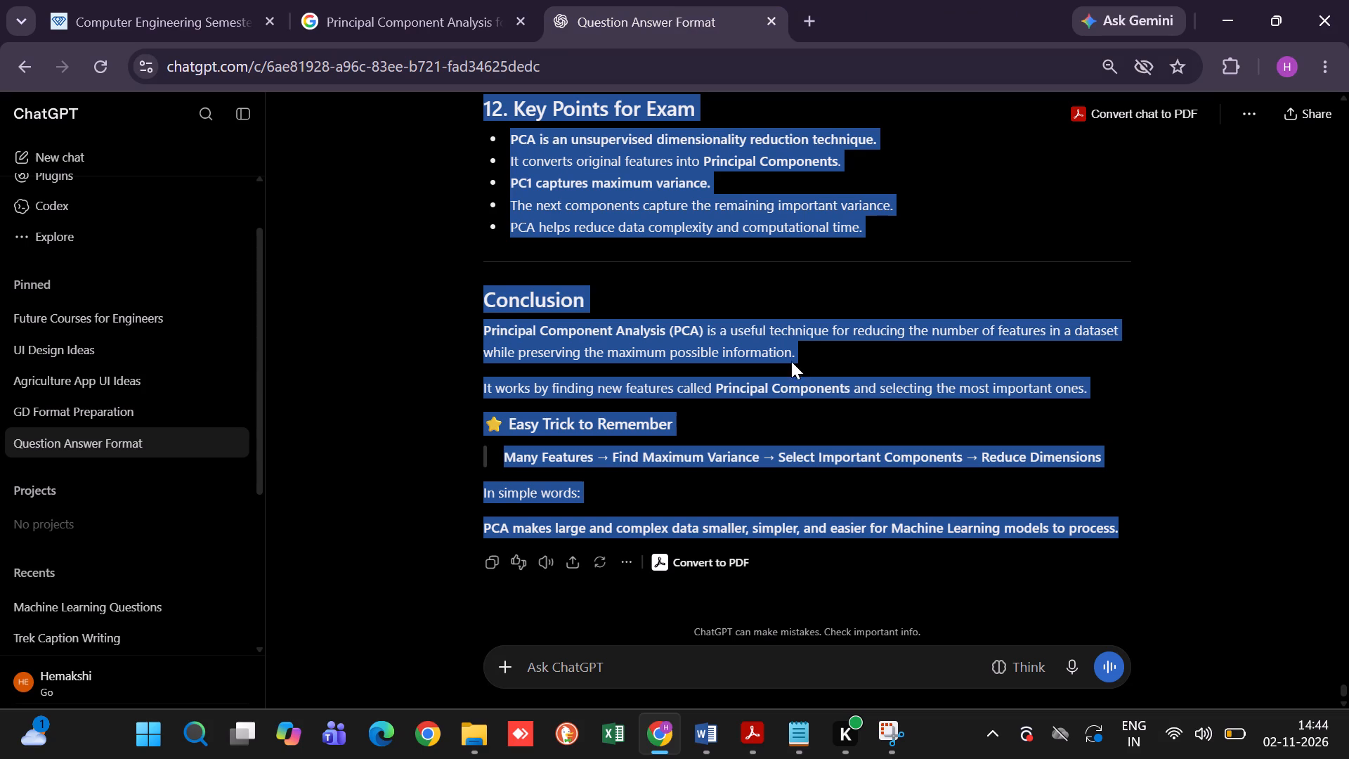
left_click(795, 724)
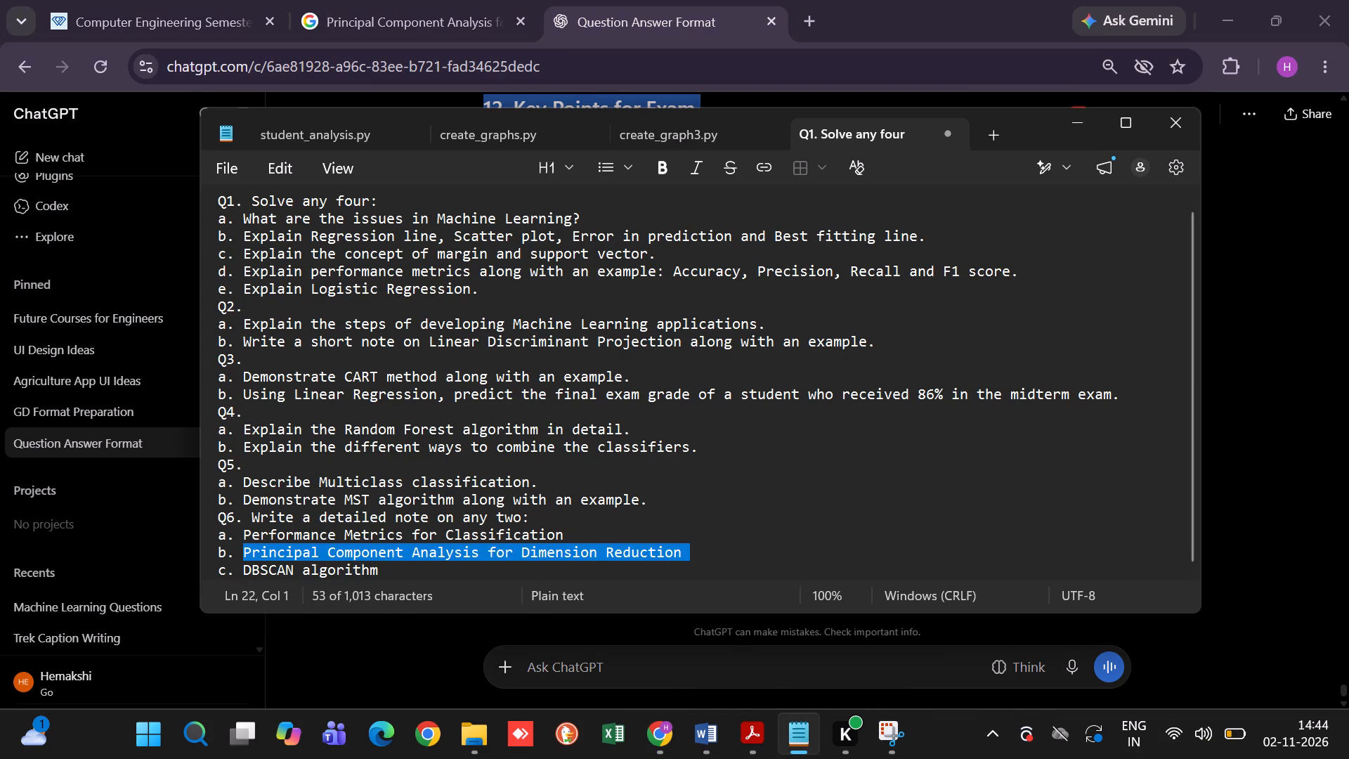
left_click_drag(238, 569, 392, 566)
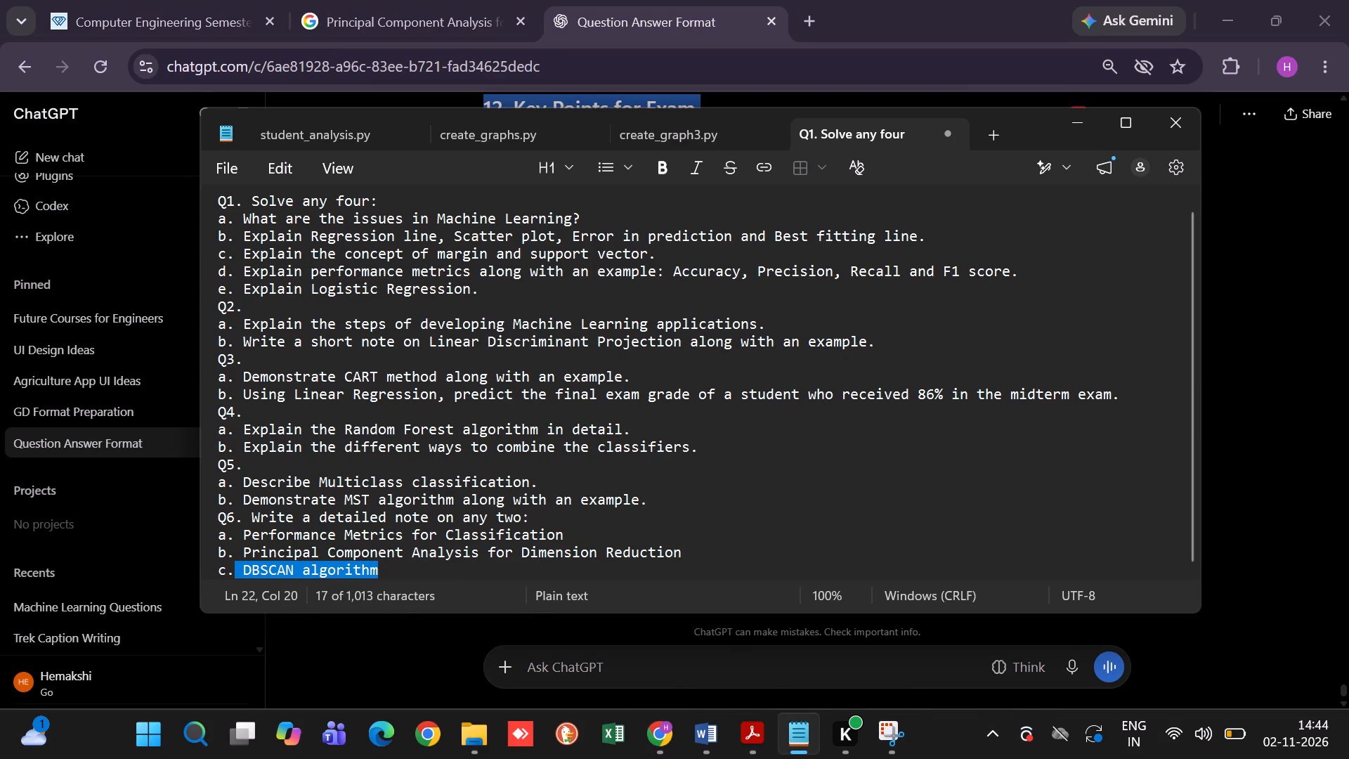
key("ctrl+c")
scroll(392, 566, "down", 2)
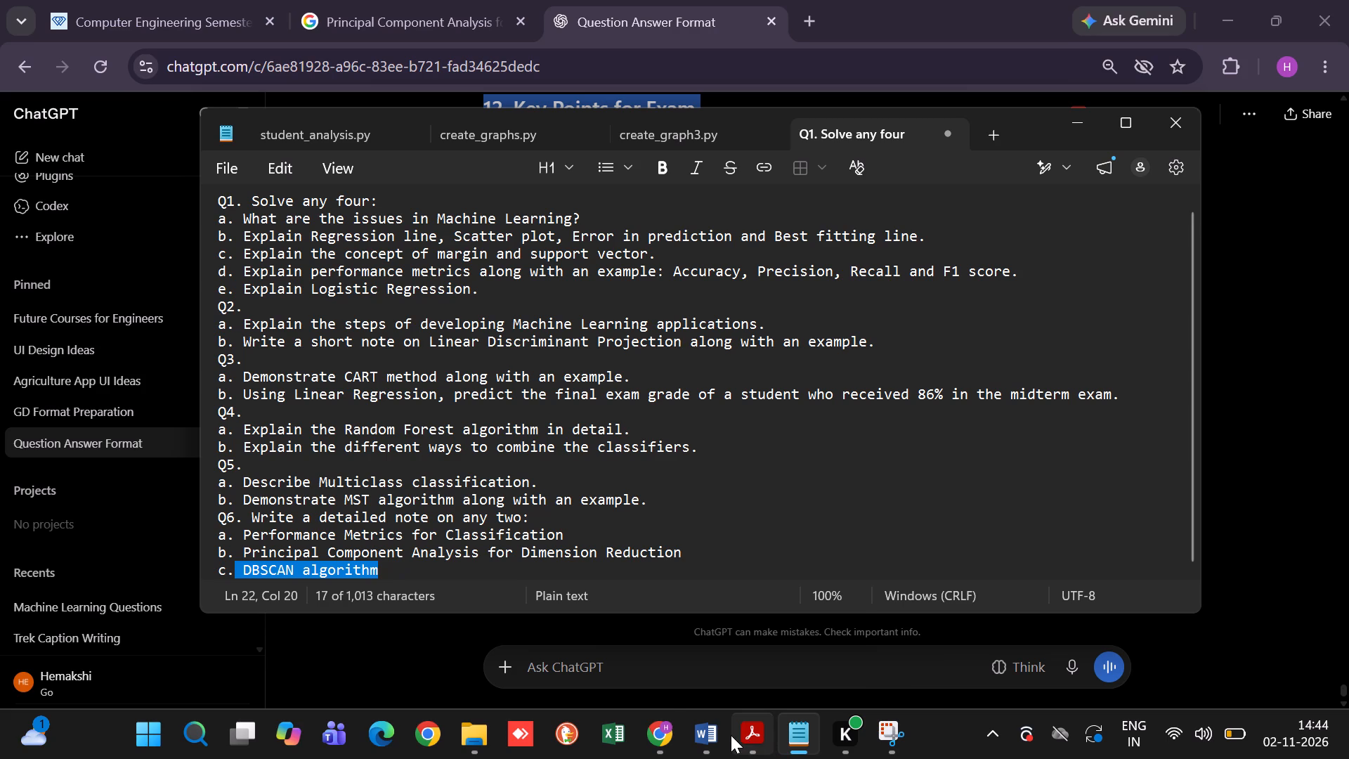
left_click(738, 735)
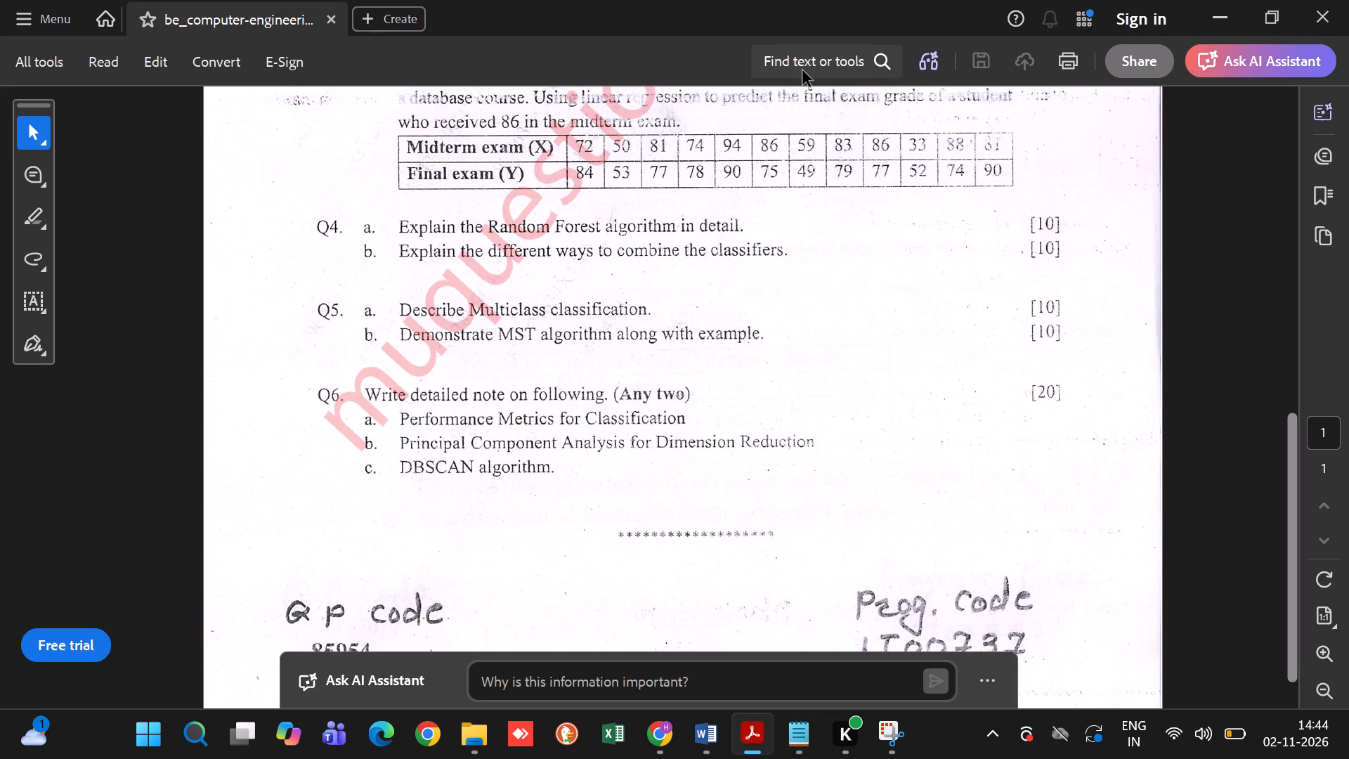
scroll(790, 296, "up", 1)
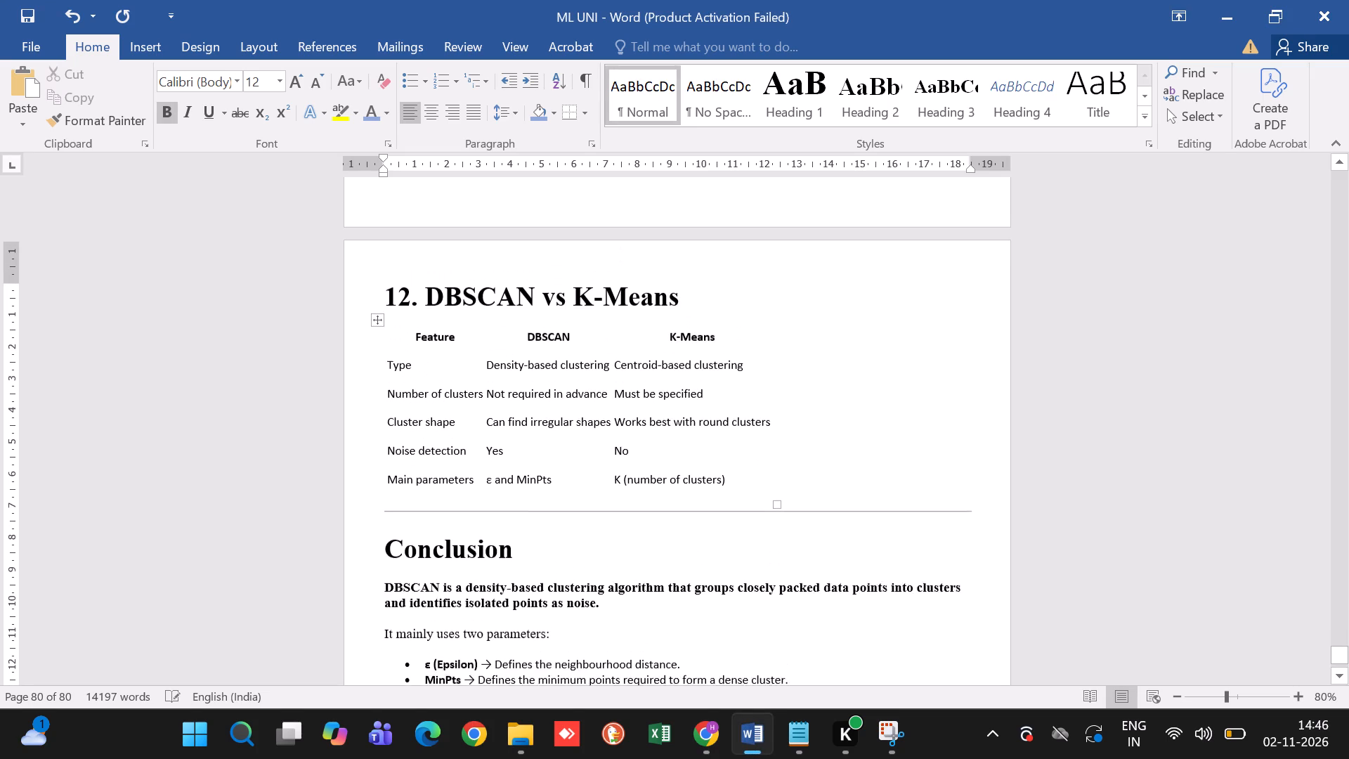
left_click(377, 326)
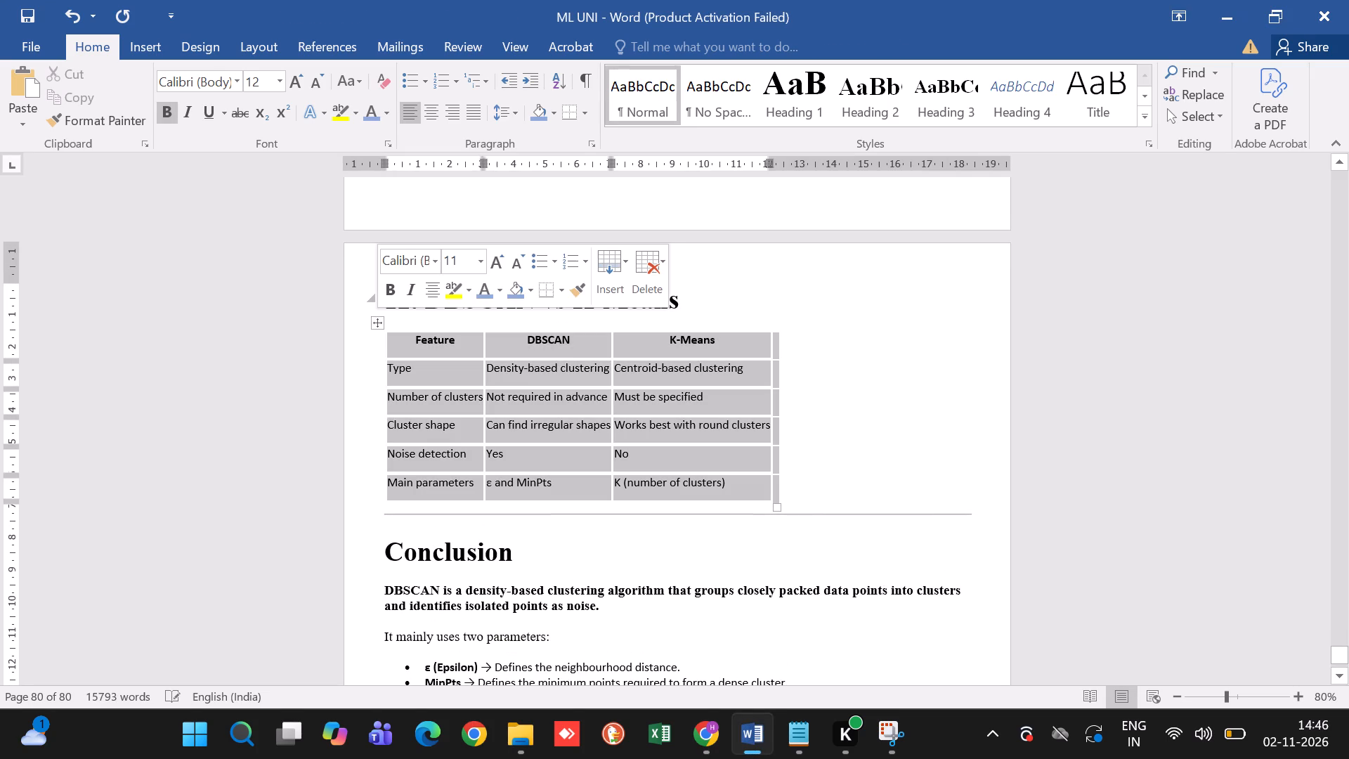
left_click(563, 292)
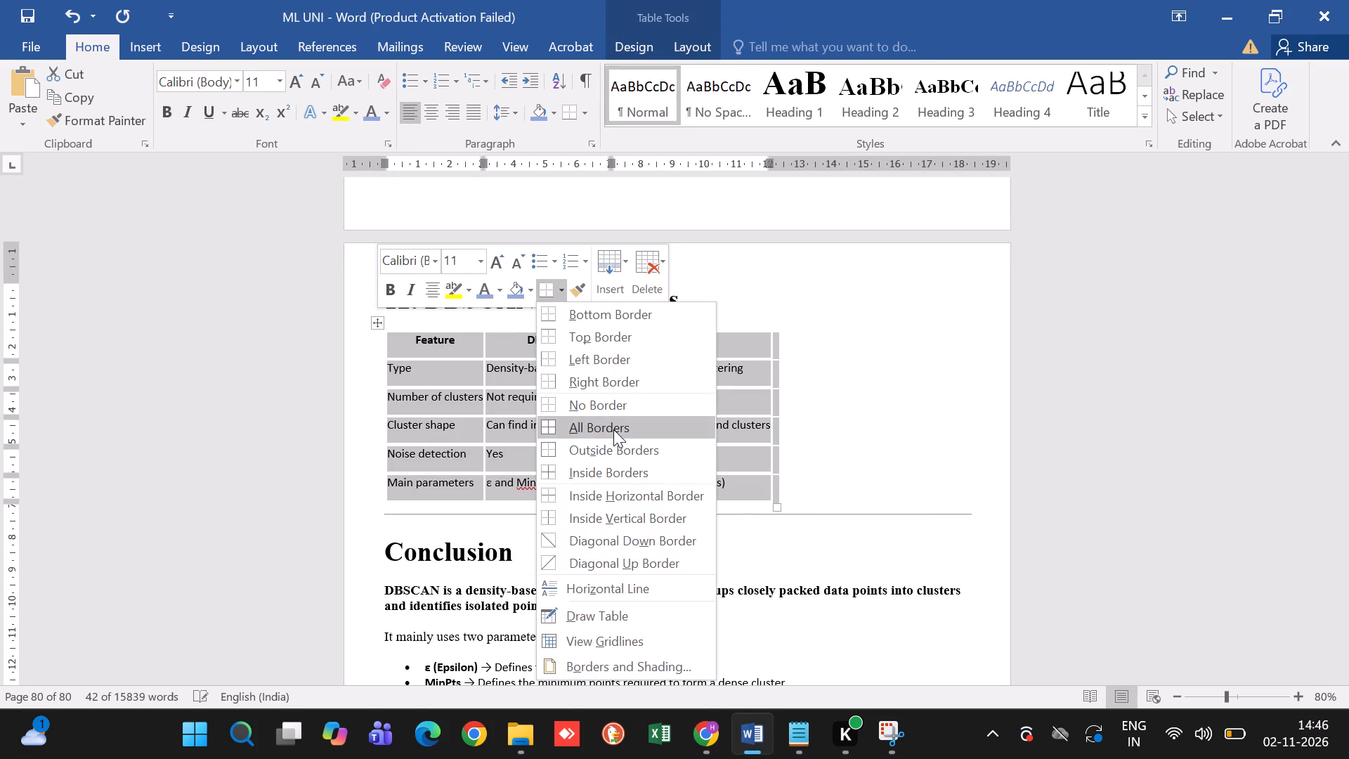
left_click(611, 436)
Select the whole DBSCAN answer from "1. Introduction" to its end and remove the space after its paragraphs.
scroll(611, 436, "up", 4)
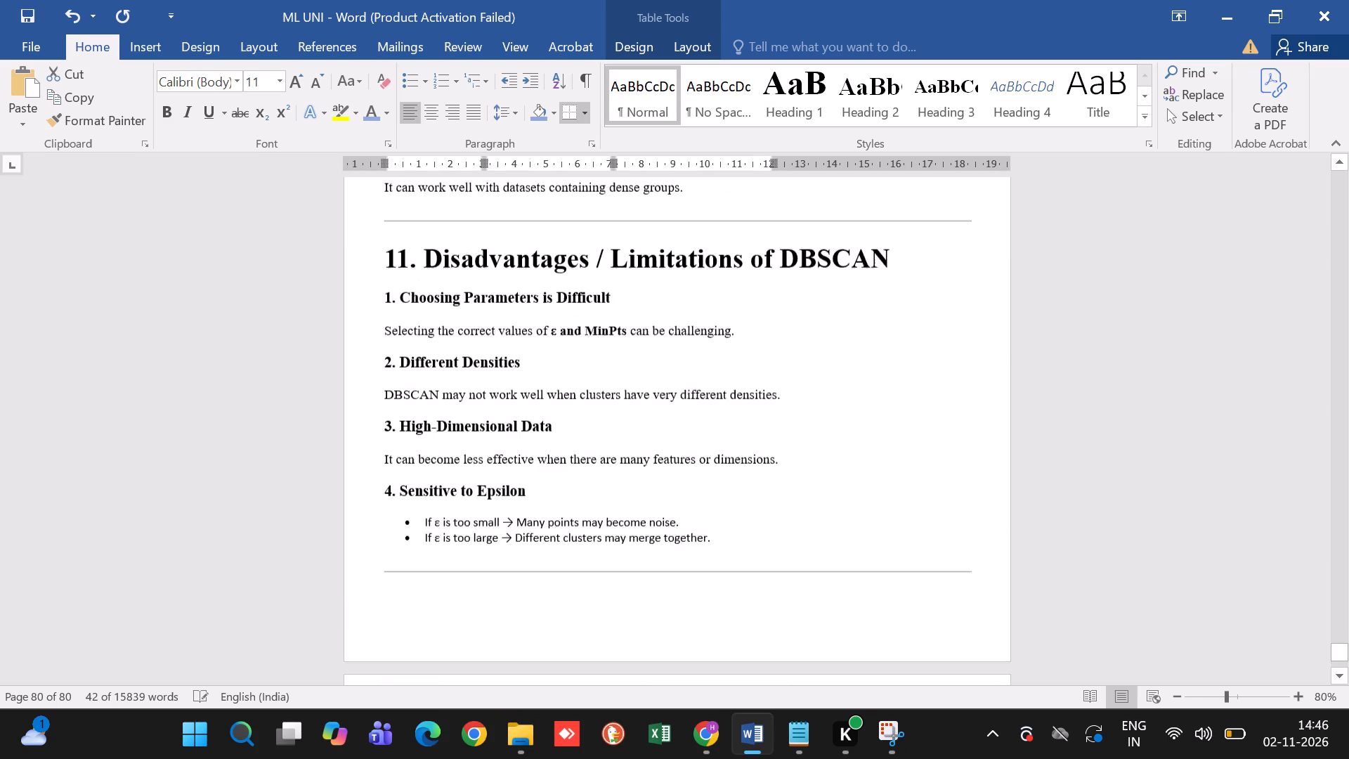
scroll(611, 436, "up", 5)
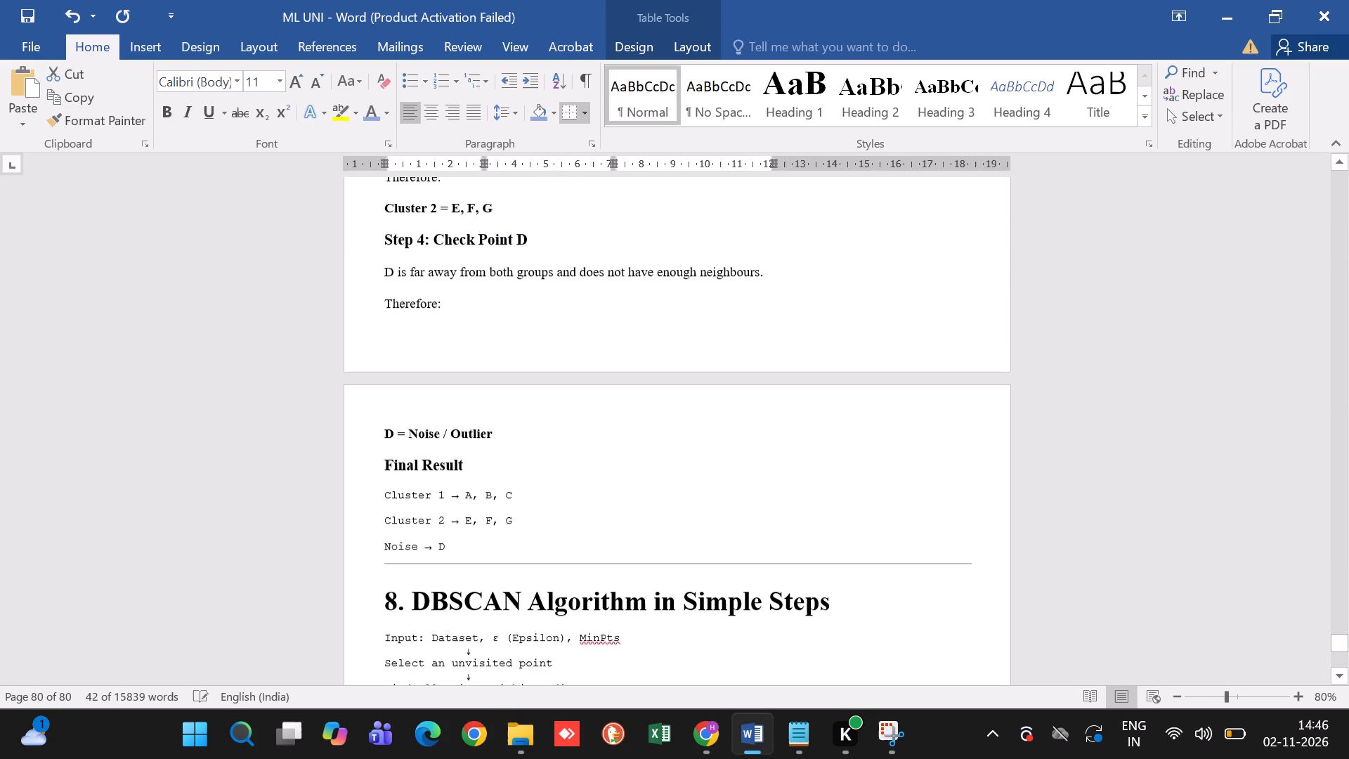
scroll(611, 436, "up", 7)
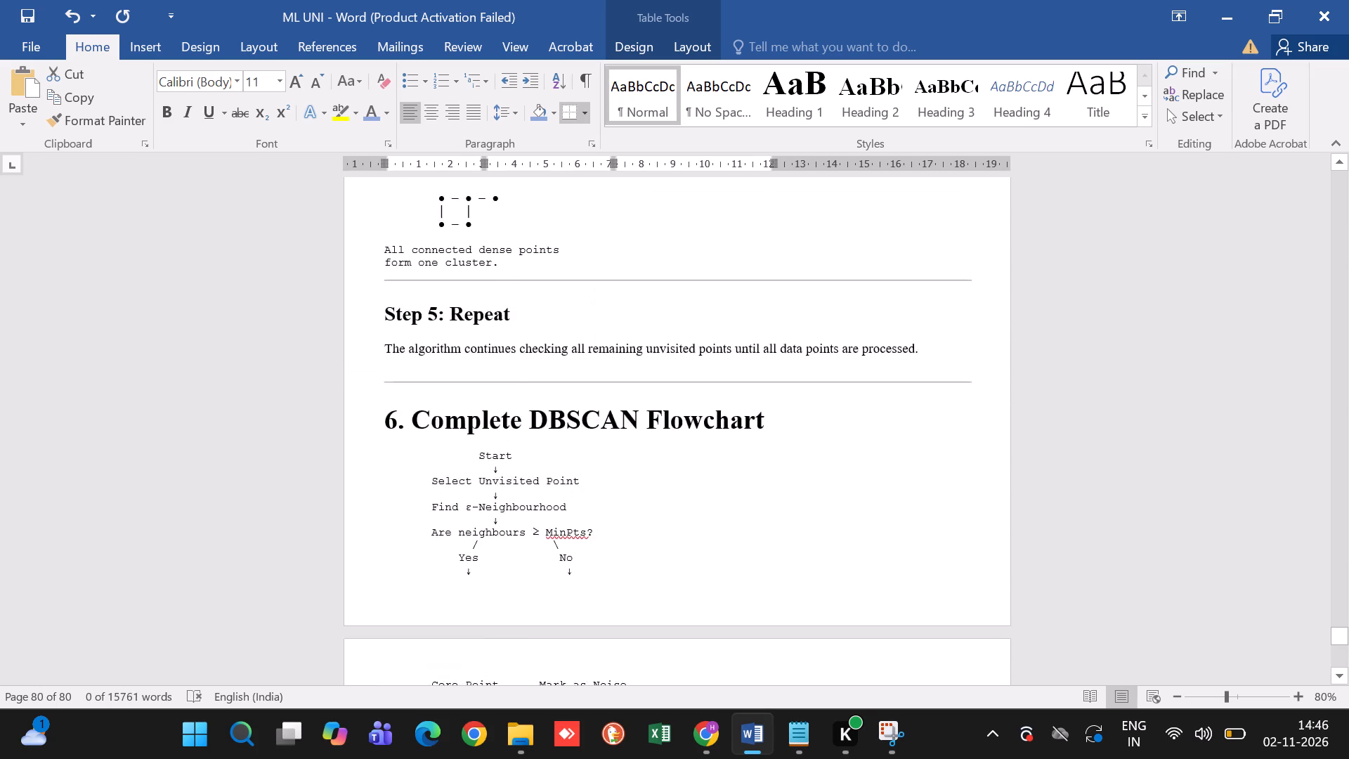
scroll(611, 436, "up", 13)
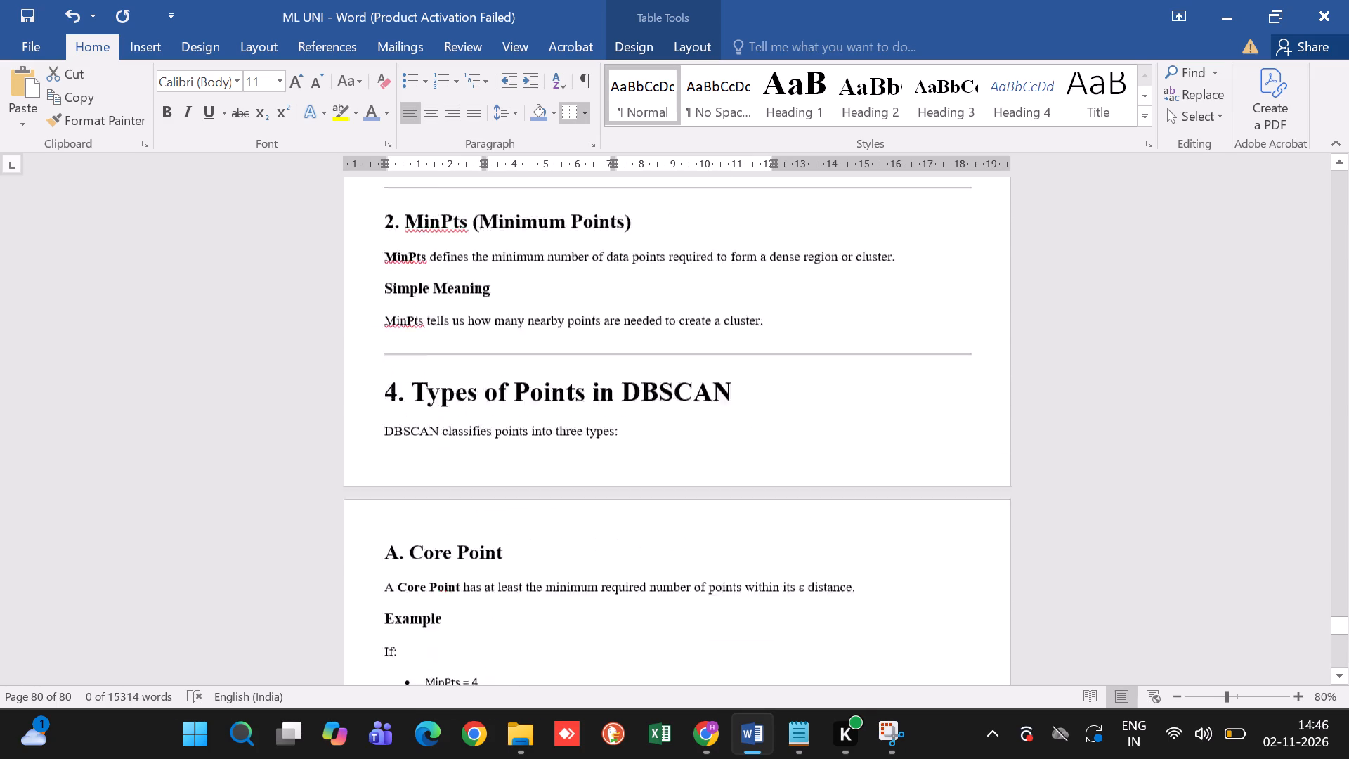
scroll(611, 436, "up", 8)
scroll(611, 436, "down", 2)
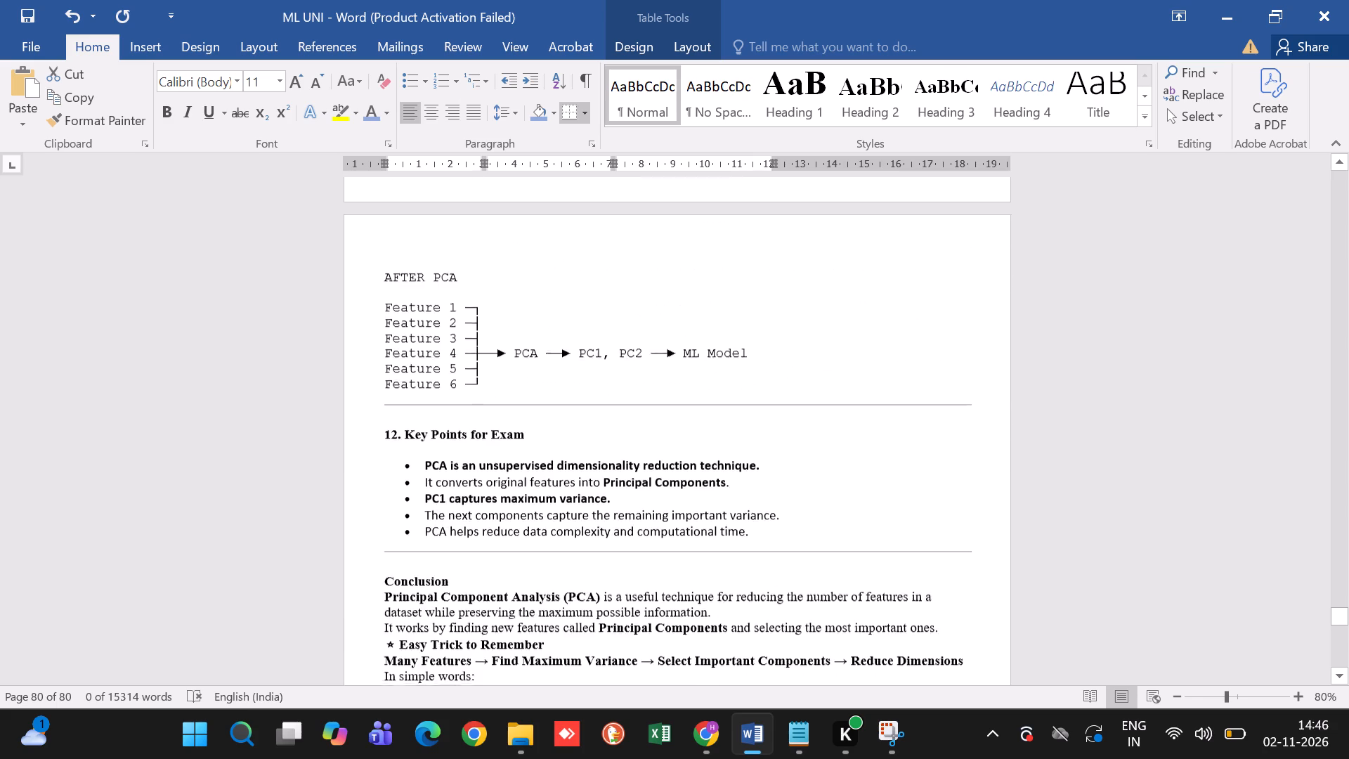
scroll(611, 436, "down", 3)
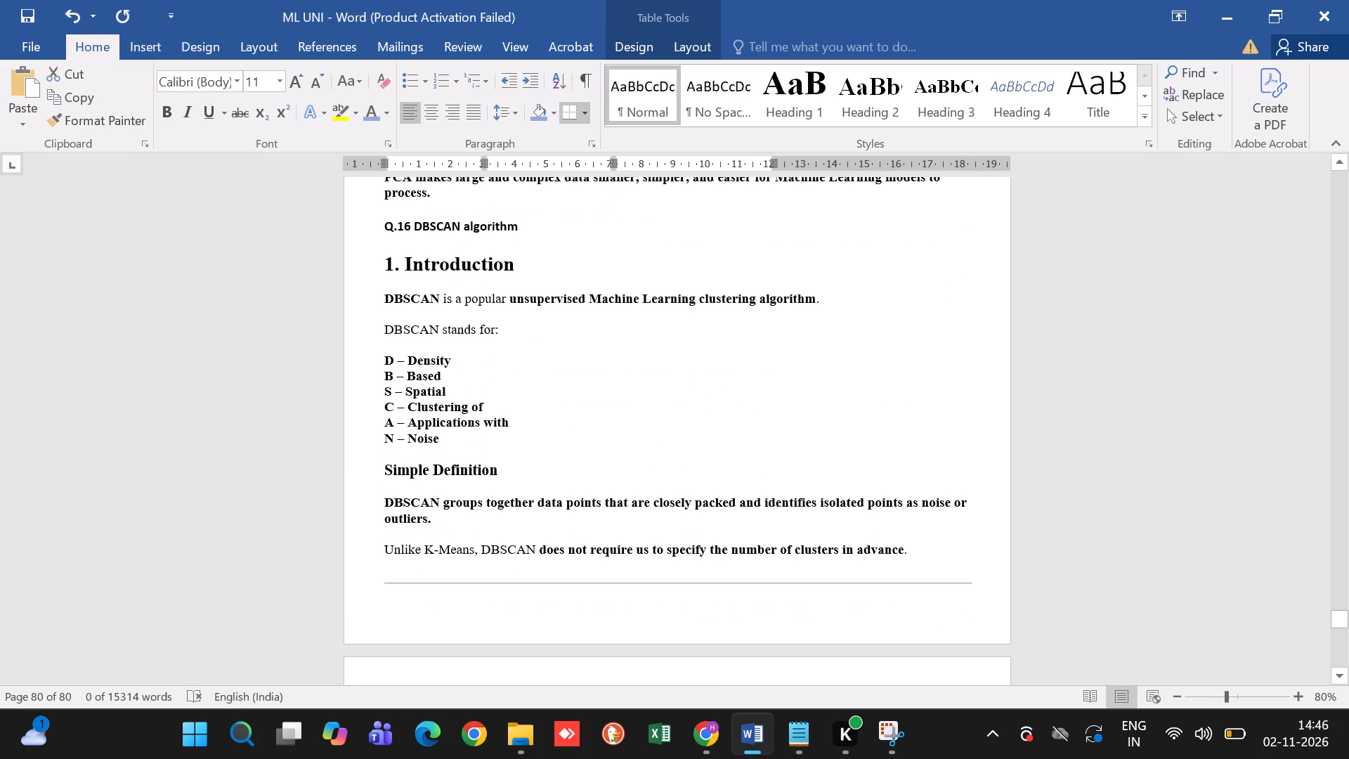
left_click_drag(383, 263, 627, 475)
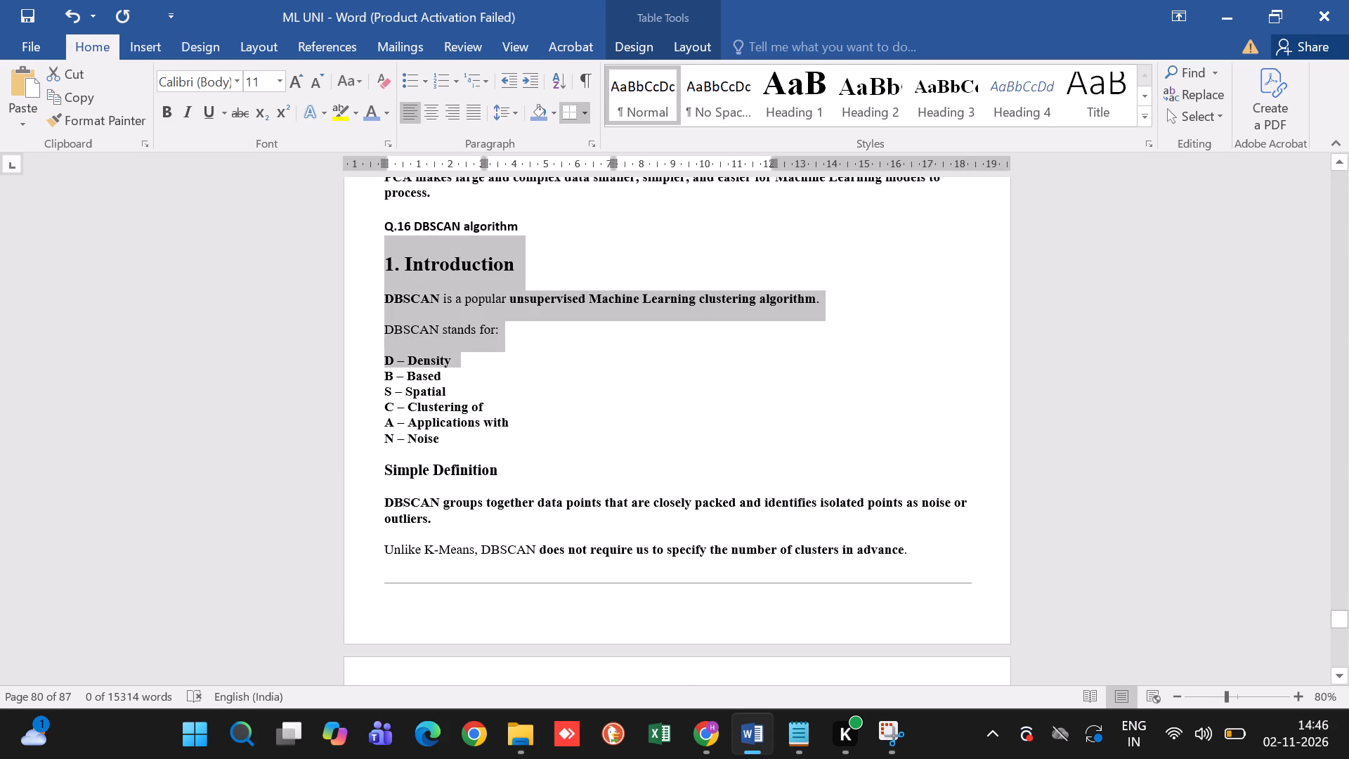
left_click_drag(627, 475, 694, 758)
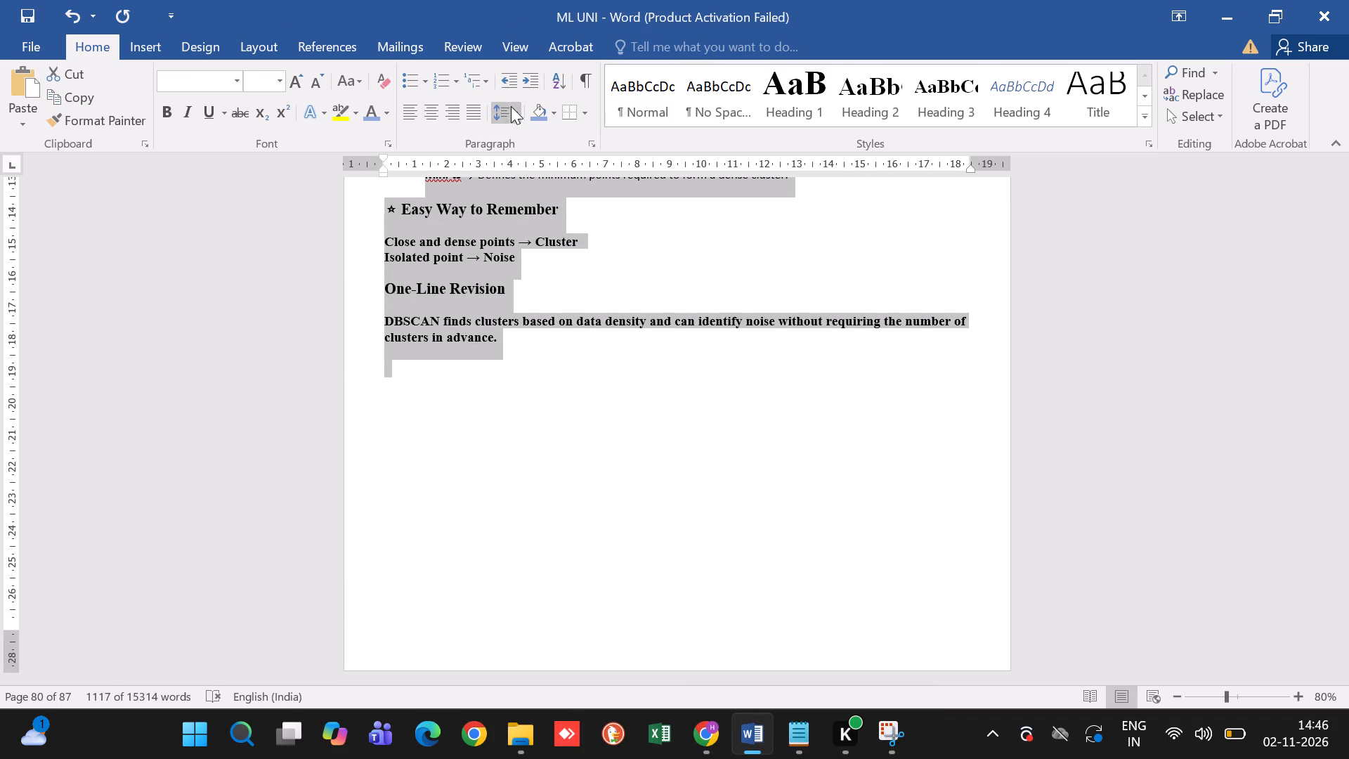
left_click(518, 106)
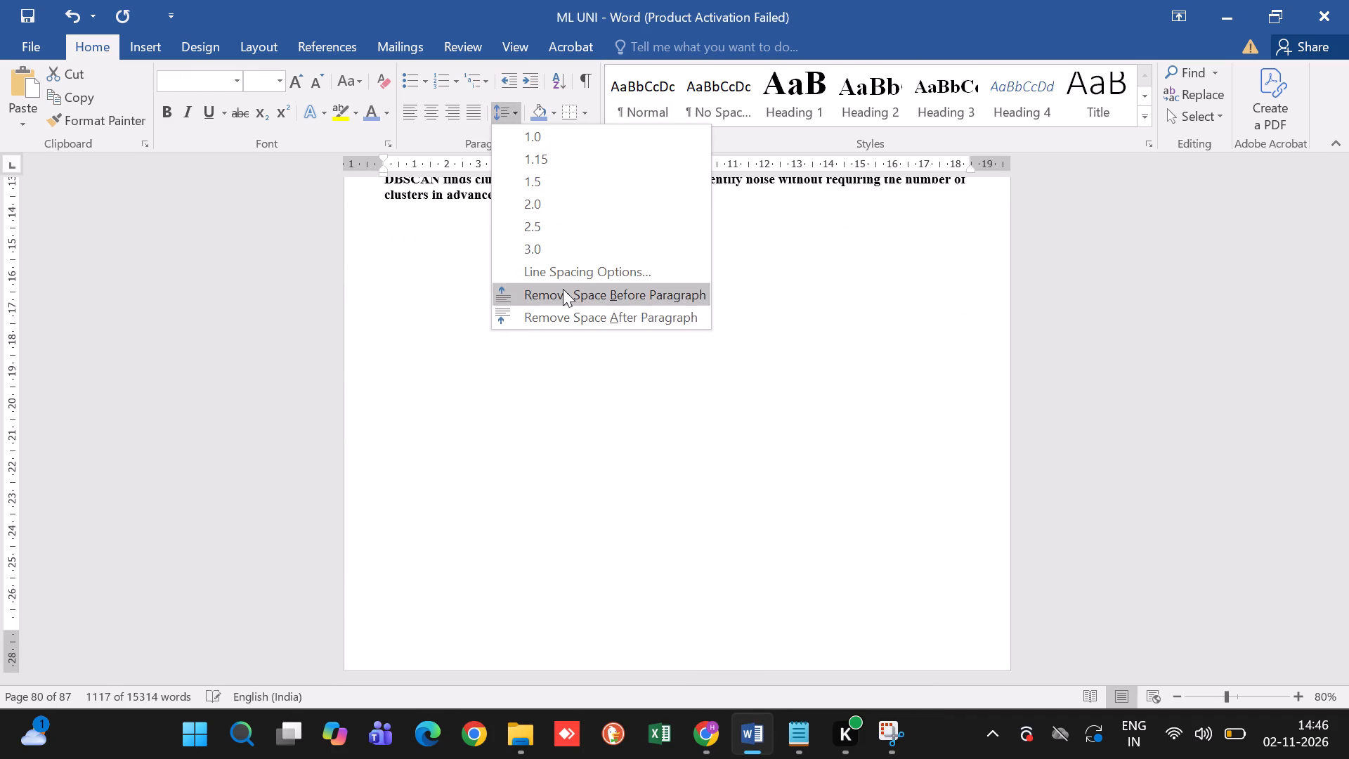
left_click(563, 310)
Set the font size of the entire selected DBSCAN answer to 12, then clear the selection.
scroll(563, 310, "up", 2)
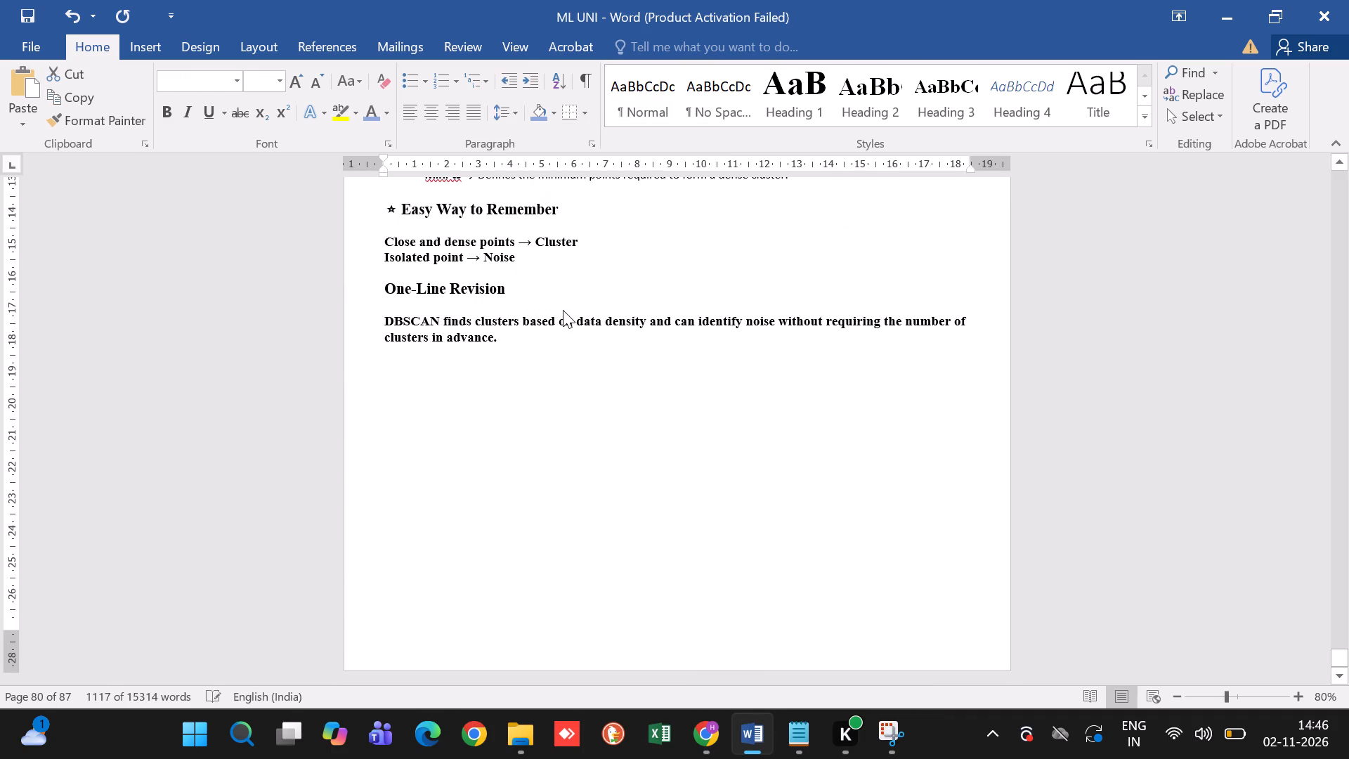
scroll(563, 310, "up", 6)
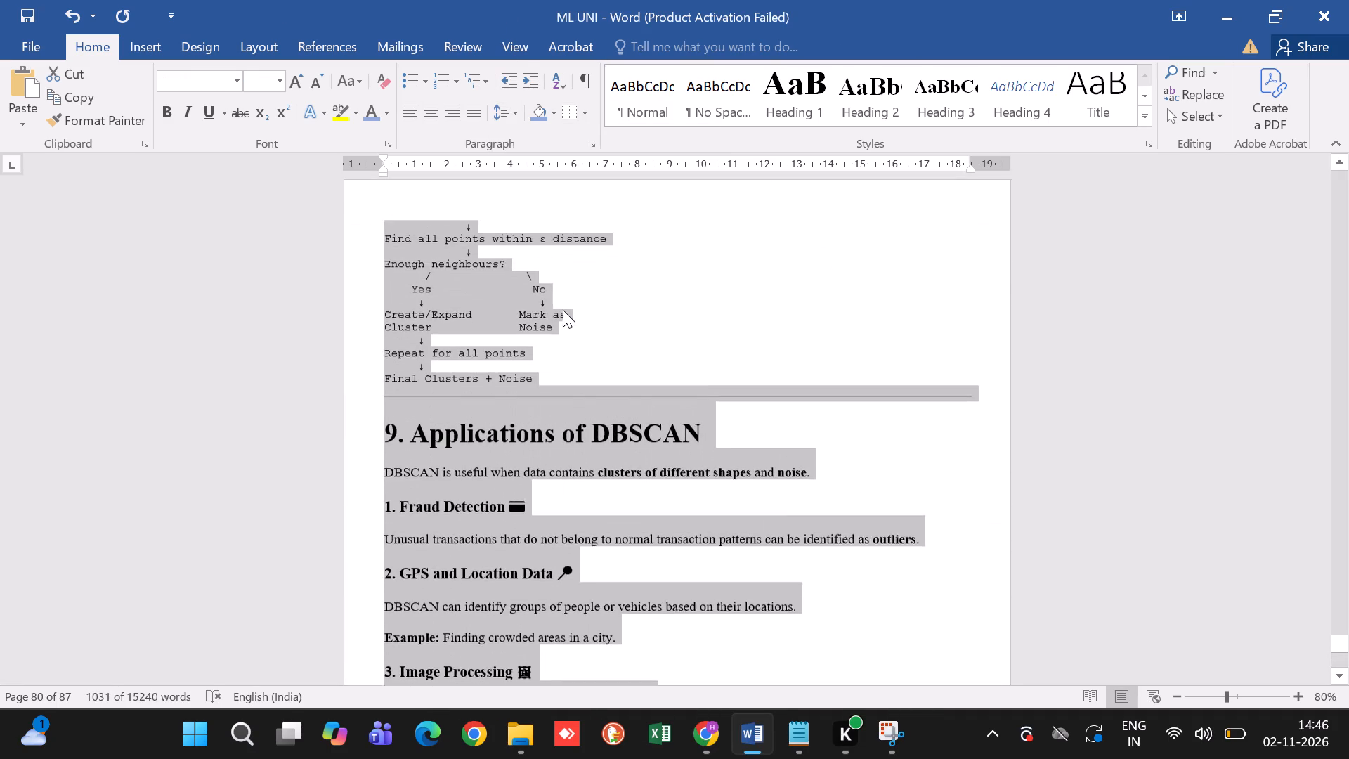
scroll(563, 310, "up", 1)
left_click(261, 83)
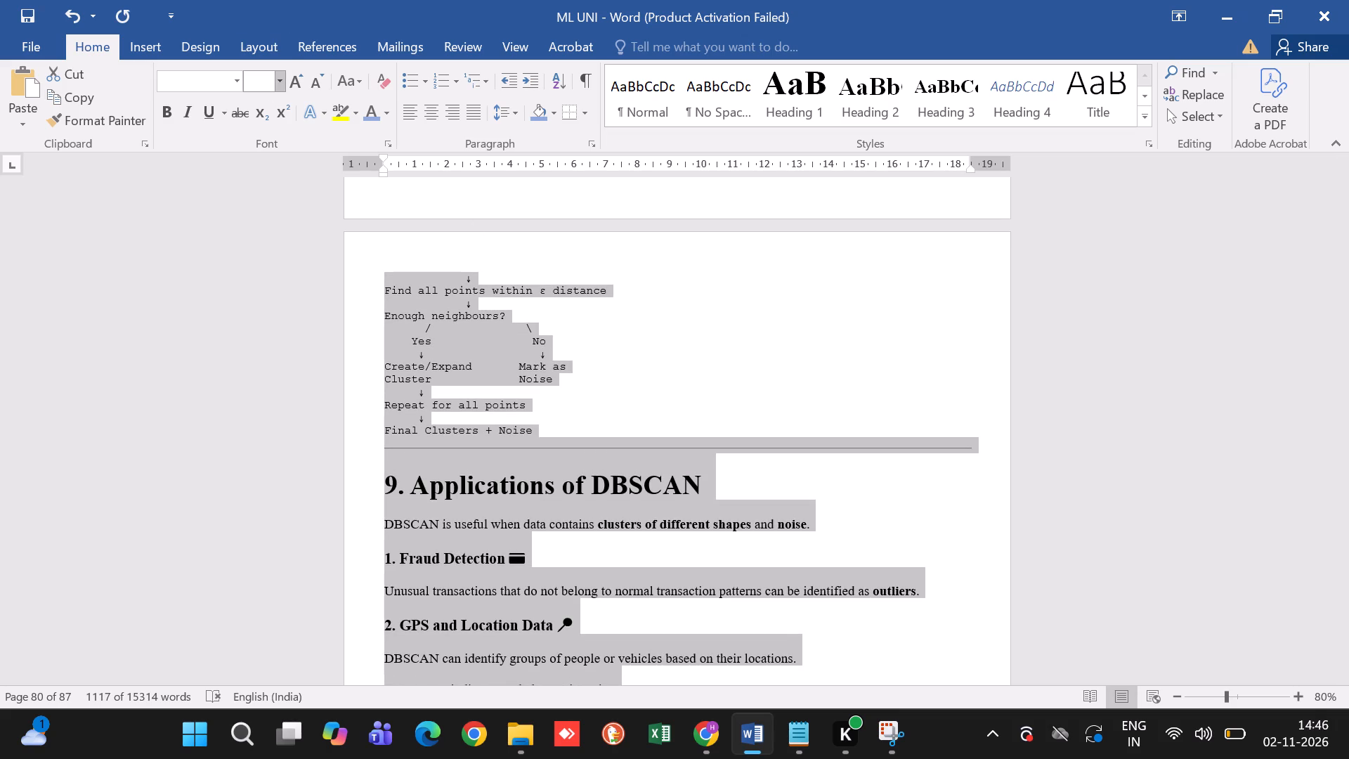
type("12")
key("Return")
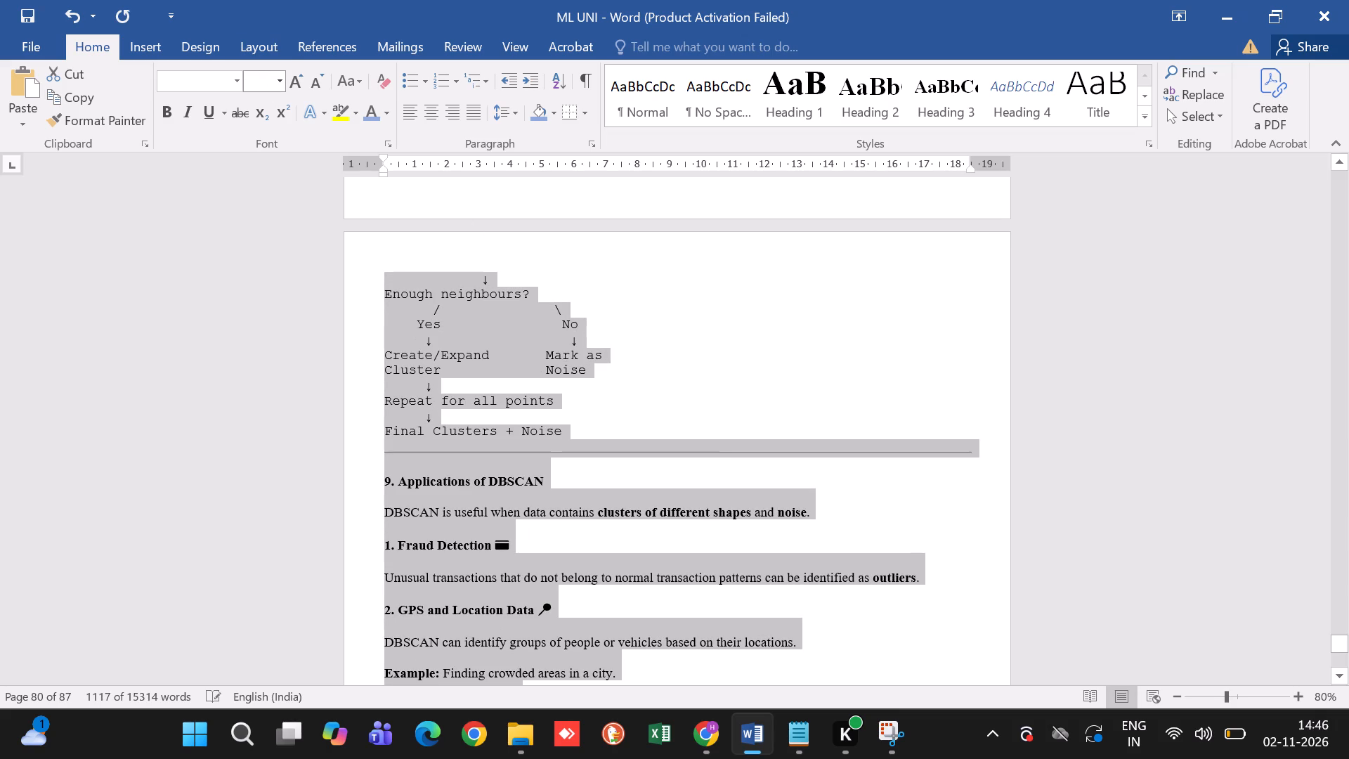
left_click(743, 318)
Remove the space before paragraphs from the "9. Applications of DBSCAN" heading through the text under "3. Finds Different Shapes".
scroll(743, 318, "down", 1)
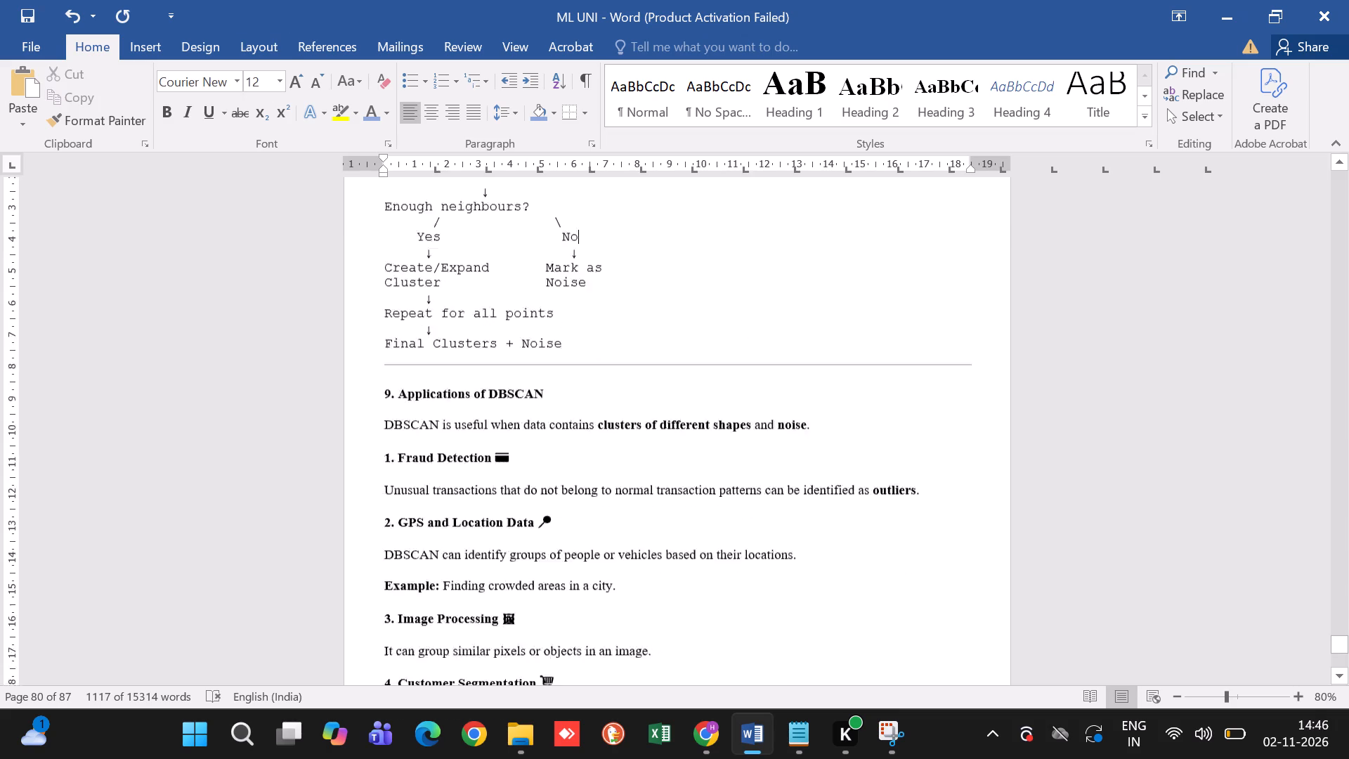
scroll(743, 318, "down", 1)
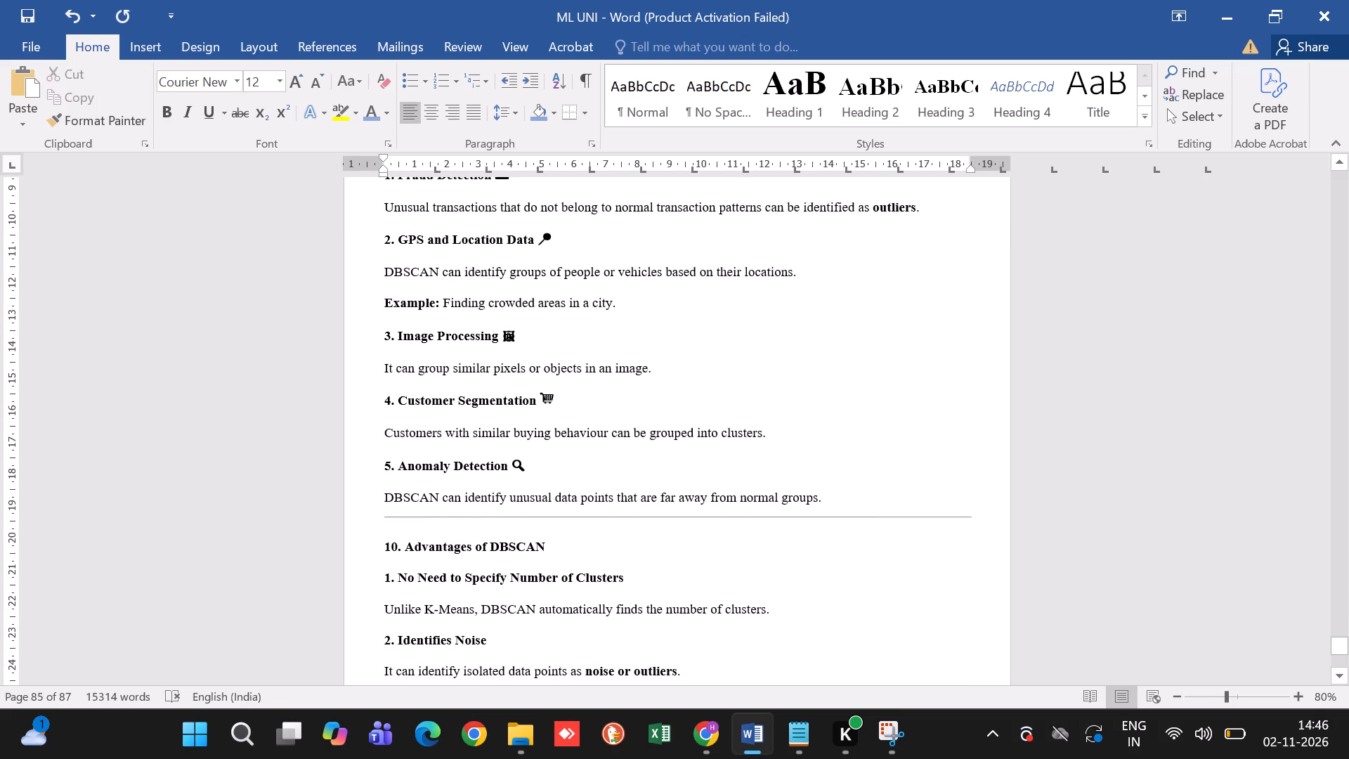
scroll(826, 524, "down", 2)
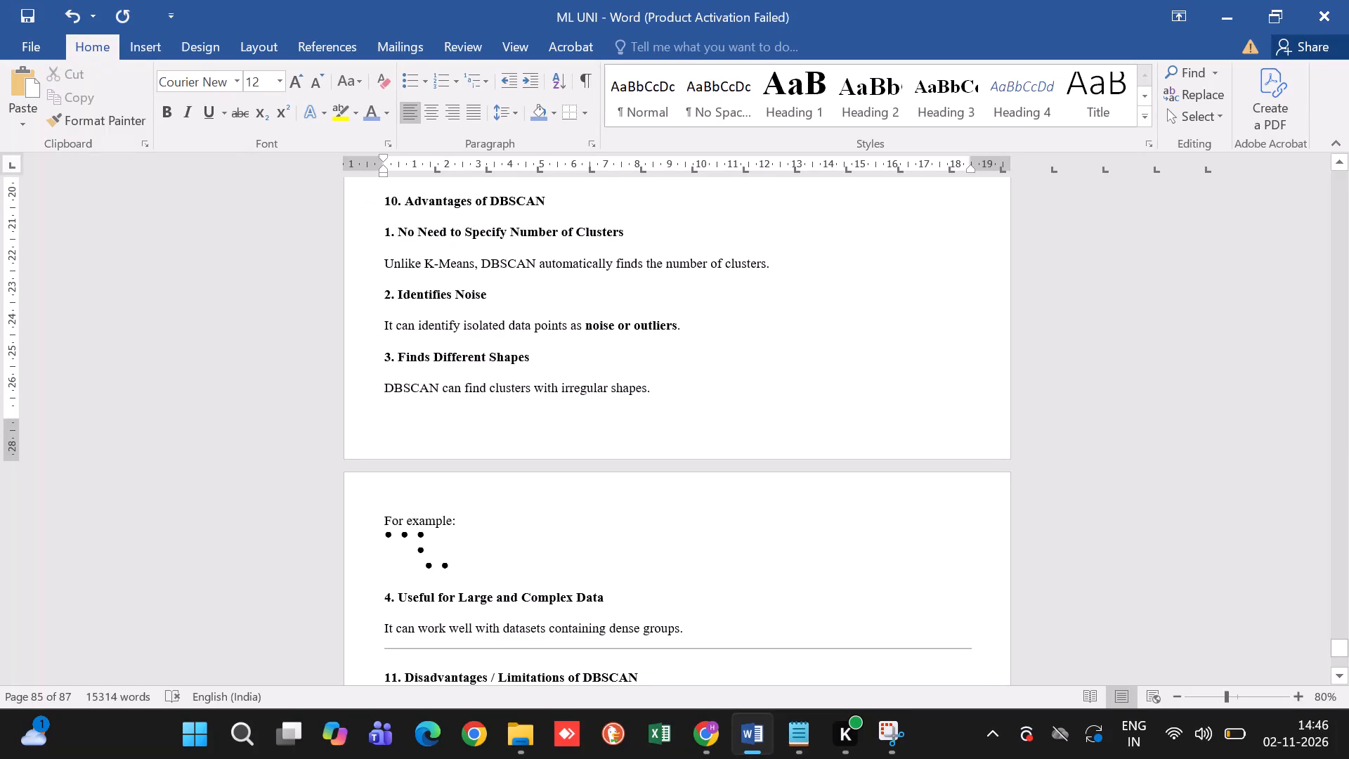
left_click_drag(750, 417, 346, 211)
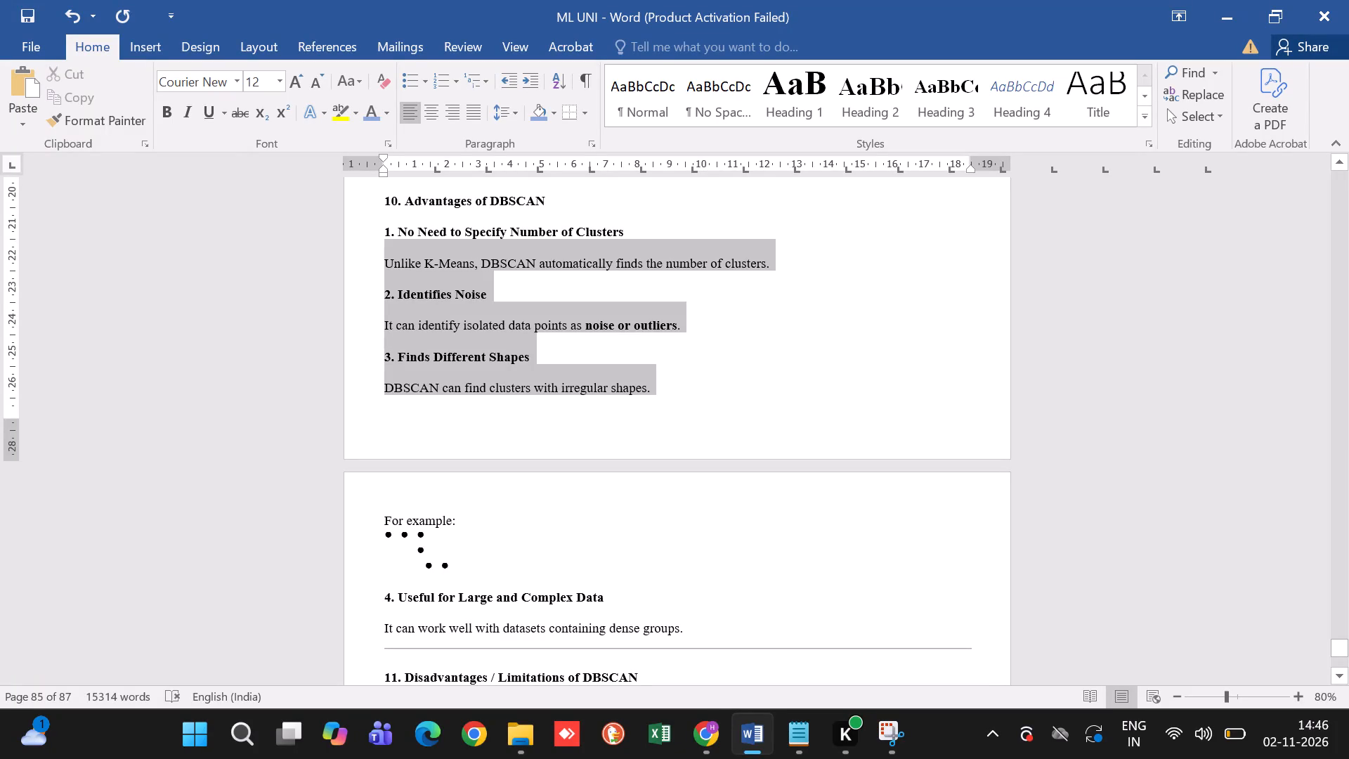
left_click_drag(346, 211, 390, 411)
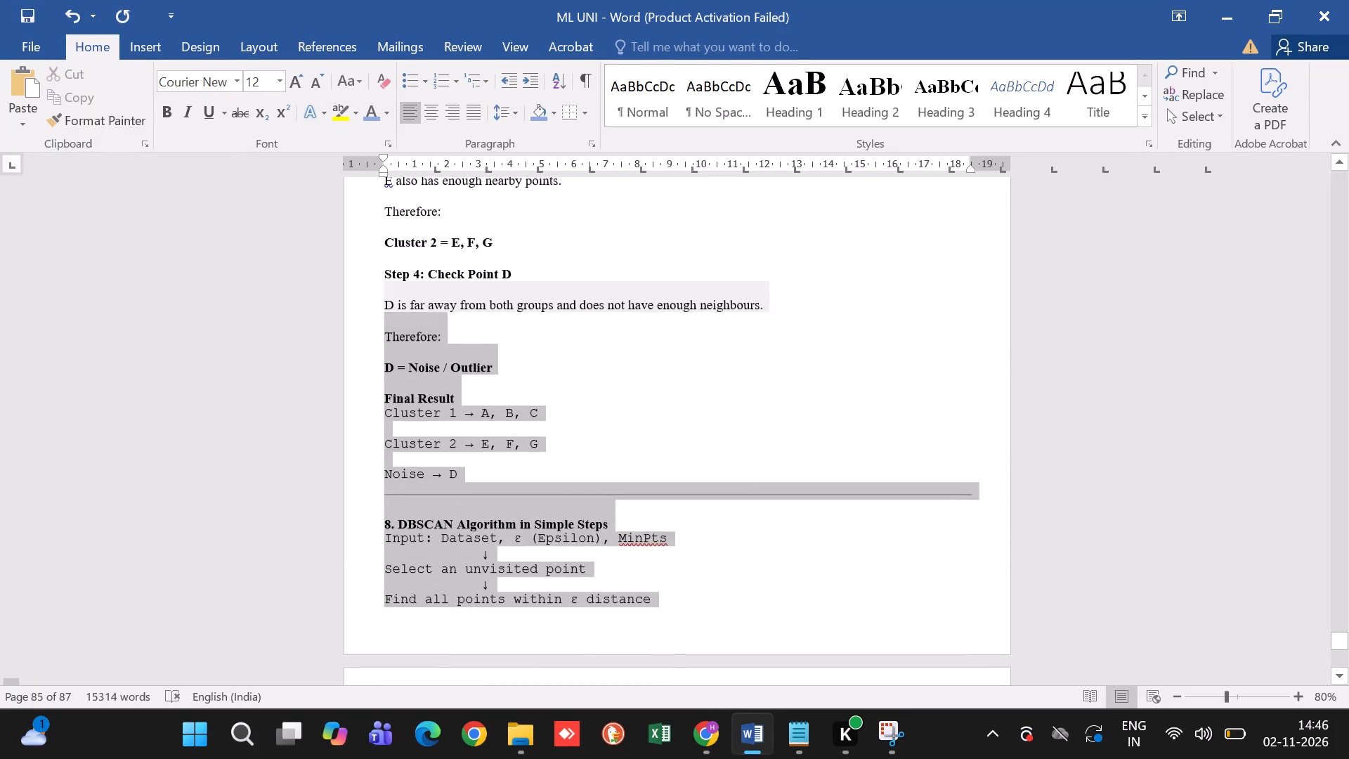
left_click_drag(390, 411, 374, 446)
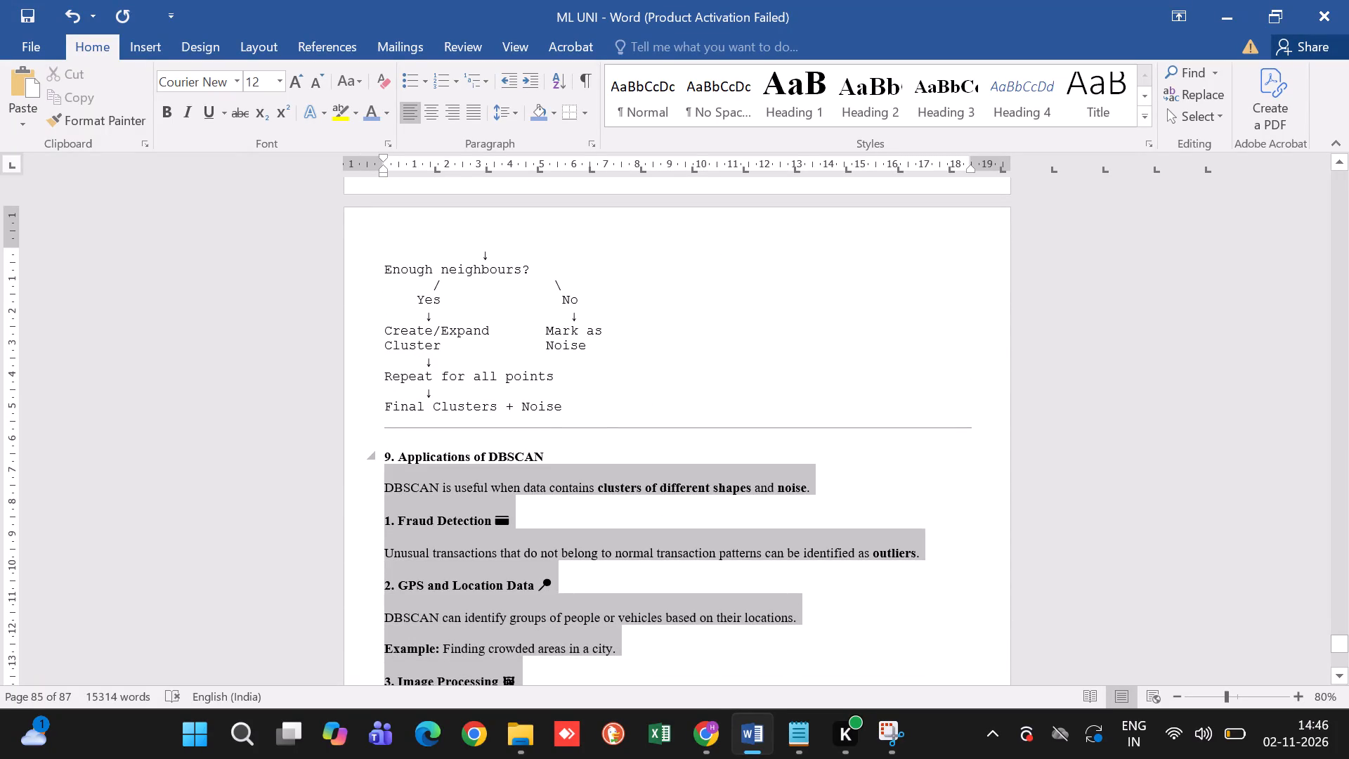
left_click_drag(374, 446, 374, 447)
left_click_drag(522, 114, 514, 114)
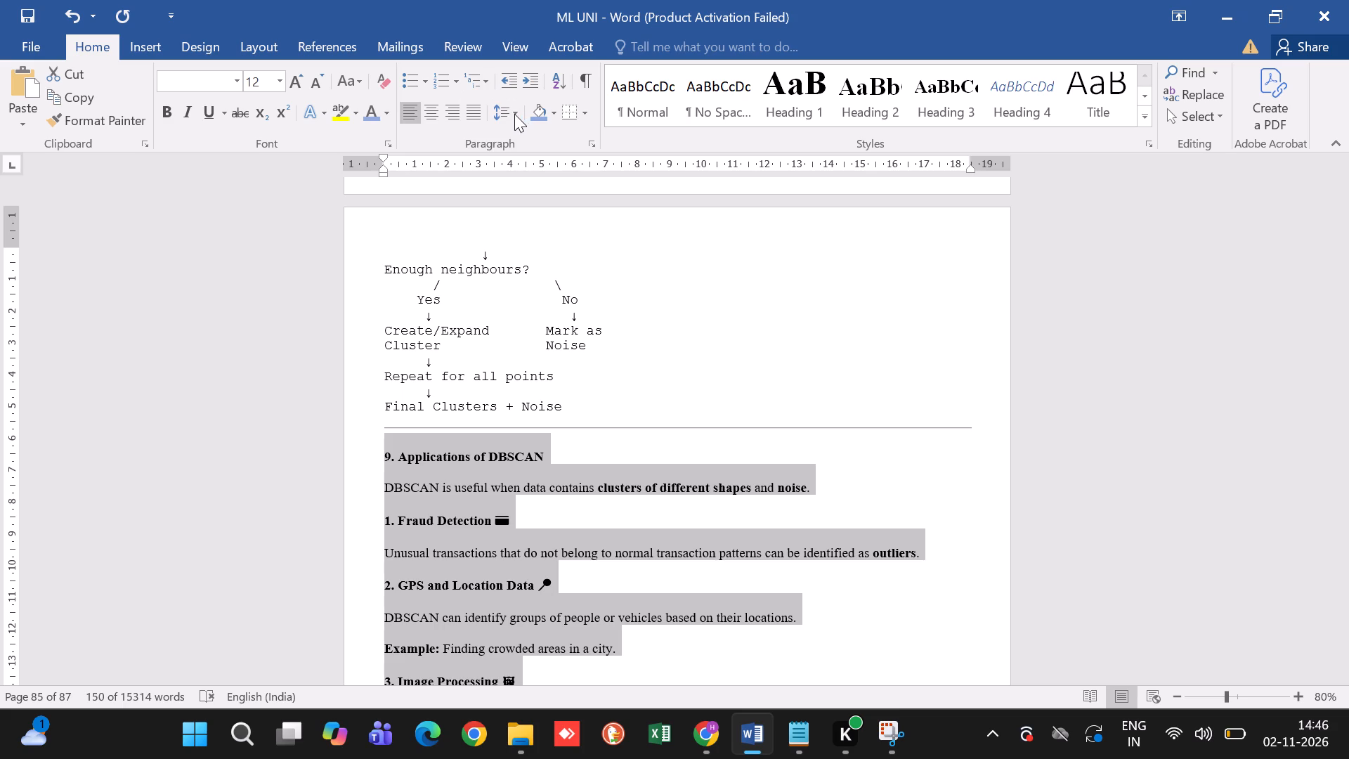
left_click_drag(514, 114, 514, 114)
left_click(514, 114)
left_click(550, 292)
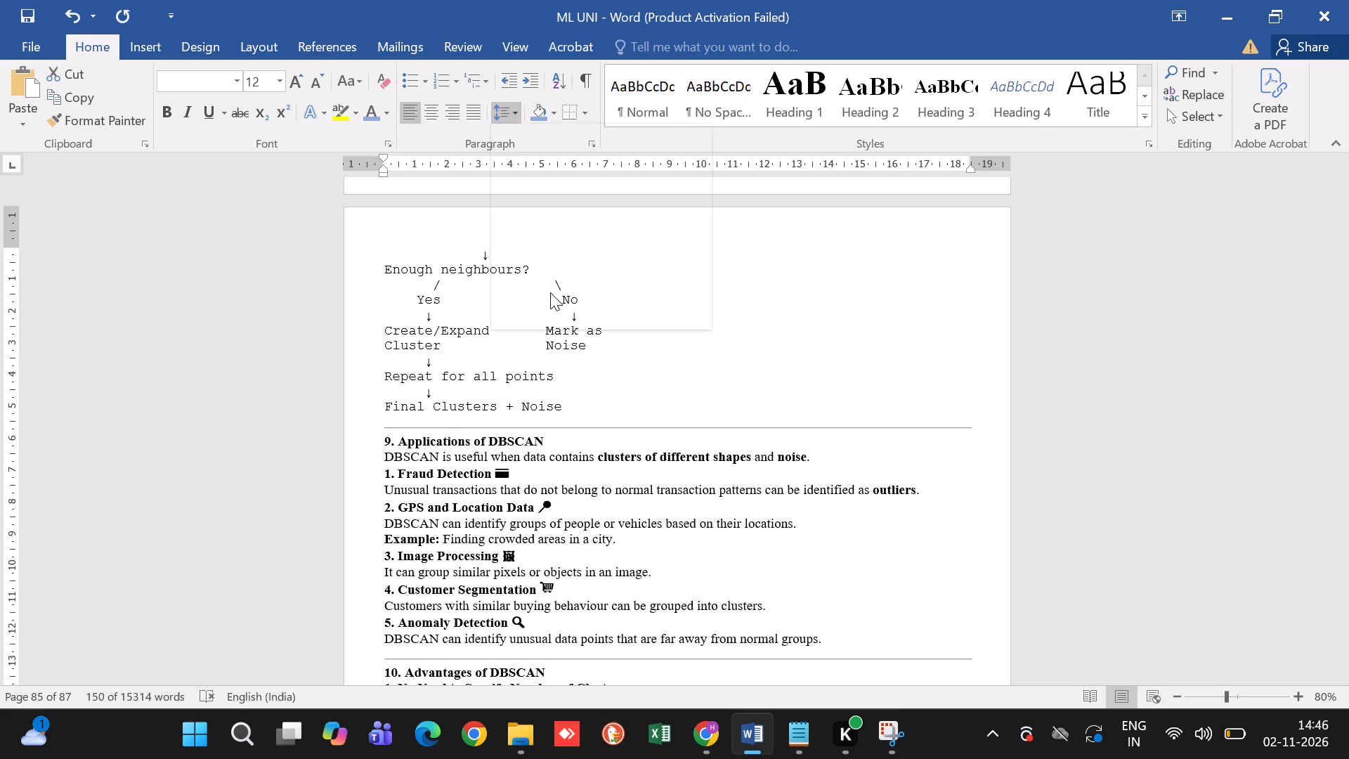
Remove the space before paragraphs in the whole "11. Disadvantages / Limitations of DBSCAN" section, including its two Epsilon bullets.
scroll(652, 378, "down", 2)
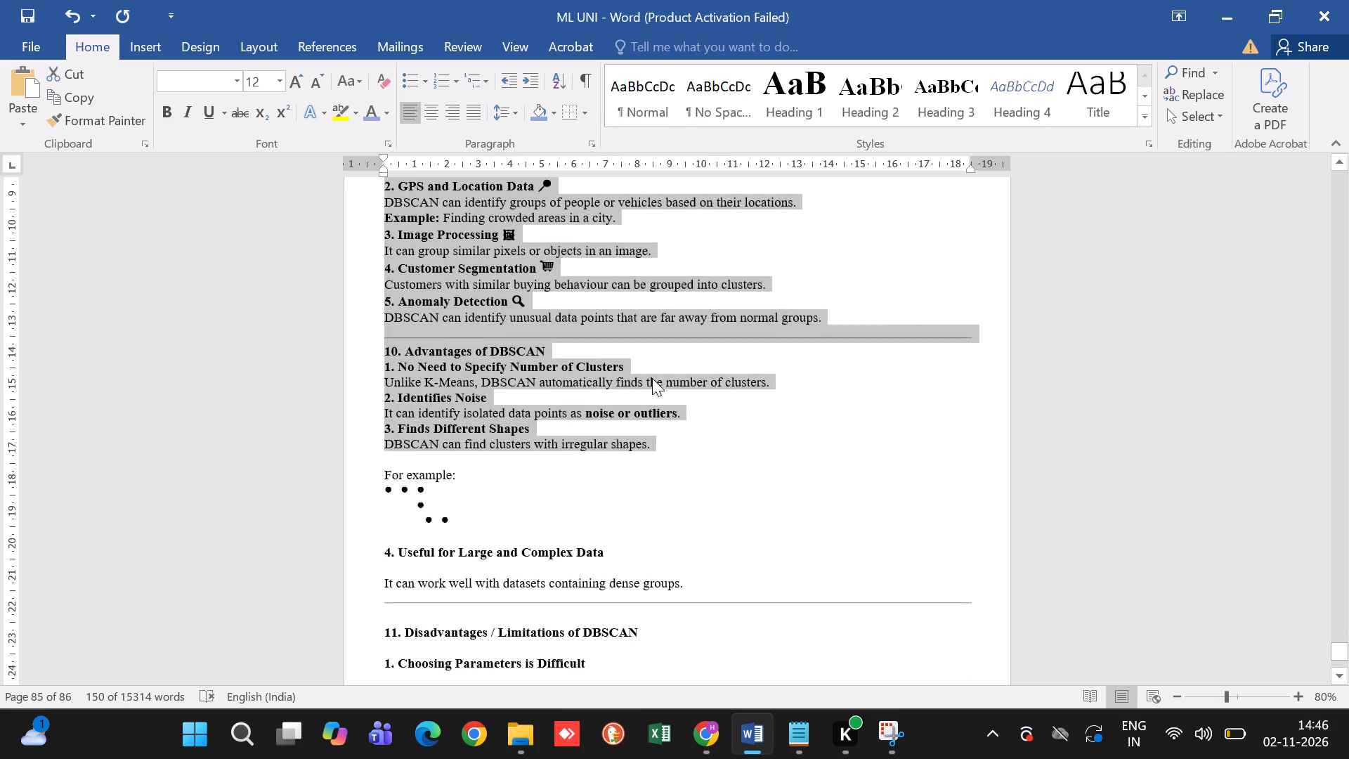
scroll(652, 378, "down", 3)
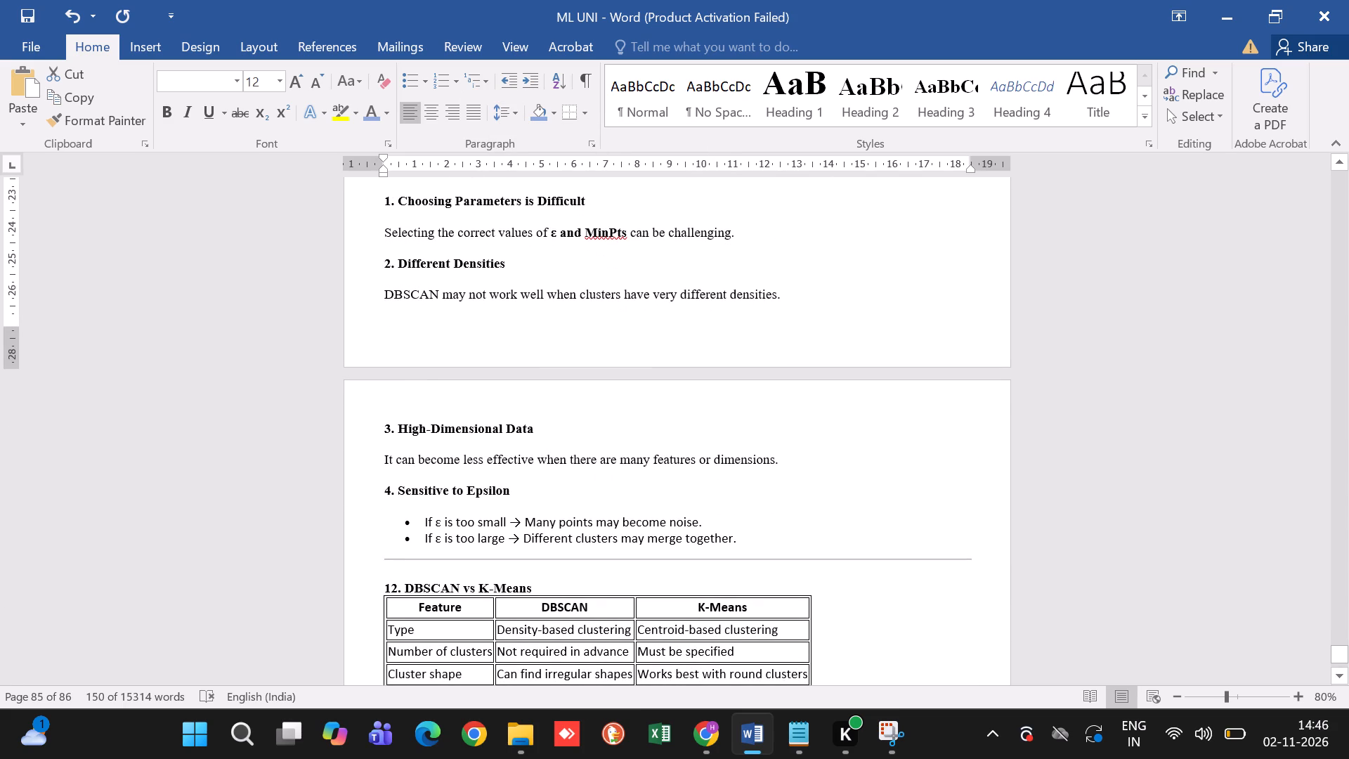
left_click_drag(761, 536, 365, 225)
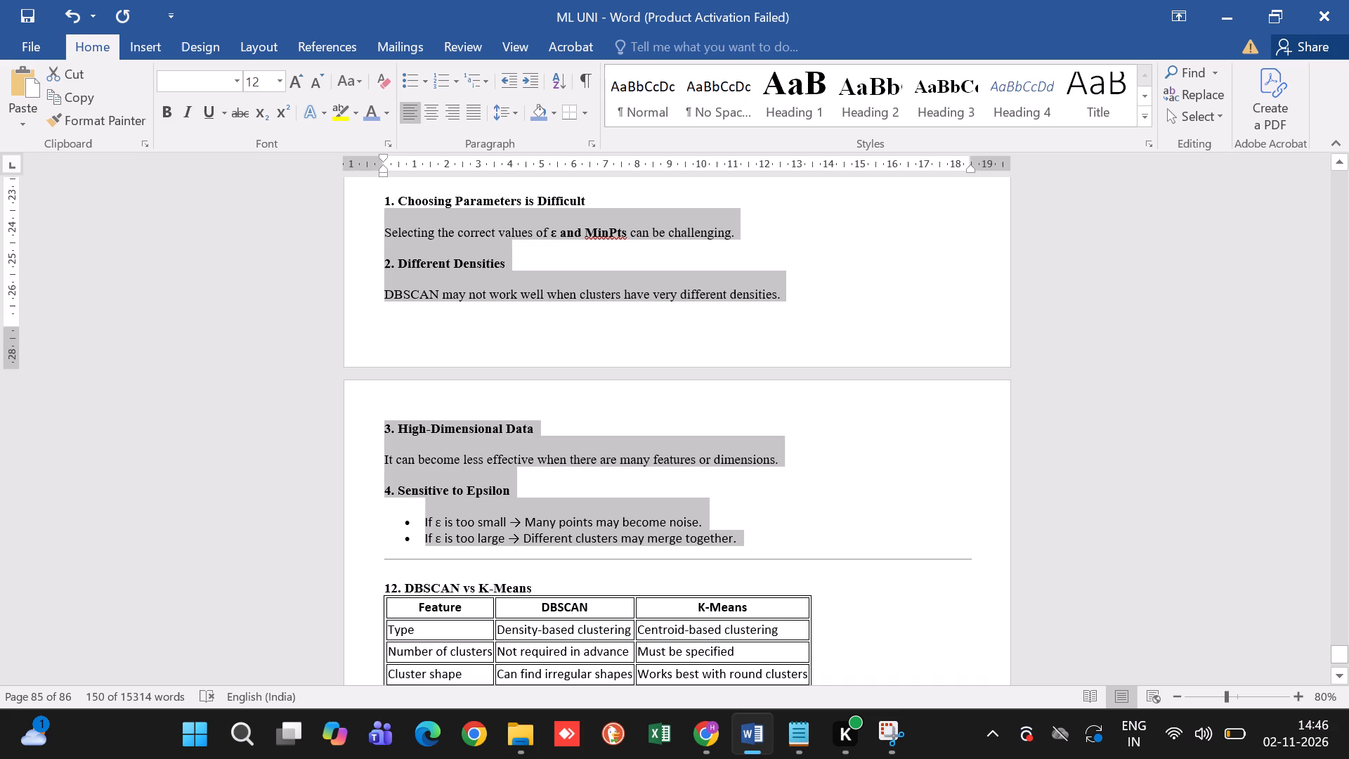
left_click_drag(365, 225, 382, 288)
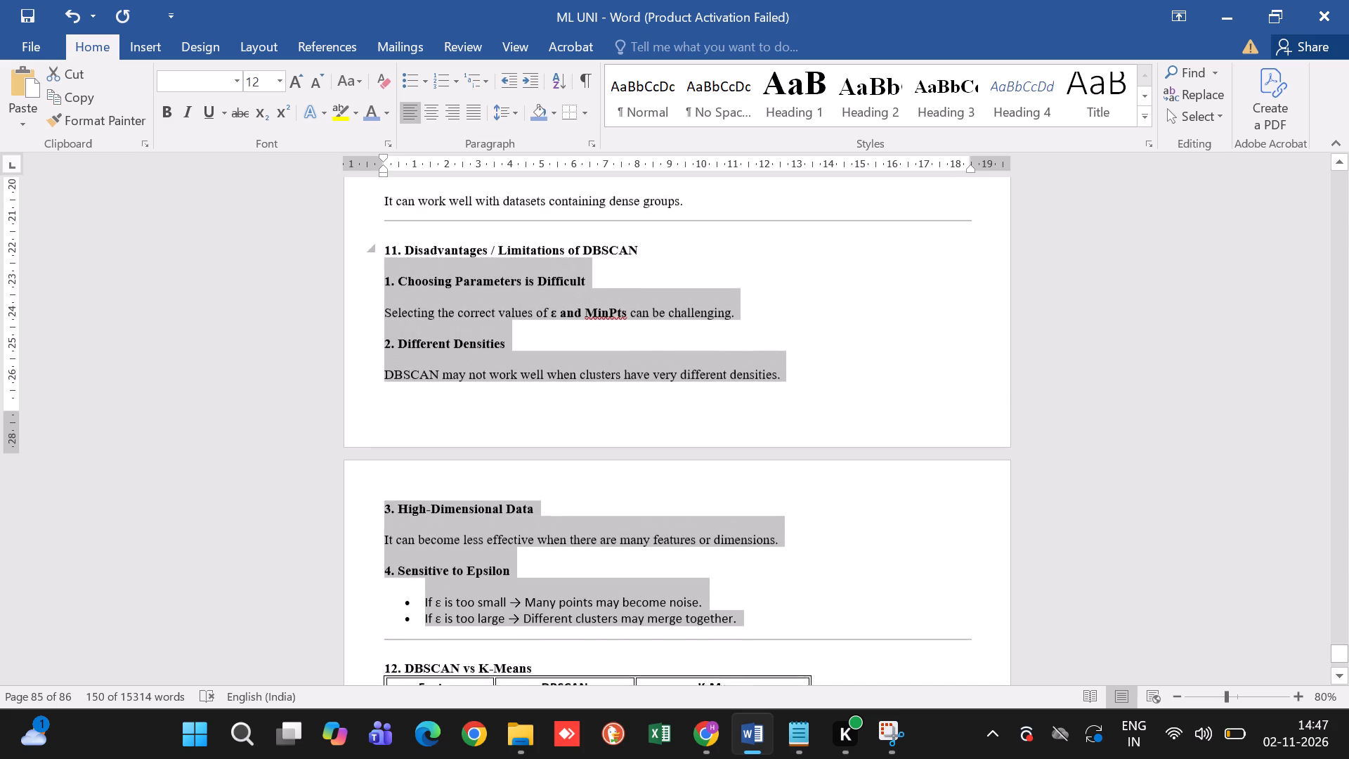
left_click_drag(382, 288, 381, 255)
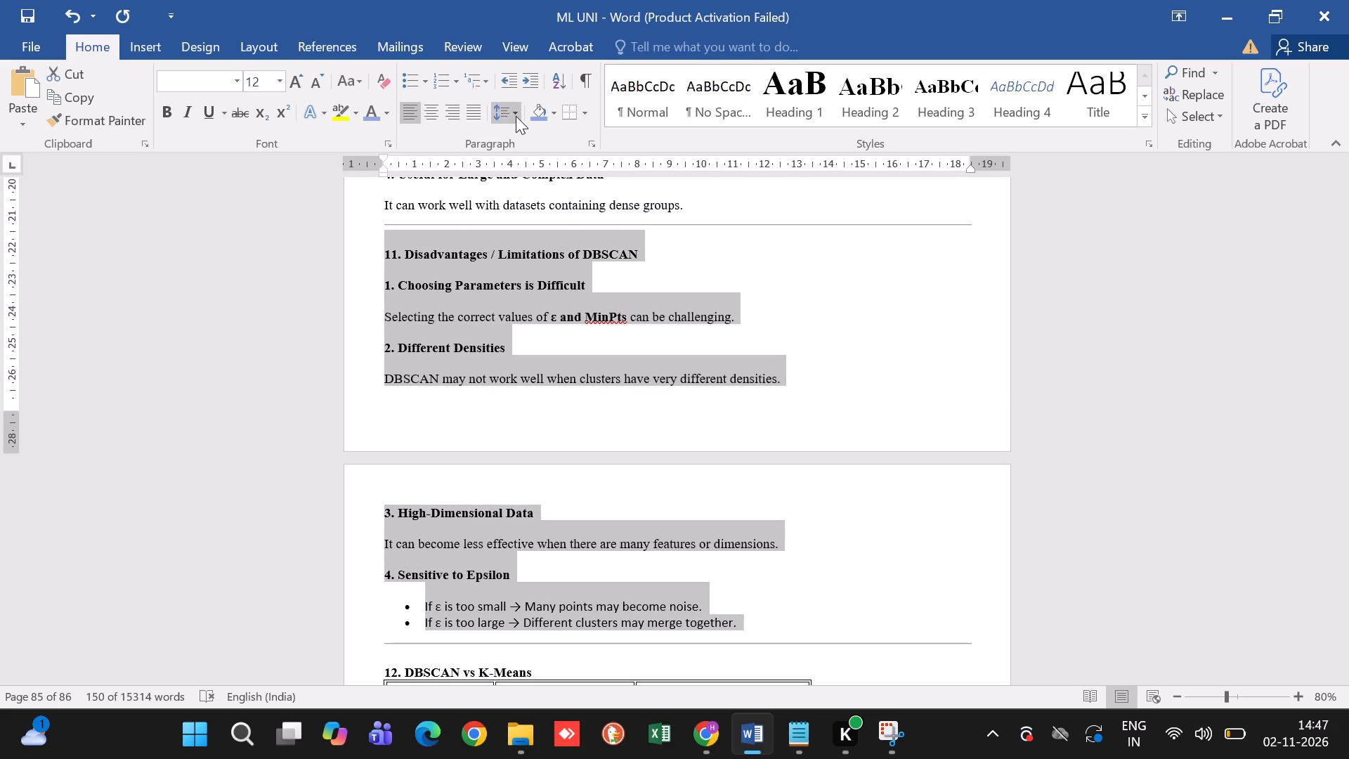
left_click(516, 116)
left_click(576, 305)
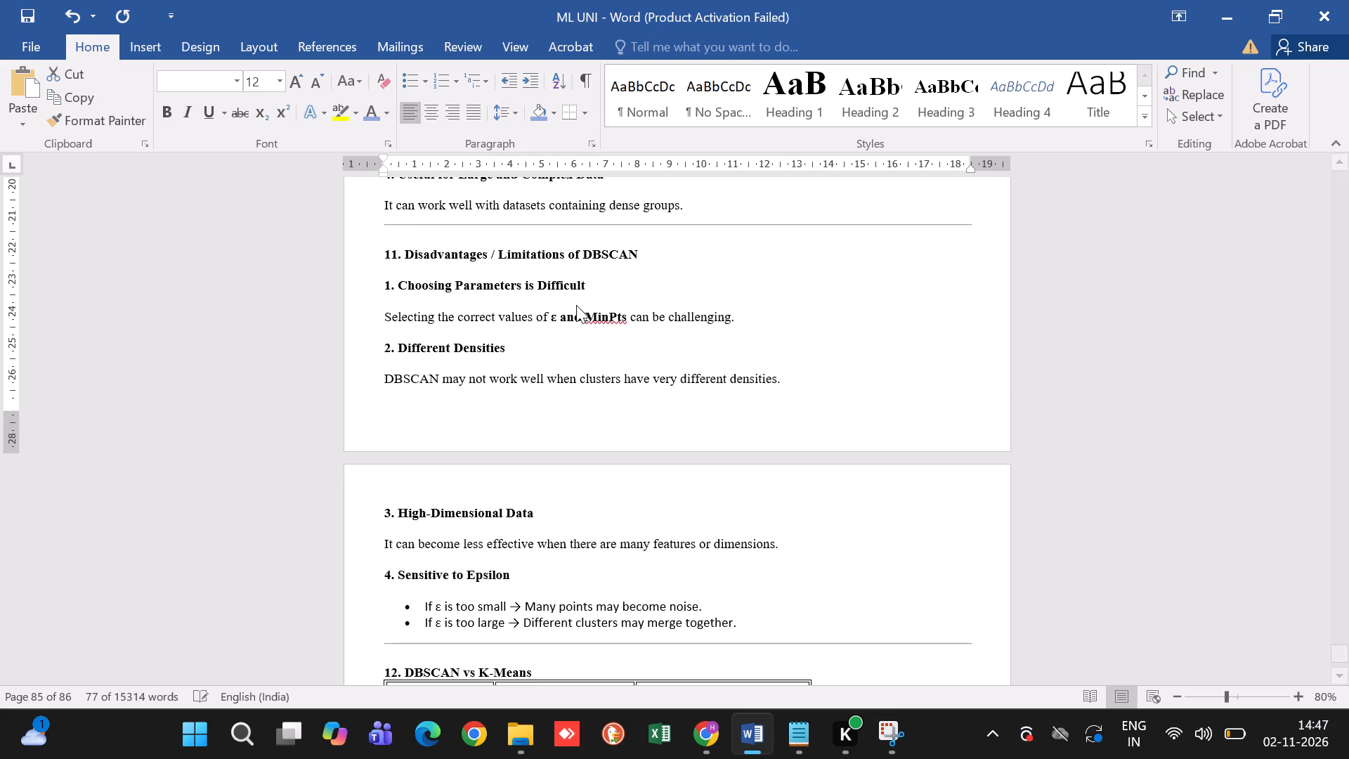
scroll(576, 305, "down", 3)
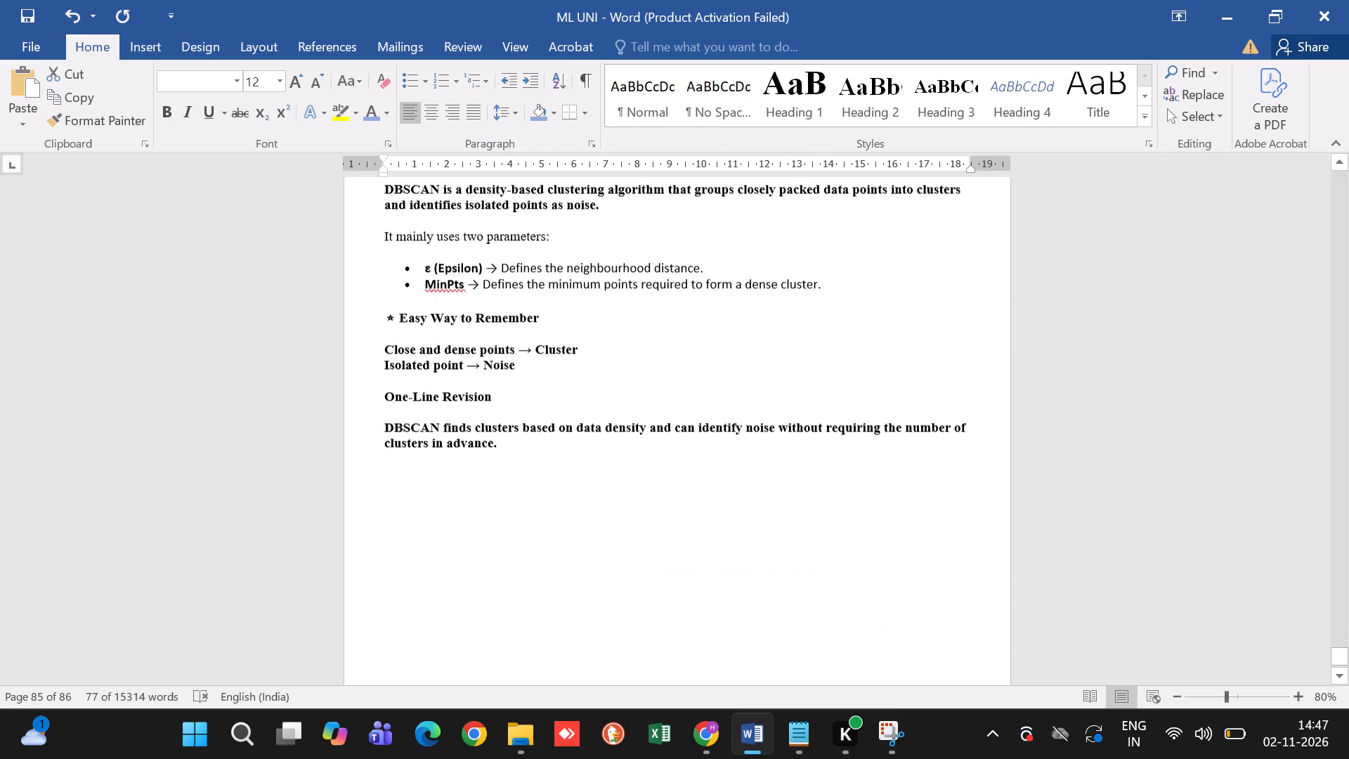
scroll(576, 305, "down", 1)
Switch to Chrome and copy the GeeksforGeeks image showing Data Base 1, 2 and 3 from the DBSCAN algorithm image results.
left_click(705, 743)
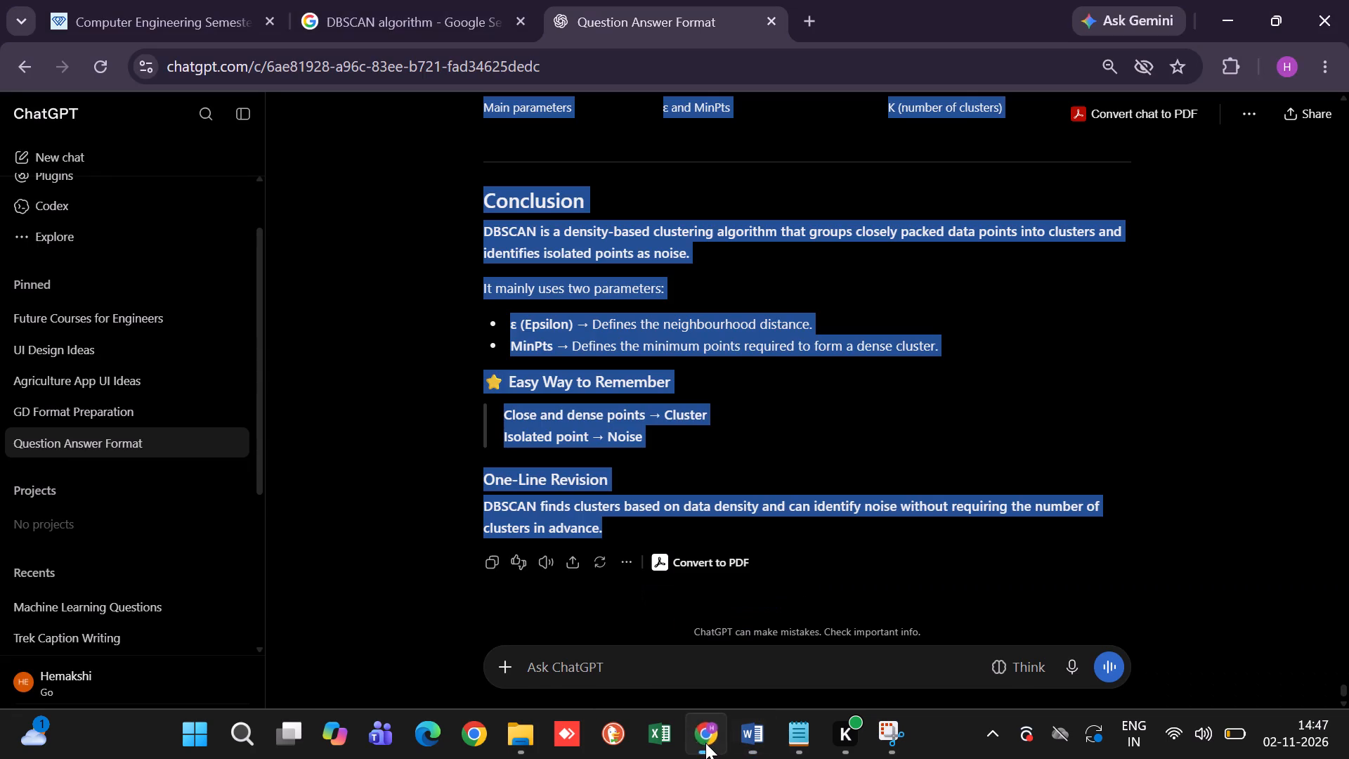
left_click(434, 8)
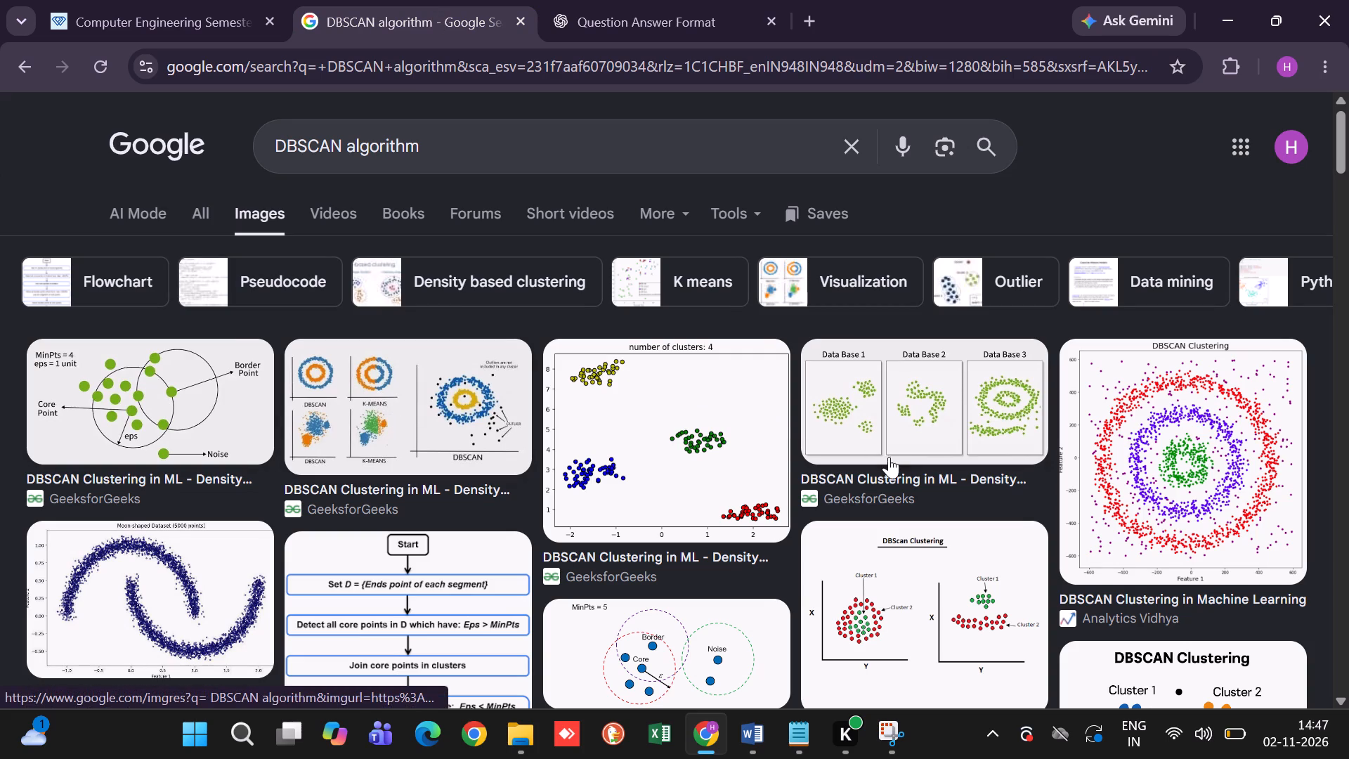
right_click(890, 439)
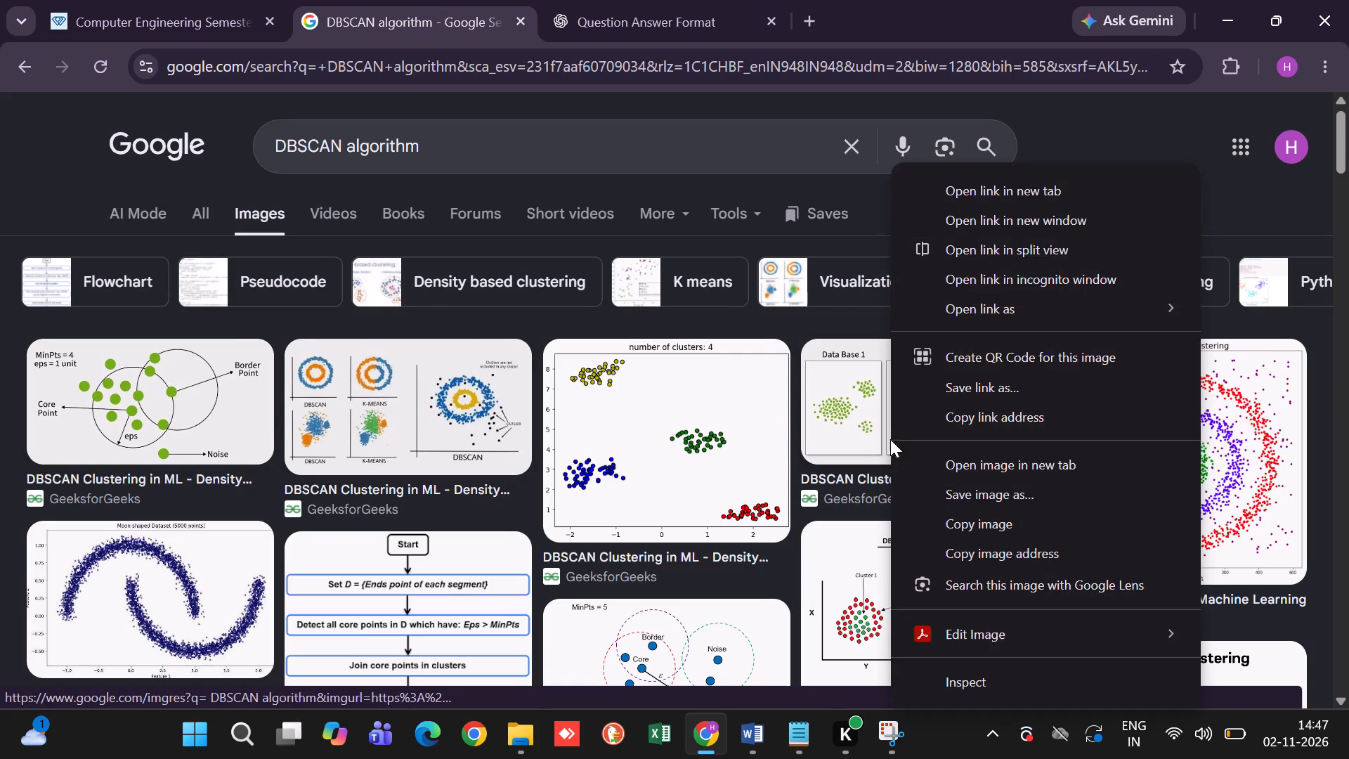
left_click(1007, 512)
scroll(1007, 512, "down", 1)
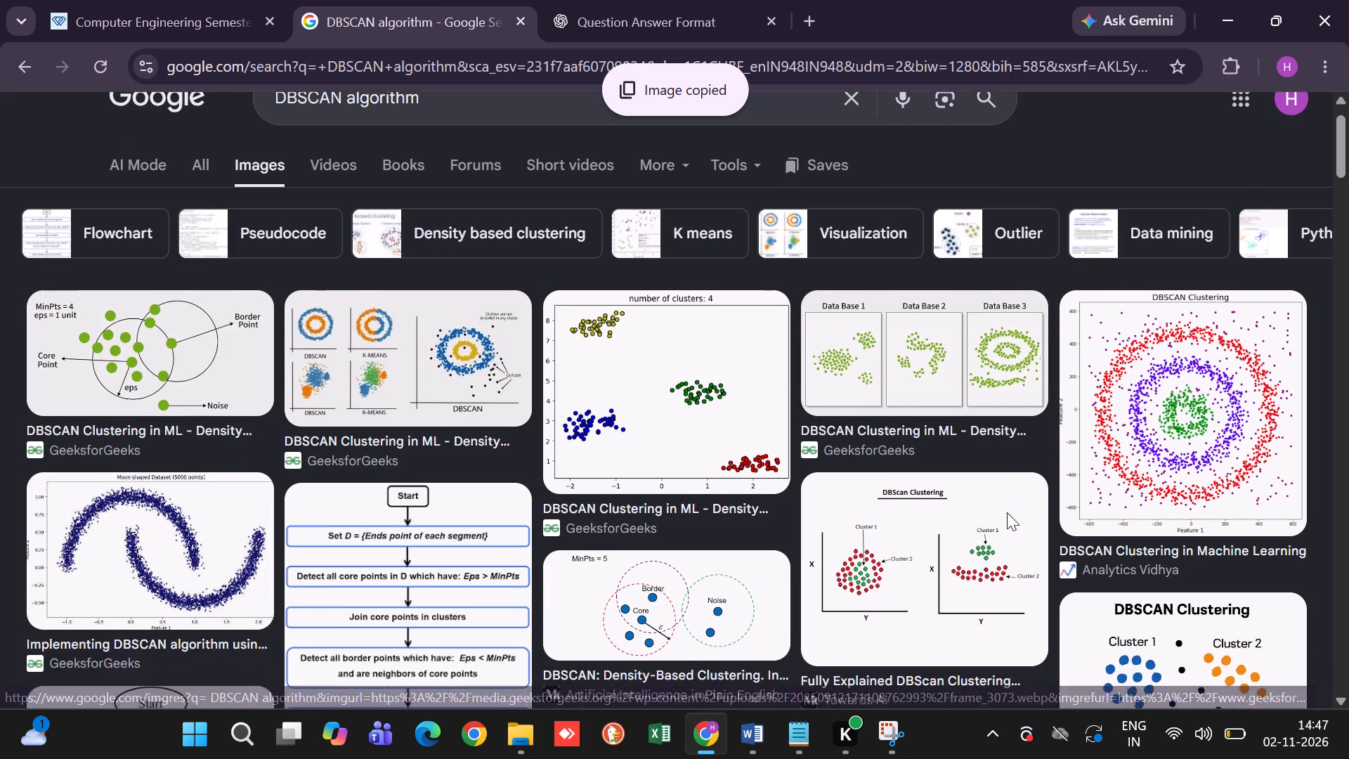
scroll(1007, 512, "down", 1)
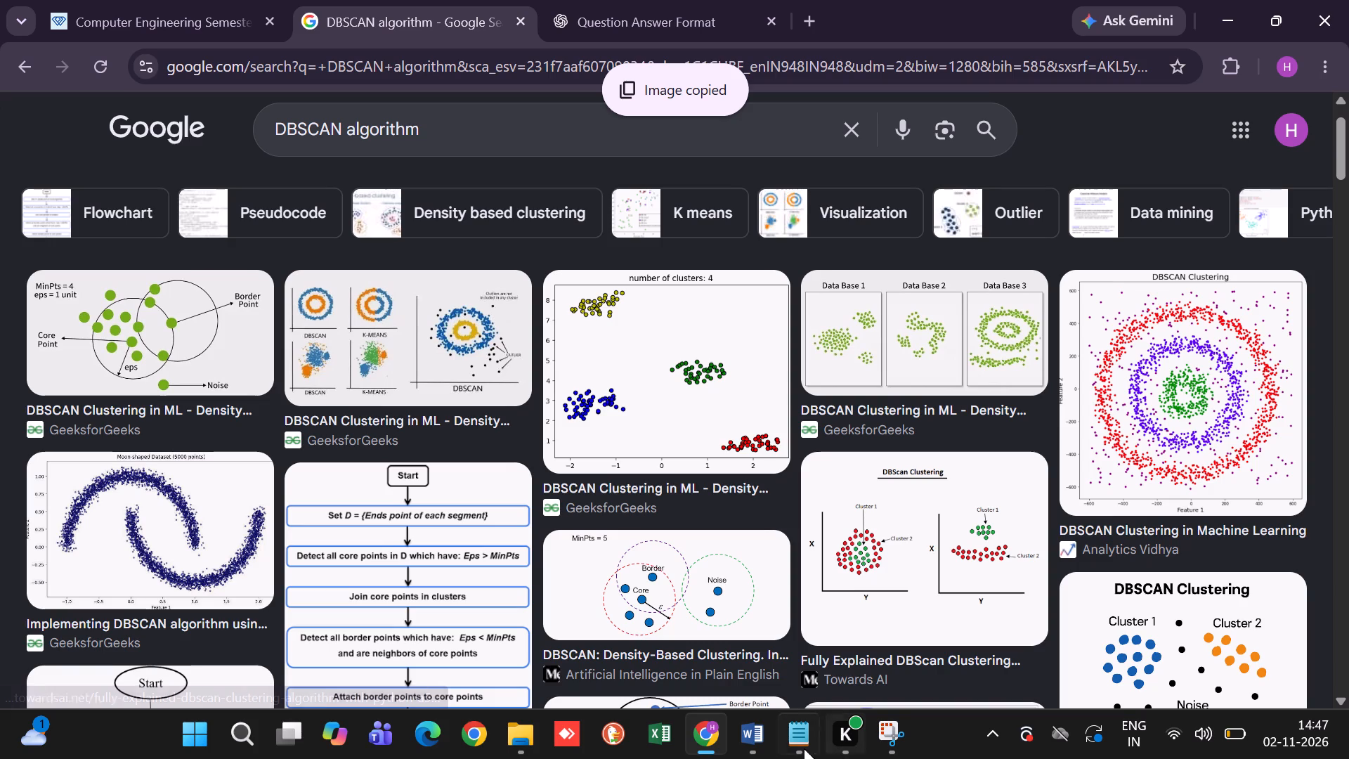
Back in Word, remove the space before paragraphs from "3. Important Parameters of DBSCAN" through "Final Clusters + Noise" in section 8.
left_click(764, 748)
scroll(793, 588, "up", 2)
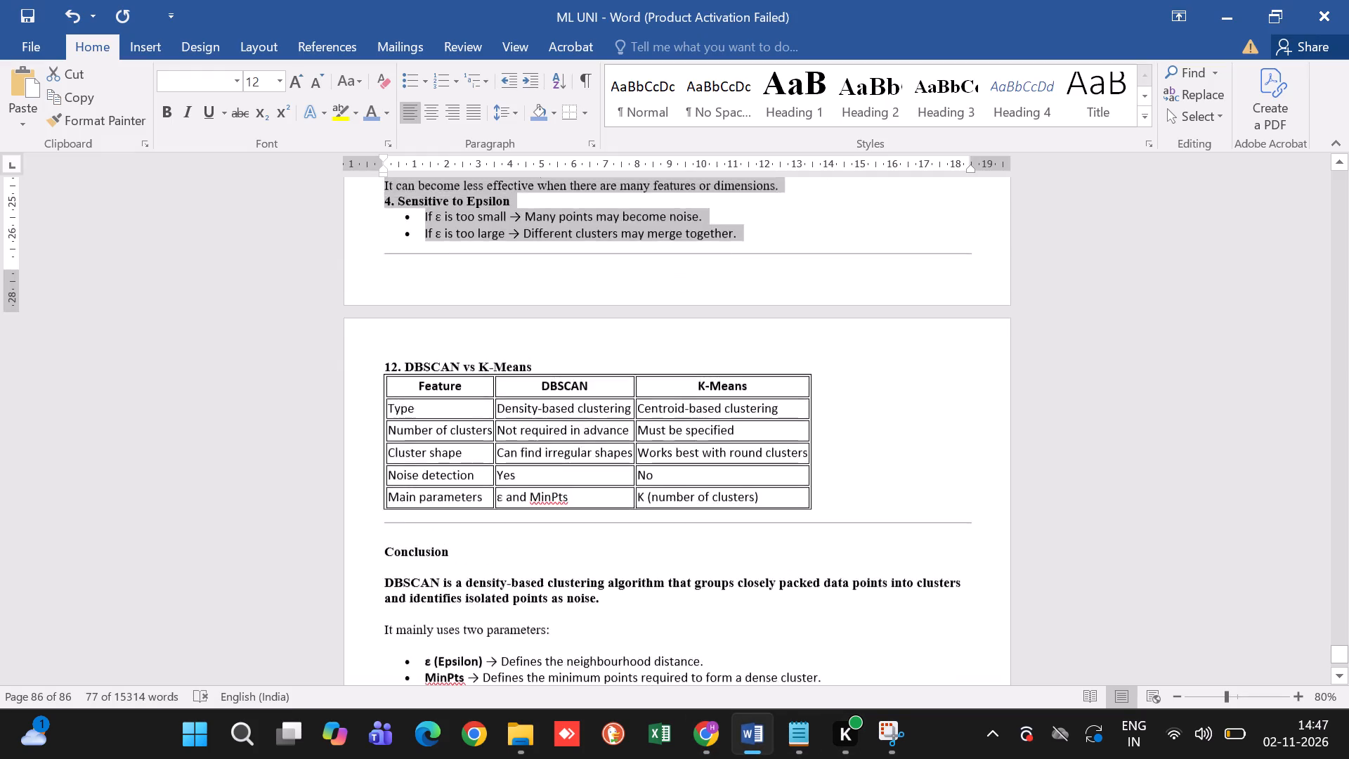
scroll(793, 588, "up", 5)
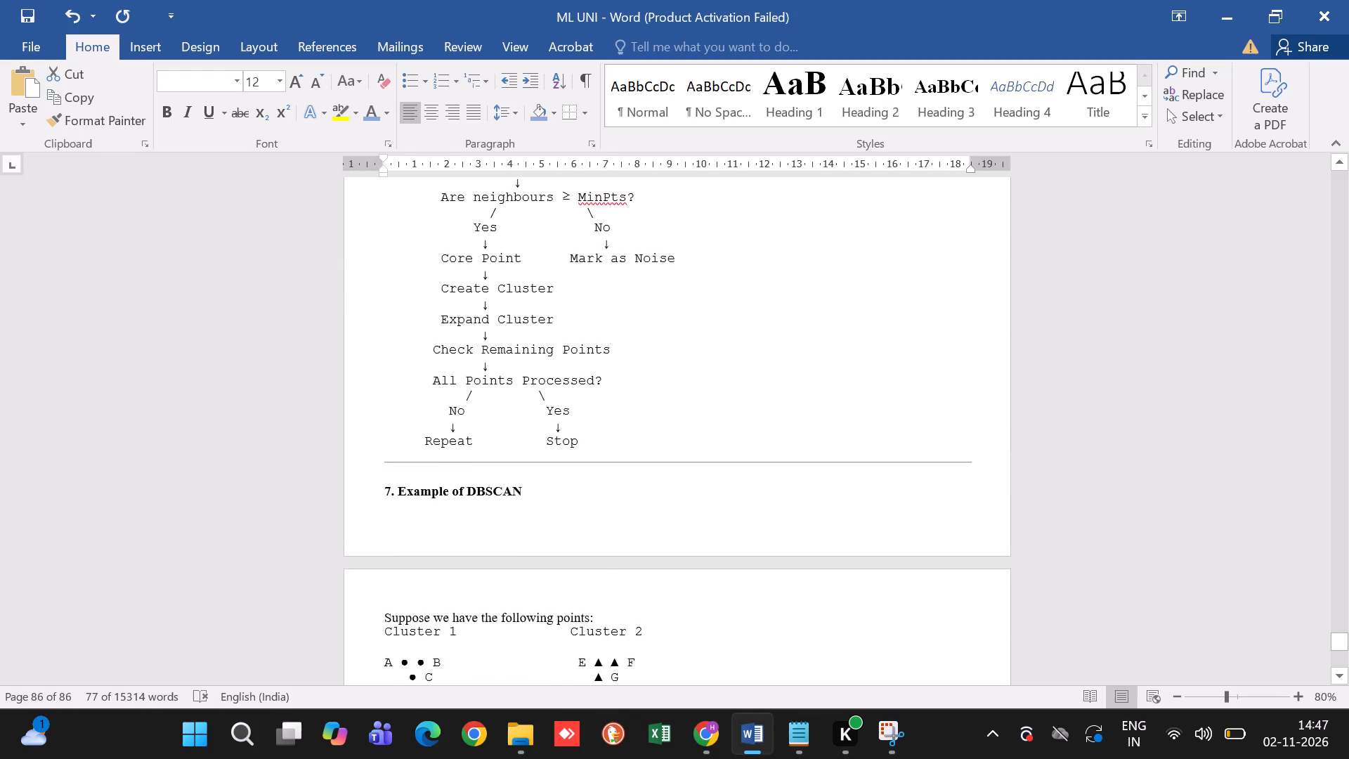
scroll(793, 588, "up", 3)
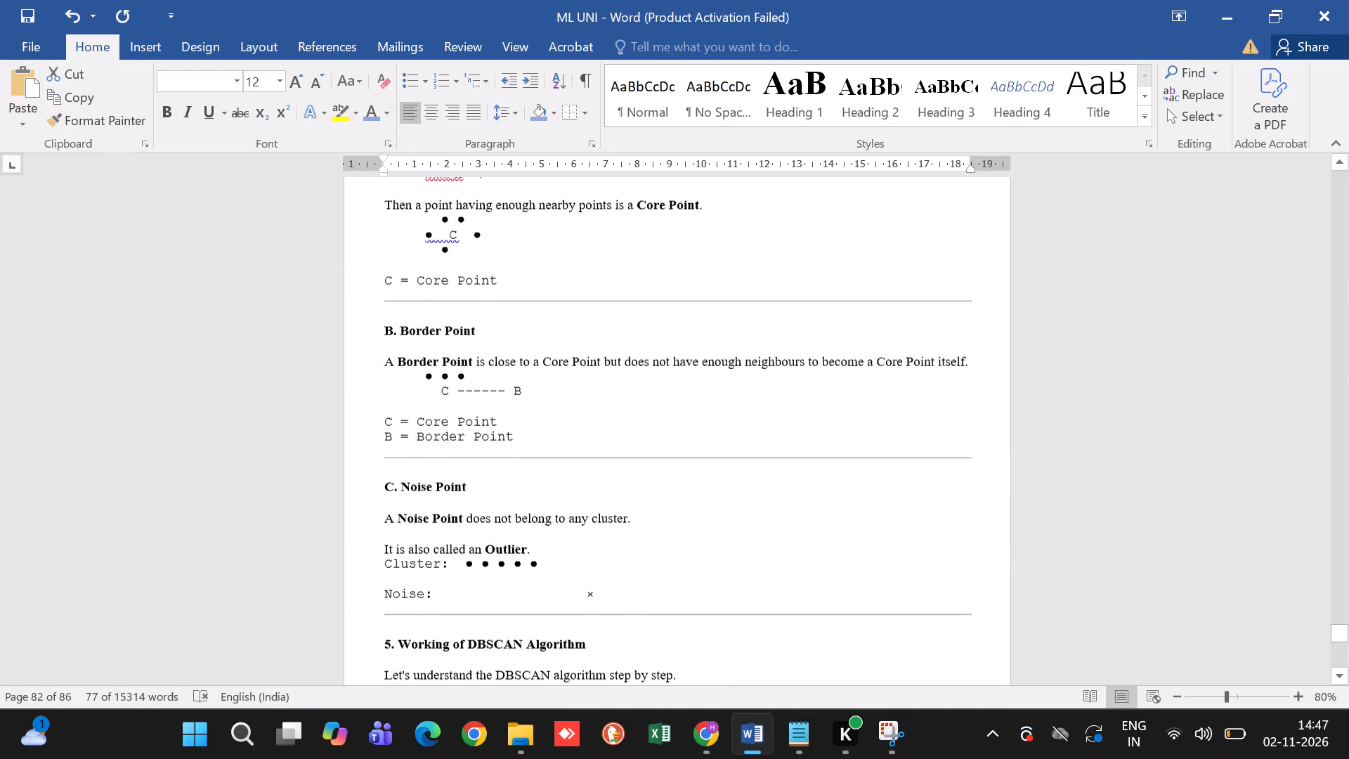
scroll(793, 588, "up", 6)
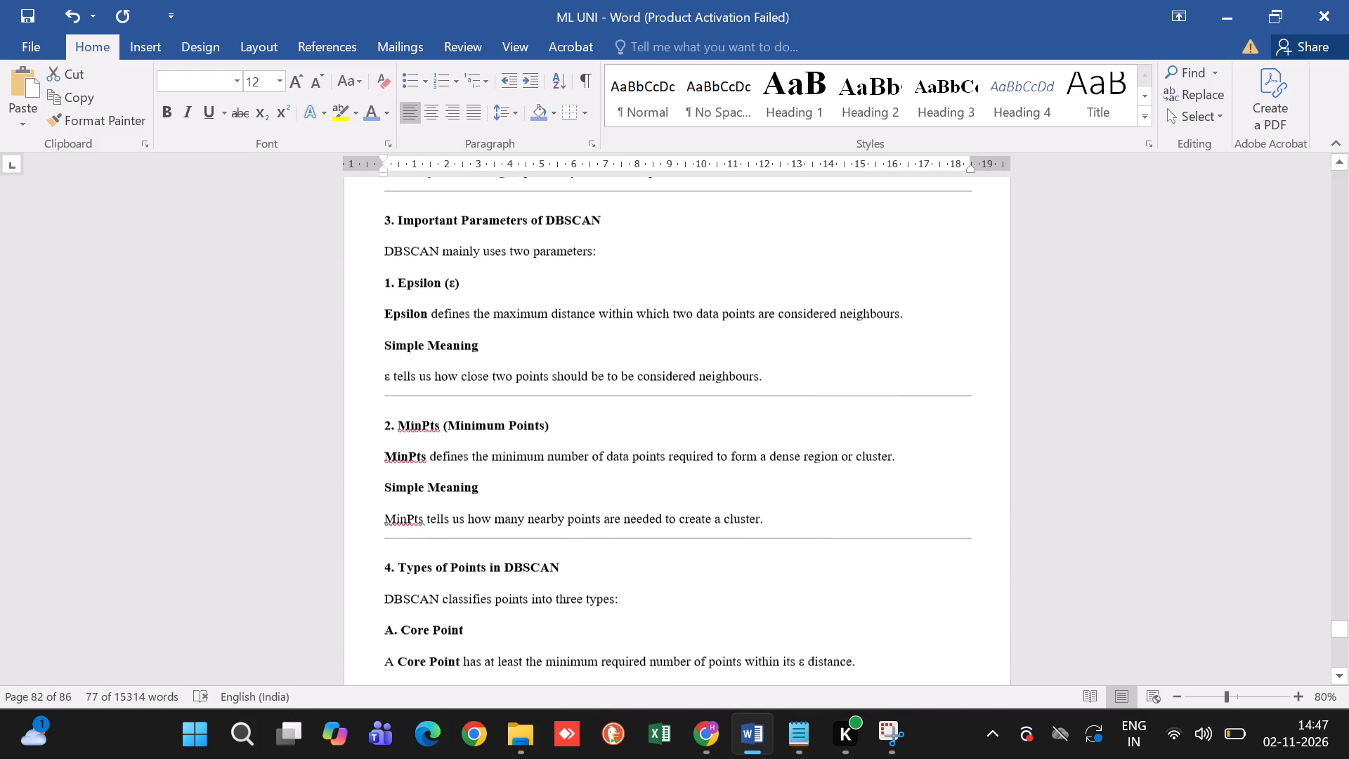
scroll(793, 588, "up", 2)
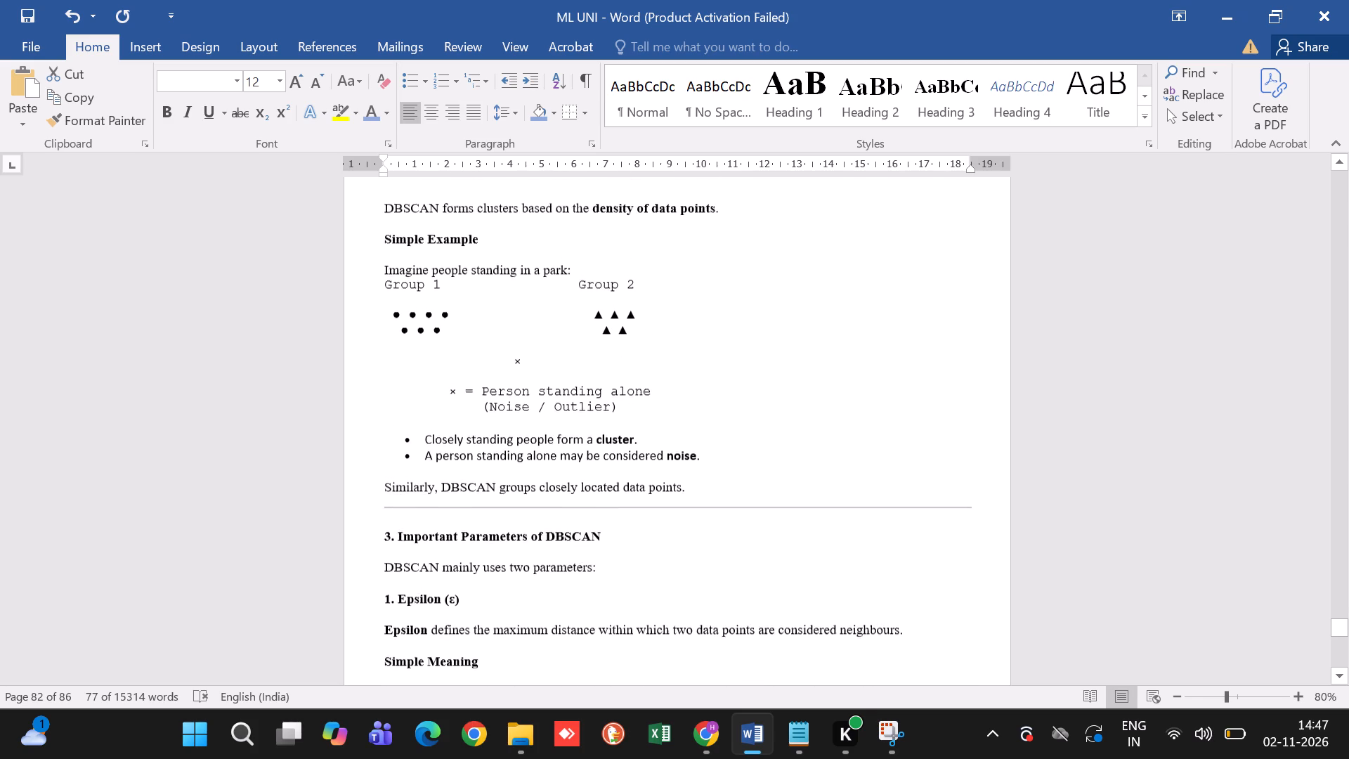
left_click_drag(375, 319, 385, 316)
left_click_drag(385, 316, 743, 531)
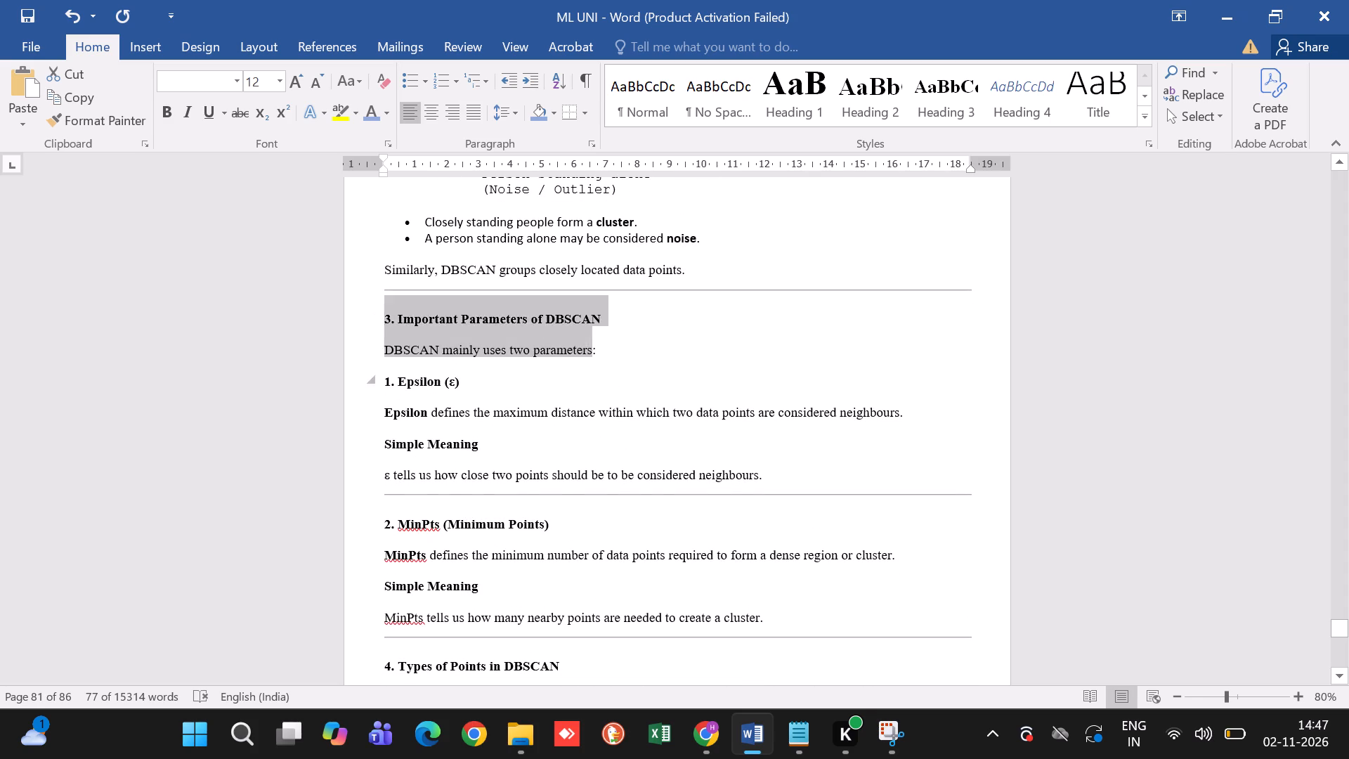
left_click_drag(743, 531, 728, 702)
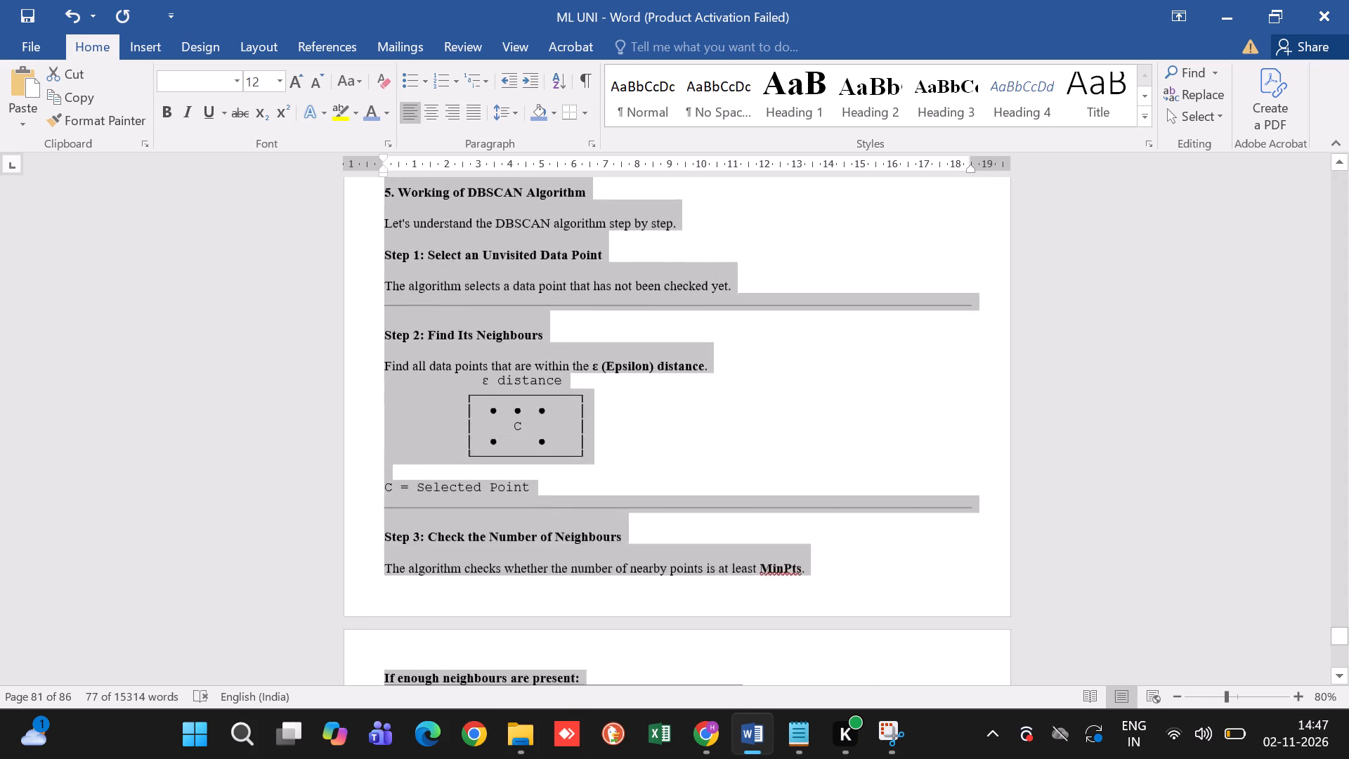
left_click_drag(728, 702, 731, 670)
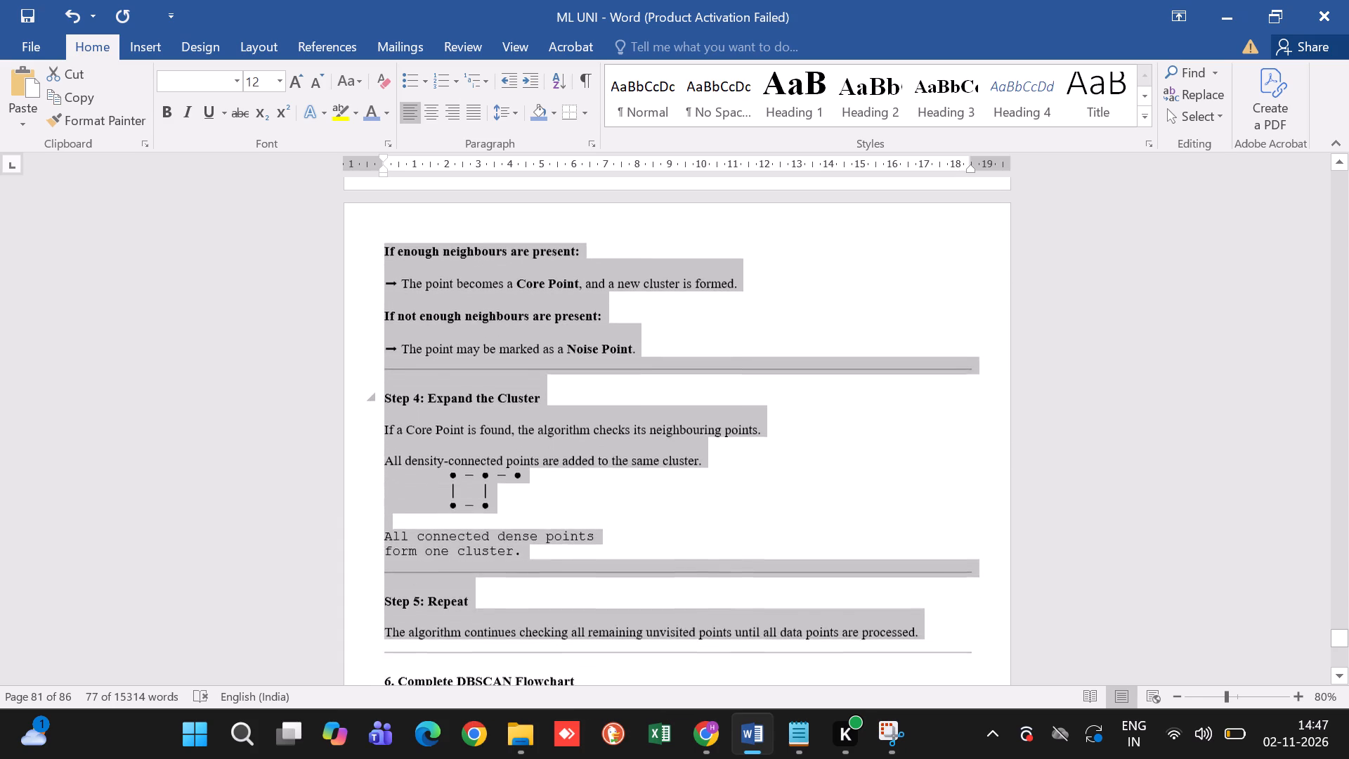
left_click_drag(731, 670, 724, 644)
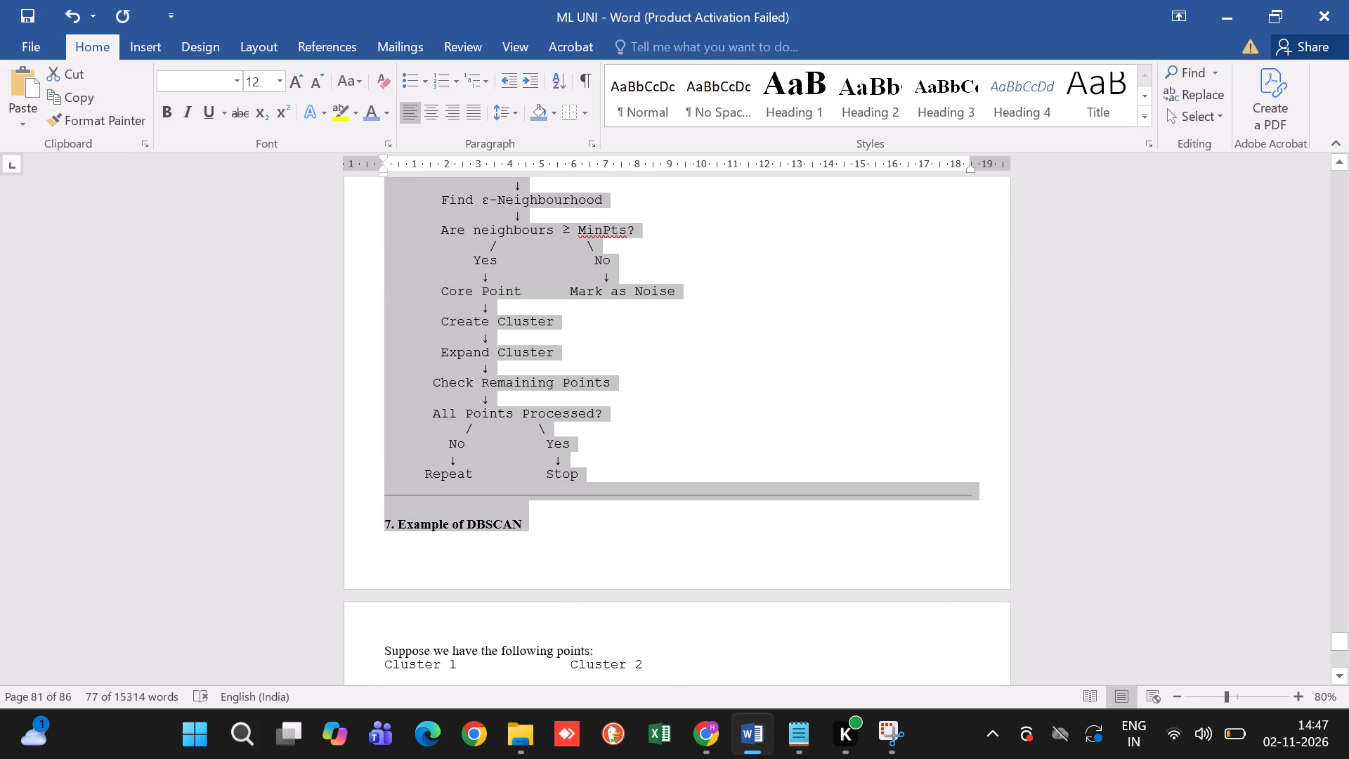
left_click_drag(724, 644, 718, 661)
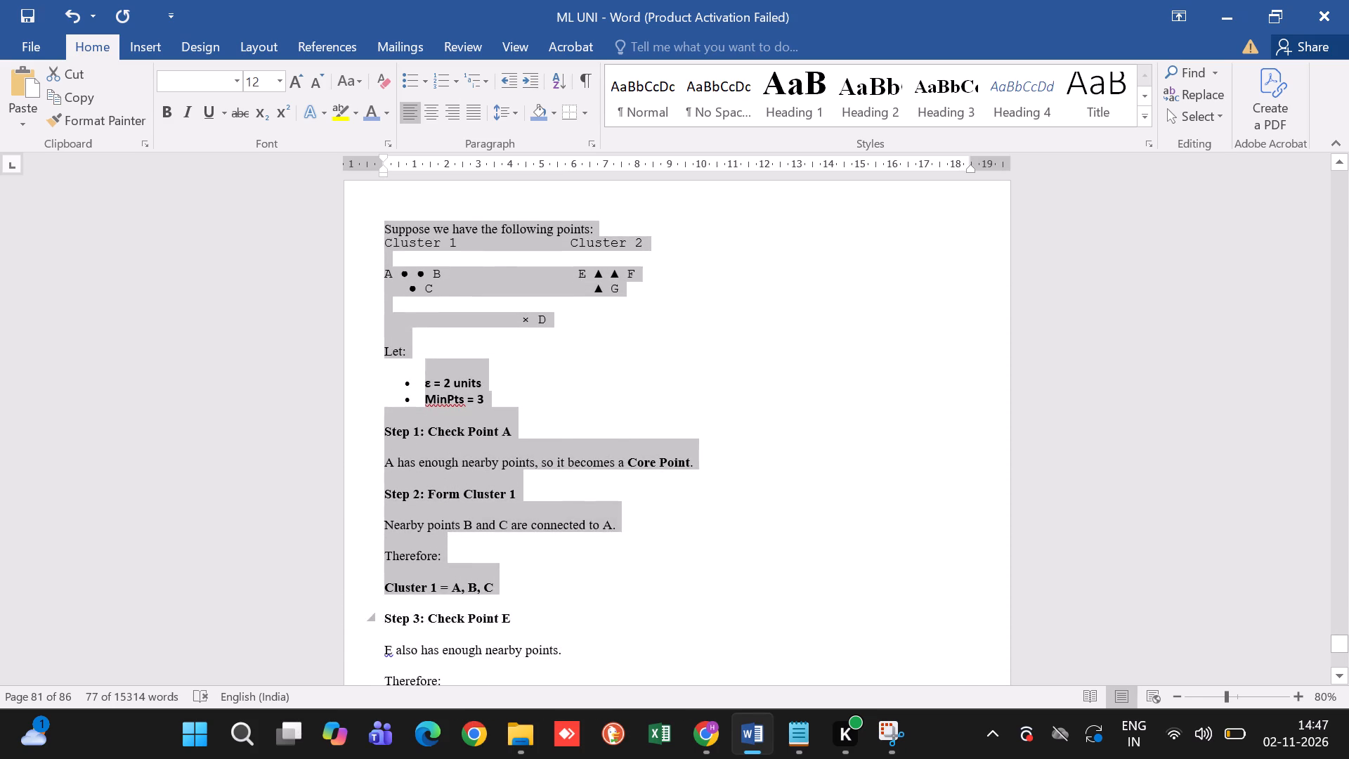
left_click_drag(718, 661, 714, 706)
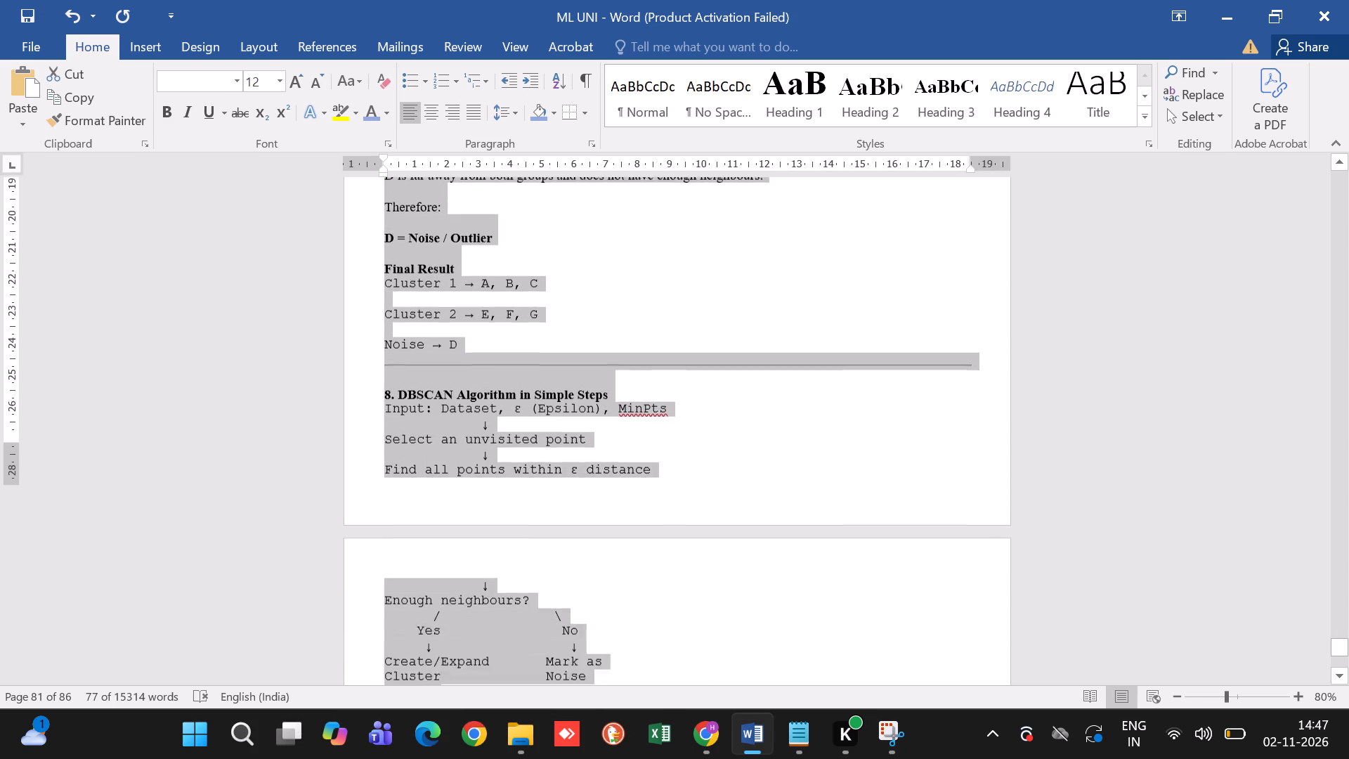
left_click_drag(714, 706, 685, 417)
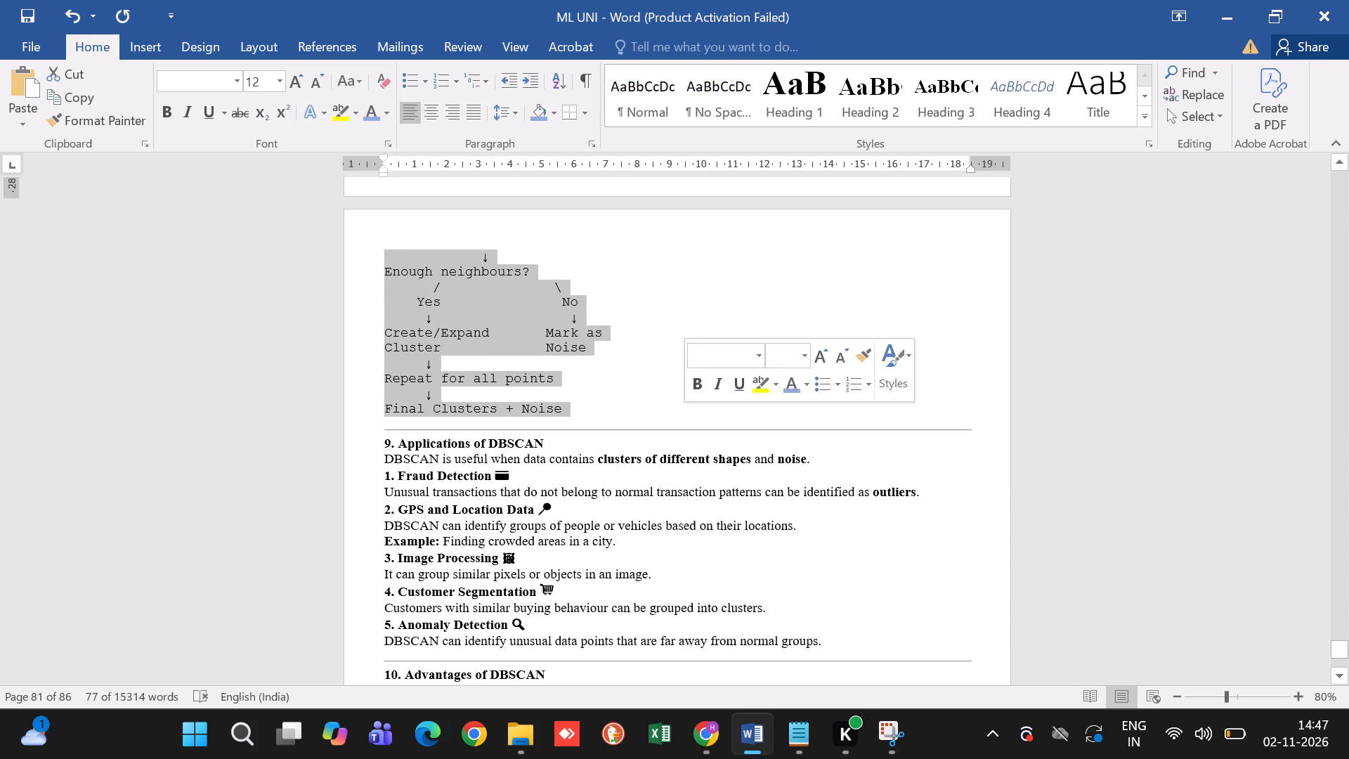
left_click(516, 113)
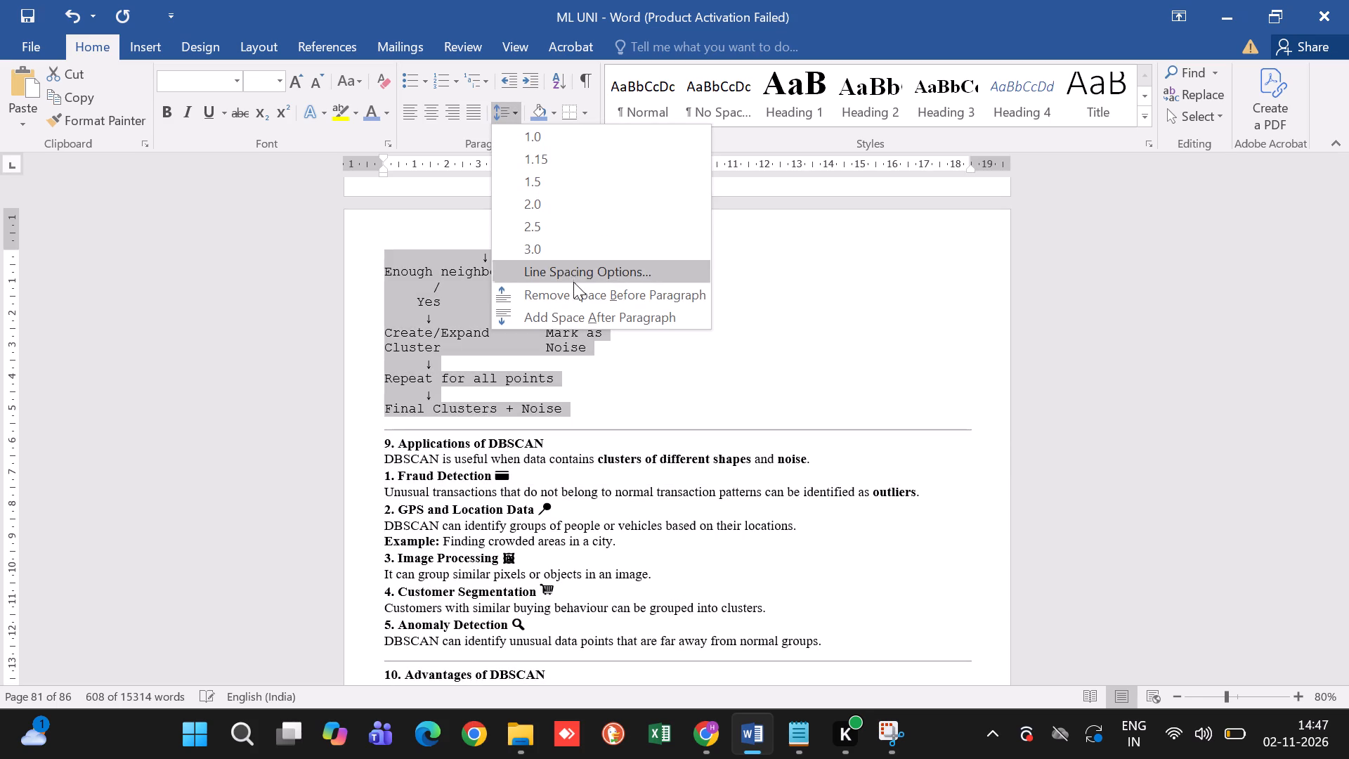
left_click(576, 287)
Paste the copied Data Base 1, 2 and 3 image between the two bullets of the park example in "2. Main Idea of DBSCAN".
scroll(576, 287, "up", 10)
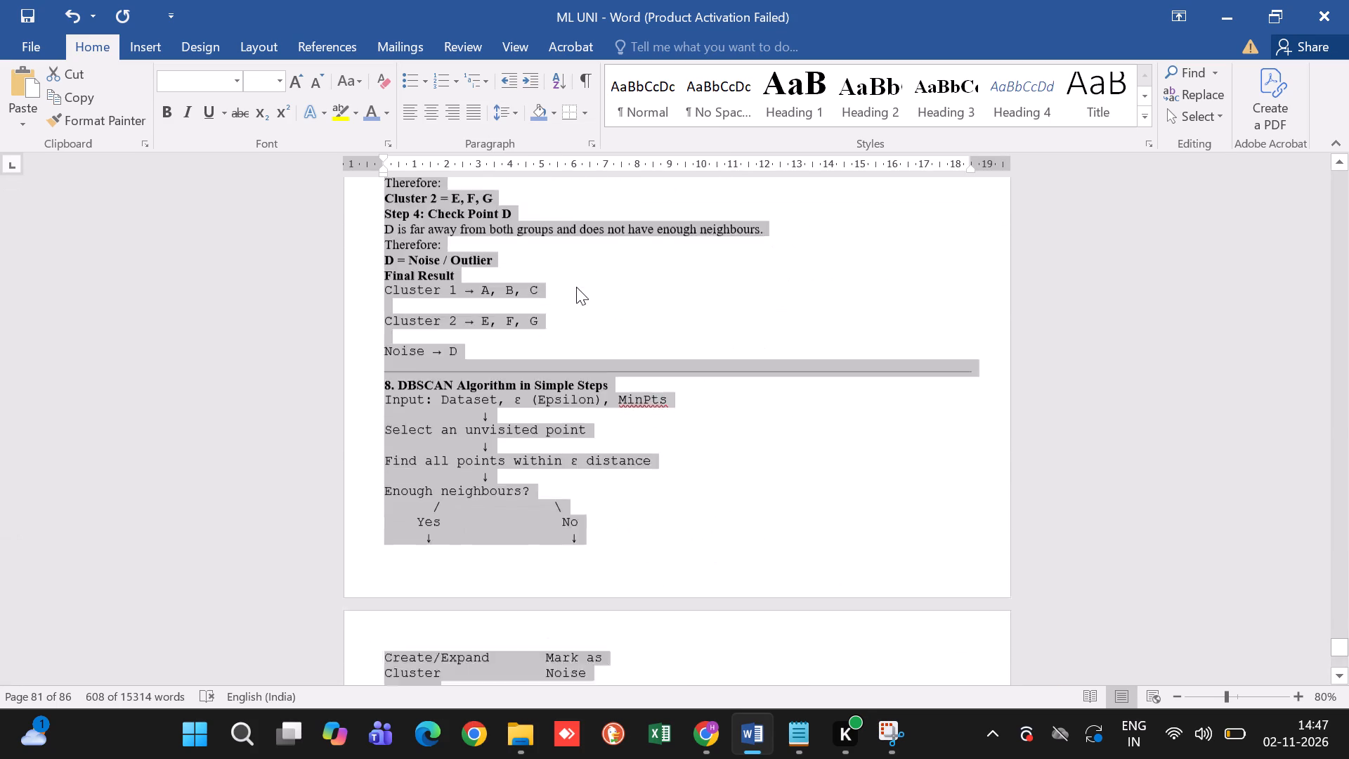
scroll(576, 287, "up", 12)
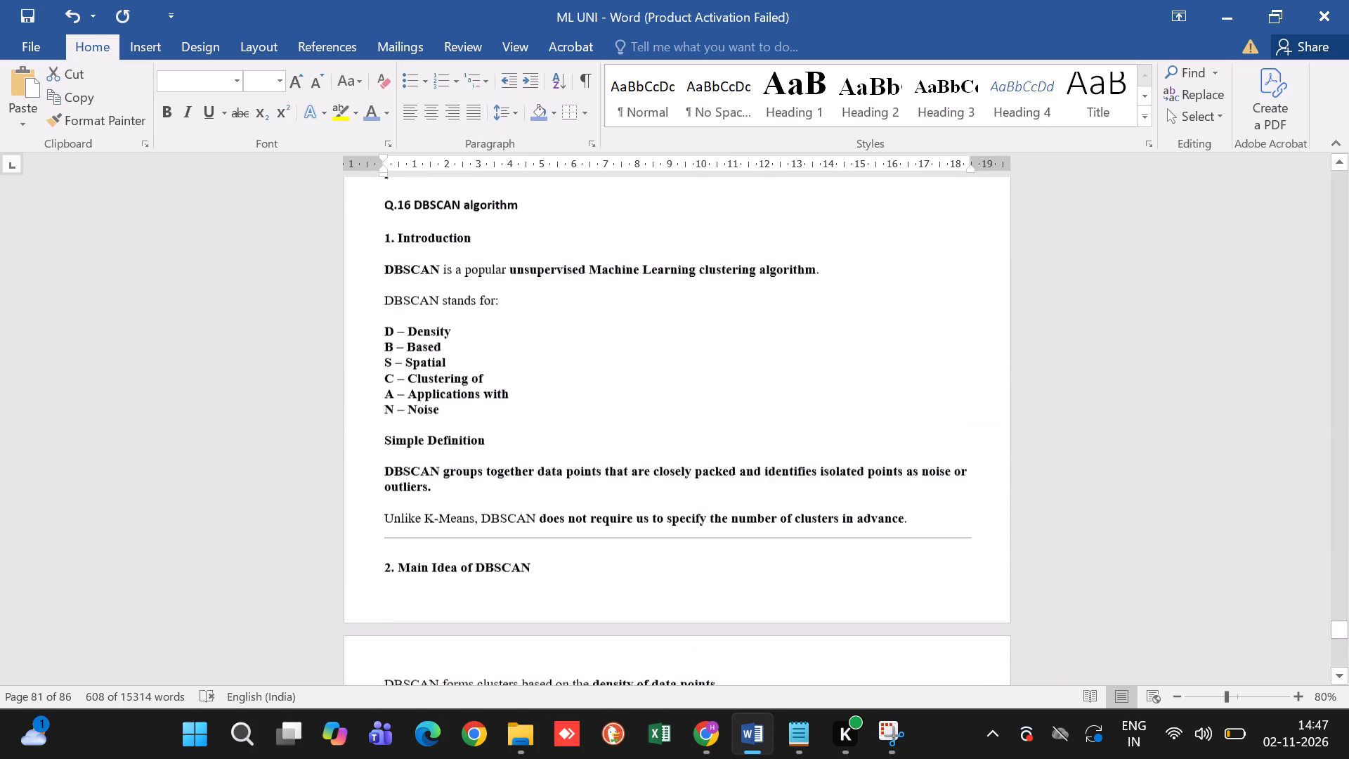
scroll(576, 287, "up", 1)
scroll(576, 287, "down", 1)
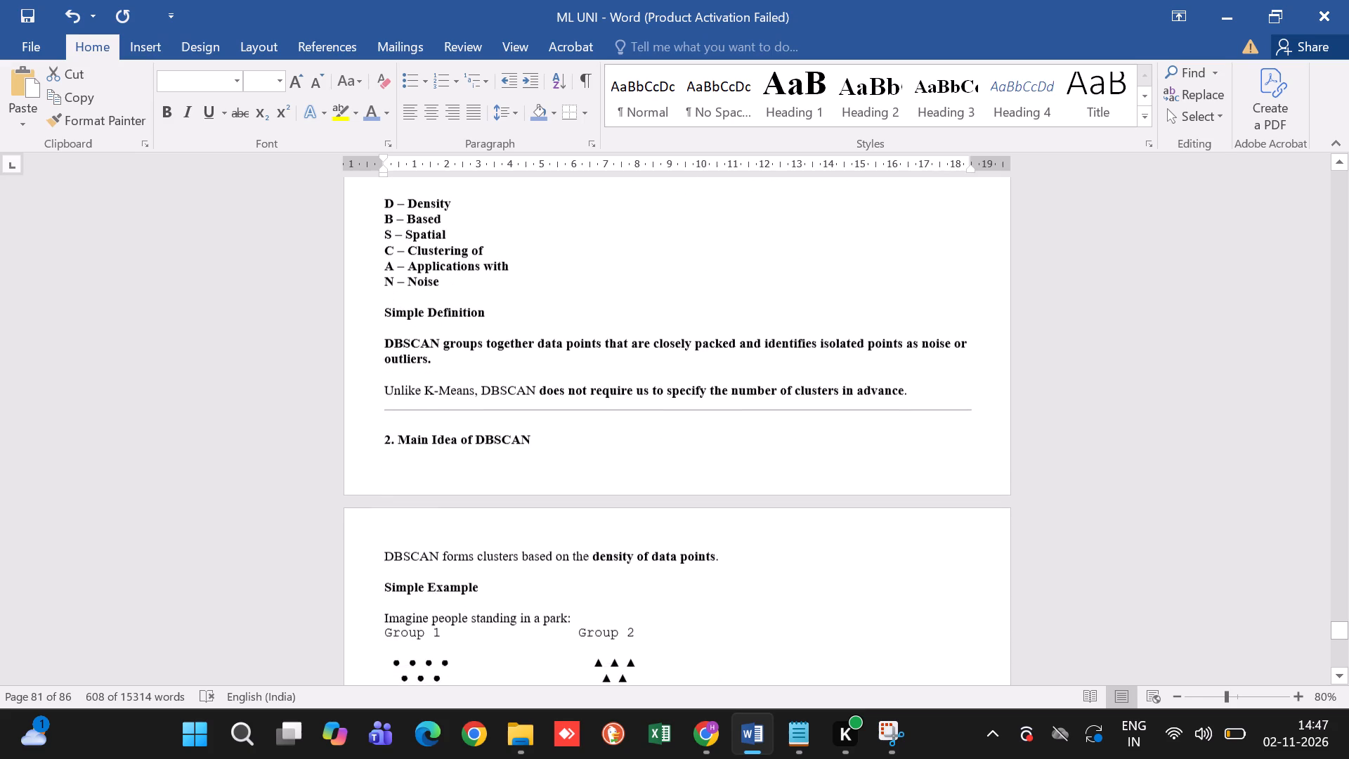
scroll(576, 287, "down", 2)
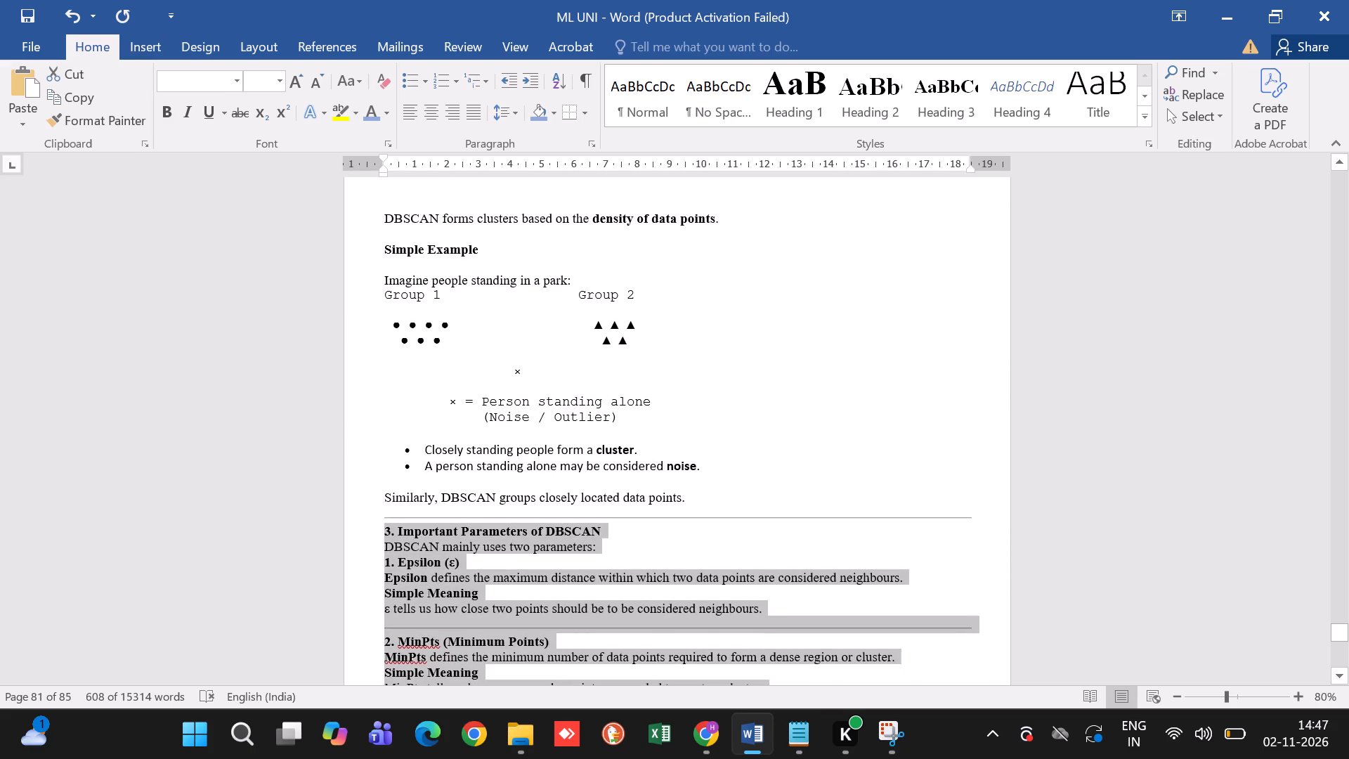
left_click(703, 428)
key("ctrl+v")
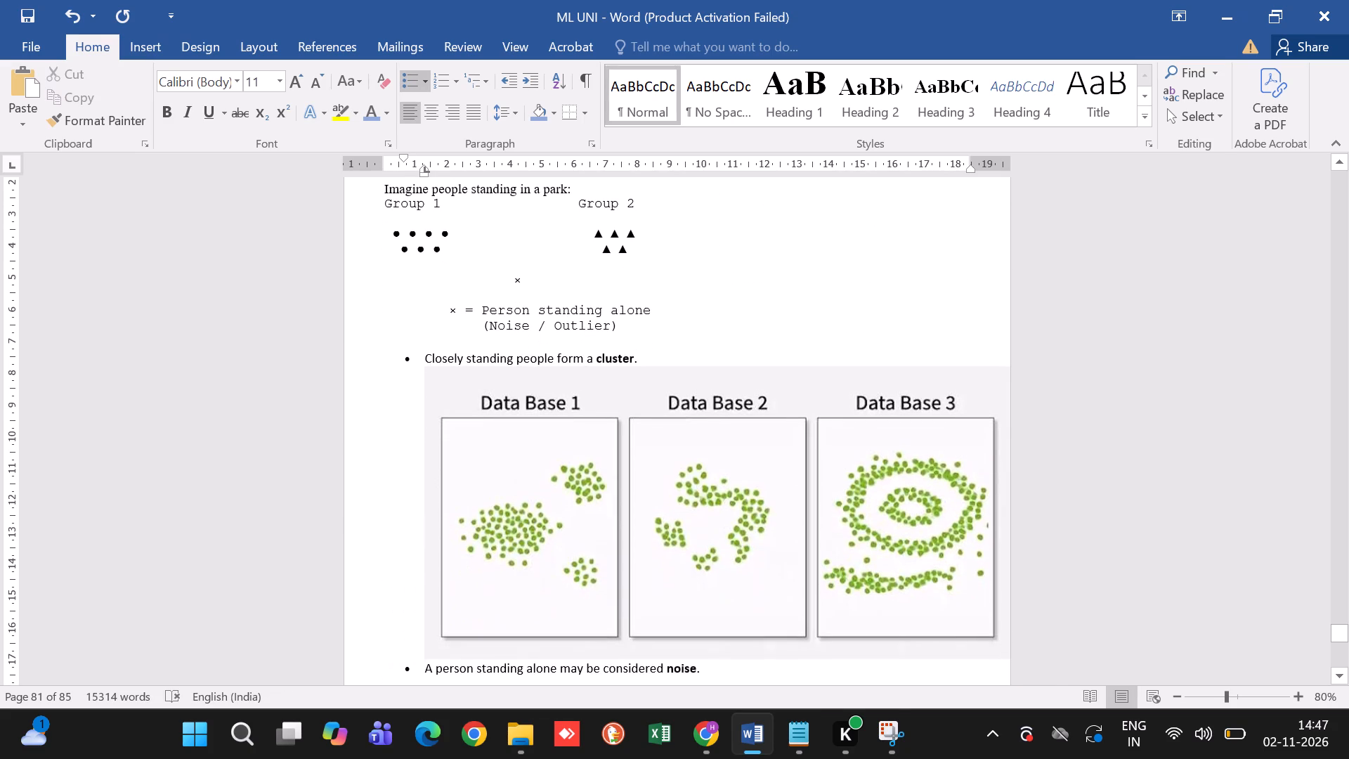
Shrink the pasted image to about half size, set Through text wrapping, and place it beside the Group 1 and Group 2 diagram.
left_click(706, 461)
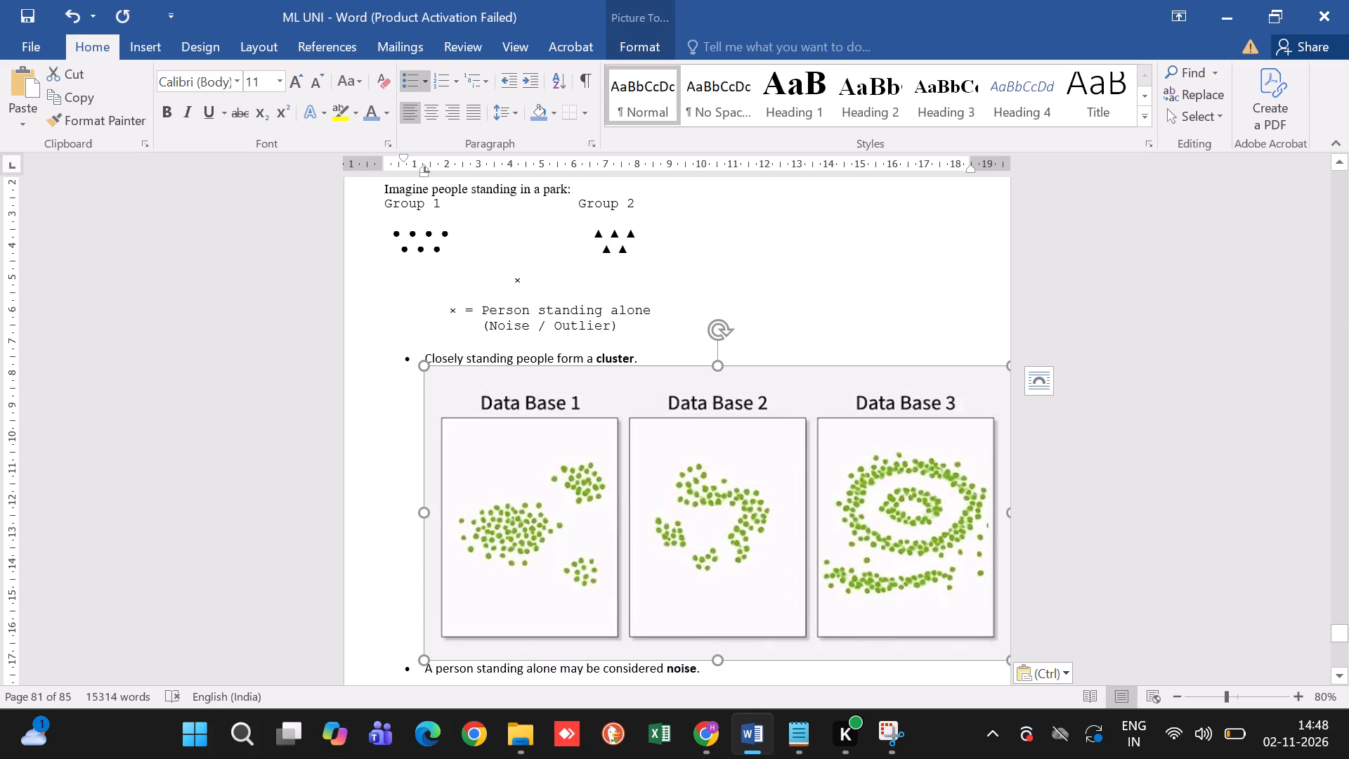
left_click_drag(424, 368, 758, 505)
left_click(971, 363)
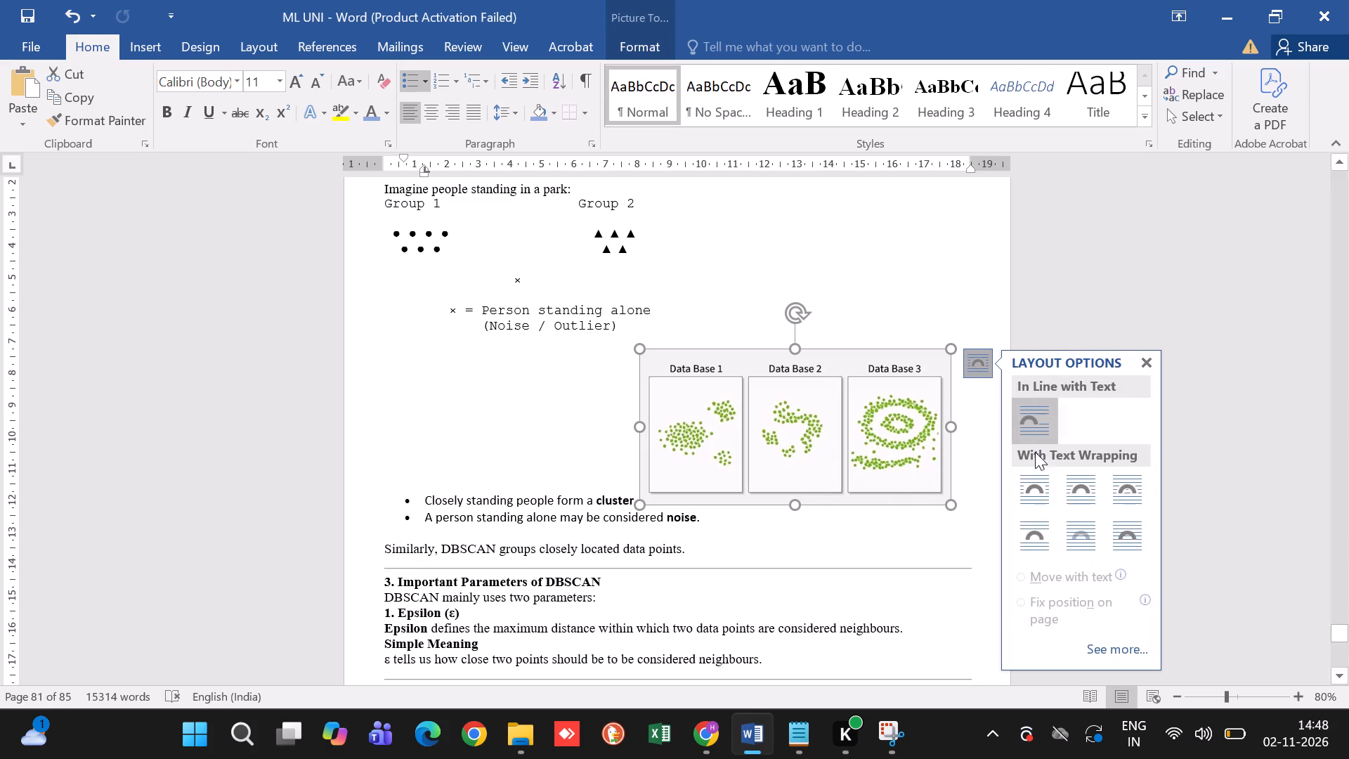
left_click(1144, 489)
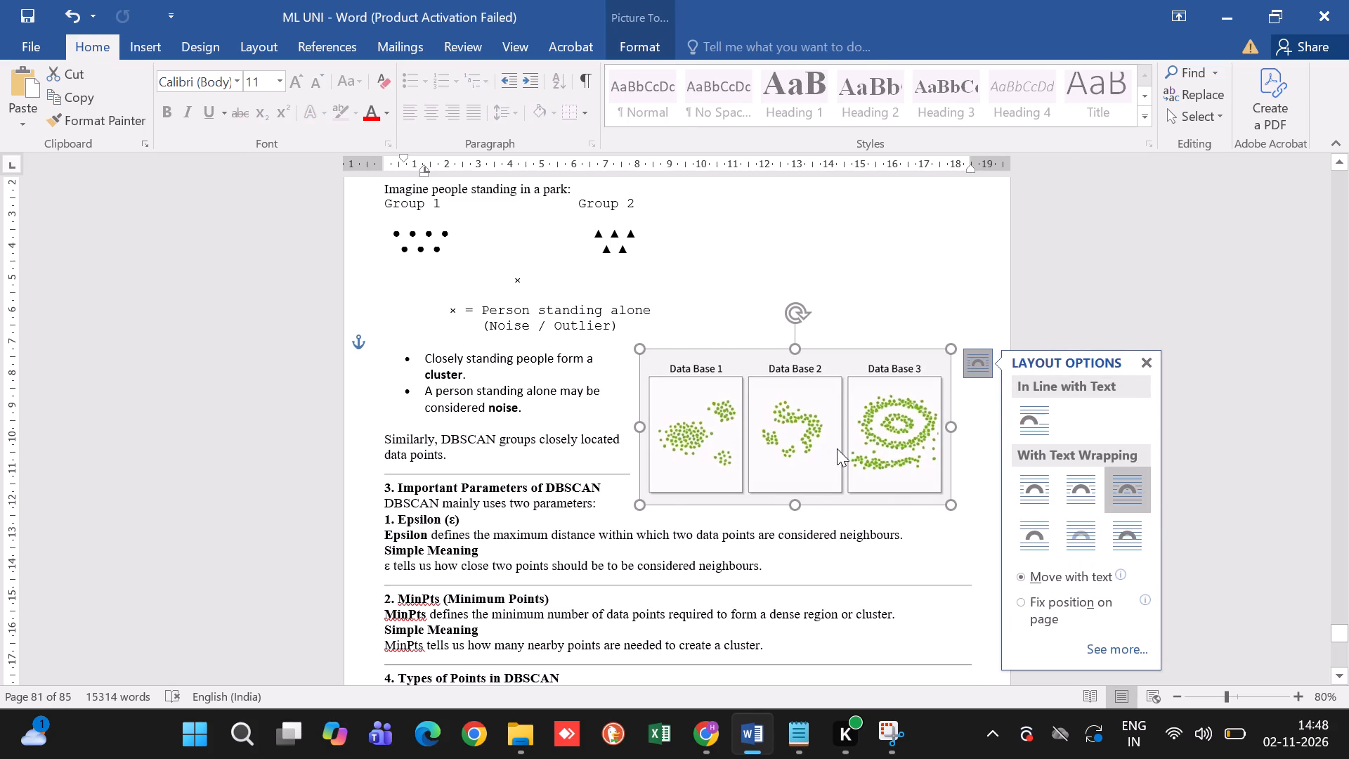
left_click_drag(837, 448, 863, 331)
scroll(863, 331, "up", 1)
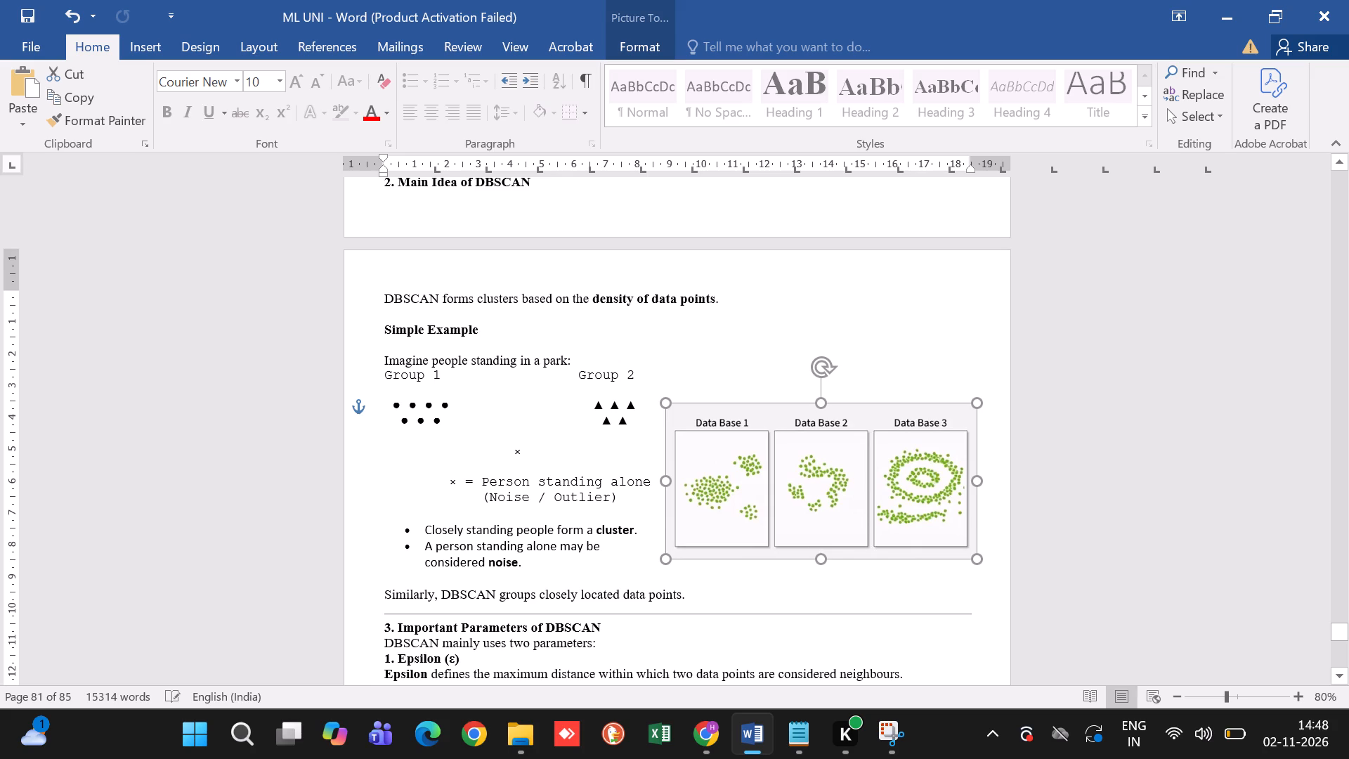
left_click_drag(848, 454, 873, 372)
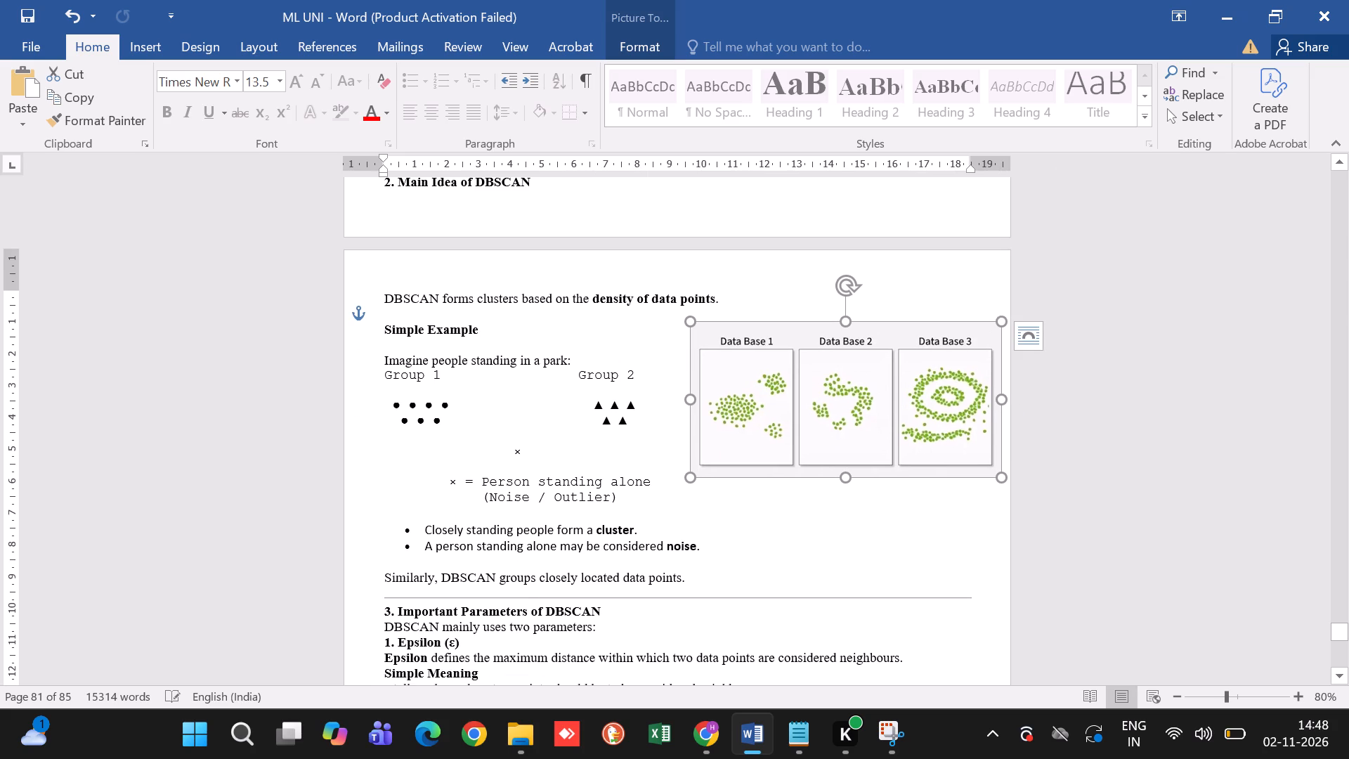
Switch to Chrome and look through the DBSCAN algorithm image results for further diagrams.
left_click(700, 732)
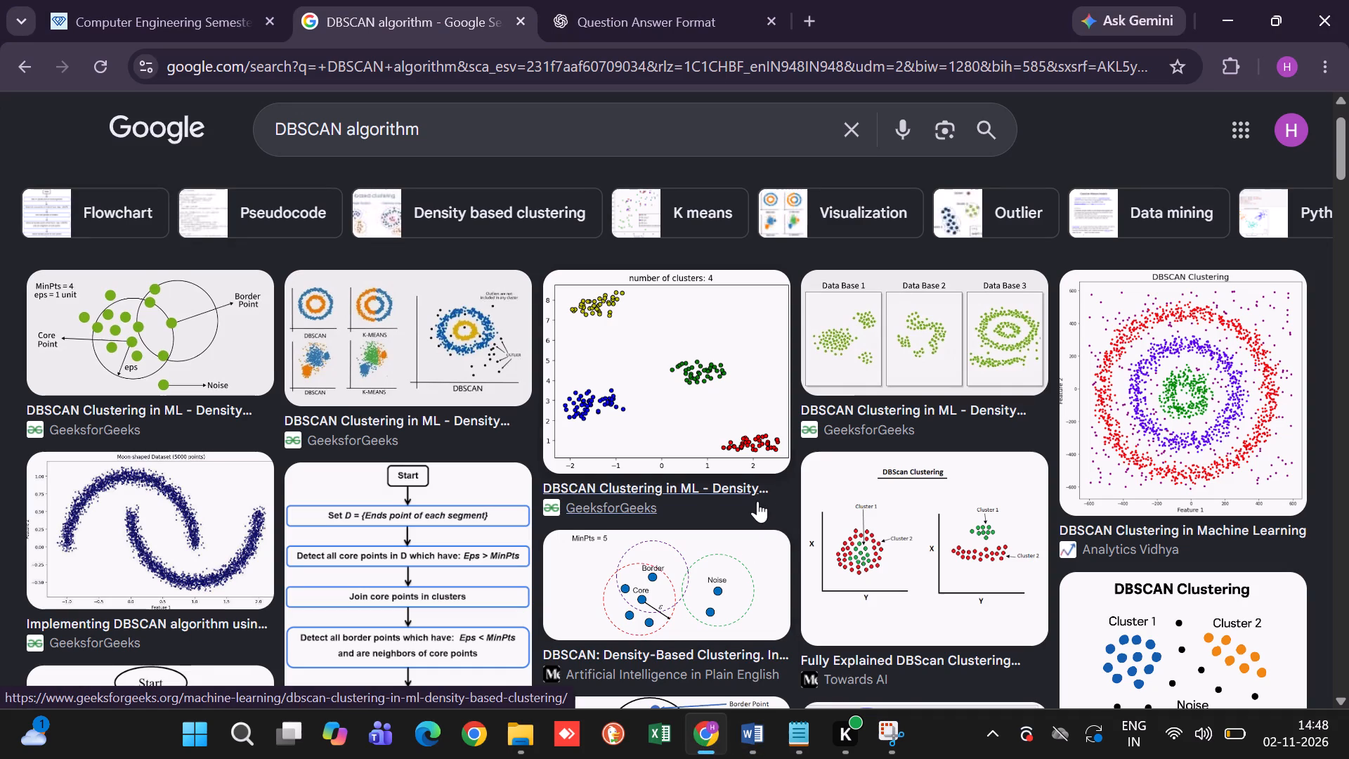
scroll(972, 526, "down", 1)
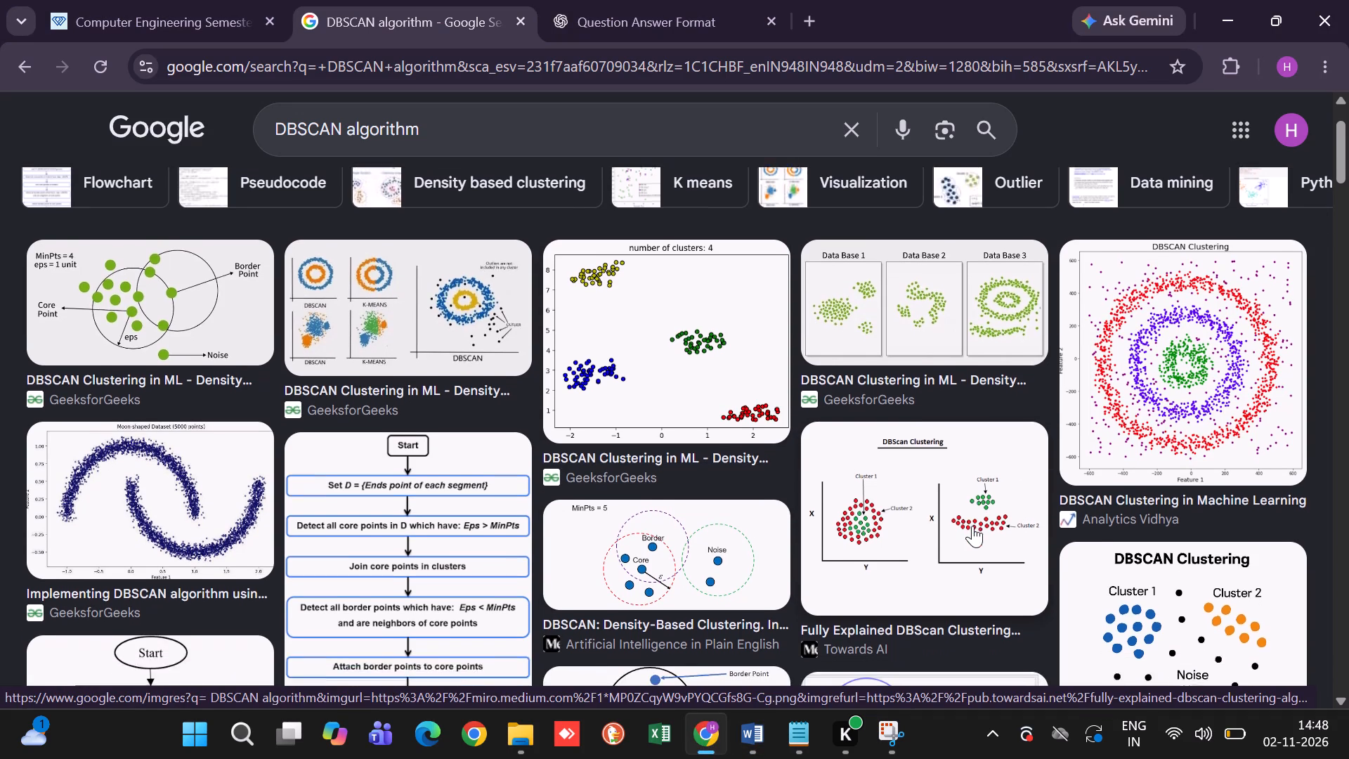
scroll(972, 526, "down", 3)
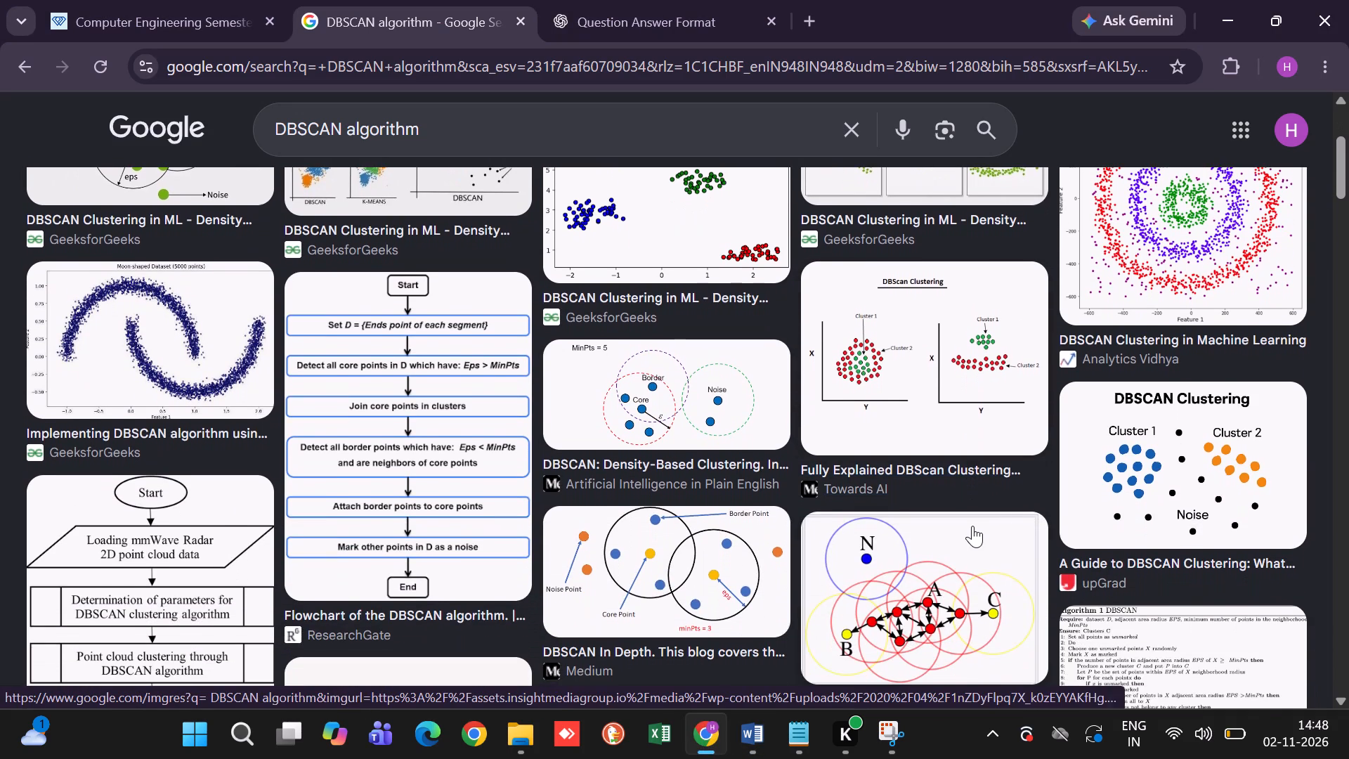
scroll(972, 526, "down", 4)
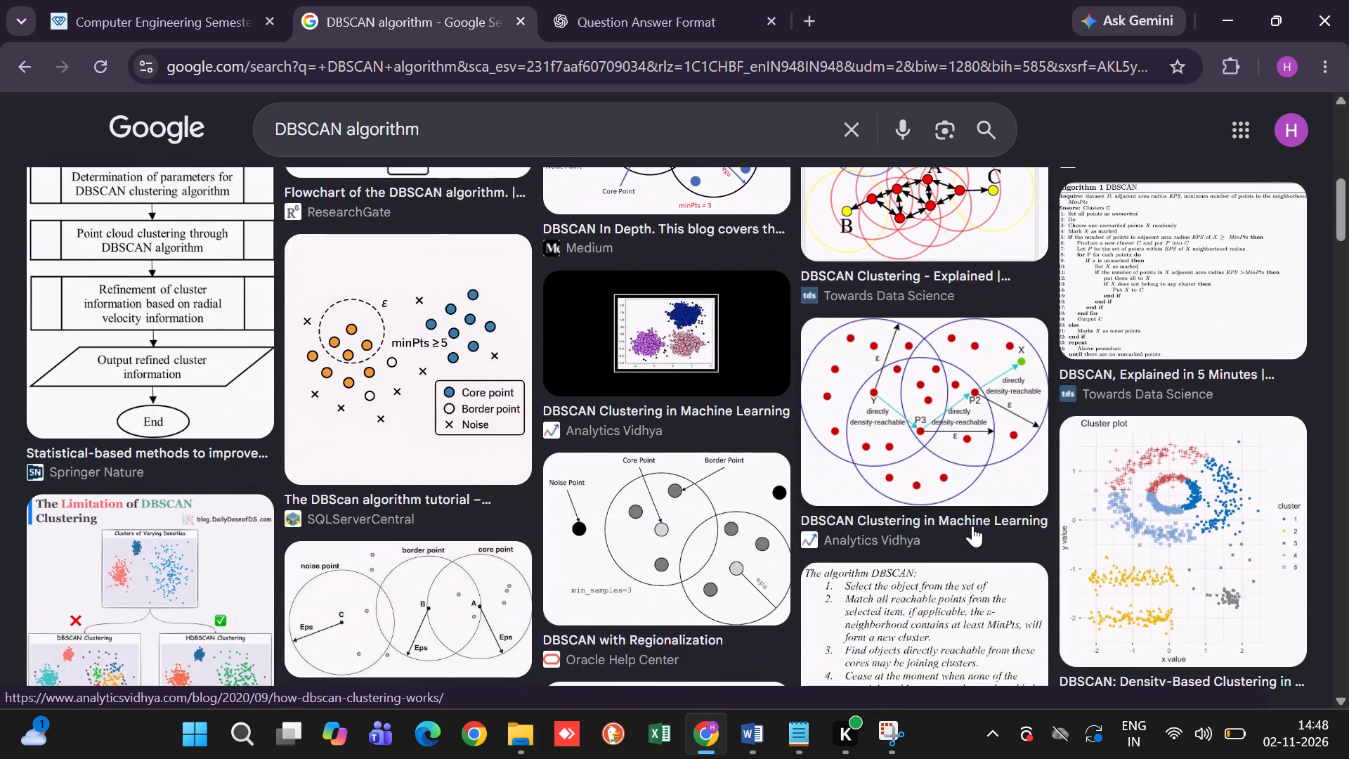
scroll(972, 526, "down", 1)
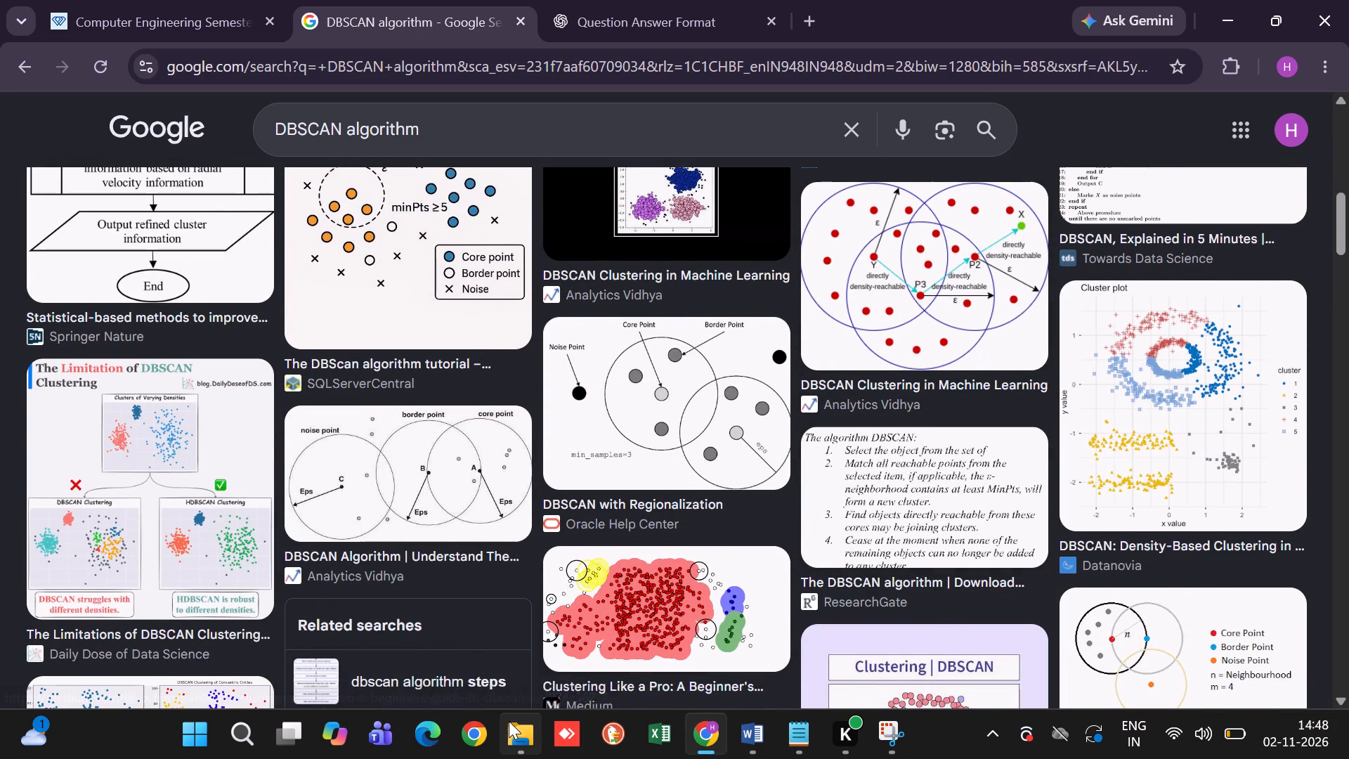
Open the semester-7 2024_de and 2025_ma PDFs from the Downloads folder, reading the Machine Learning exam questions in the first.
left_click(524, 738)
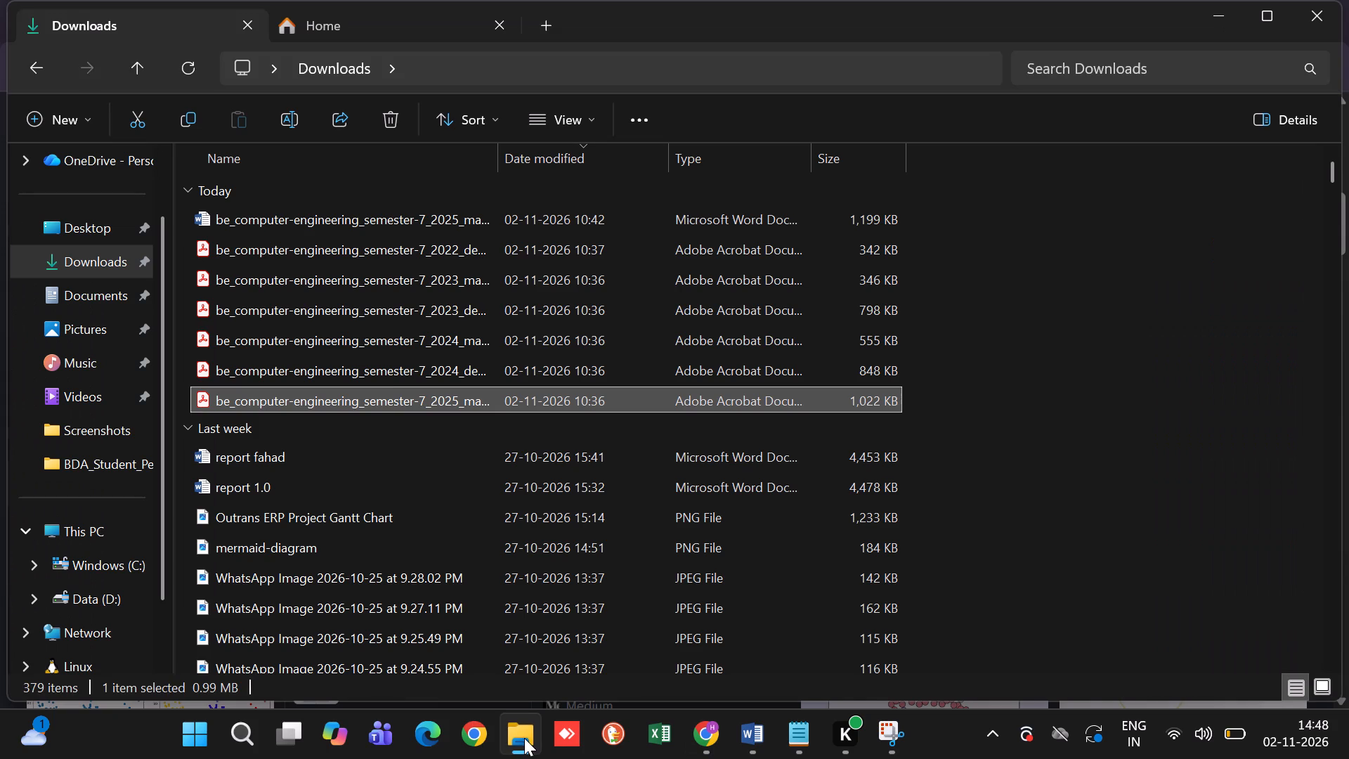
double_click(424, 371)
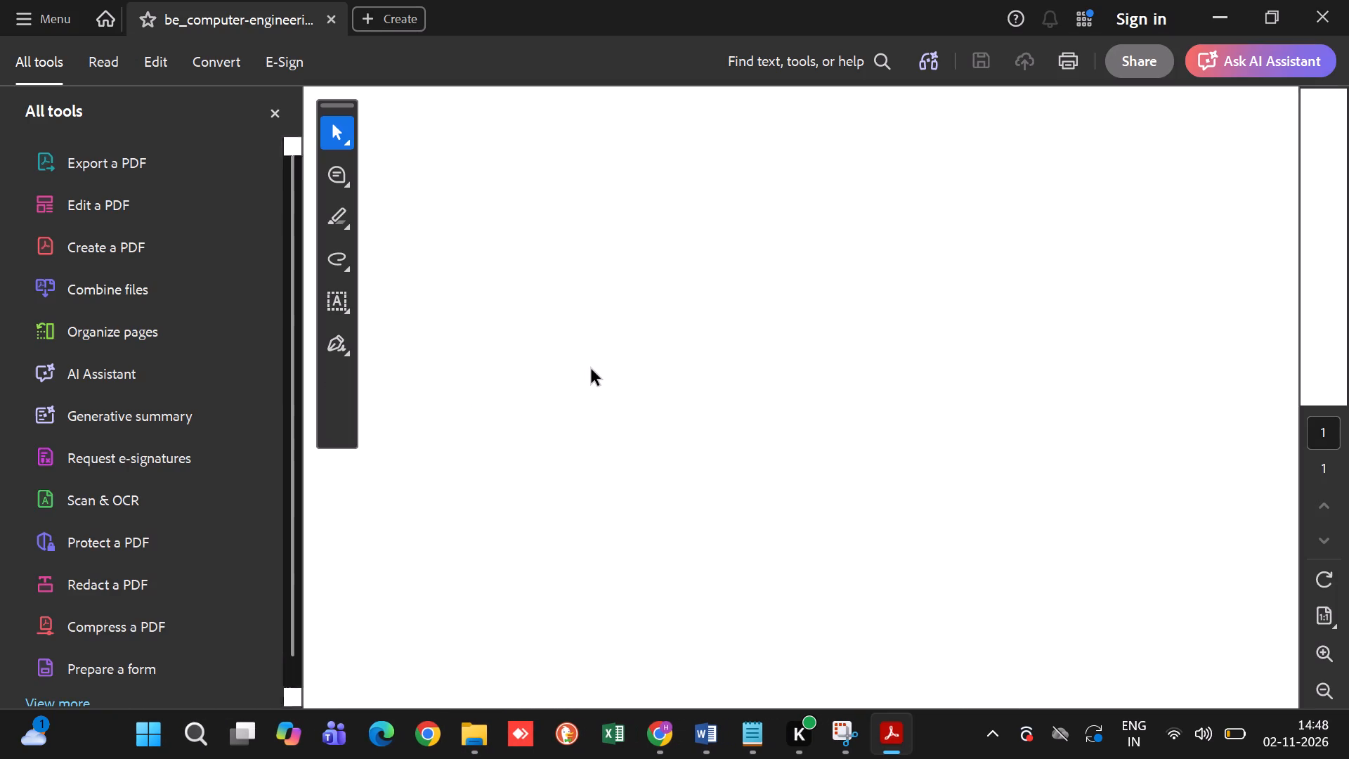
scroll(845, 426, "down", 1)
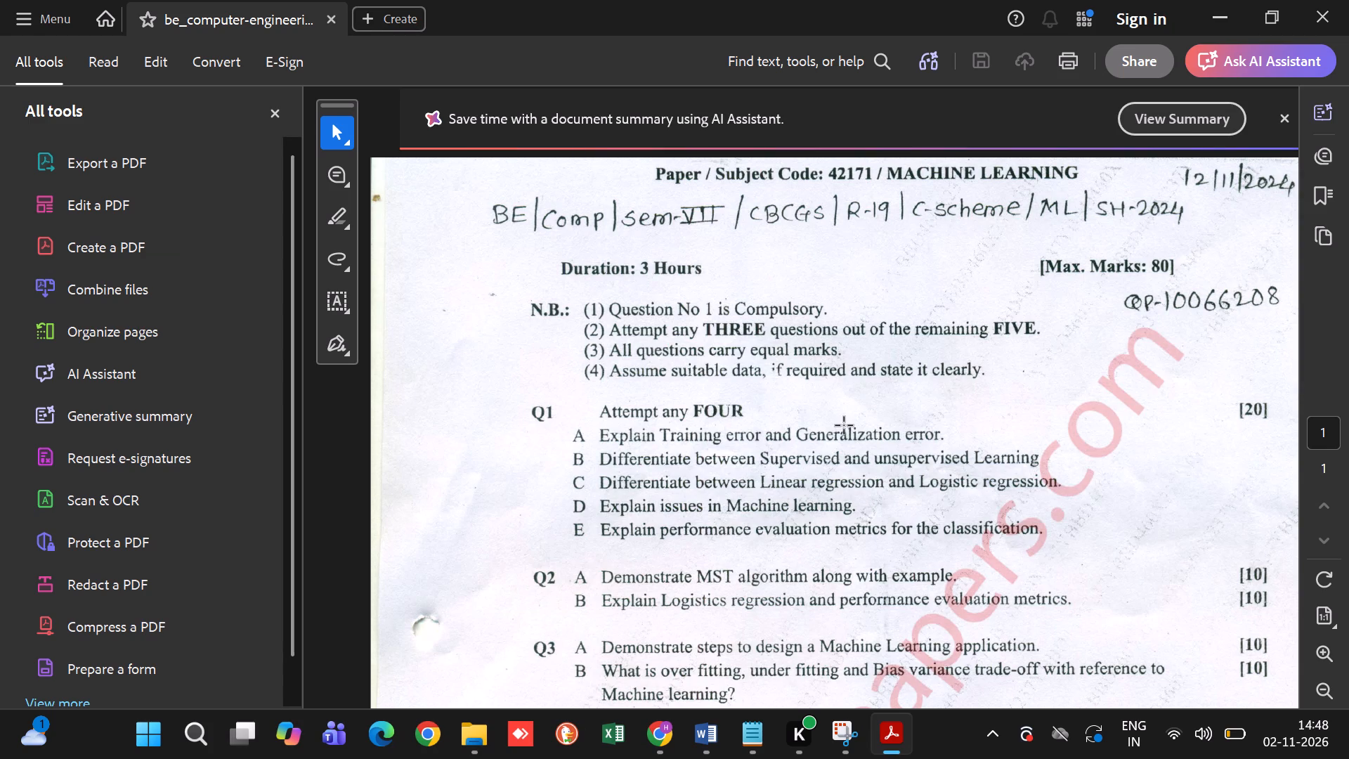
scroll(845, 426, "down", 1)
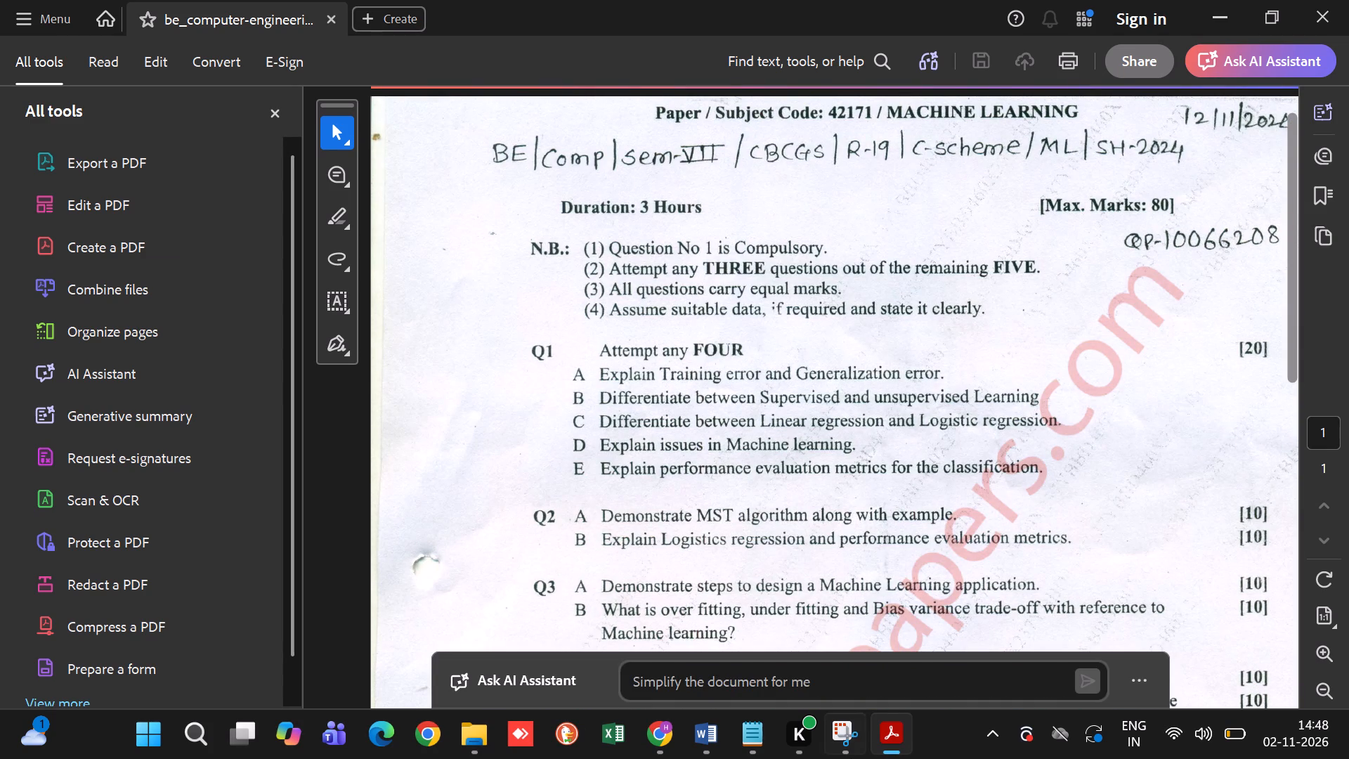
scroll(1083, 225, "down", 1)
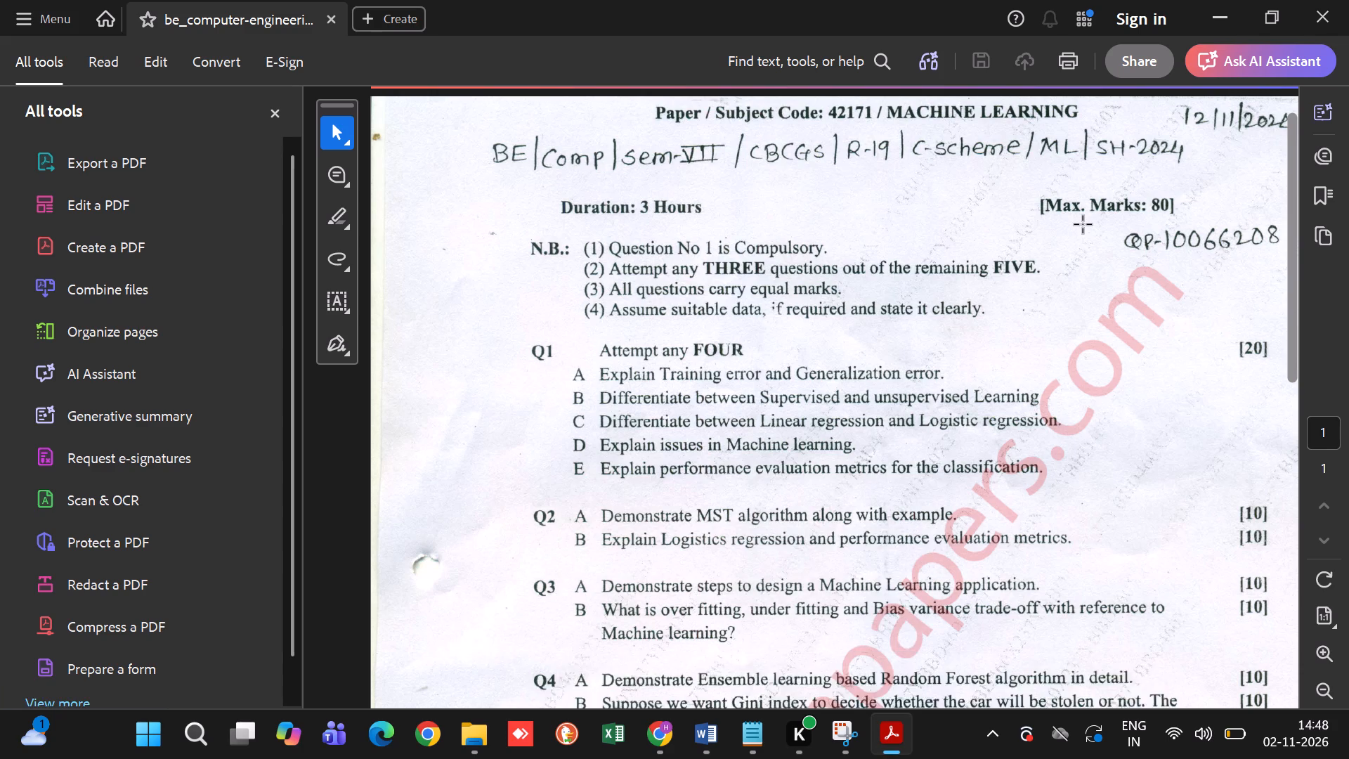
scroll(1083, 225, "down", 2)
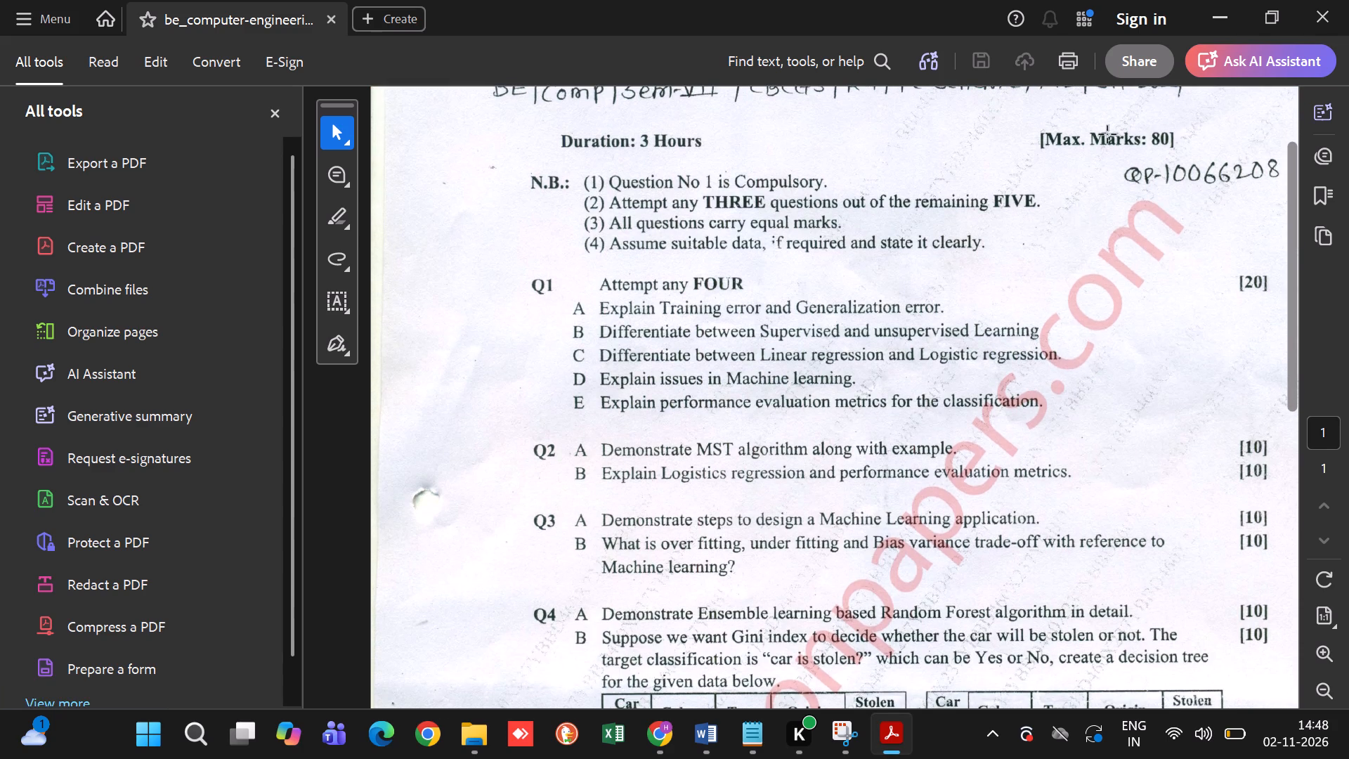
left_click(1213, 18)
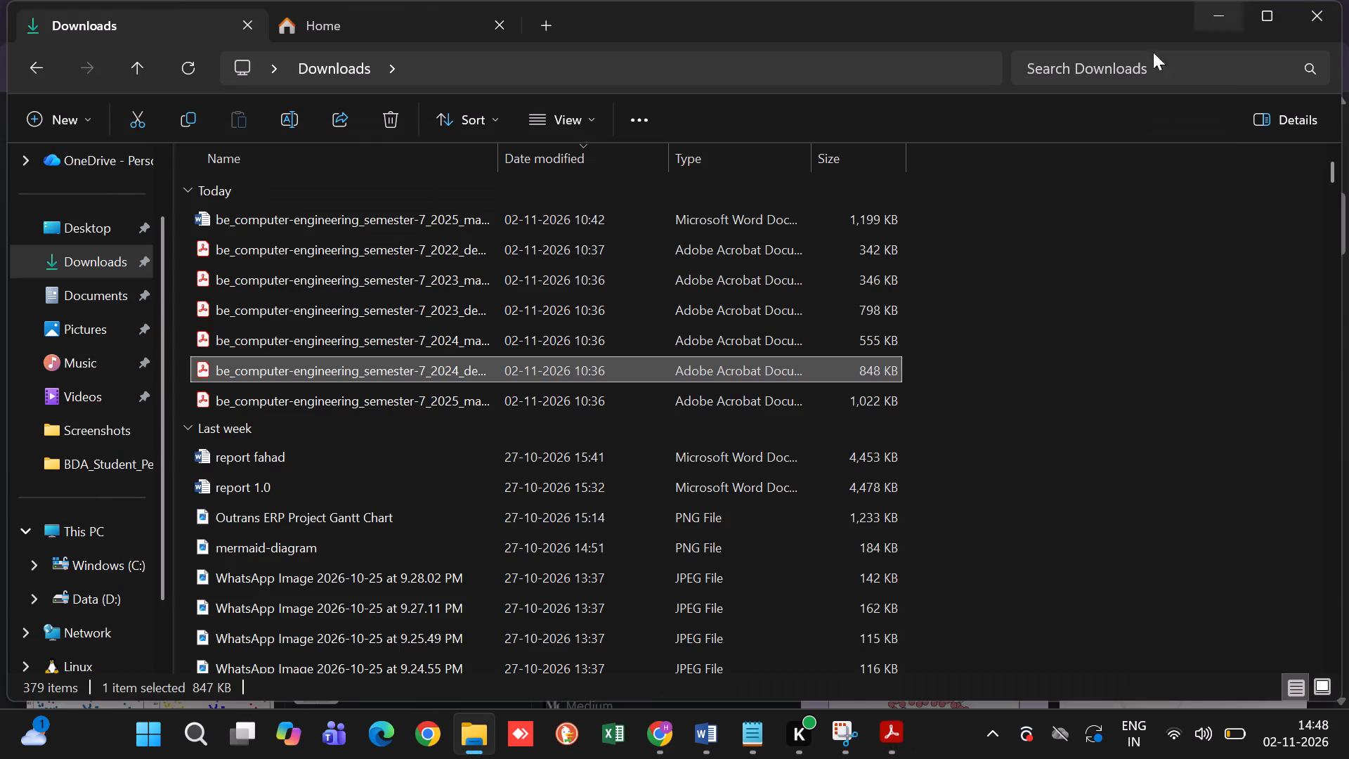
double_click(557, 403)
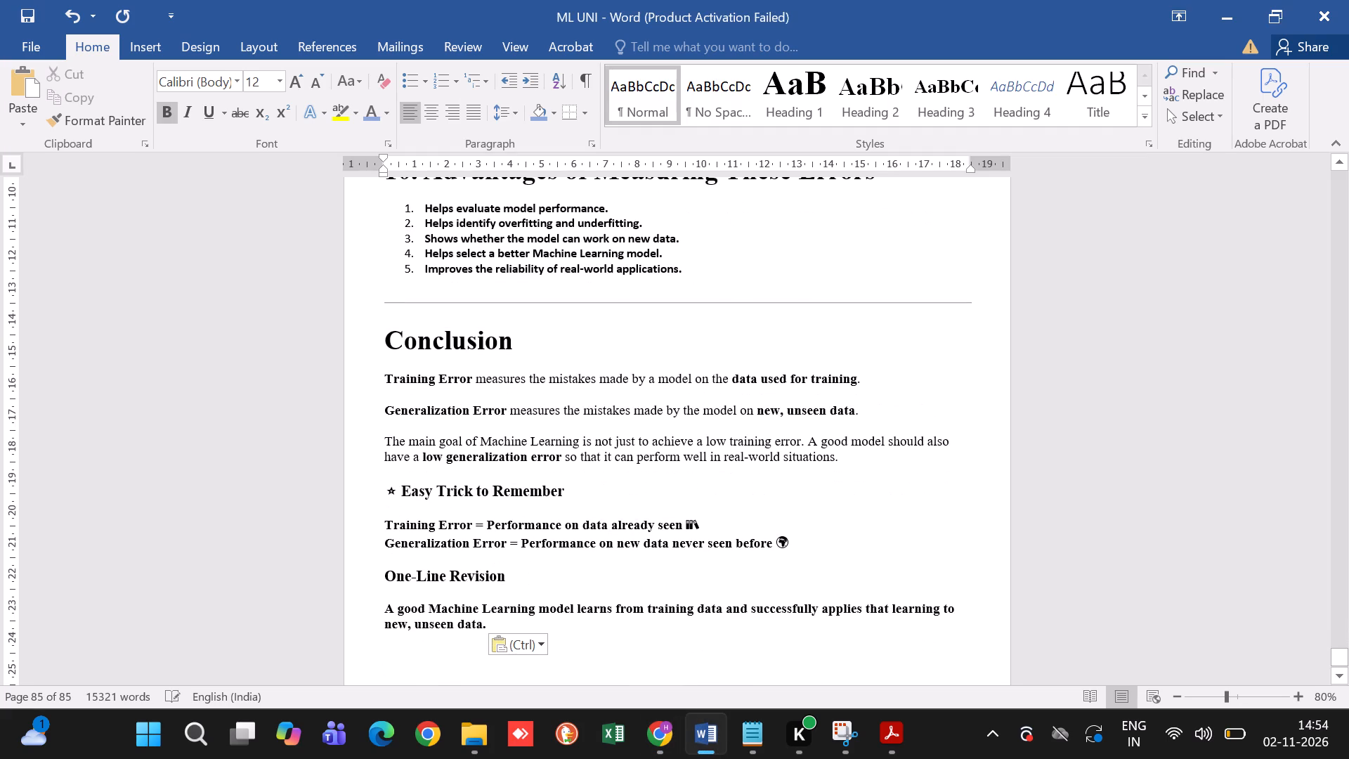
Apply All Borders to the Training Error versus Generalization Error table in section 4 of the pasted answer.
scroll(577, 427, "up", 6)
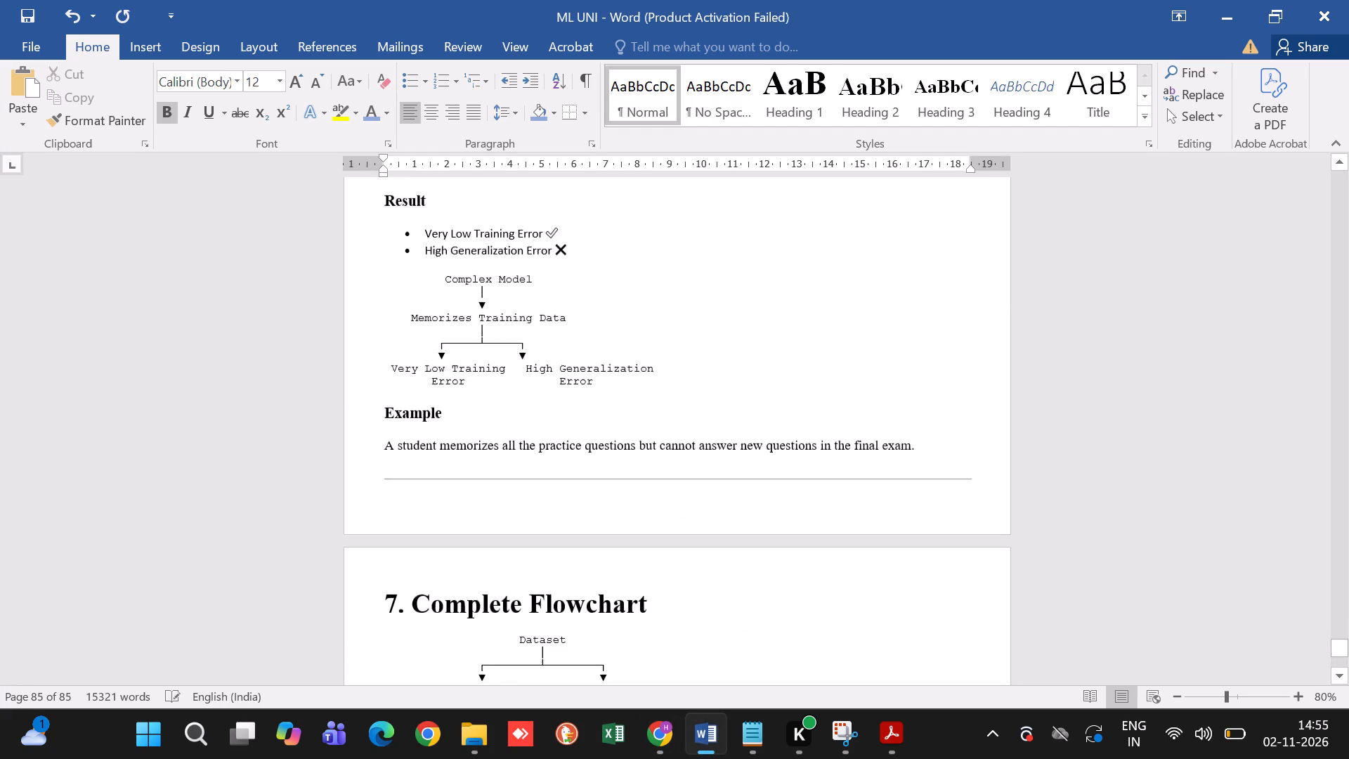
scroll(577, 427, "up", 4)
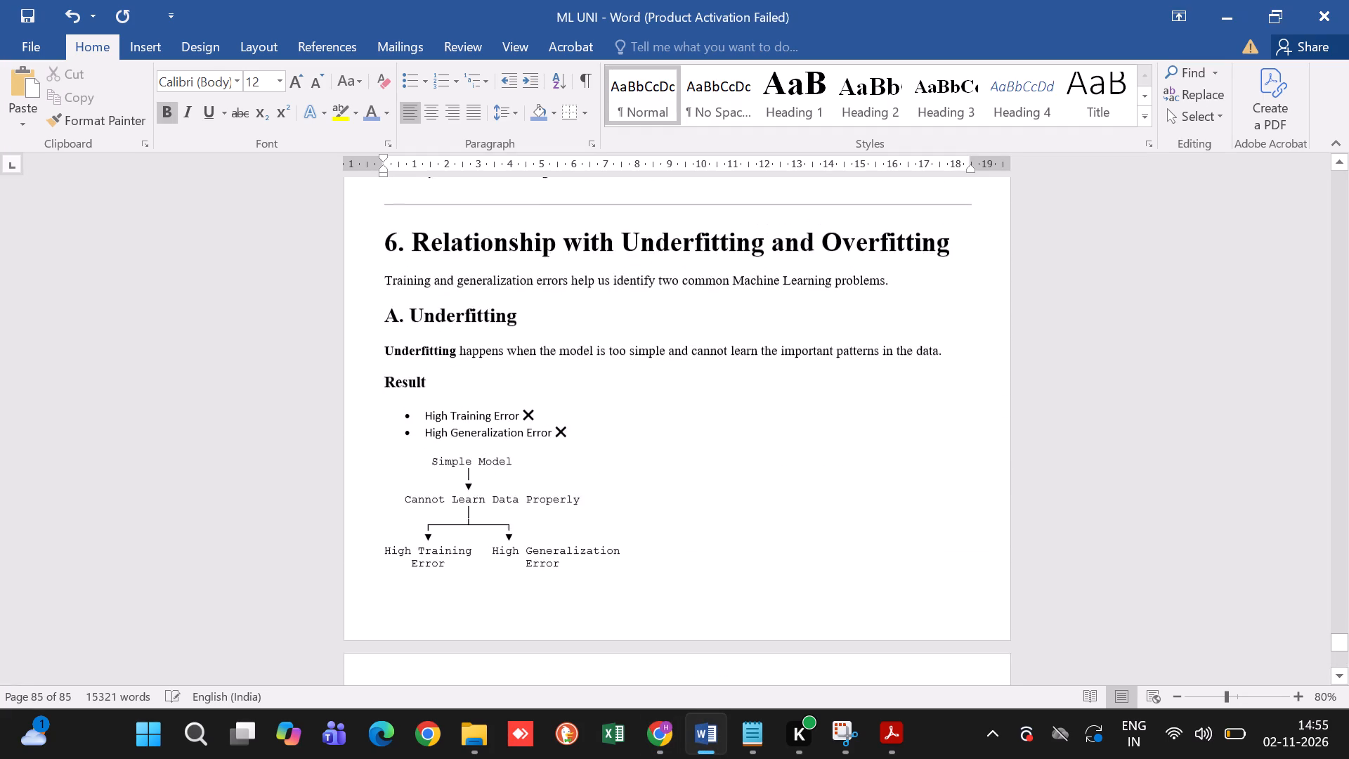
scroll(577, 427, "up", 5)
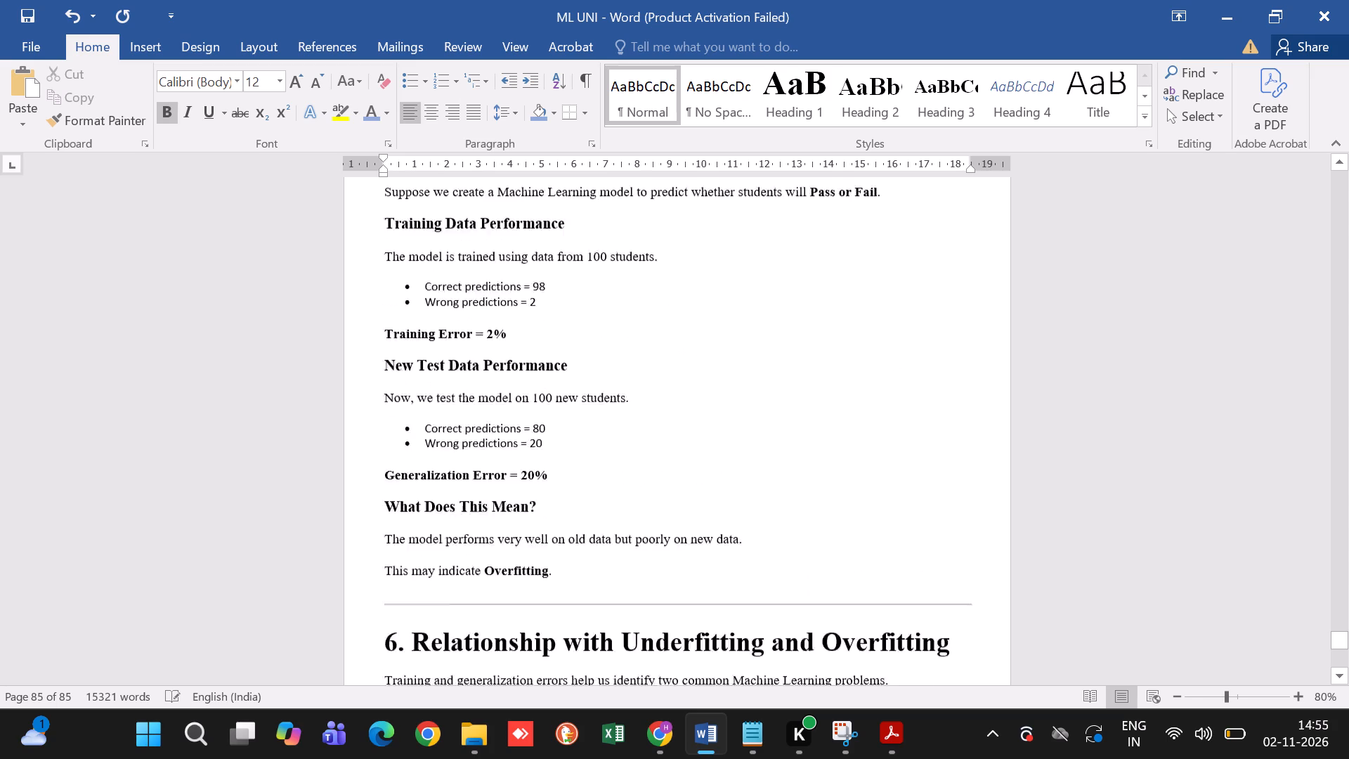
scroll(577, 427, "up", 2)
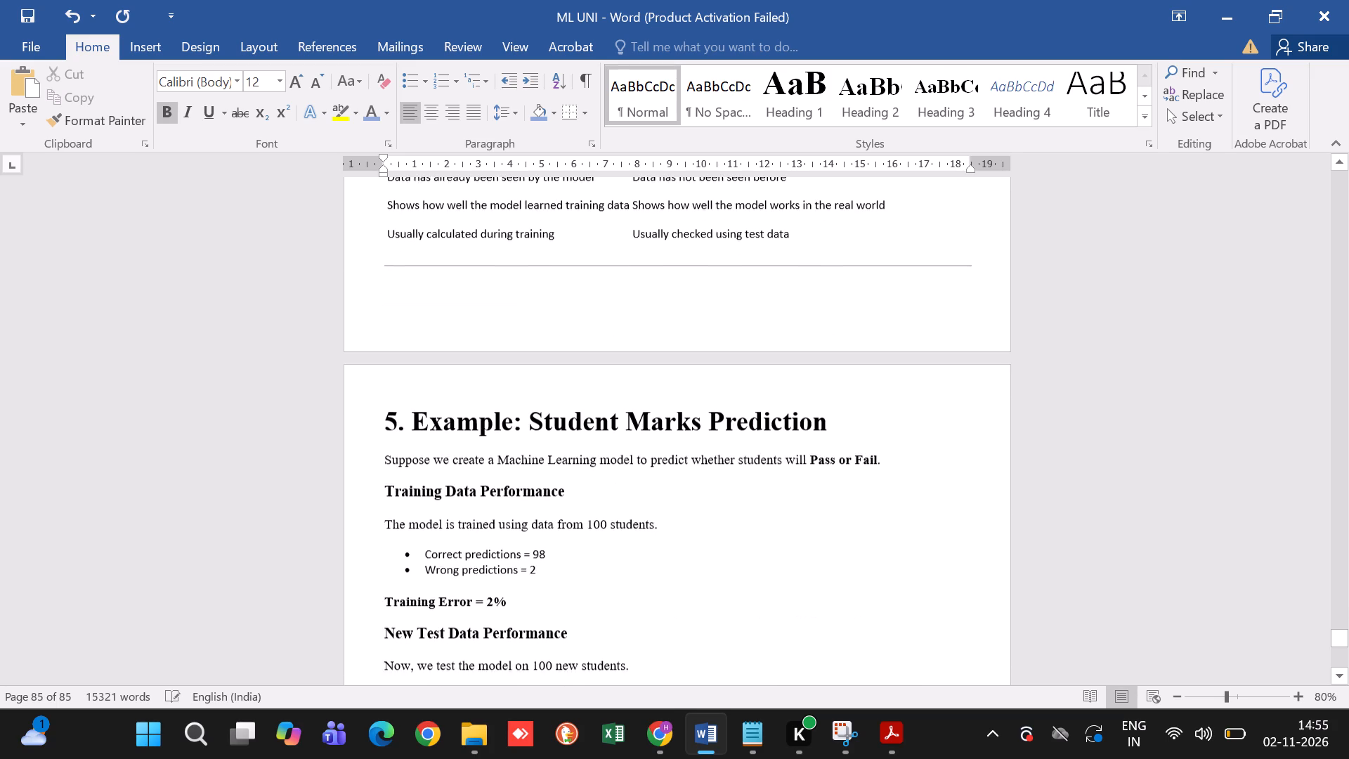
scroll(577, 427, "up", 1)
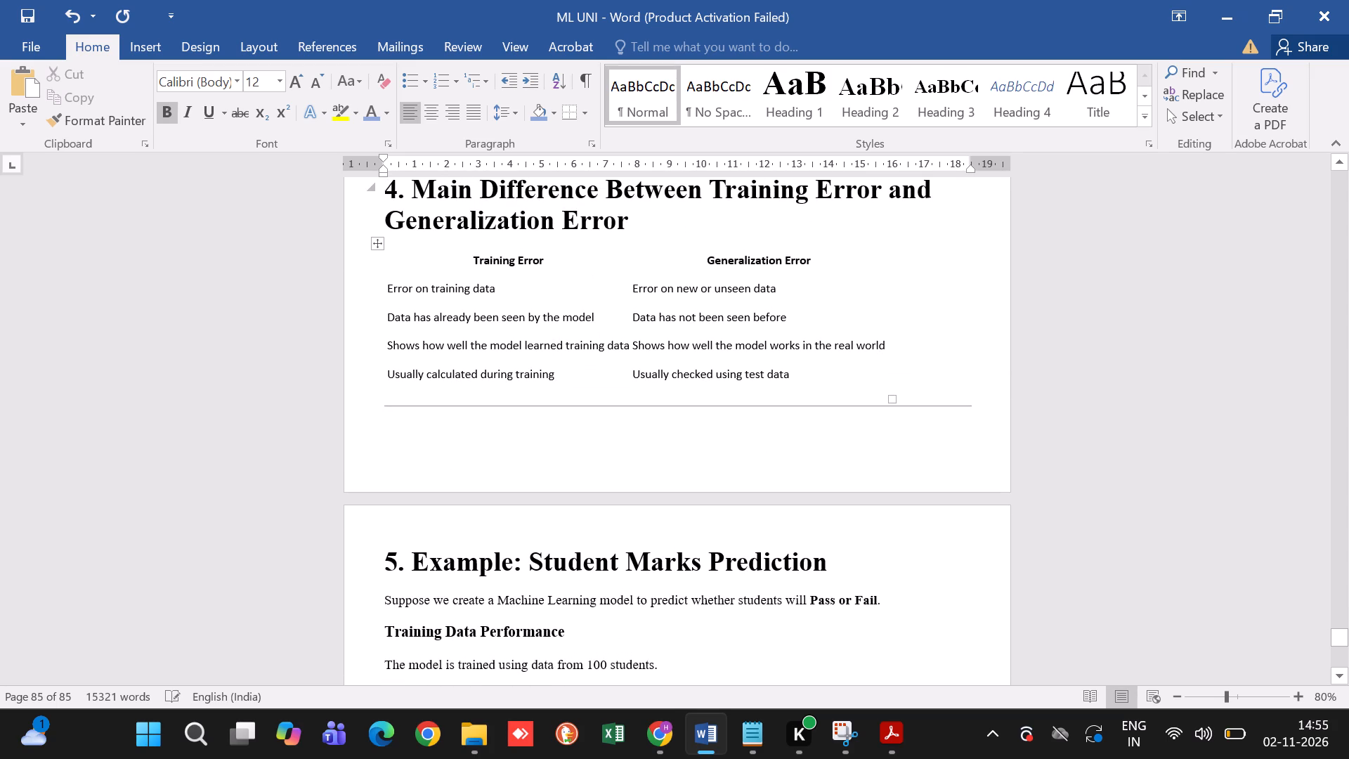
left_click(376, 243)
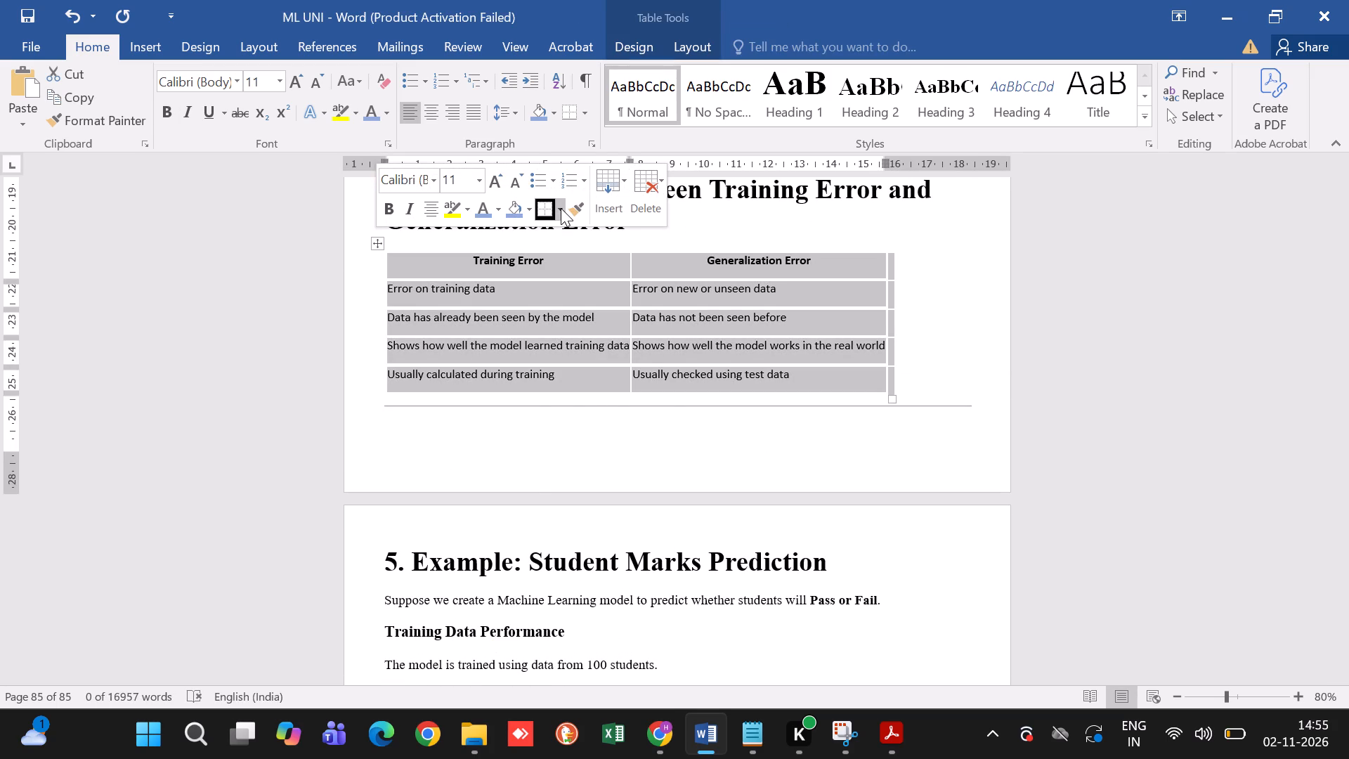
left_click(561, 208)
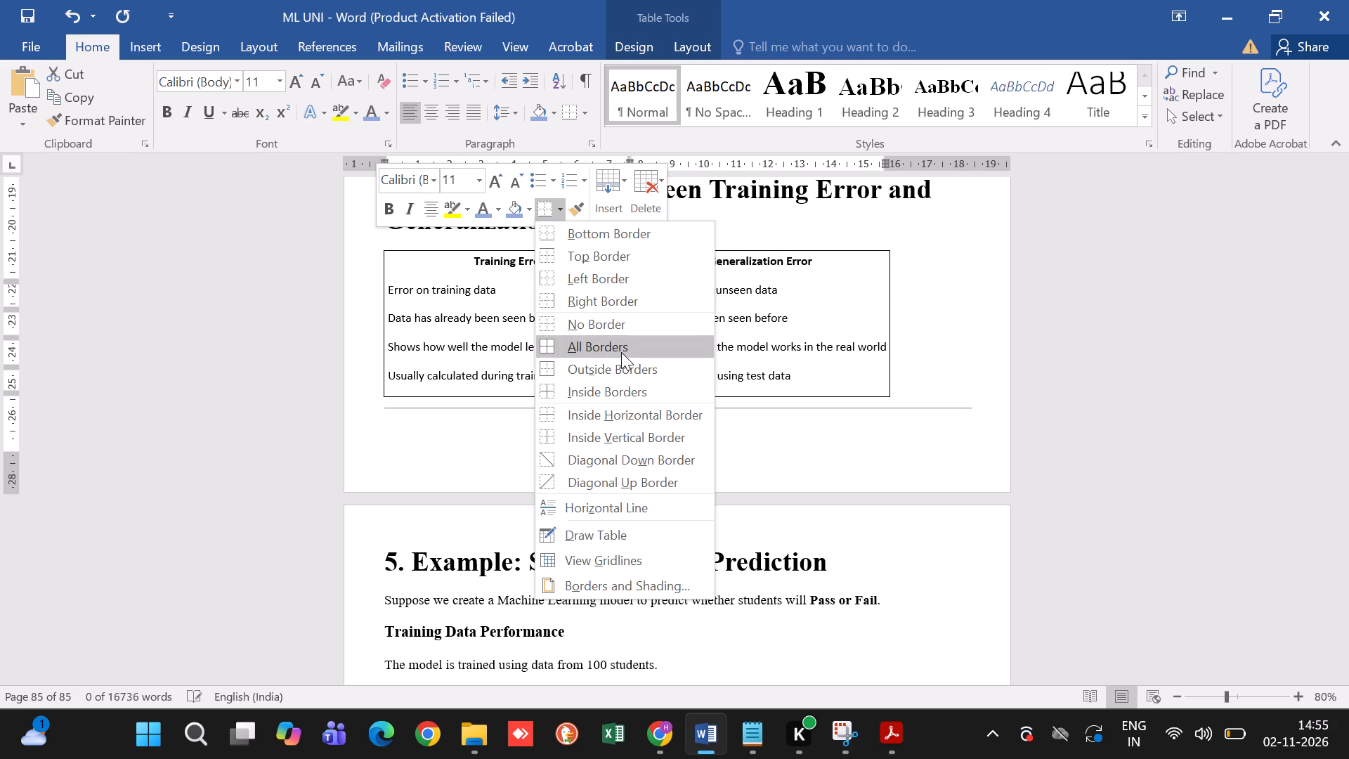
left_click(621, 352)
Set the font size of the whole Q.17 answer, from its main heading to the One-Line Revision, to 12.
scroll(621, 352, "up", 3)
scroll(621, 352, "up", 20)
scroll(621, 352, "up", 4)
scroll(621, 352, "down", 1)
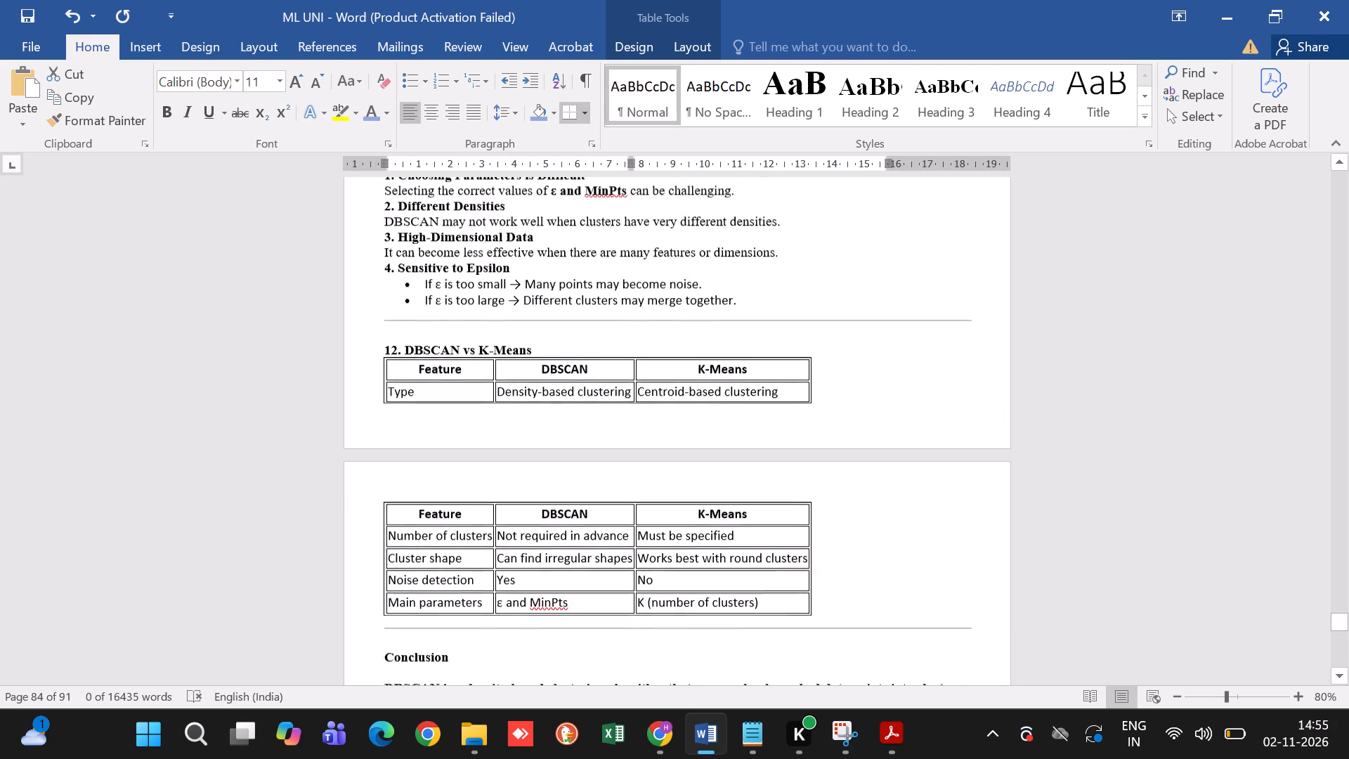
scroll(621, 352, "down", 1)
scroll(621, 352, "up", 2)
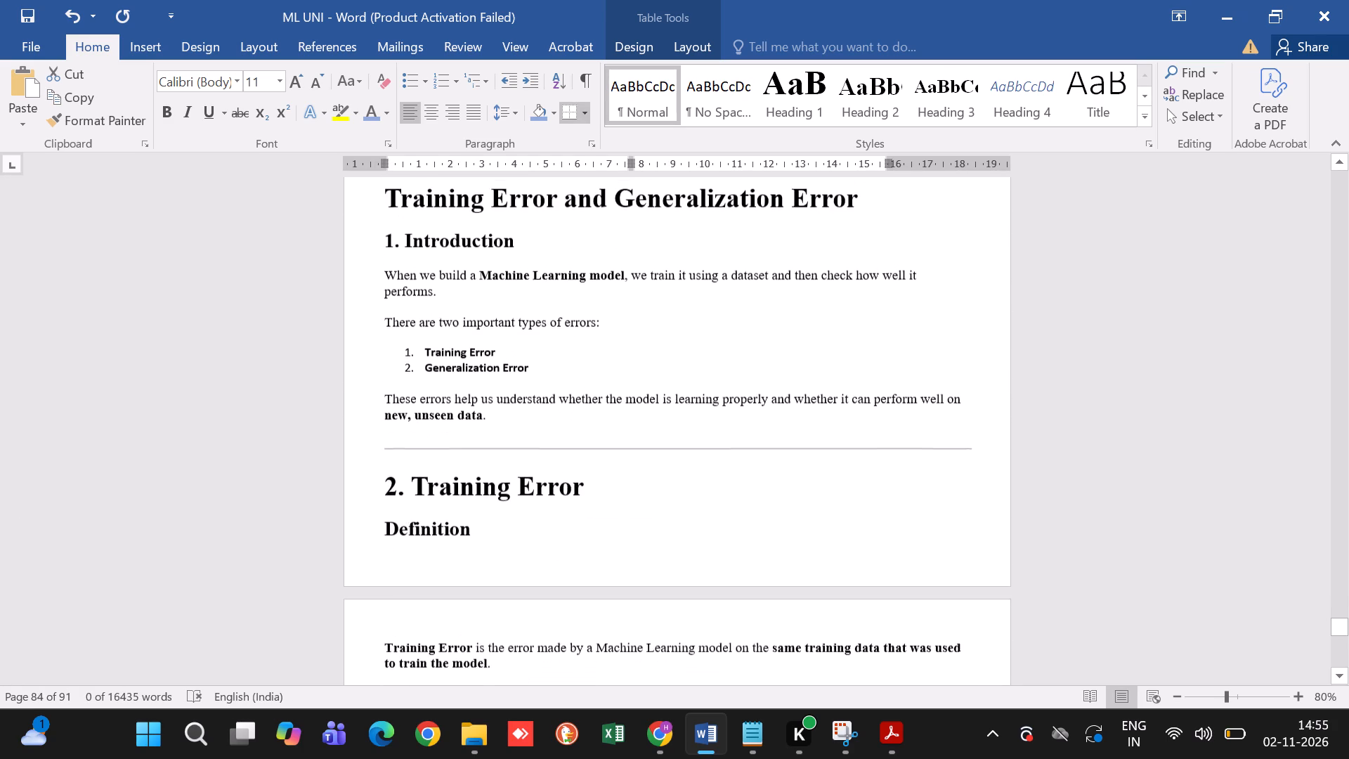
scroll(621, 352, "up", 1)
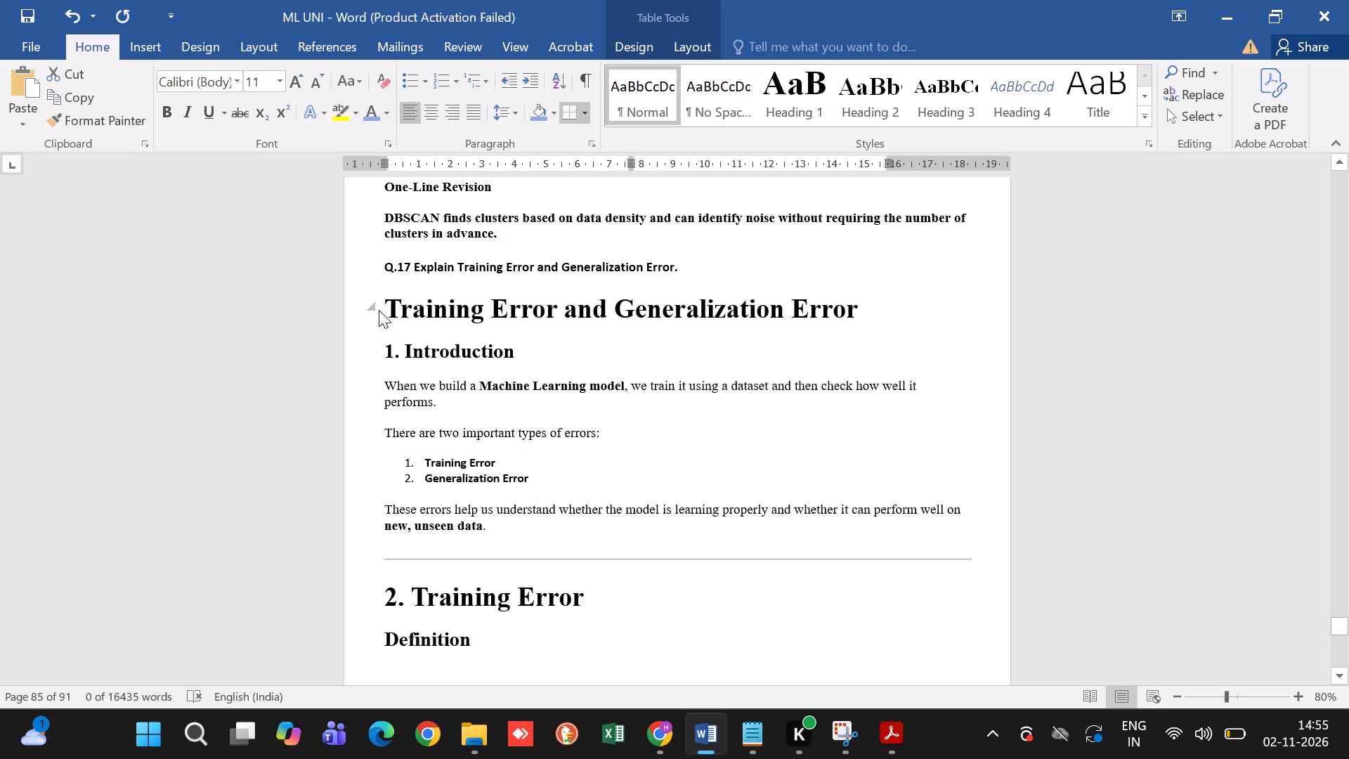
left_click_drag(389, 306, 739, 758)
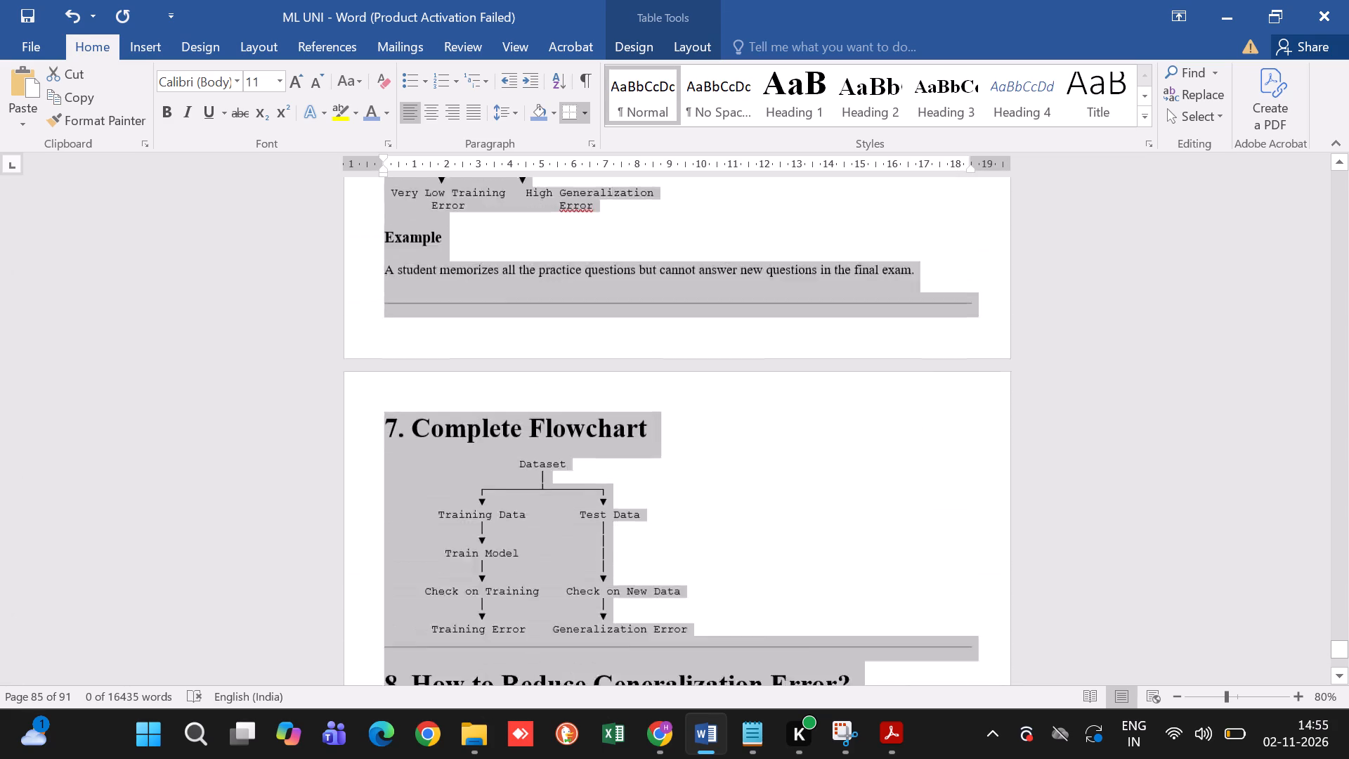
left_click_drag(739, 758, 736, 758)
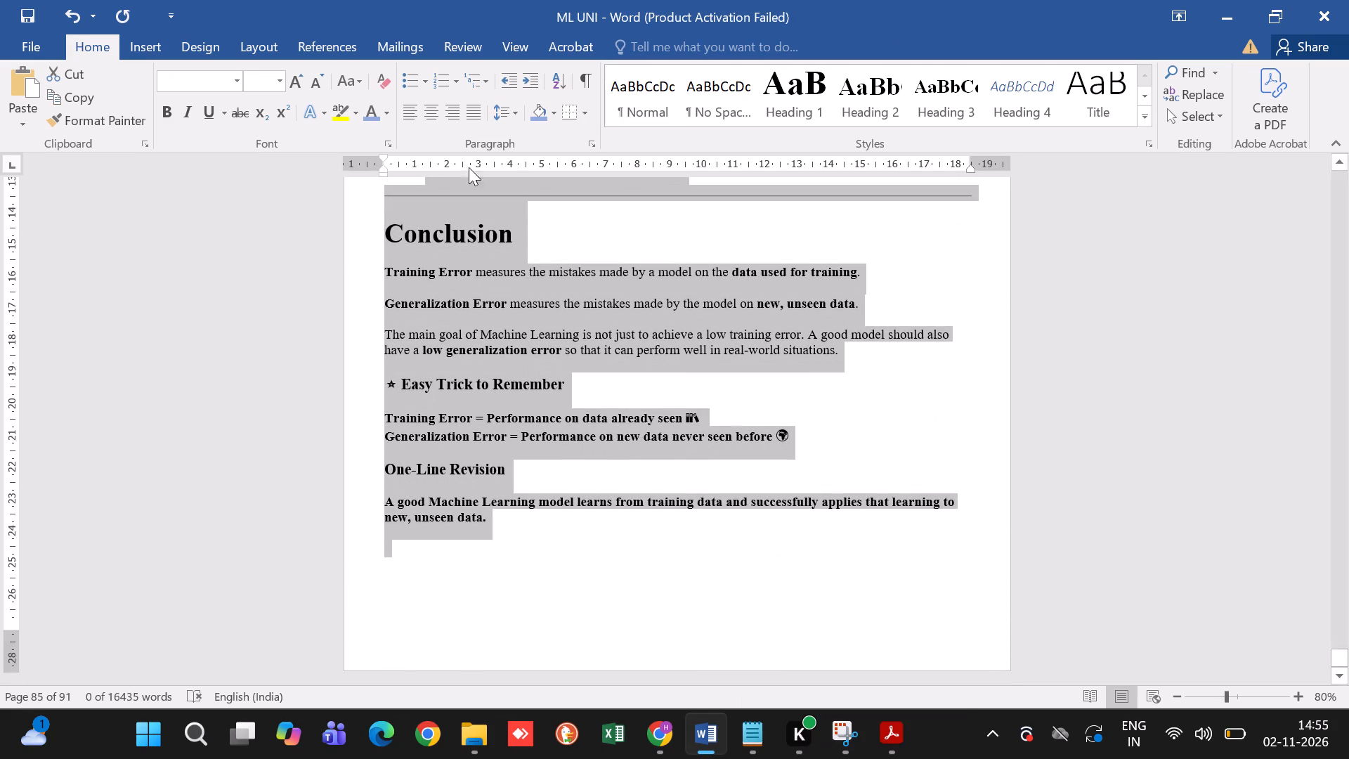
left_click(254, 79)
type("12")
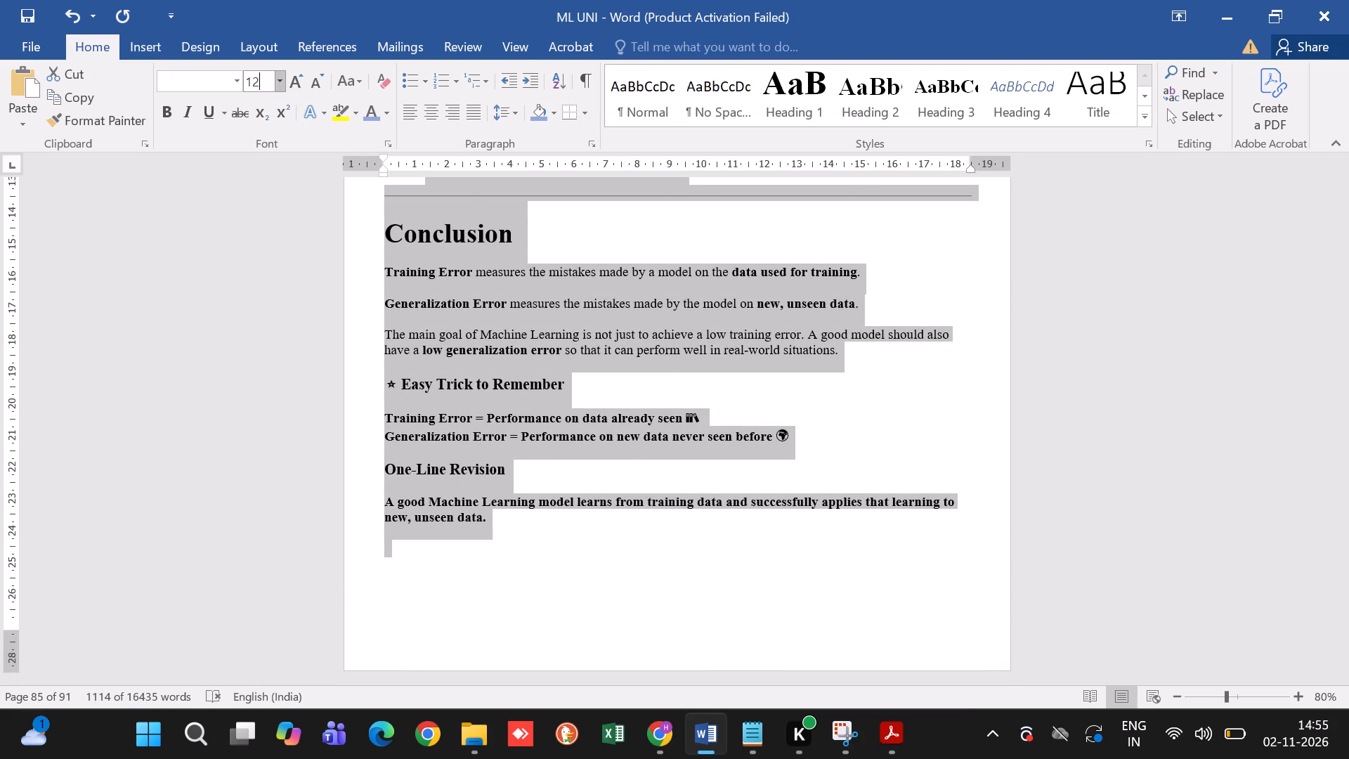
key("Return")
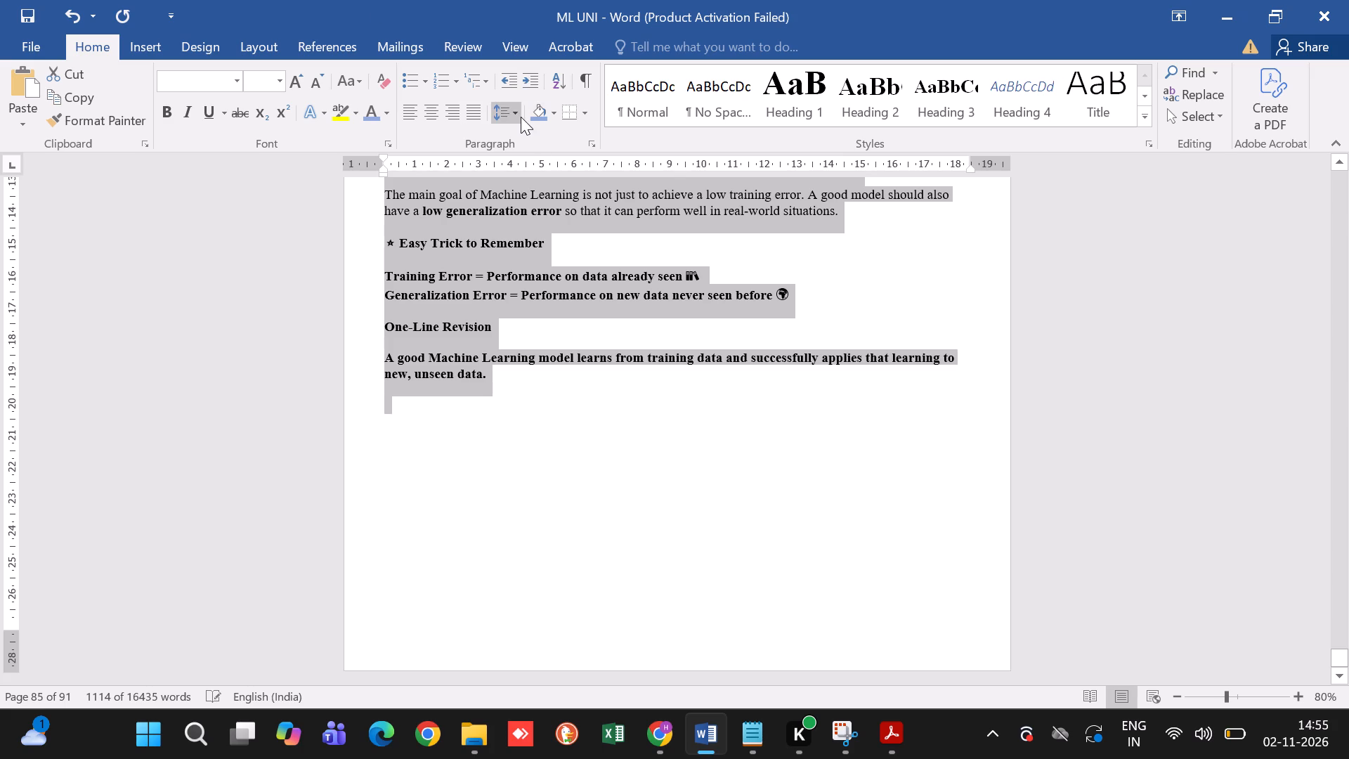
Remove the space before and after paragraphs throughout the selected Q.17 answer.
left_click(520, 116)
left_click(547, 299)
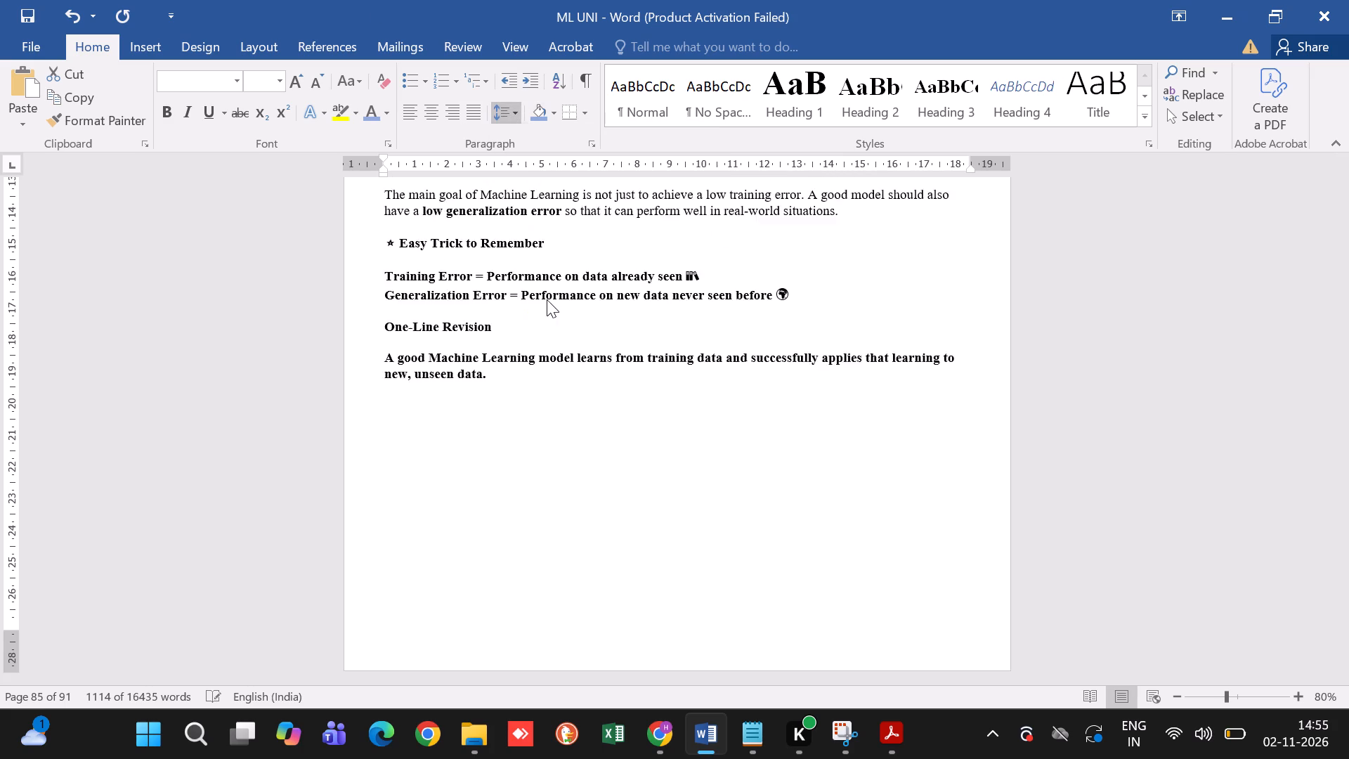
left_click(514, 104)
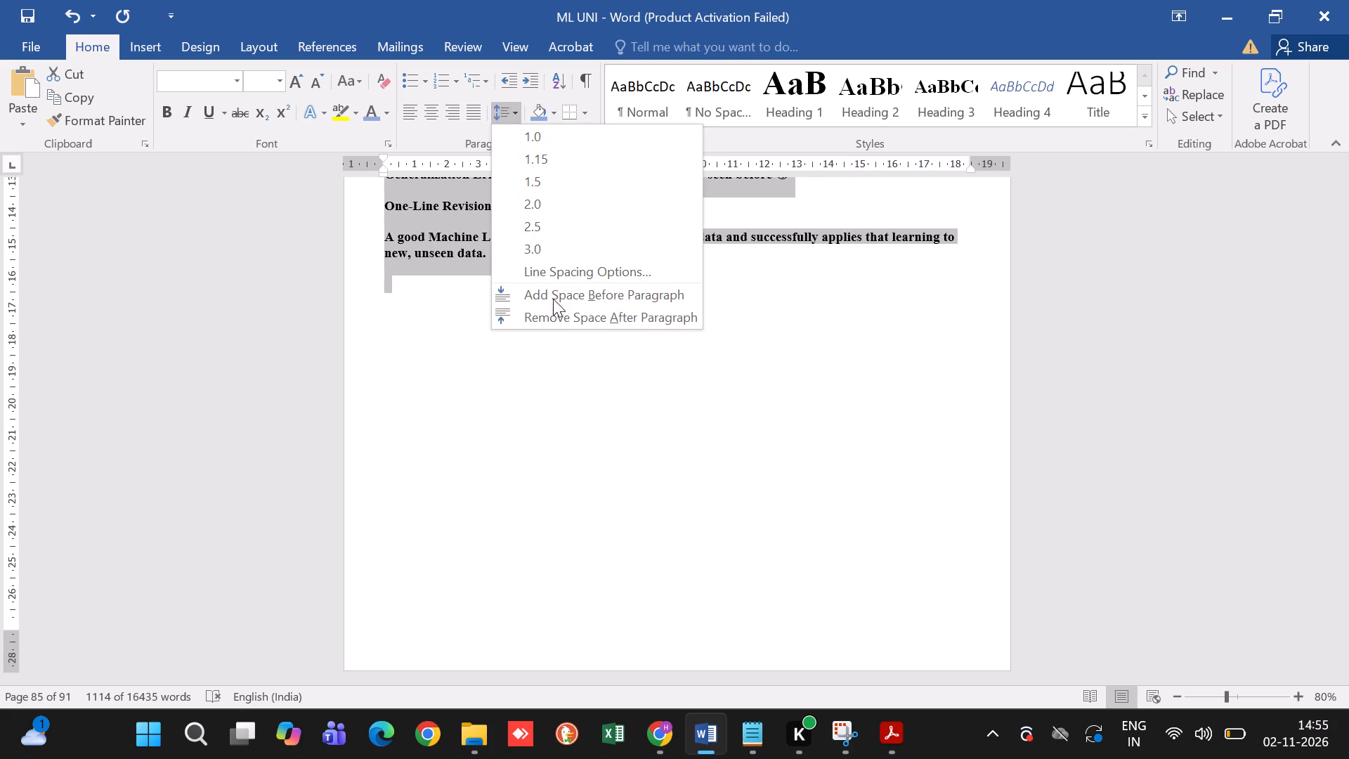
left_click(555, 325)
Check the layout of the reformatted Q.17 answer and switch back to Chrome.
scroll(555, 325, "up", 2)
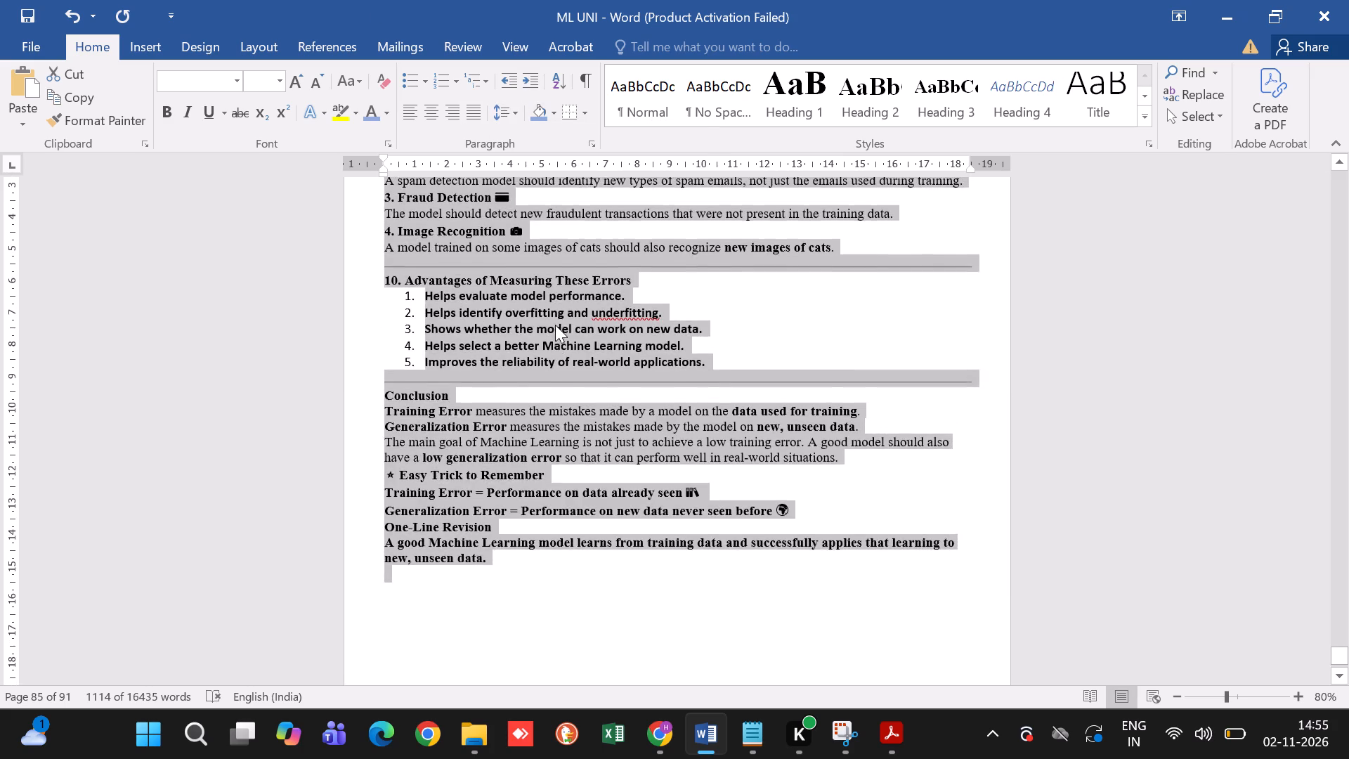
scroll(555, 325, "up", 1)
scroll(651, 458, "up", 1)
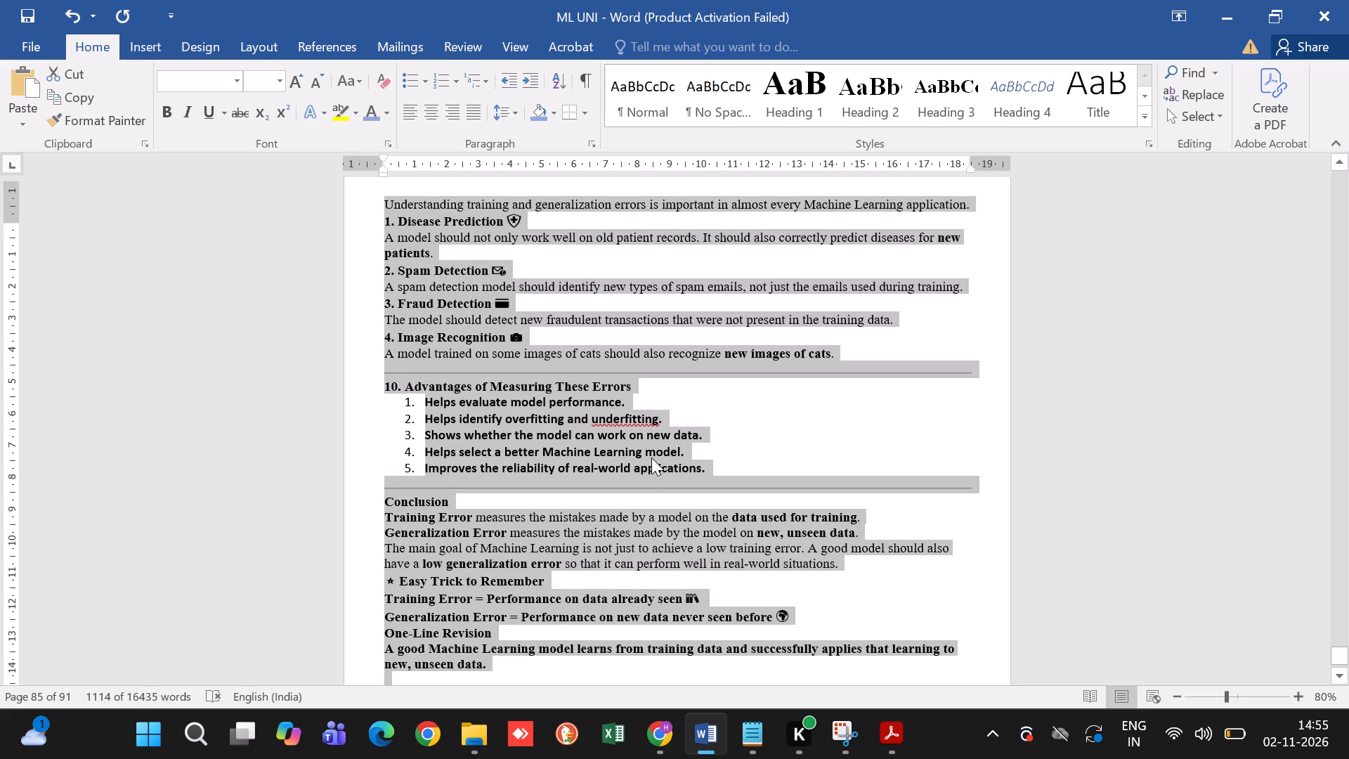
scroll(651, 458, "up", 2)
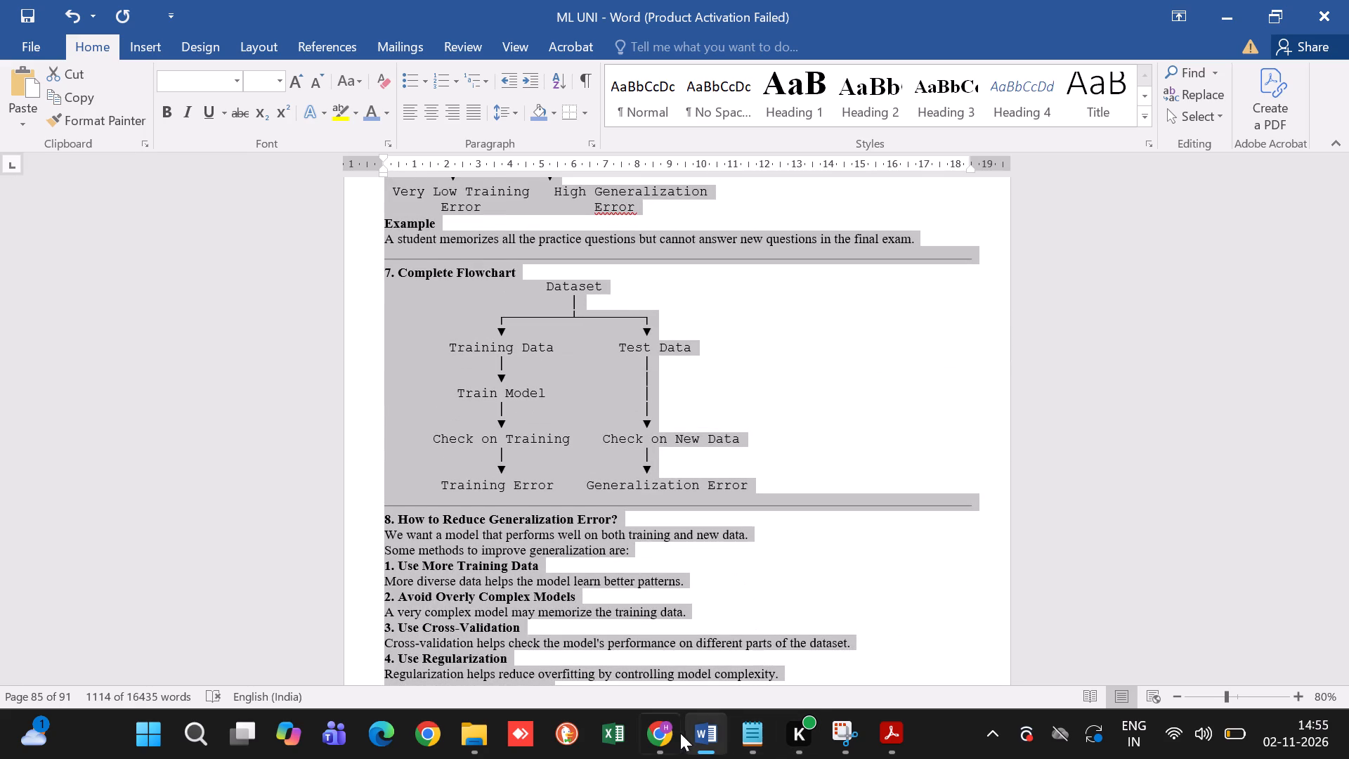
left_click(667, 732)
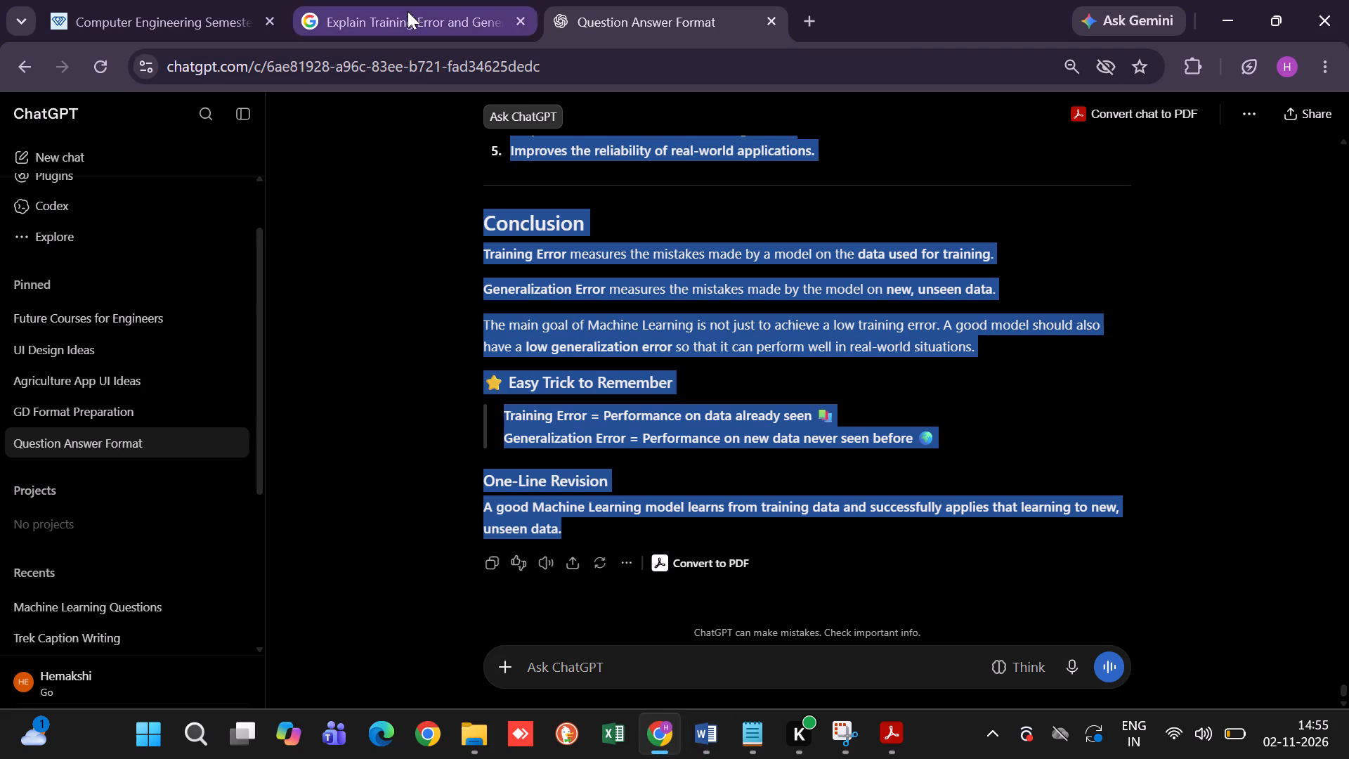
Copy the Dive into Deep Learning graph of generalization and training loss from the Google image results and switch to Word.
left_click(408, 11)
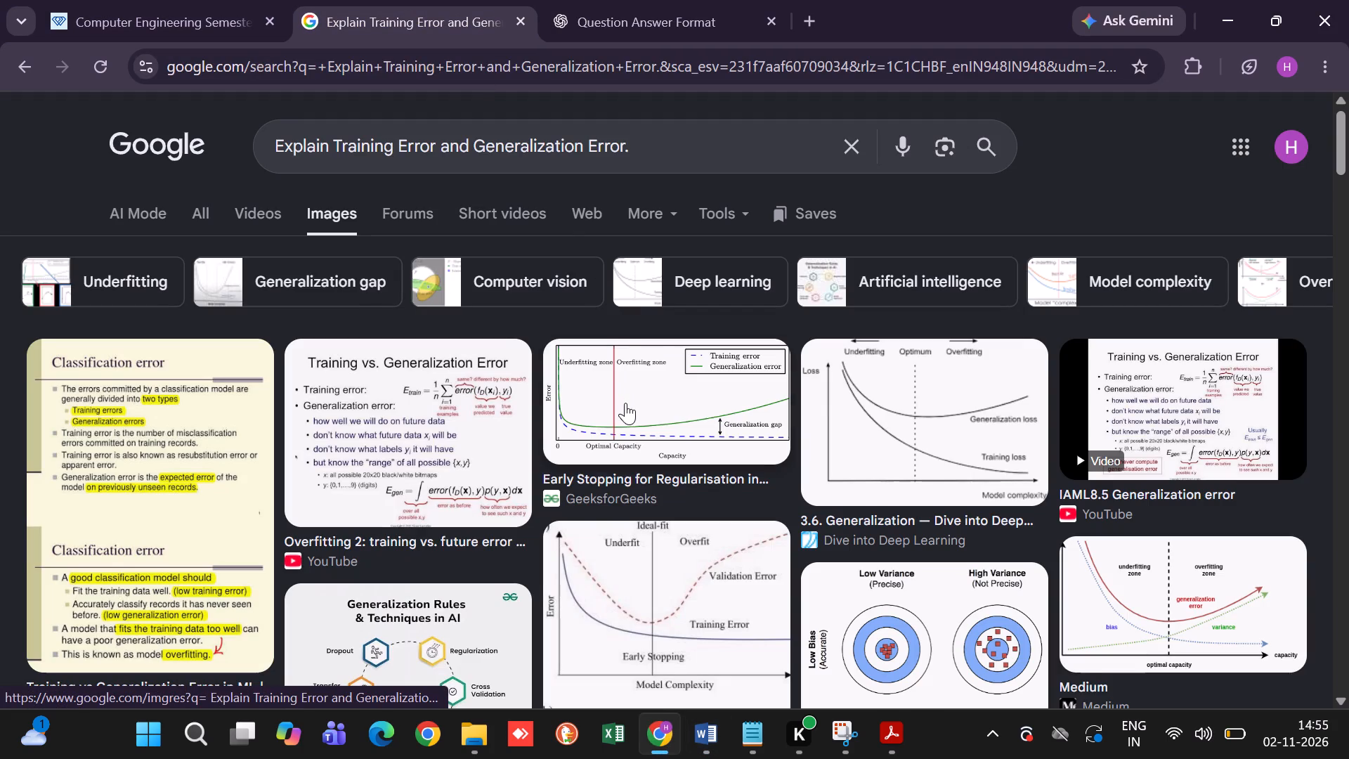
right_click(925, 450)
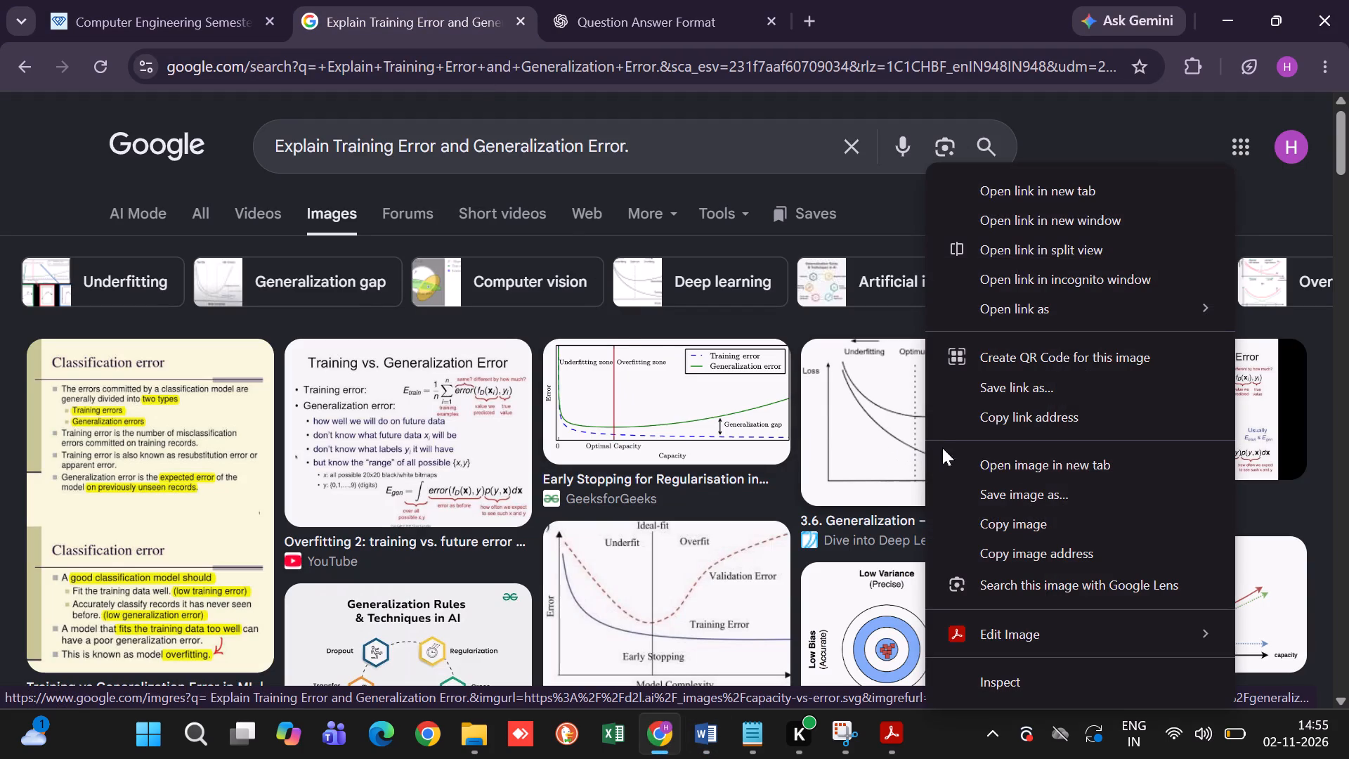
left_click(1005, 529)
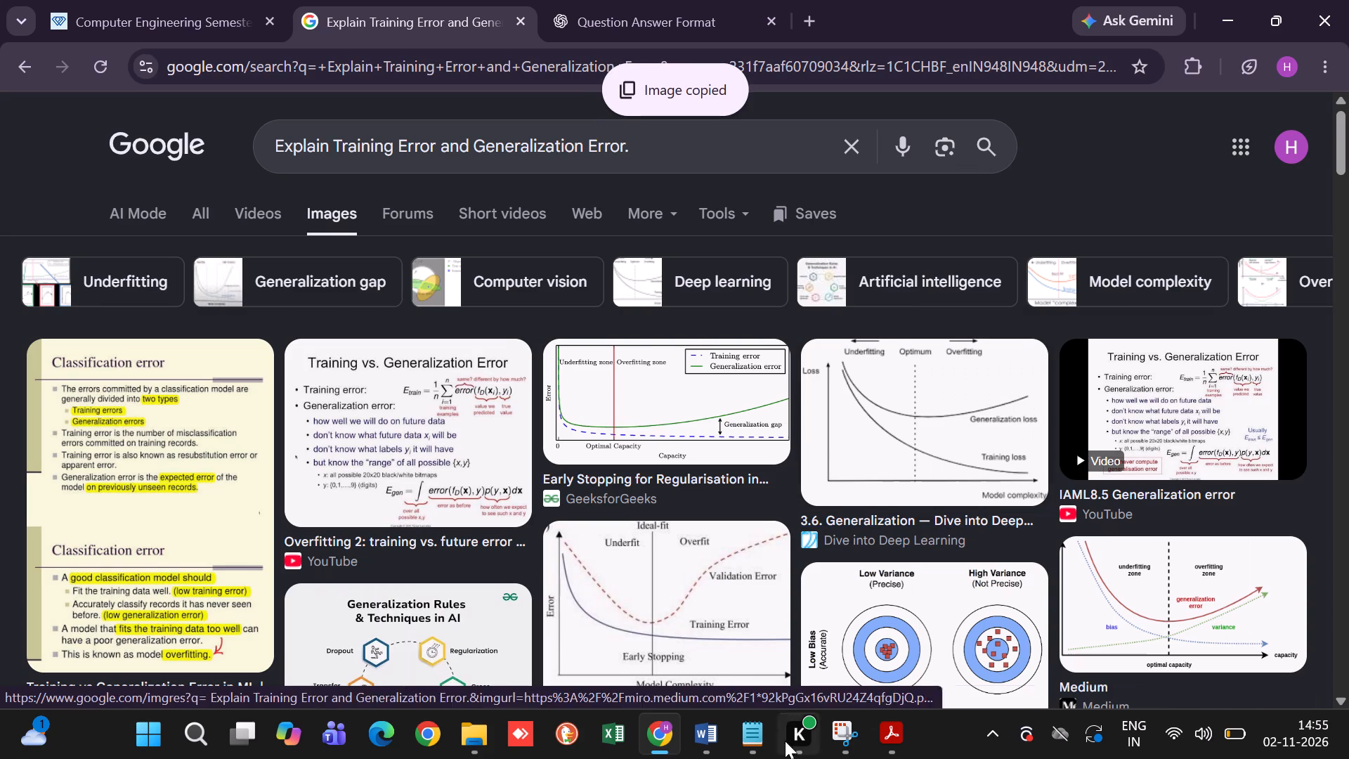
left_click(704, 727)
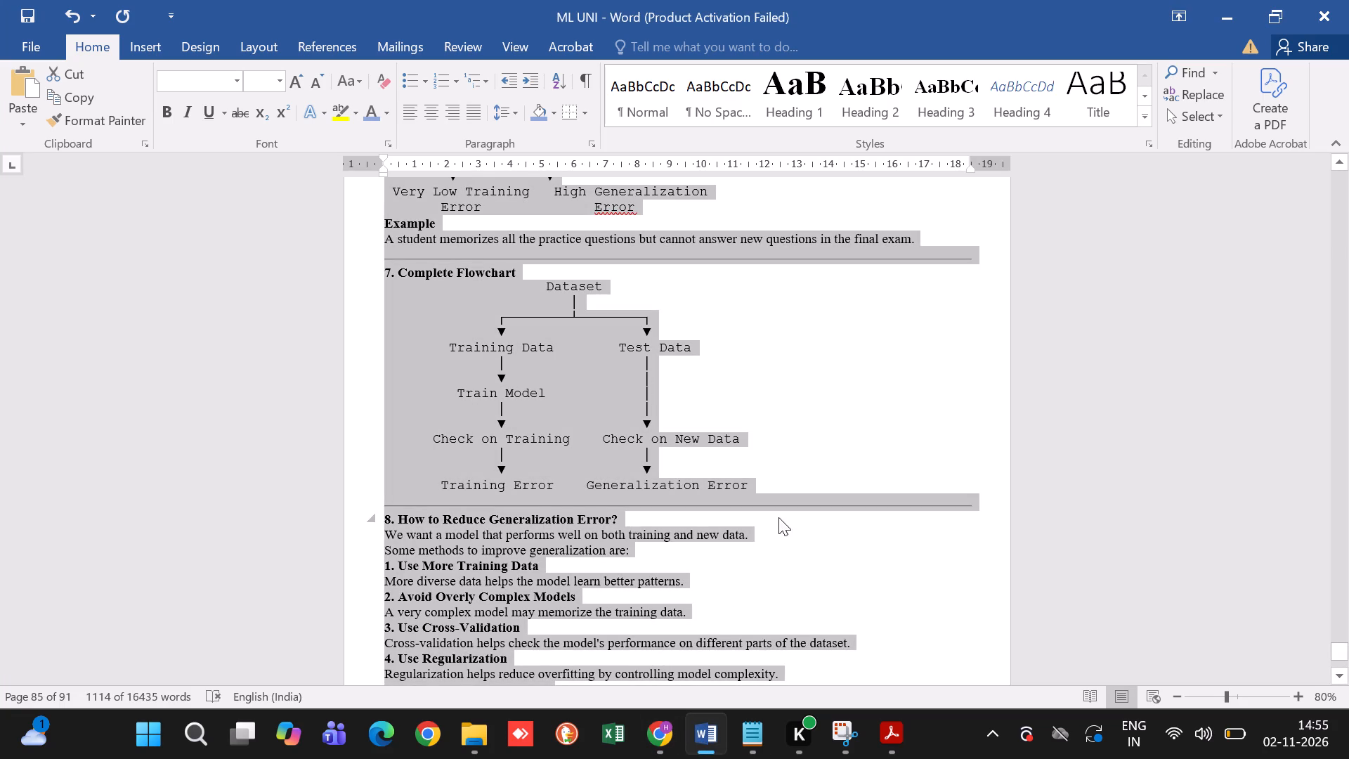
Paste the copied loss graph at the Trained Model line of the In Machine Learning flowchart in section 3, Generalization Error.
left_click(808, 427)
scroll(808, 427, "up", 3)
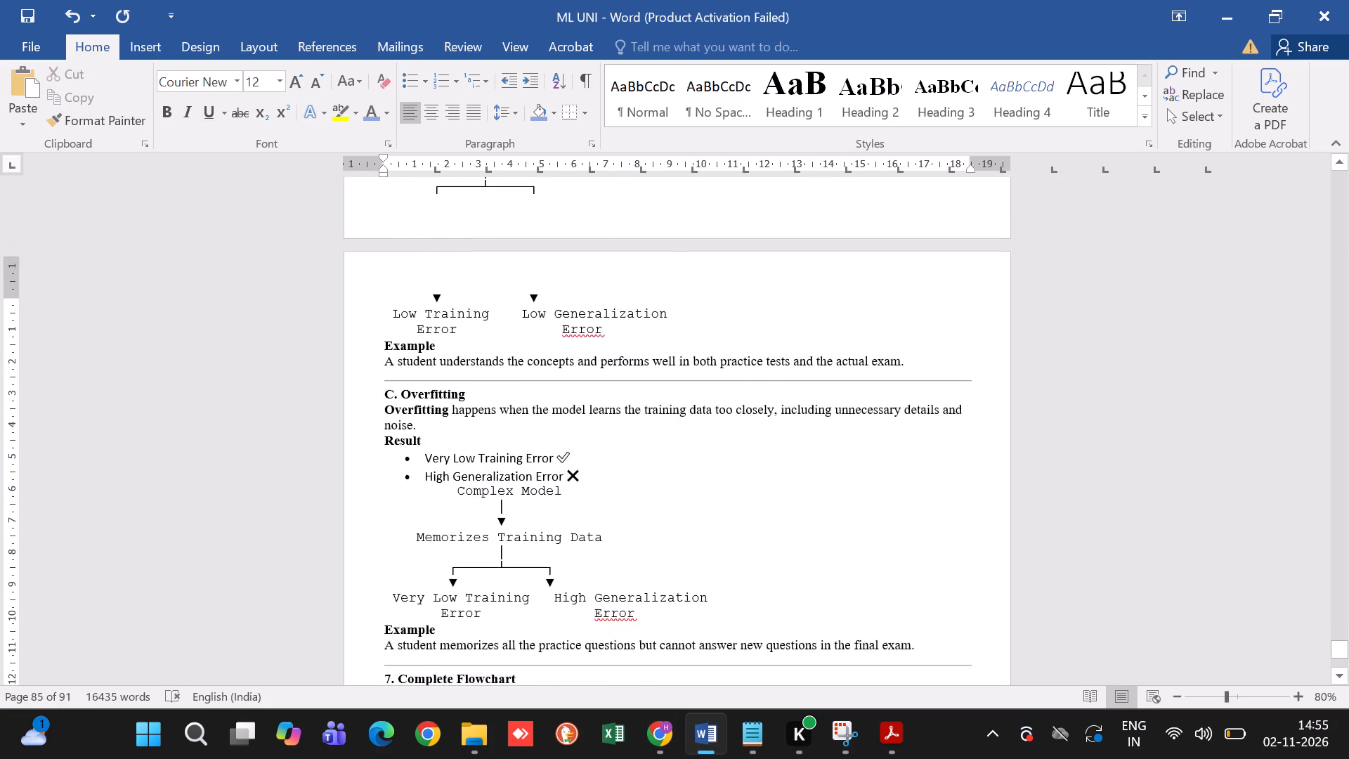
scroll(808, 427, "up", 4)
scroll(808, 427, "down", 1)
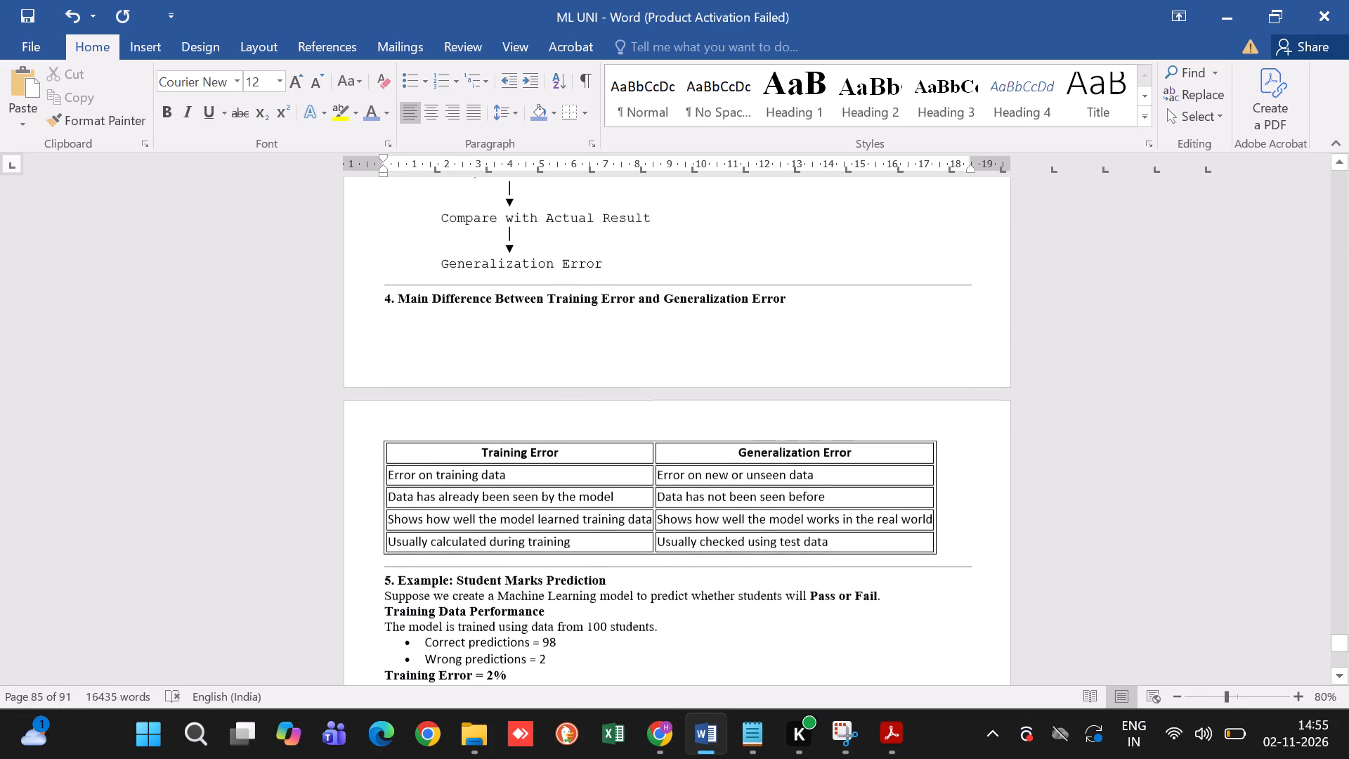
scroll(808, 427, "up", 2)
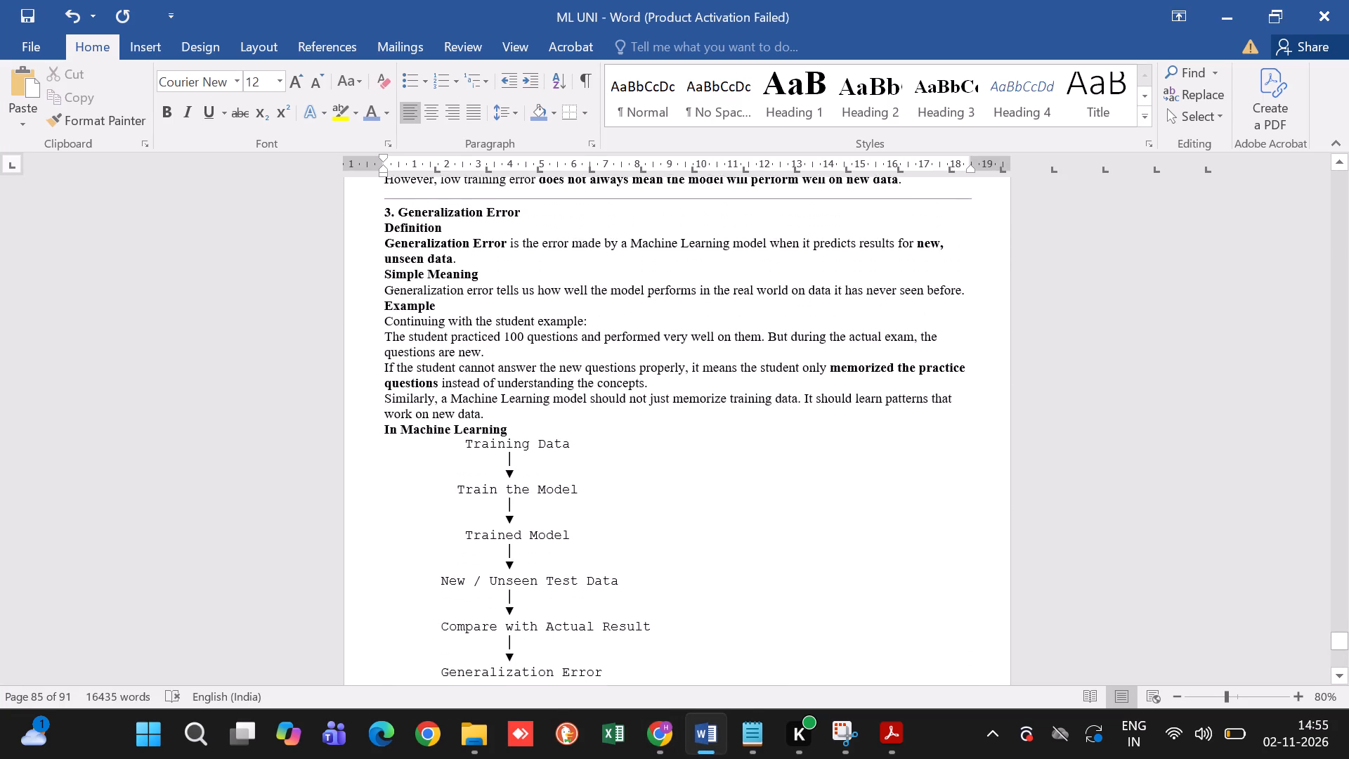
scroll(808, 427, "up", 1)
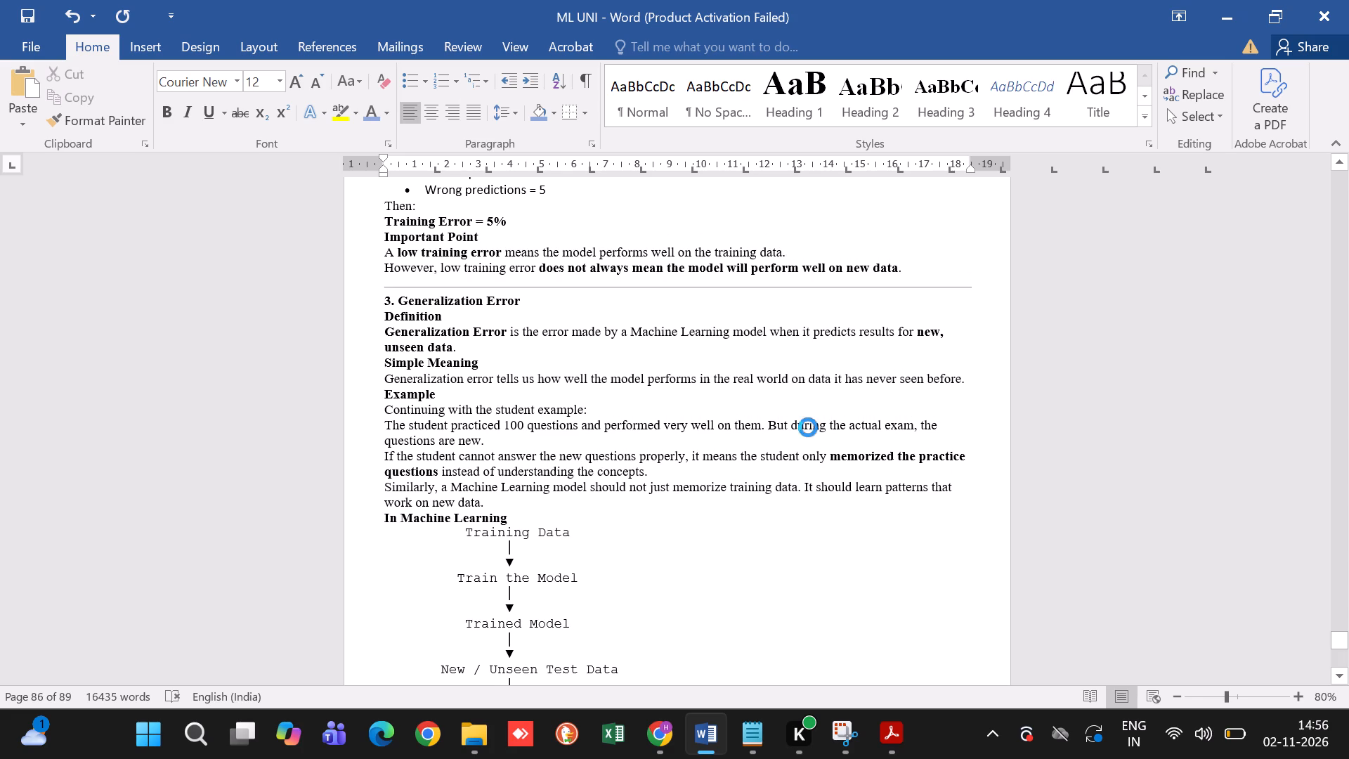
scroll(808, 427, "up", 1)
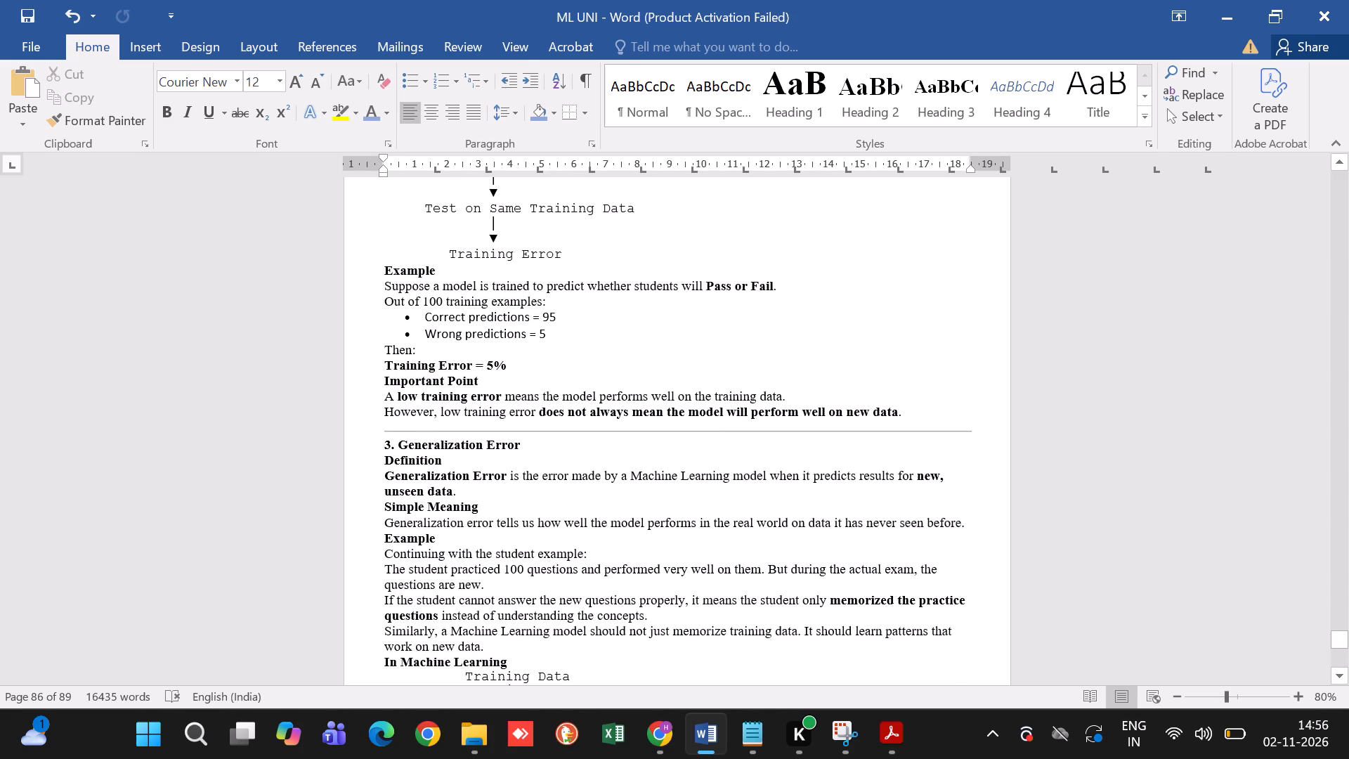
scroll(808, 427, "up", 2)
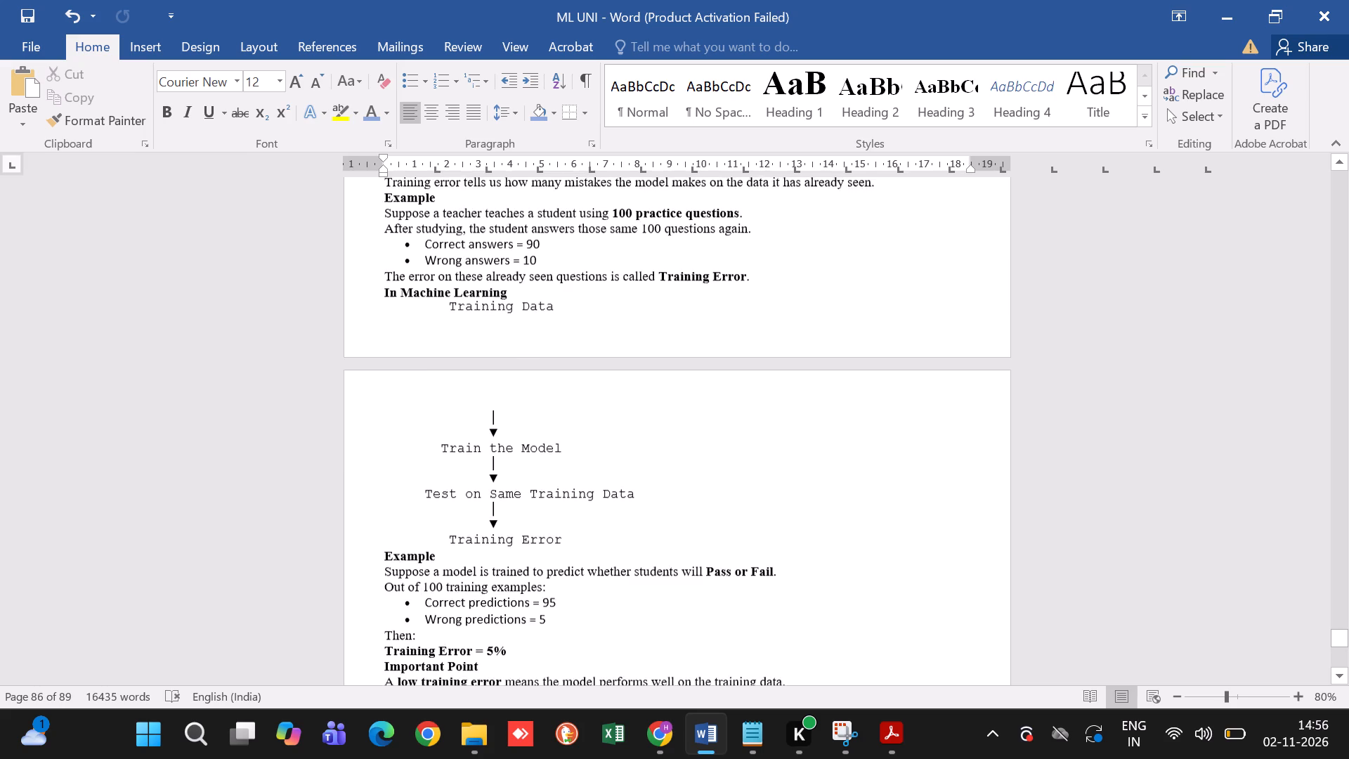
scroll(808, 427, "up", 4)
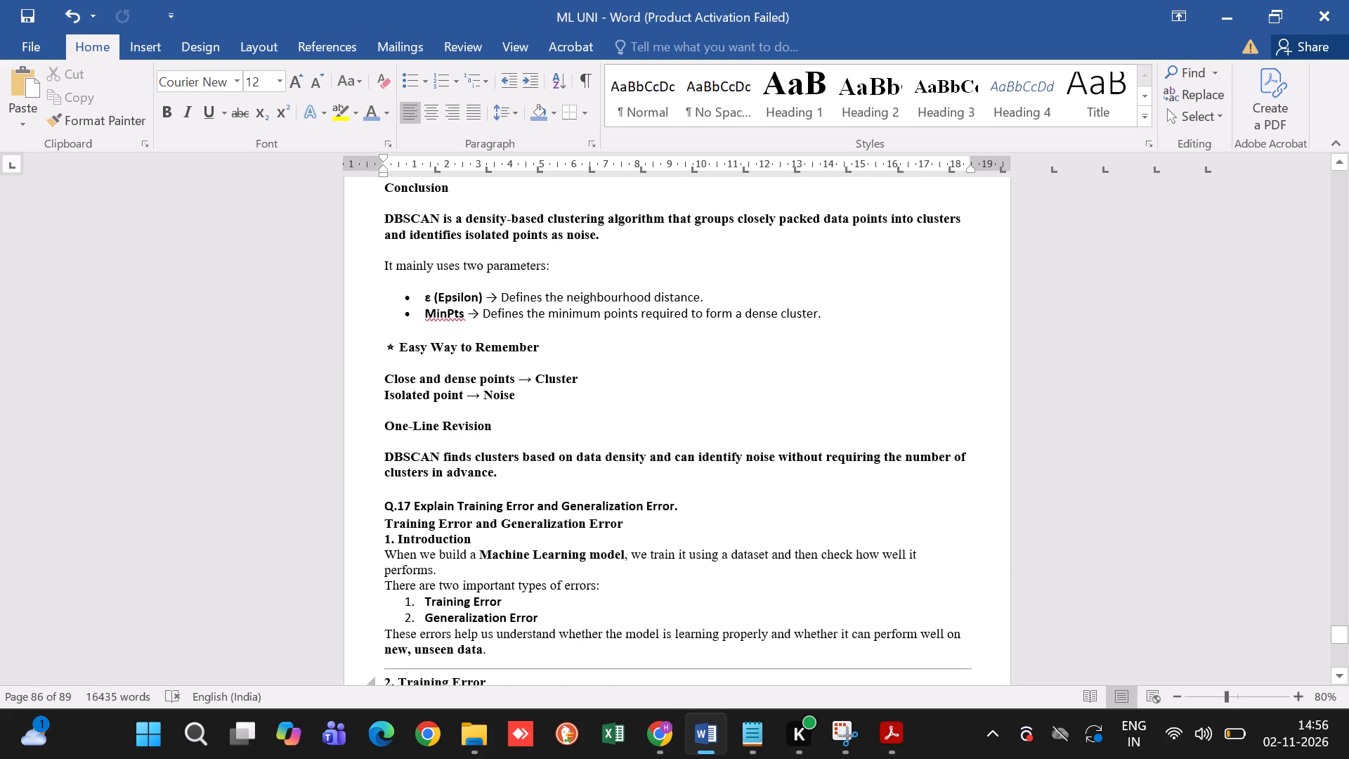
scroll(808, 427, "down", 2)
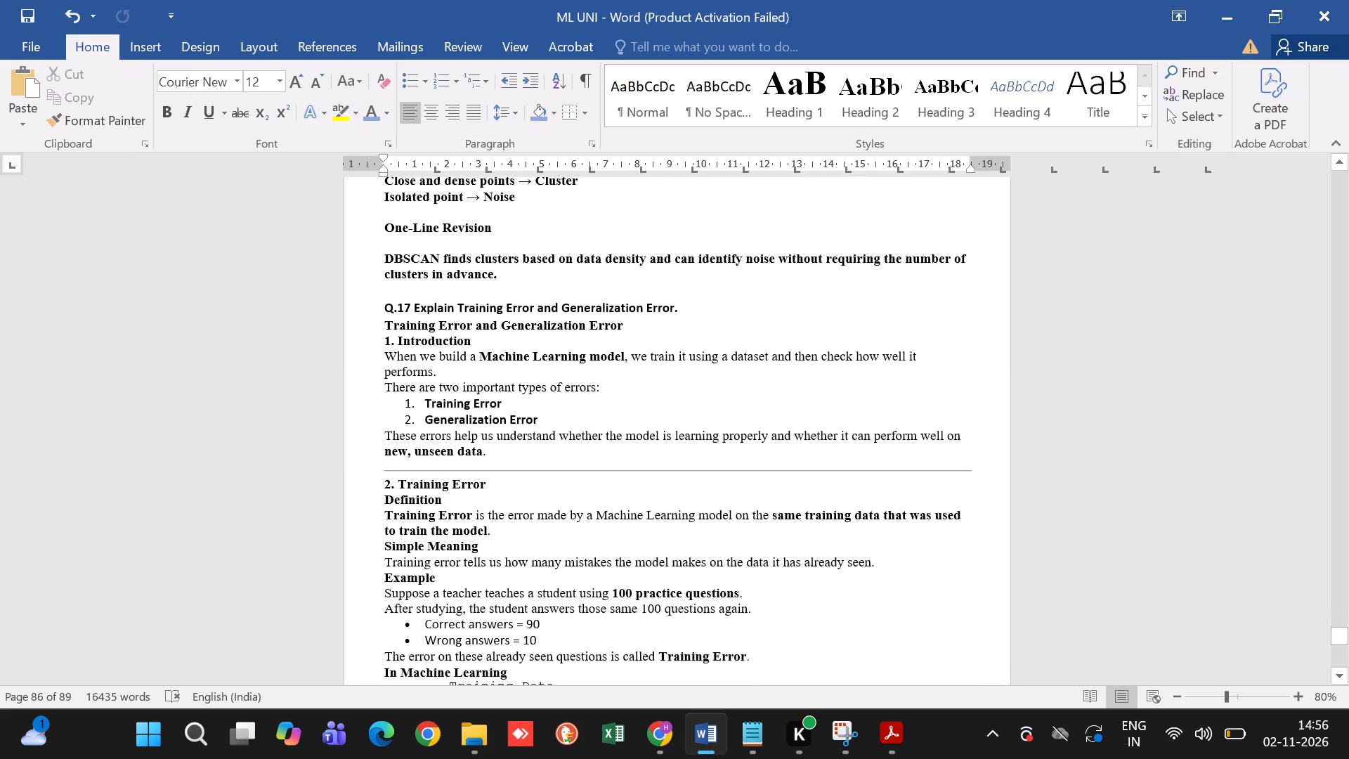
scroll(808, 427, "down", 3)
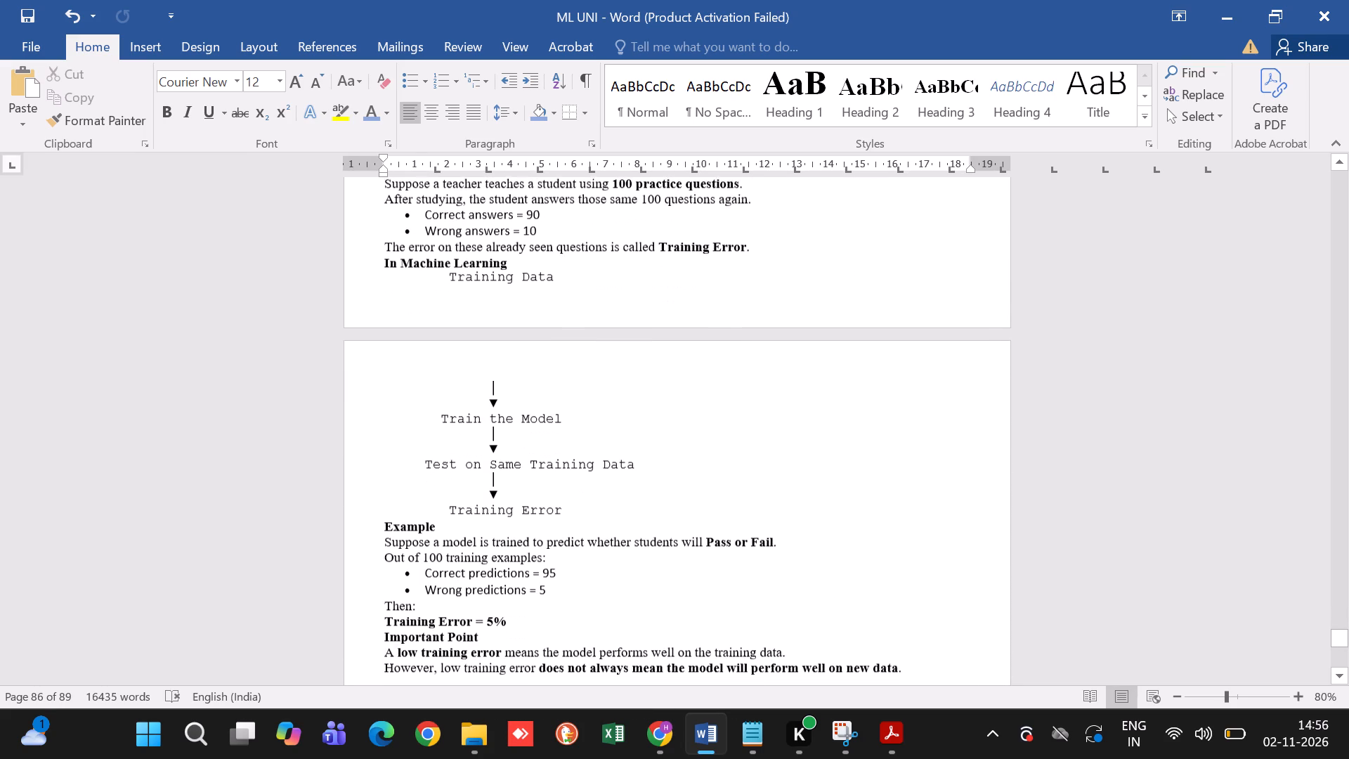
scroll(808, 427, "down", 3)
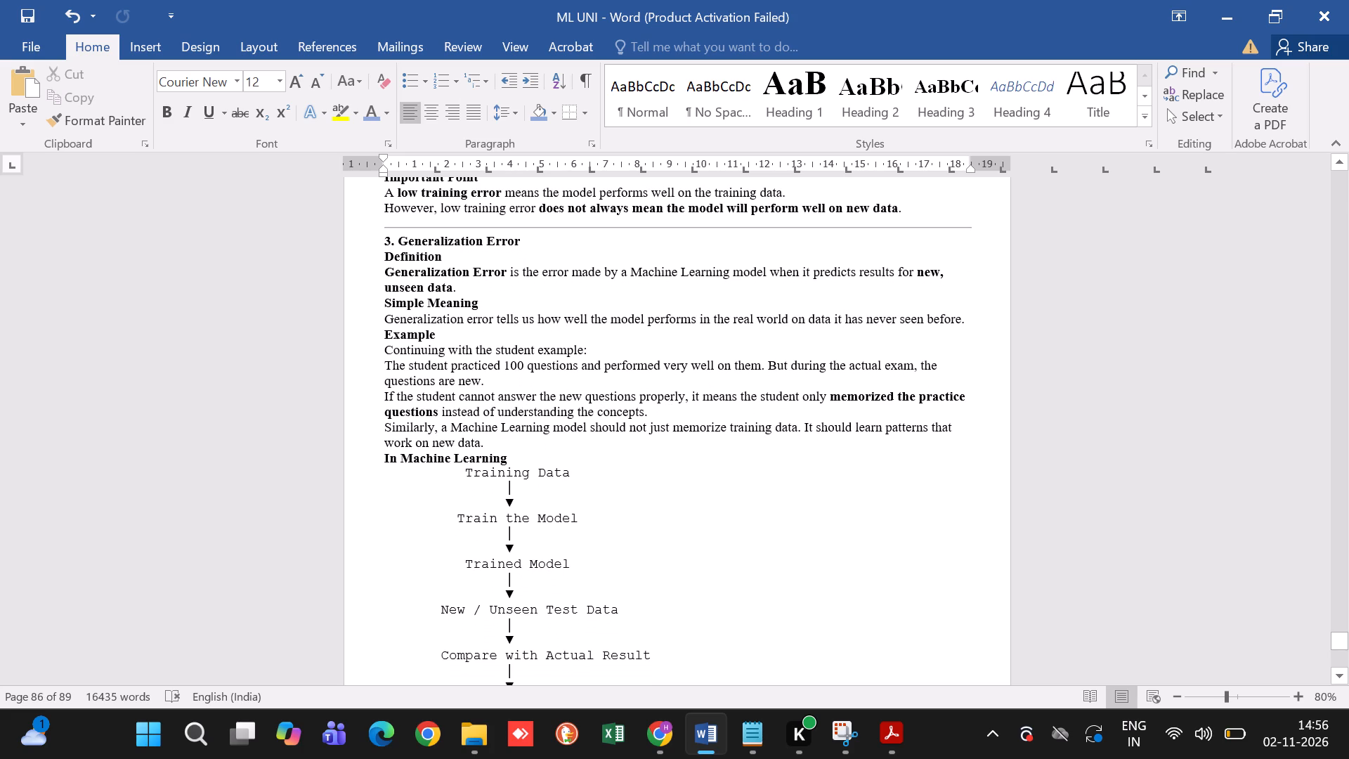
scroll(808, 427, "down", 1)
scroll(808, 427, "up", 1)
left_click(689, 410)
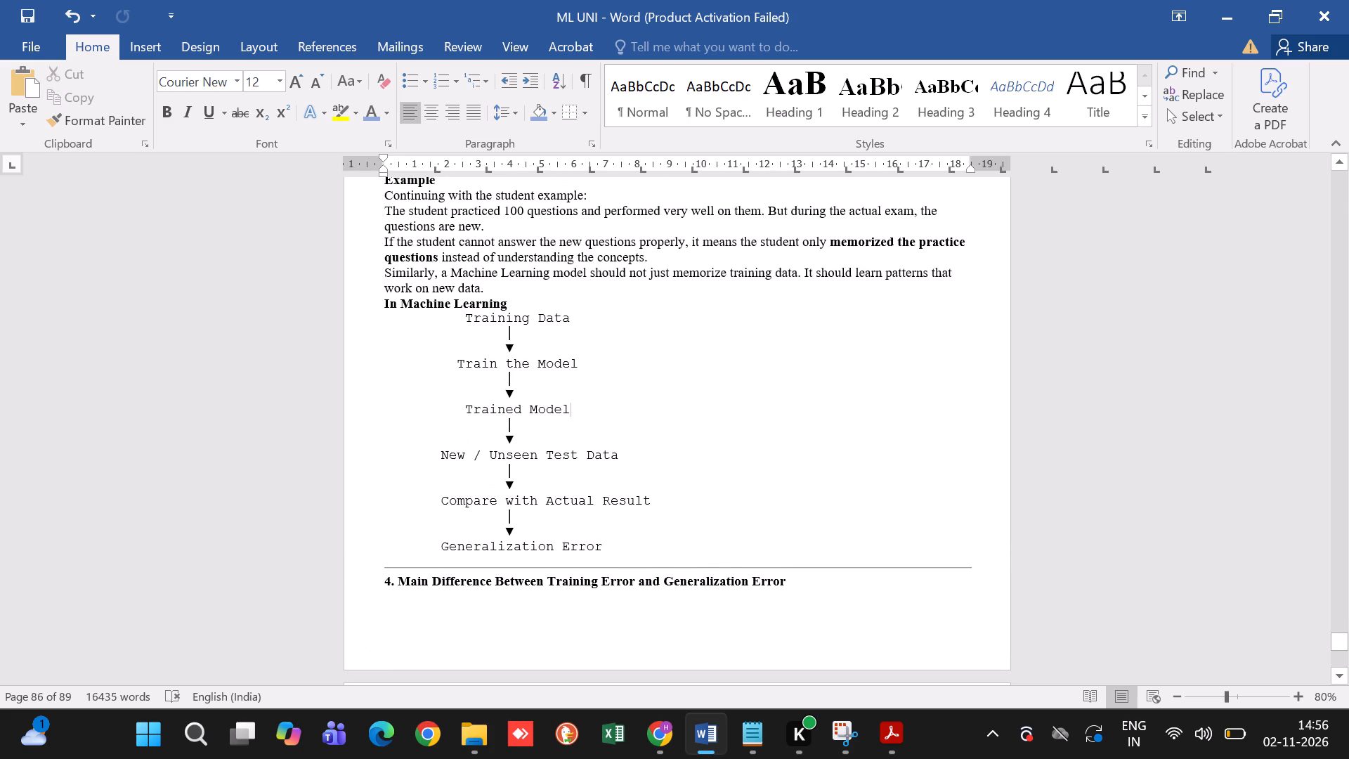
key("ctrl+v")
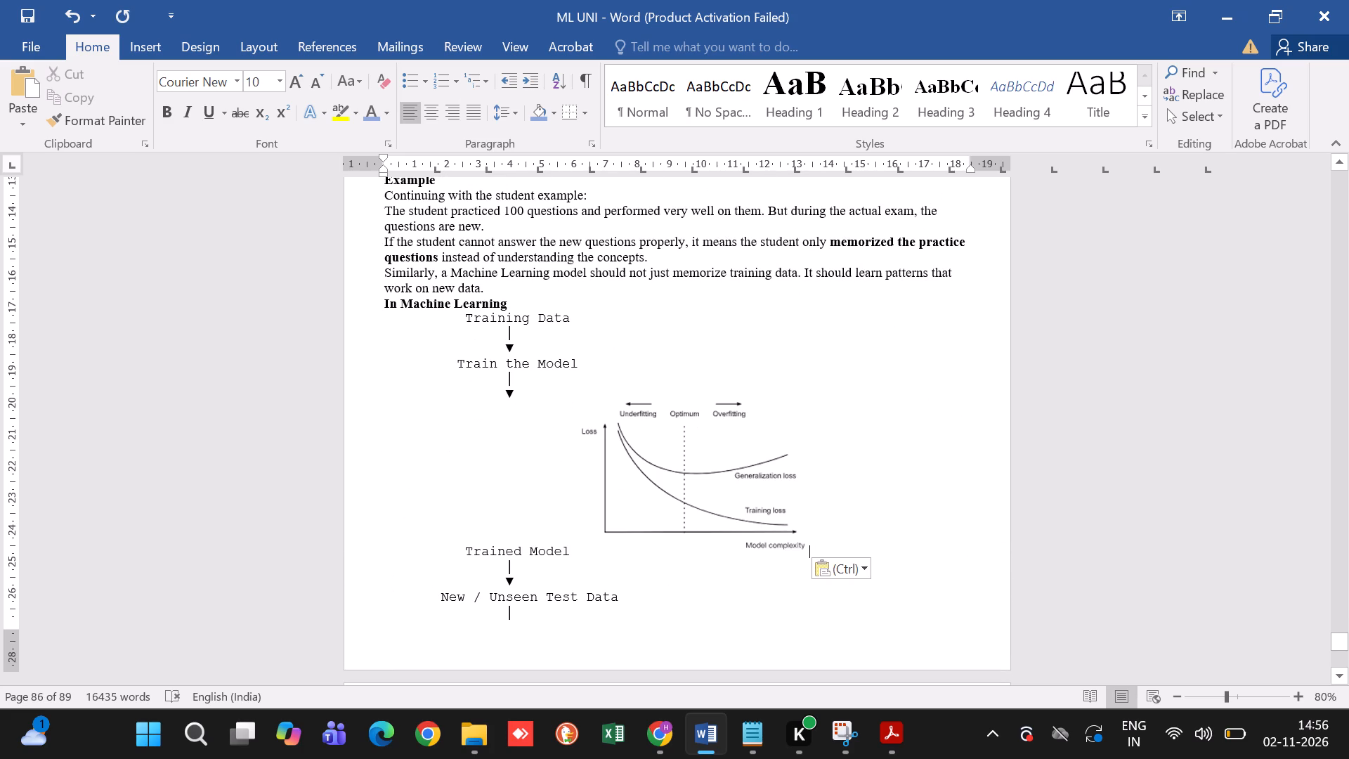
Set the loss graph's text wrapping to Through, adjust its size, and place it in the blank space beside the section 3 flowchart.
left_click(711, 436)
left_click_drag(809, 552, 782, 527)
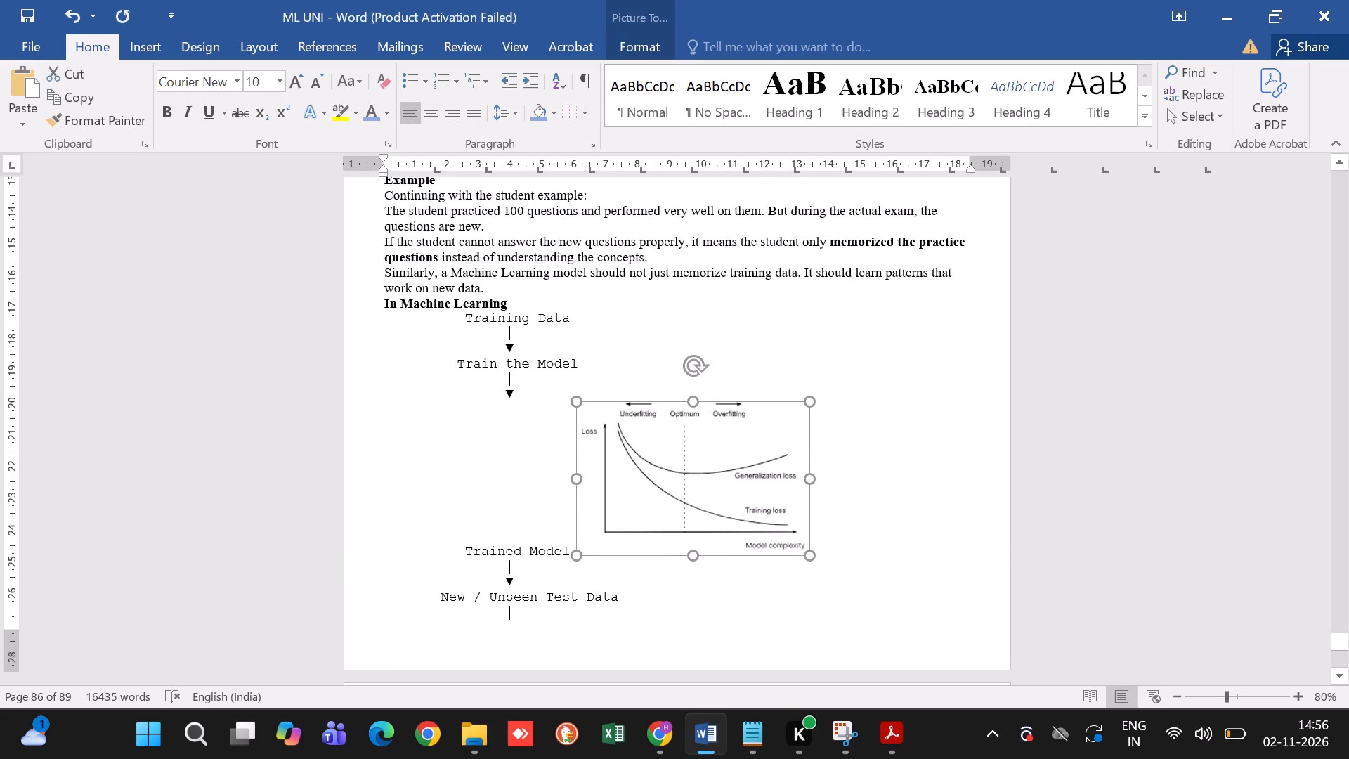
left_click_drag(782, 527, 781, 526)
left_click(797, 422)
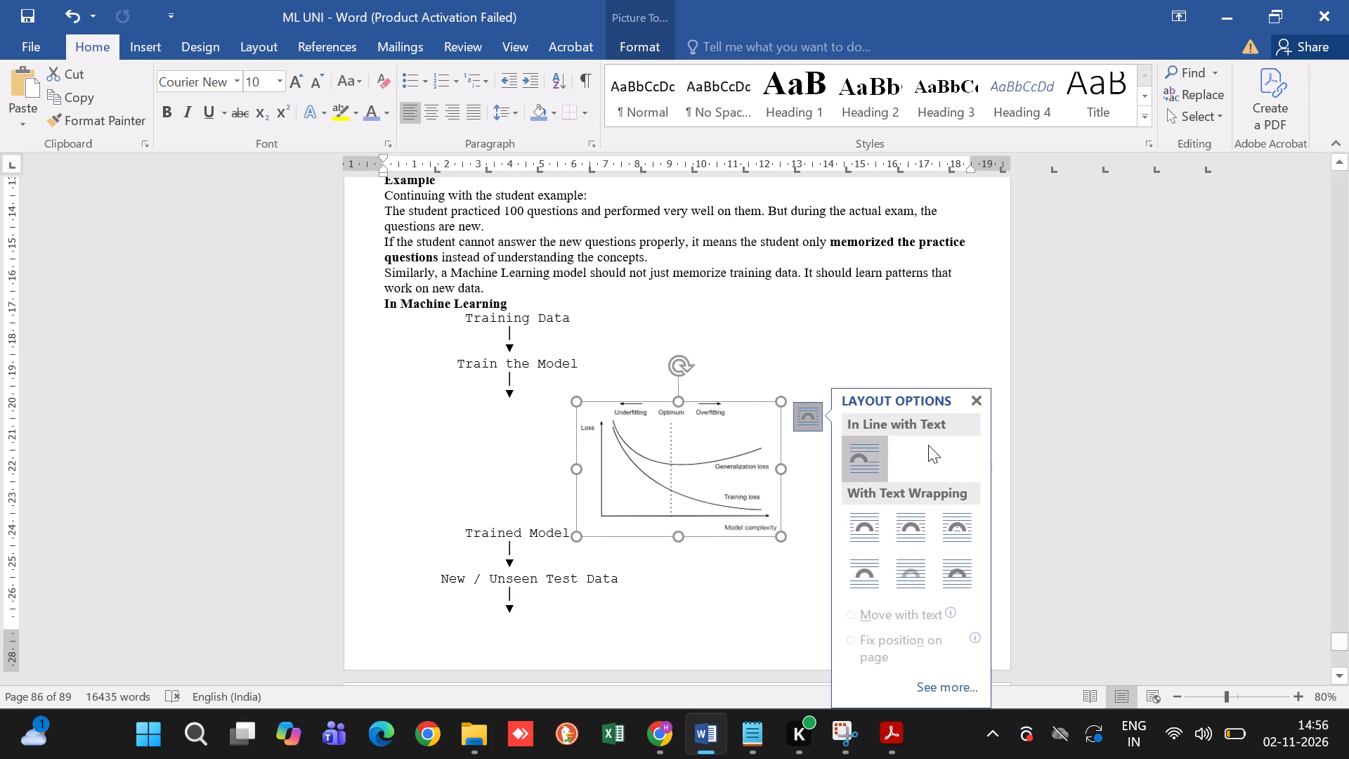
left_click(954, 517)
left_click_drag(655, 433, 821, 361)
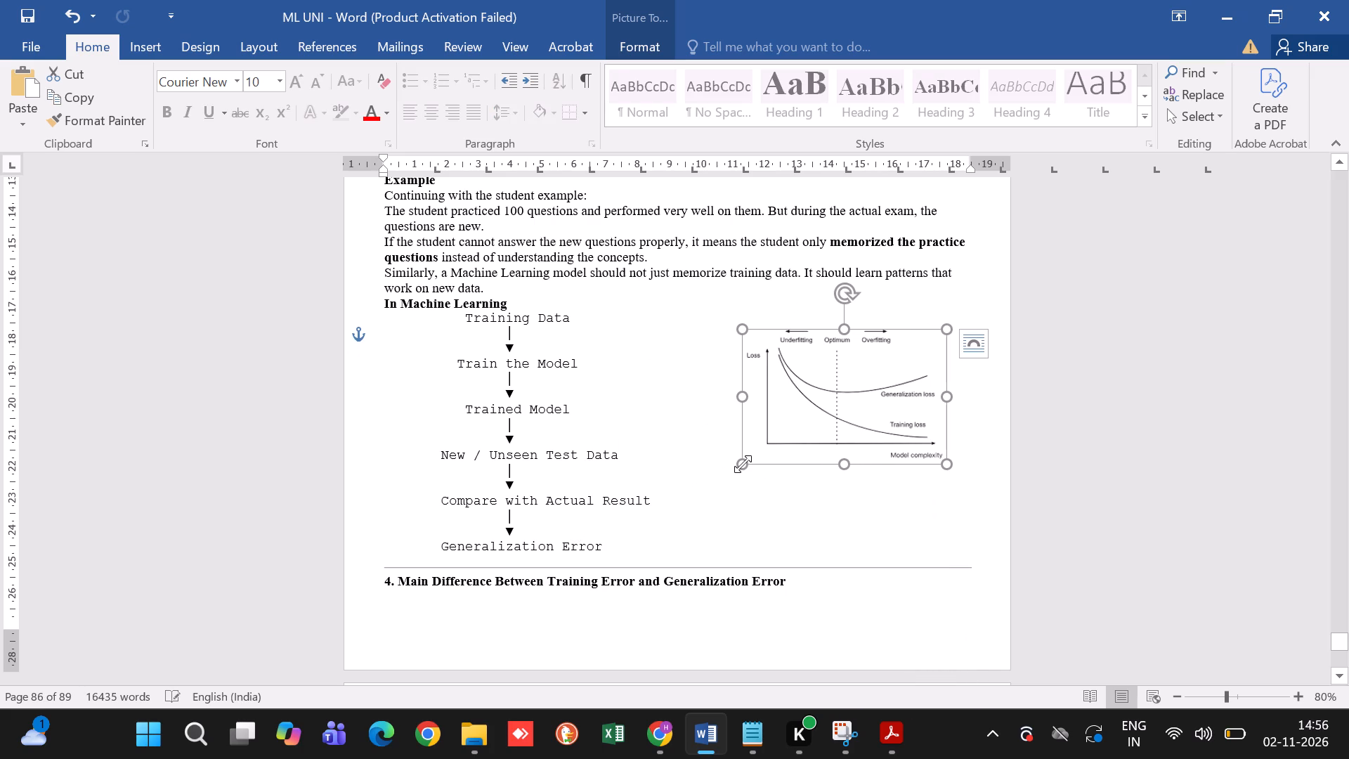
left_click_drag(743, 464, 719, 483)
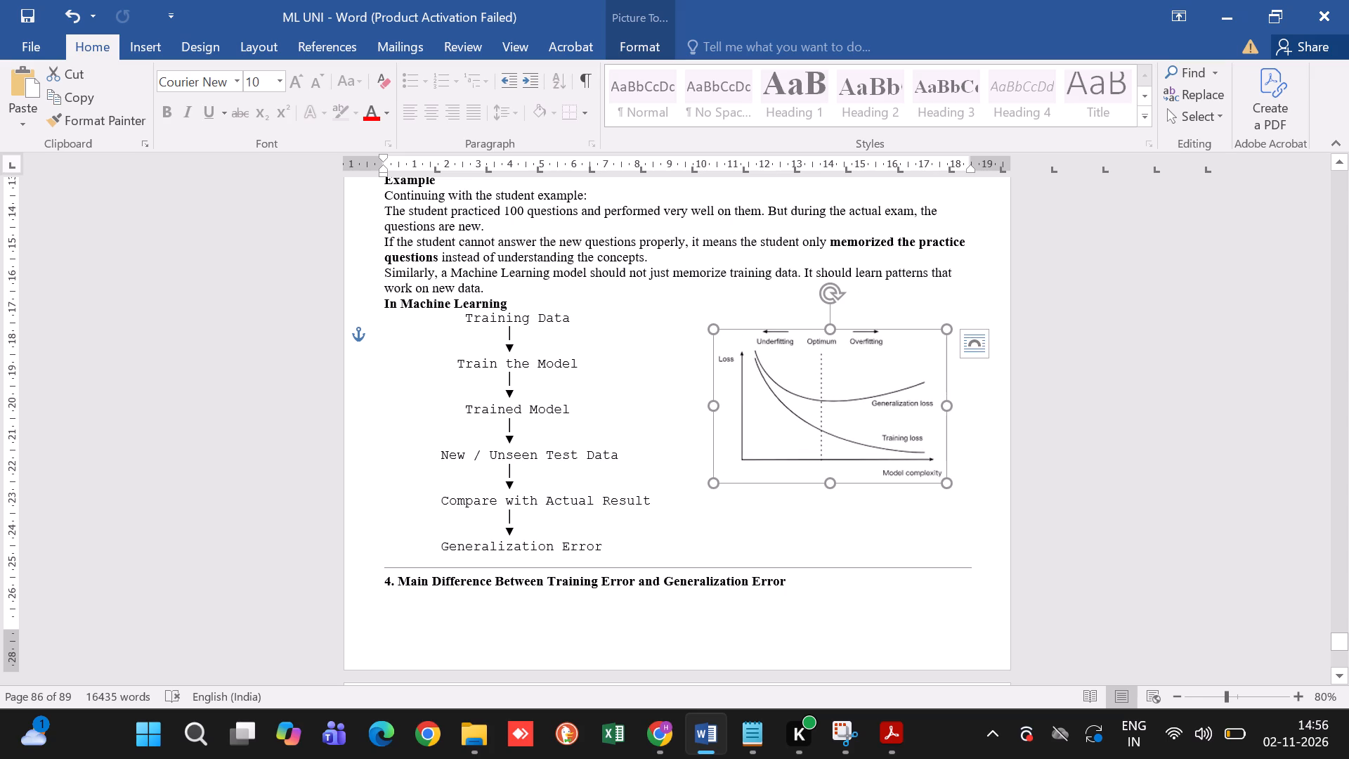
left_click_drag(817, 443, 818, 422)
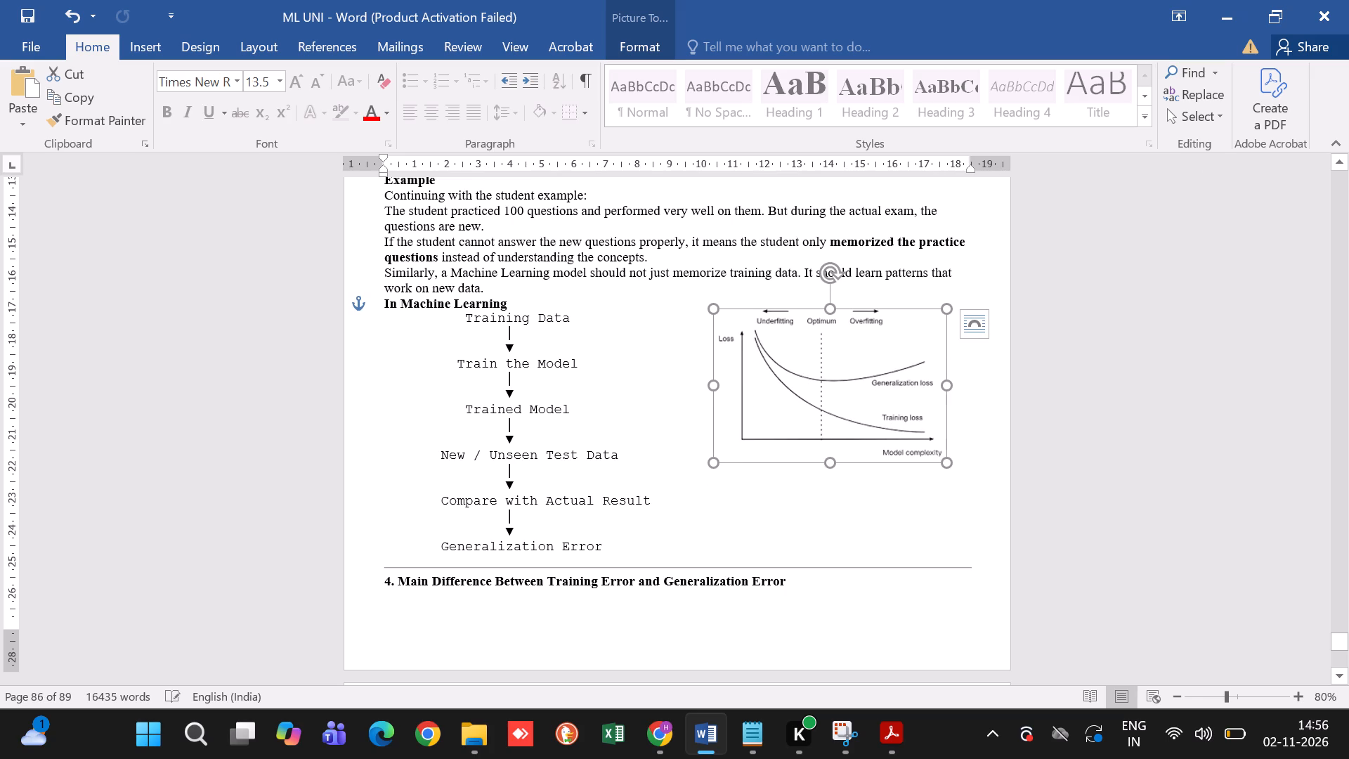
In Chrome, copy the ScienceDirect two-part Training Error figure from the image results and return to Word.
left_click(662, 743)
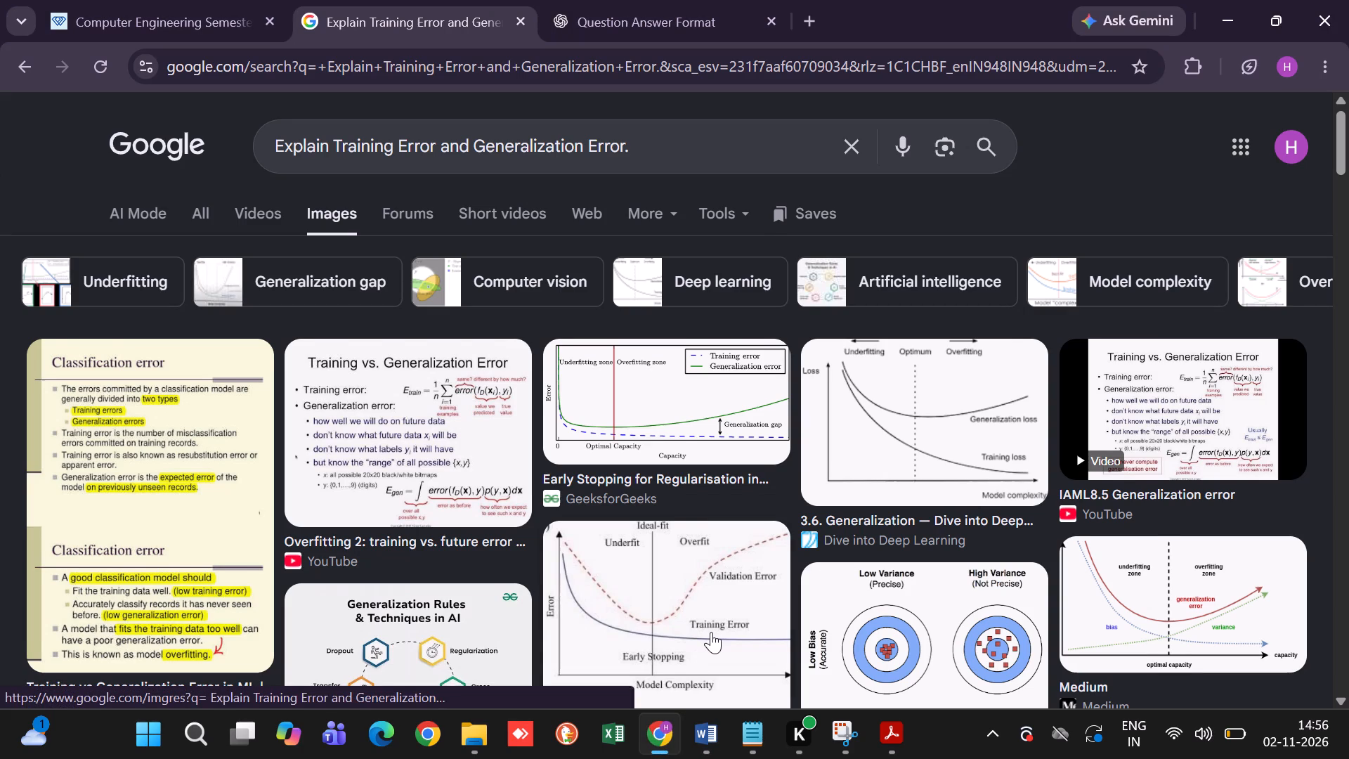
scroll(711, 632, "down", 2)
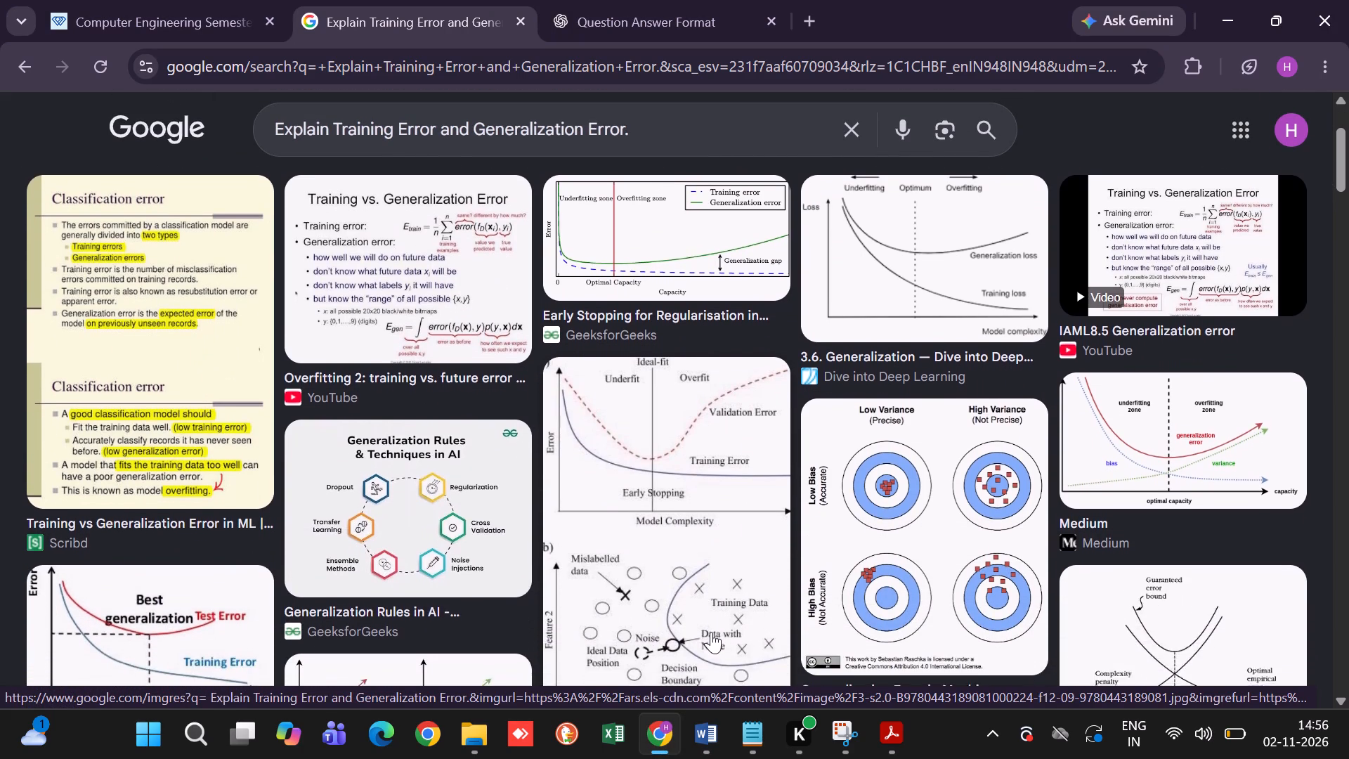
scroll(711, 632, "down", 2)
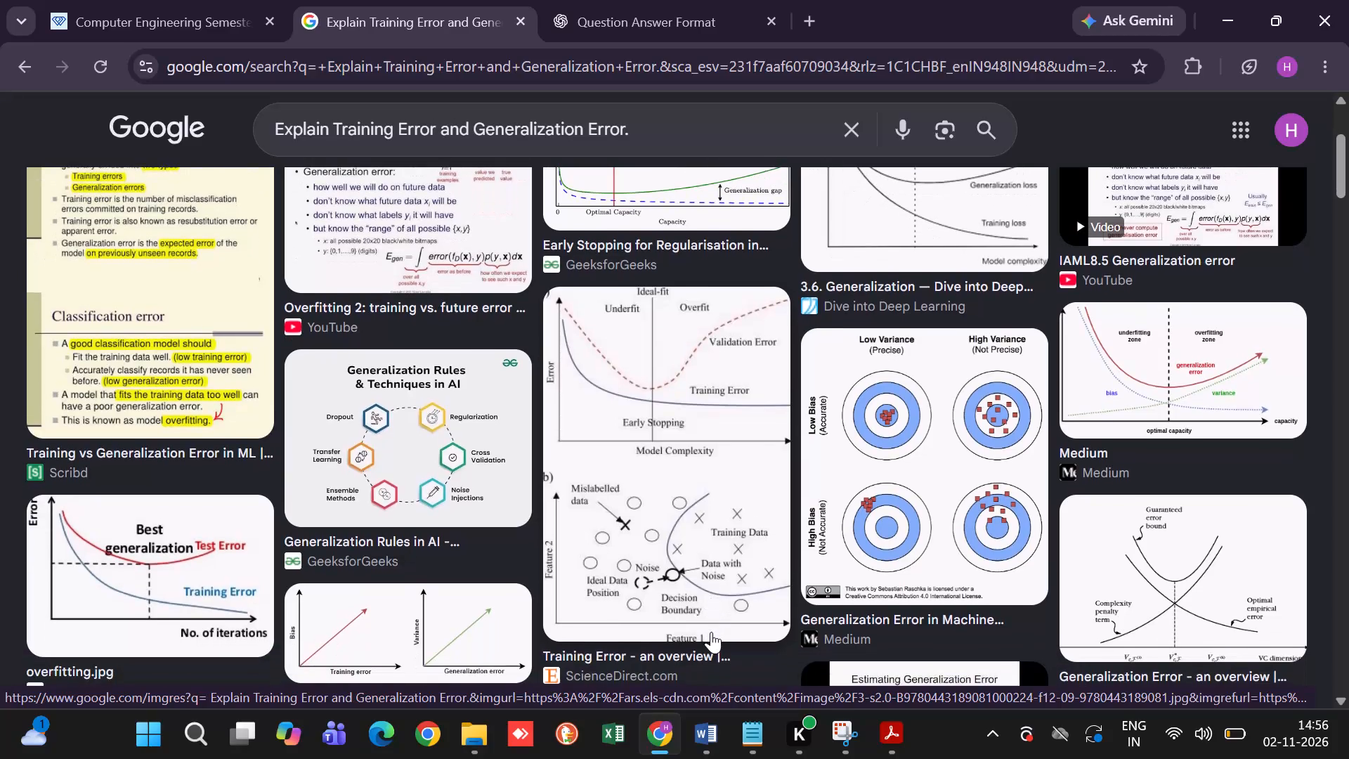
scroll(711, 632, "down", 1)
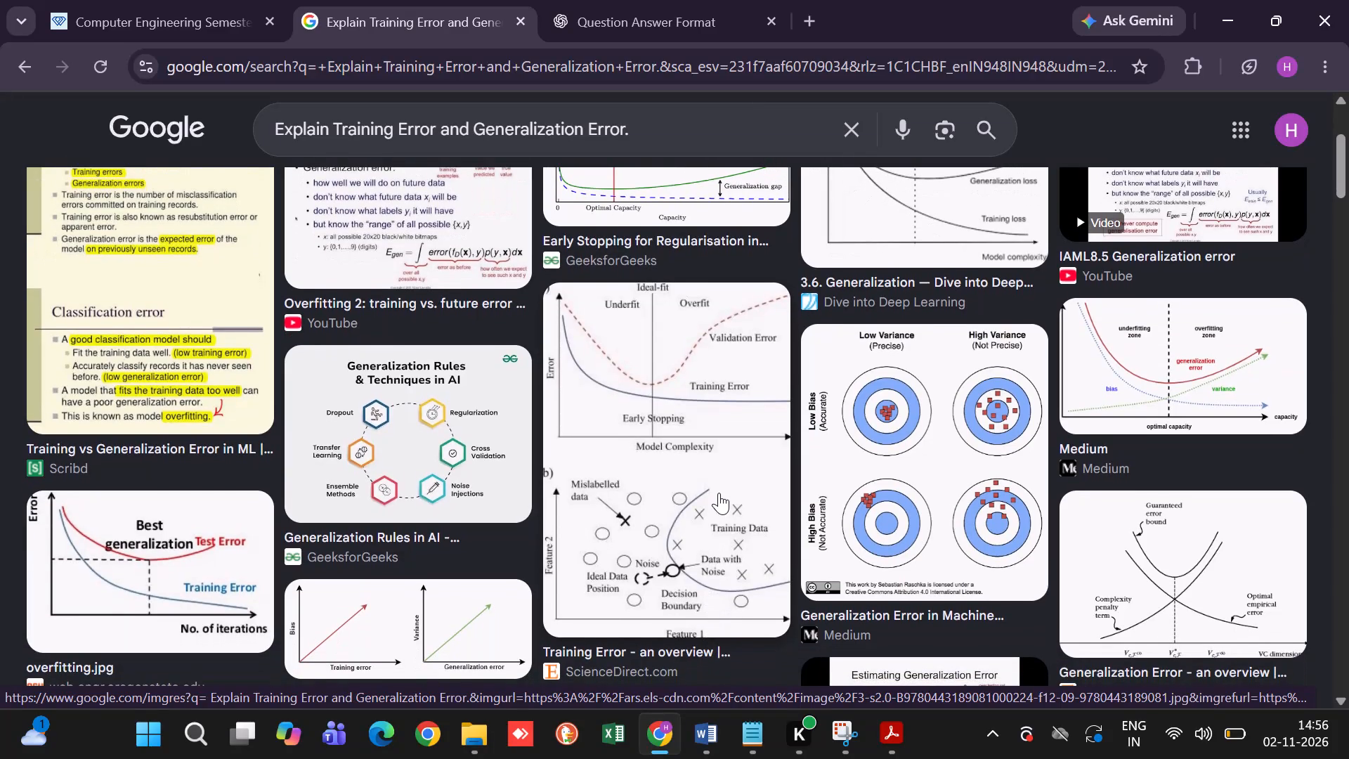
right_click(719, 493)
left_click(775, 524)
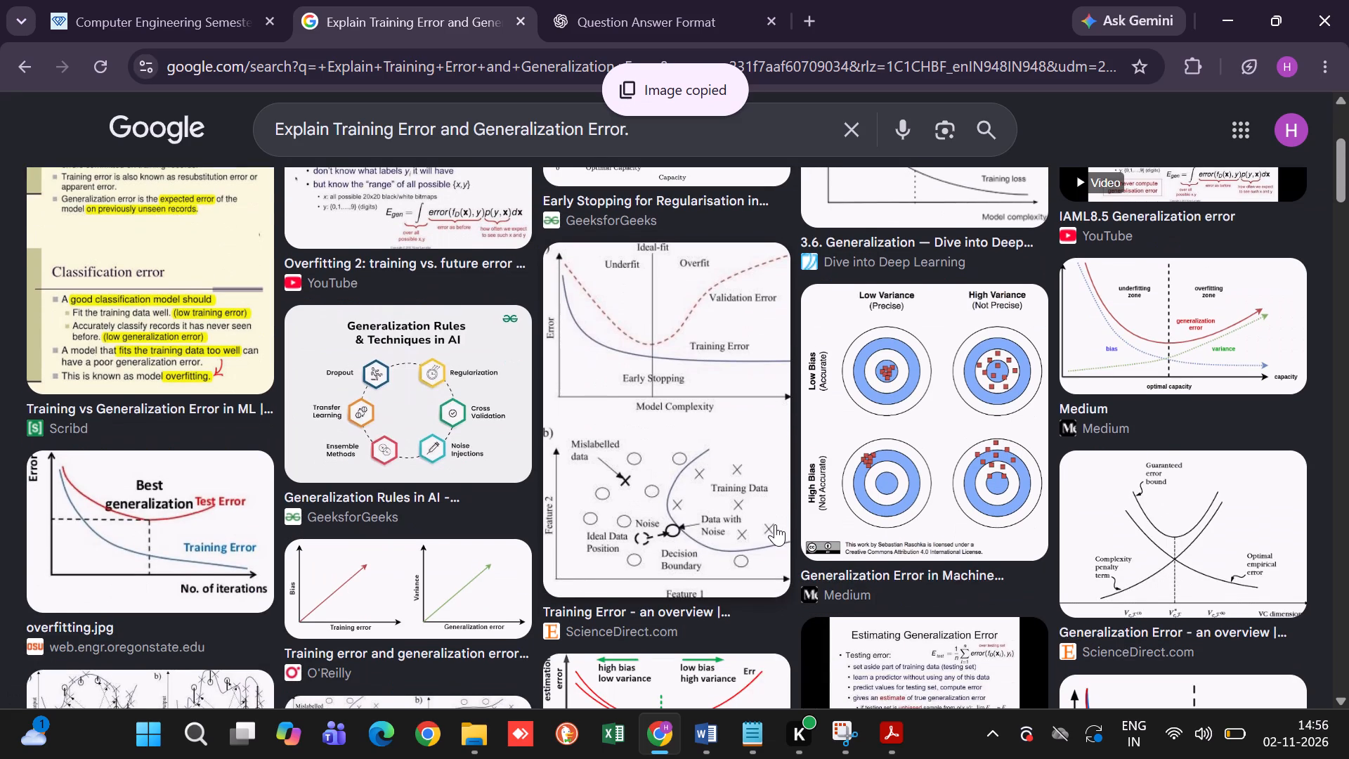
scroll(775, 524, "down", 1)
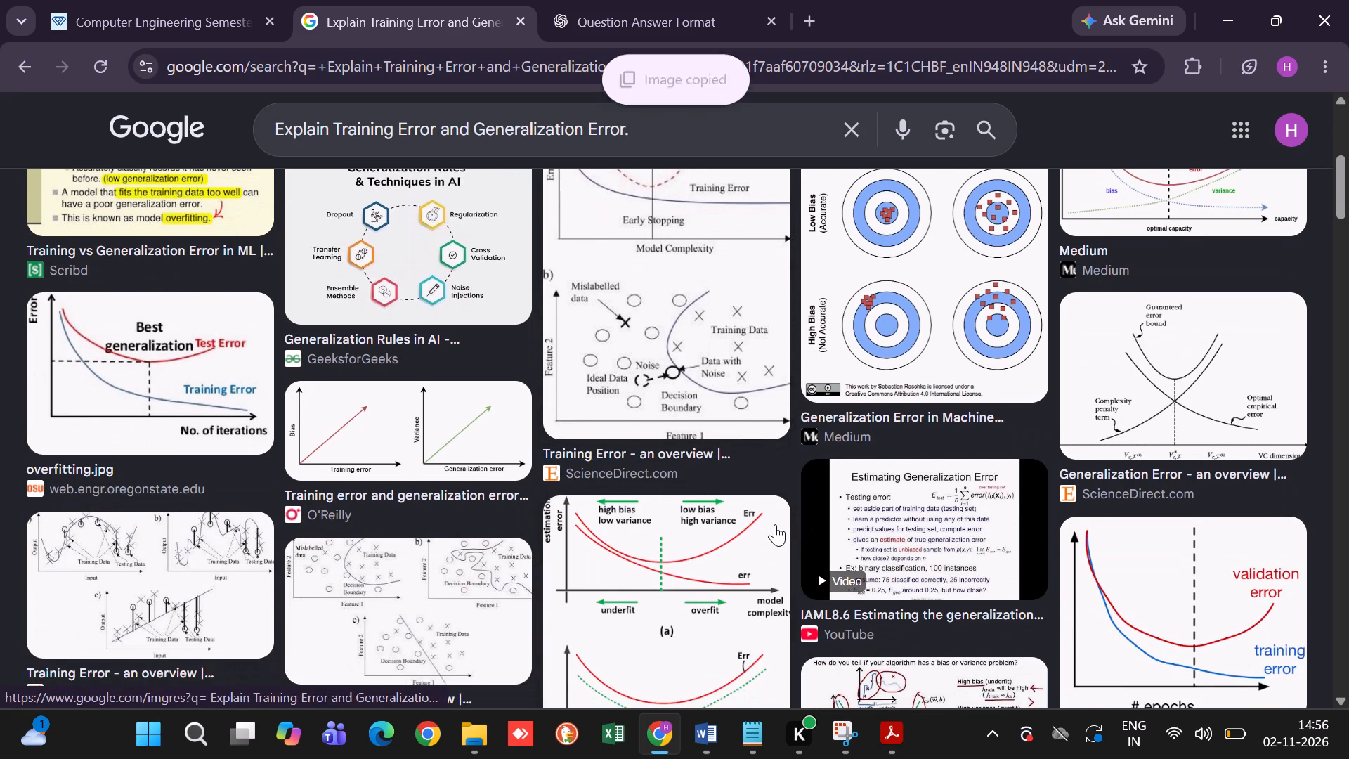
scroll(775, 524, "down", 1)
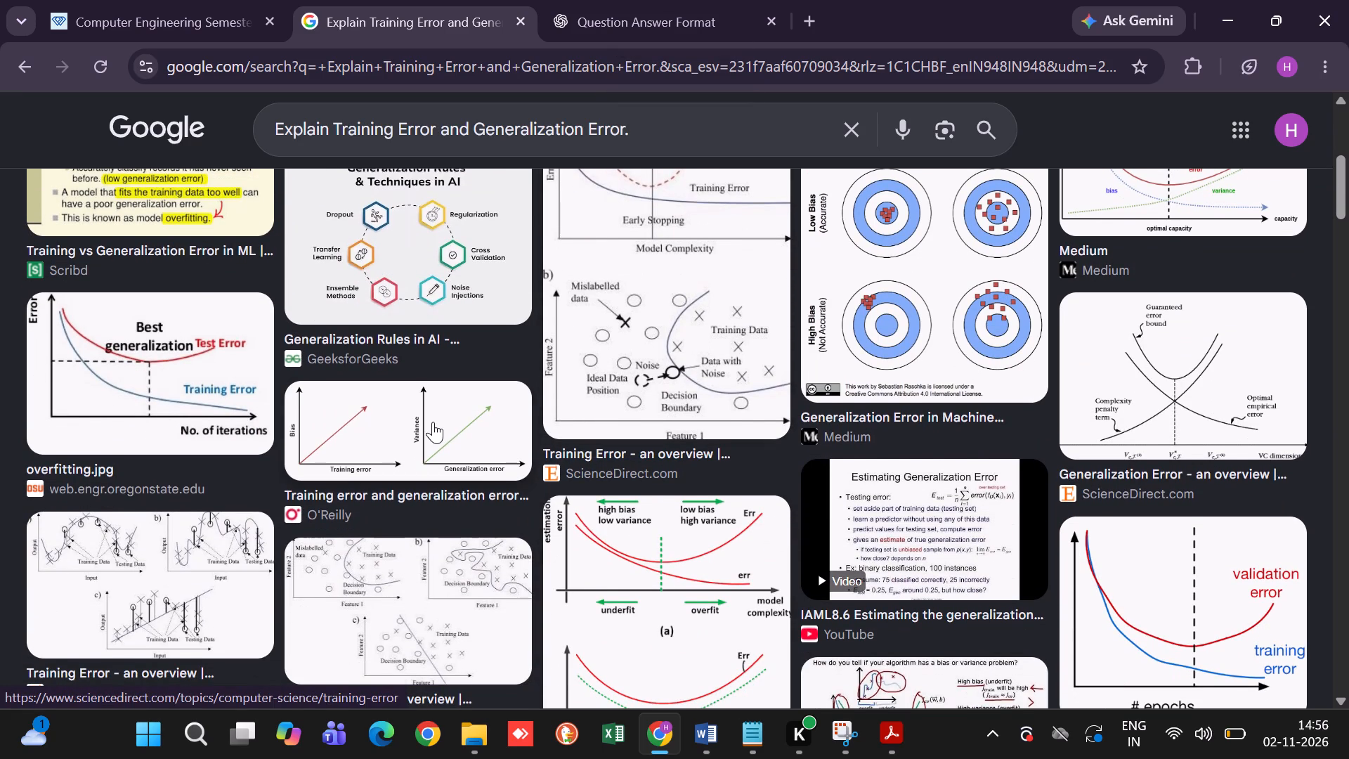
left_click(700, 743)
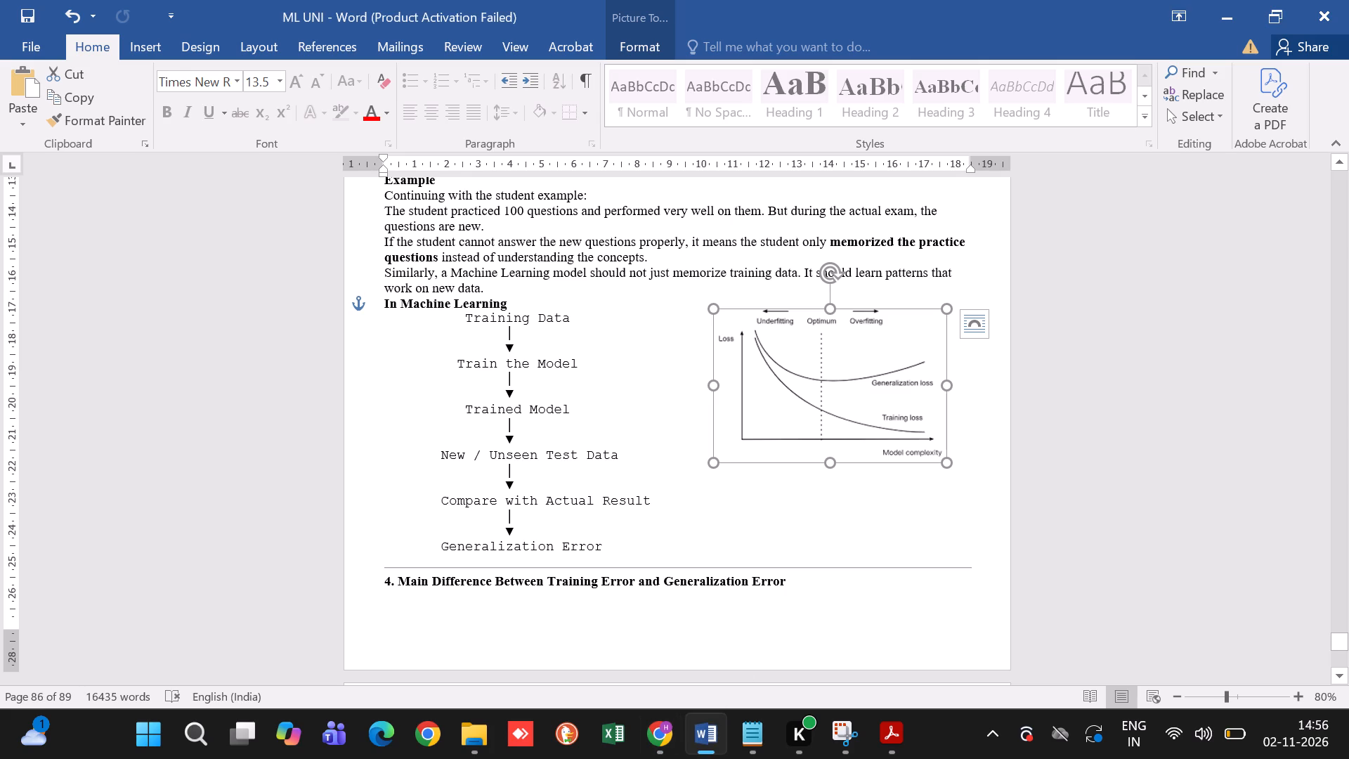
Paste the ScienceDirect figure on the empty line below the One-Line Revision at the end of the Q.17 answer.
scroll(810, 569, "down", 7)
scroll(810, 569, "up", 3)
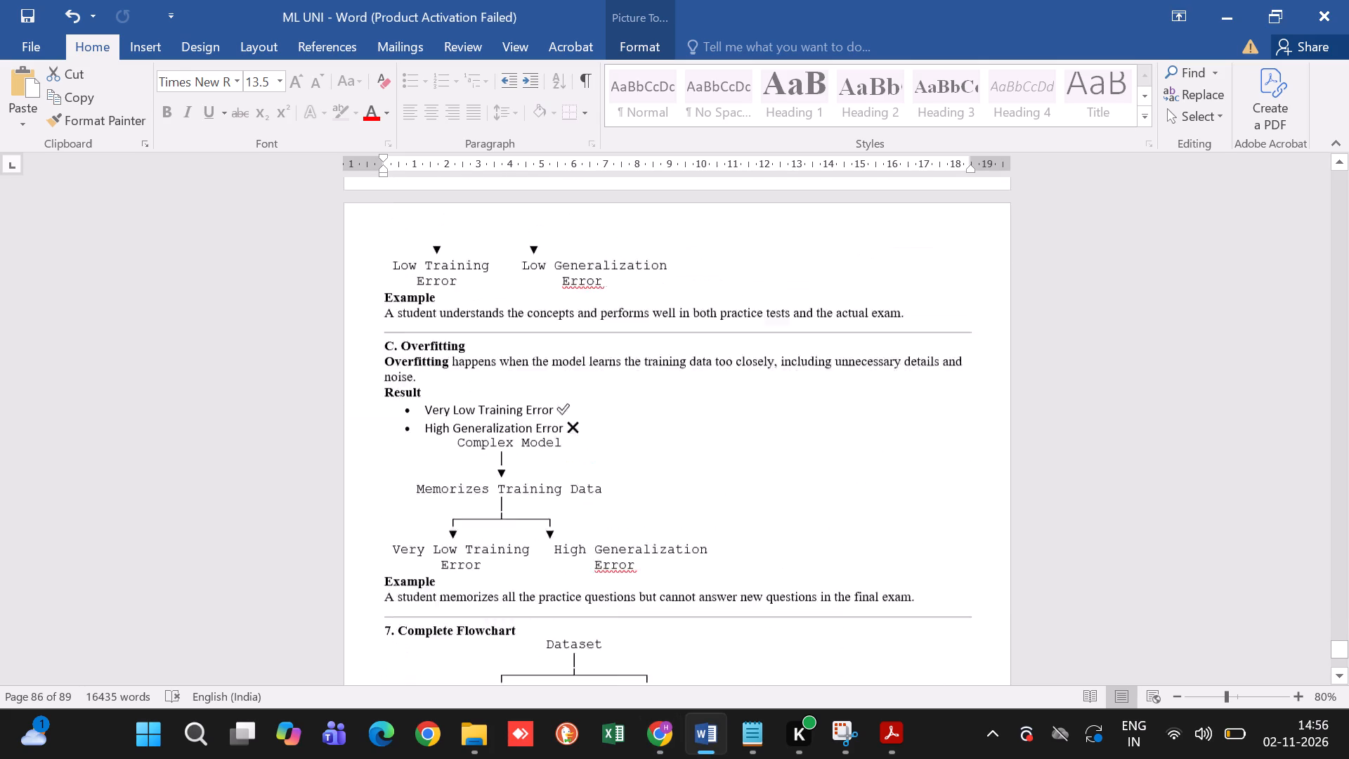
scroll(810, 569, "up", 7)
scroll(810, 569, "down", 1)
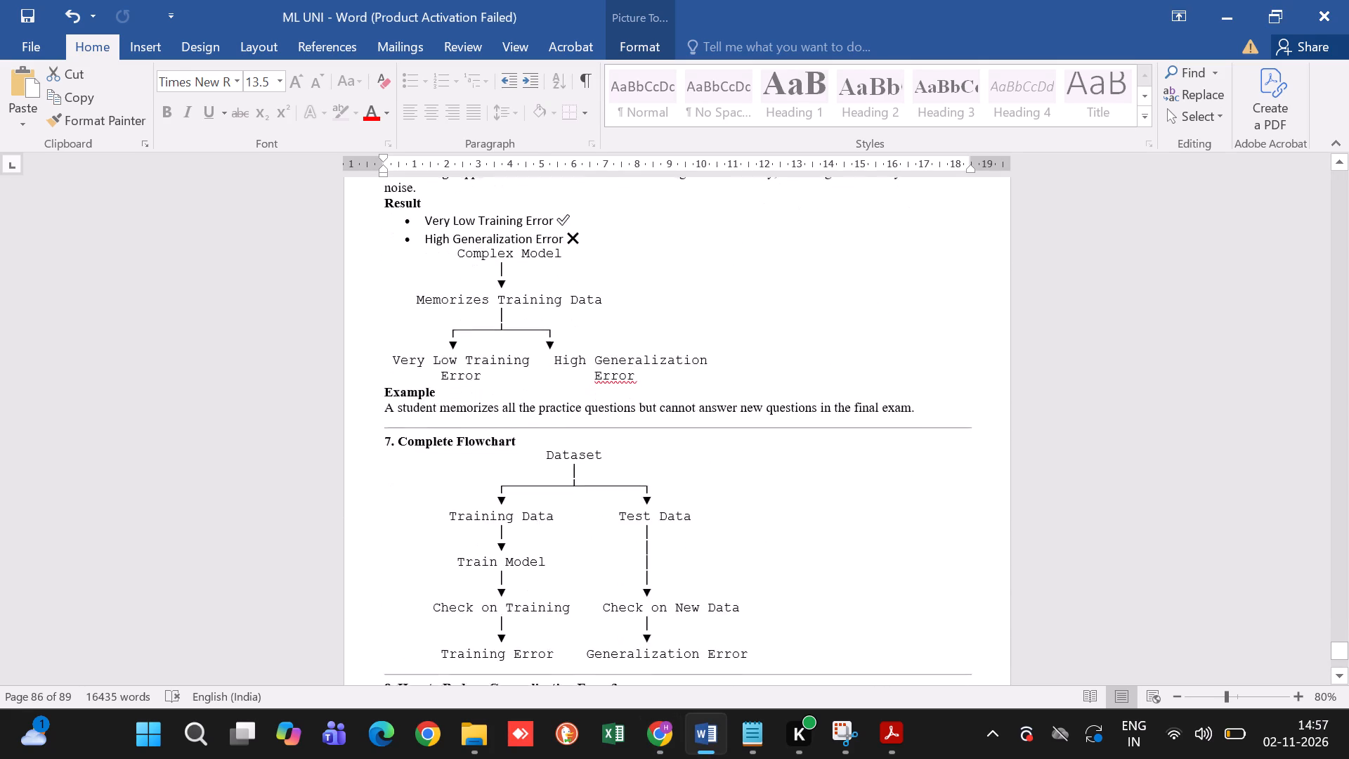
scroll(810, 569, "down", 2)
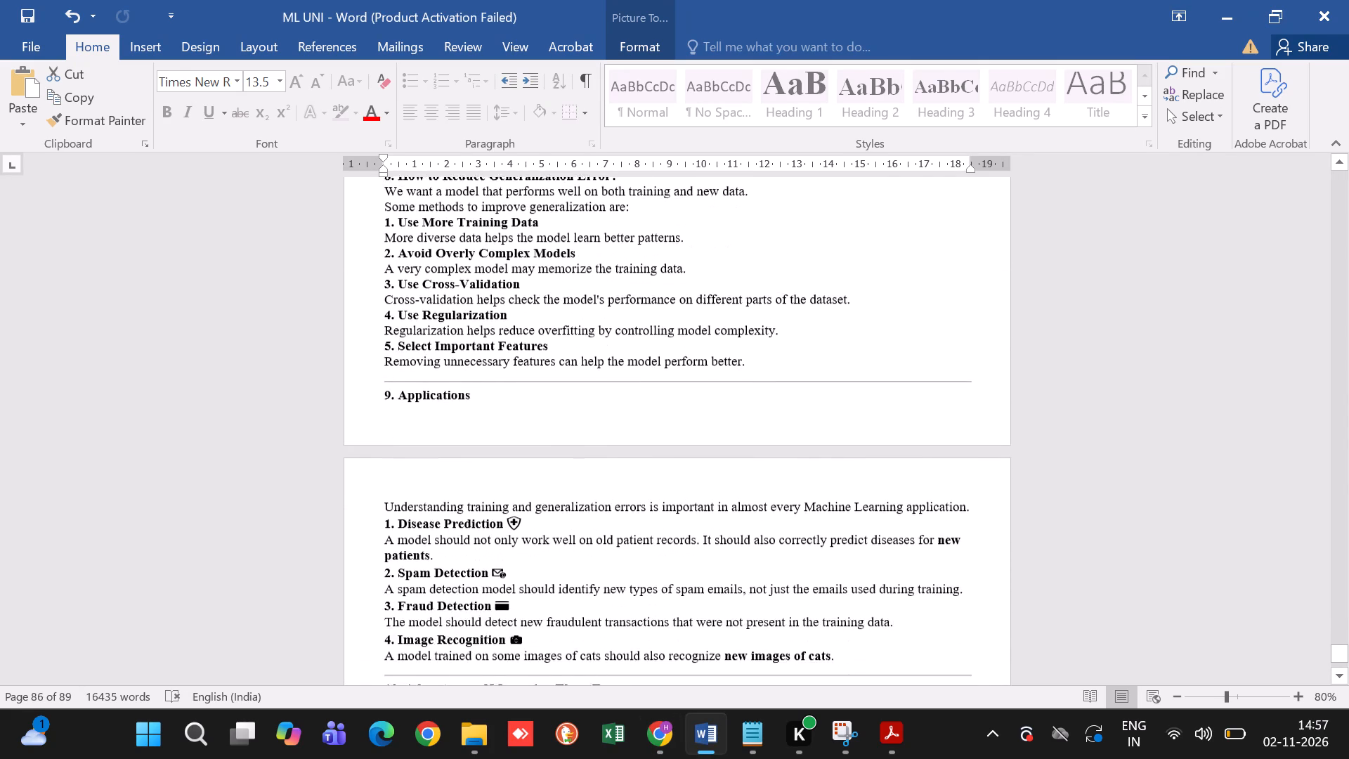
scroll(810, 569, "down", 2)
left_click(810, 569)
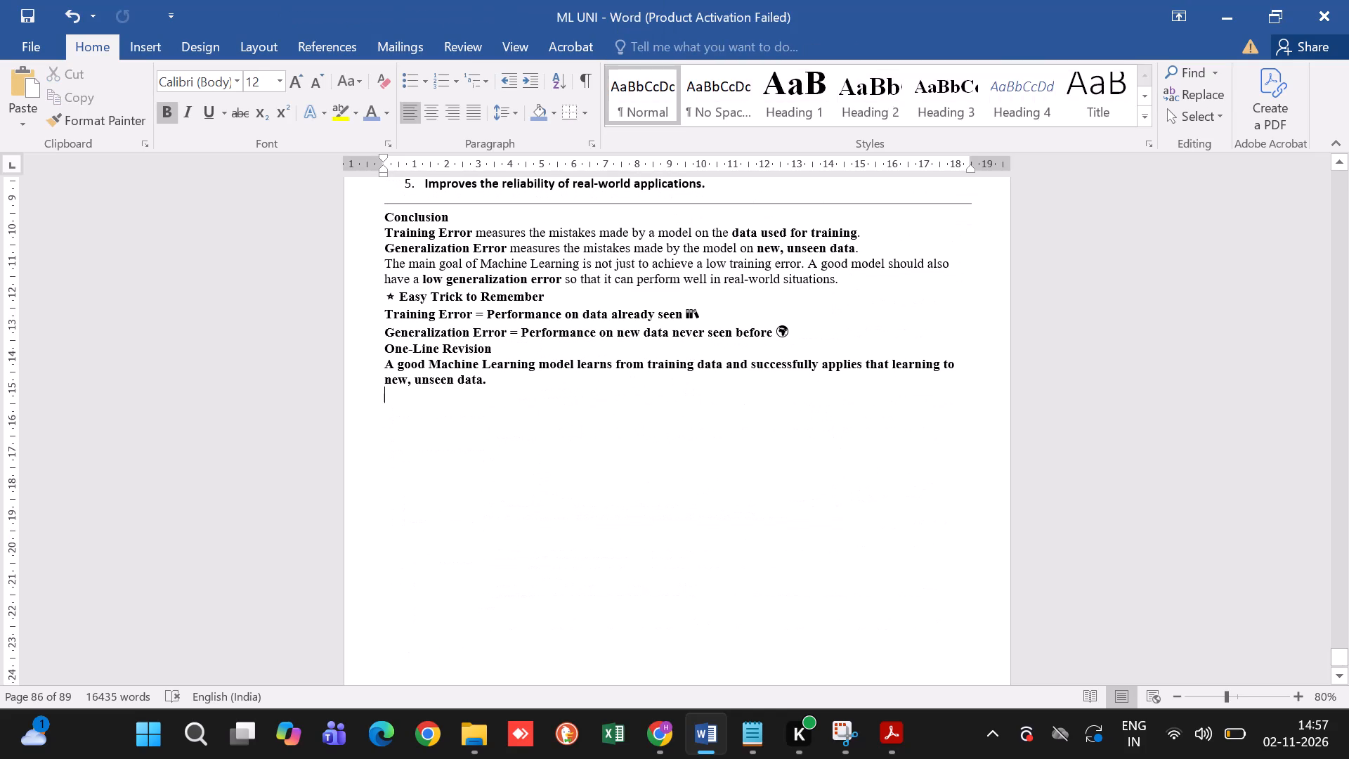
key("ctrl+v")
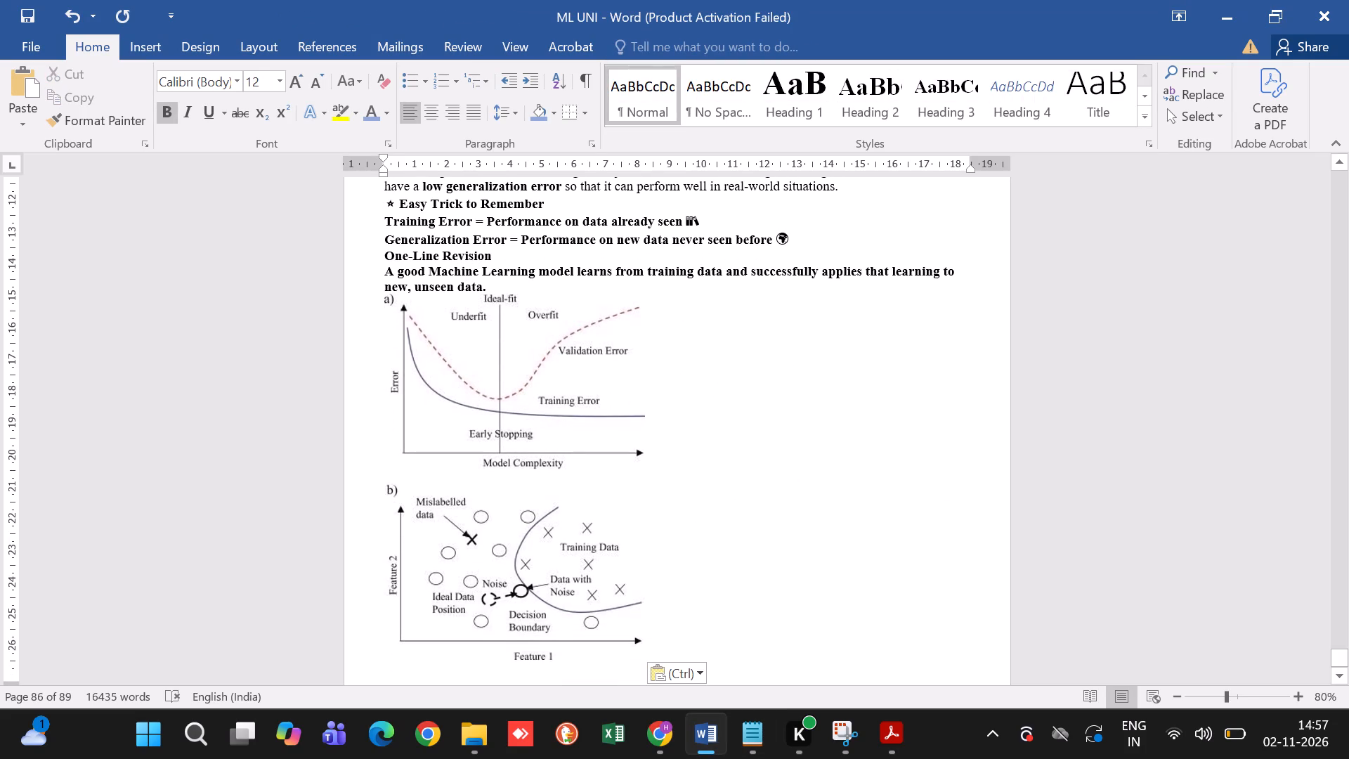
Shrink the ScienceDirect two-part figure below the One-Line Revision, keeping its proportions.
left_click(632, 594)
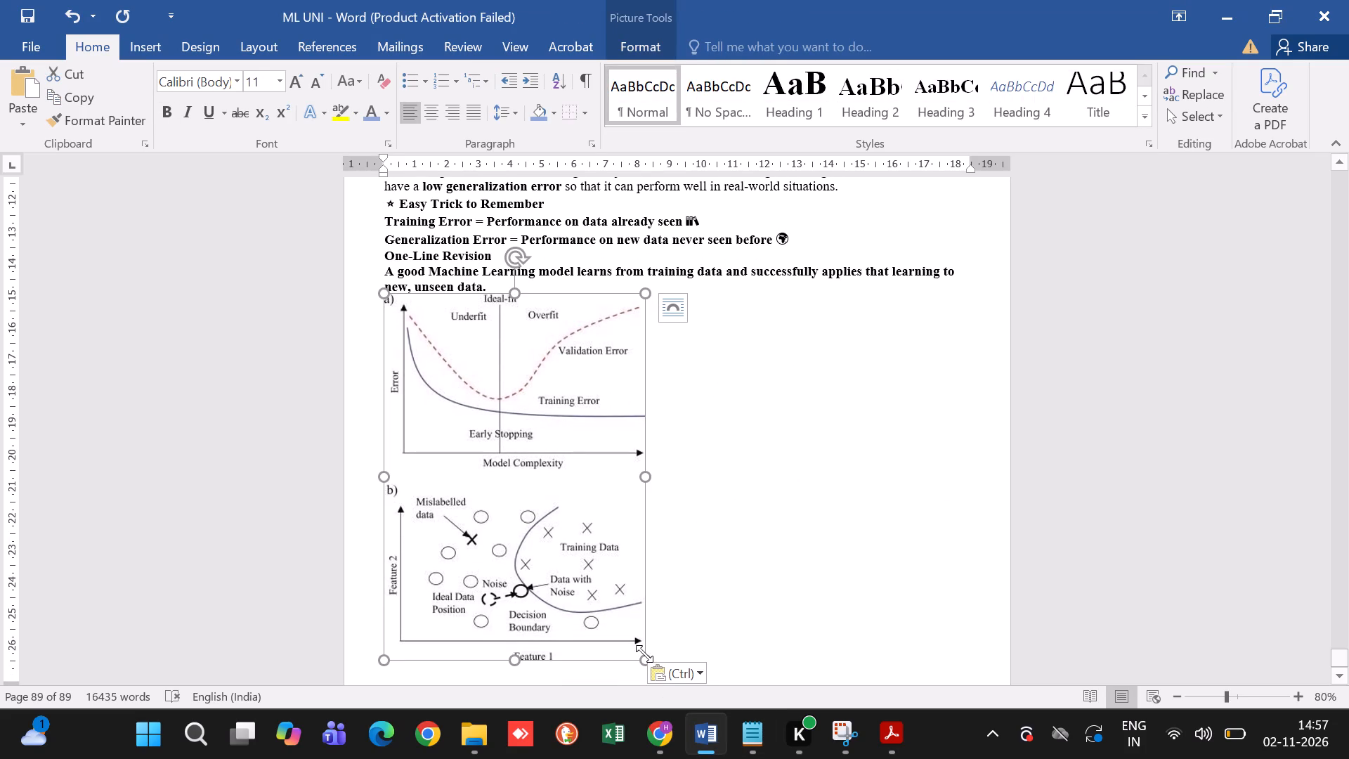
left_click_drag(644, 654, 576, 521)
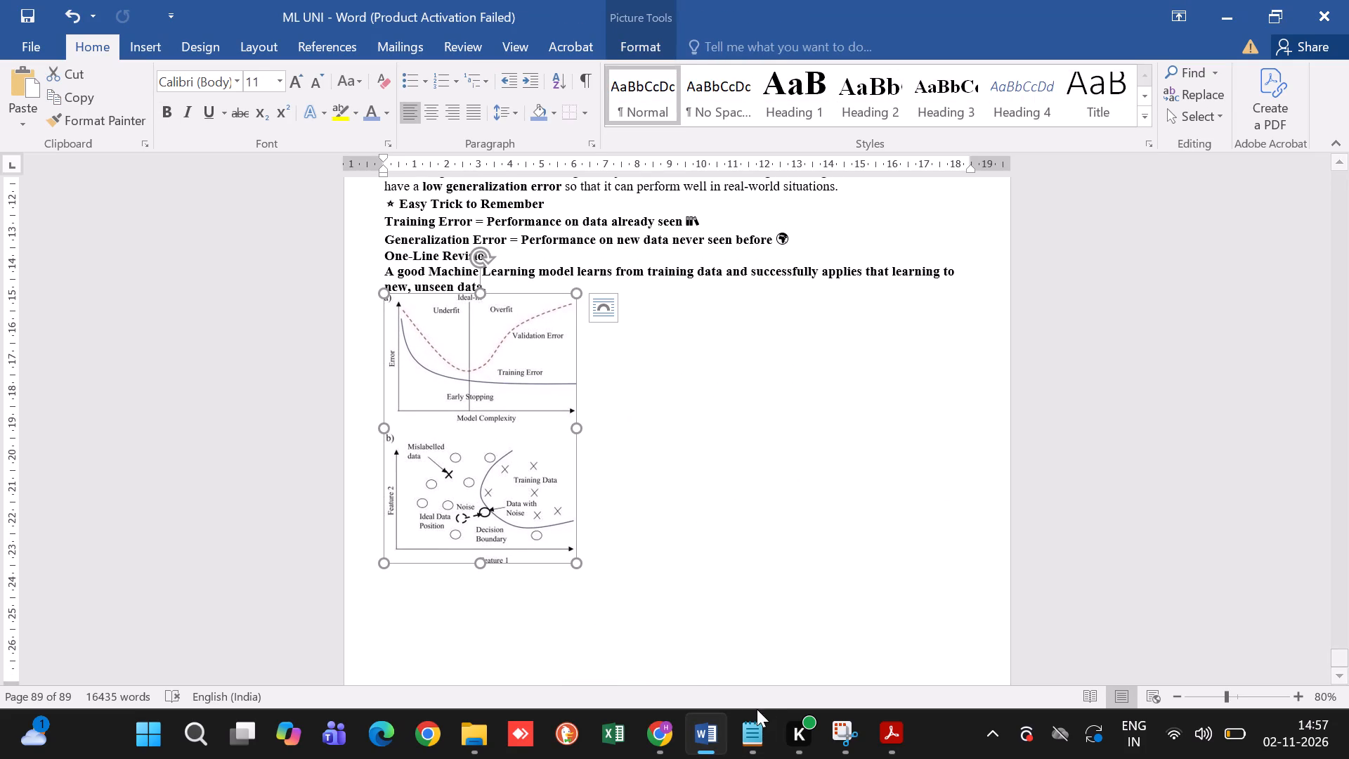
In Chrome, copy the O'Reilly training error and generalization error graph pair and paste it in Word after the ScienceDirect figure.
left_click(659, 748)
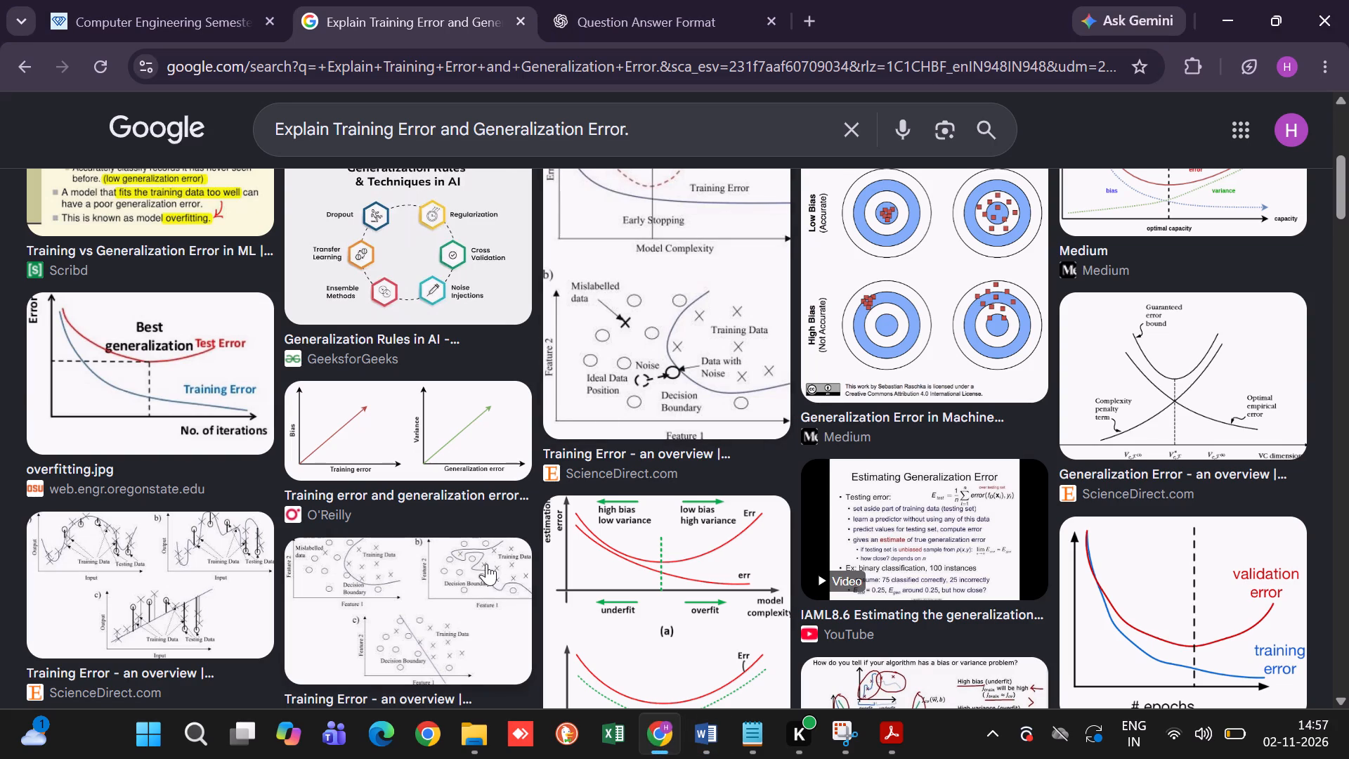
right_click(485, 435)
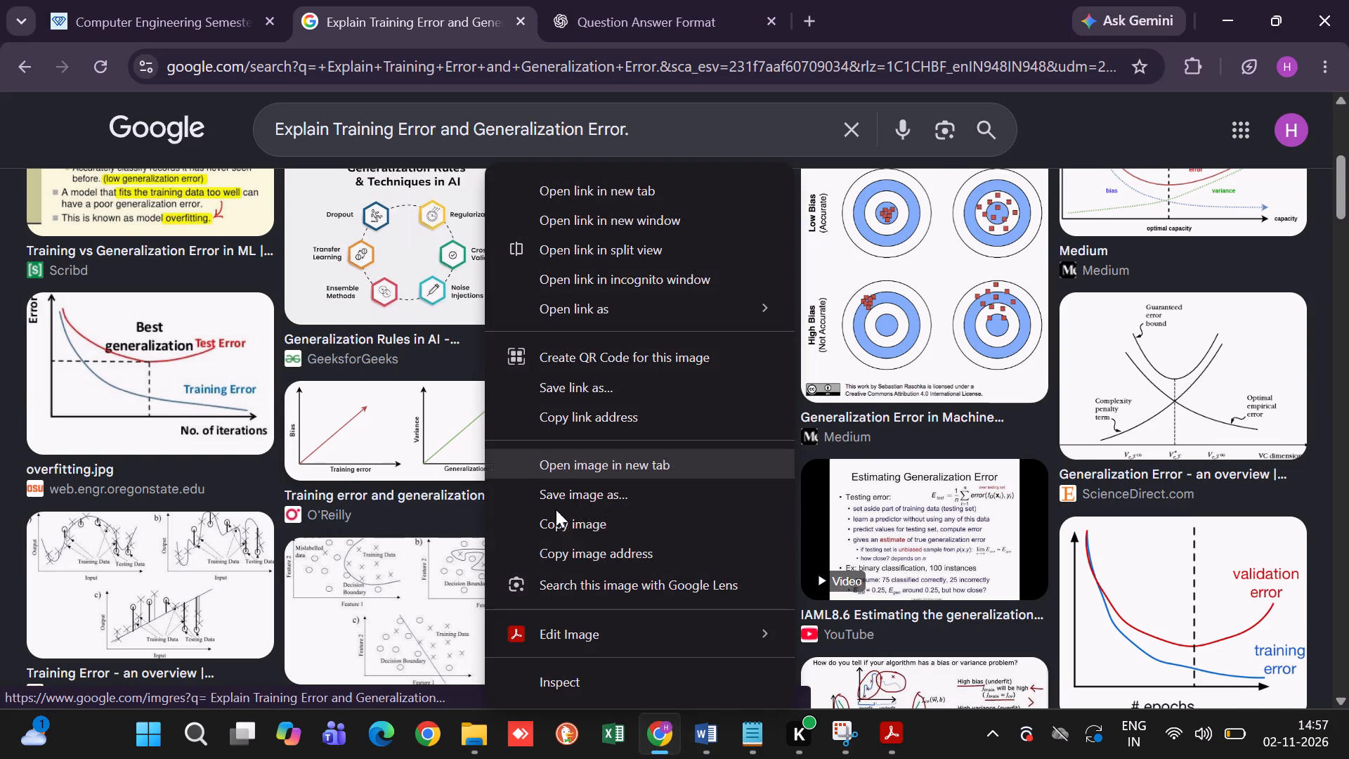
left_click(556, 517)
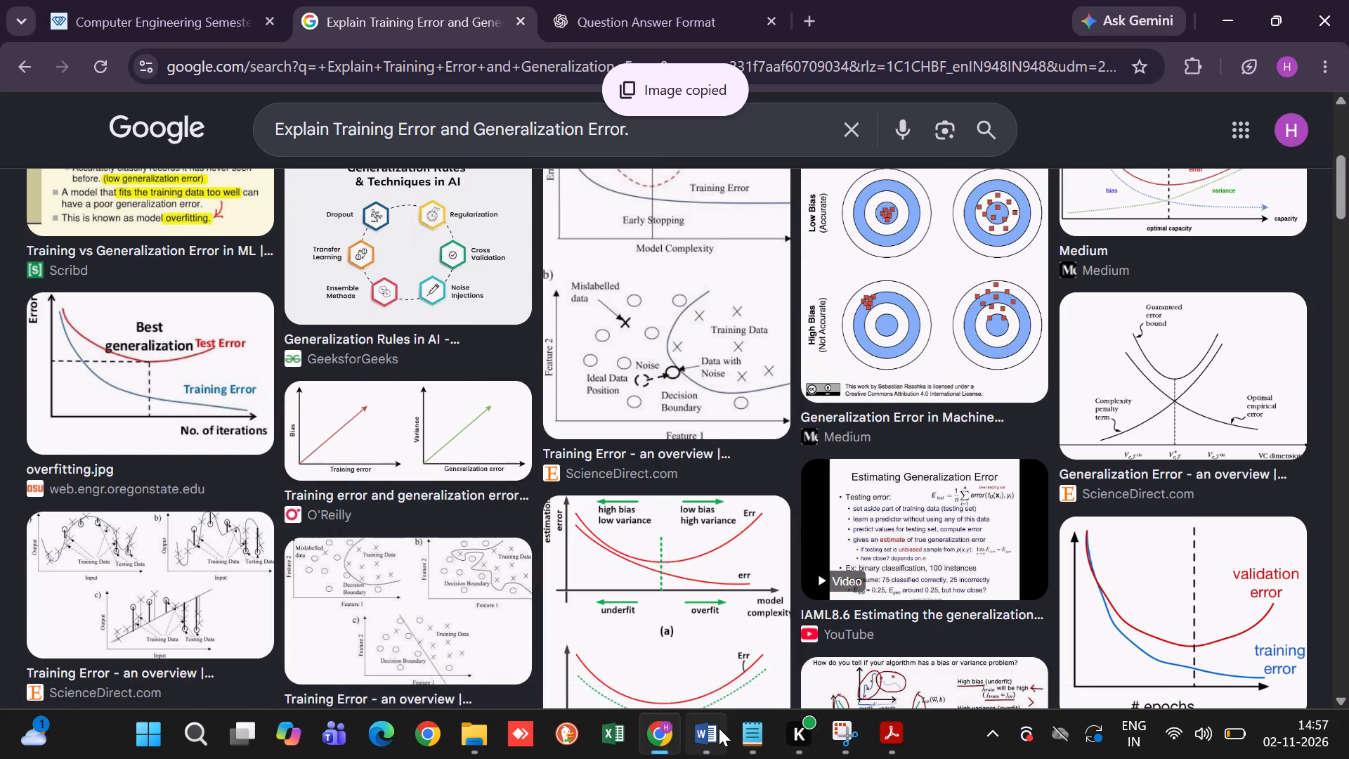
left_click(719, 728)
left_click(762, 575)
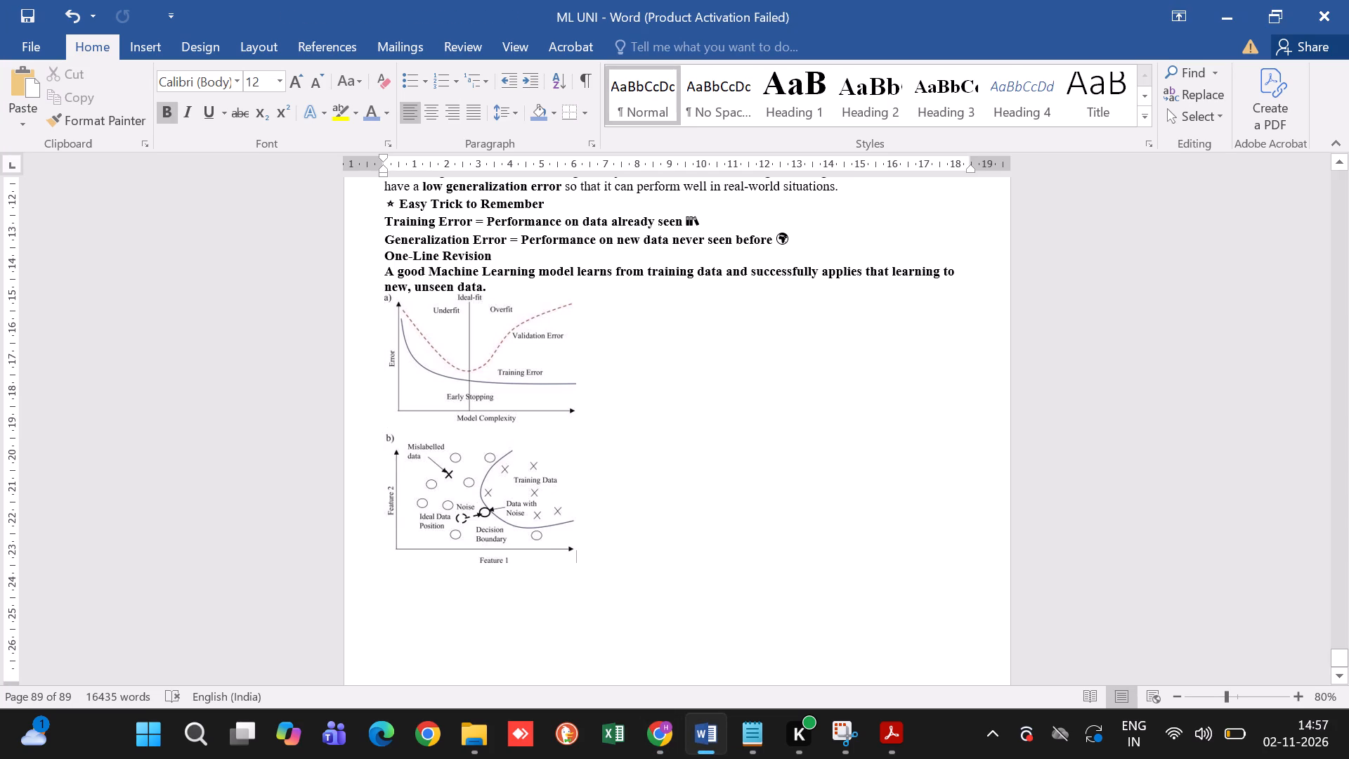
key("ctrl+v")
left_click(672, 551)
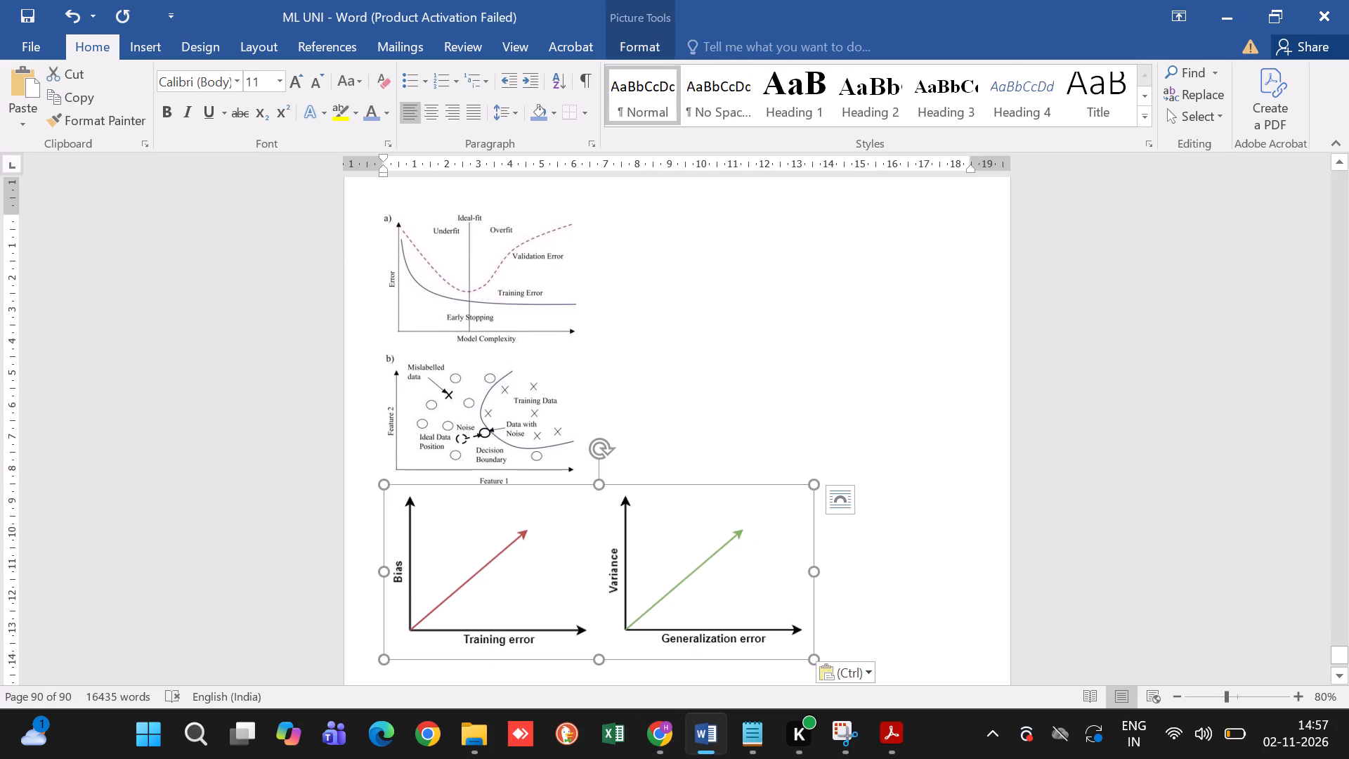
Set the O'Reilly graph pair's text wrapping to Through, move it above the ScienceDirect figure, and shrink it.
left_click(836, 507)
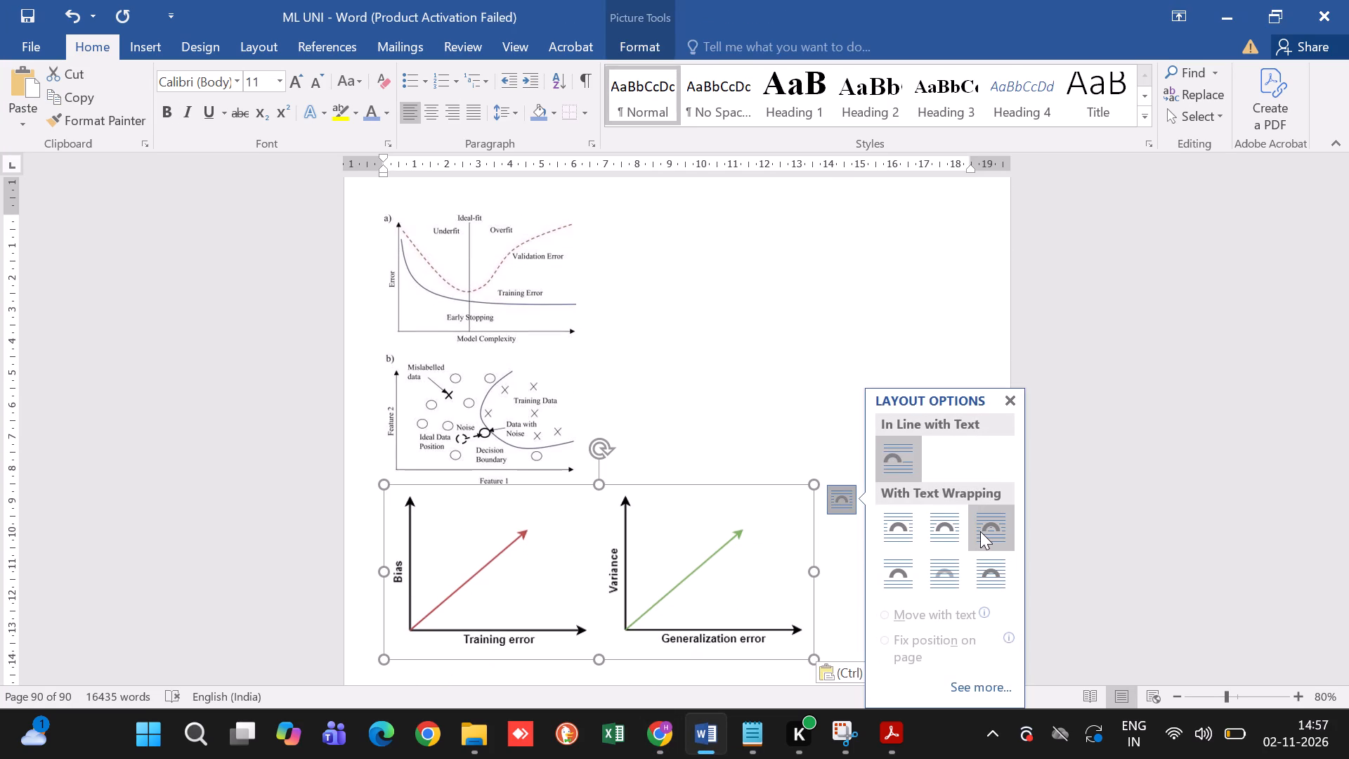
left_click(982, 531)
left_click_drag(745, 550, 809, 341)
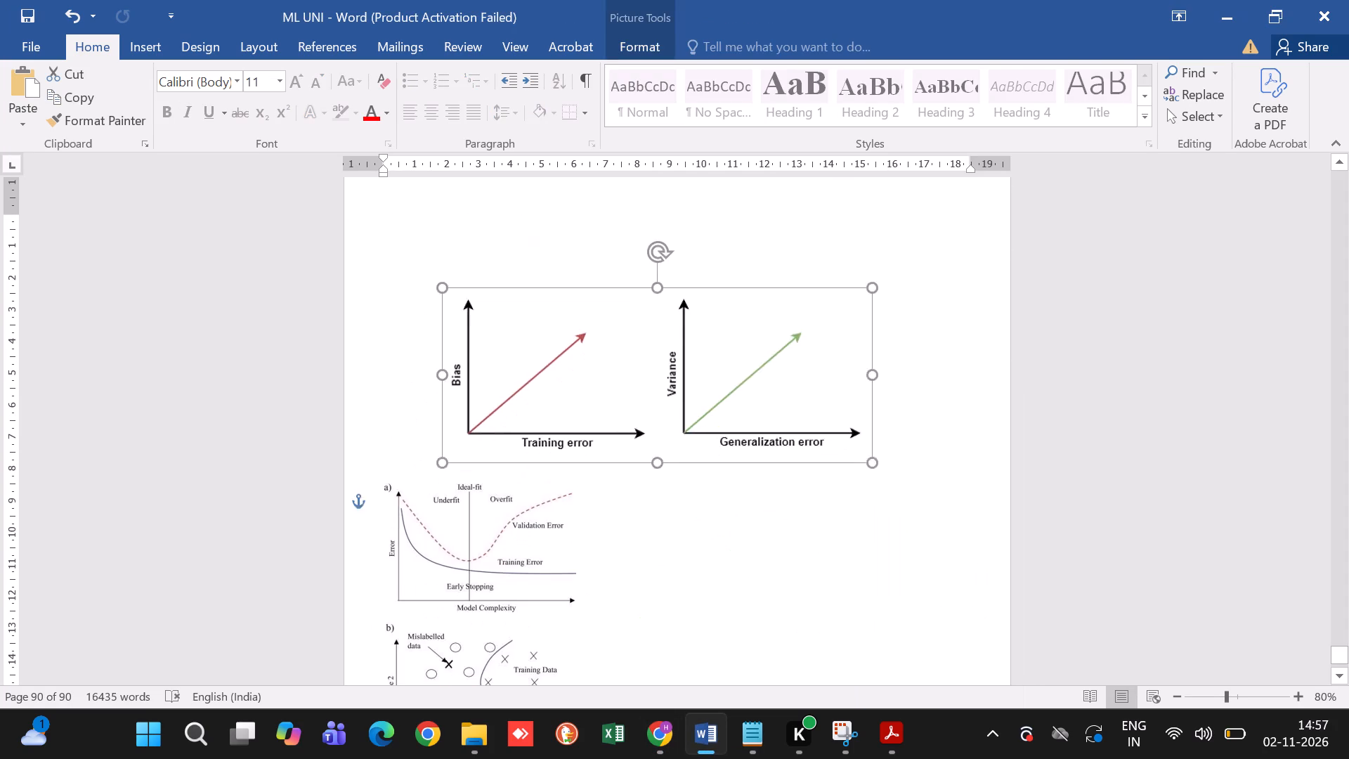
left_click_drag(809, 341, 817, 327)
left_click_drag(886, 432, 768, 359)
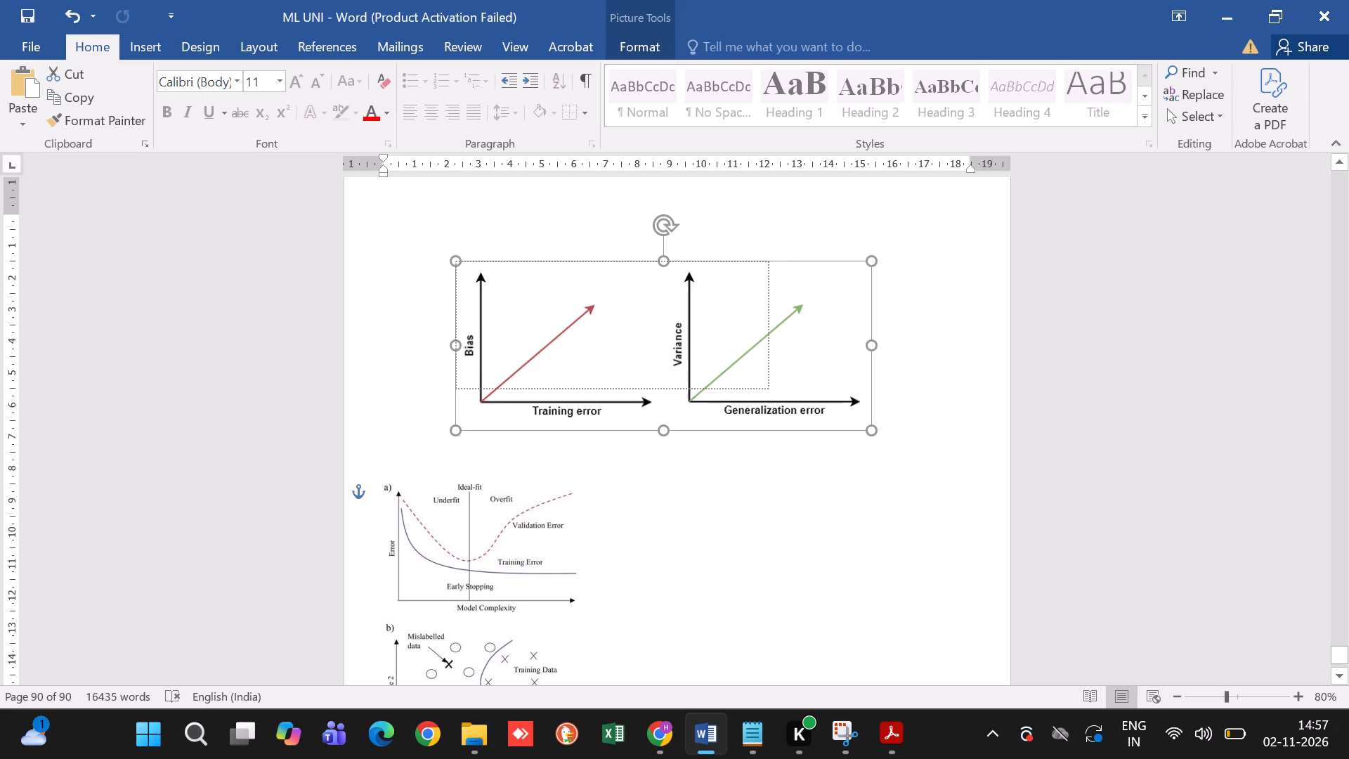
left_click_drag(768, 359, 769, 359)
Move the O'Reilly graph pair up to the blank space beside the section 7 Complete Flowchart, shrinking it further to fit.
scroll(769, 359, "up", 2)
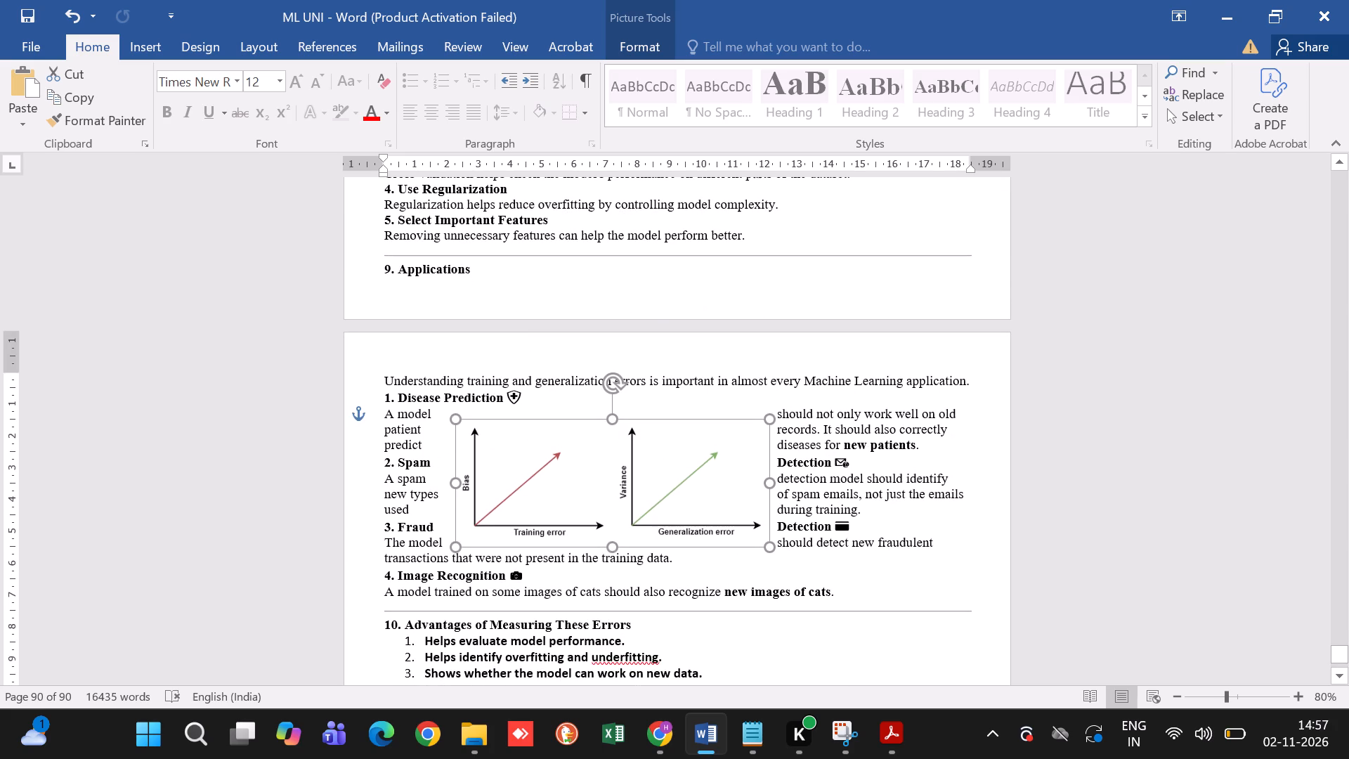
left_click_drag(684, 500, 700, 294)
scroll(700, 294, "up", 2)
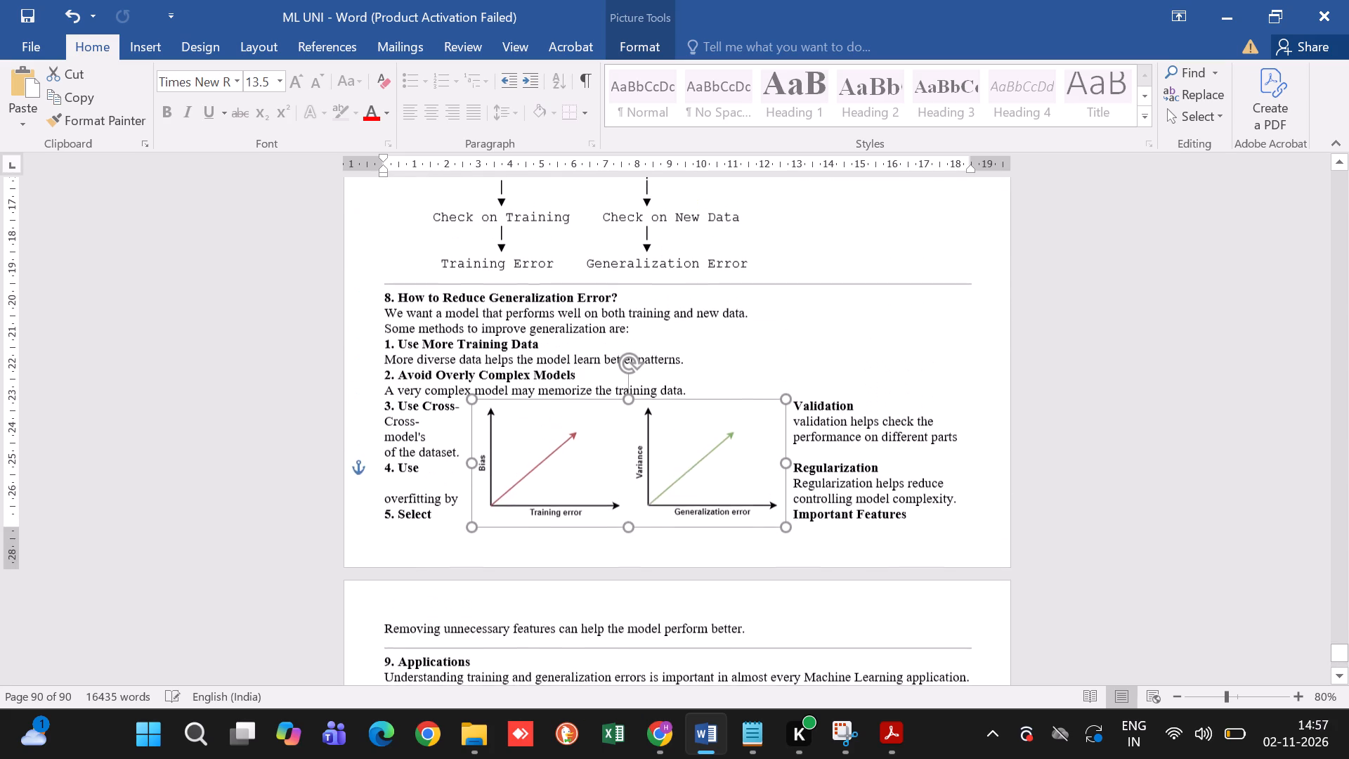
scroll(700, 294, "up", 1)
left_click_drag(703, 505, 750, 363)
scroll(750, 363, "up", 1)
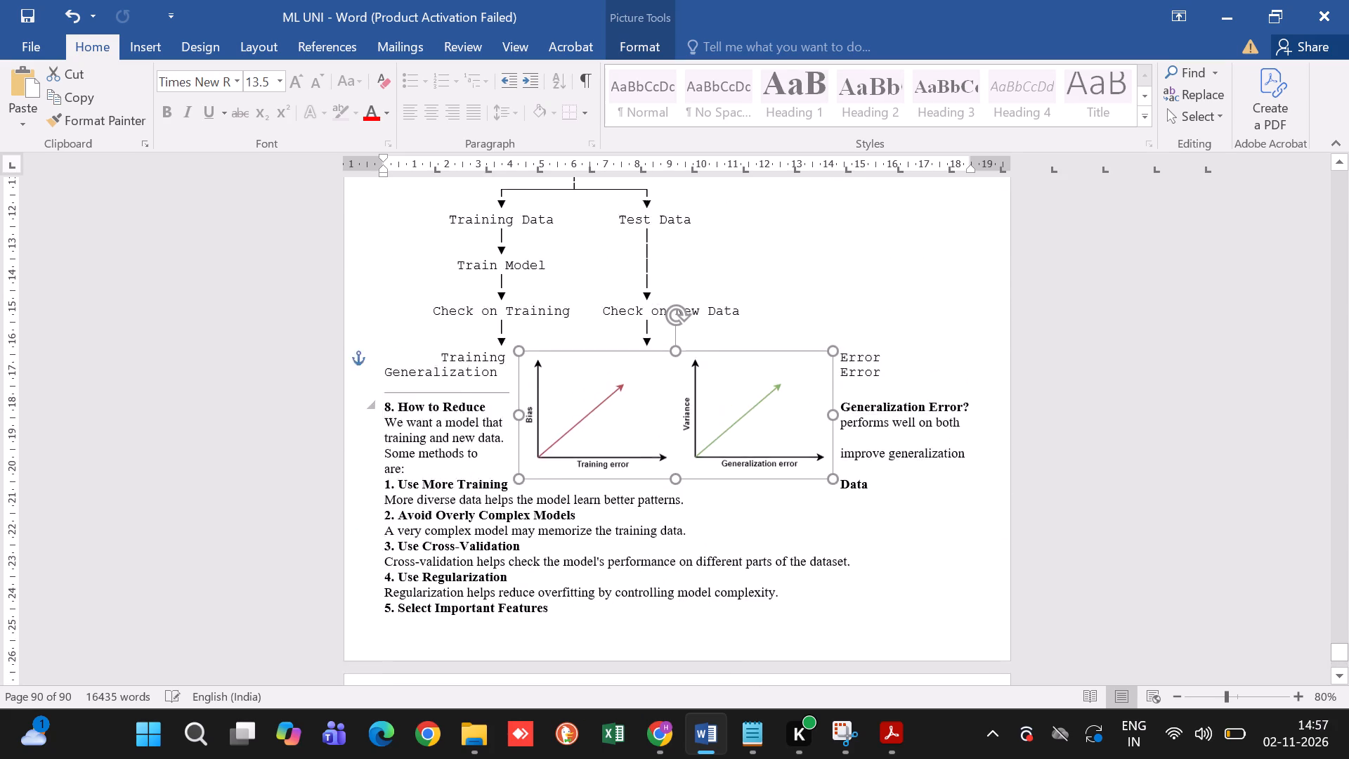
scroll(750, 363, "up", 1)
left_click_drag(745, 535, 834, 386)
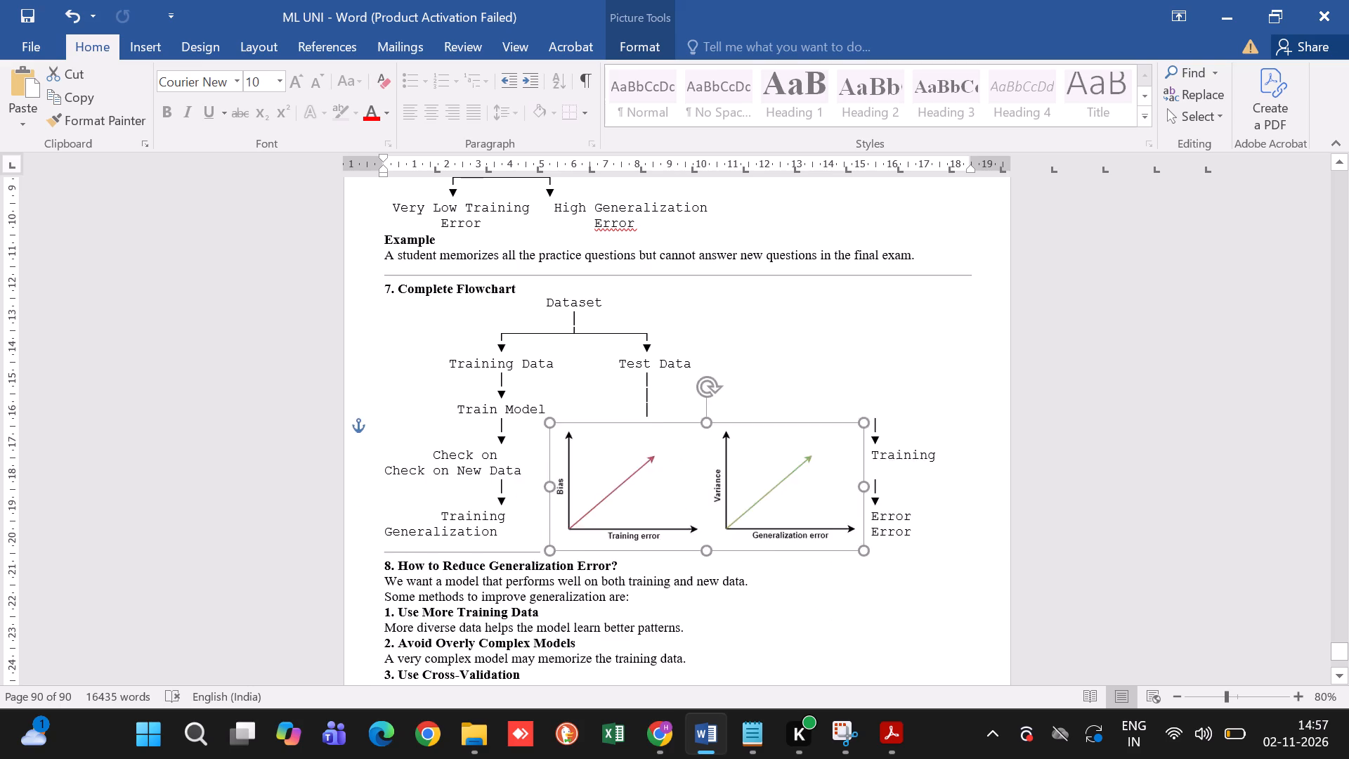
left_click_drag(834, 386, 929, 306)
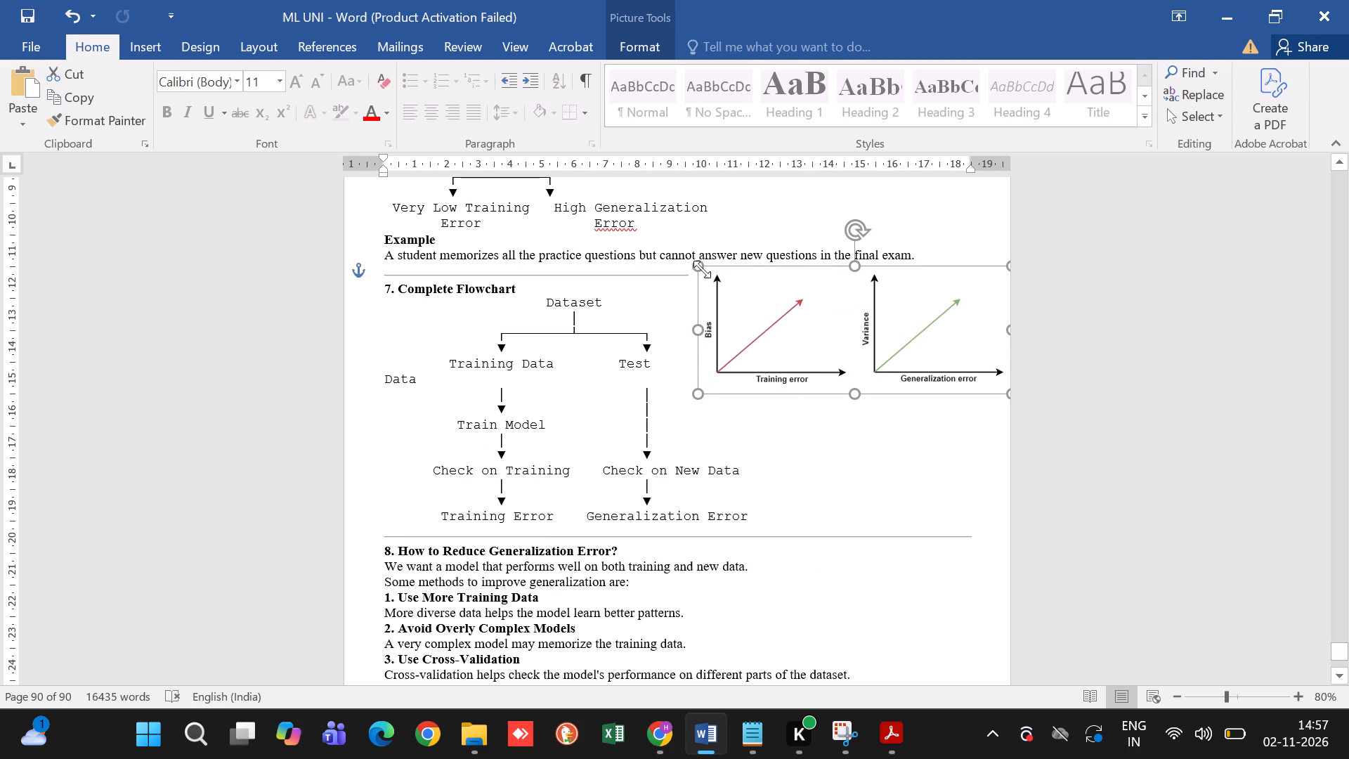
left_click_drag(700, 267, 740, 297)
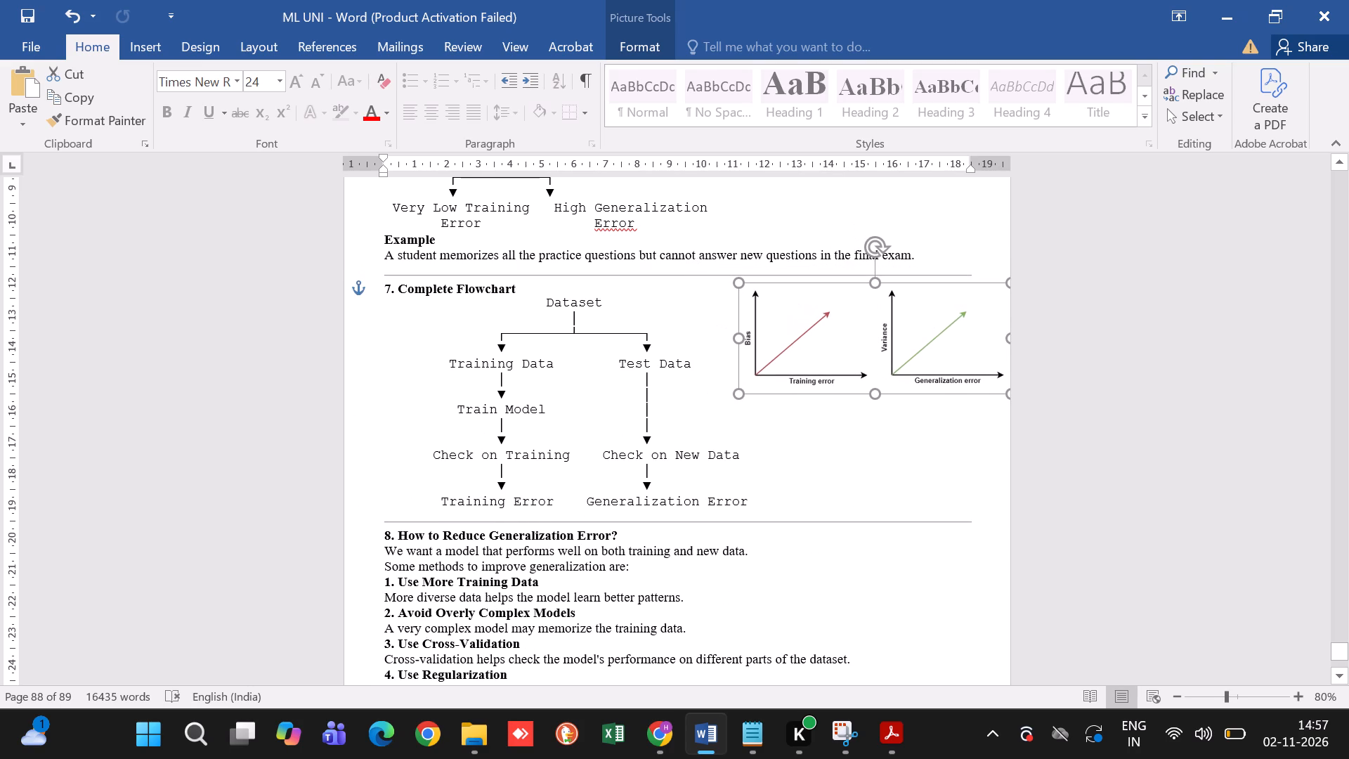
left_click_drag(867, 346, 844, 376)
Set the text wrapping of the ScienceDirect figure below the One-Line Revision to Through and reduce its size.
scroll(844, 376, "down", 2)
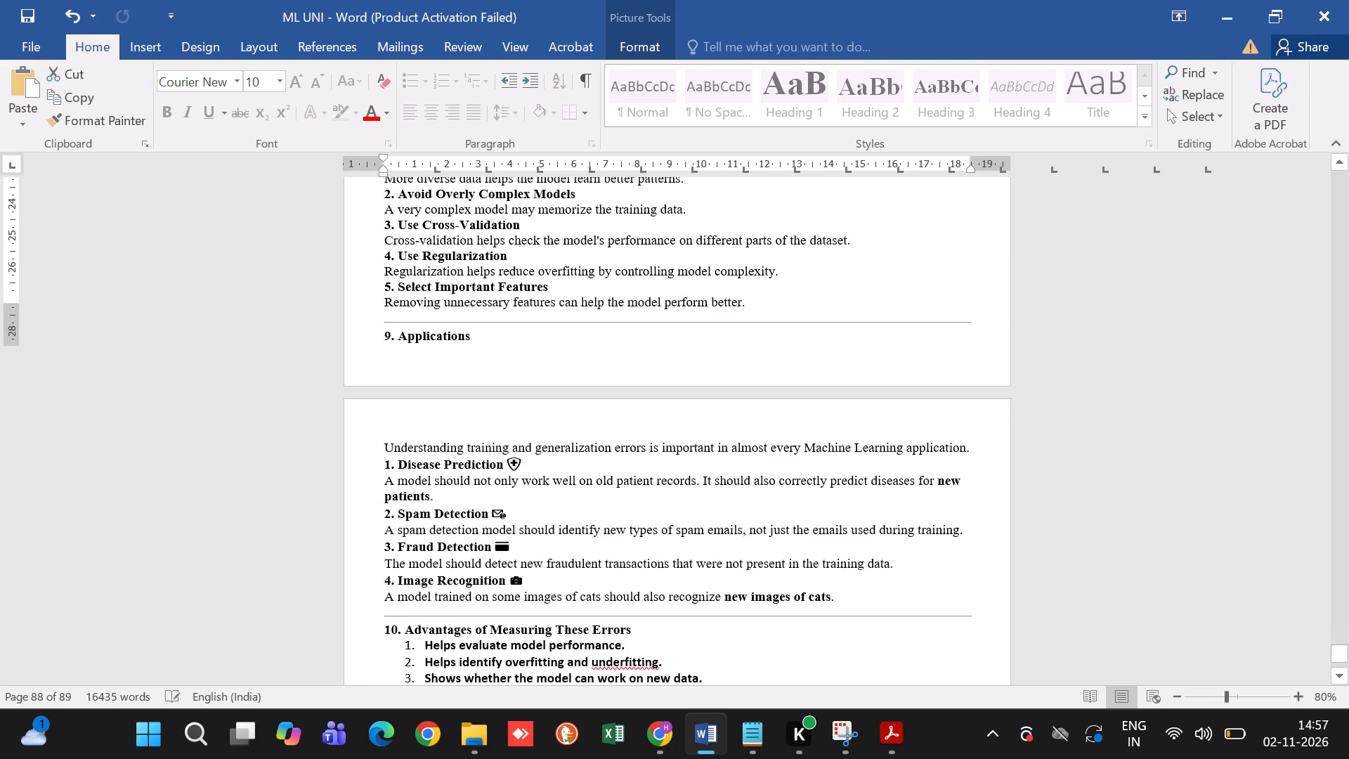
scroll(844, 376, "down", 4)
scroll(844, 376, "up", 1)
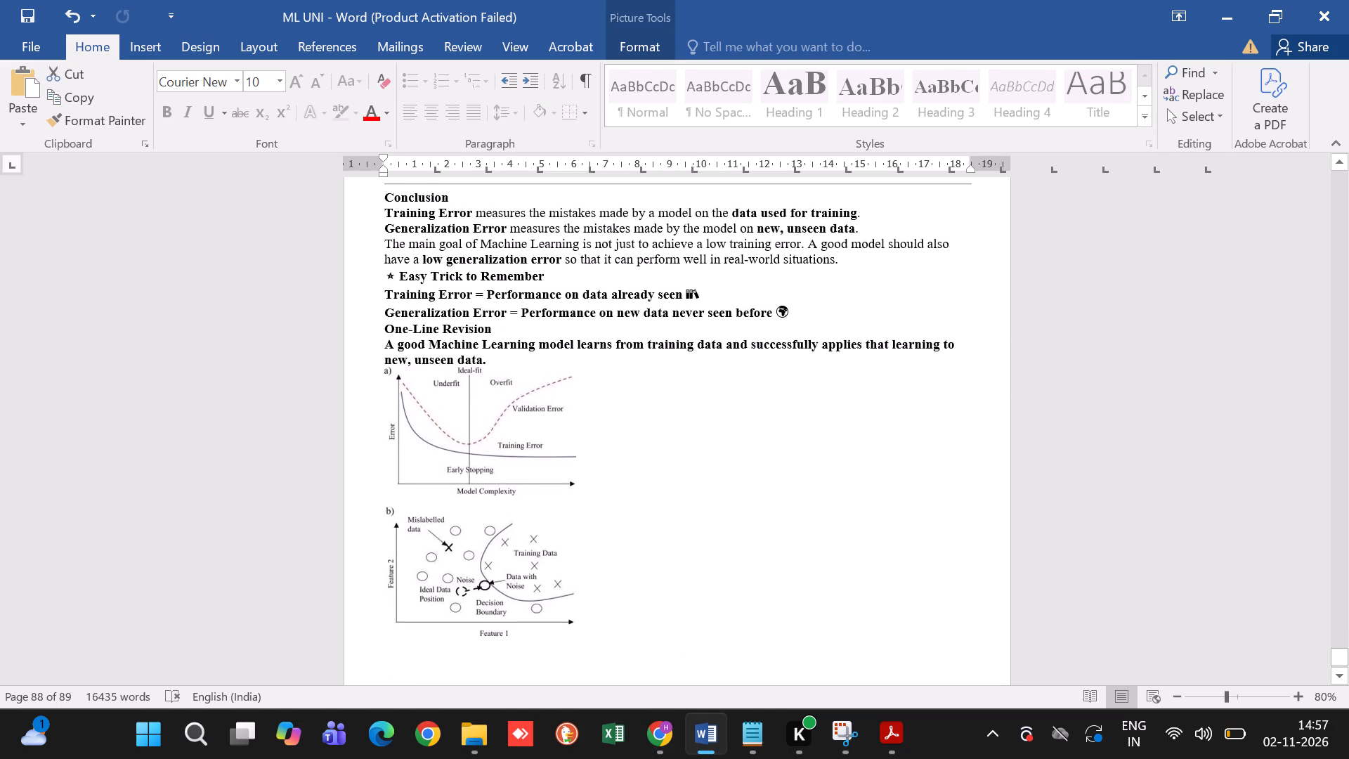
left_click_drag(470, 581, 536, 573)
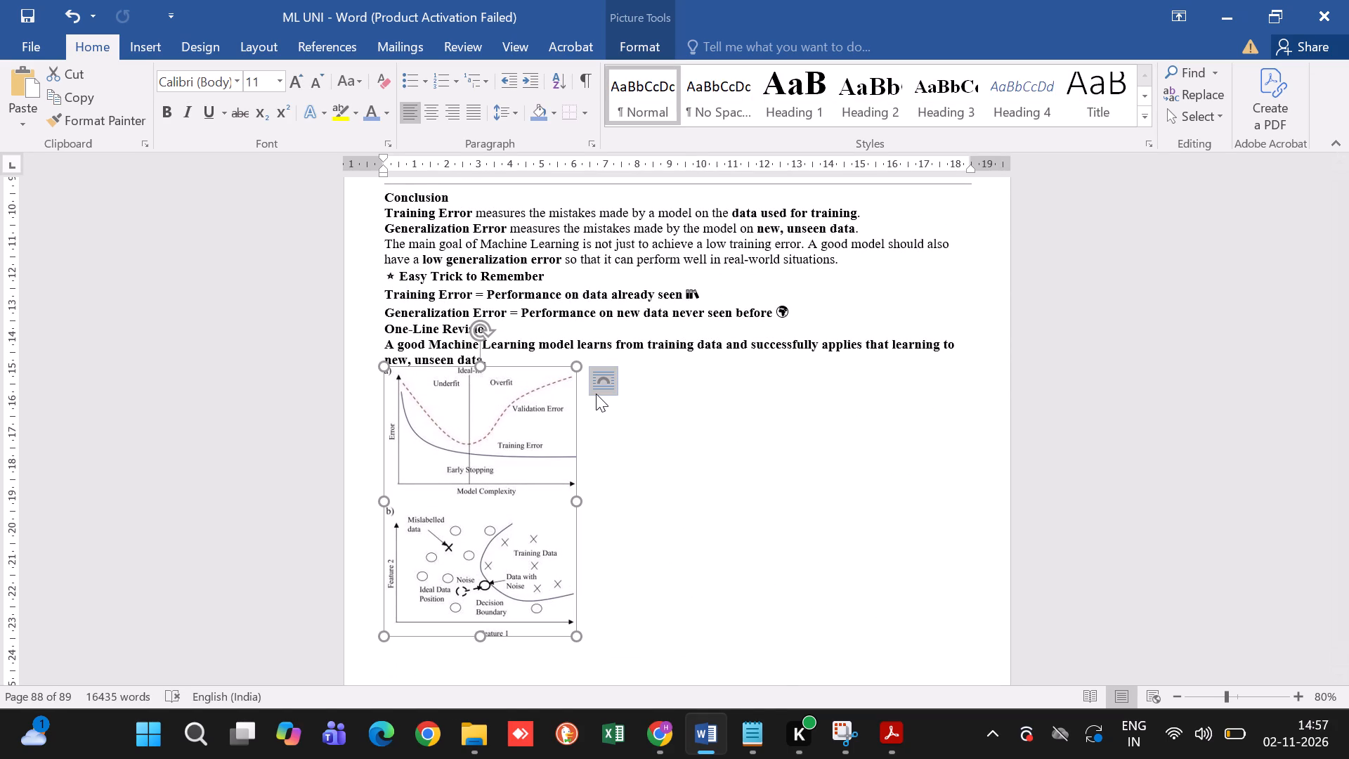
left_click(596, 394)
left_click(742, 492)
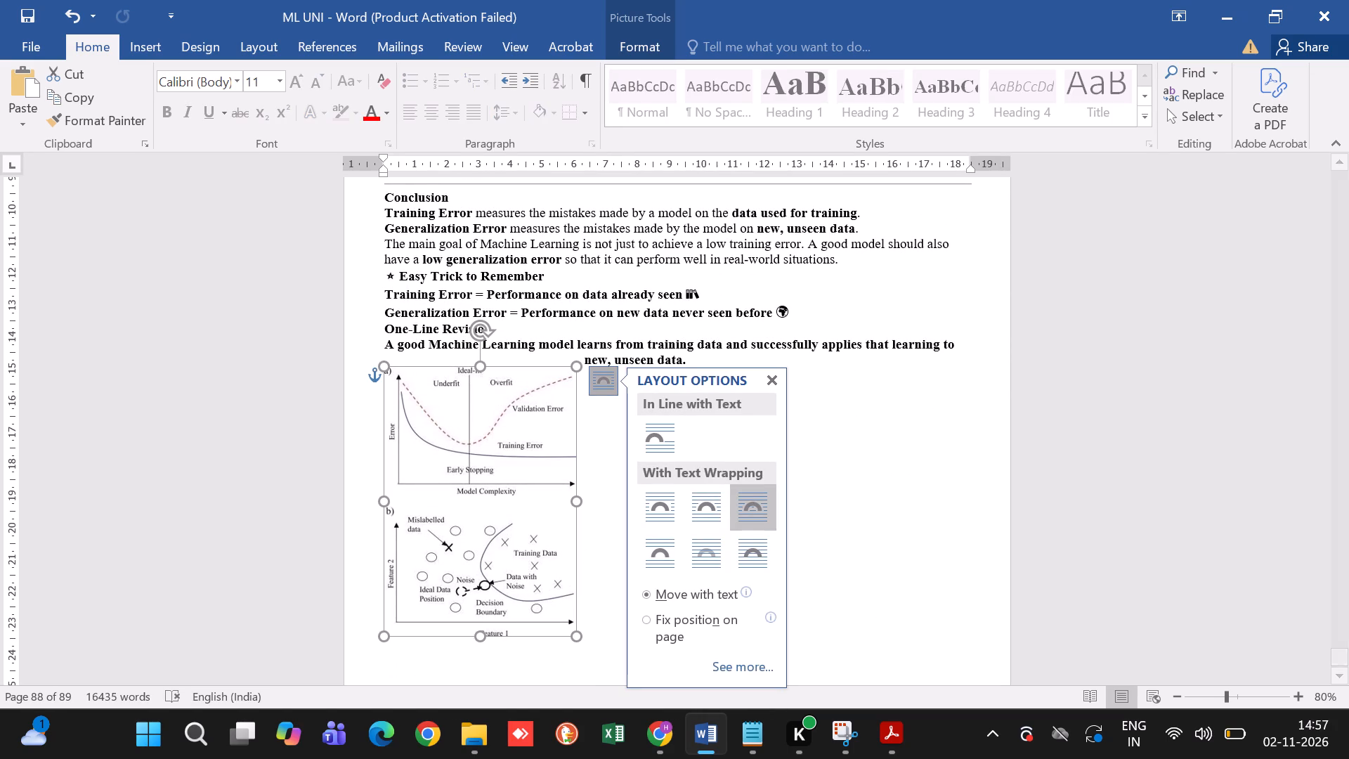
left_click_drag(578, 641, 523, 564)
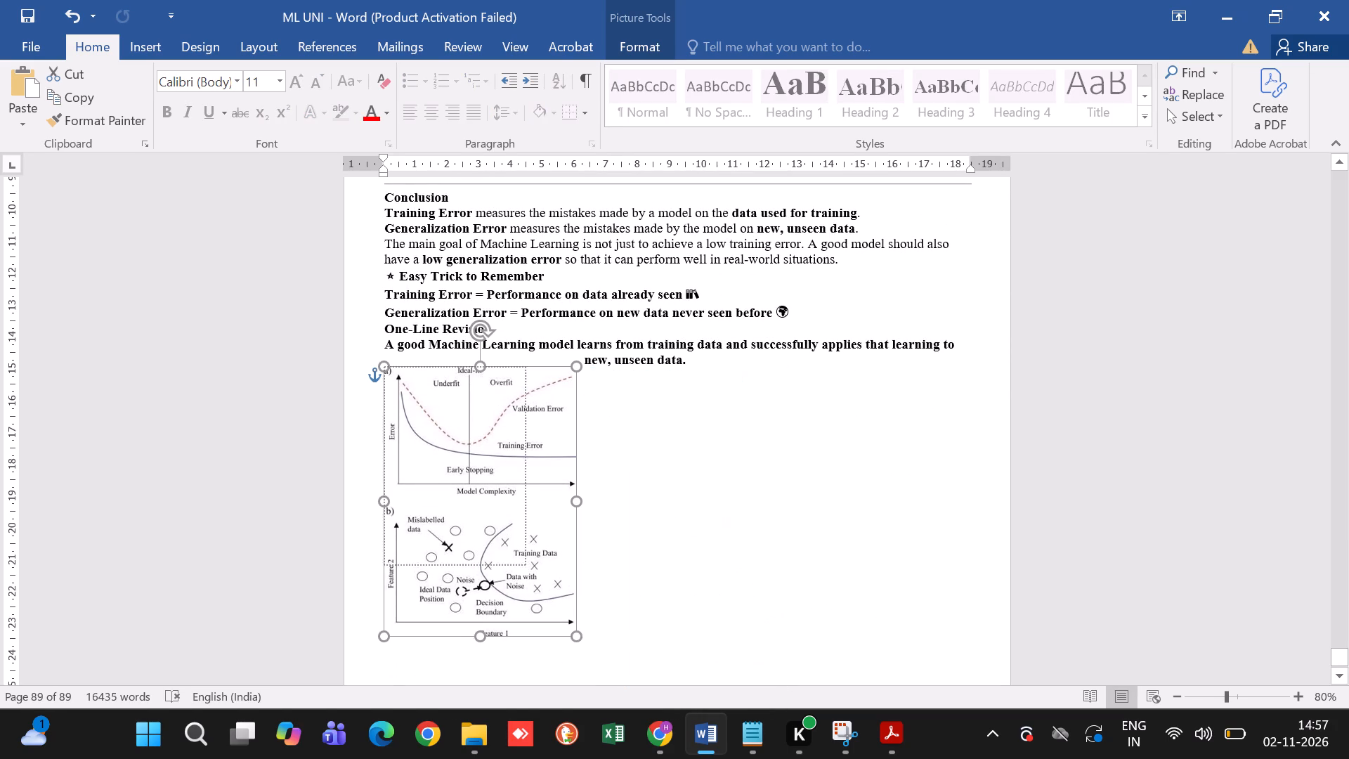
left_click_drag(523, 564, 522, 564)
Move the ScienceDirect figure up to the blank space beside the methods in section 8, How to Reduce Generalization Error.
scroll(522, 564, "up", 1)
left_click_drag(441, 647, 724, 440)
scroll(724, 440, "up", 2)
left_click_drag(731, 677, 762, 382)
scroll(762, 382, "up", 1)
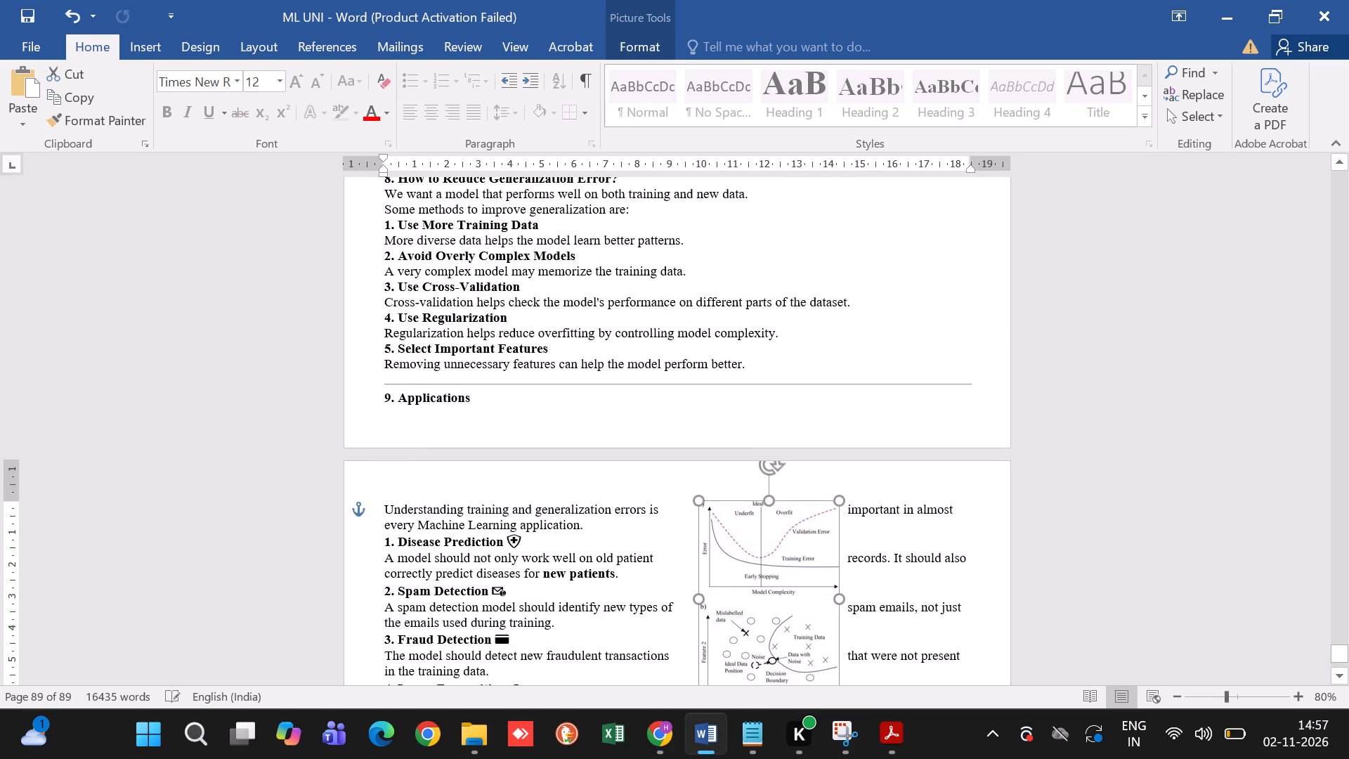
left_click_drag(789, 620, 955, 326)
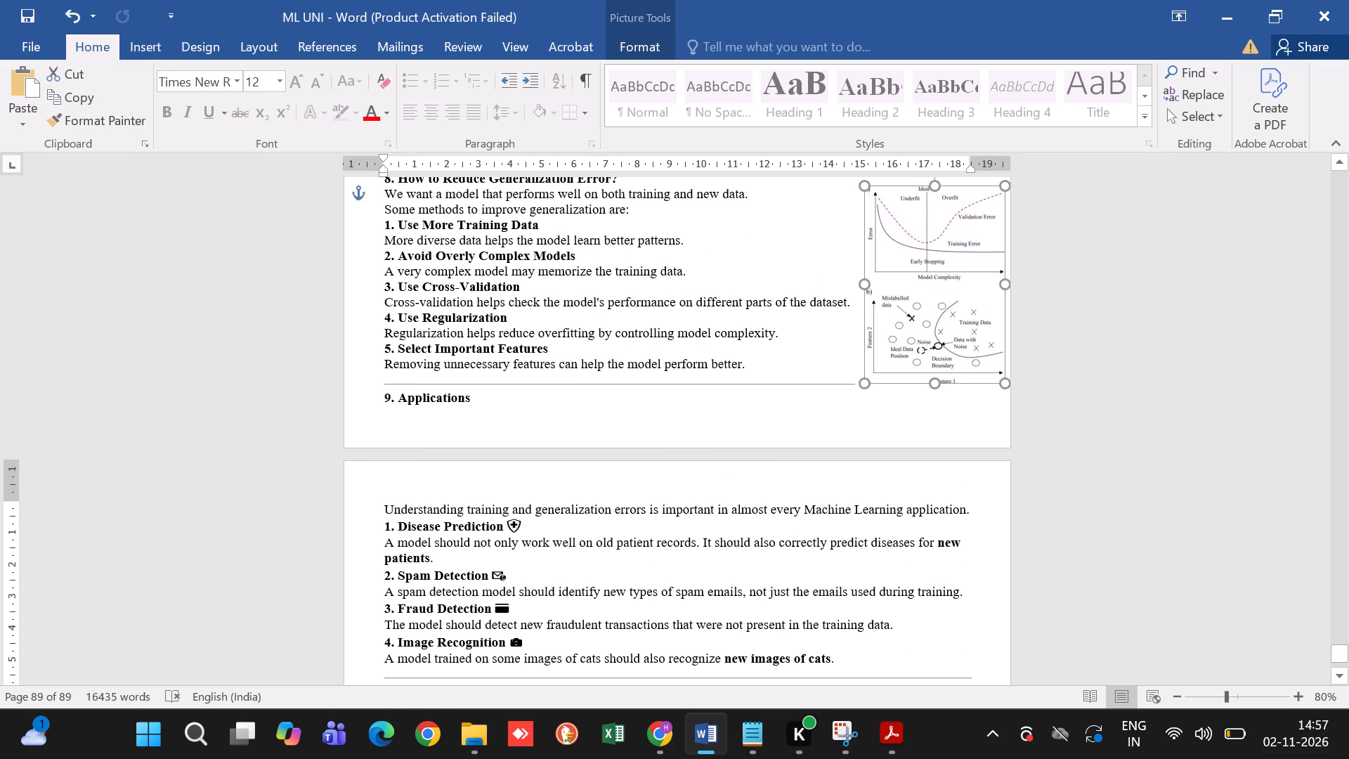
left_click_drag(955, 326, 955, 325)
Add a new line below the One-Line Revision at the end of the Q.17 answer and enter the number Q.18.
scroll(955, 325, "down", 6)
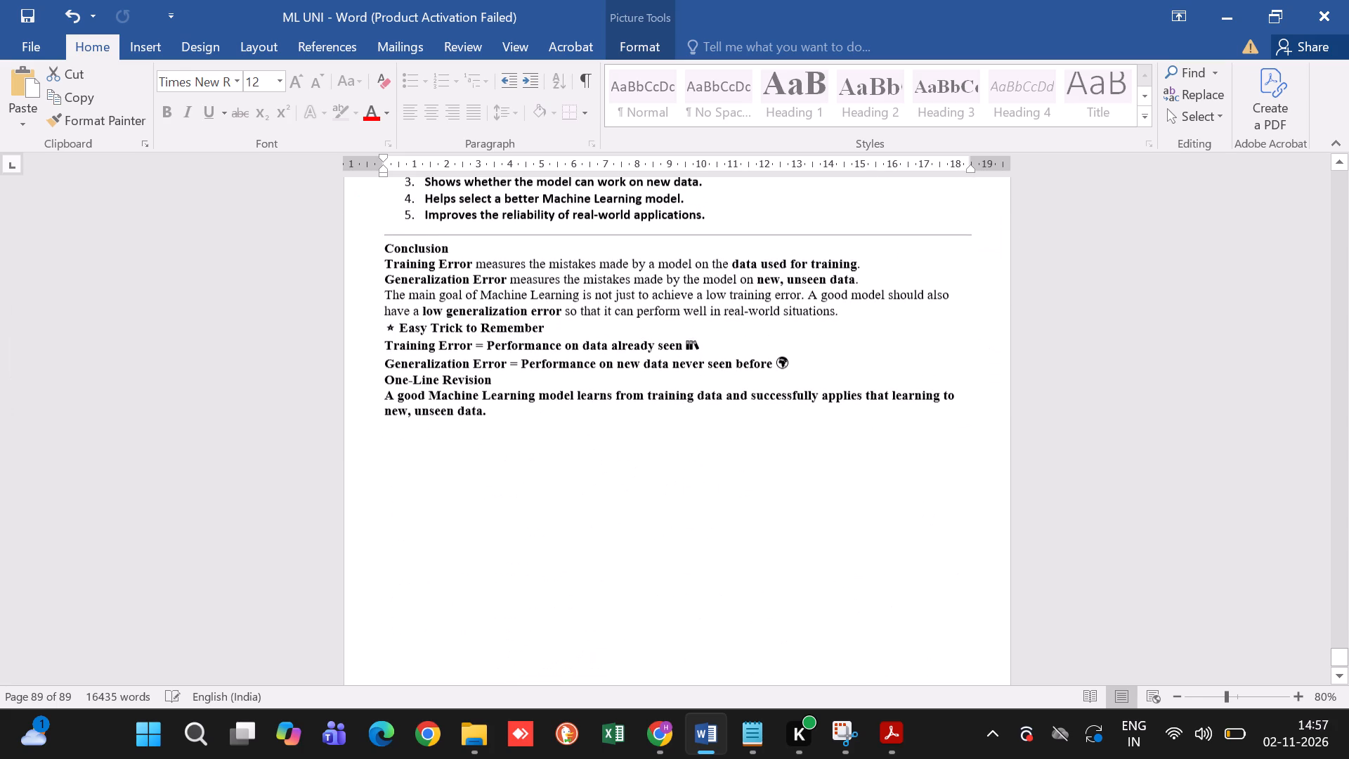
left_click(449, 496)
key("Return")
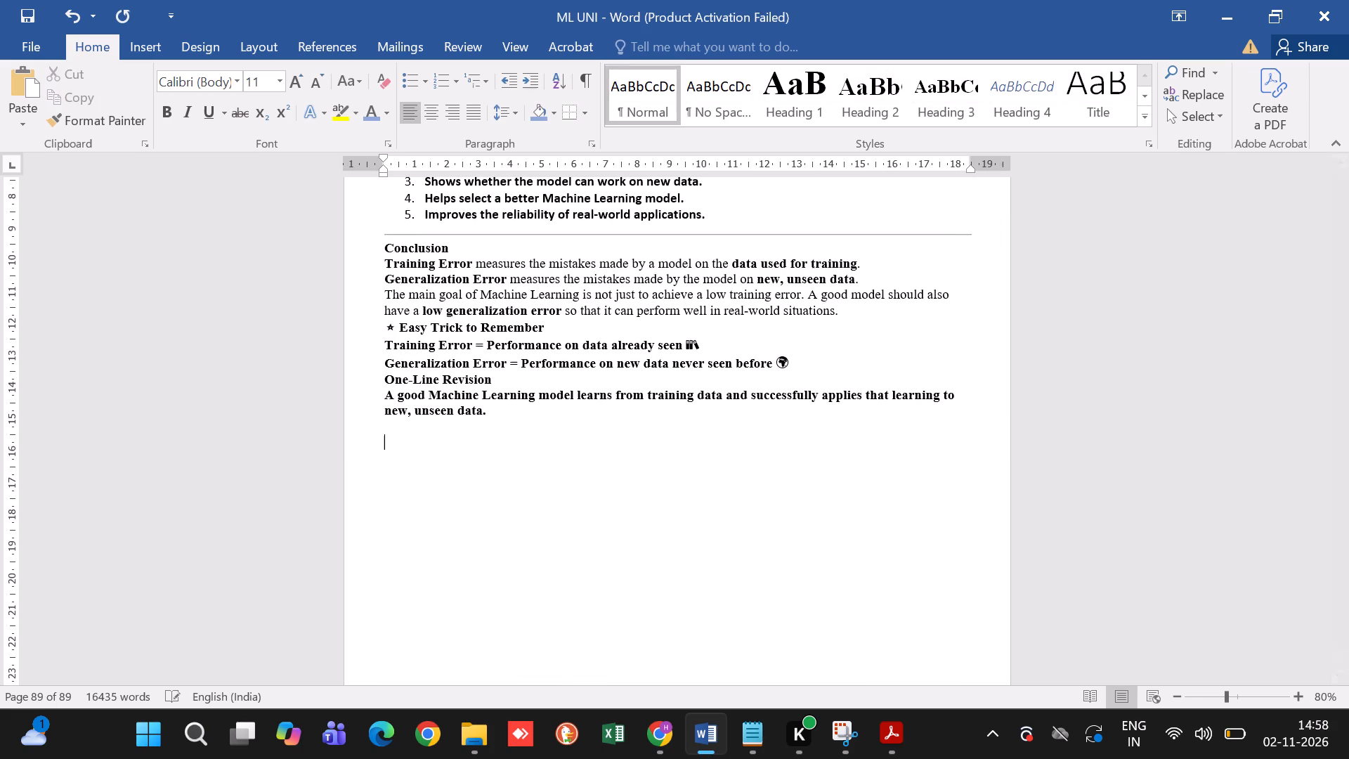
type("Q.1")
type("8")
key("space")
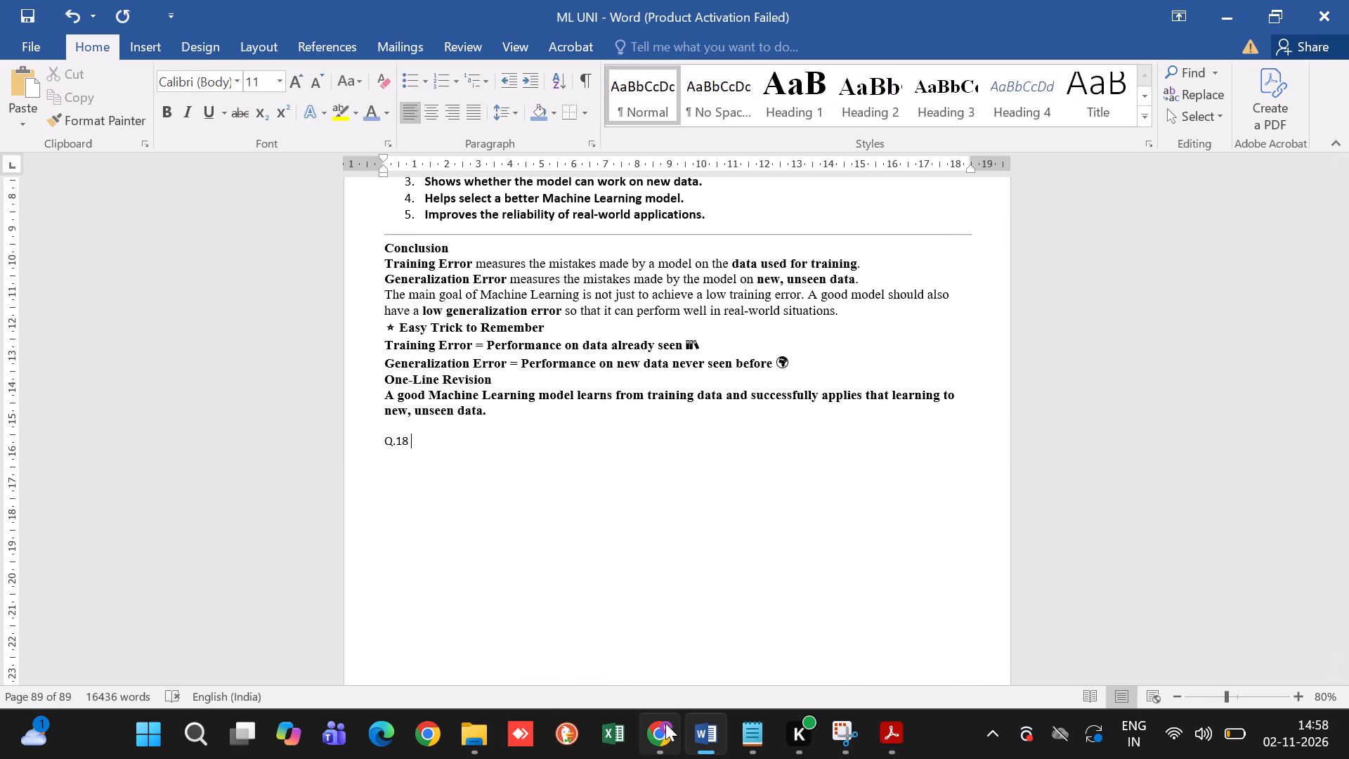
left_click(665, 723)
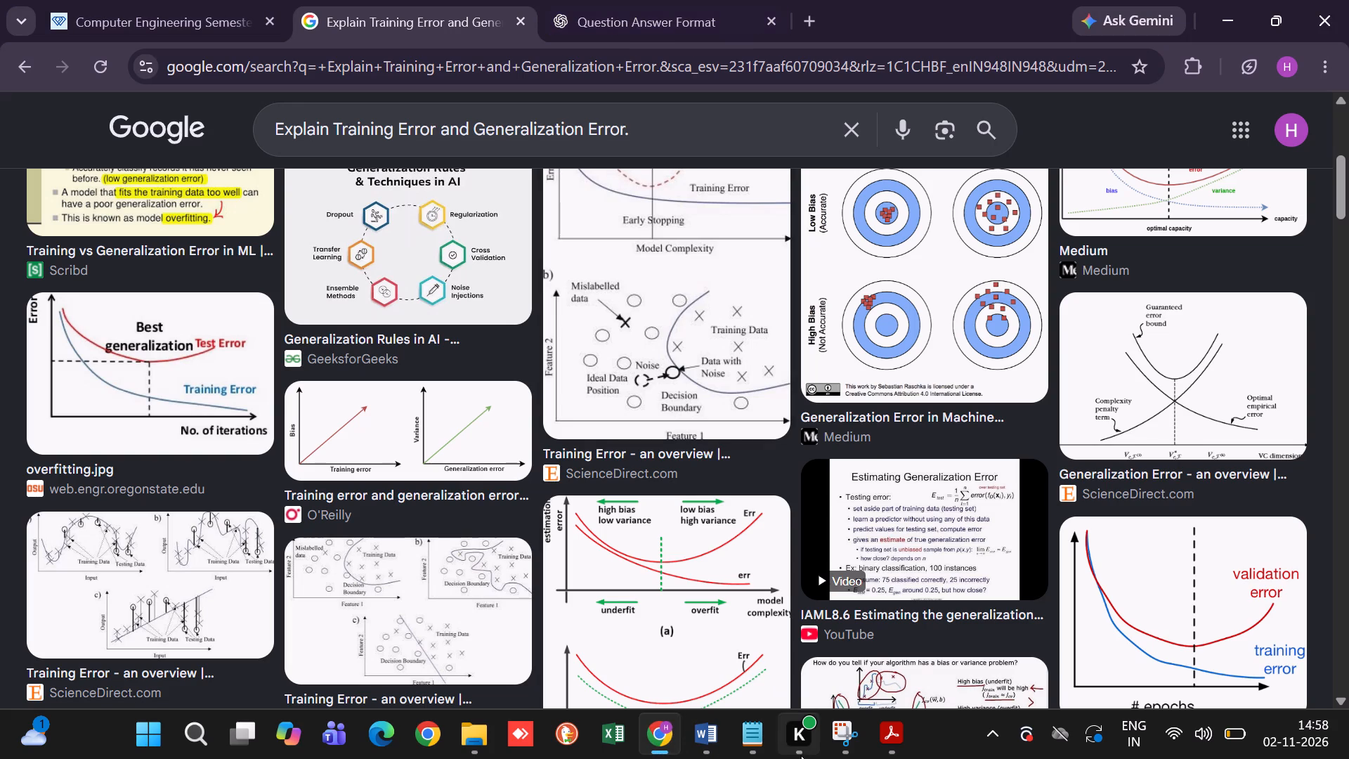
left_click(755, 744)
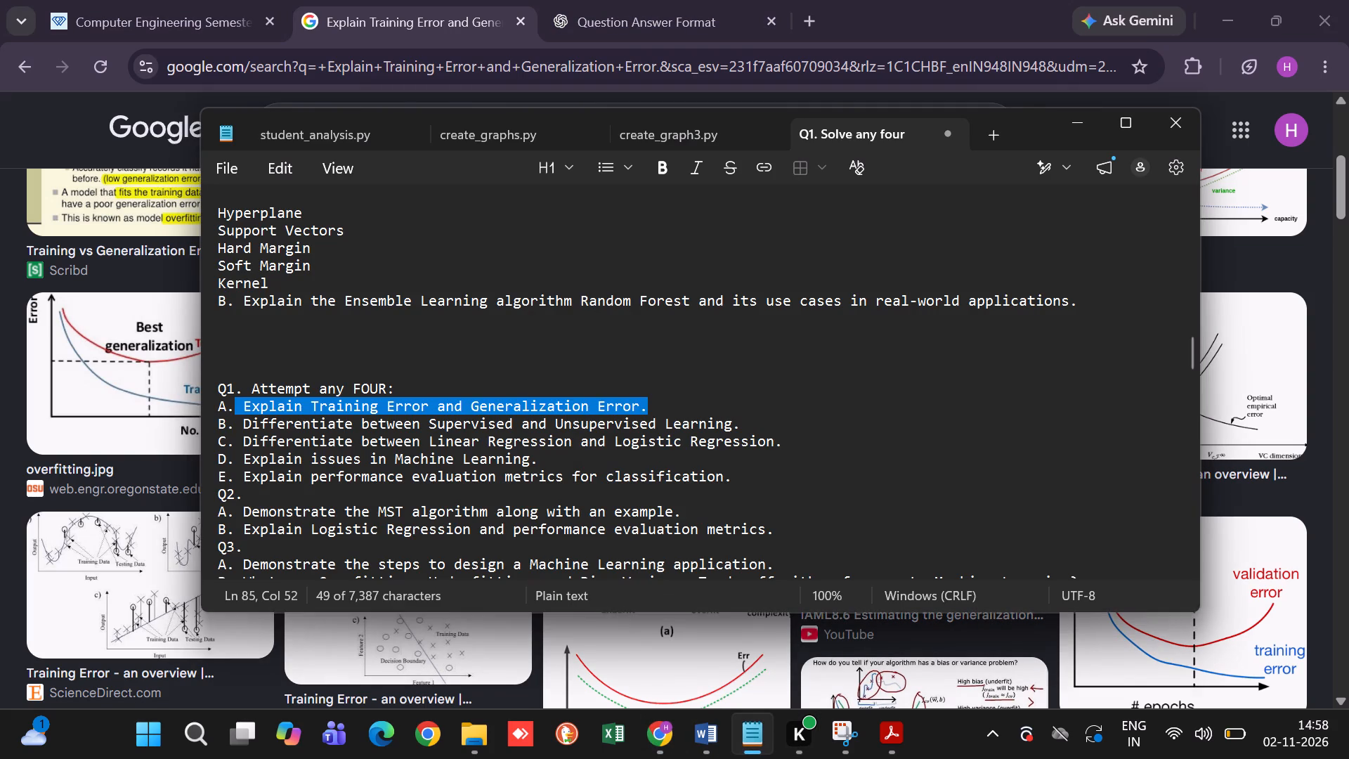
left_click_drag(238, 424, 735, 420)
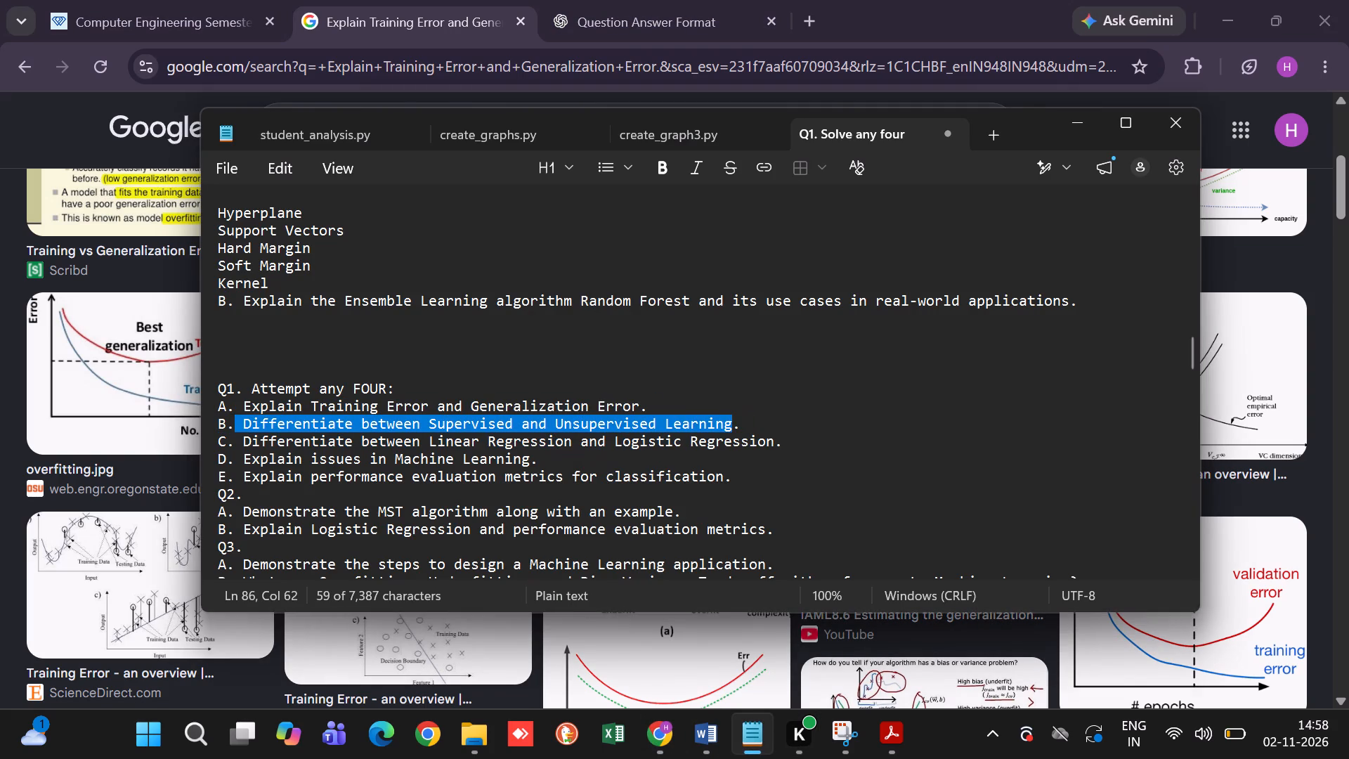
left_click_drag(735, 420, 748, 427)
key("ctrl+c")
left_click(703, 734)
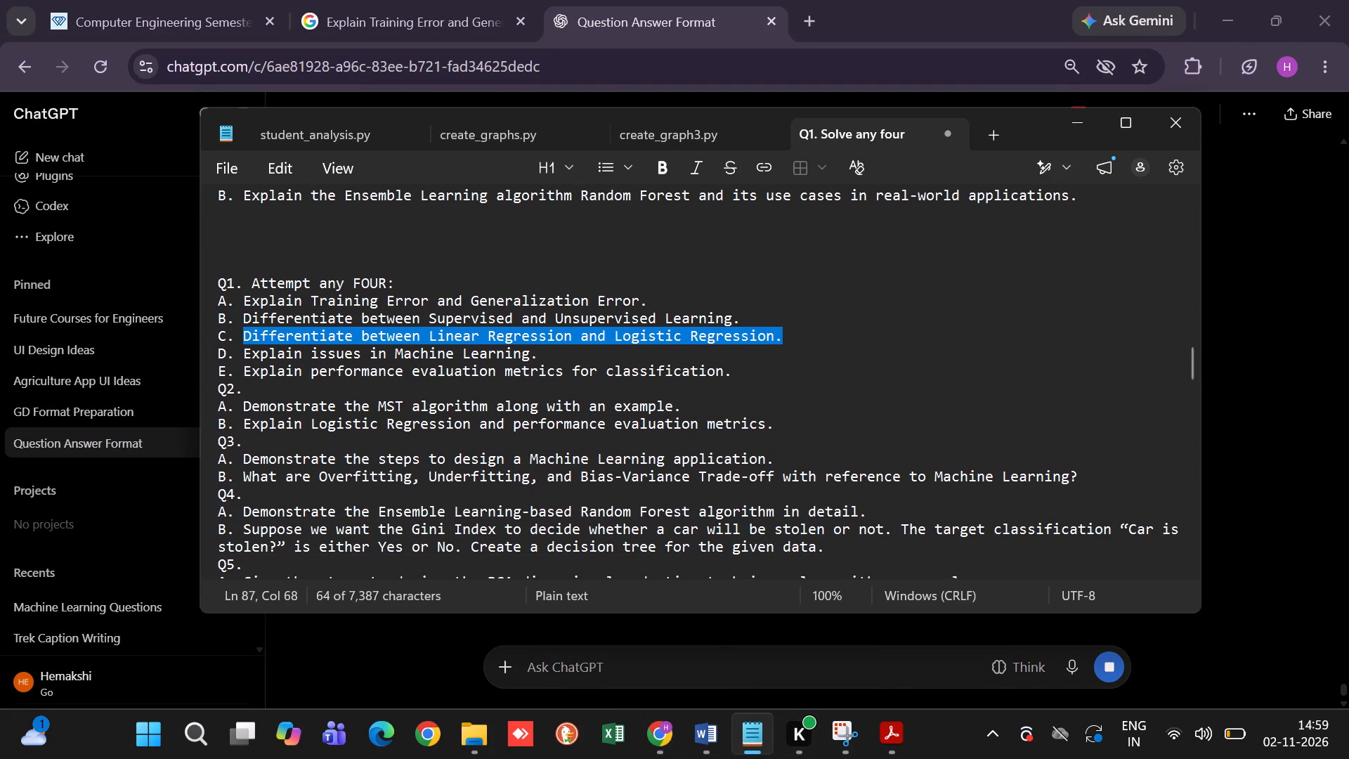
left_click(880, 734)
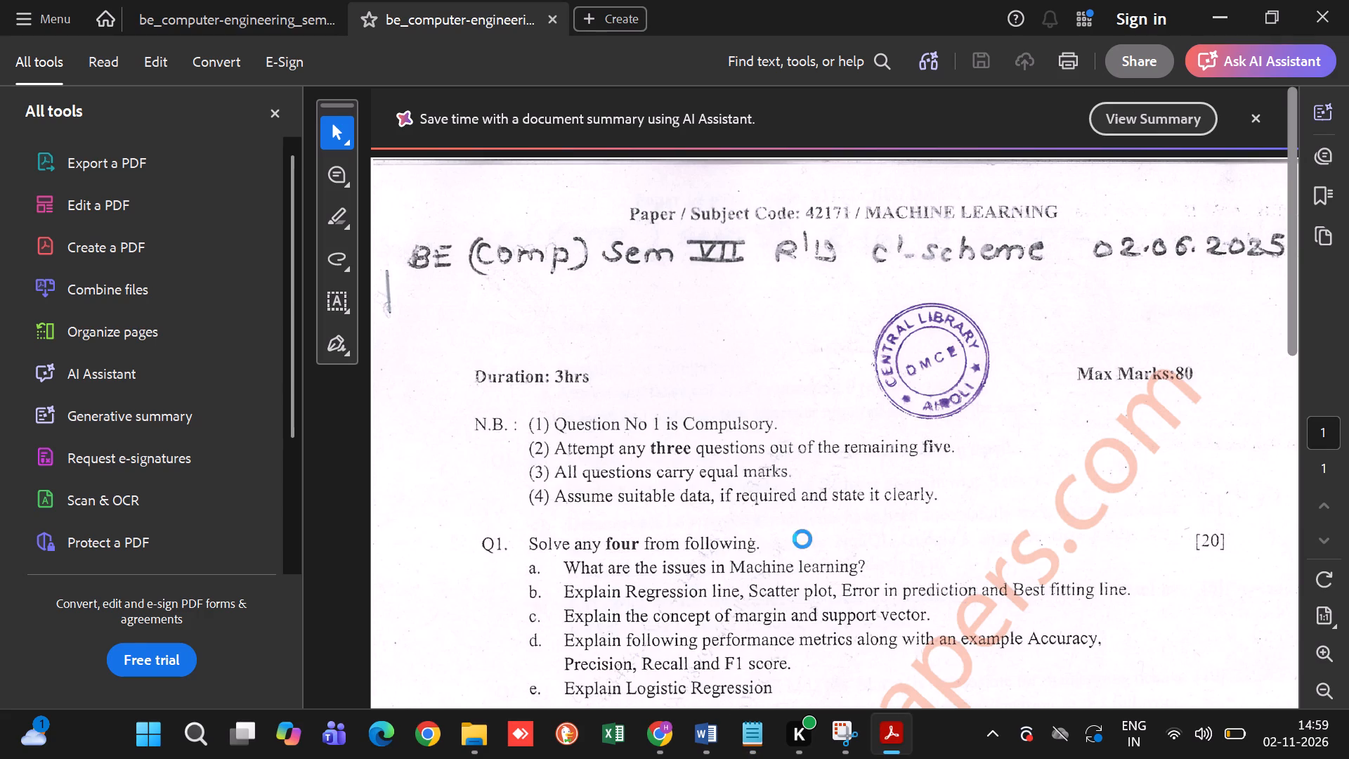
left_click(195, 7)
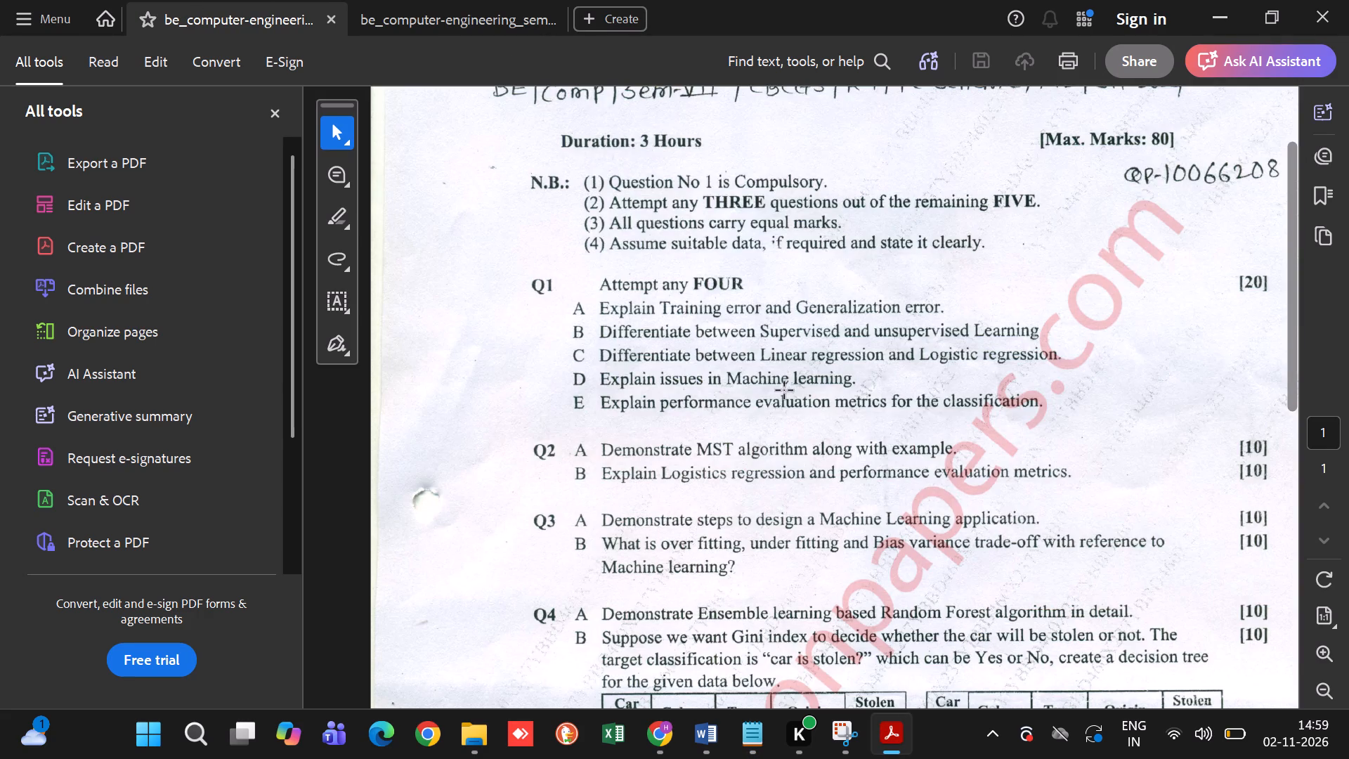
left_click(750, 740)
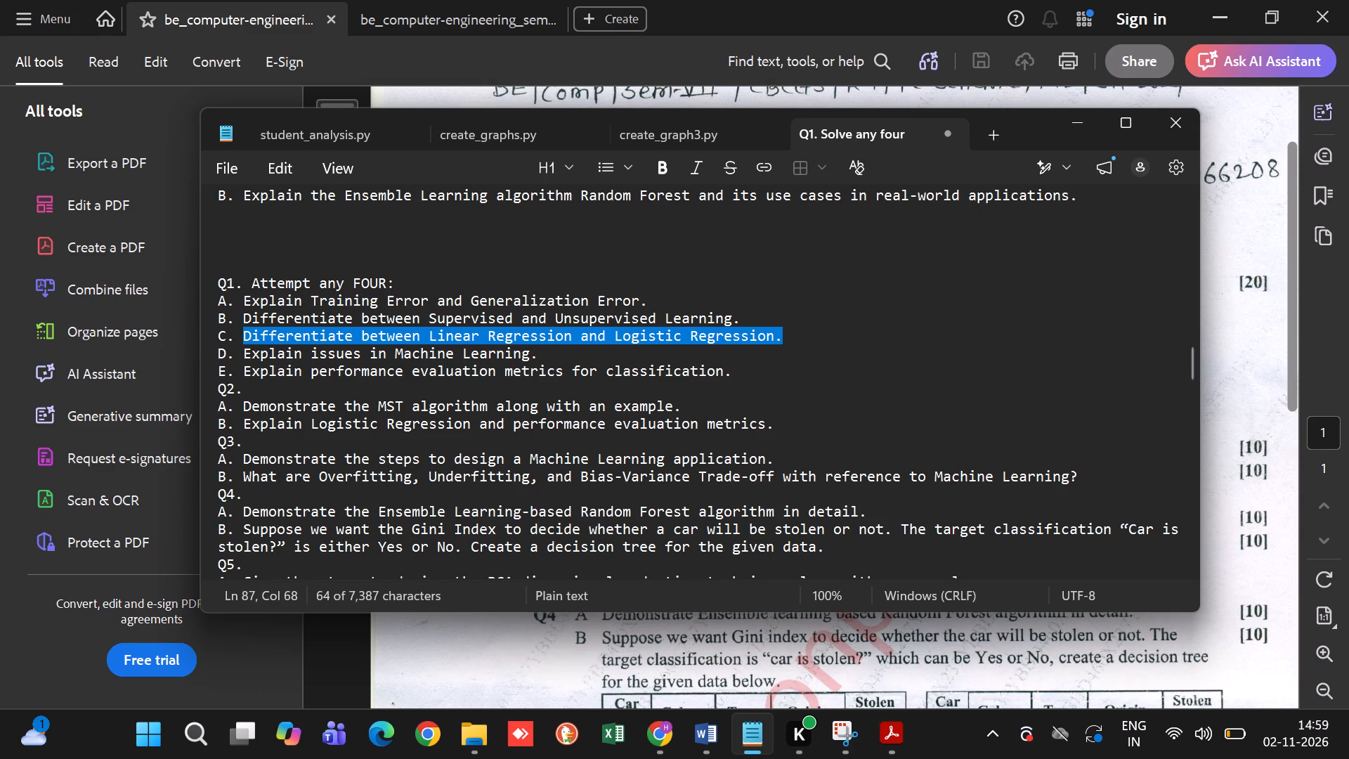
scroll(684, 476, "down", 1)
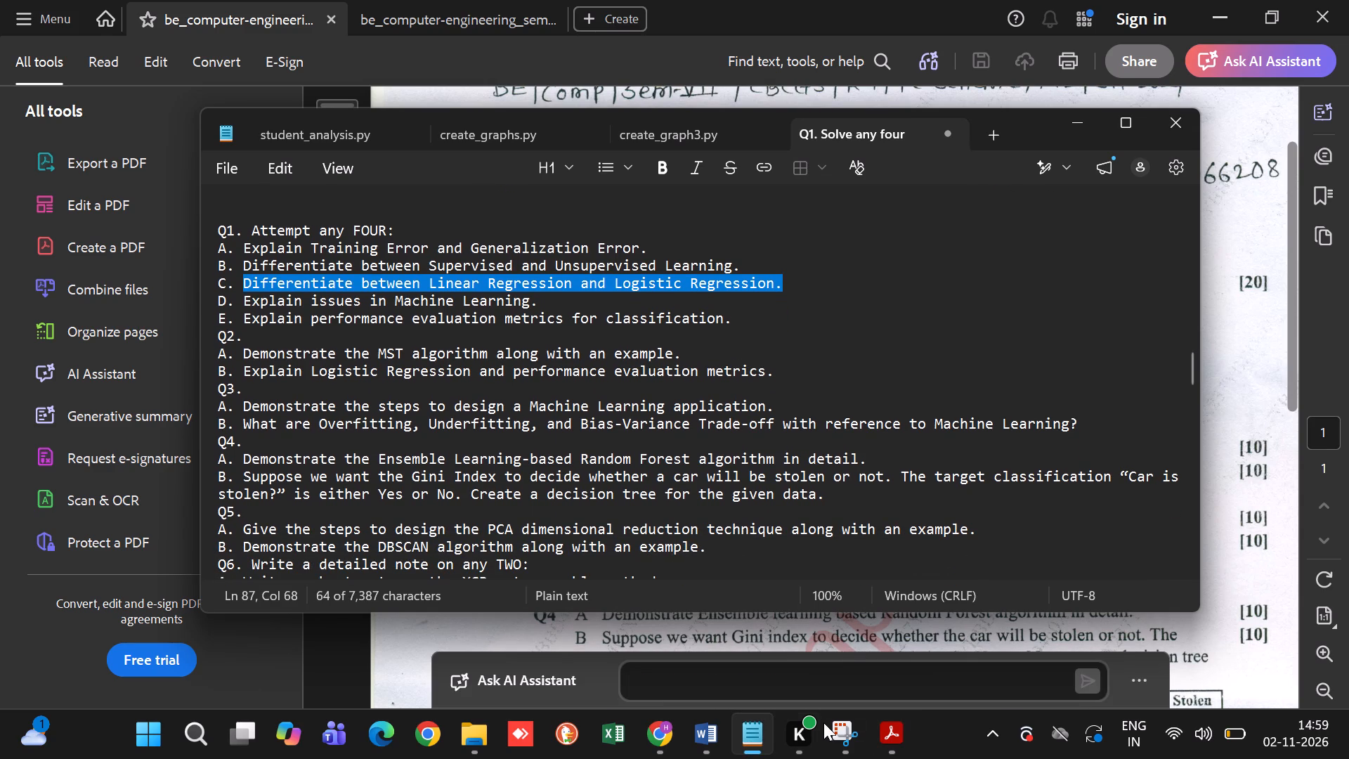
In Acrobat, compare the opening questions of the SH-2024 Machine Learning paper with those of the 02.06.2025 paper.
left_click(892, 742)
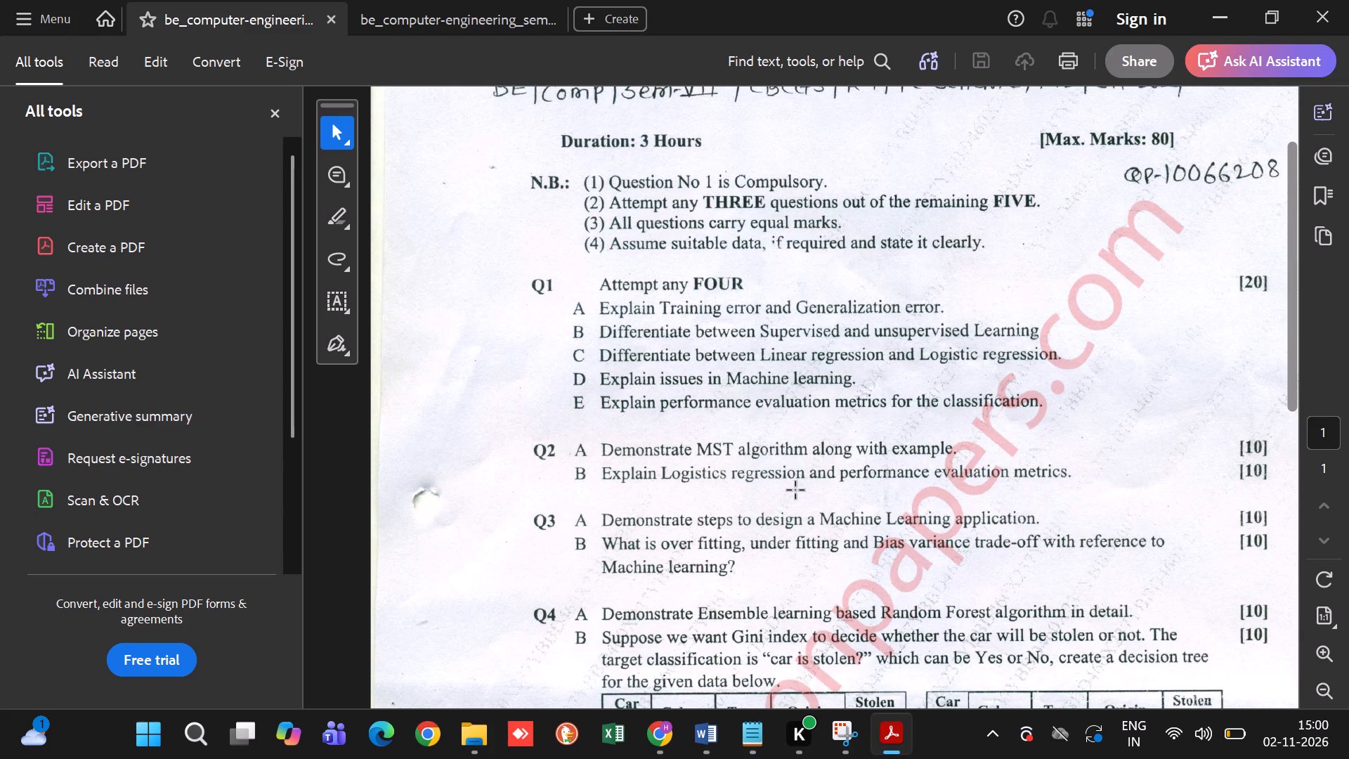
scroll(796, 491, "up", 1)
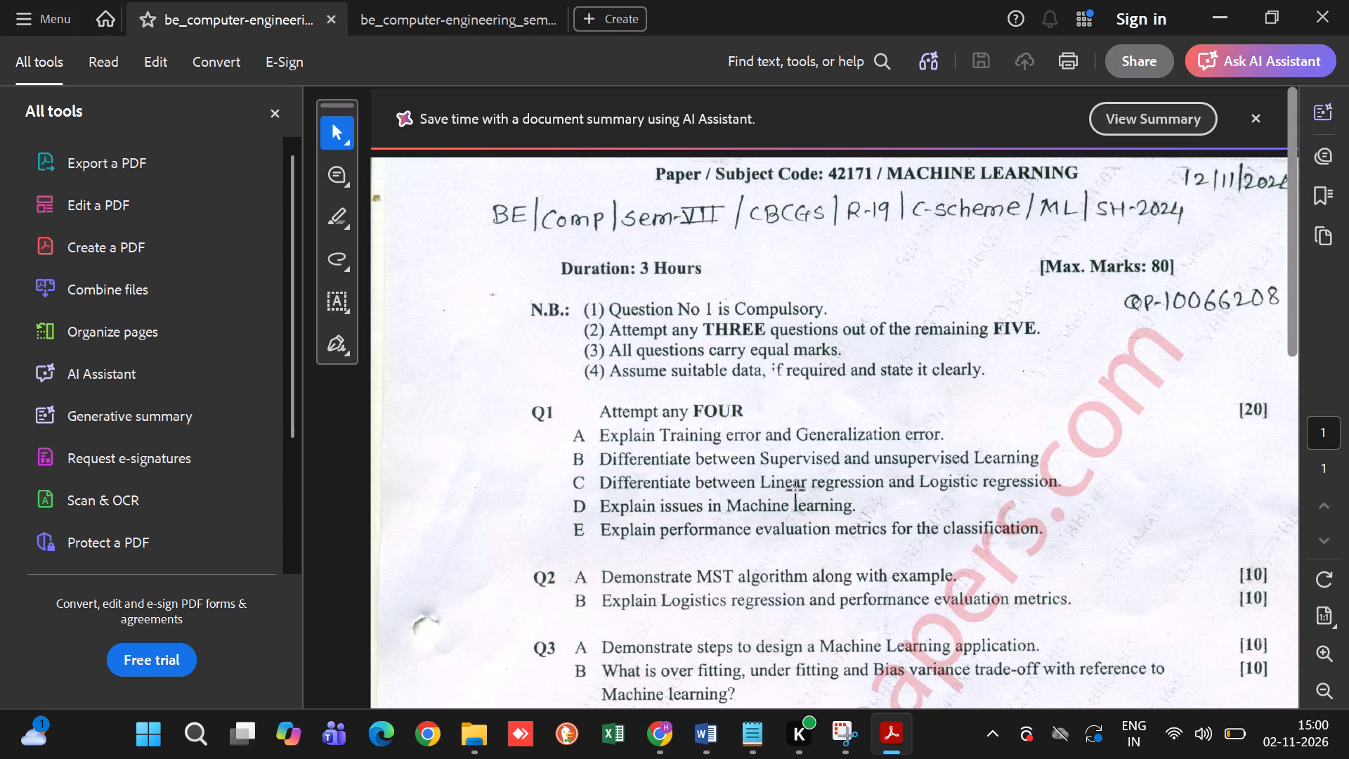
scroll(796, 491, "up", 1)
left_click(476, 14)
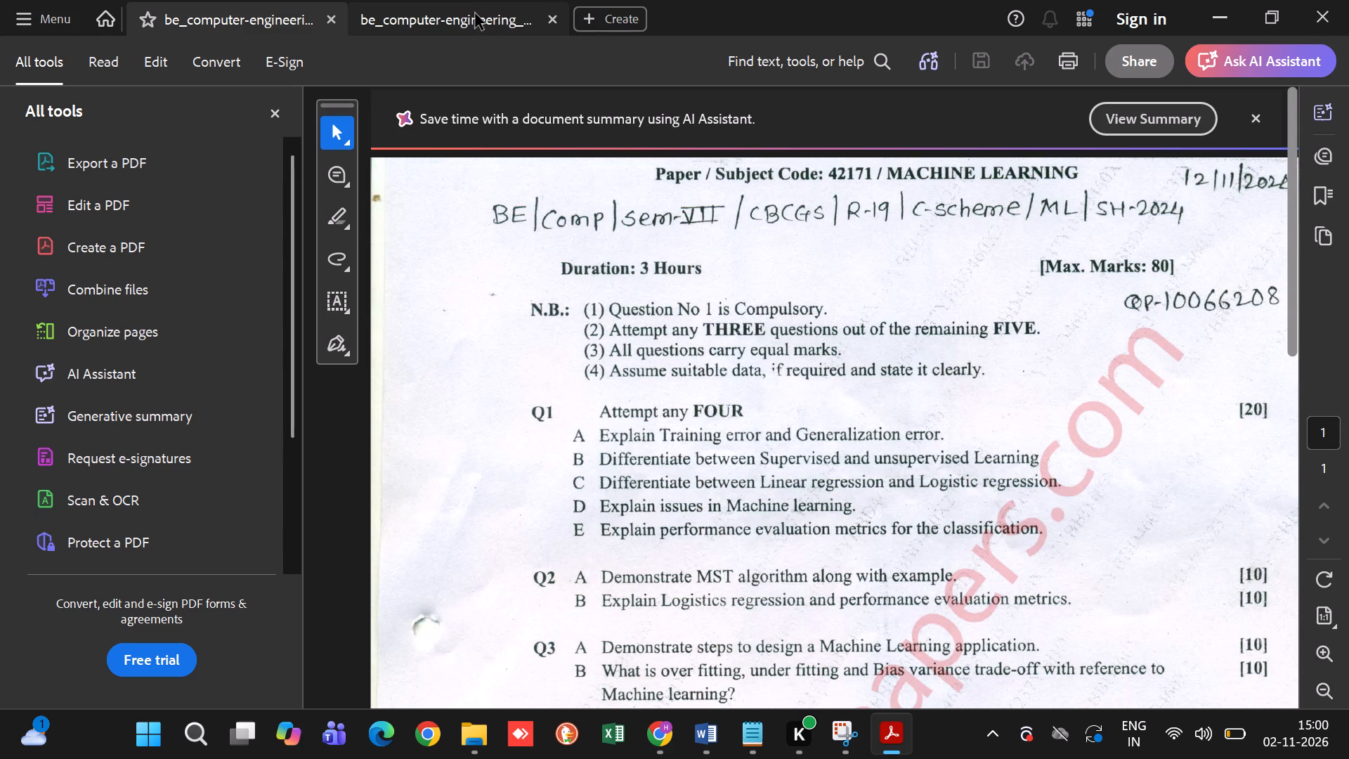
scroll(764, 476, "down", 1)
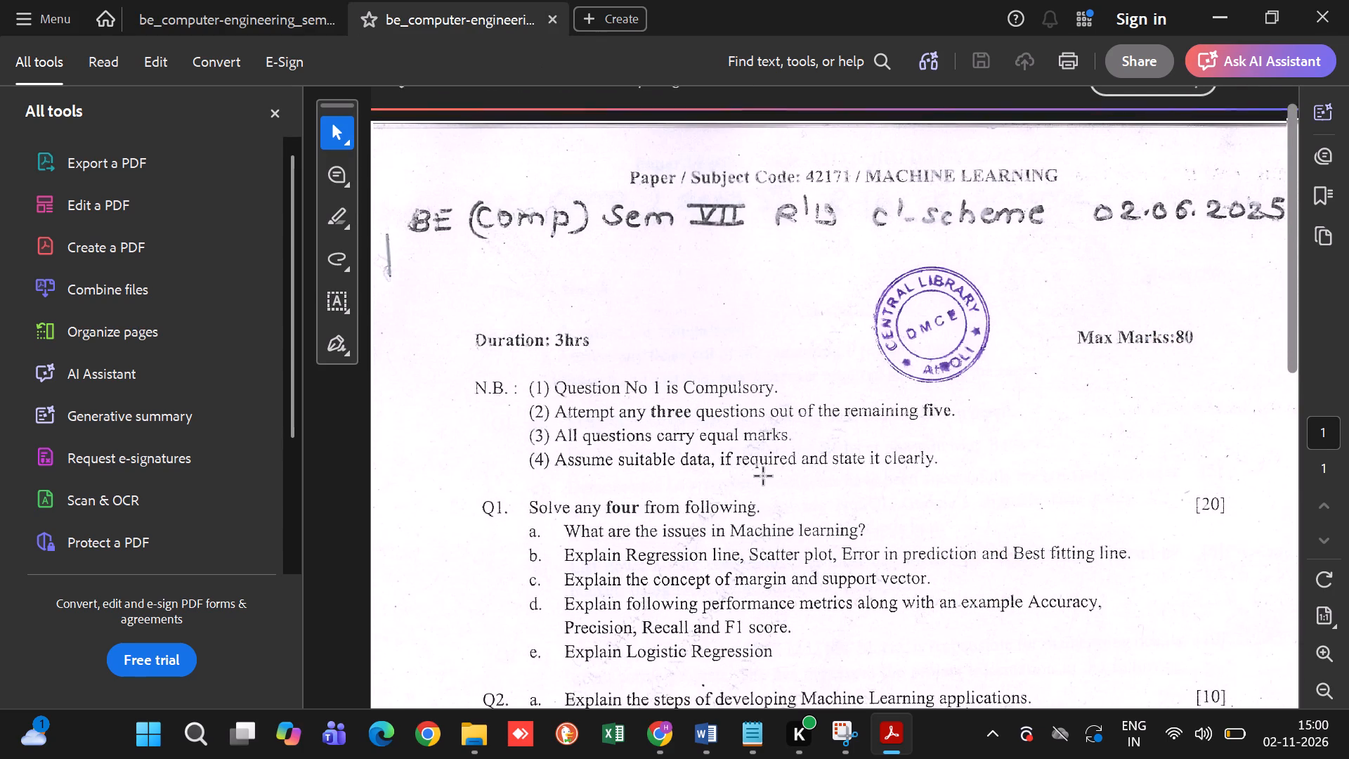
scroll(764, 476, "down", 1)
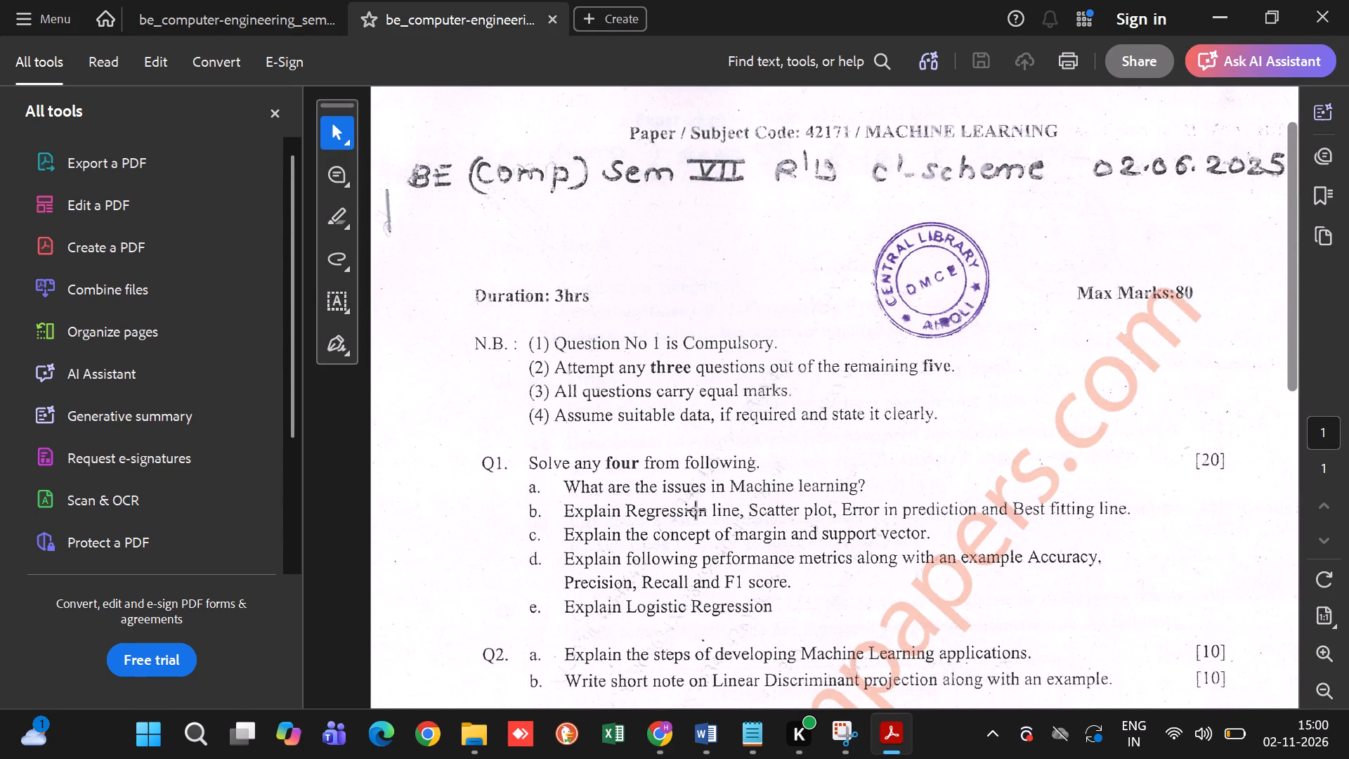
scroll(696, 511, "down", 1)
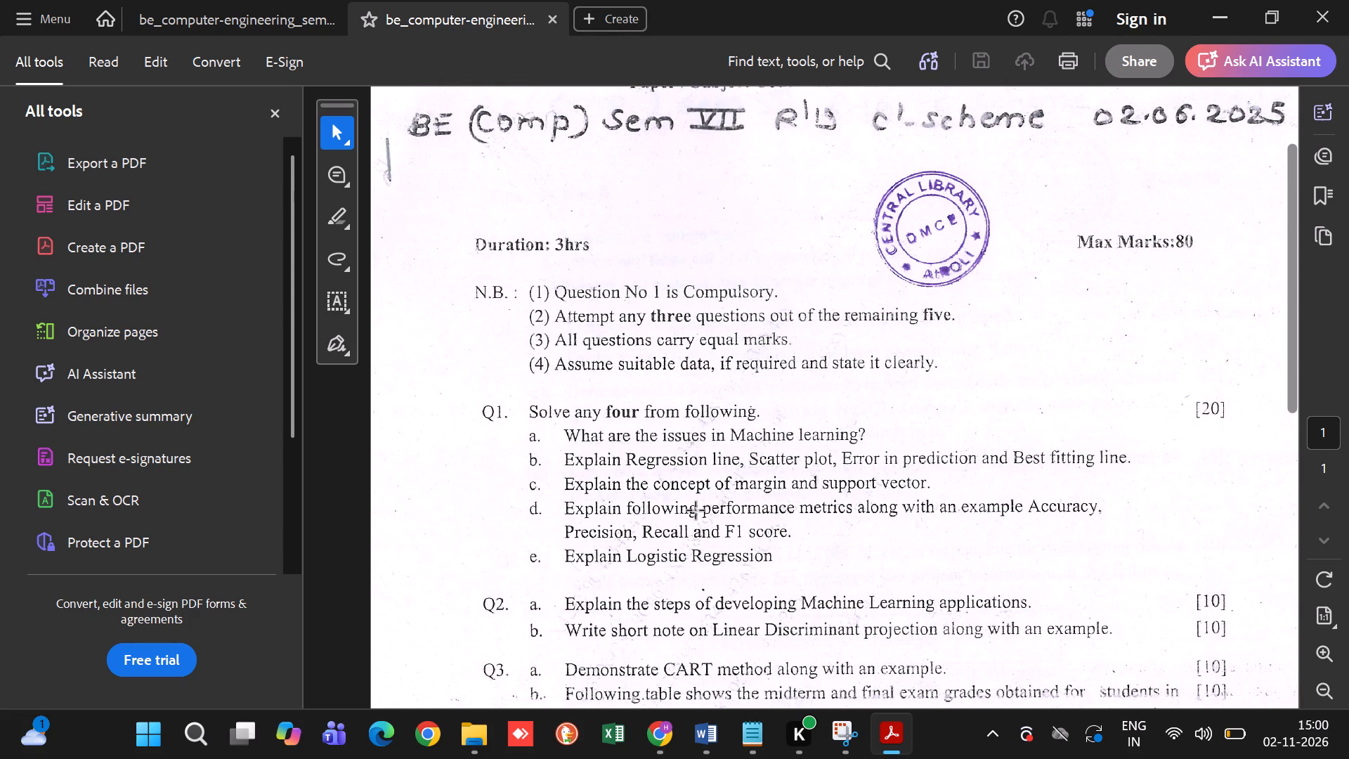
left_click(261, 8)
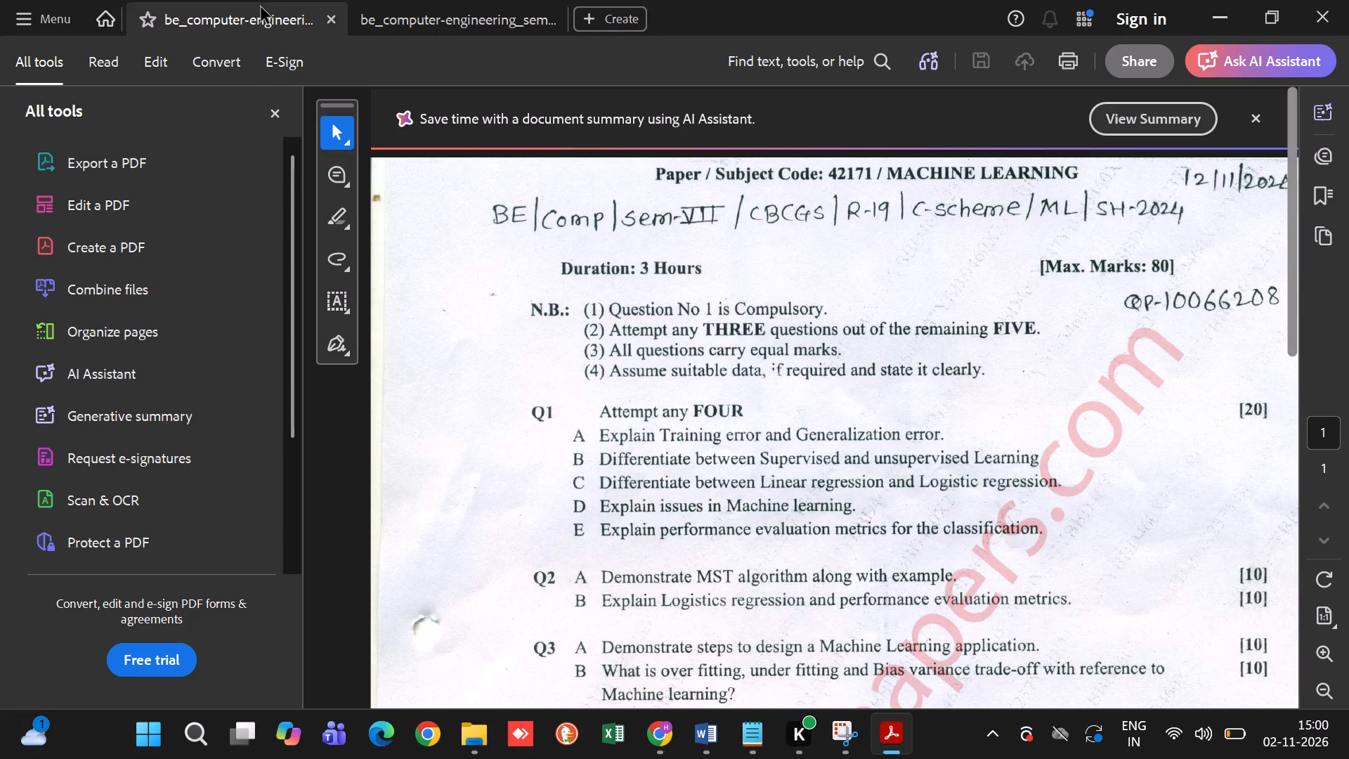
left_click(443, 8)
scroll(641, 364, "down", 1)
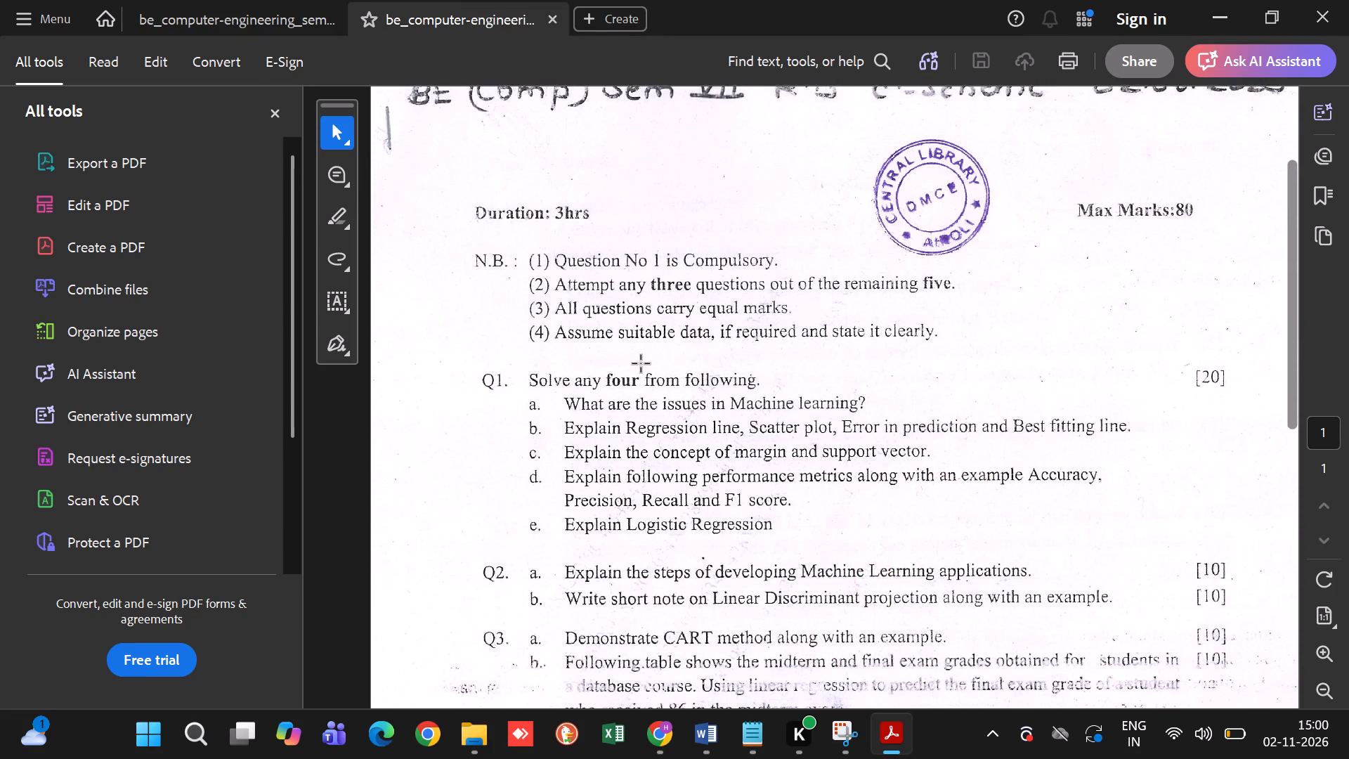
scroll(641, 364, "down", 2)
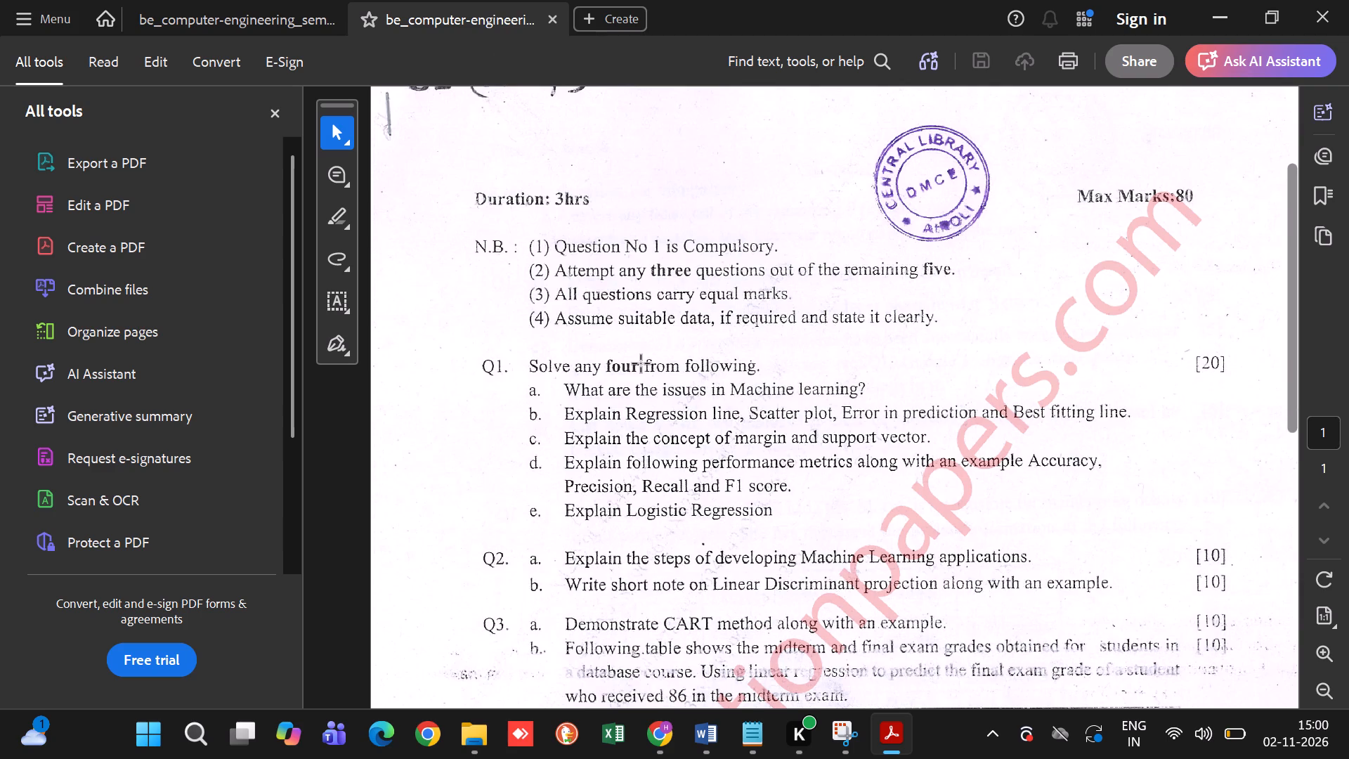
scroll(641, 364, "down", 1)
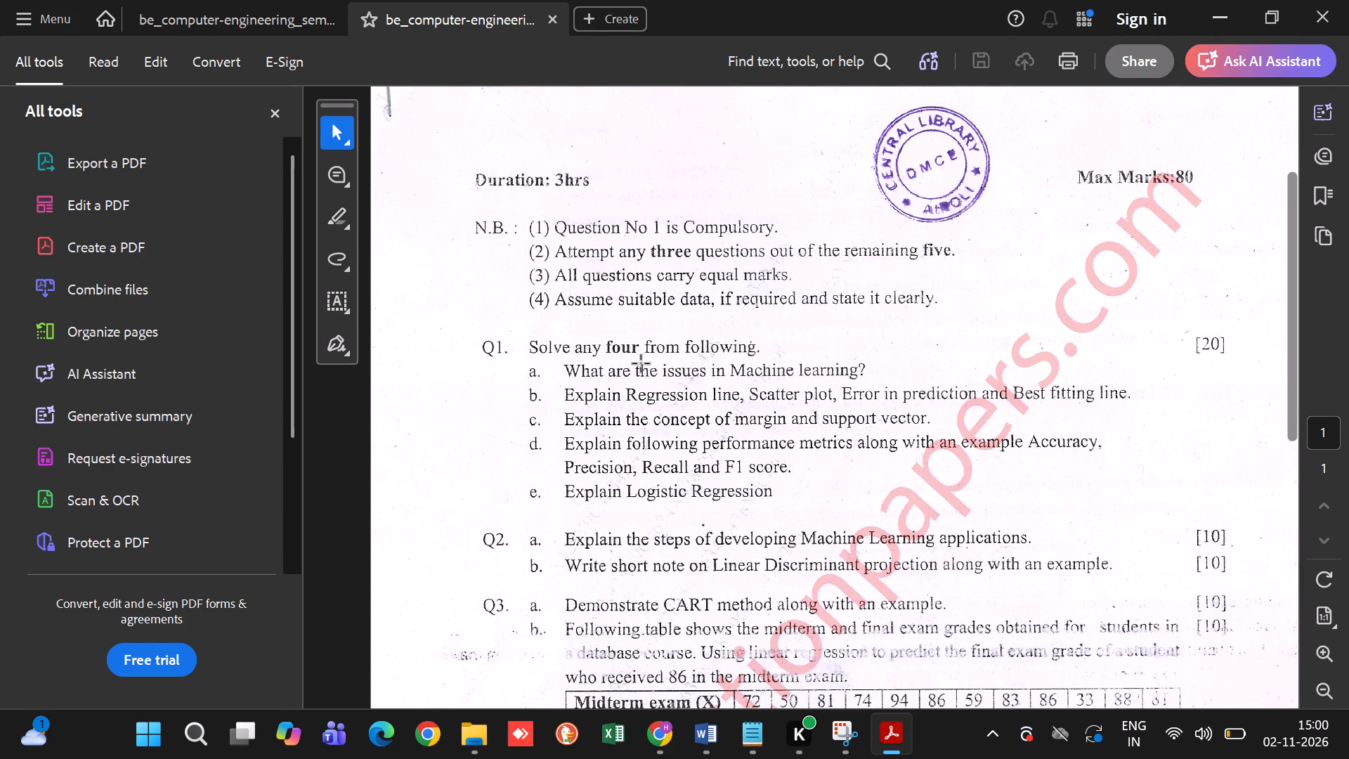
left_click(276, 13)
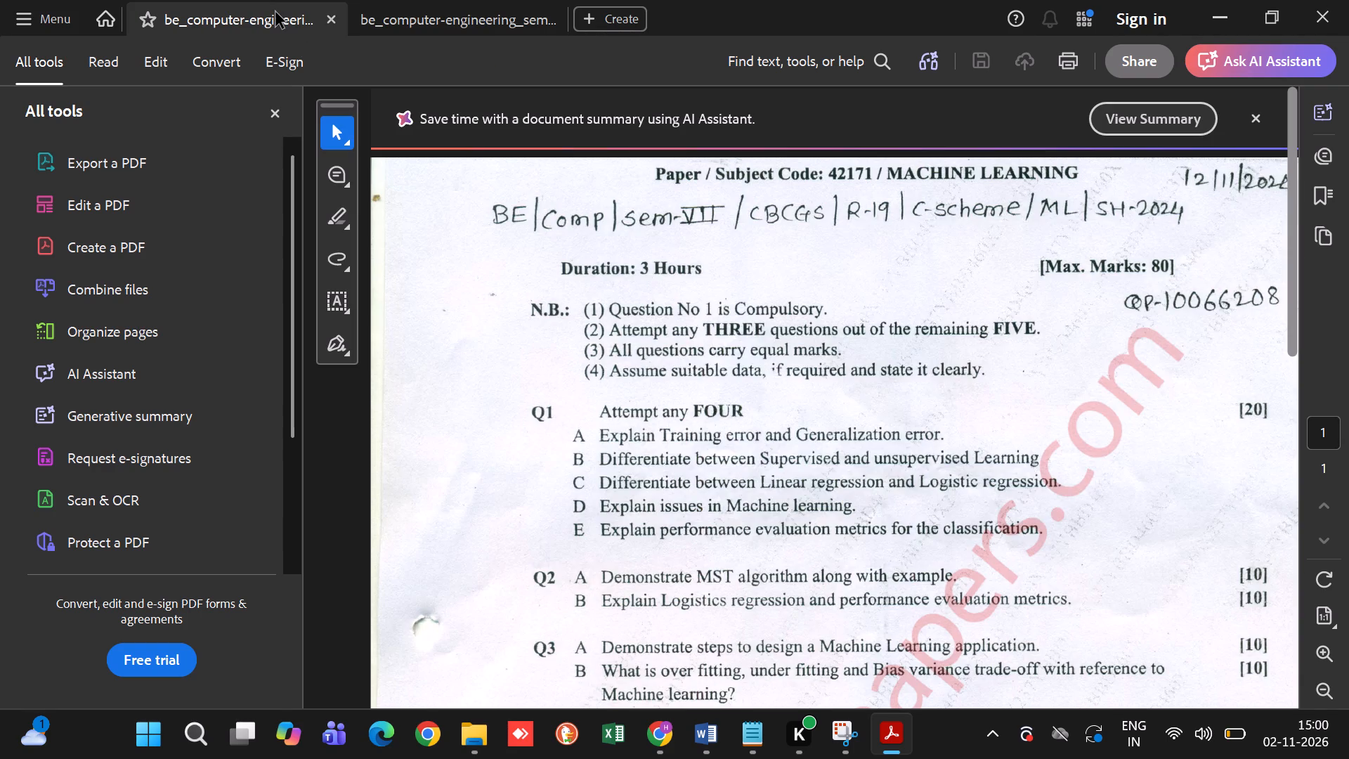
Read through the 02.06.2025 Machine Learning paper from Q1 to Q6.
left_click(448, 27)
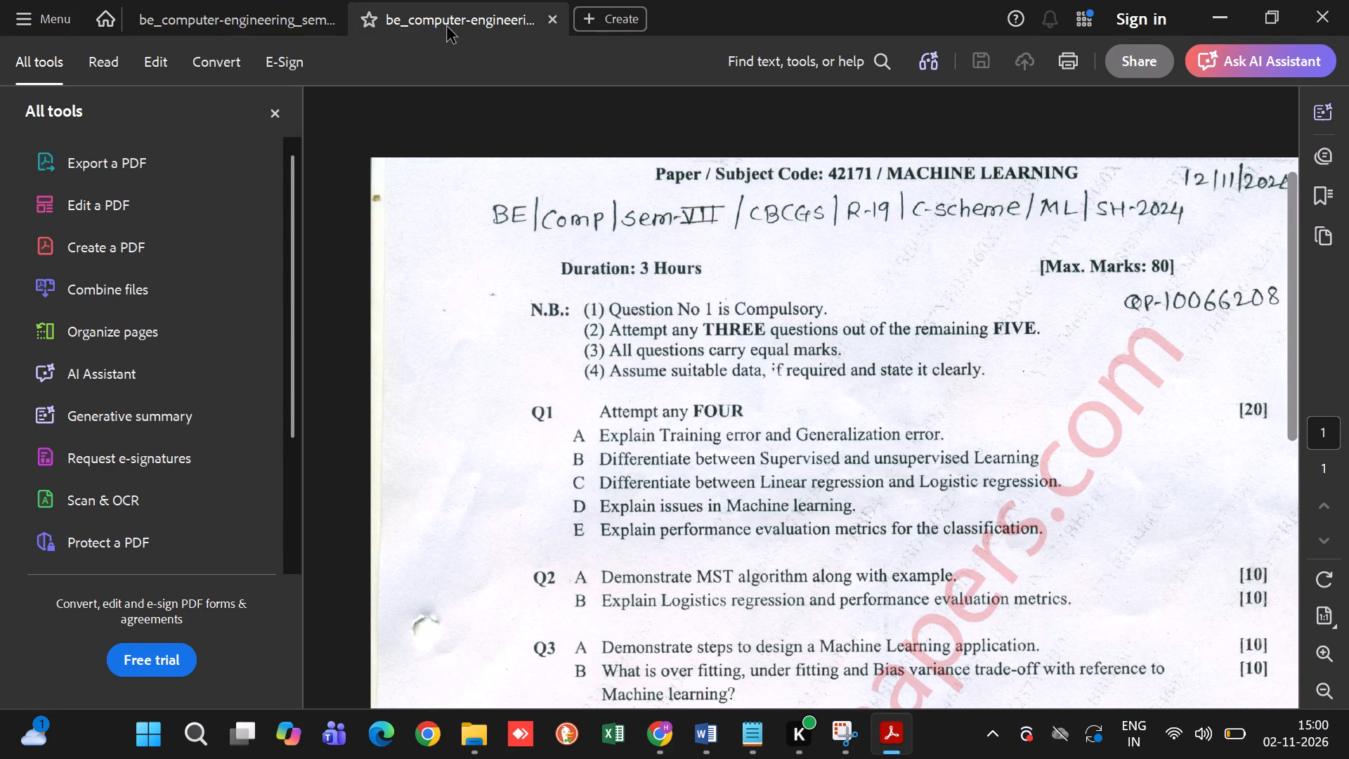
scroll(812, 441, "down", 1)
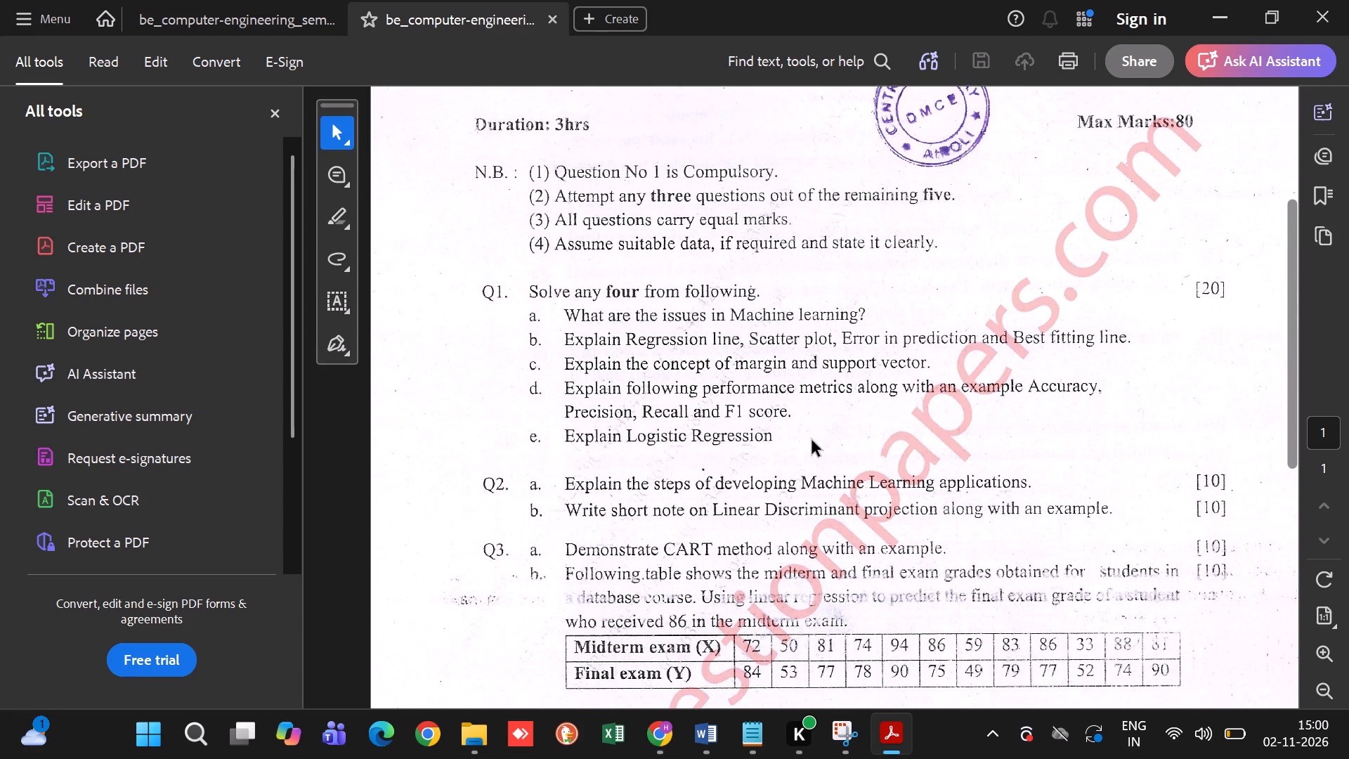
scroll(812, 441, "down", 4)
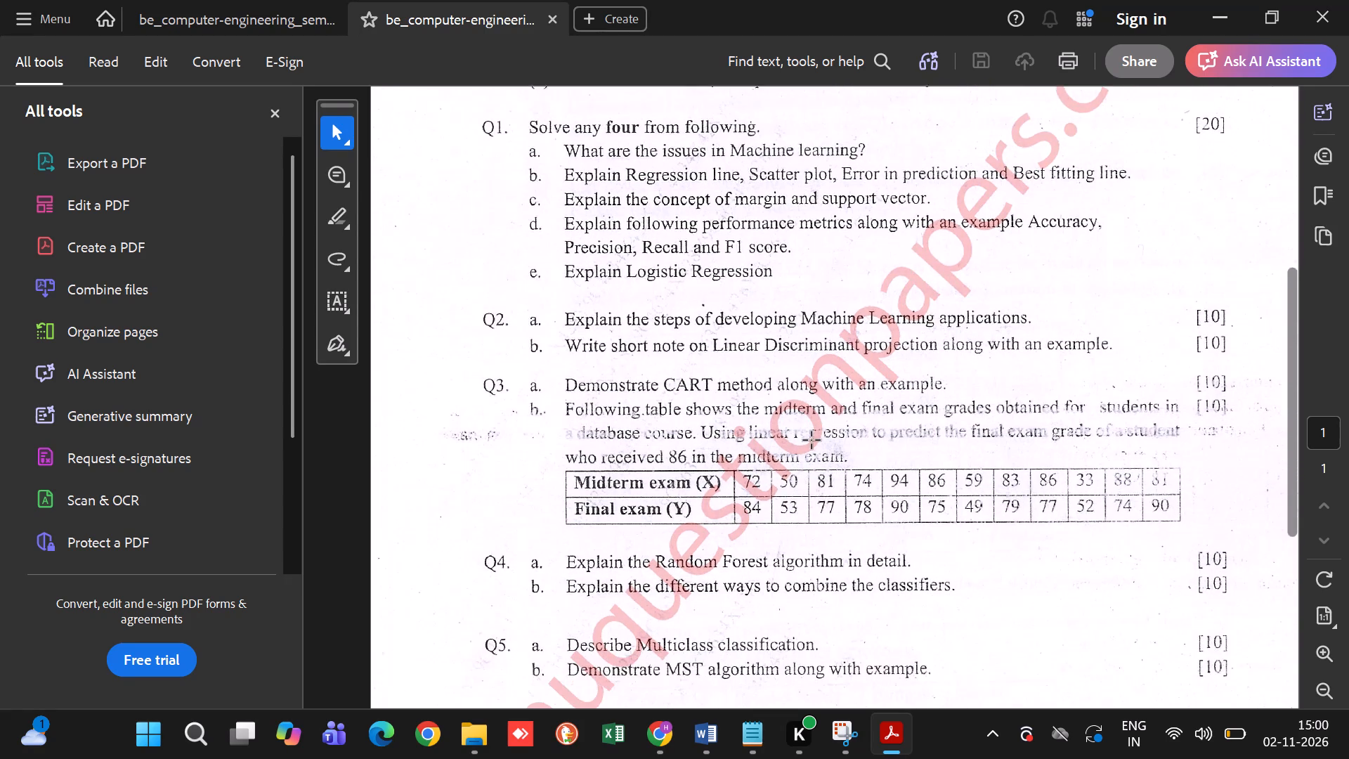
scroll(812, 441, "down", 2)
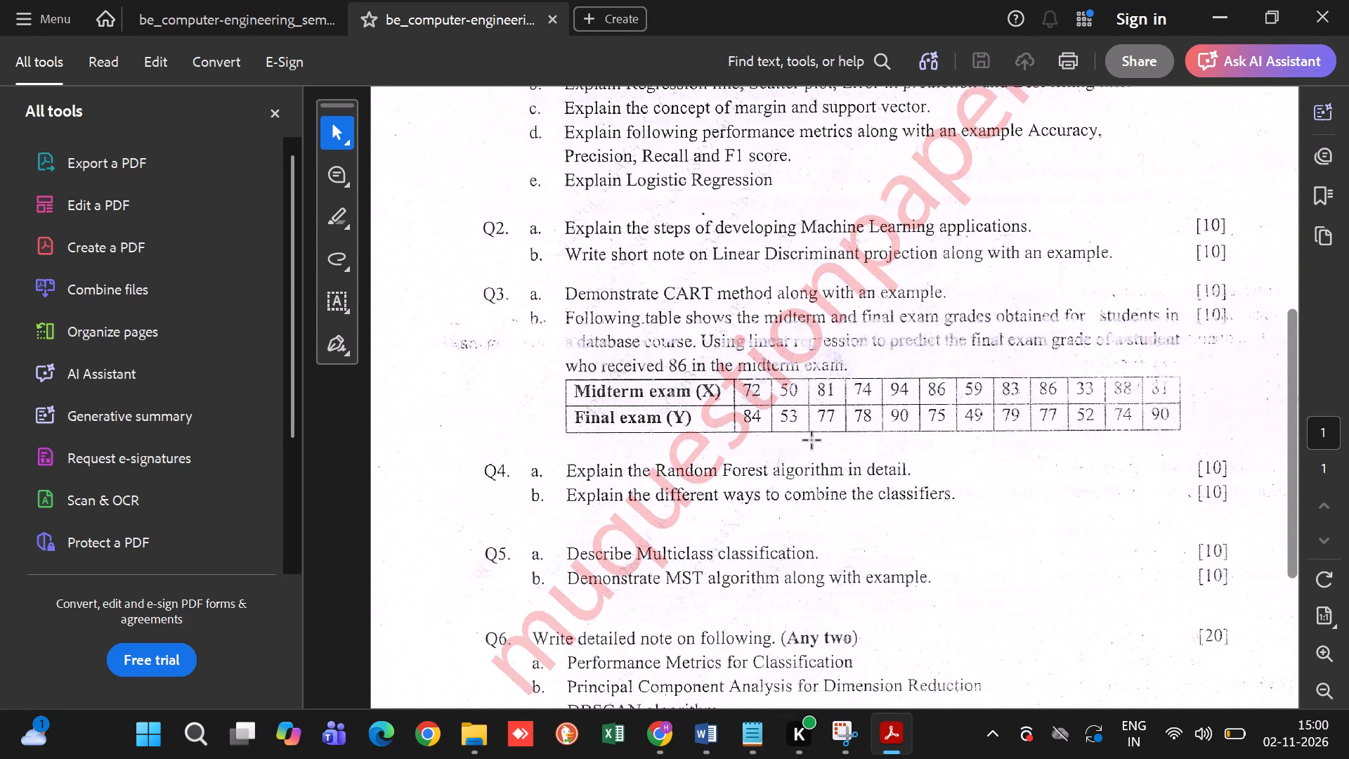
scroll(812, 441, "down", 2)
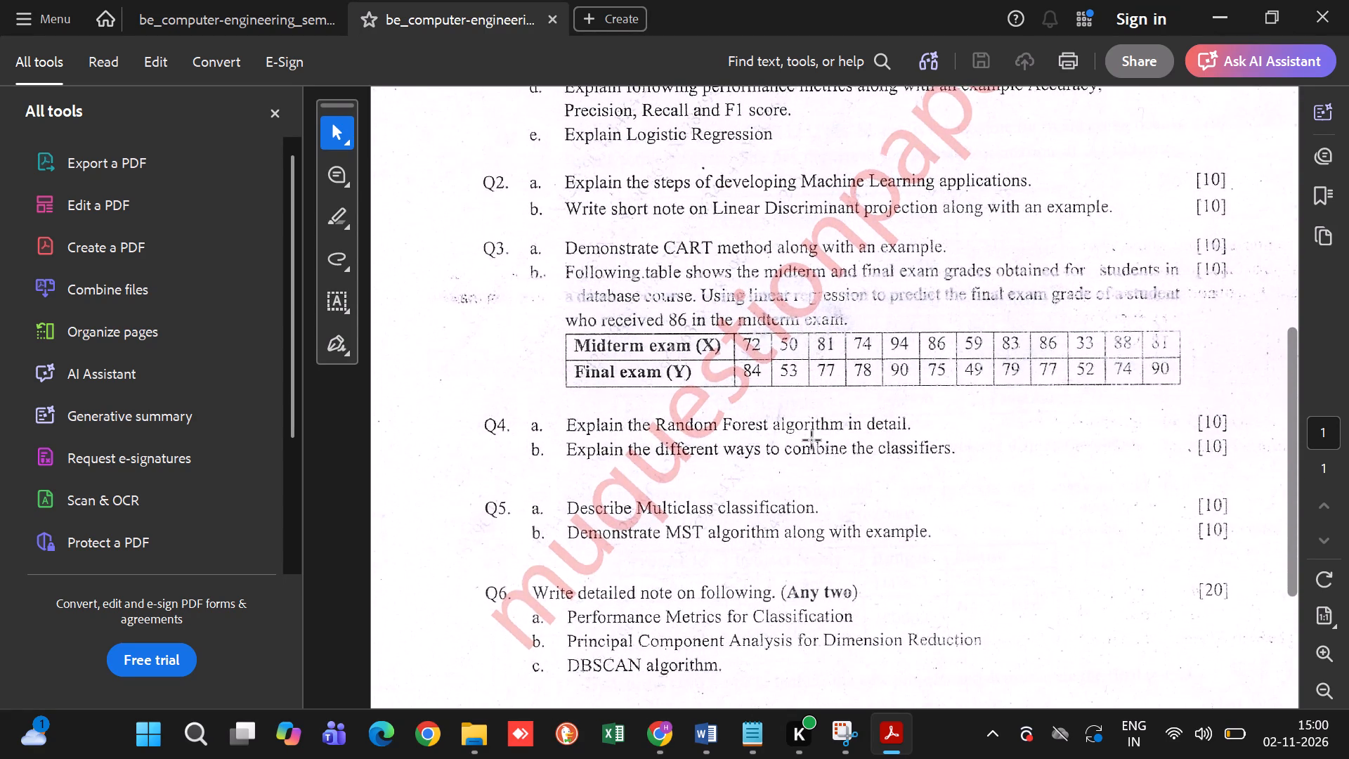
scroll(812, 441, "down", 2)
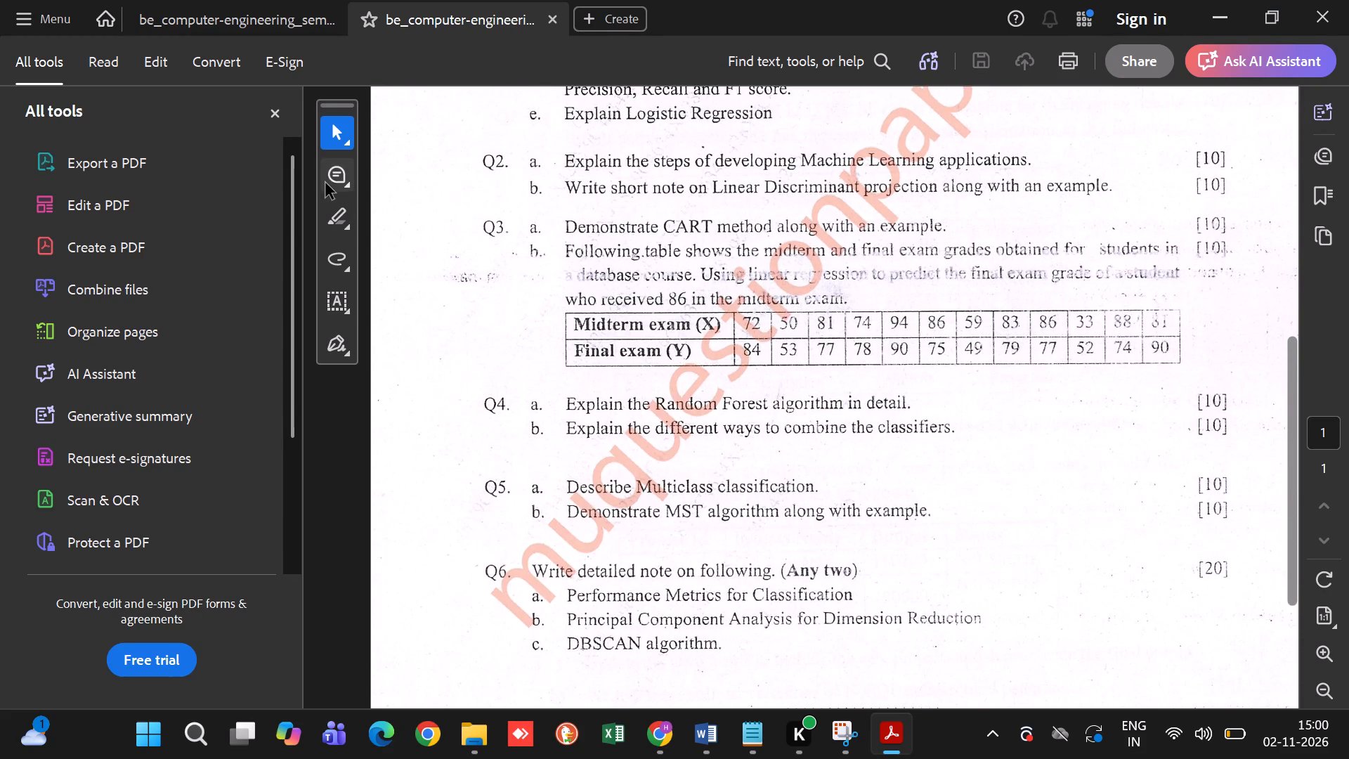
In Acrobat, compare the questions in the SH-2024 Machine Learning paper with Q1 to Q6 of the 02.06.2025 paper.
left_click(239, 19)
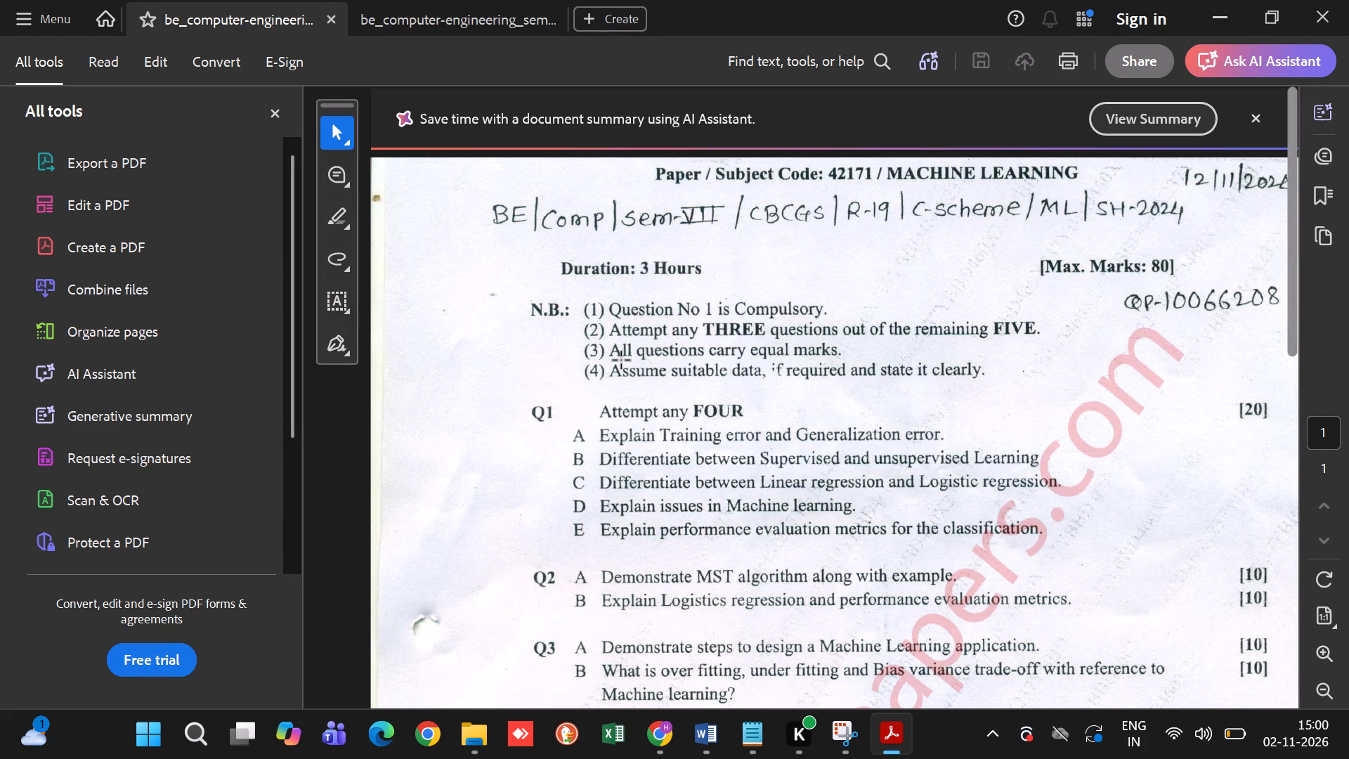
scroll(663, 463, "down", 1)
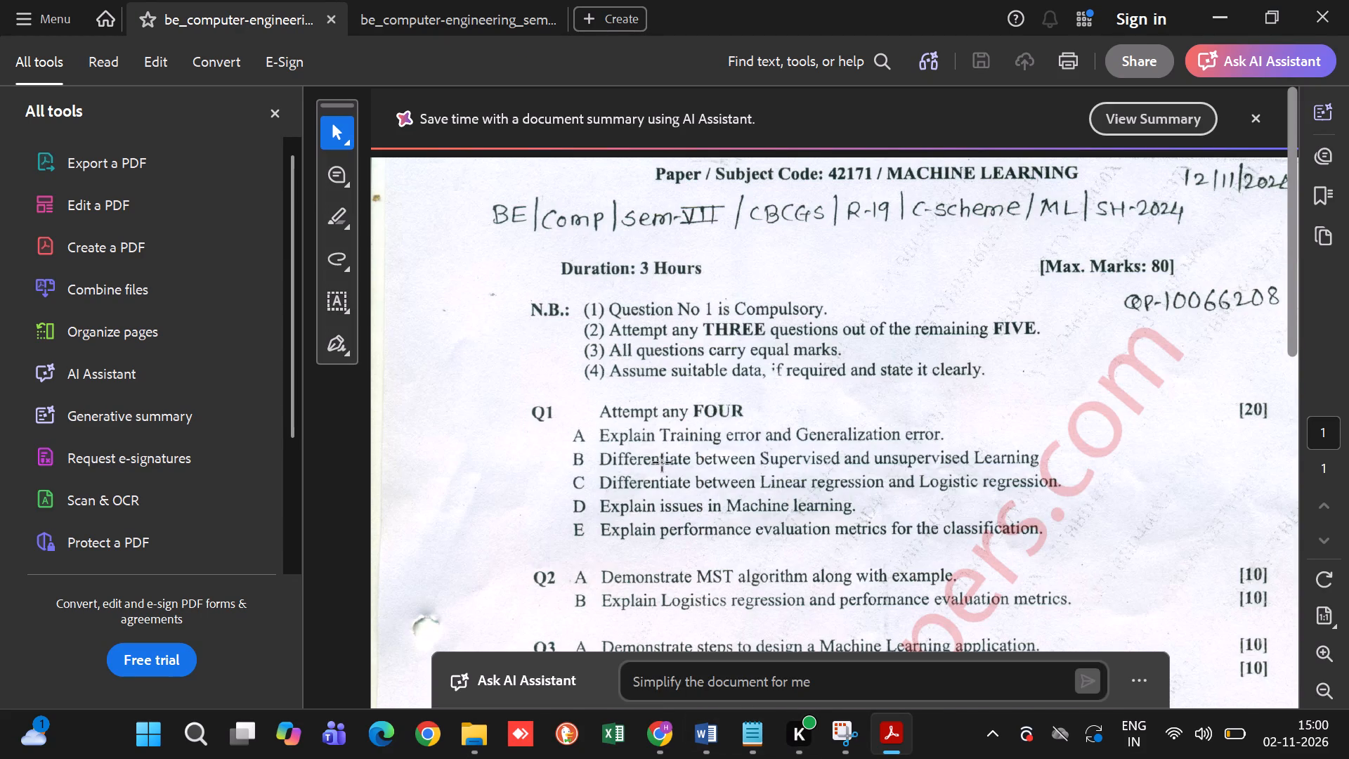
scroll(663, 463, "down", 3)
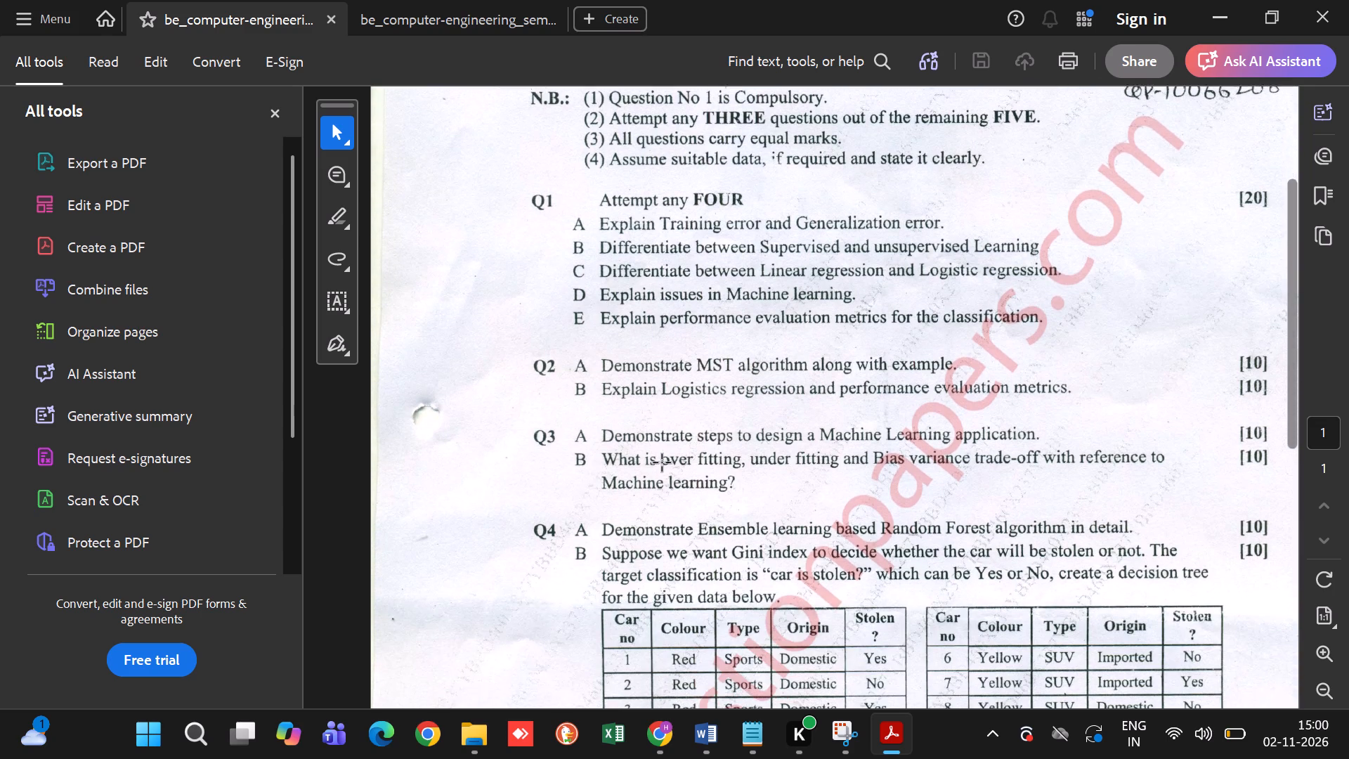
scroll(663, 463, "down", 3)
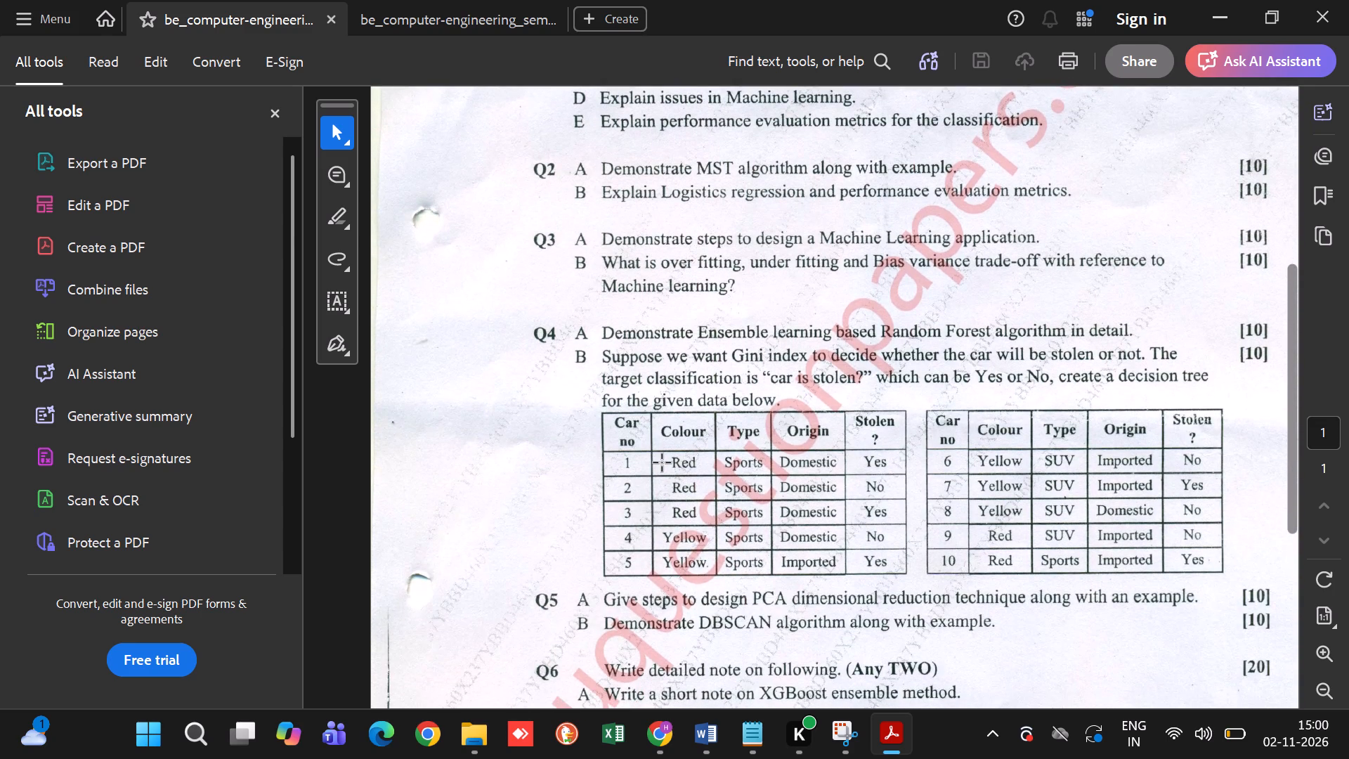
scroll(663, 463, "down", 1)
left_click(507, 20)
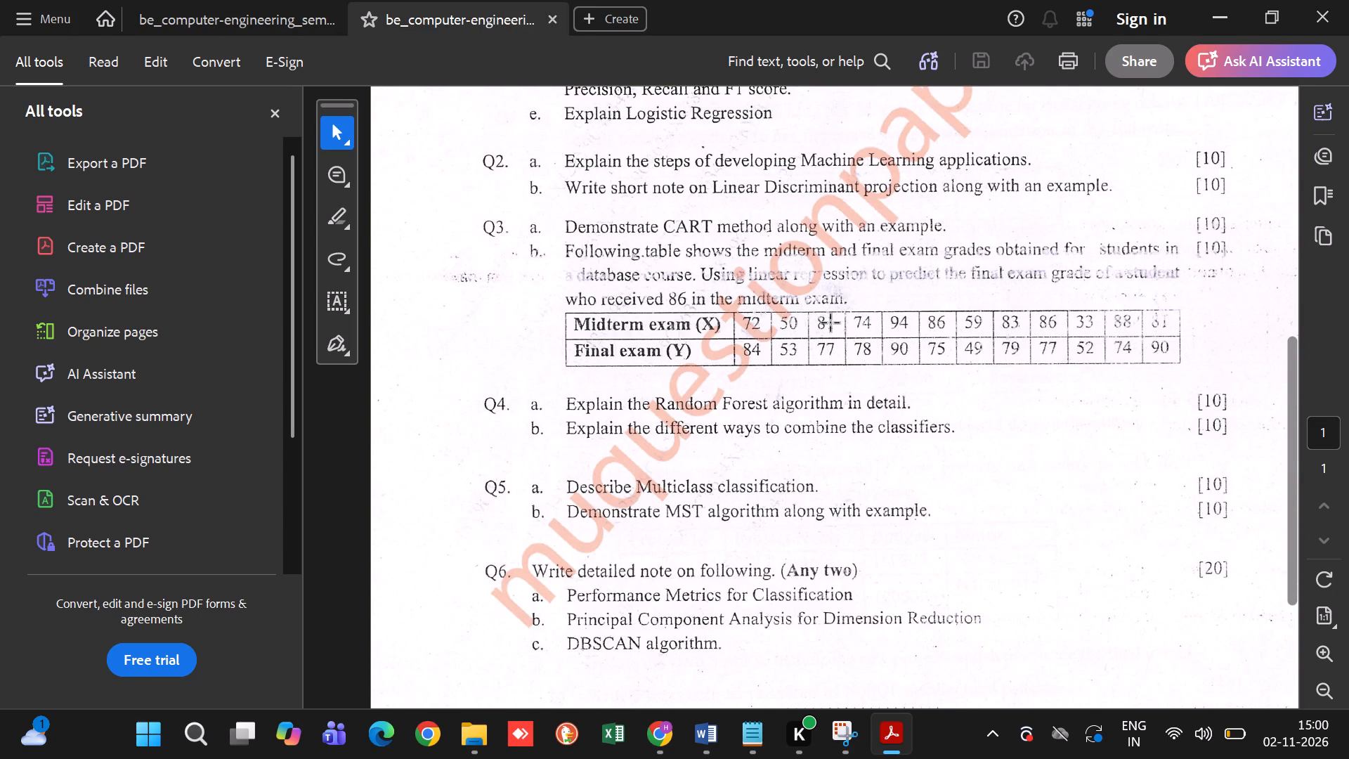
scroll(830, 325, "up", 4)
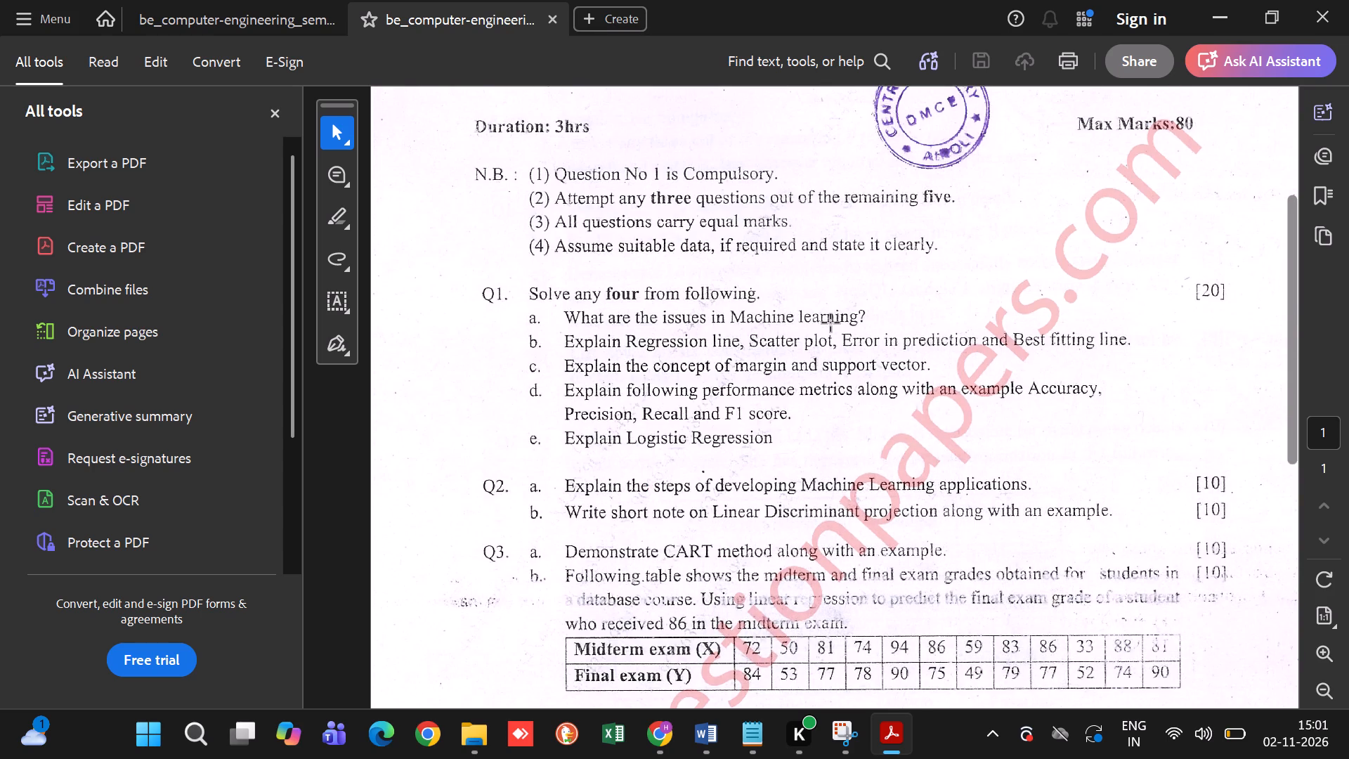
scroll(830, 325, "down", 1)
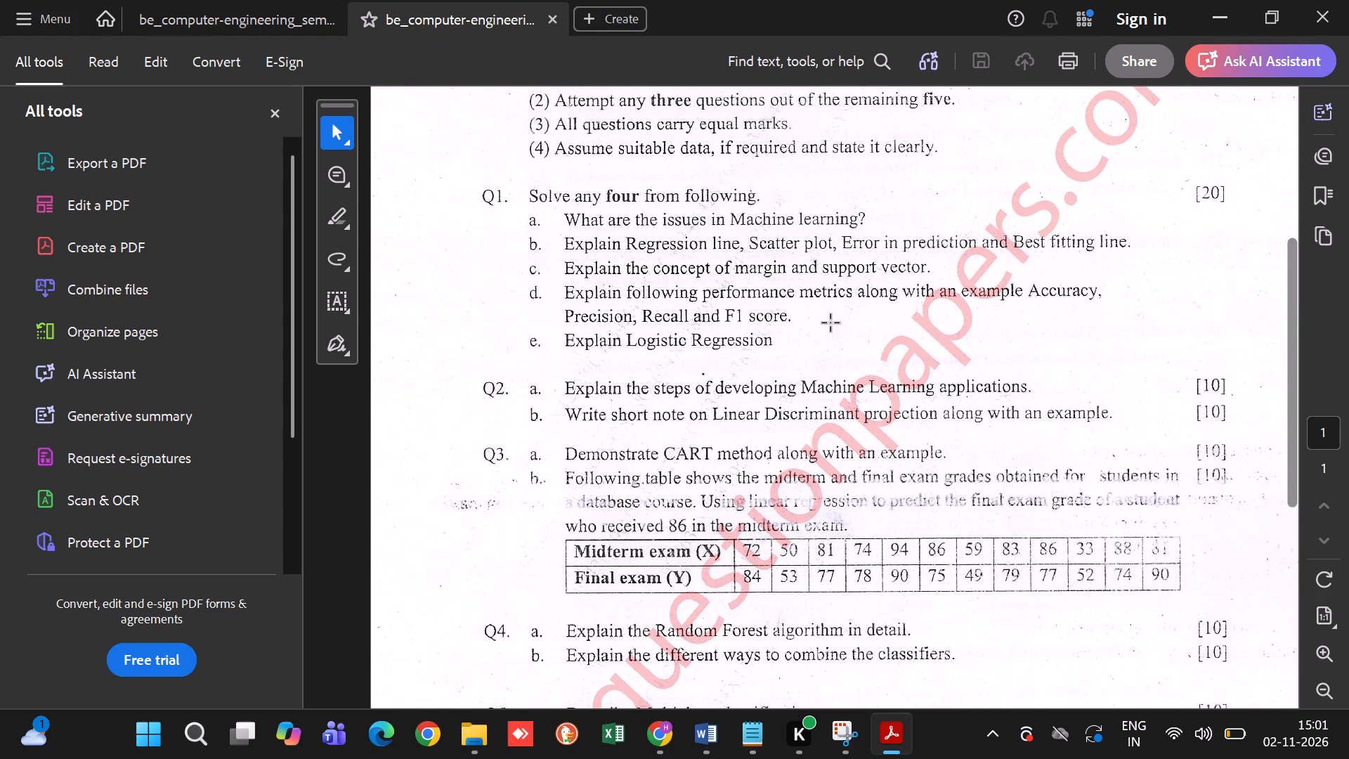
scroll(830, 325, "down", 2)
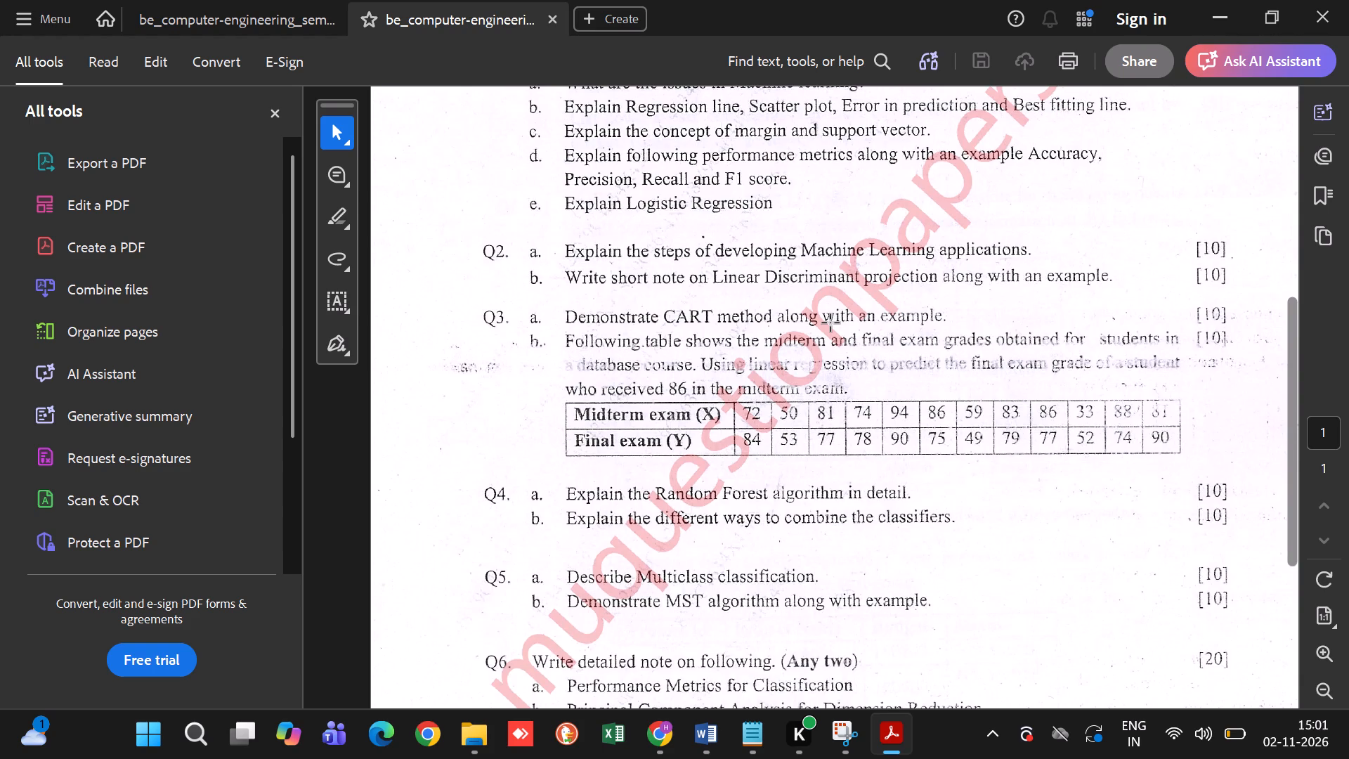
Cross-check Q2 to Q6 of the SH-2024 paper against the 02.06.2025 paper once more.
left_click(195, 24)
scroll(736, 300, "down", 1)
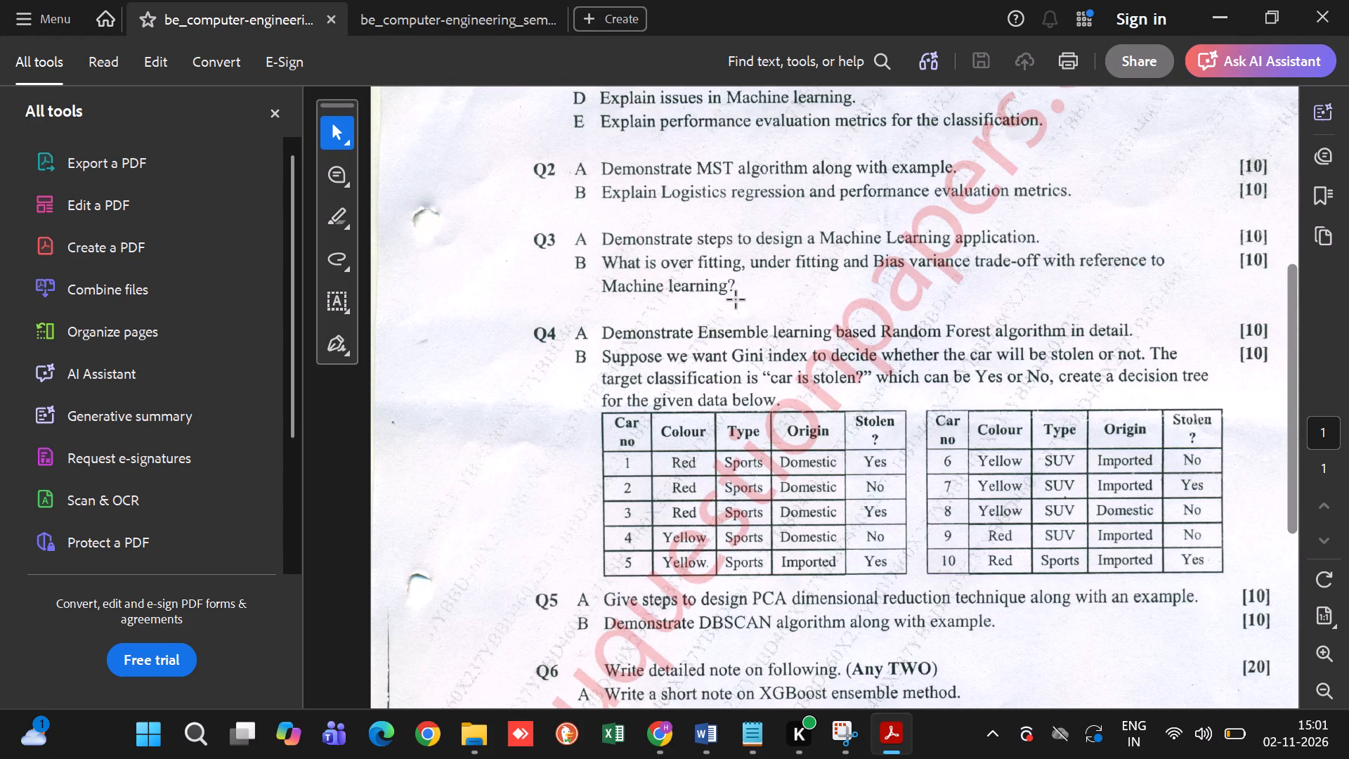
scroll(736, 300, "down", 1)
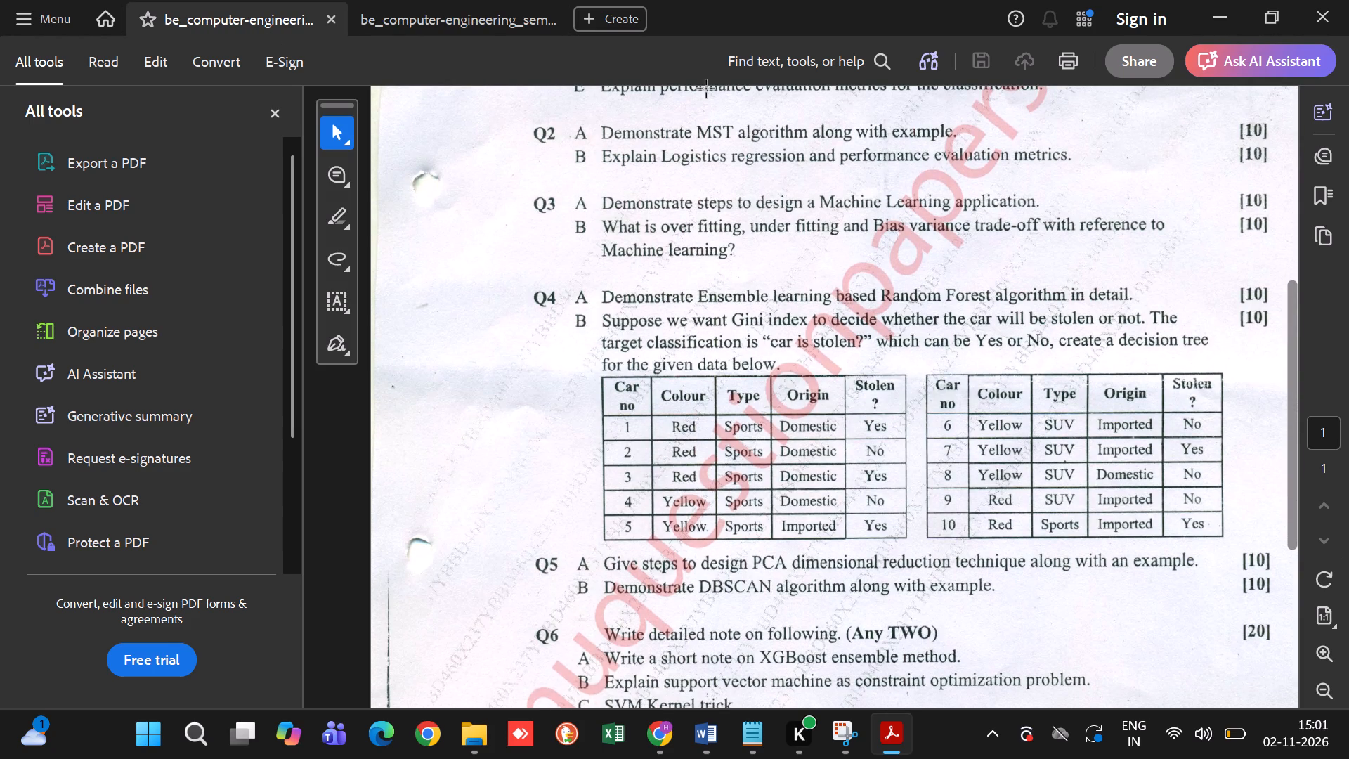
left_click(518, 18)
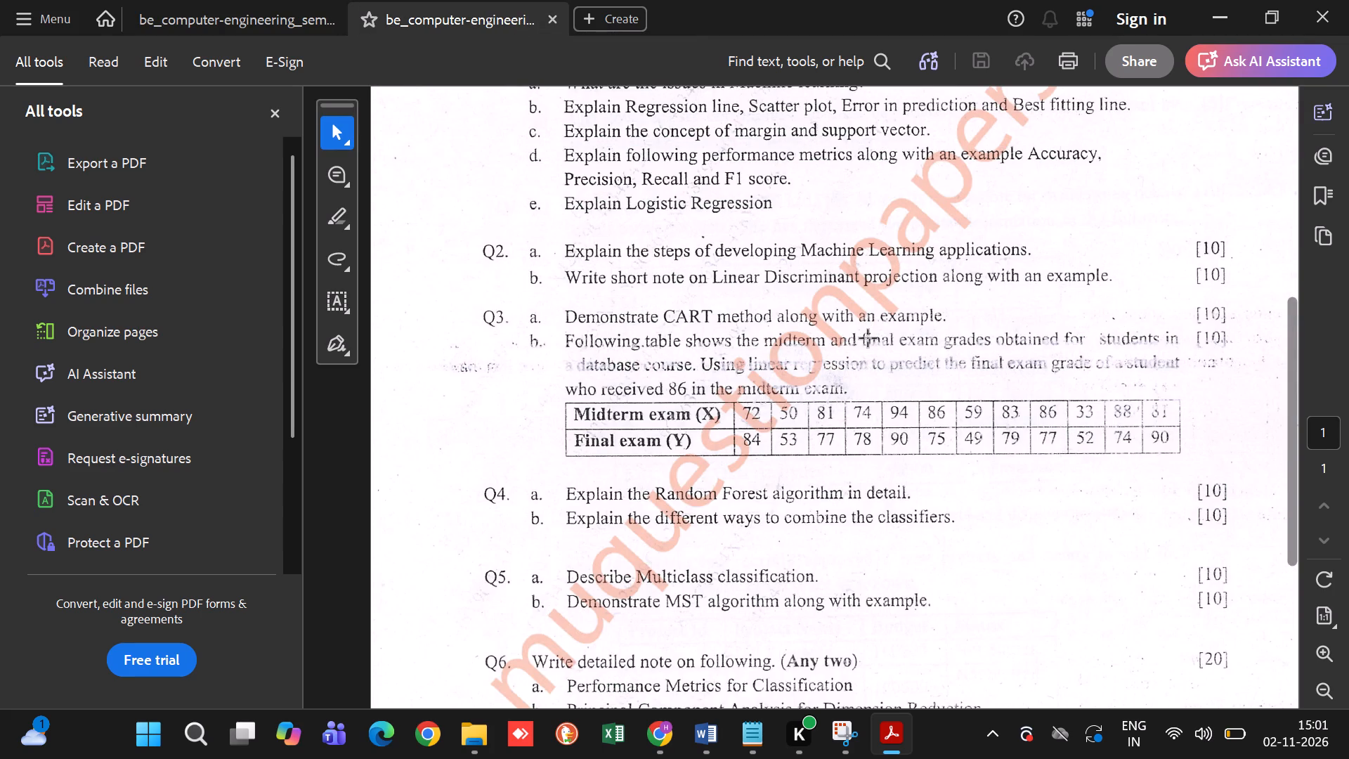
scroll(868, 339, "right", 1)
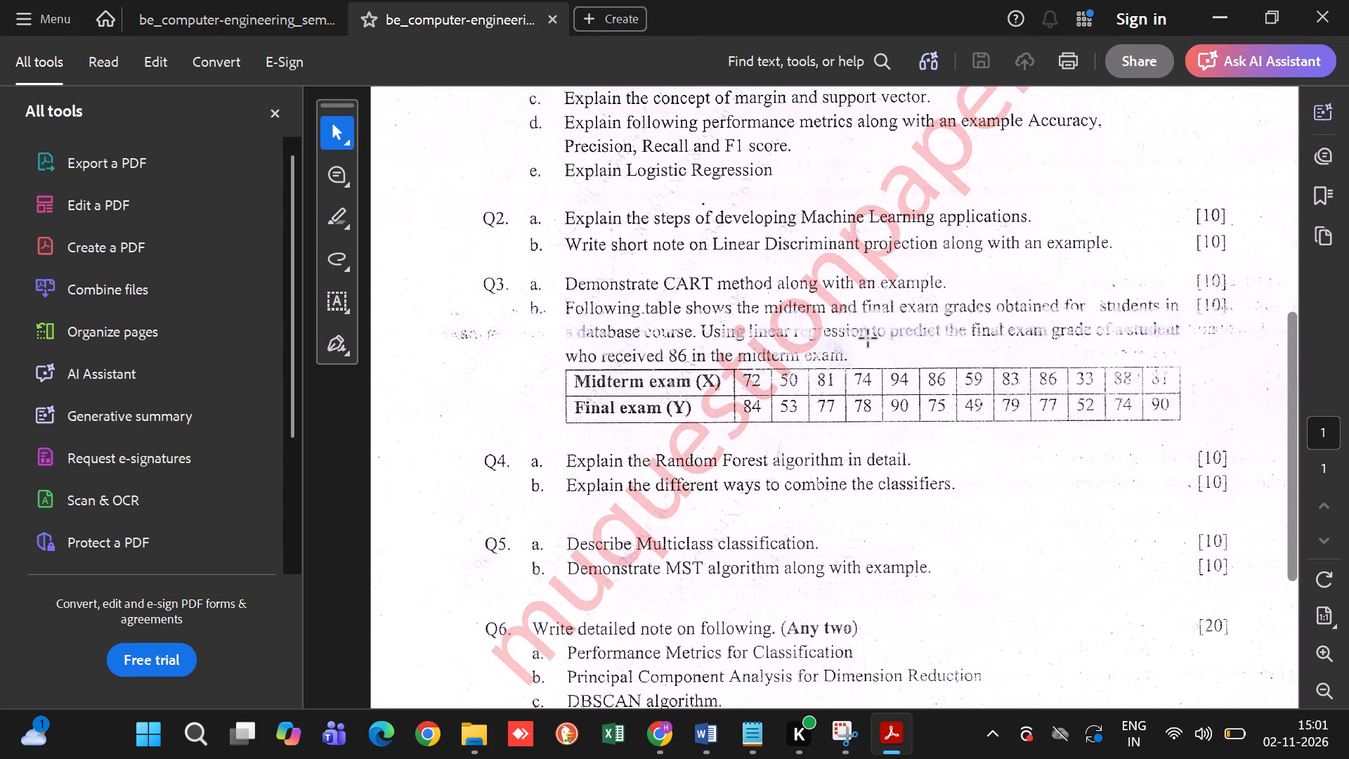
scroll(868, 339, "right", 1)
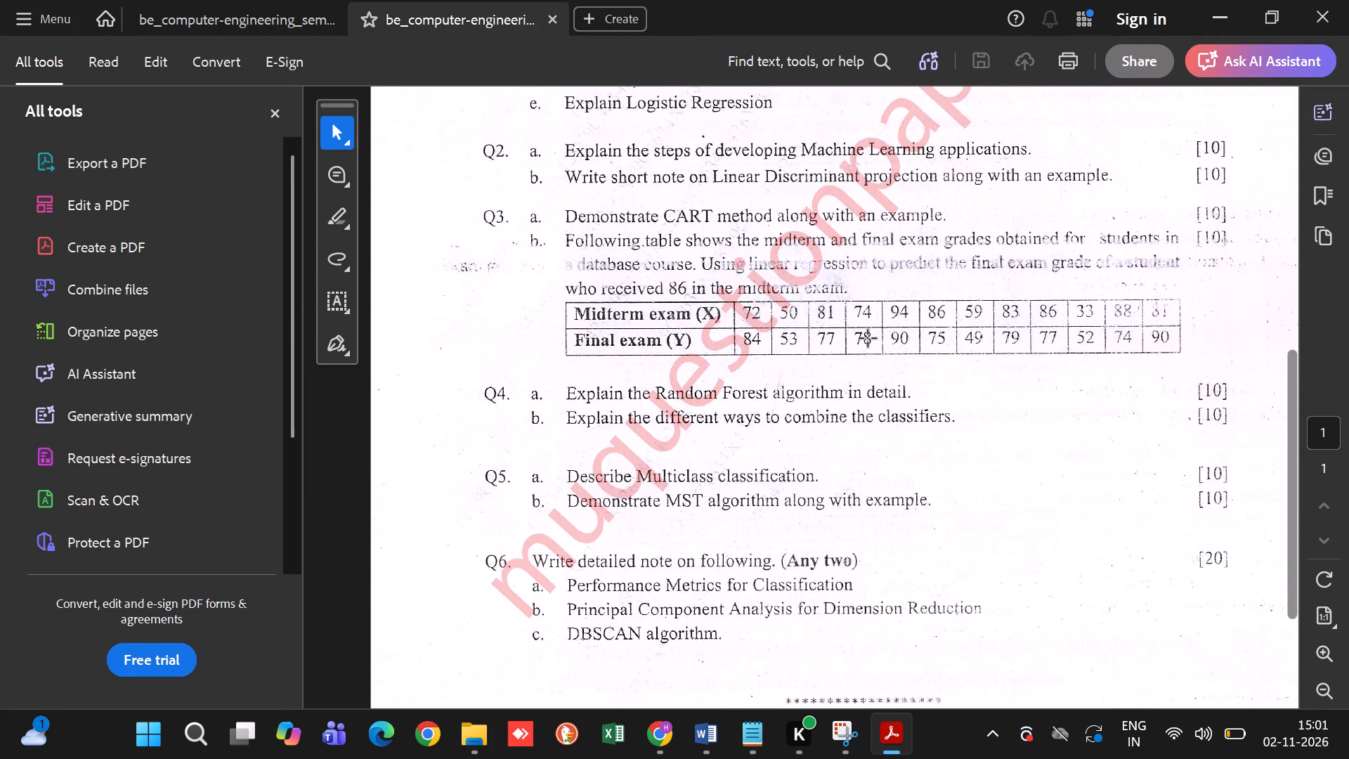
scroll(868, 339, "right", 1)
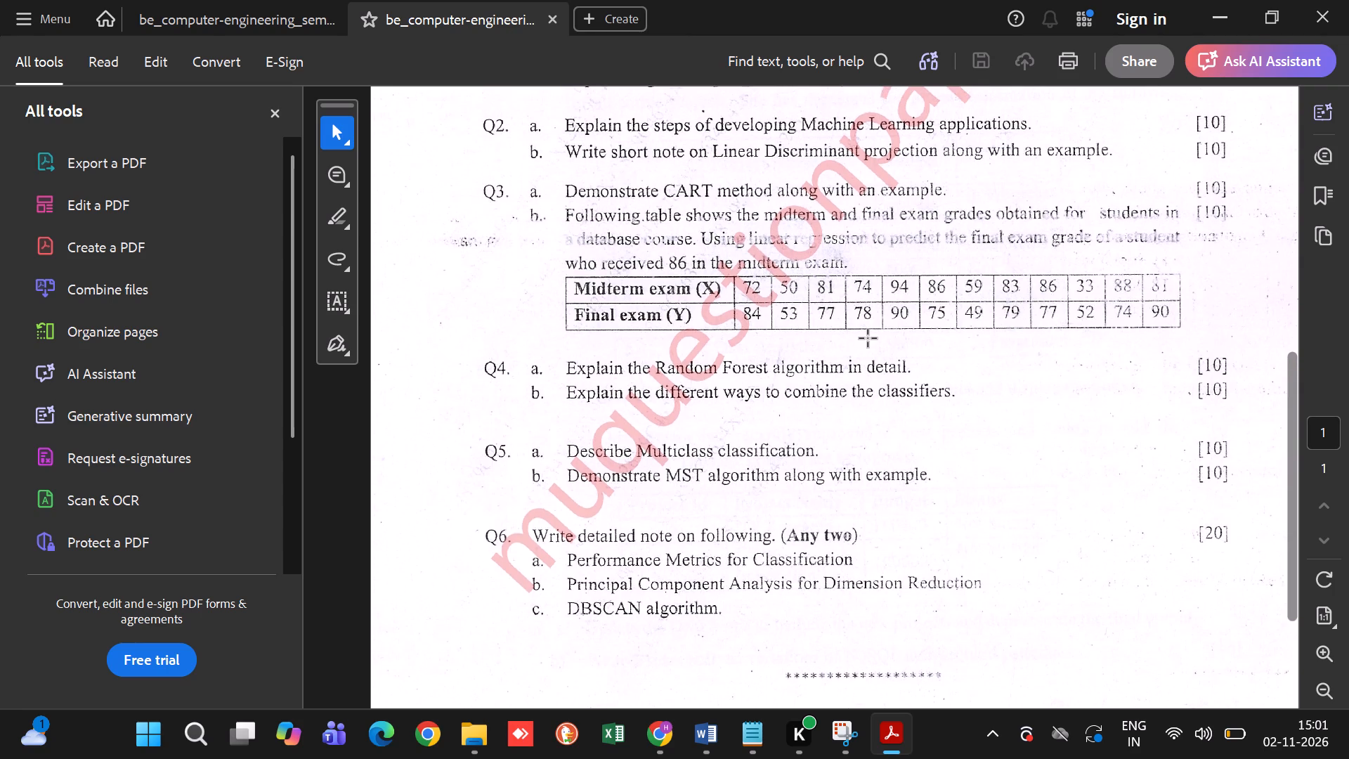
scroll(868, 339, "right", 1)
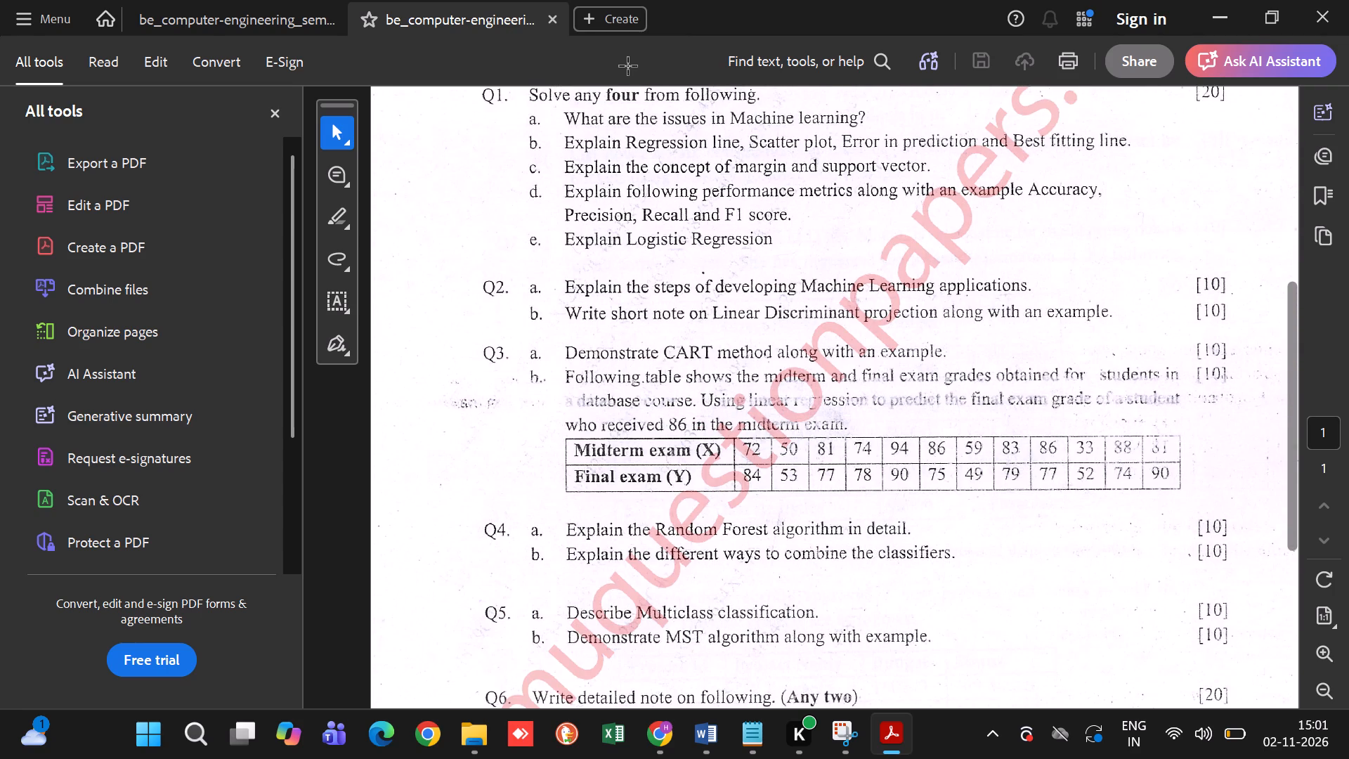
left_click(656, 730)
scroll(607, 462, "down", 1)
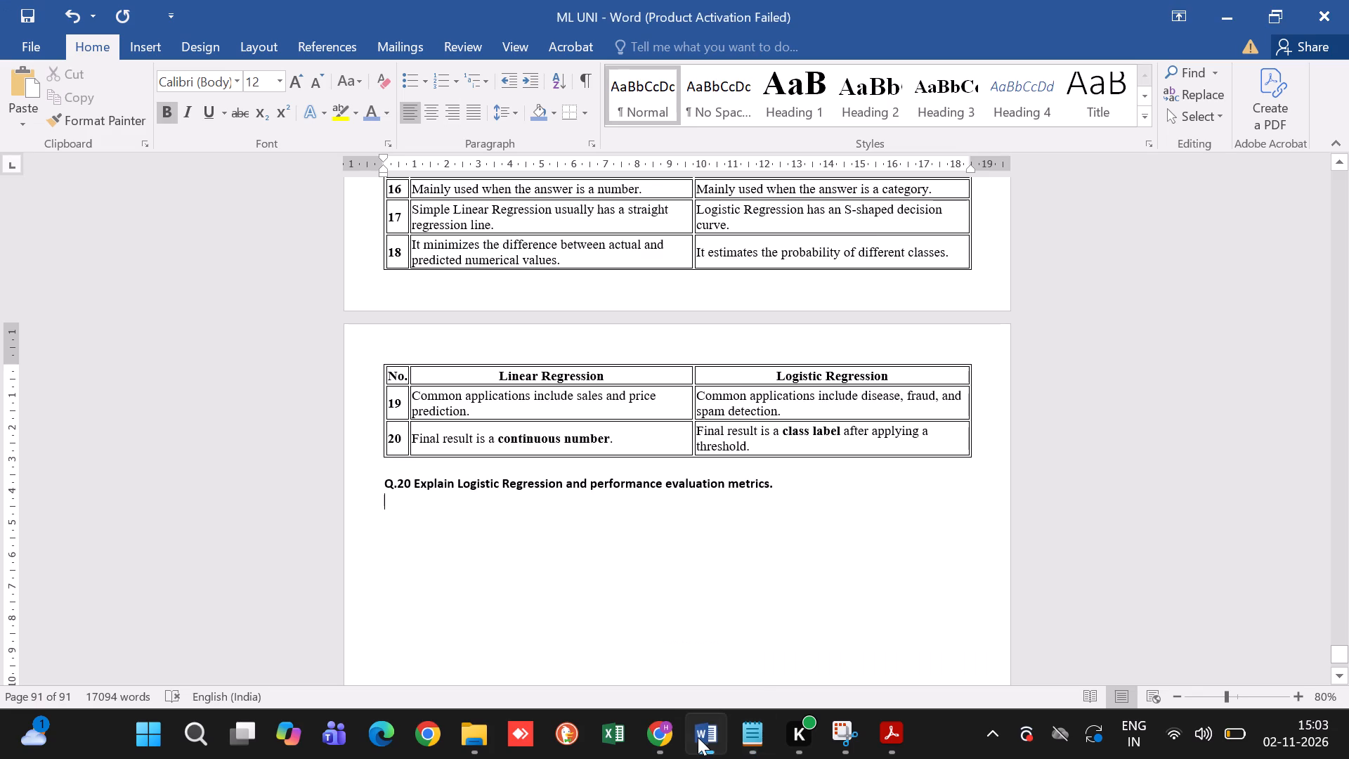
Switch to the Notepad question list and read Q3 to Q6 of the paper containing the Logistic Regression question.
left_click(766, 748)
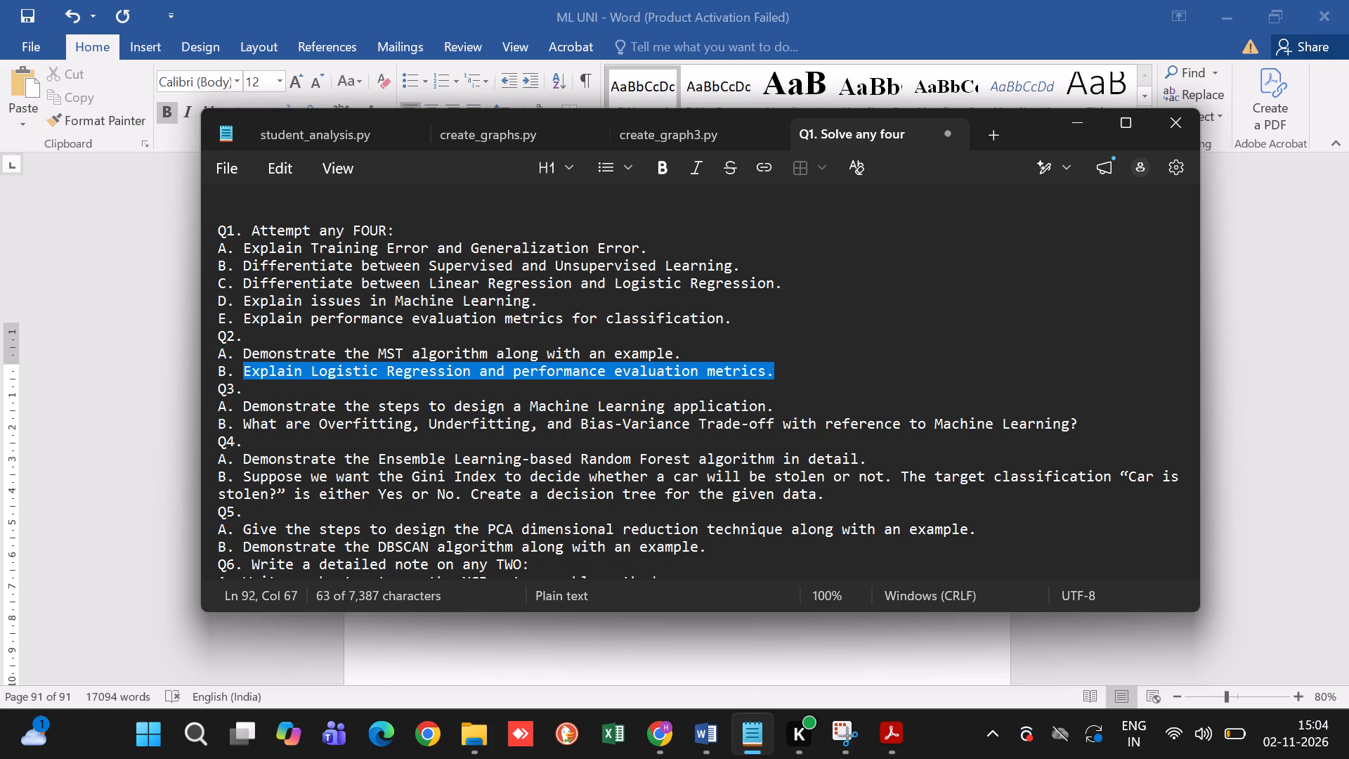
scroll(538, 401, "down", 2)
scroll(538, 401, "right", 1)
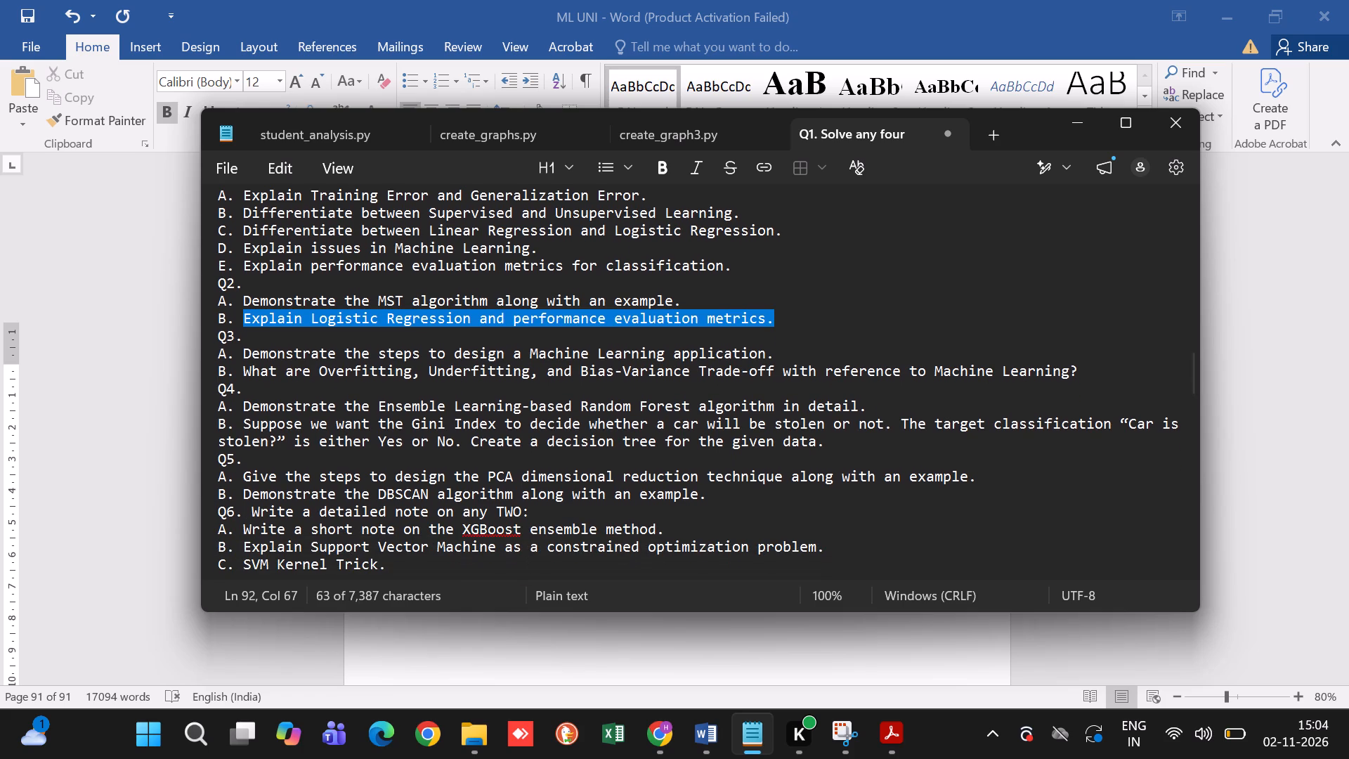
scroll(538, 401, "right", 2)
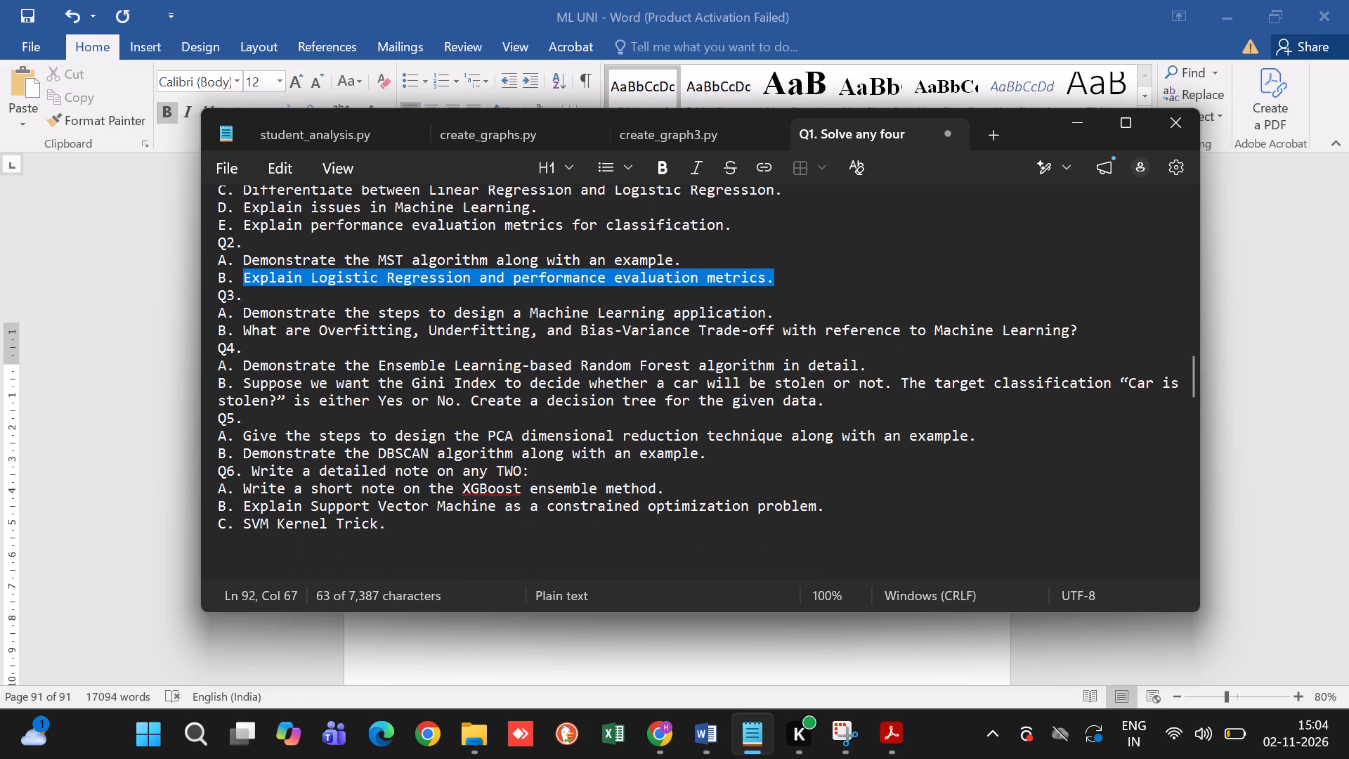
scroll(538, 401, "right", 2)
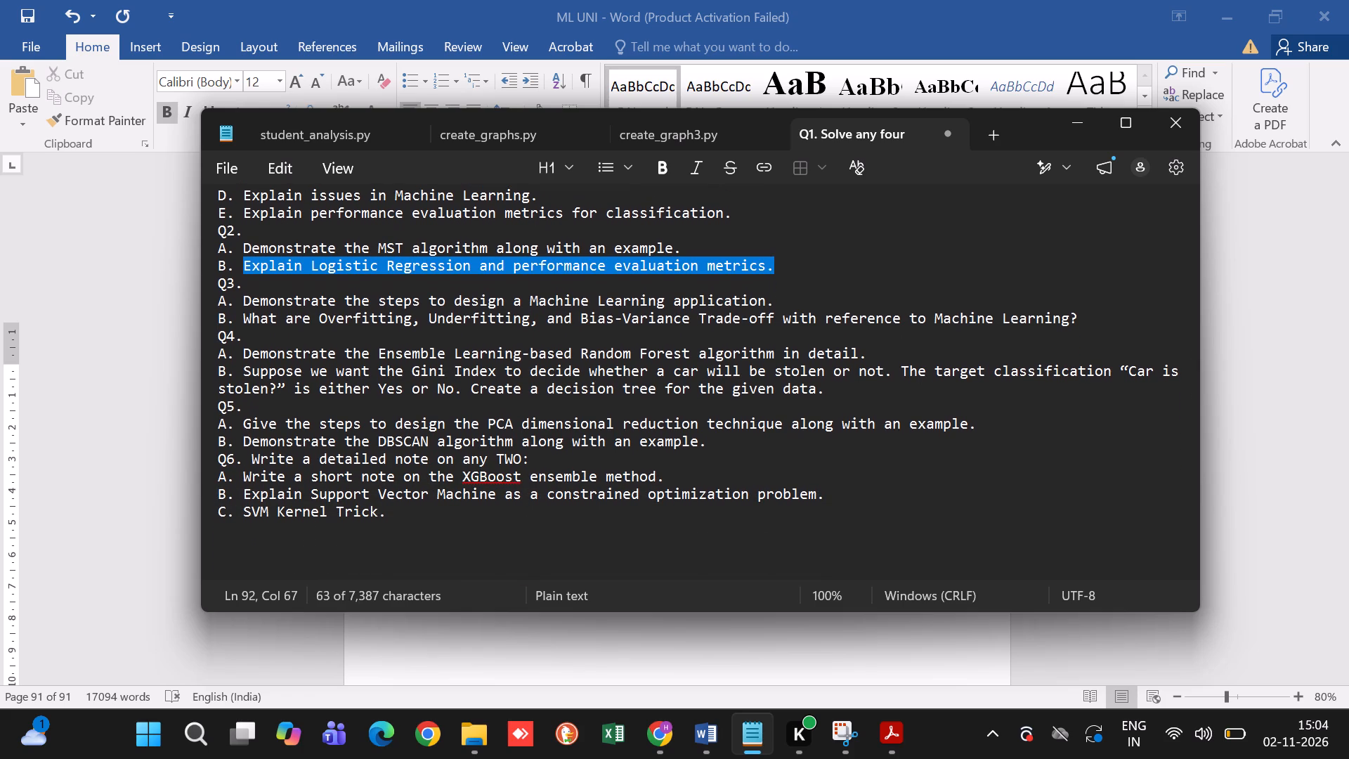
scroll(538, 401, "right", 1)
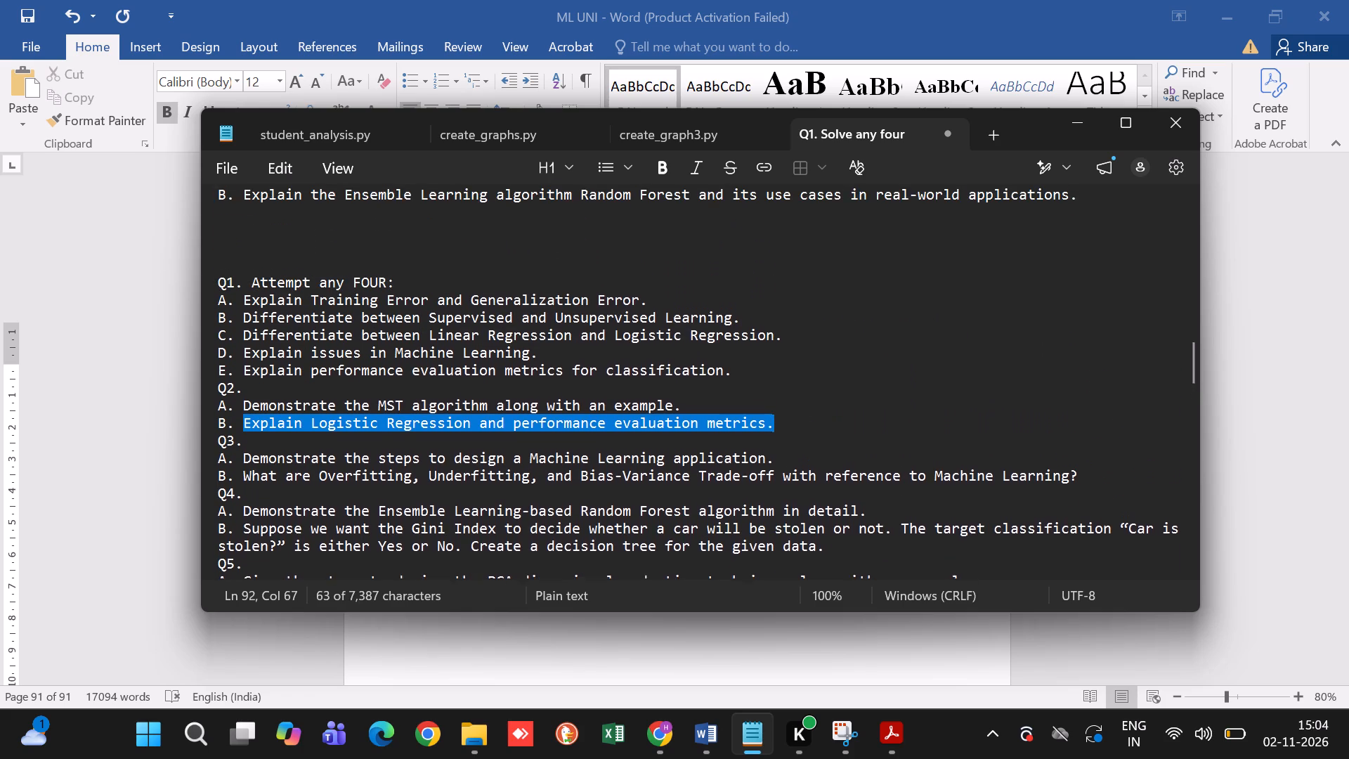
Review the questions of the preceding paper, from its Support Vector Machine Q6 back to Q3.
scroll(538, 401, "up", 1)
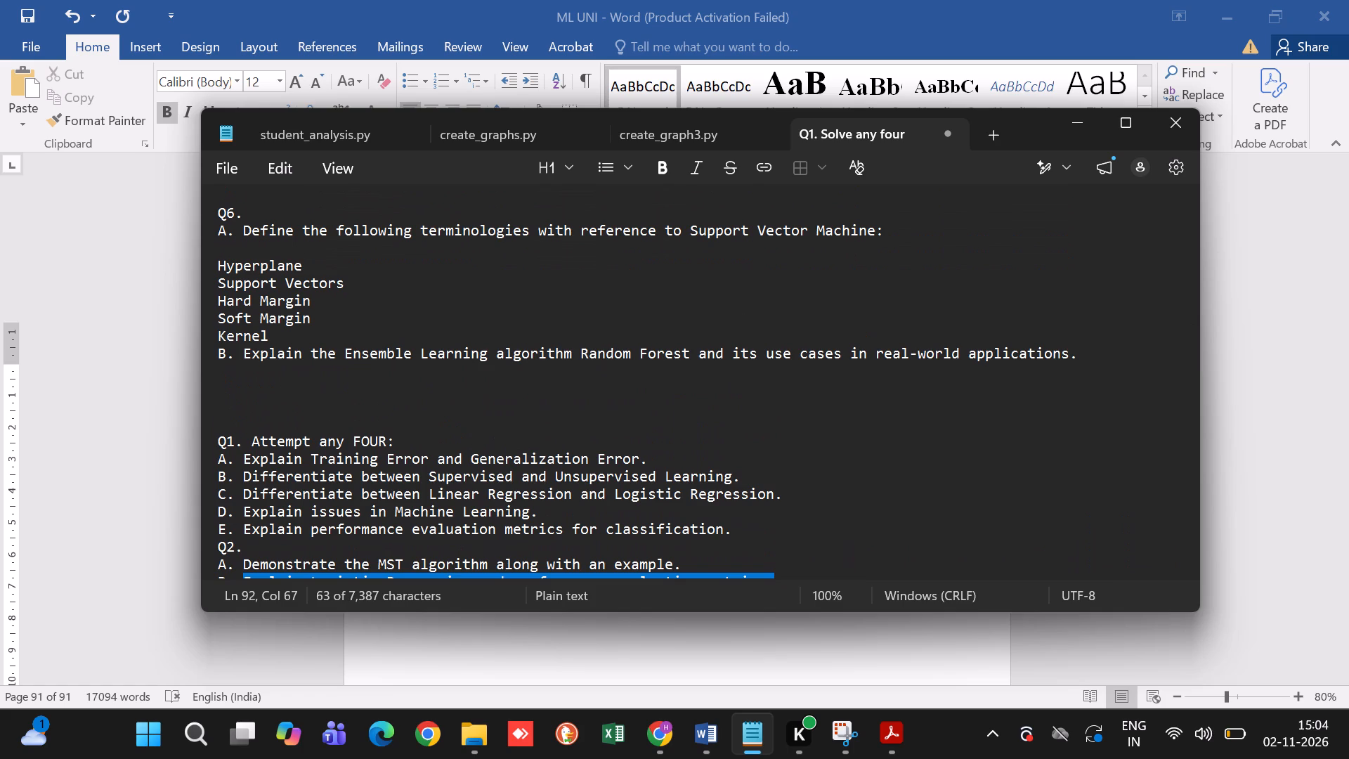
scroll(538, 401, "up", 1)
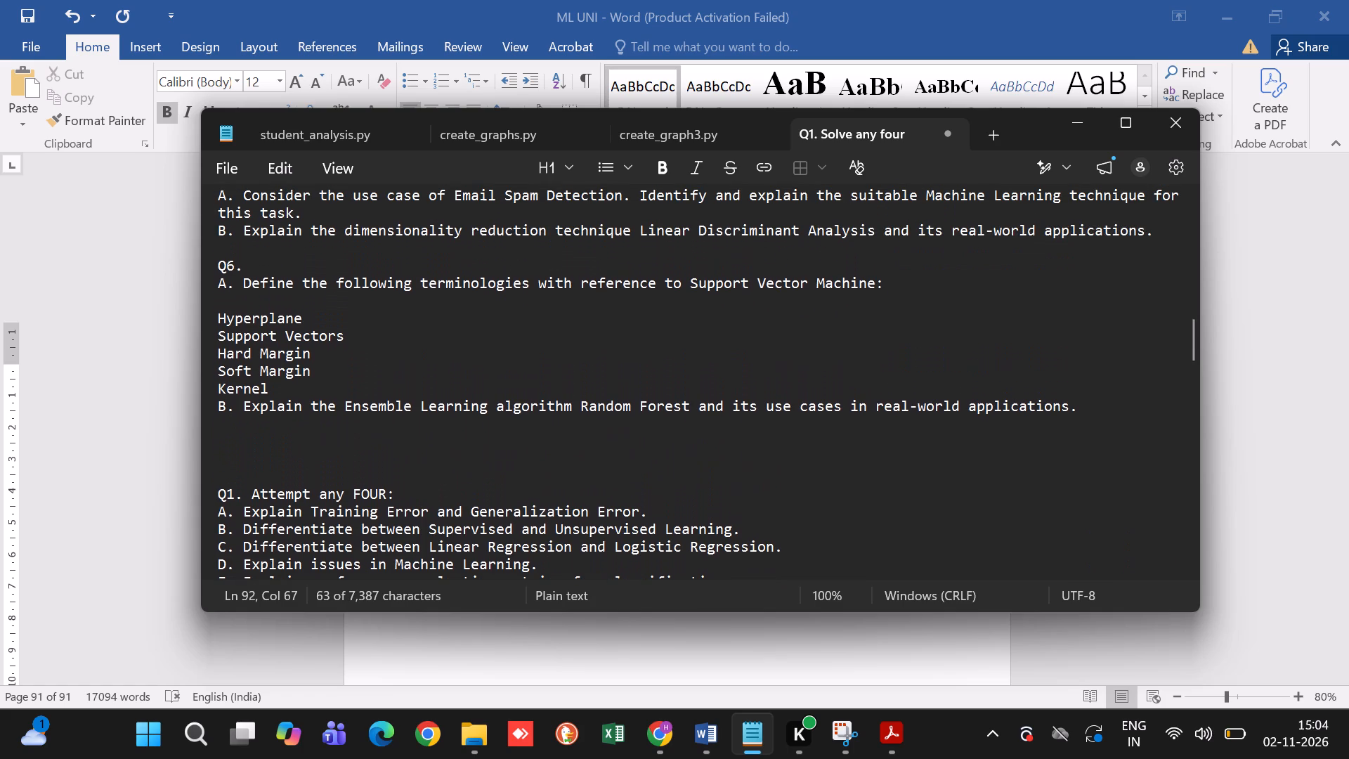
scroll(538, 401, "up", 4)
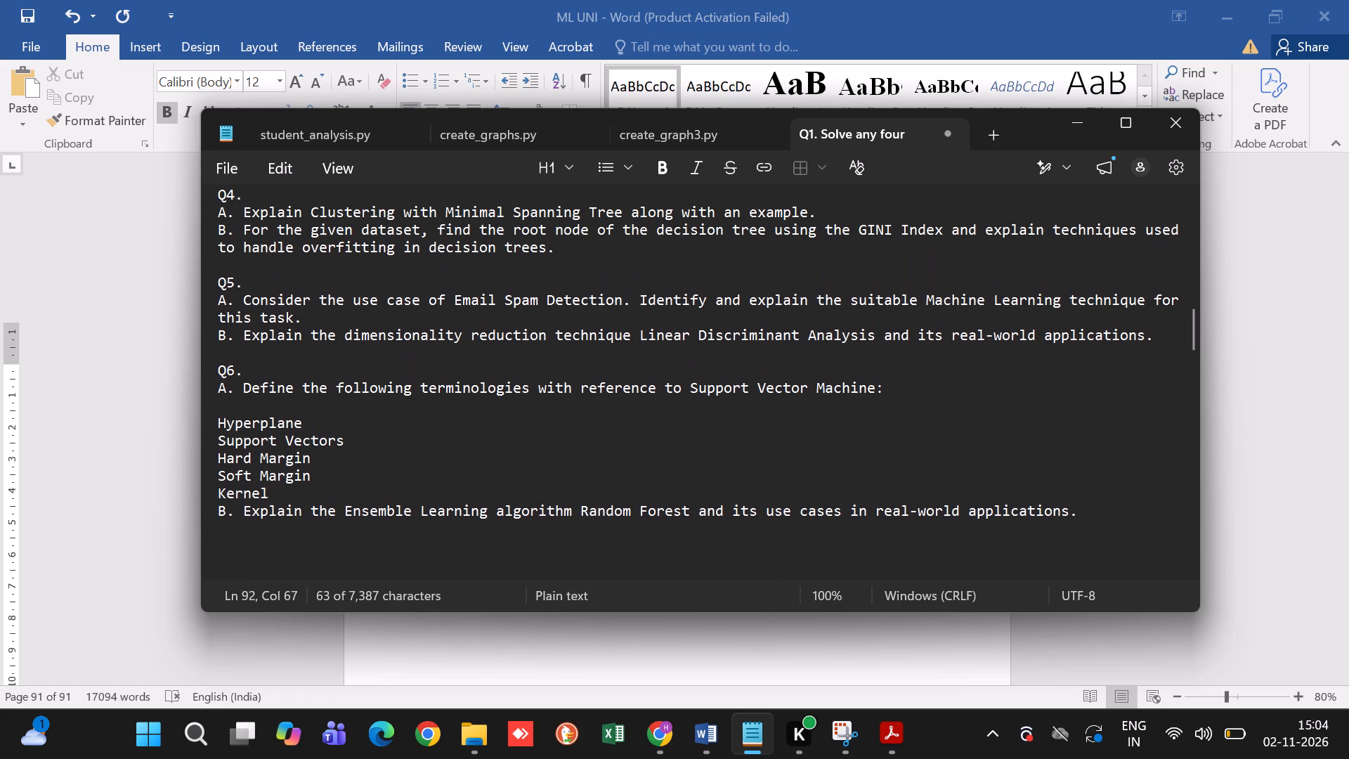
scroll(538, 401, "up", 1)
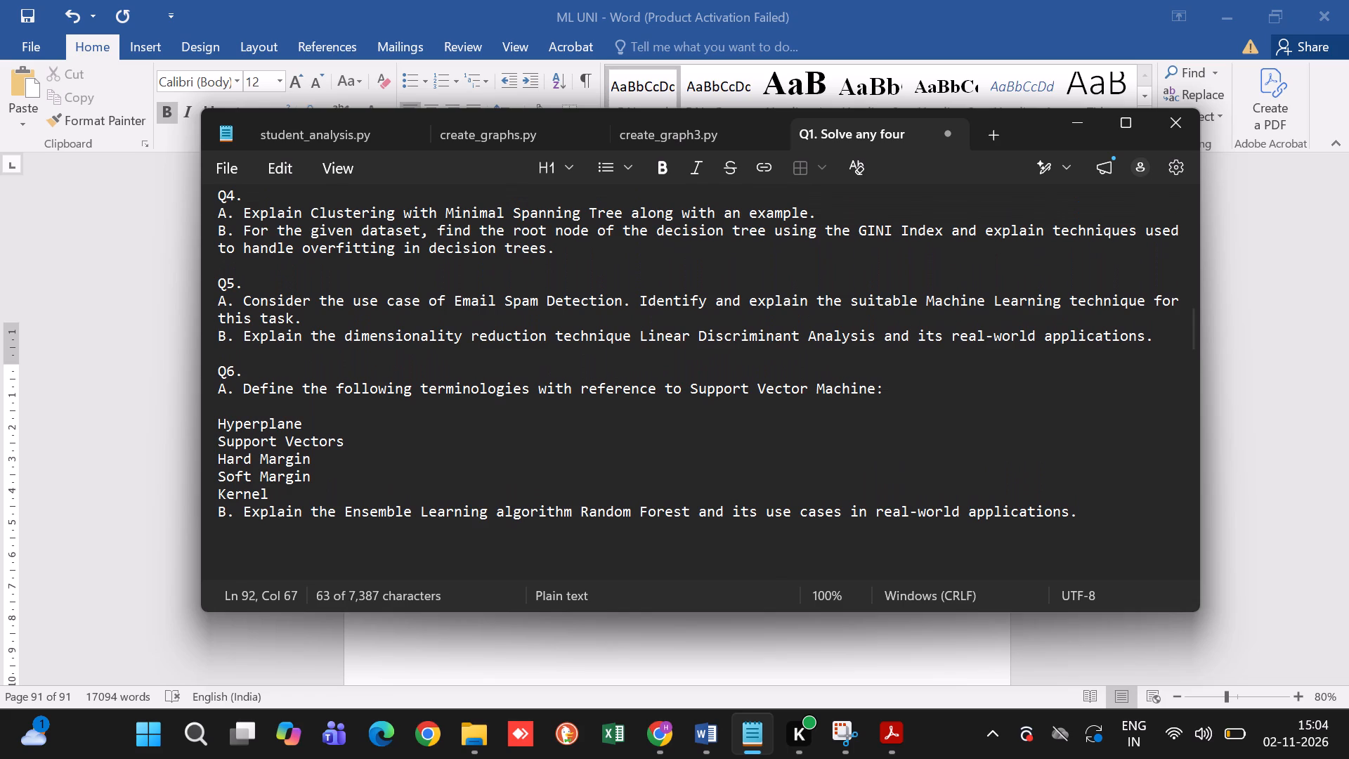
scroll(538, 401, "up", 4)
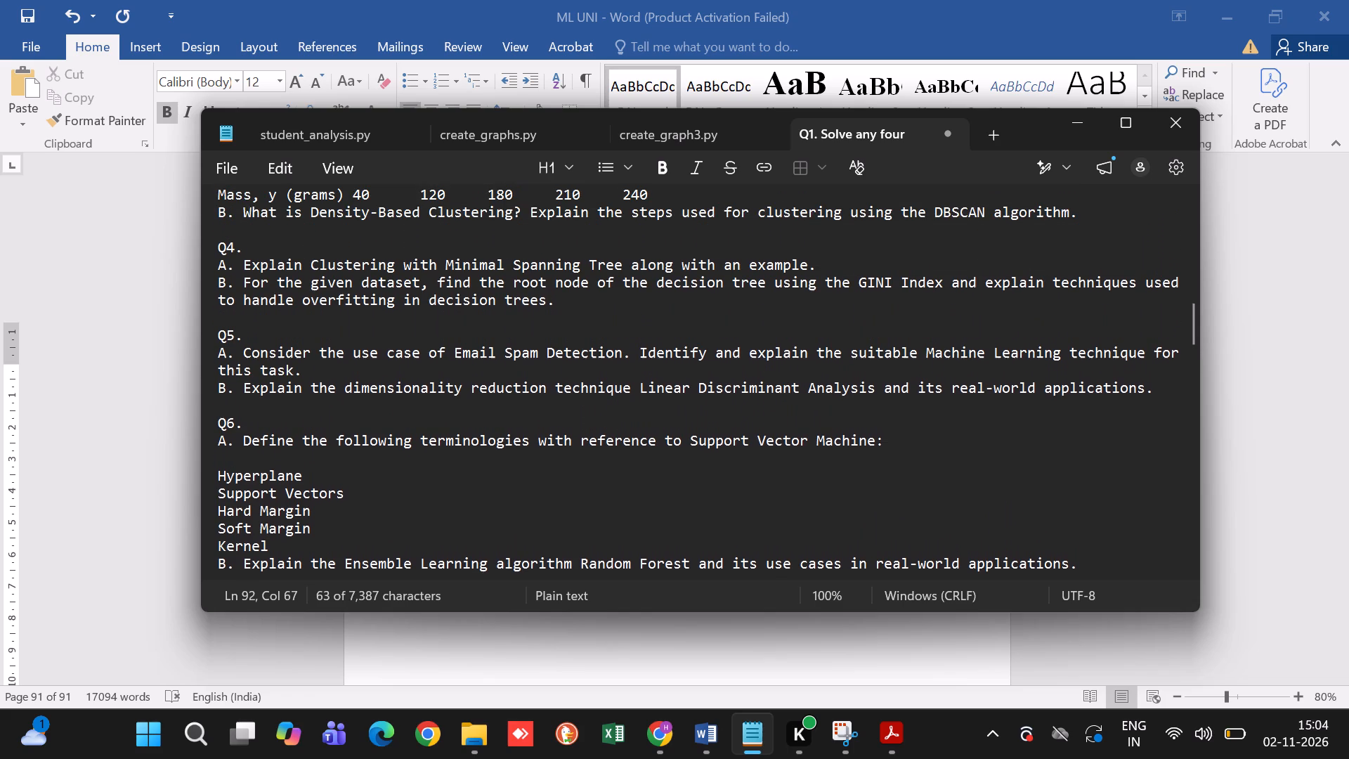
Examine the last "Solve any FOUR" paper in the list, from Q1 through its Q6 notes.
scroll(538, 401, "down", 1)
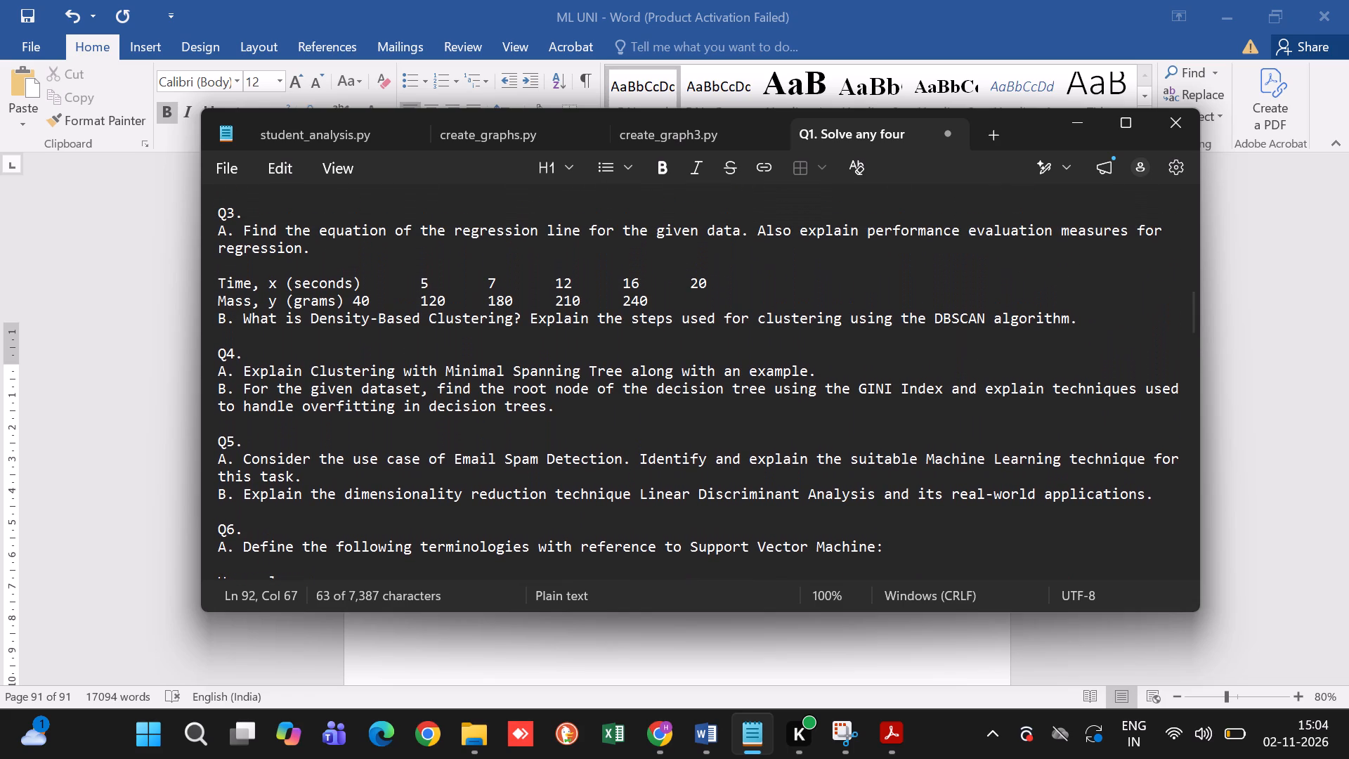
scroll(538, 401, "down", 2)
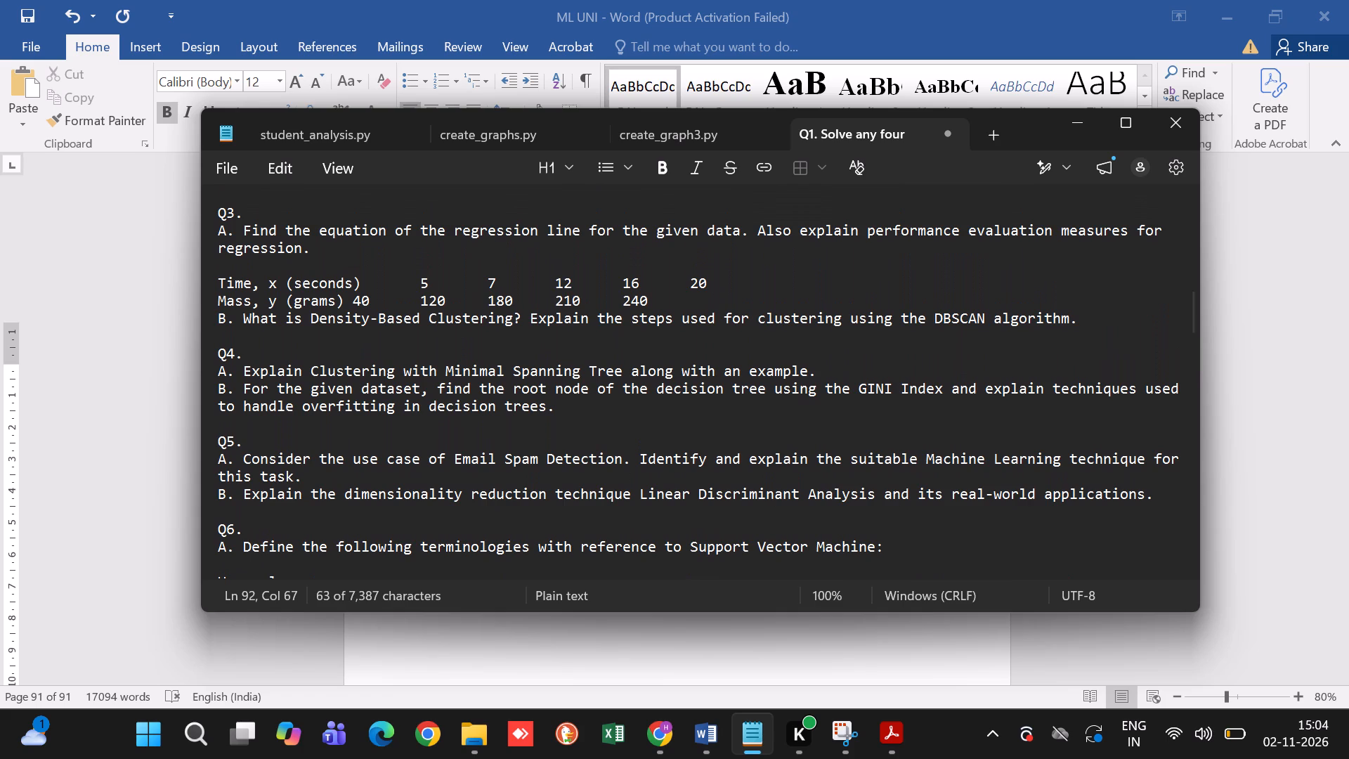
scroll(538, 401, "down", 5)
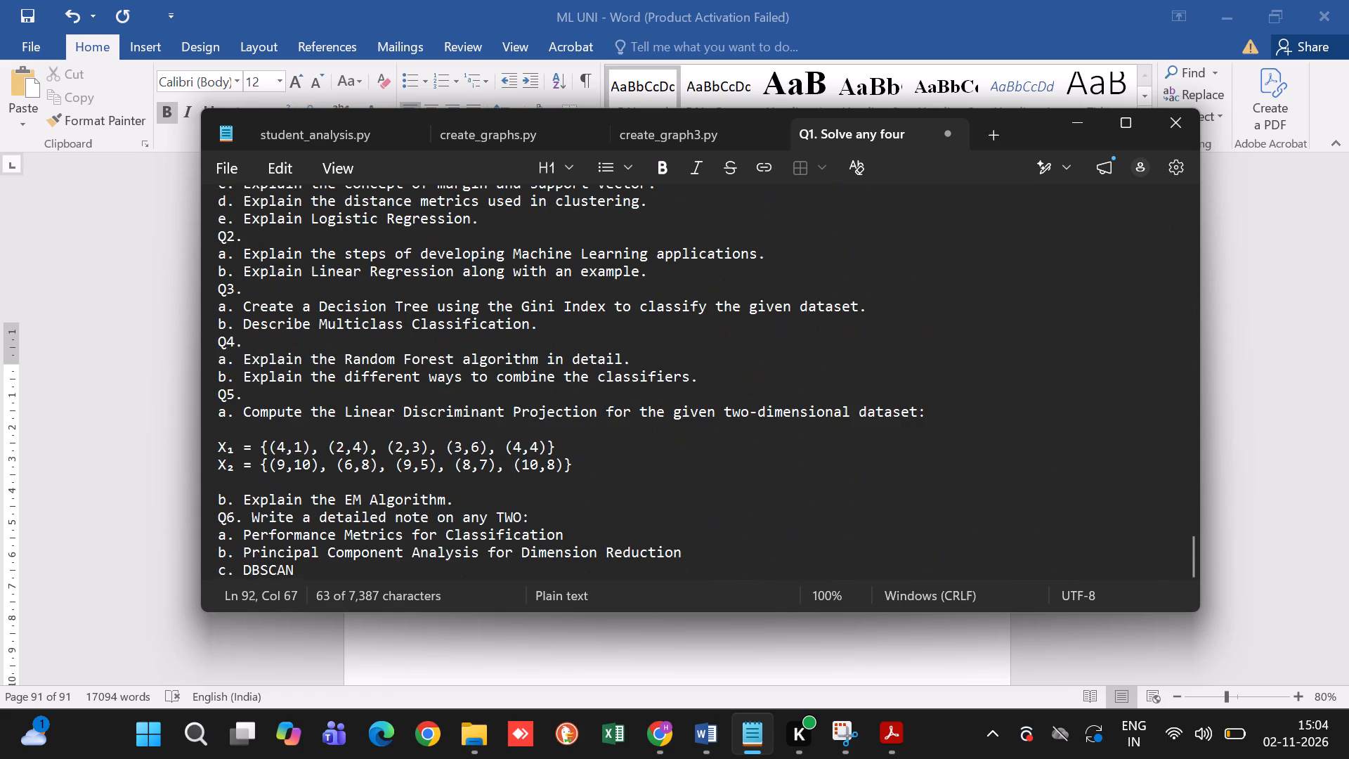
scroll(538, 401, "down", 4)
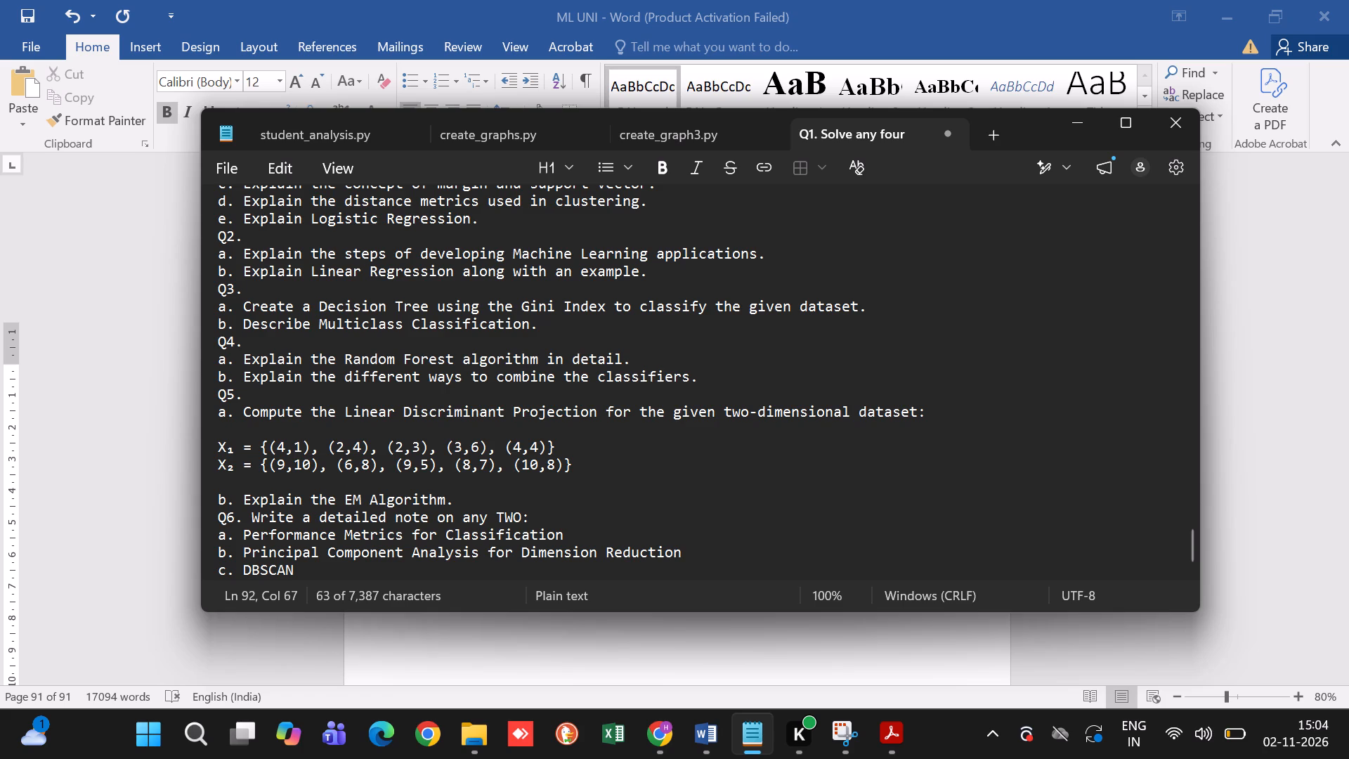
scroll(727, 482, "up", 2)
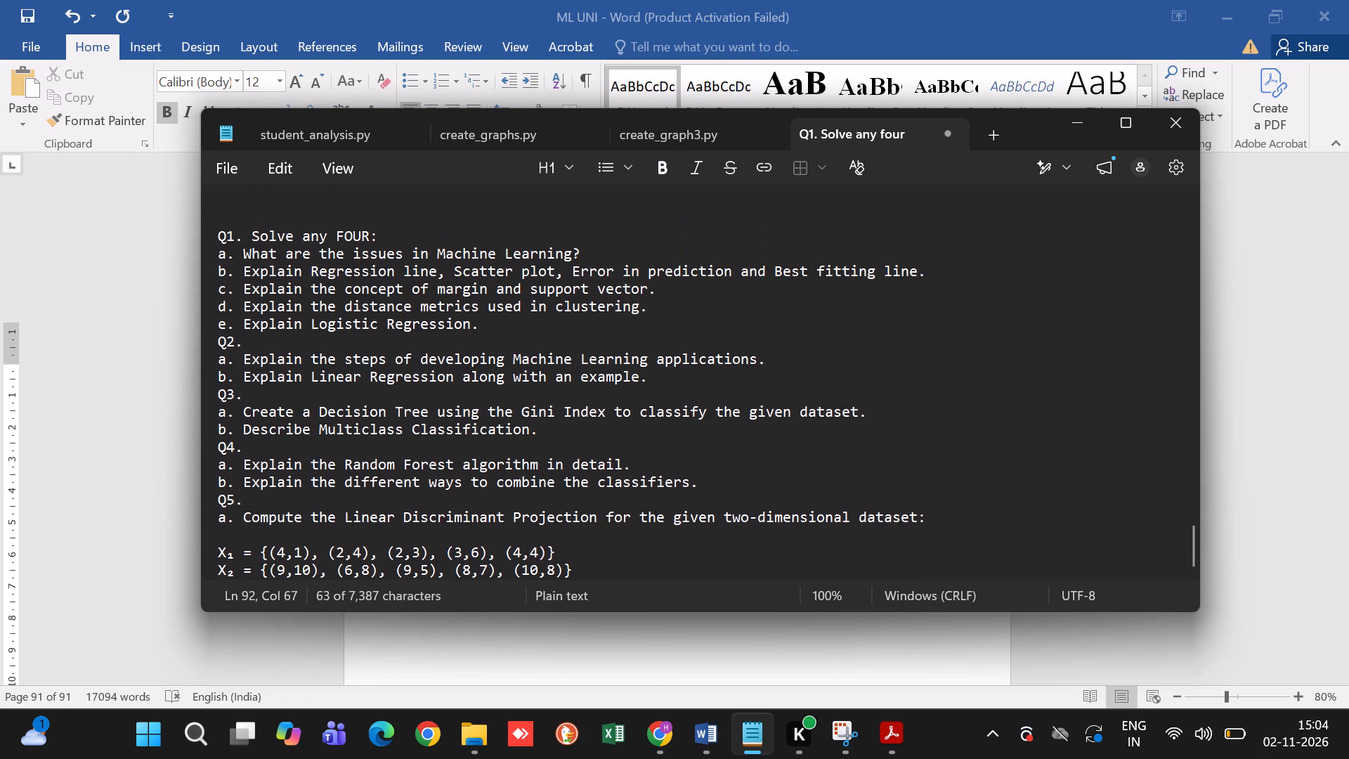
scroll(727, 482, "up", 5)
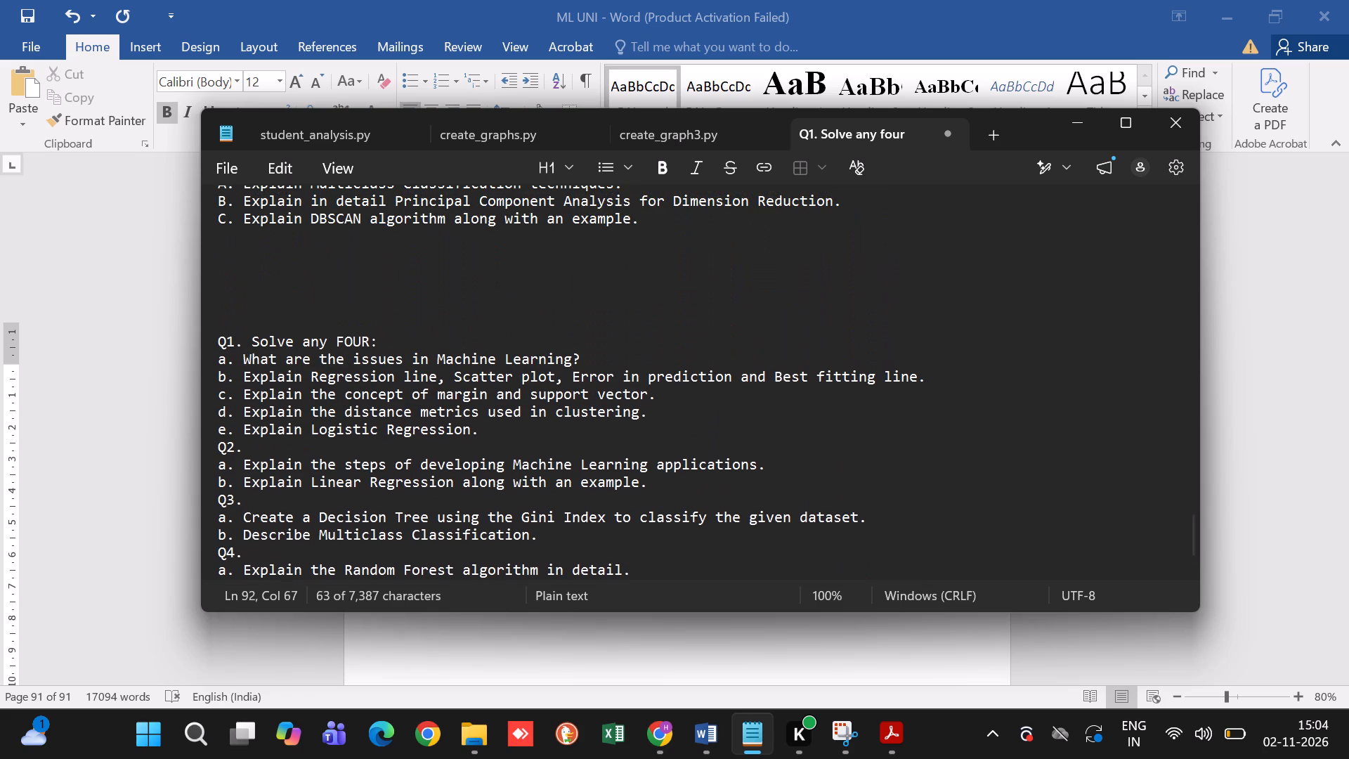
scroll(727, 482, "up", 1)
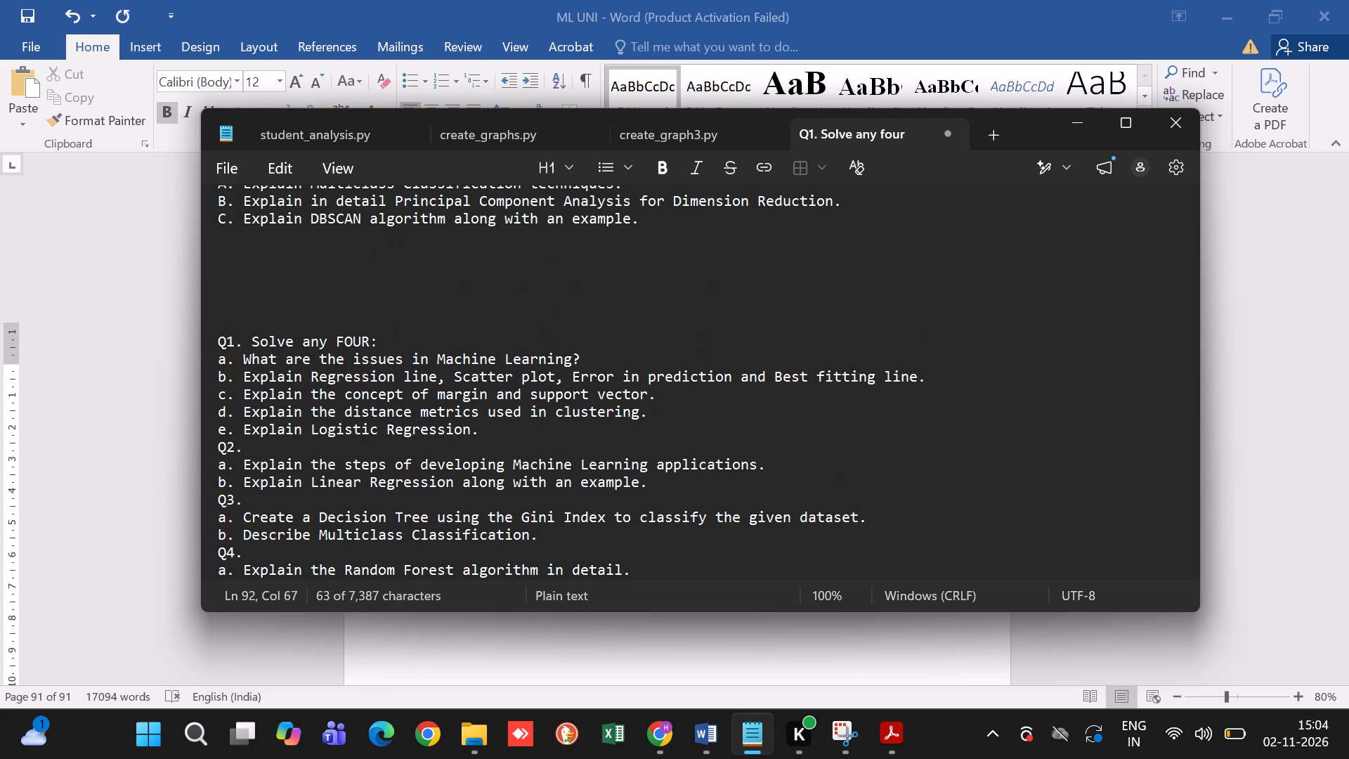
scroll(727, 475, "down", 2)
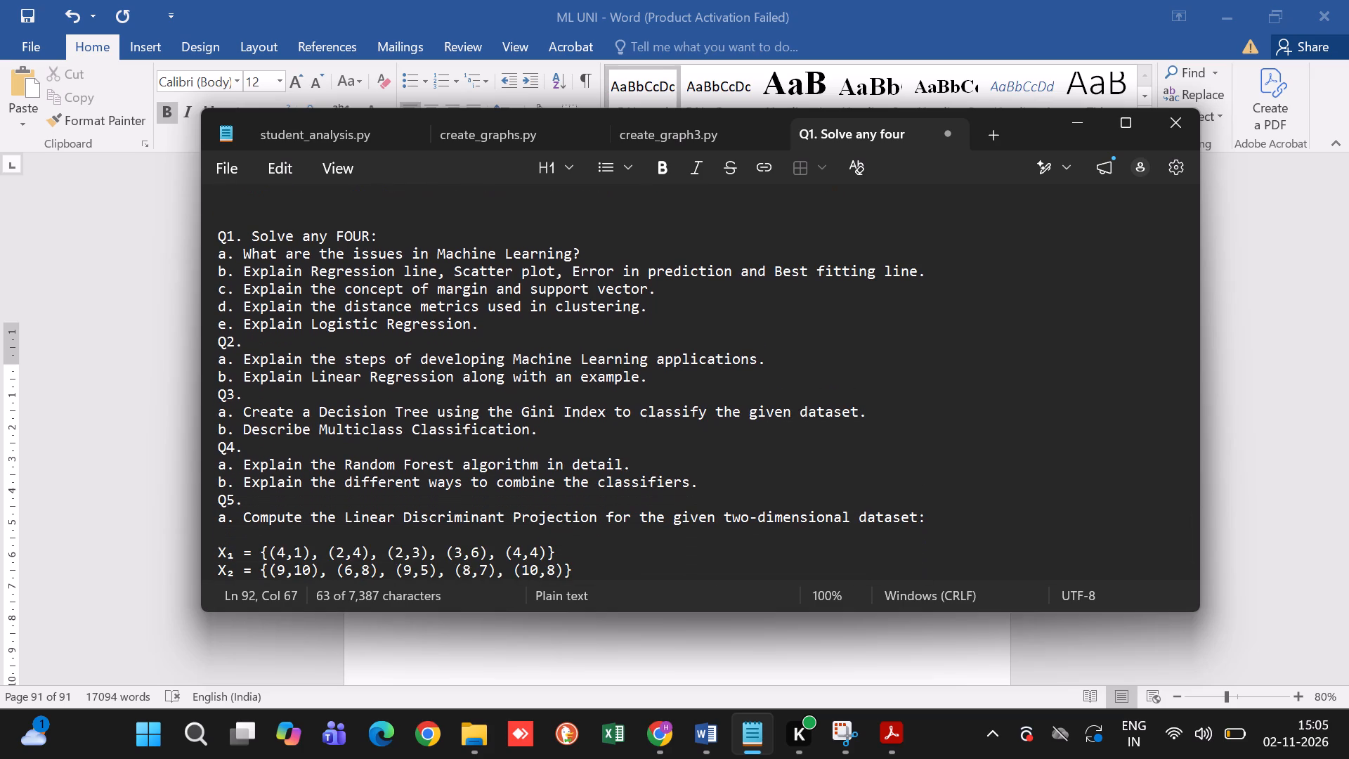
scroll(727, 470, "down", 1)
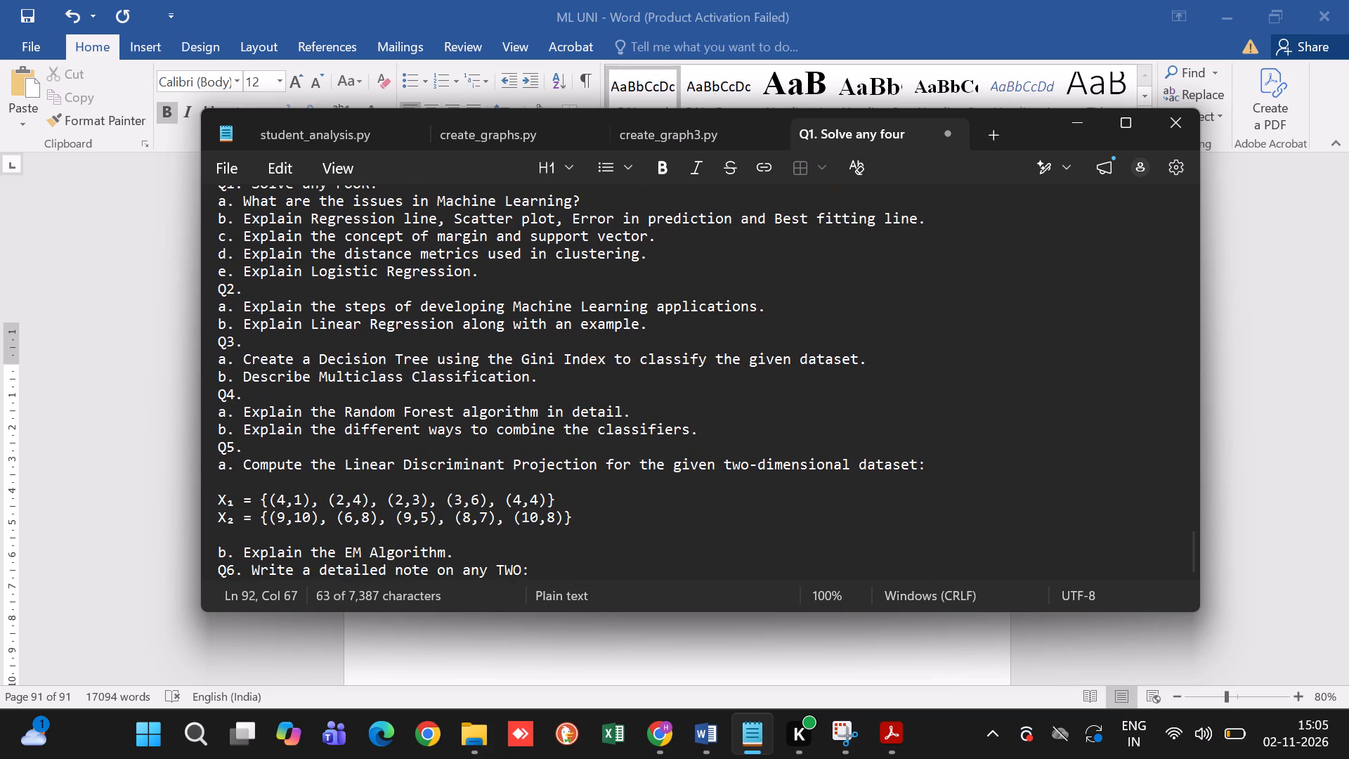
Delete the entire first paper in the Notepad list, from its Q1 down to "c. DBSCAN algorithm".
scroll(727, 470, "up", 18)
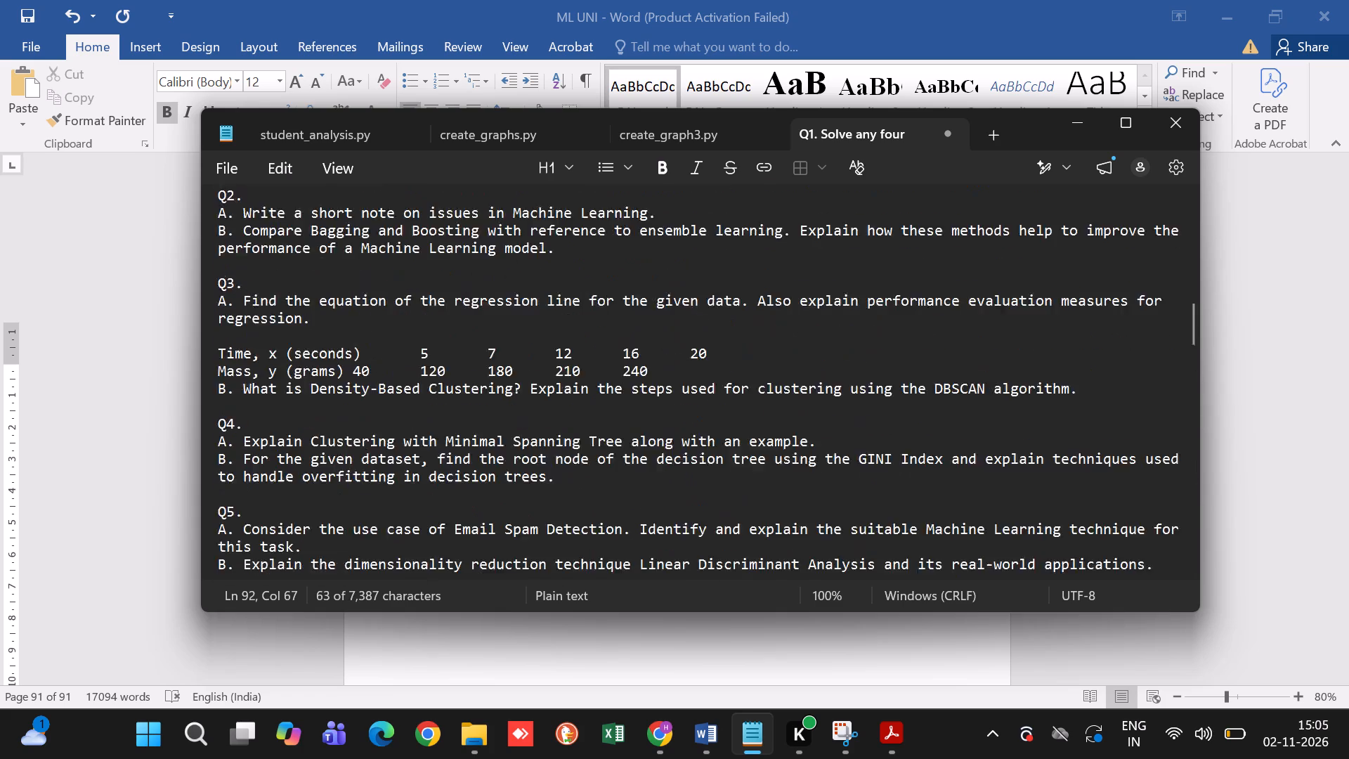
scroll(727, 470, "up", 3)
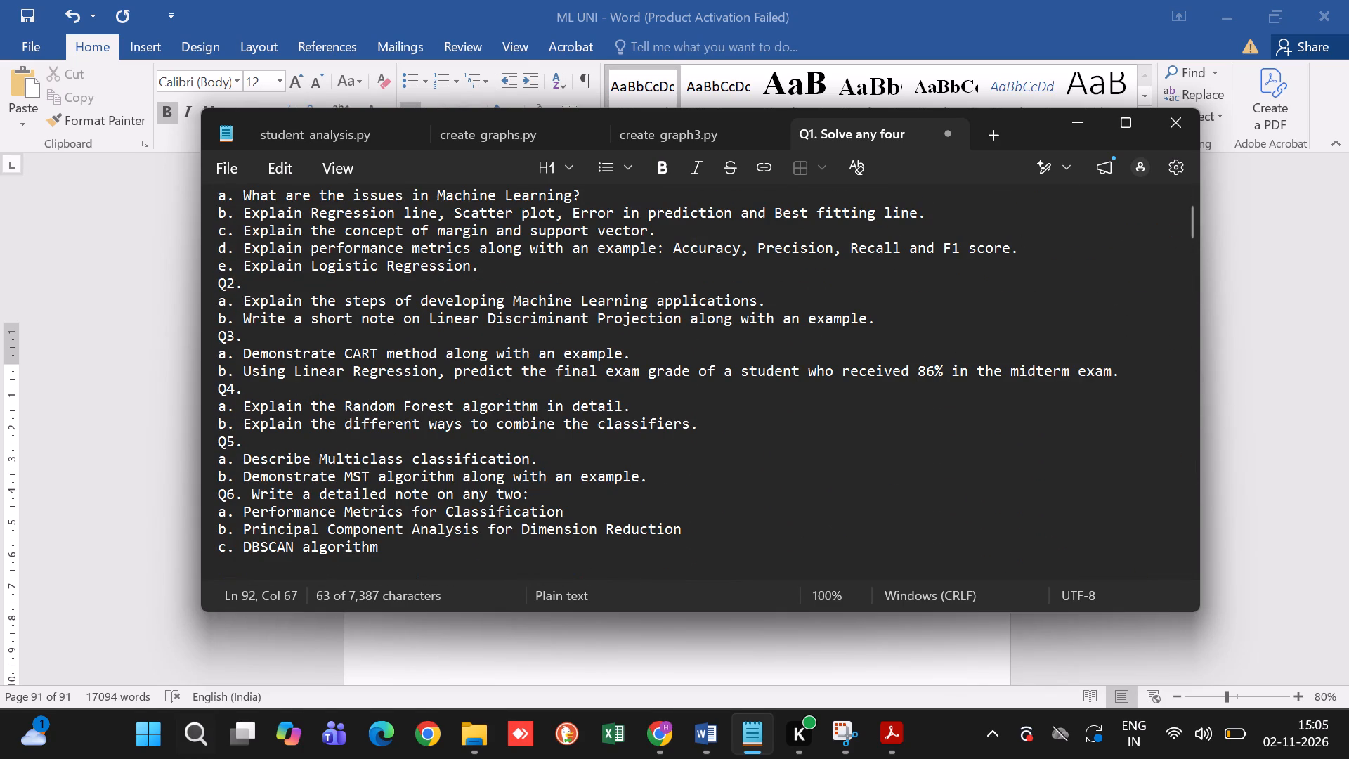
left_click_drag(386, 547, 212, 165)
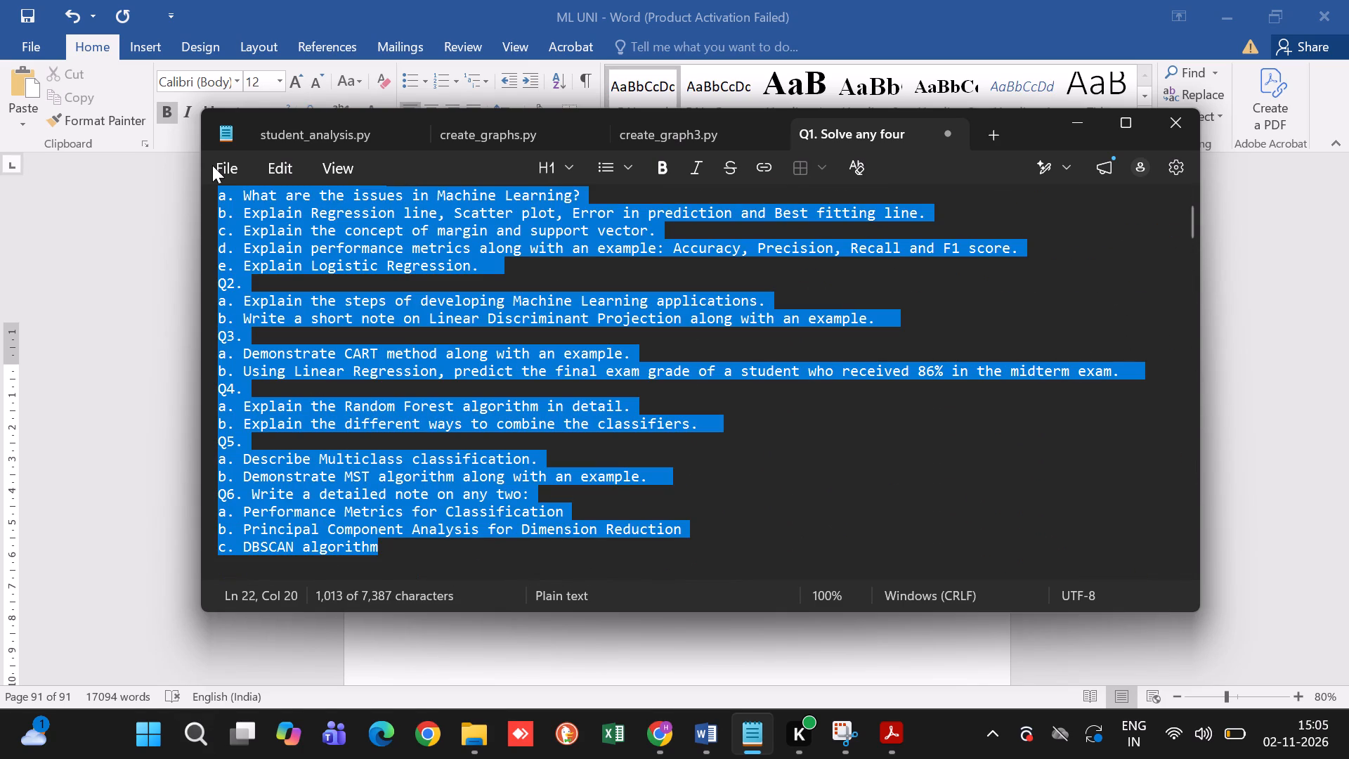
key("BackSpace")
Delete the "Q1. Attempt any FOUR:" heading and its questions A to D from the paper with the Training Error question.
scroll(212, 165, "up", 1)
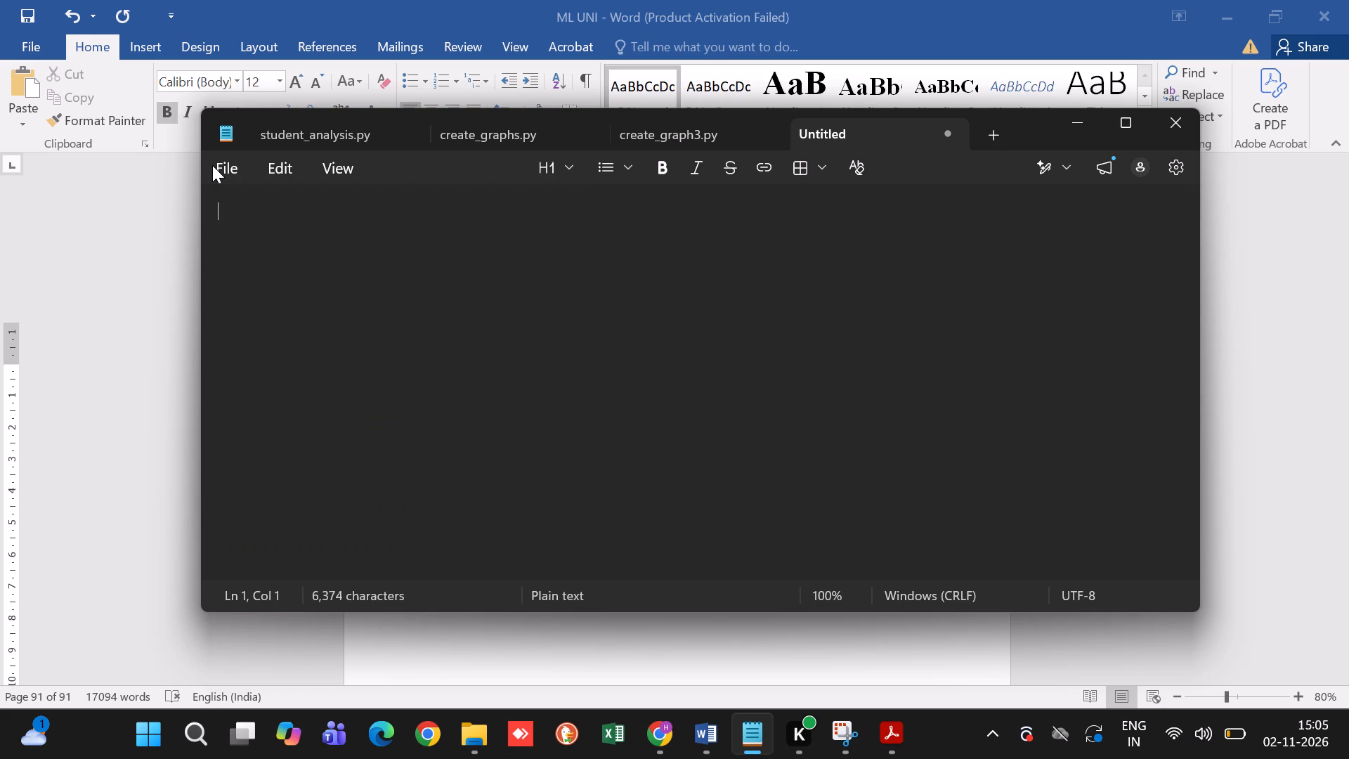
scroll(212, 165, "up", 1)
scroll(212, 160, "down", 4)
scroll(397, 312, "down", 2)
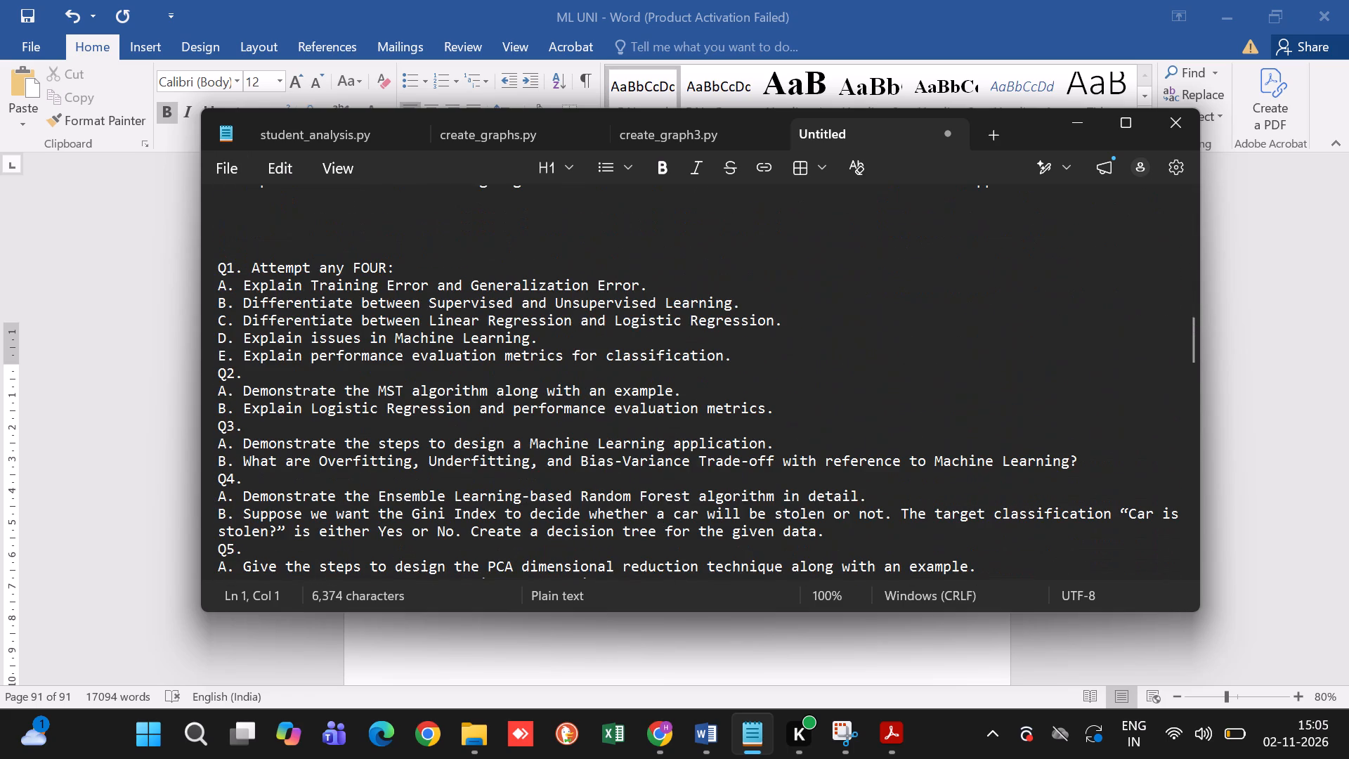
scroll(397, 312, "down", 2)
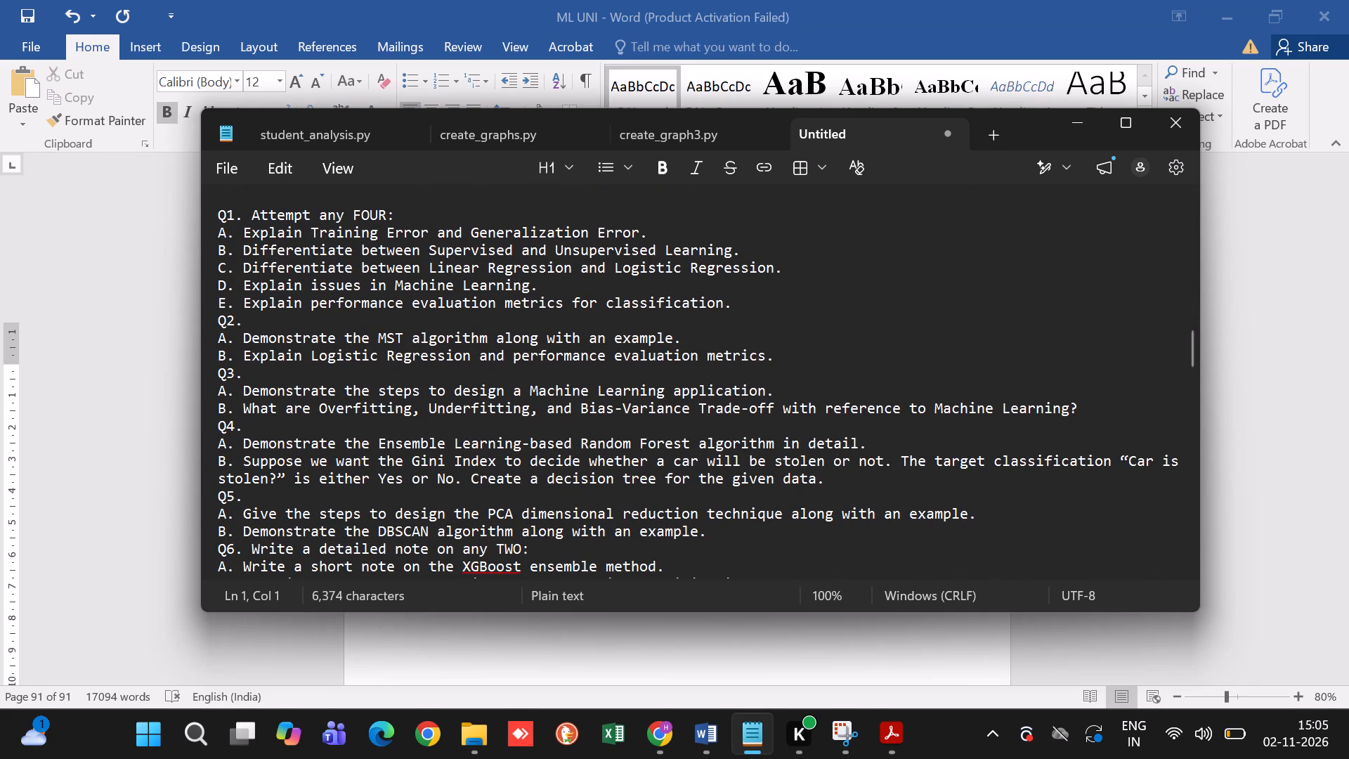
left_click_drag(741, 292, 330, 272)
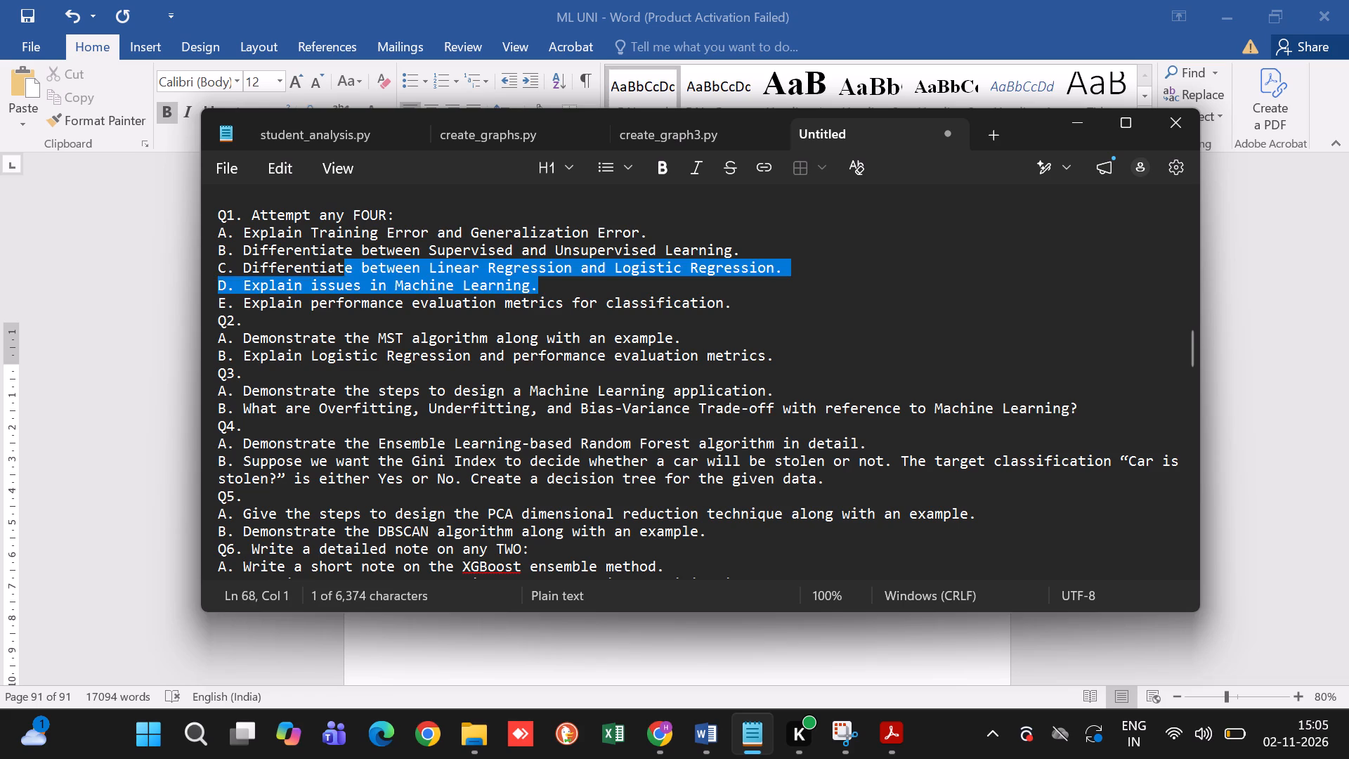
left_click_drag(330, 272, 205, 216)
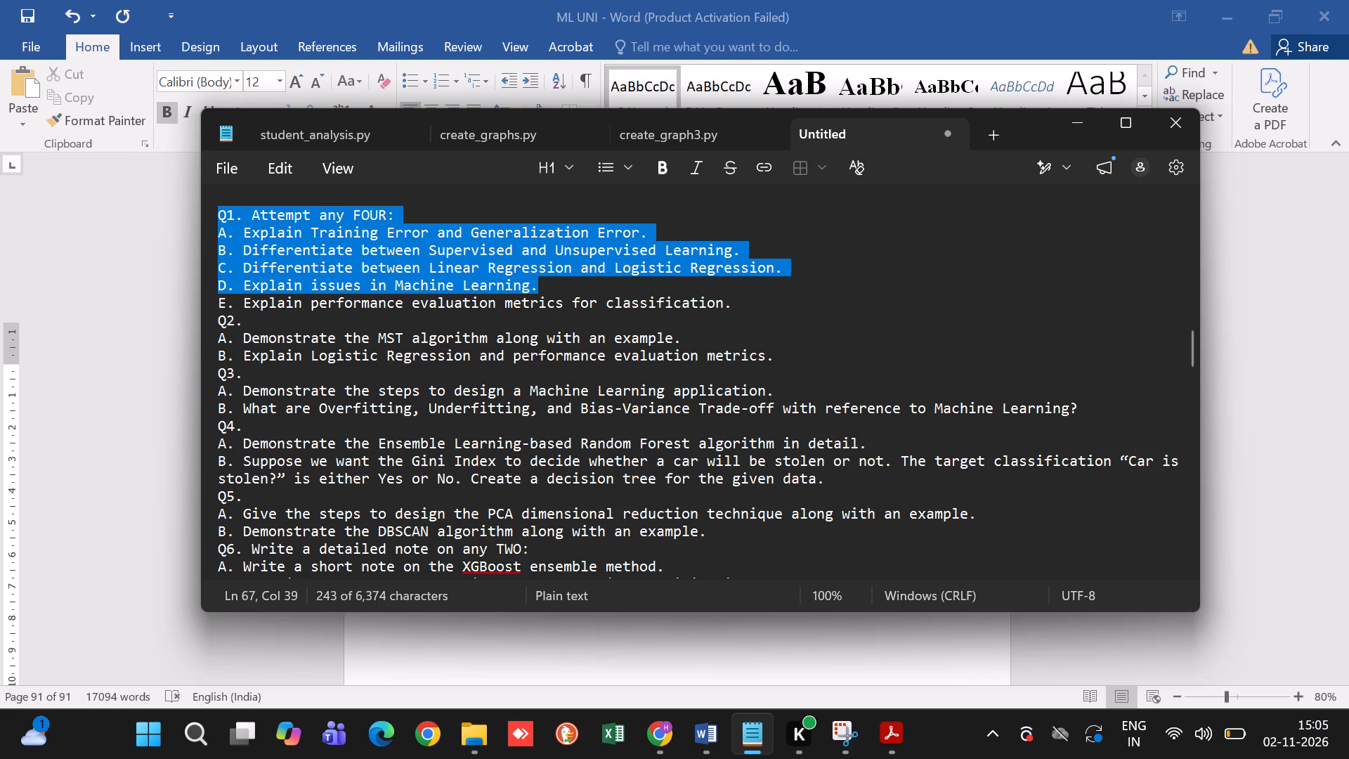
key("BackSpace")
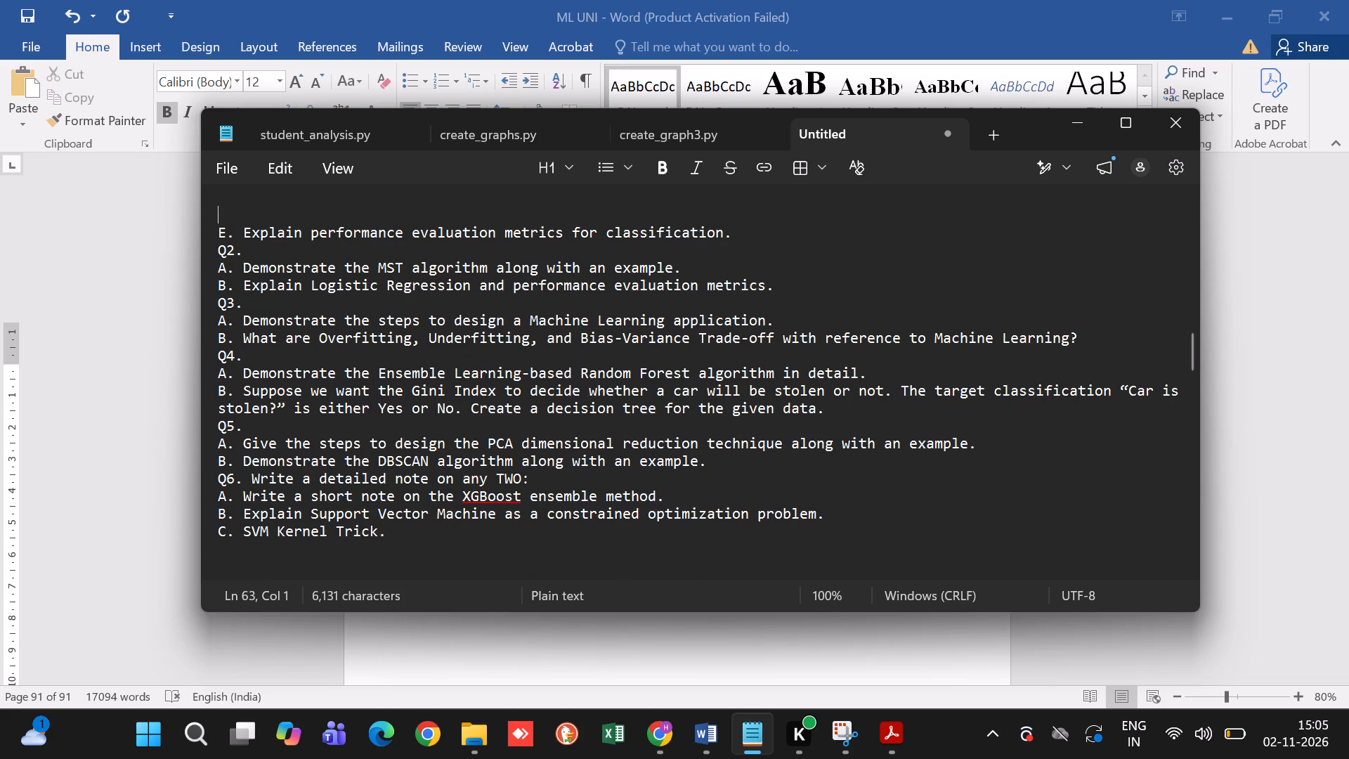
Delete question E on performance evaluation metrics for classification and the Q2 heading below it from the Notepad list.
left_click_drag(689, 258, 491, 239)
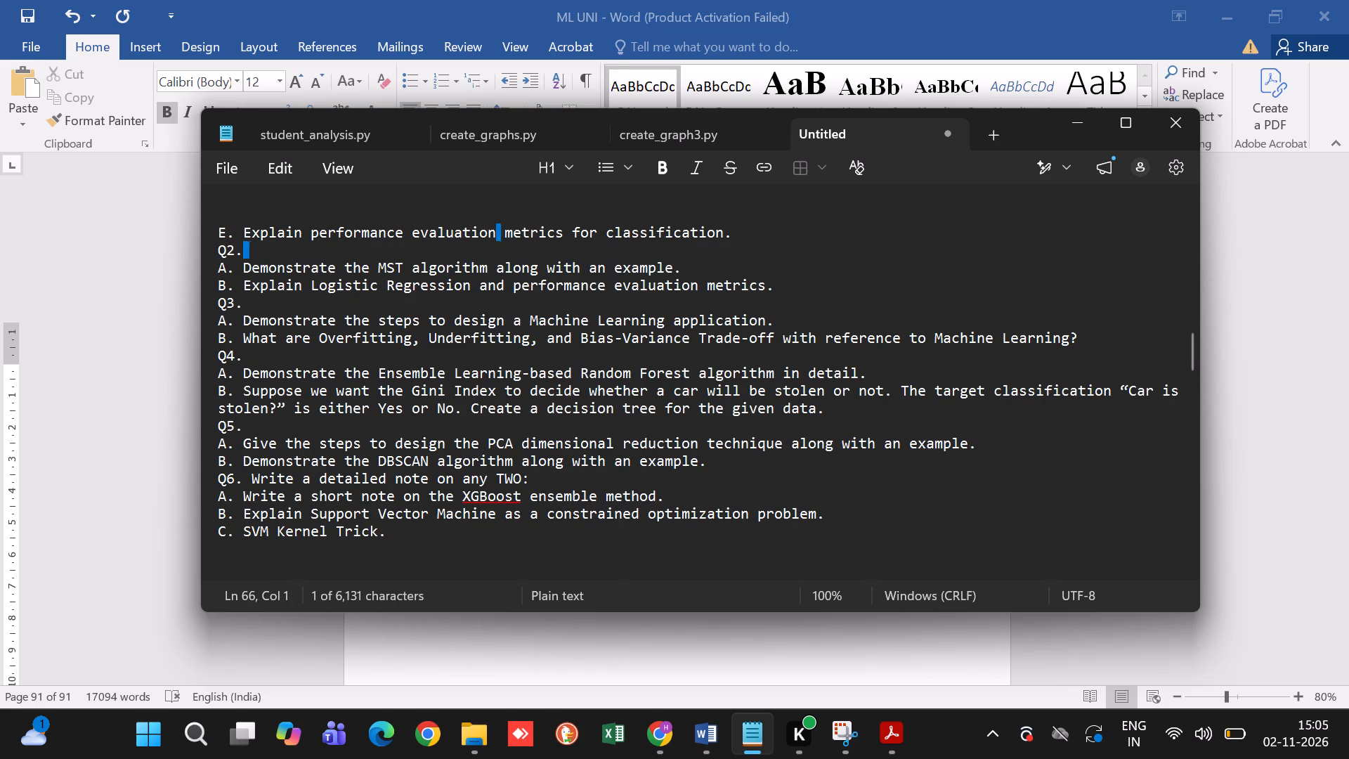
left_click_drag(491, 239, 285, 223)
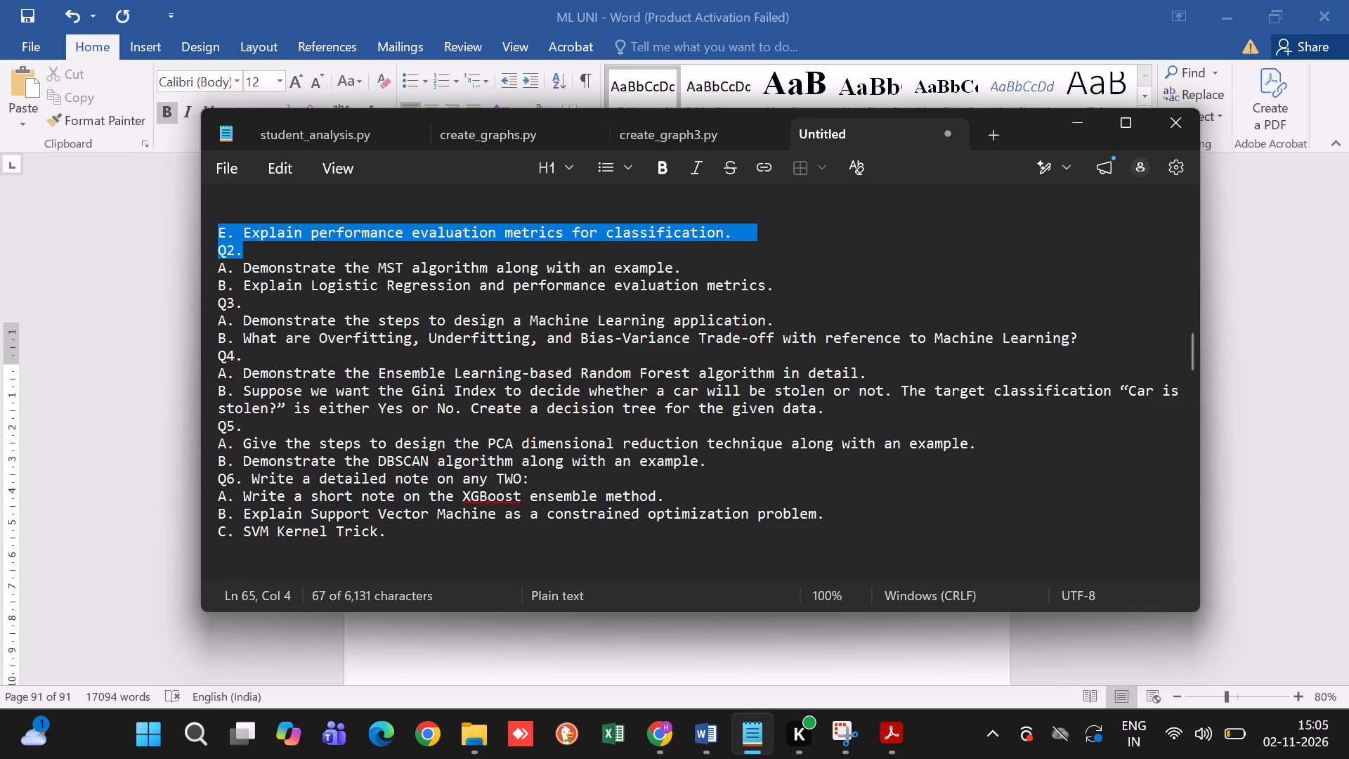
key("BackSpace")
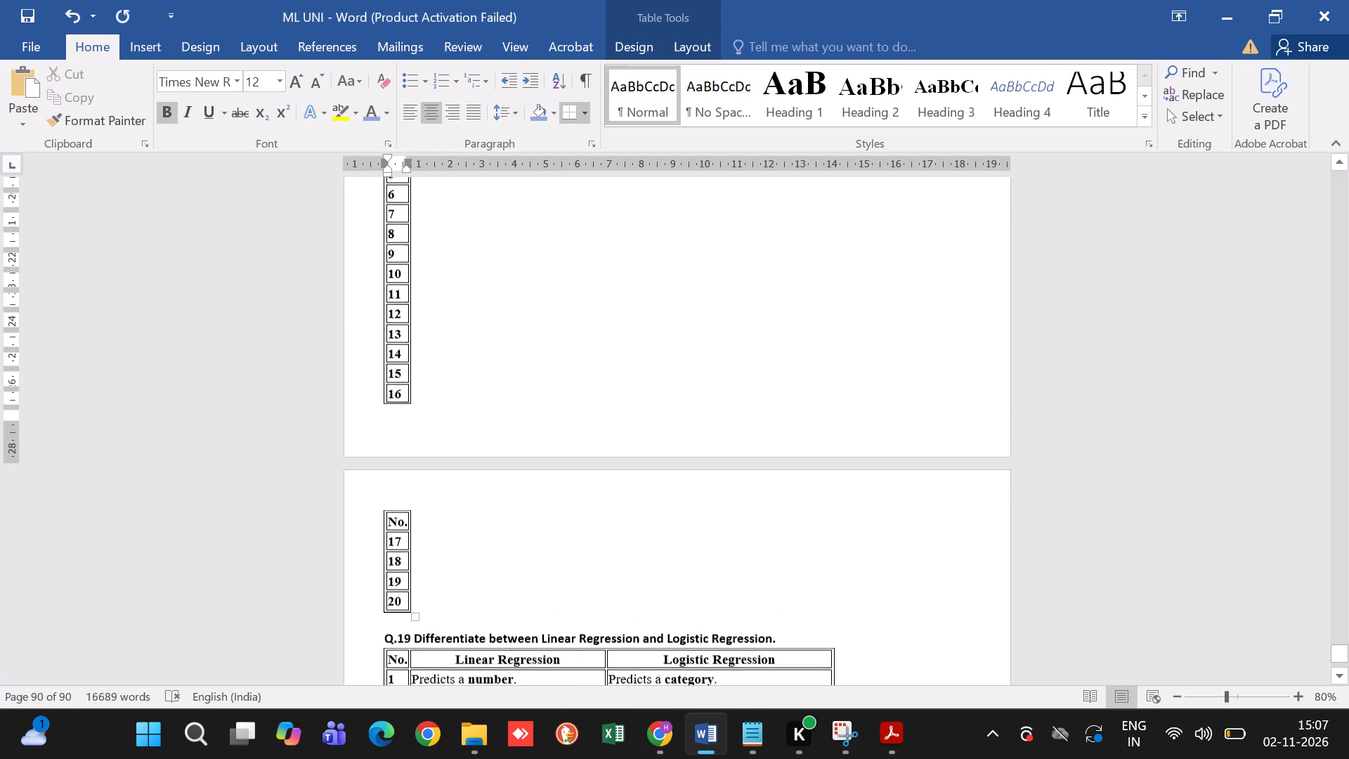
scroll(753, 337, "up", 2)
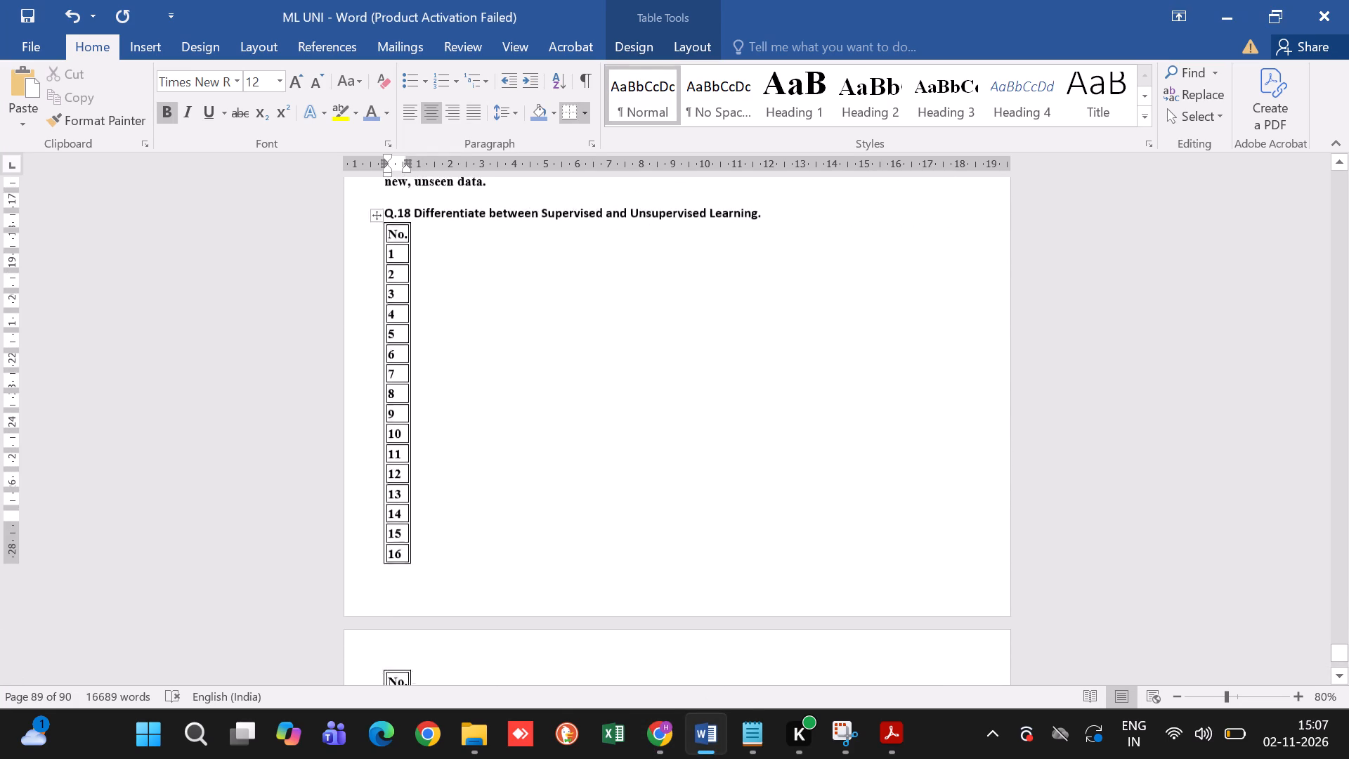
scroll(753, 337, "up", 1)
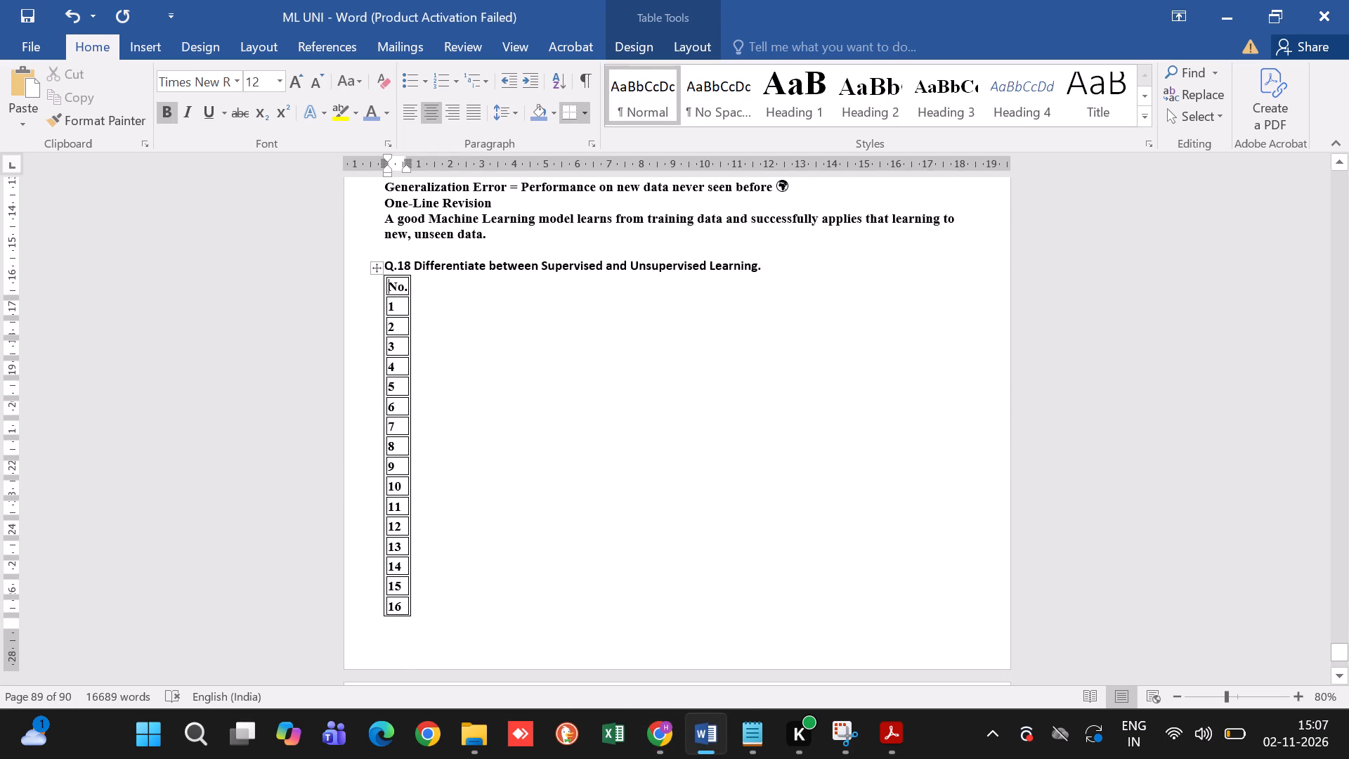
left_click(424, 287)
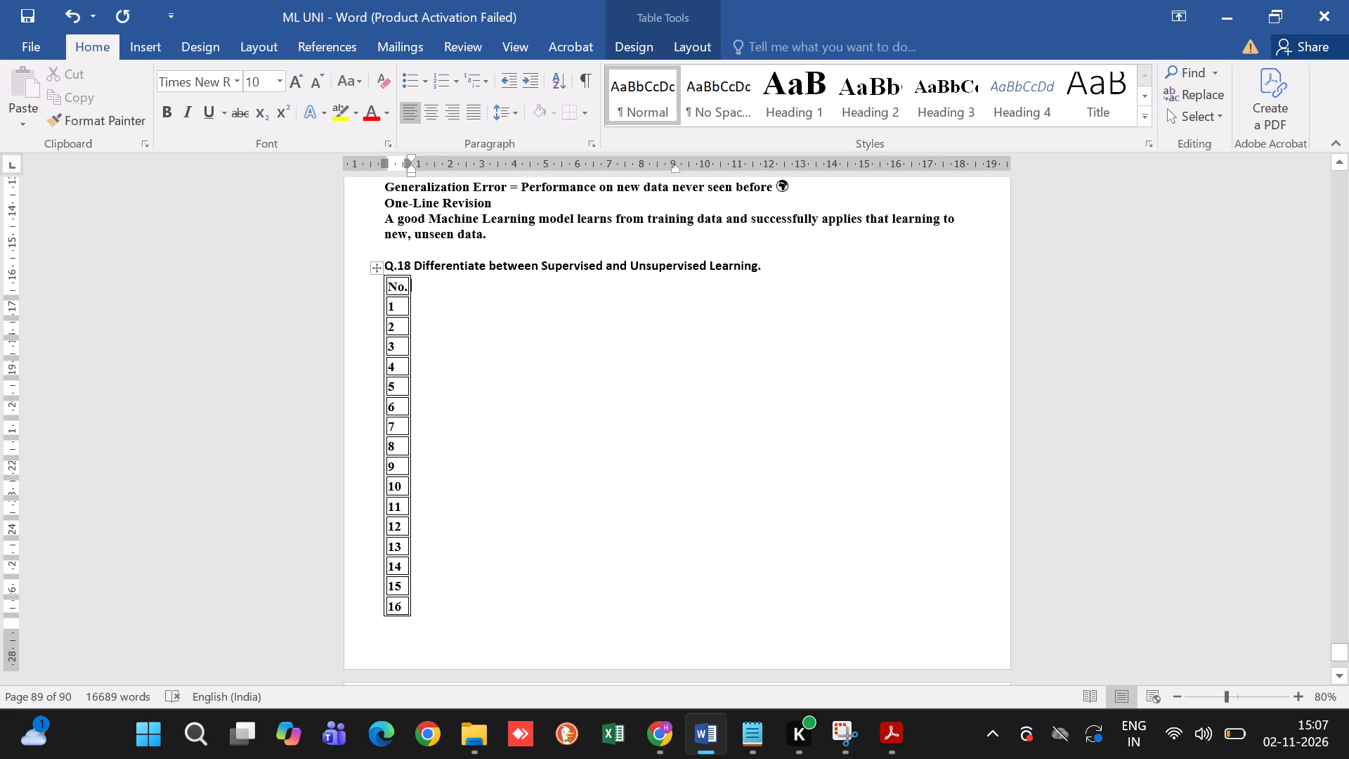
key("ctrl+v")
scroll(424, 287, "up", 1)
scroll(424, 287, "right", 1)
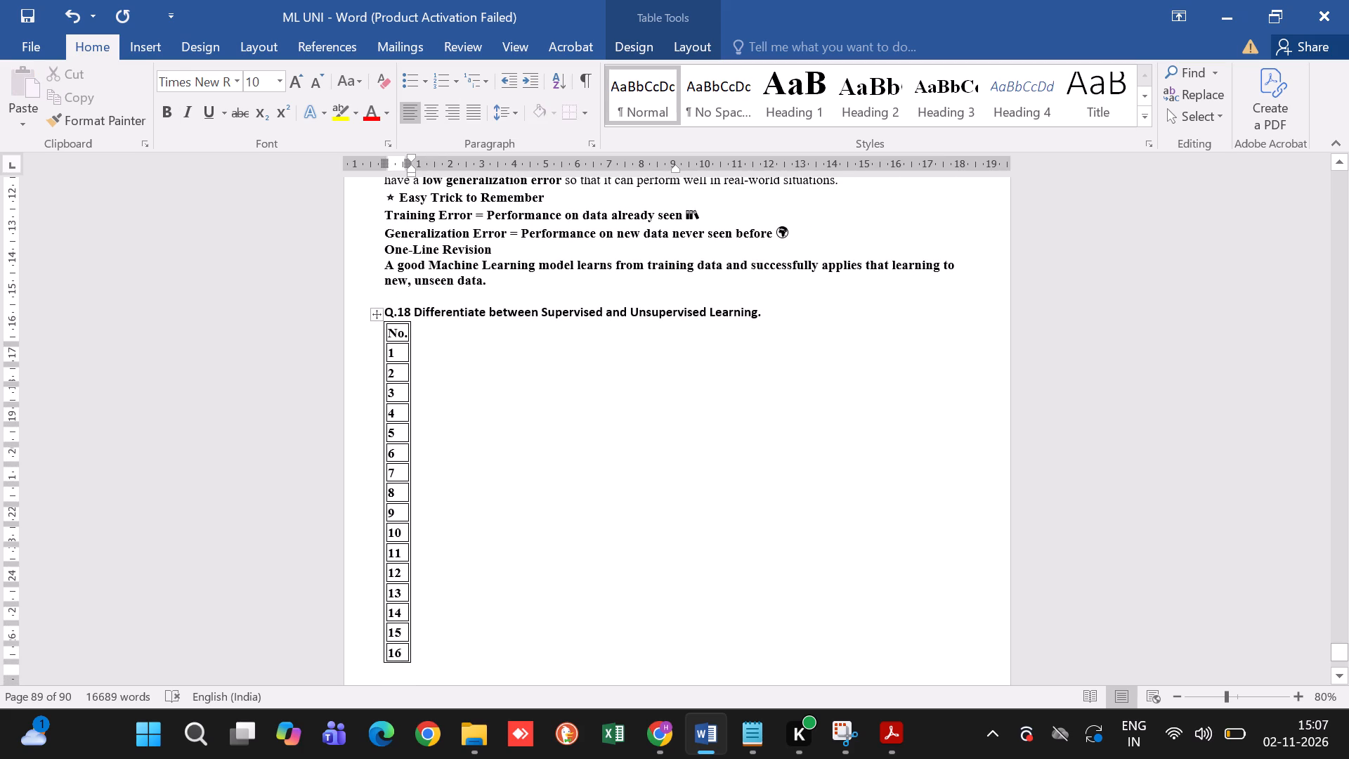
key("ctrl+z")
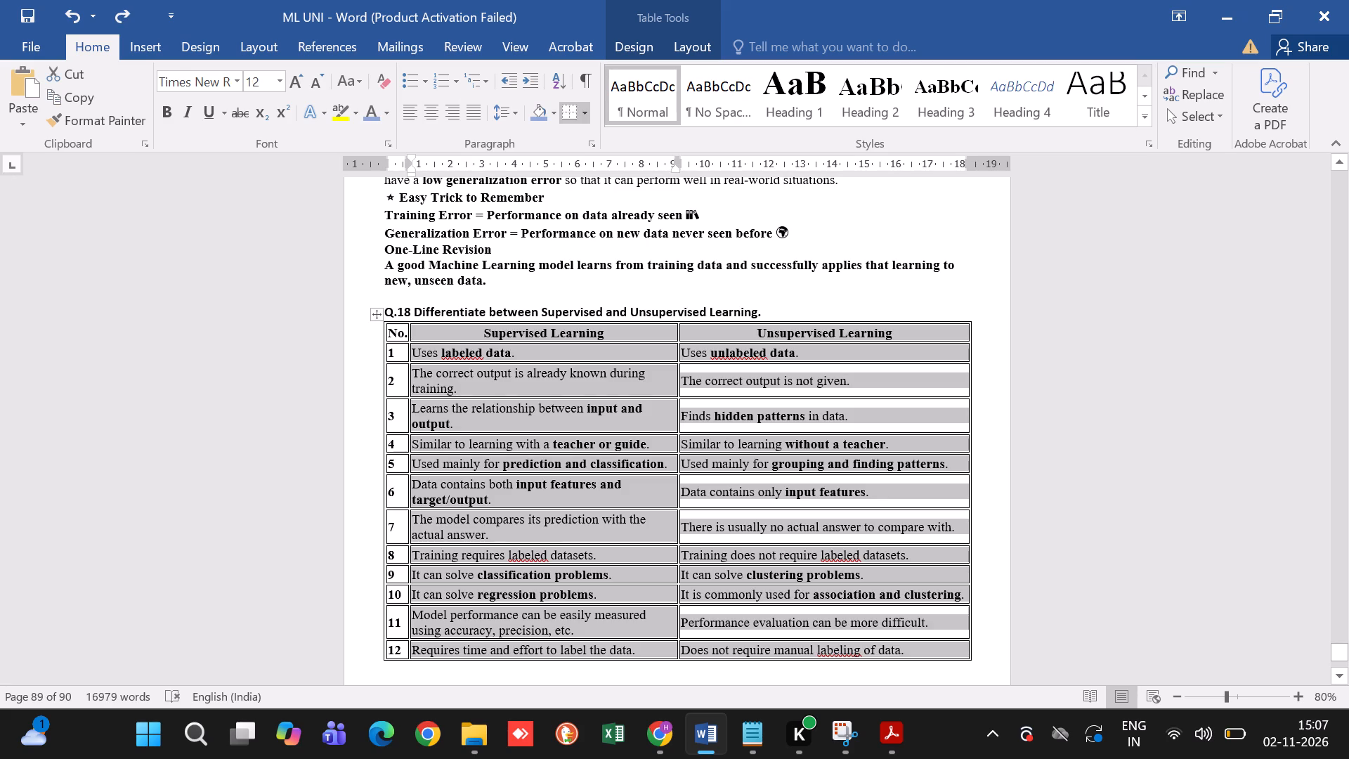
Delete the entire old Supervised and Unsupervised Learning table under the Q.18 heading, from its header row through row 20.
left_click(363, 394)
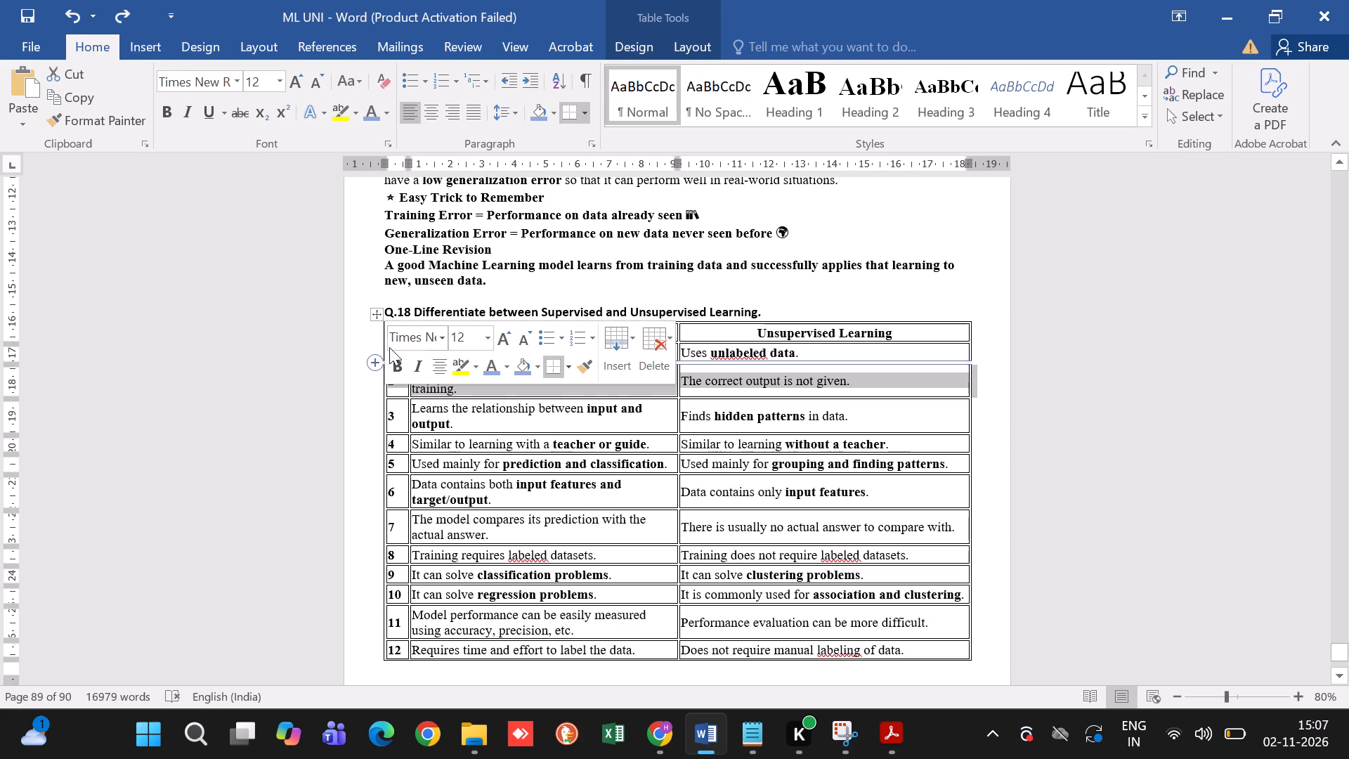
left_click(360, 394)
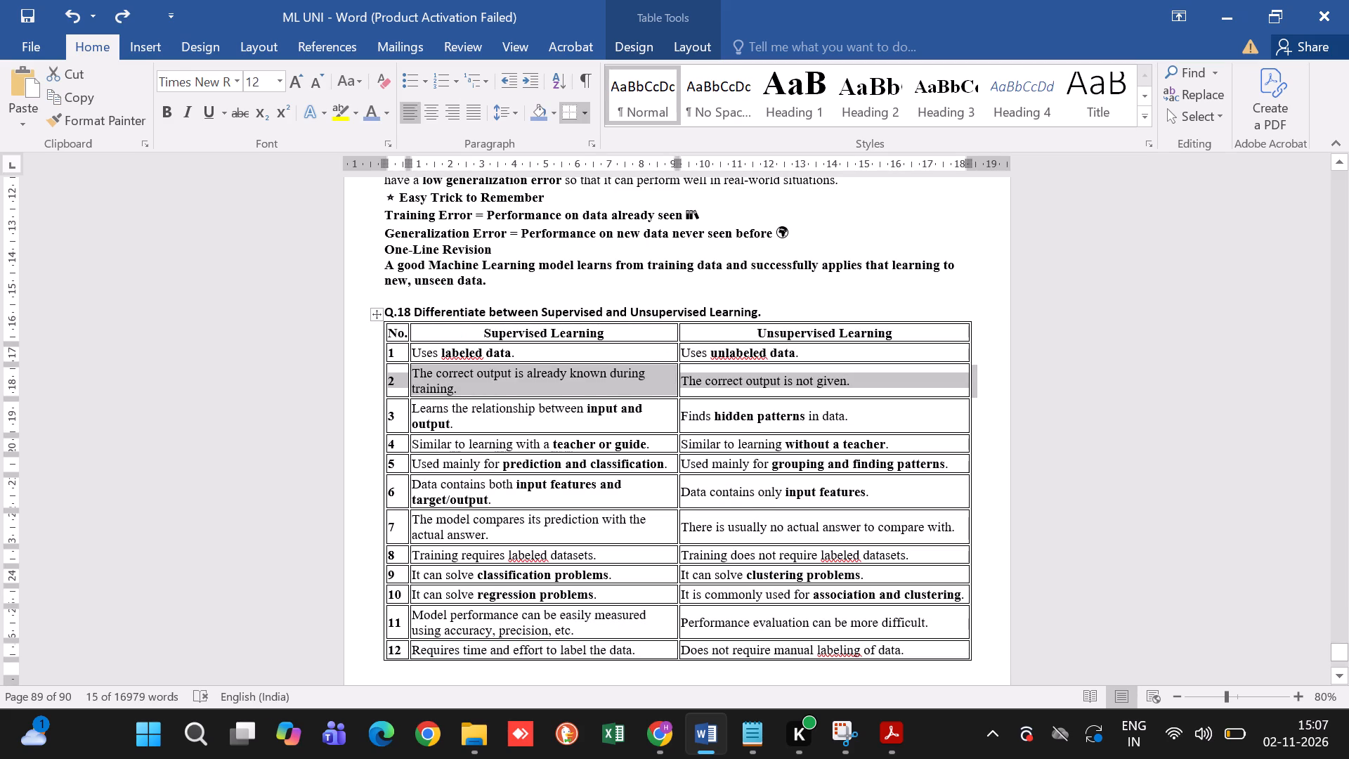
left_click_drag(389, 329, 742, 748)
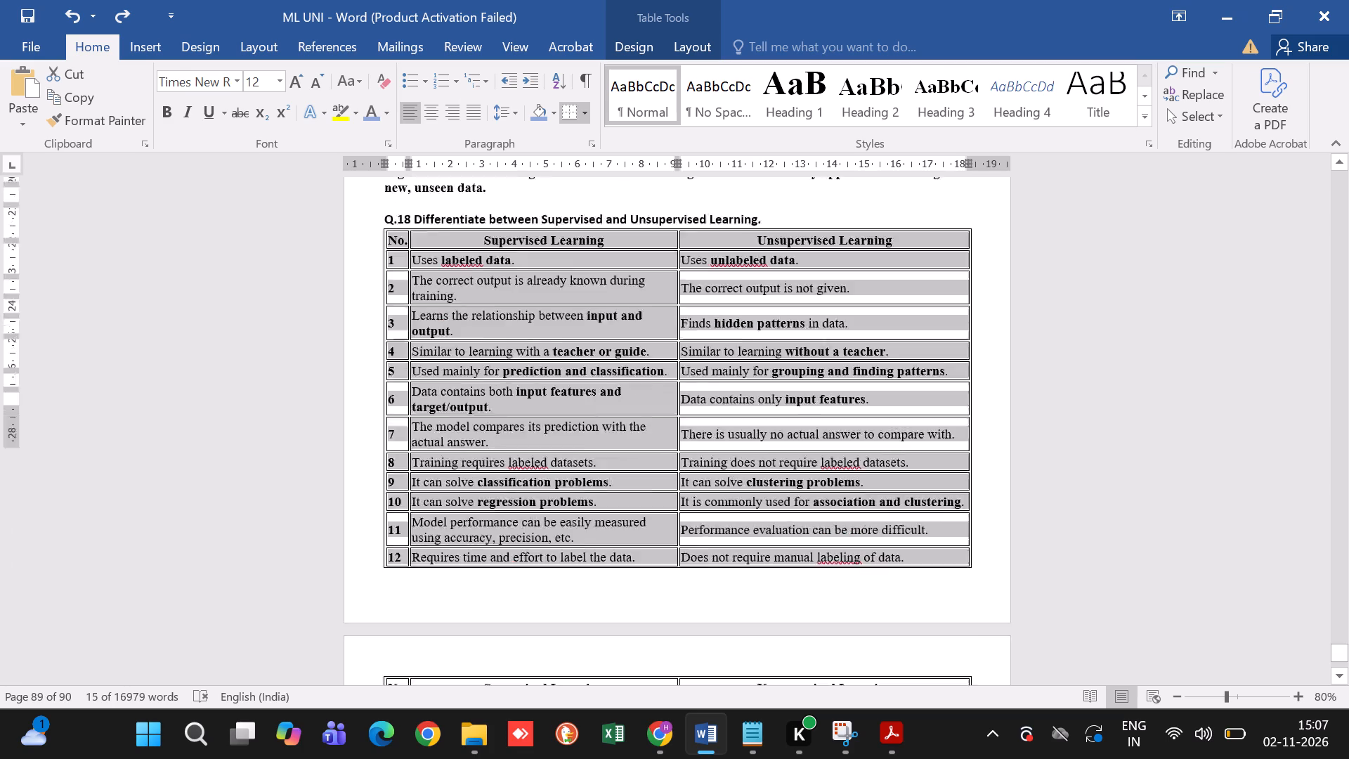
left_click_drag(742, 748, 724, 636)
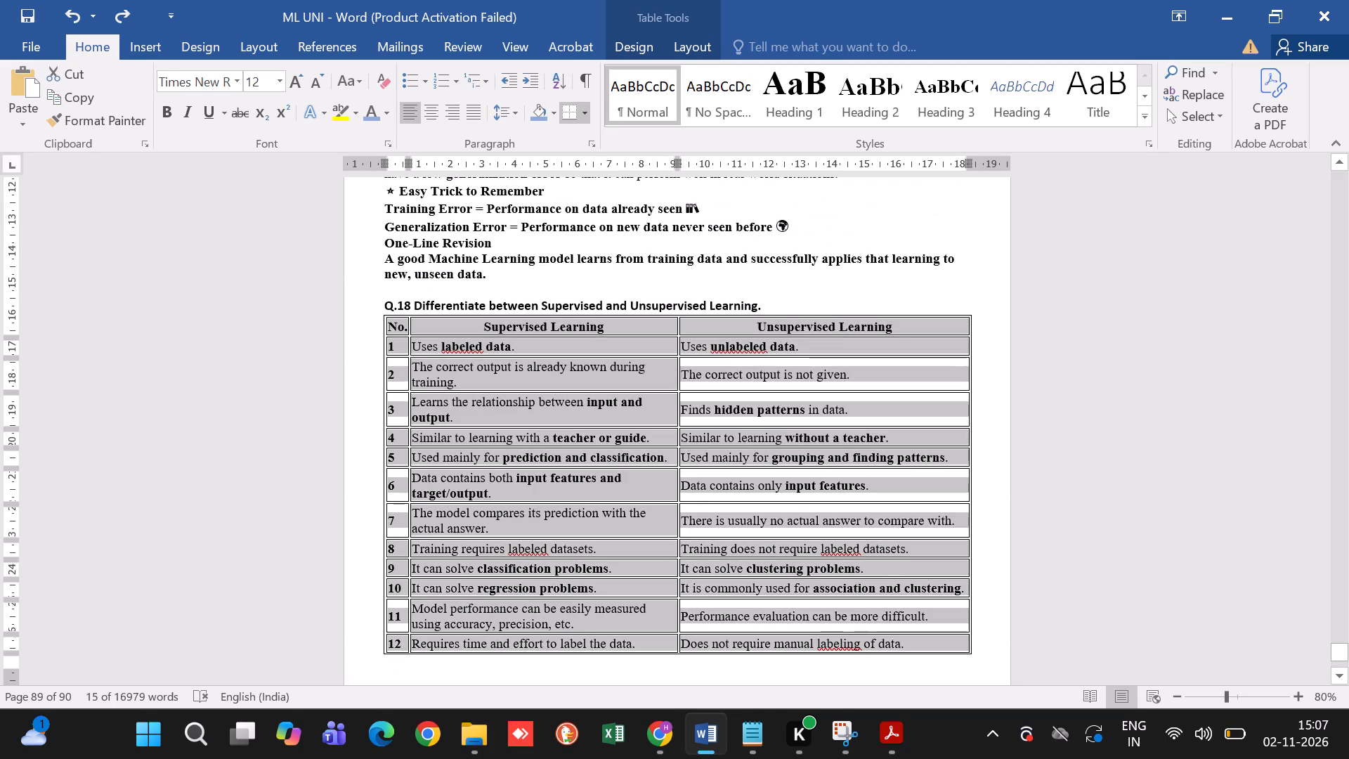
left_click_drag(724, 636, 758, 564)
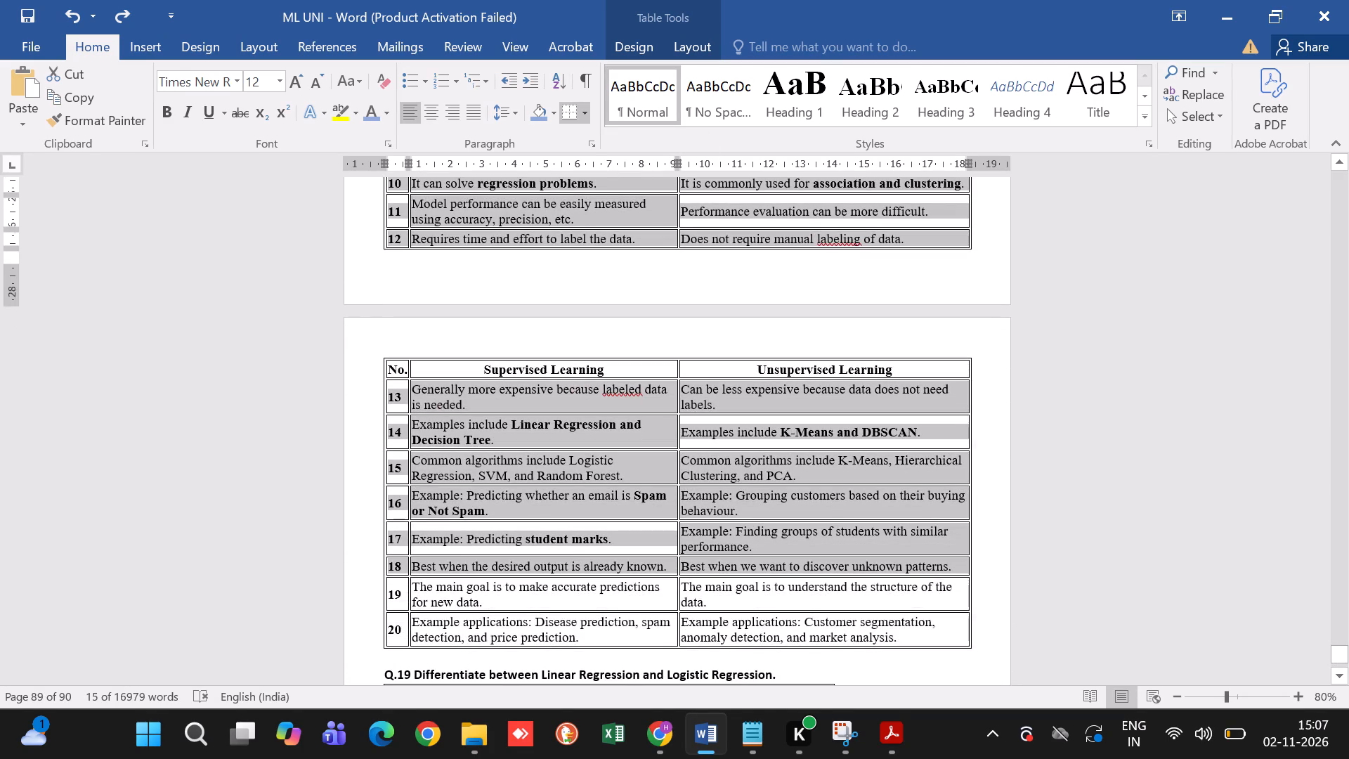
left_click_drag(758, 564, 788, 621)
key("BackSpace")
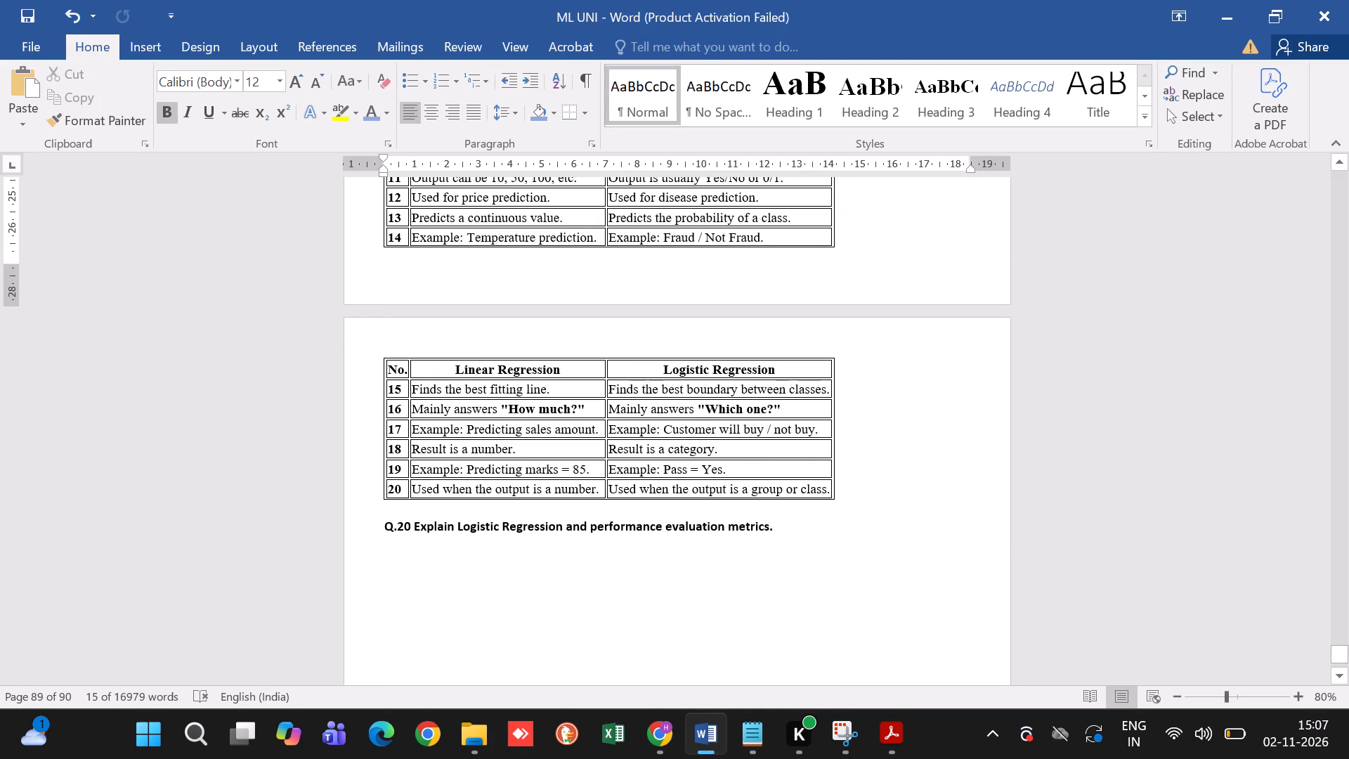
Paste the copied simplified Supervised and Unsupervised Learning comparison into the empty space under the Q.18 heading.
scroll(788, 621, "up", 3)
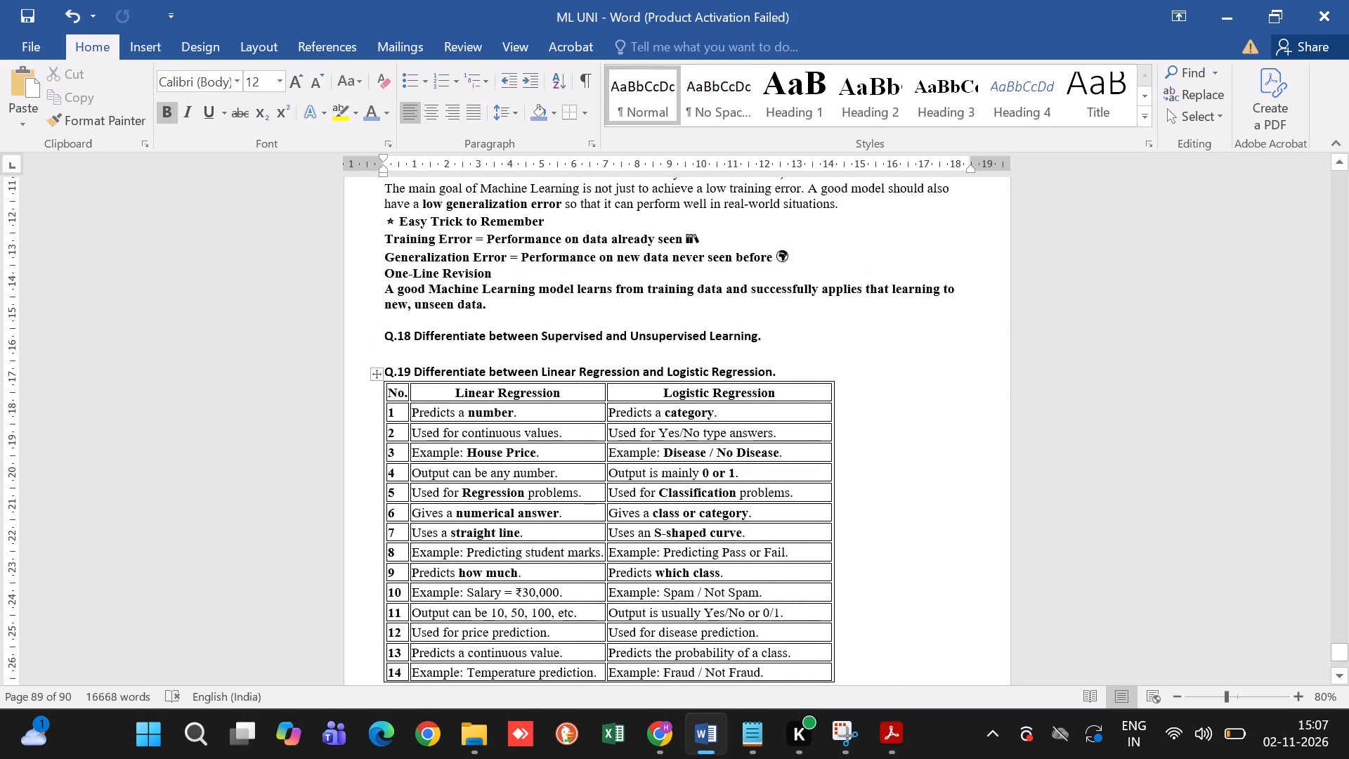
key("ctrl+v")
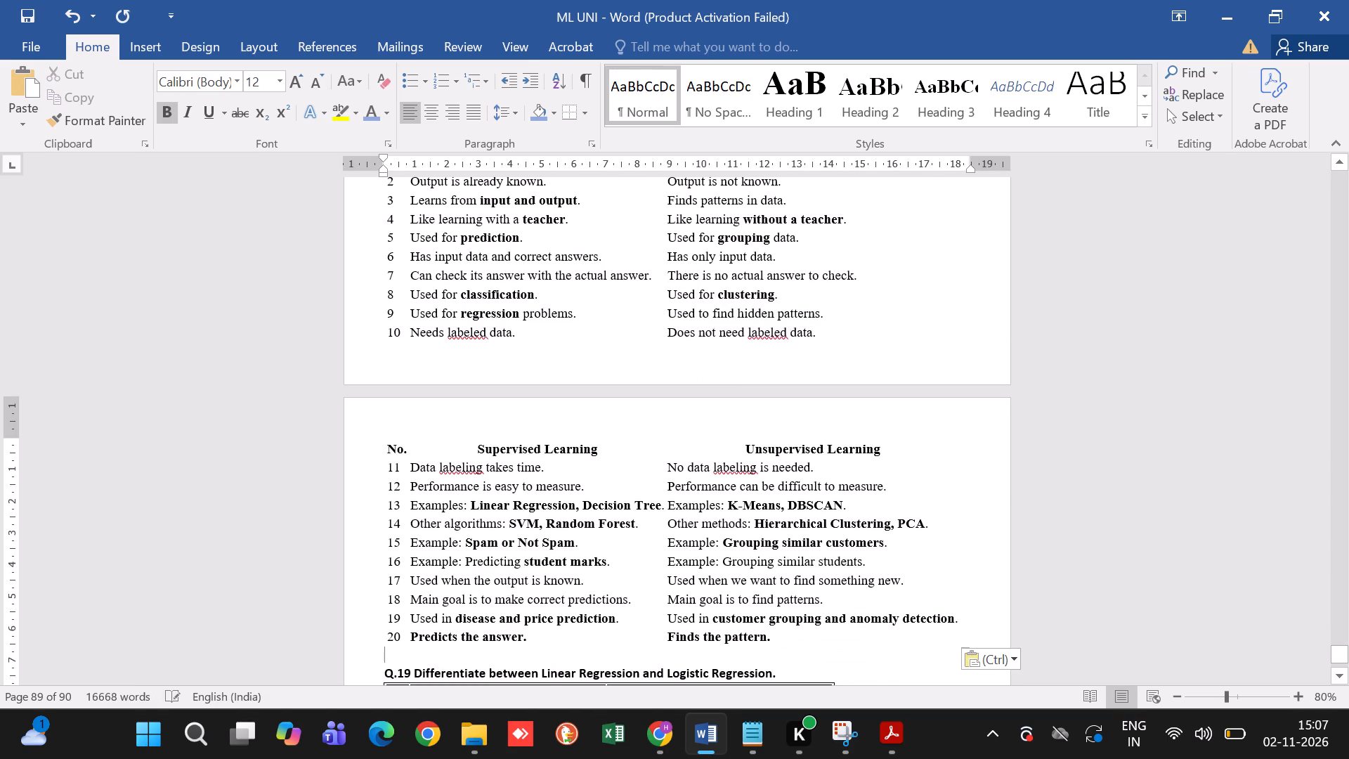
Apply All Borders to the whole newly pasted Supervised and Unsupervised Learning table.
scroll(682, 446, "up", 2)
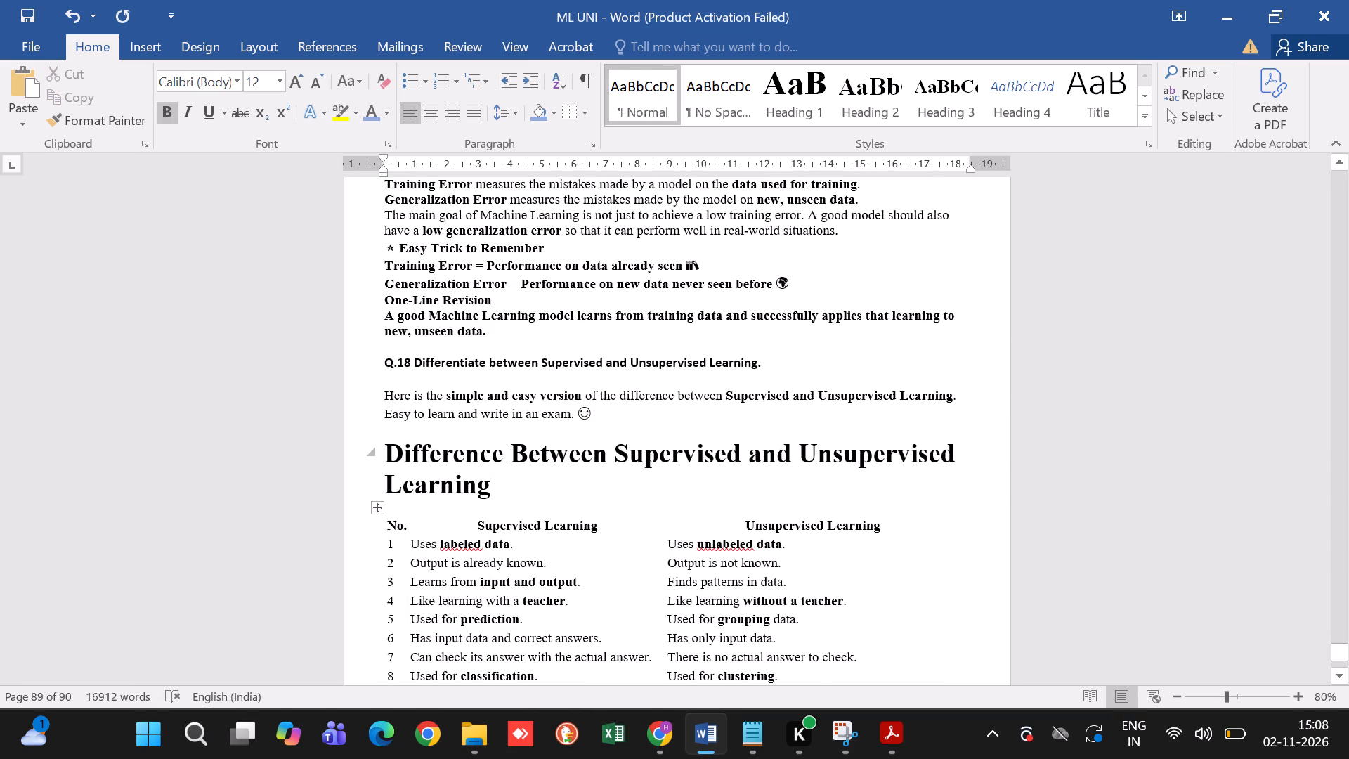
left_click(374, 511)
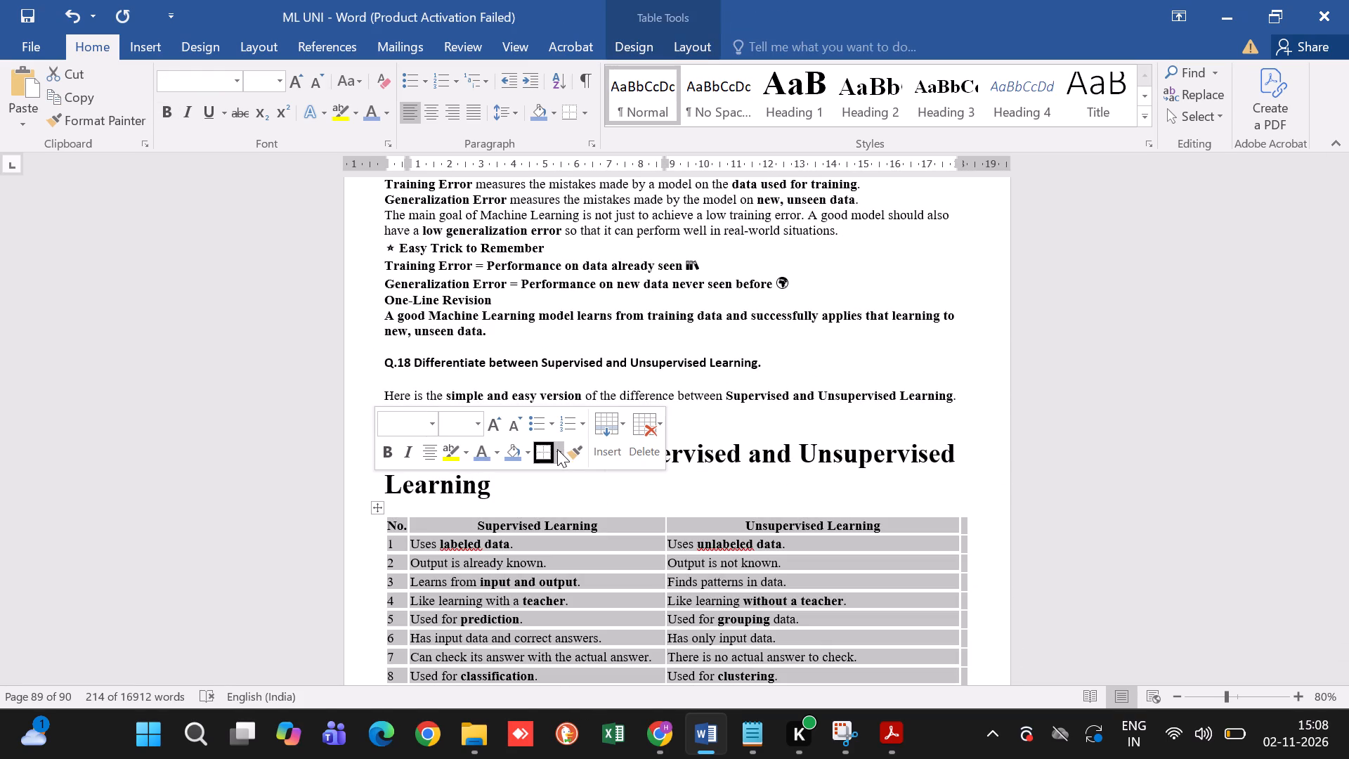
left_click(557, 449)
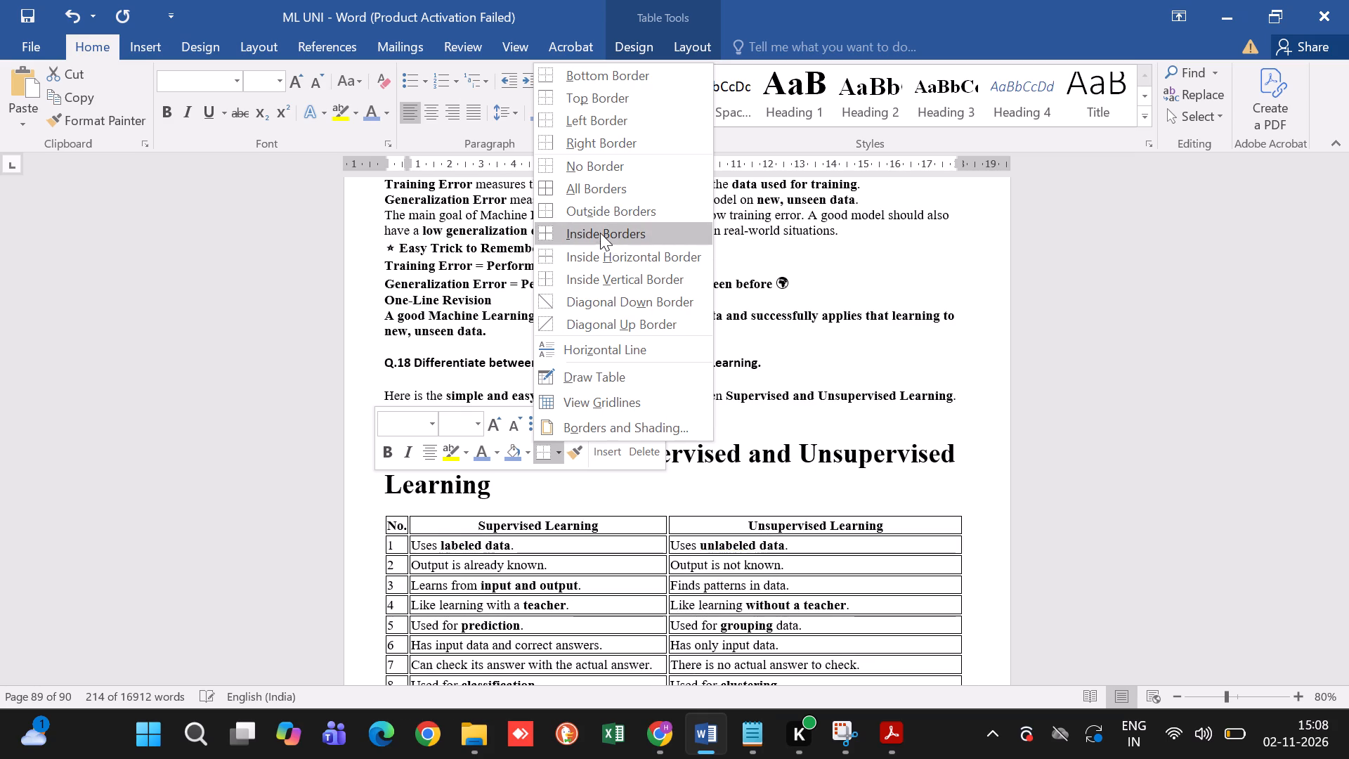
left_click(596, 197)
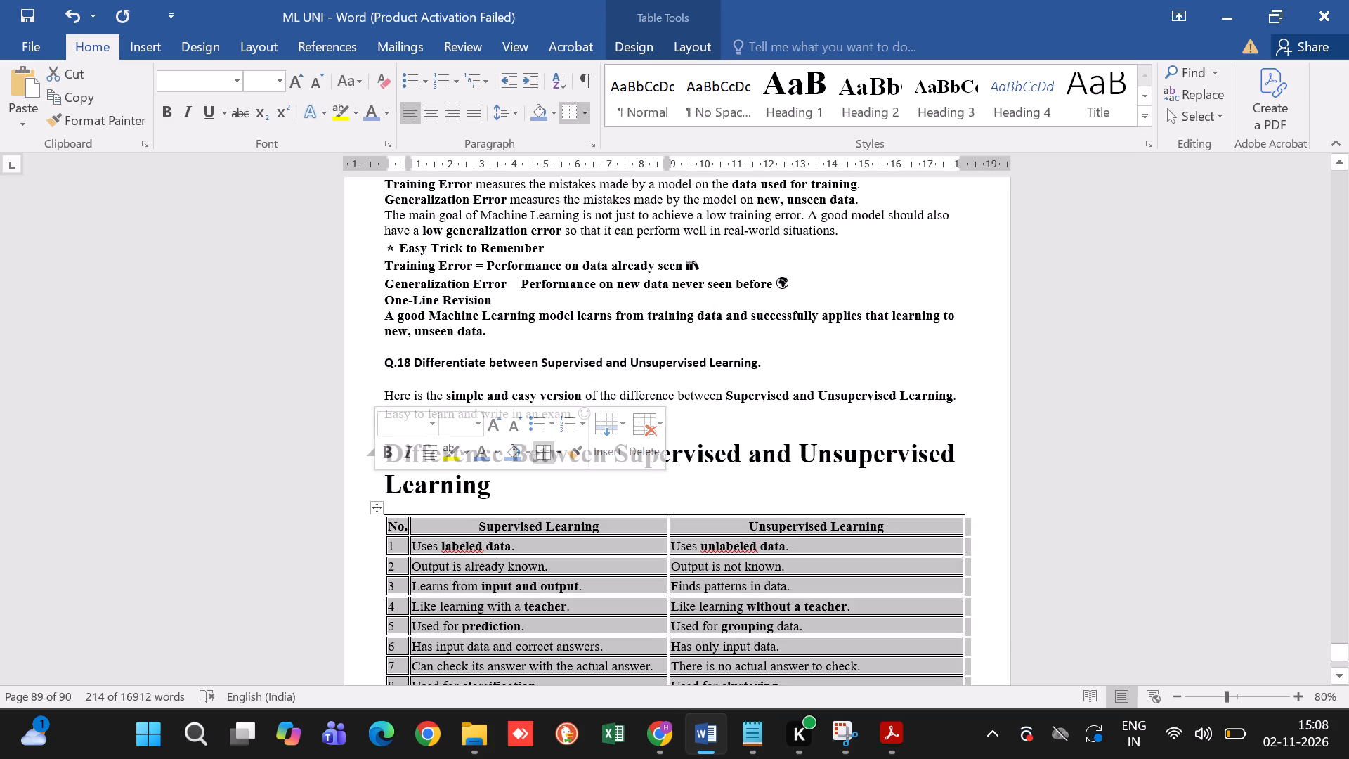
left_click(790, 471)
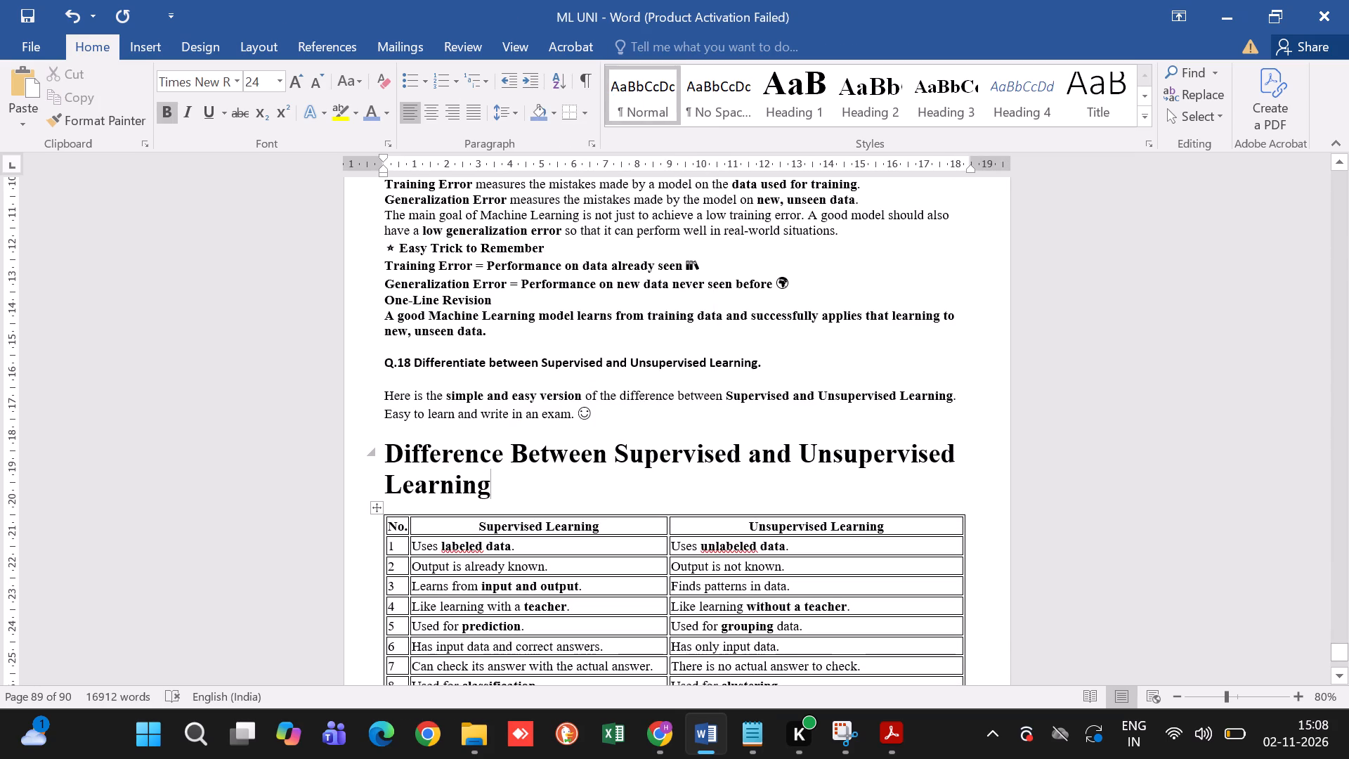
Delete the pasted "Here is the simple and easy version" intro and the large "Difference Between Supervised and Unsupervised Learning" title above the table.
left_click_drag(504, 503, 384, 397)
key("BackSpace")
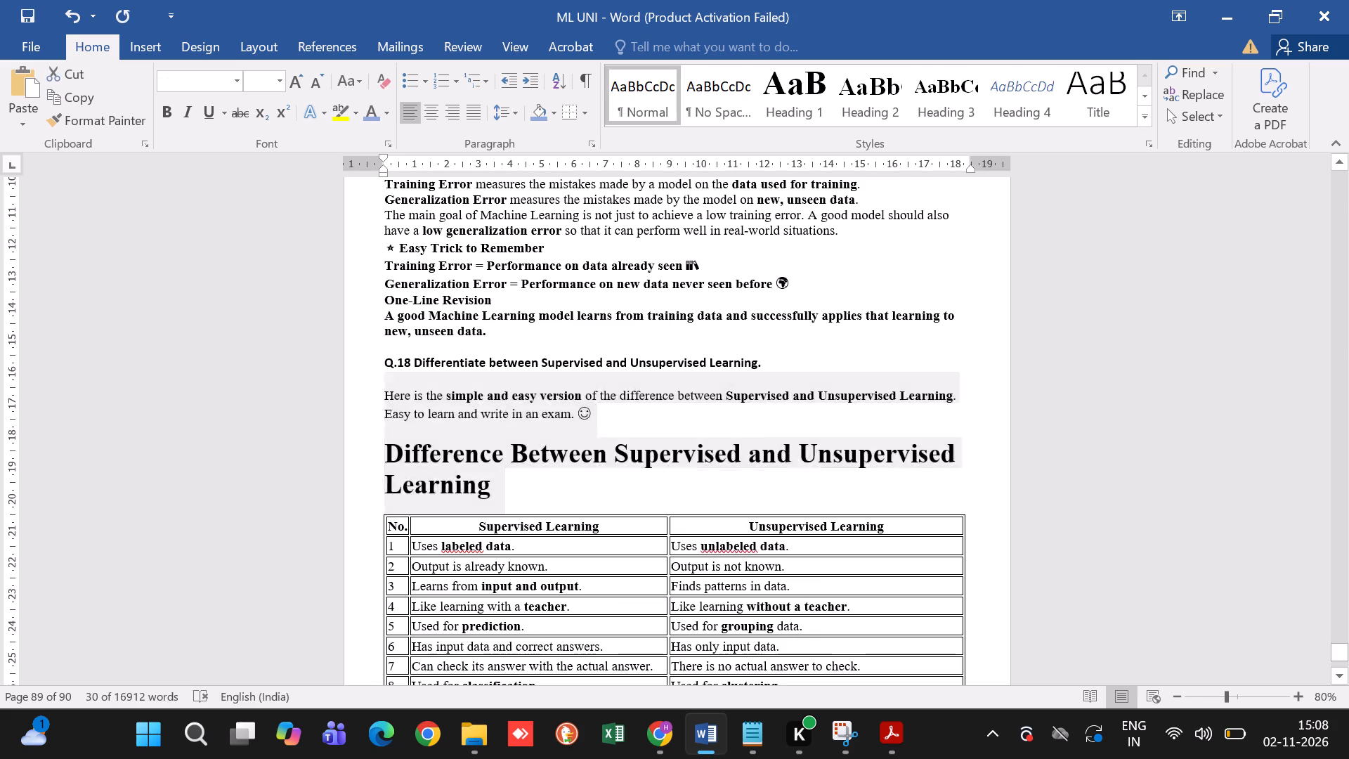
key("BackSpace")
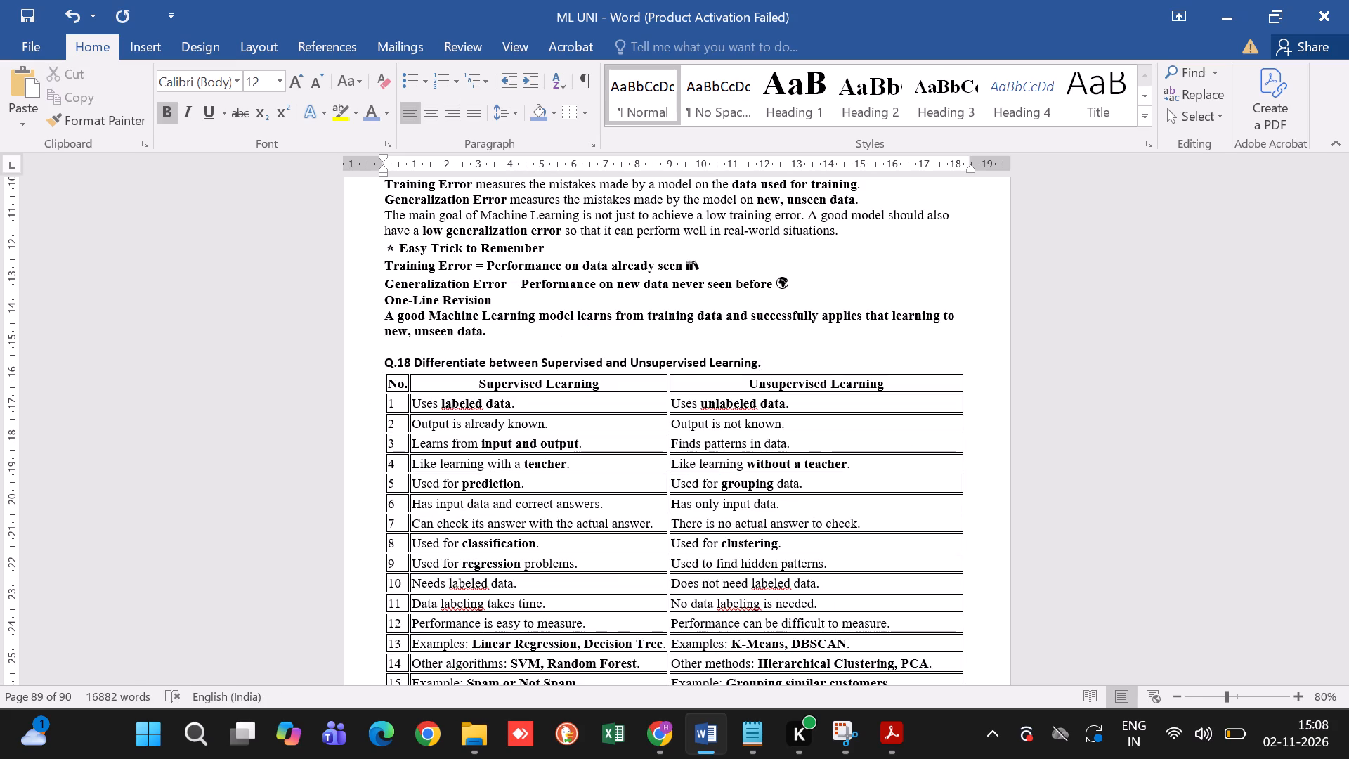
scroll(384, 397, "down", 6)
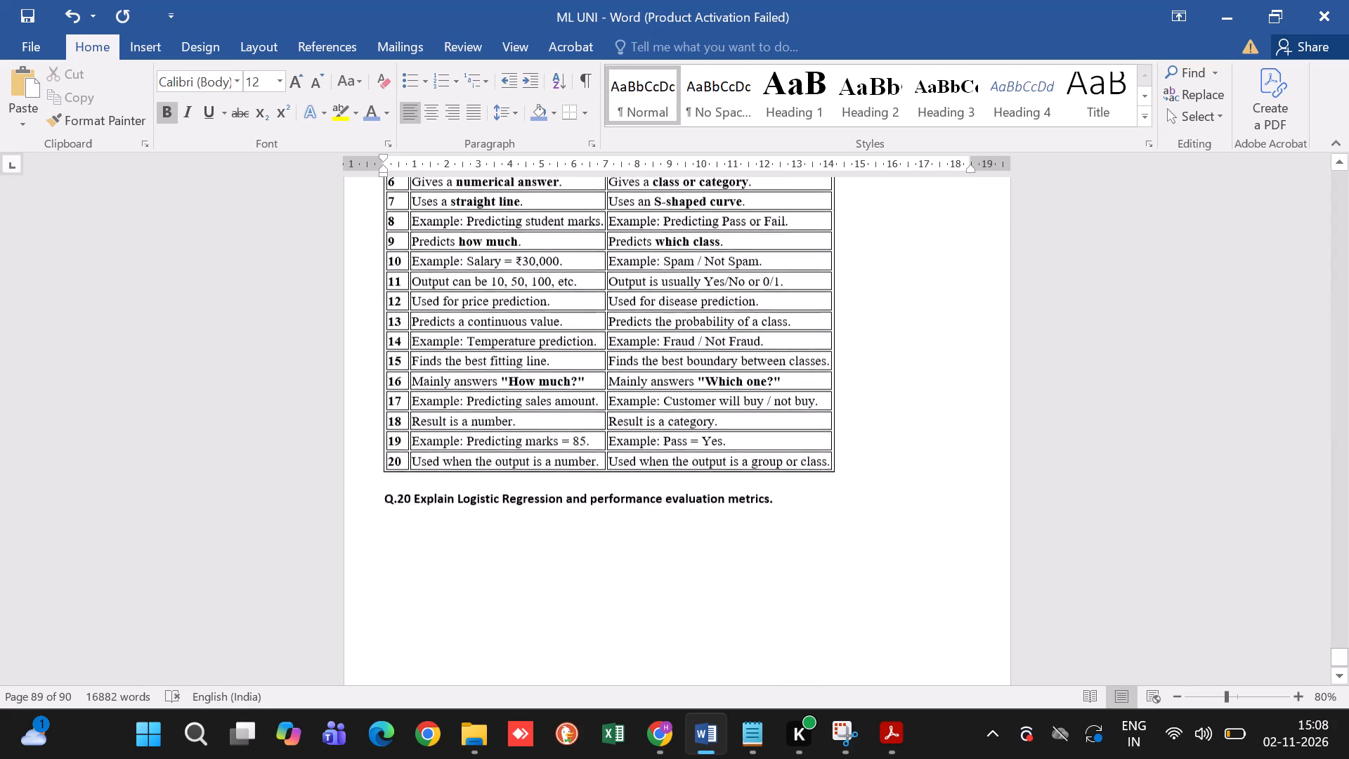
scroll(384, 397, "down", 1)
left_click(752, 725)
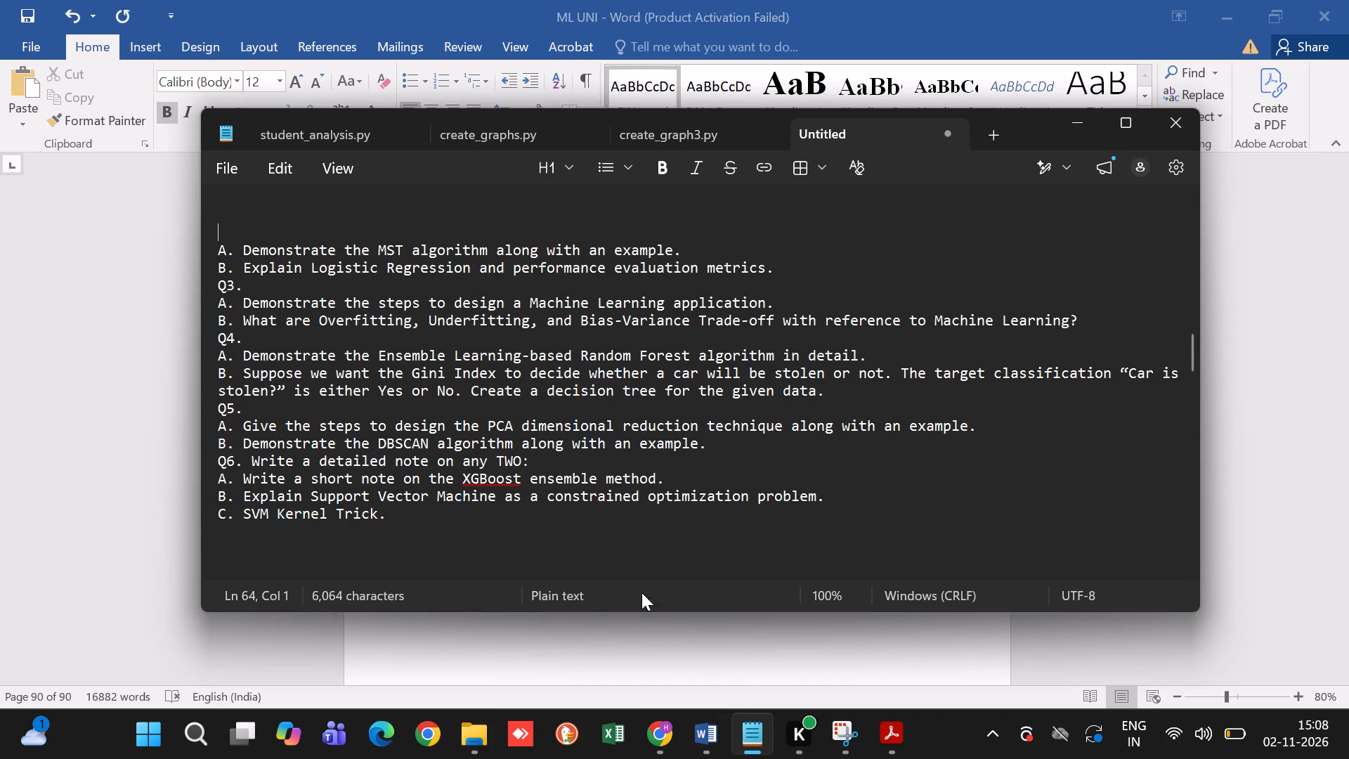
left_click(708, 729)
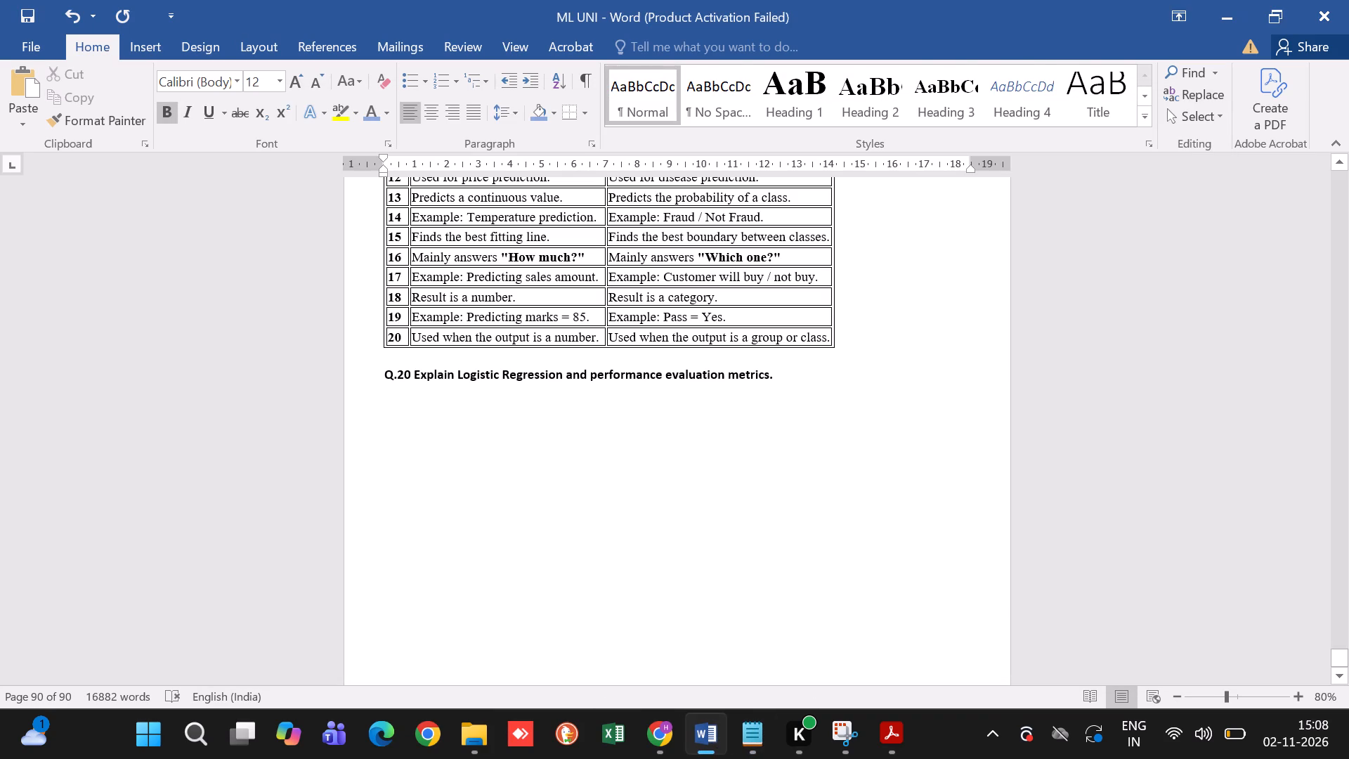
left_click_drag(412, 377, 778, 403)
key("ctrl+c")
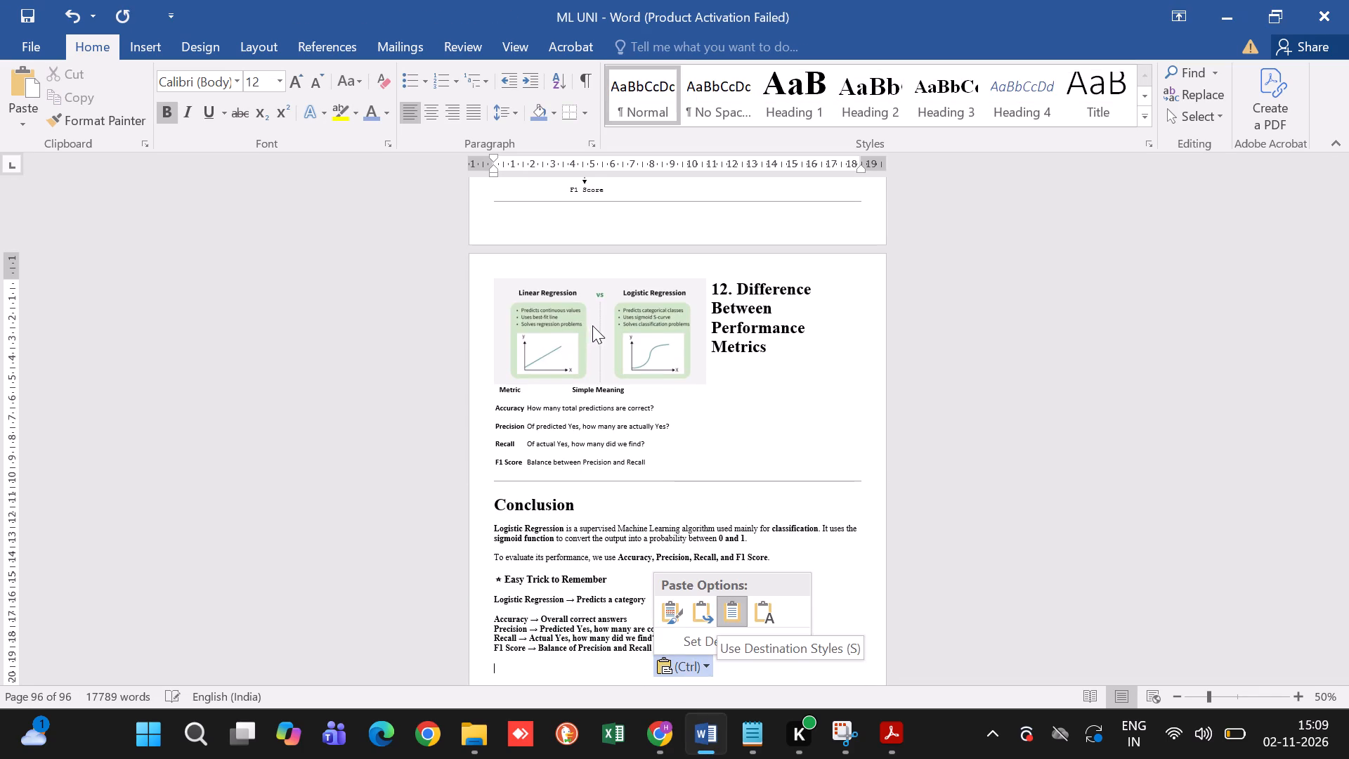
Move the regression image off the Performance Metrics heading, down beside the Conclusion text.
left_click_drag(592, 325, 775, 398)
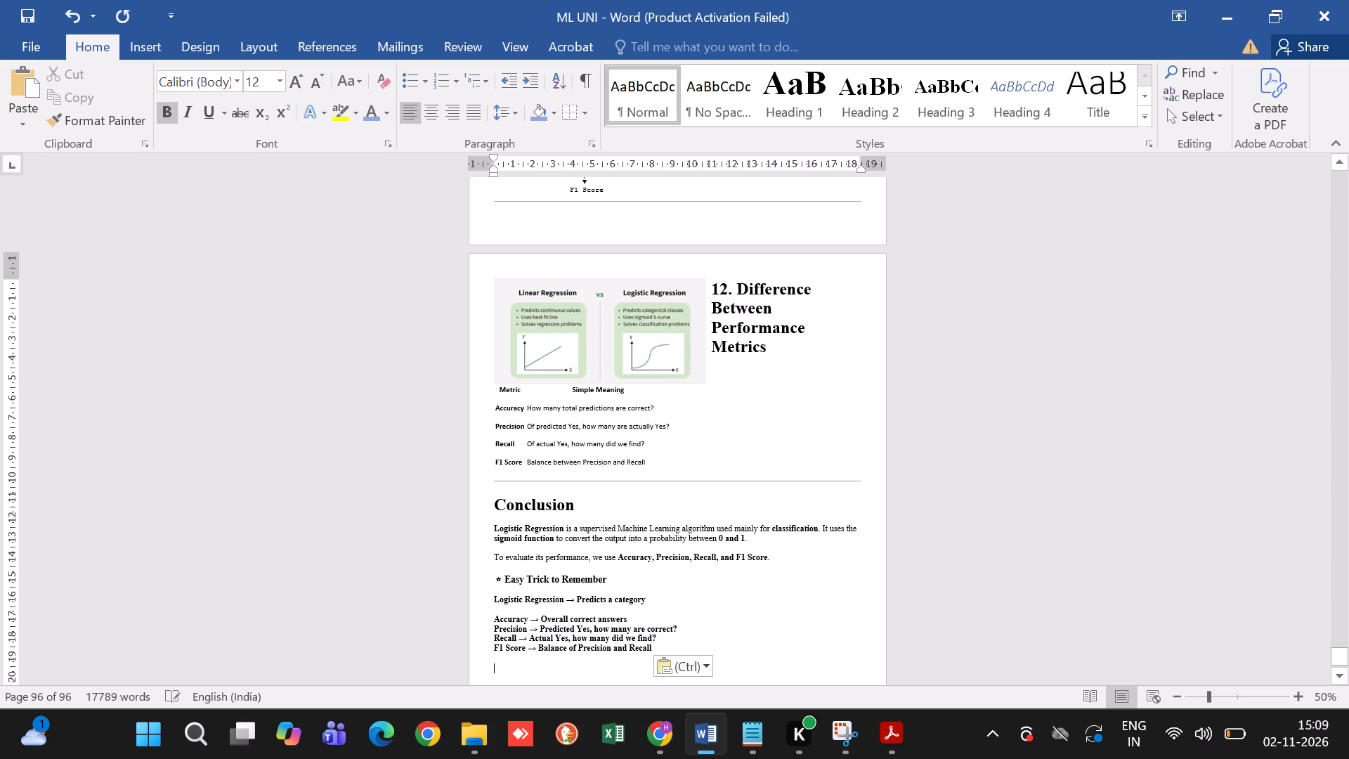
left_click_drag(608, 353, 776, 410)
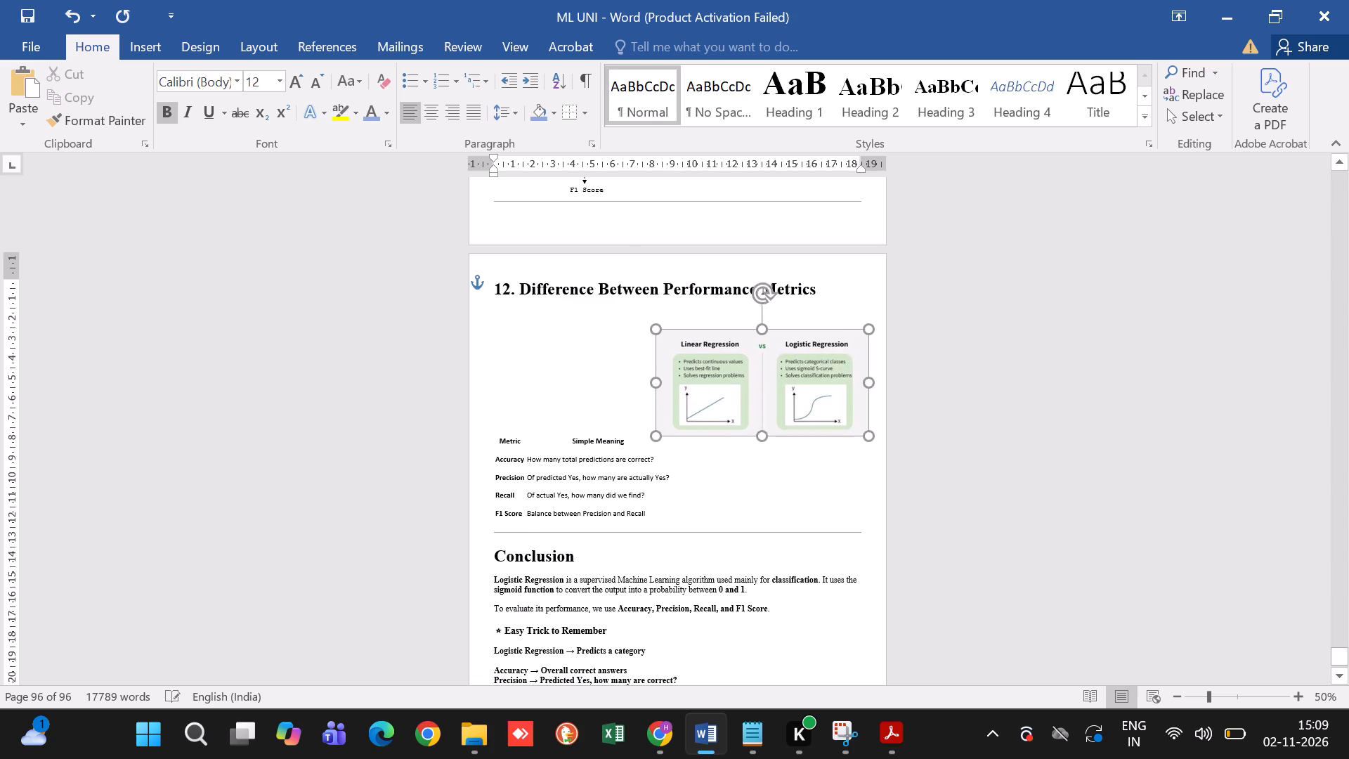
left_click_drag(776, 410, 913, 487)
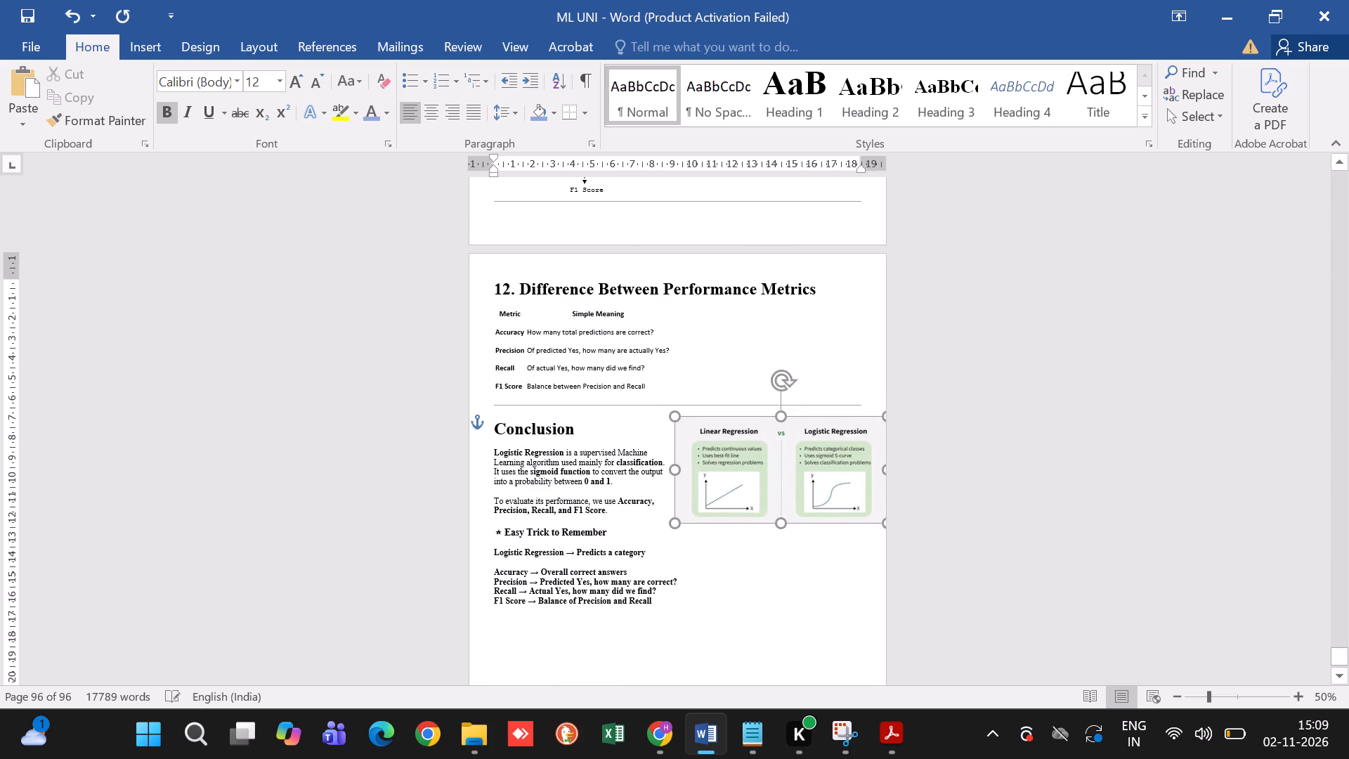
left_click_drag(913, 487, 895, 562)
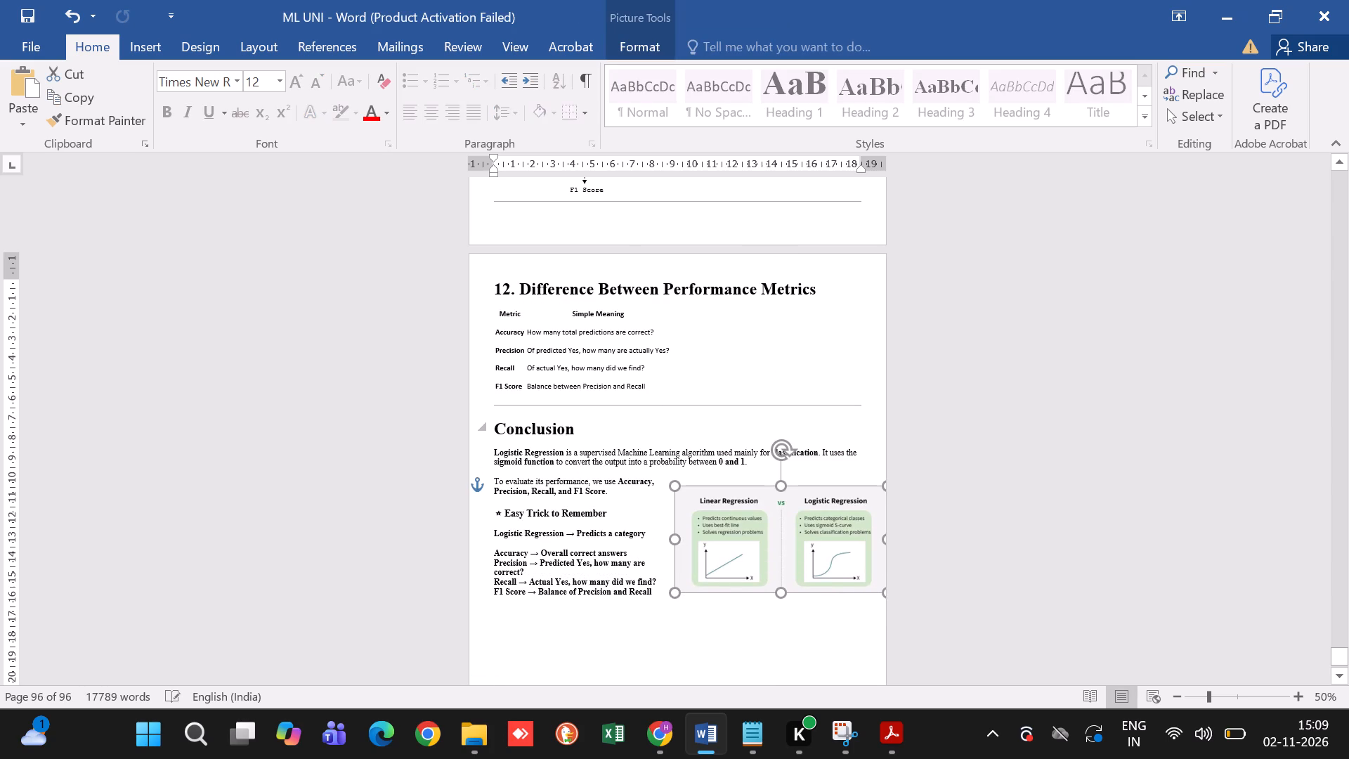
Apply all borders to the Metric and Simple Meaning table under "12. Difference Between Performance Metrics".
scroll(752, 417, "up", 3, "ctrl")
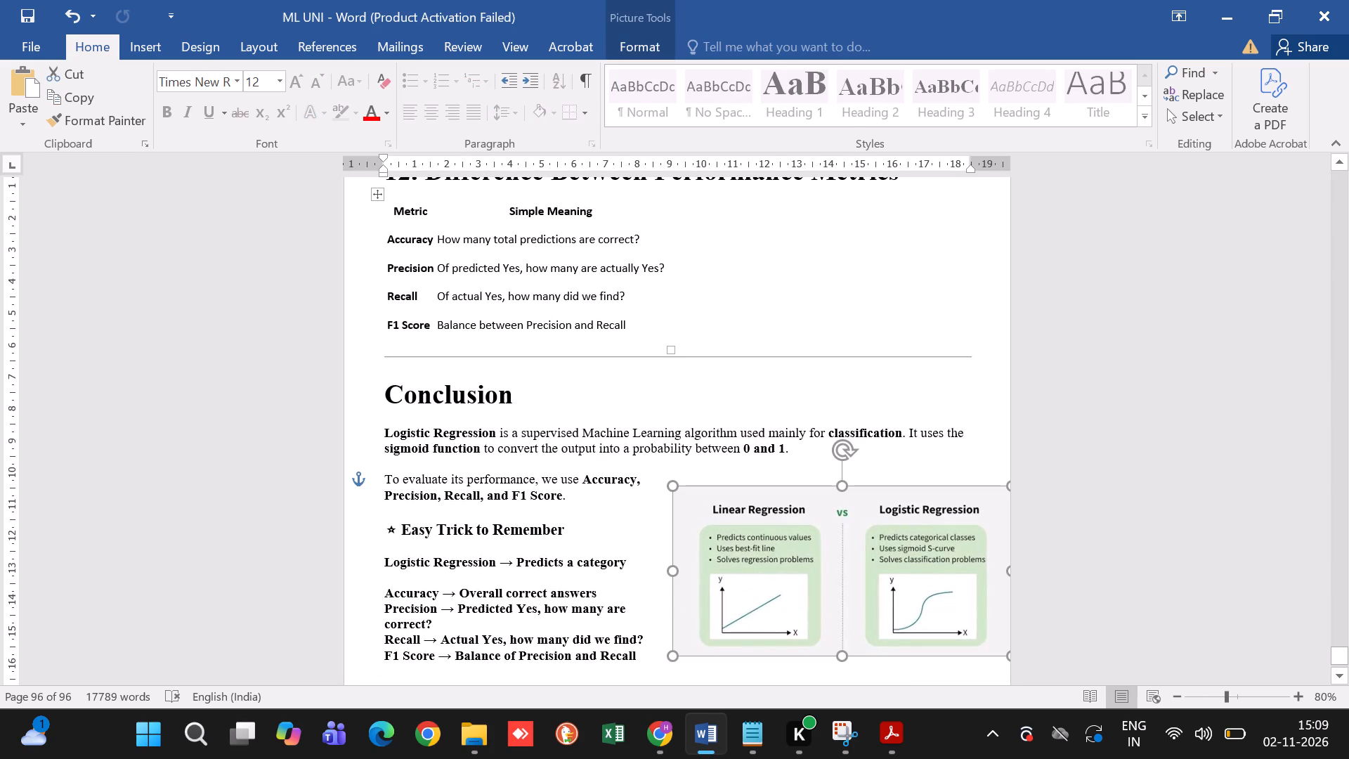
left_click(377, 195)
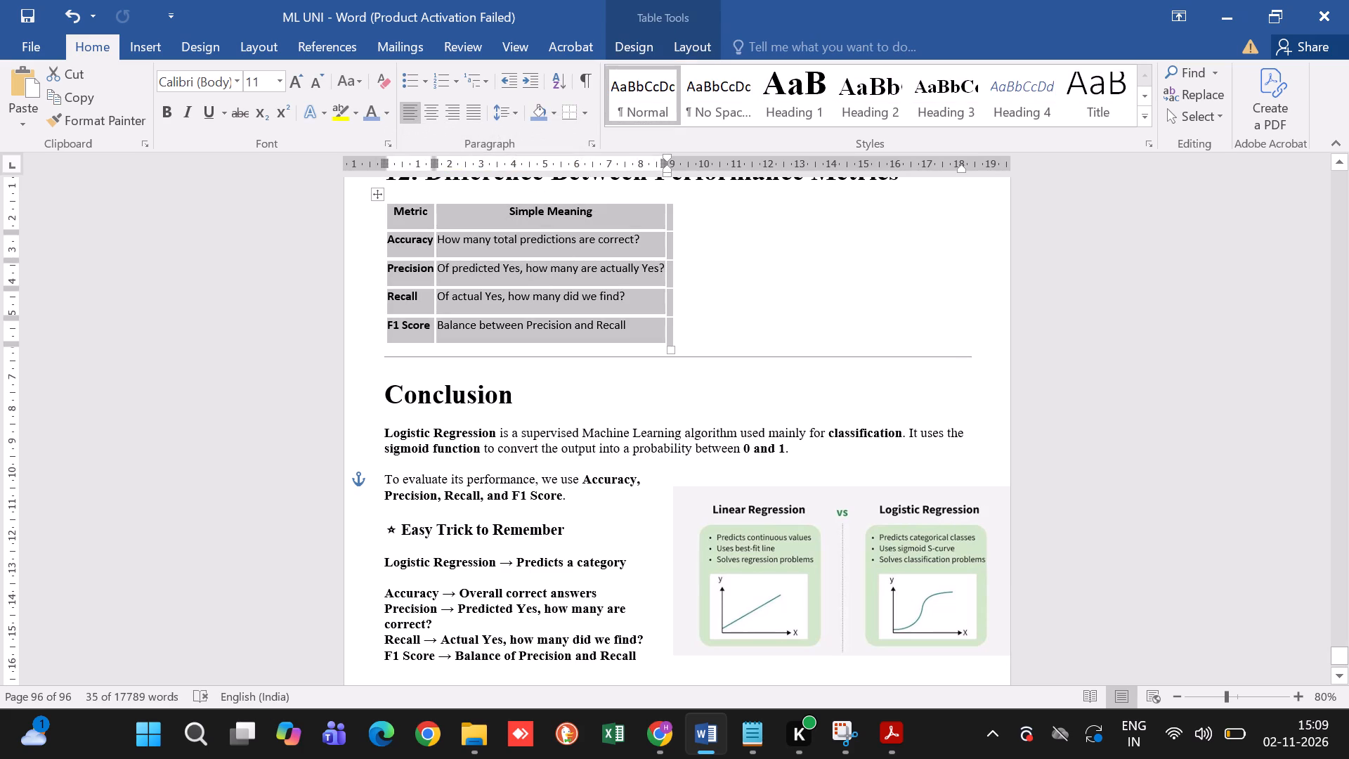
left_click(377, 193)
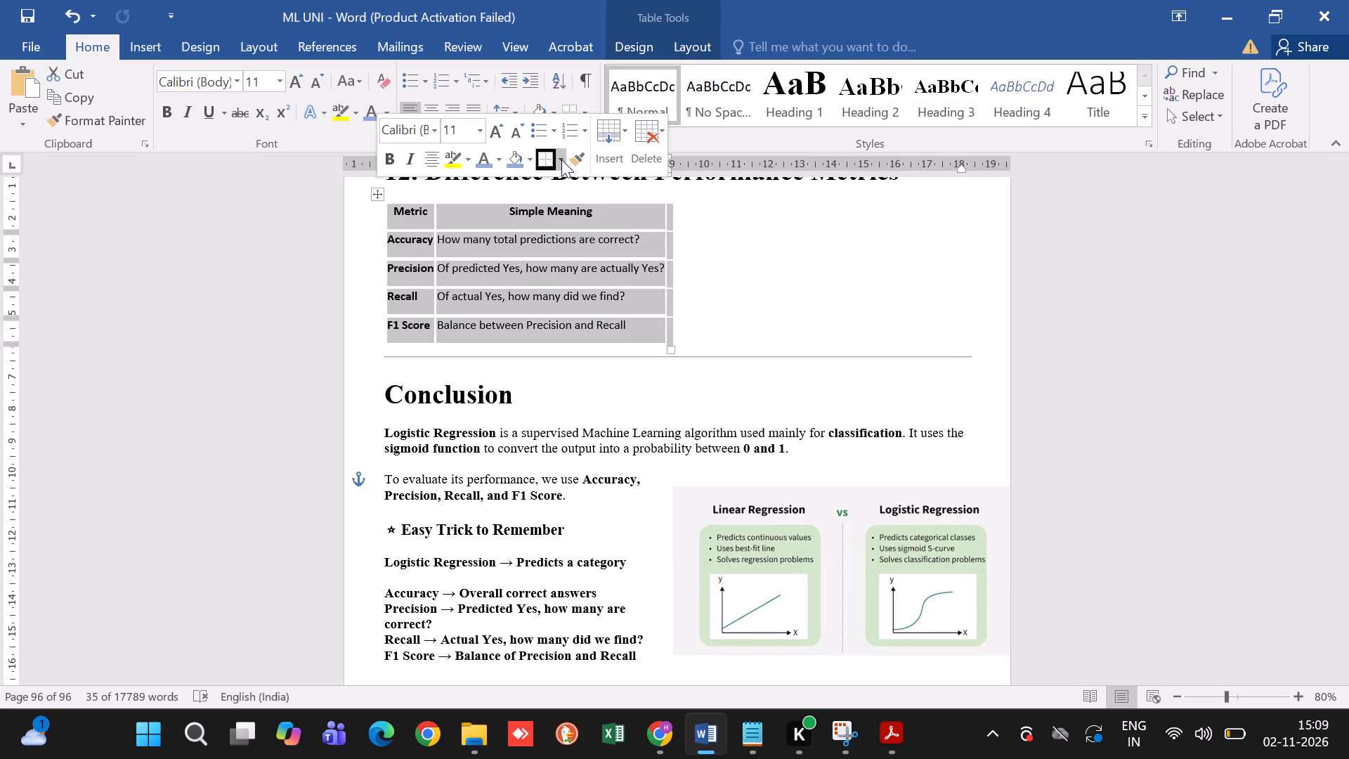
left_click(565, 159)
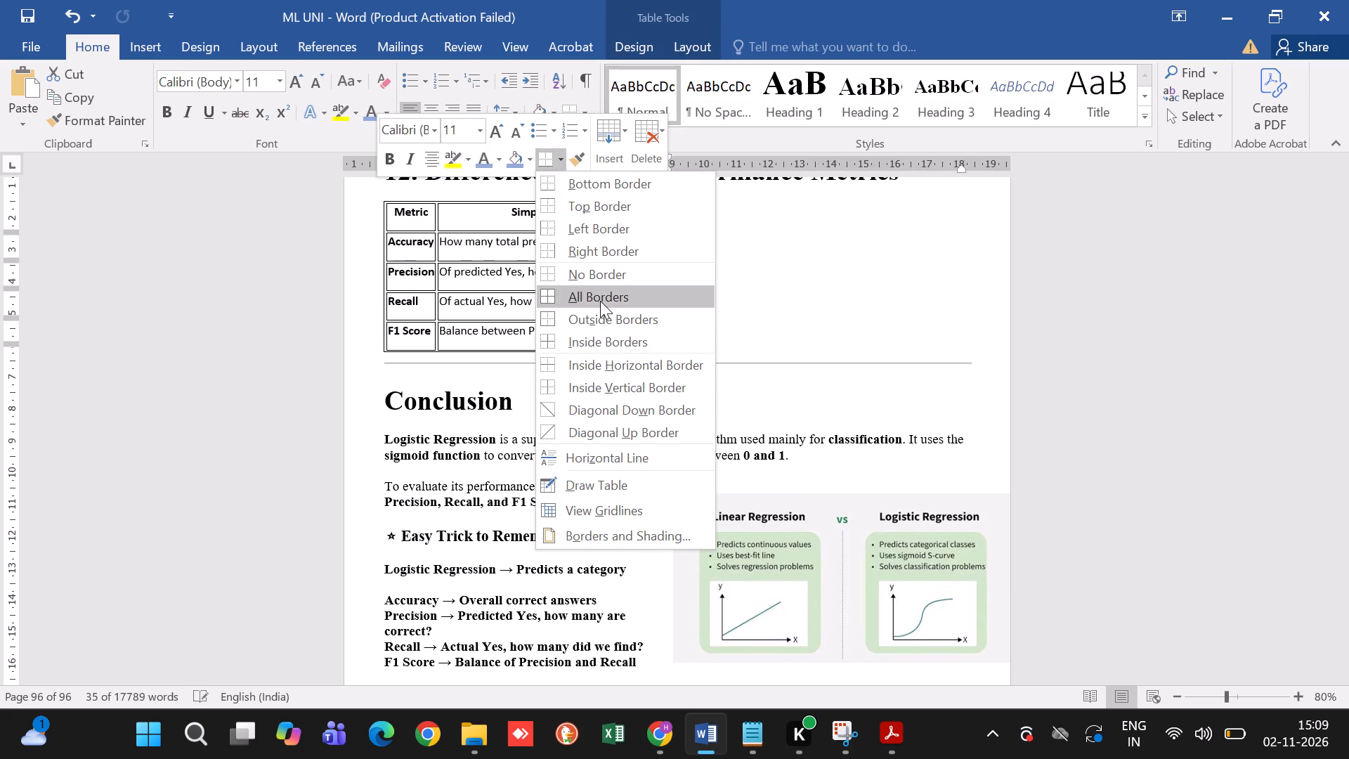
left_click(600, 301)
Review the pasted Q.20 answer from the metrics table back to Part A, checking it against the ChatGPT original.
scroll(656, 401, "up", 4)
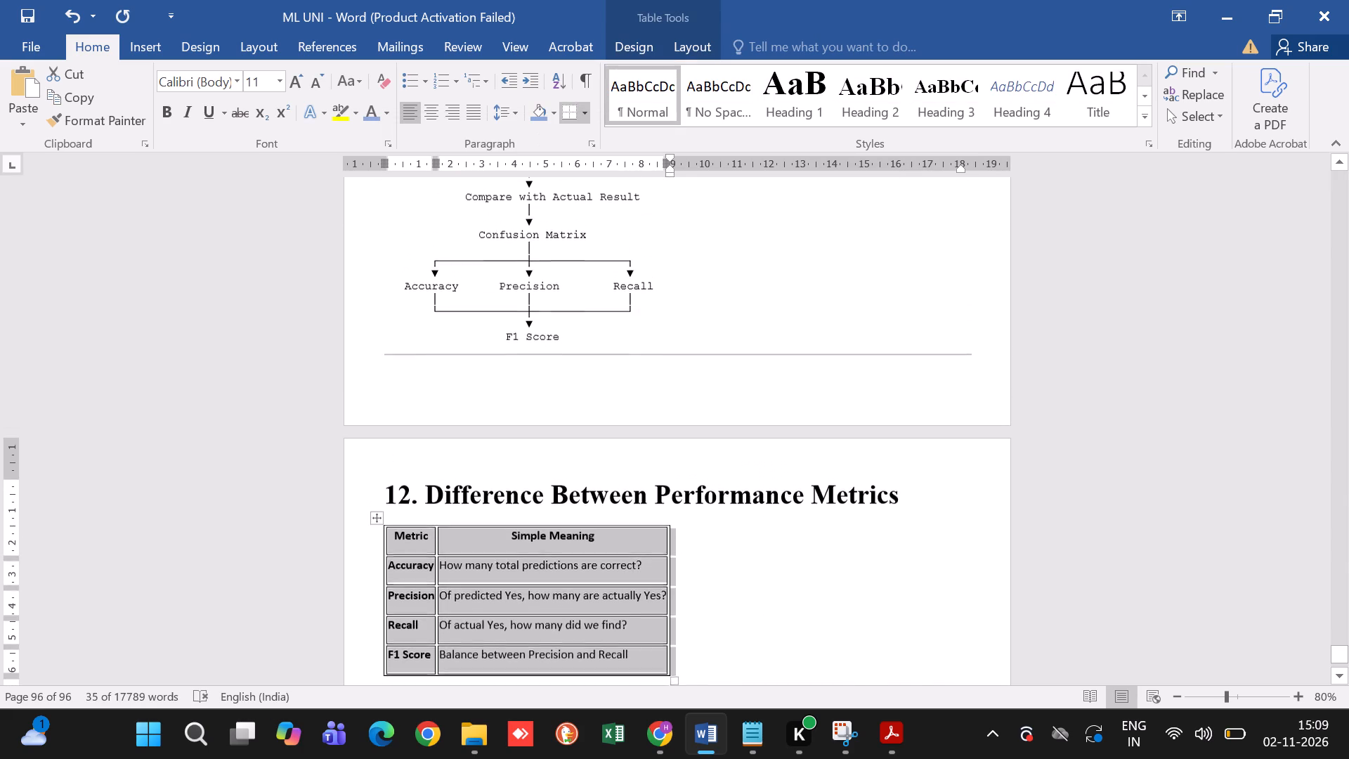
scroll(656, 401, "up", 3)
scroll(656, 401, "down", 1)
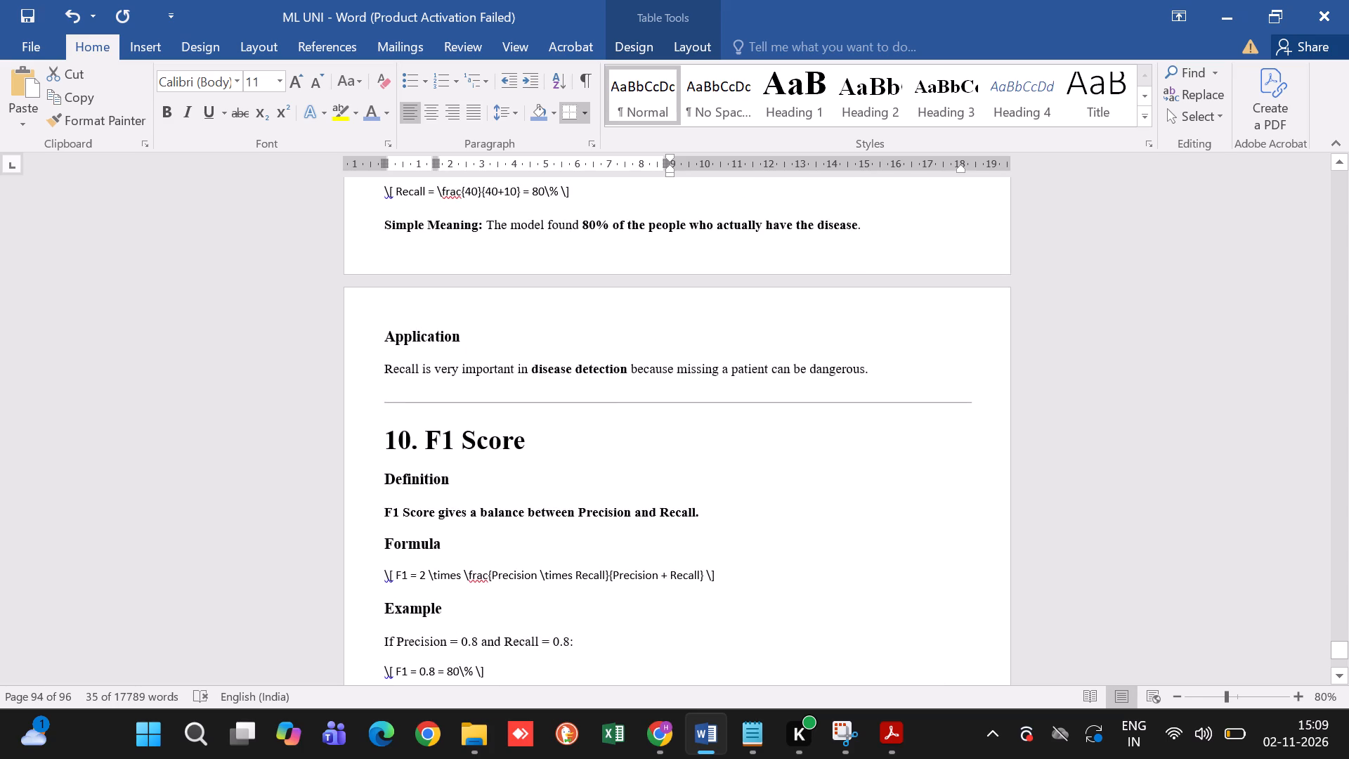
scroll(656, 401, "down", 2)
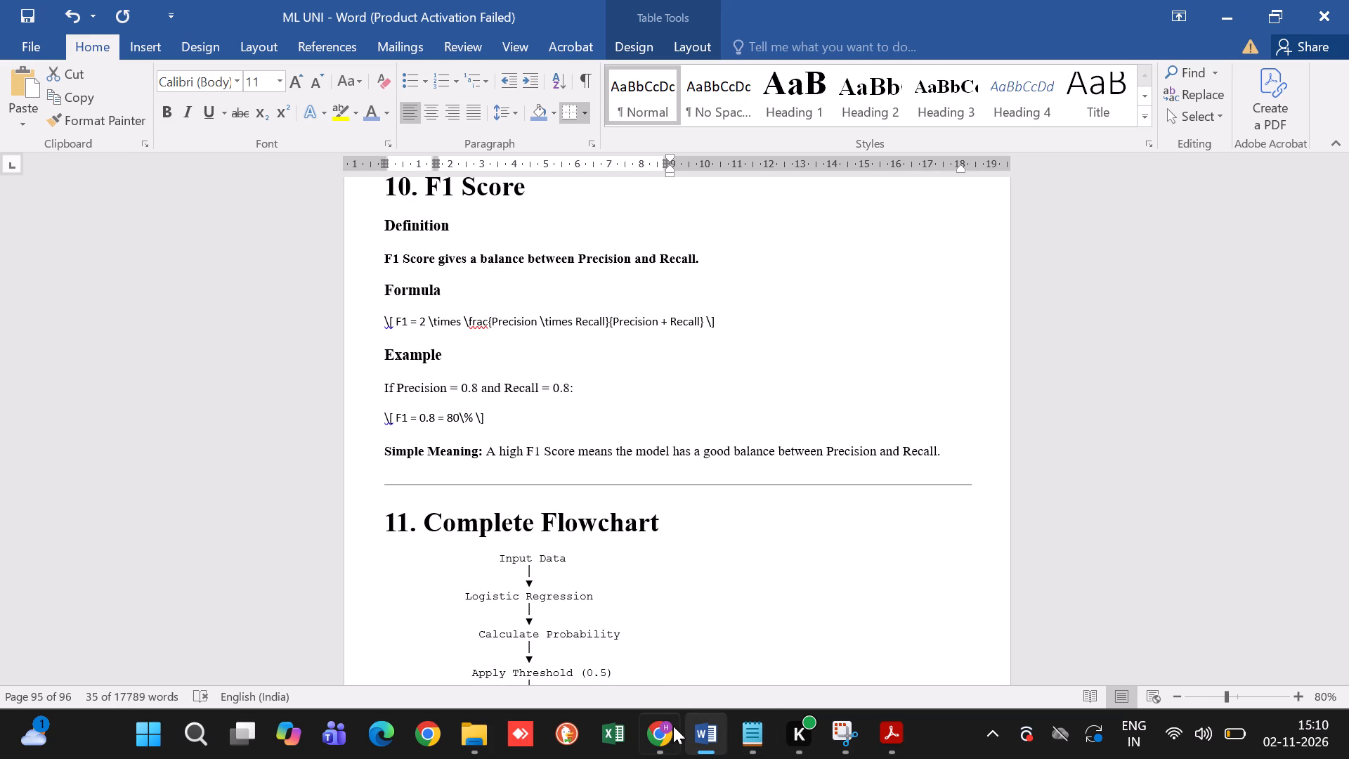
left_click(672, 727)
scroll(647, 440, "up", 2)
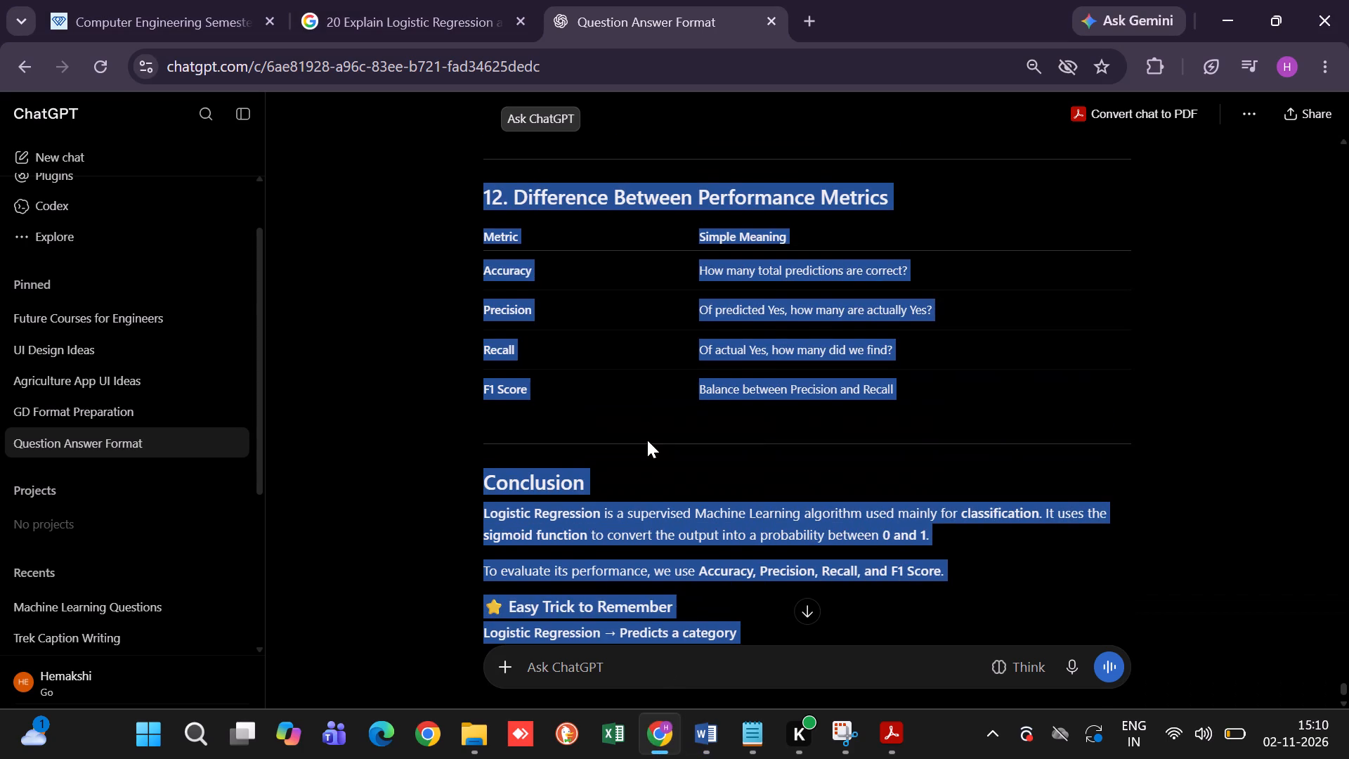
left_click(714, 732)
scroll(632, 455, "up", 4)
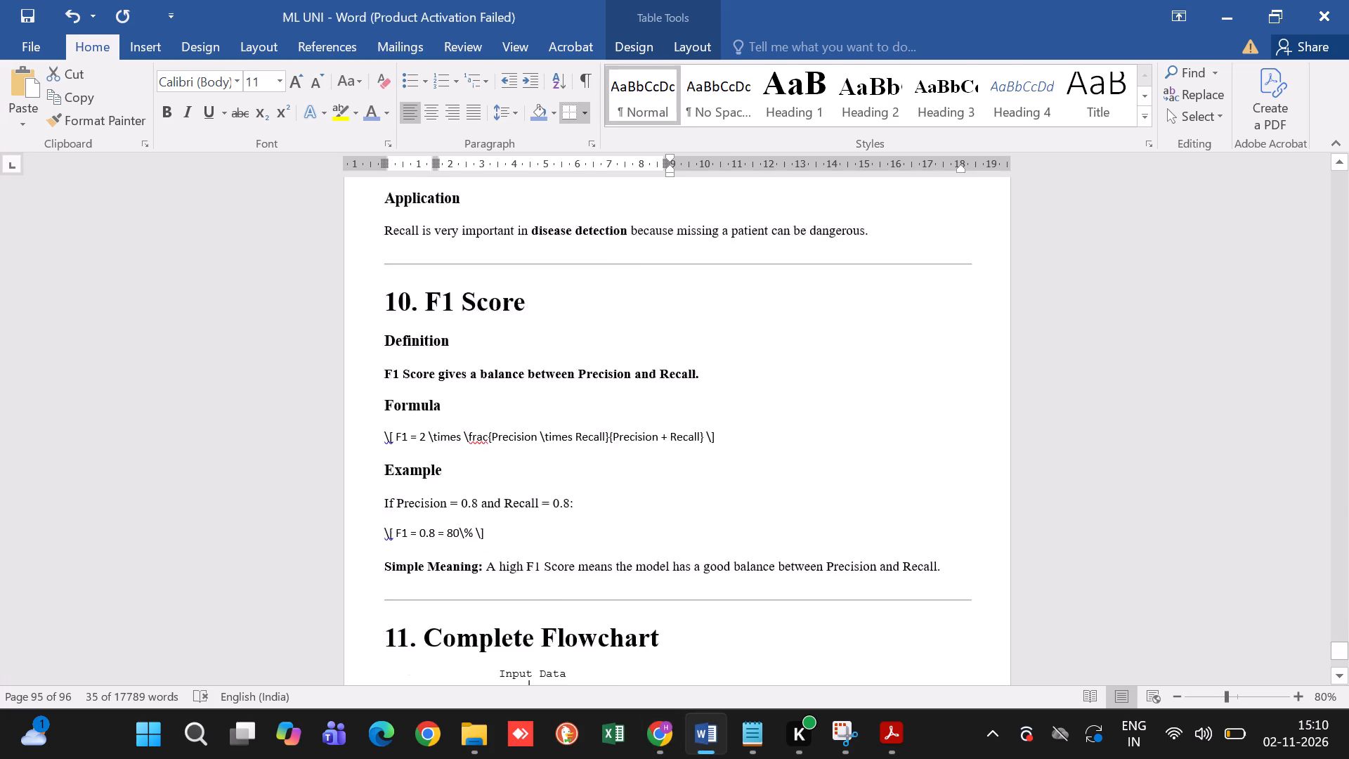
scroll(632, 455, "up", 2)
scroll(632, 455, "up", 20)
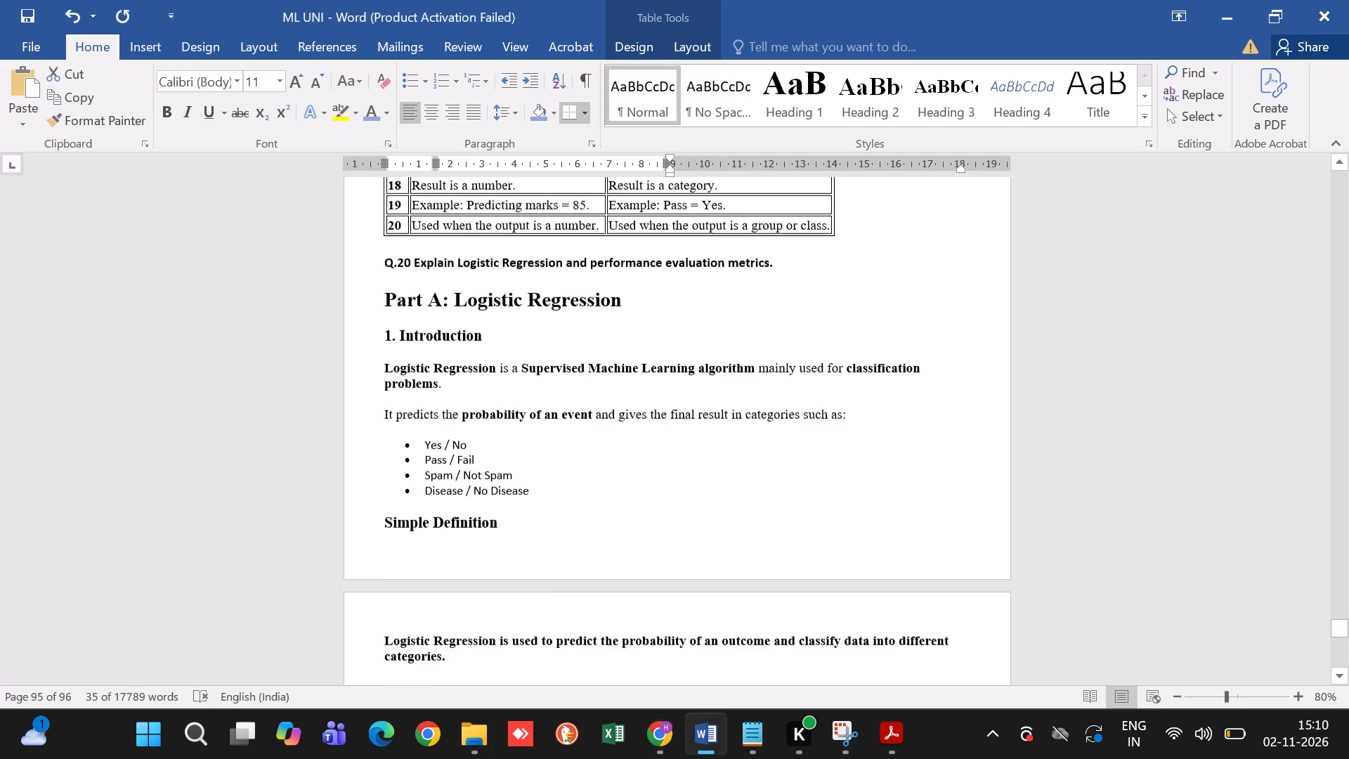
scroll(632, 455, "down", 3)
Remove the space after paragraphs and set font size 12 for the whole Q.20 answer, from Part A to the end.
scroll(632, 455, "up", 1)
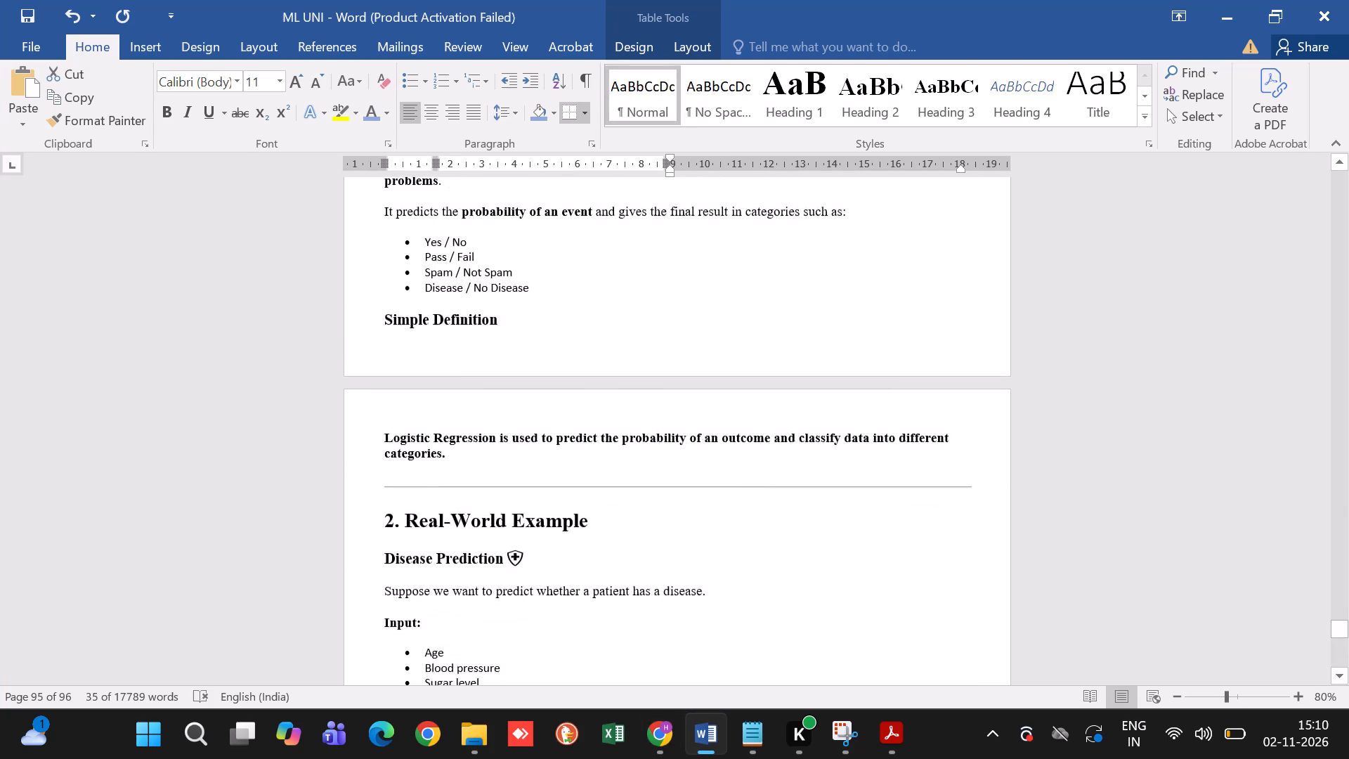
scroll(632, 455, "up", 1)
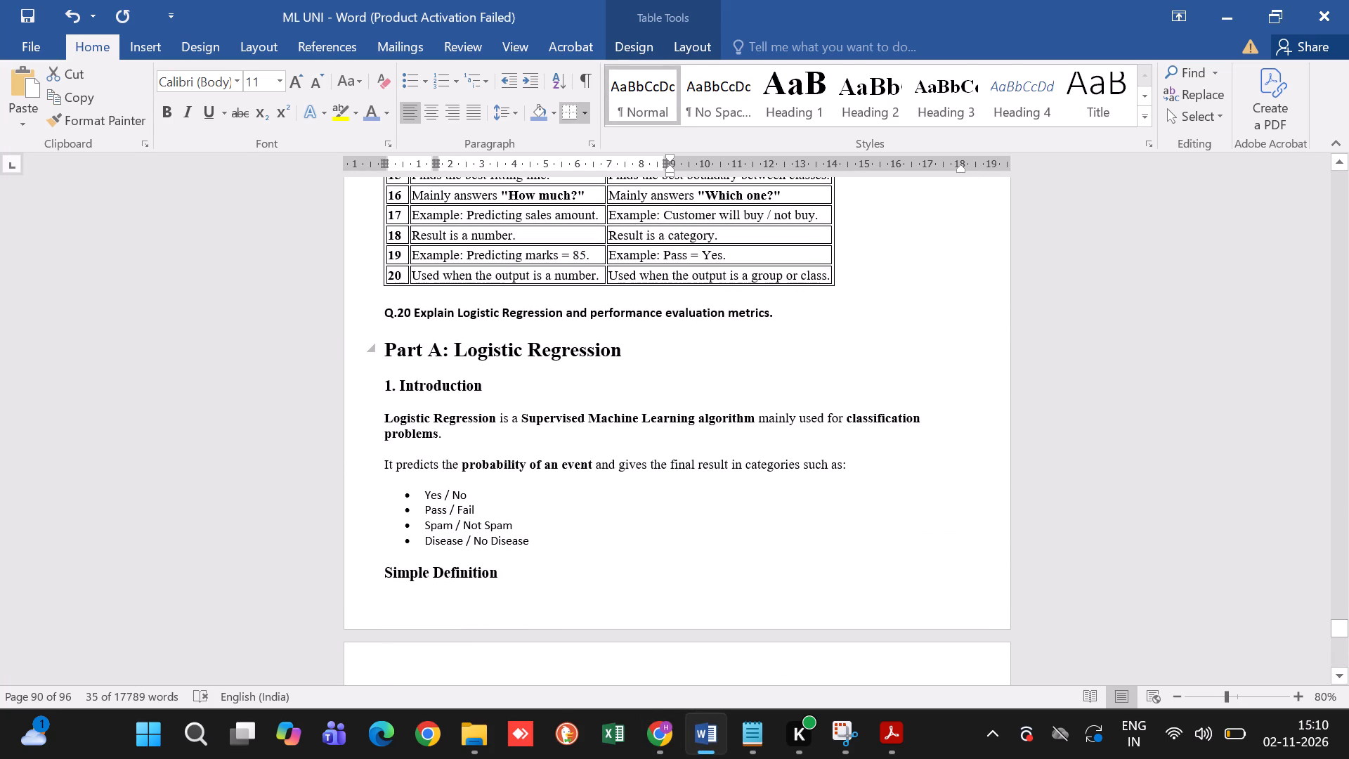
left_click_drag(384, 339, 708, 758)
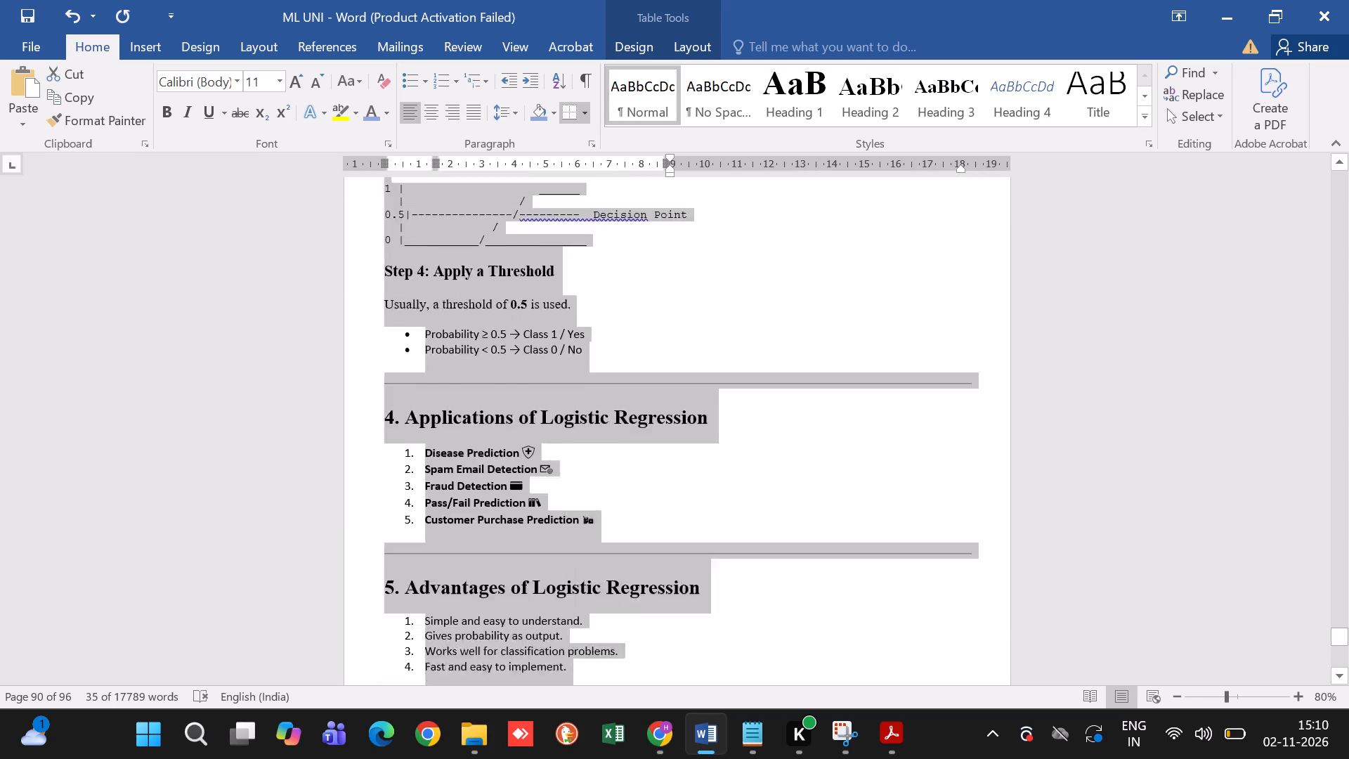
left_click_drag(708, 758, 700, 740)
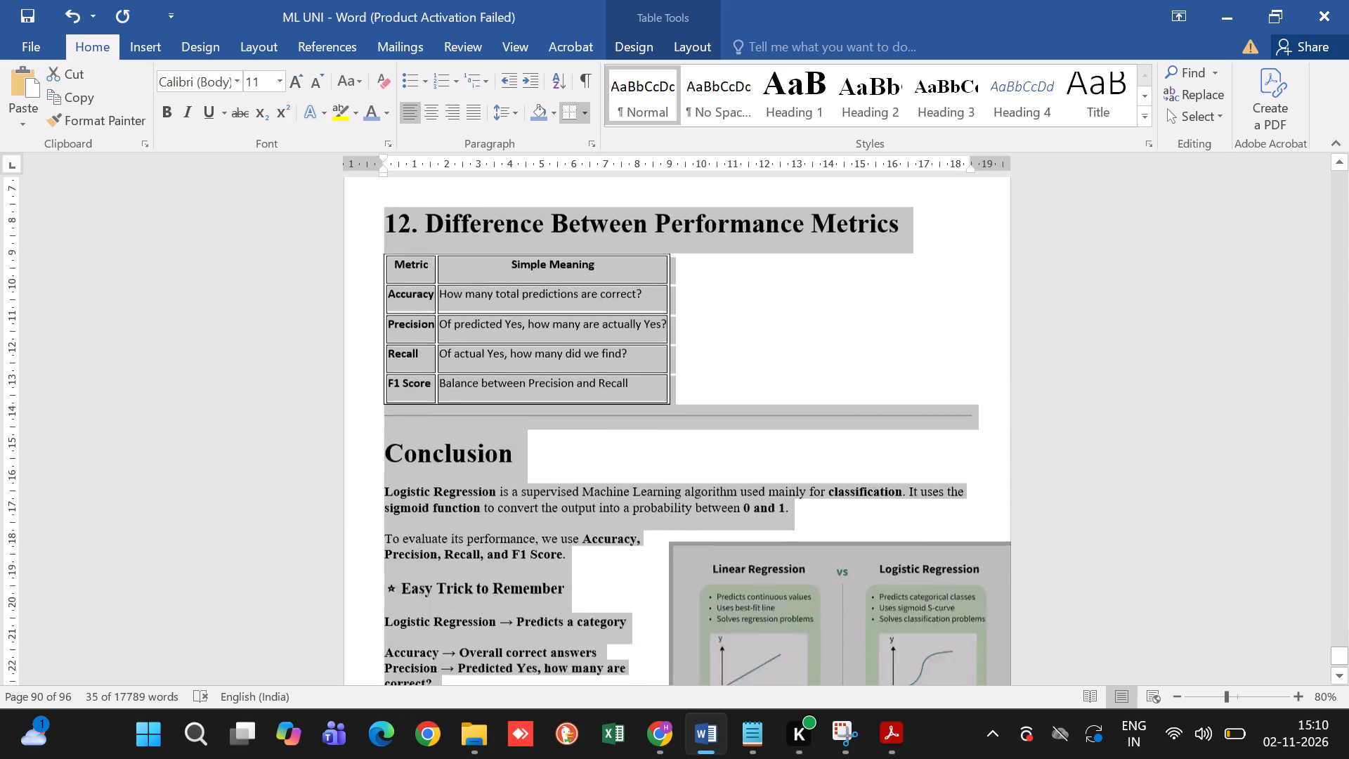
left_click_drag(700, 740, 642, 298)
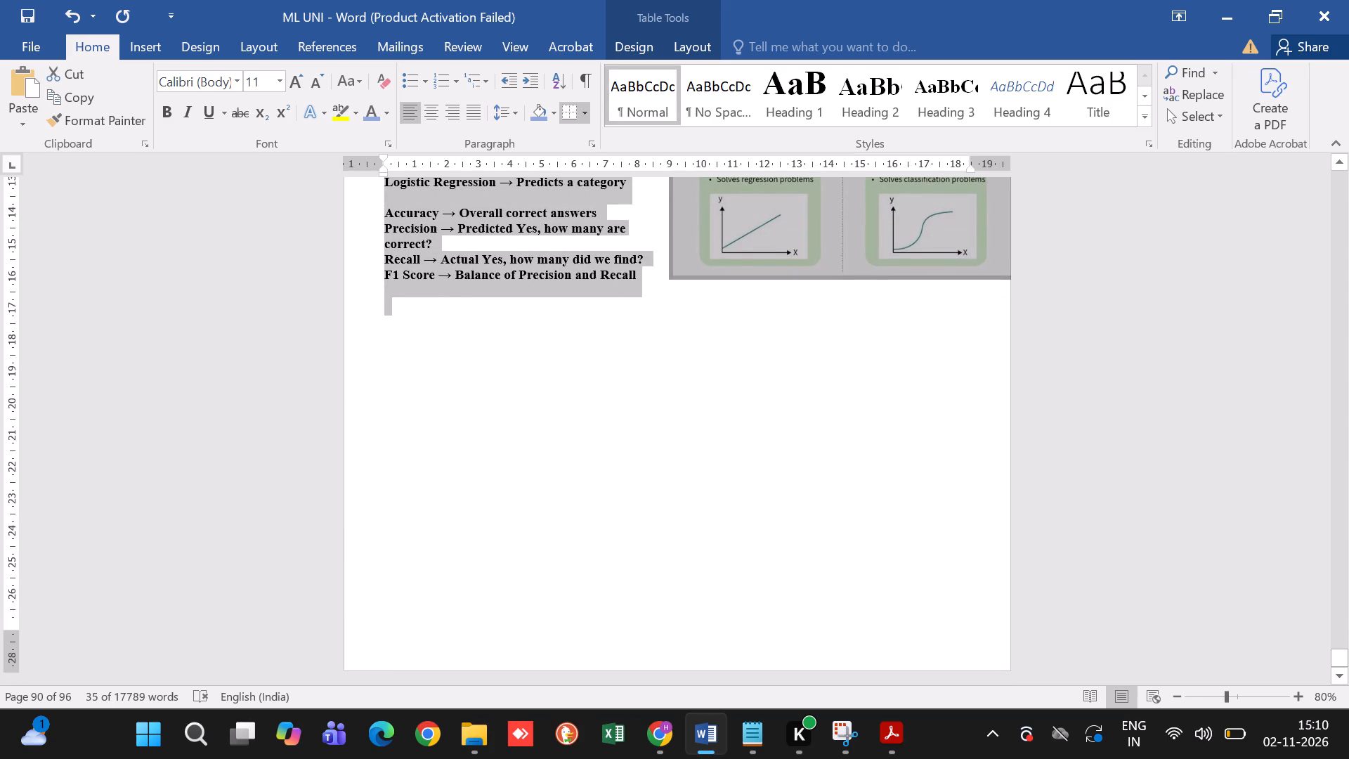
left_click_drag(642, 298, 641, 298)
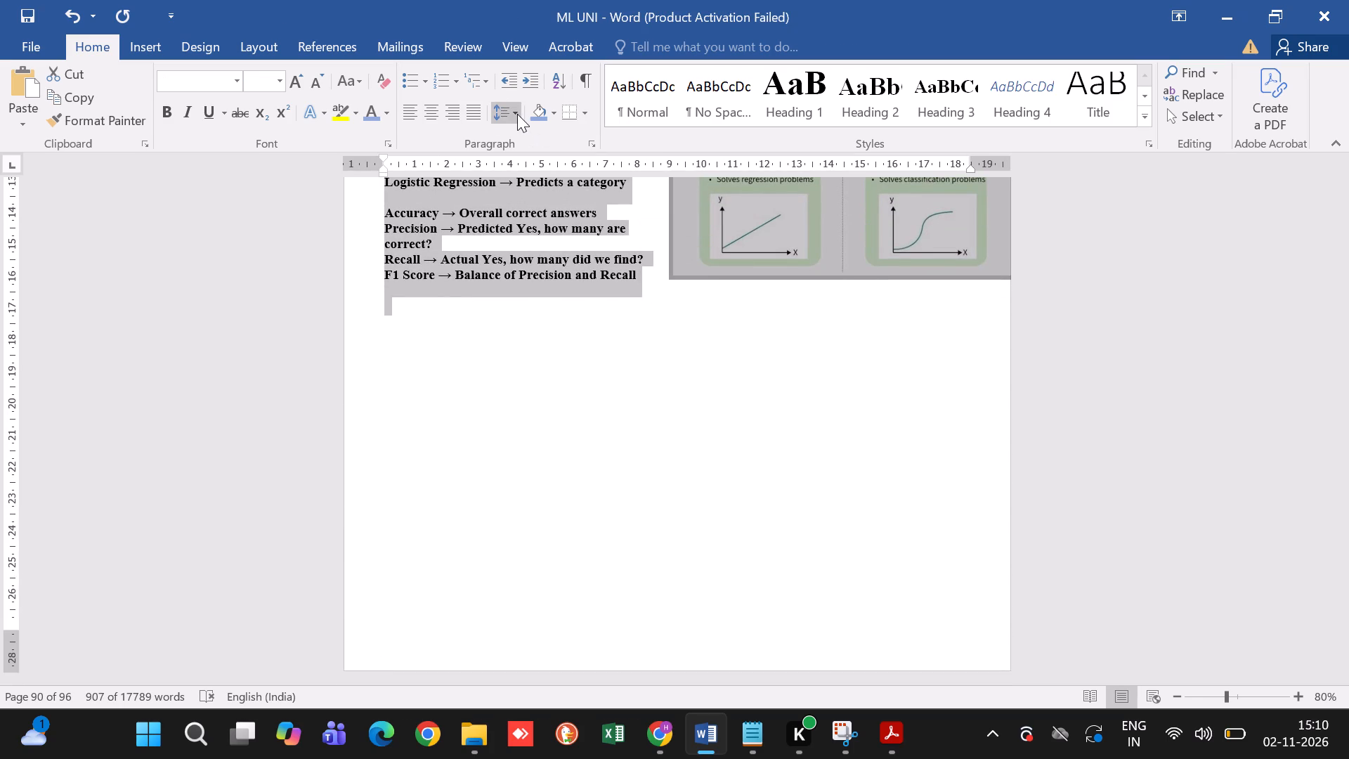
left_click(517, 114)
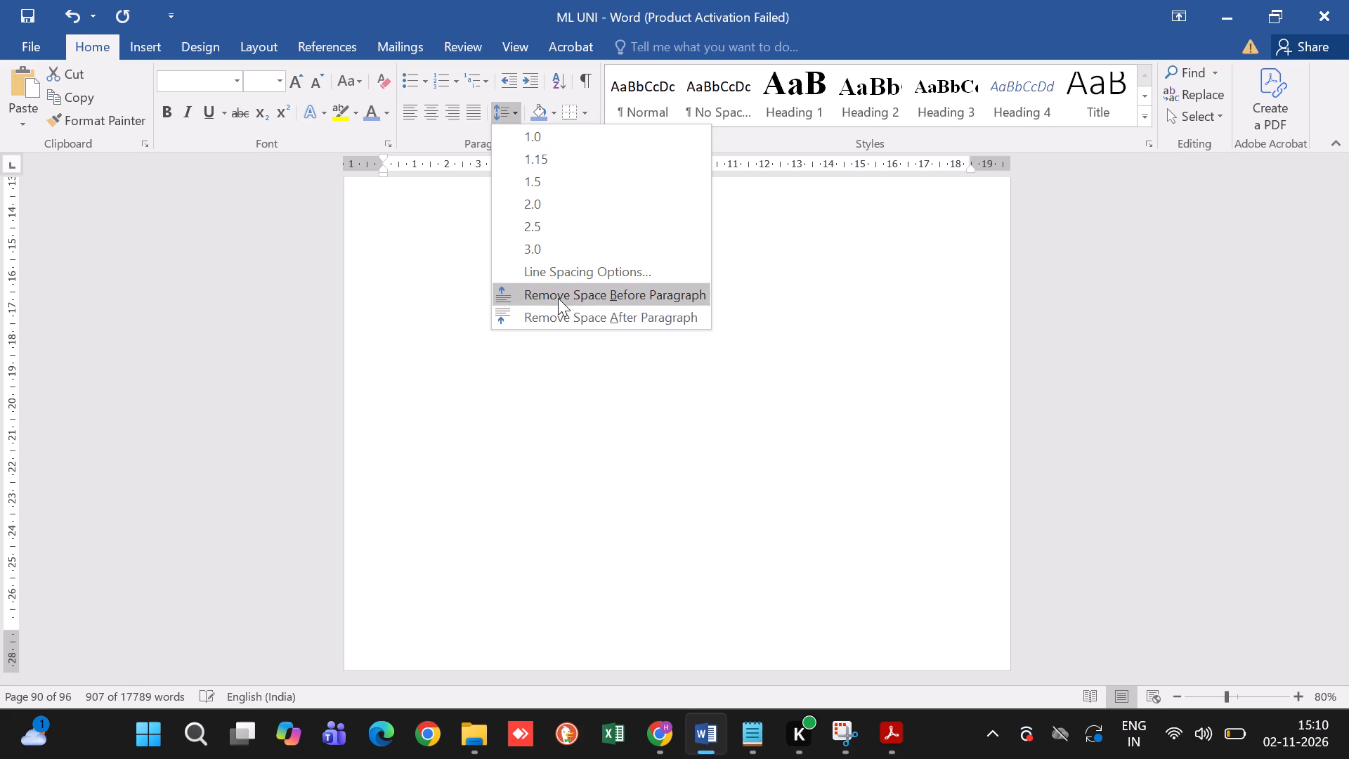
left_click(558, 321)
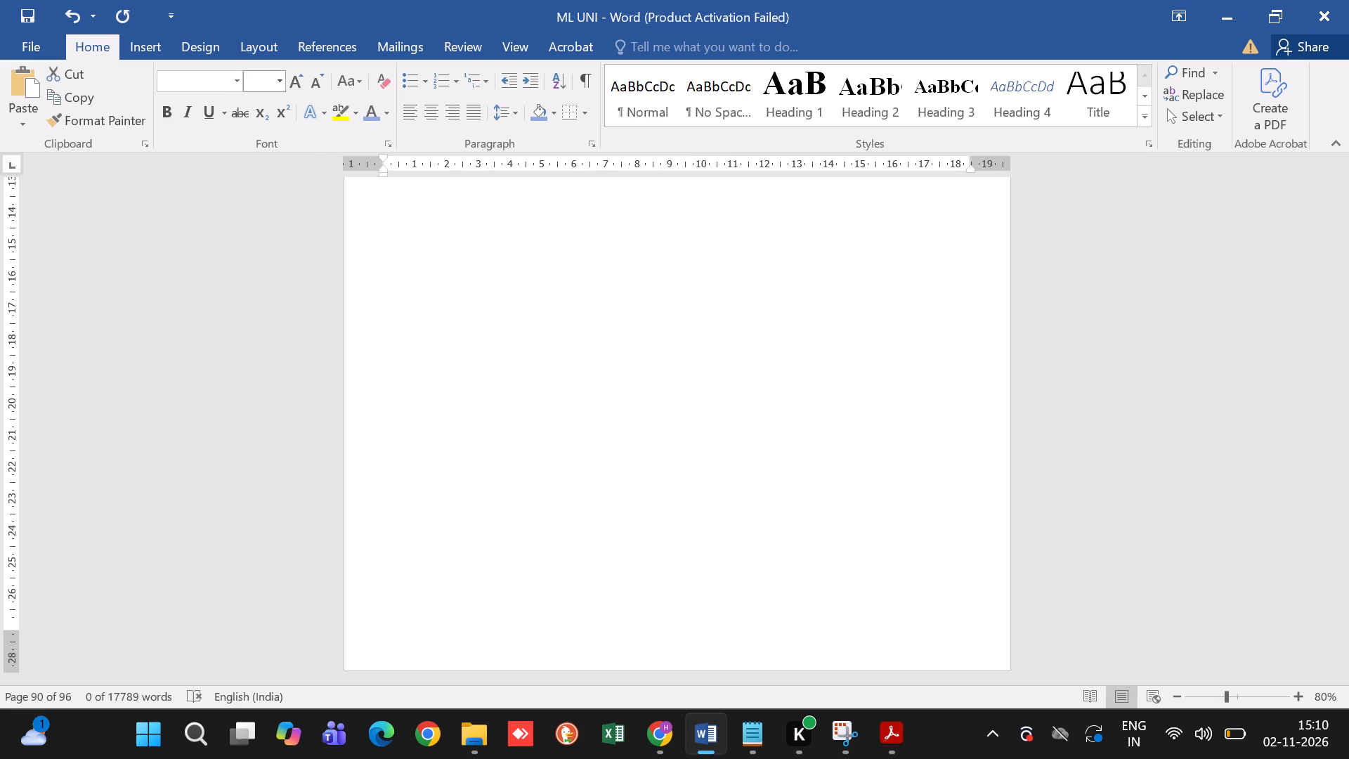
left_click(252, 79)
type("12")
key("Return")
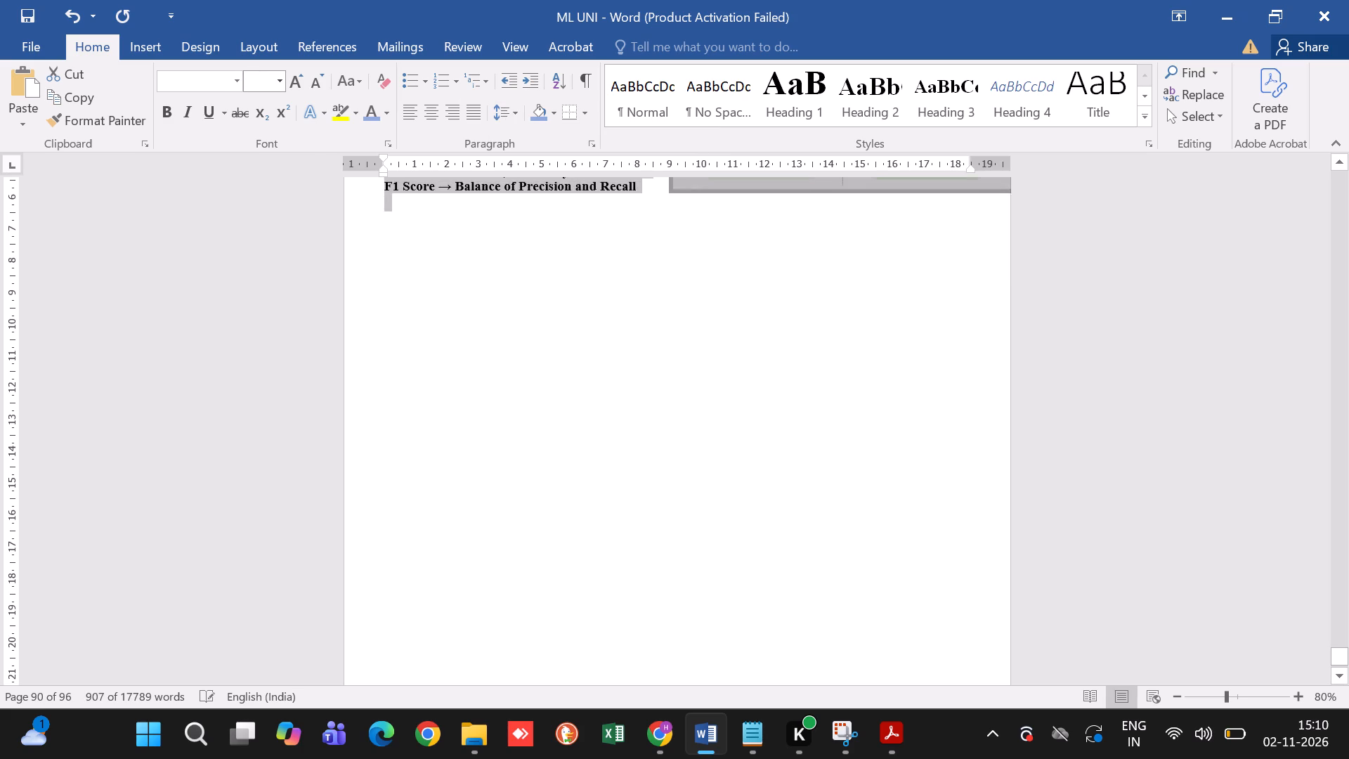
Move the regression image up beside the performance metrics table and shrink it to about three quarters of its size.
scroll(561, 363, "up", 2)
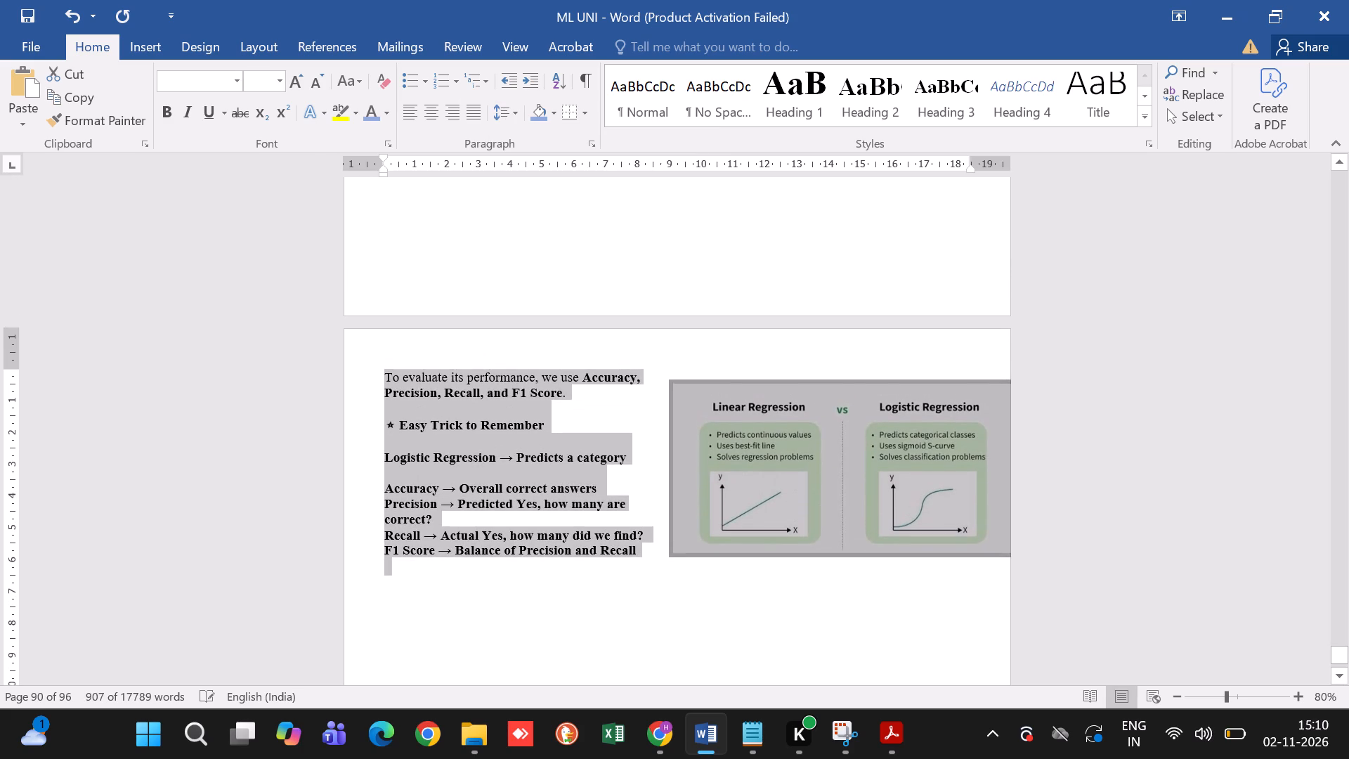
left_click(712, 268)
left_click_drag(776, 573, 804, 443)
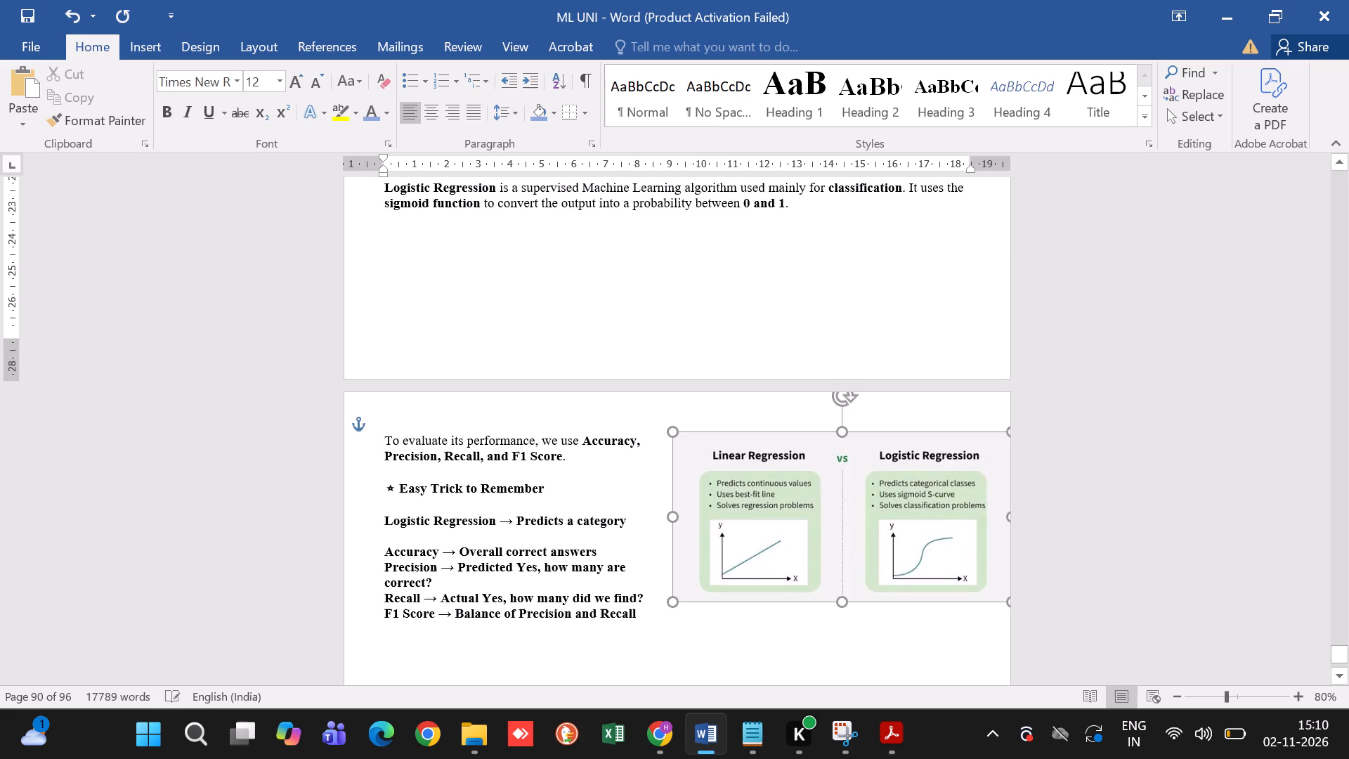
left_click_drag(804, 443, 847, 350)
scroll(847, 350, "up", 2)
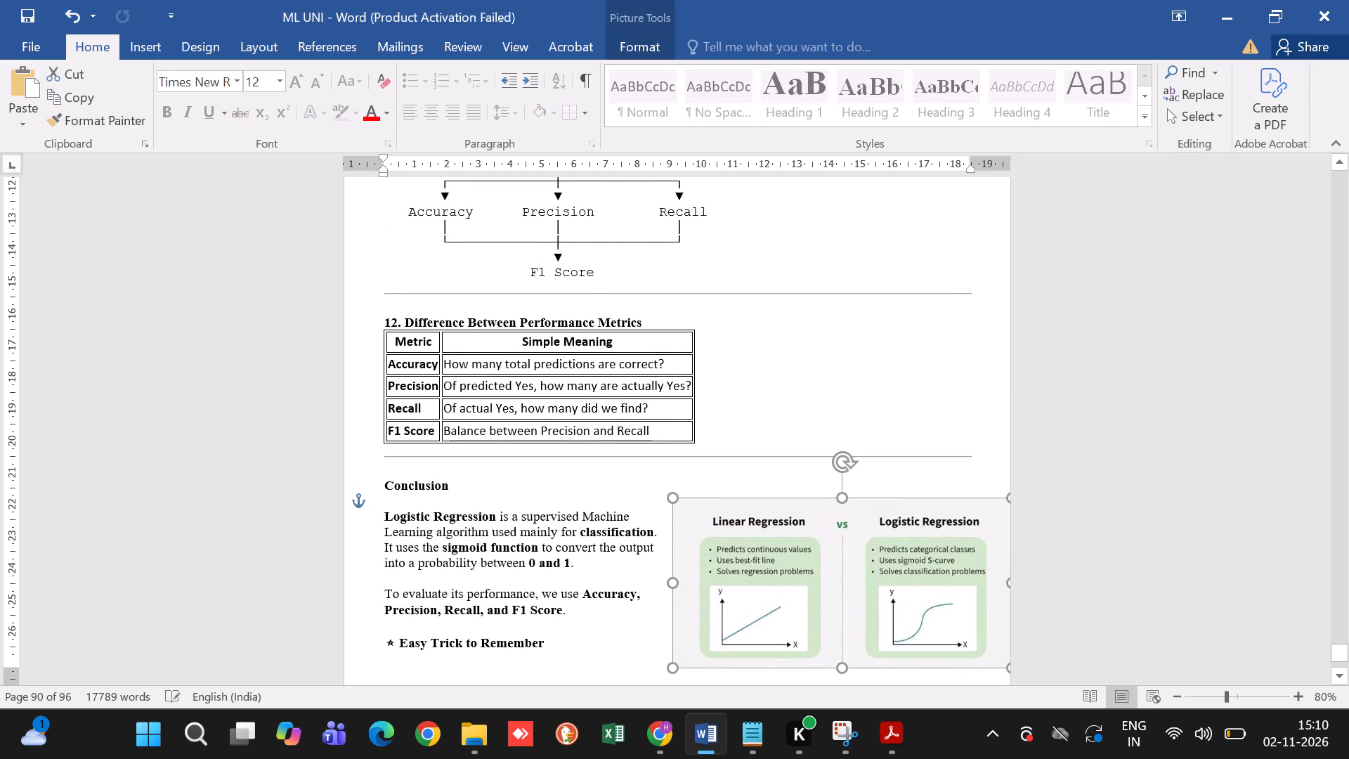
left_click_drag(852, 574, 882, 379)
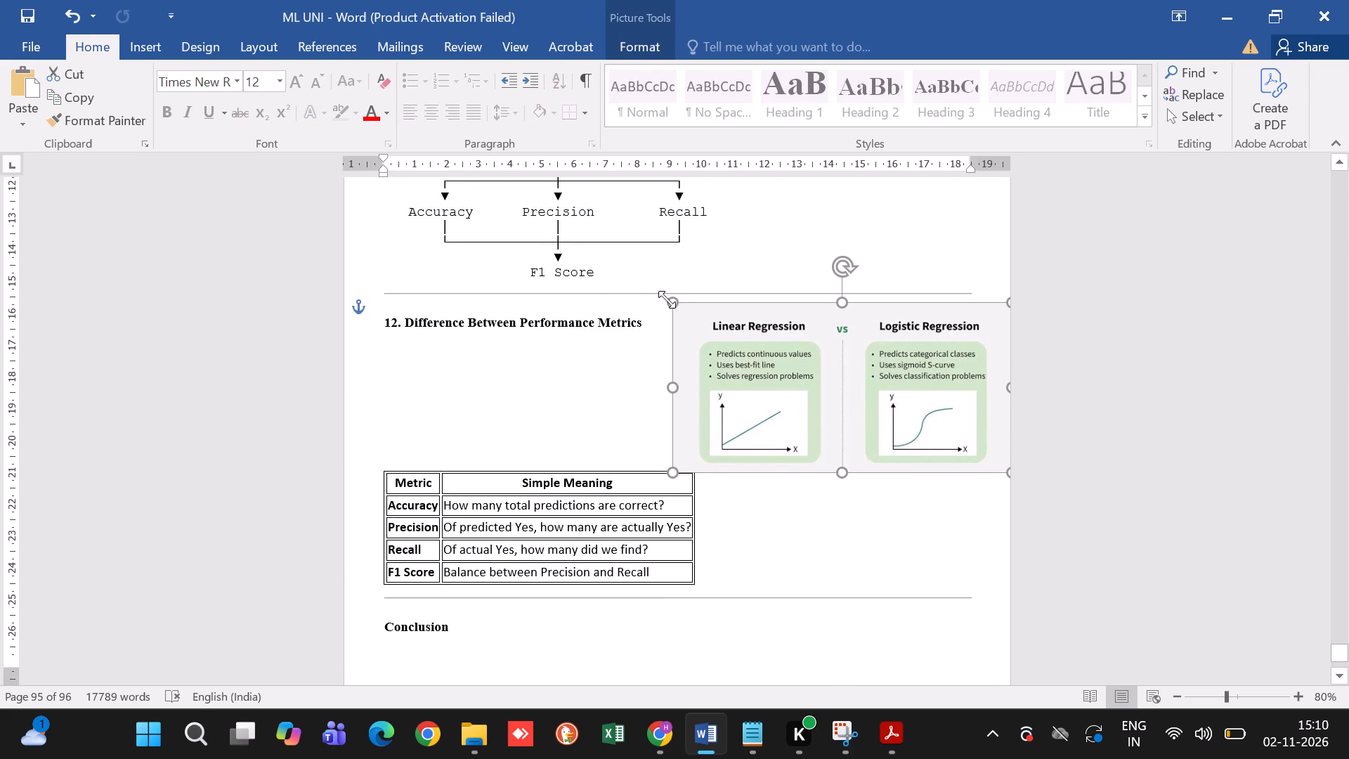
left_click_drag(670, 303, 772, 349)
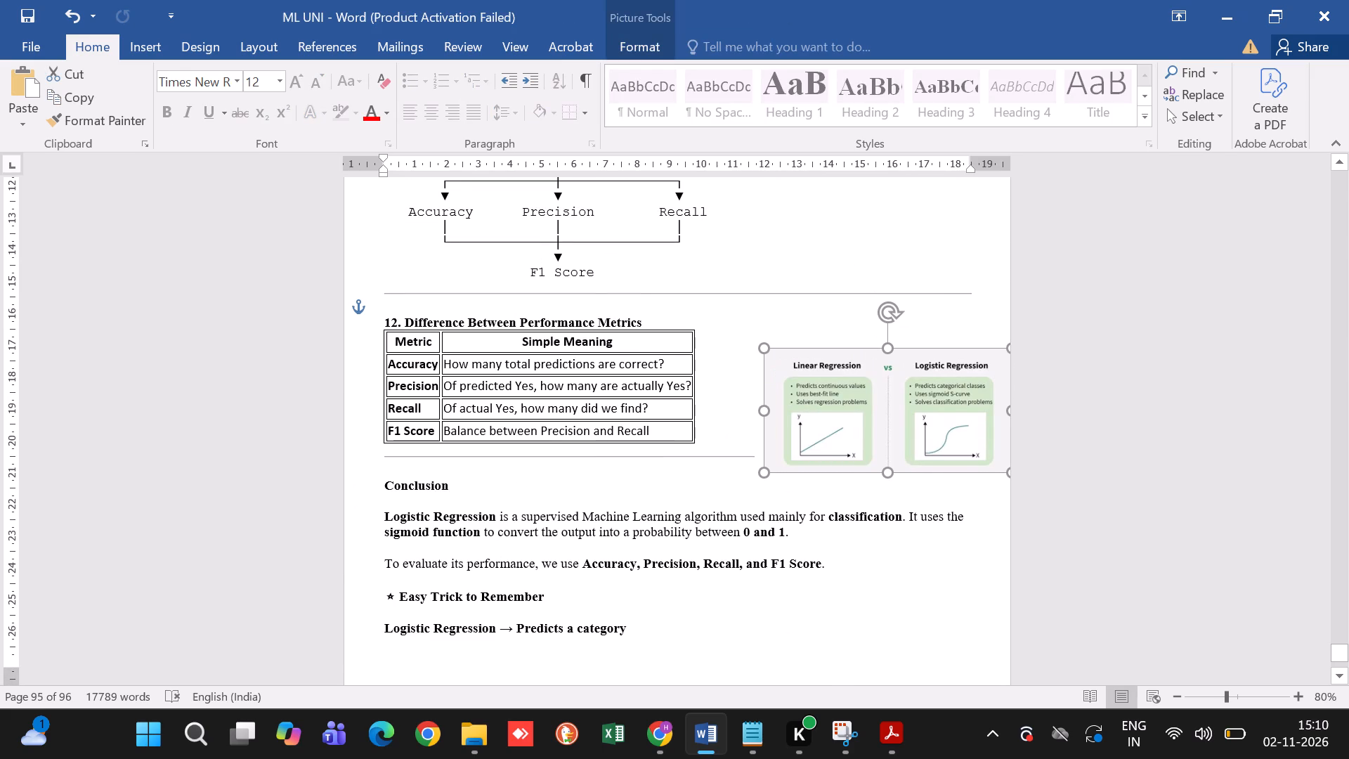
Move the regression comparison image slightly up and inward so it sits within the page beside the performance metrics table.
left_click_drag(847, 412, 823, 378)
Examine the Precision, Recall, F1 Score and flowchart sections of the Q.20 answer to check how their formulas were pasted.
scroll(823, 378, "up", 2)
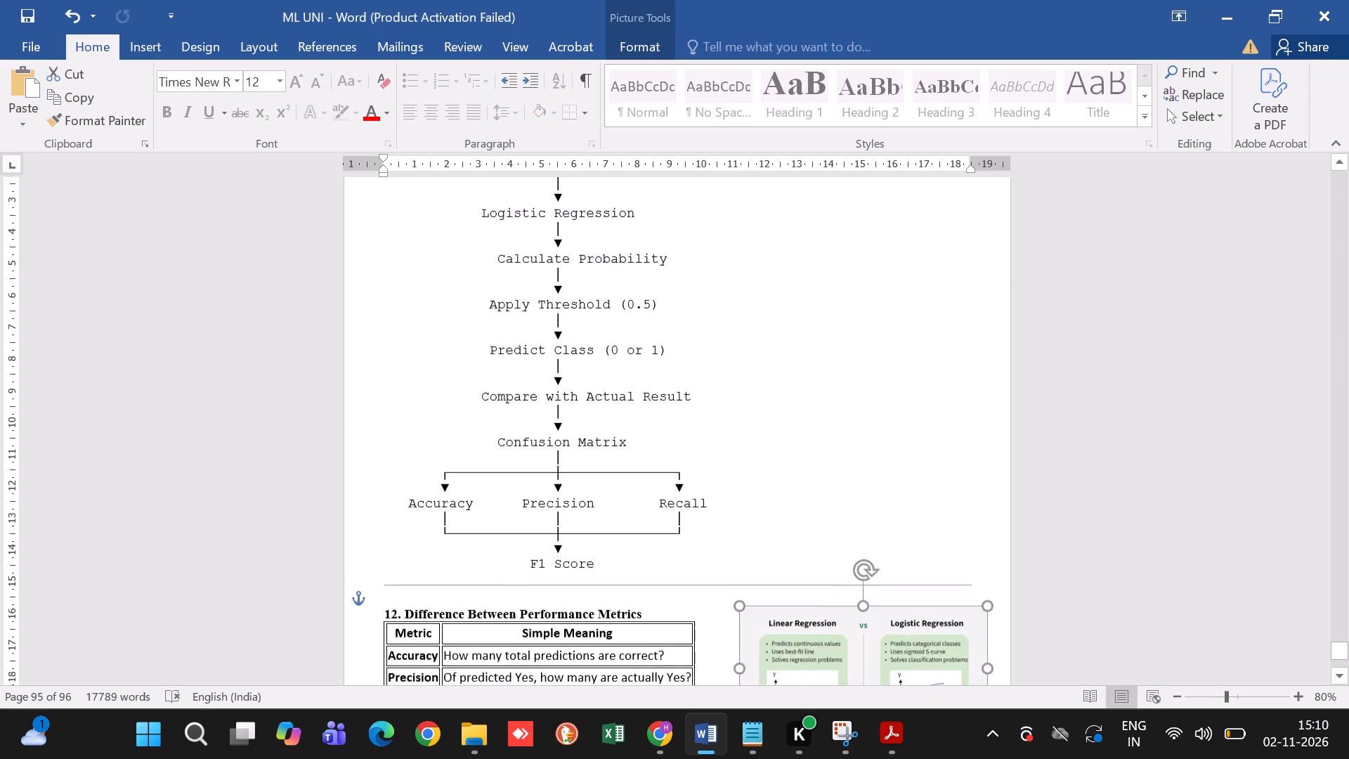
scroll(823, 378, "up", 3)
scroll(823, 378, "down", 1)
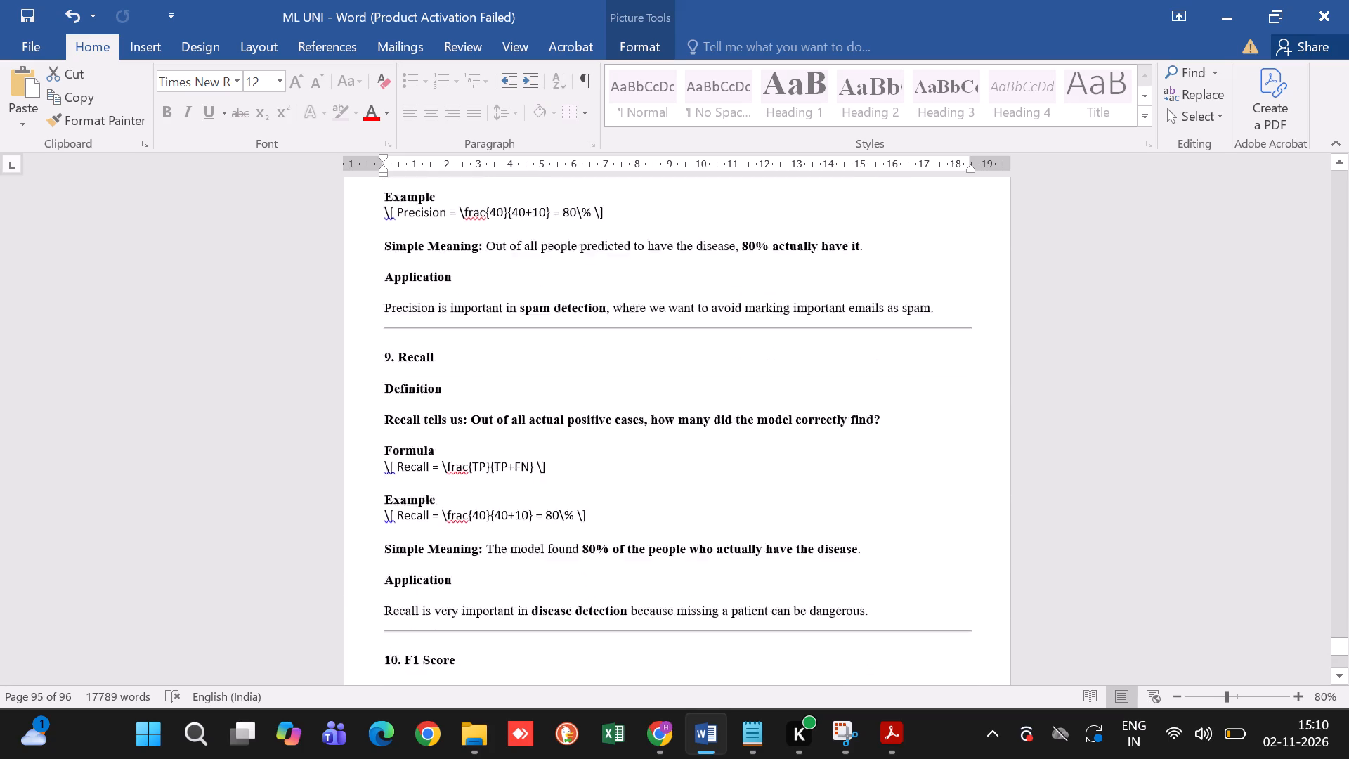
scroll(823, 378, "down", 2)
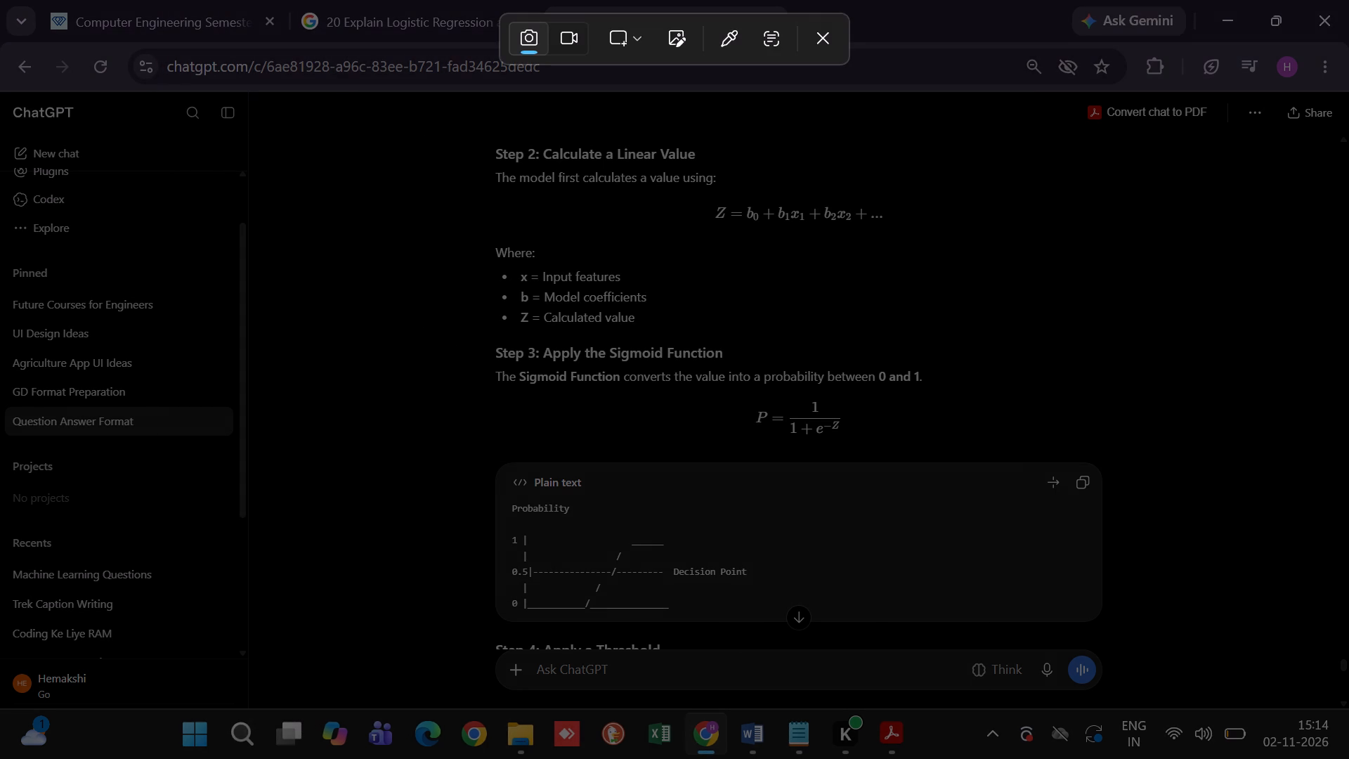
left_click_drag(483, 136, 1002, 690)
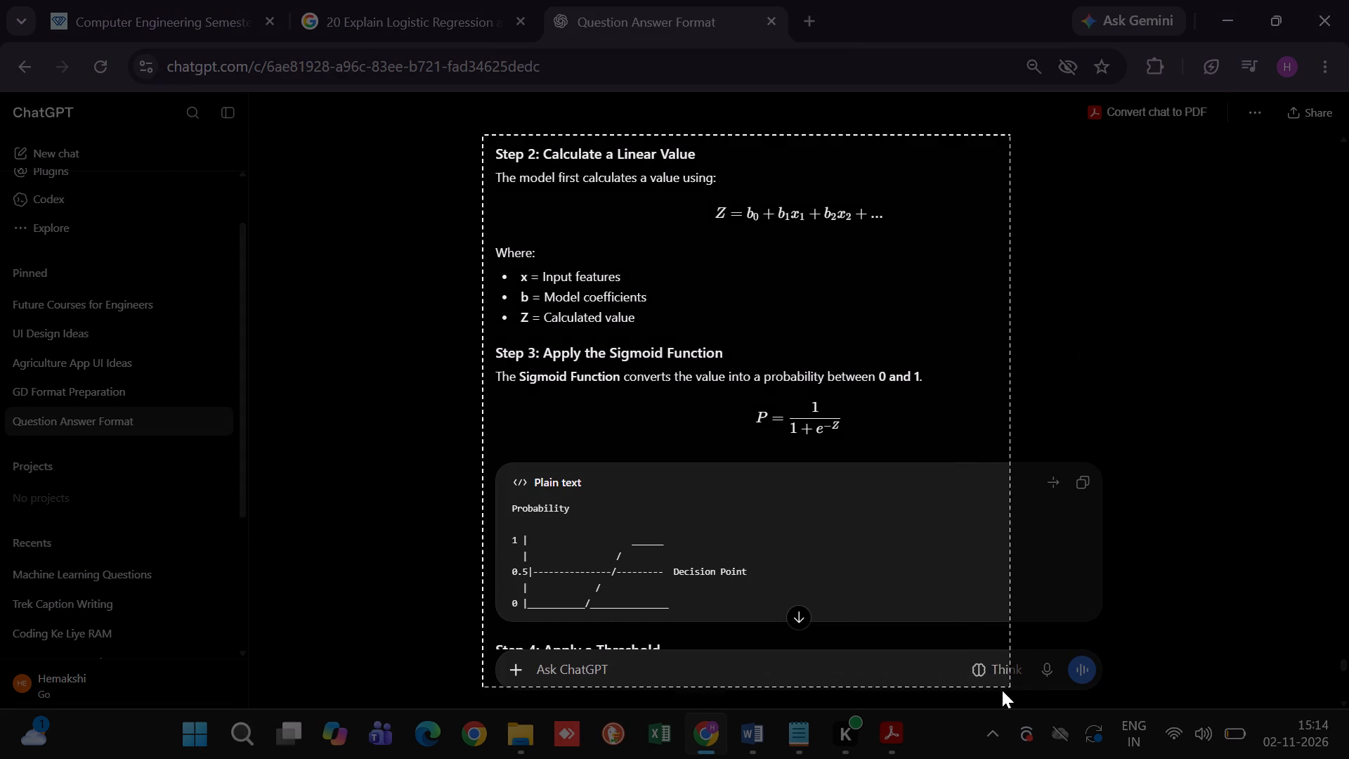
left_click_drag(1002, 690, 961, 620)
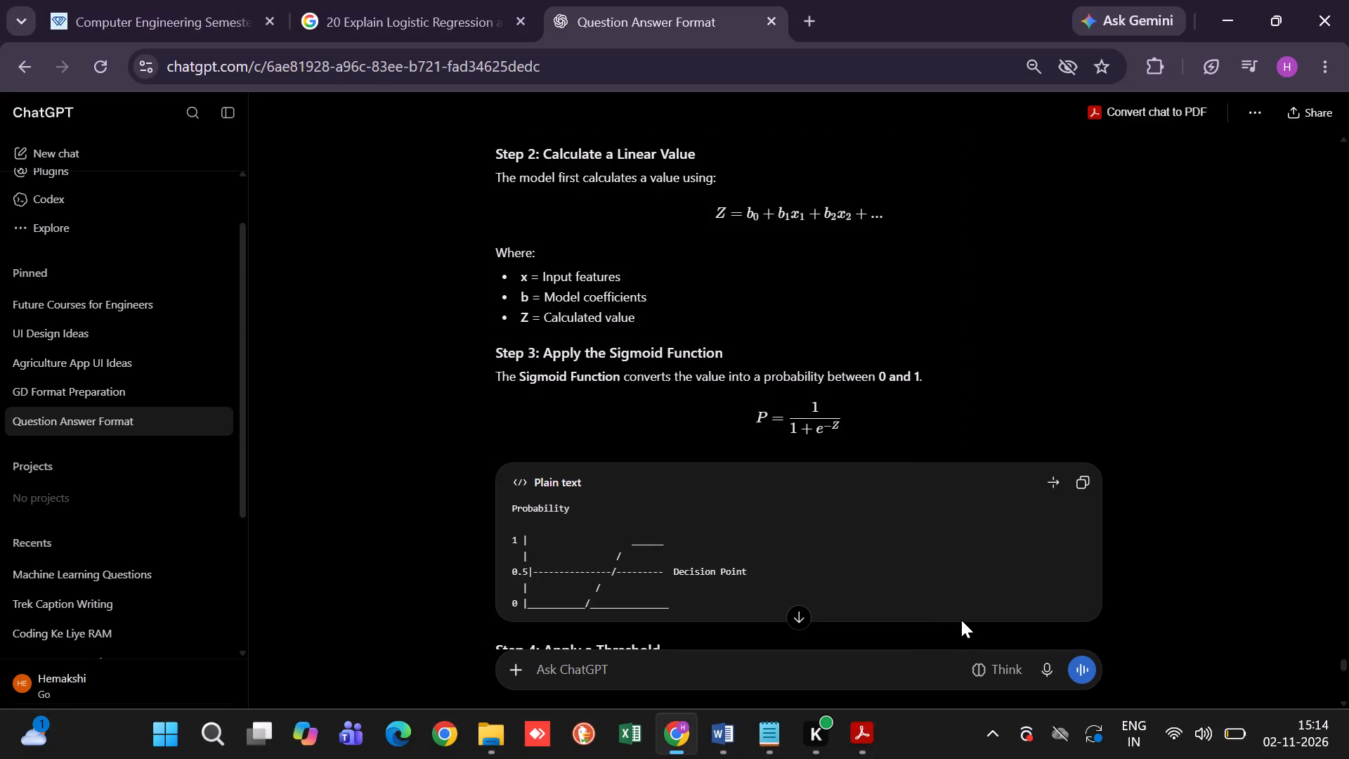
In the ML UNI Word document, replace the Step 2 and Step 3 text, including the probability graph, with the captured snip.
left_click(717, 726)
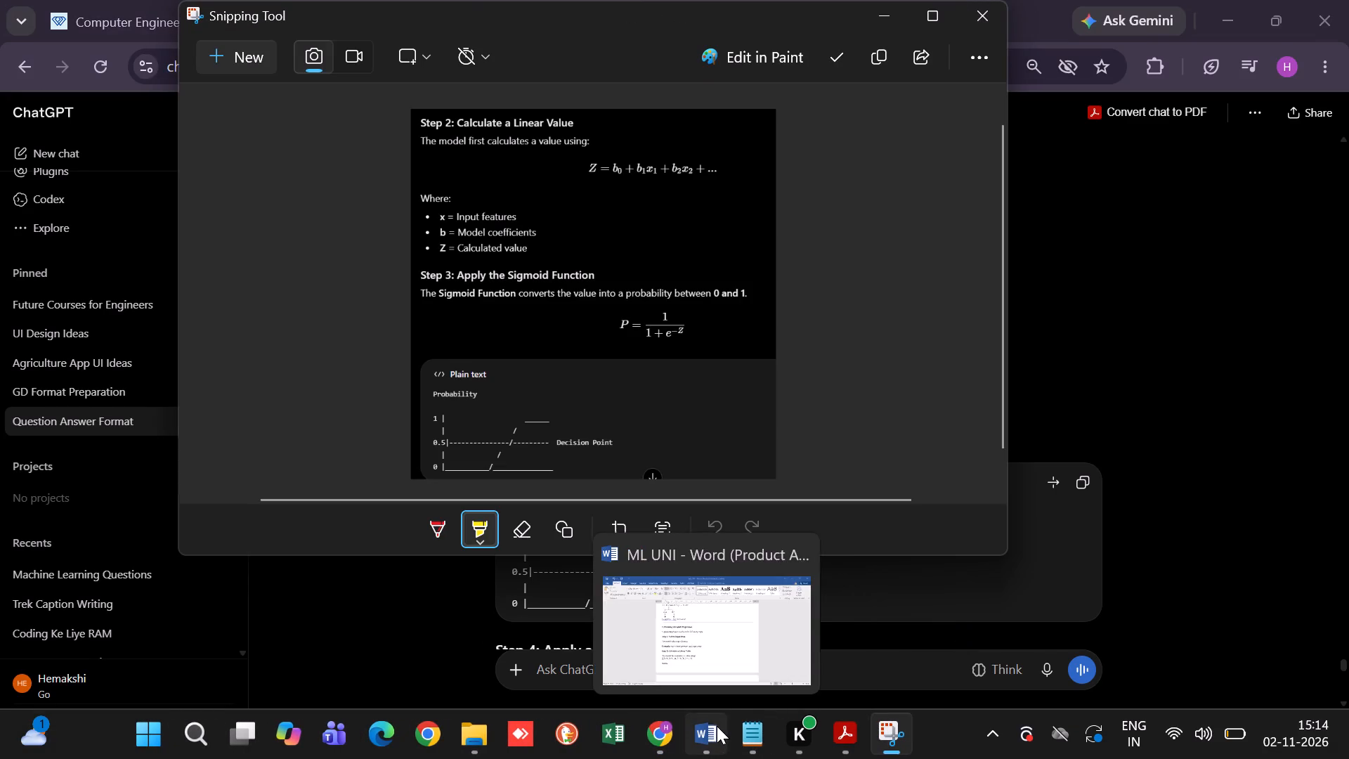
scroll(726, 401, "up", 3)
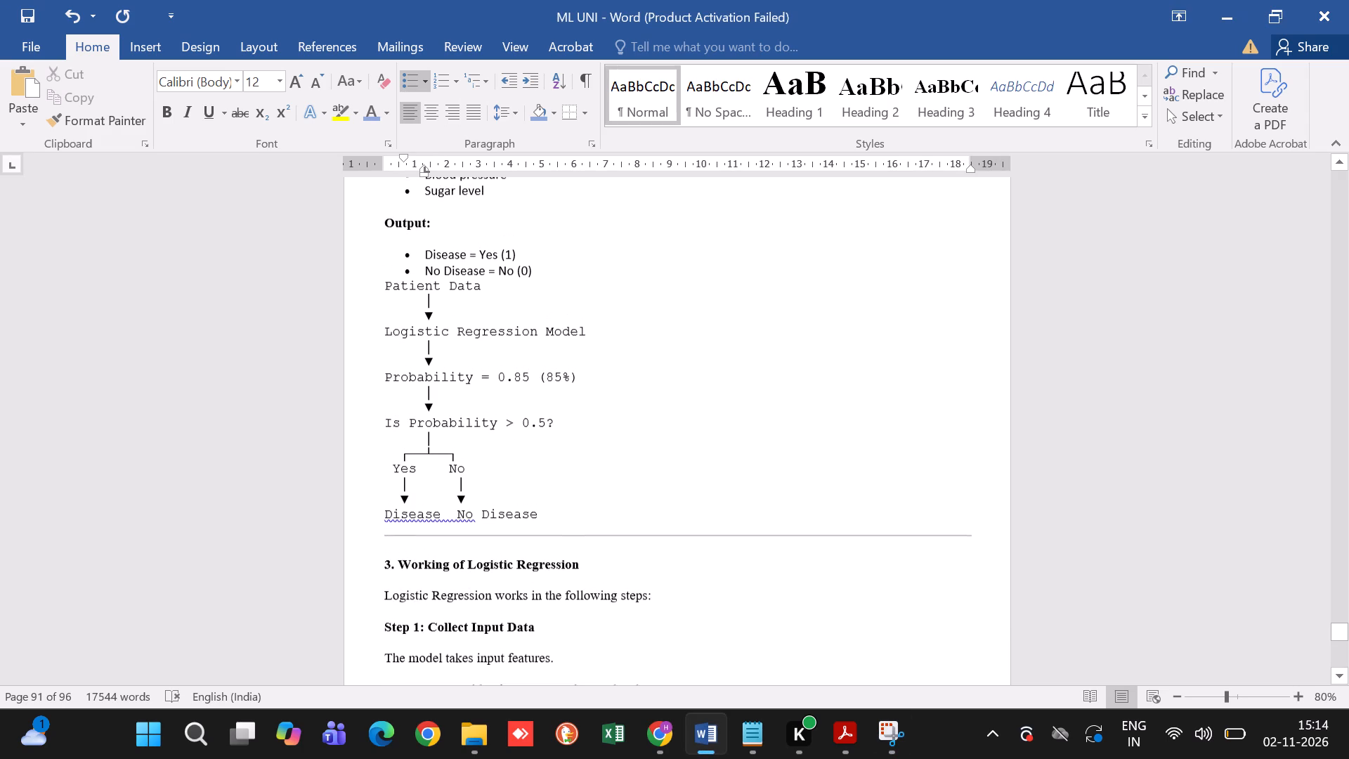
scroll(726, 401, "up", 3)
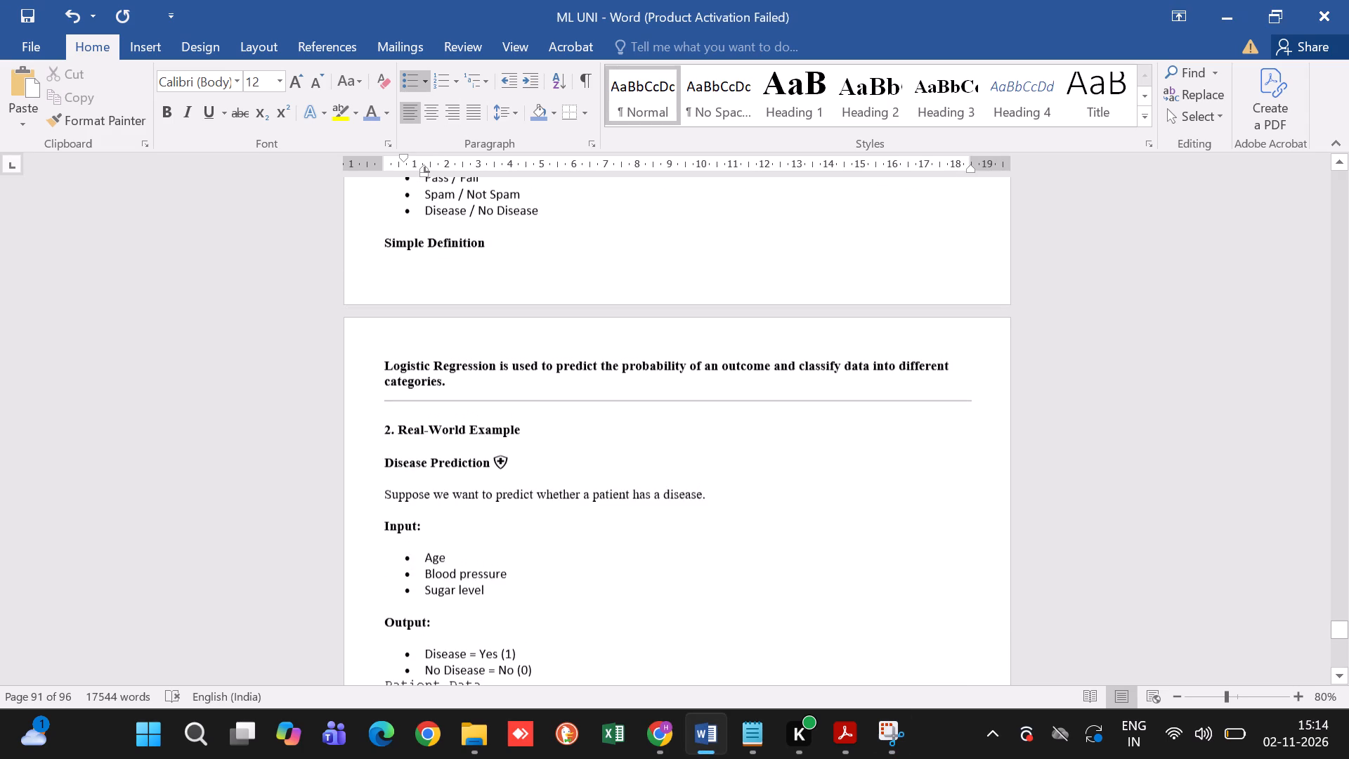
scroll(726, 401, "up", 2)
scroll(726, 401, "down", 2)
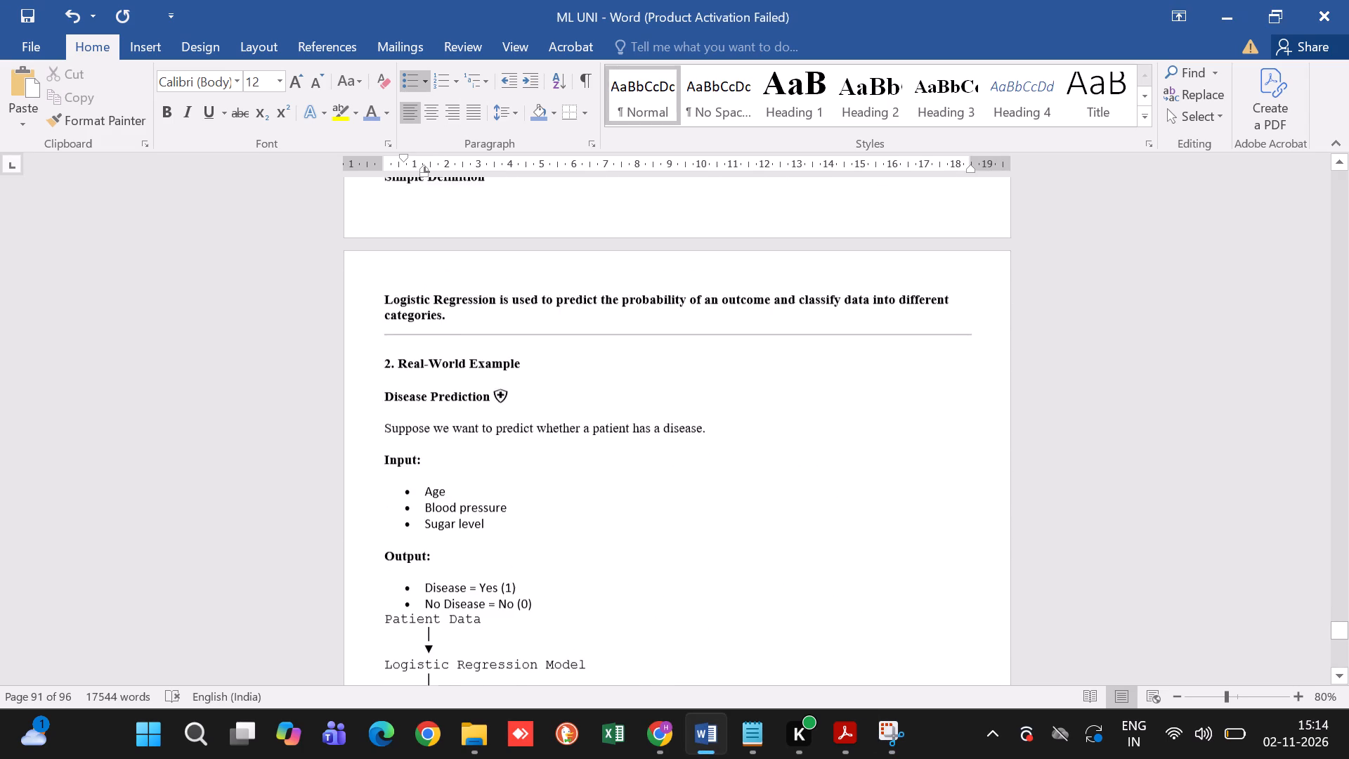
scroll(726, 401, "down", 4)
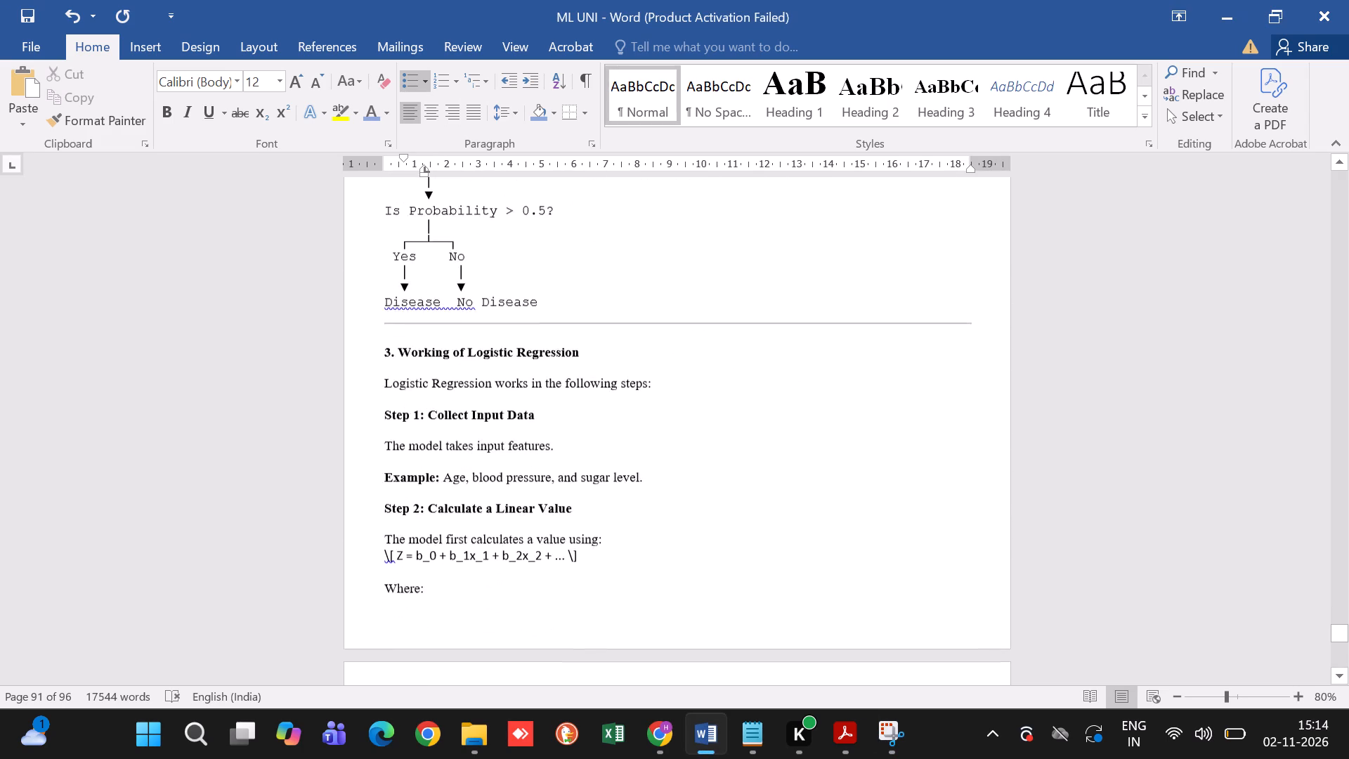
scroll(726, 401, "down", 2)
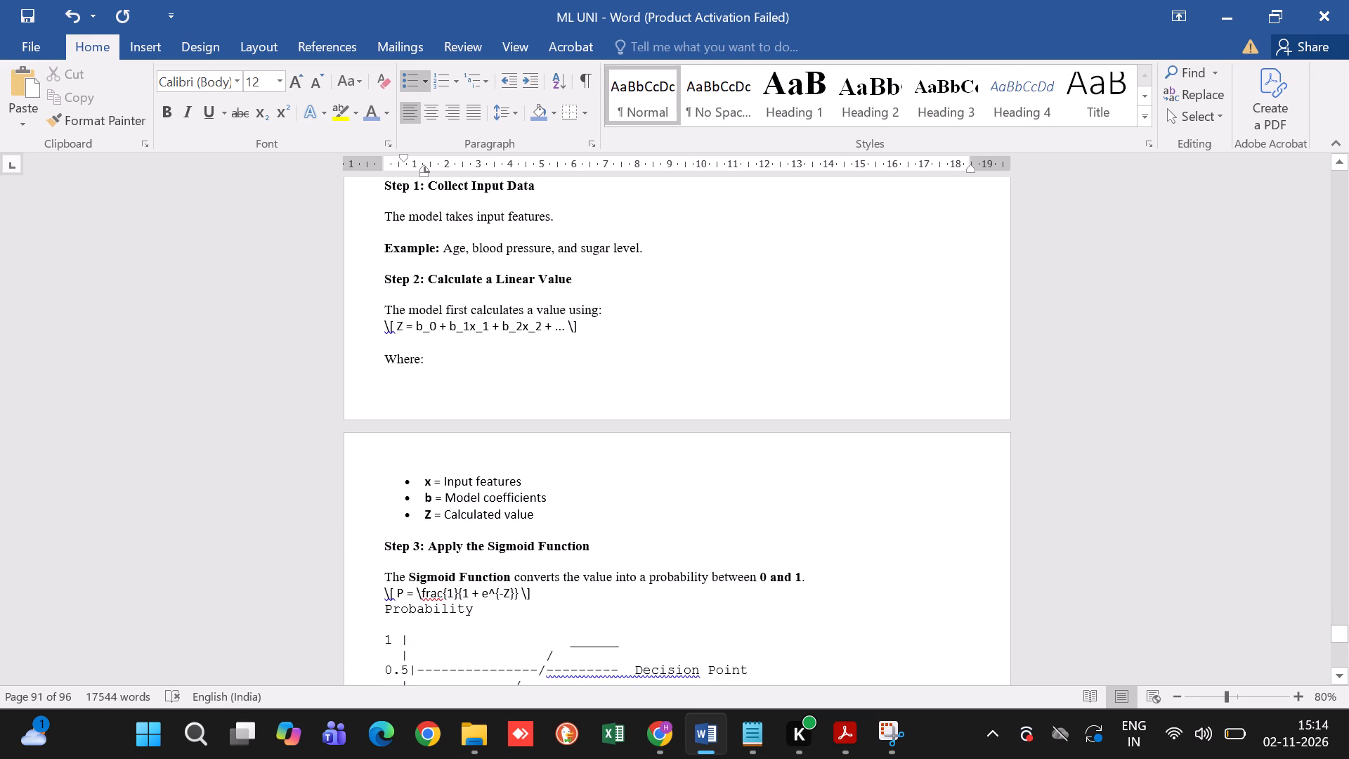
left_click(382, 275)
left_click(382, 276)
left_click_drag(385, 278, 598, 408)
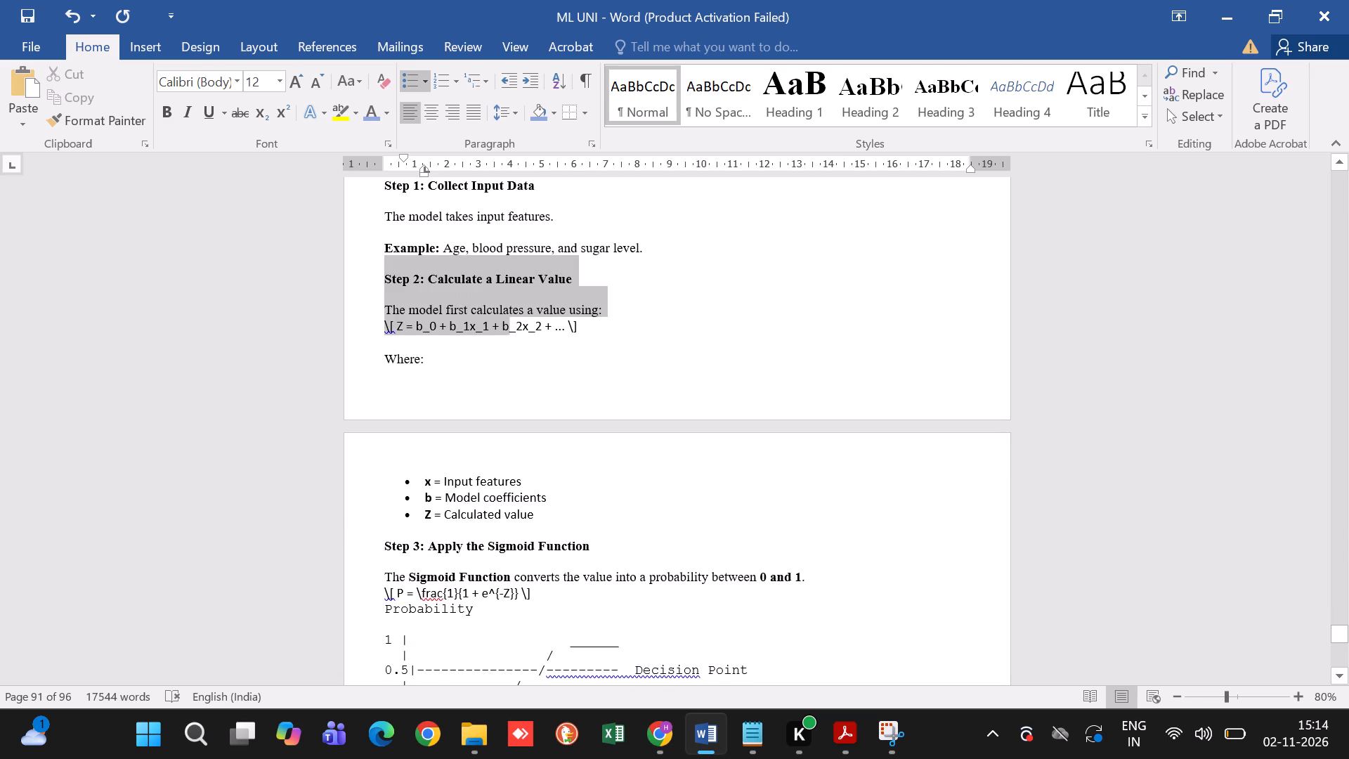
left_click_drag(598, 408, 674, 384)
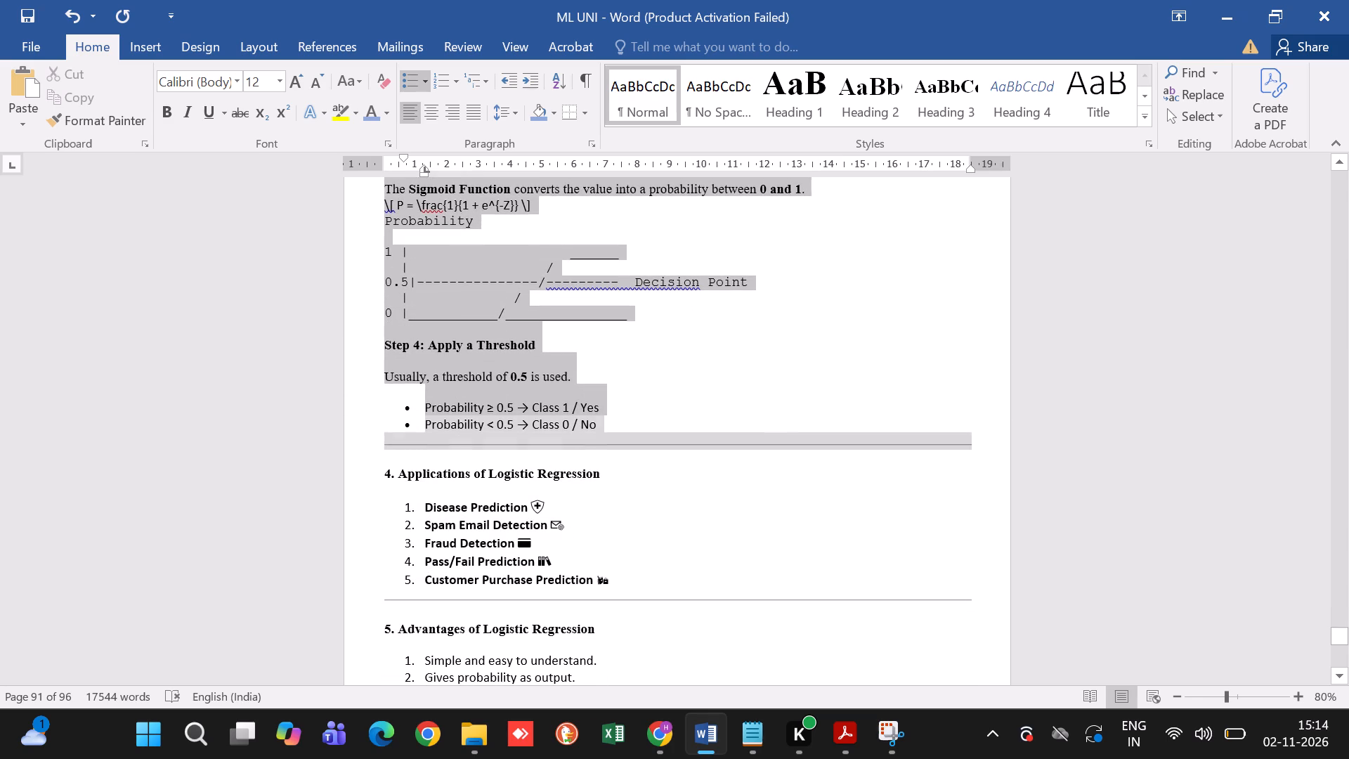
left_click_drag(674, 384, 653, 313)
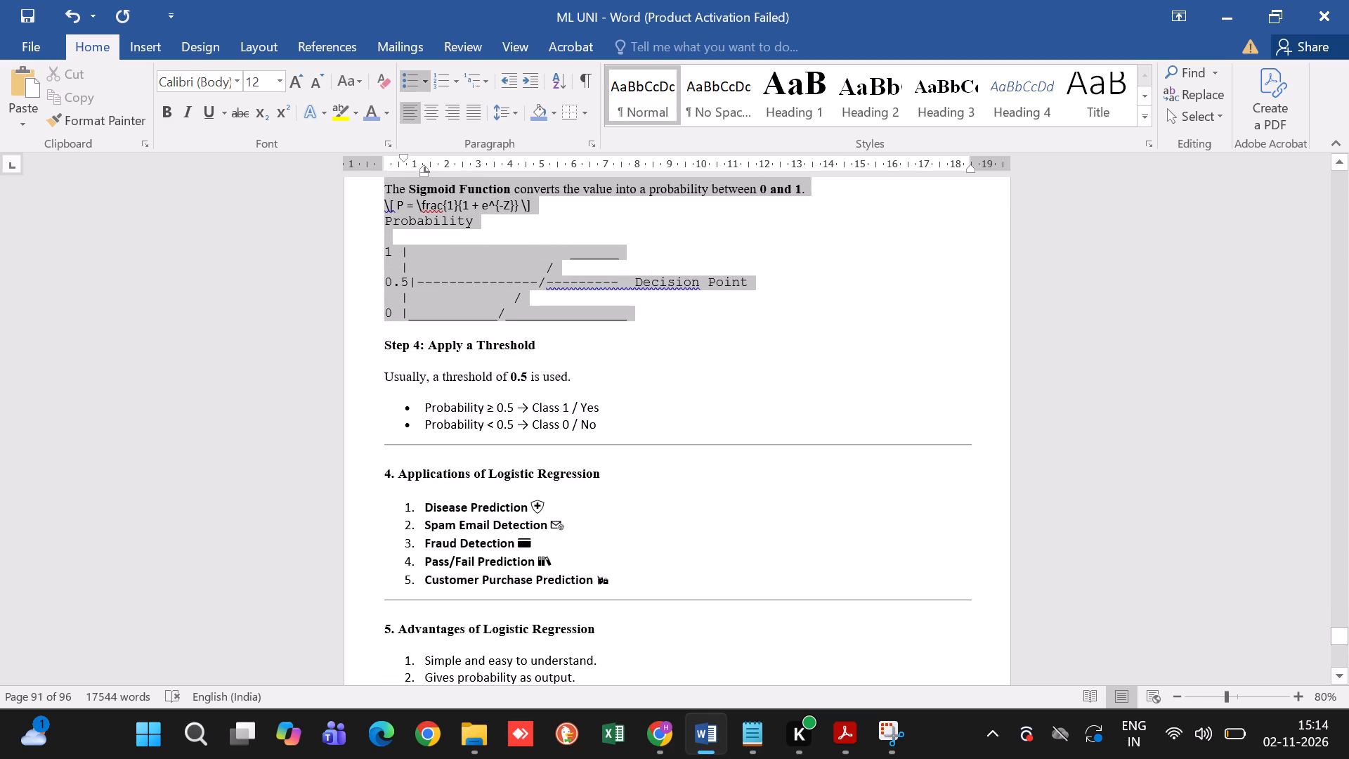
key("ctrl+v")
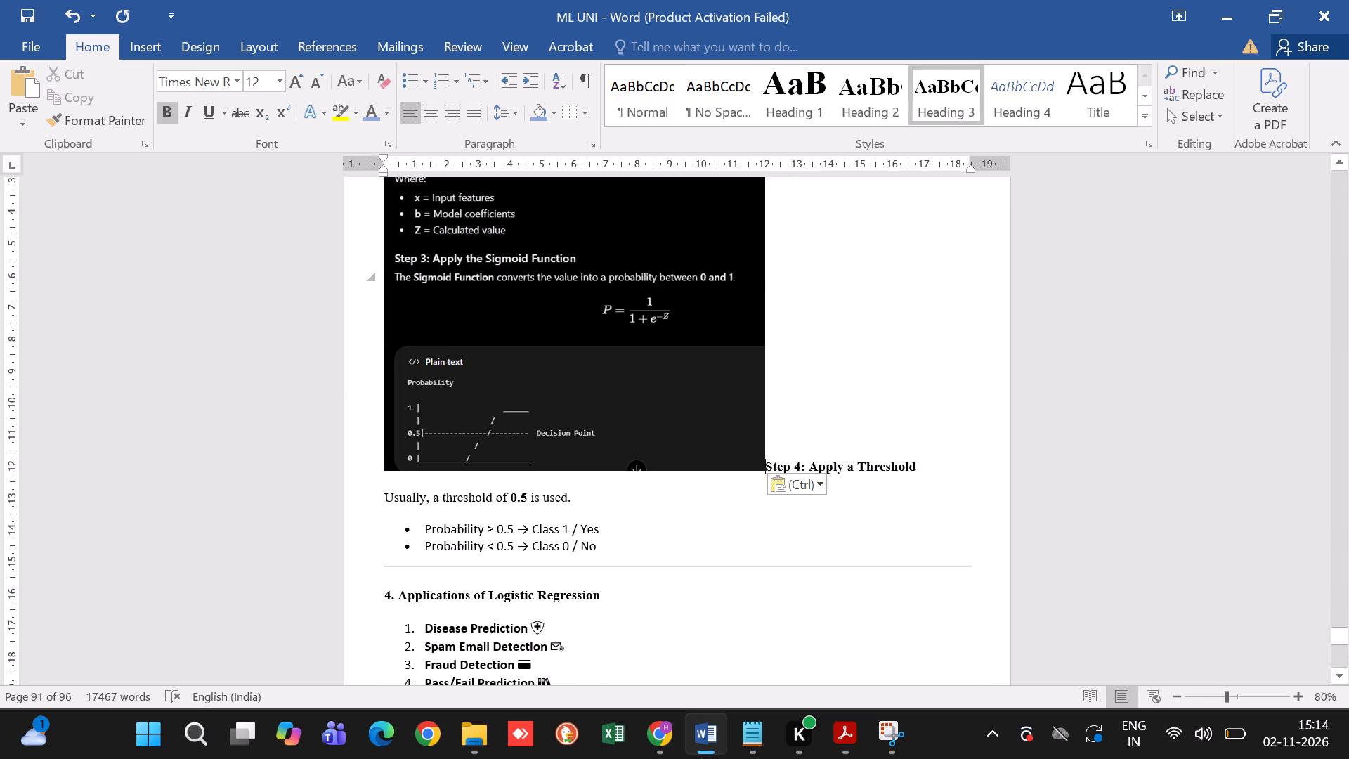
Shrink the pasted Step 2 and Step 3 image proportionally to about 9 cm wide.
left_click(675, 370)
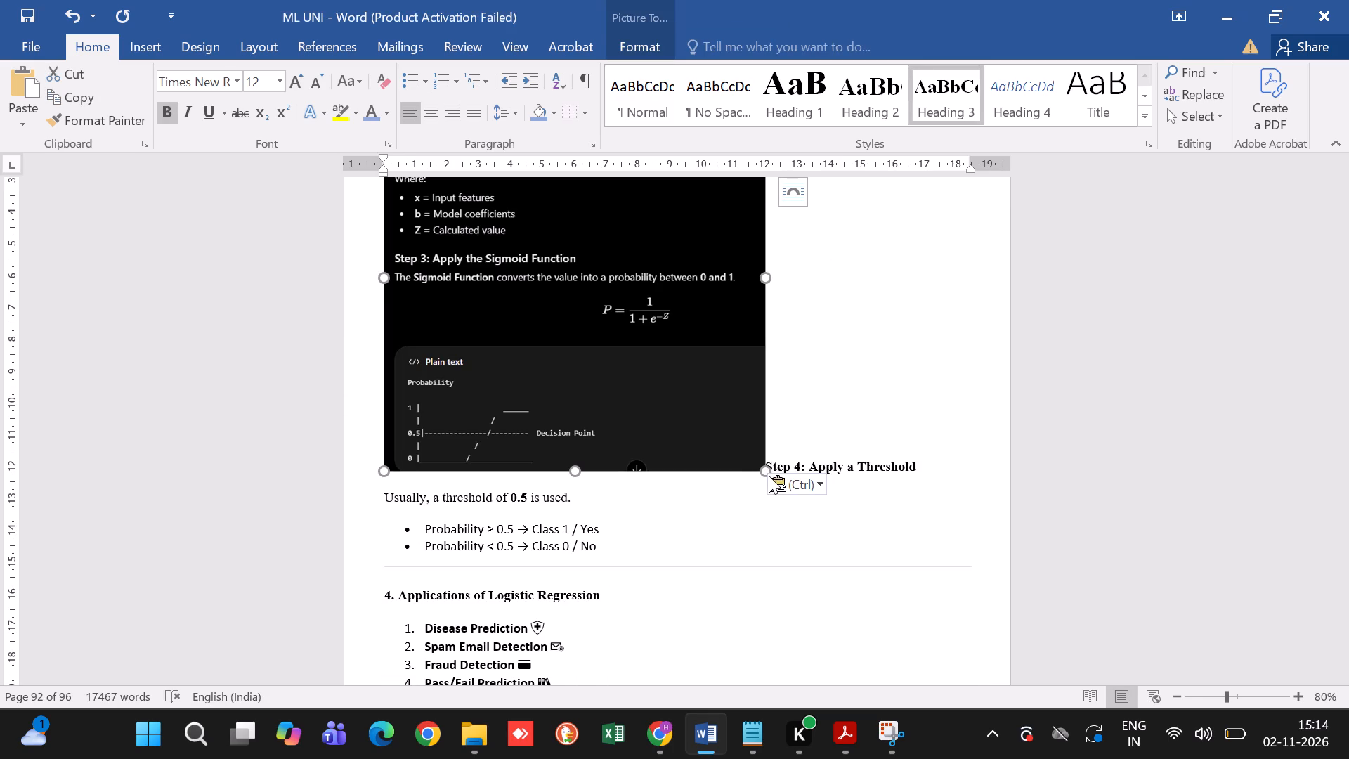
left_click_drag(767, 469, 673, 382)
left_click(714, 393)
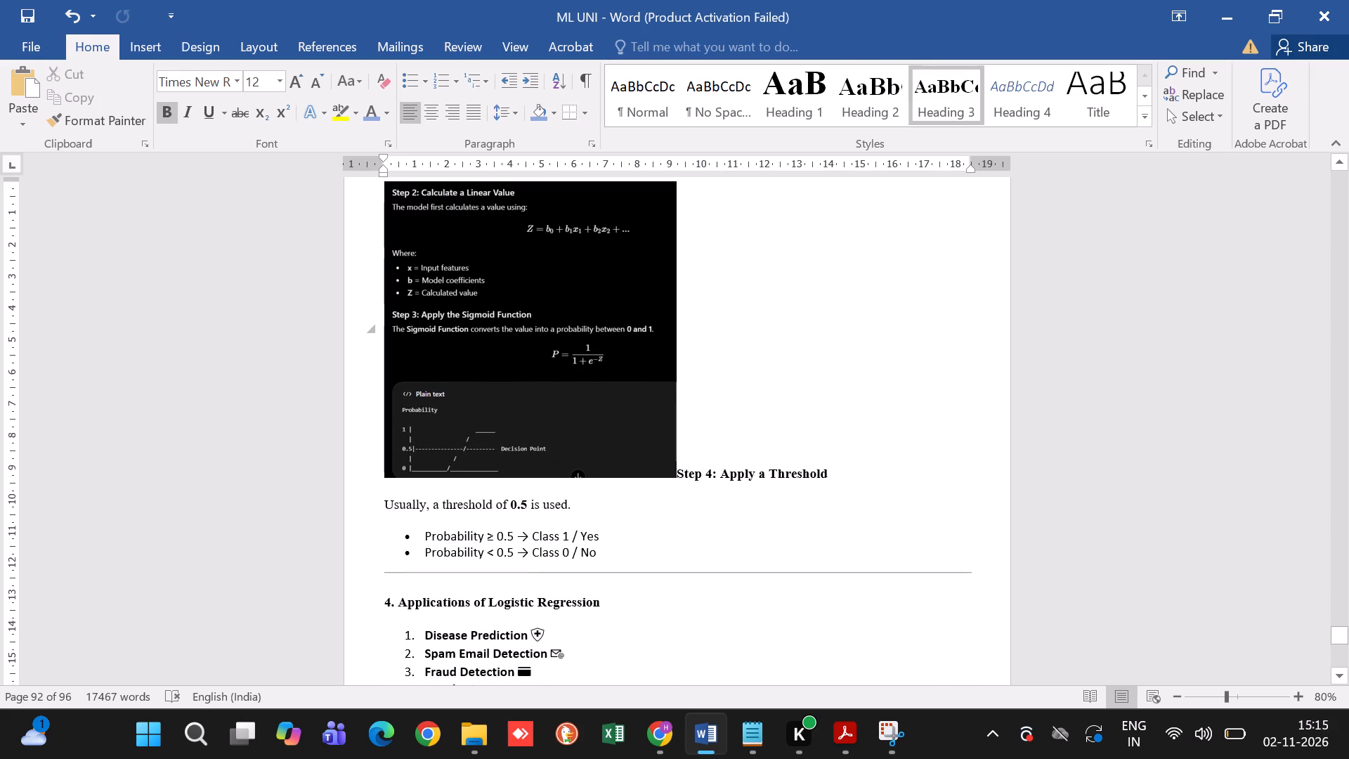
Move the "Step 4: Apply a Threshold" heading onto its own line below the image.
left_click(677, 471)
key("Return")
Remove the space before paragraphs from the "Part A: Logistic Regression" heading through Step 1's example line.
scroll(677, 471, "up", 1)
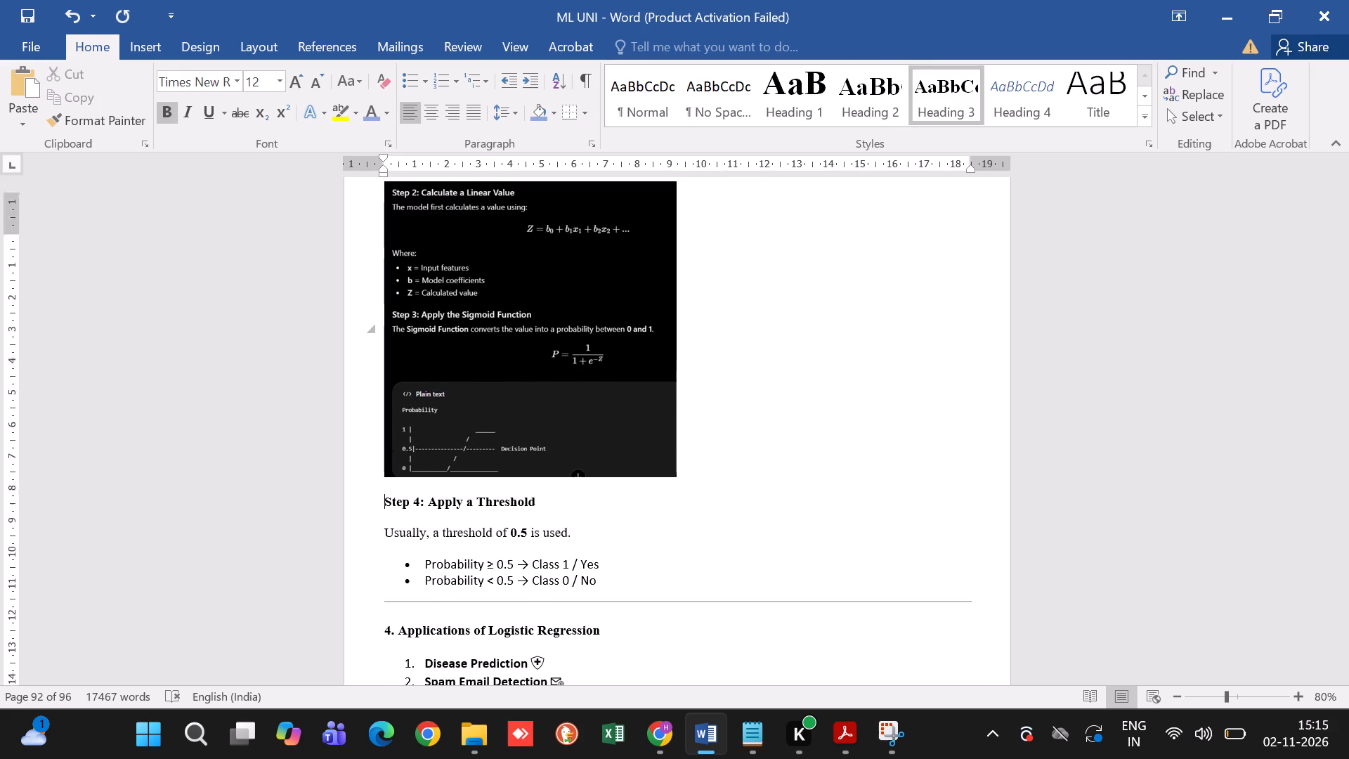
scroll(677, 471, "up", 8)
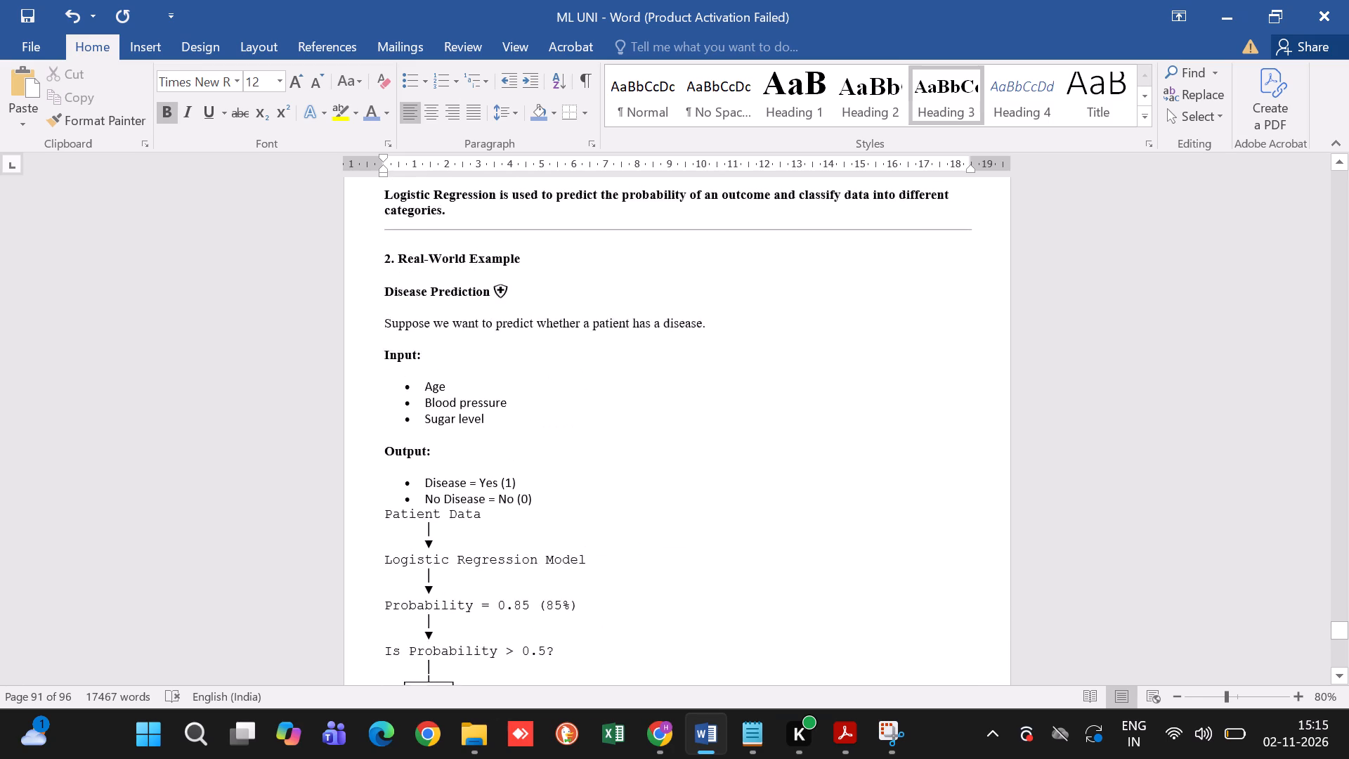
scroll(677, 471, "up", 1)
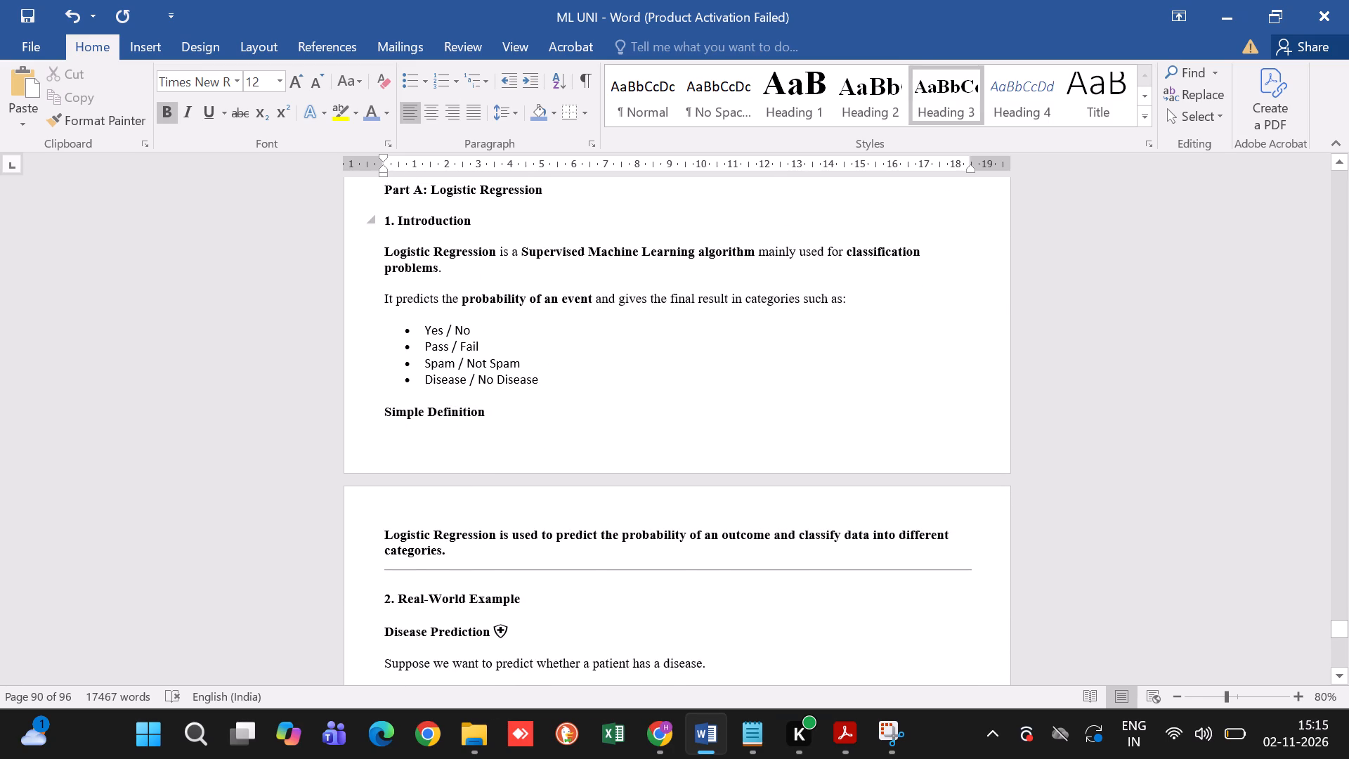
scroll(460, 206, "up", 1)
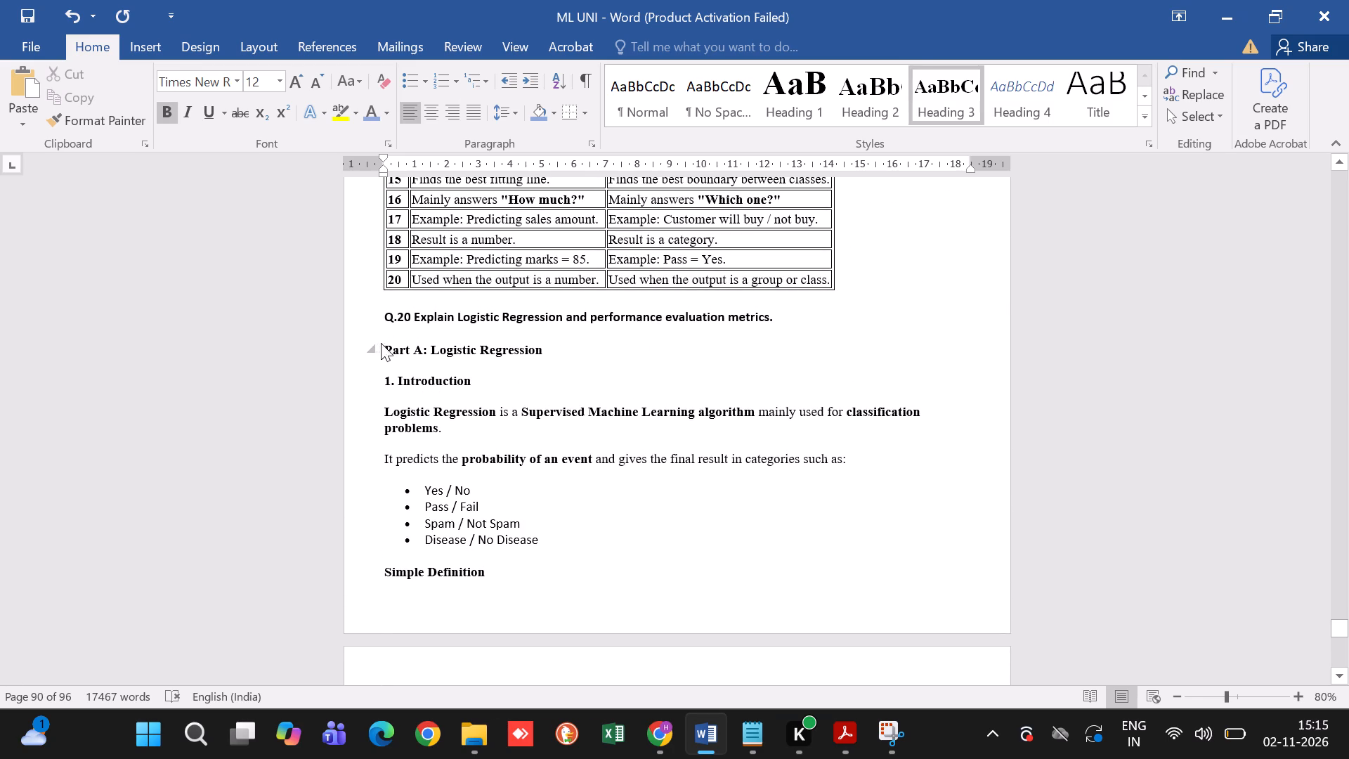
left_click(379, 344)
left_click_drag(384, 346, 682, 666)
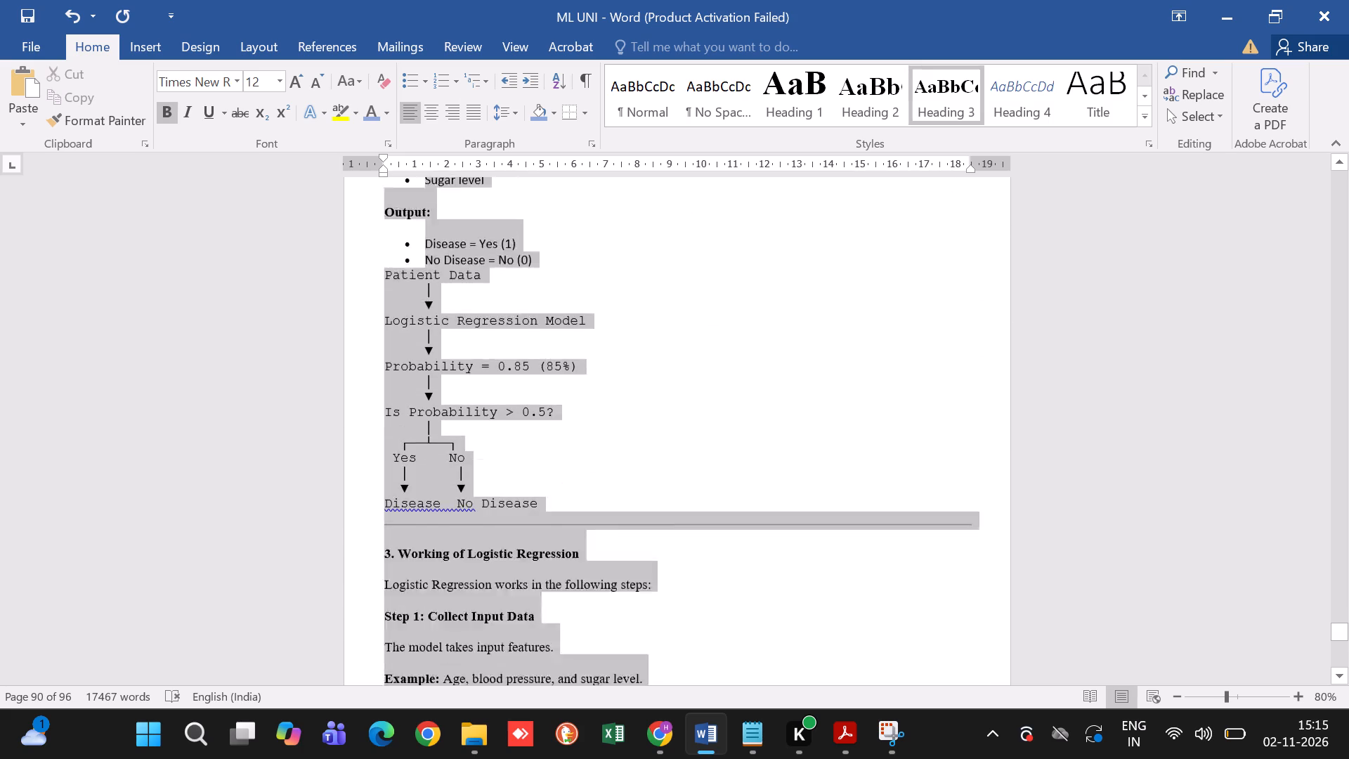
left_click_drag(682, 666, 669, 697)
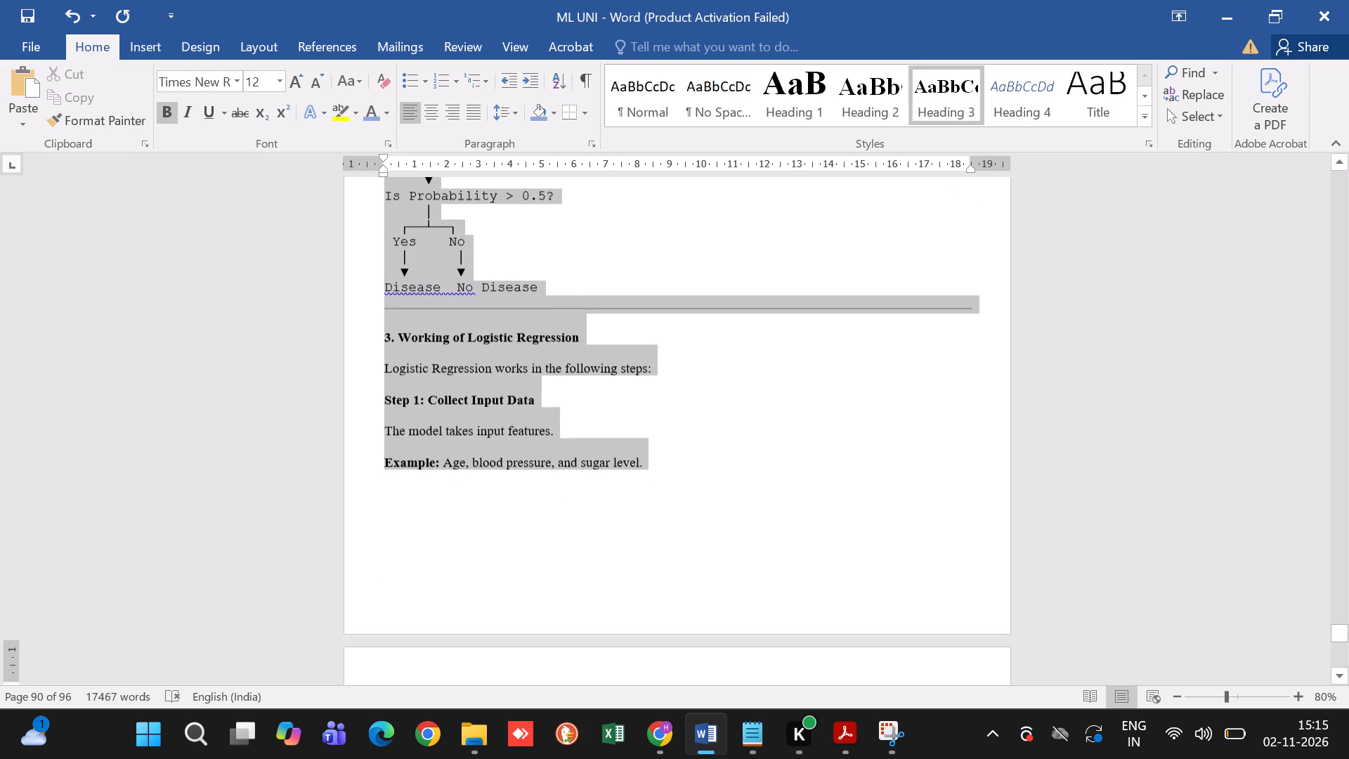
left_click_drag(669, 697, 653, 370)
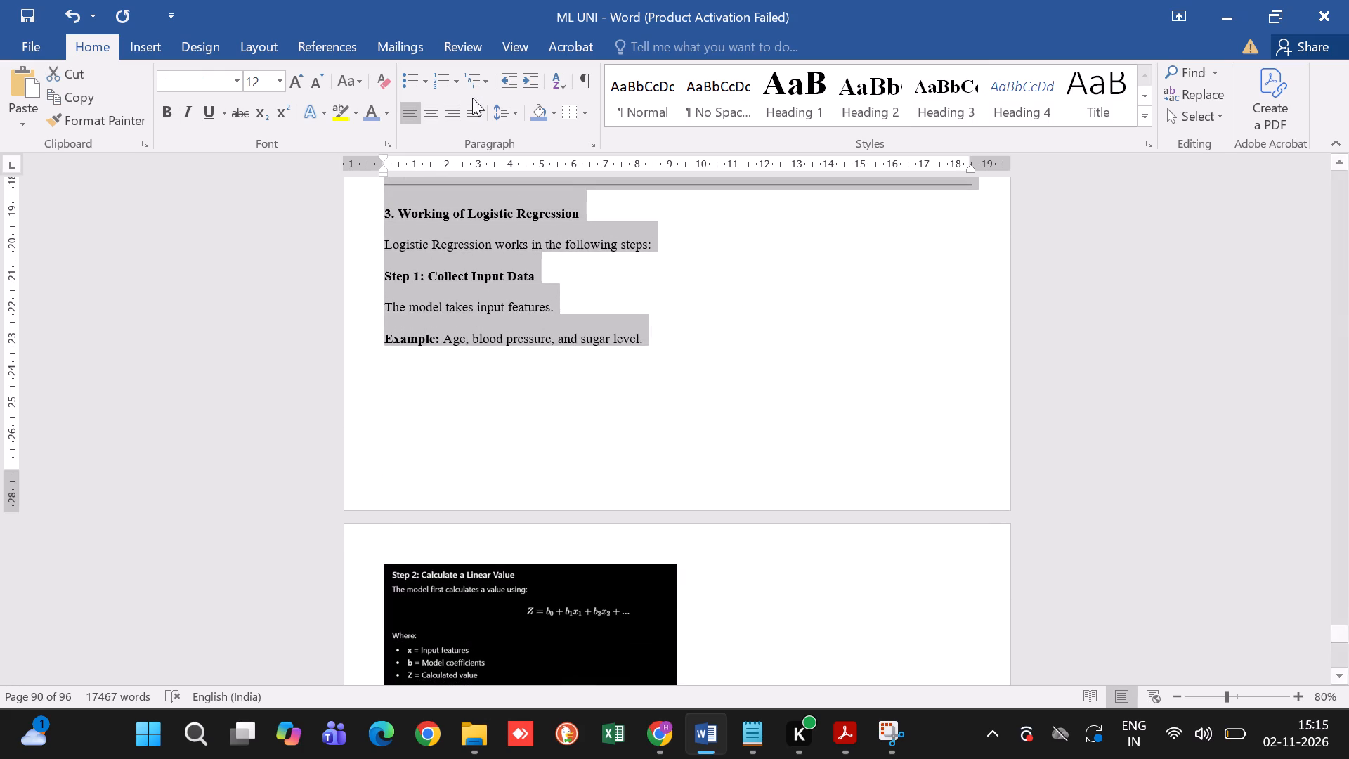
left_click(516, 118)
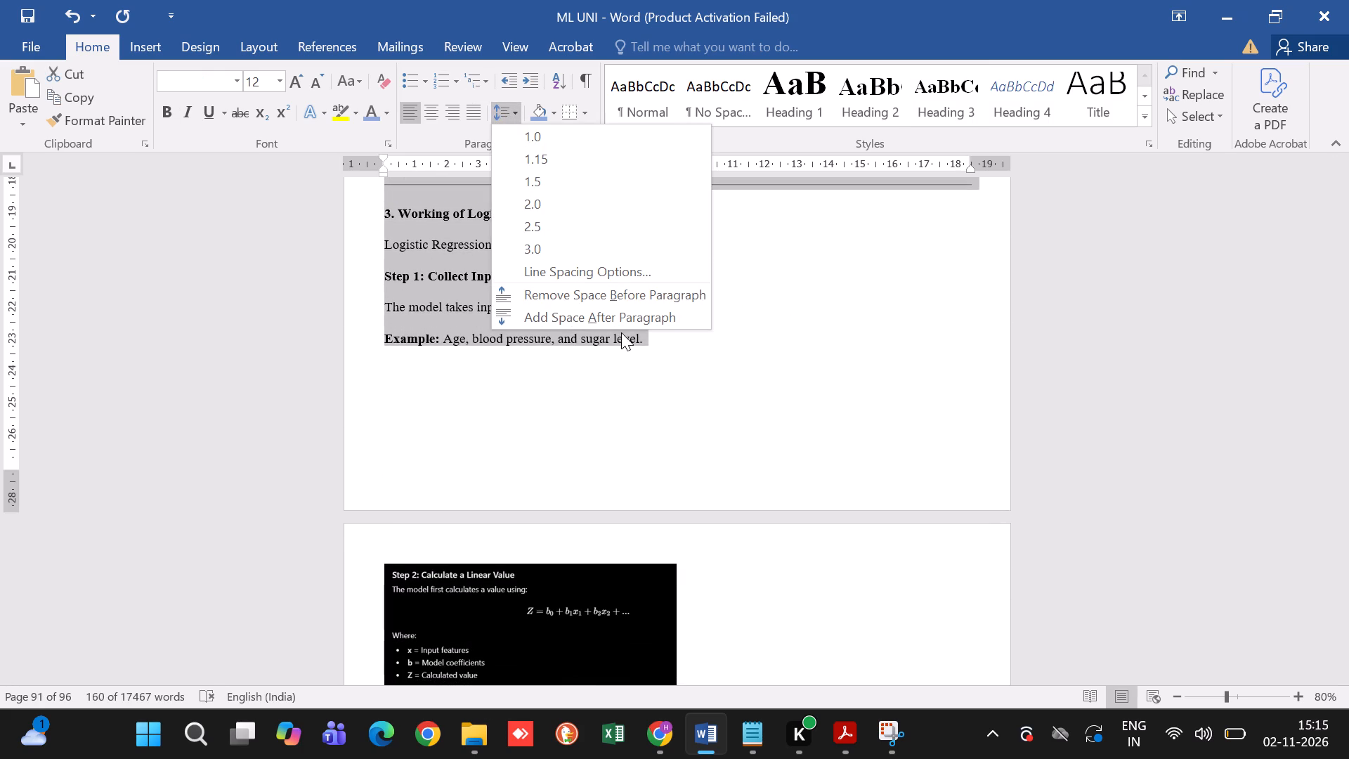
left_click(620, 289)
Remove the space before paragraphs from the "Step 4: Apply a Threshold" heading through its two probability bullets.
scroll(674, 342, "up", 1)
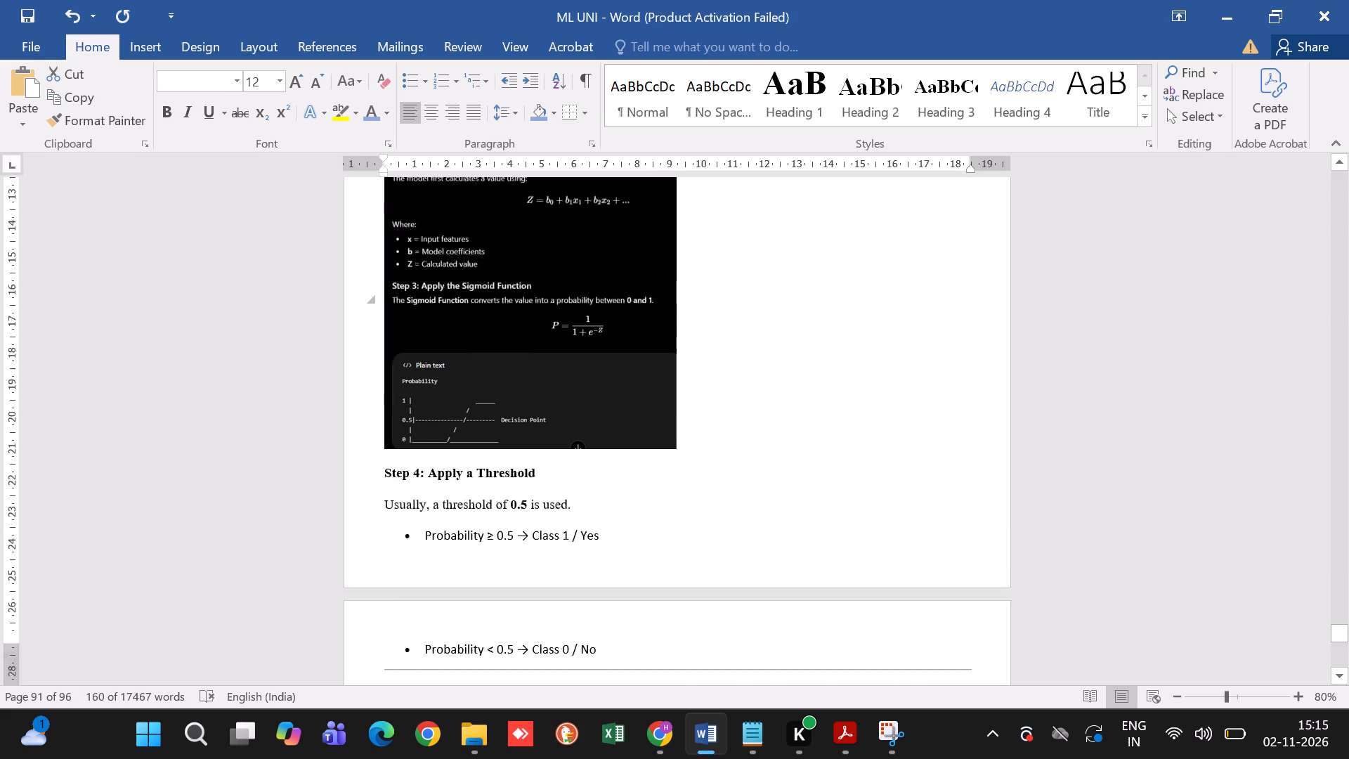
scroll(674, 342, "up", 1)
scroll(674, 342, "down", 2)
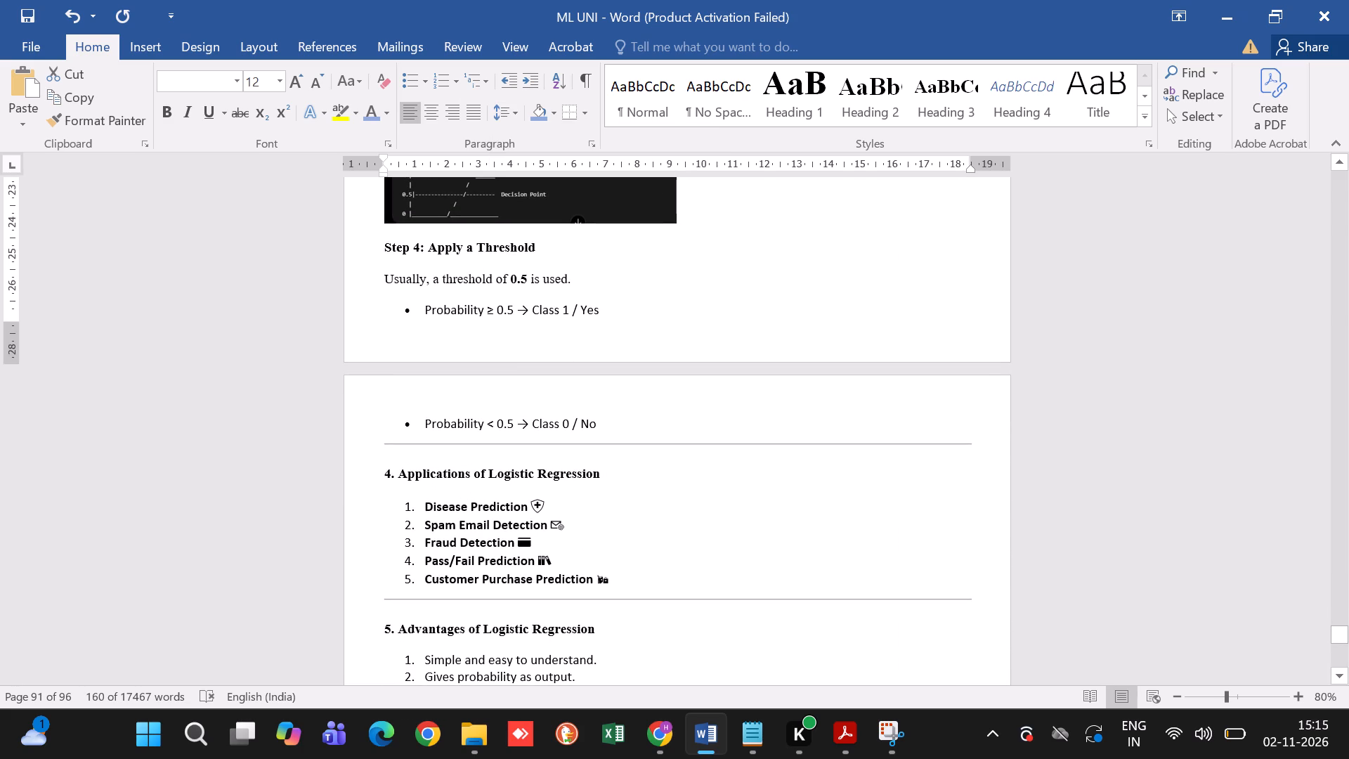
left_click(765, 311)
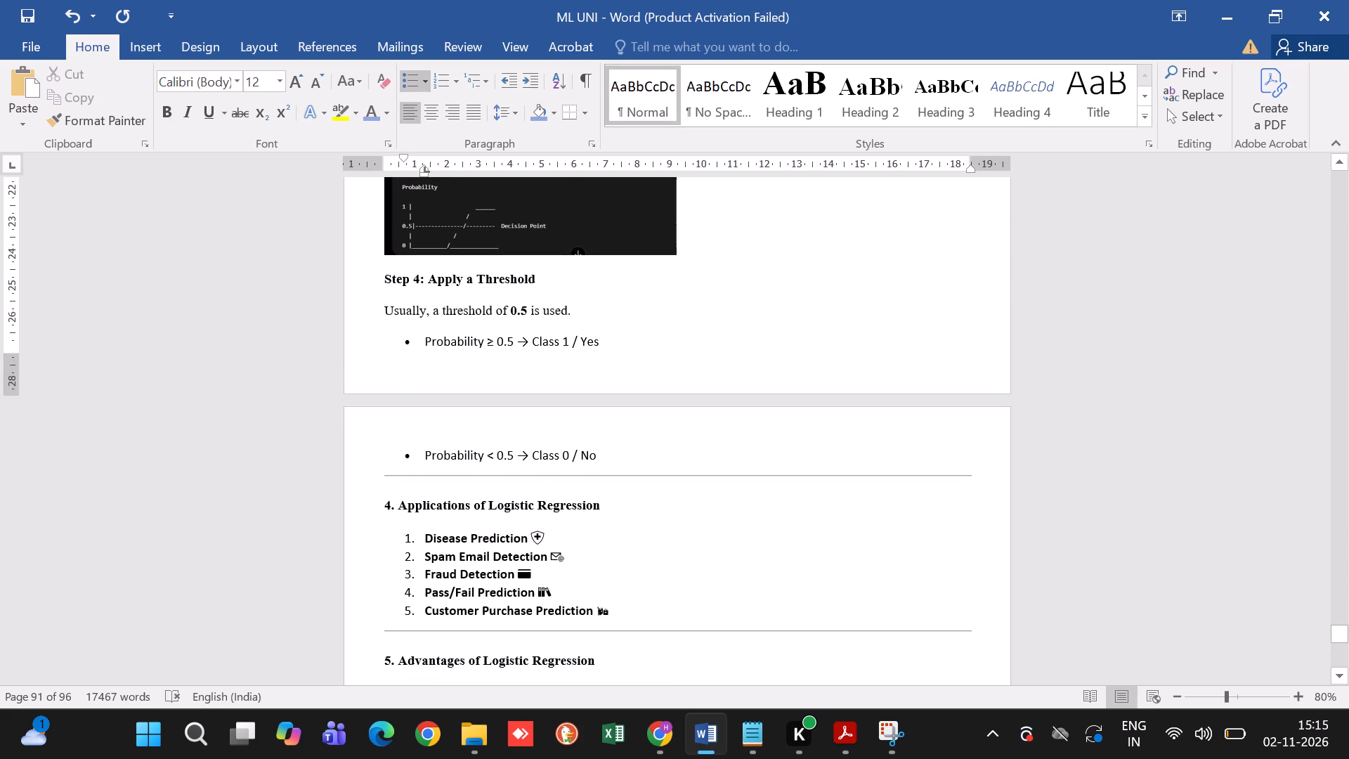
left_click_drag(633, 465, 339, 372)
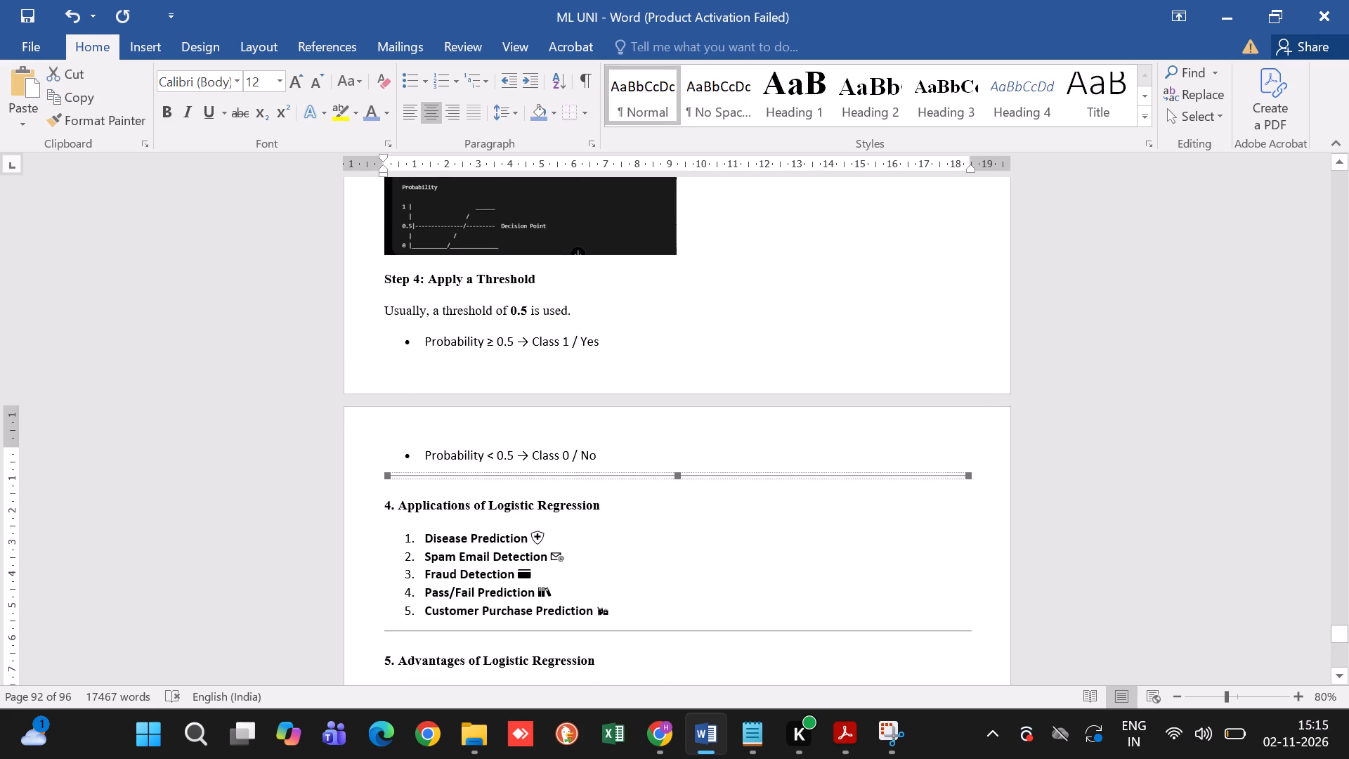
left_click_drag(603, 461, 353, 287)
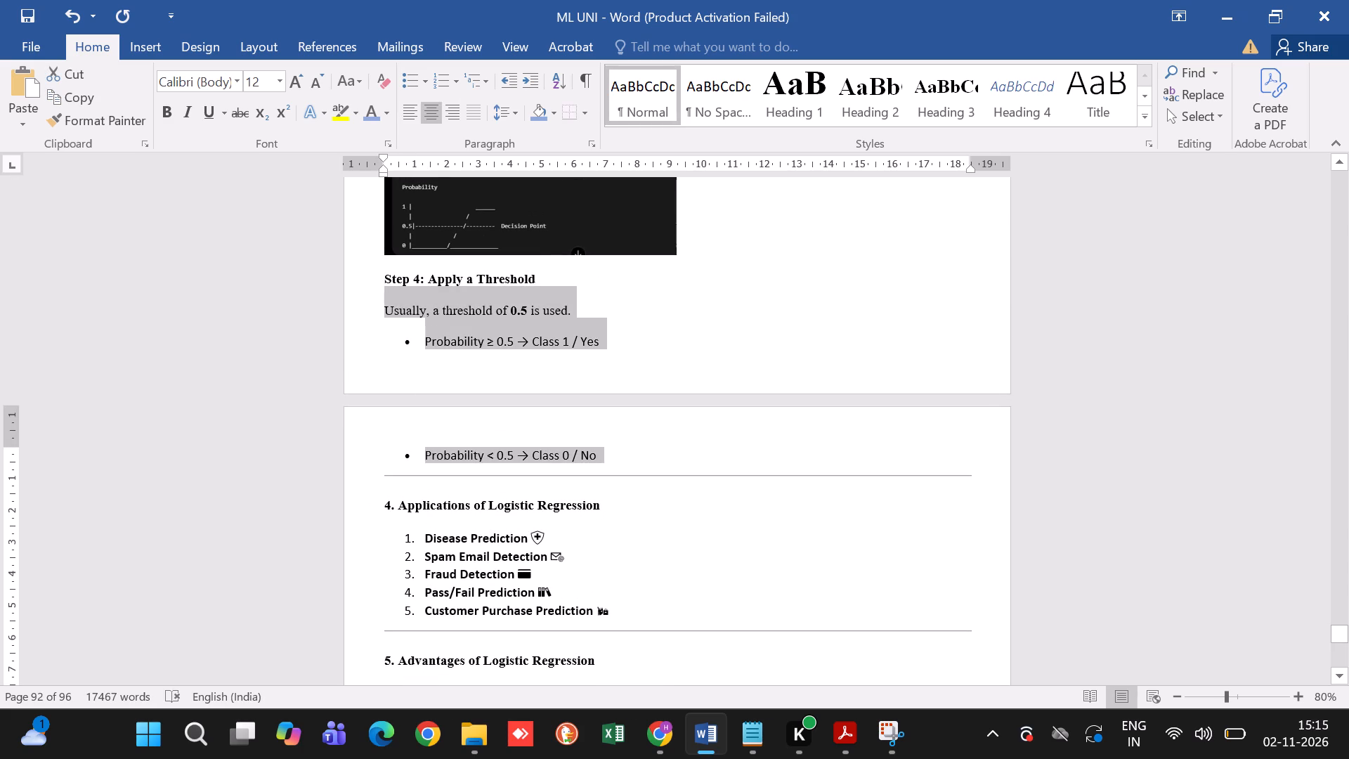
left_click_drag(353, 287, 350, 280)
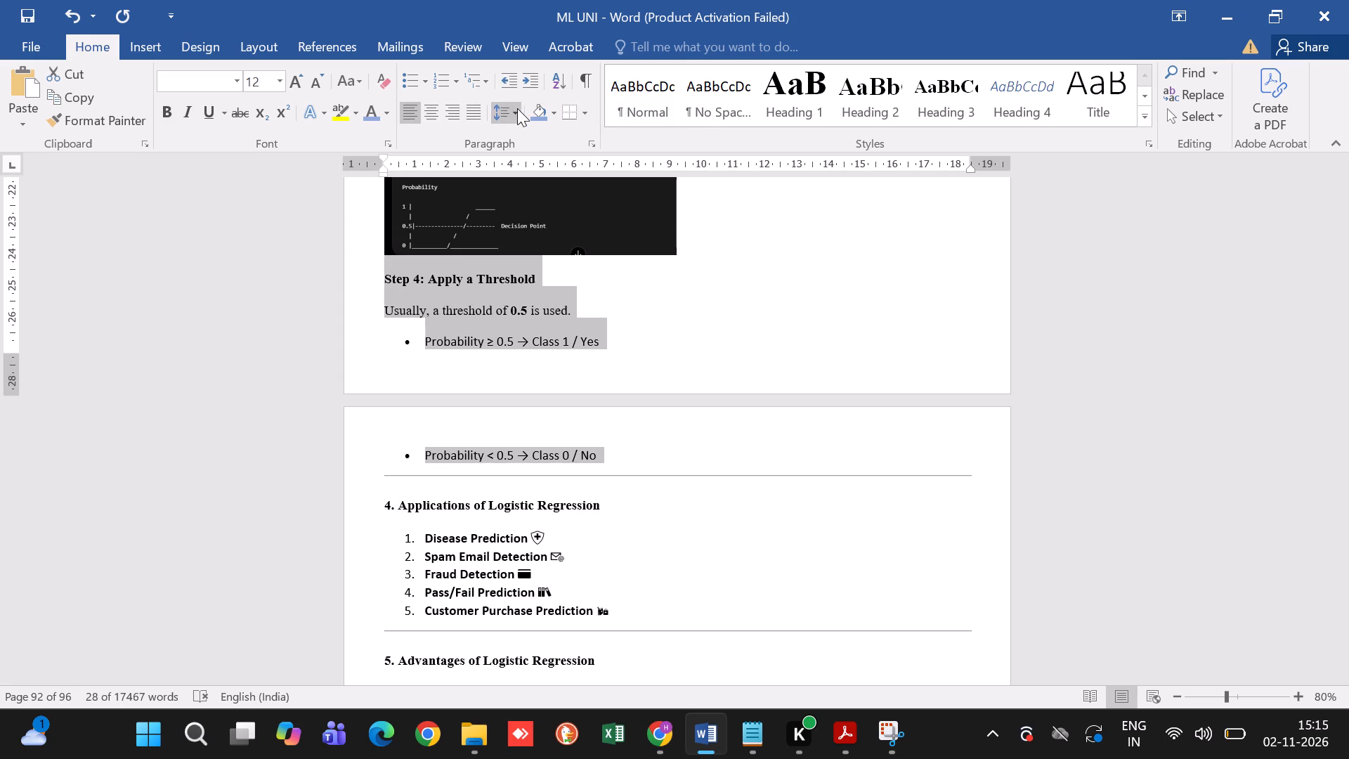
left_click(517, 108)
left_click(626, 289)
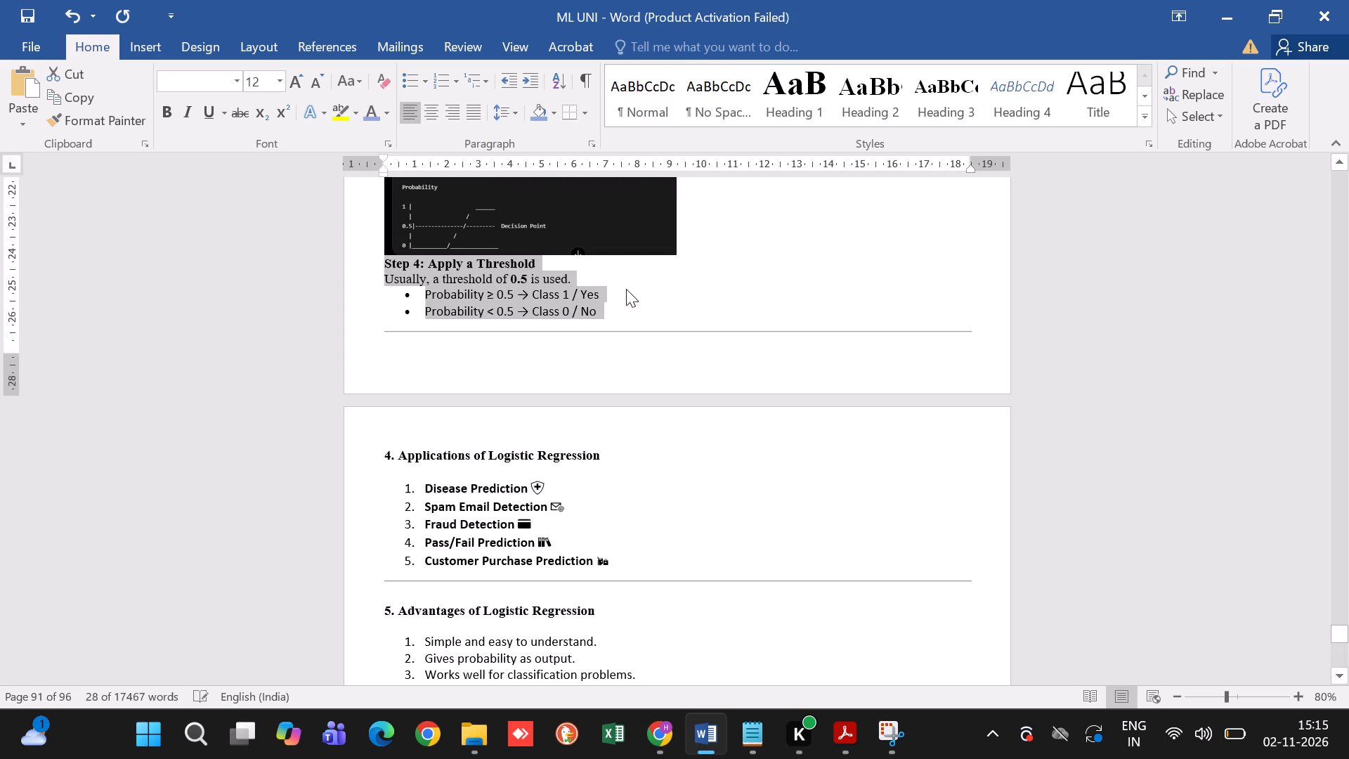
left_click(827, 401)
Remove the space before paragraphs in the "5. Advantages of Logistic Regression" section, including its Limitations list.
scroll(827, 401, "down", 1)
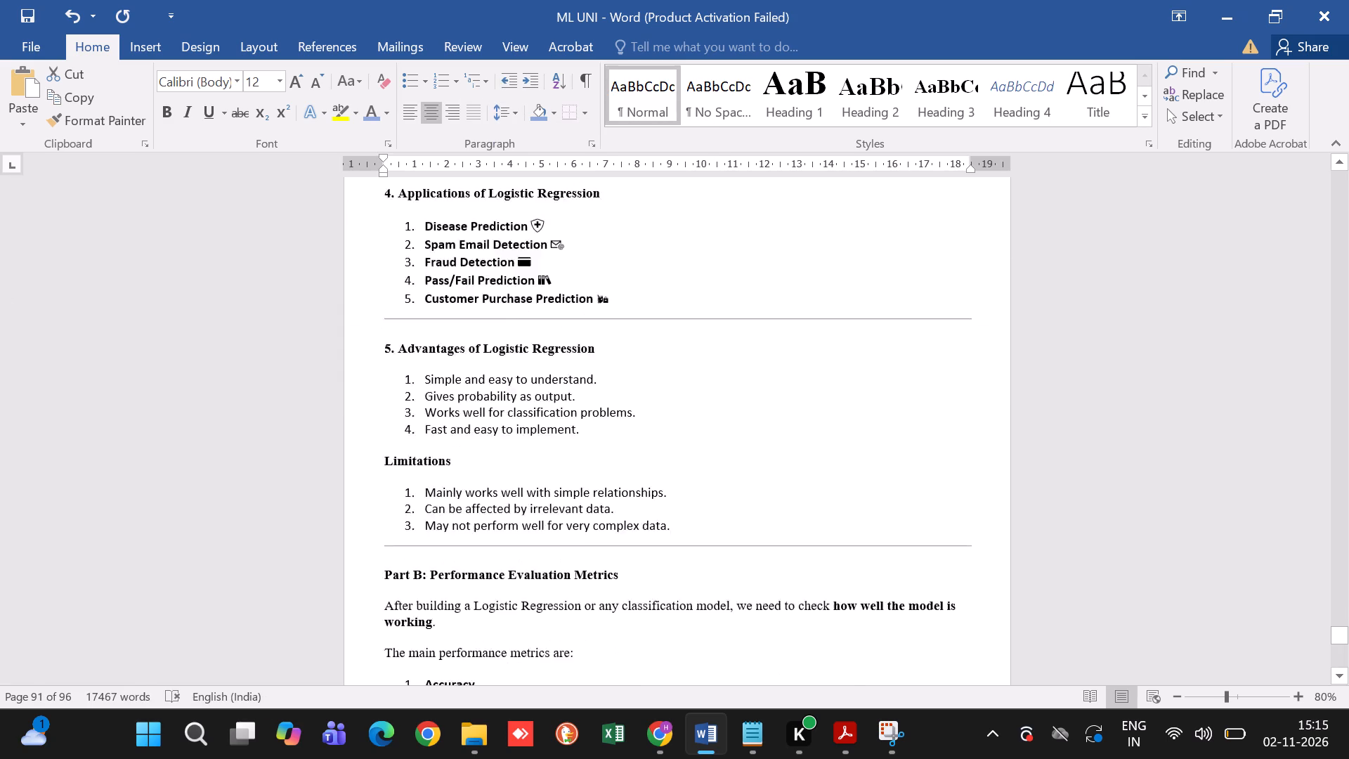
scroll(827, 401, "down", 1)
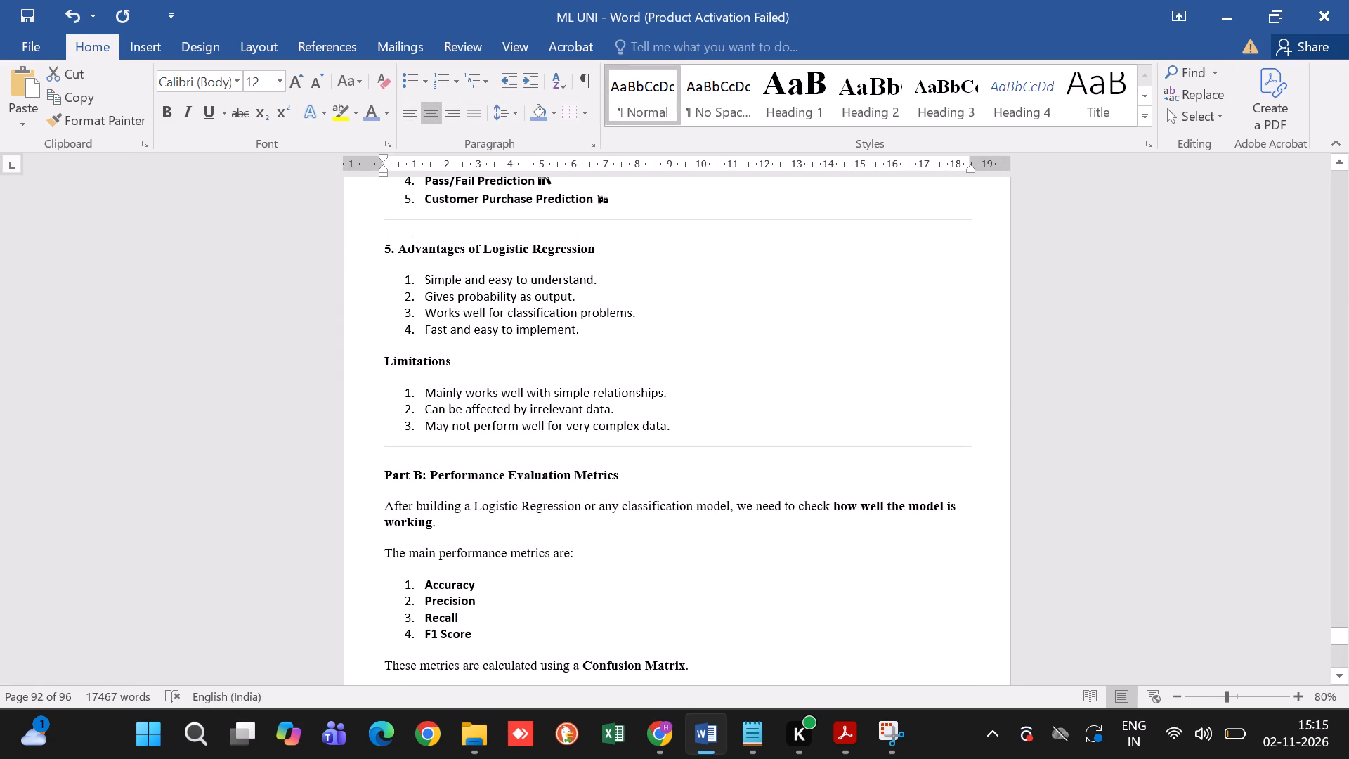
left_click_drag(721, 422, 316, 244)
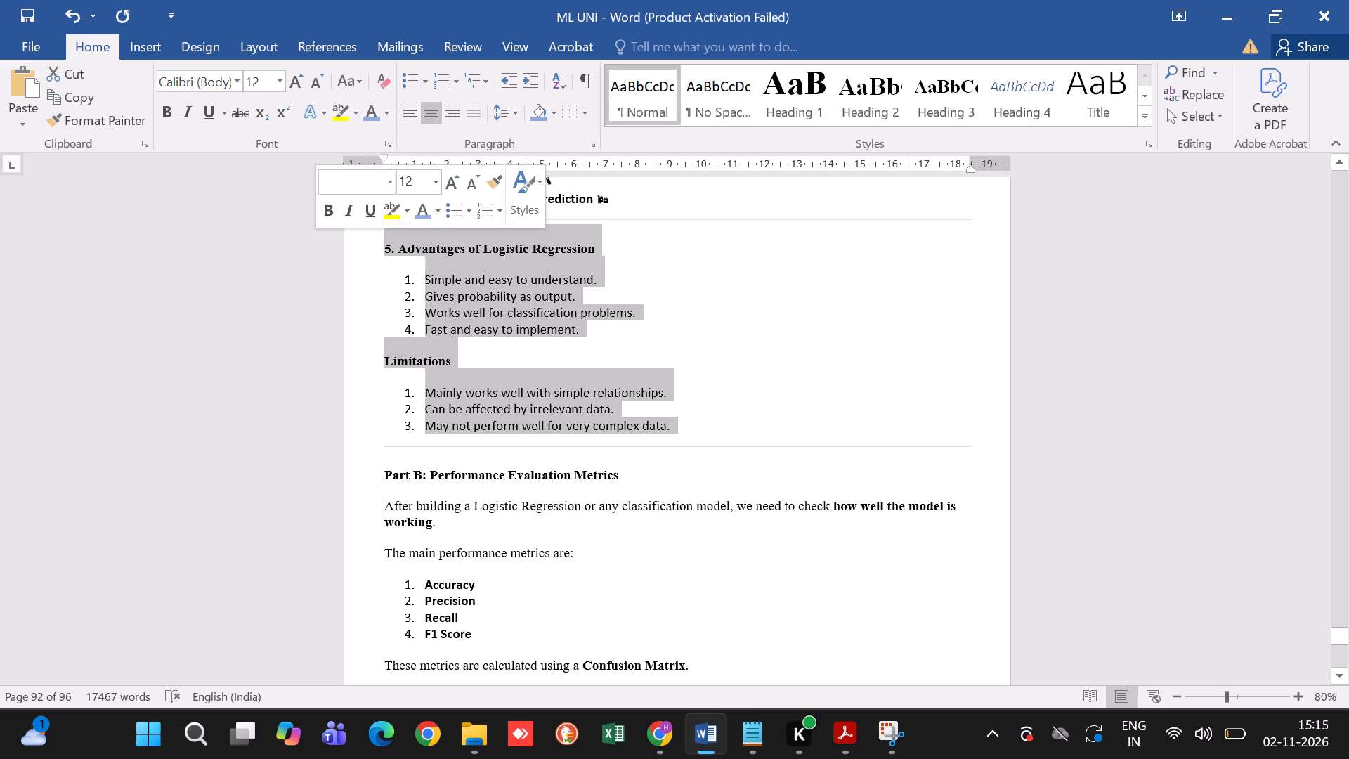
left_click(514, 110)
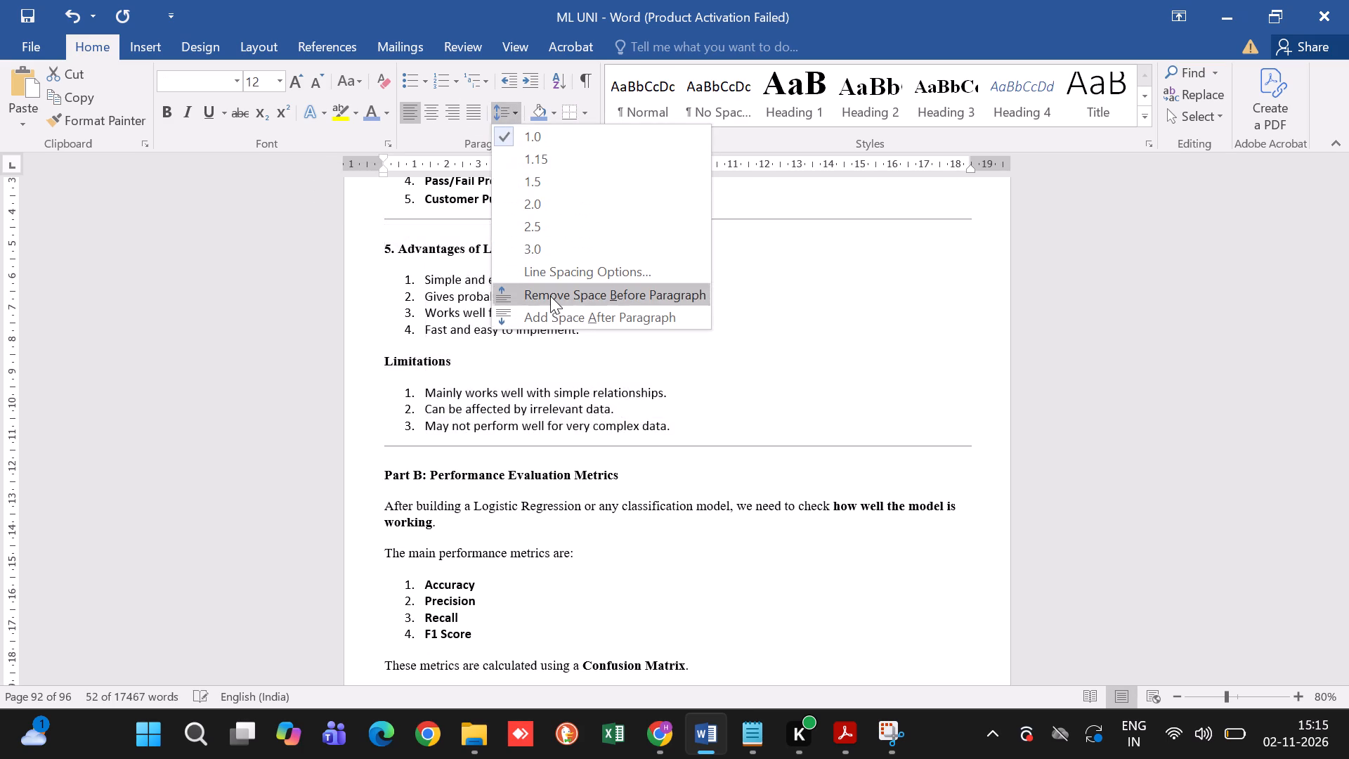
left_click(550, 297)
scroll(755, 344, "down", 1)
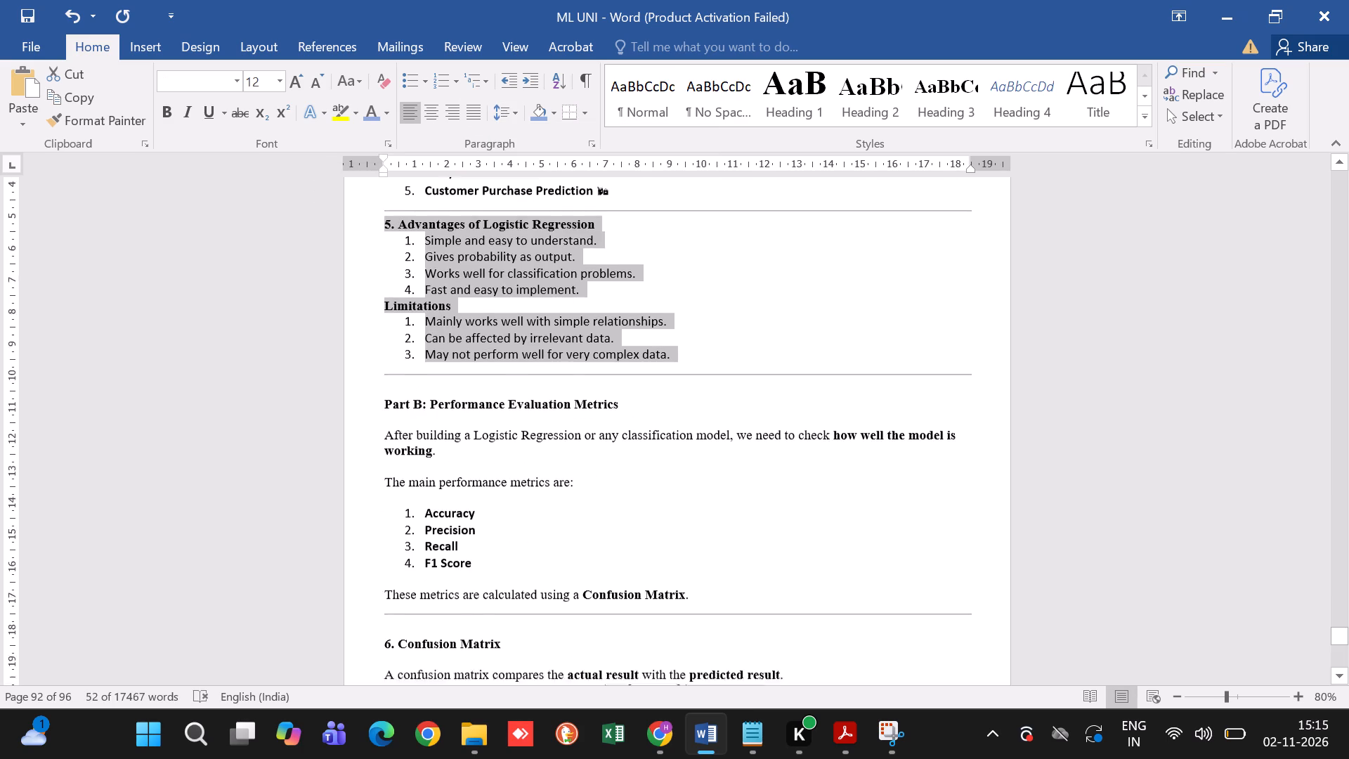
scroll(755, 344, "down", 2)
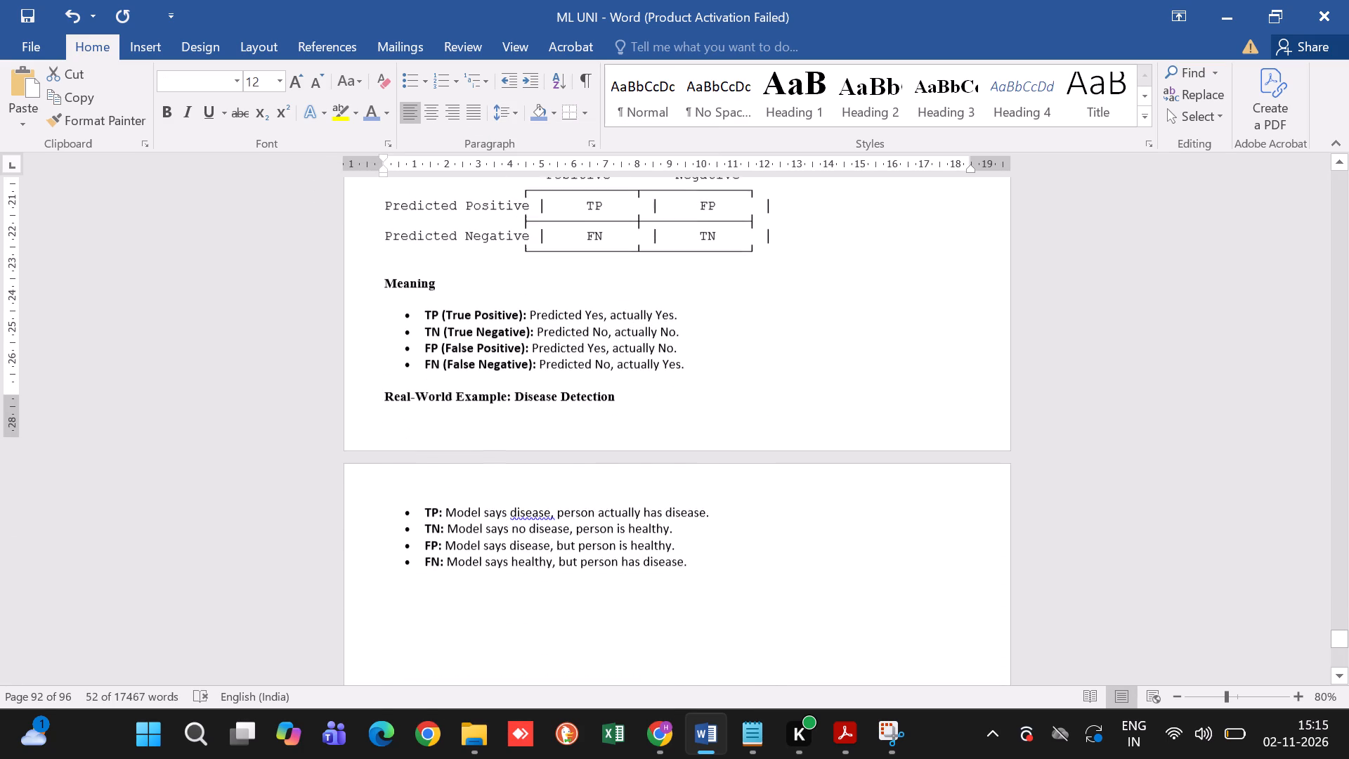
Shrink the "7. Accuracy" image proportionally to about 8.4 cm wide.
scroll(755, 344, "down", 2)
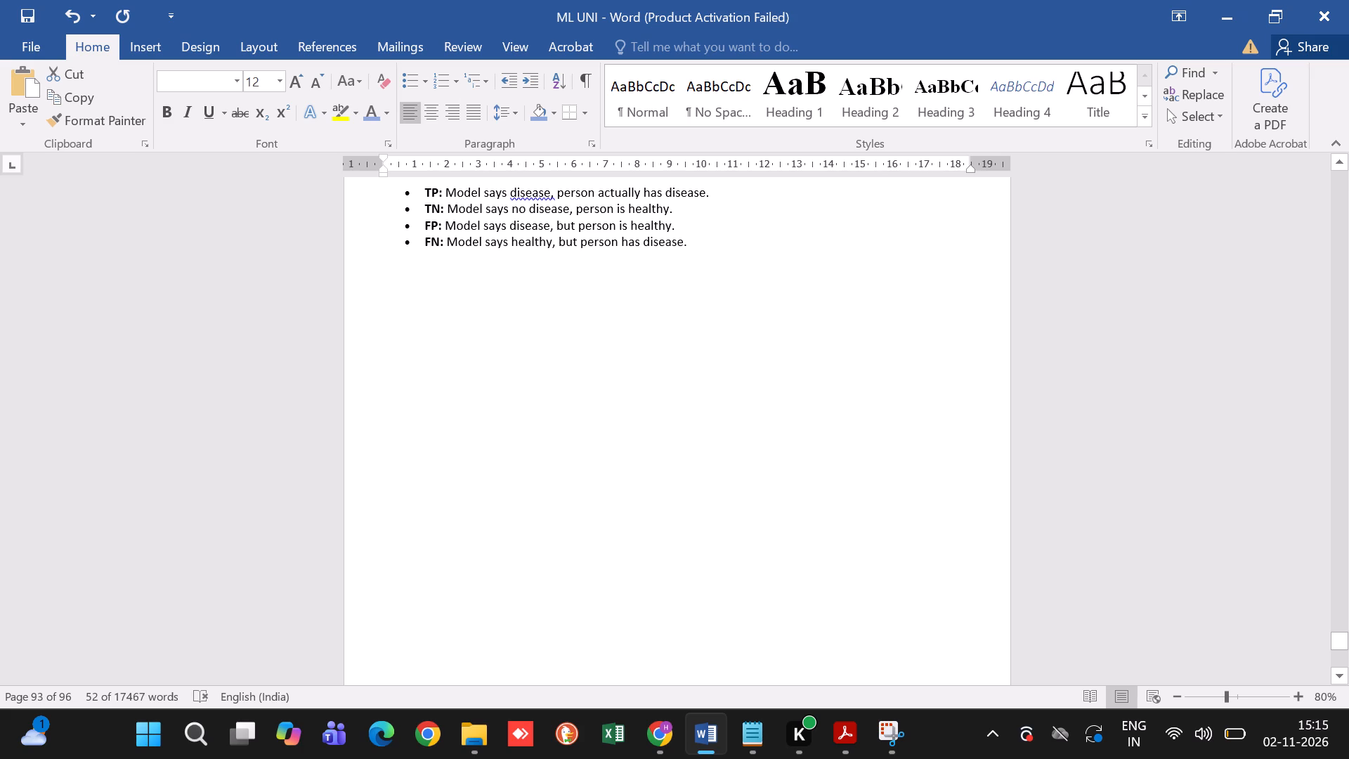
scroll(755, 344, "down", 3)
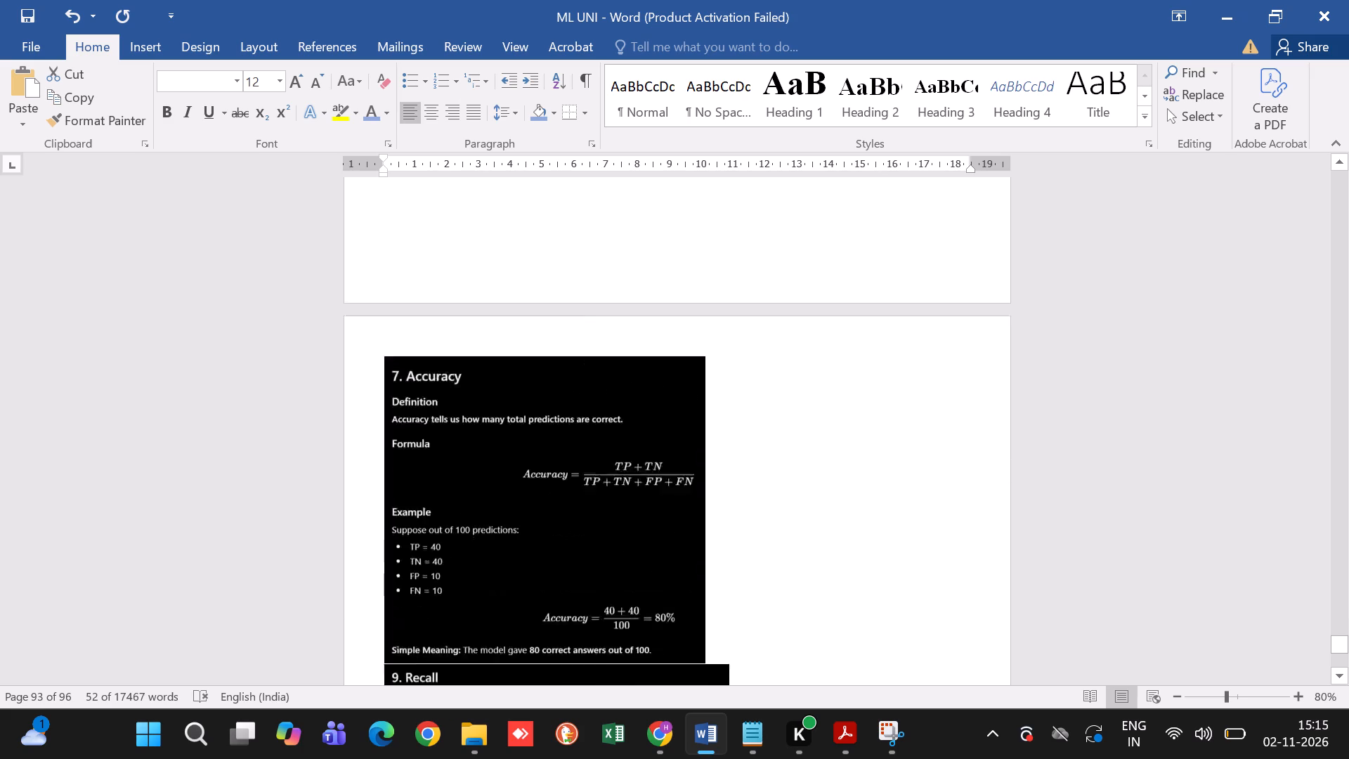
scroll(755, 344, "down", 1)
left_click(652, 606)
scroll(652, 606, "down", 2)
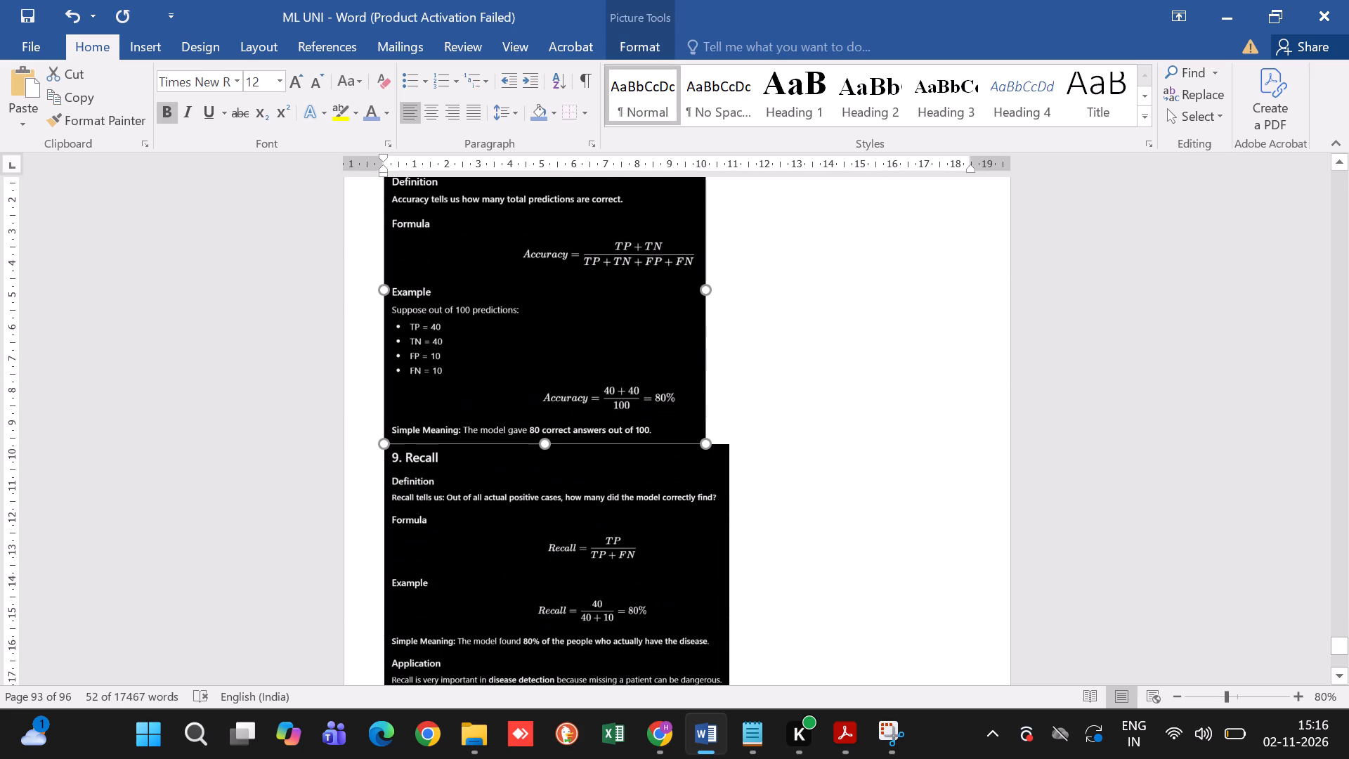
left_click_drag(706, 448, 654, 373)
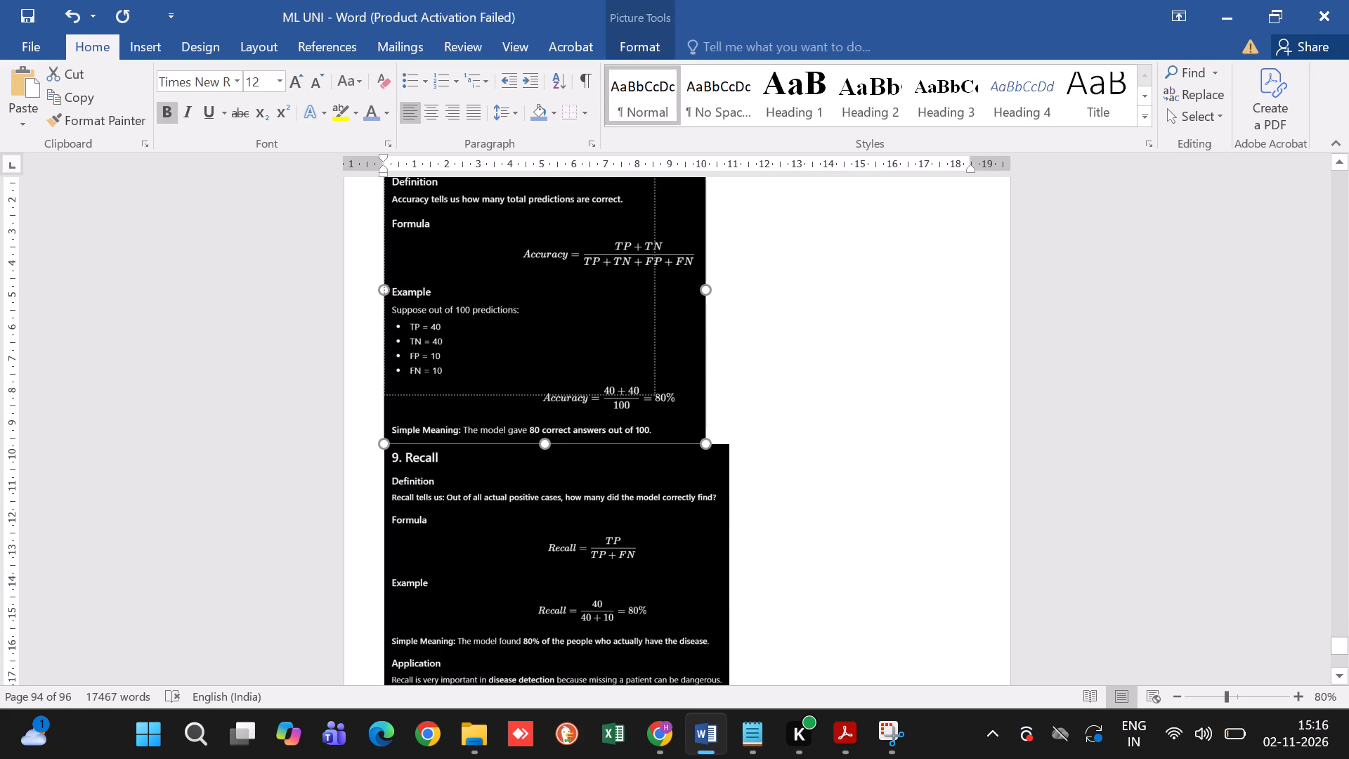
left_click_drag(654, 373, 653, 372)
Set the "9. Recall" image to Through text wrapping.
scroll(653, 372, "right", 1)
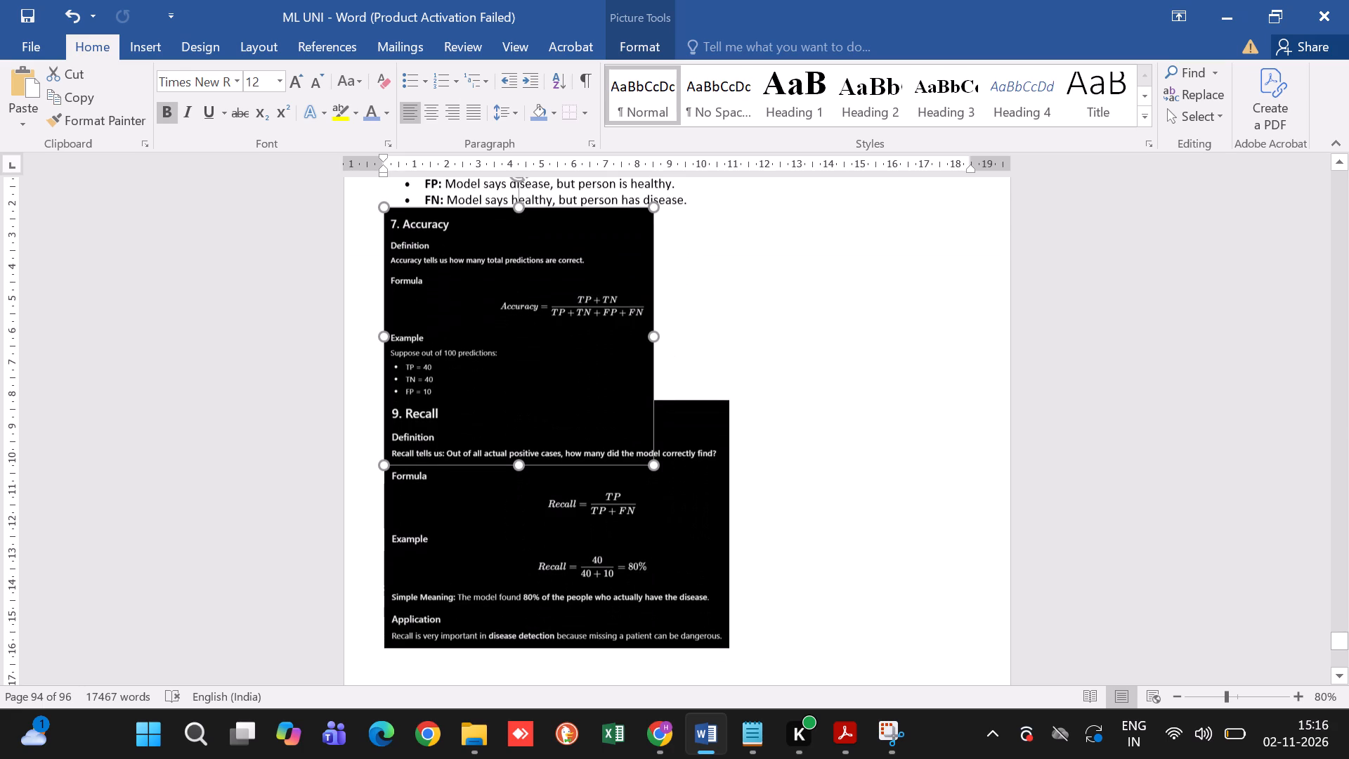
scroll(520, 353, "right", 1)
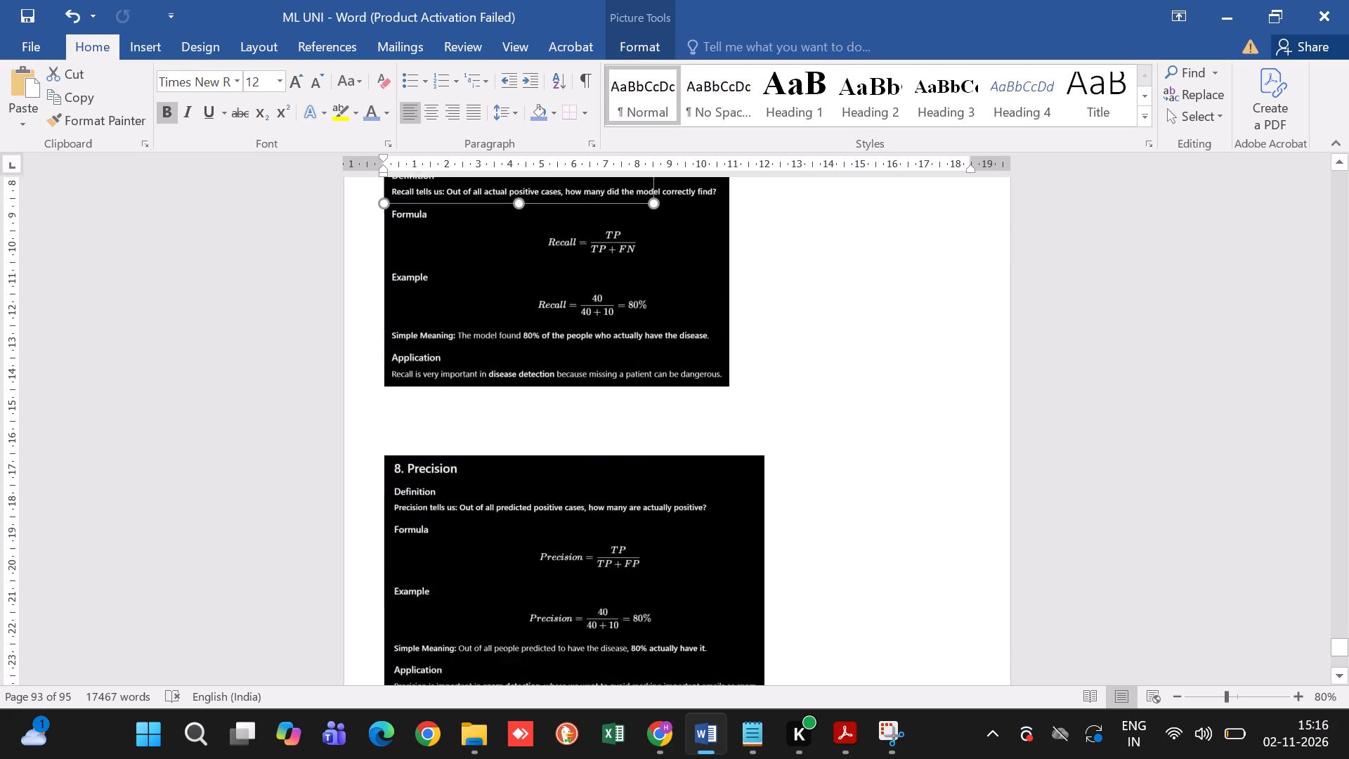
scroll(520, 353, "right", 1)
left_click_drag(520, 353, 536, 424)
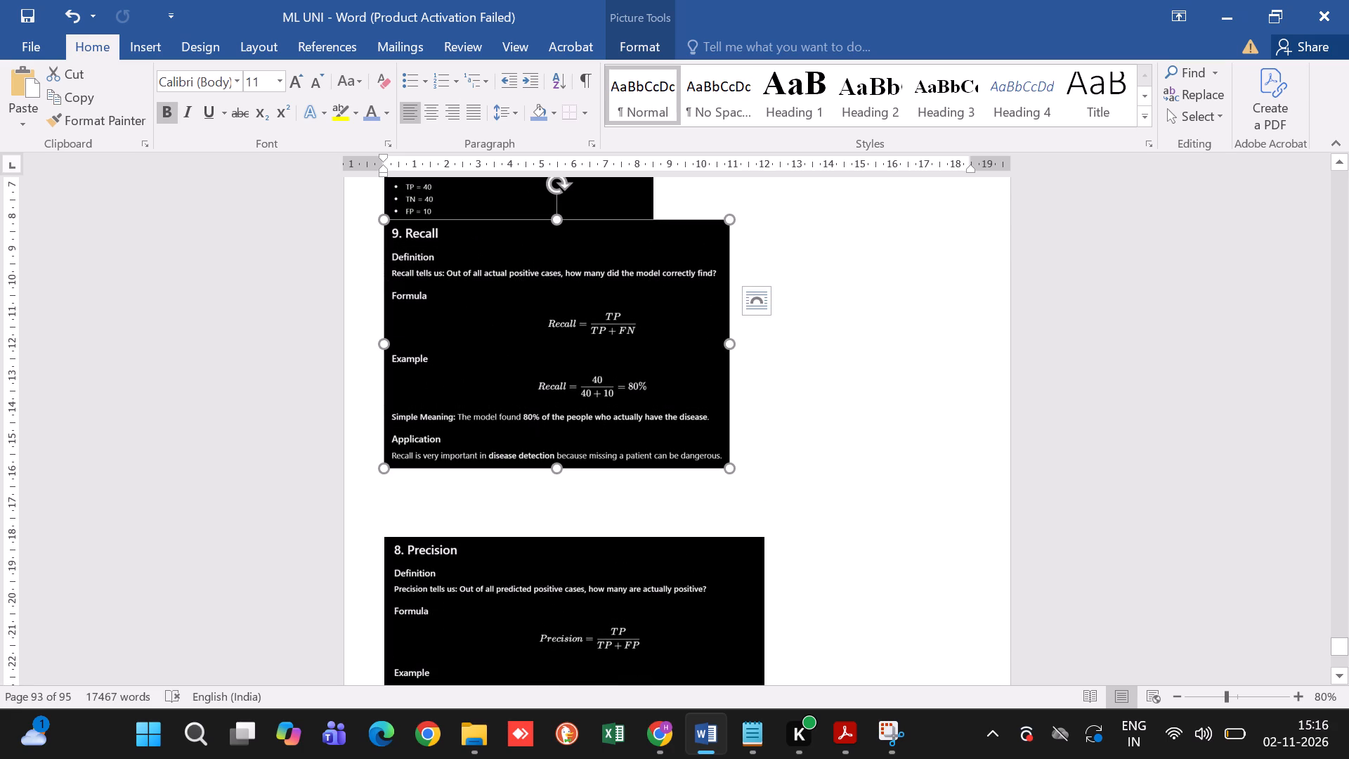
scroll(578, 354, "up", 1)
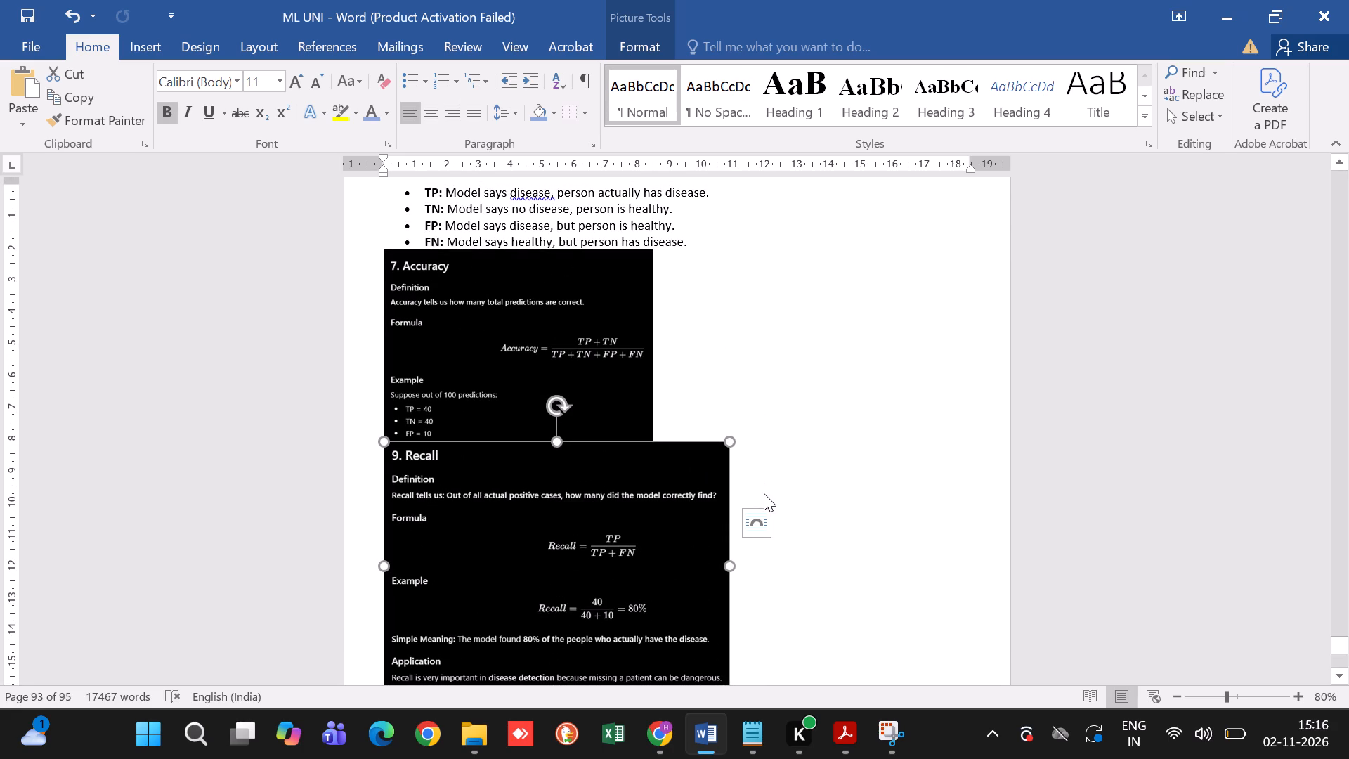
left_click(760, 518)
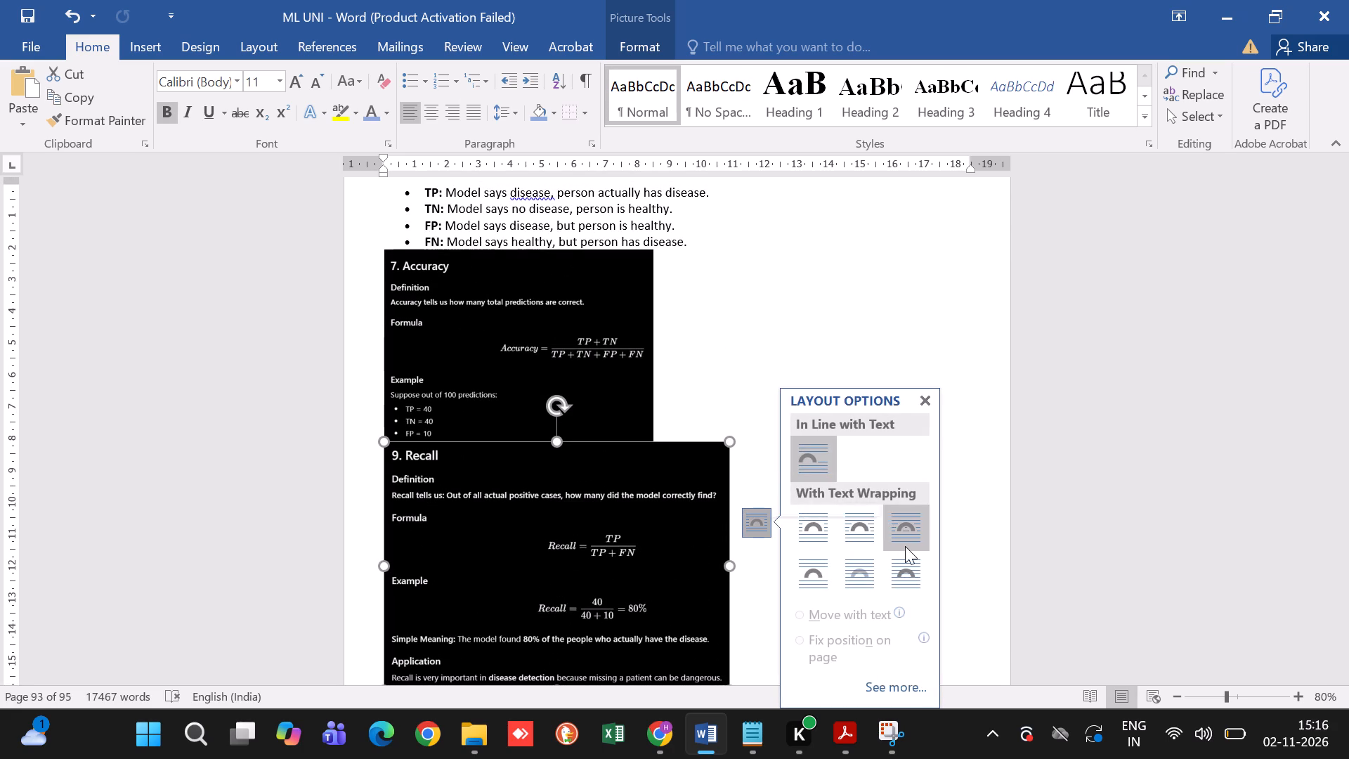
left_click(905, 546)
Set the "7. Accuracy" image to Through text wrapping.
scroll(766, 421, "up", 1)
scroll(766, 421, "down", 2)
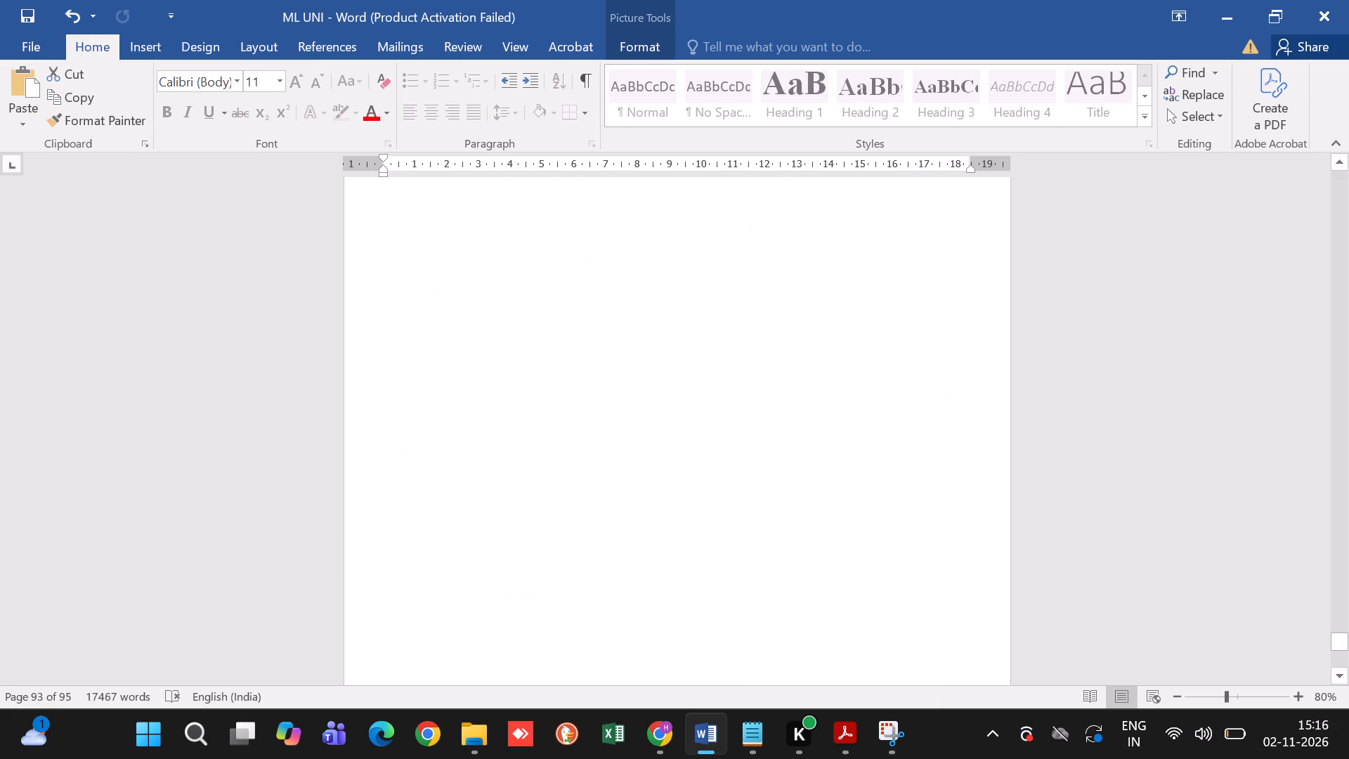
scroll(766, 421, "down", 3)
scroll(766, 421, "left", 1)
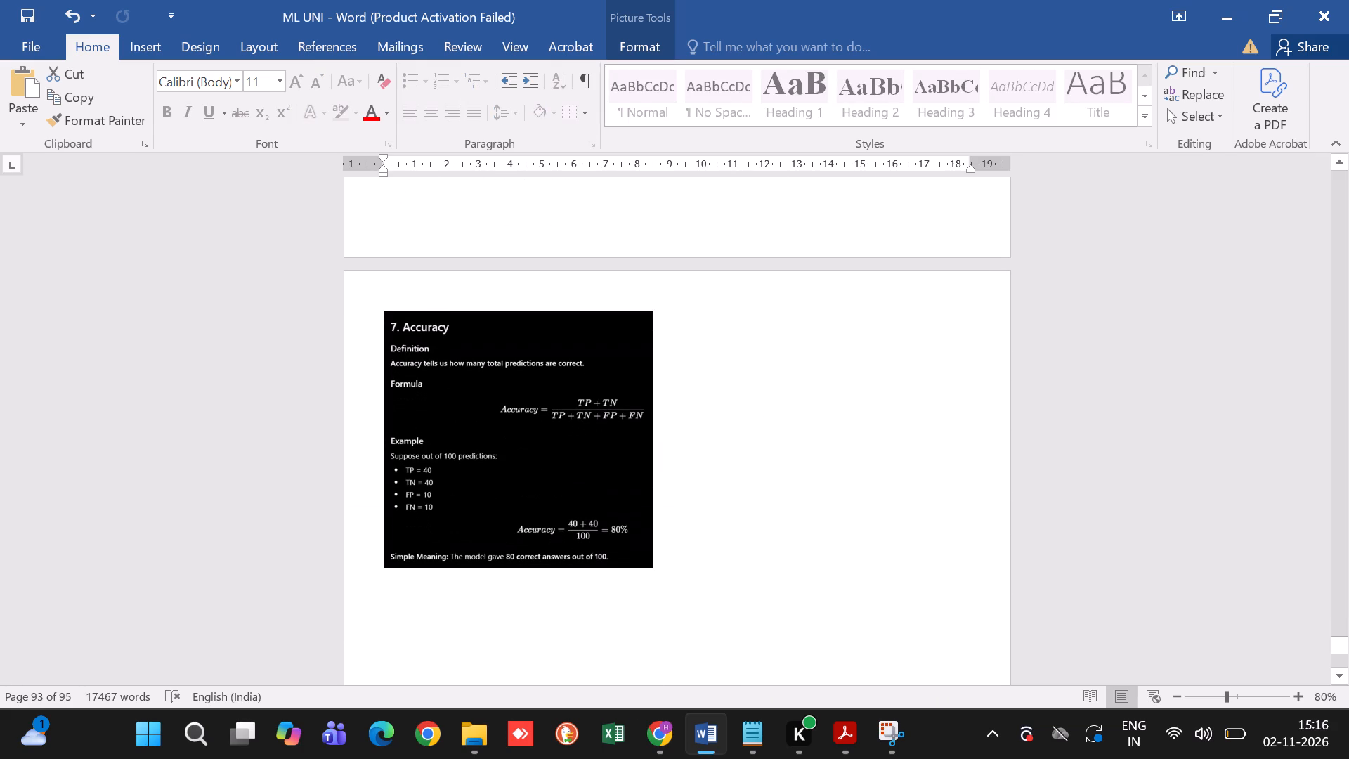
left_click_drag(537, 434, 547, 296)
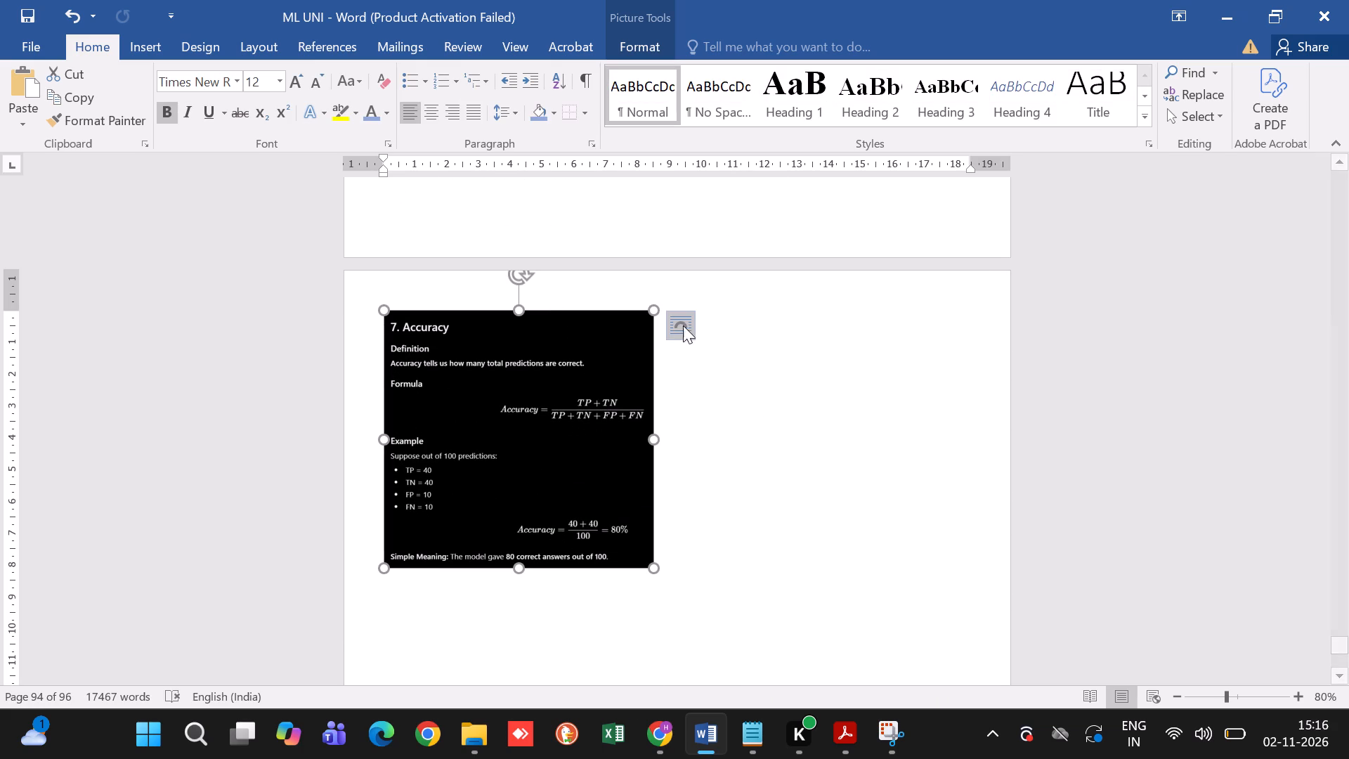
left_click(684, 332)
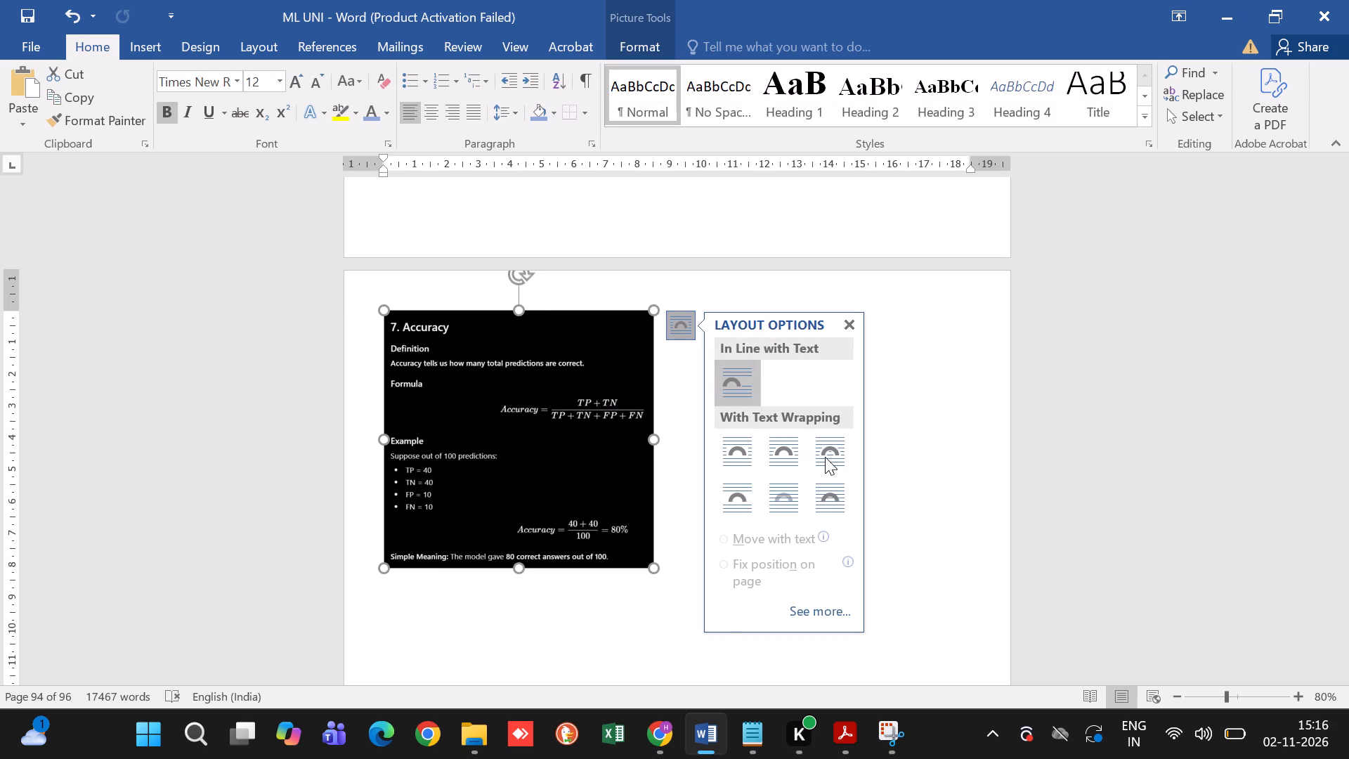
left_click(825, 457)
Move the "7. Accuracy" image up onto the page with the disease-detection TP, TN, FP and FN bullets.
scroll(589, 393, "down", 1, "ctrl")
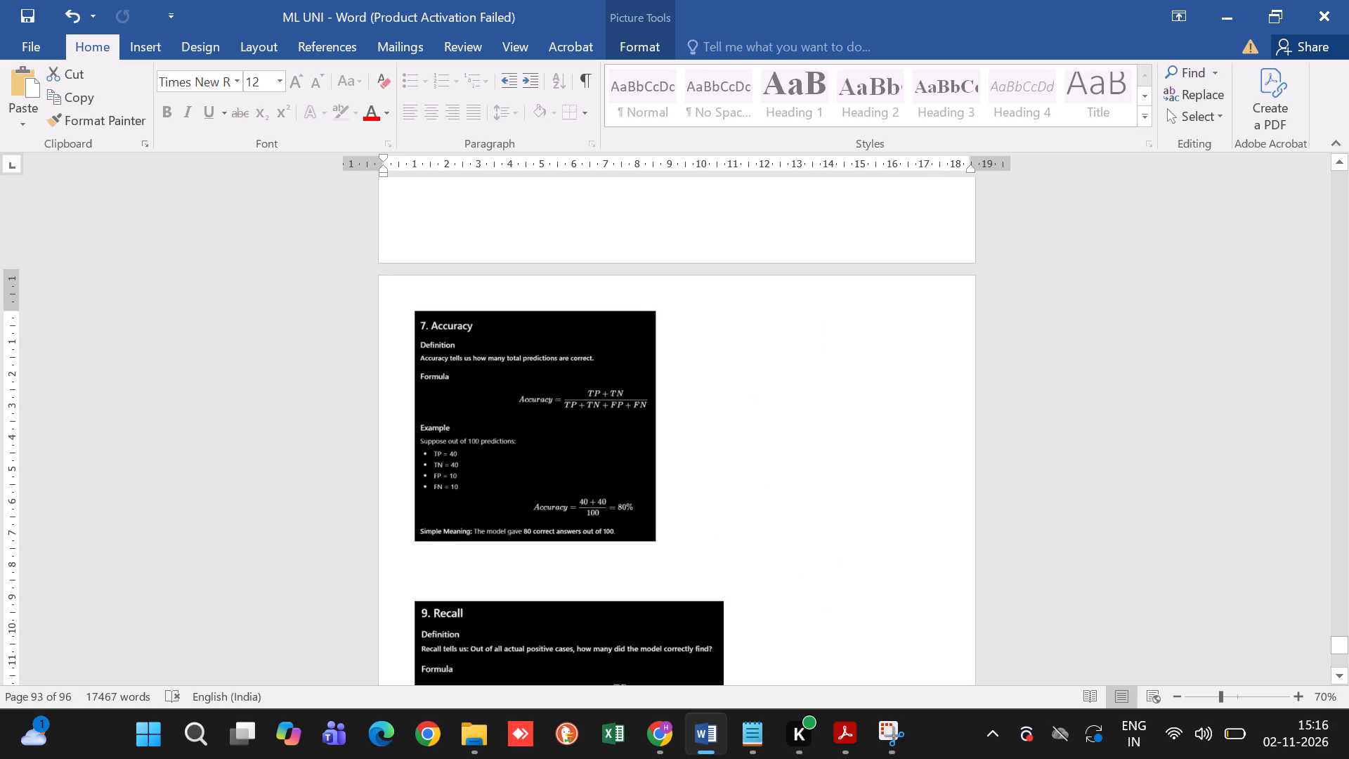
scroll(589, 393, "down", 1, "ctrl")
scroll(589, 393, "up", 5)
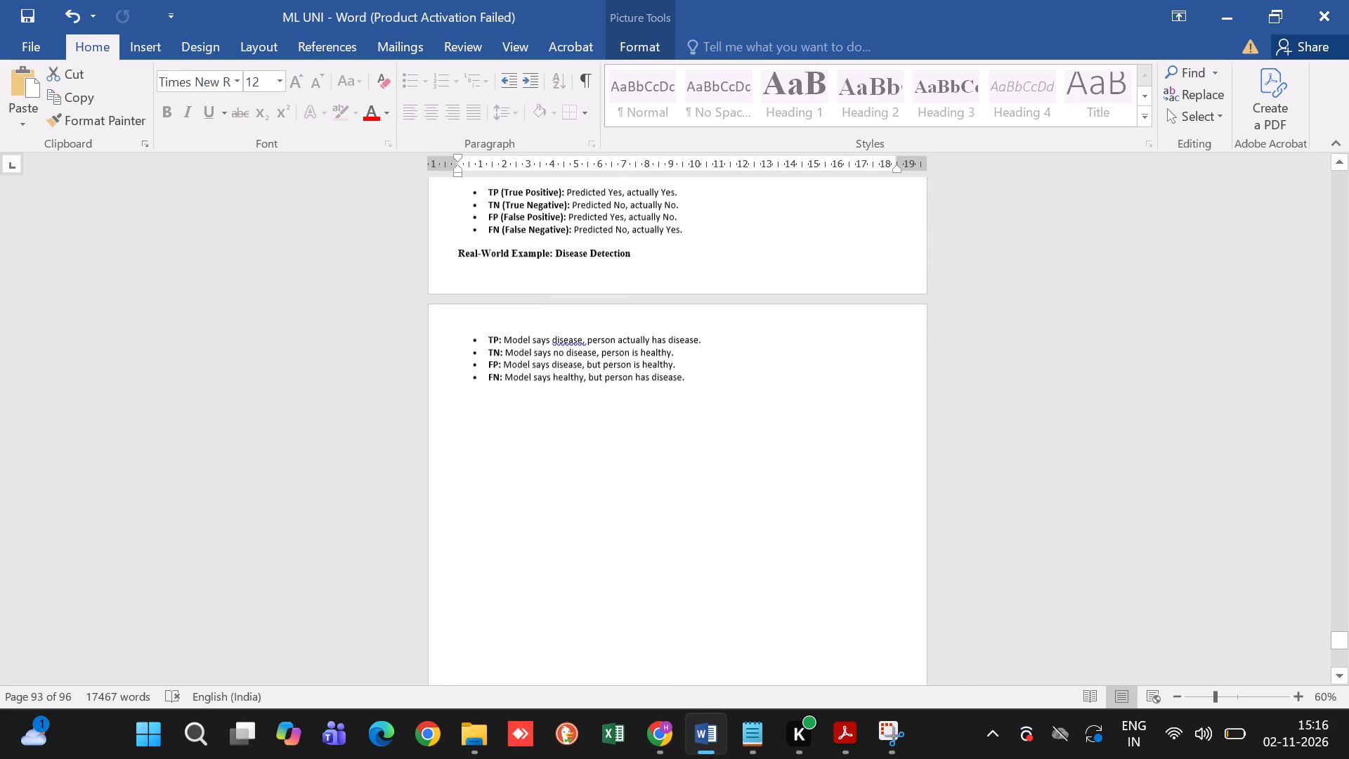
scroll(589, 393, "up", 3)
scroll(589, 393, "down", 2)
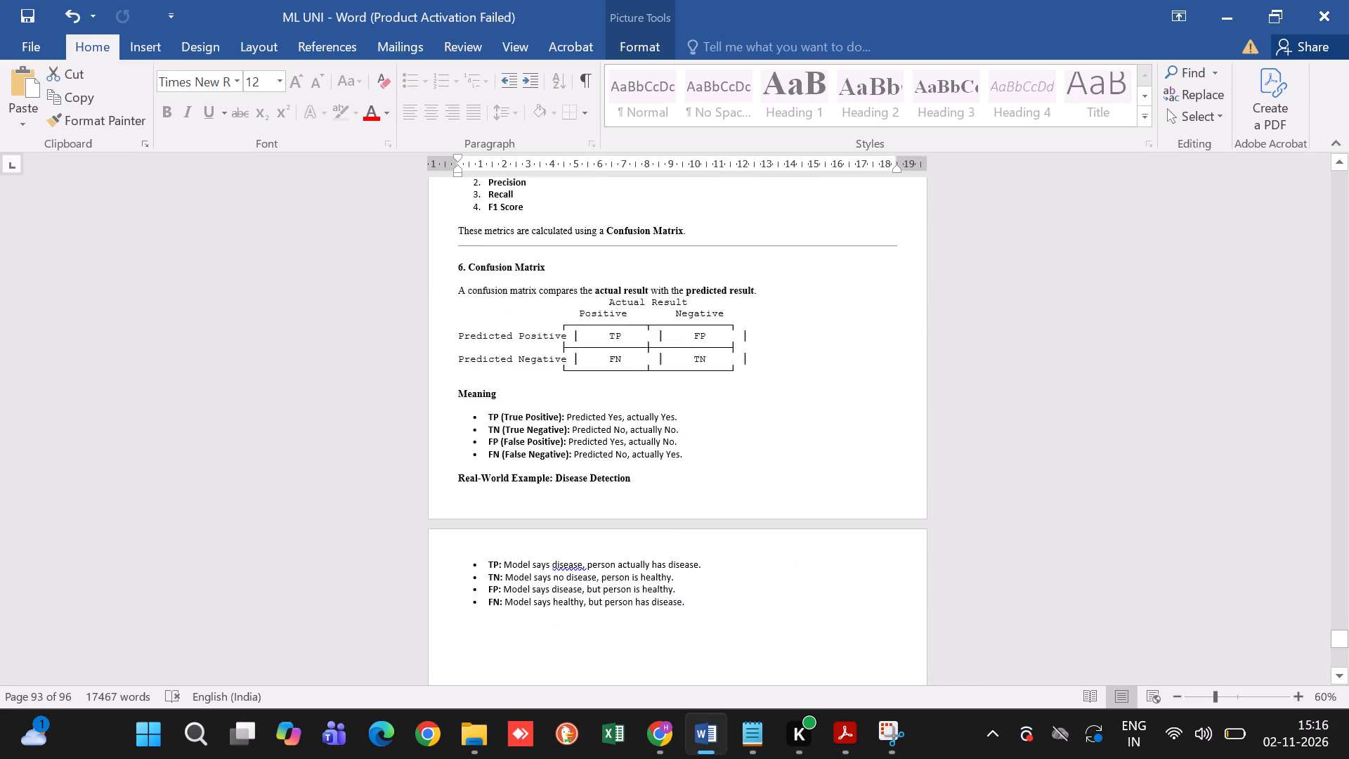
scroll(589, 393, "down", 2)
left_click_drag(549, 649, 573, 301)
scroll(573, 301, "up", 4)
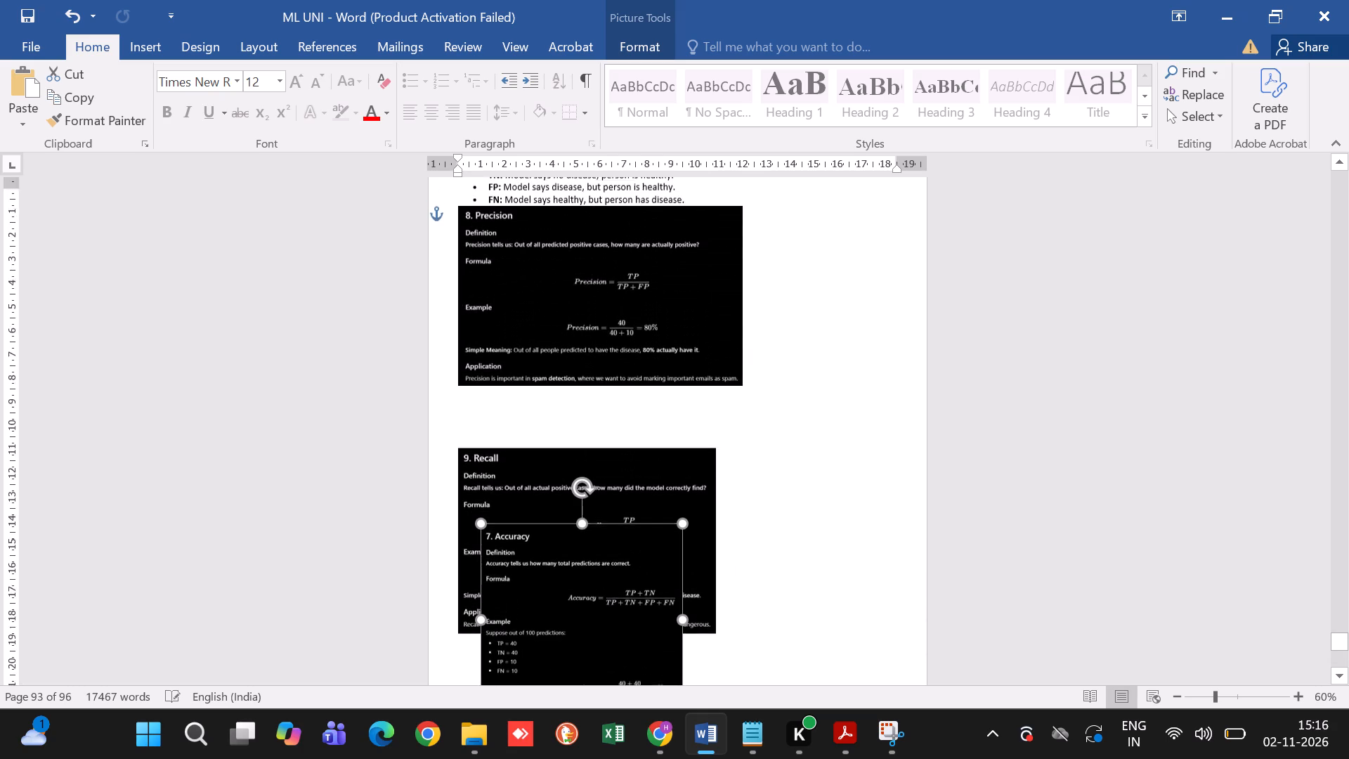
Set the "8. Precision" image to Through text wrapping and move it down against the page's right edge.
scroll(573, 301, "up", 1)
scroll(573, 301, "down", 1)
left_click_drag(620, 451, 739, 539)
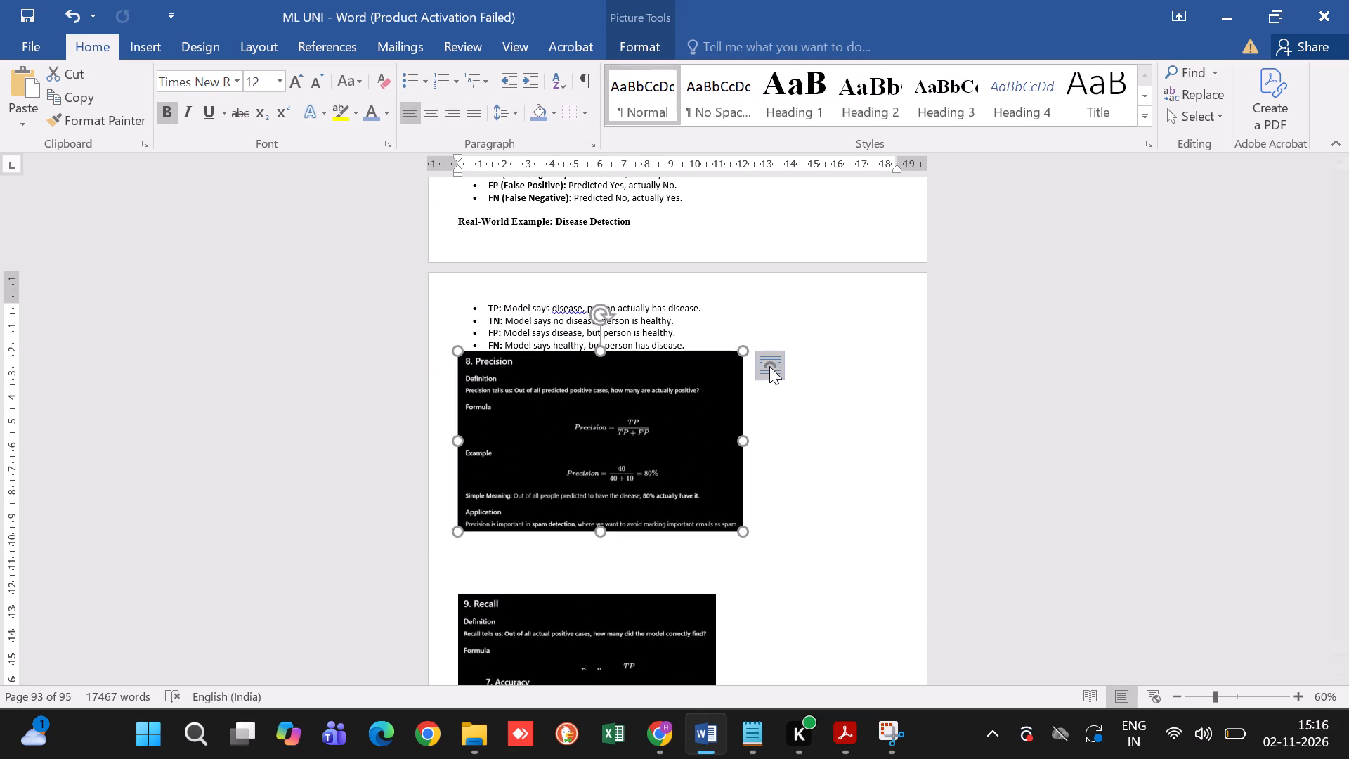
left_click(769, 366)
left_click(924, 491)
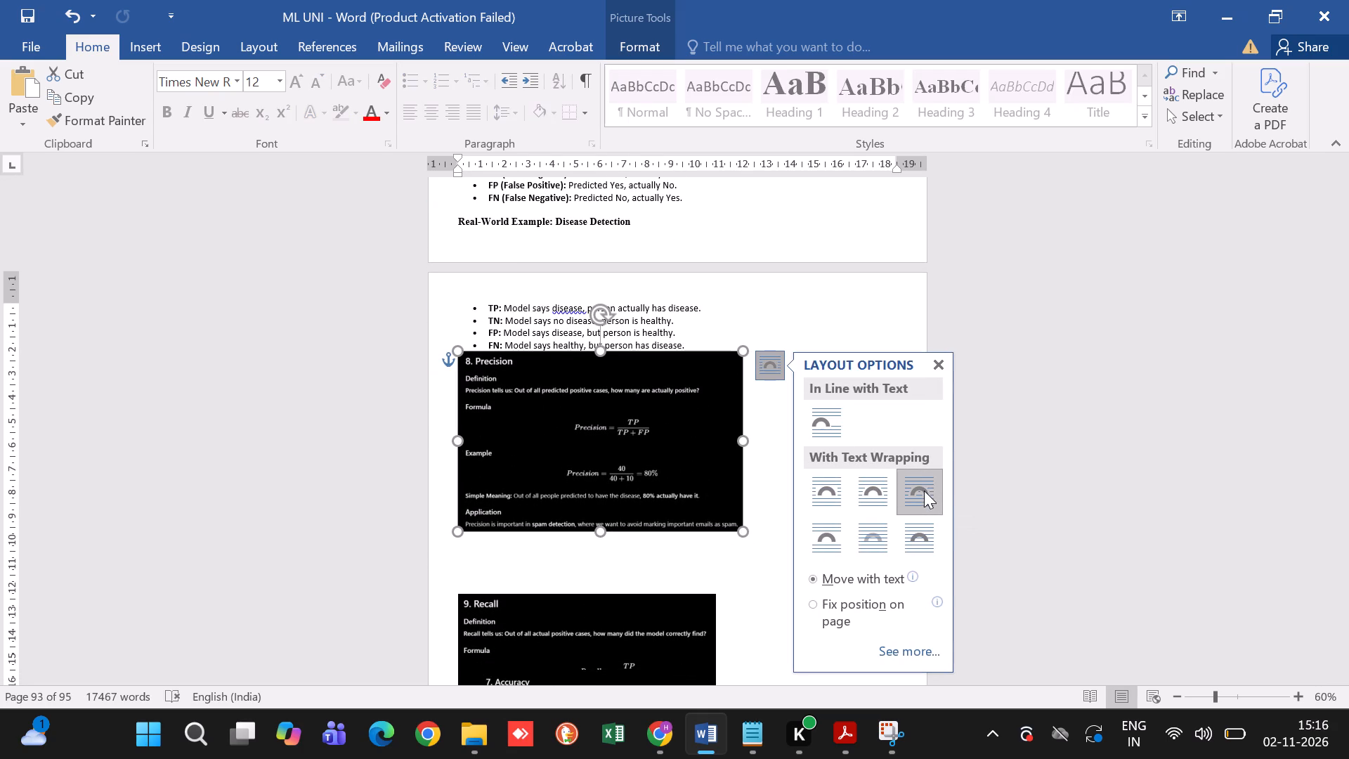
left_click_drag(658, 439, 958, 595)
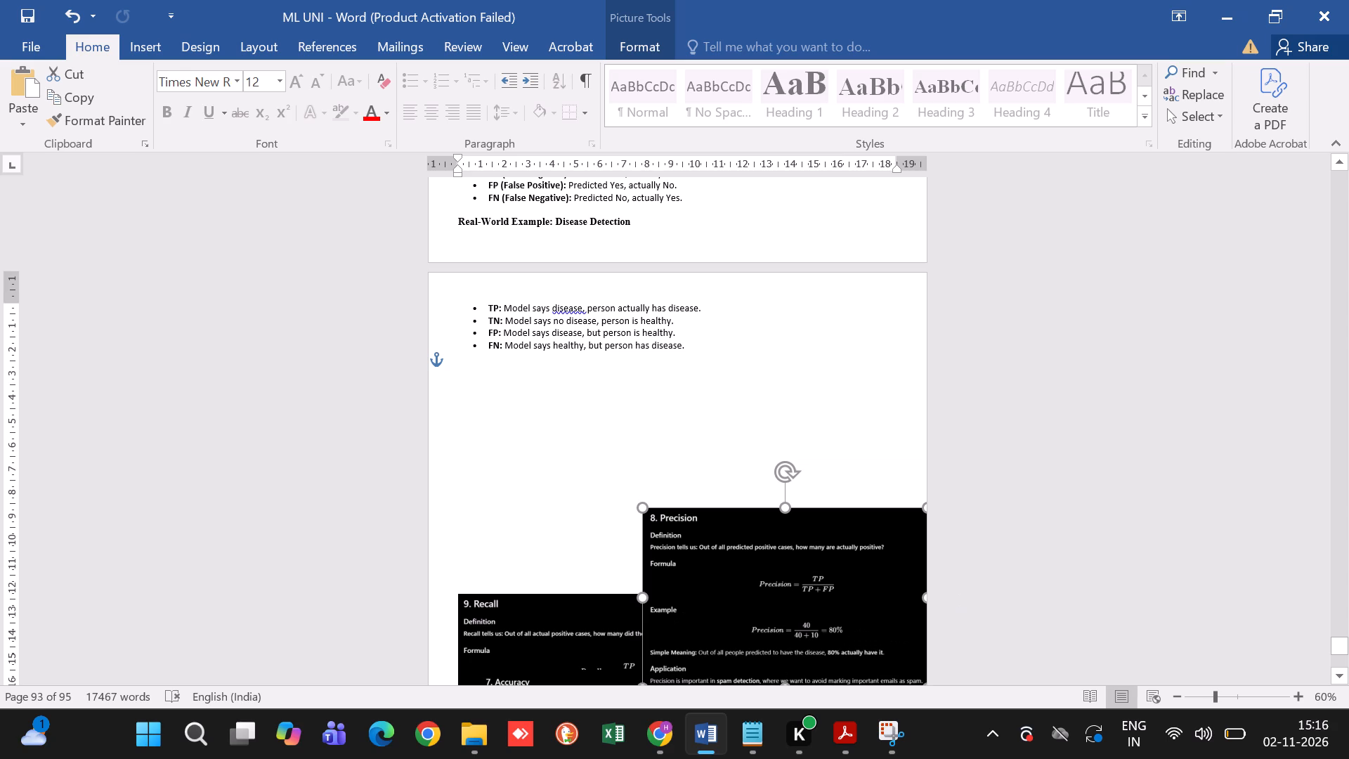
Move the "7. Accuracy" image directly below the last disease-detection bullet, near the left margin.
scroll(689, 548, "down", 1)
left_click_drag(563, 618, 532, 339)
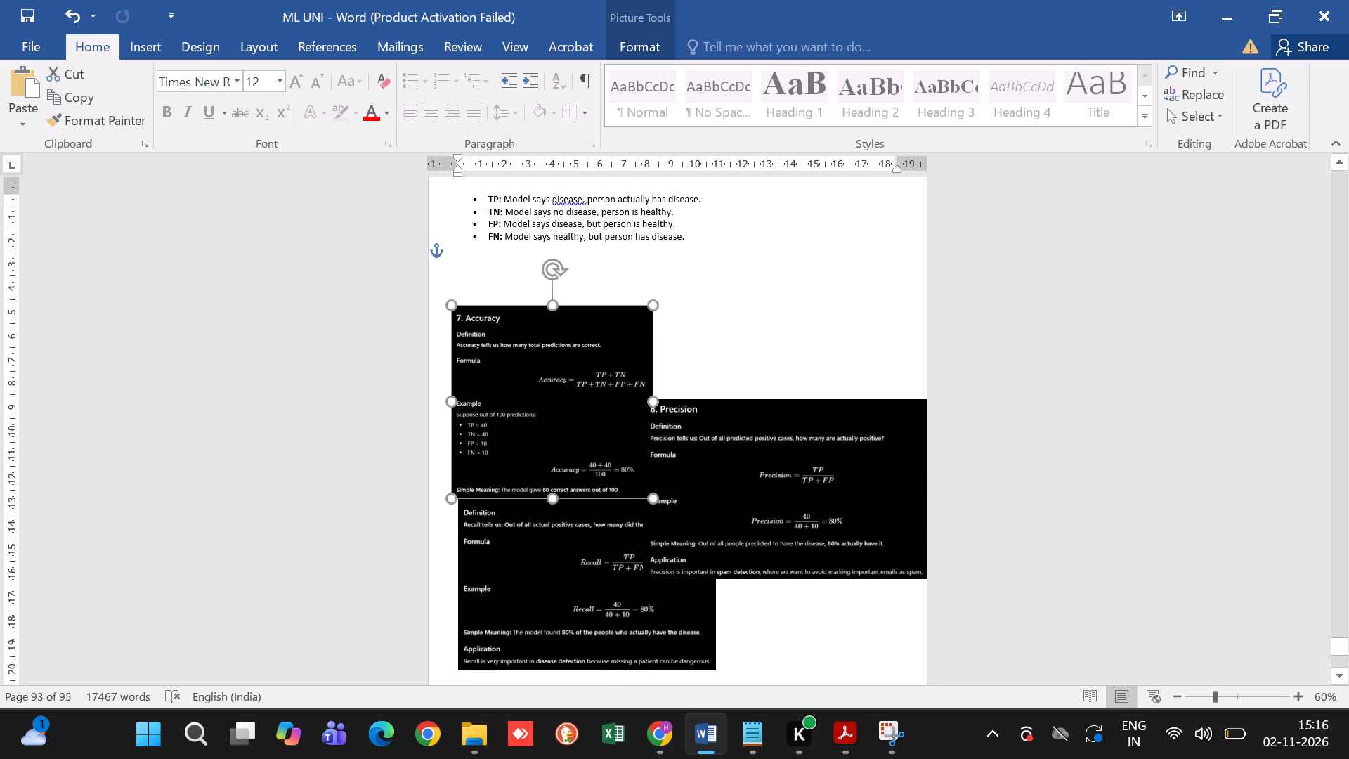
left_click_drag(532, 339, 531, 309)
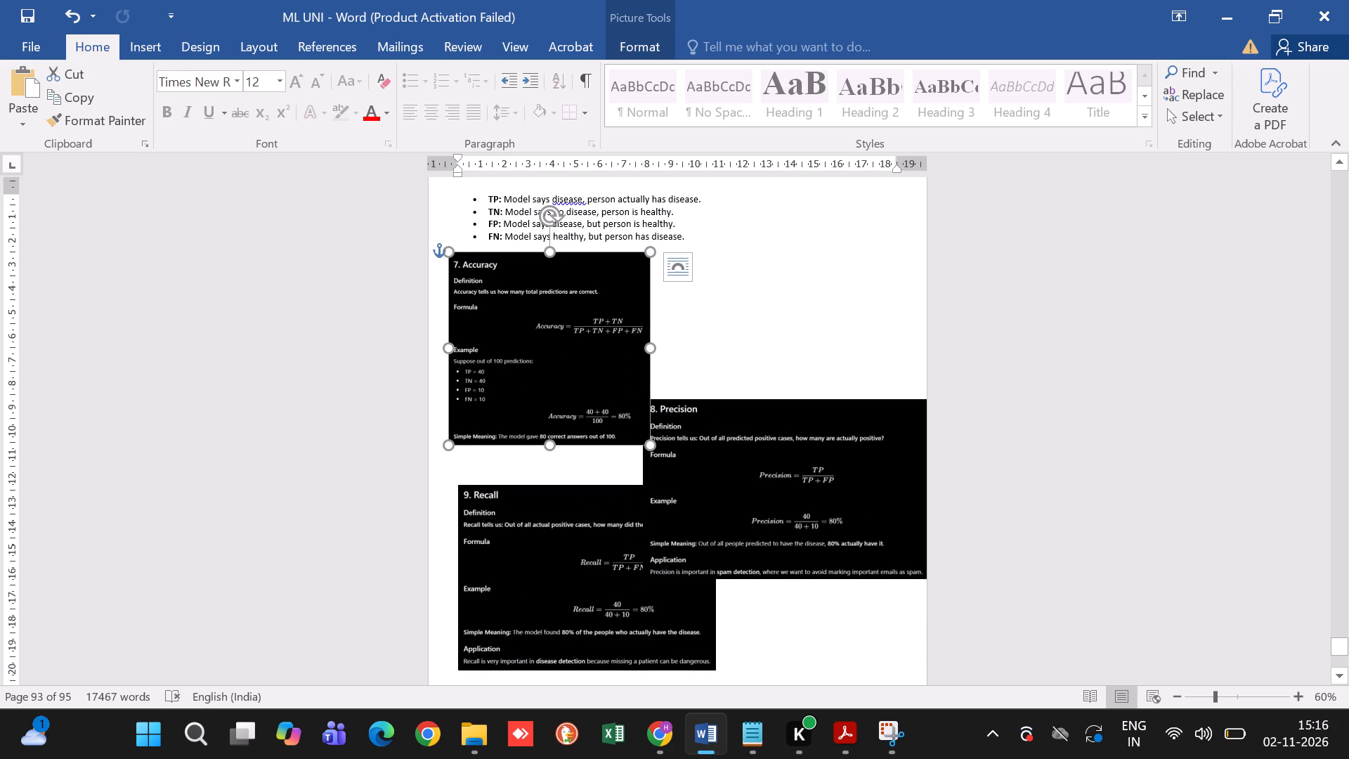
Place the "8. Precision" image immediately to the right of the "7. Accuracy" image, shrinking it slightly to fit beside it.
left_click_drag(733, 477, 989, 338)
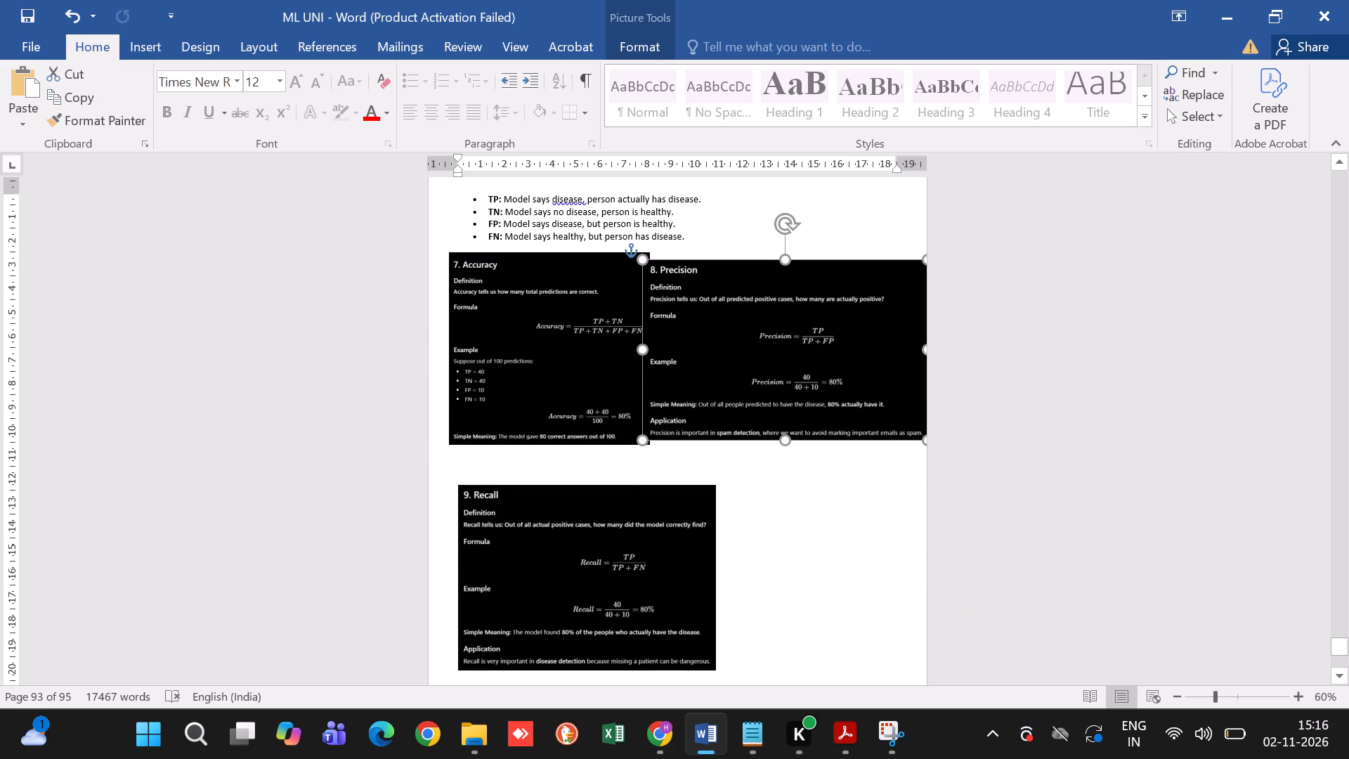
left_click_drag(989, 338, 1019, 342)
left_click_drag(642, 263, 663, 269)
left_click_drag(788, 370, 832, 335)
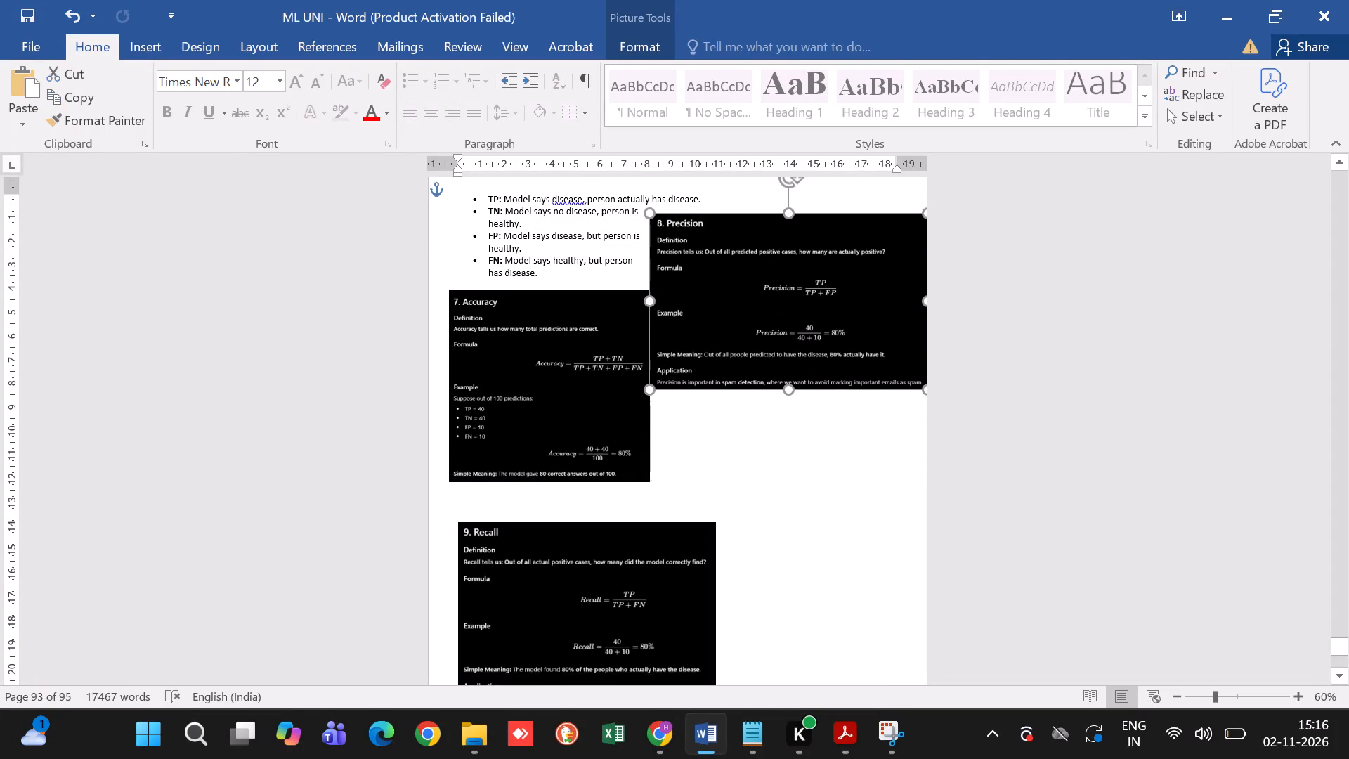
left_click_drag(832, 335, 859, 362)
Move the "9. Recall" image up and slightly left, just below the "7. Accuracy" image.
left_click(635, 576)
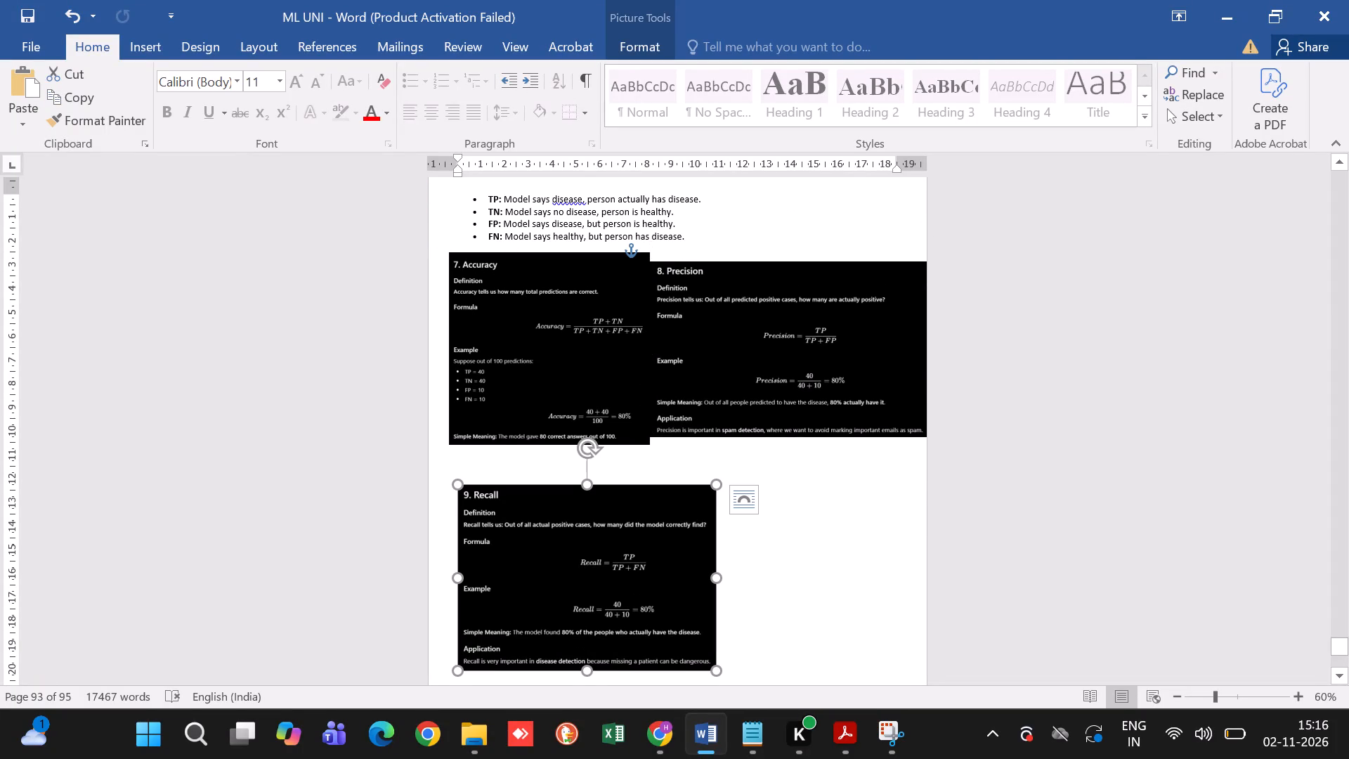
left_click(739, 501)
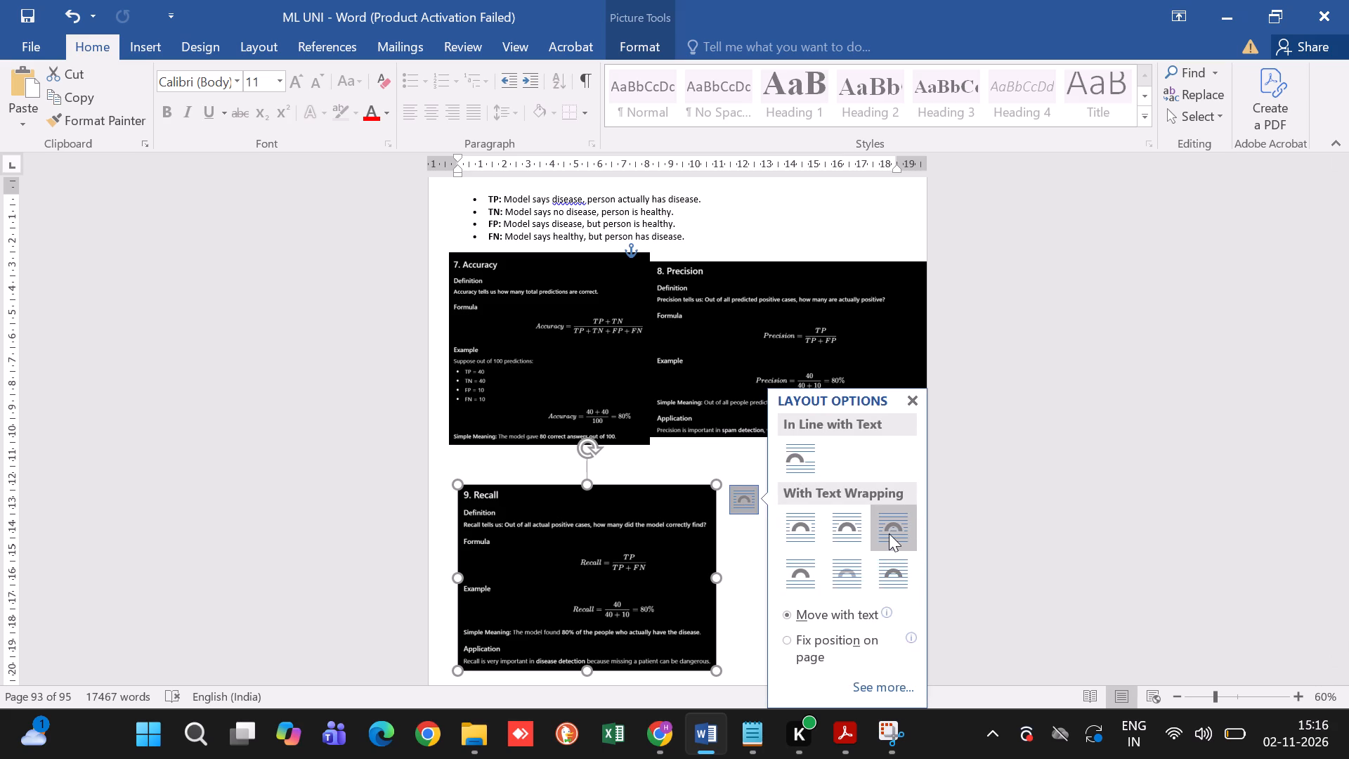
left_click_drag(593, 583, 575, 548)
Set the "10. F1 Score" image to Through text wrapping and move it up directly below the "9. Recall" image.
scroll(575, 548, "down", 3)
scroll(575, 548, "up", 1)
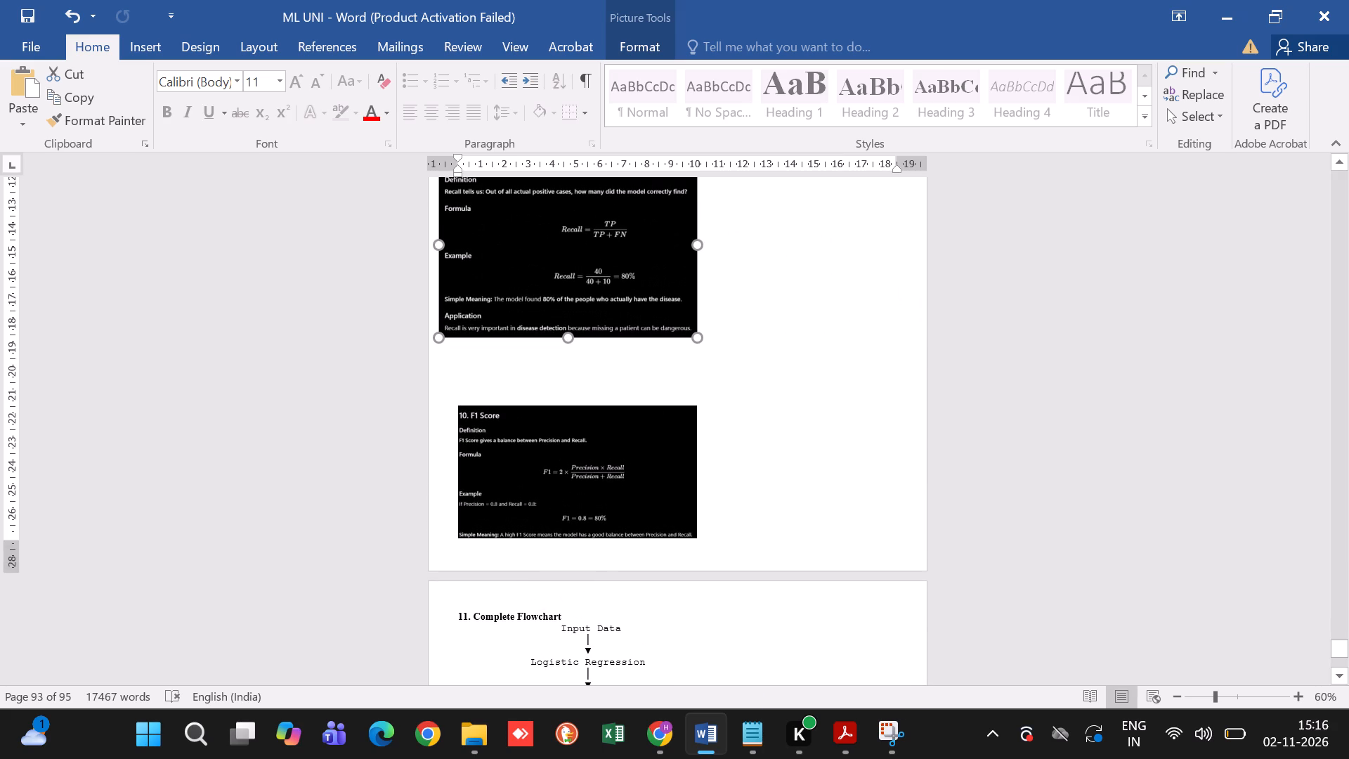
left_click_drag(552, 486, 663, 436)
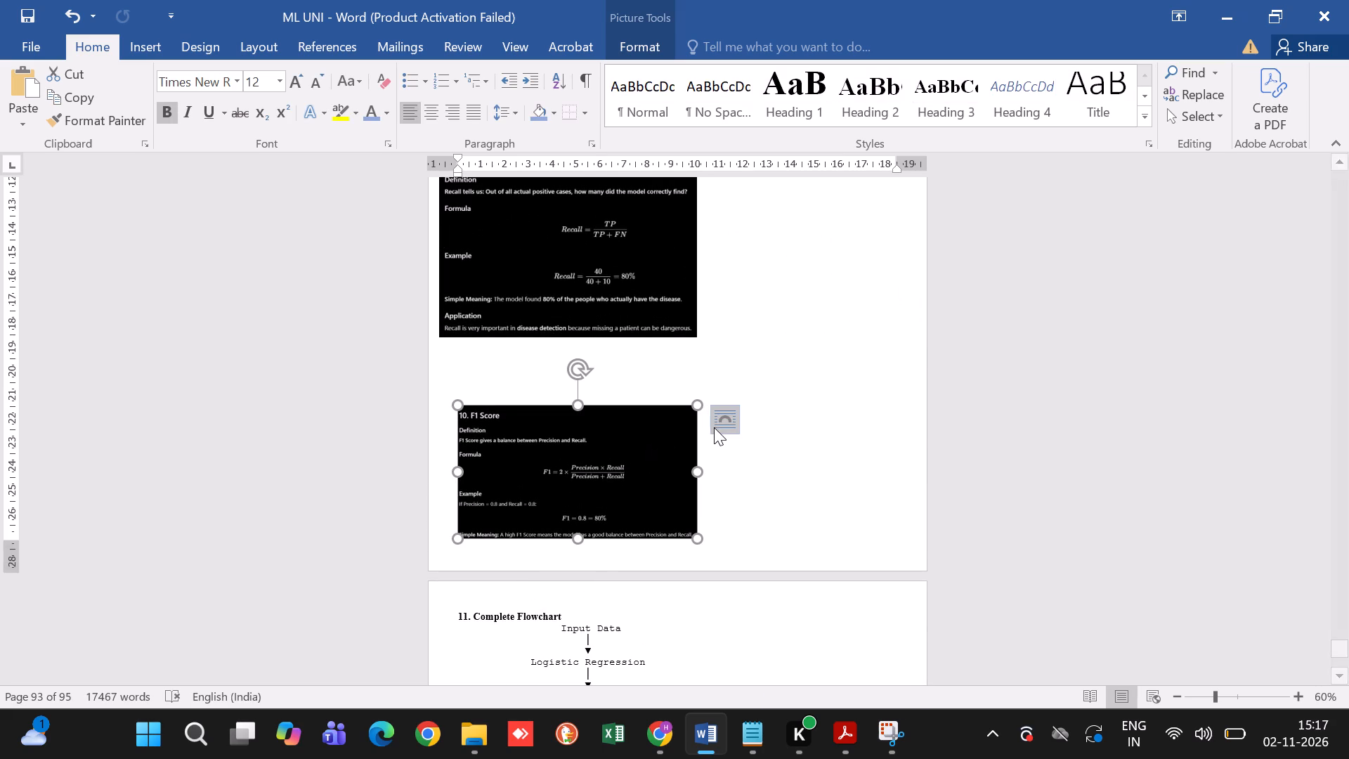
left_click(715, 427)
left_click(891, 532)
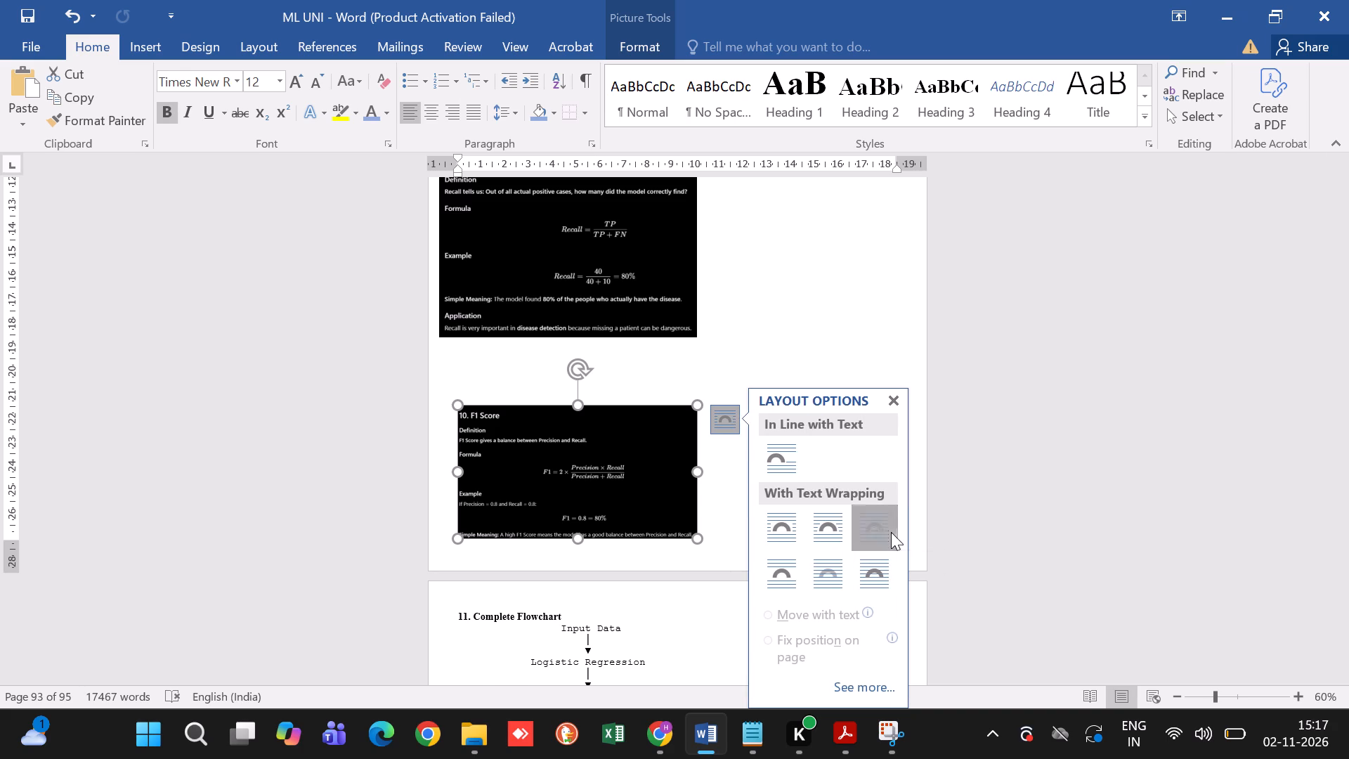
left_click_drag(609, 508, 605, 429)
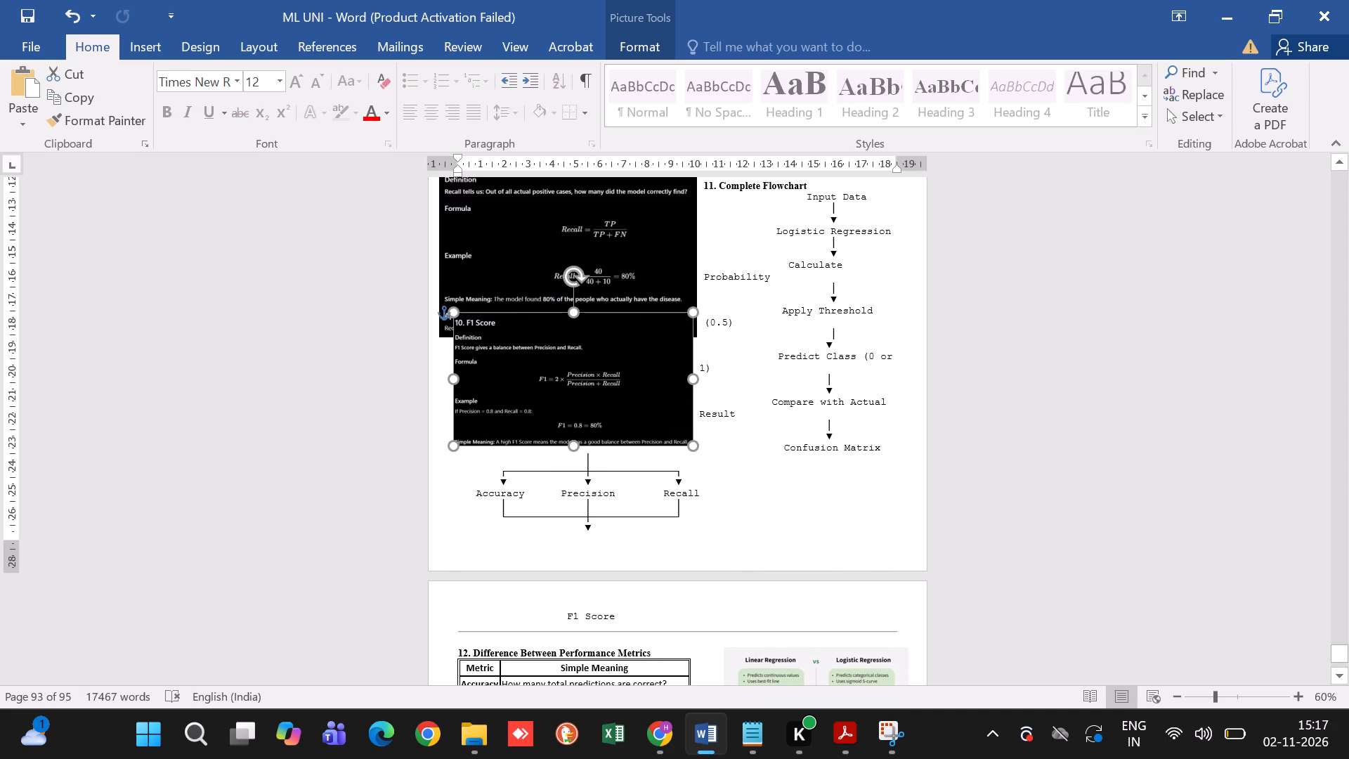
left_click_drag(605, 429, 606, 436)
Insert 17 blank lines before the "11. Complete Flowchart" heading to push the flowchart down past the metric images.
scroll(606, 436, "up", 1)
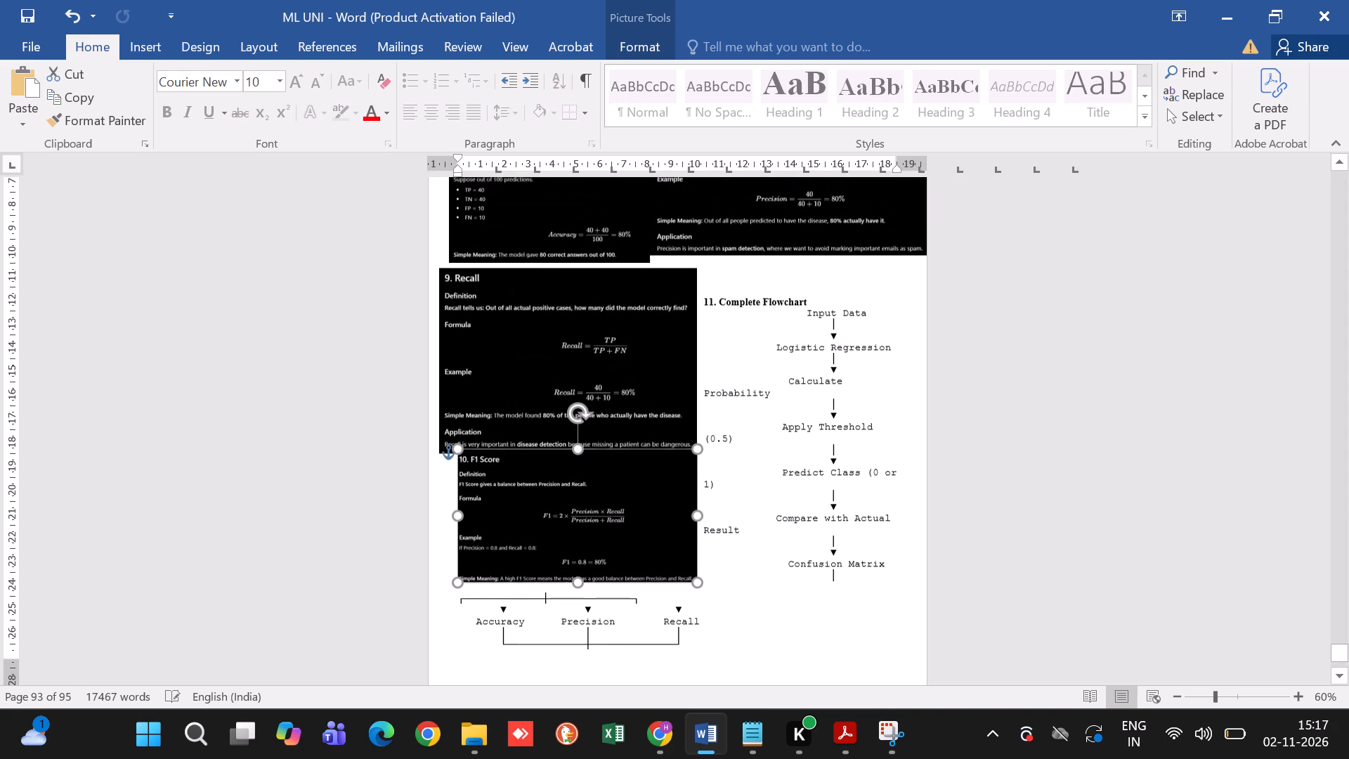
left_click(705, 306)
key("Return")
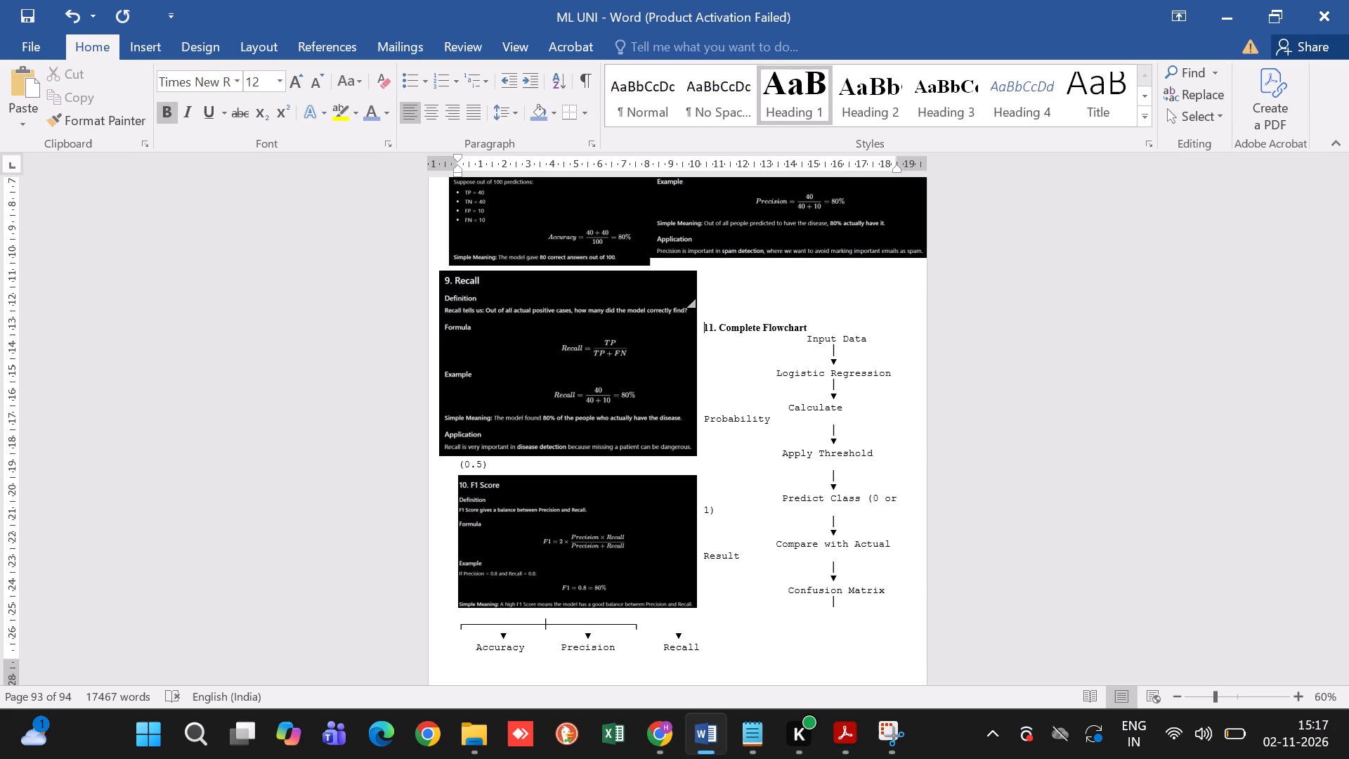
key("Return")
key("Return")
key("Return")
key("Return")
key("Return")
key("Return")
key("Return")
key("Return")
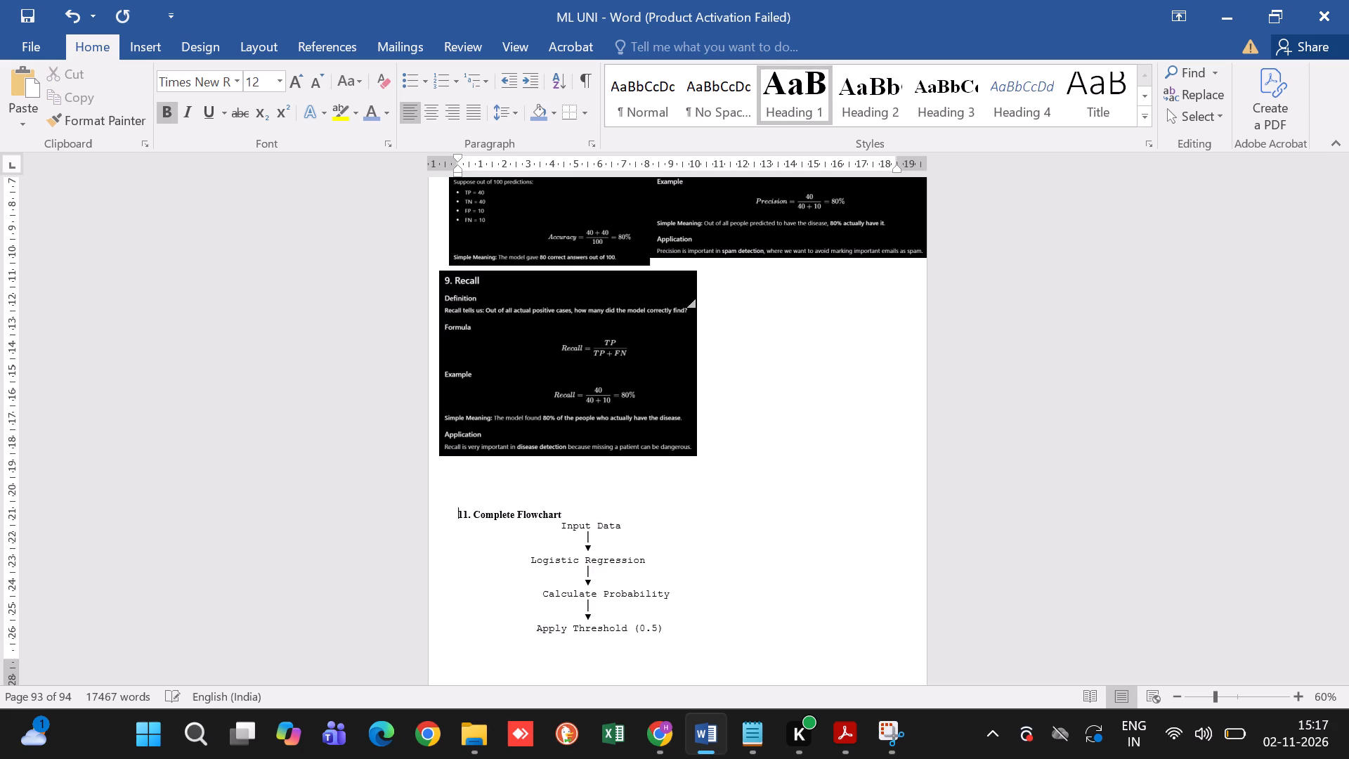
key("Return")
key("Return")
key("Return")
key("Return")
key("Return")
key("Return")
key("Return")
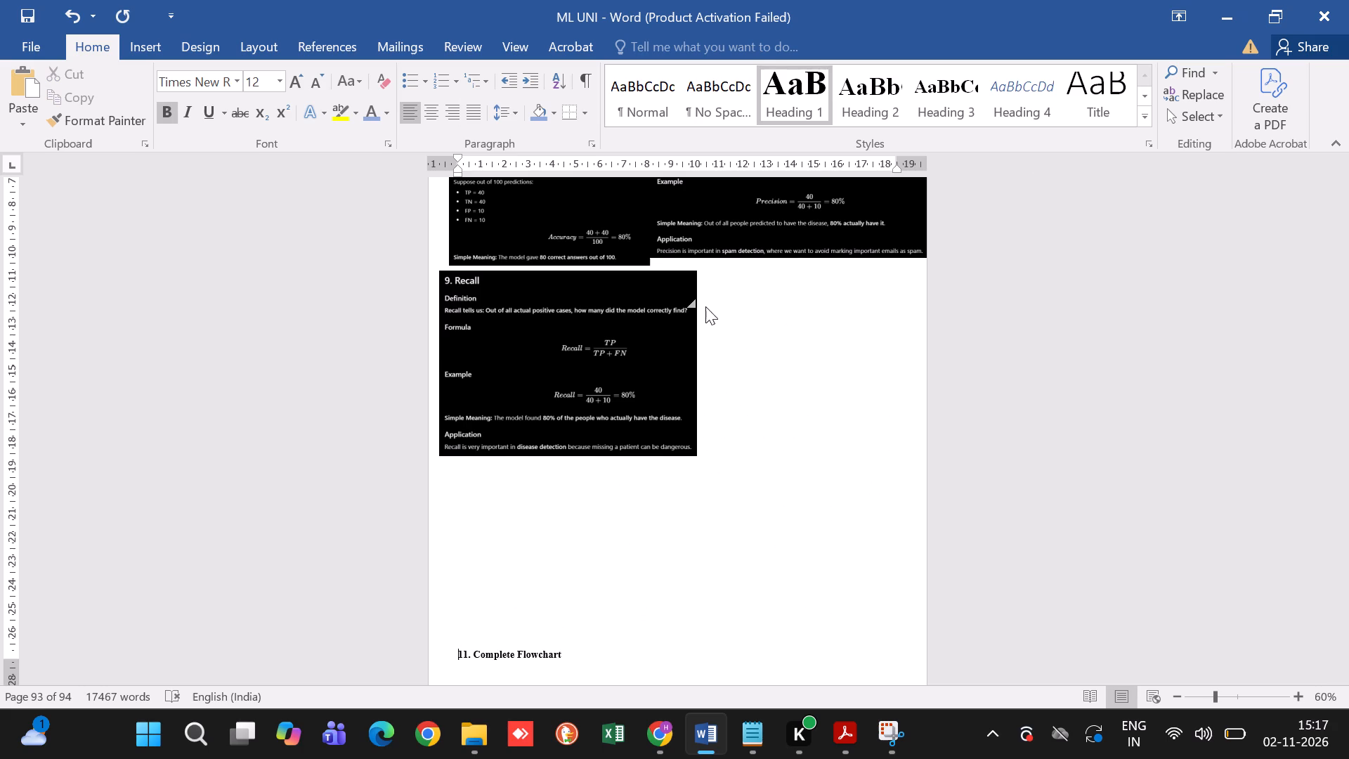
key("Return")
scroll(710, 502, "down", 3)
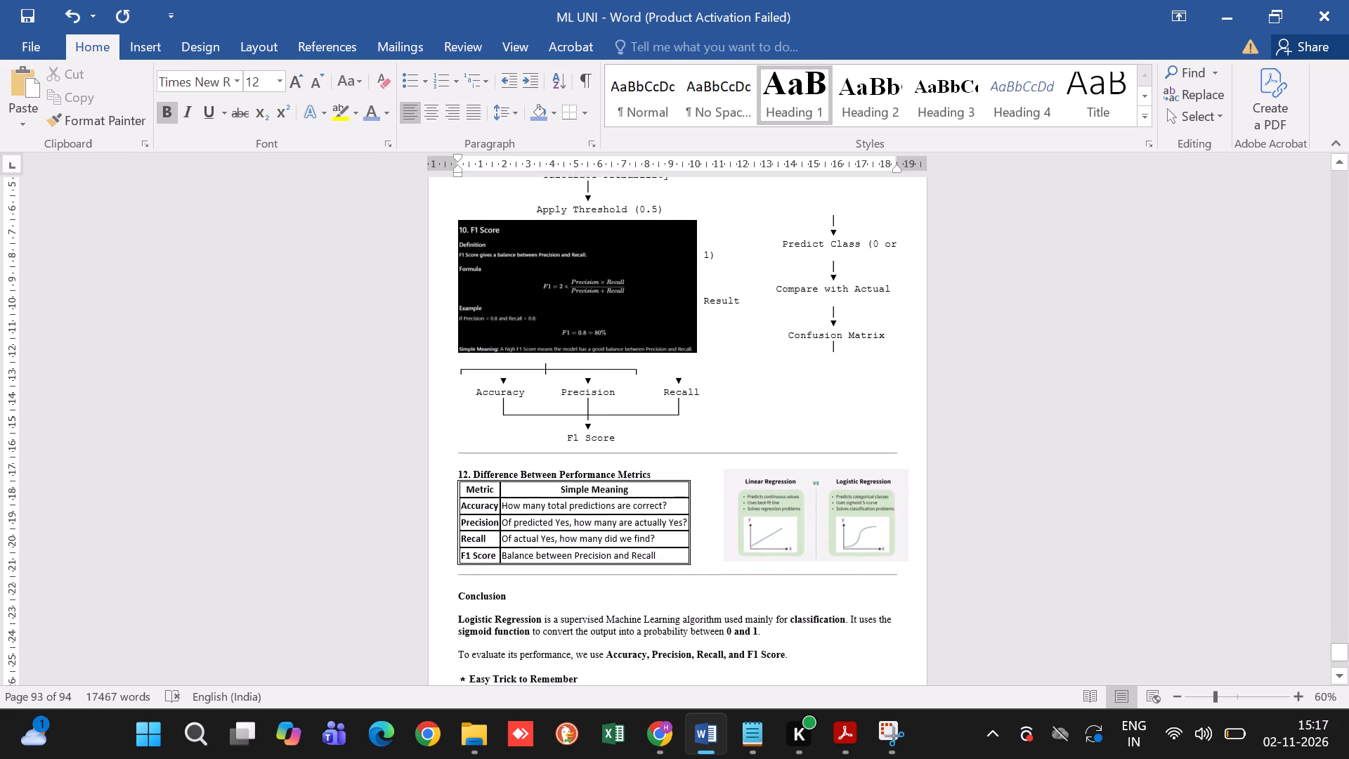
Move the "10. F1 Score" image up off the flowchart to just below the "9. Recall" image, flush with its left edge, and enlarge it slightly.
scroll(710, 502, "up", 2)
left_click_drag(586, 647, 615, 436)
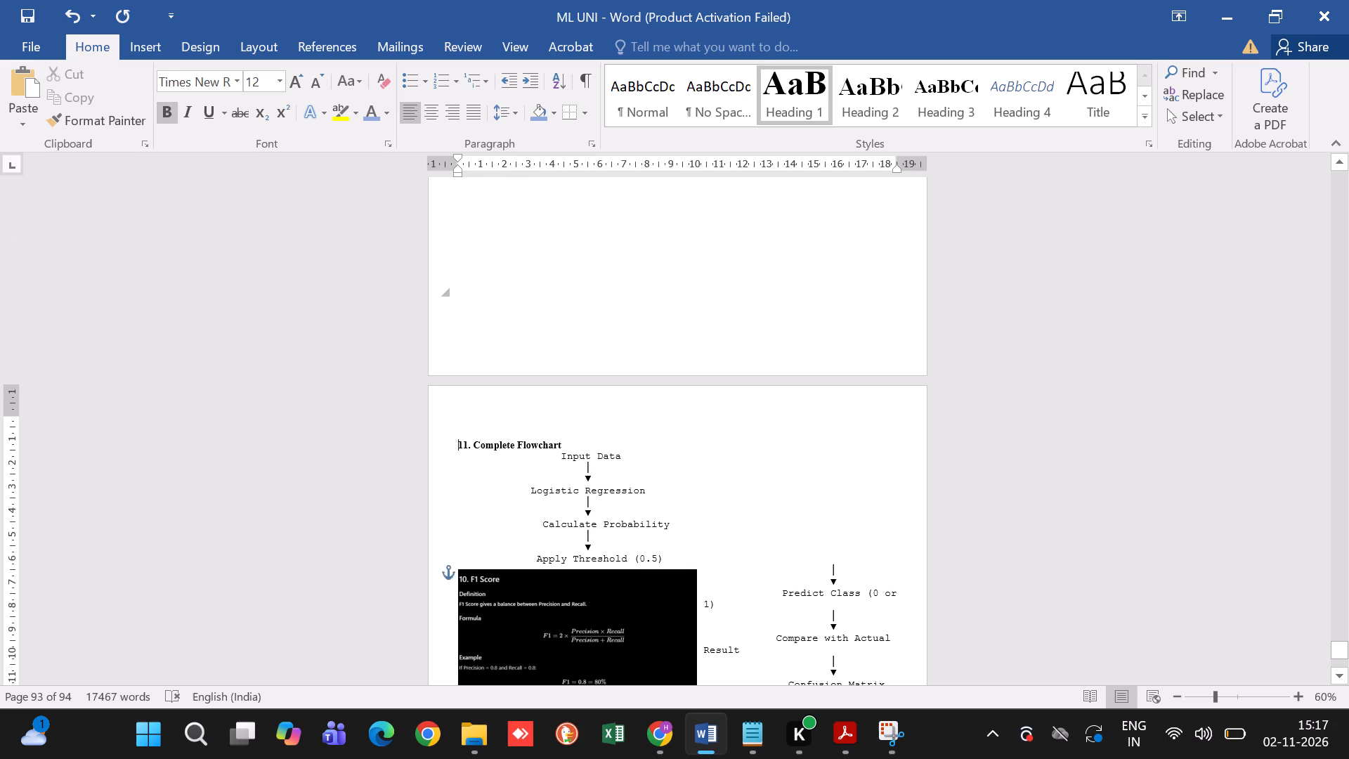
left_click_drag(615, 436, 670, 298)
scroll(670, 298, "up", 1)
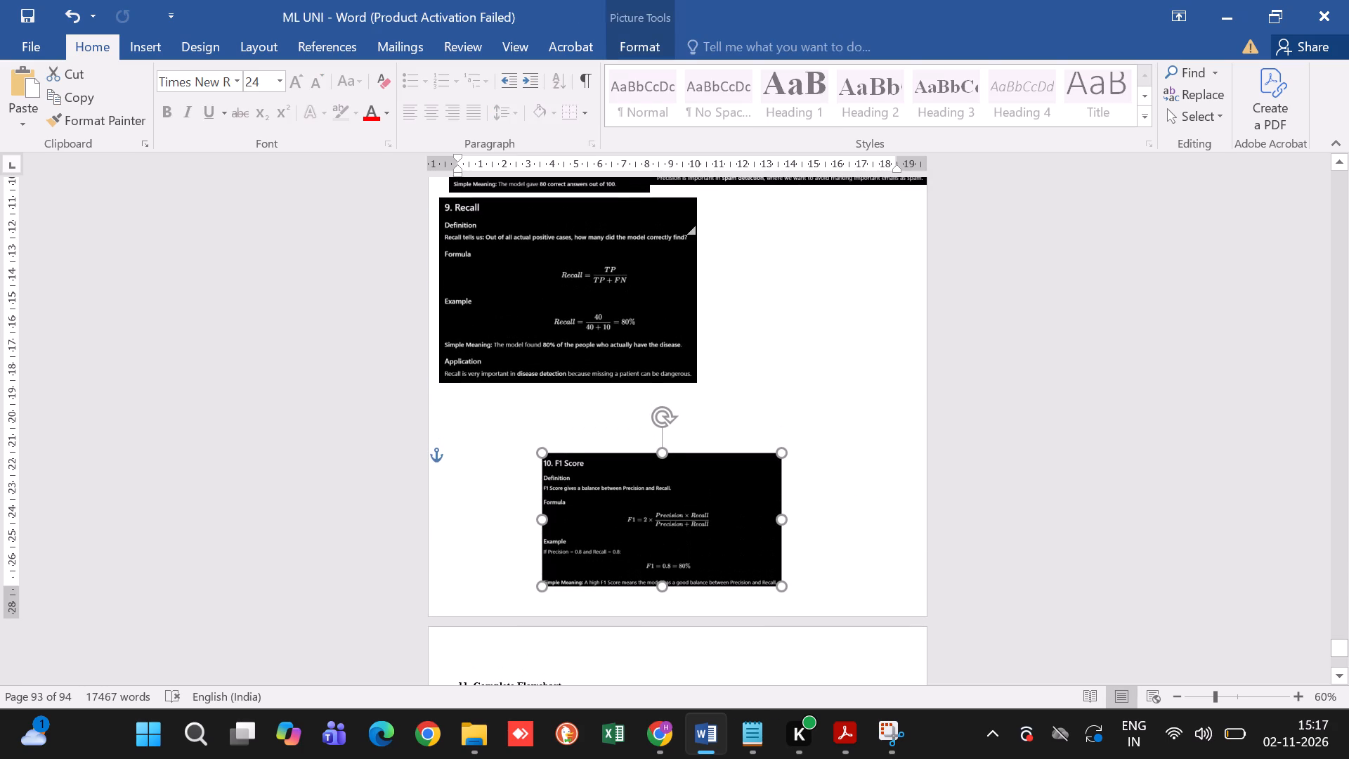
left_click_drag(683, 501, 582, 457)
scroll(582, 457, "down", 2)
scroll(582, 457, "up", 1)
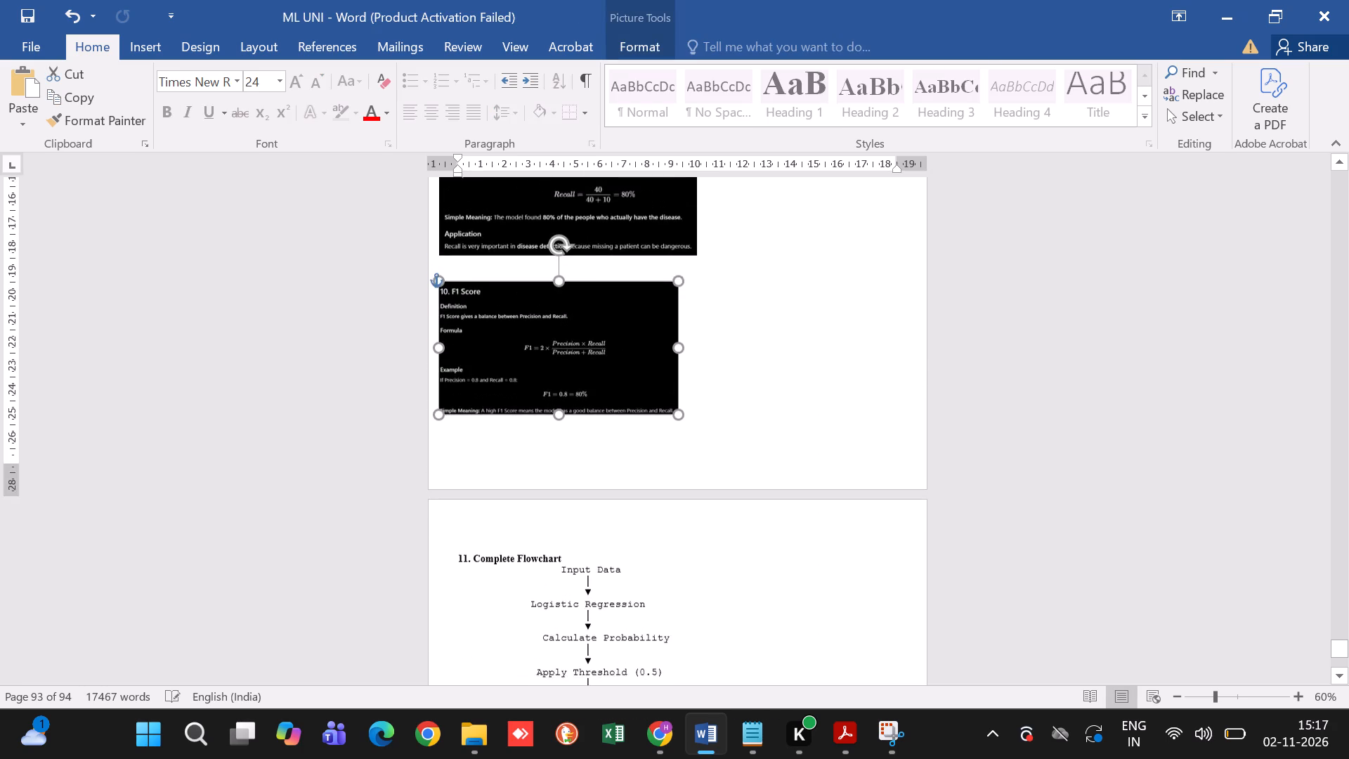
scroll(582, 457, "up", 1)
scroll(582, 457, "down", 1)
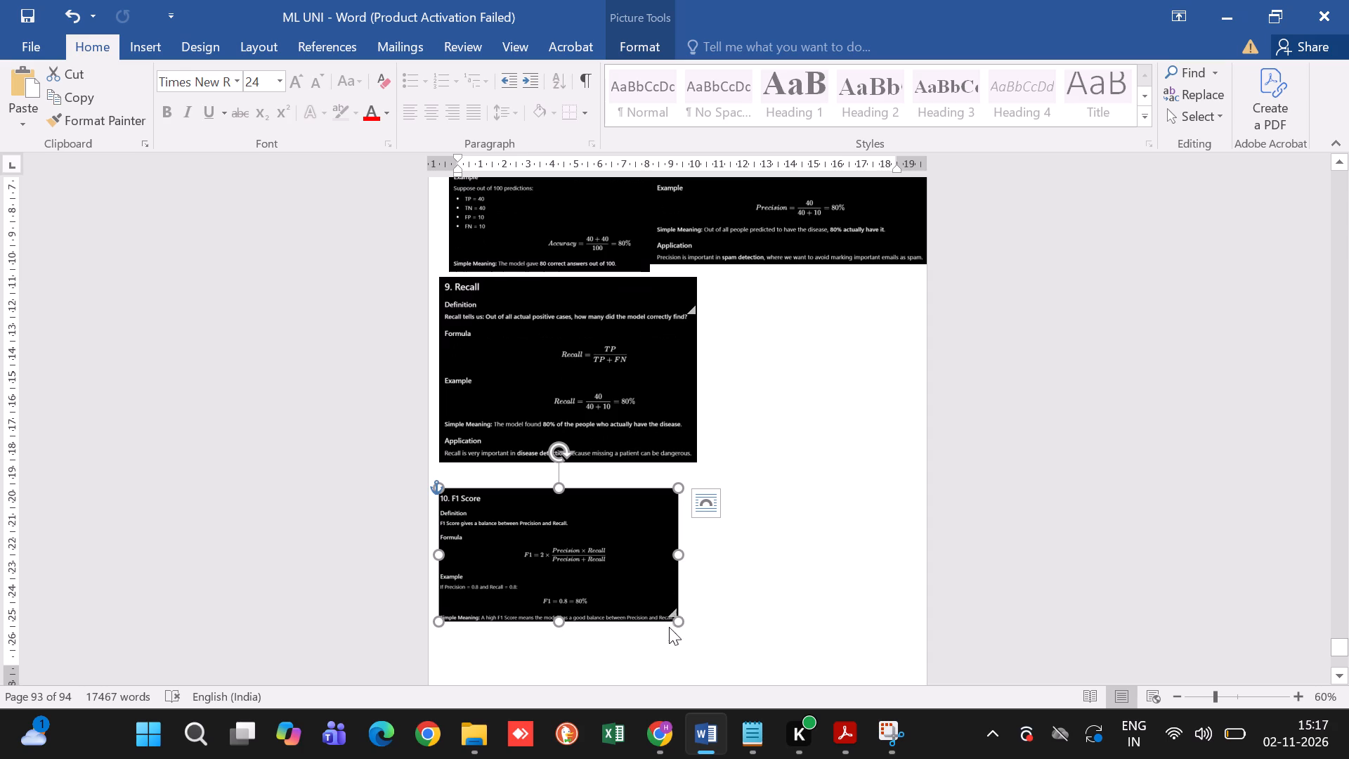
left_click_drag(677, 623, 724, 620)
Review the Q.20 layout, from its heading through the metric images and flowchart to the closing "Easy Trick to Remember" lines.
scroll(724, 620, "up", 1)
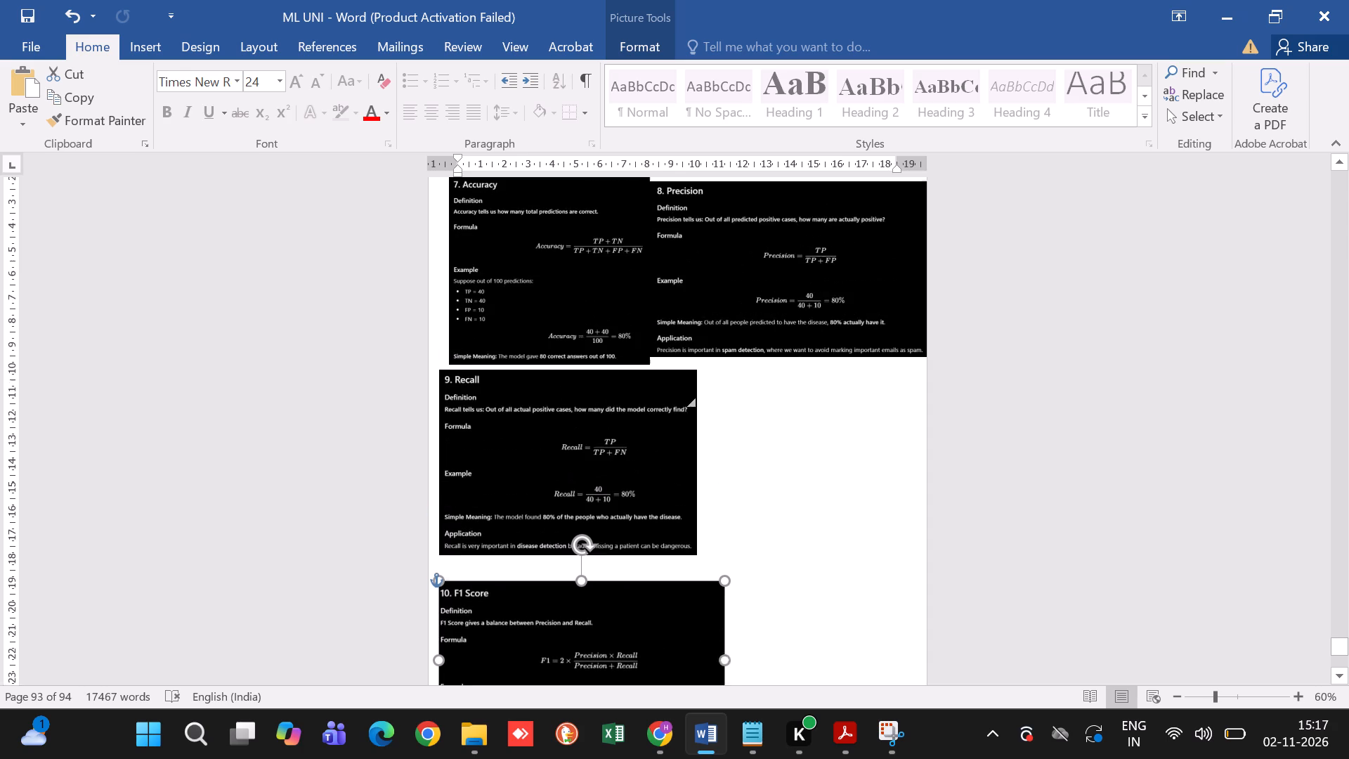
scroll(724, 620, "up", 1)
scroll(724, 620, "up", 4, "ctrl")
scroll(724, 620, "up", 1)
scroll(724, 620, "down", 1, "ctrl")
scroll(724, 620, "up", 2, "ctrl")
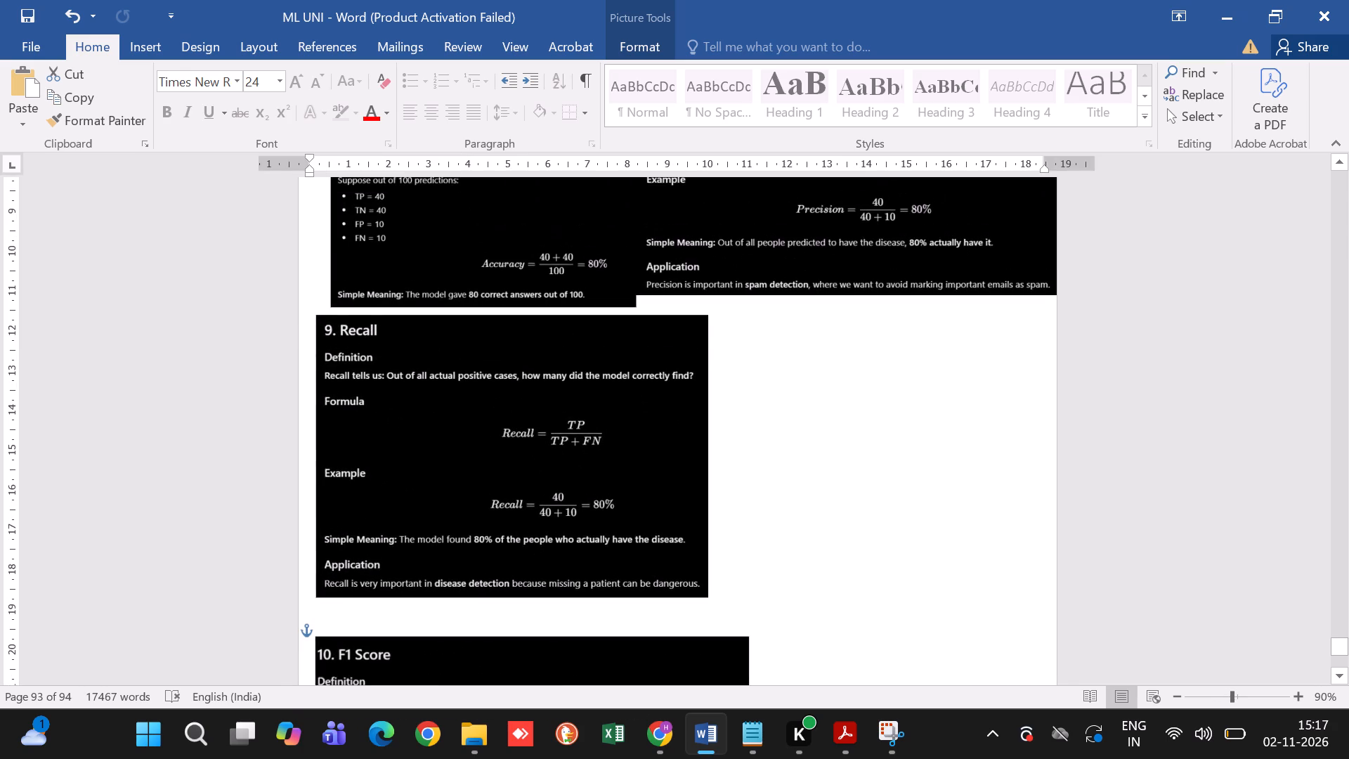
scroll(724, 620, "up", 3, "ctrl")
scroll(724, 620, "up", 1)
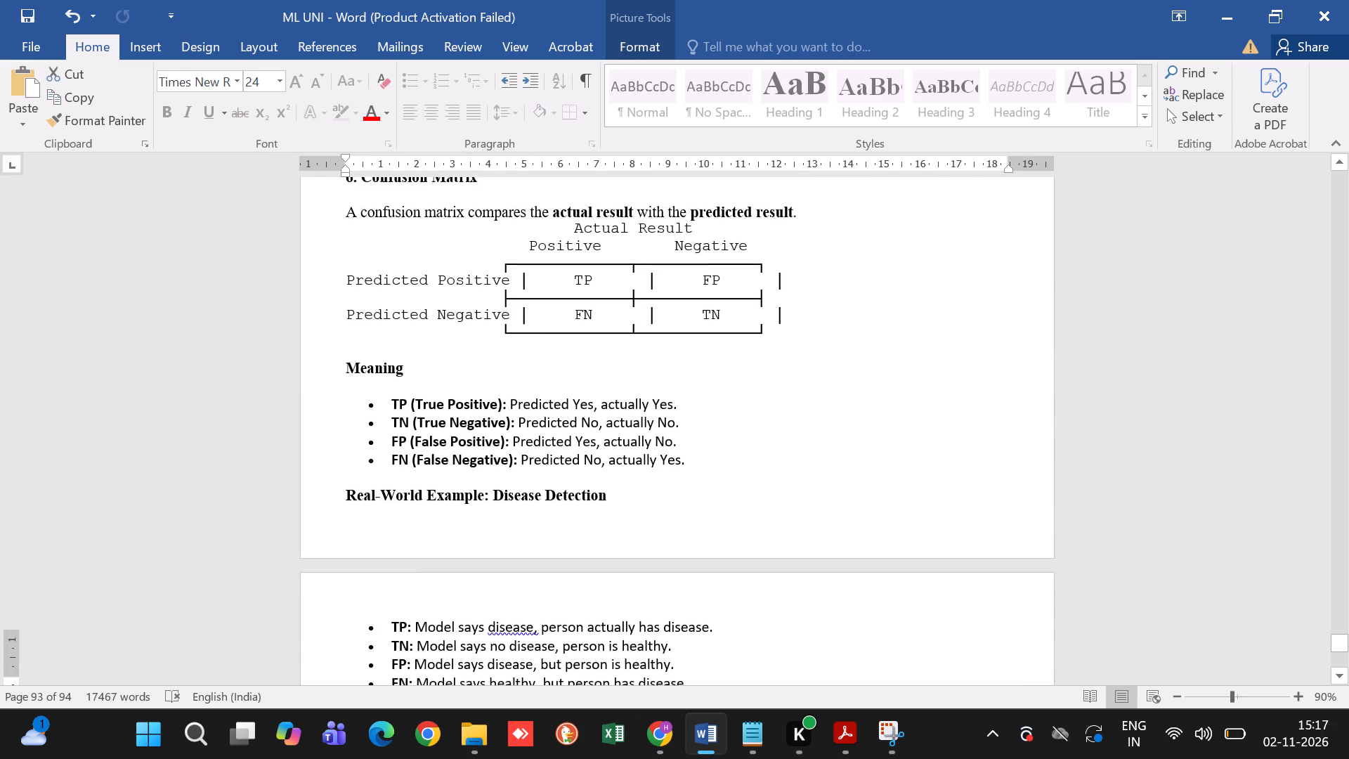
scroll(724, 620, "up", 1)
scroll(724, 620, "down", 2)
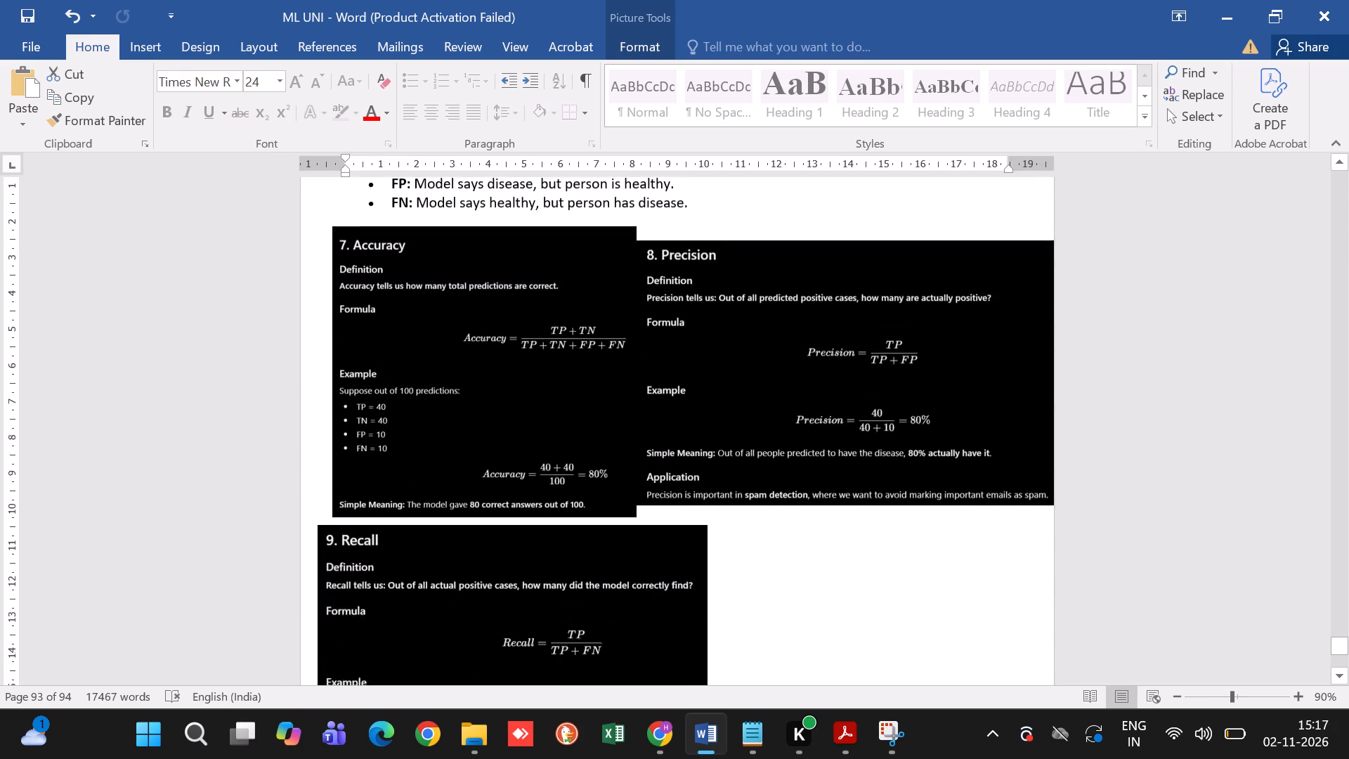
scroll(724, 620, "down", 1)
scroll(724, 620, "up", 1)
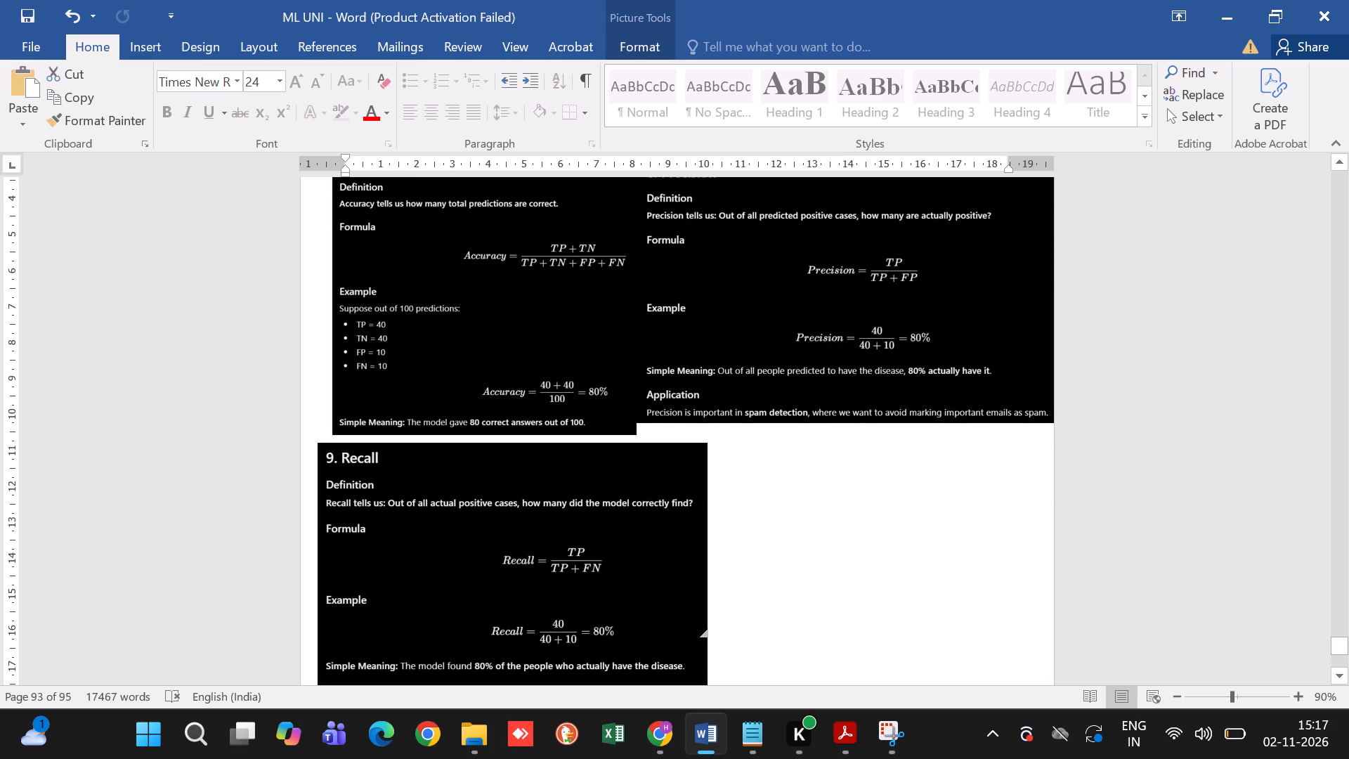
scroll(724, 620, "up", 2)
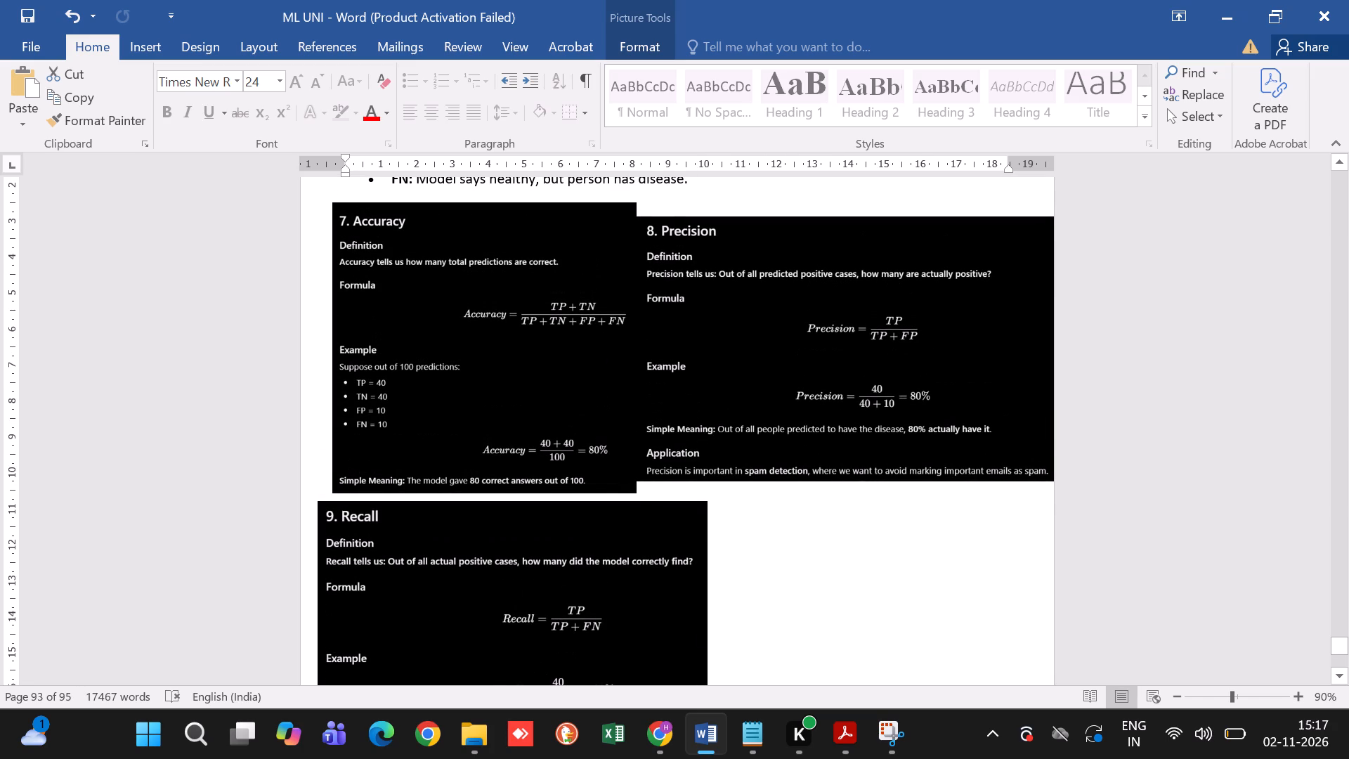
scroll(724, 620, "down", 4)
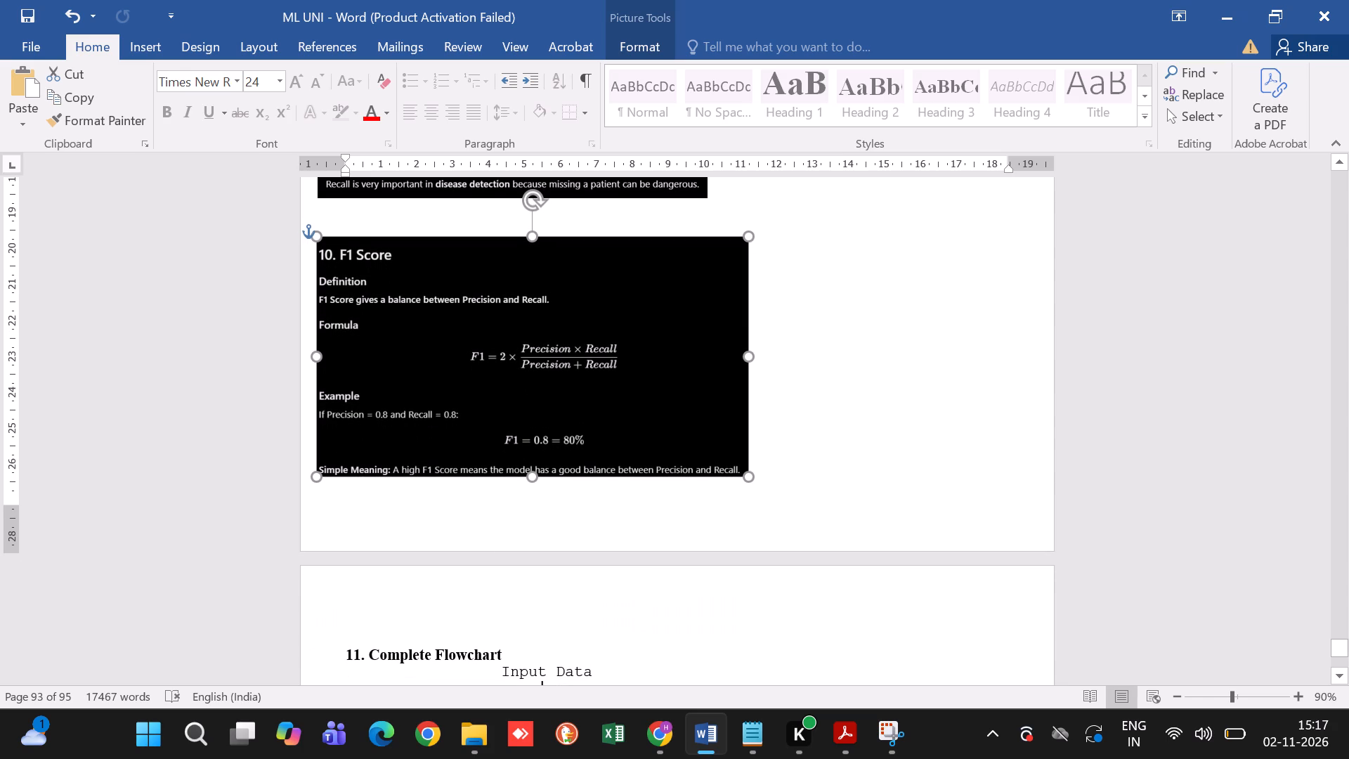
scroll(724, 620, "down", 1)
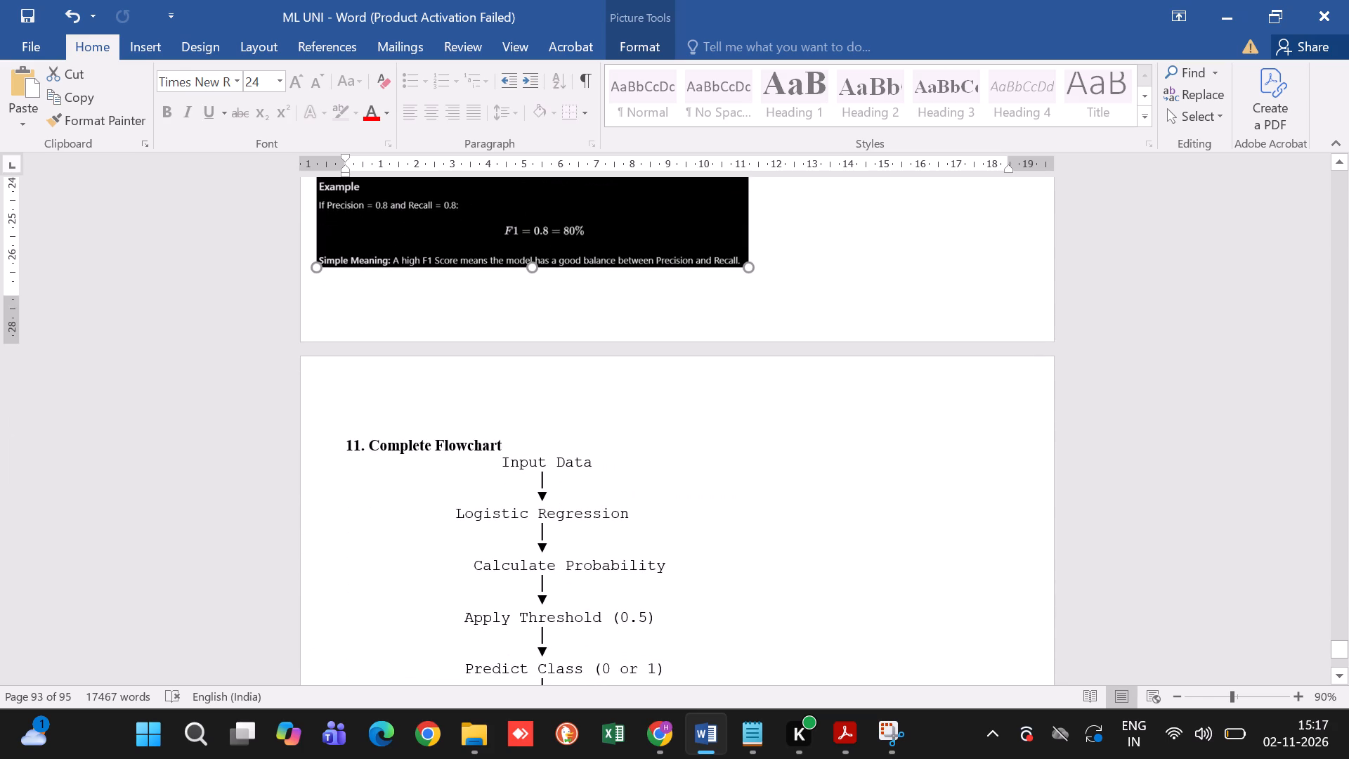
scroll(724, 620, "down", 3)
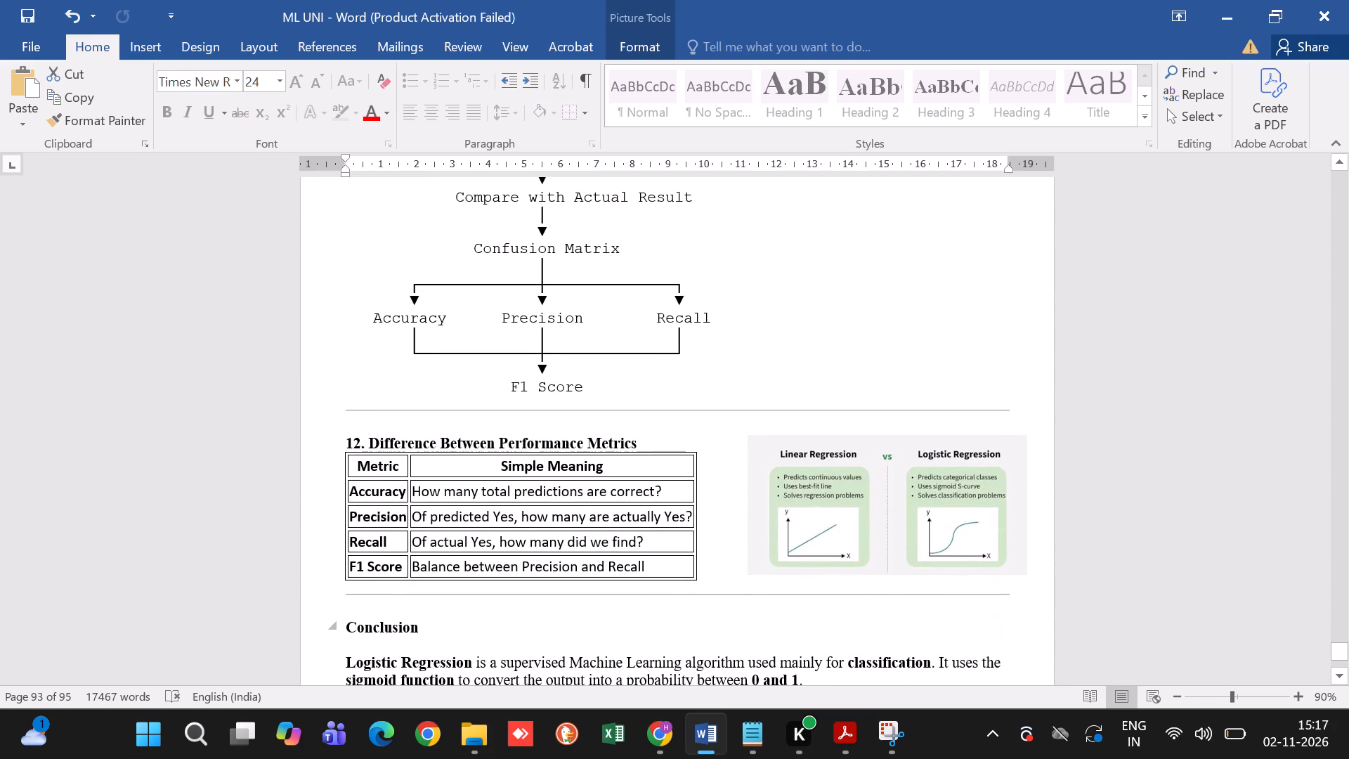
scroll(724, 620, "down", 2)
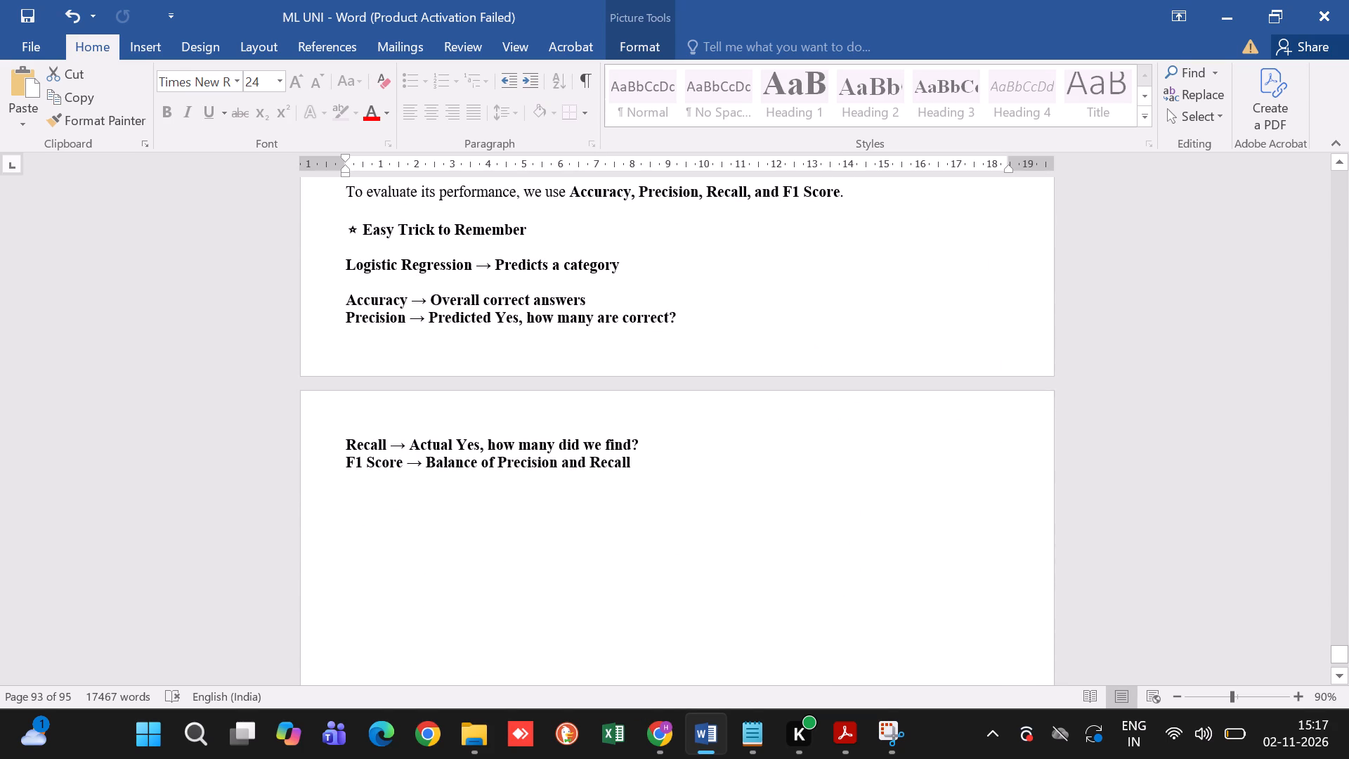
scroll(724, 620, "up", 3)
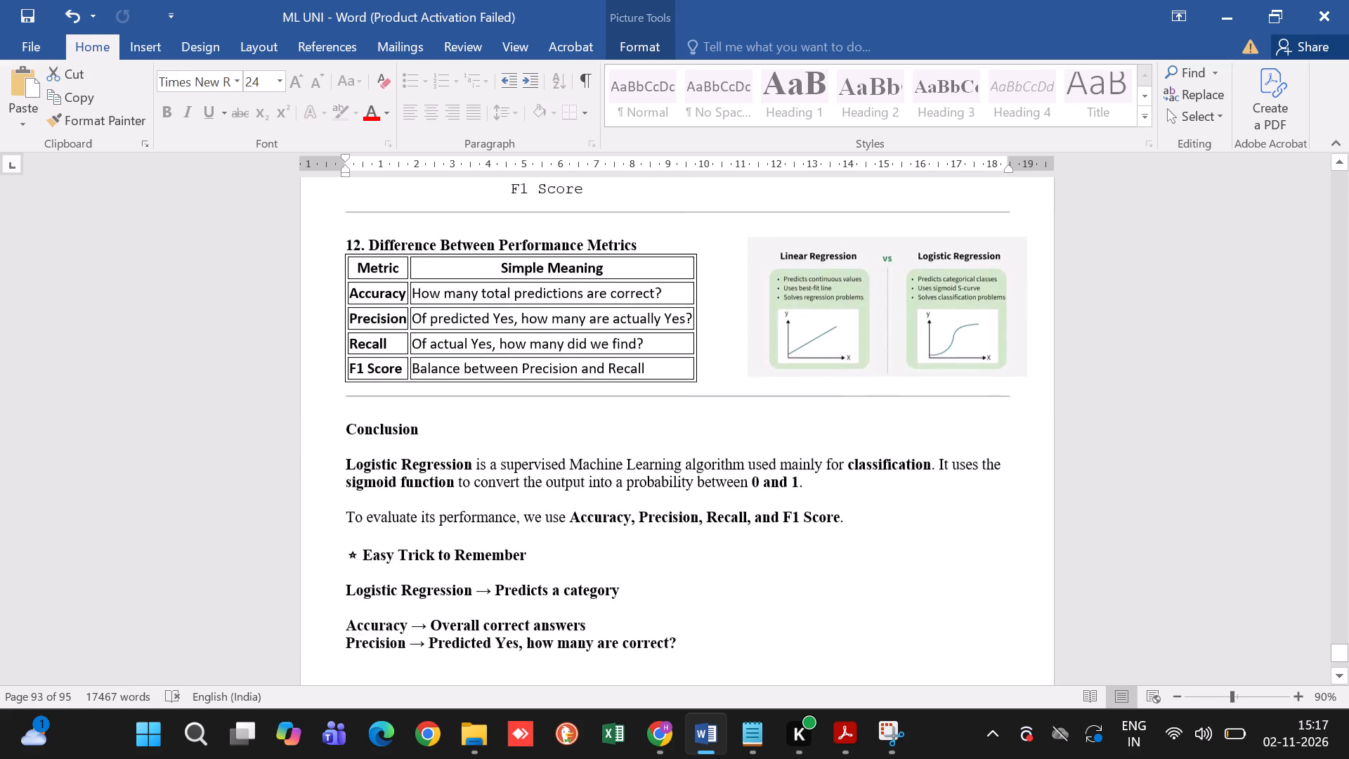
scroll(724, 620, "up", 6)
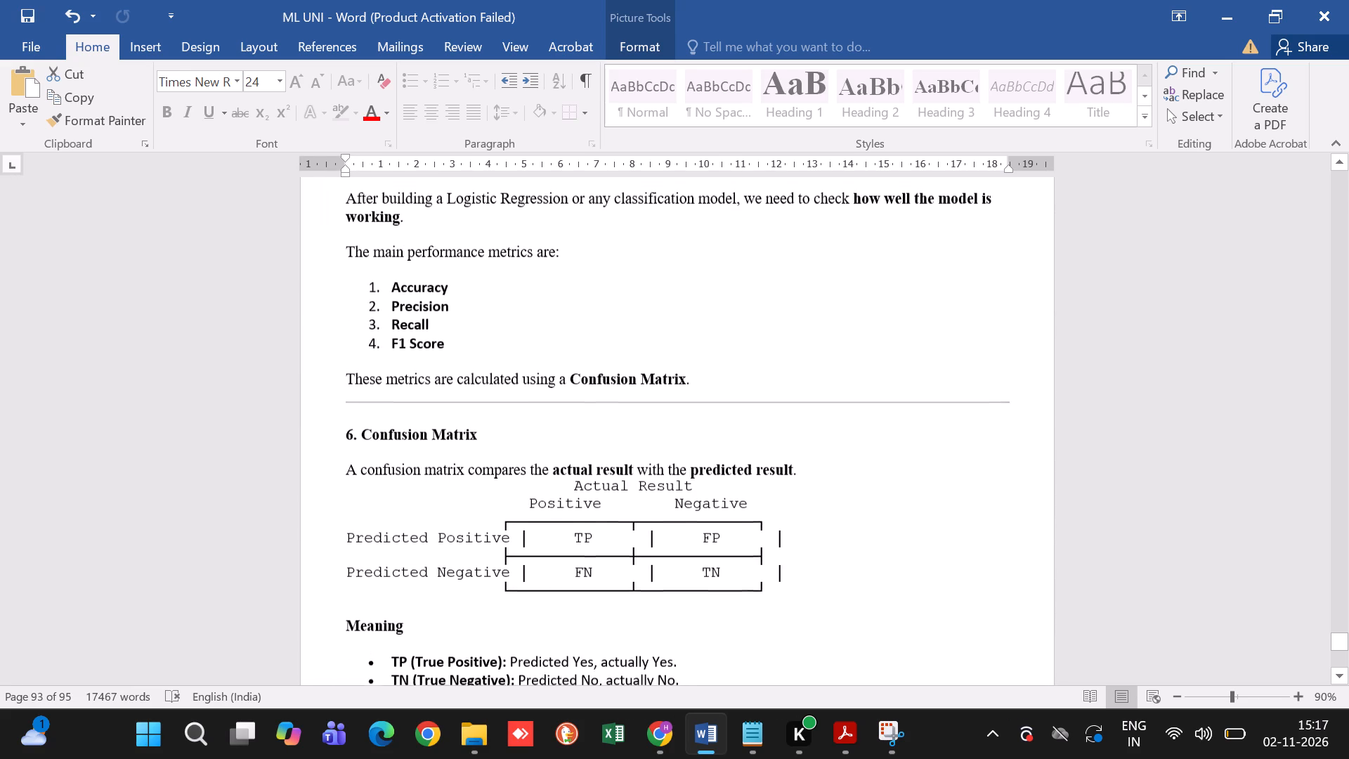
scroll(724, 620, "up", 2)
scroll(752, 477, "up", 5)
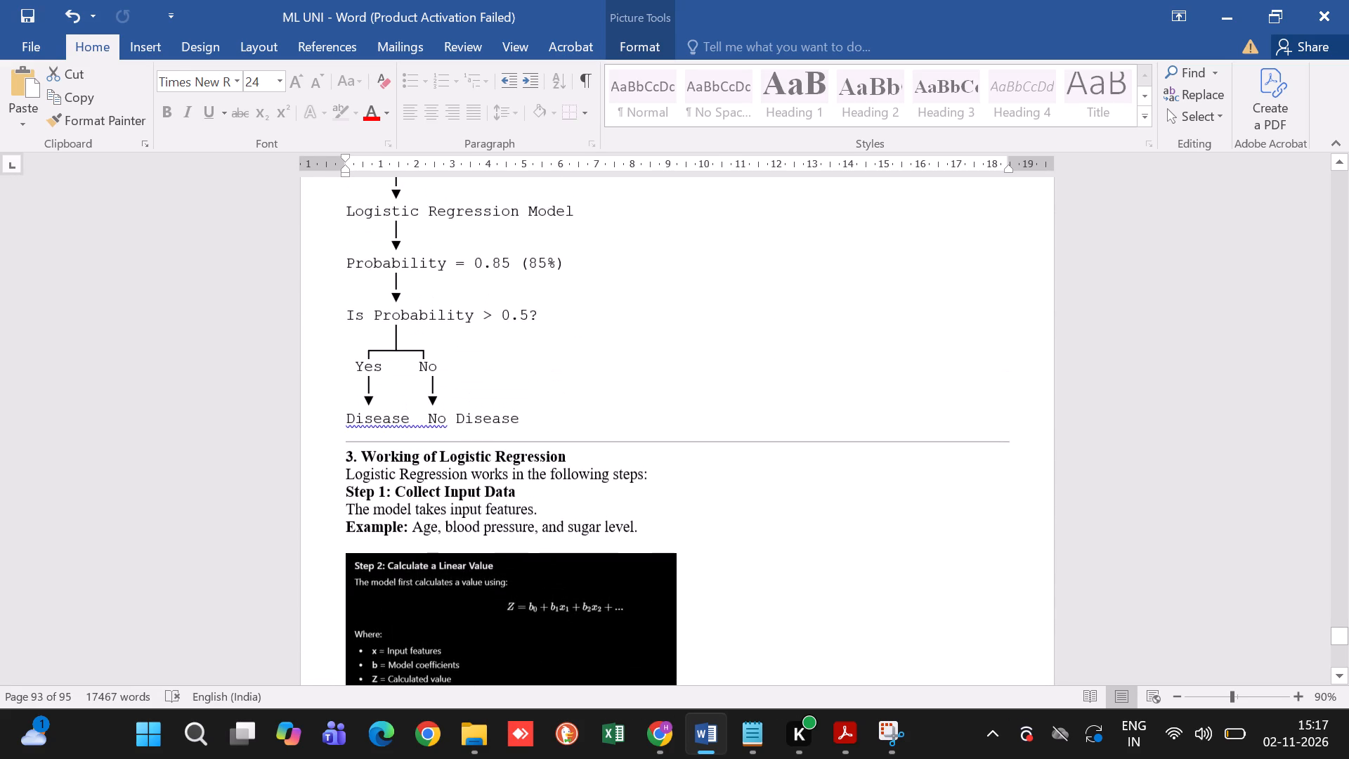
scroll(752, 477, "up", 2)
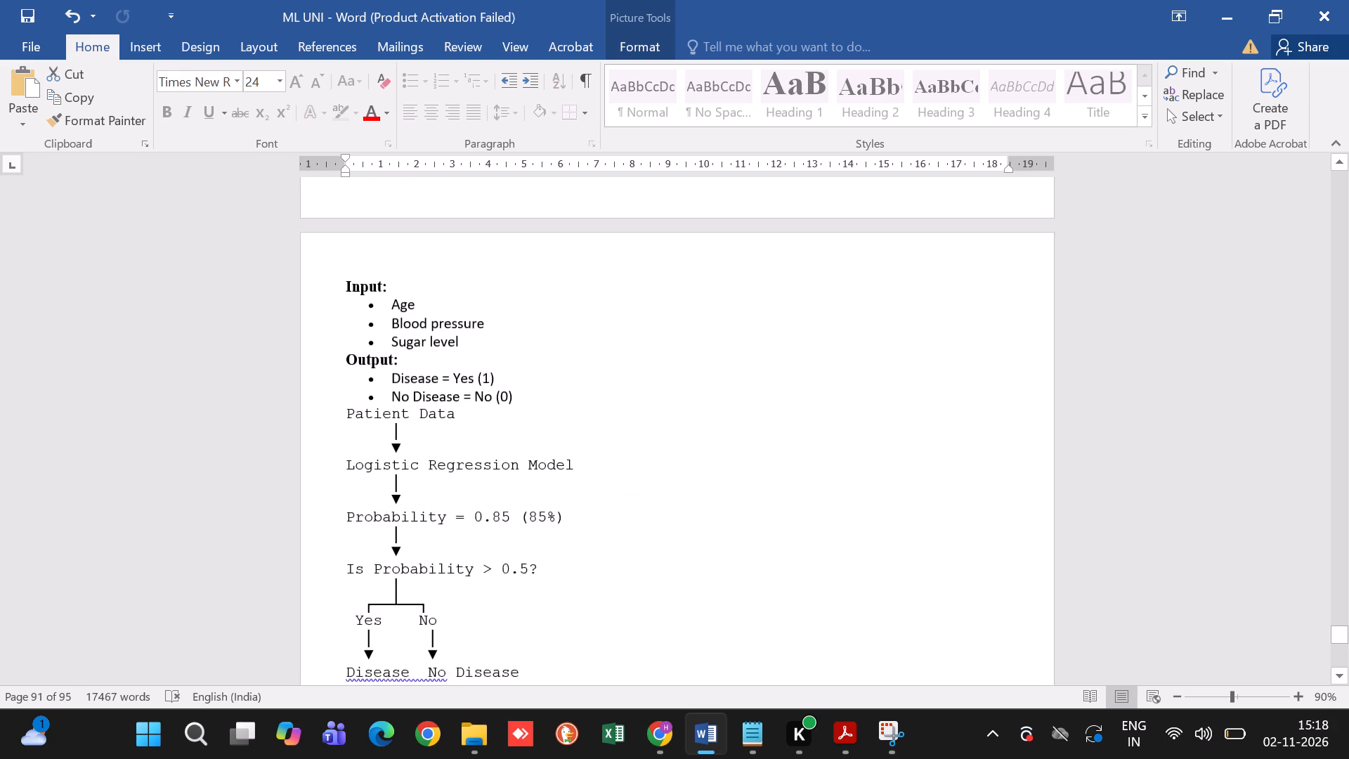
scroll(752, 477, "up", 3)
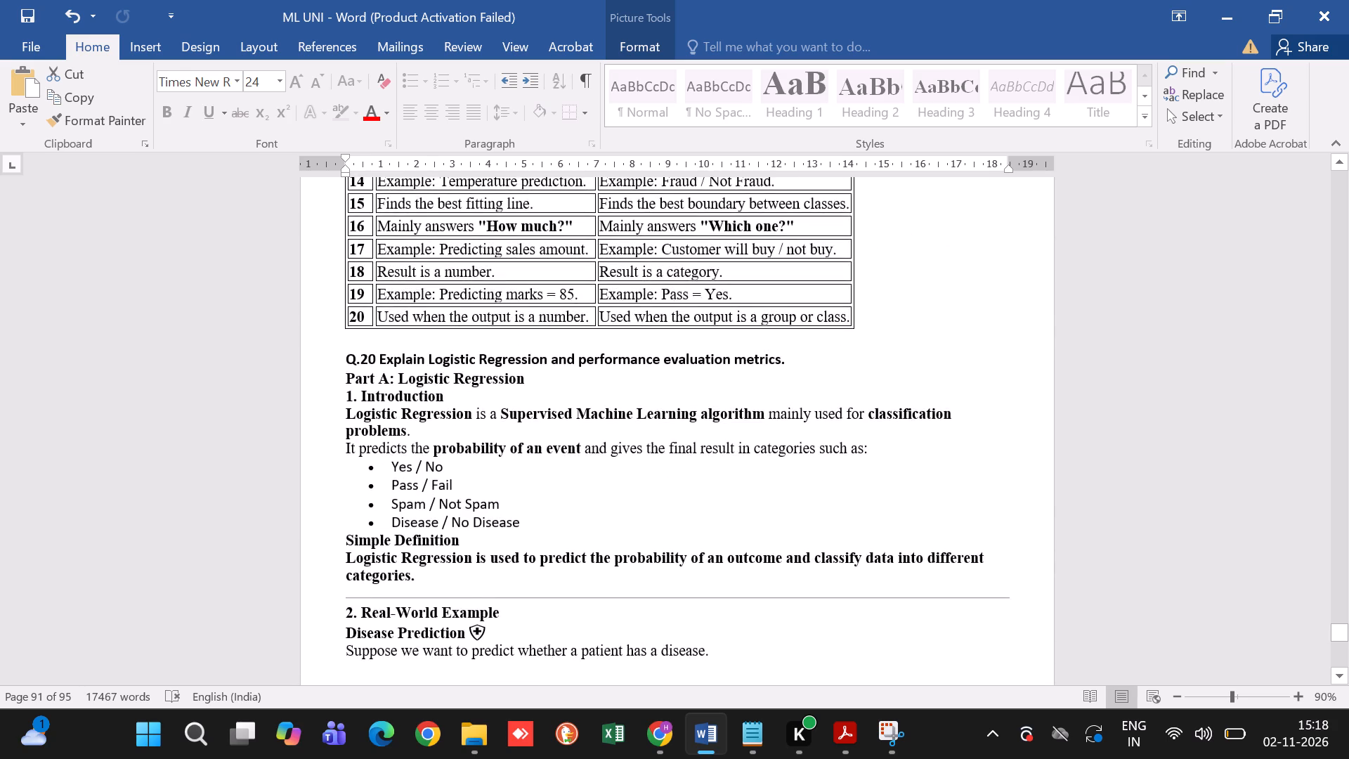
scroll(752, 477, "down", 9)
scroll(752, 477, "down", 20)
scroll(752, 477, "down", 20)
scroll(752, 477, "down", 10)
scroll(752, 477, "up", 2)
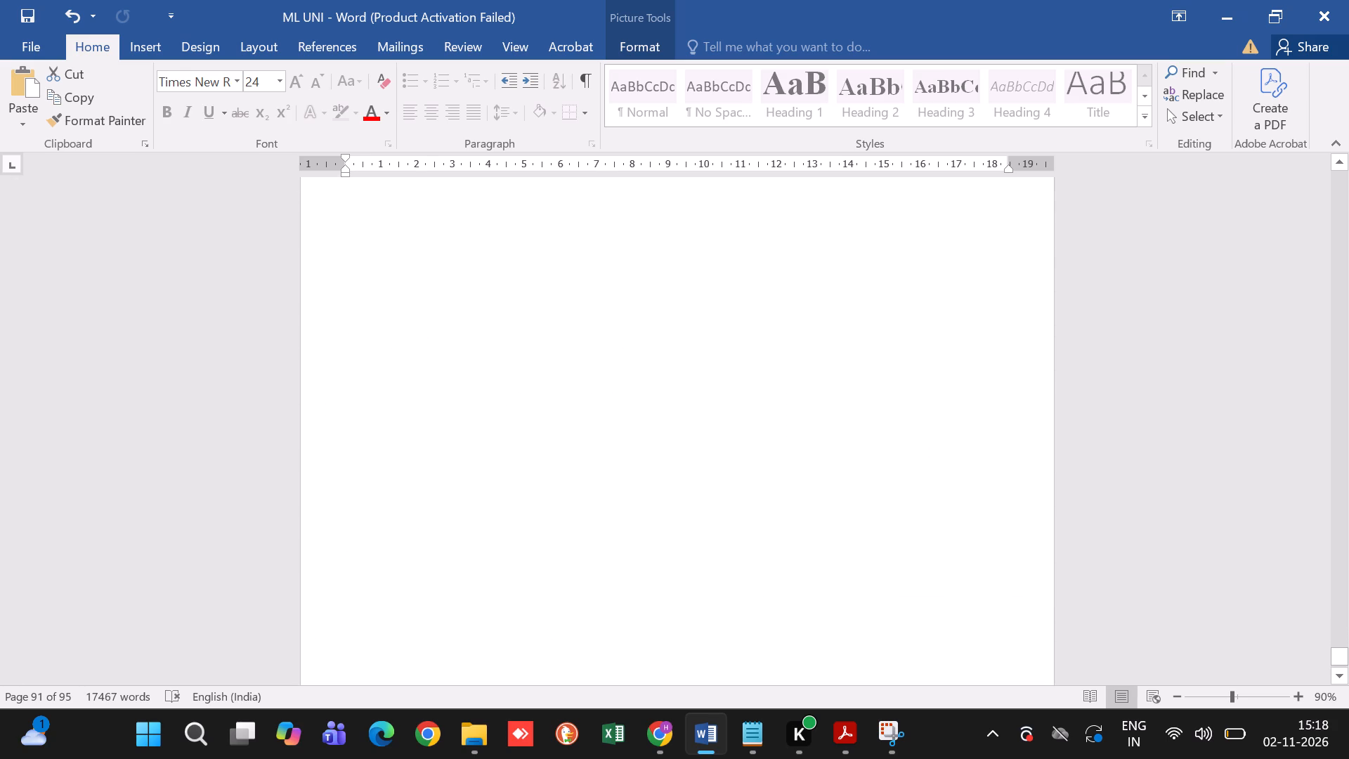
scroll(752, 477, "up", 2)
scroll(752, 477, "down", 1)
scroll(752, 477, "up", 1)
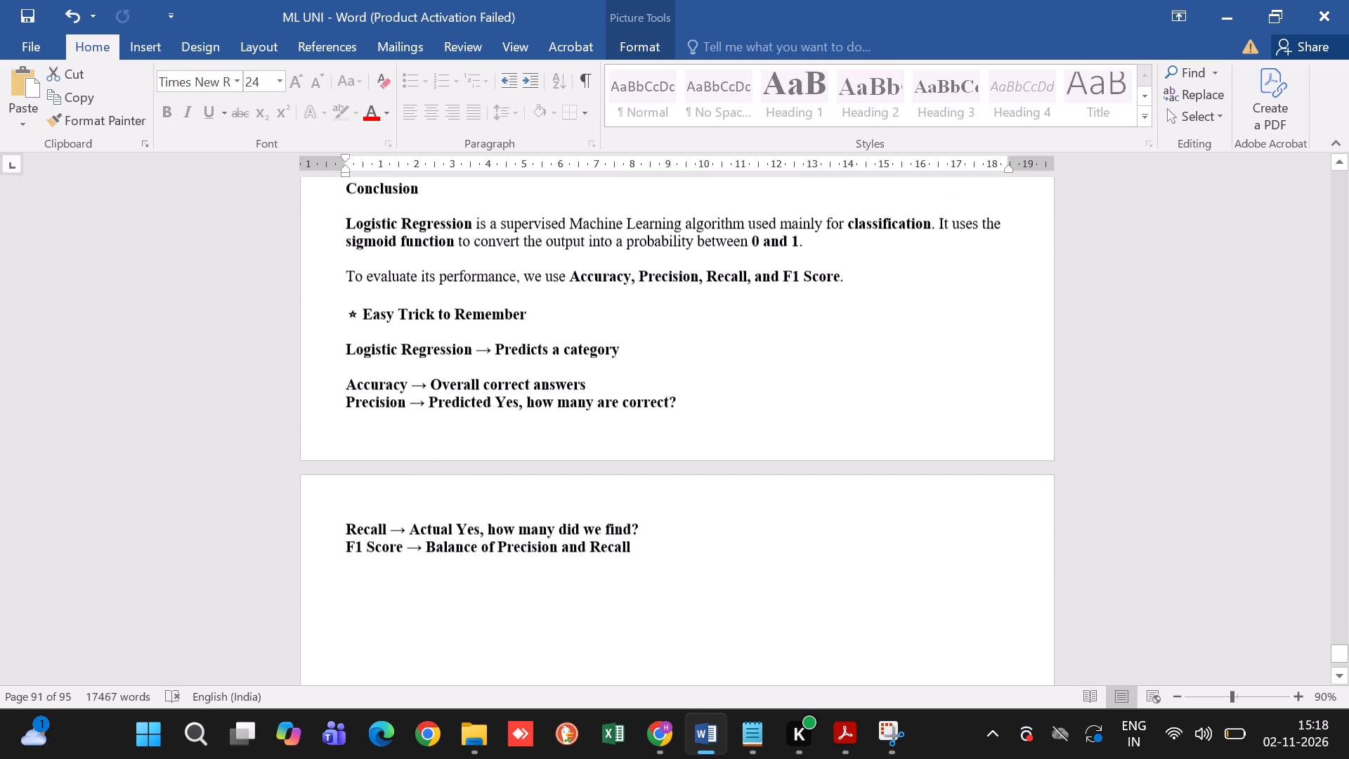
Remove the extra paragraph spacing from the "Easy Trick to Remember" heading through the final F1 Score line.
scroll(752, 477, "up", 1)
left_click_drag(670, 539, 361, 327)
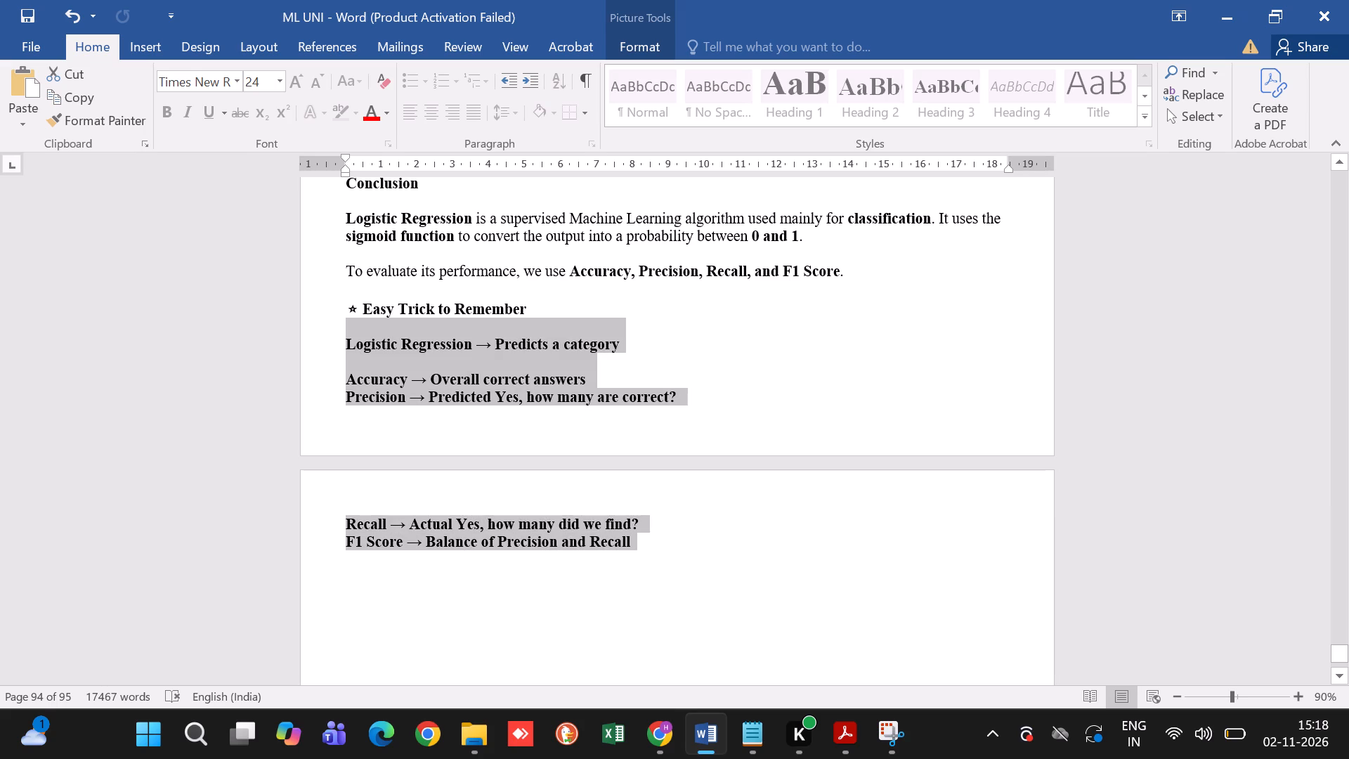
left_click_drag(361, 327, 349, 317)
left_click(516, 111)
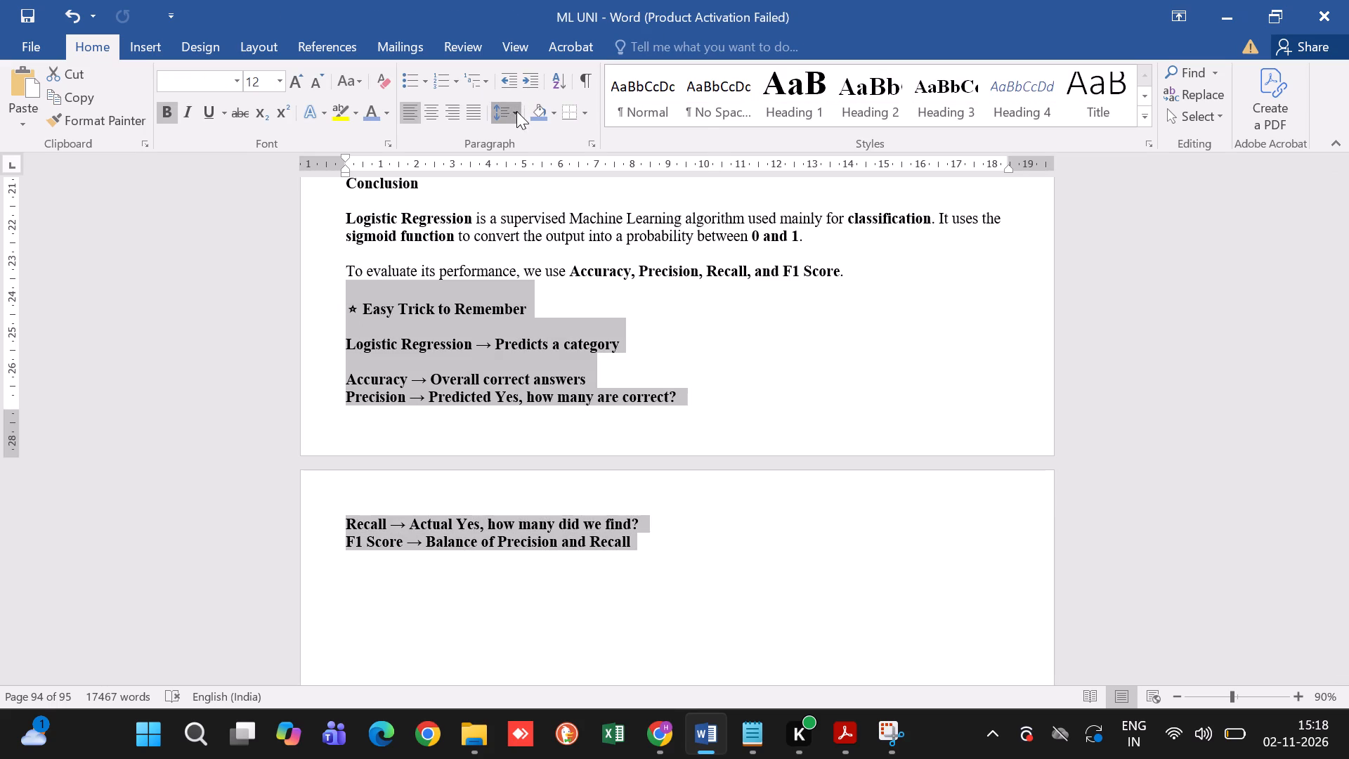
left_click(566, 296)
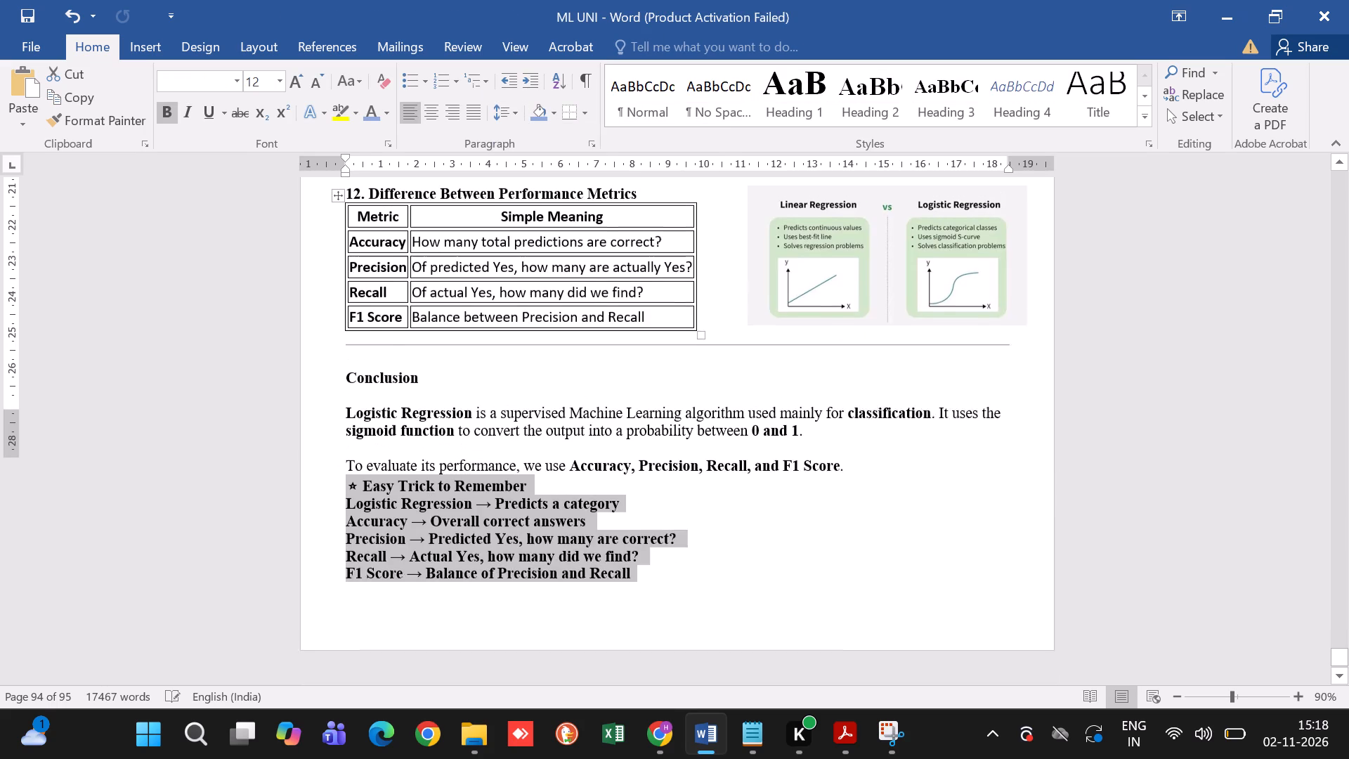
Start a new question line reading "Q.21" after the end of the Q.20 notes.
scroll(634, 460, "down", 3)
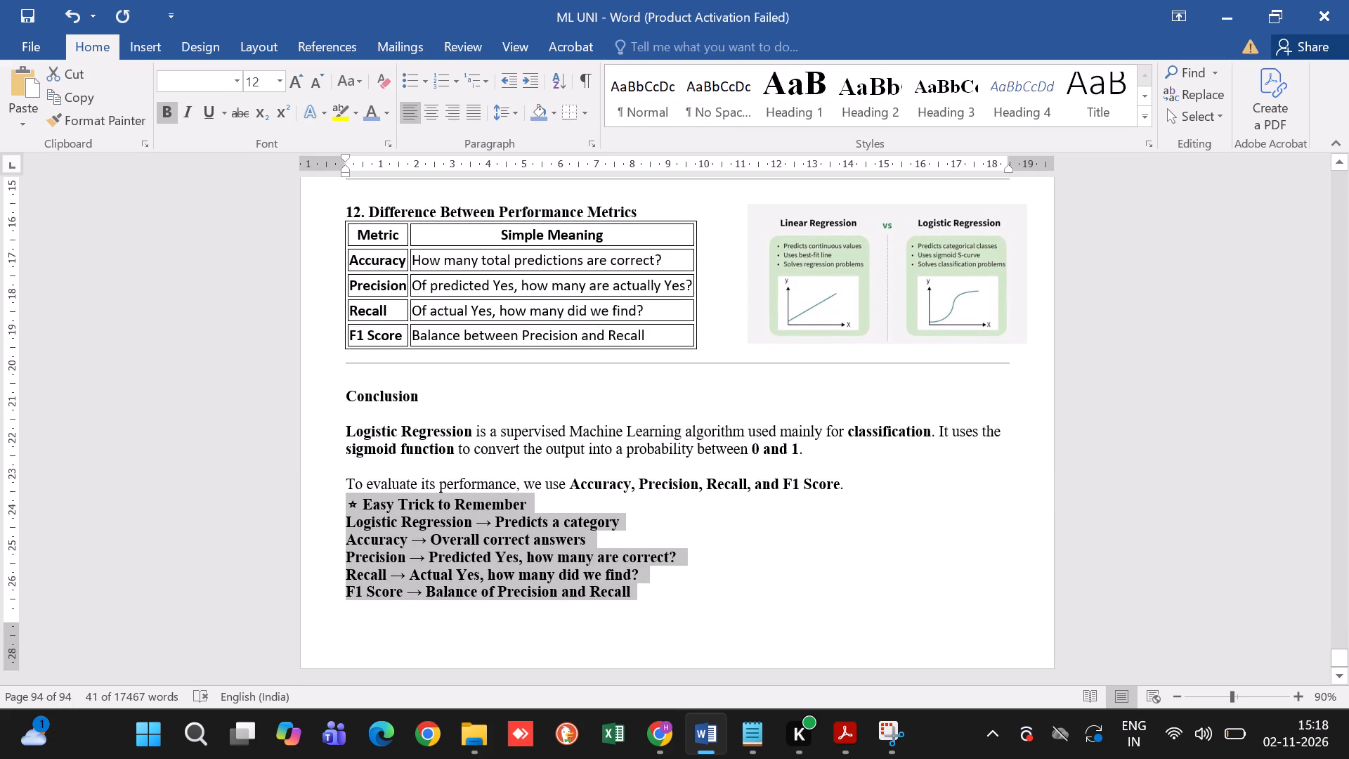
left_click(660, 628)
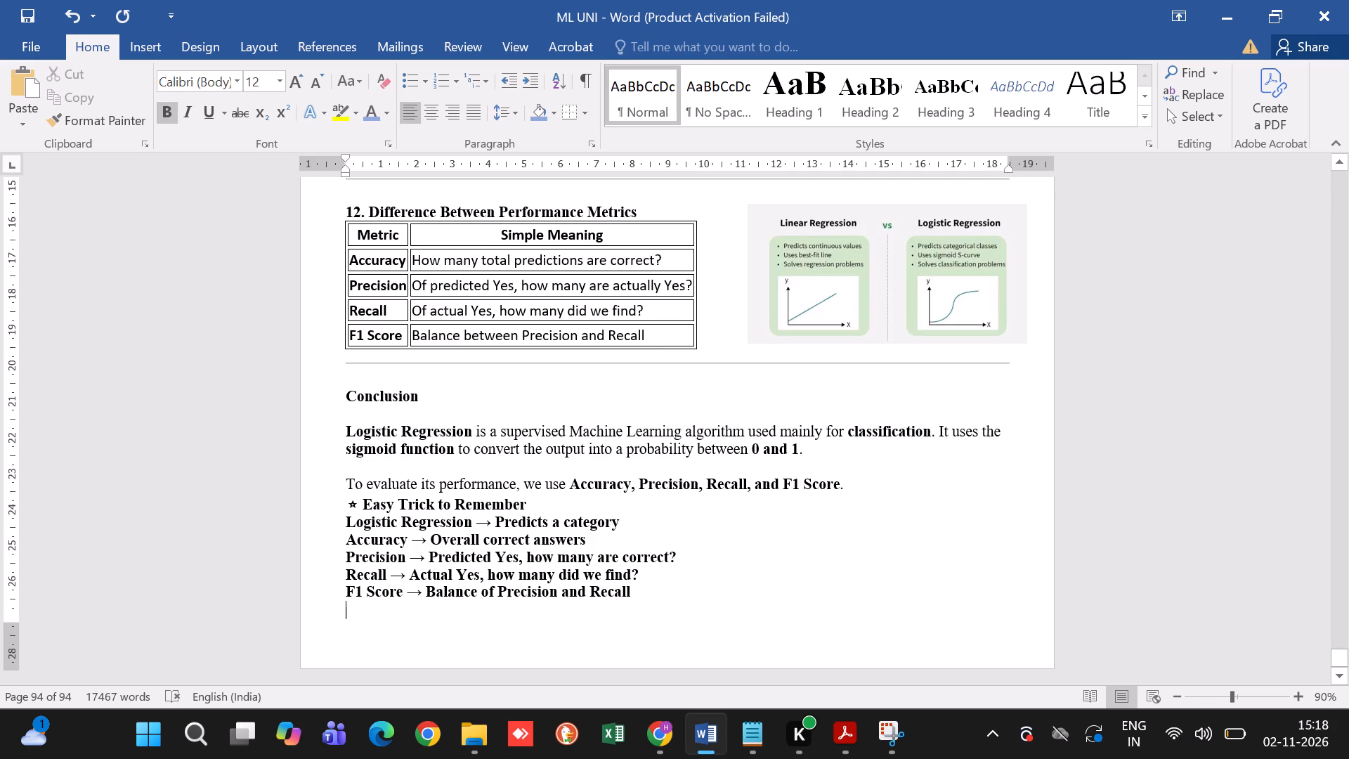
key("Return")
key("q")
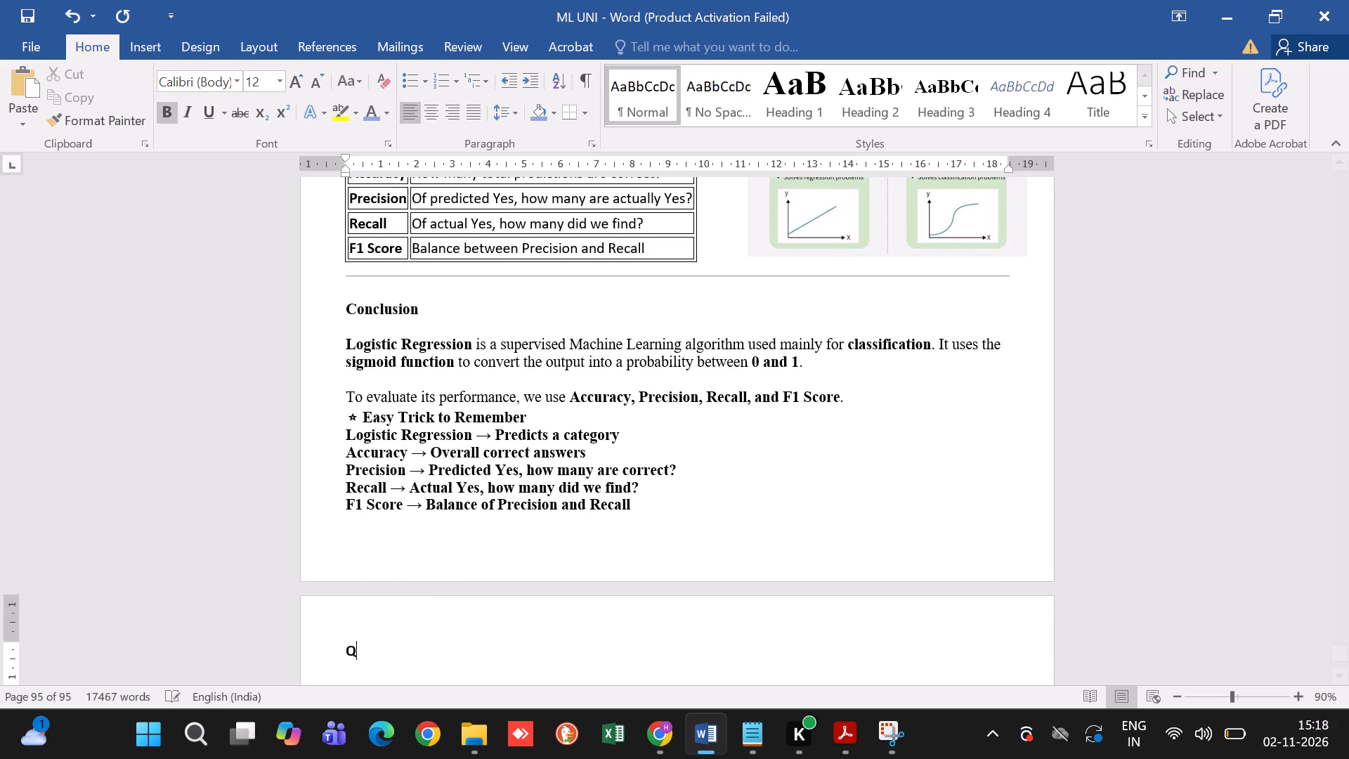
type(".21")
key("space")
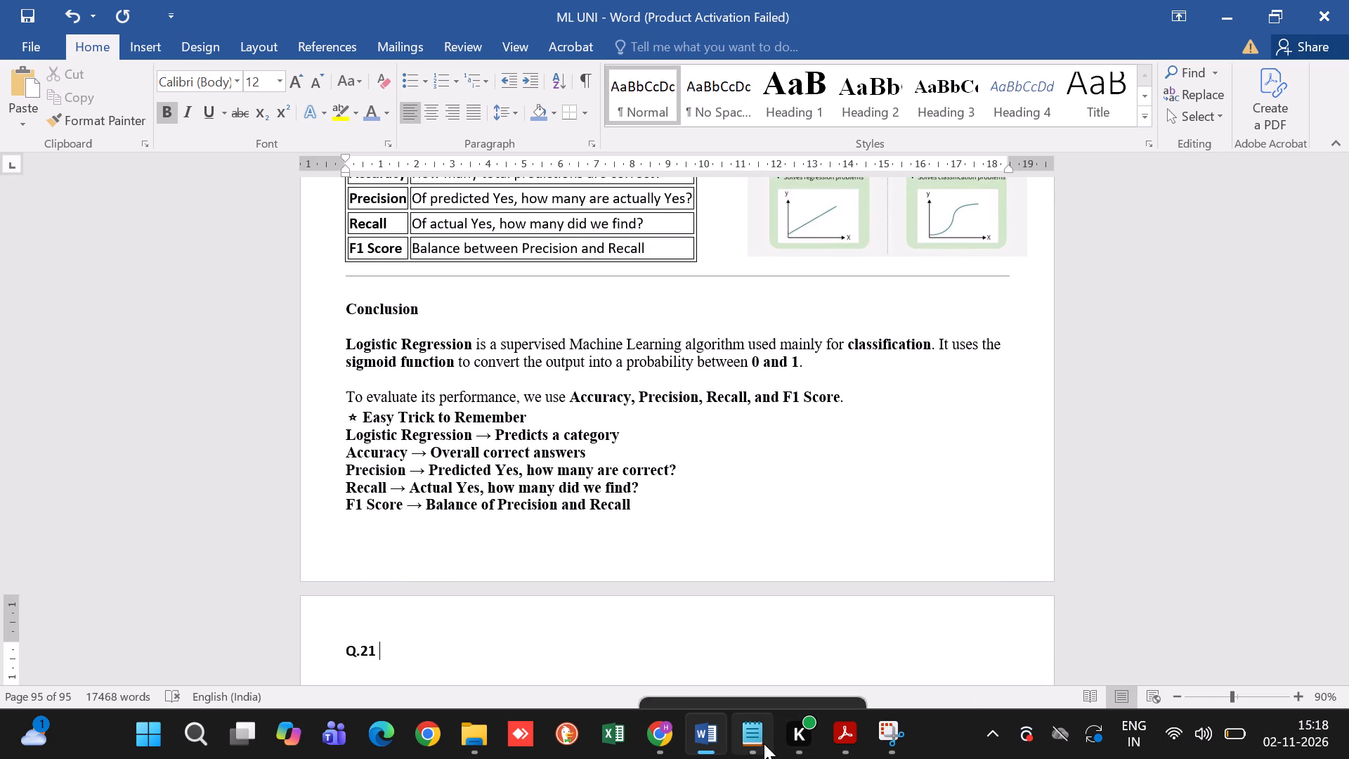
In the untitled Notepad question list, delete the MST algorithm and Logistic Regression questions above Q3.
left_click(764, 744)
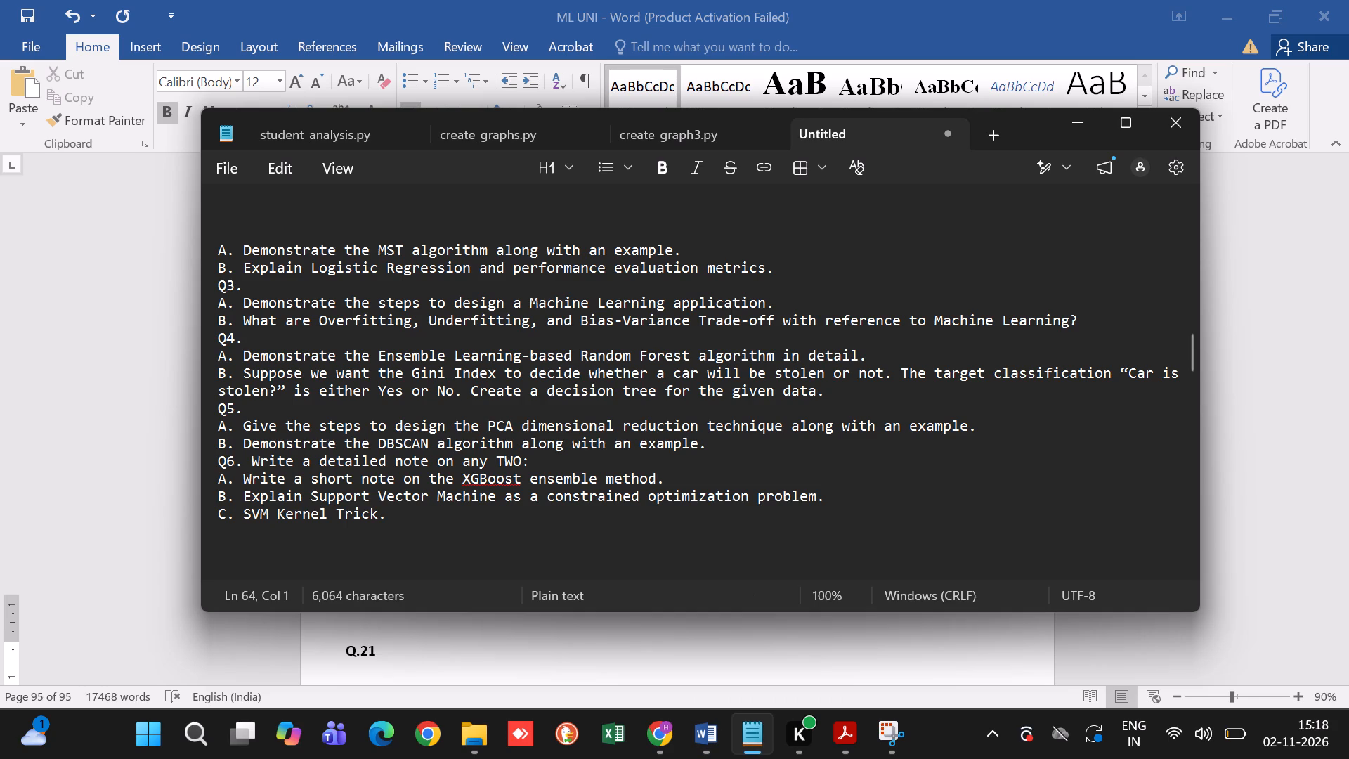
left_click_drag(776, 272, 284, 257)
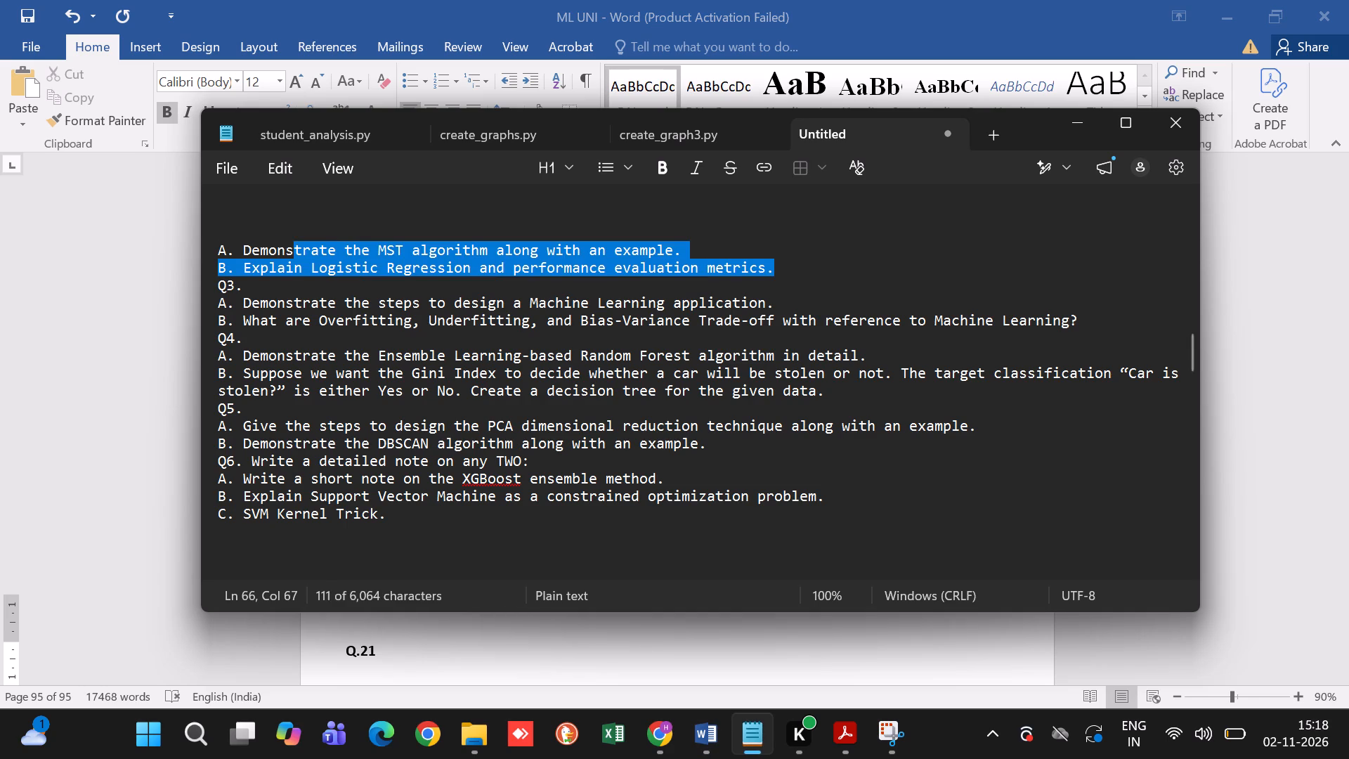
left_click_drag(284, 257, 216, 248)
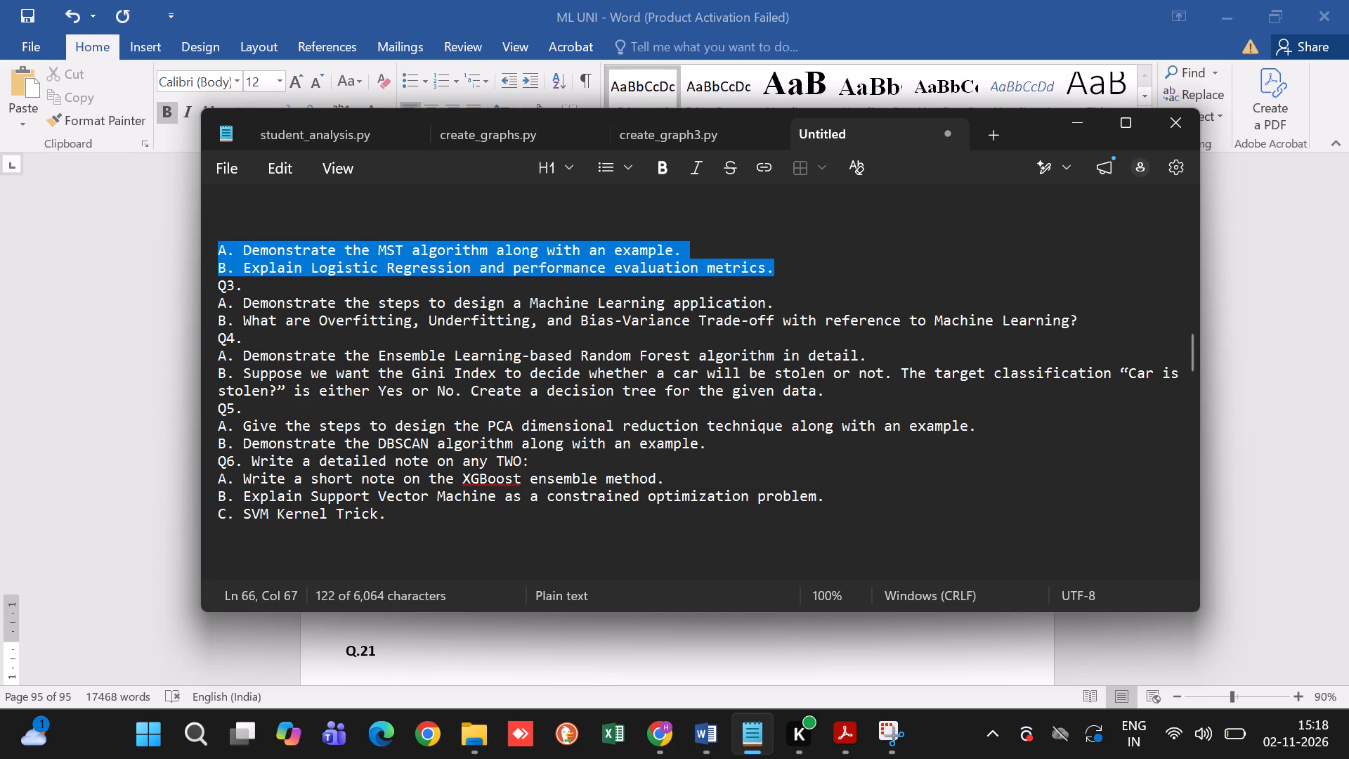
key("BackSpace")
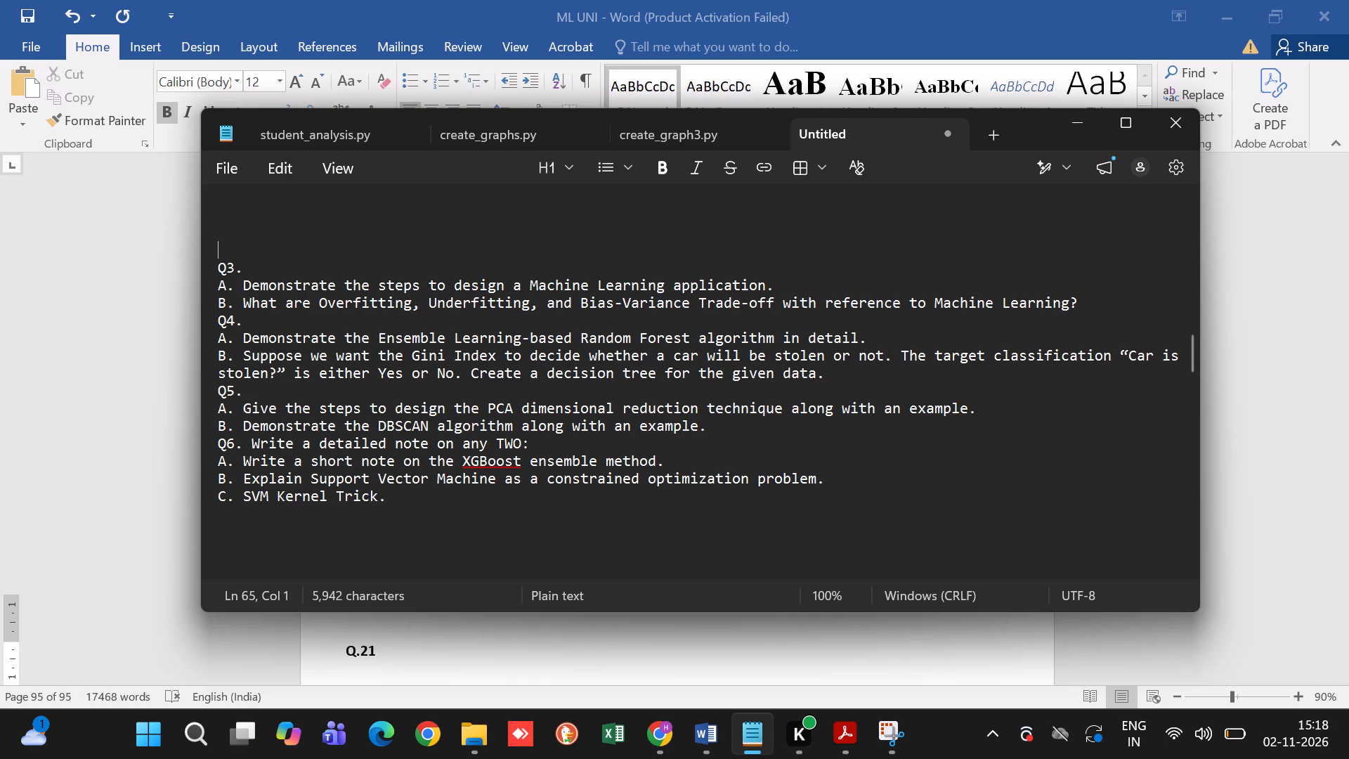
Switch to the Machine Learning question paper PDF in Acrobat.
left_click(852, 722)
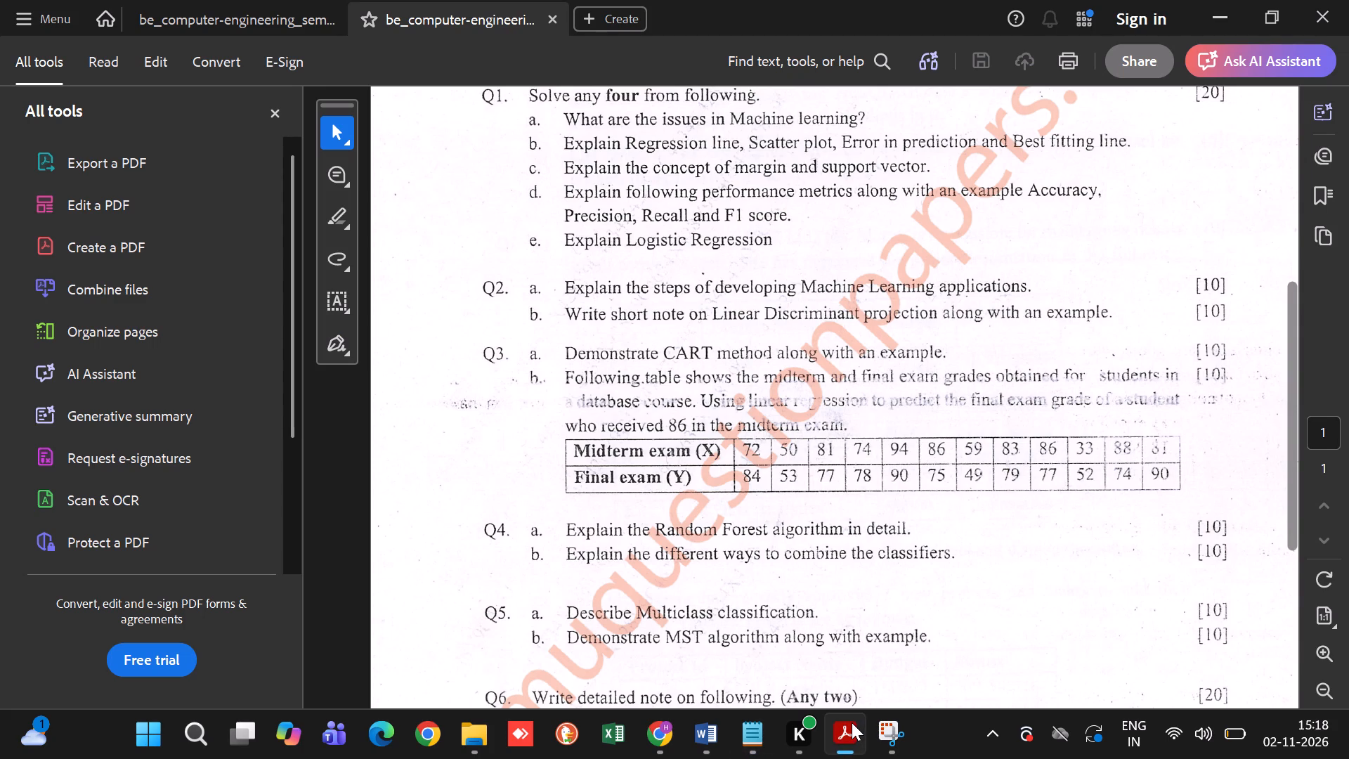
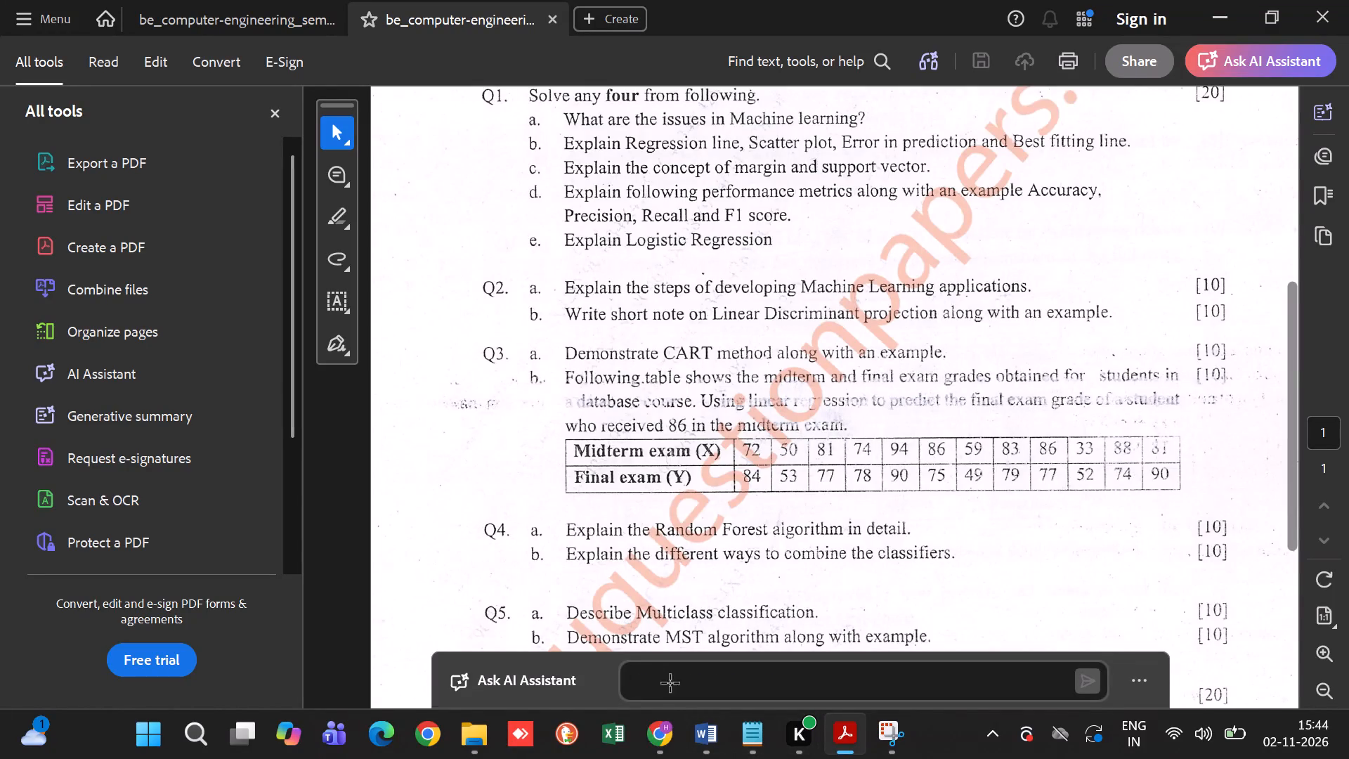
left_click(696, 739)
scroll(666, 543, "down", 1)
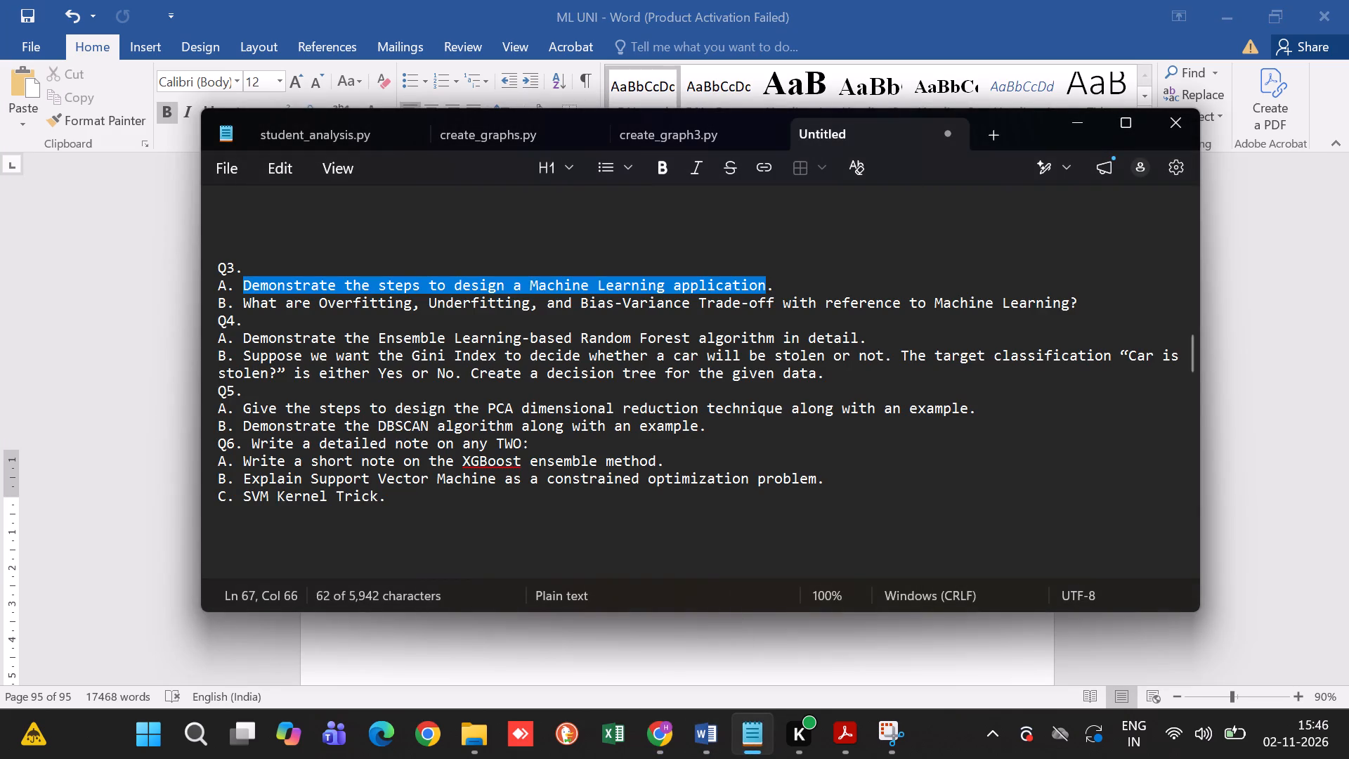
left_click(833, 710)
scroll(748, 284, "up", 1)
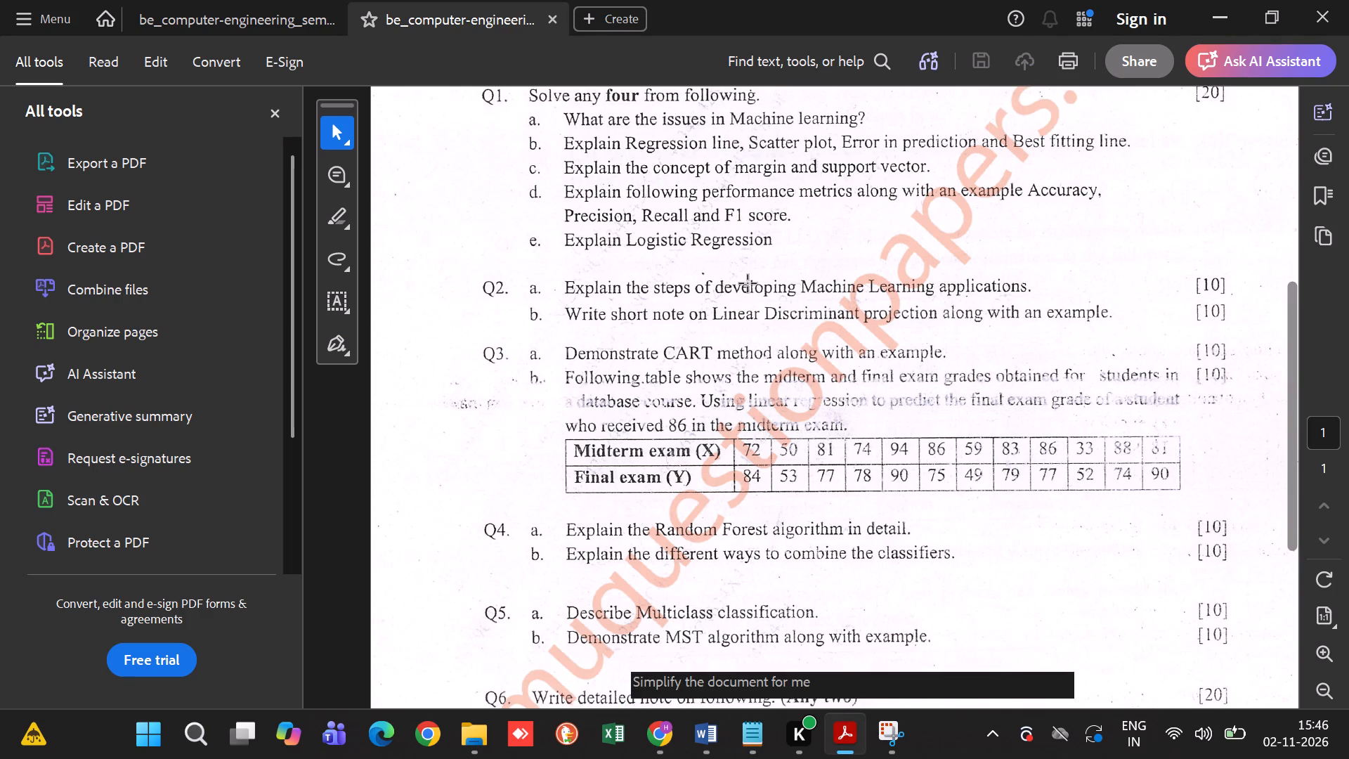
scroll(748, 284, "up", 1)
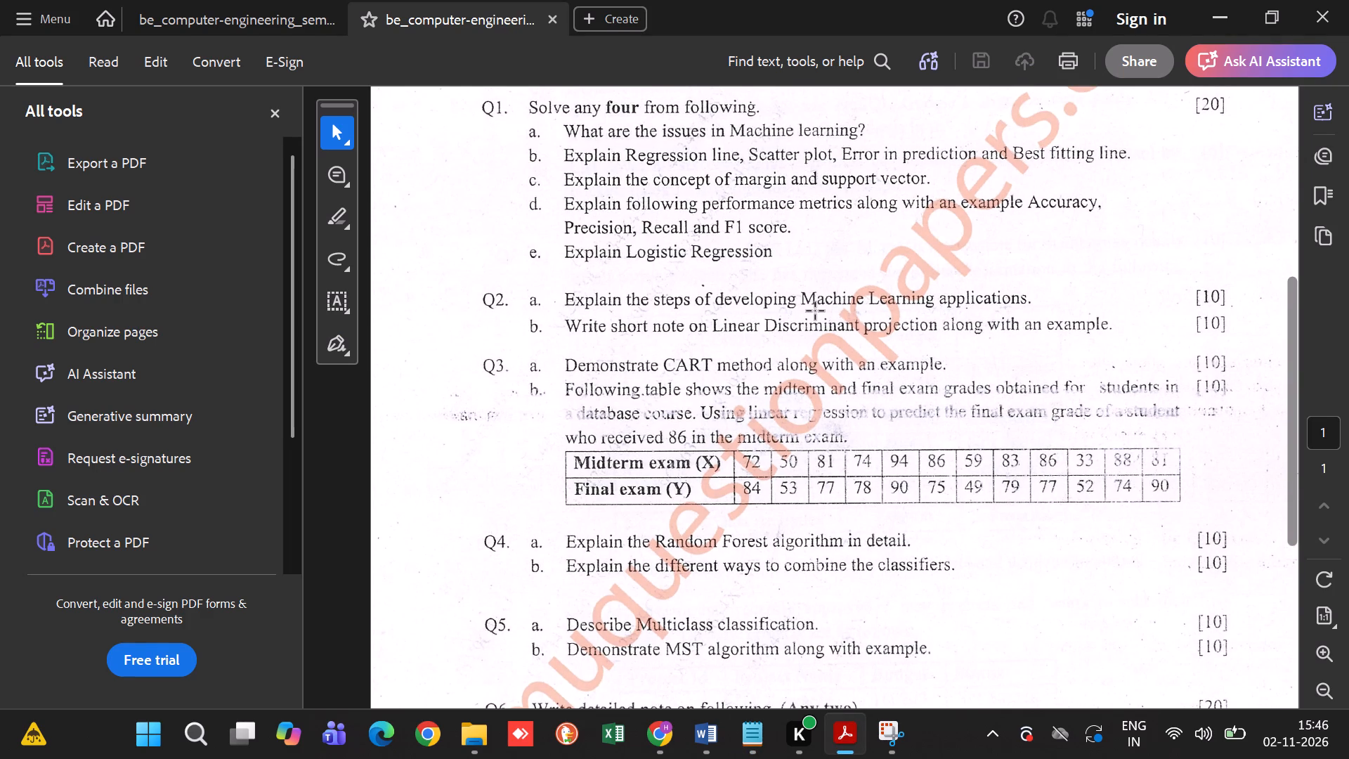
left_click(745, 730)
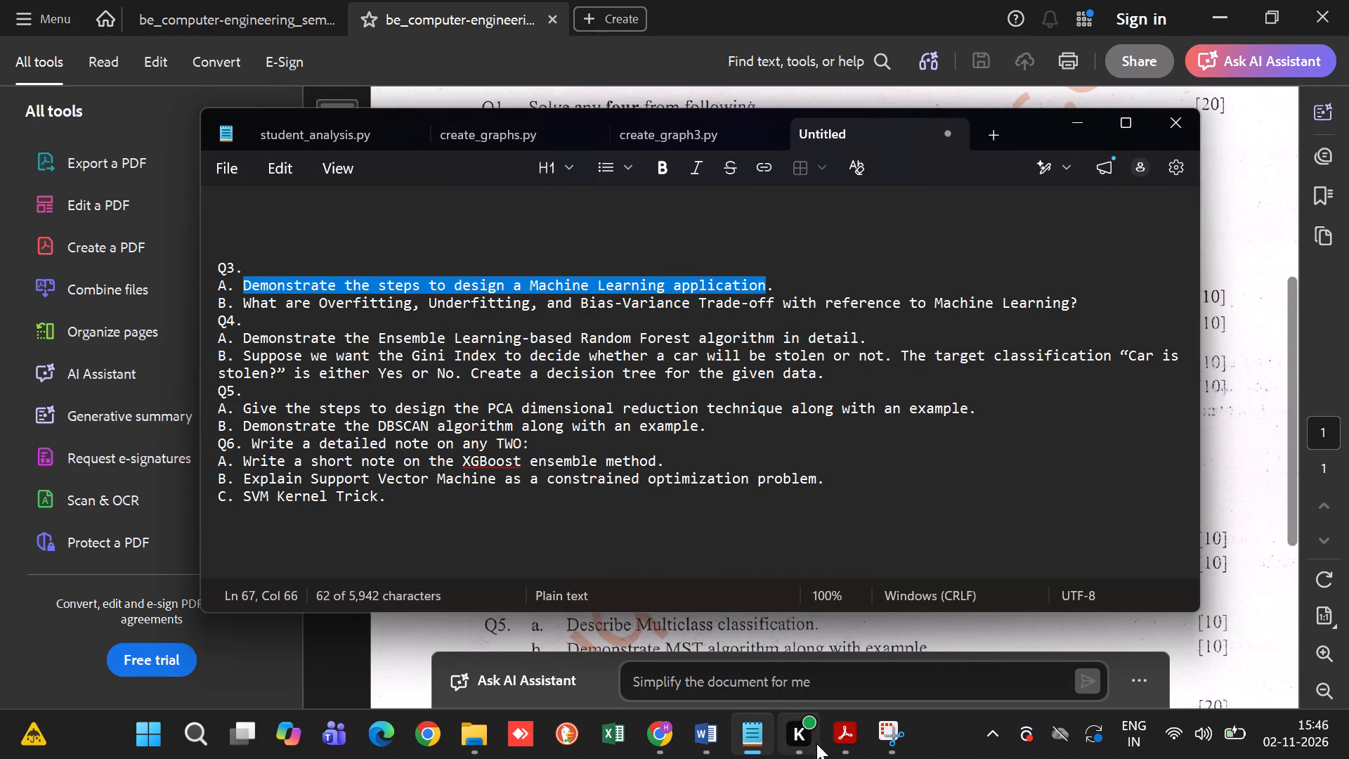
left_click(833, 745)
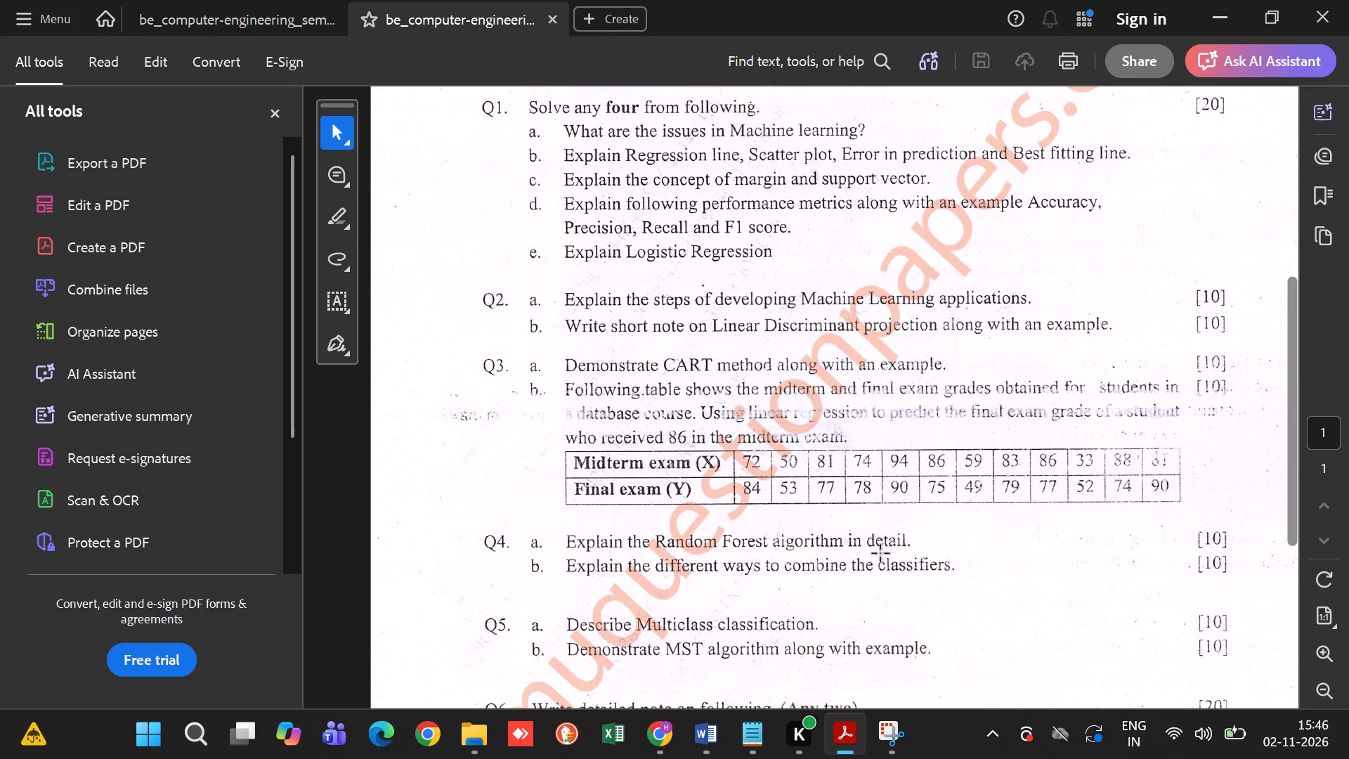
left_click(713, 739)
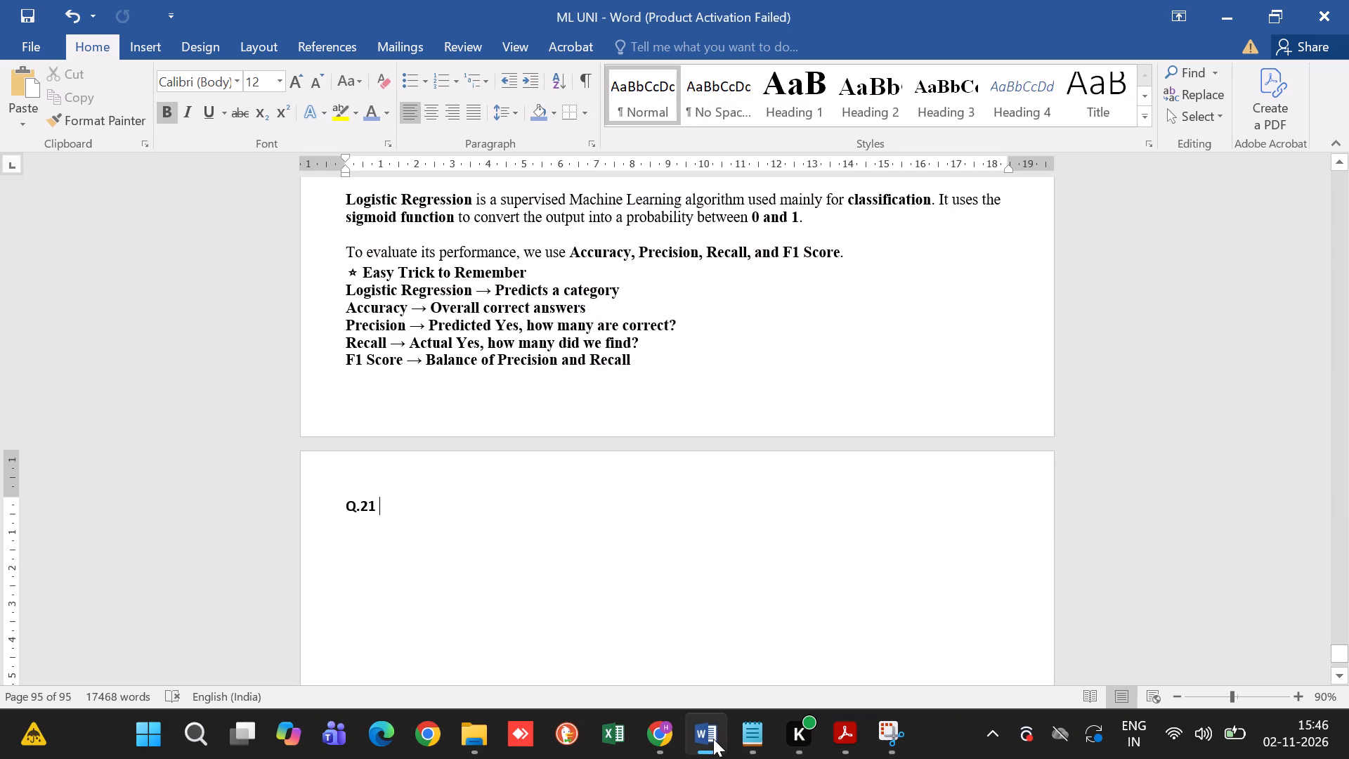
Delete the submitted question text "Demonstrate the steps to design a Machine Learning application" from Q3 A in the Notepad list.
left_click(759, 741)
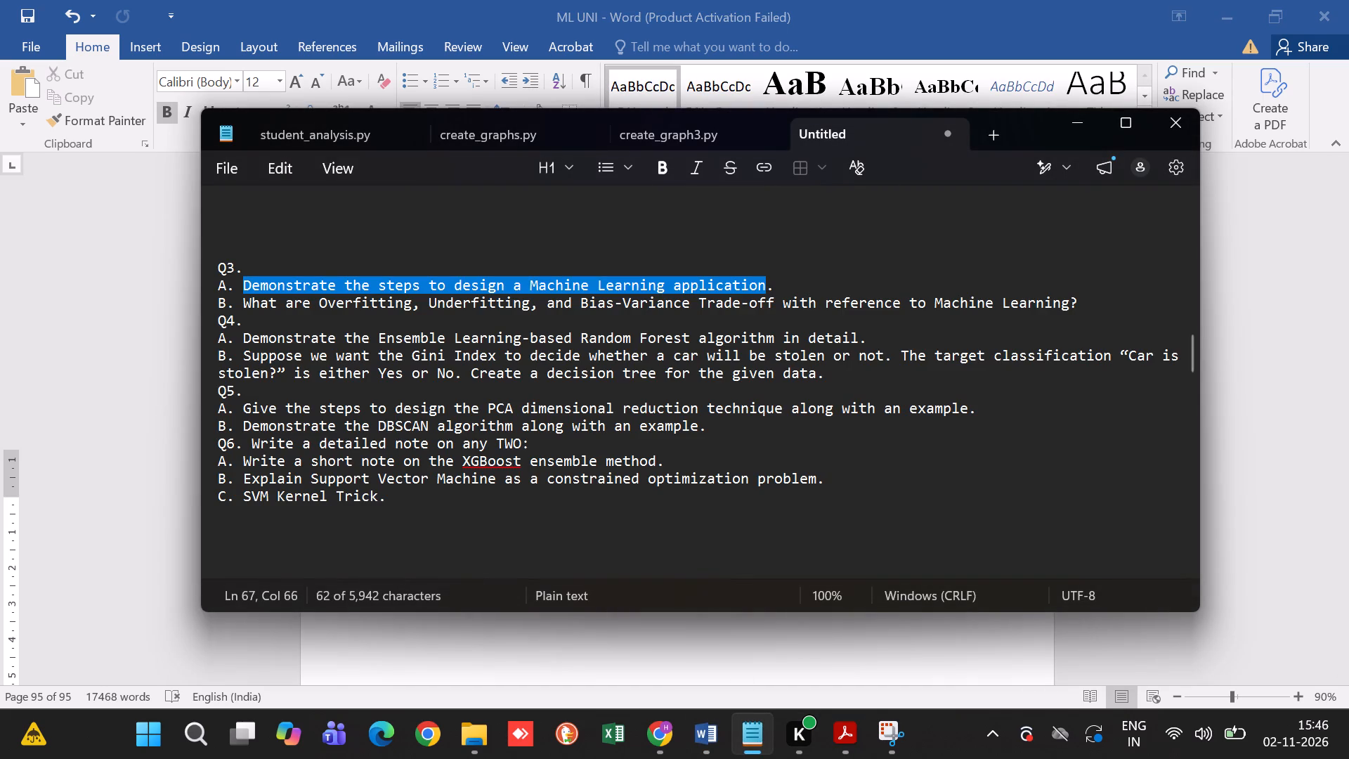
key("BackSpace")
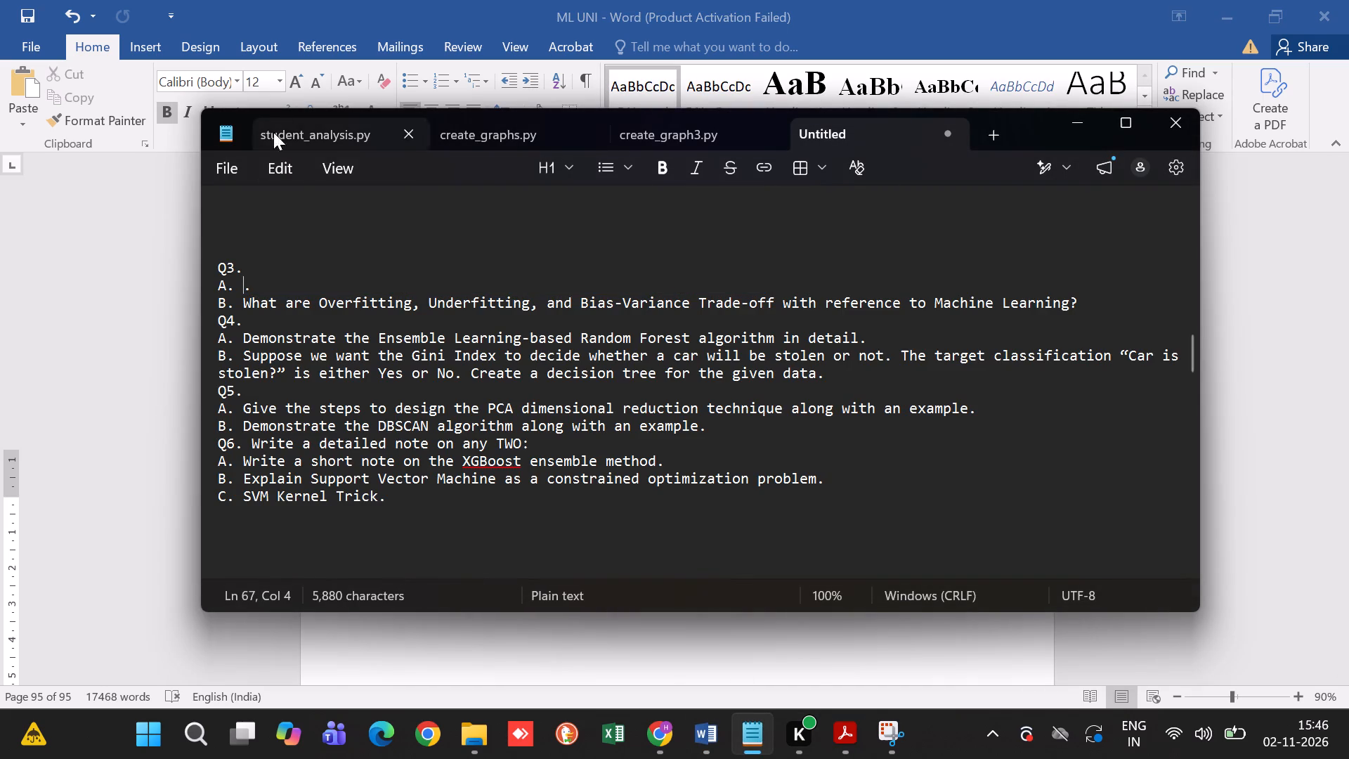
Copy Q3 B, "What are Overfitting, Underfitting, and Bias-Variance Trade-off with reference to Machine Learning?", from the Notepad list and submit it to ChatGPT.
left_click_drag(241, 301, 830, 310)
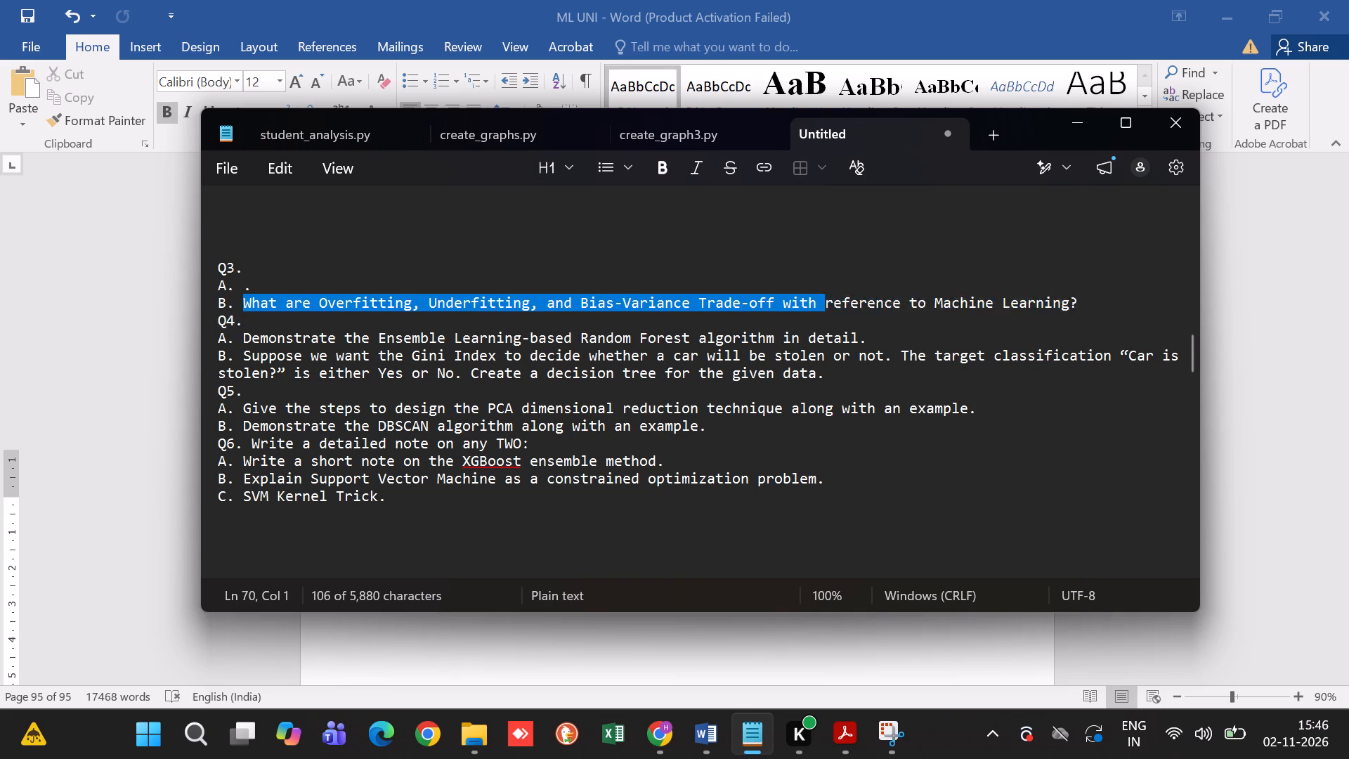
left_click_drag(830, 310, 1246, 305)
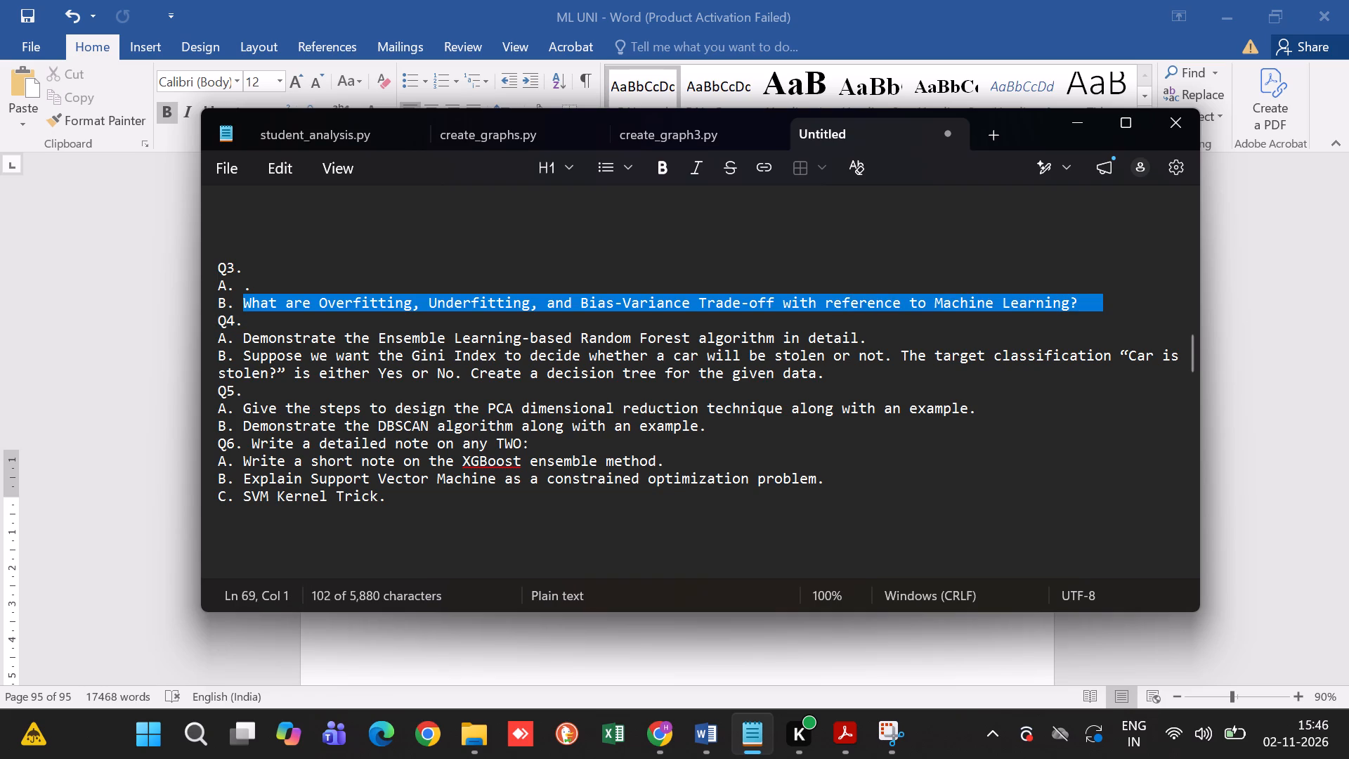
left_click_drag(1246, 305, 1249, 305)
key("ctrl+c")
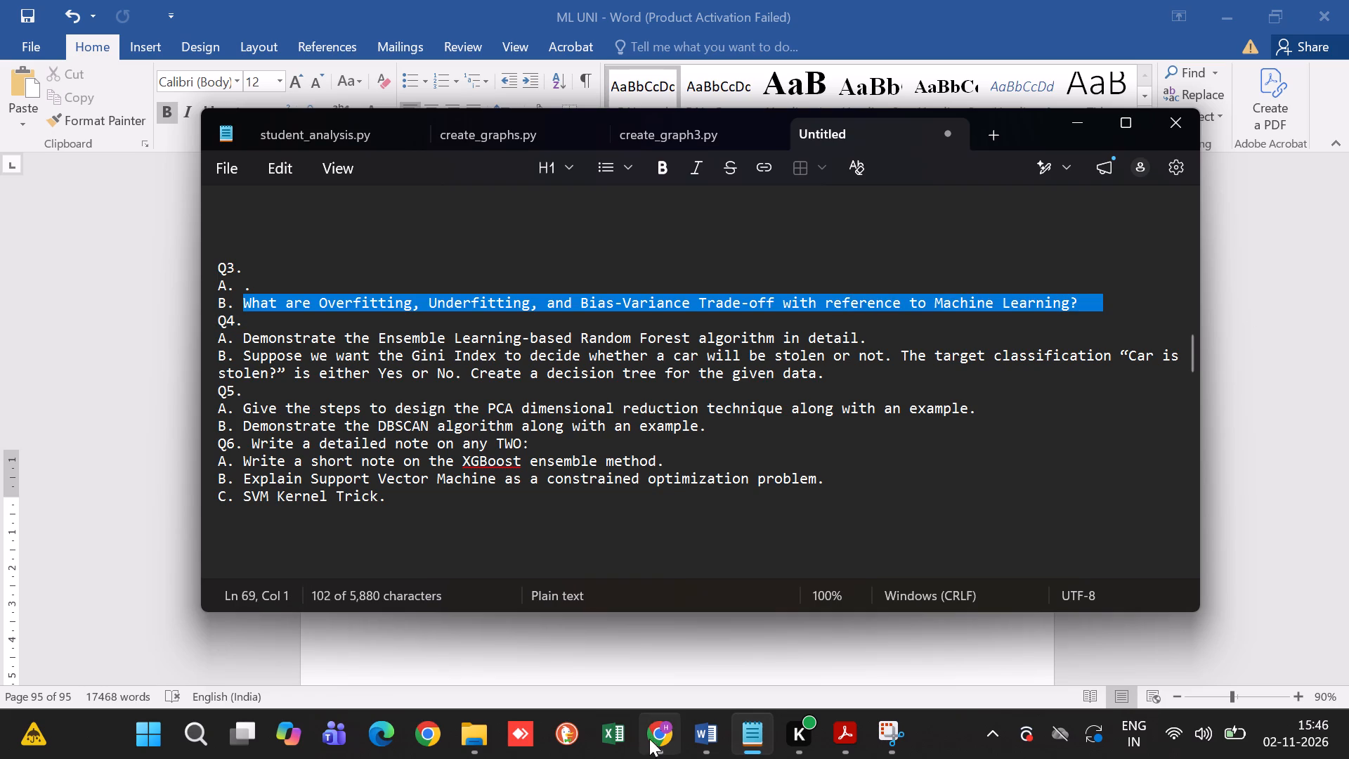
left_click(647, 739)
left_click(606, 675)
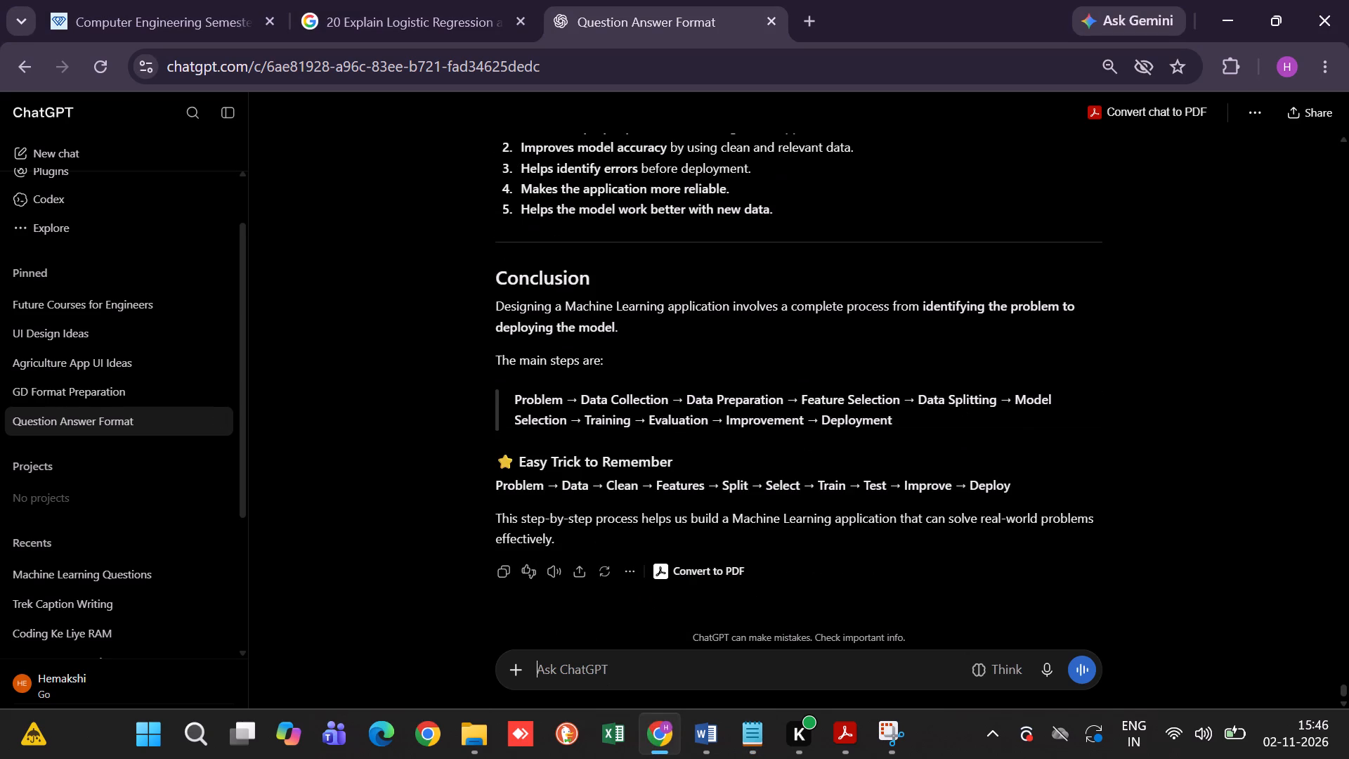
key("ctrl+v")
key("Return")
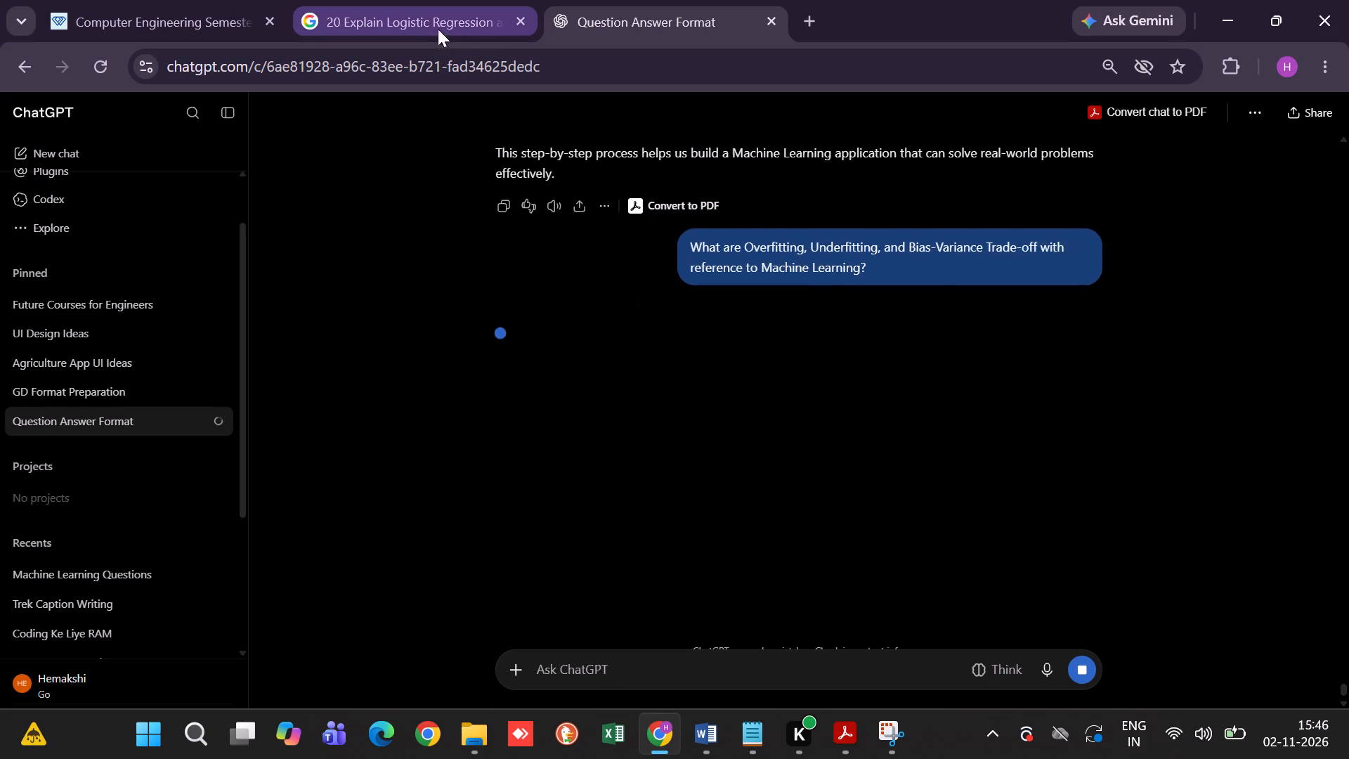
Replace the Logistic Regression query in Google Images with the copied Overfitting, Underfitting and Bias-Variance Trade-off question and run the search.
left_click(435, 18)
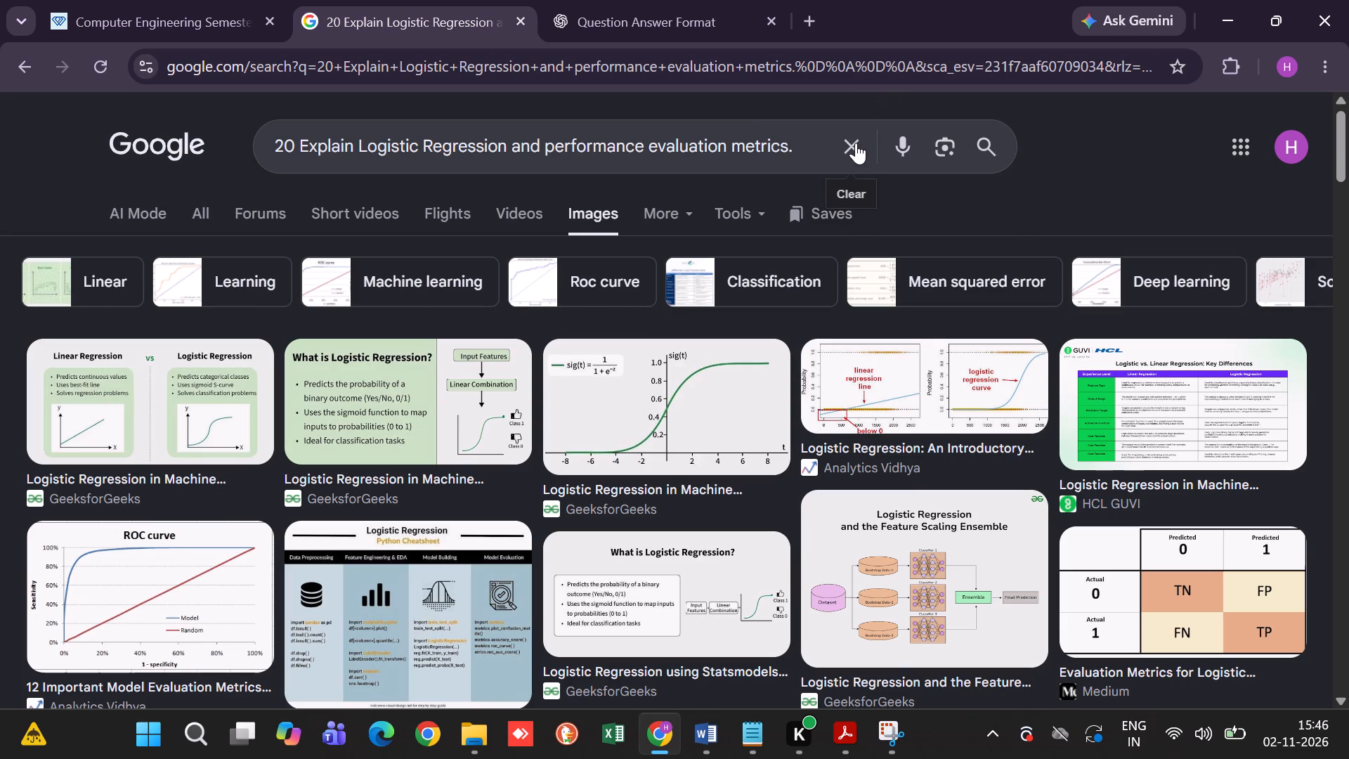
left_click(856, 143)
key("ctrl+v")
key("ctrl+Return")
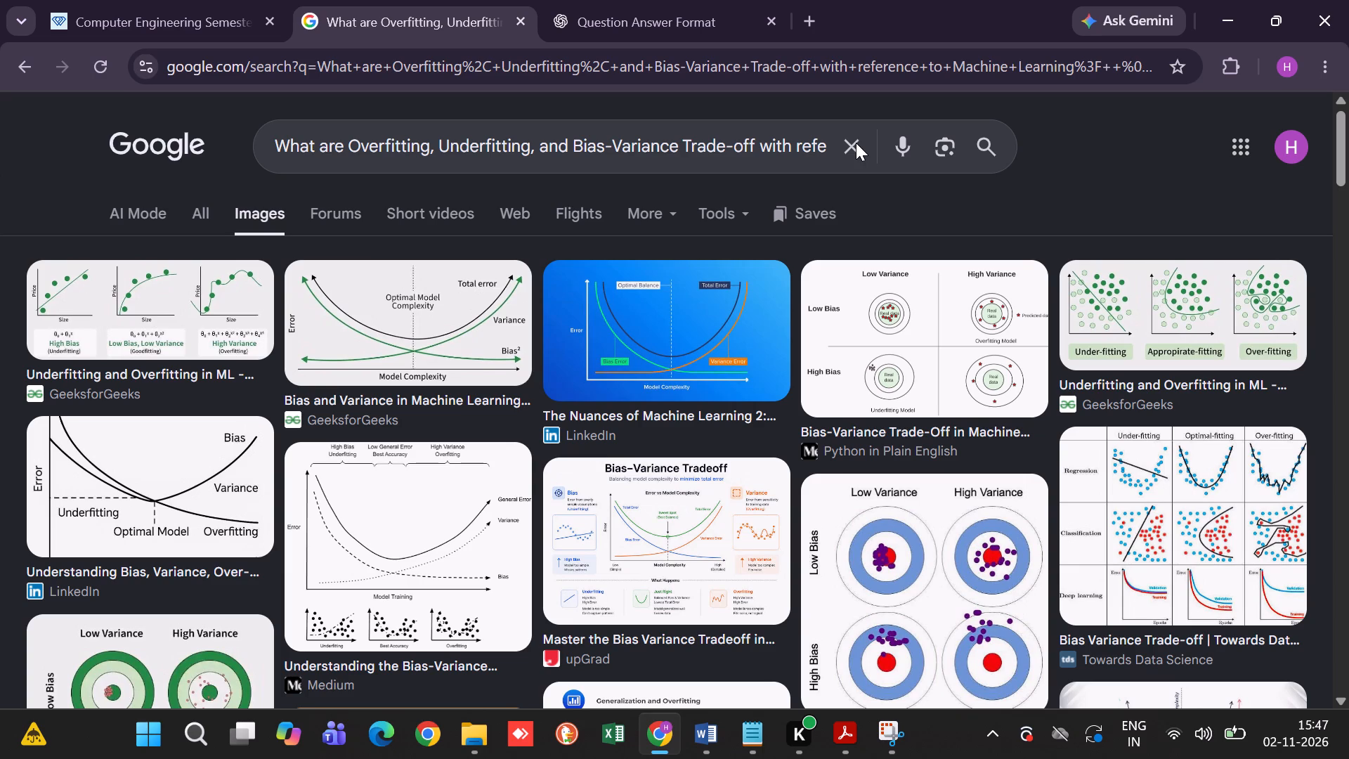
Paste the Overfitting, Underfitting and Bias-Variance Trade-off question after Q.21 in the Word document and start a new line below it.
left_click(725, 725)
key("ctrl+v")
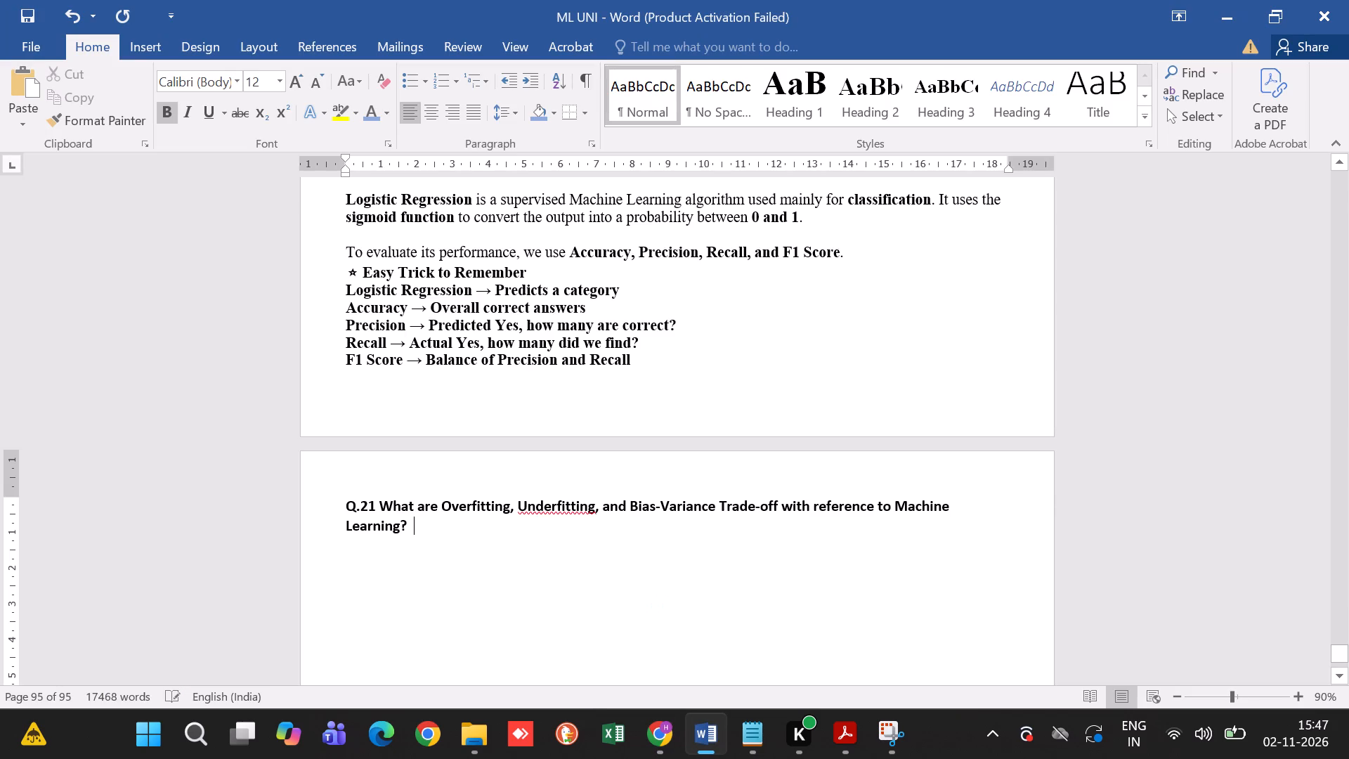
key("Return")
left_click(662, 756)
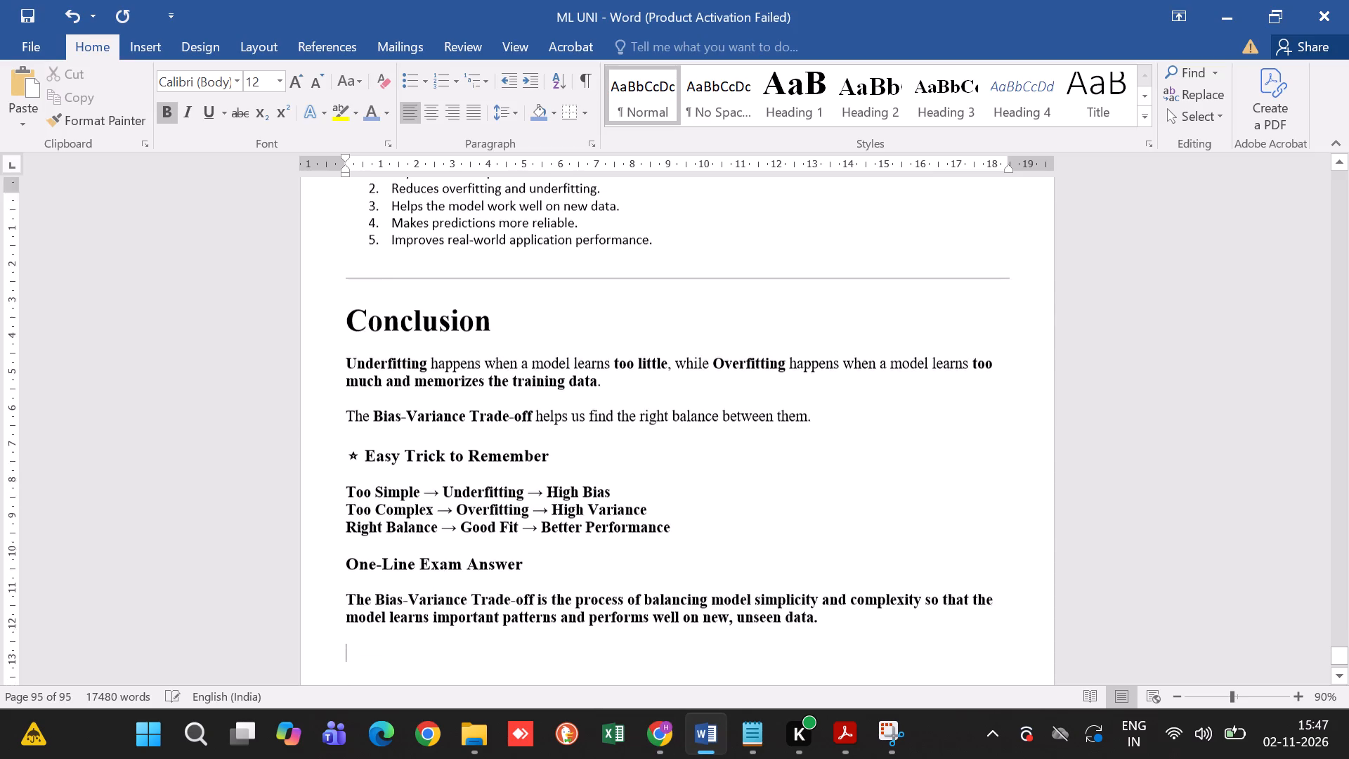
scroll(450, 245, "up", 5)
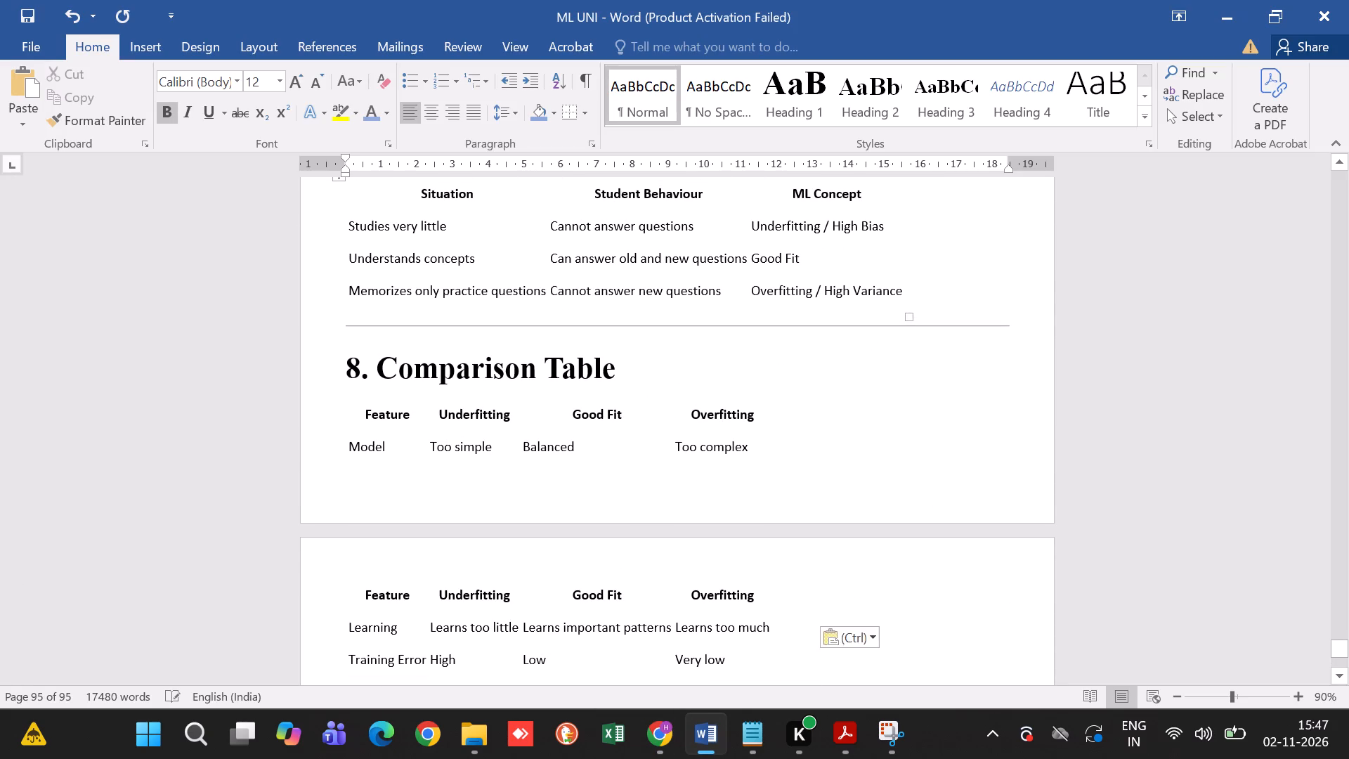
left_click(340, 394)
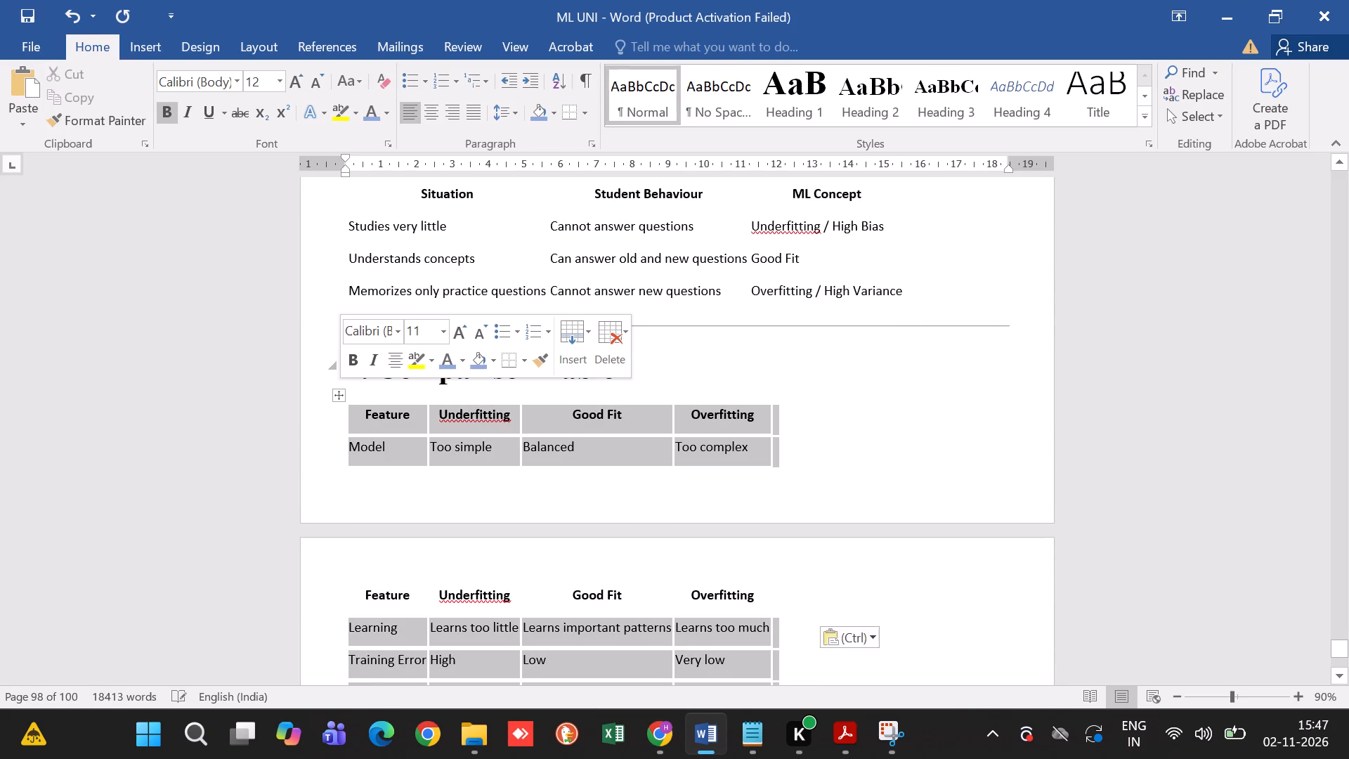
left_click(527, 361)
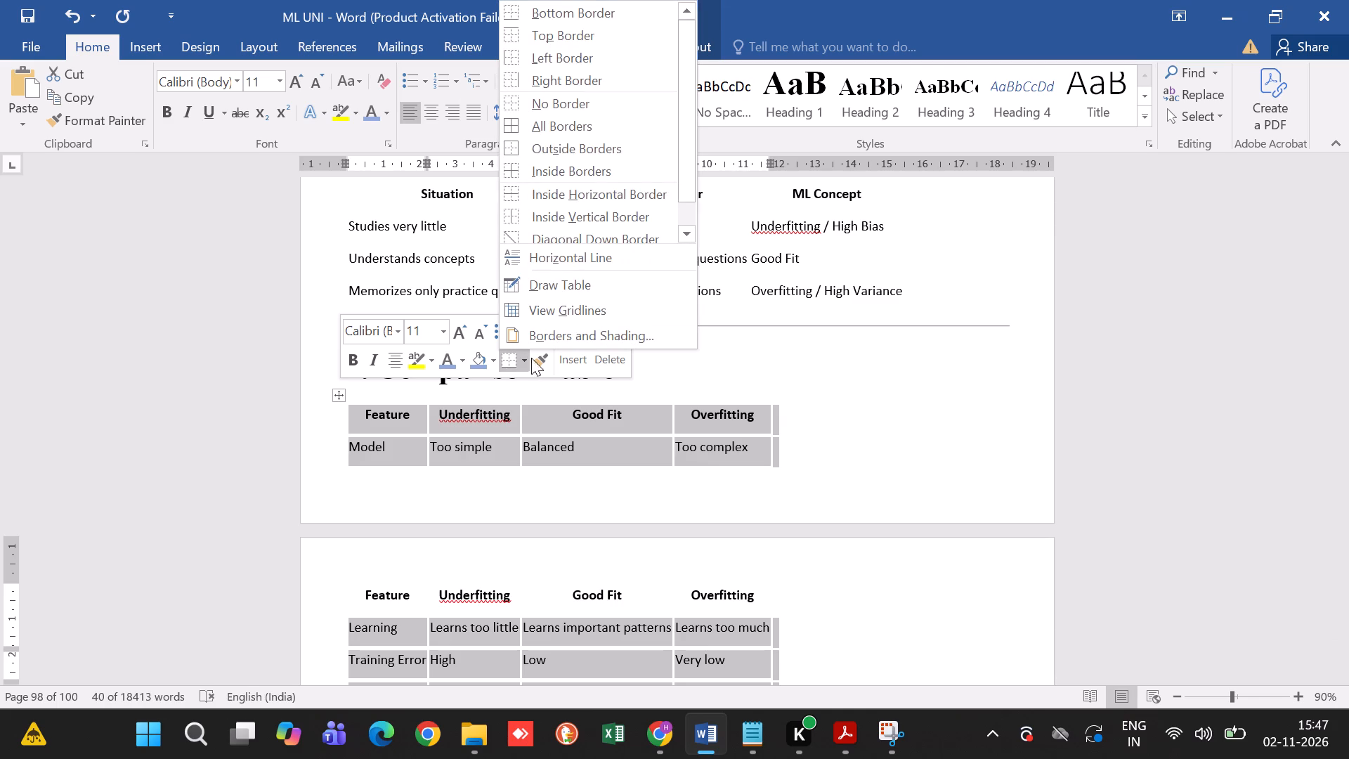
left_click(583, 129)
Apply All Borders to the Situation, Student Behaviour and ML Concept table under "Easy Example: Student Learning".
scroll(587, 278, "up", 2)
left_click(366, 341)
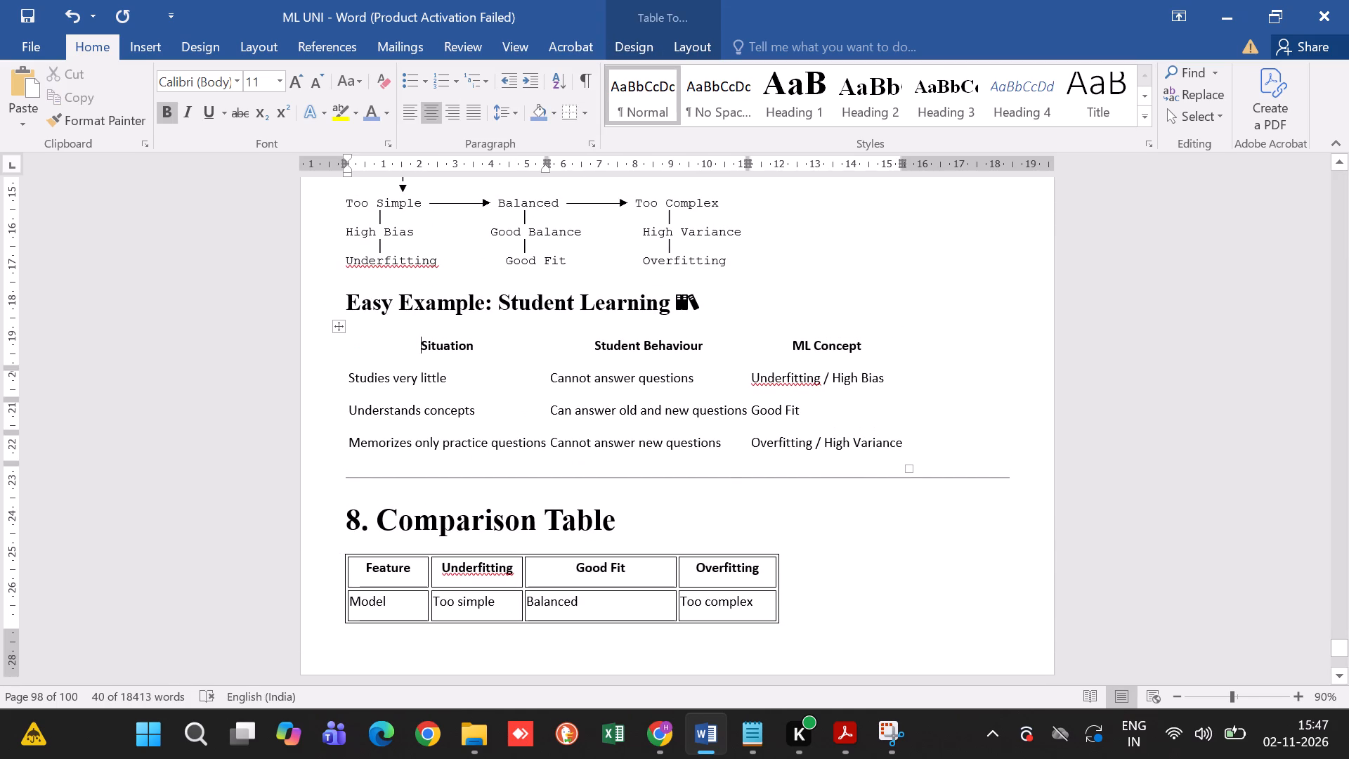
left_click(334, 325)
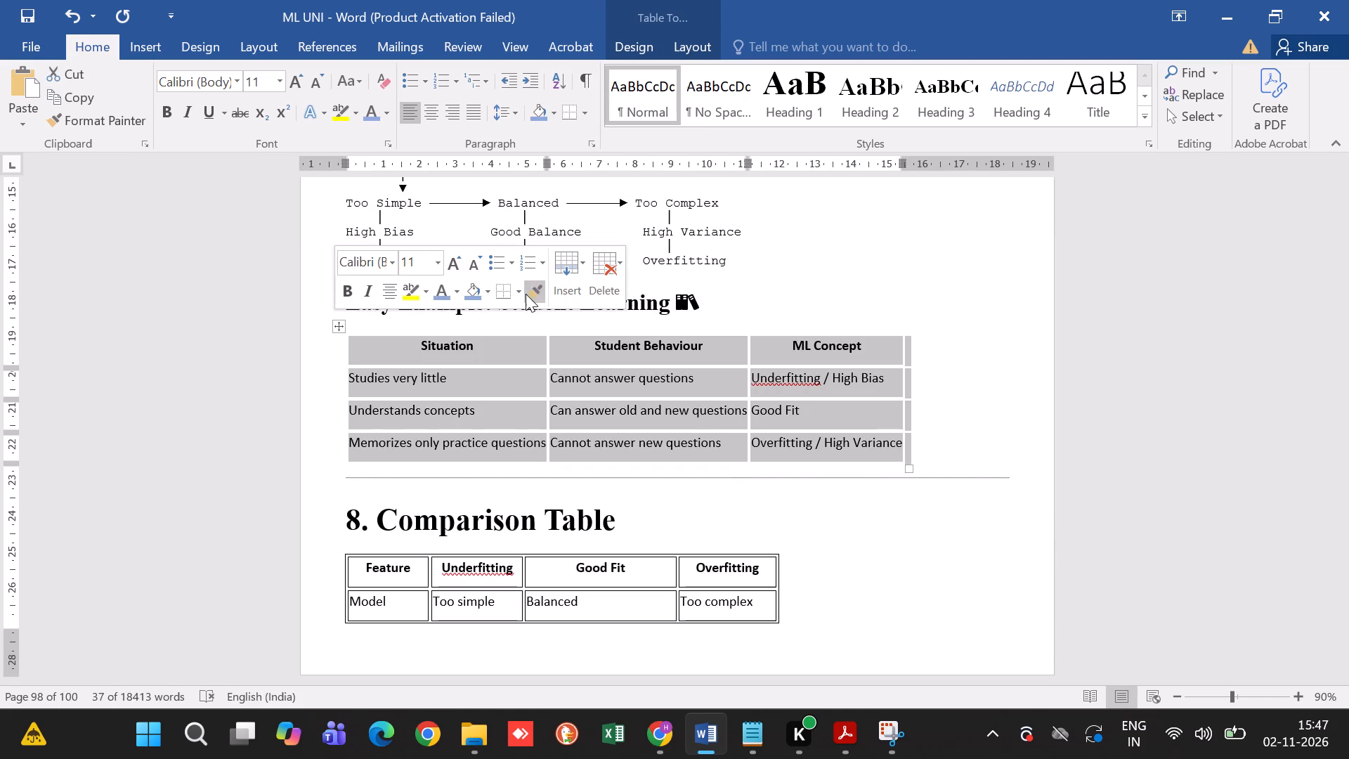
left_click(524, 293)
left_click(519, 287)
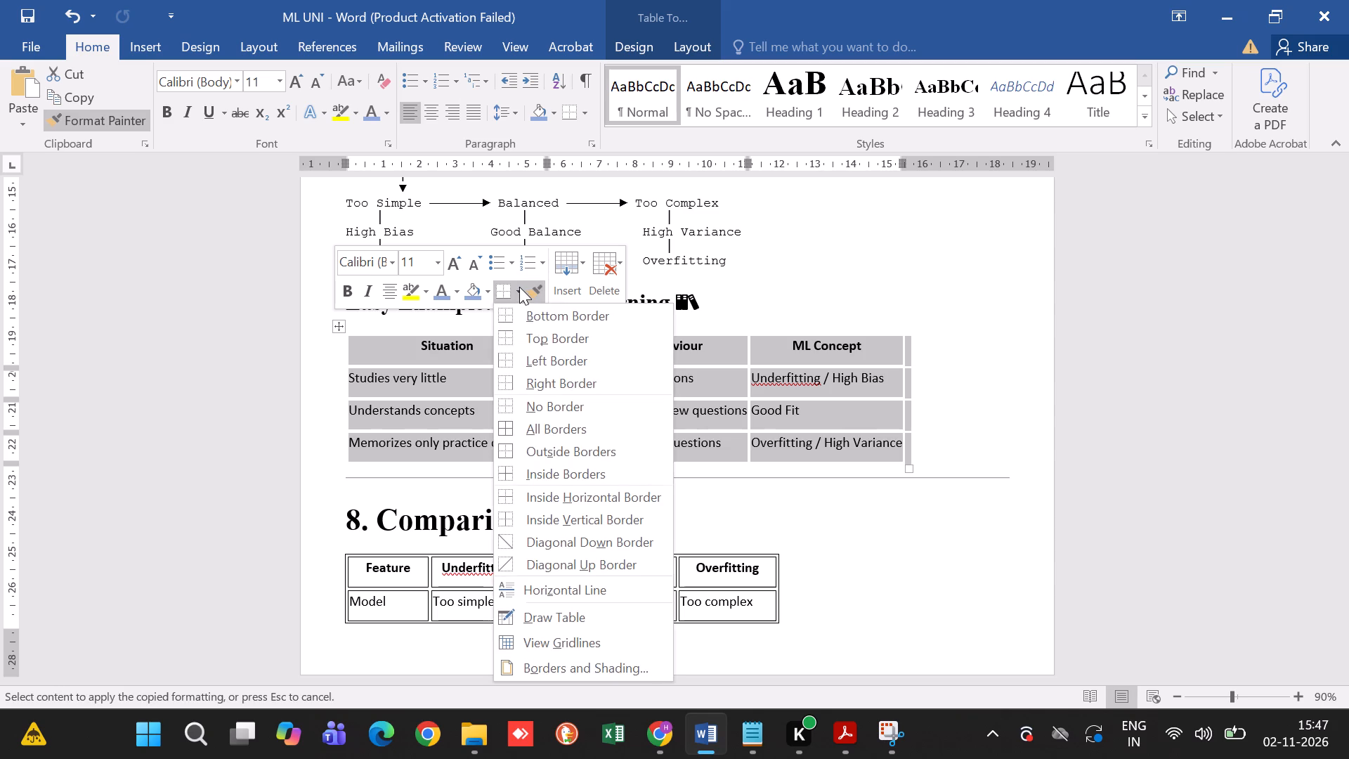
left_click(533, 417)
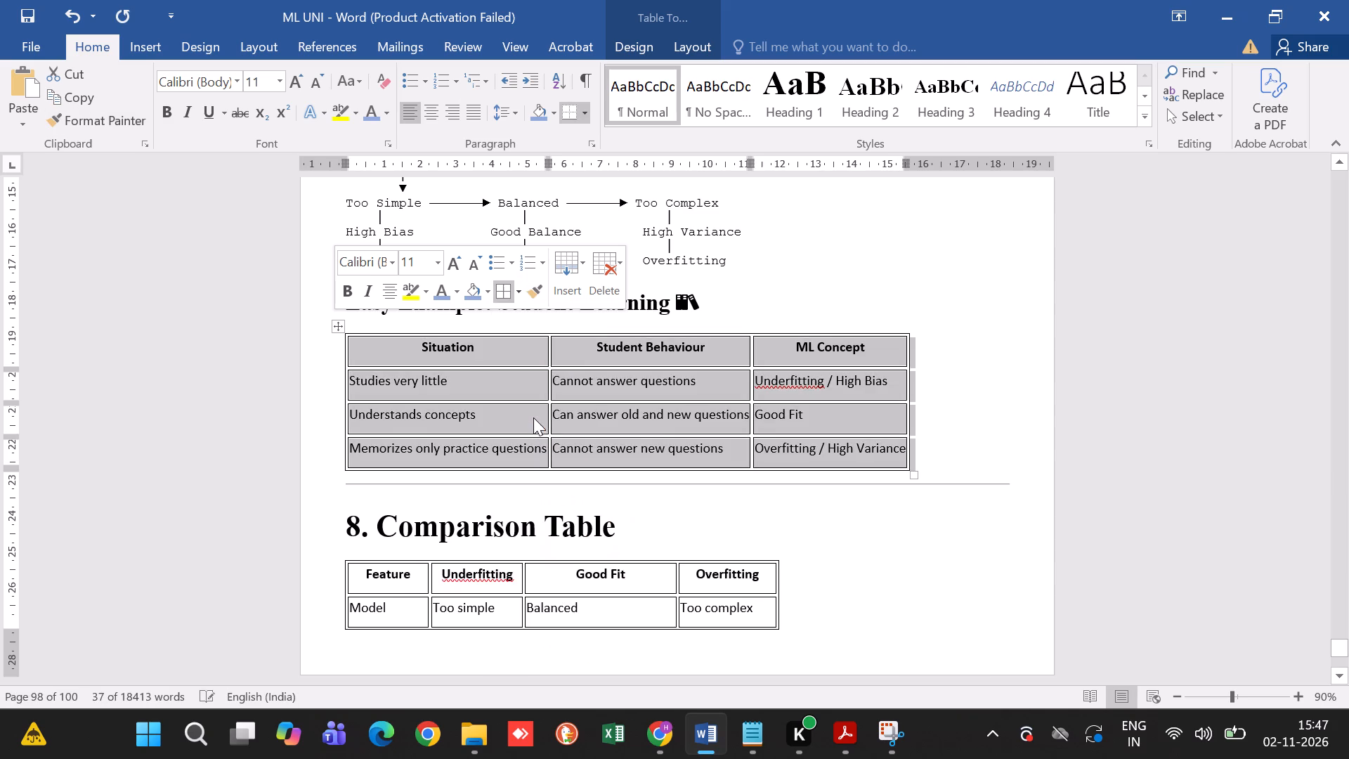
Delete the heading "Overfitting, Underfitting and Bias-Variance Trade-off in Machine Learning" above the introduction of the Q.21 answer.
scroll(533, 417, "up", 5)
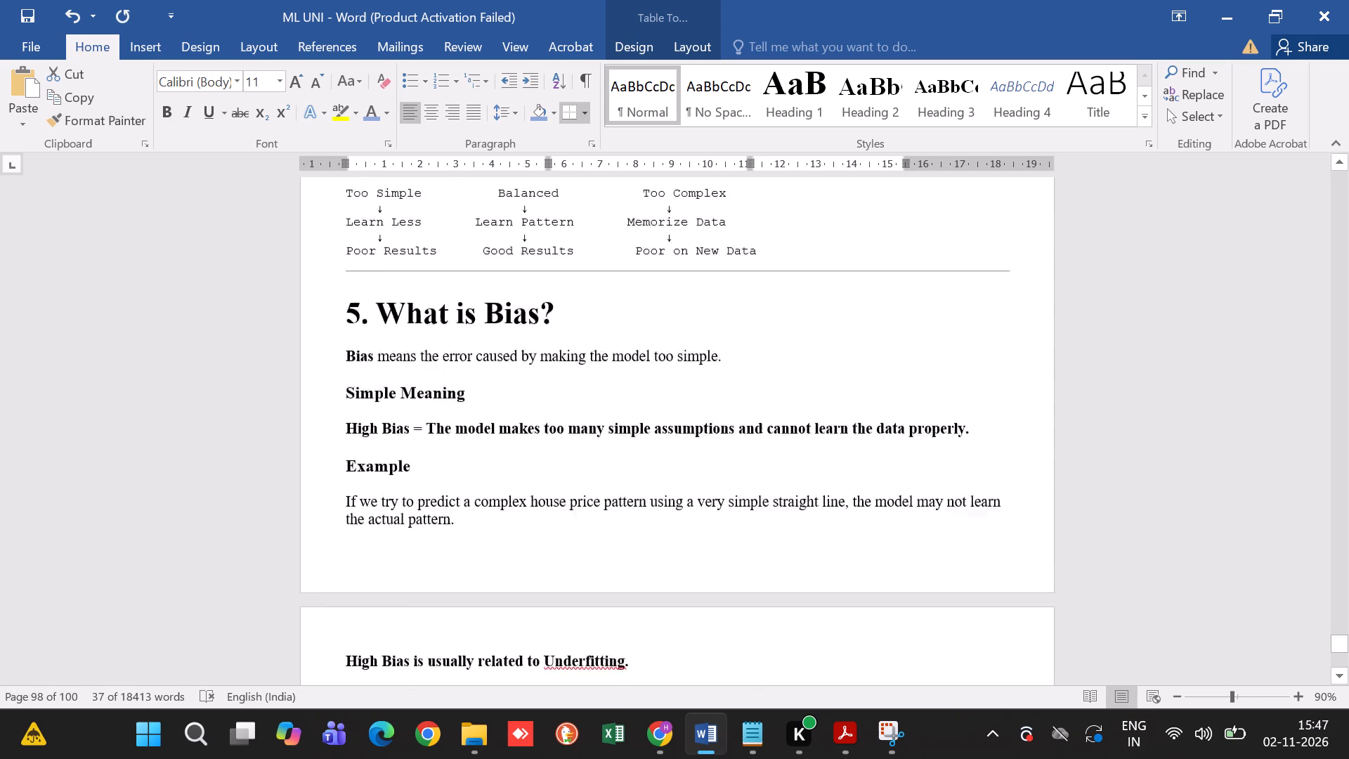
scroll(533, 417, "up", 9)
scroll(533, 417, "down", 2)
scroll(533, 417, "up", 1)
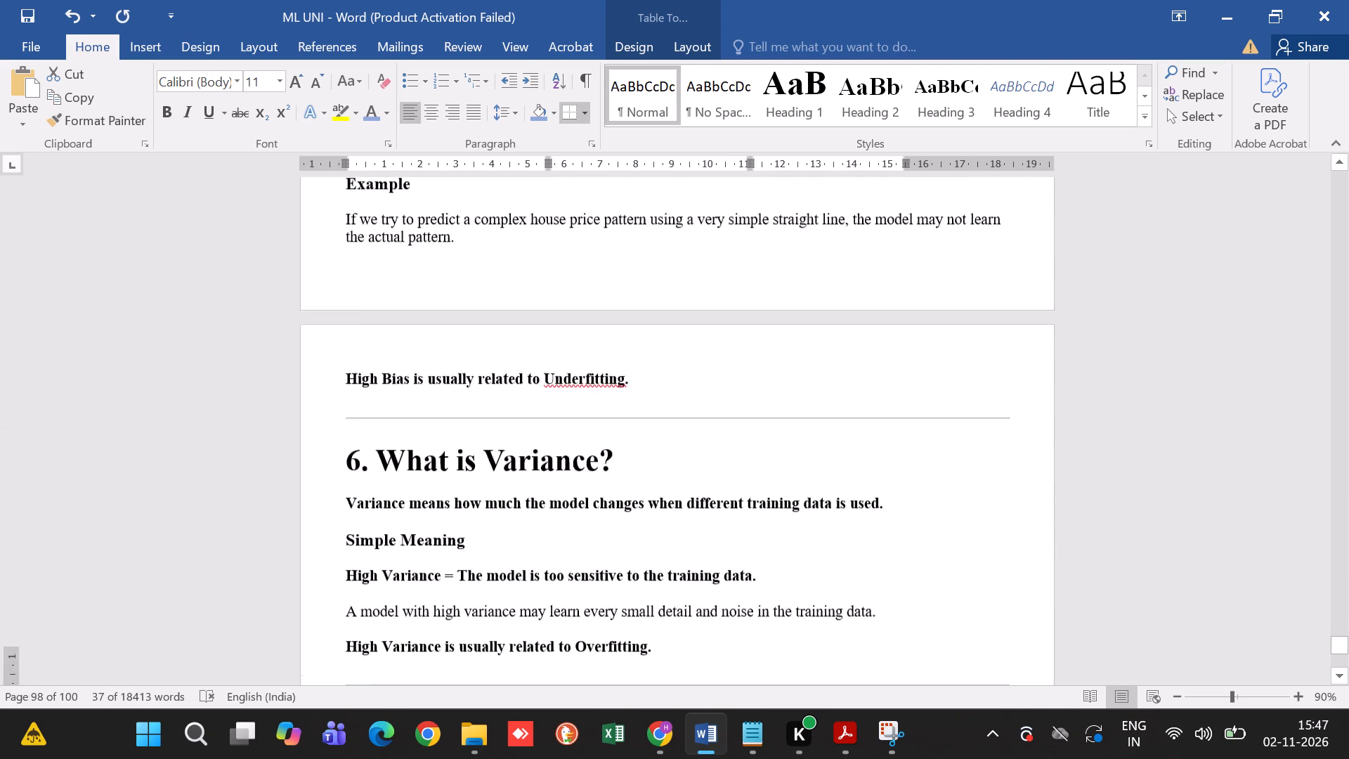
left_click(346, 399)
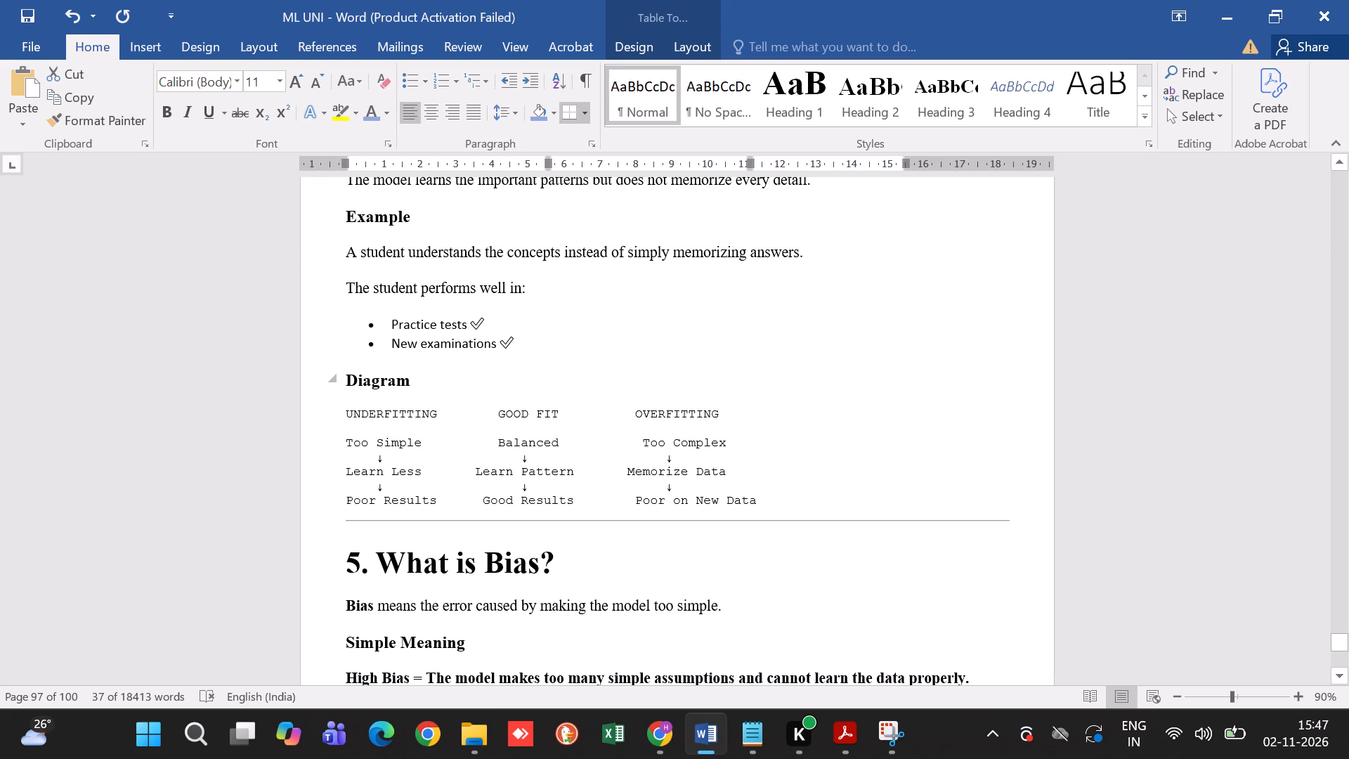
scroll(546, 384, "up", 10)
scroll(546, 384, "down", 1)
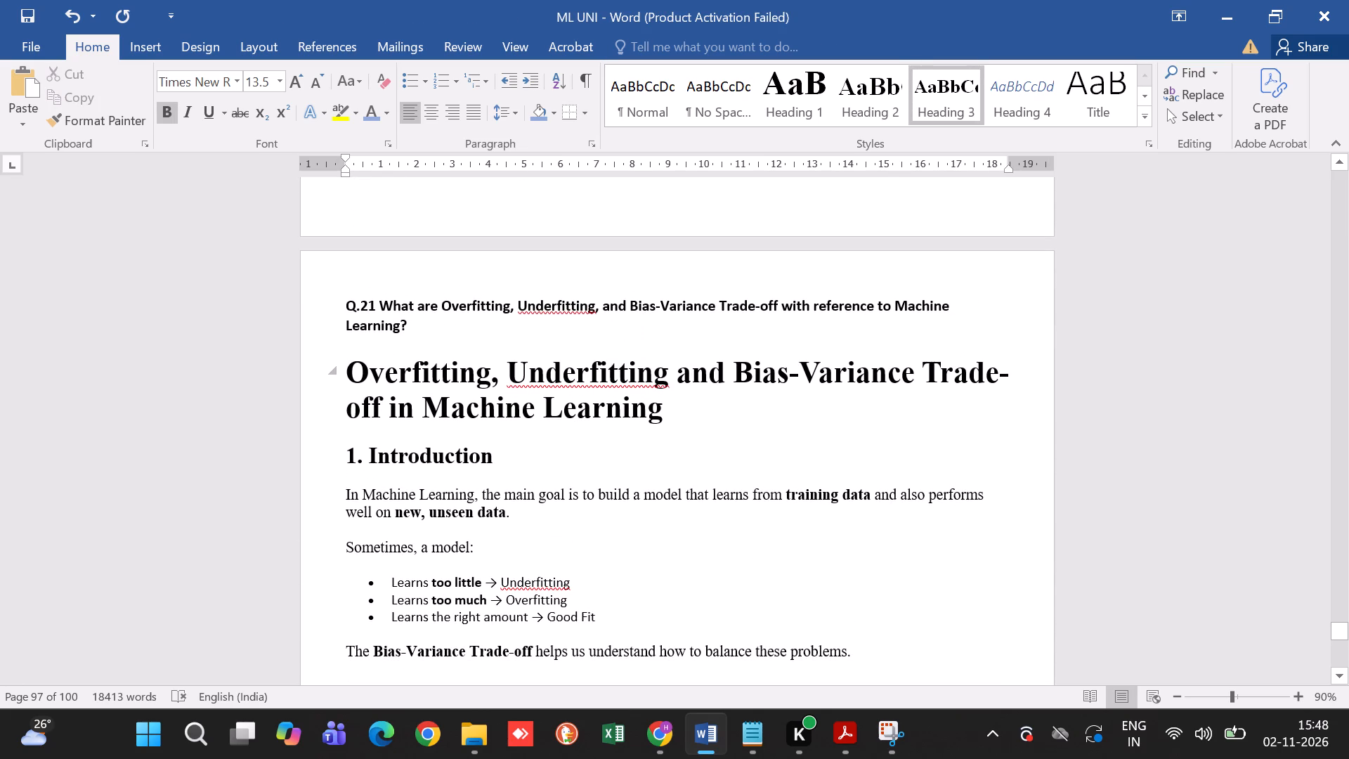
left_click_drag(346, 361, 677, 421)
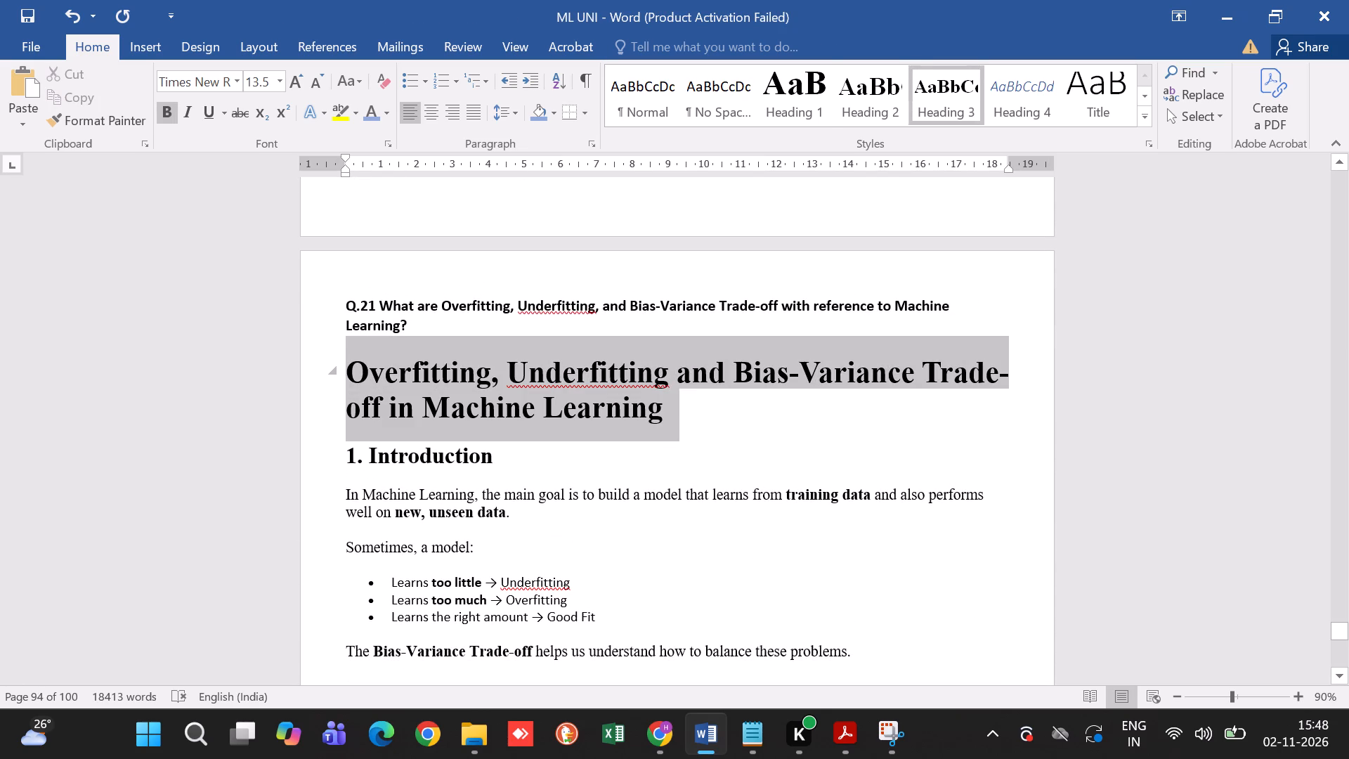
left_click_drag(677, 421, 678, 420)
key("BackSpace")
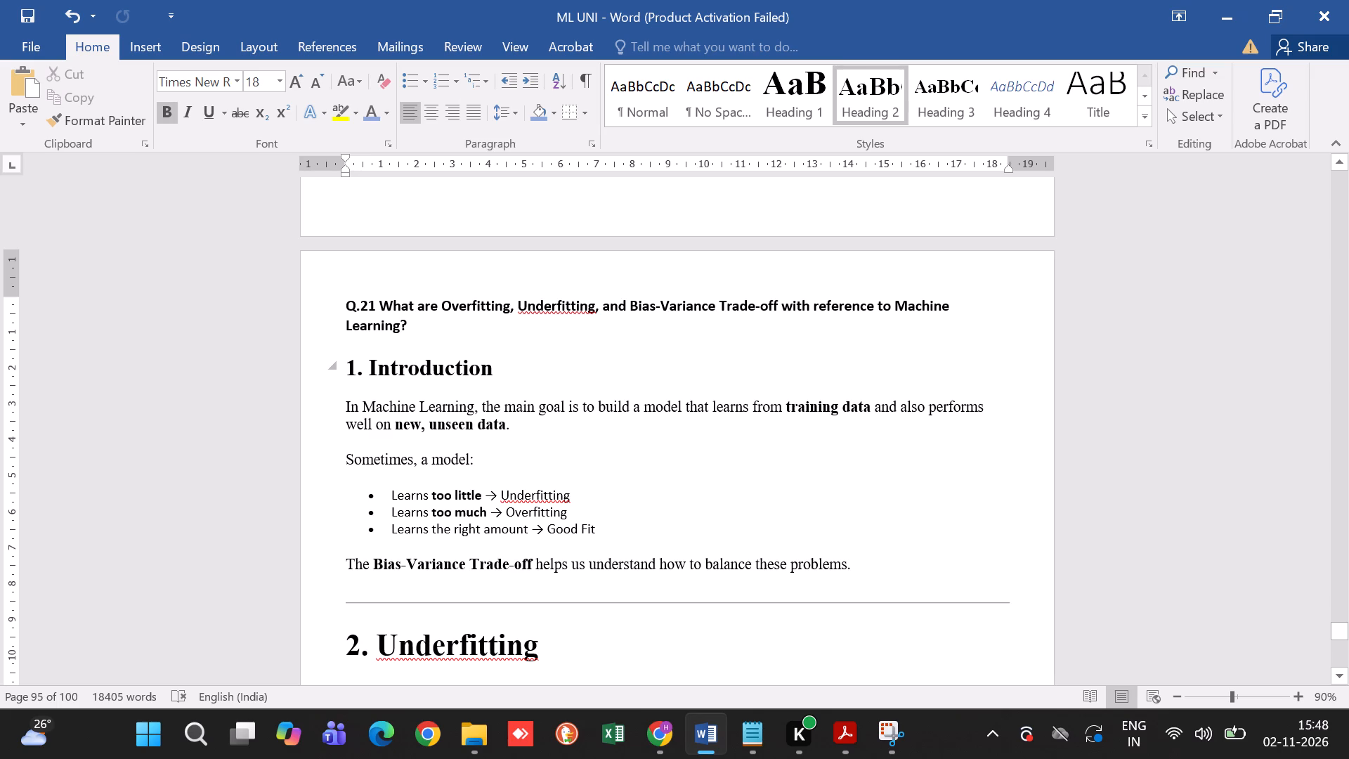
Set the font size of the entire Q.21 answer, from "1. Introduction" to the end of the document, to 12.
left_click_drag(344, 362, 673, 758)
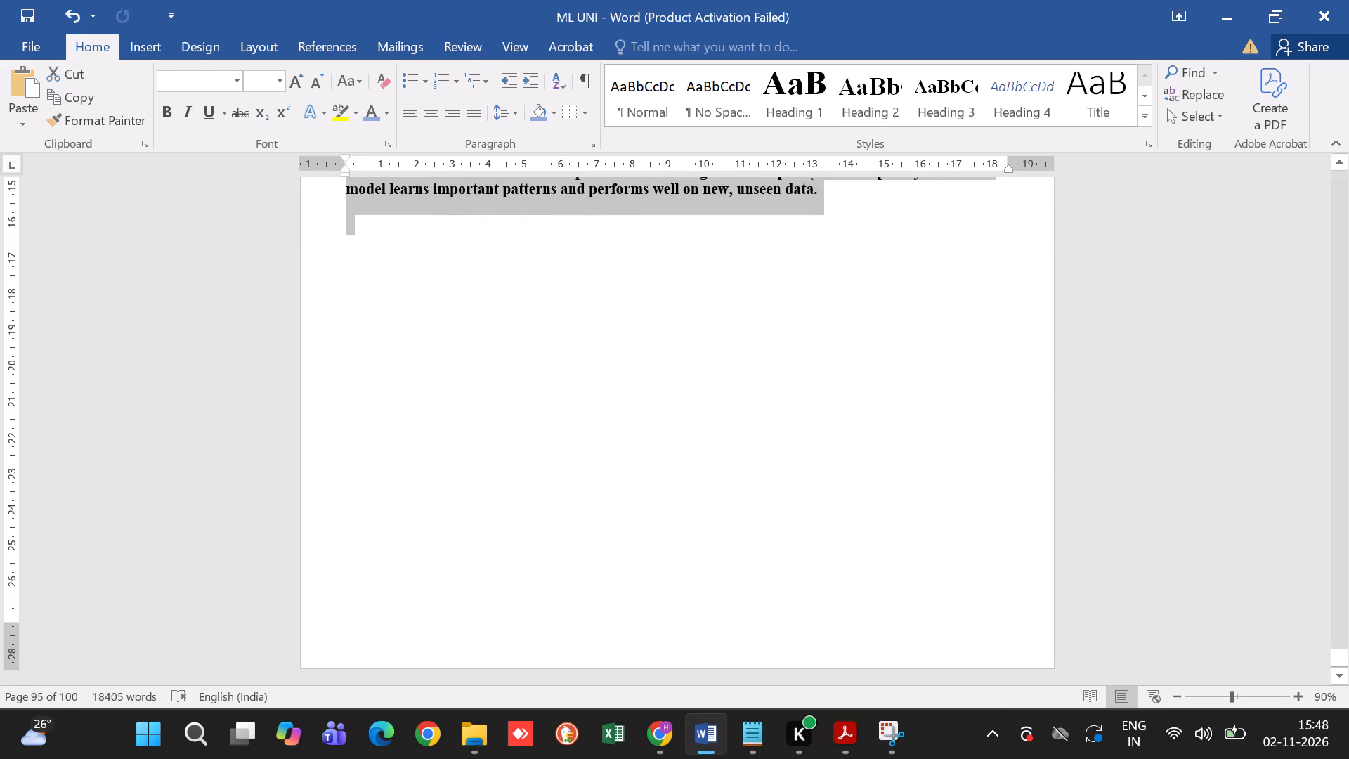
scroll(506, 404, "up", 1)
left_click(255, 81)
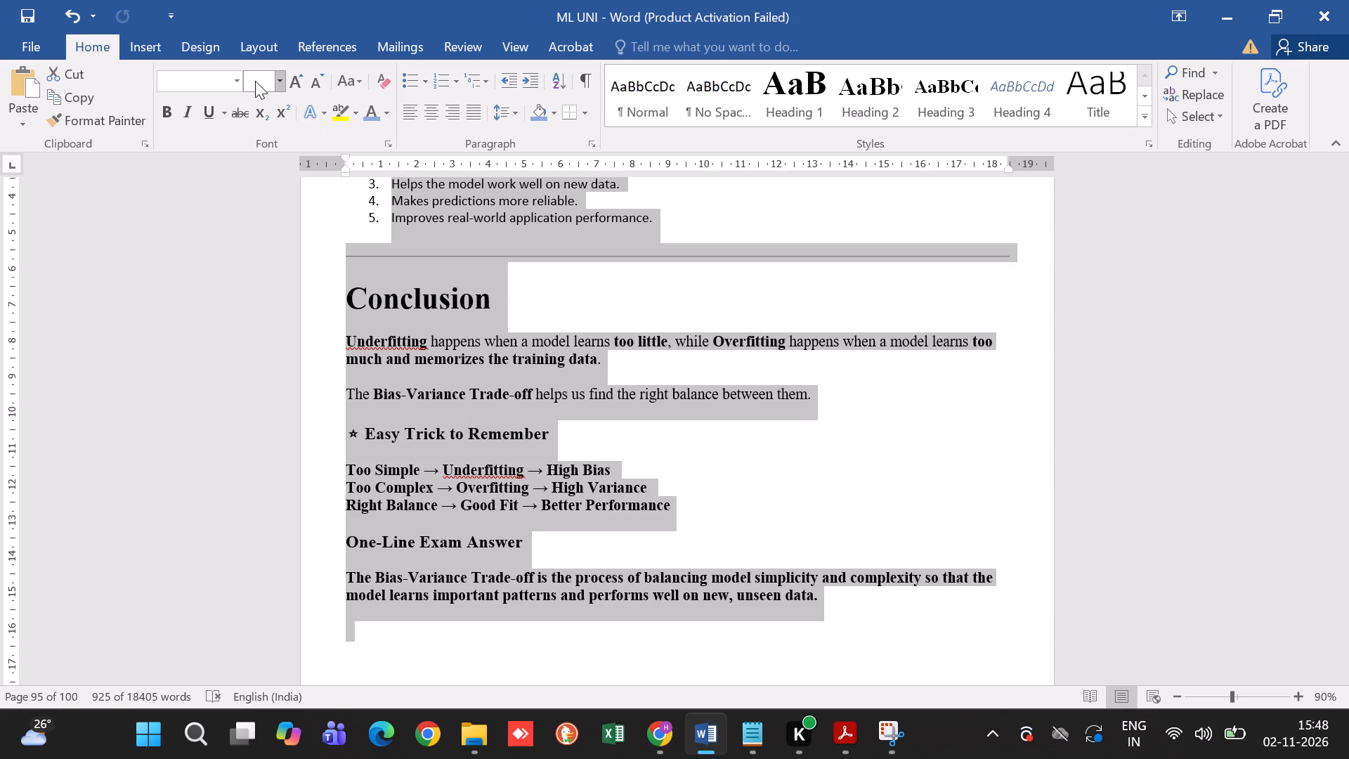
type("12")
key("Return")
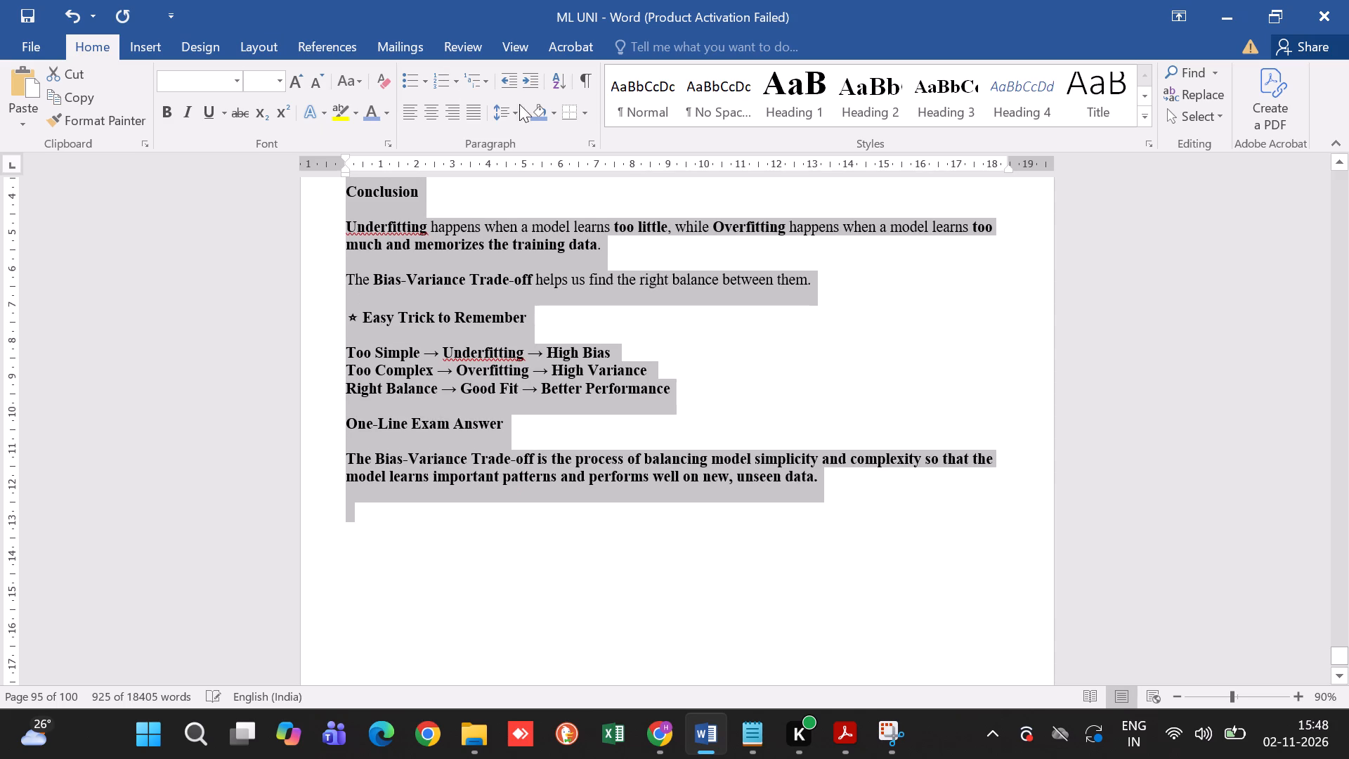
Remove the space after paragraphs throughout the selected Q.21 answer.
left_click(519, 110)
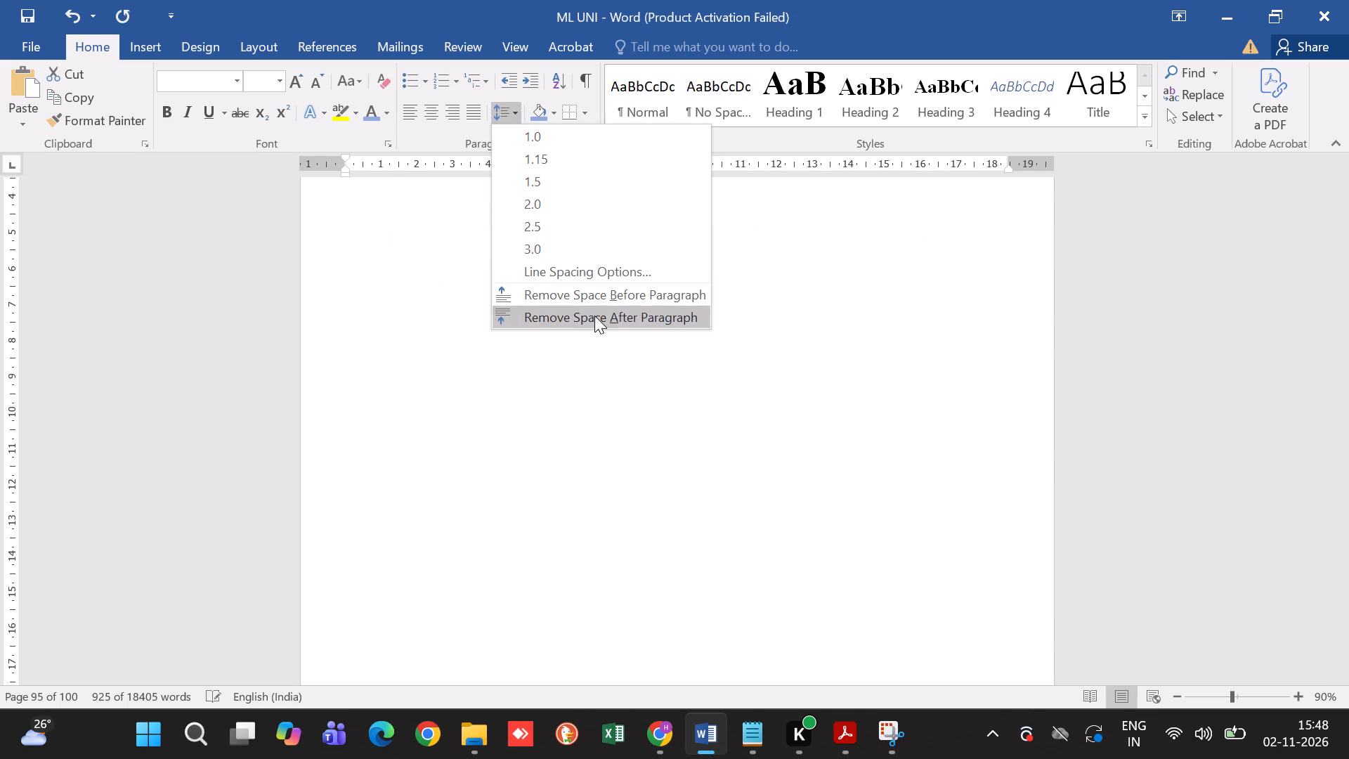
left_click(595, 312)
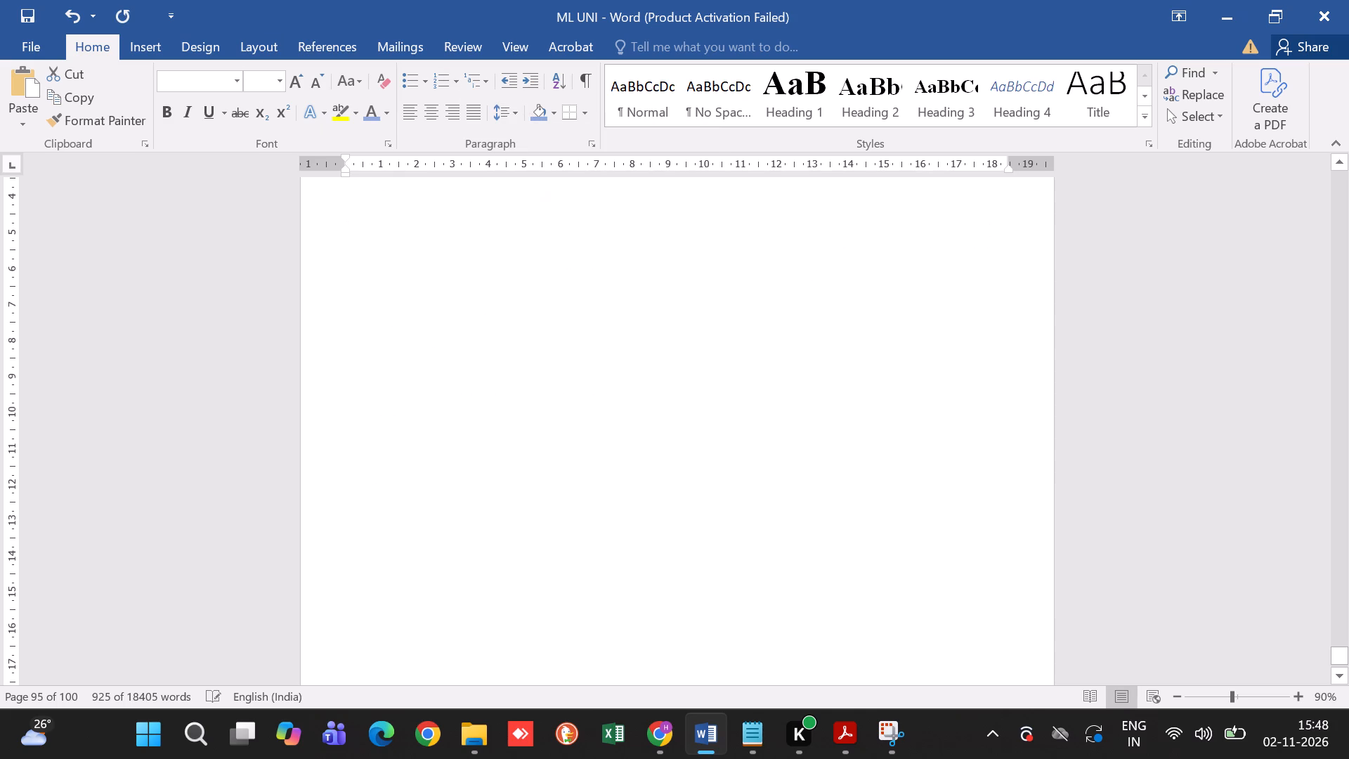
Remove the space before paragraphs from the heading "10. Real-World Applications" through the text under "4. Fraud Detection".
scroll(595, 312, "up", 7)
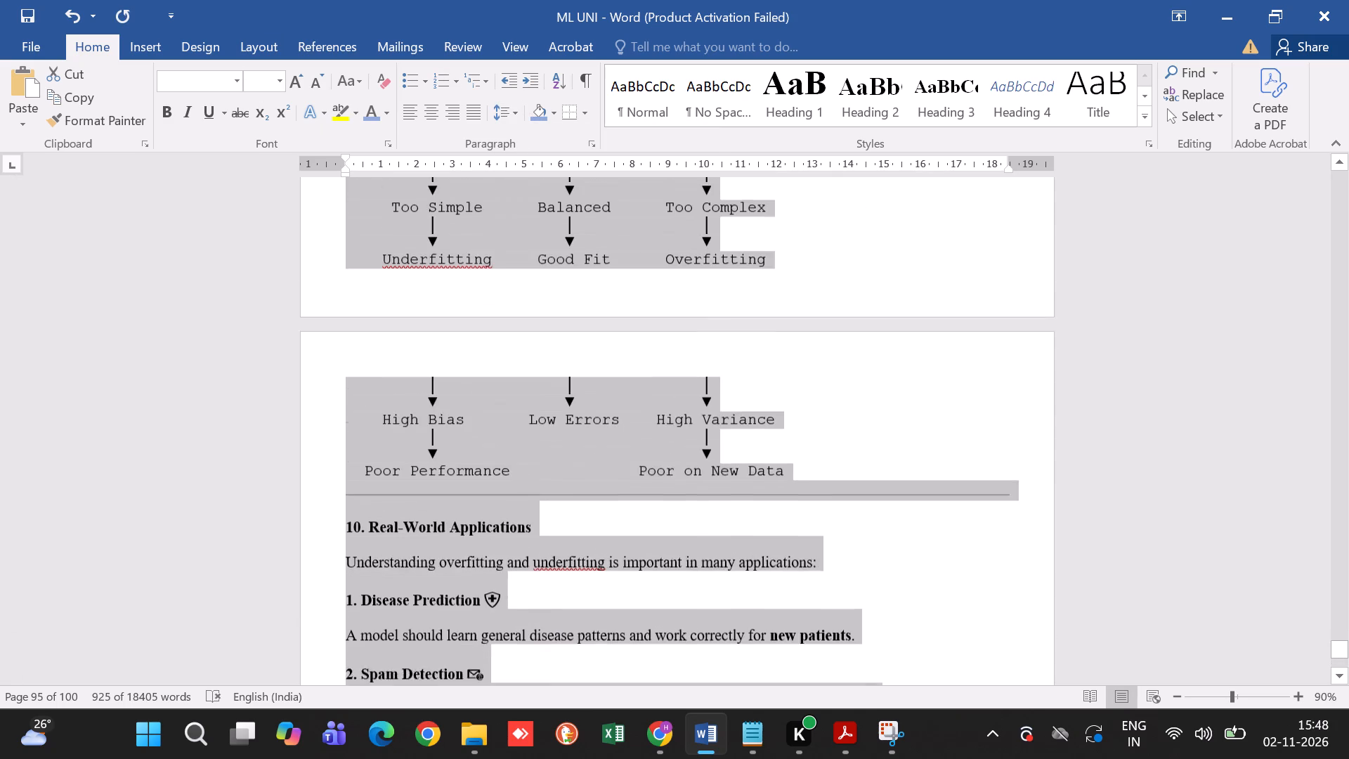
scroll(595, 312, "down", 1)
scroll(676, 338, "down", 1)
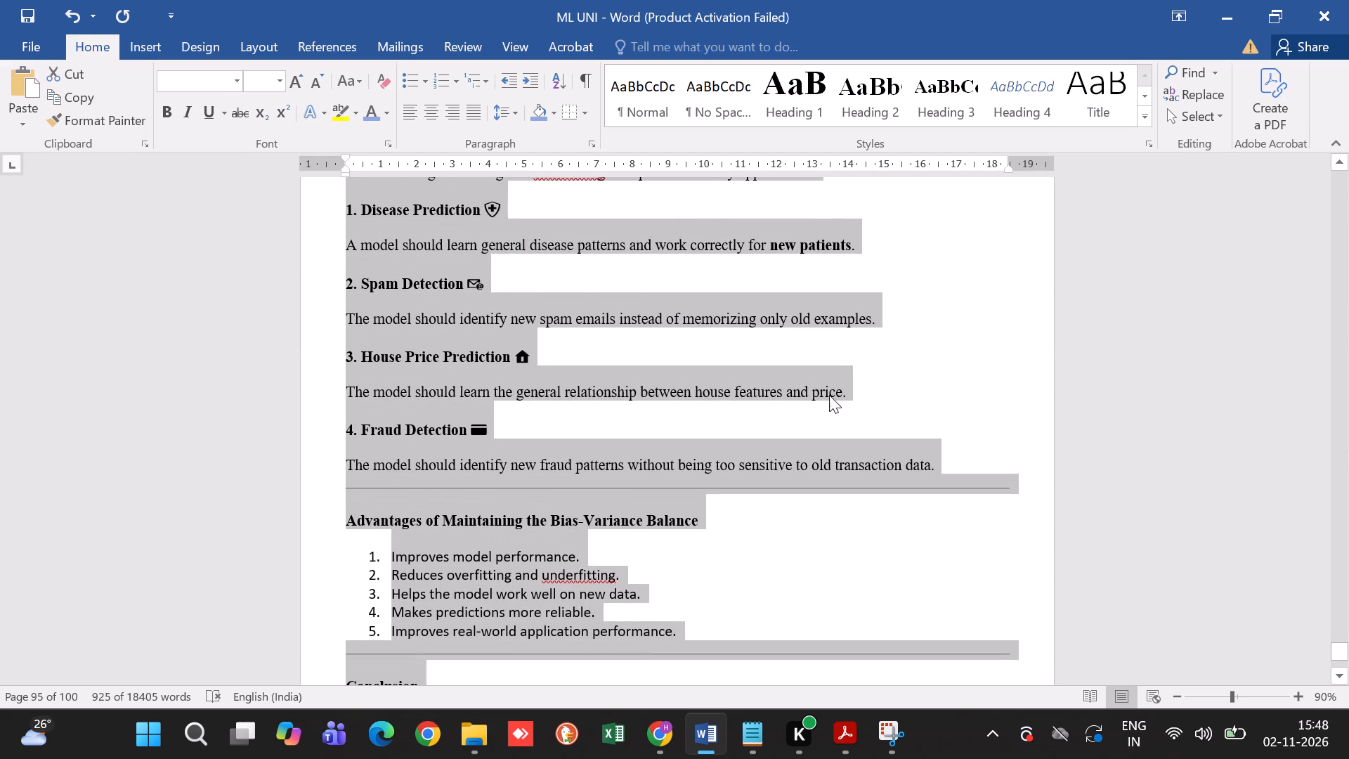
left_click(883, 394)
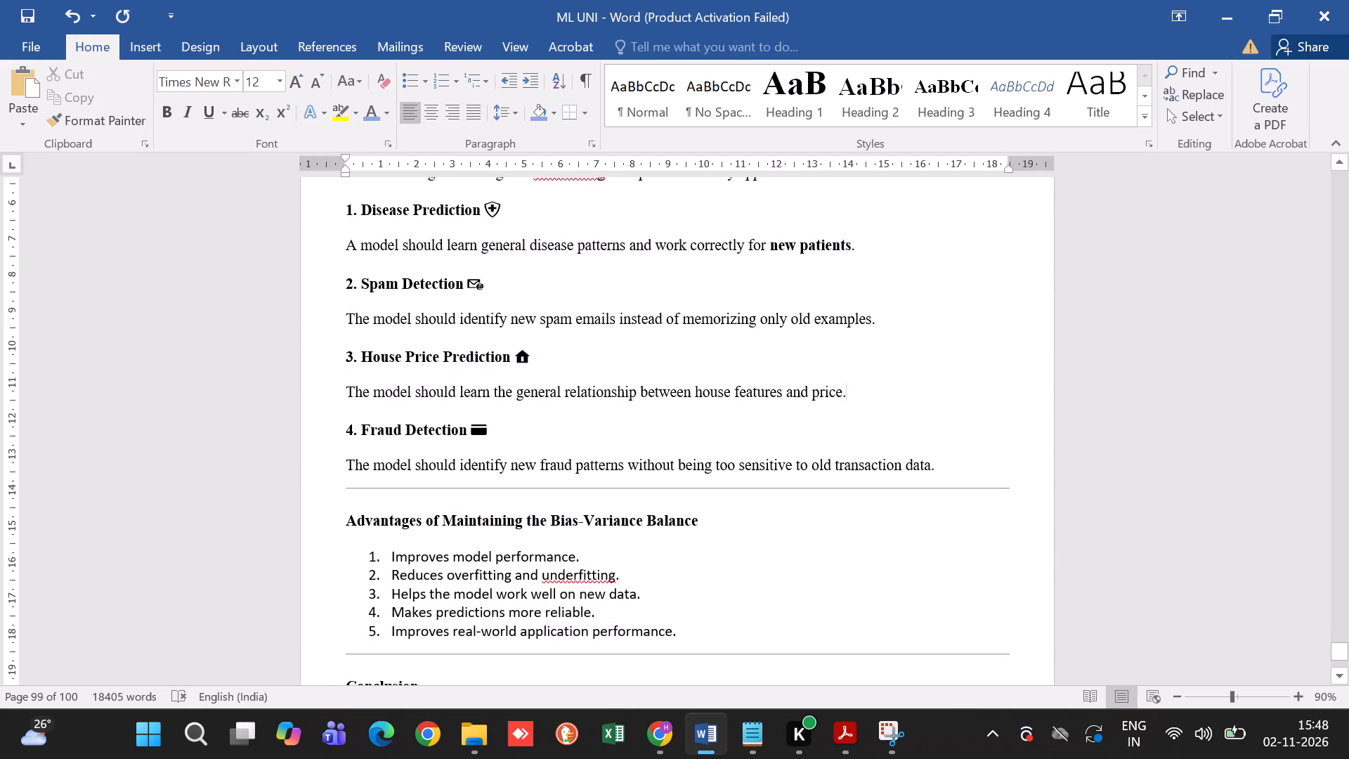
left_click_drag(956, 453, 315, 176)
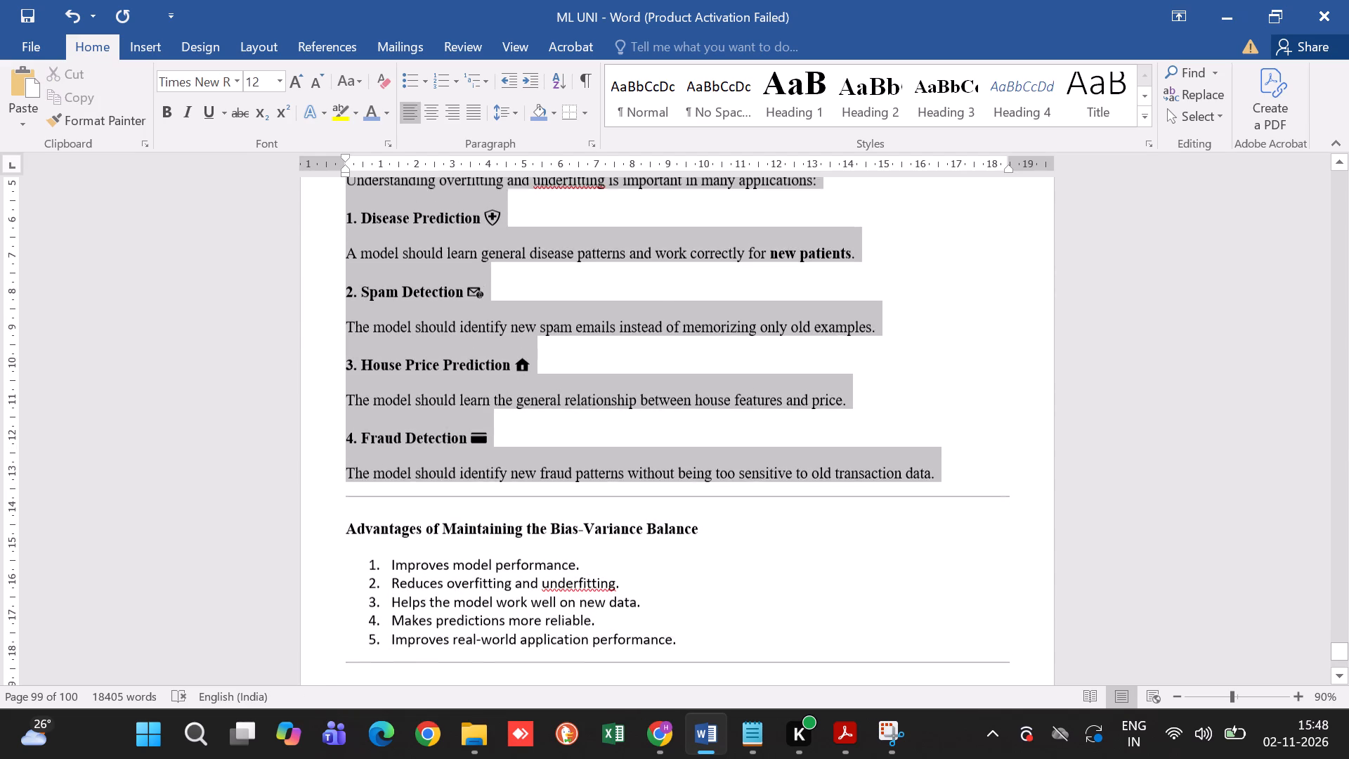
left_click_drag(315, 176, 339, 198)
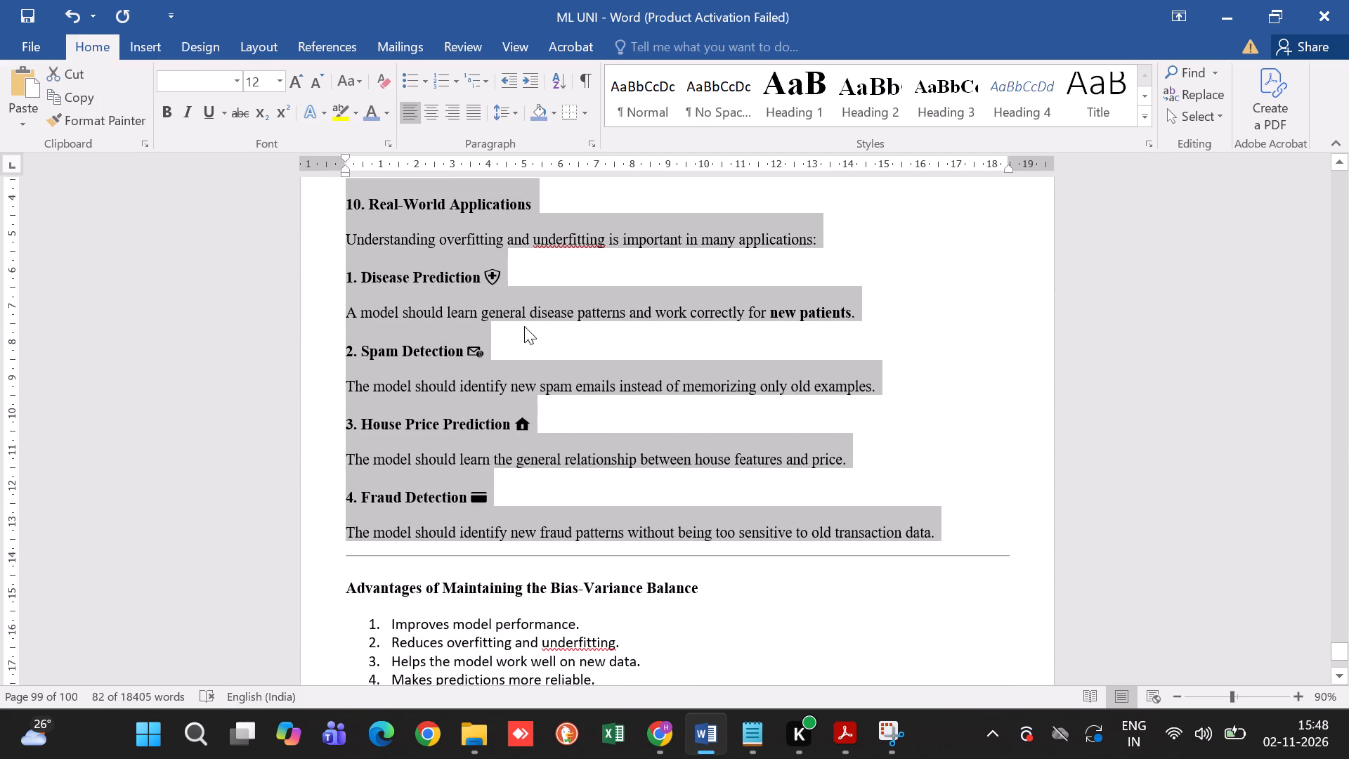
scroll(557, 334, "up", 2)
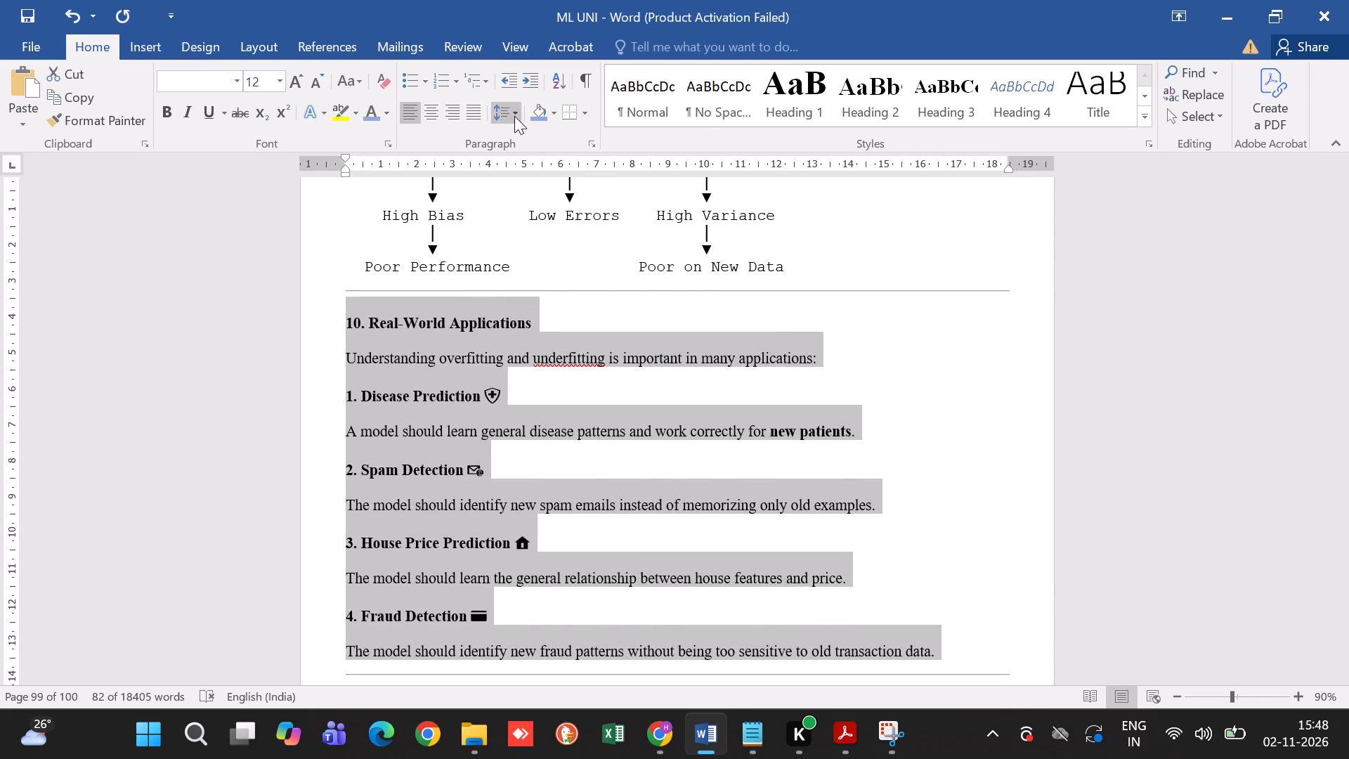
left_click(514, 116)
left_click(563, 300)
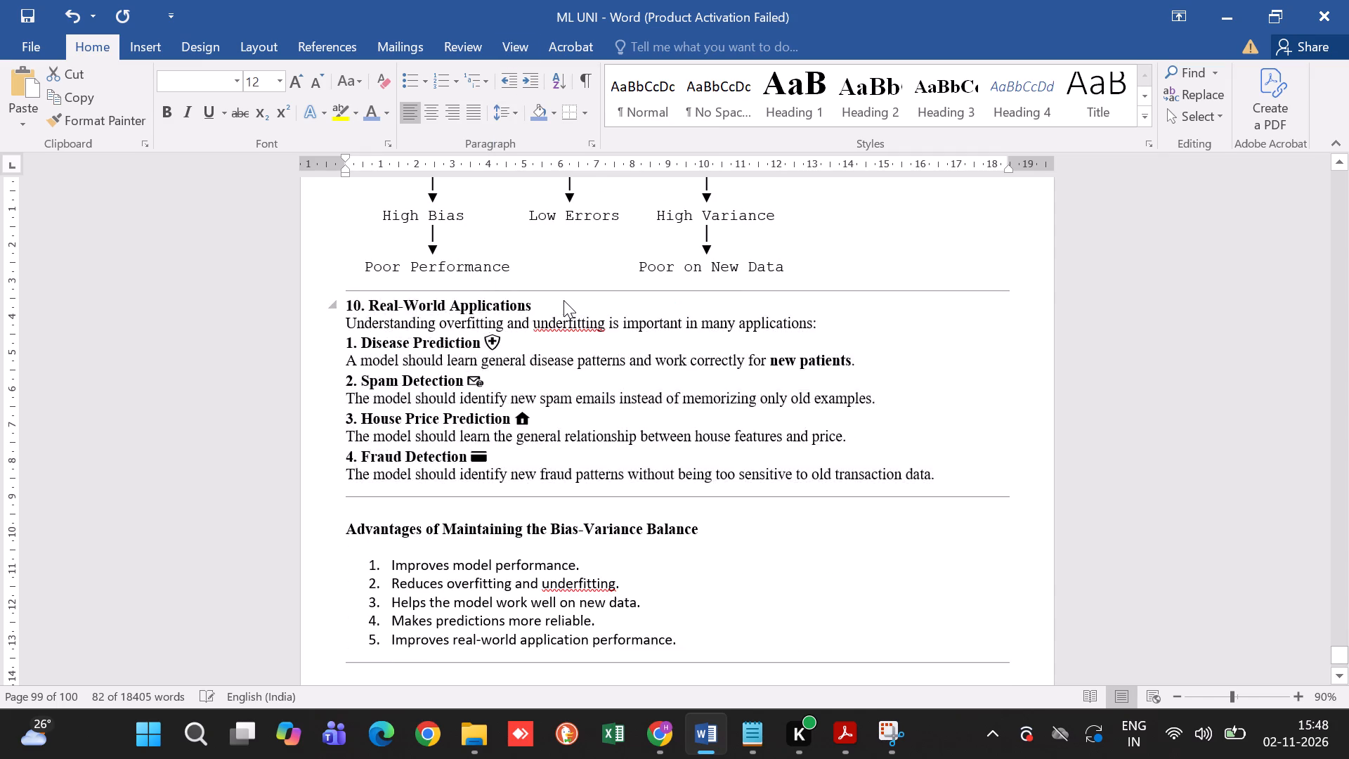
Remove the space before paragraphs from "Advantages of Maintaining the Bias-Variance Balance" through the lines under "Easy Trick to Remember".
scroll(563, 300, "right", 1)
scroll(563, 300, "down", 1)
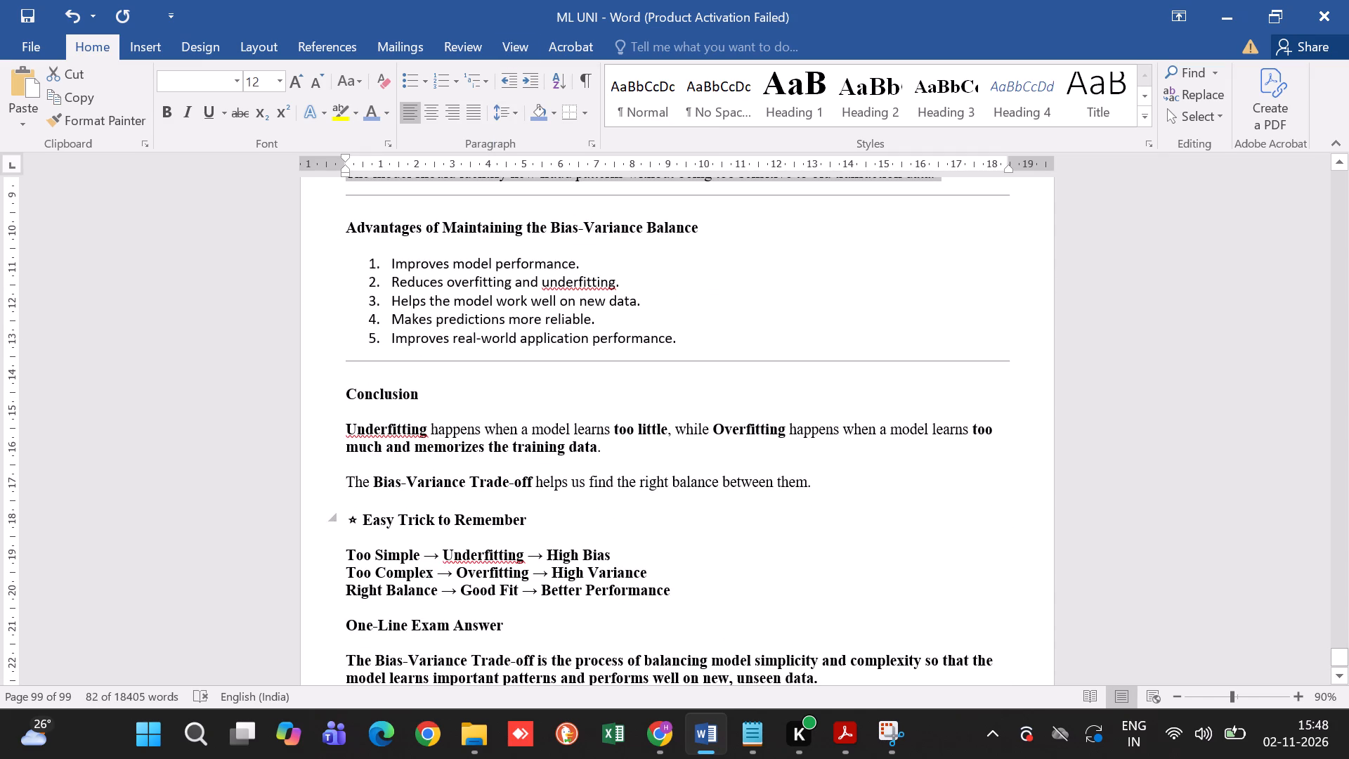
left_click_drag(700, 580, 306, 221)
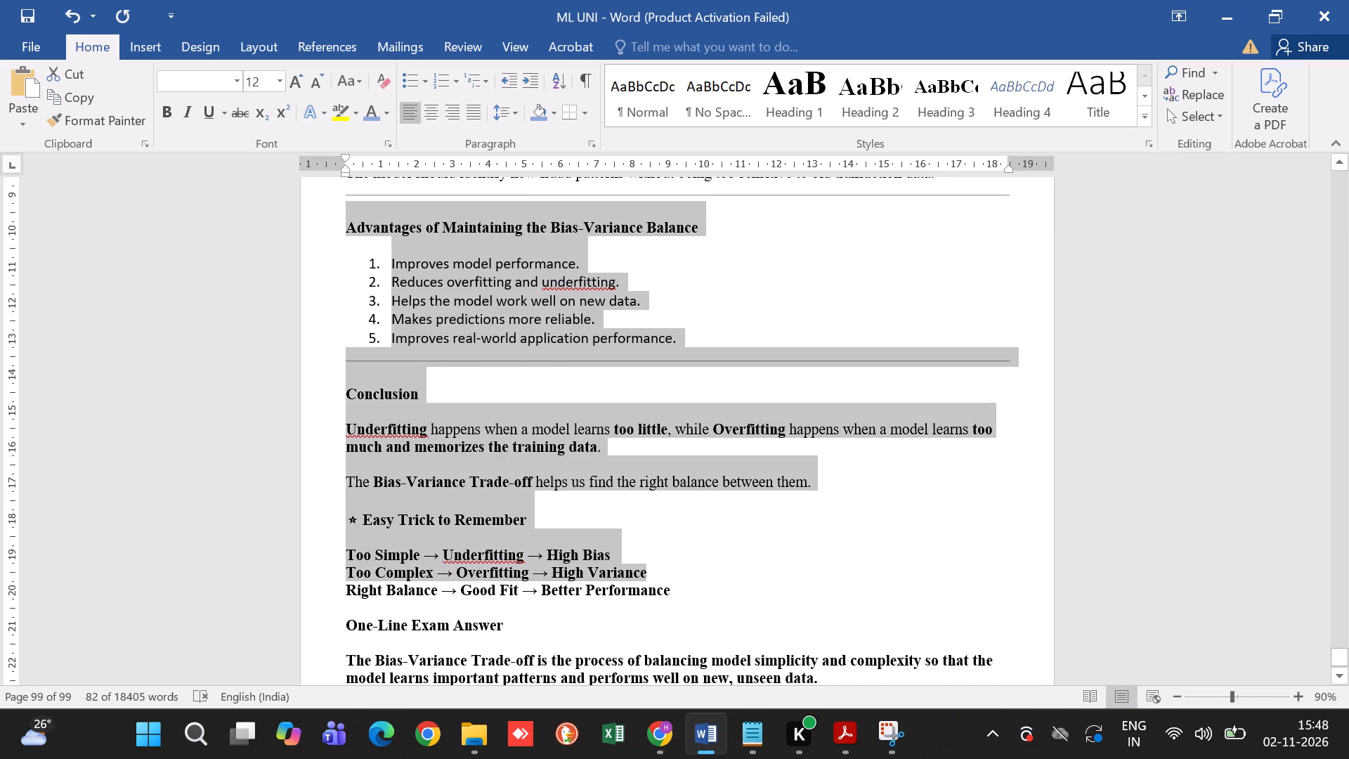
left_click_drag(306, 221, 301, 215)
left_click(519, 112)
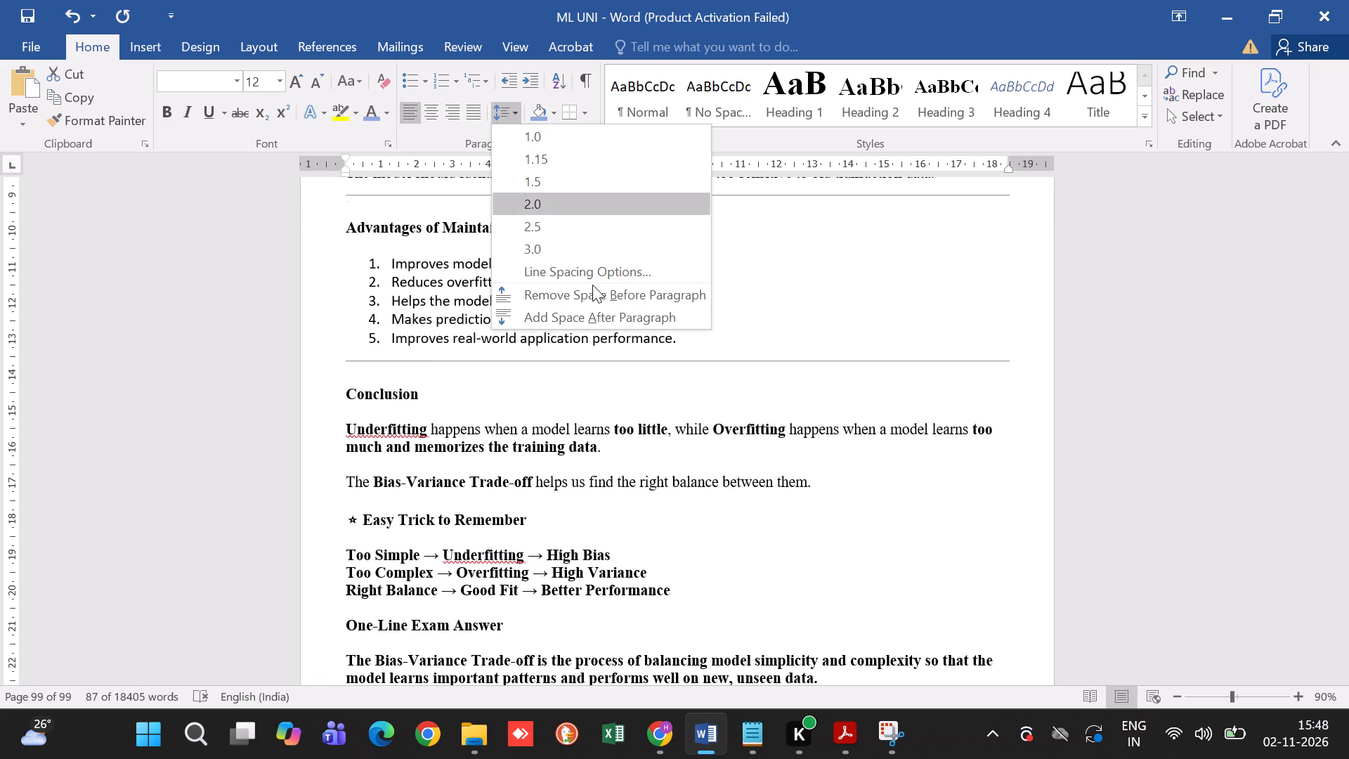
left_click(592, 287)
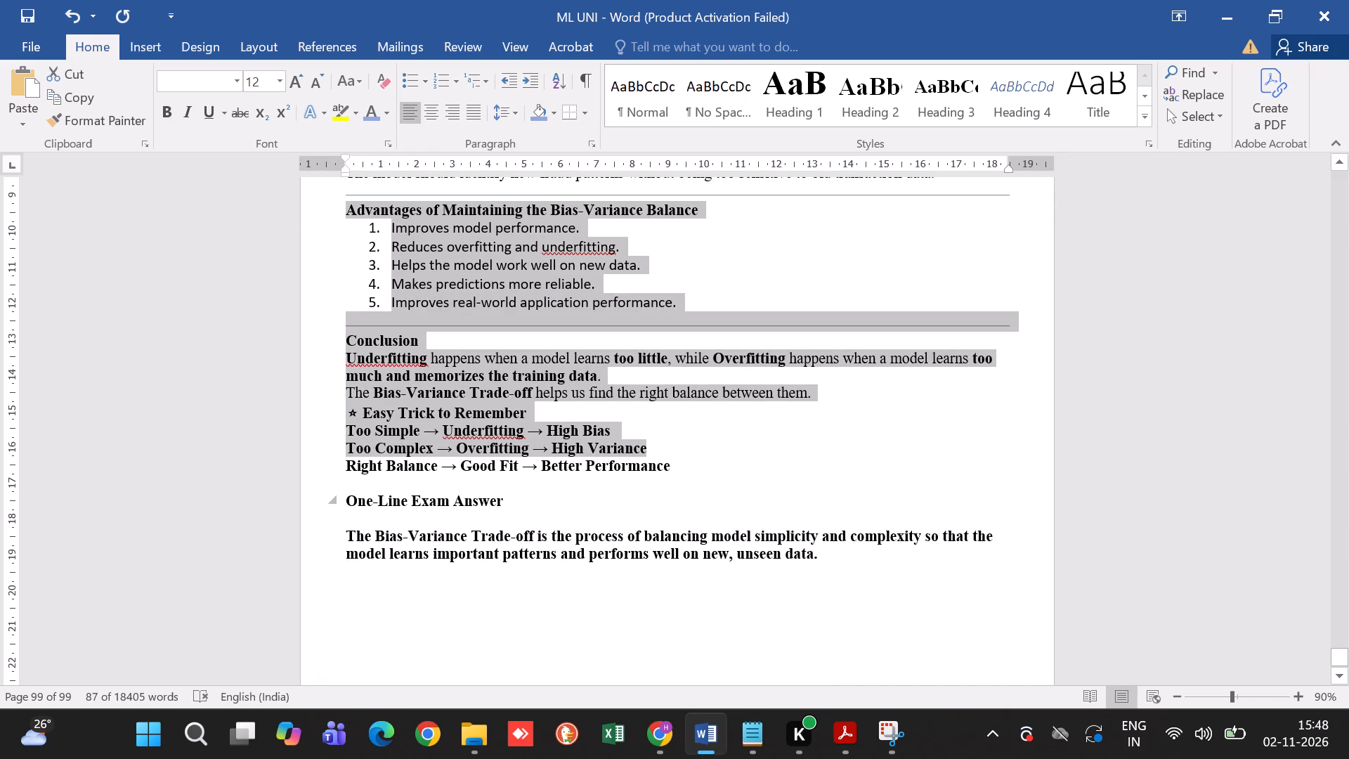
left_click(829, 496)
Copy the GeeksforGeeks Under-fitting, Appropirate-fitting and Over-fitting image from the Google results in Chrome and paste it after the OVERFITTING diagram's Model line in Word.
scroll(829, 496, "up", 5)
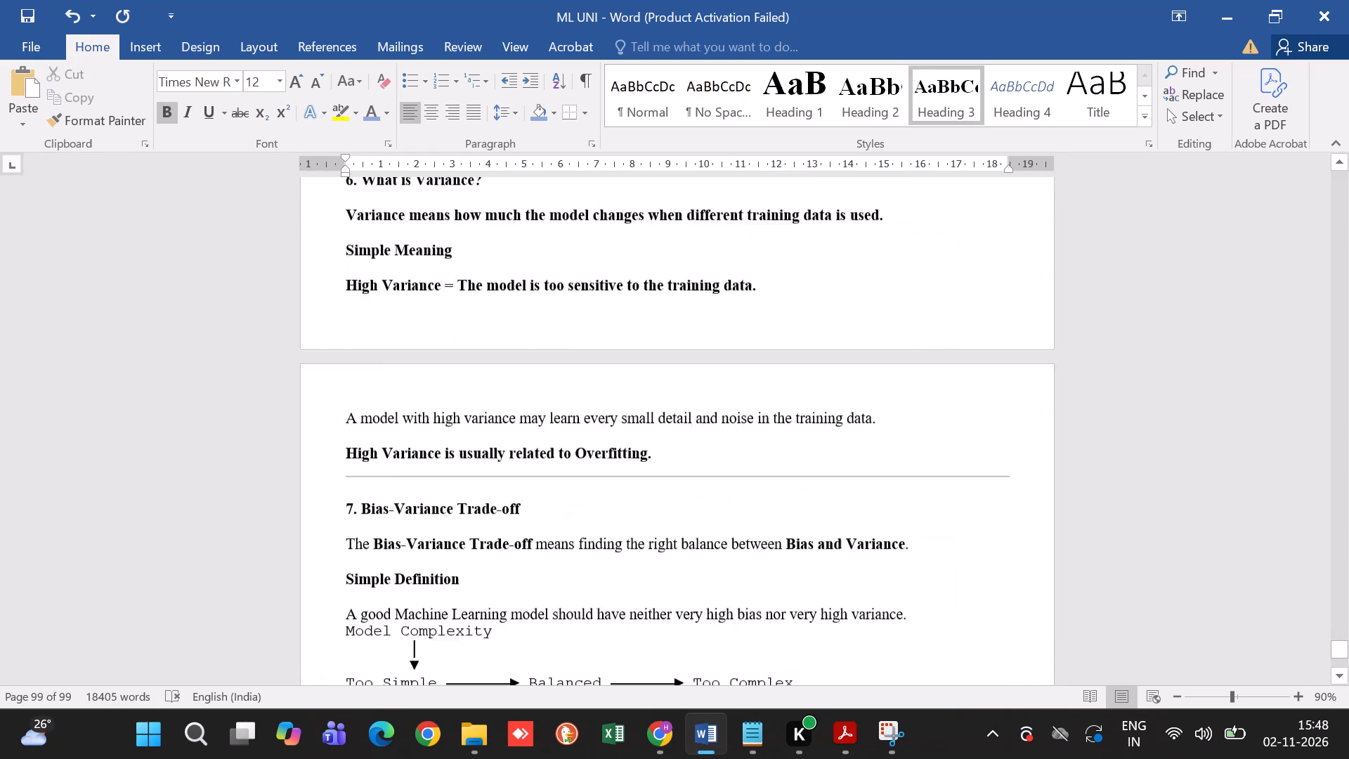
scroll(829, 496, "up", 6)
scroll(829, 496, "down", 1)
scroll(829, 496, "up", 2)
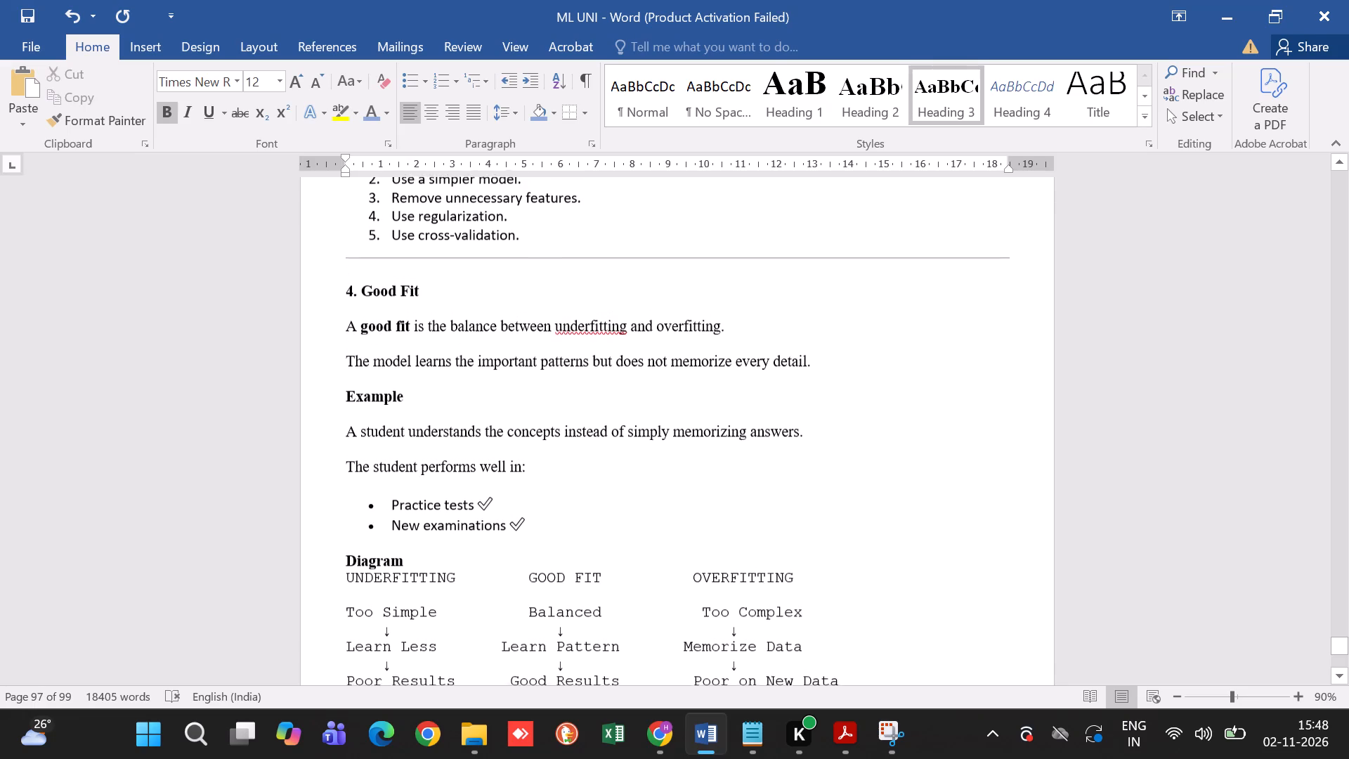
scroll(829, 496, "up", 3)
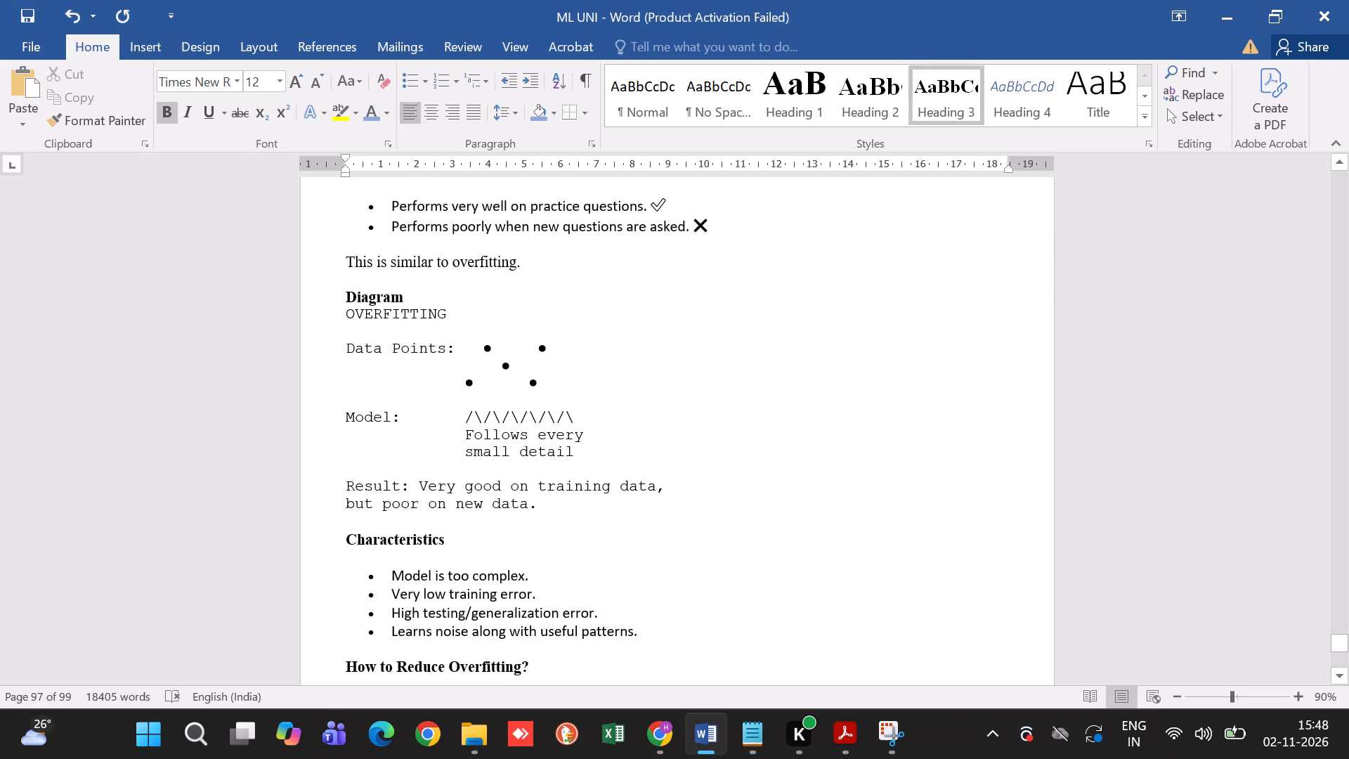
left_click(670, 734)
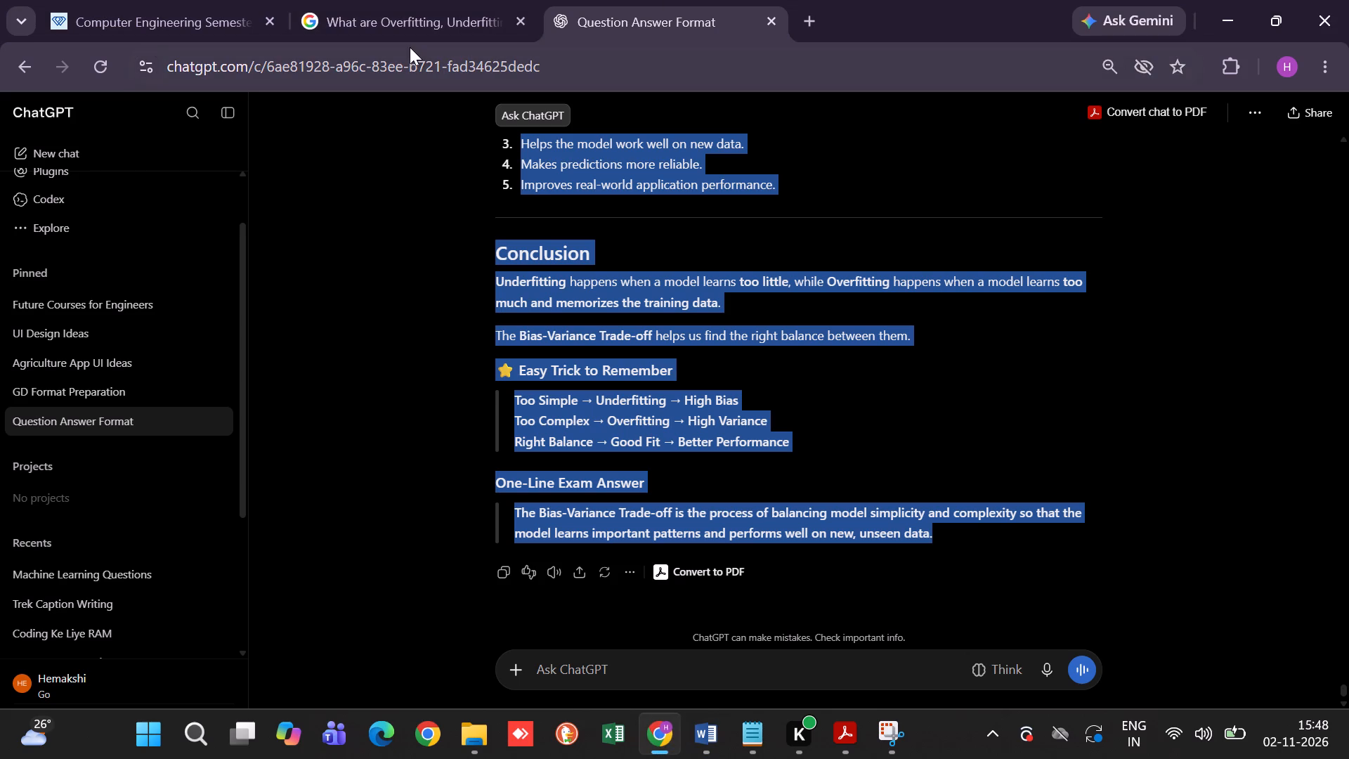
left_click(407, 32)
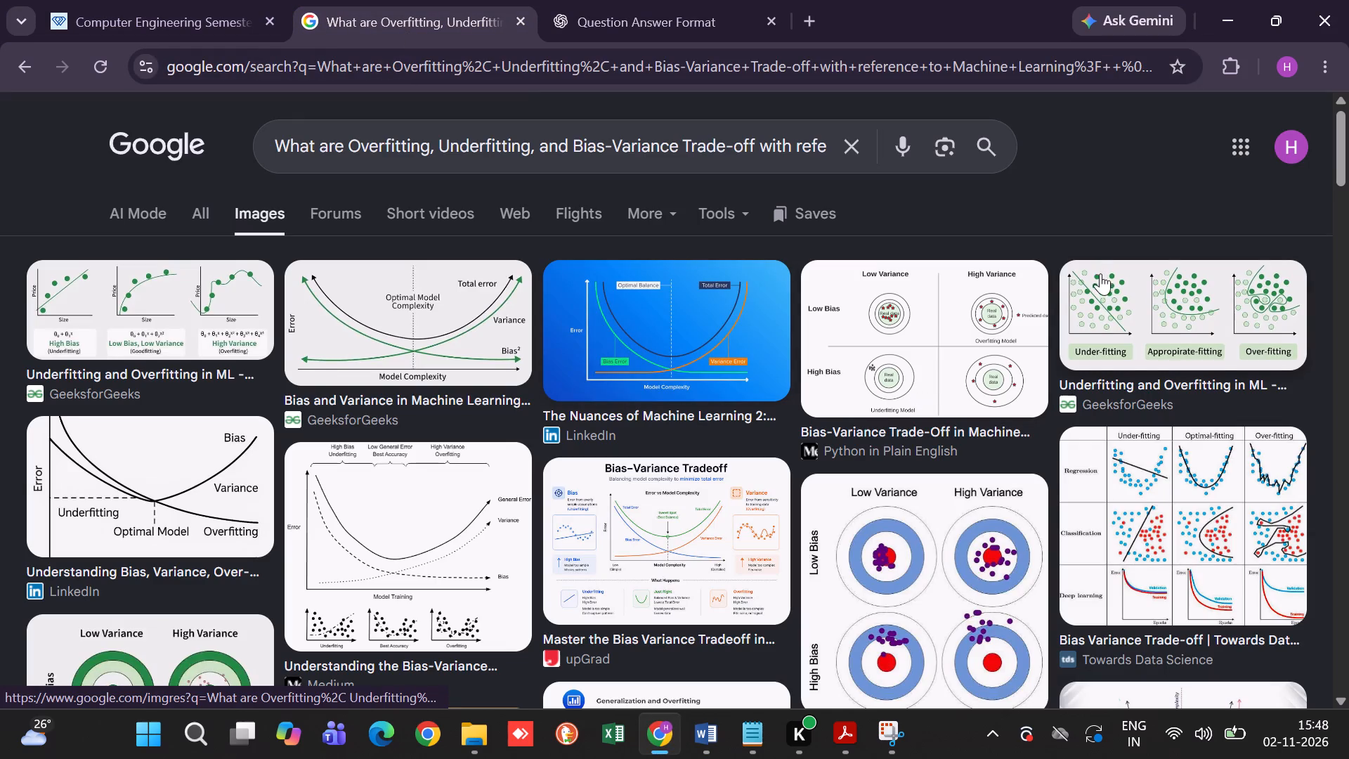
right_click(1112, 325)
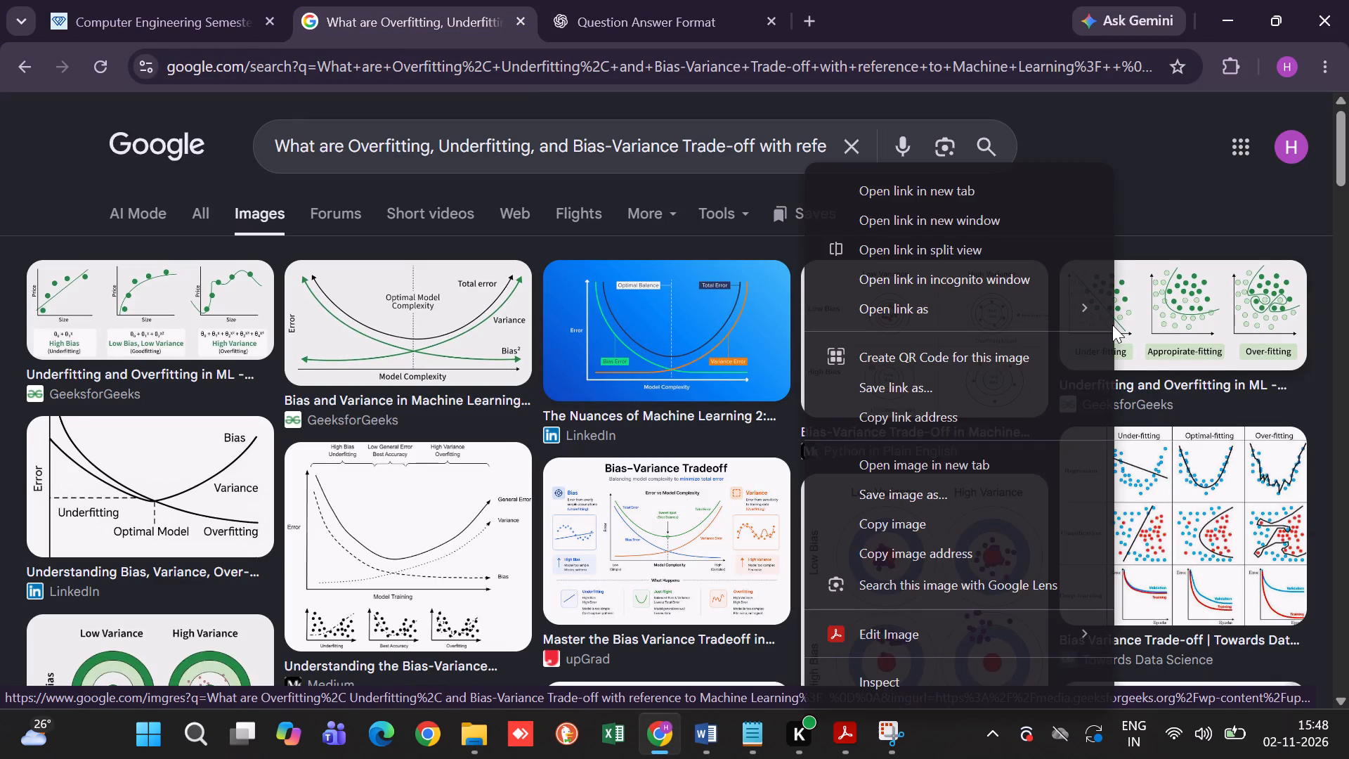
left_click(914, 520)
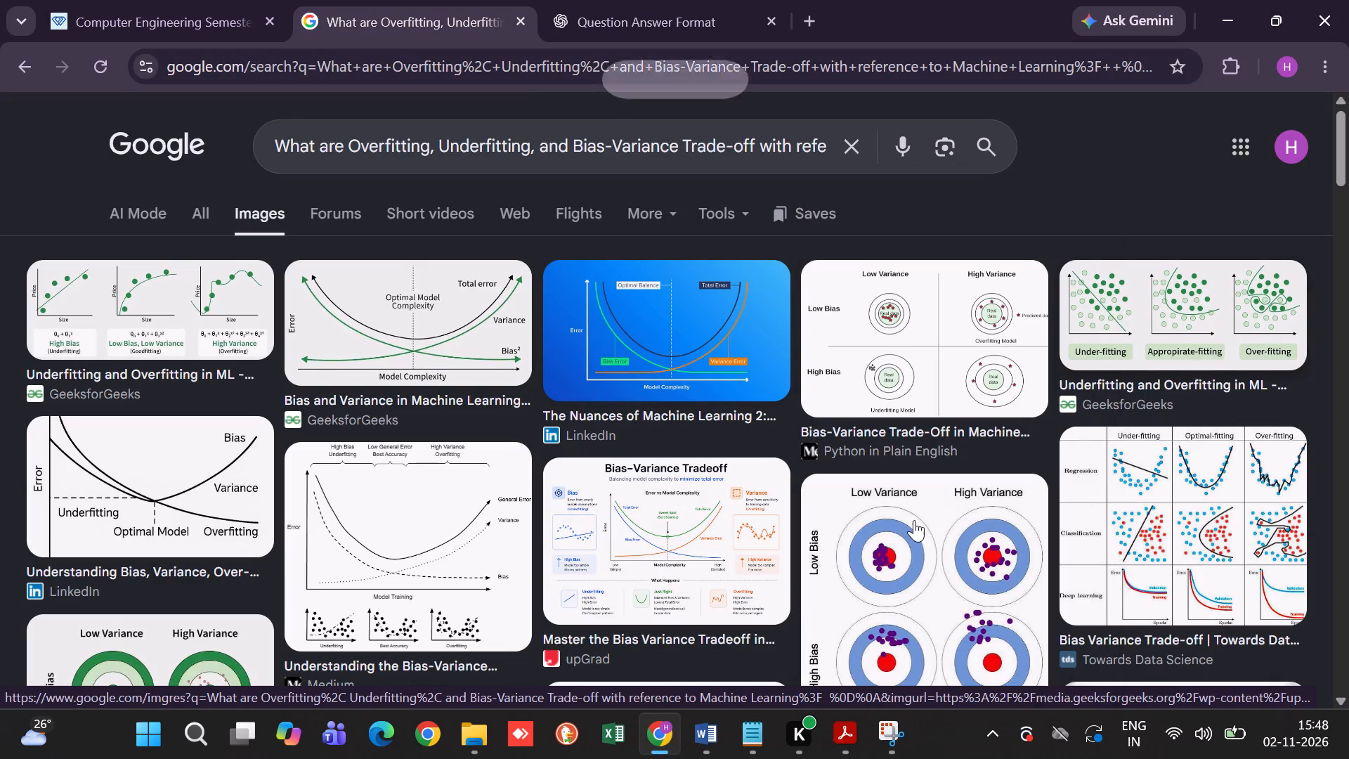
left_click(183, 29)
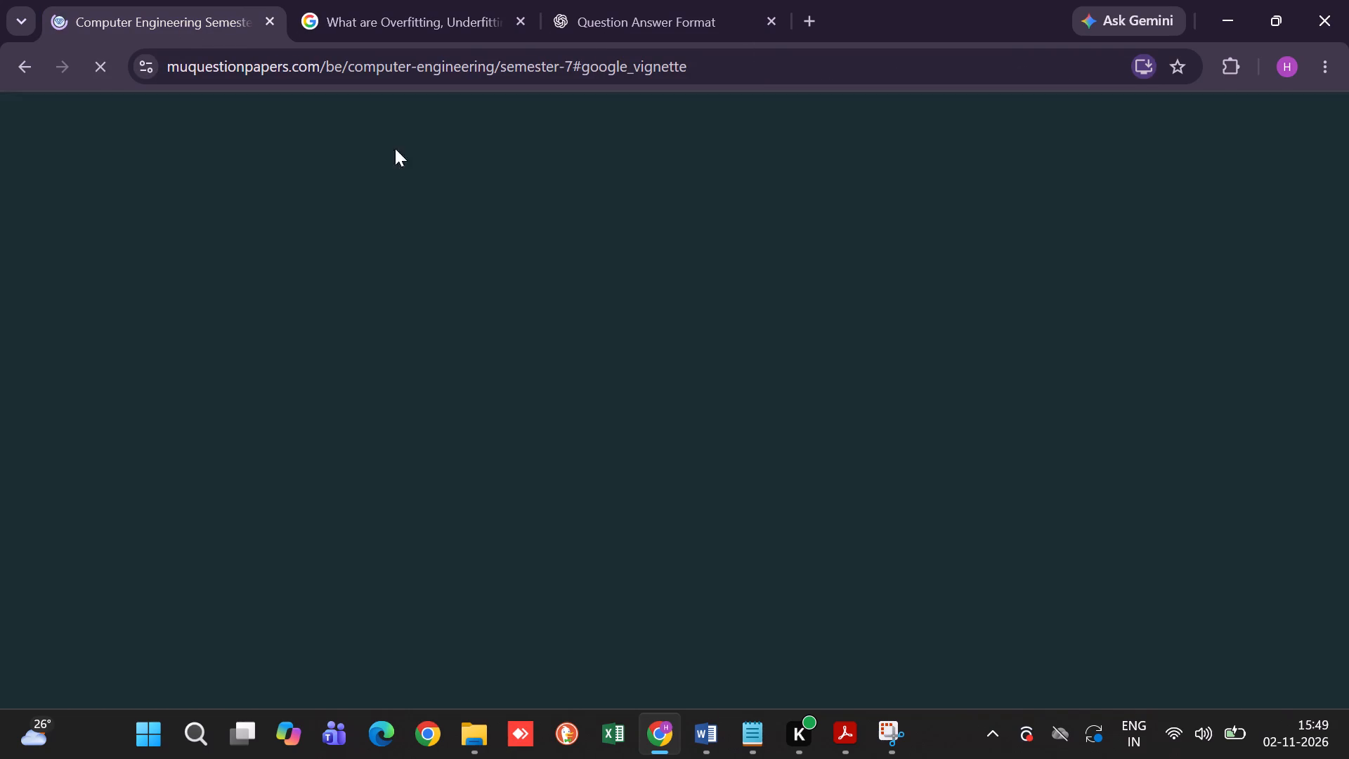
left_click(708, 751)
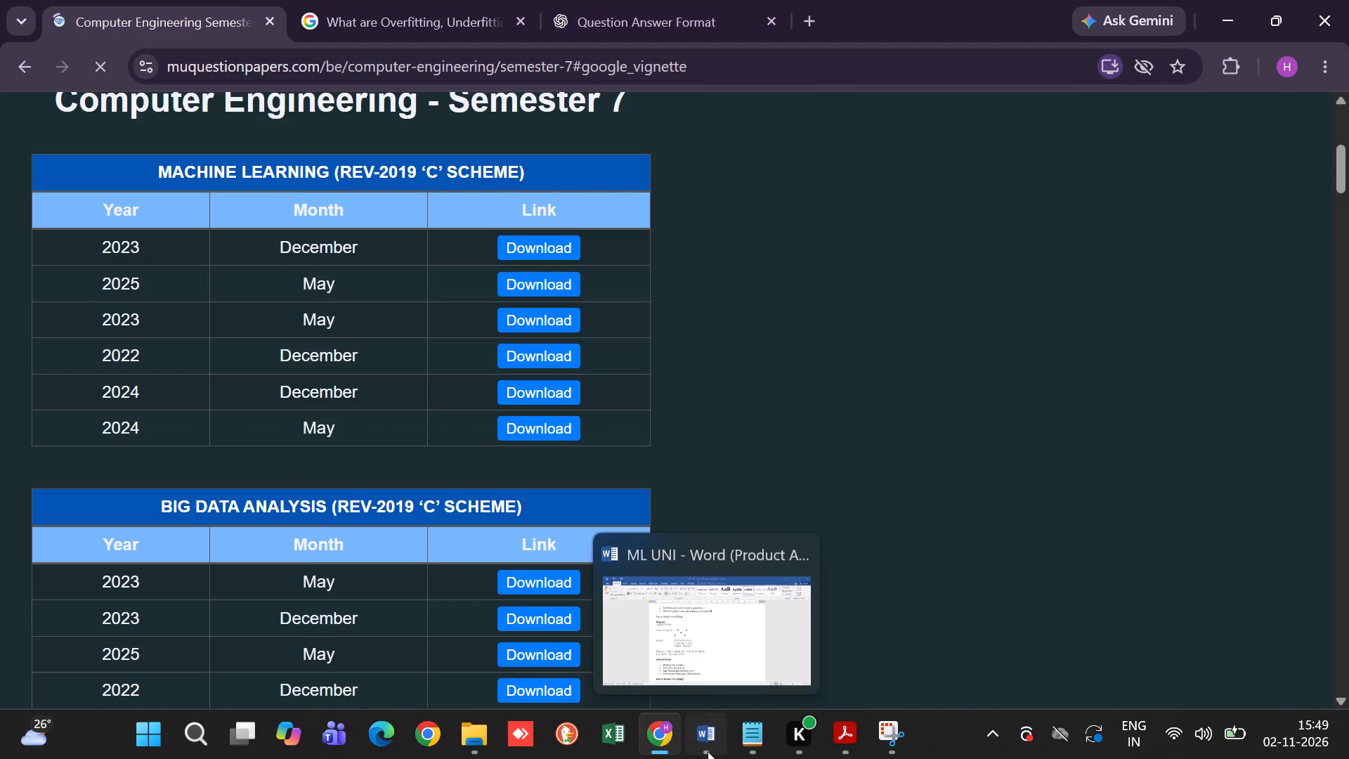
left_click(701, 410)
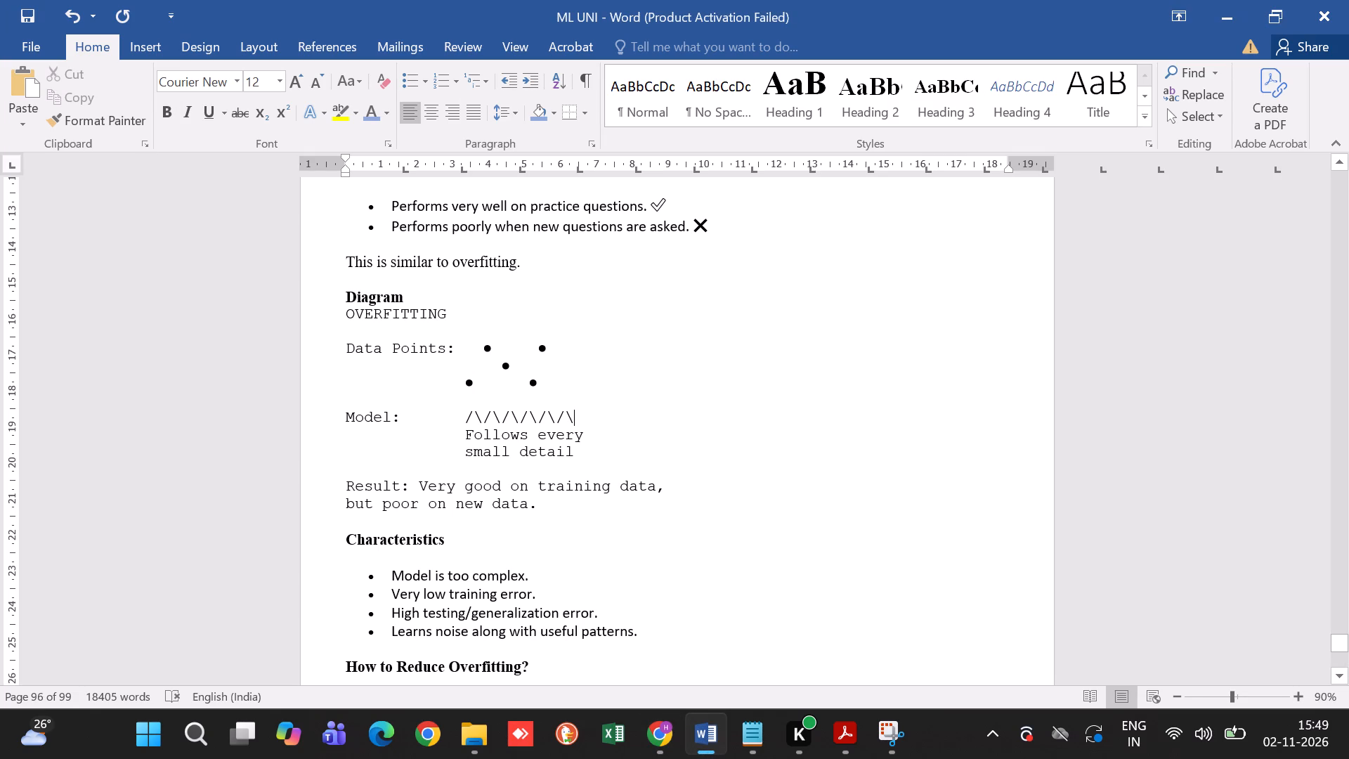
key("ctrl+v")
Shrink the fitting image to about 7 cm wide, set its text wrapping to Through, and place it beside the overfitting example's bullets.
left_click(750, 432)
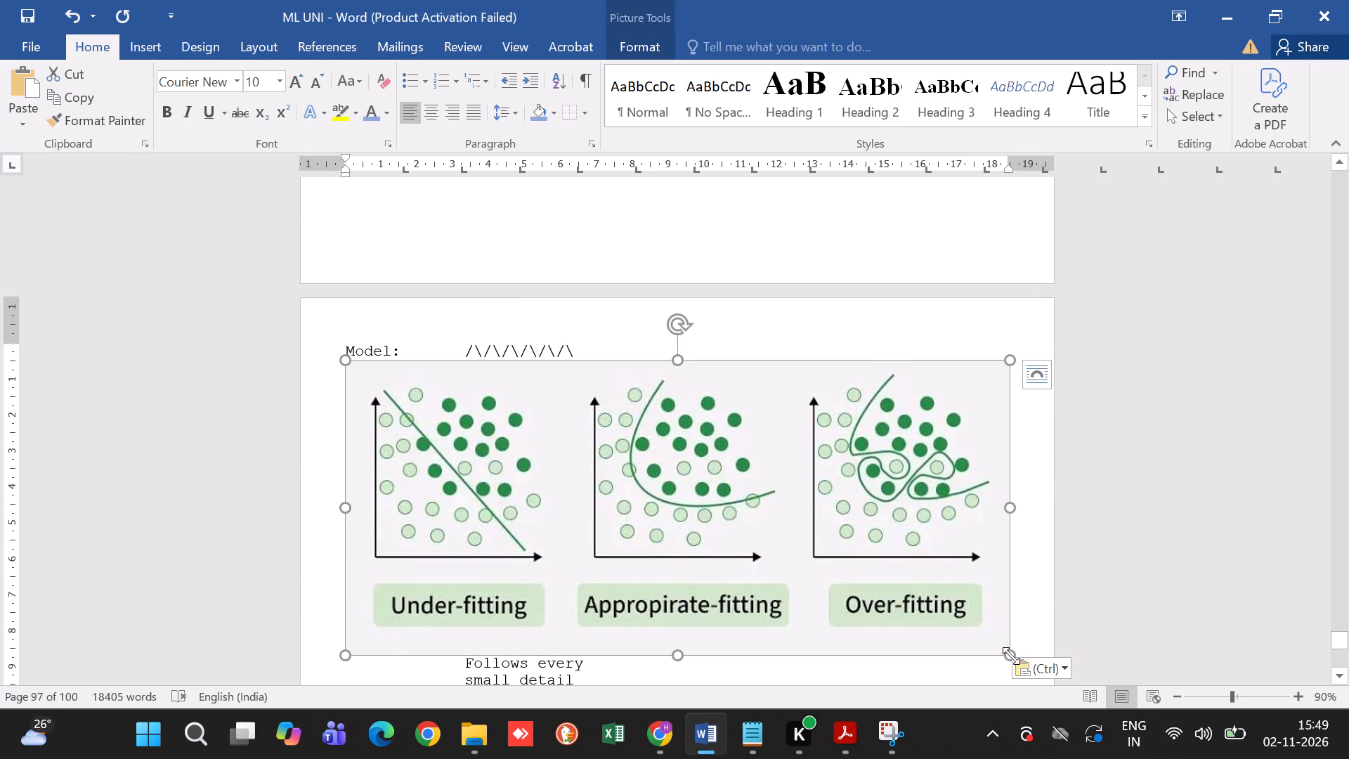
left_click_drag(1011, 656, 569, 471)
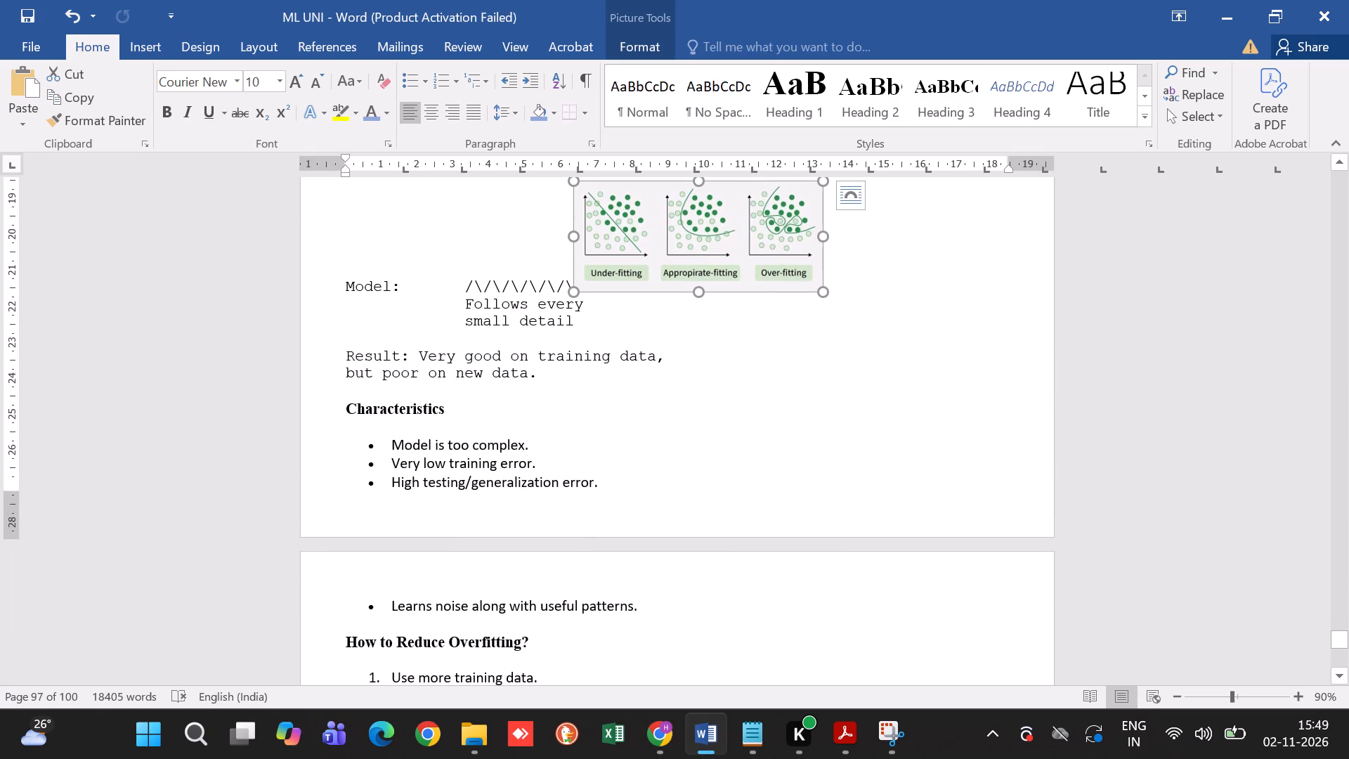
left_click(845, 208)
left_click(1010, 330)
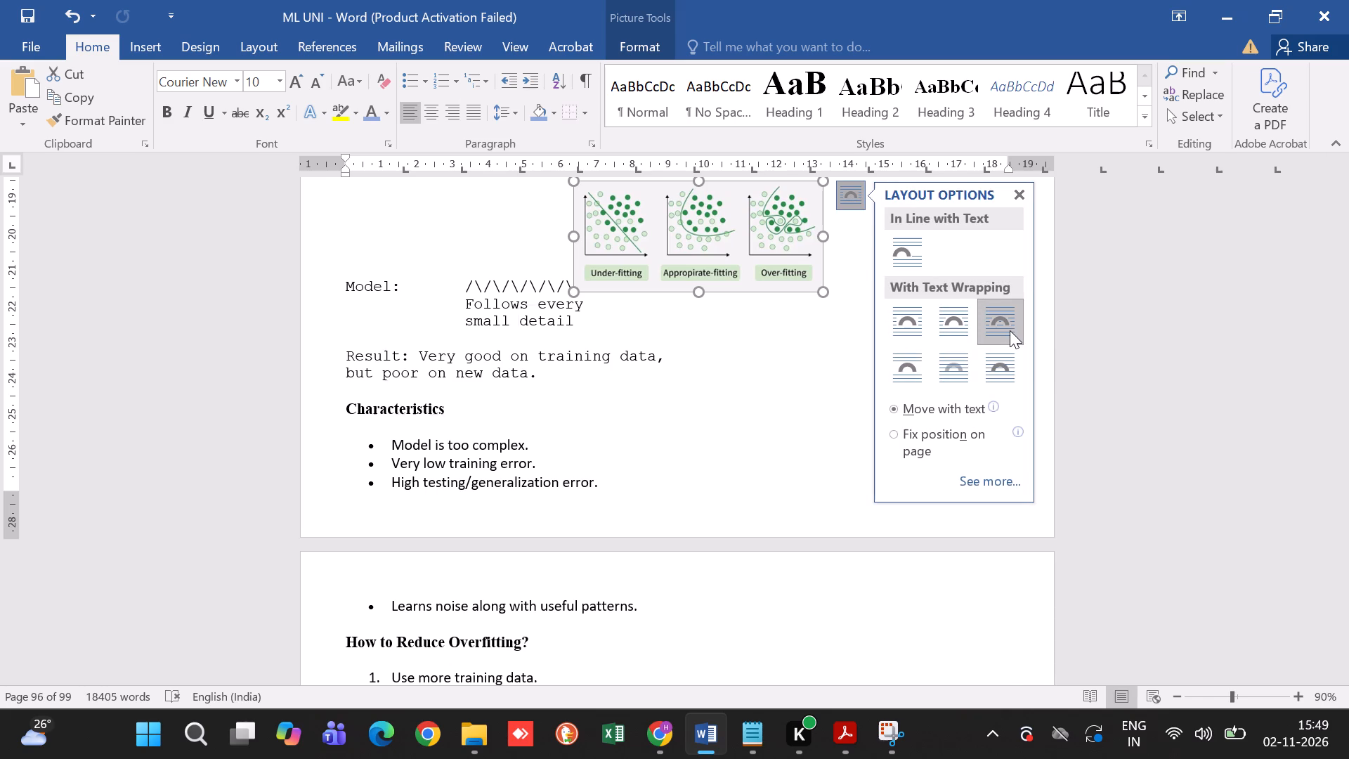
left_click_drag(735, 258, 889, 315)
scroll(889, 315, "up", 1)
left_click_drag(856, 588, 903, 352)
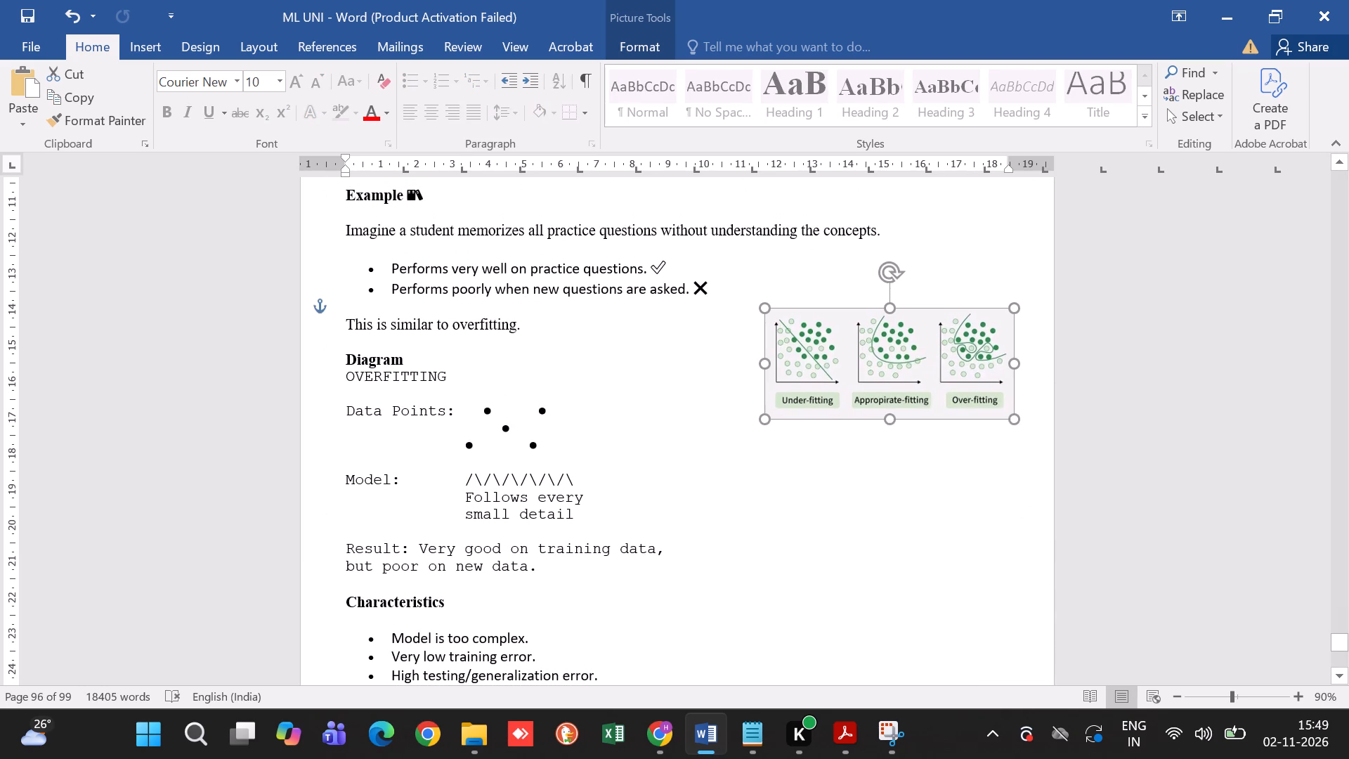
left_click_drag(903, 352, 903, 336)
Copy the High Bias, Low Bias and High Variance price-size graph image from the Google results in Chrome and paste it after Word's overfitting "Characteristics" heading.
left_click(676, 729)
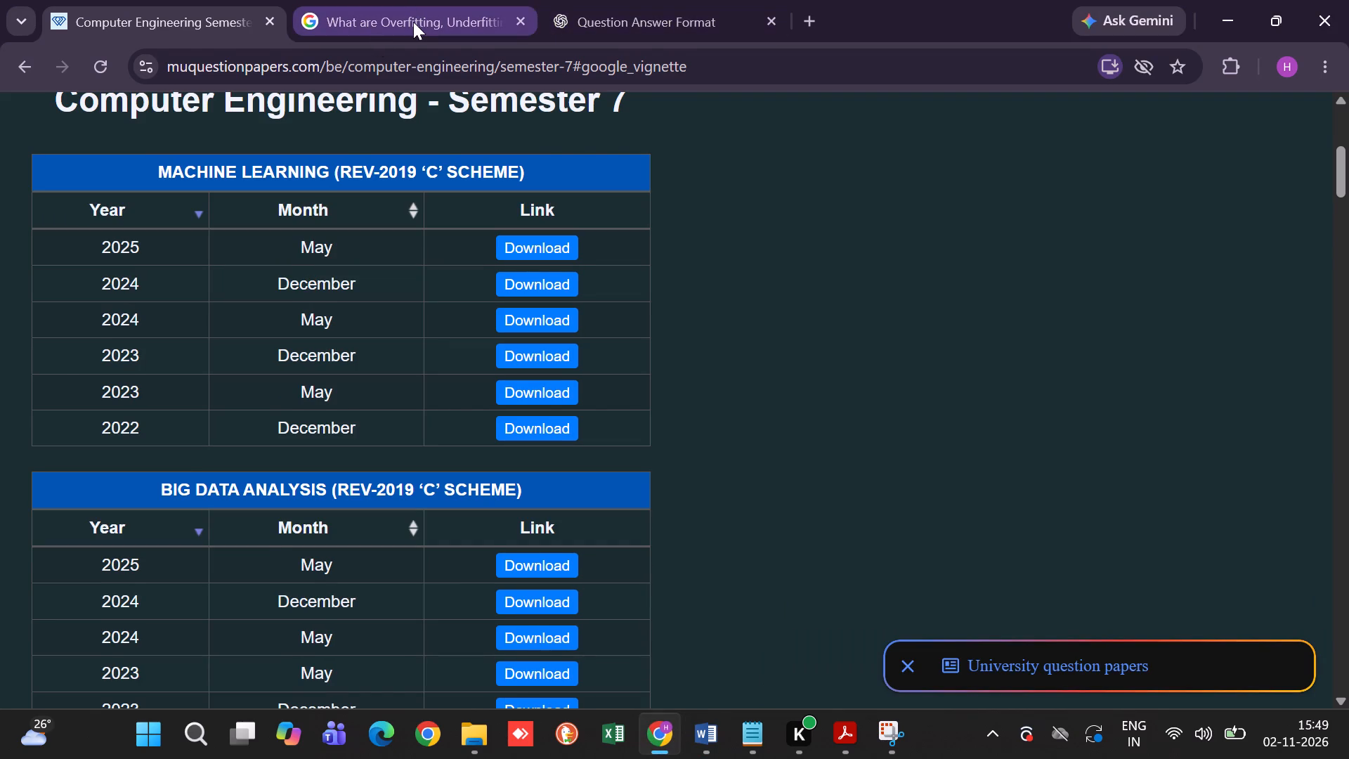
left_click(413, 22)
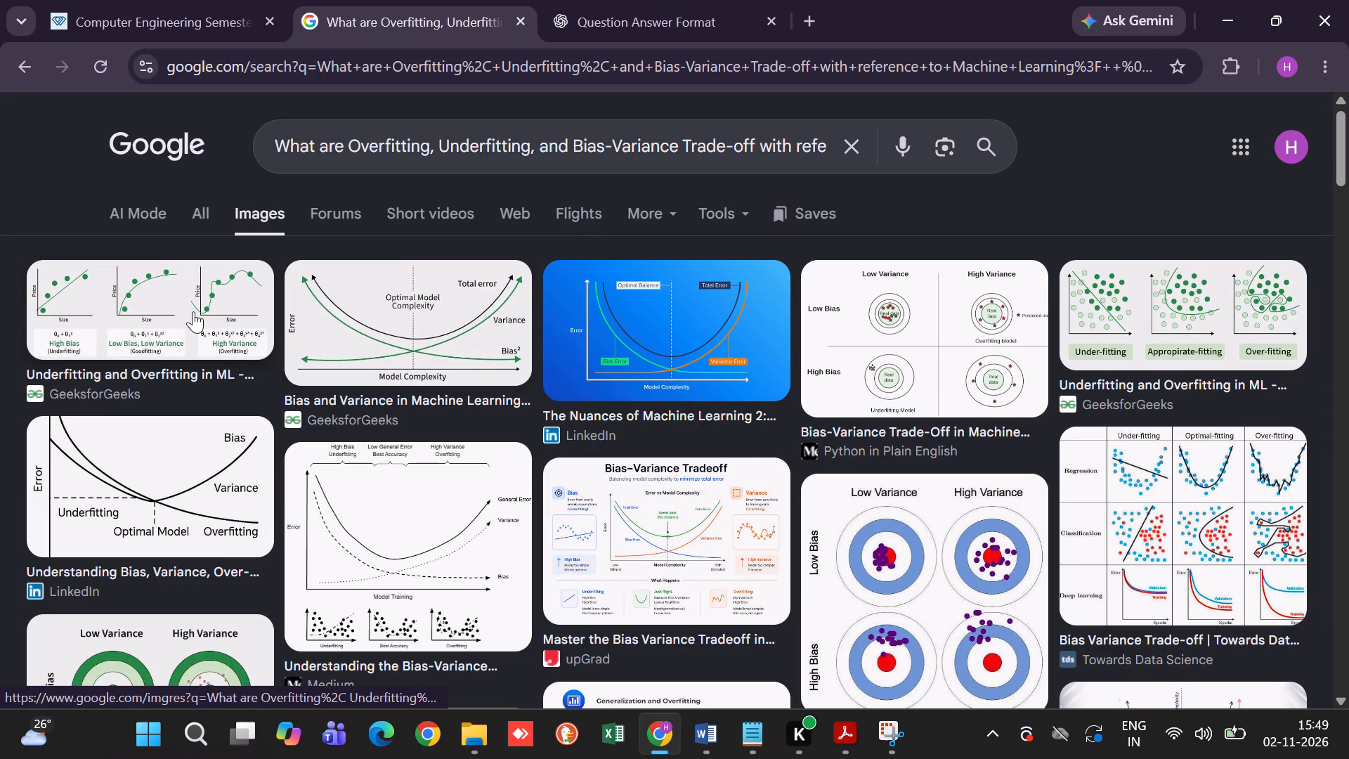
right_click(193, 311)
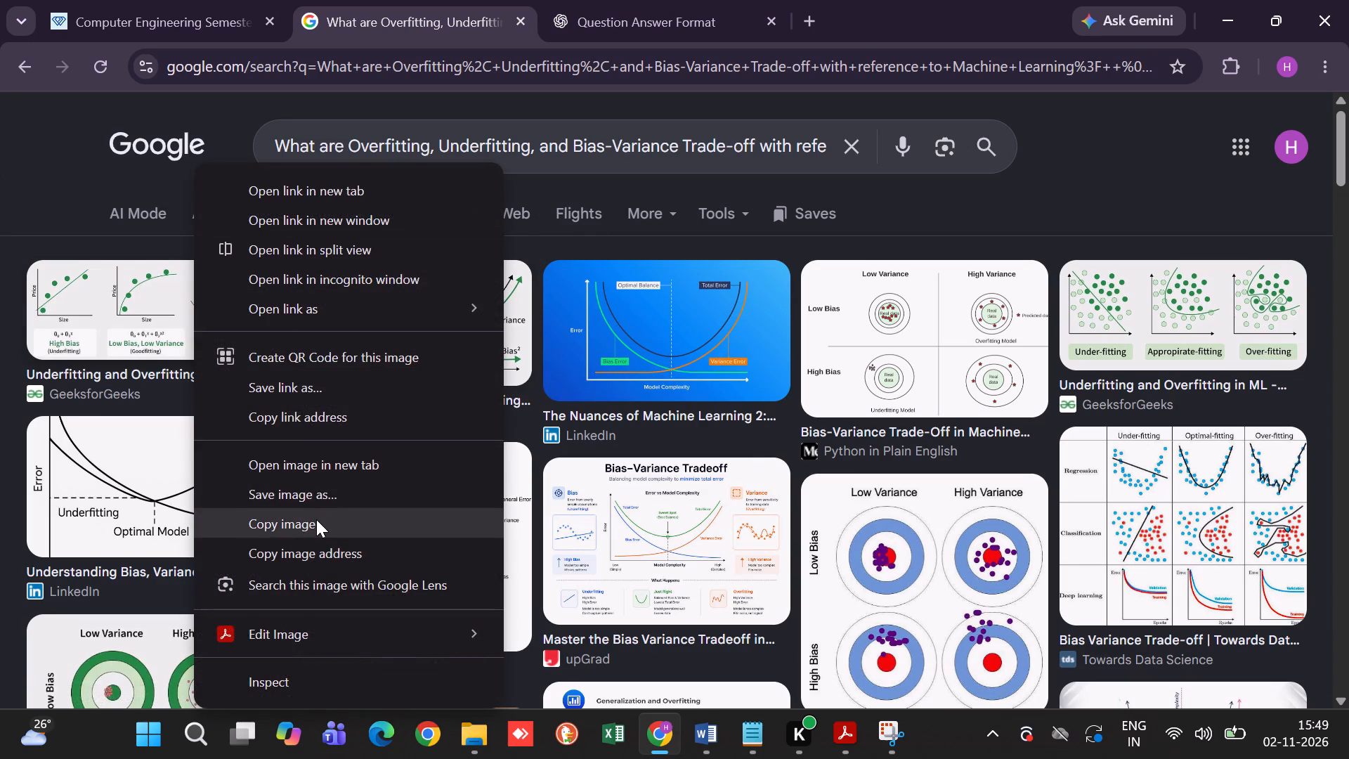
left_click(316, 519)
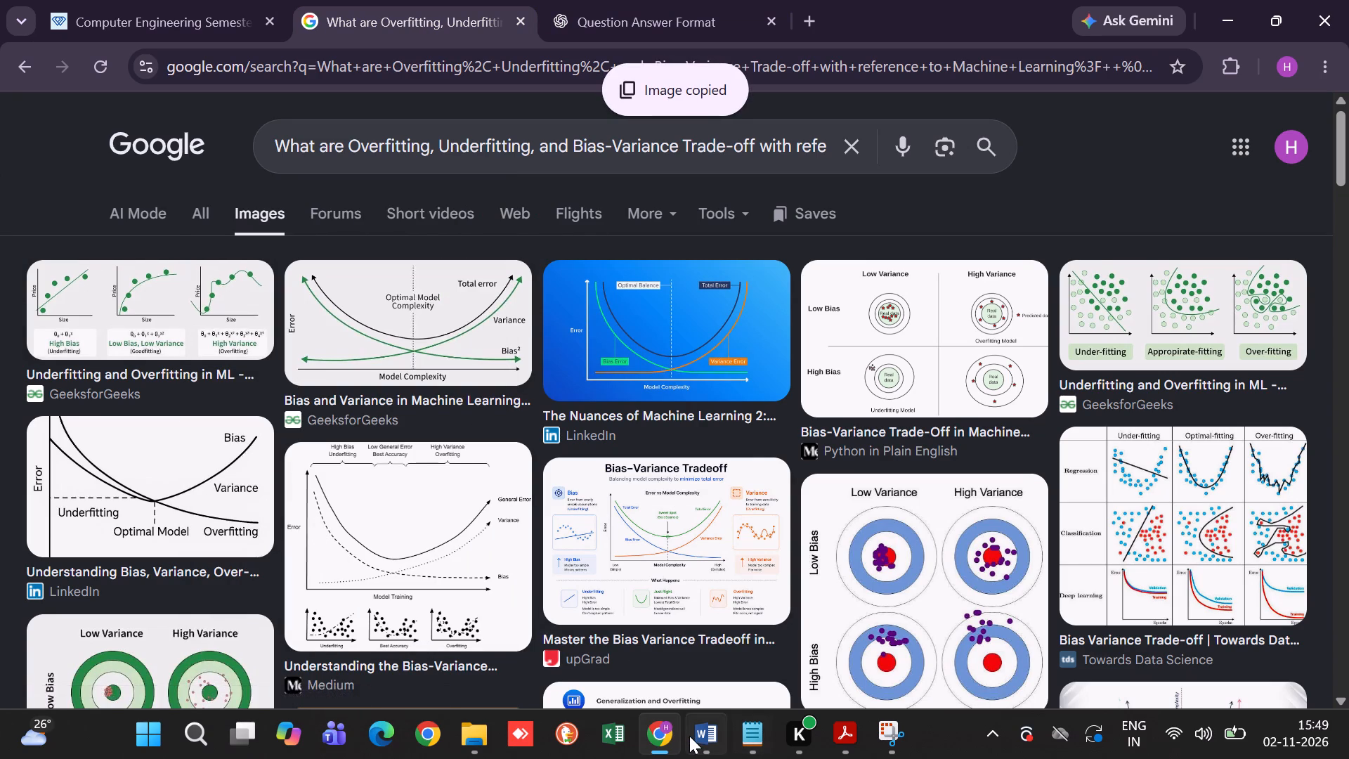
left_click(689, 736)
left_click(738, 587)
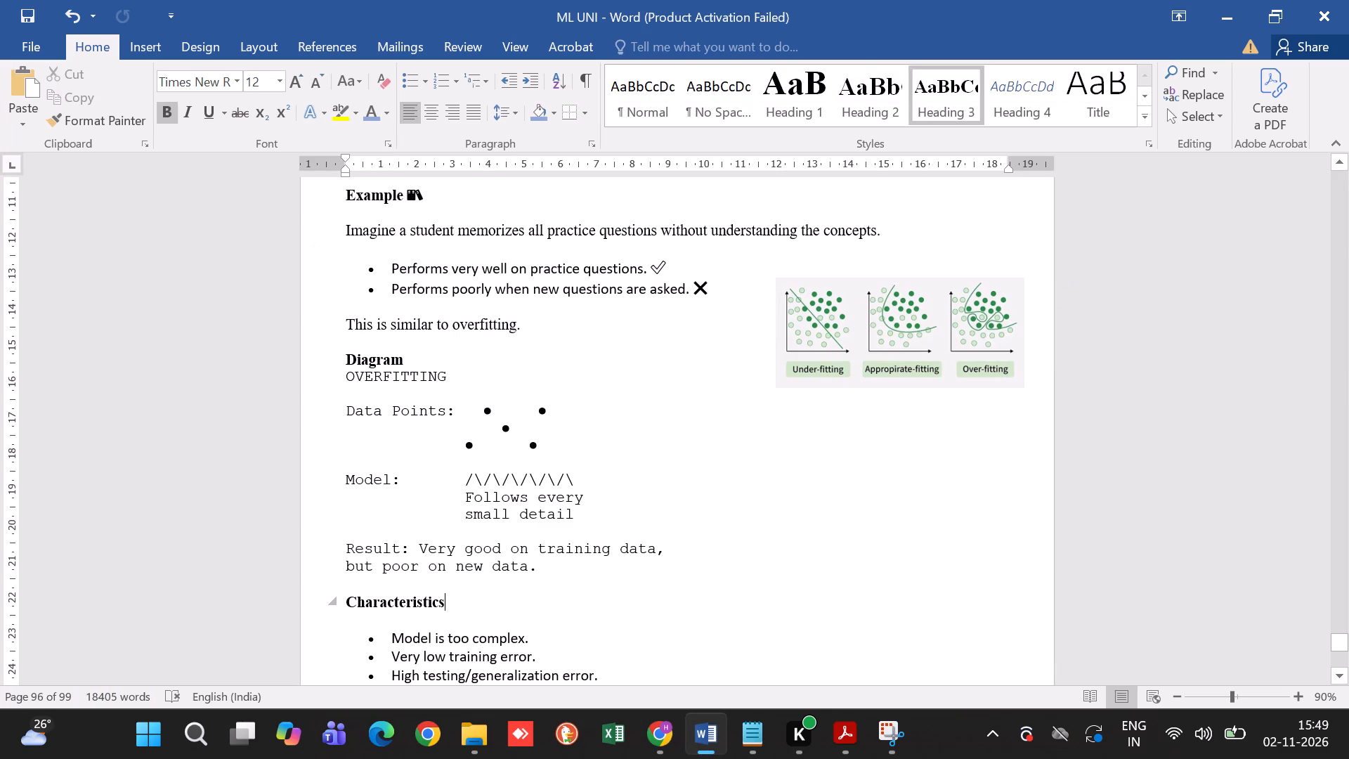
key("ctrl+v")
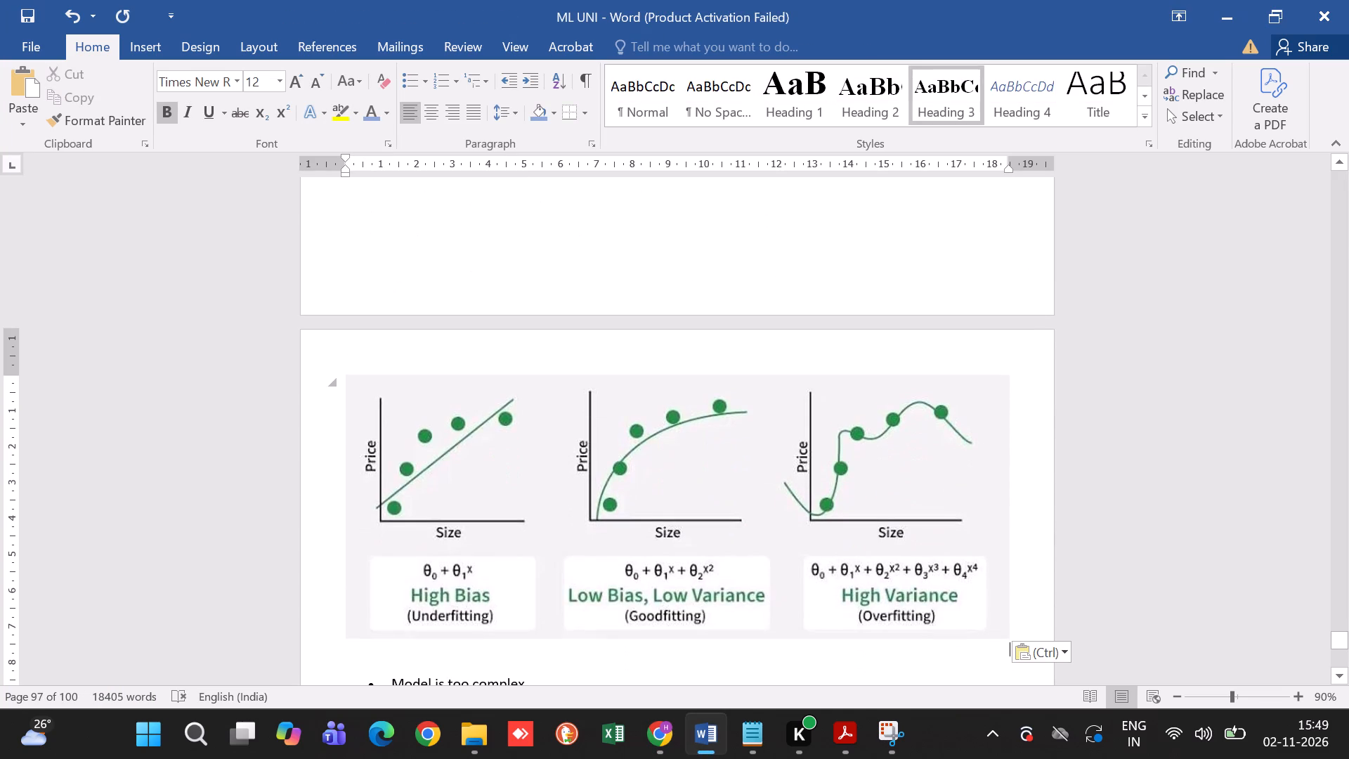
Shrink the price-size graph image to about 8.5 cm wide, set its text wrapping to Through, and place it beside the OVERFITTING diagram's Model lines.
left_click(783, 469)
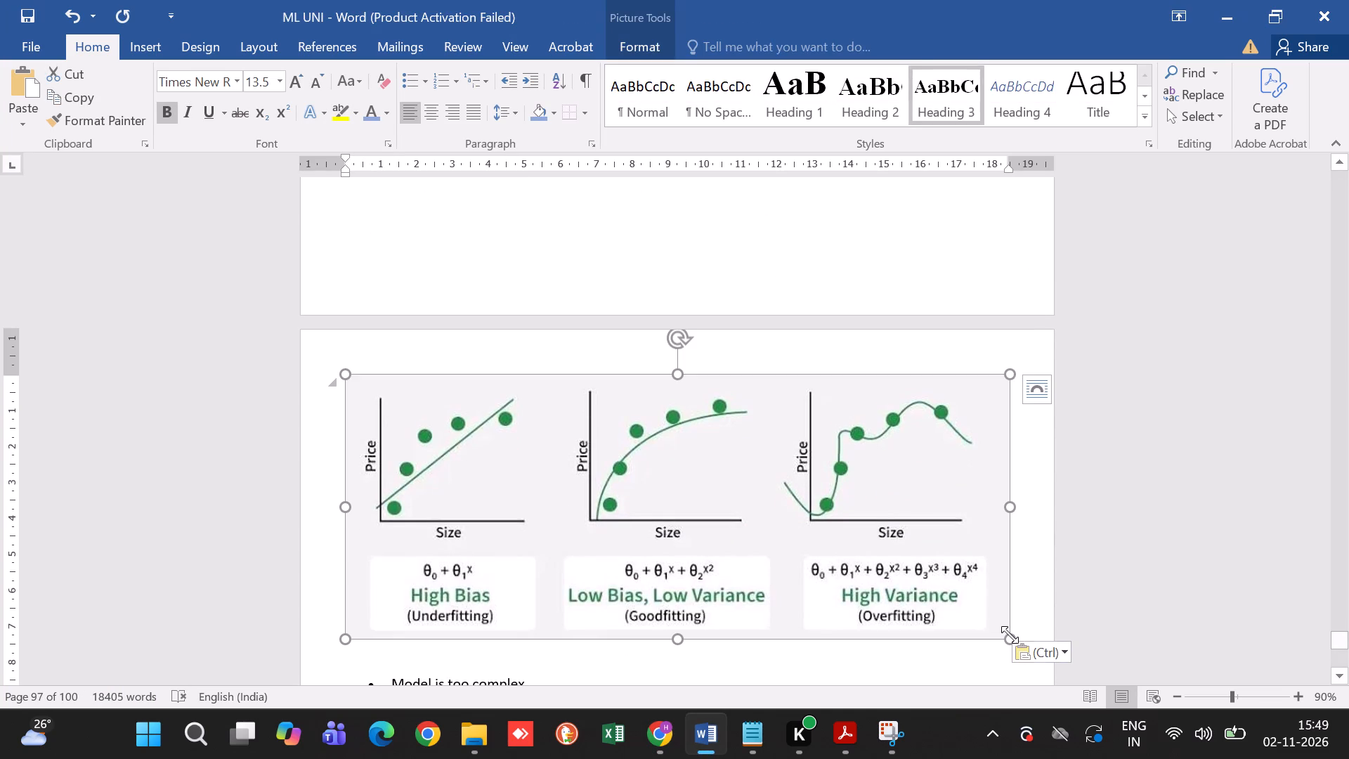
left_click_drag(1010, 635, 654, 484)
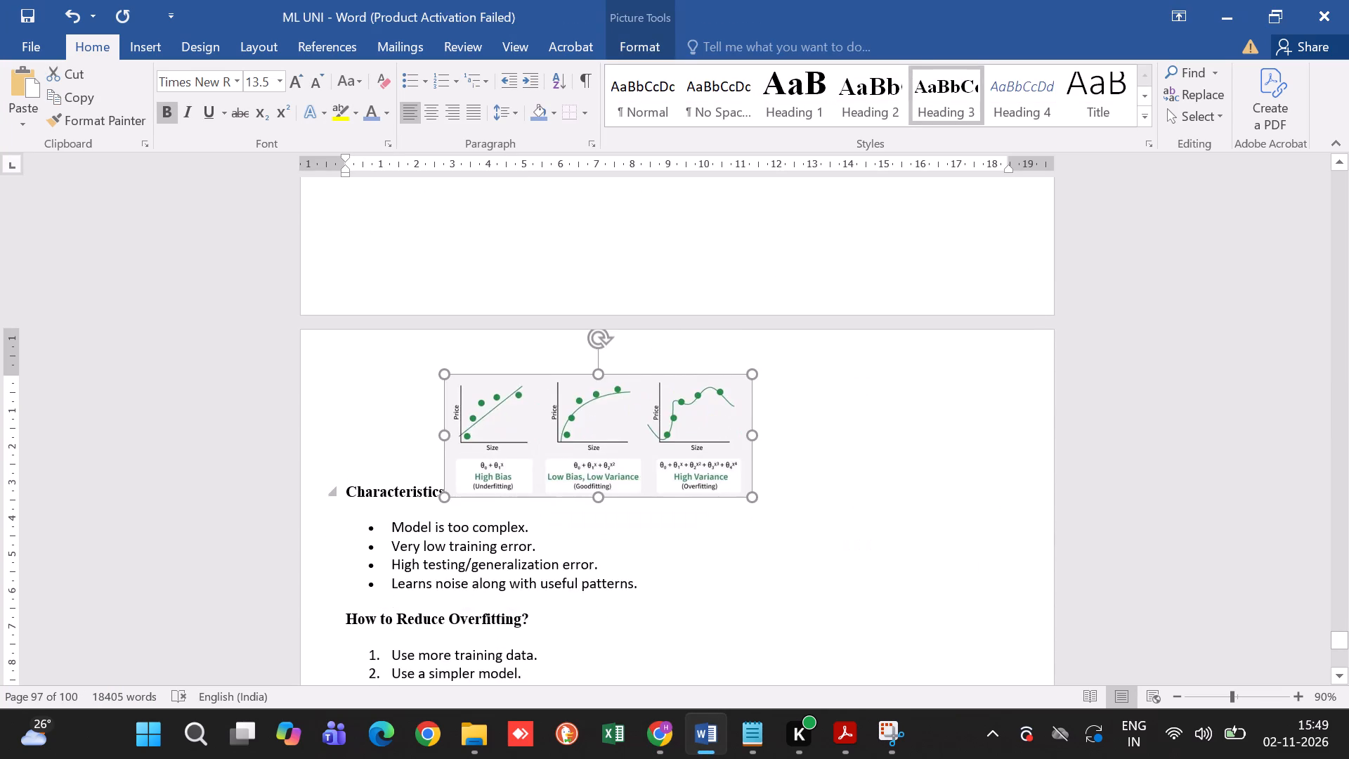
scroll(654, 484, "up", 1)
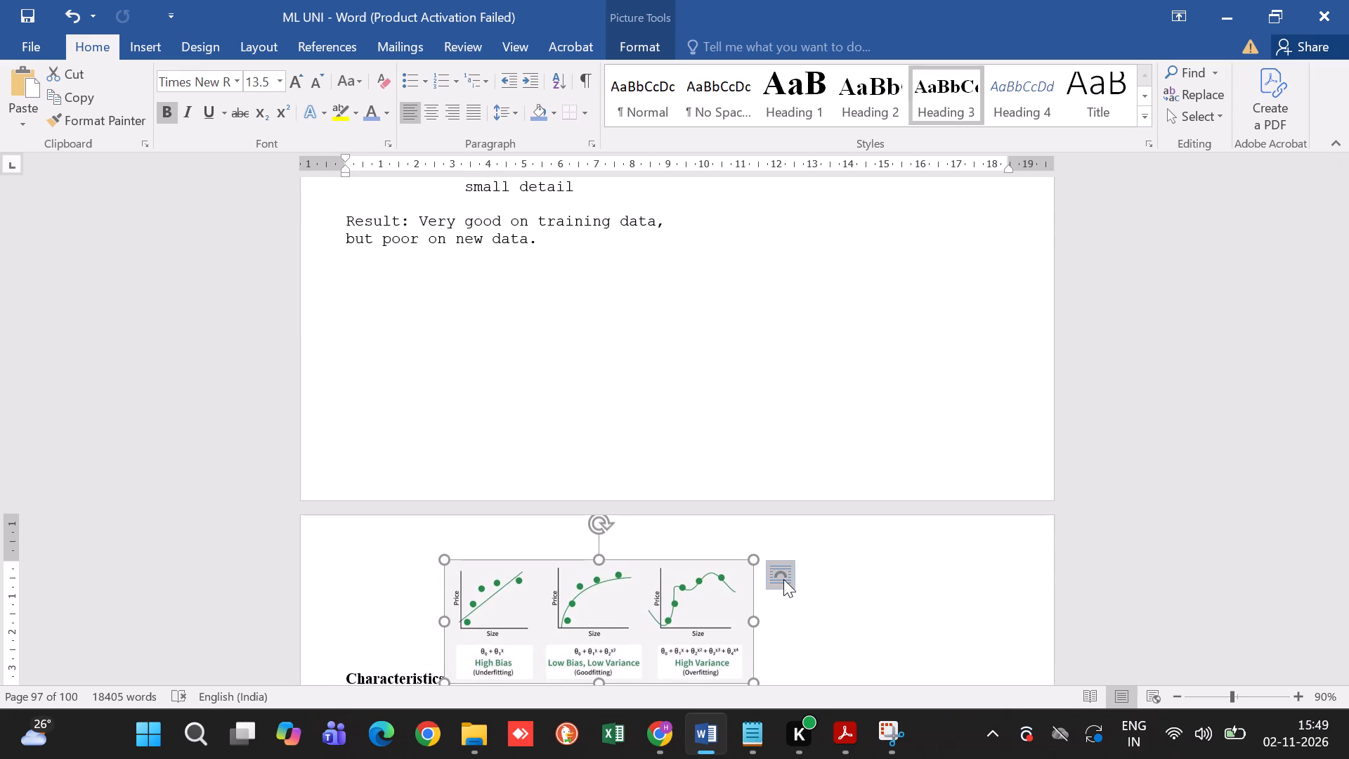
left_click(783, 579)
left_click(936, 540)
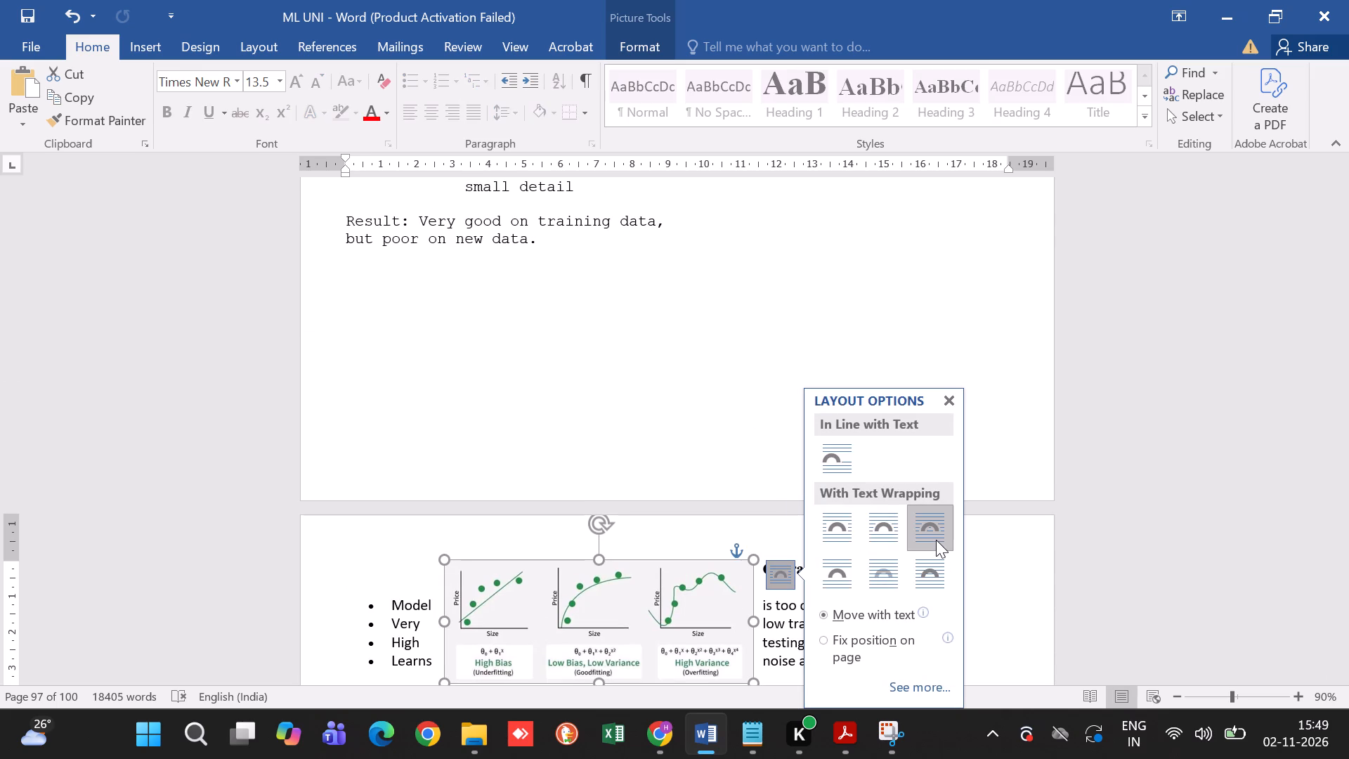
left_click_drag(673, 635, 844, 429)
scroll(844, 429, "up", 1)
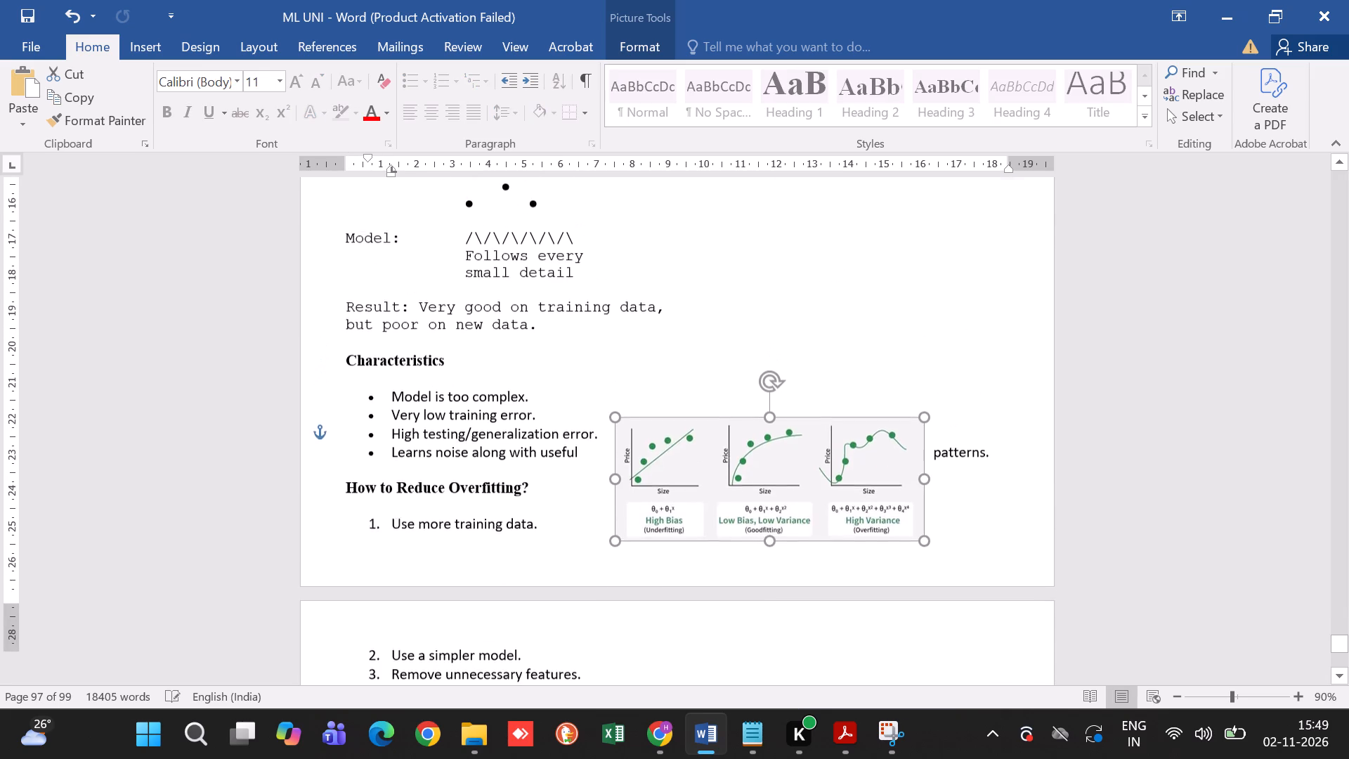
scroll(844, 429, "up", 1)
left_click_drag(807, 545, 904, 356)
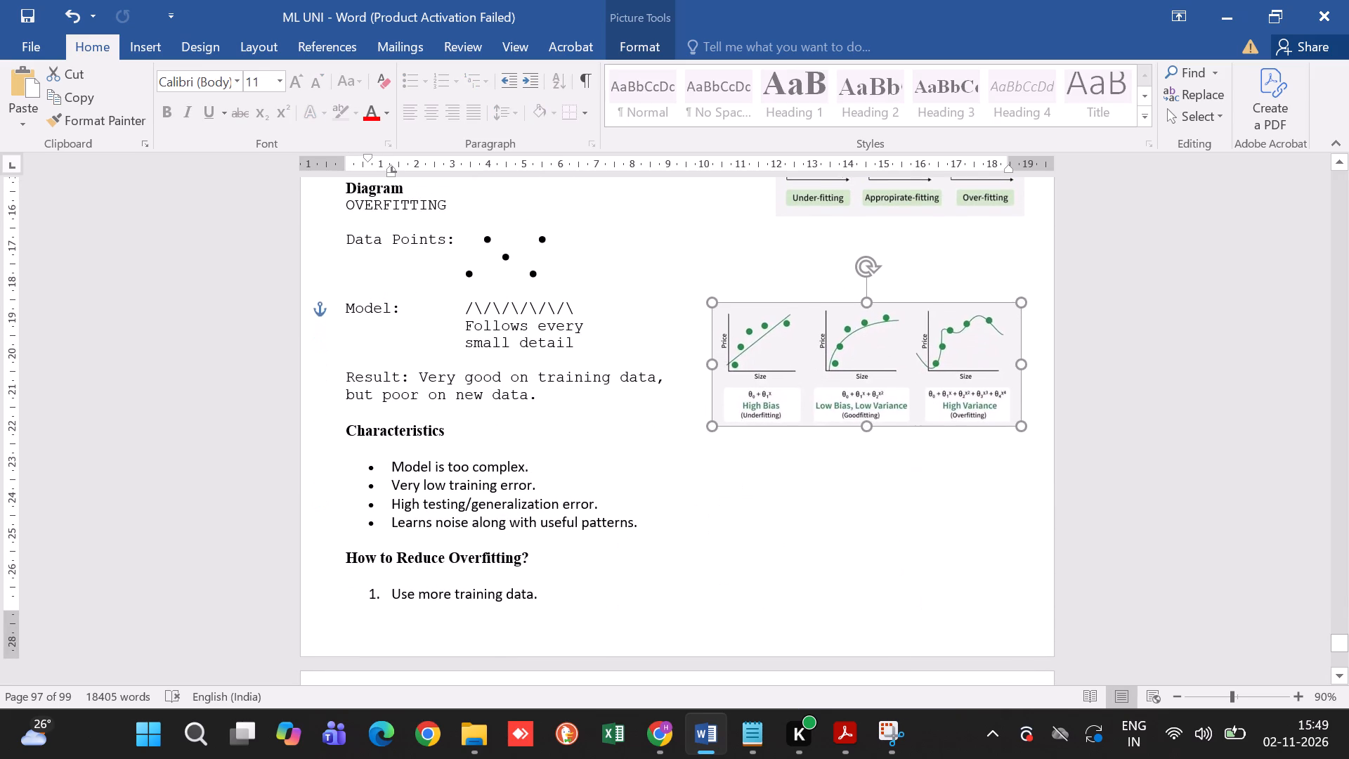
left_click_drag(904, 356, 920, 309)
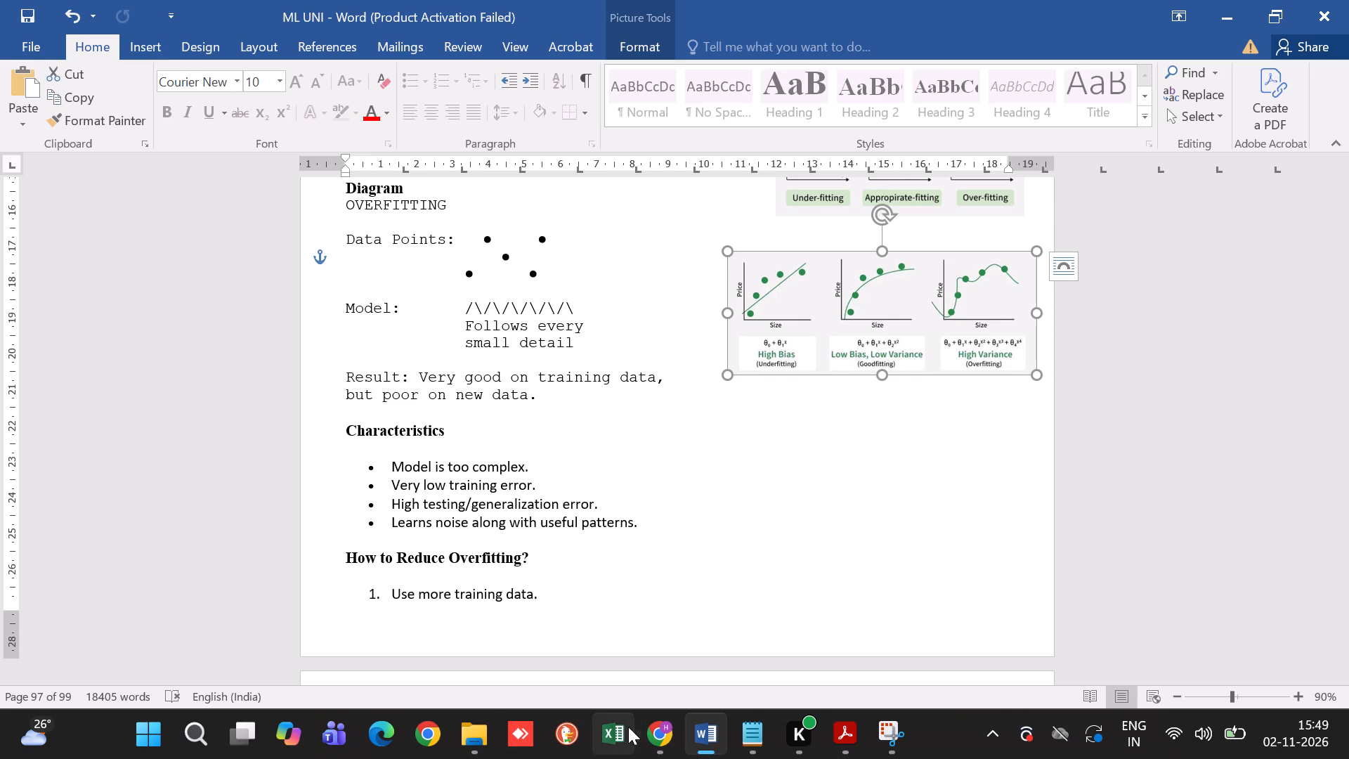
Copy the GeeksforGeeks Optimal Model Complexity error graph from Chrome's Google results and paste it after Word's "Learns noise along with useful patterns." bullet.
left_click(663, 726)
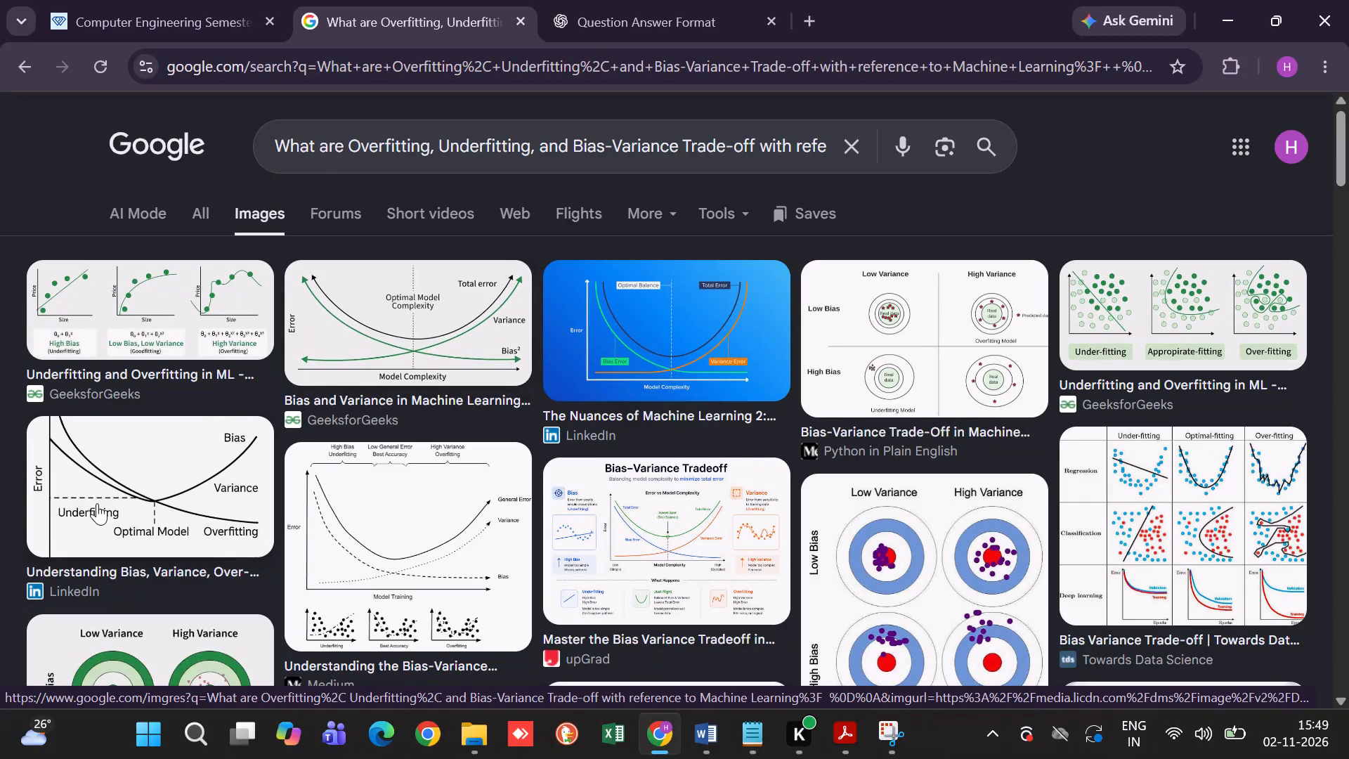
right_click(356, 350)
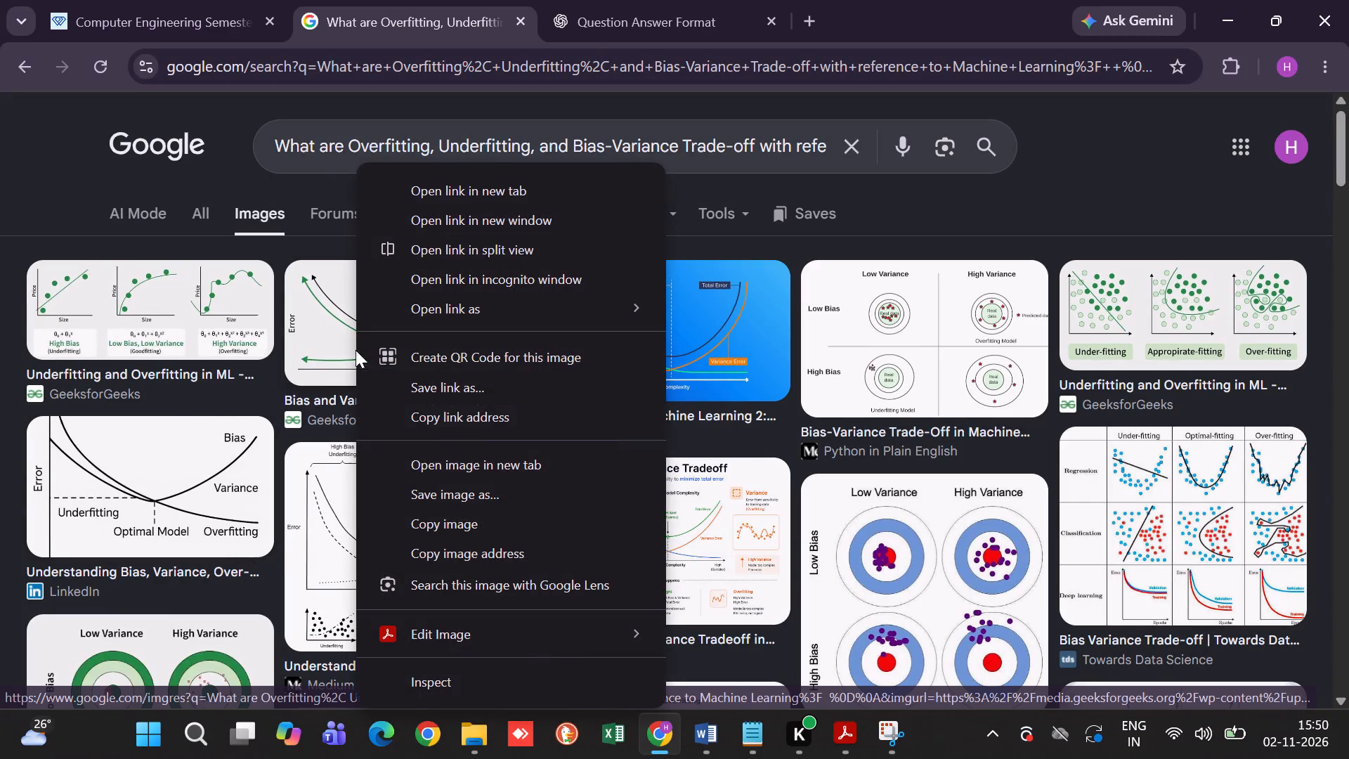
left_click(457, 518)
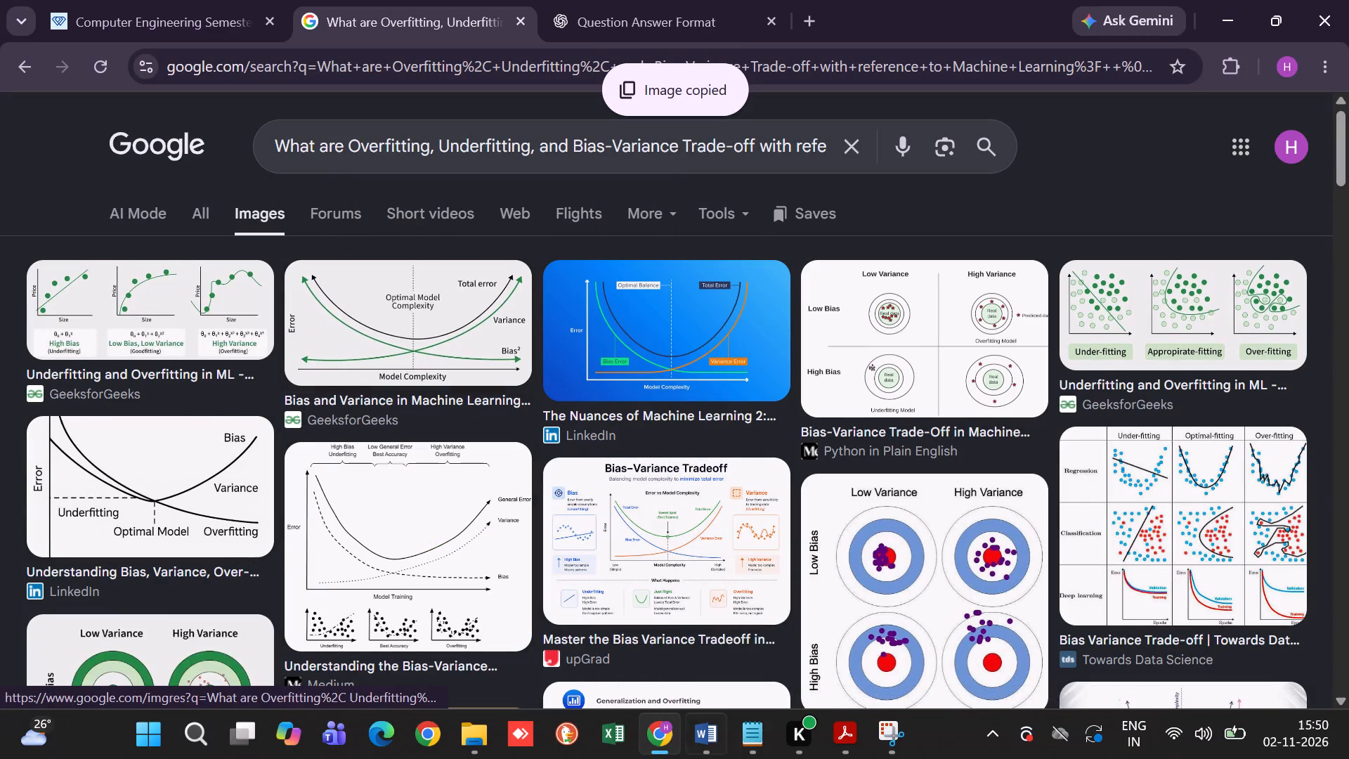
left_click(696, 758)
left_click(746, 547)
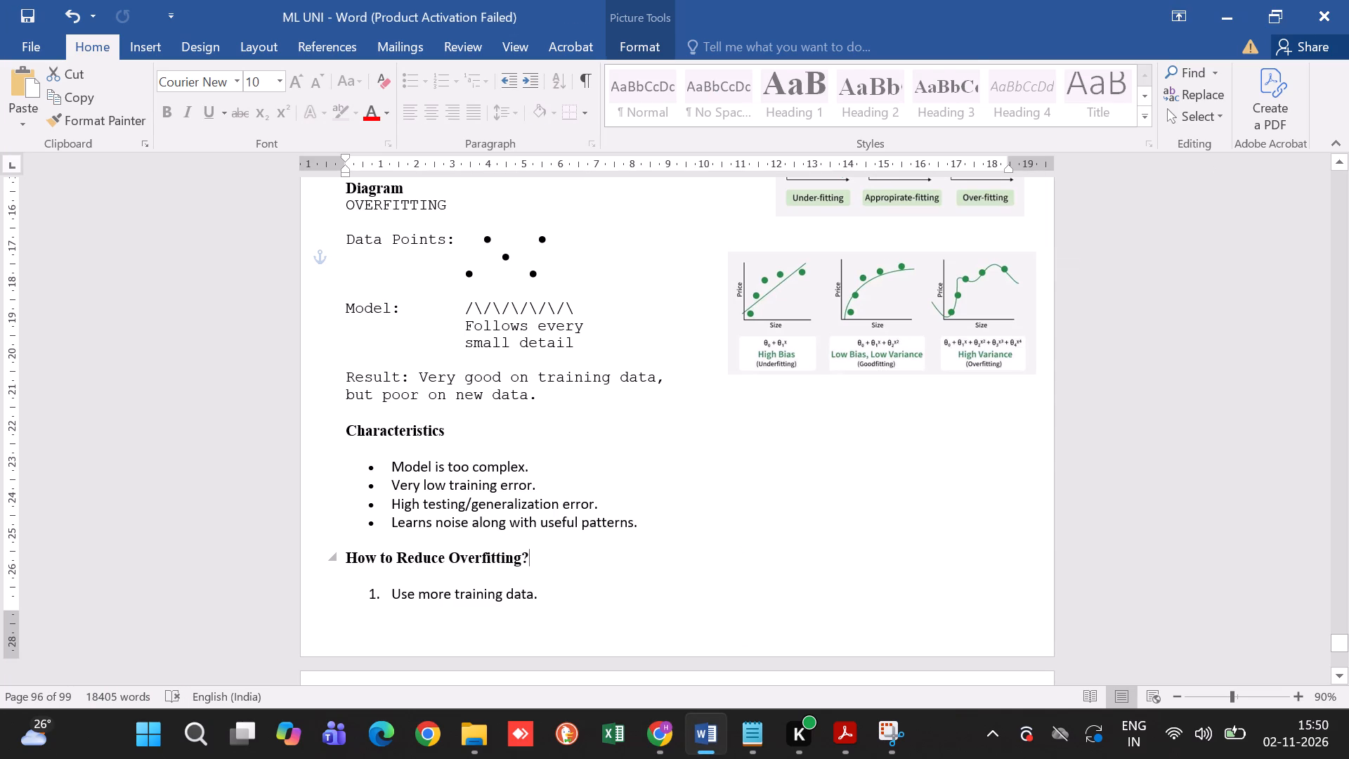
left_click(672, 521)
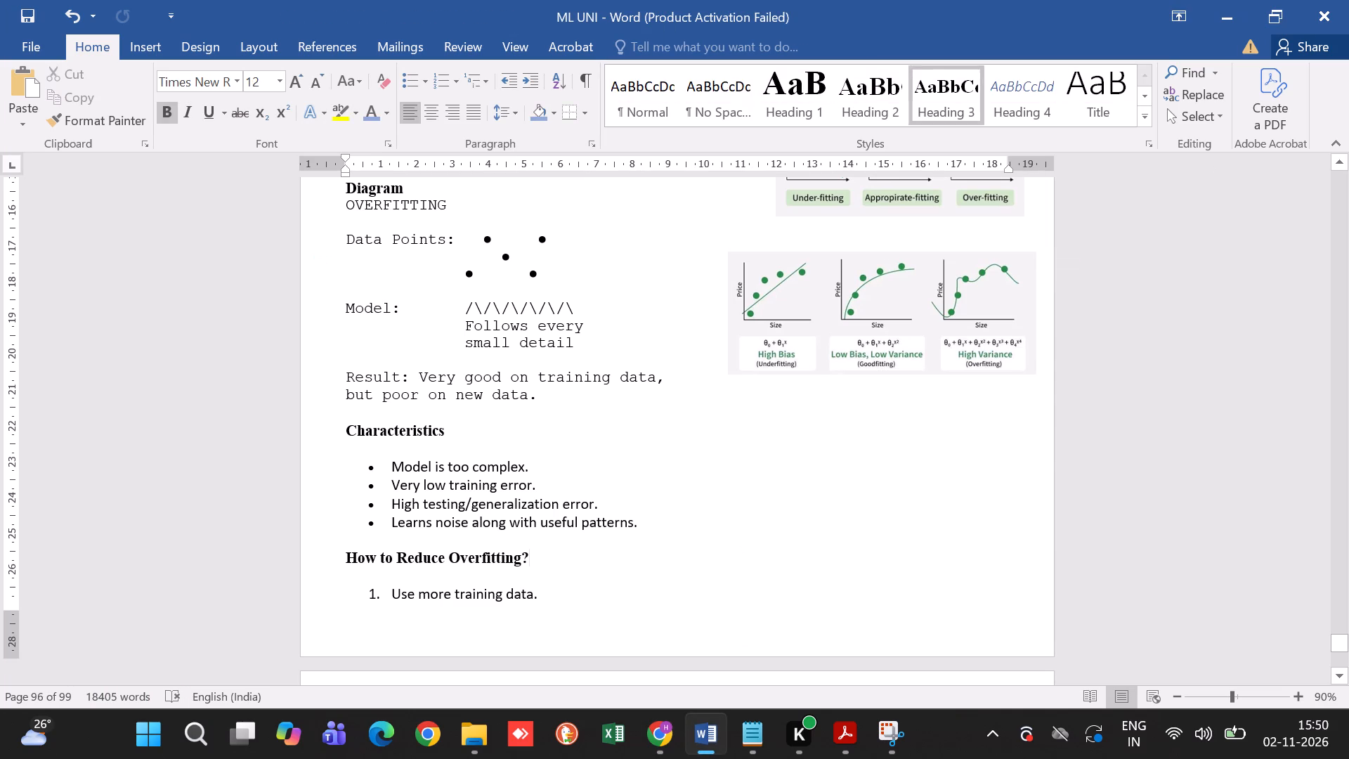
key("ctrl+v")
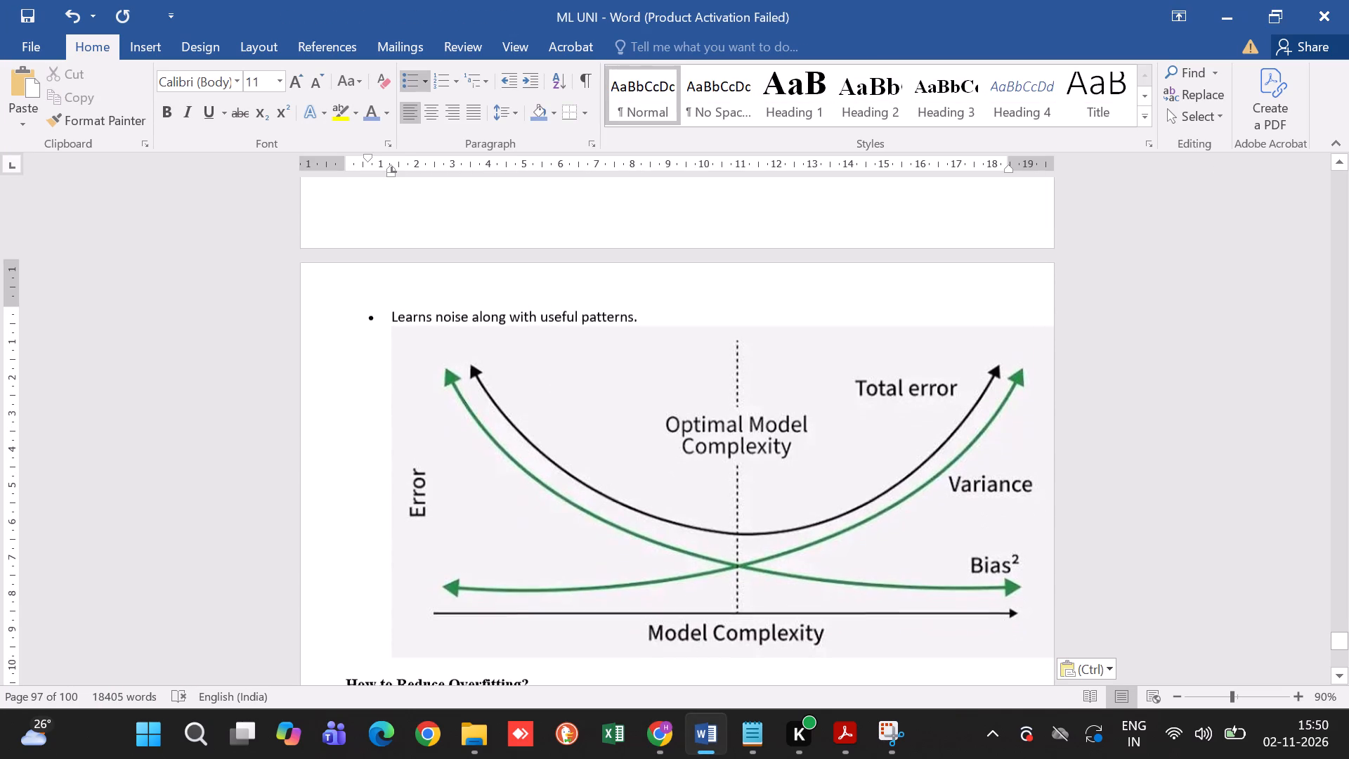
Shrink the Optimal Model Complexity graph to about 8.5 cm wide, set its wrapping to Through, and place it beside the "How to Reduce Underfitting?" list.
left_click(740, 543)
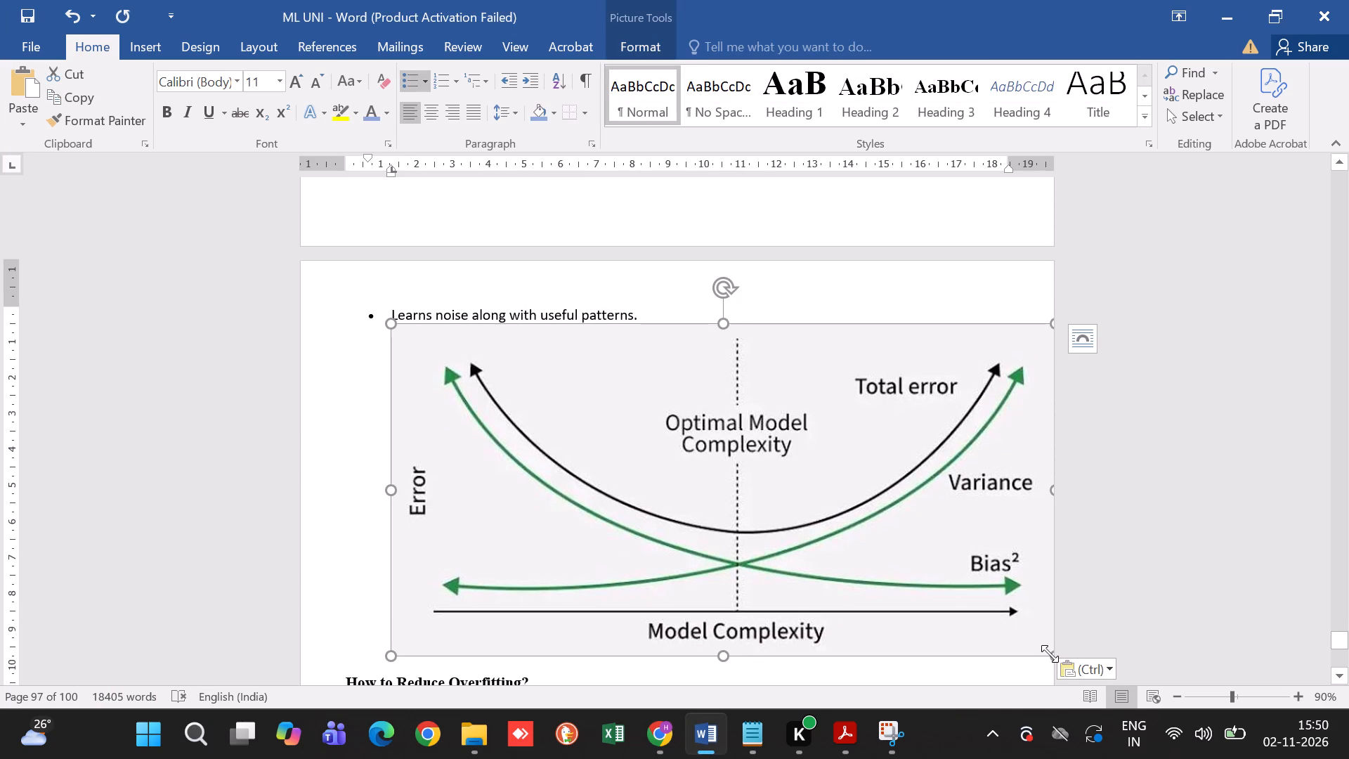
left_click_drag(1050, 654, 717, 439)
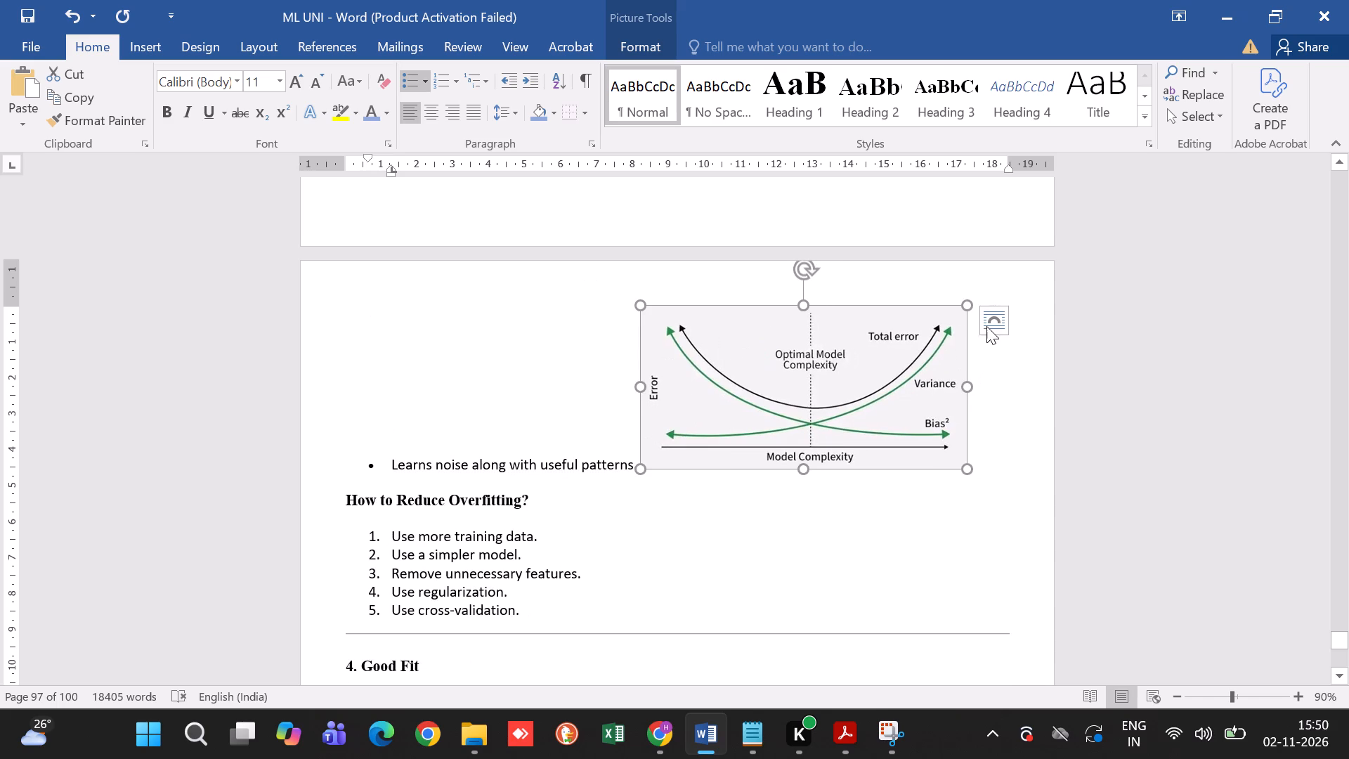
left_click(991, 320)
left_click(1141, 445)
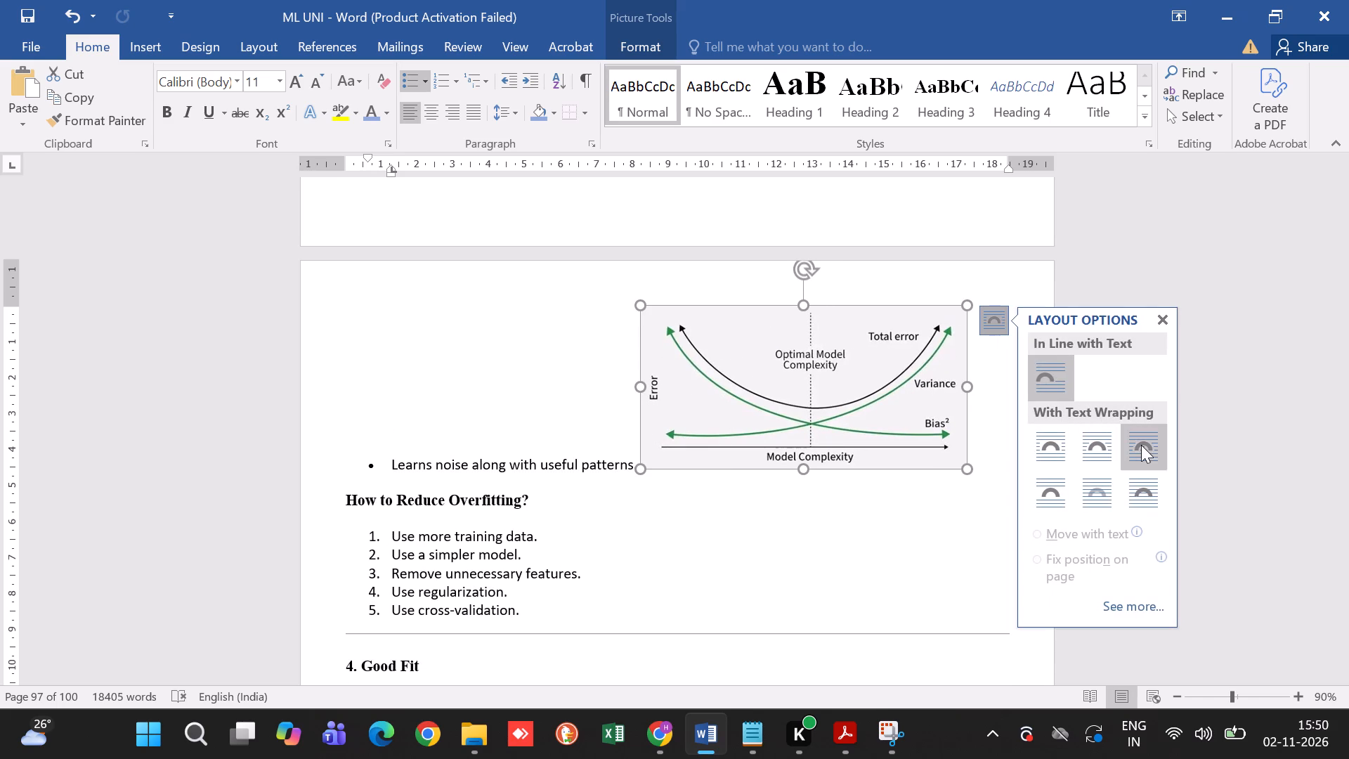
left_click_drag(899, 393, 949, 370)
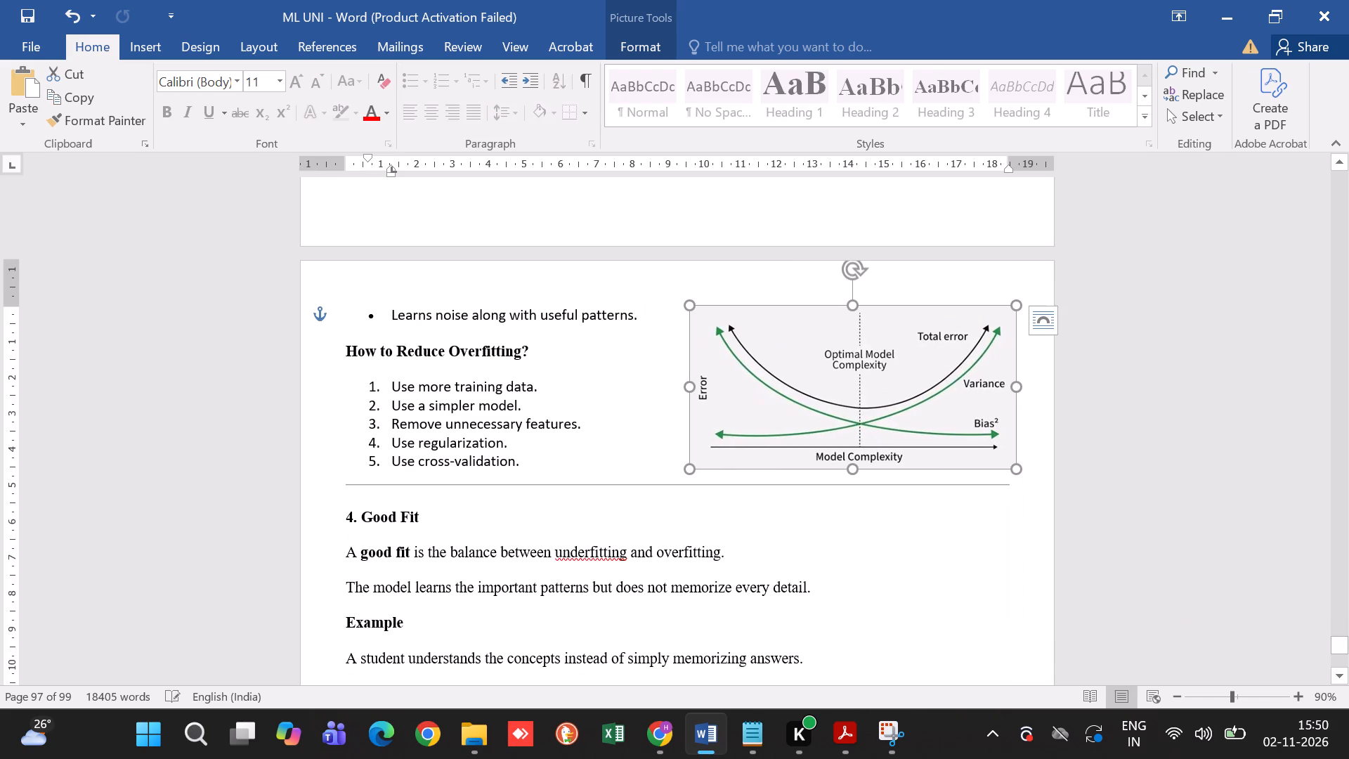
left_click_drag(686, 305, 712, 315)
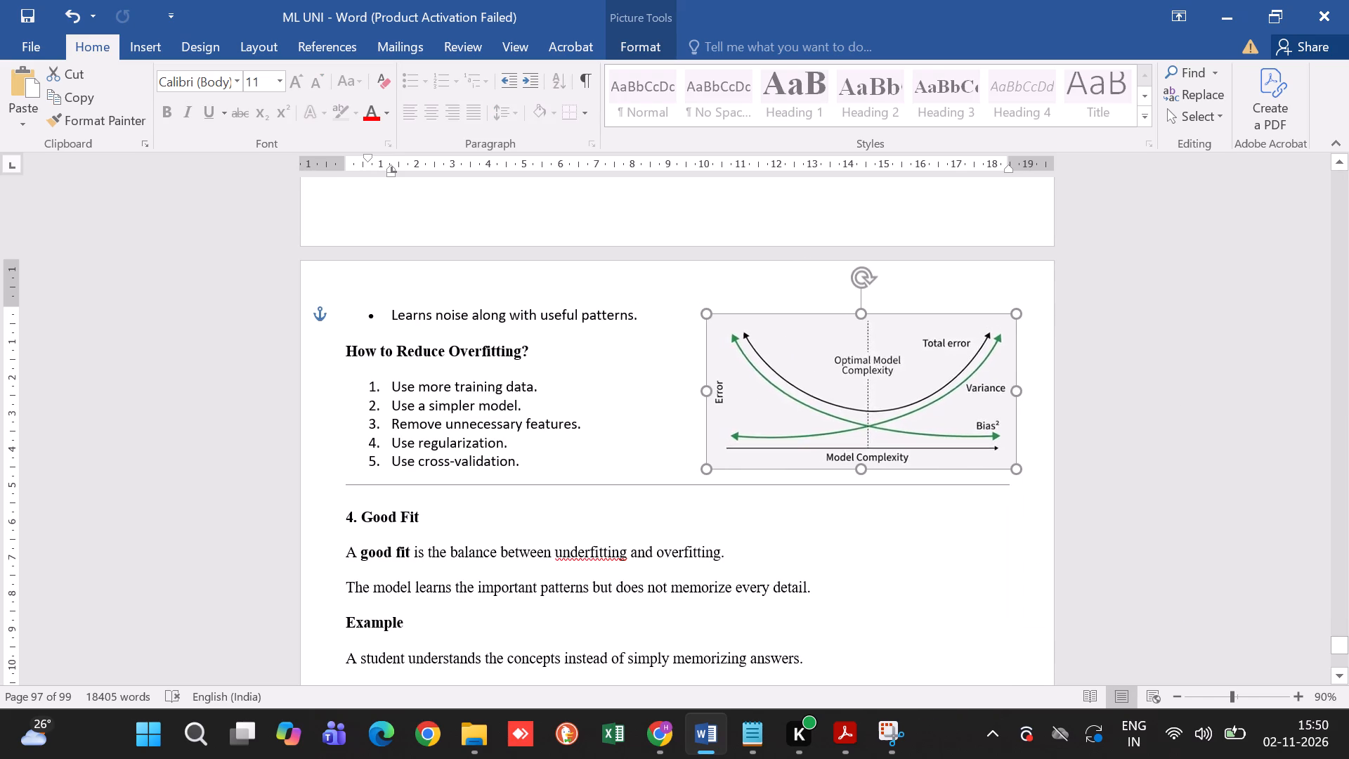
scroll(697, 618, "right", 1)
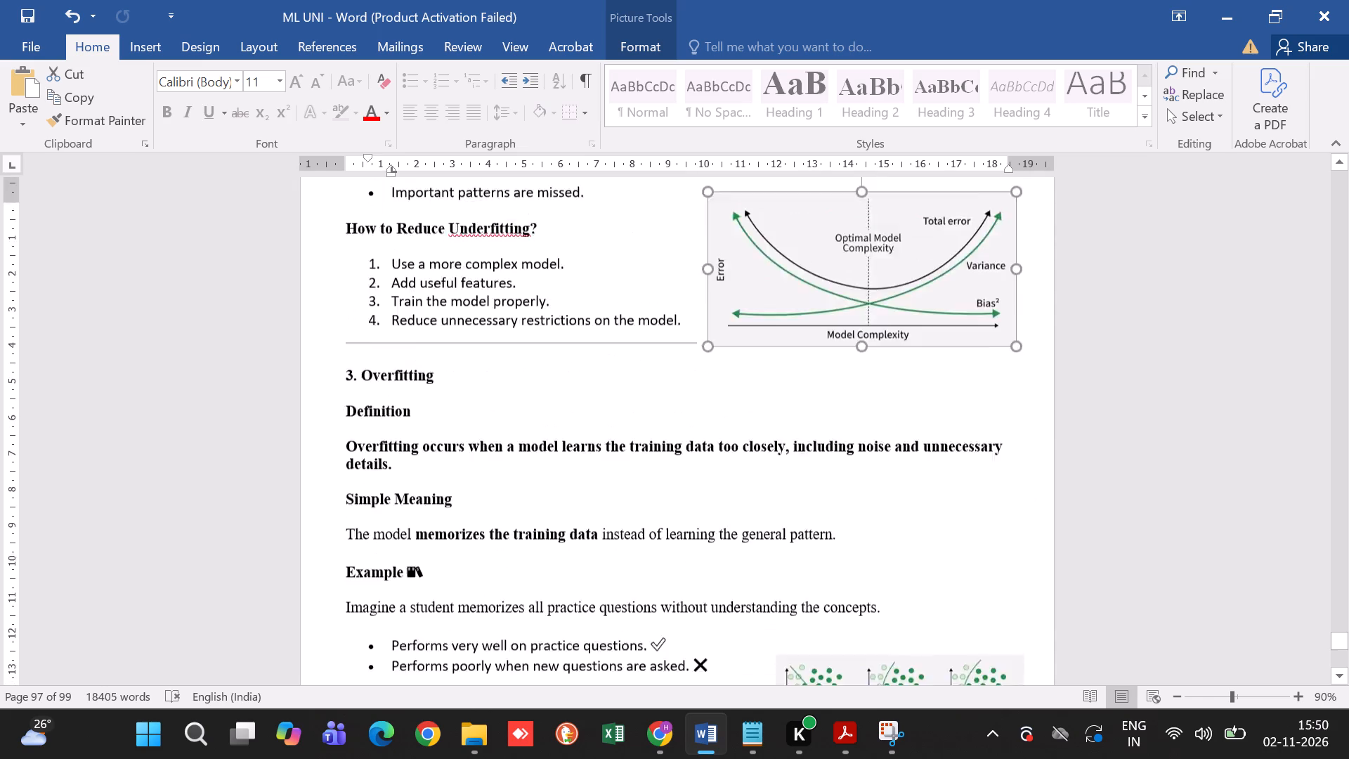
scroll(697, 618, "right", 1)
scroll(697, 618, "up", 1)
left_click_drag(871, 434, 872, 431)
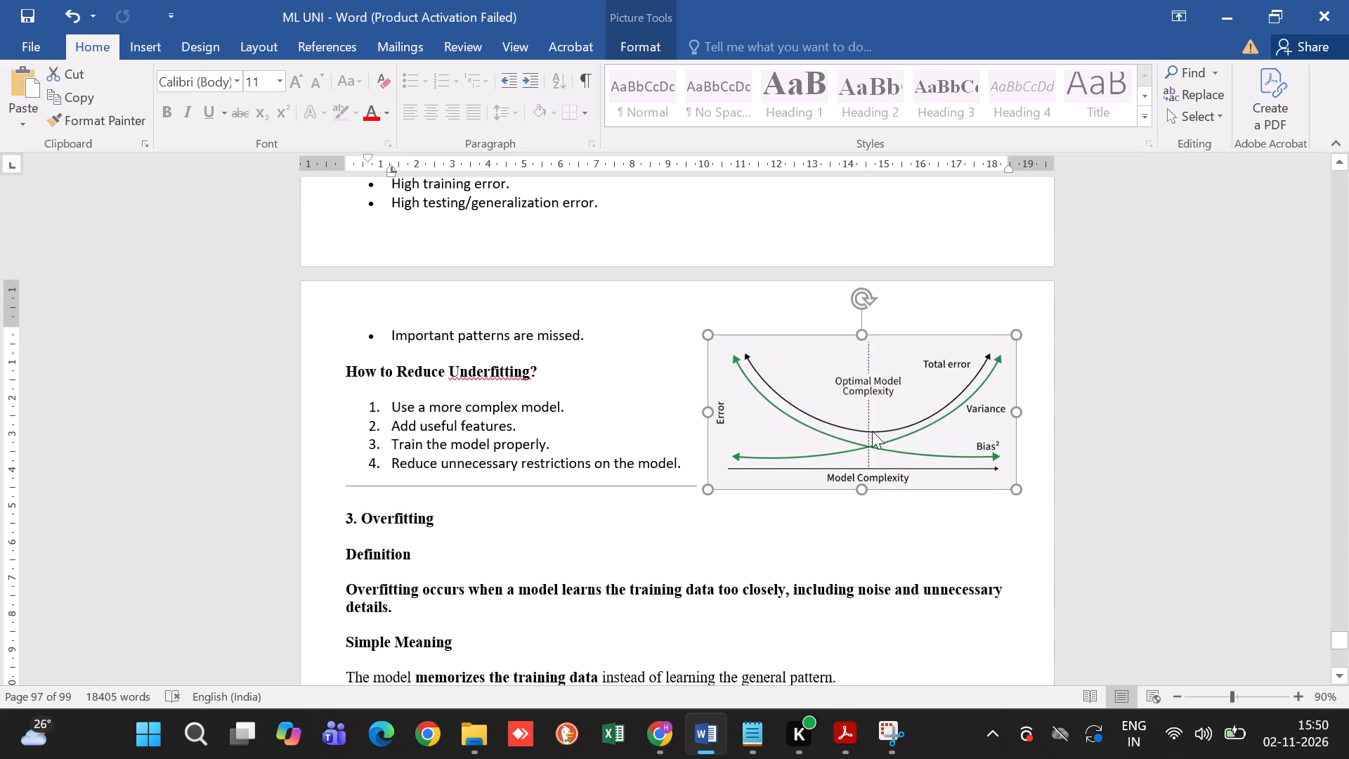
left_click_drag(872, 431, 896, 375)
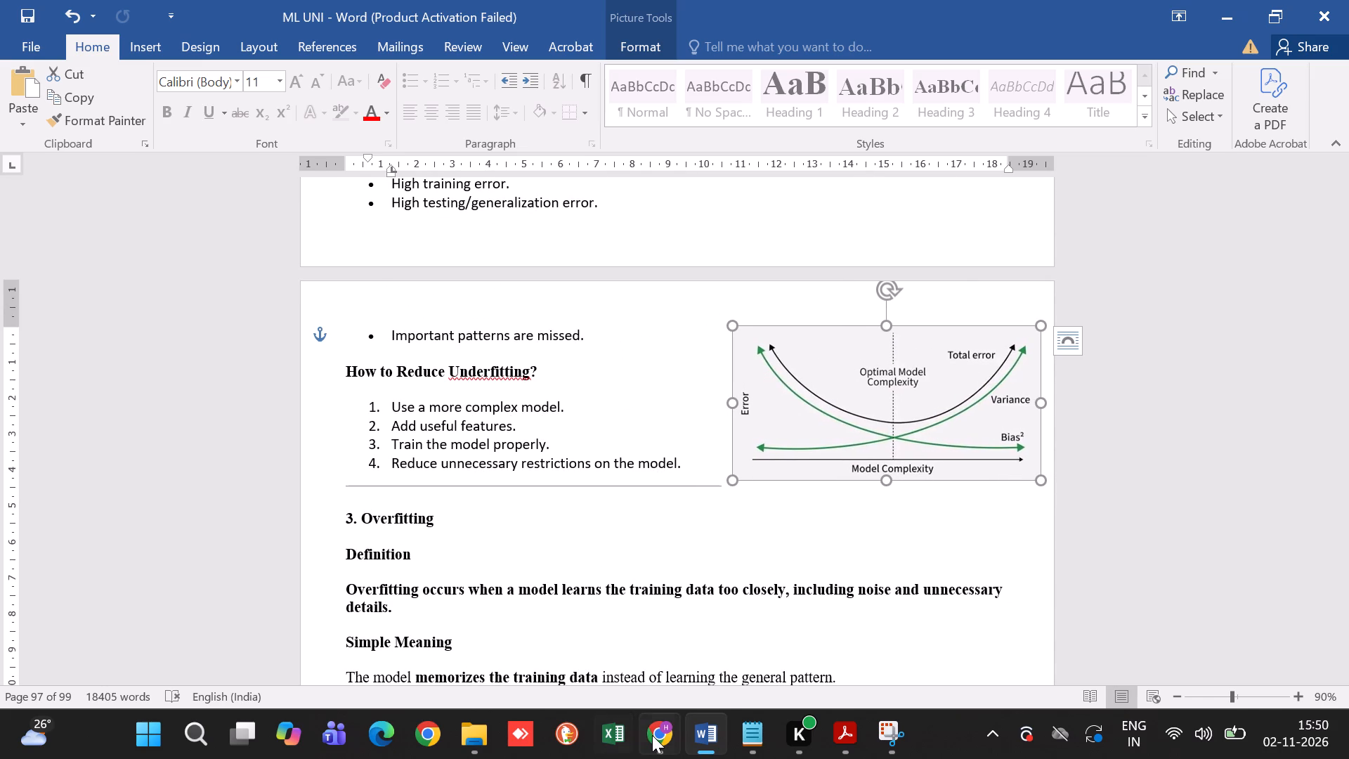
Copy the Towards Data Science bias-variance bullseye image from Chrome's Google results and paste it at the underfitting "Example" heading in Word.
left_click(652, 735)
scroll(676, 583, "down", 1)
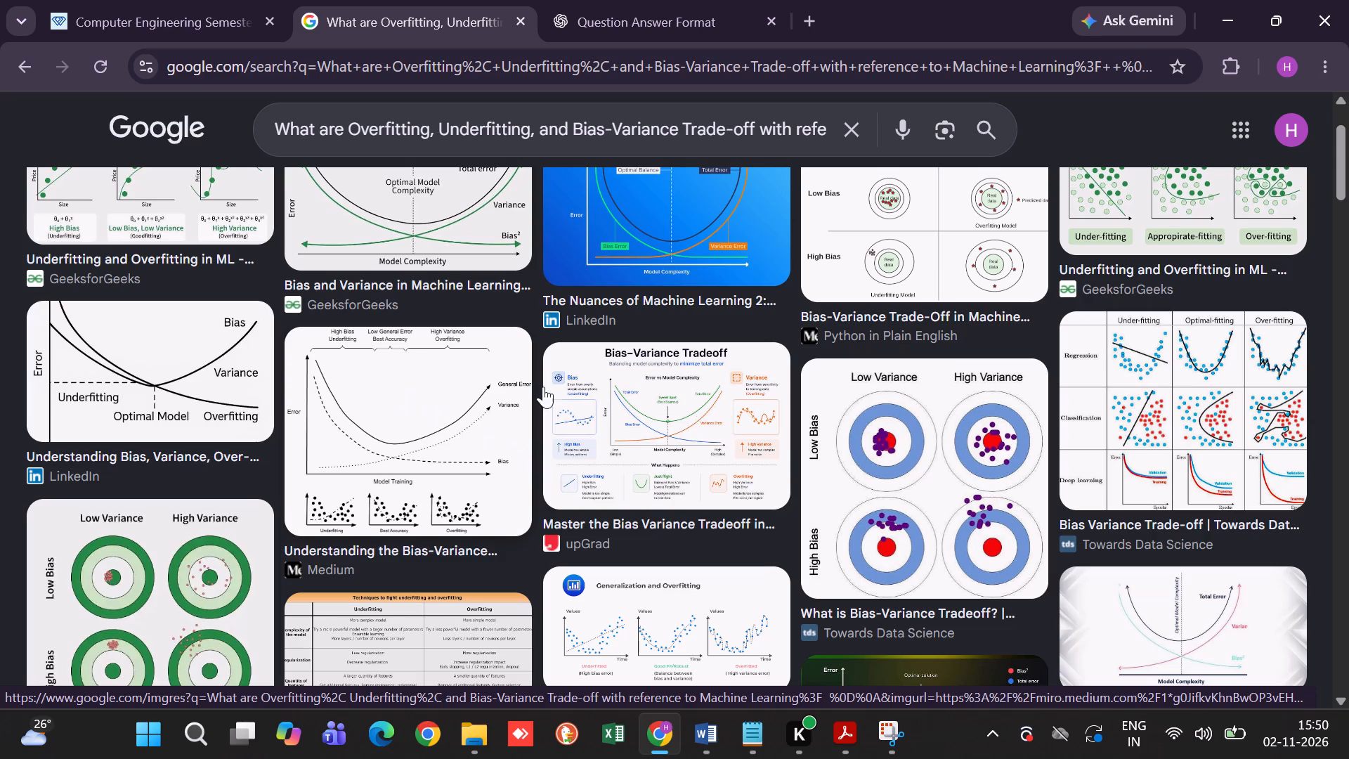
right_click(909, 475)
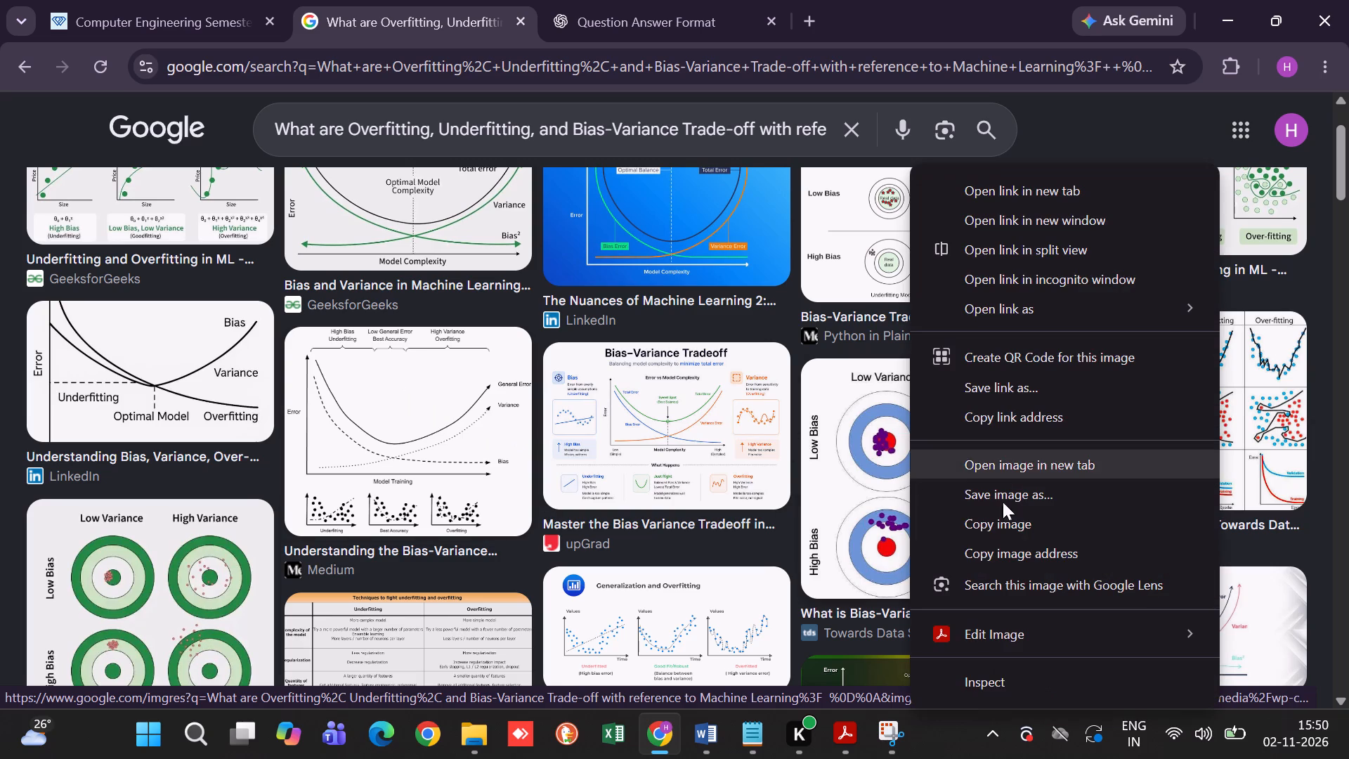
left_click(1012, 524)
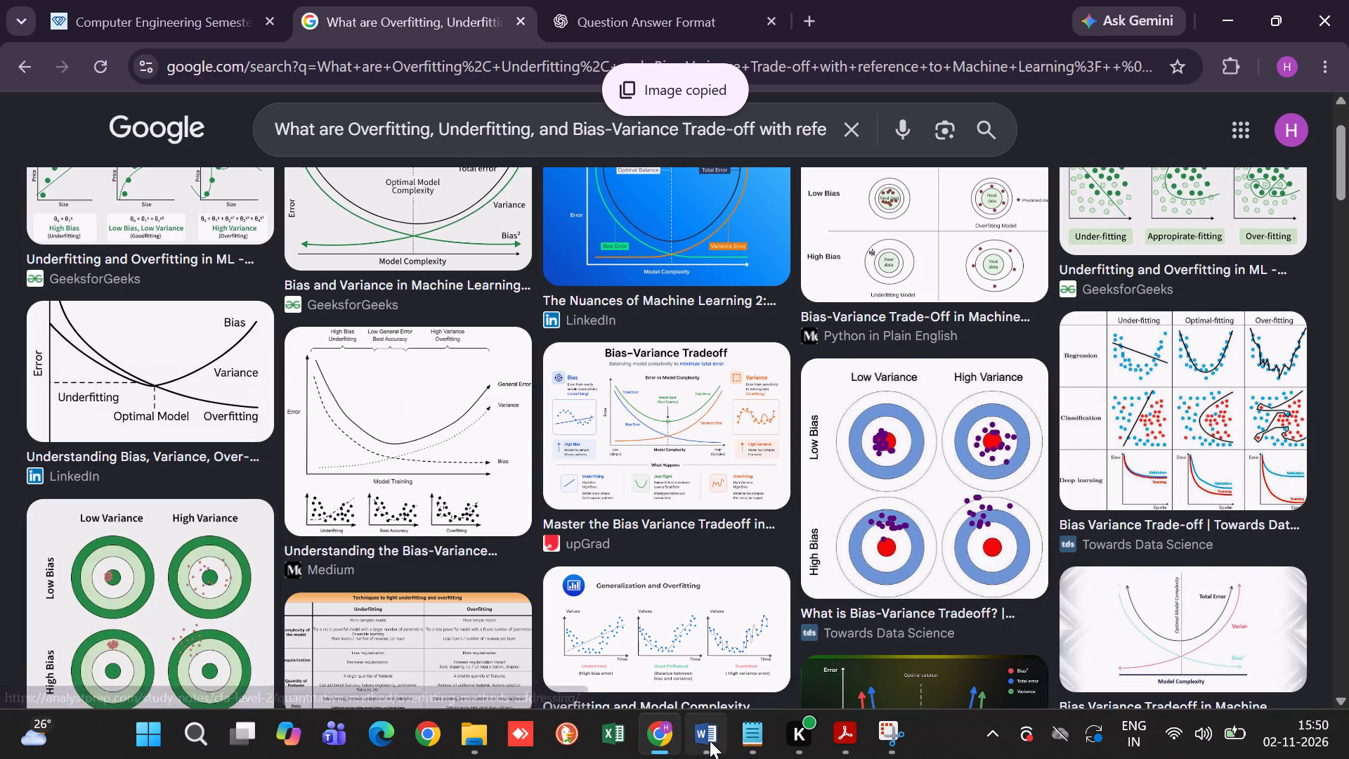
left_click(710, 741)
scroll(801, 481, "down", 1)
scroll(801, 481, "up", 1)
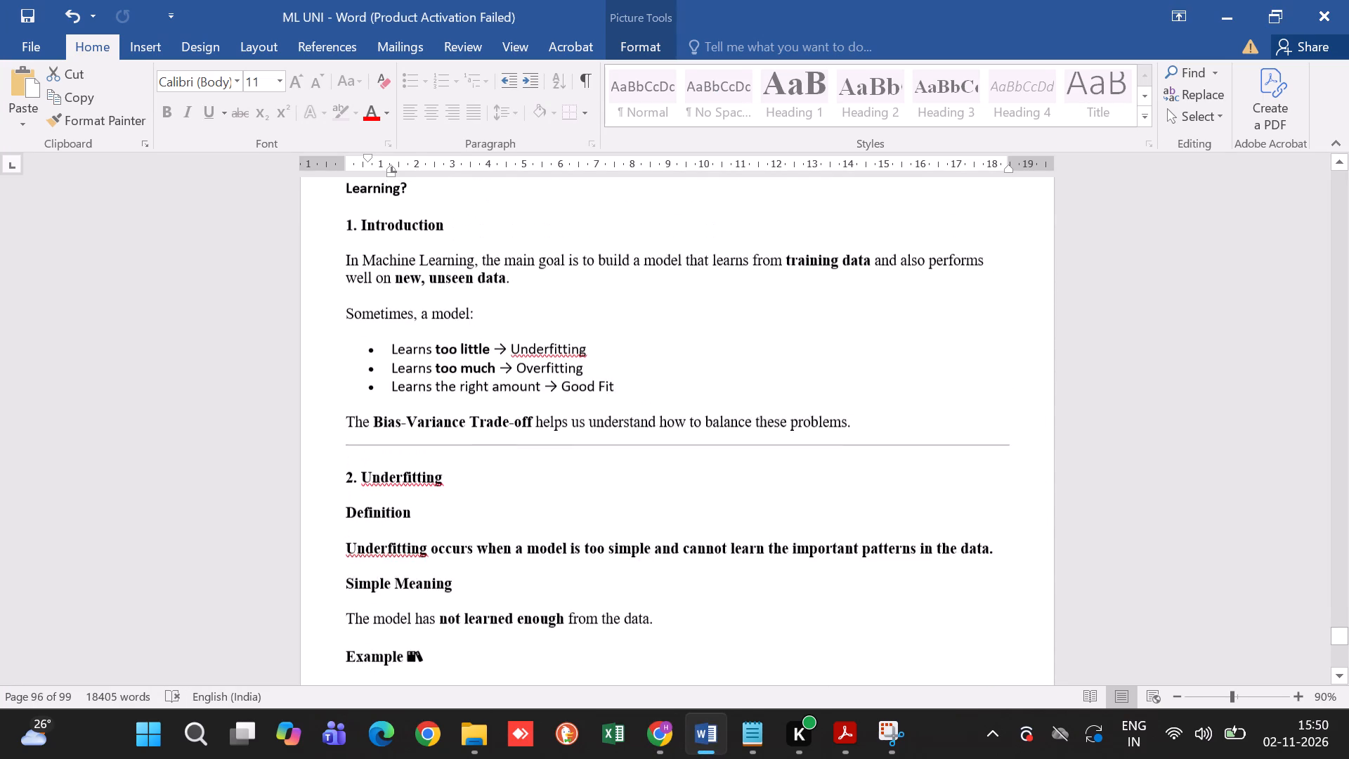
scroll(801, 481, "up", 1)
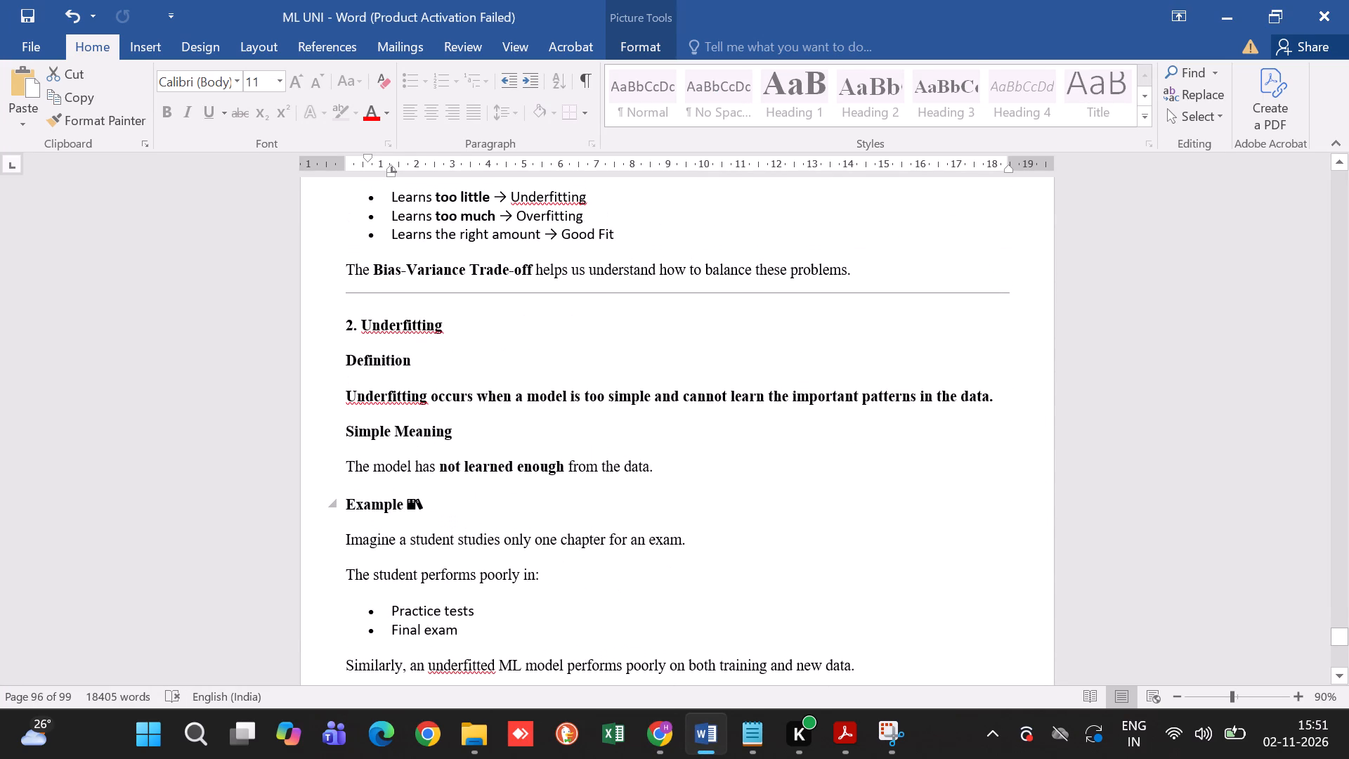
left_click(698, 478)
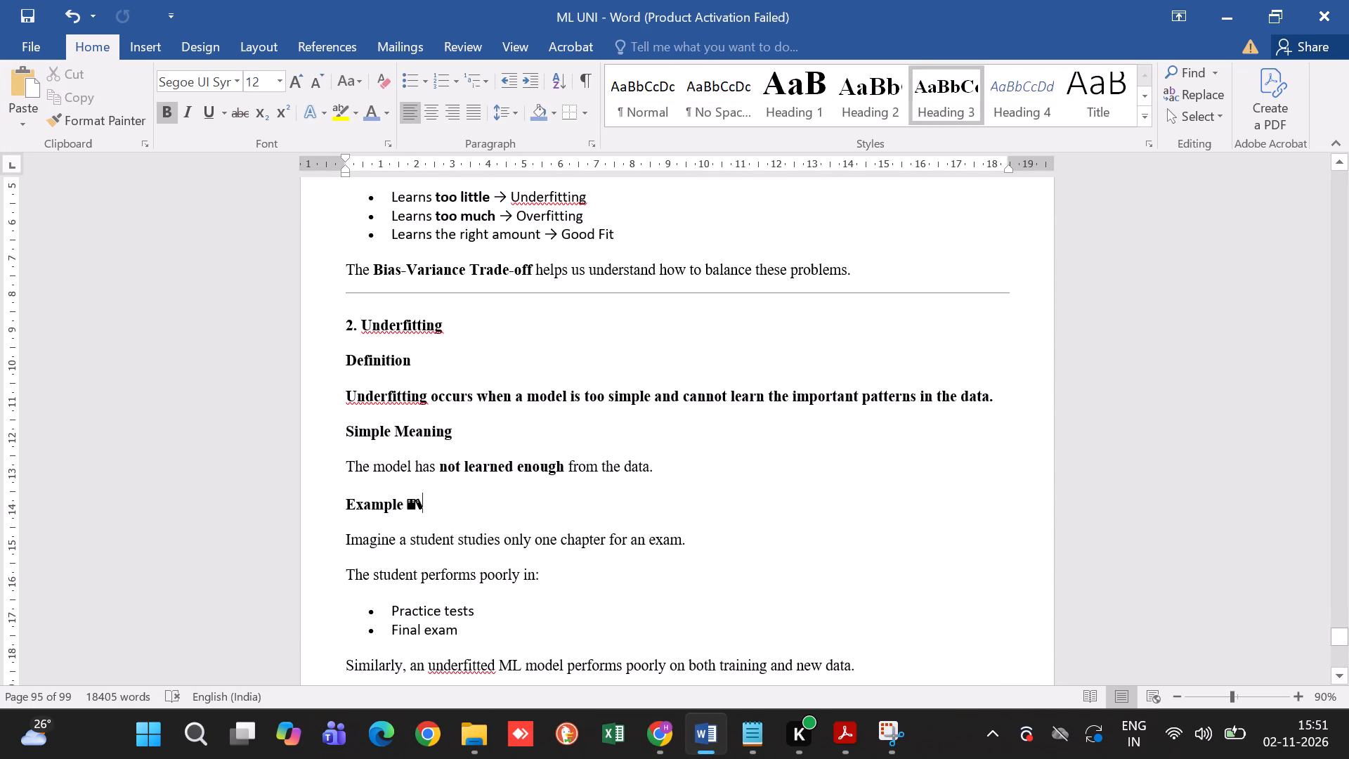
key("ctrl+v")
Shrink the bullseye image to about 6 cm wide, set its wrapping to Through, and place it beside the underfitting Simple Meaning and Example text.
left_click(698, 468)
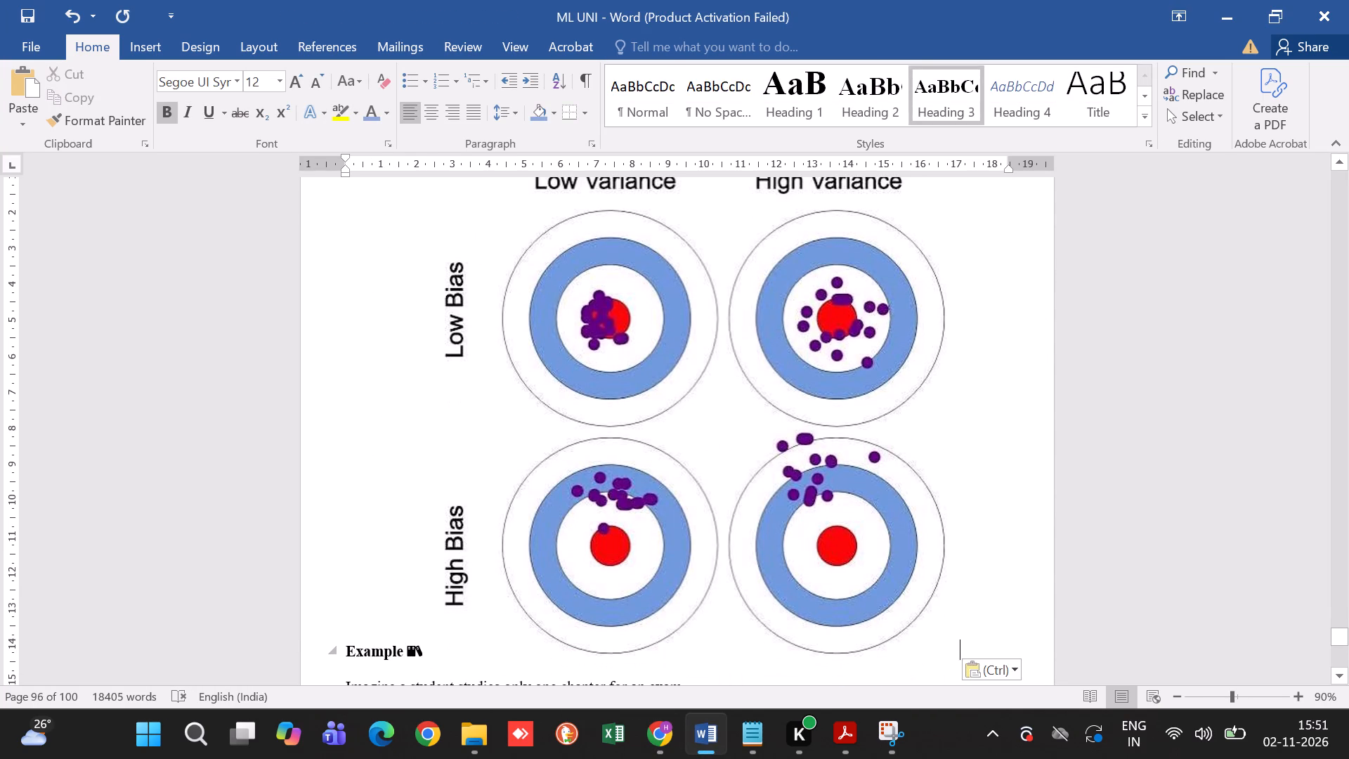
left_click_drag(956, 656, 922, 590)
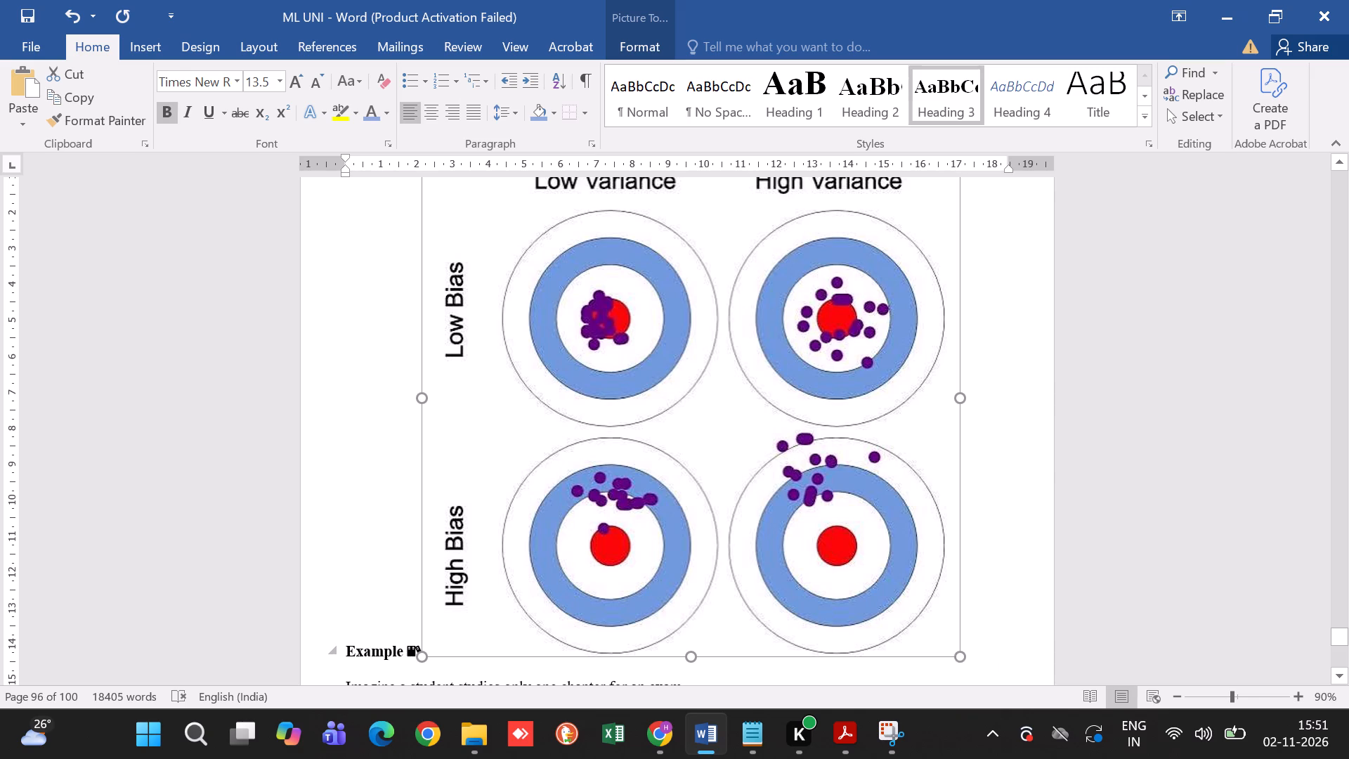
left_click_drag(922, 590, 711, 307)
scroll(711, 307, "up", 2)
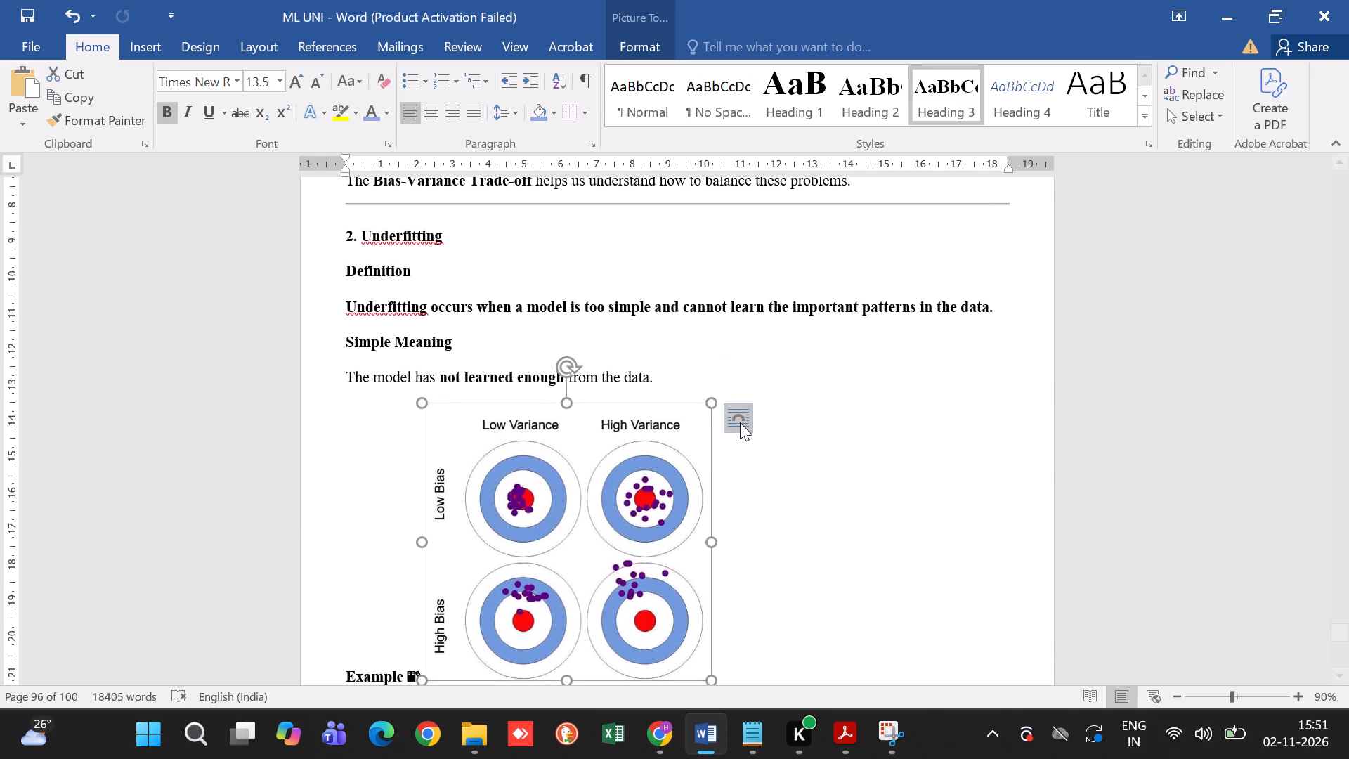
left_click(741, 422)
left_click(903, 545)
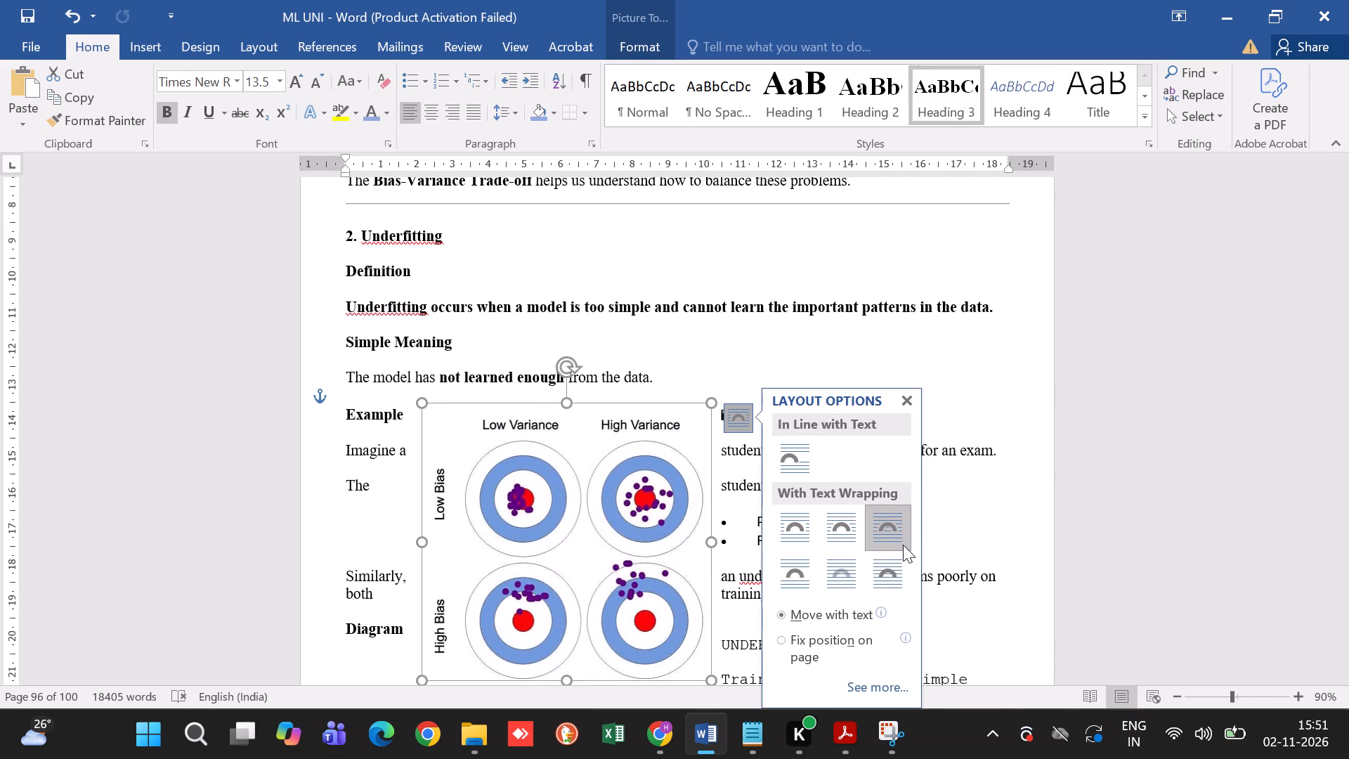
left_click_drag(554, 463, 864, 390)
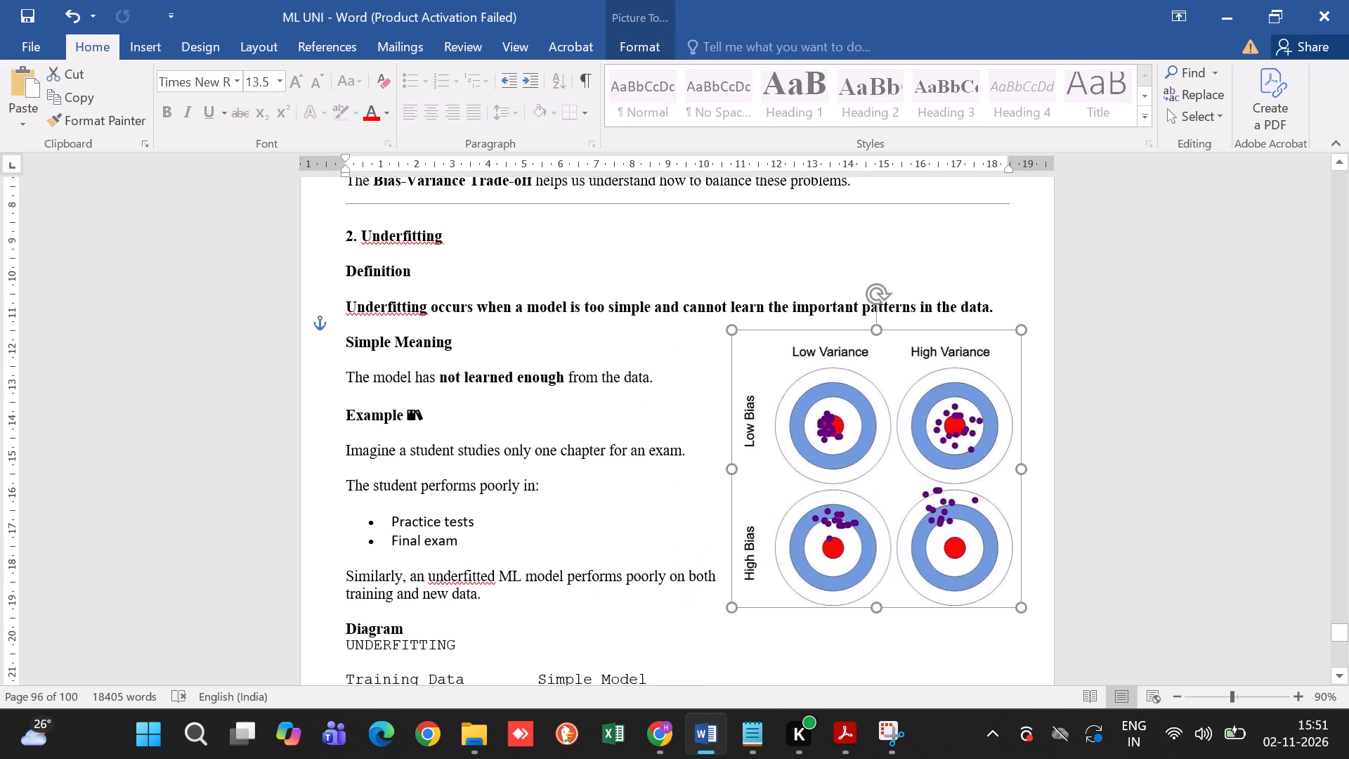
left_click_drag(730, 327, 801, 363)
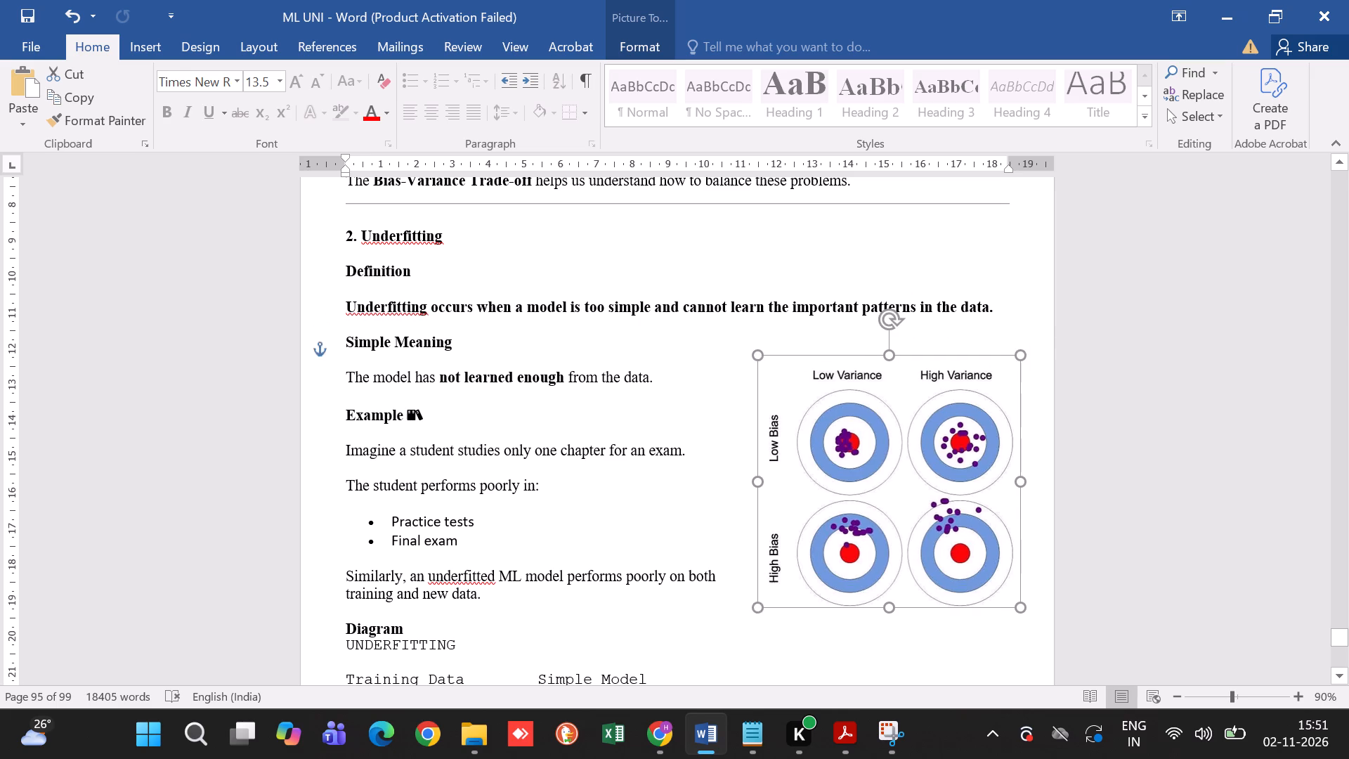
left_click_drag(801, 363, 824, 370)
left_click_drag(891, 493, 915, 465)
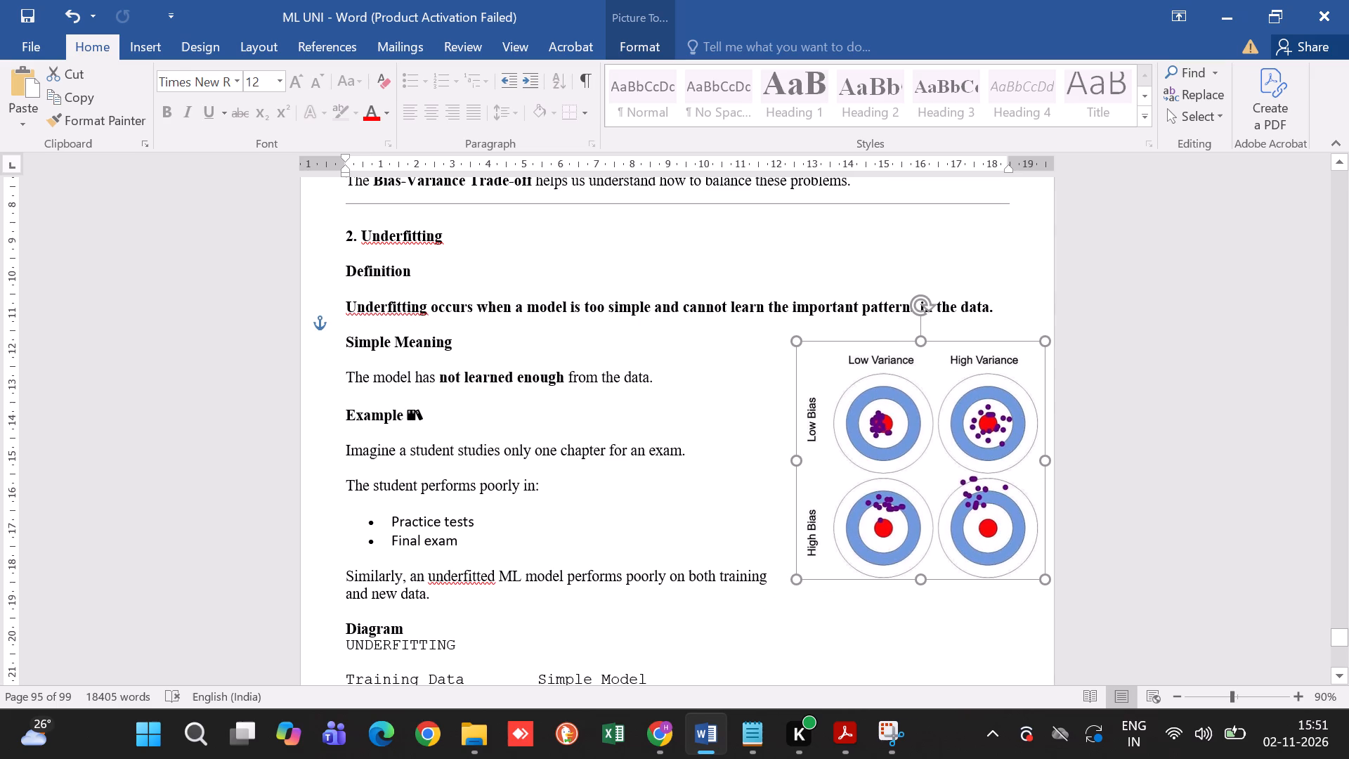
left_click_drag(915, 465, 927, 460)
left_click_drag(804, 335, 859, 370)
left_click_drag(919, 439, 874, 392)
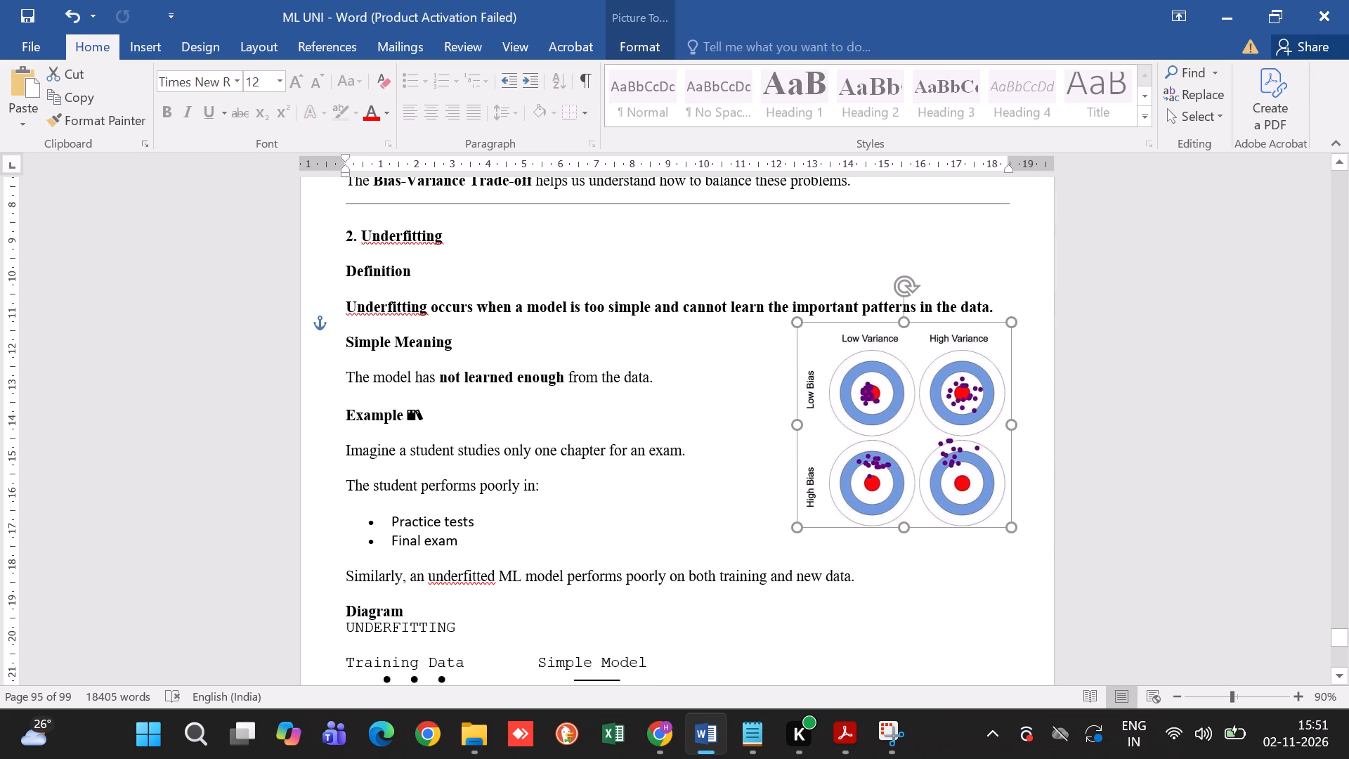
Nudge the bias-variance bullseye image slightly down and outward beside the underfitting Simple Meaning and Example text.
left_click_drag(874, 392, 878, 399)
Remove the space before paragraphs in the Q.21 Introduction, from its heading through the "Bias-Variance Trade-off helps us understand" sentence.
scroll(788, 495, "down", 5)
scroll(788, 495, "up", 3)
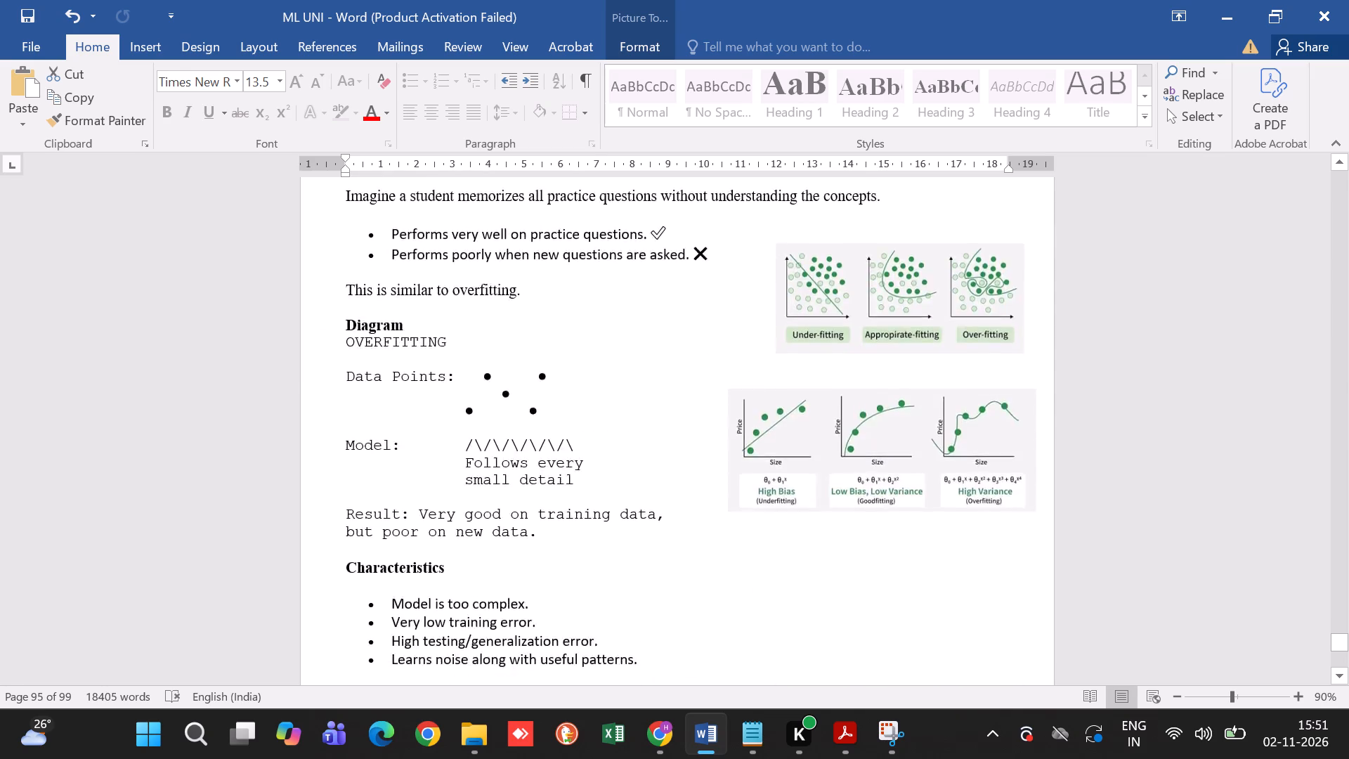
scroll(788, 495, "up", 3)
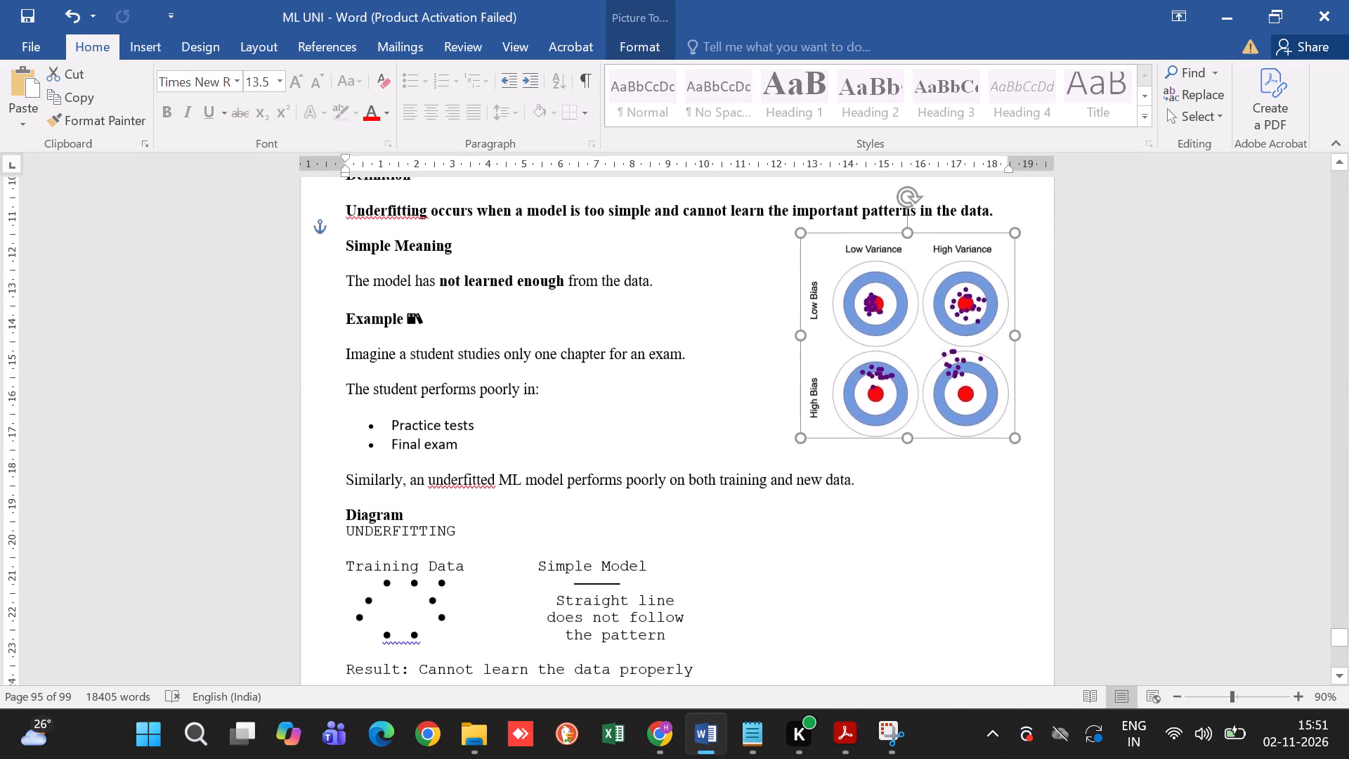
scroll(788, 495, "up", 1)
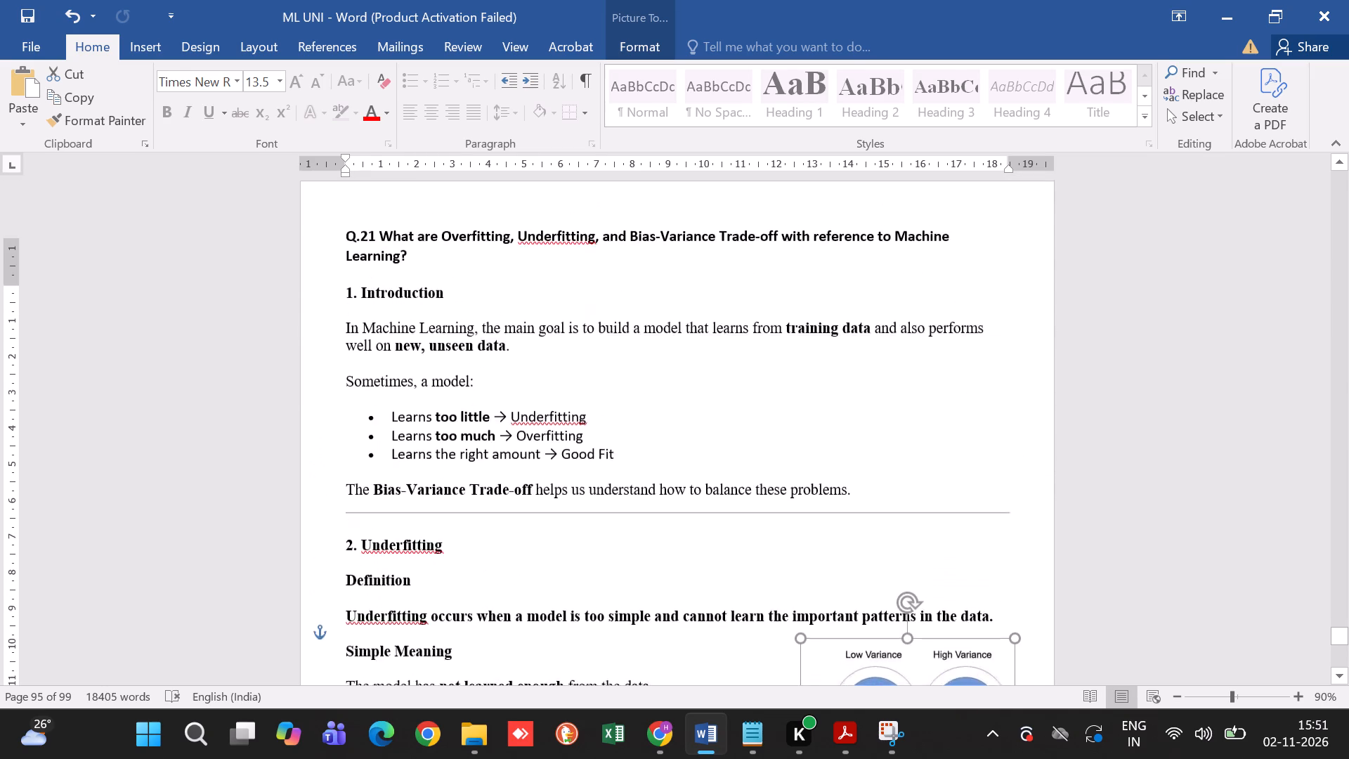
scroll(788, 495, "up", 1)
left_click_drag(873, 587, 384, 474)
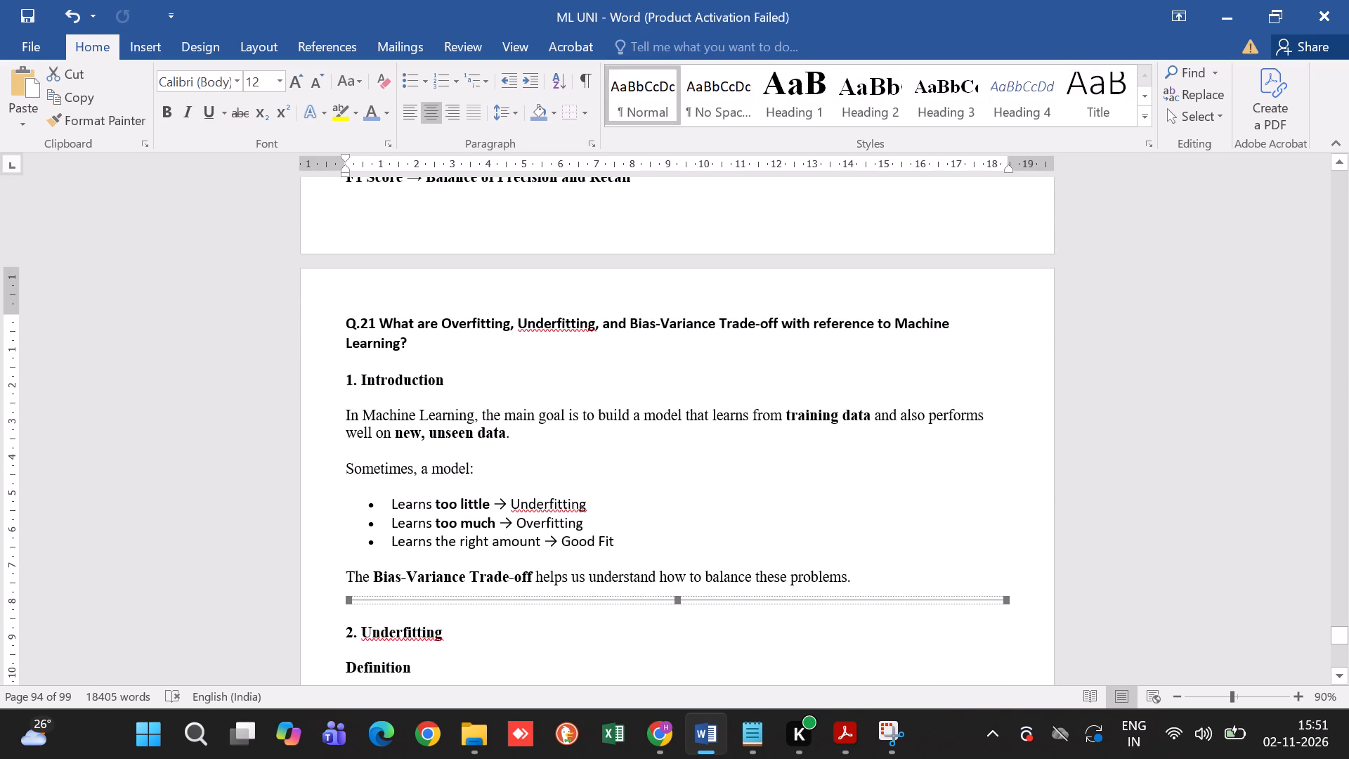
left_click_drag(384, 474, 343, 379)
left_click(343, 379)
left_click_drag(345, 376, 821, 536)
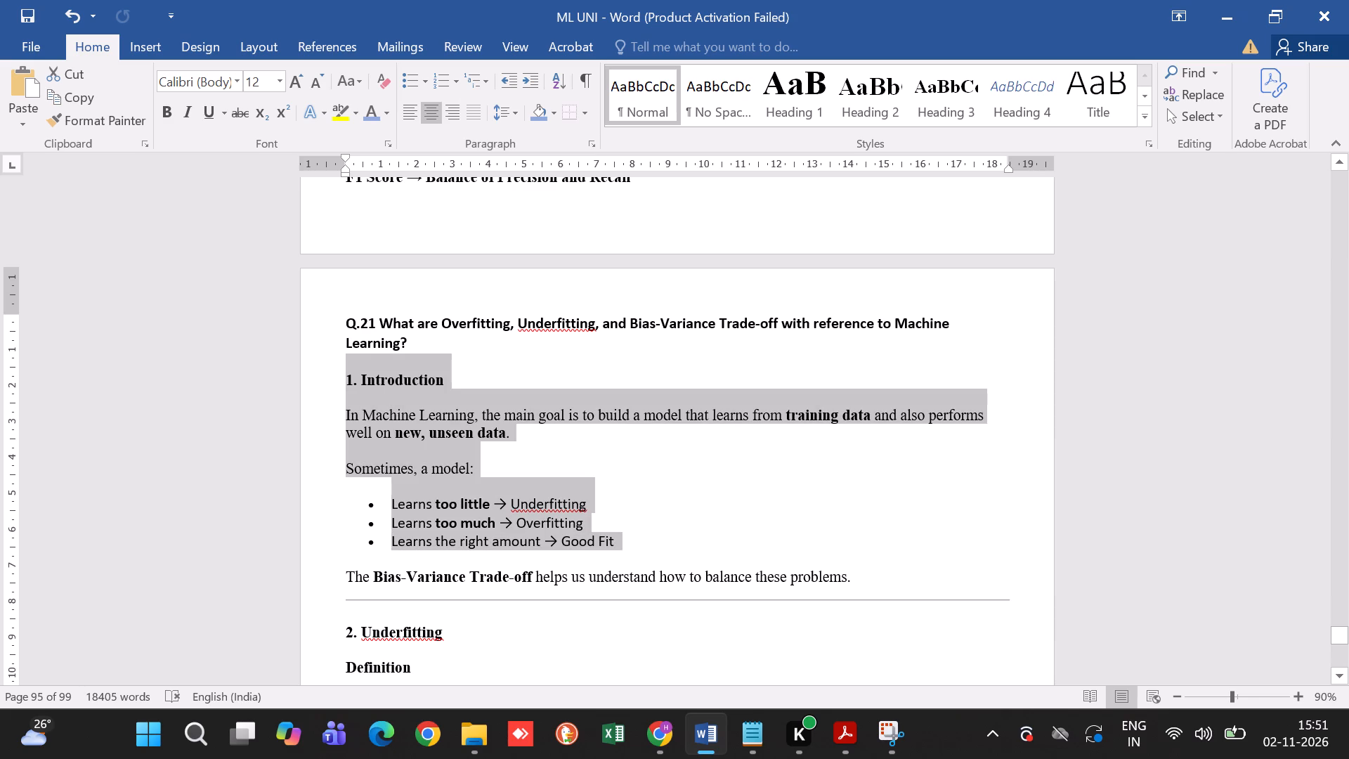
left_click_drag(821, 536, 840, 569)
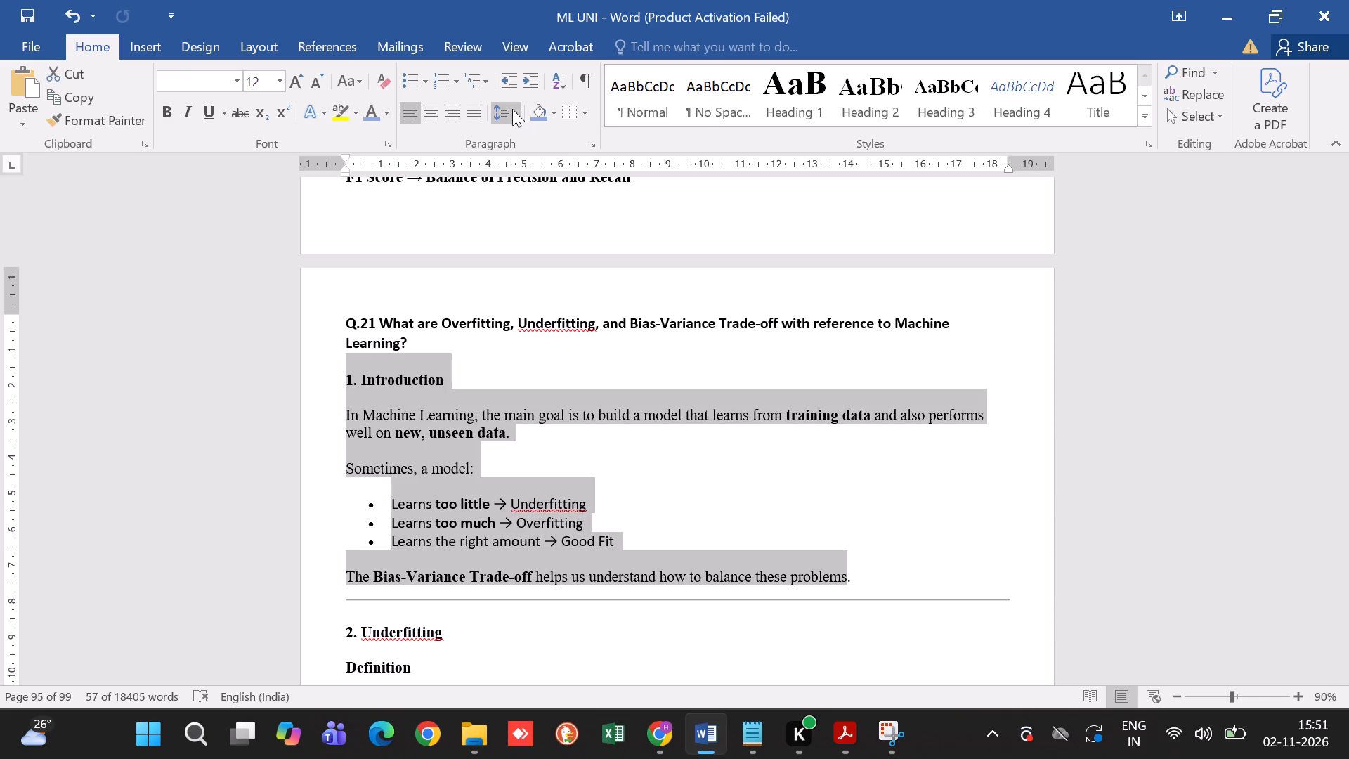
left_click(512, 109)
left_click(617, 292)
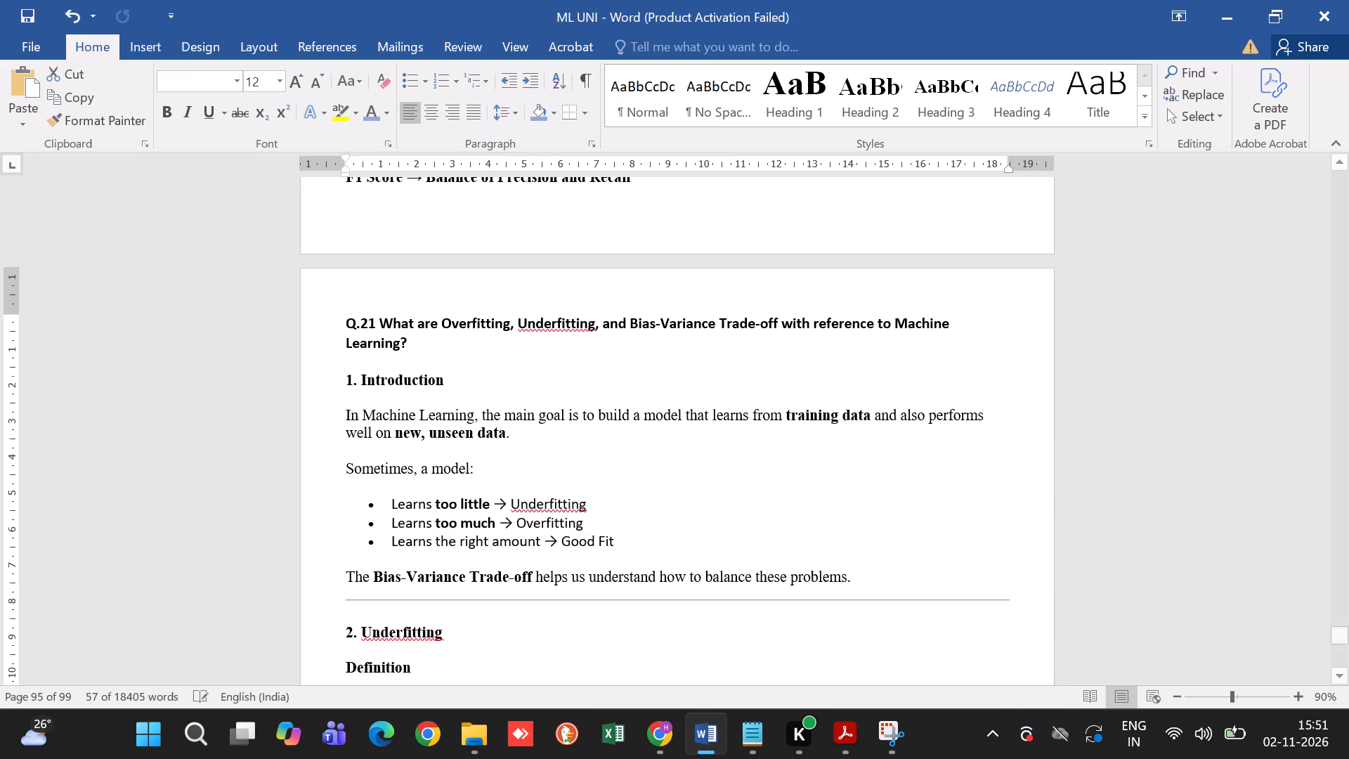
Shrink the Optimal Model Complexity graph to about 7 cm wide and move it up beside the underfitting Characteristics list.
scroll(693, 484, "down", 3)
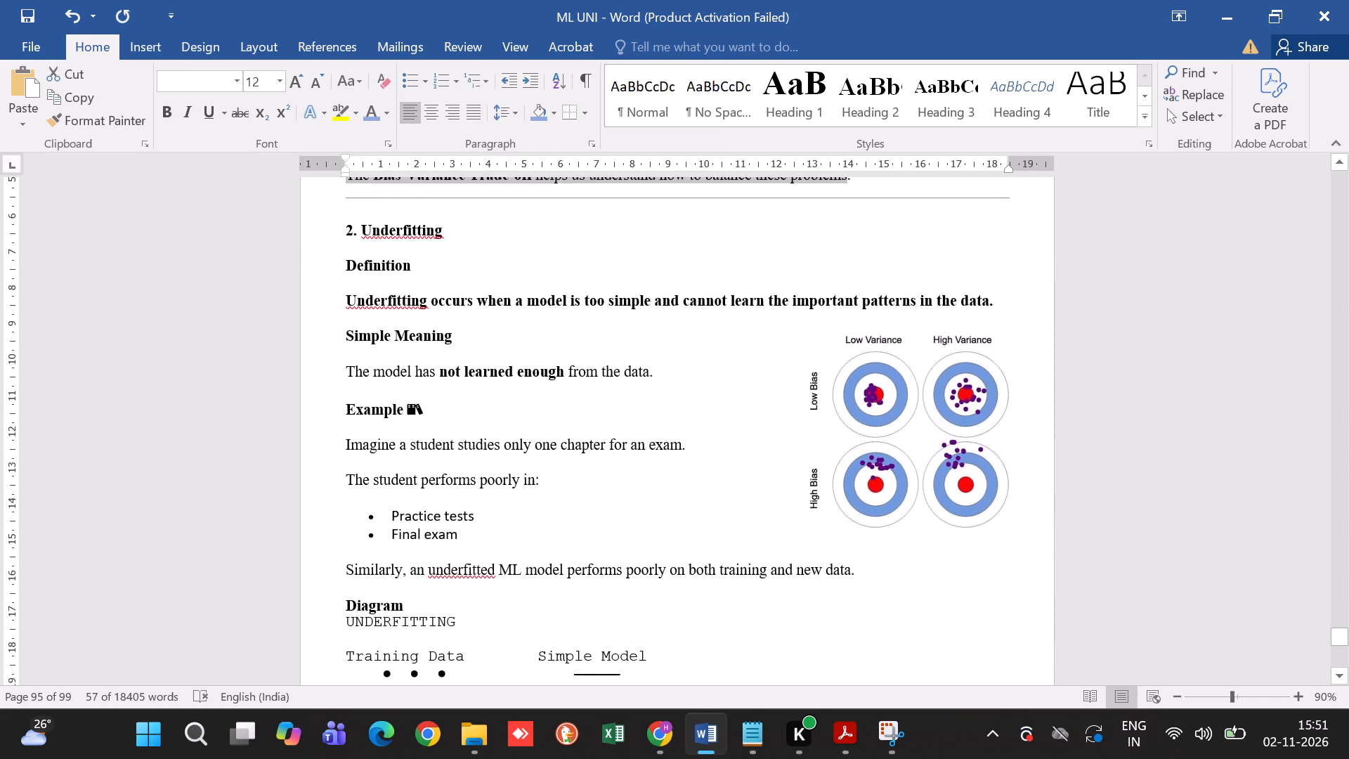
scroll(693, 484, "down", 2)
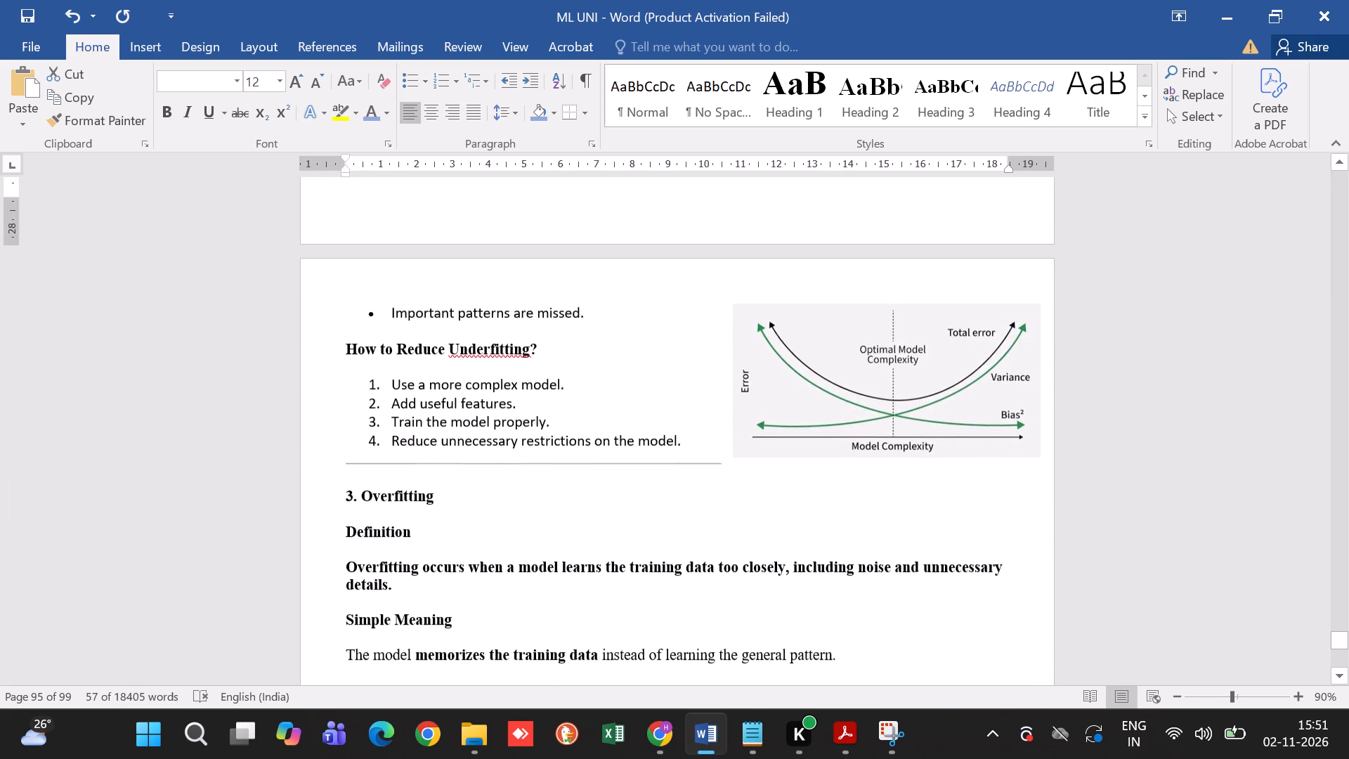
scroll(693, 484, "down", 2)
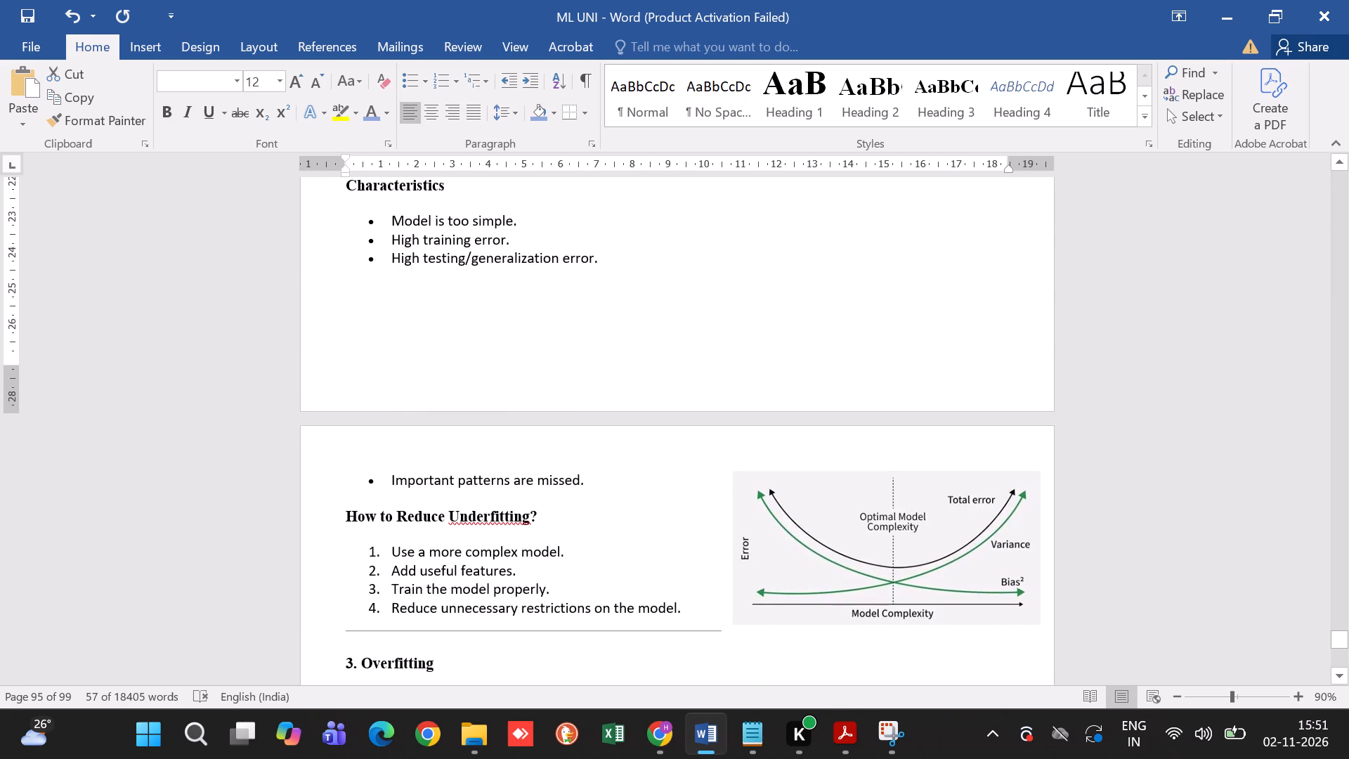
left_click(800, 566)
left_click_drag(731, 467, 777, 492)
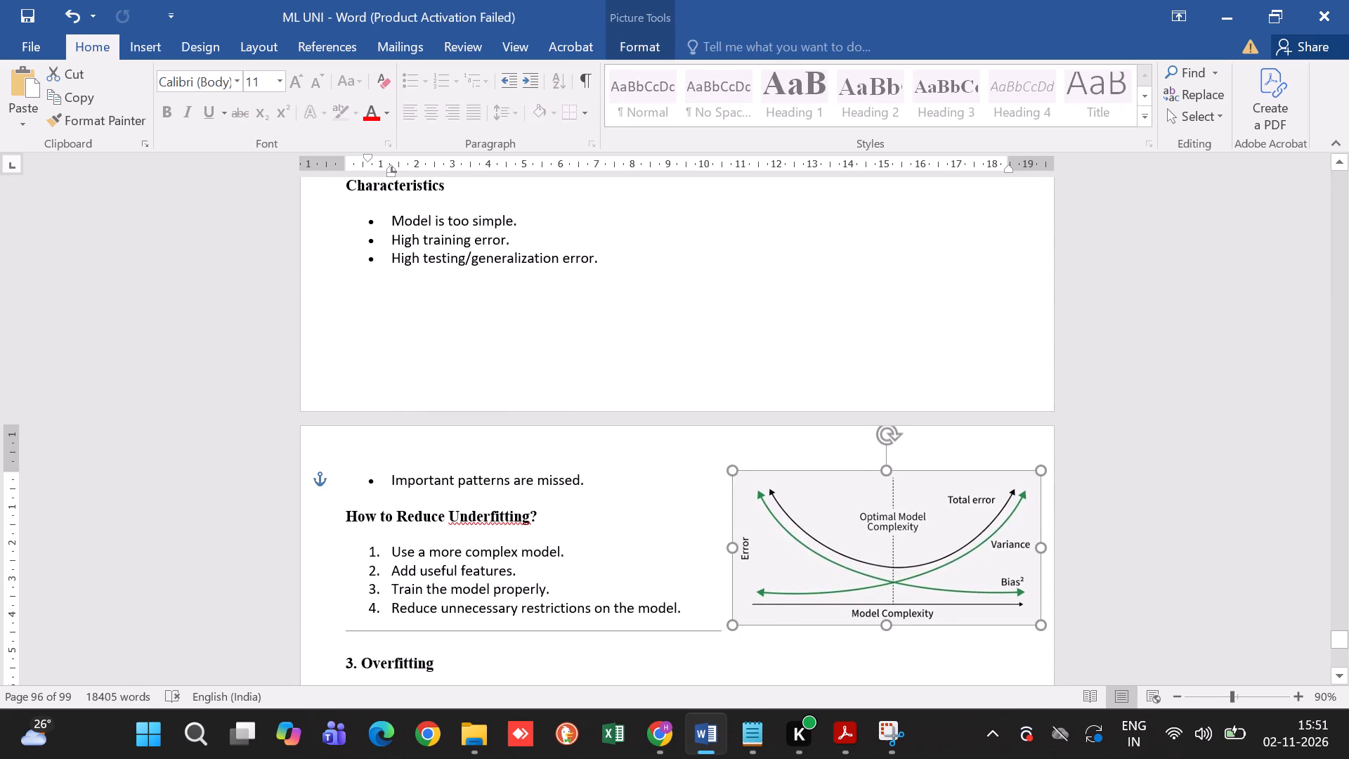
left_click_drag(777, 492, 783, 497)
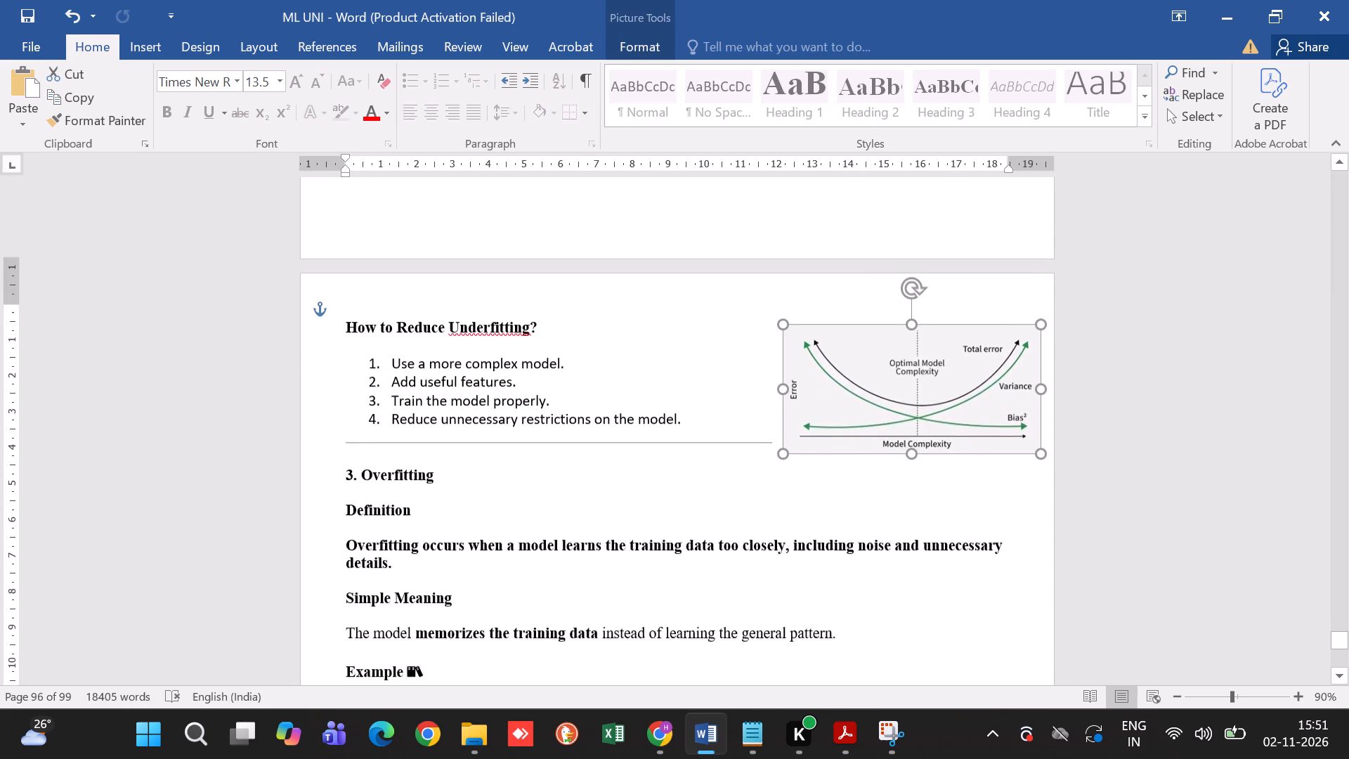
left_click_drag(854, 523, 826, 264)
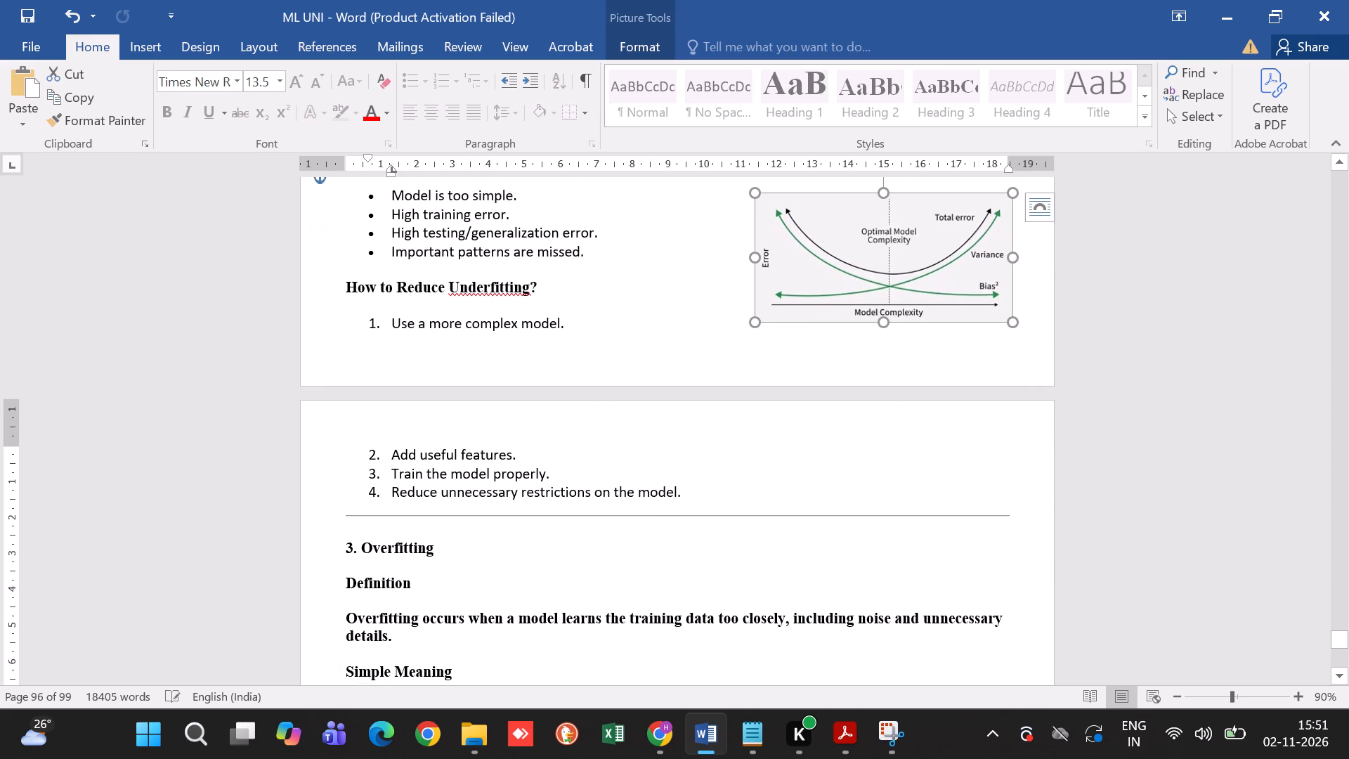
Remove the space before paragraphs in the "3. Overfitting" section, from its heading through the Example heading.
scroll(826, 264, "up", 1)
scroll(826, 264, "down", 1)
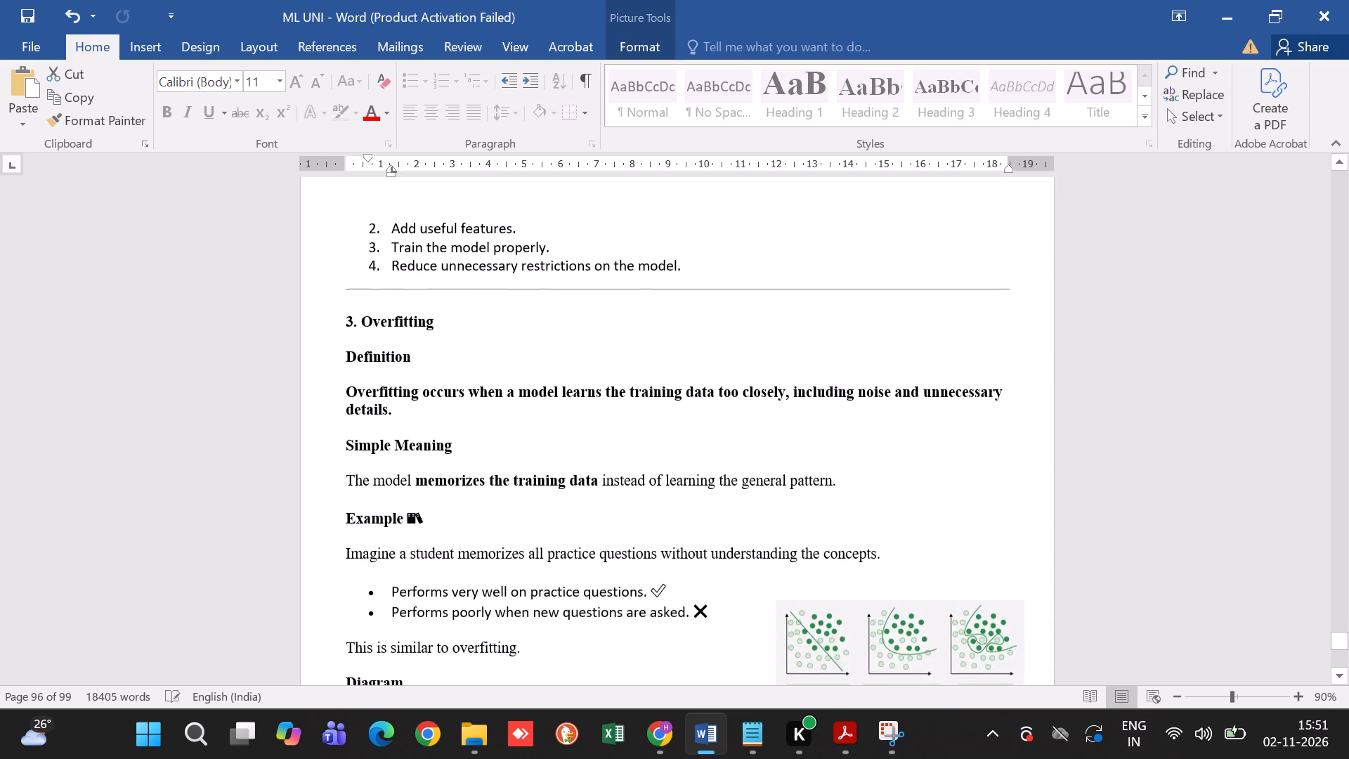
scroll(826, 264, "down", 1)
scroll(826, 264, "up", 1)
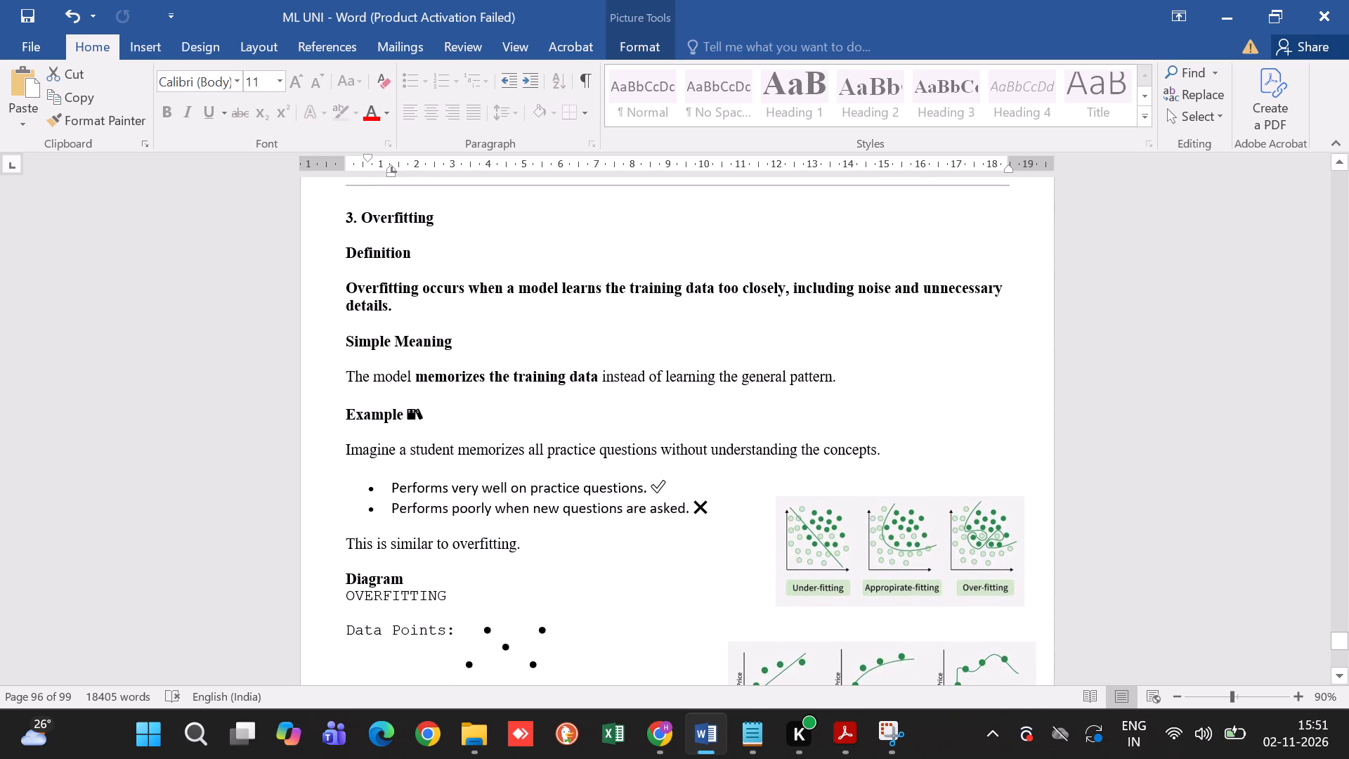
left_click_drag(485, 408, 319, 223)
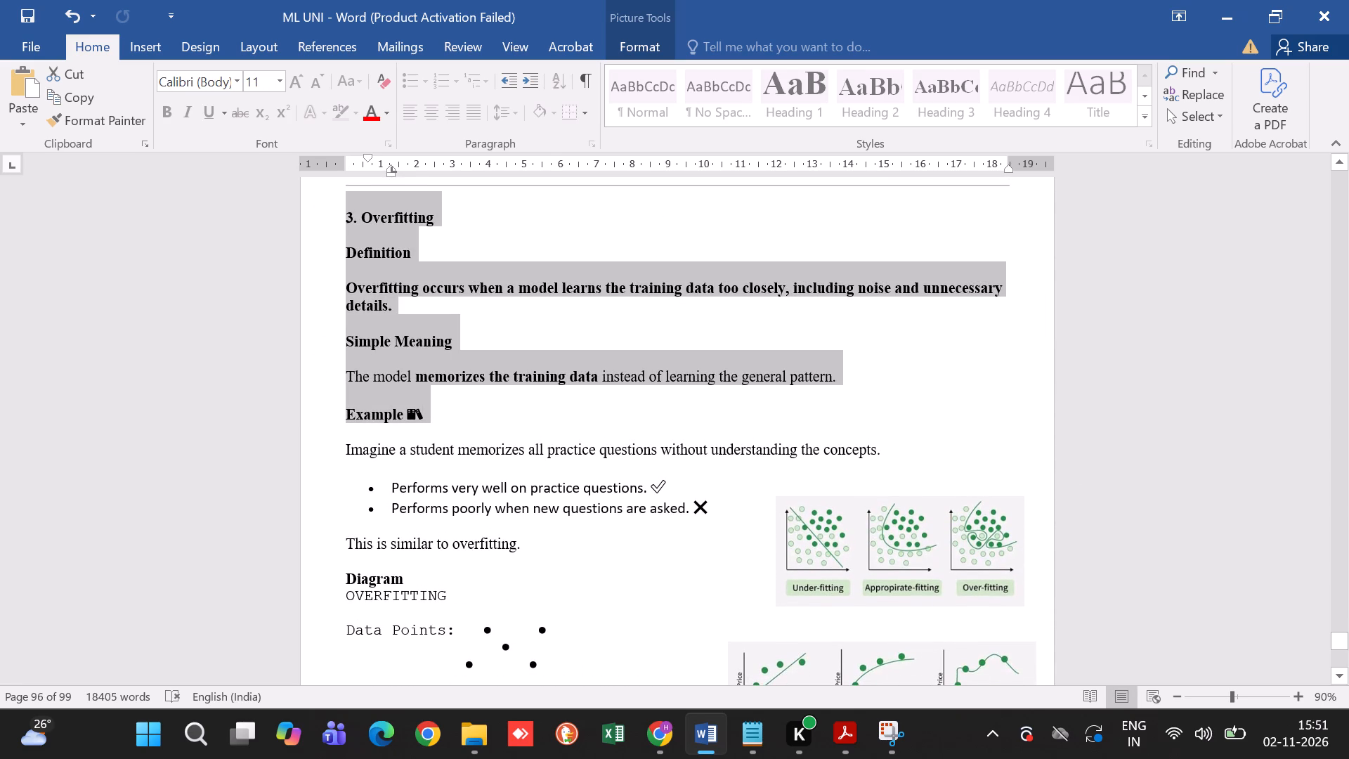
left_click_drag(319, 223, 319, 219)
left_click(514, 110)
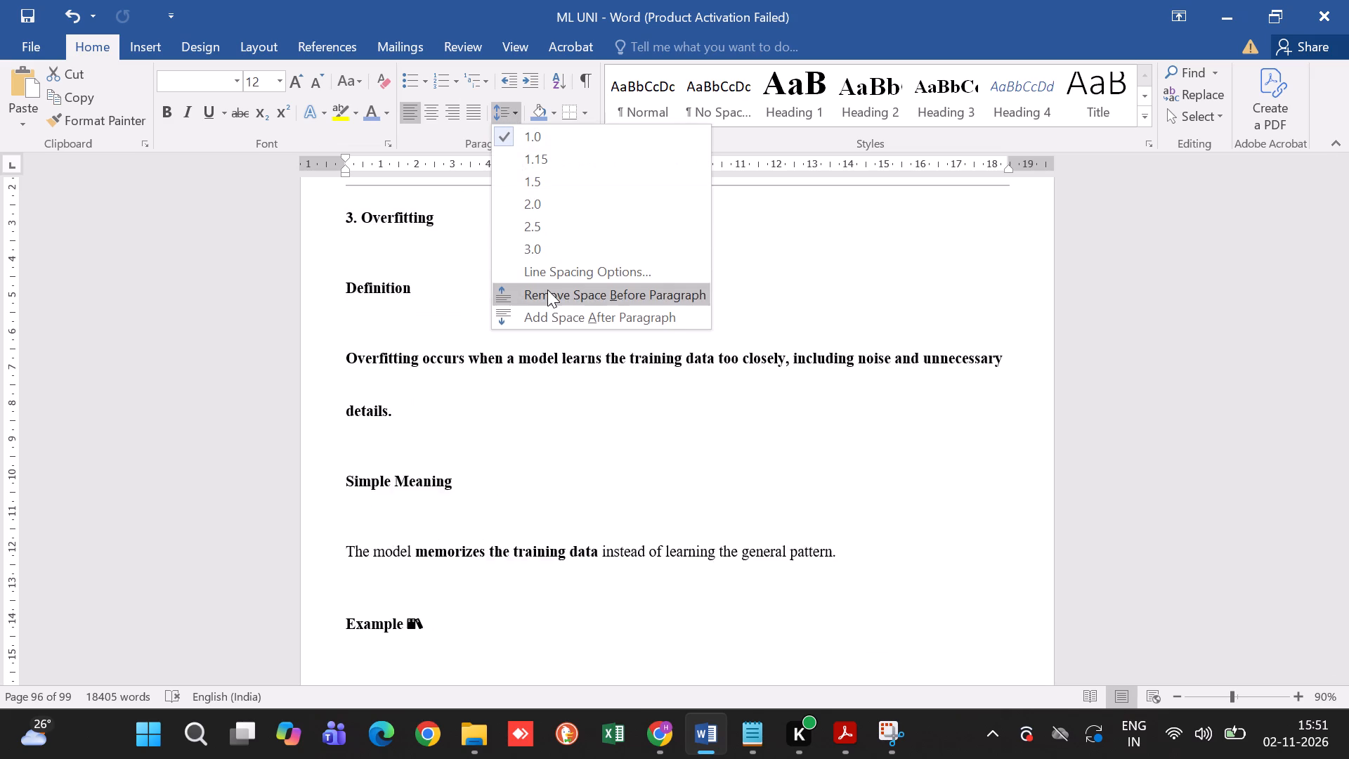
left_click(547, 290)
Remove the space before paragraphs in the overfitting Characteristics and "How to Reduce Overfitting?" headings and lists.
scroll(754, 484, "down", 1)
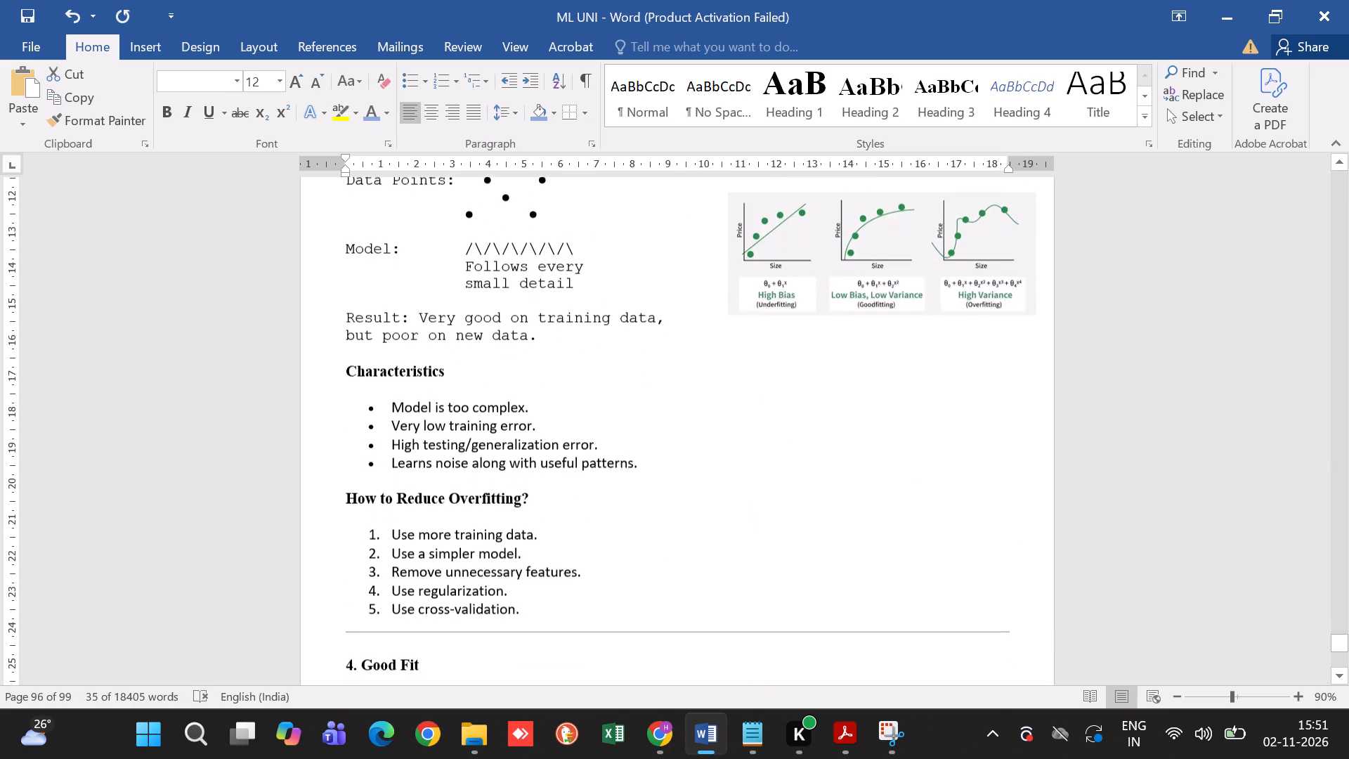
scroll(754, 484, "down", 2)
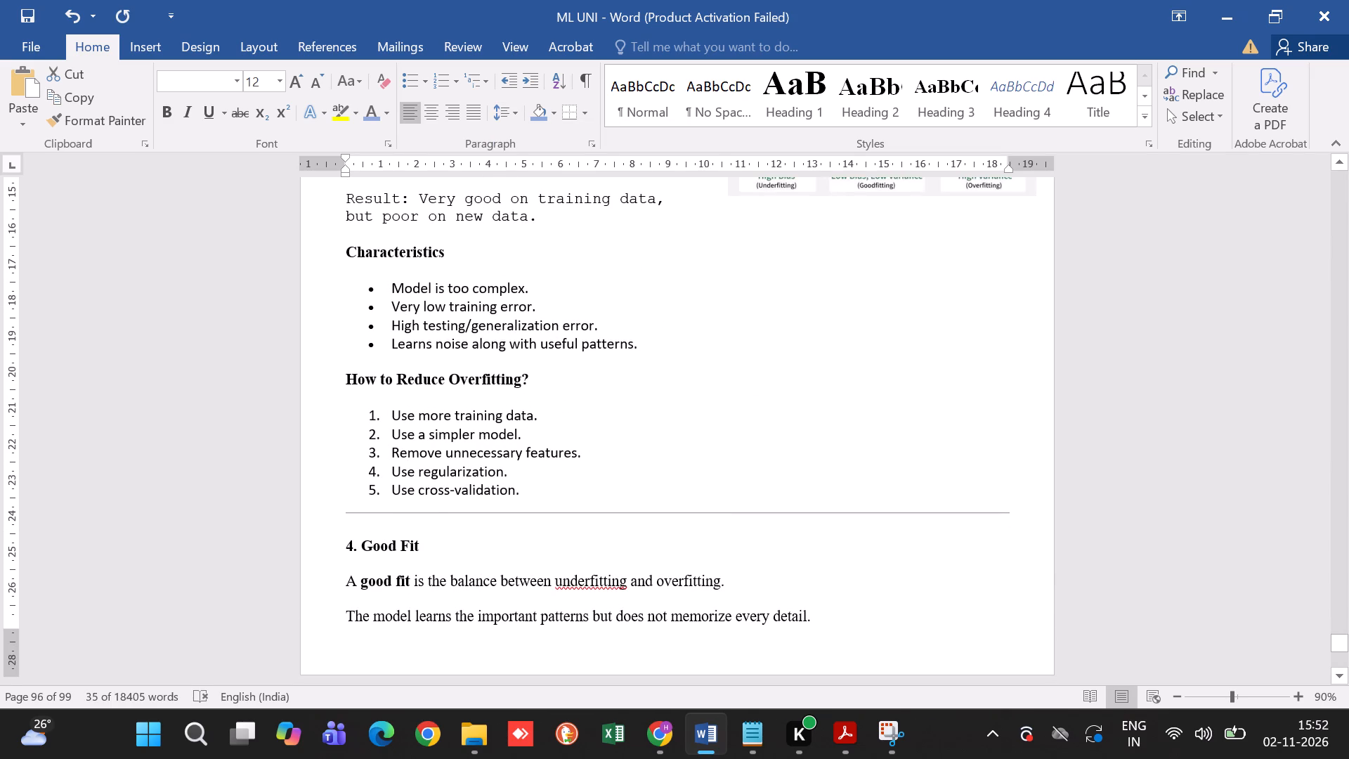
left_click_drag(580, 494, 343, 254)
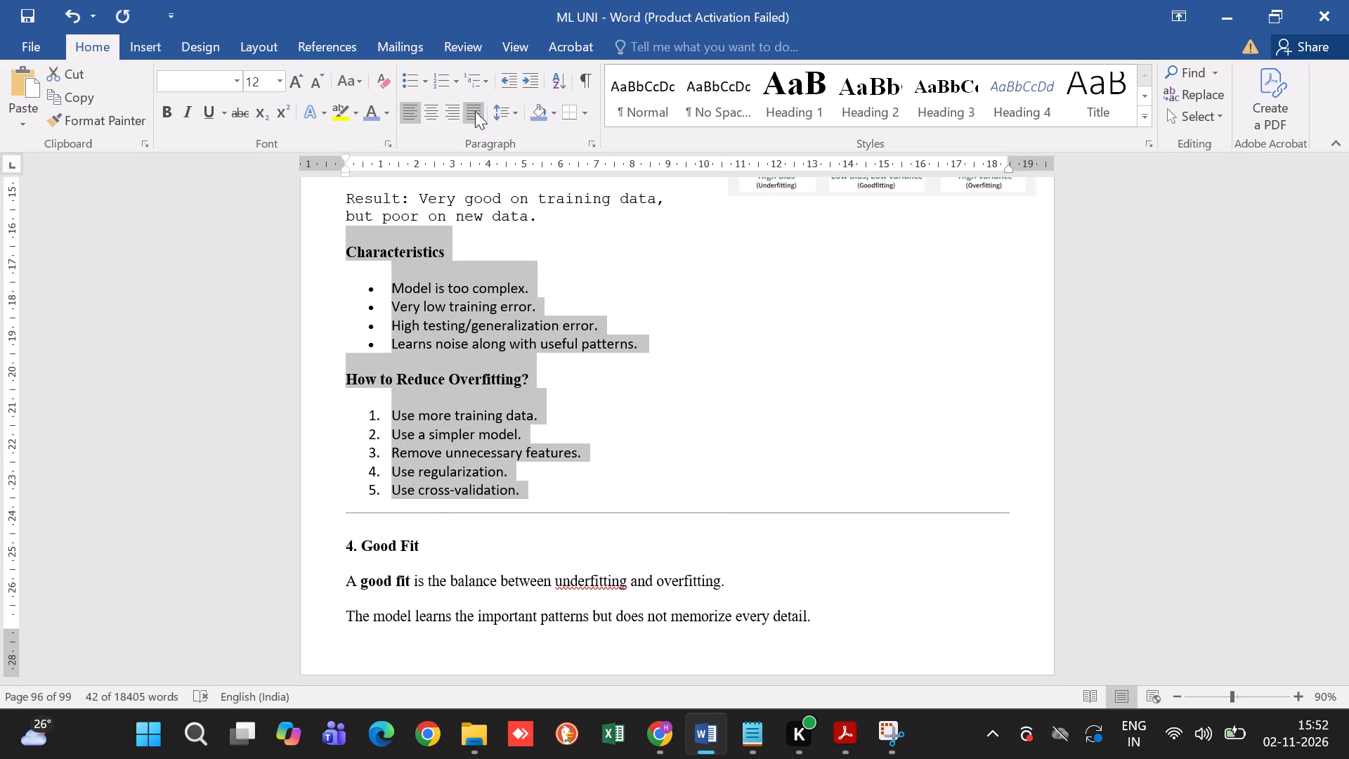
left_click(516, 115)
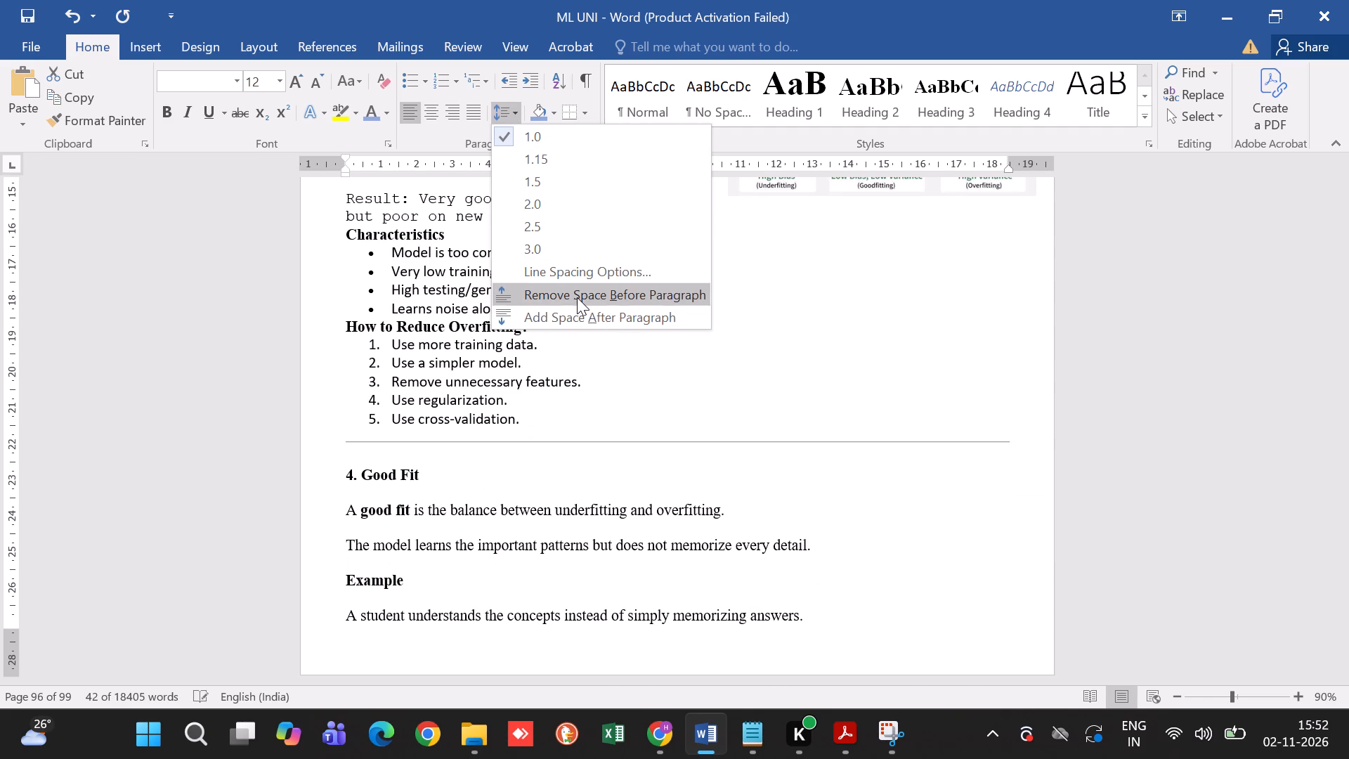
left_click(577, 297)
Remove the space before paragraphs in the "4. Good Fit" section, from its heading through the "New examinations" bullet.
scroll(763, 342, "down", 1)
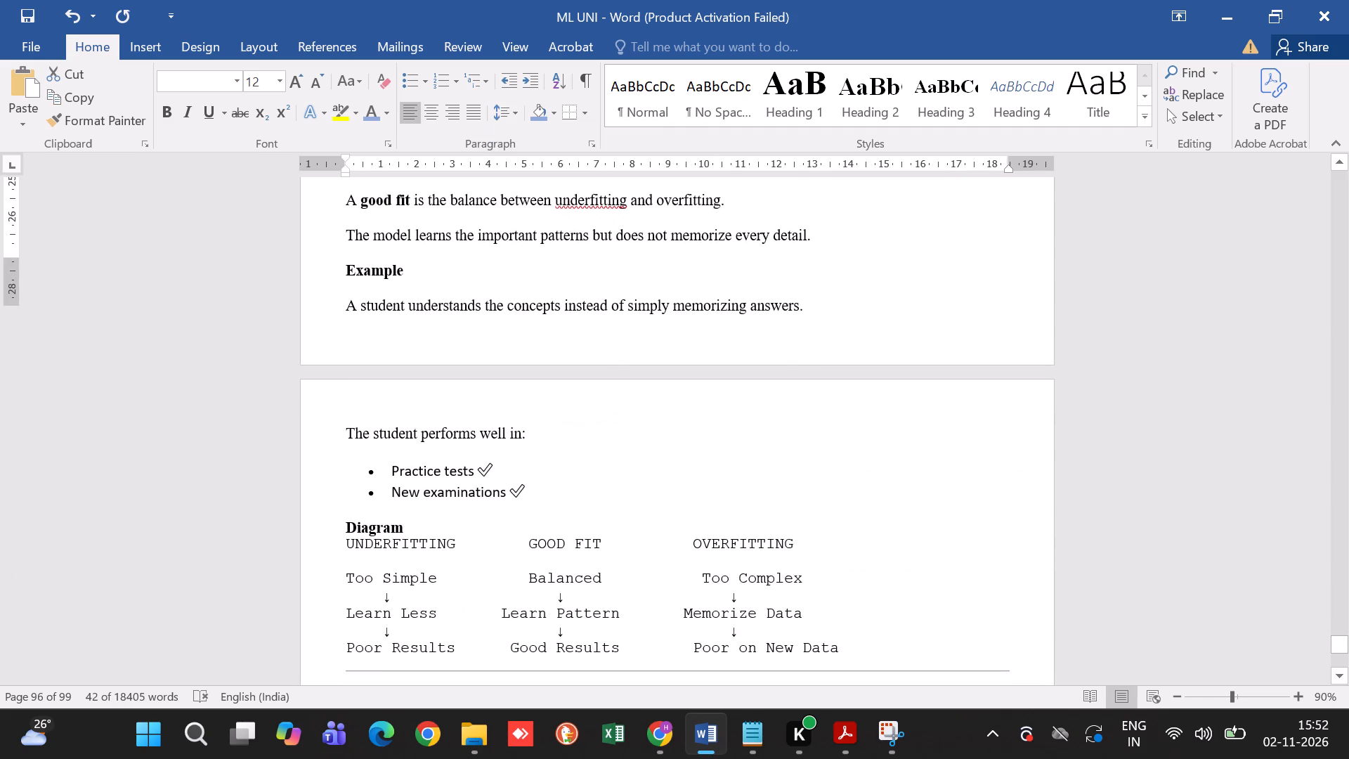
scroll(763, 342, "down", 1)
scroll(763, 342, "up", 1)
scroll(763, 342, "right", 1)
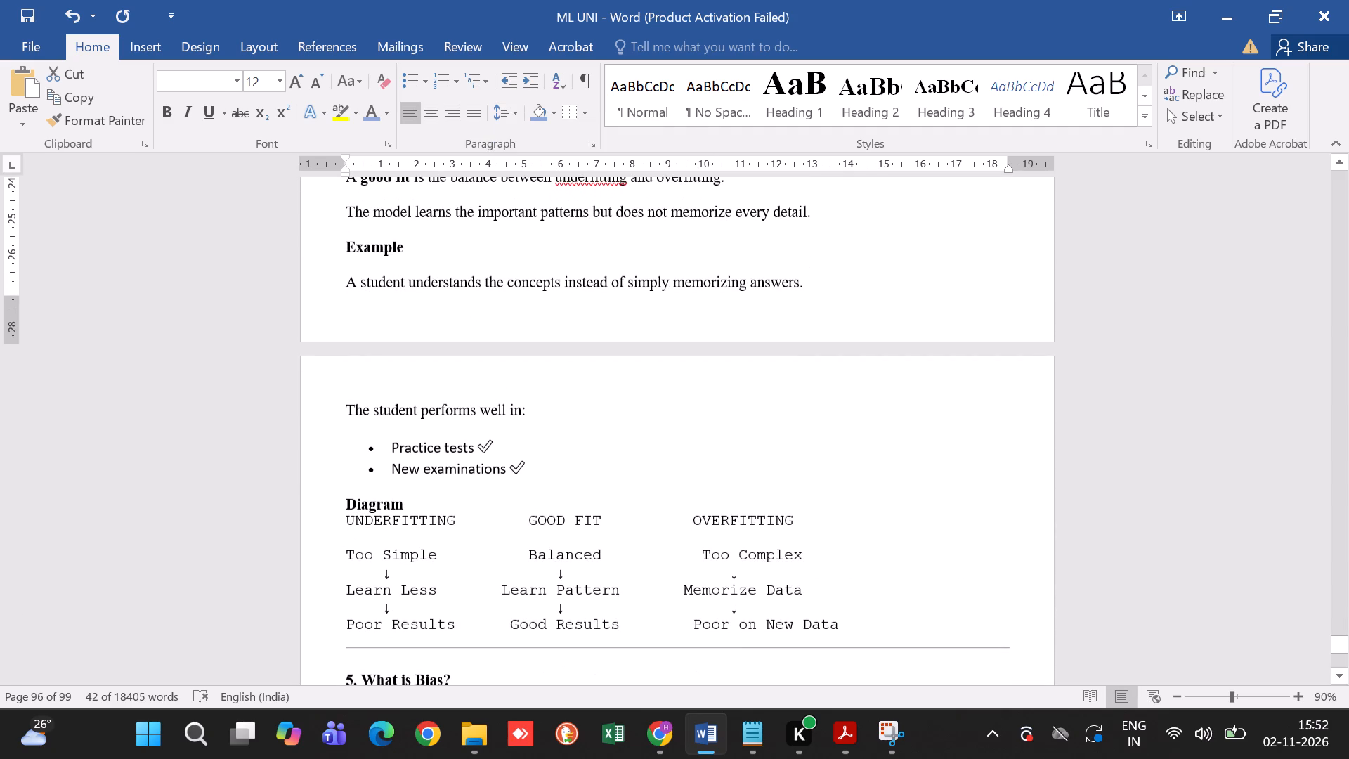
left_click_drag(533, 460, 314, 188)
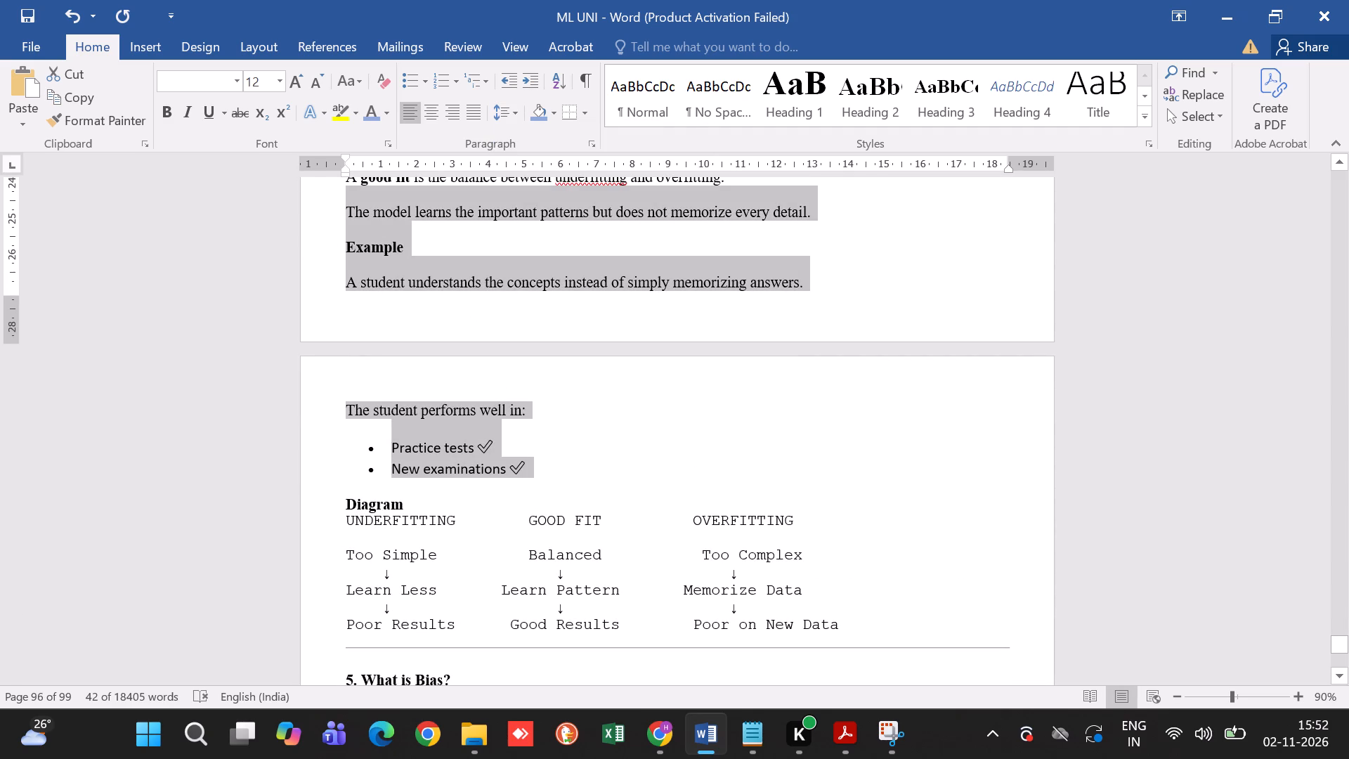
left_click_drag(314, 188, 325, 247)
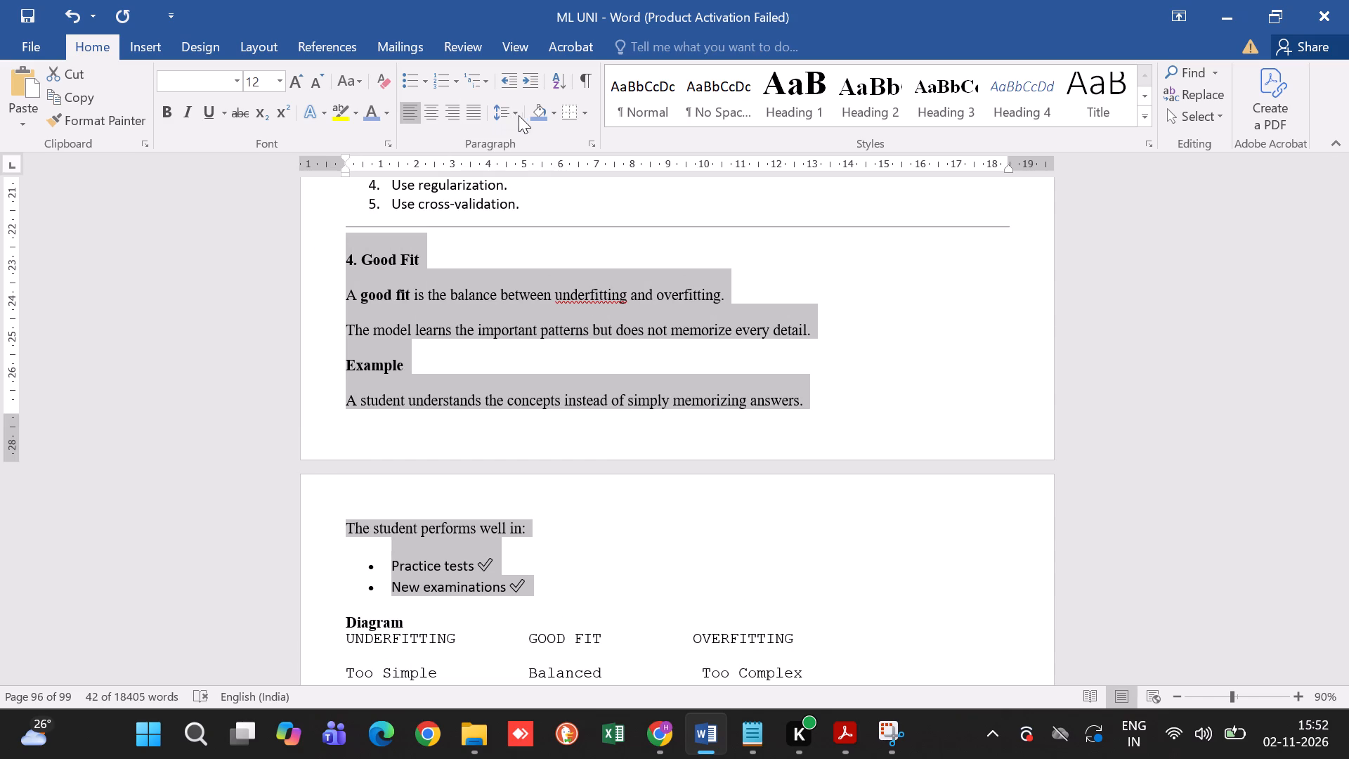
left_click(522, 115)
left_click(519, 112)
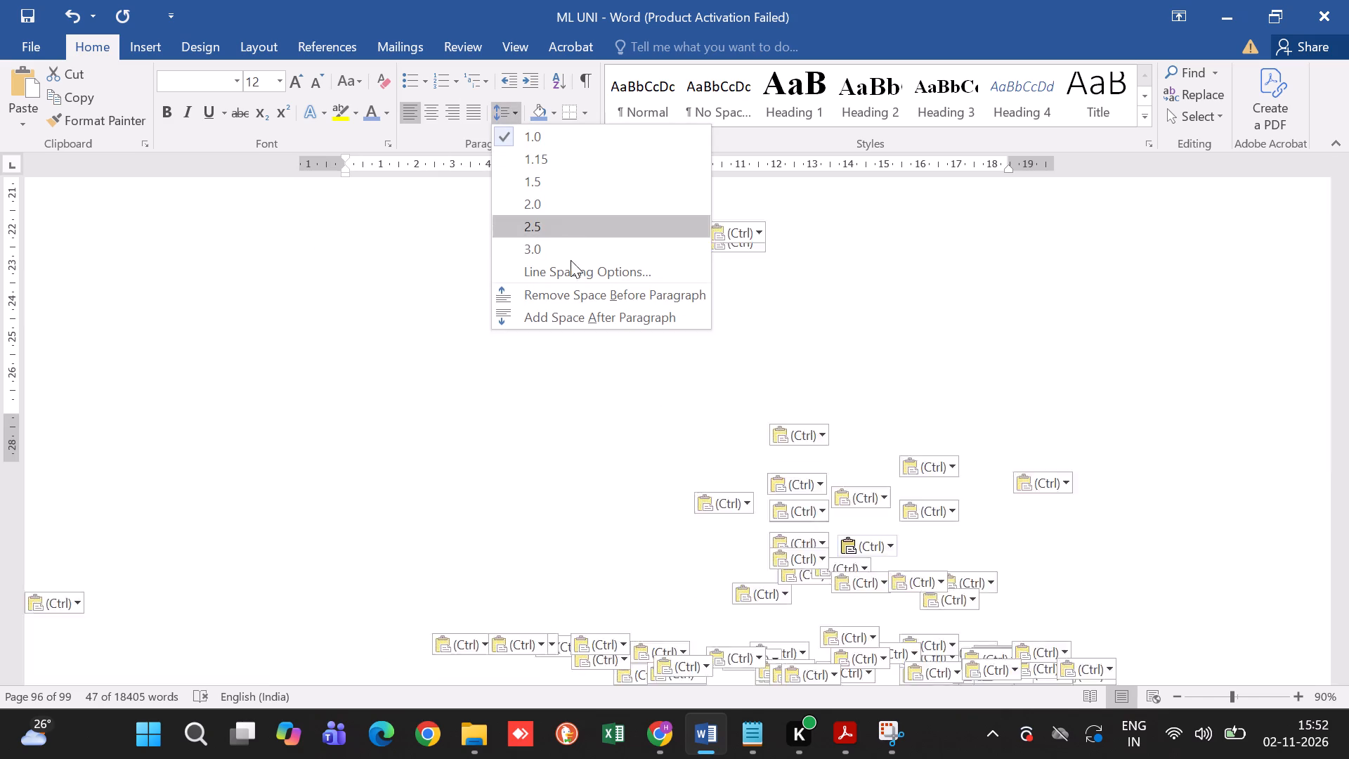
left_click(573, 287)
Start a new question line reading "Q.22" at the end of the document, below the one-line exam answer.
scroll(573, 287, "down", 2)
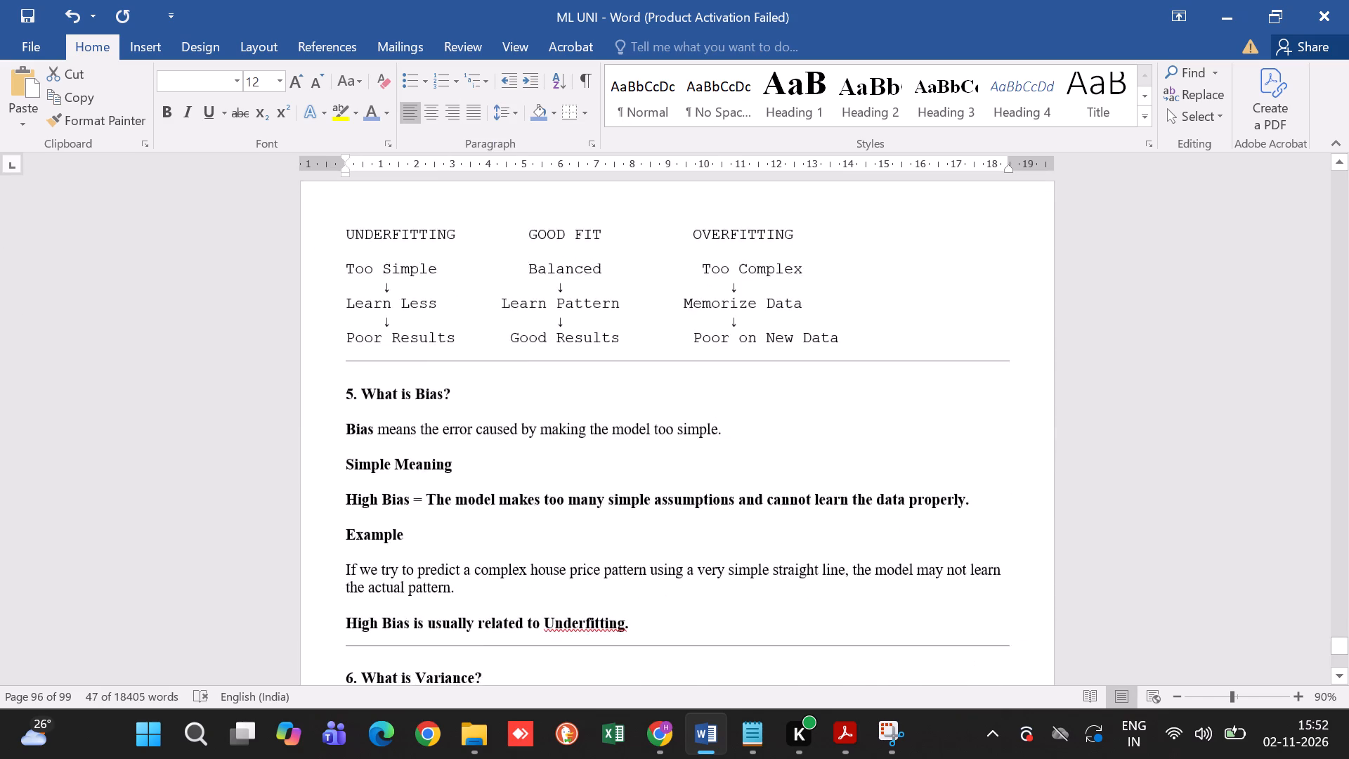
scroll(573, 287, "down", 7)
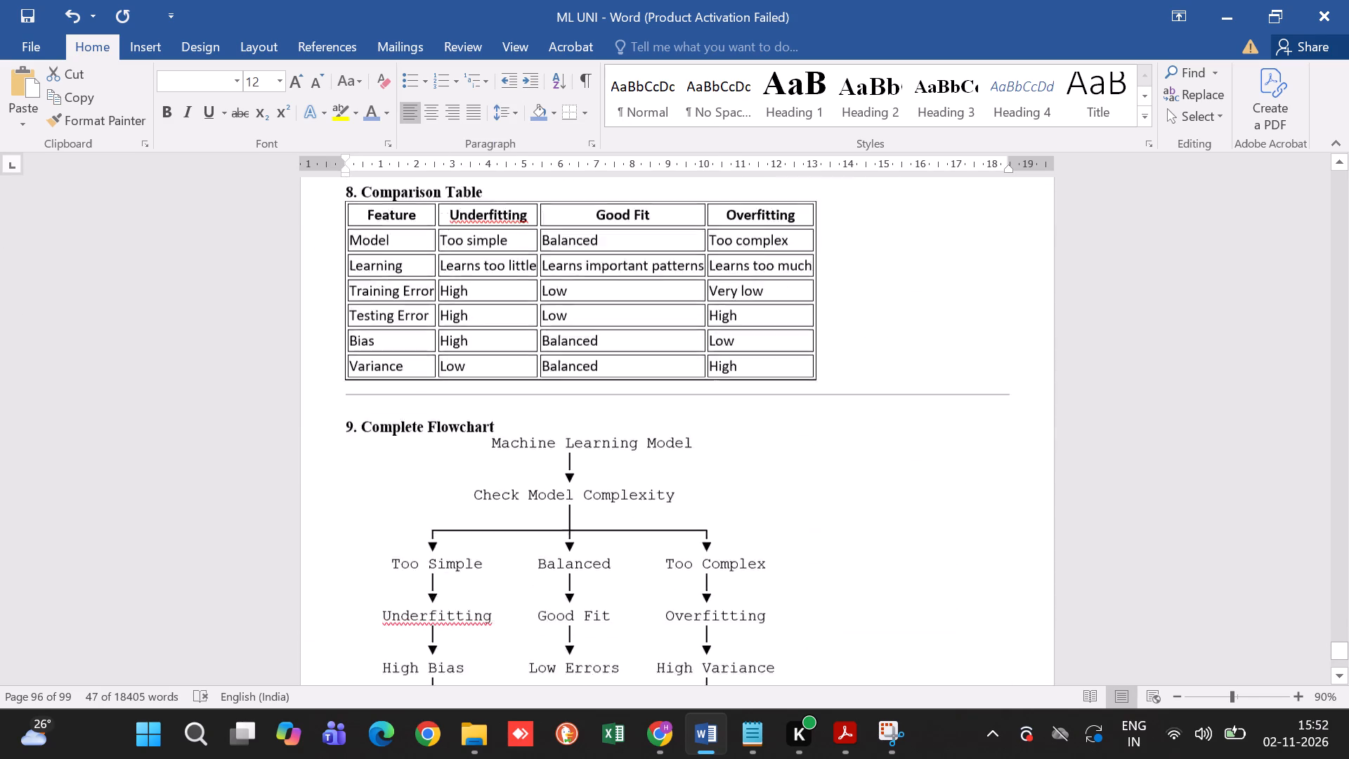
scroll(573, 287, "down", 4)
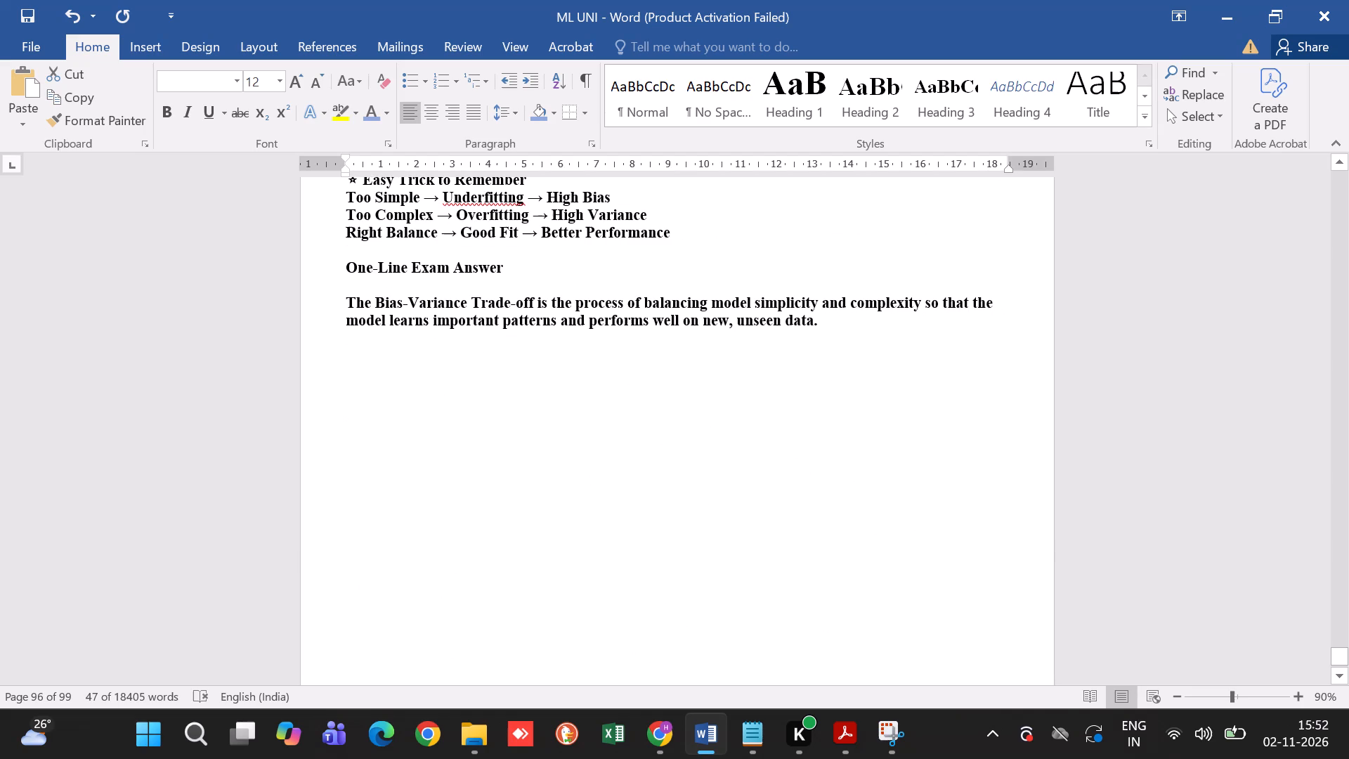
left_click(381, 400)
key("Return")
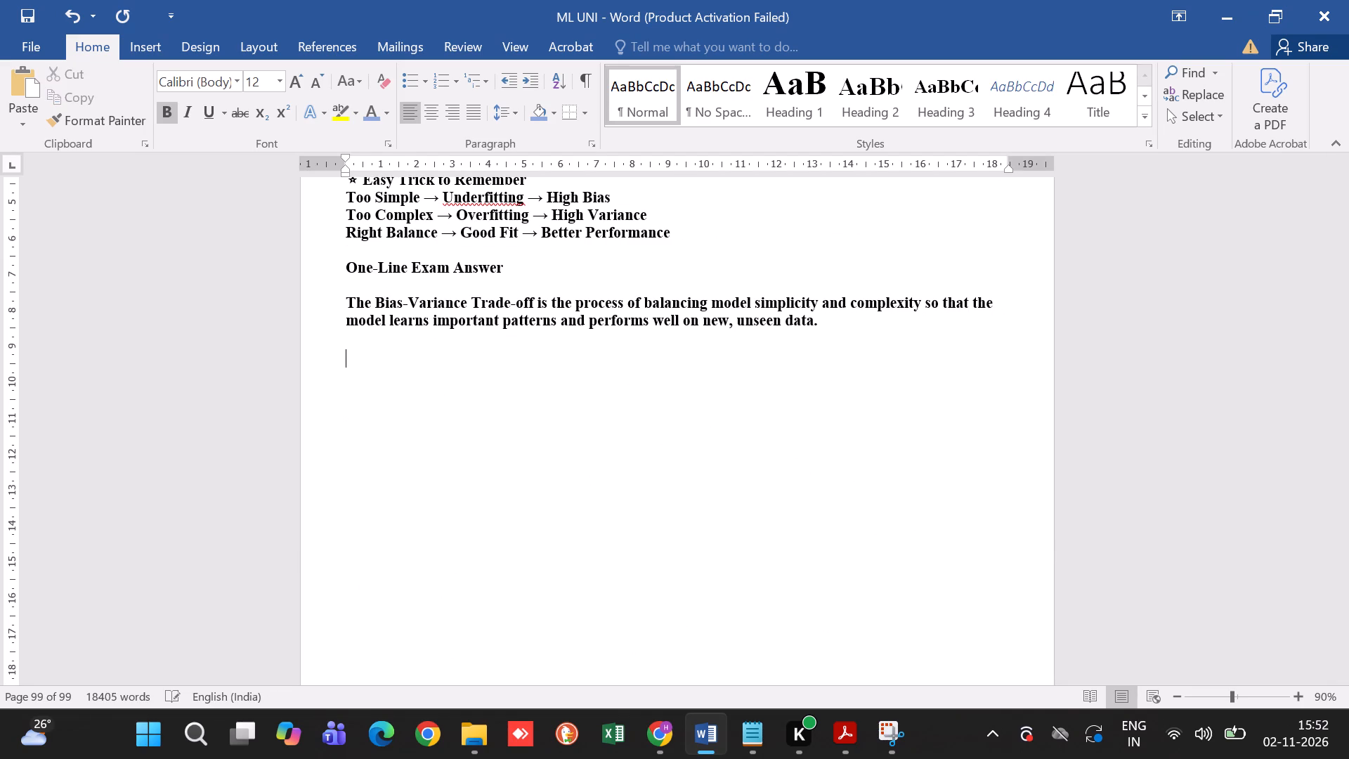
key("q")
type(".22")
key("space")
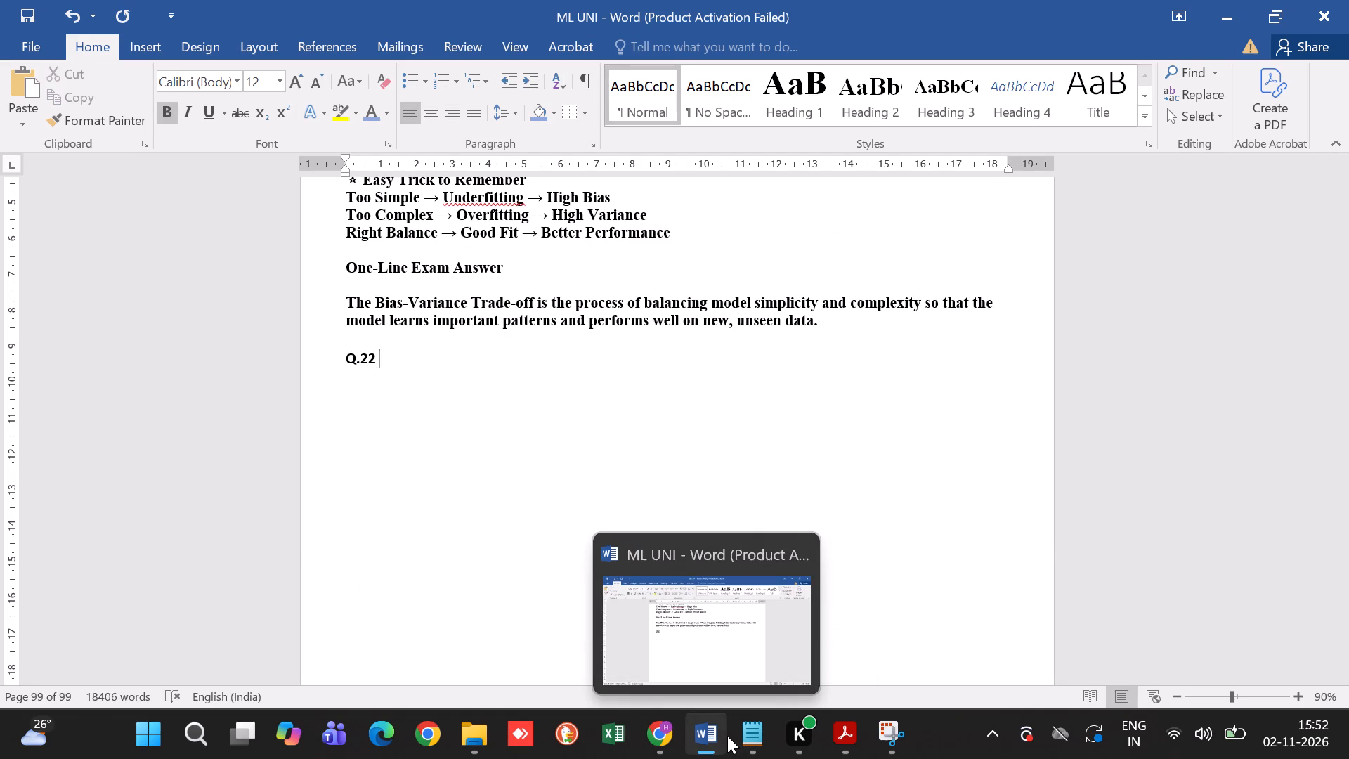
Switch to the Notepad question list and delete the selected Overfitting, Underfitting and Bias-Variance Trade-off question under Q3 B.
left_click(727, 736)
left_click(745, 741)
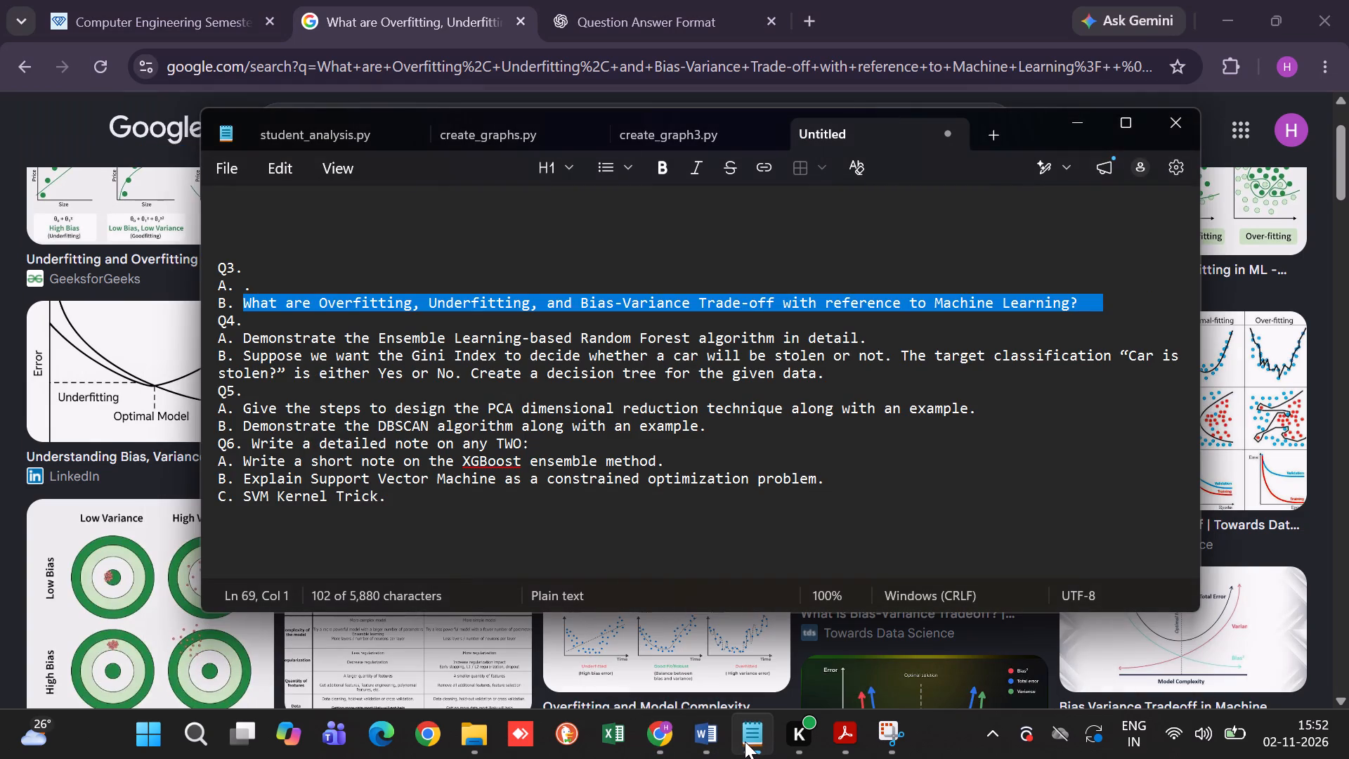
key("BackSpace")
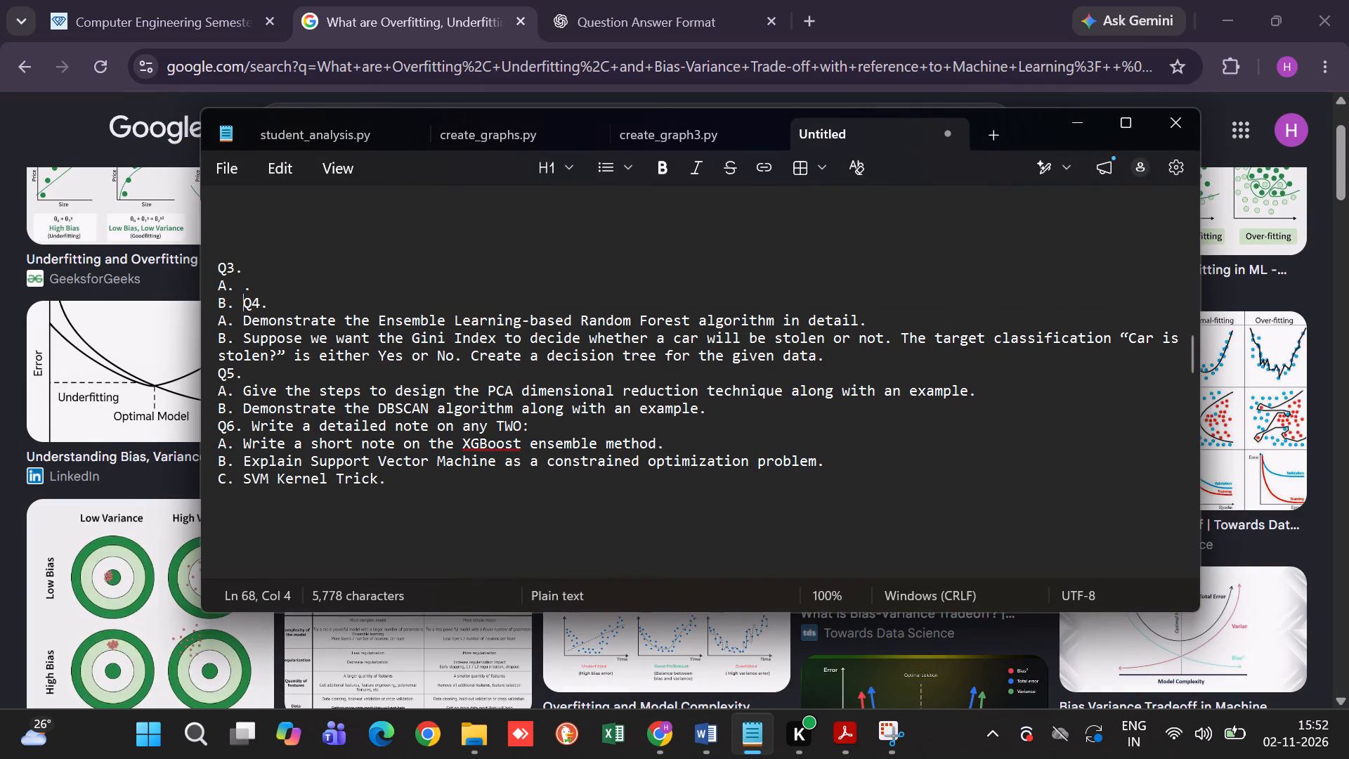
Delete the leftover Q3, A, B and Q4 labels above the Random Forest question in the Notepad list.
left_click_drag(269, 301, 200, 272)
key("BackSpace")
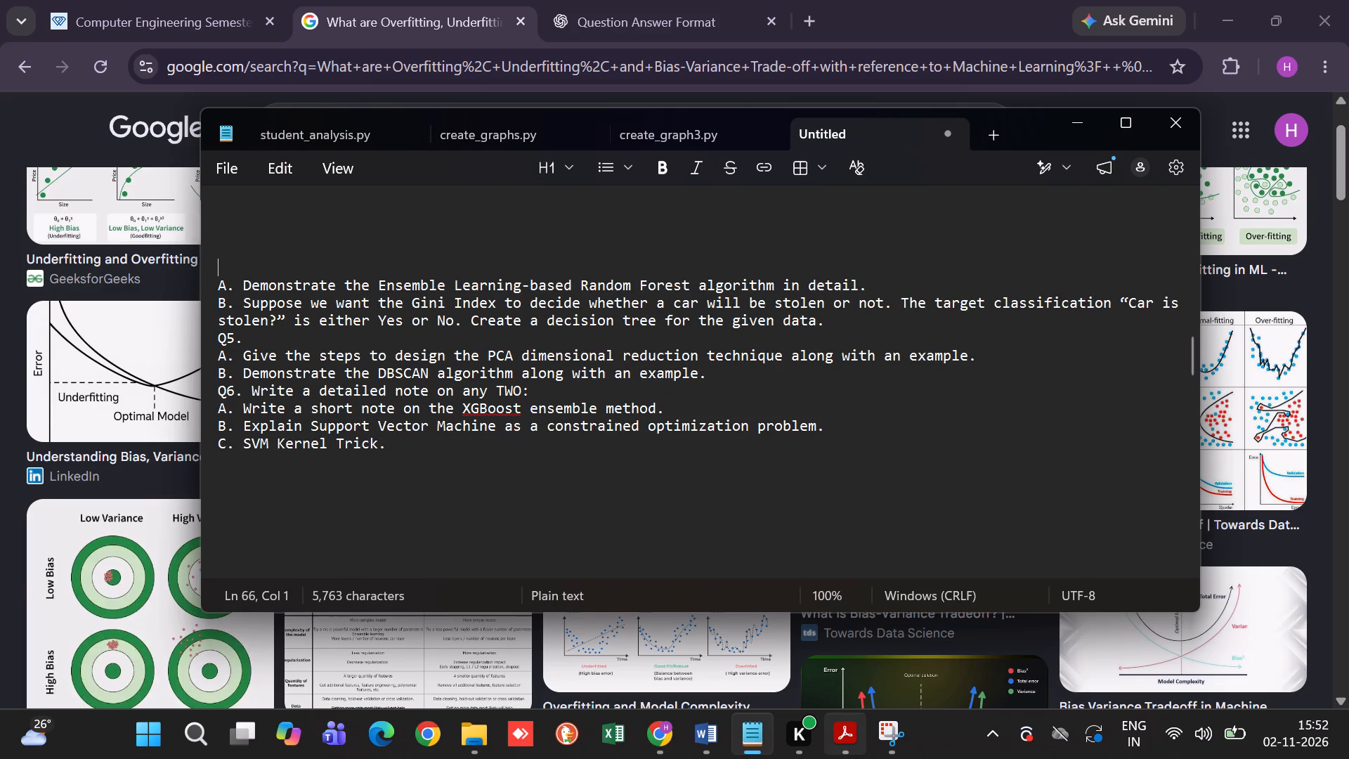
Switch to Acrobat and look through the open question paper's Q1 to Q6, returning to the Notepad list.
left_click(850, 738)
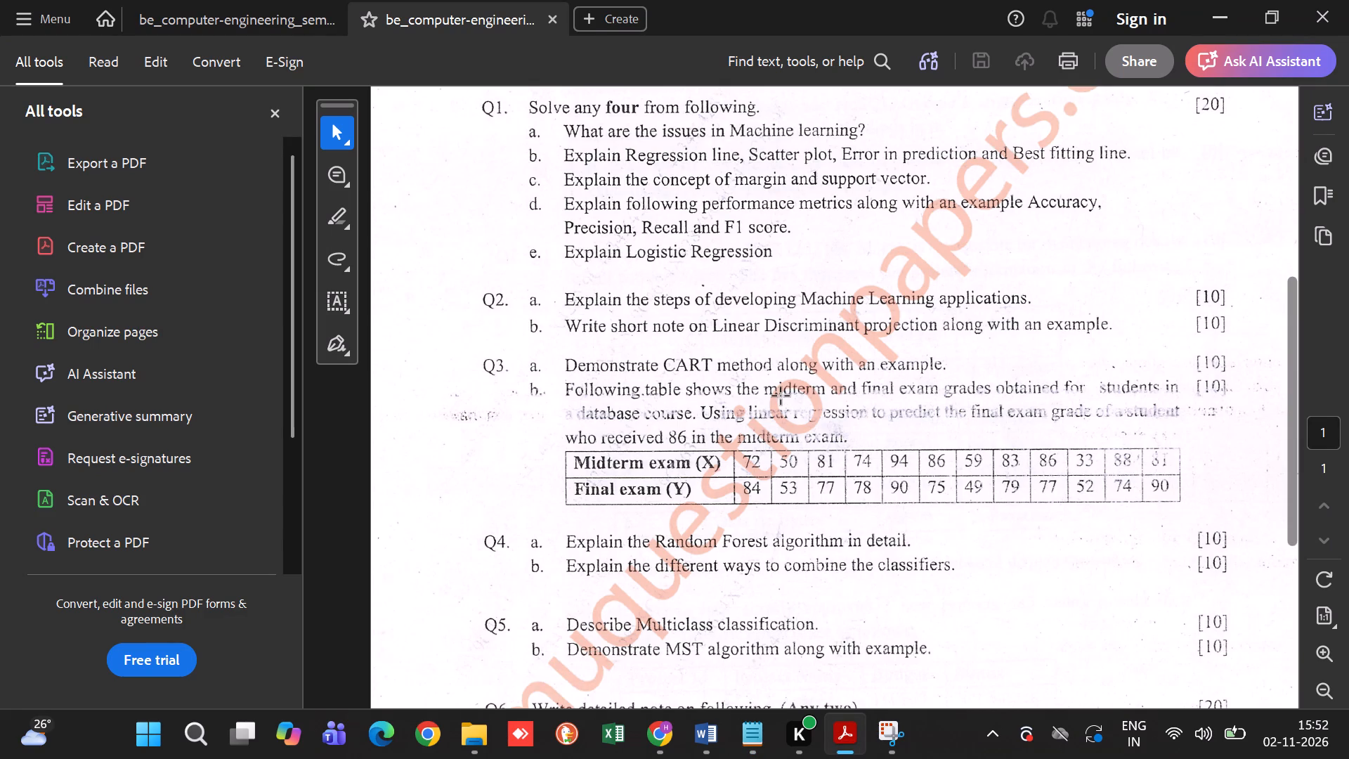
scroll(873, 486, "down", 1)
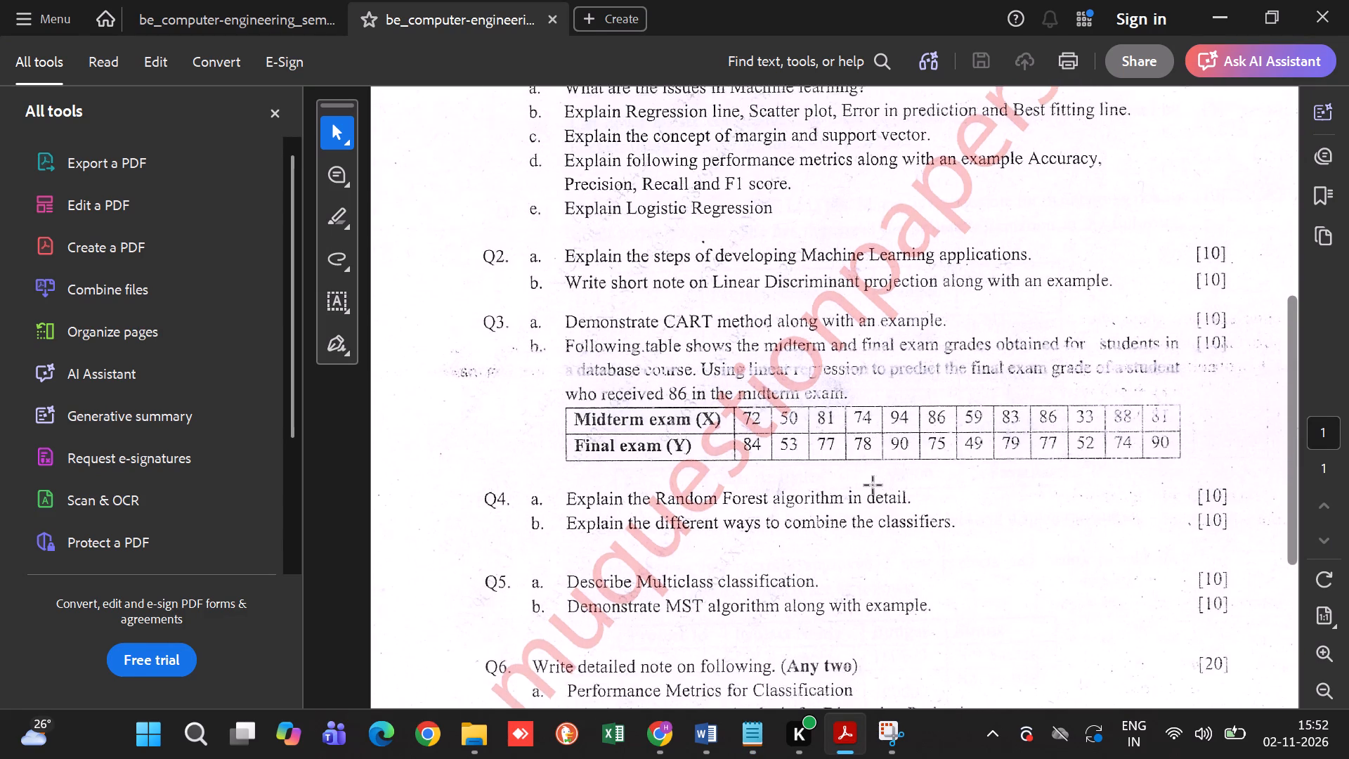
scroll(873, 486, "down", 1)
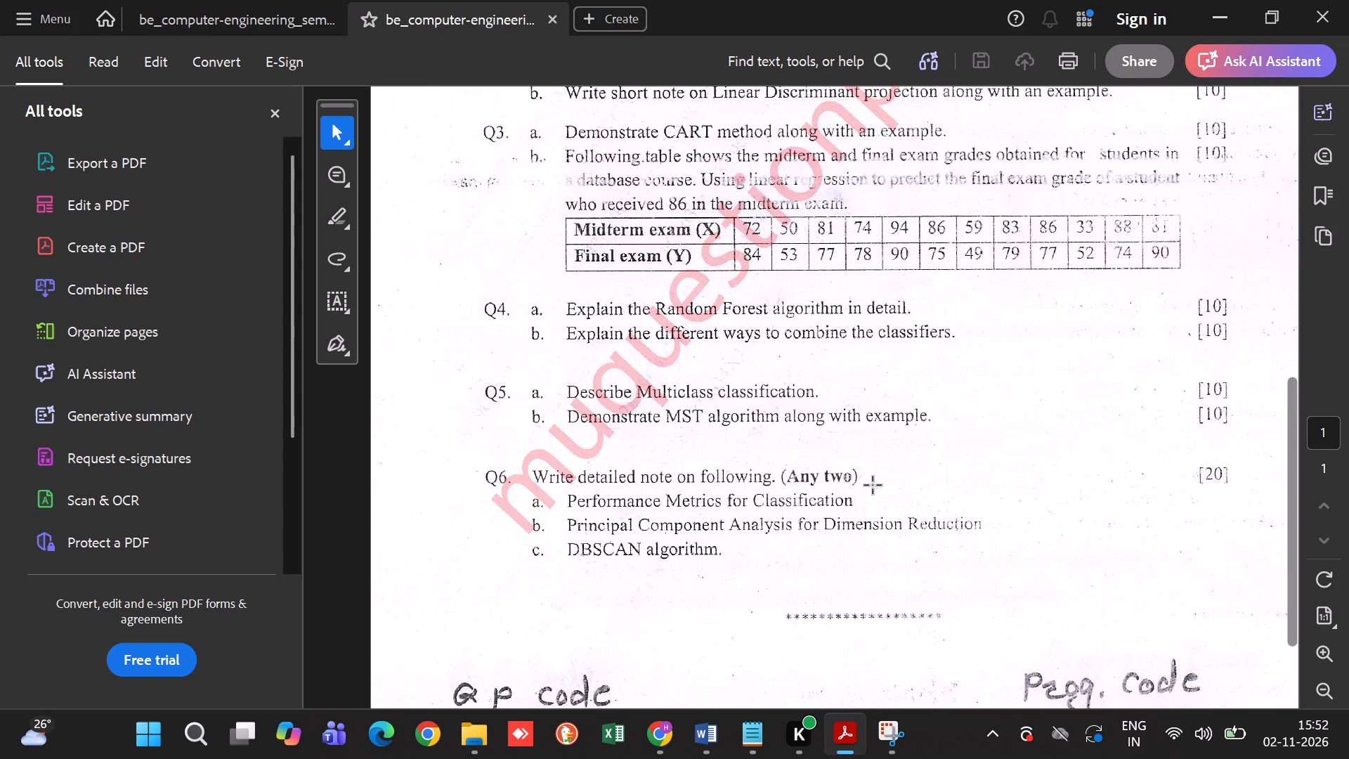
scroll(873, 486, "down", 1)
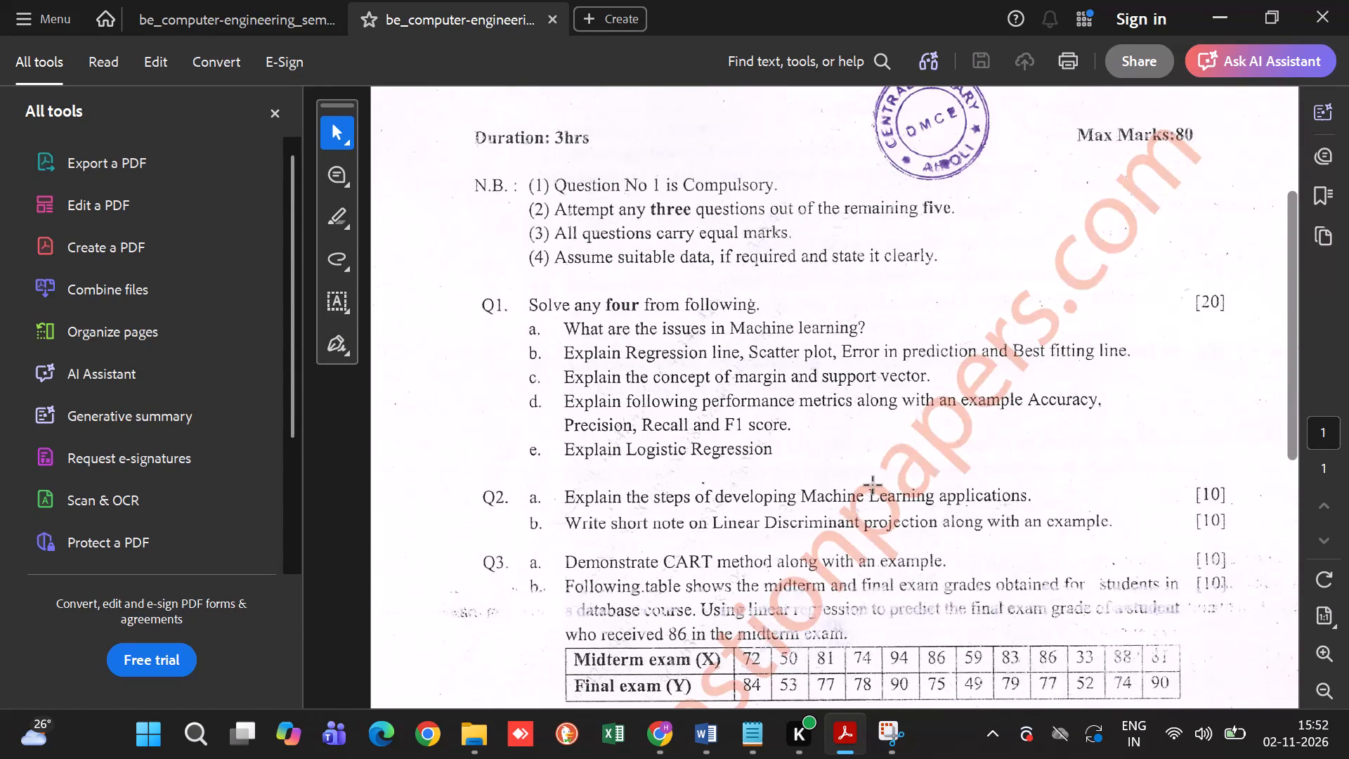
left_click(762, 737)
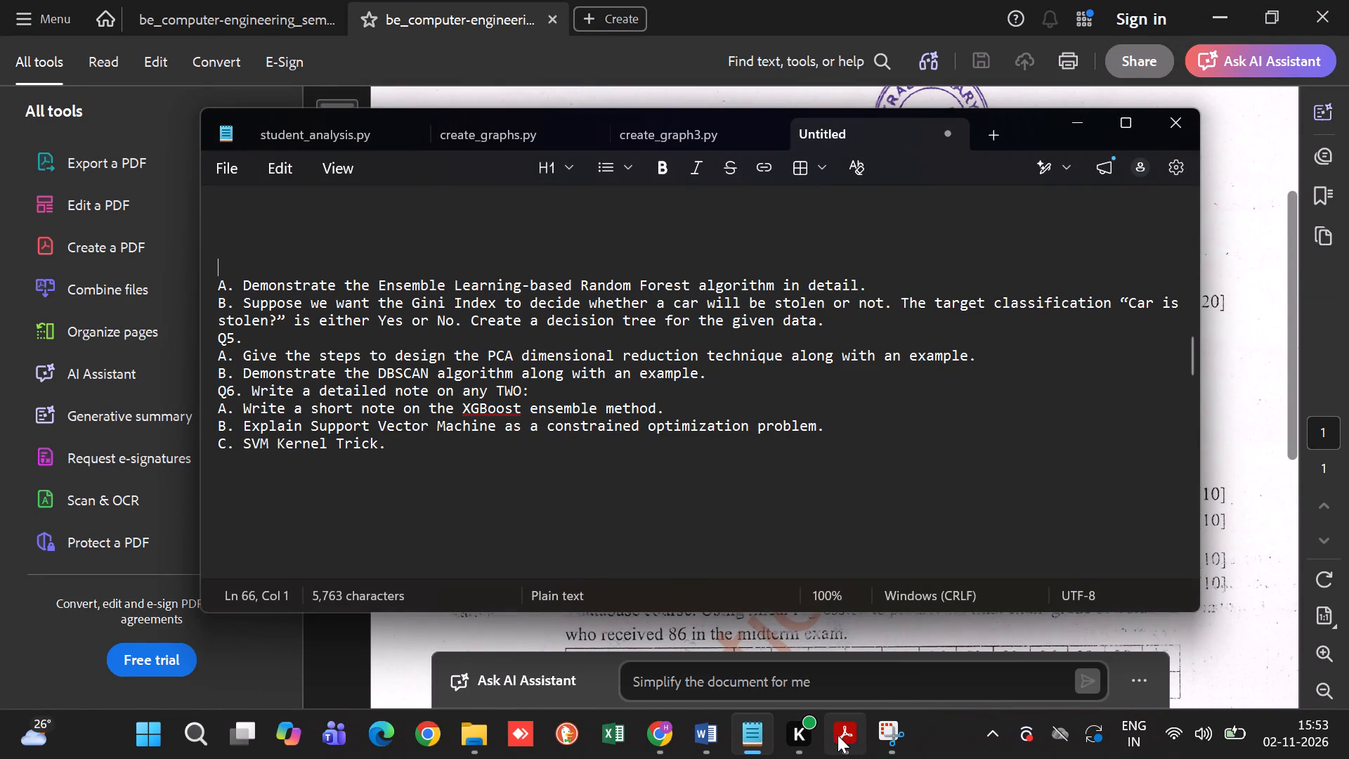
Examine the other question paper PDF in Acrobat, especially Q4 with its Random Forest question and stolen-car data table.
left_click(836, 735)
left_click(848, 755)
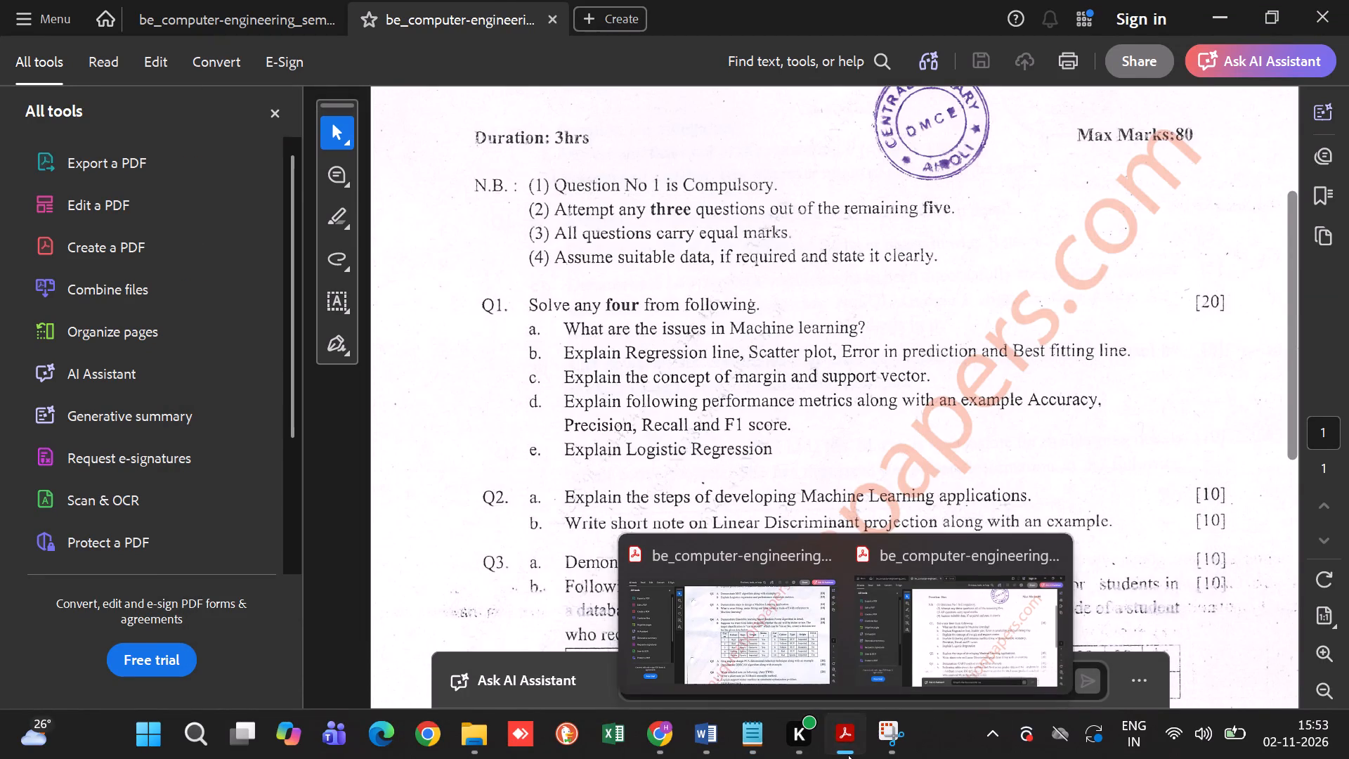
left_click(788, 644)
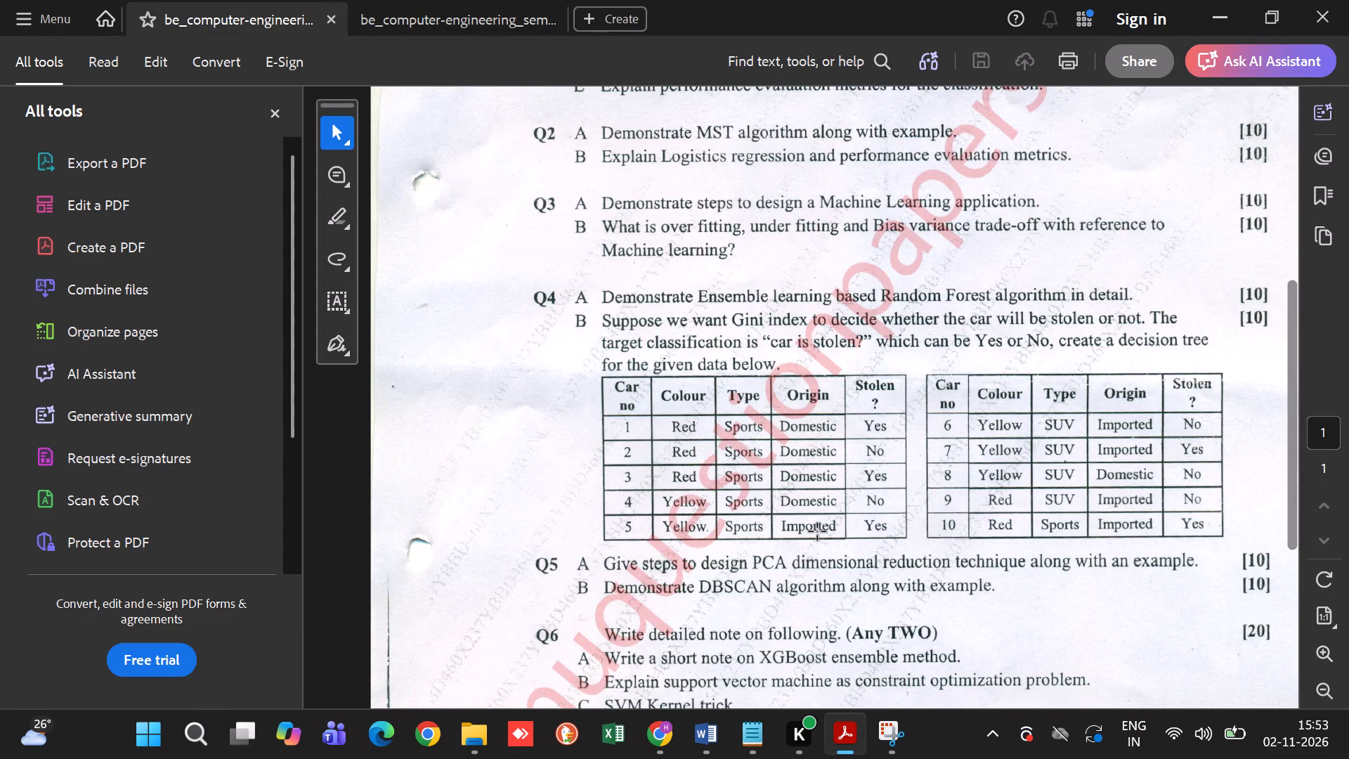
scroll(818, 532, "up", 1)
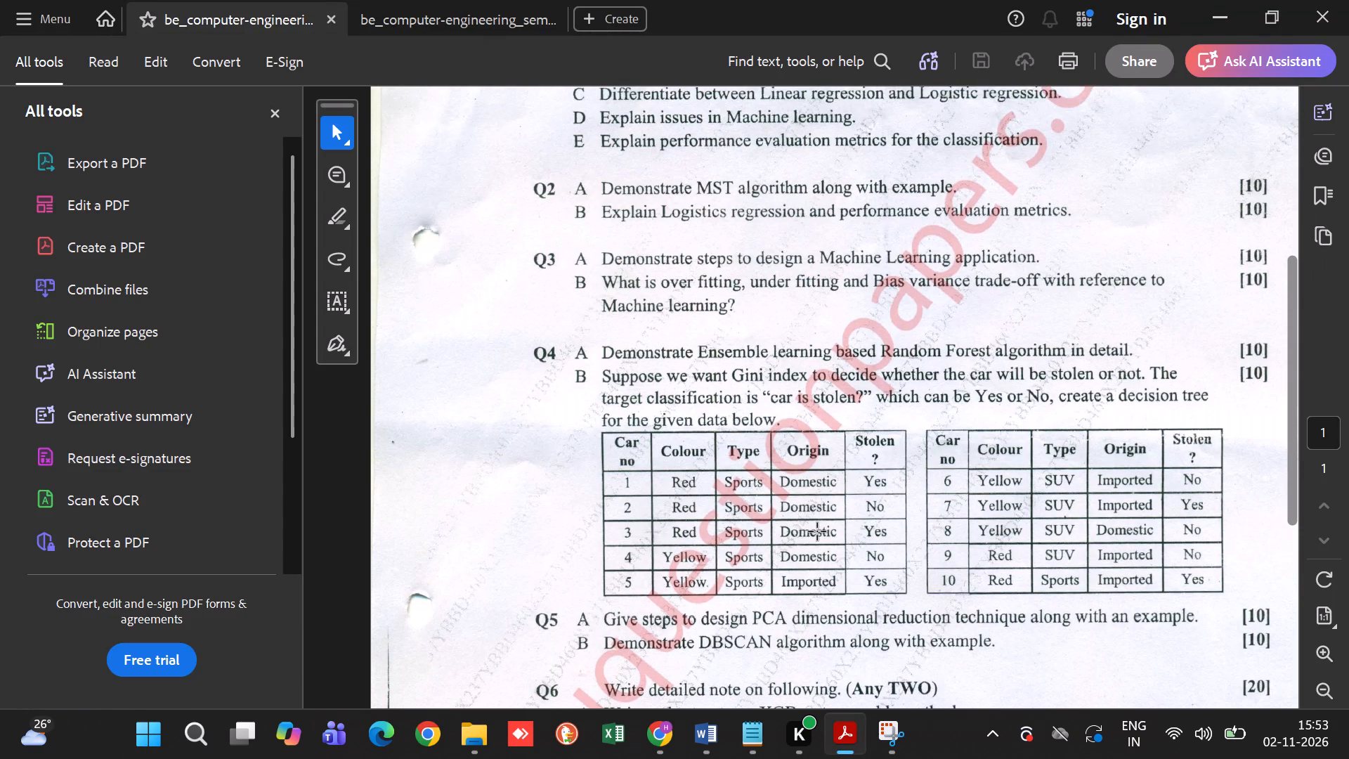
scroll(818, 532, "up", 2)
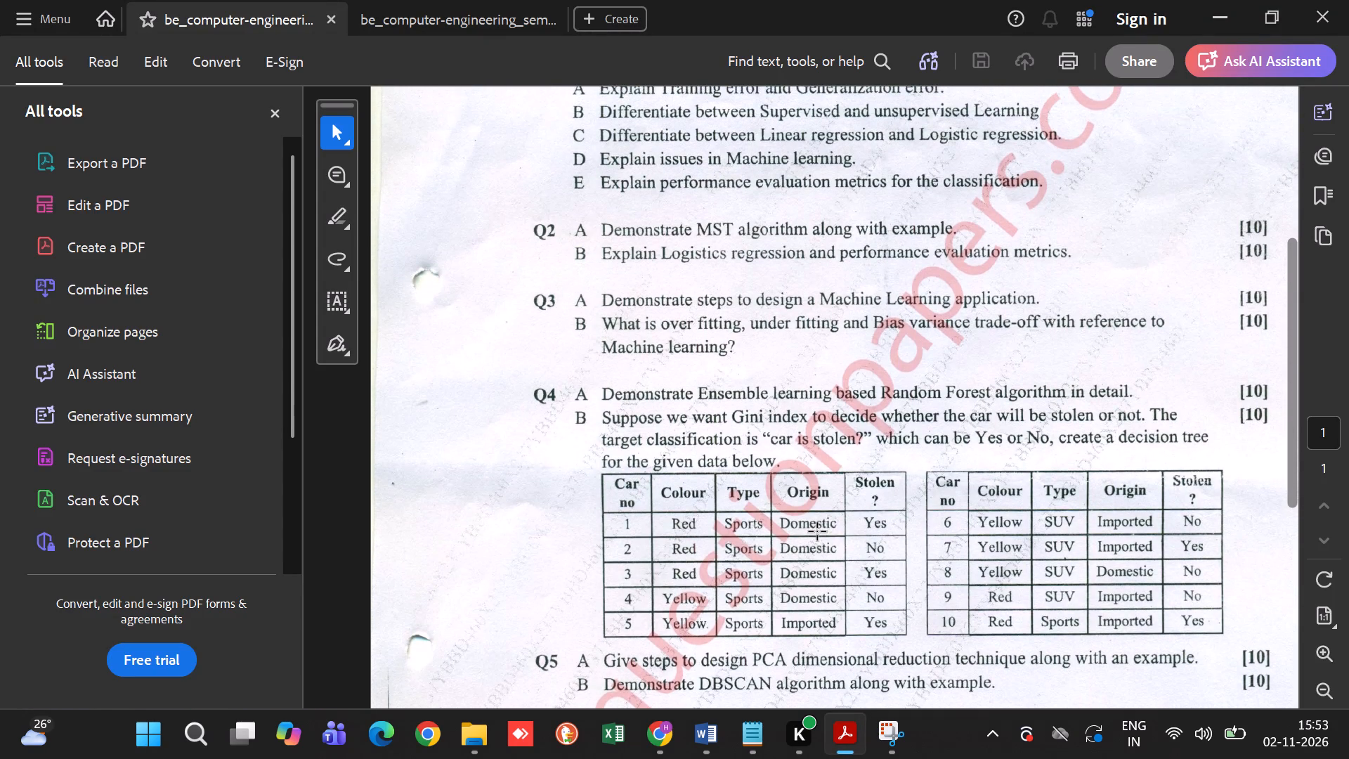
scroll(818, 532, "up", 1)
scroll(818, 532, "left", 1)
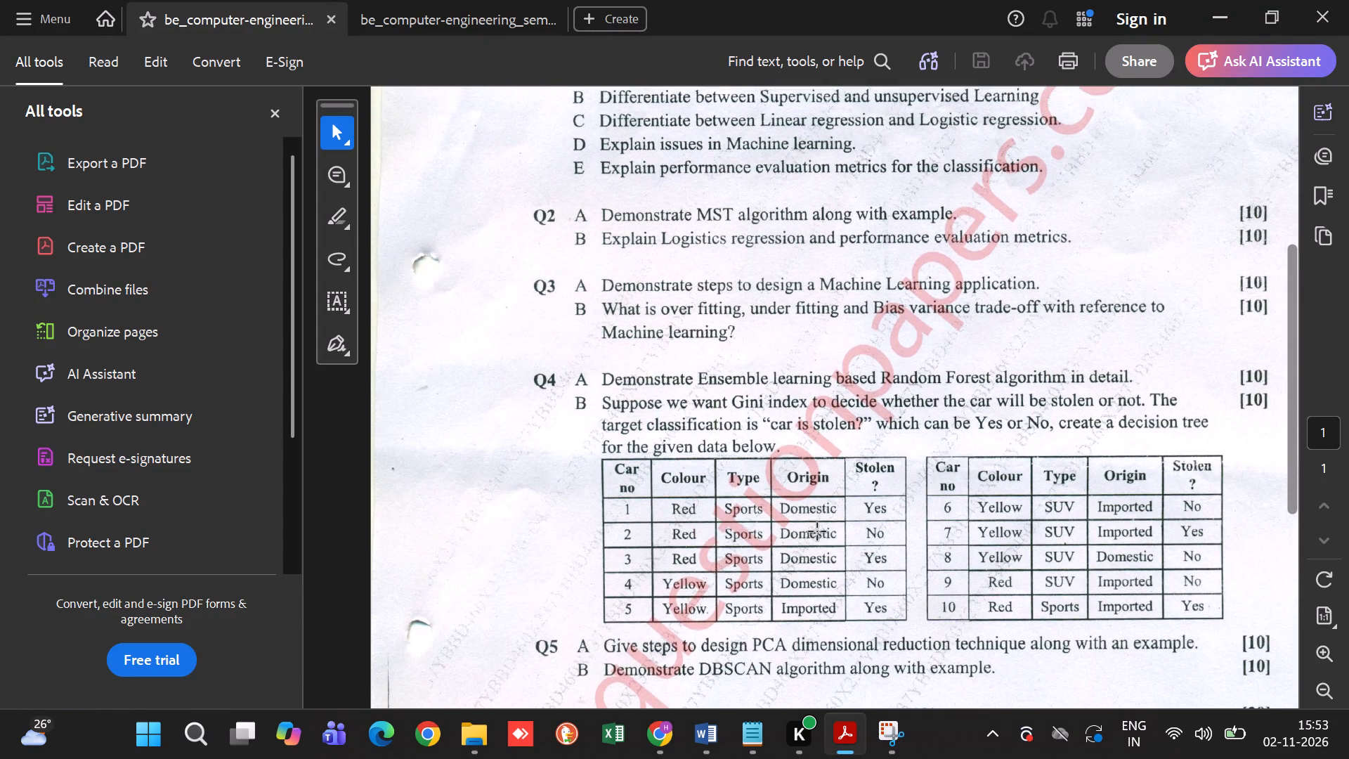
scroll(818, 532, "left", 1)
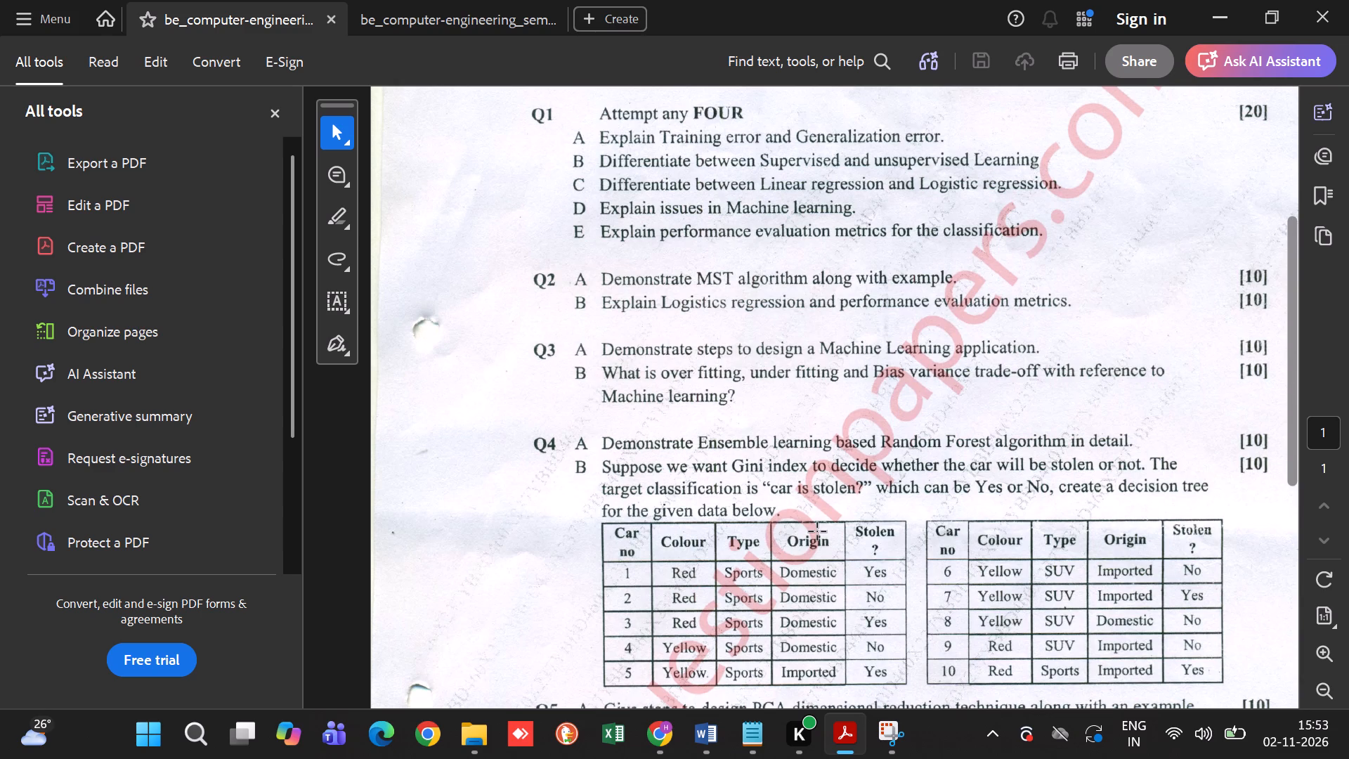
scroll(818, 532, "left", 5)
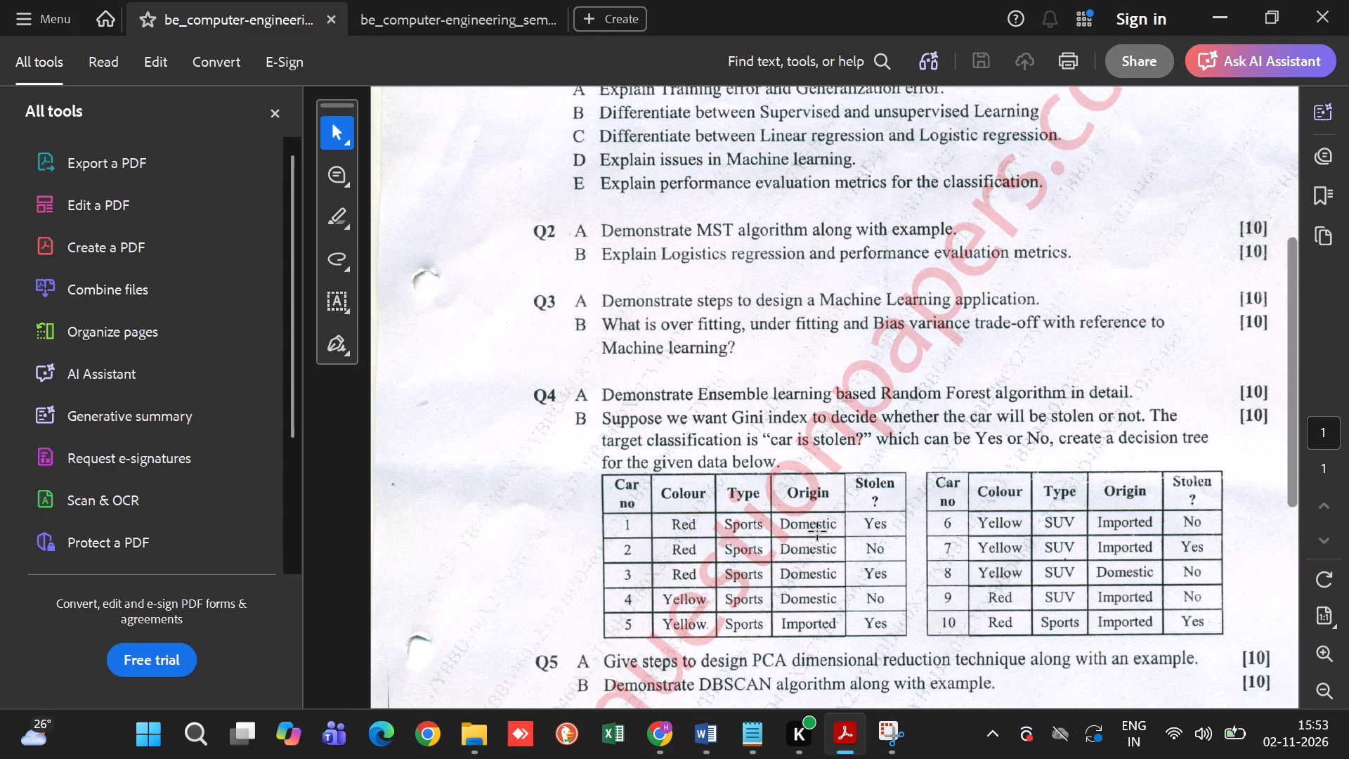
scroll(818, 532, "left", 1)
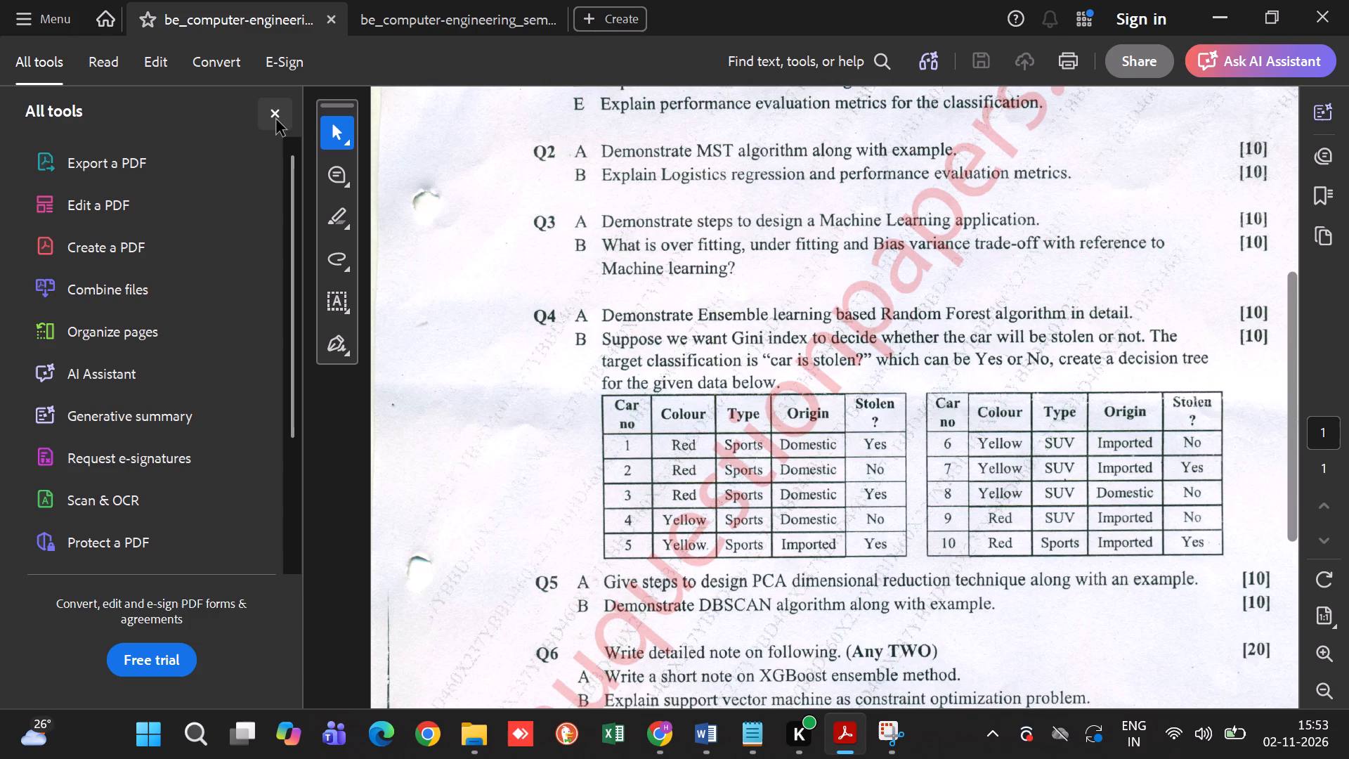
left_click(277, 120)
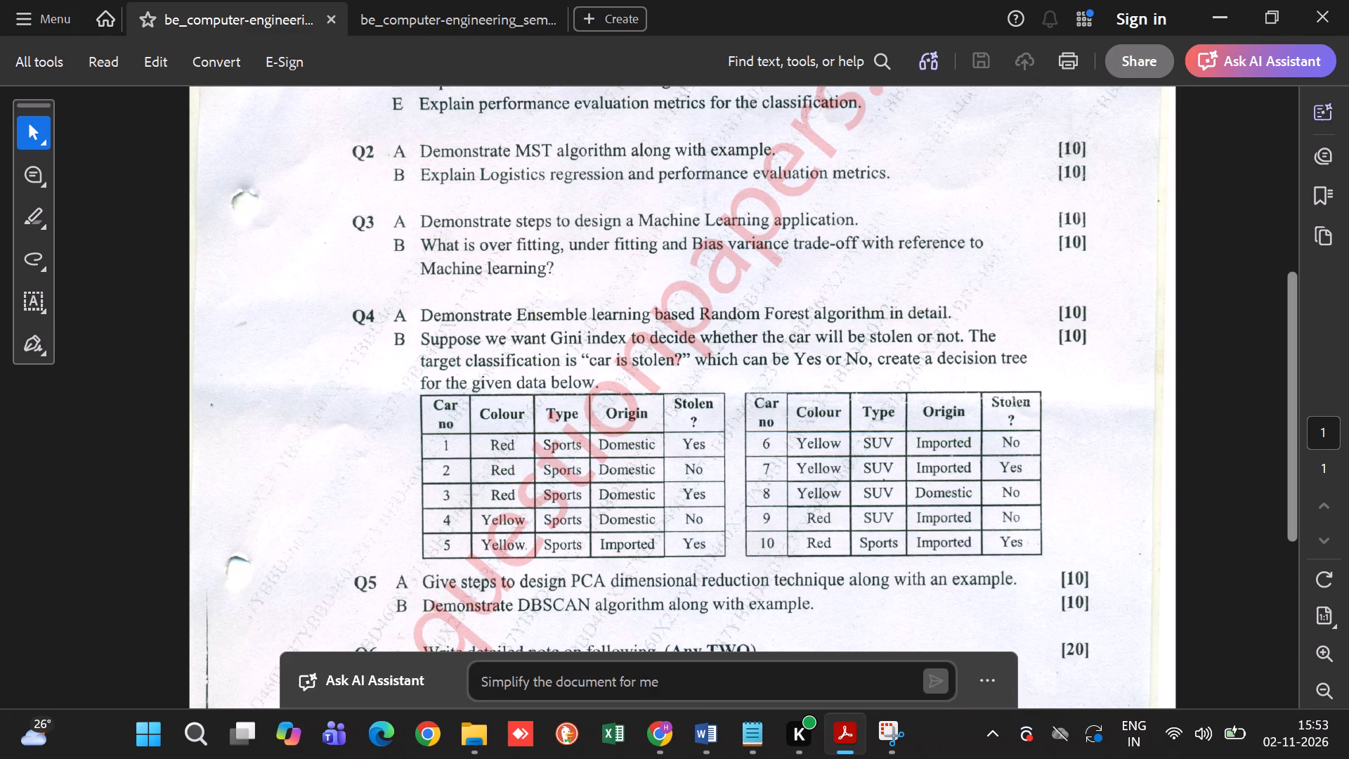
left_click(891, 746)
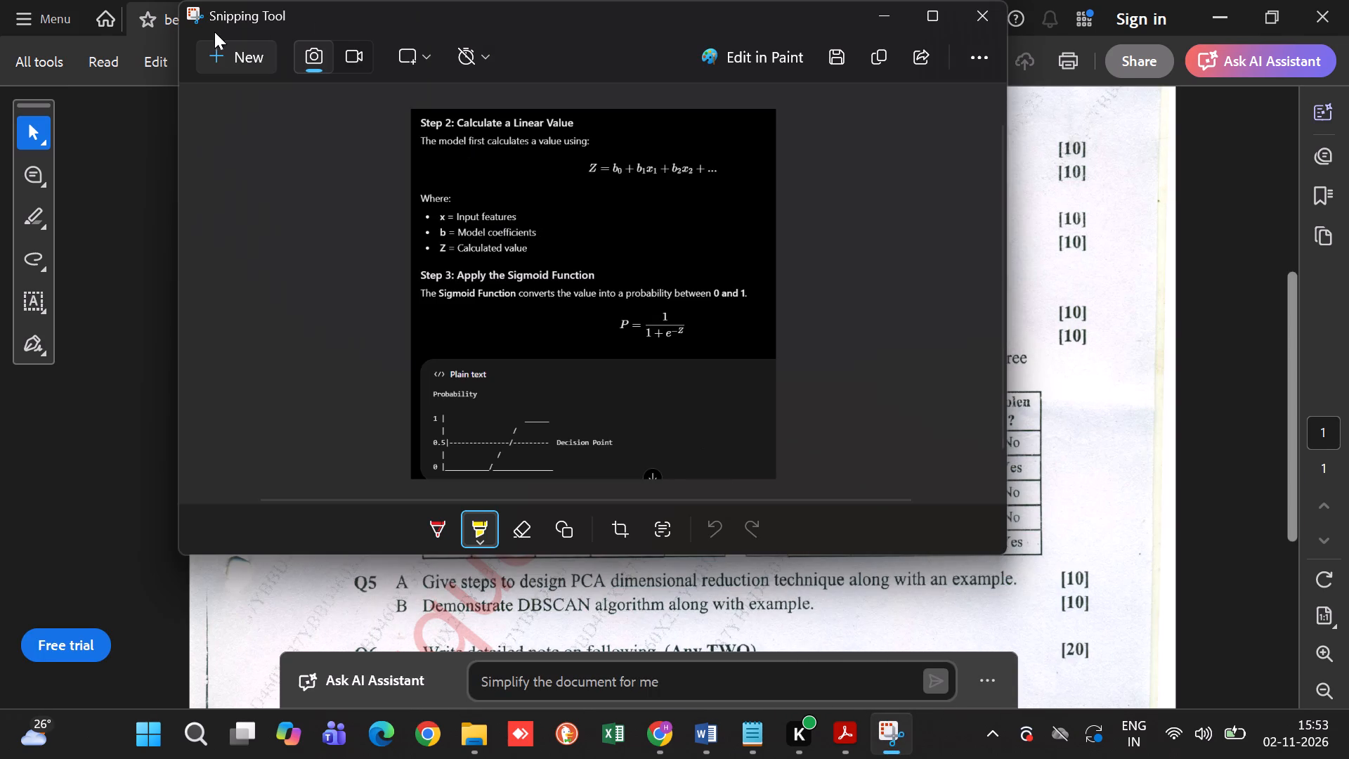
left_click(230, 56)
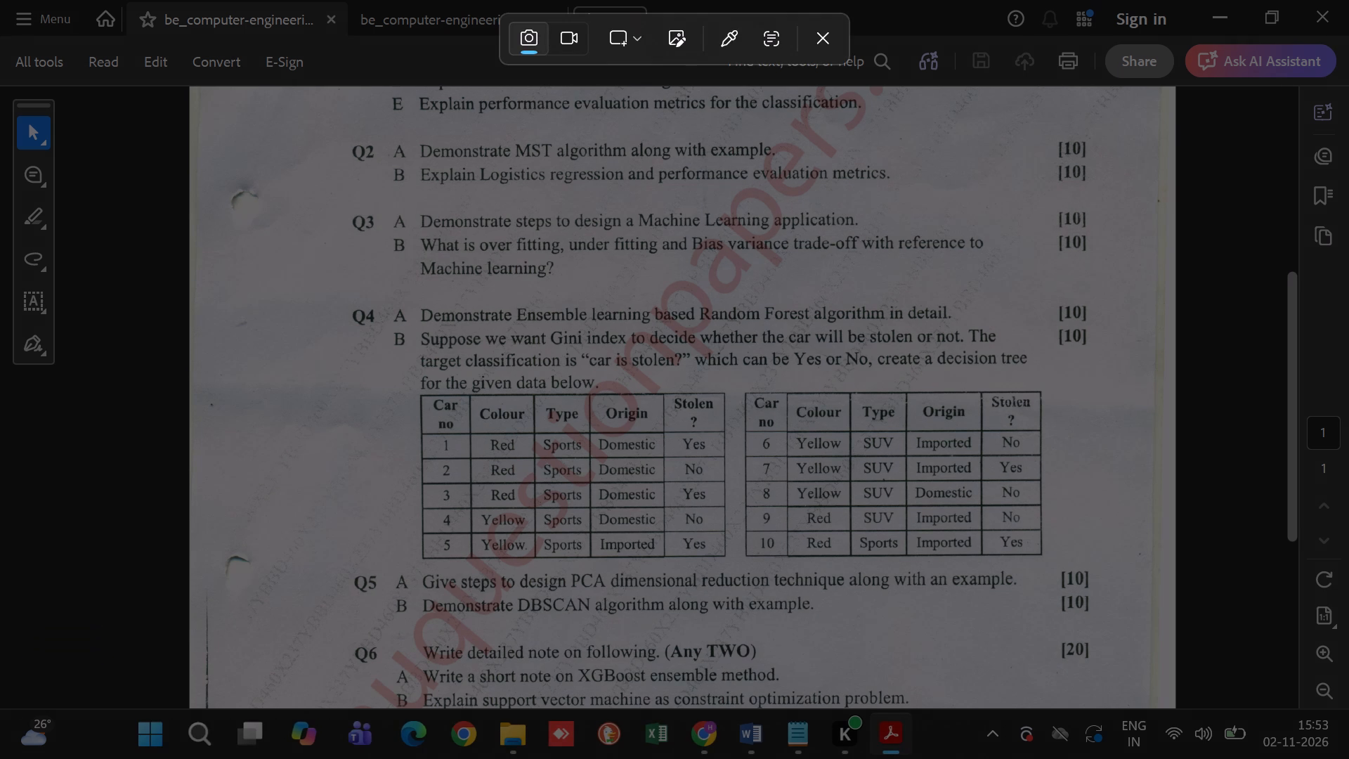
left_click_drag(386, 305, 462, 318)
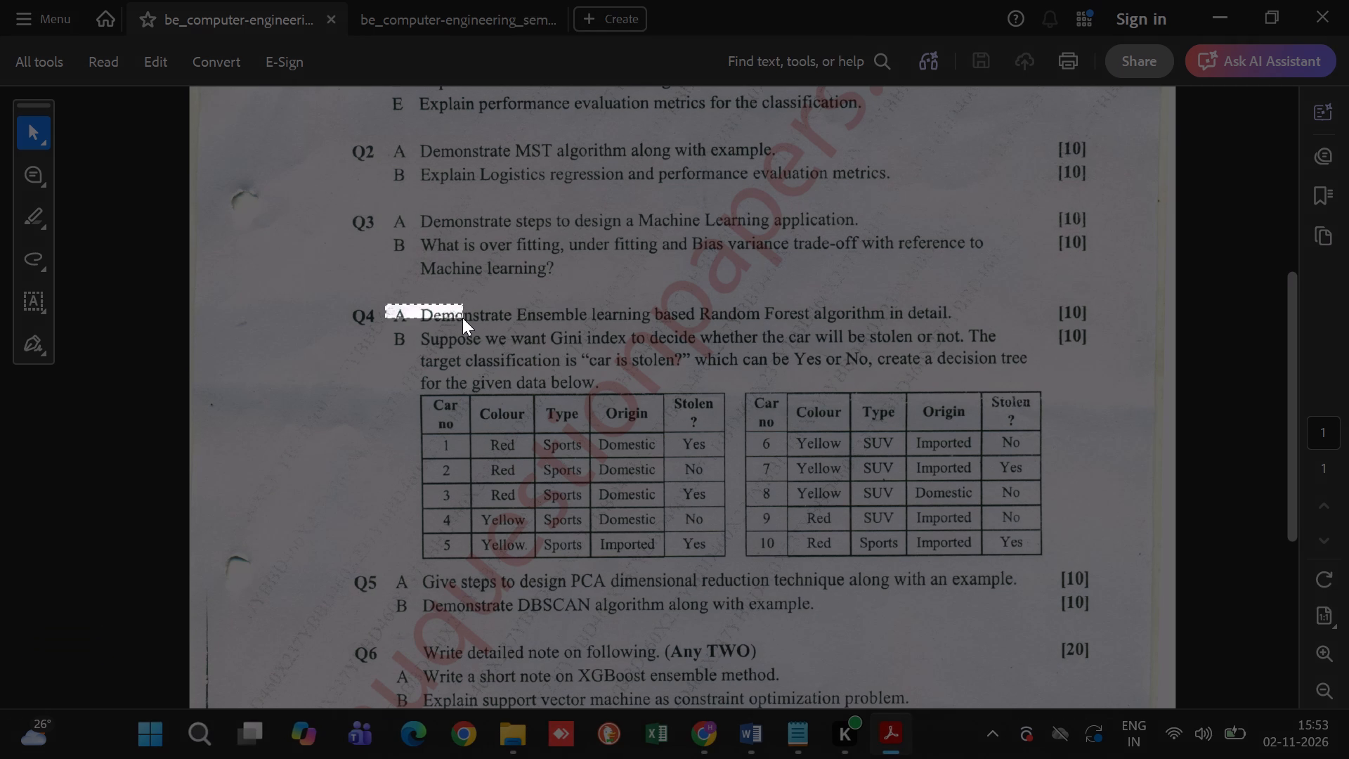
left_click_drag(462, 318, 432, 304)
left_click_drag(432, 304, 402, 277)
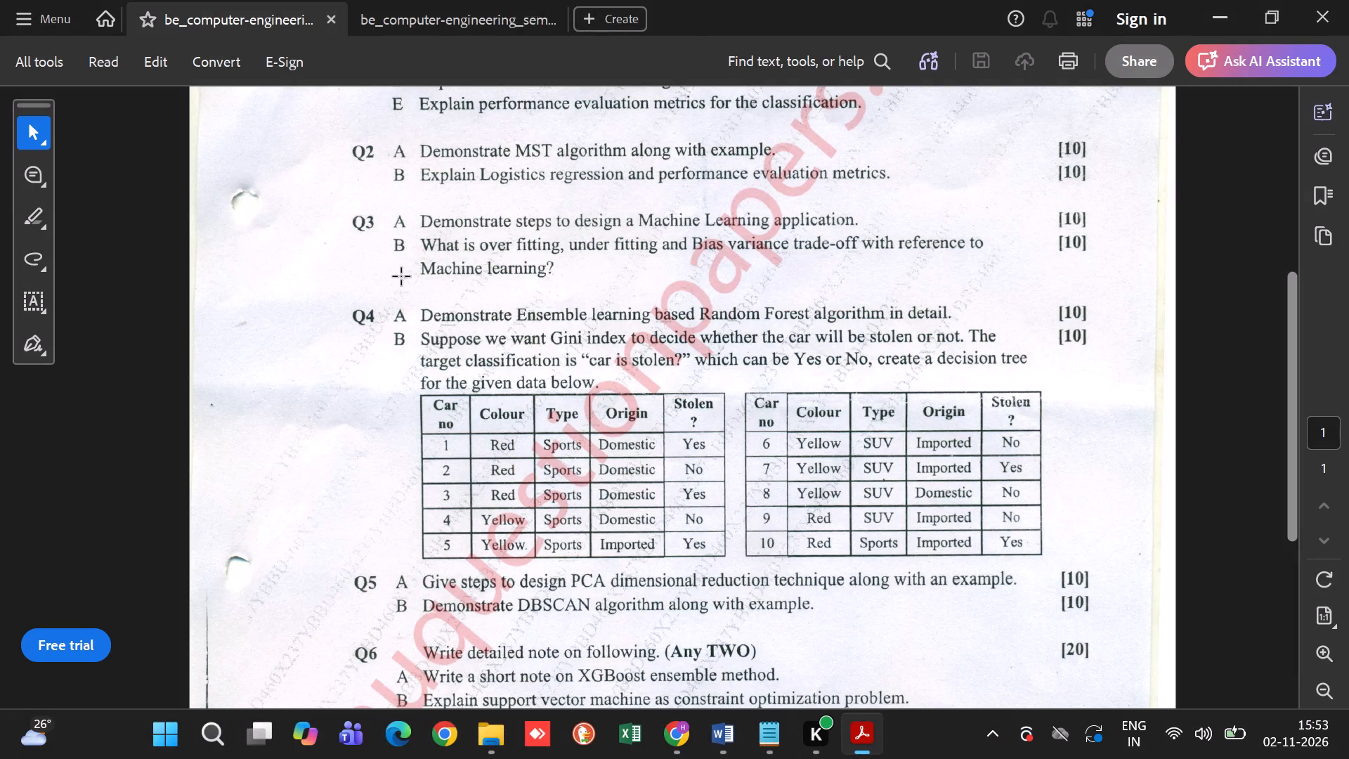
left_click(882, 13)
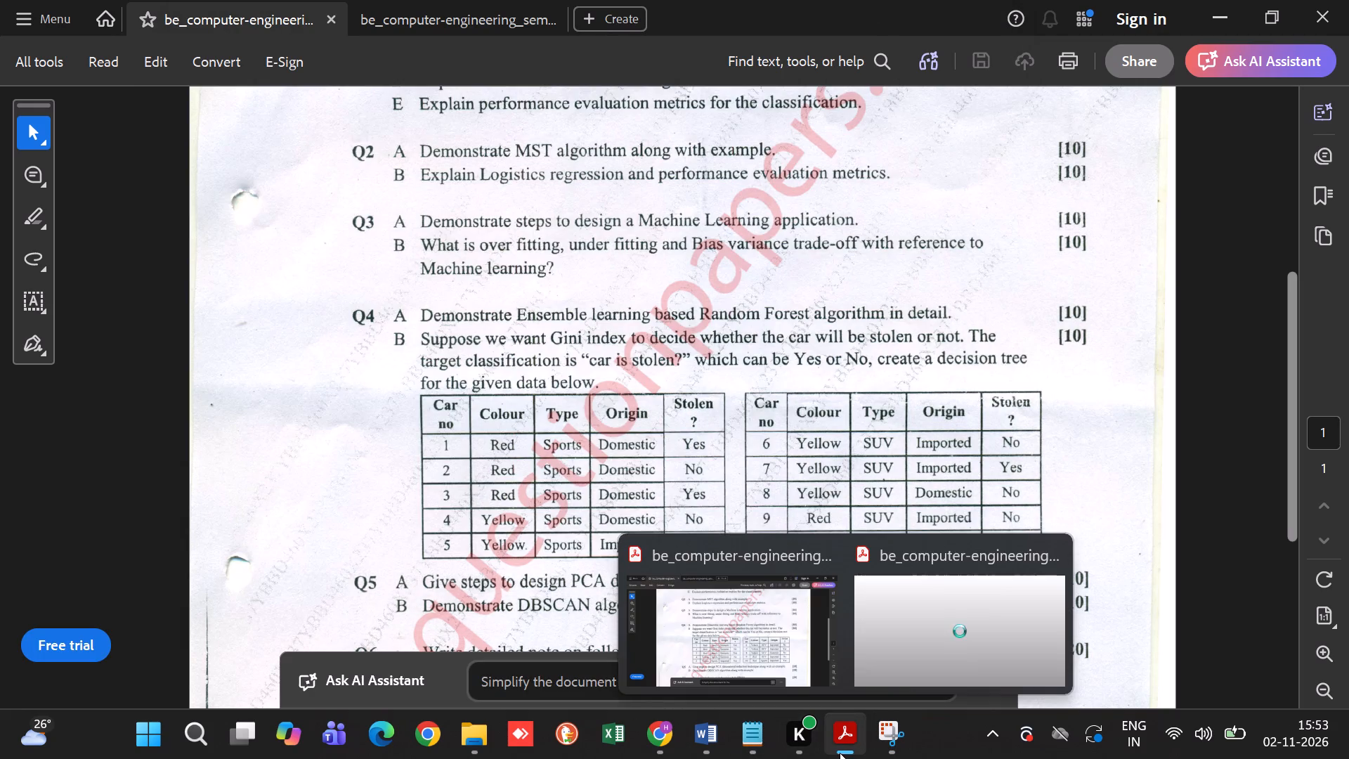
left_click(742, 726)
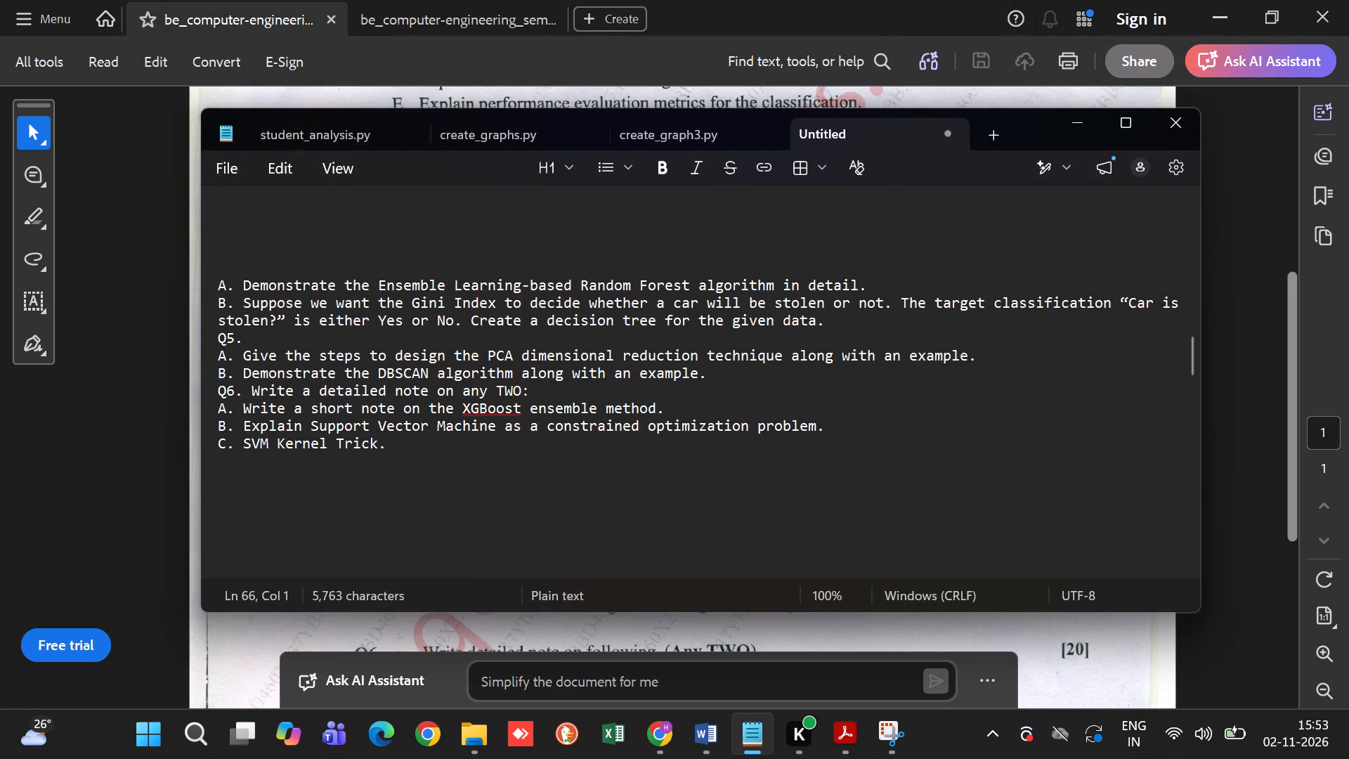
left_click_drag(235, 286, 870, 289)
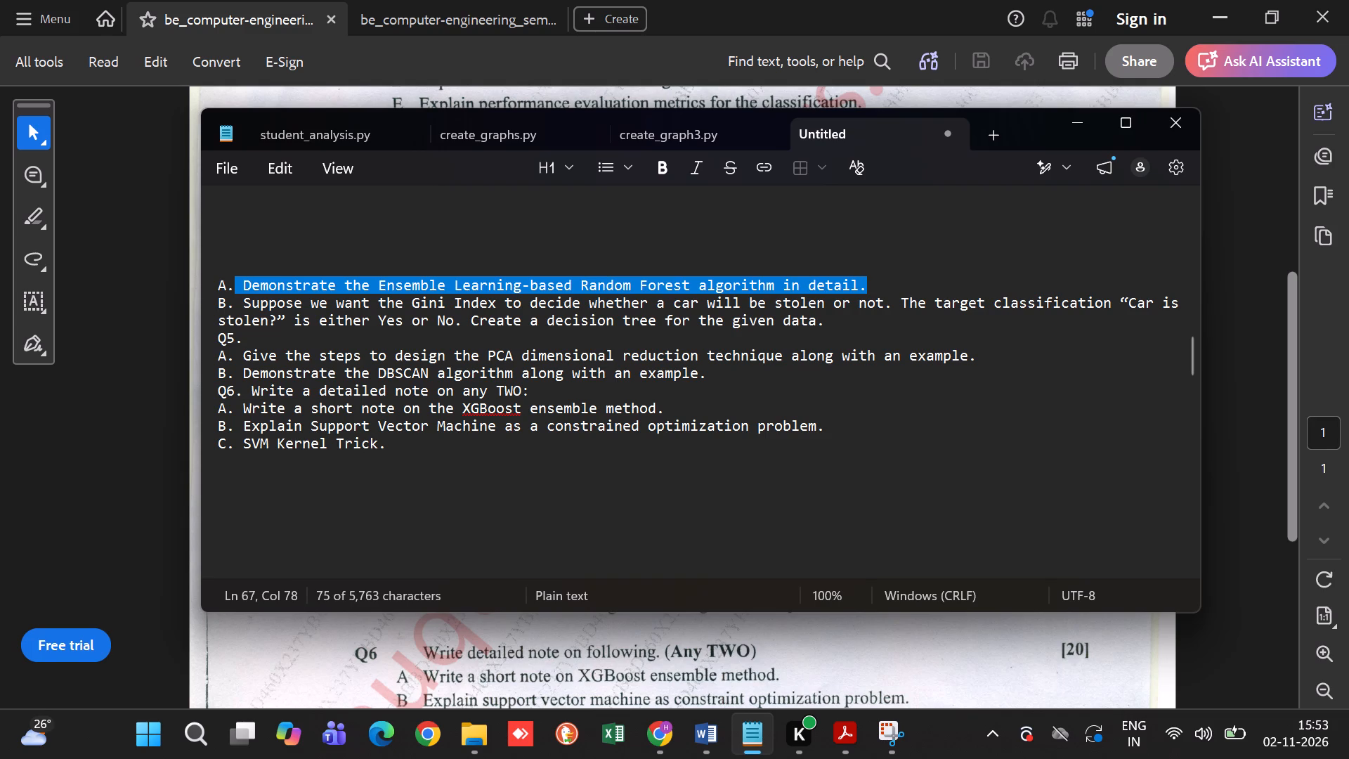
key("ctrl+c")
left_click(660, 739)
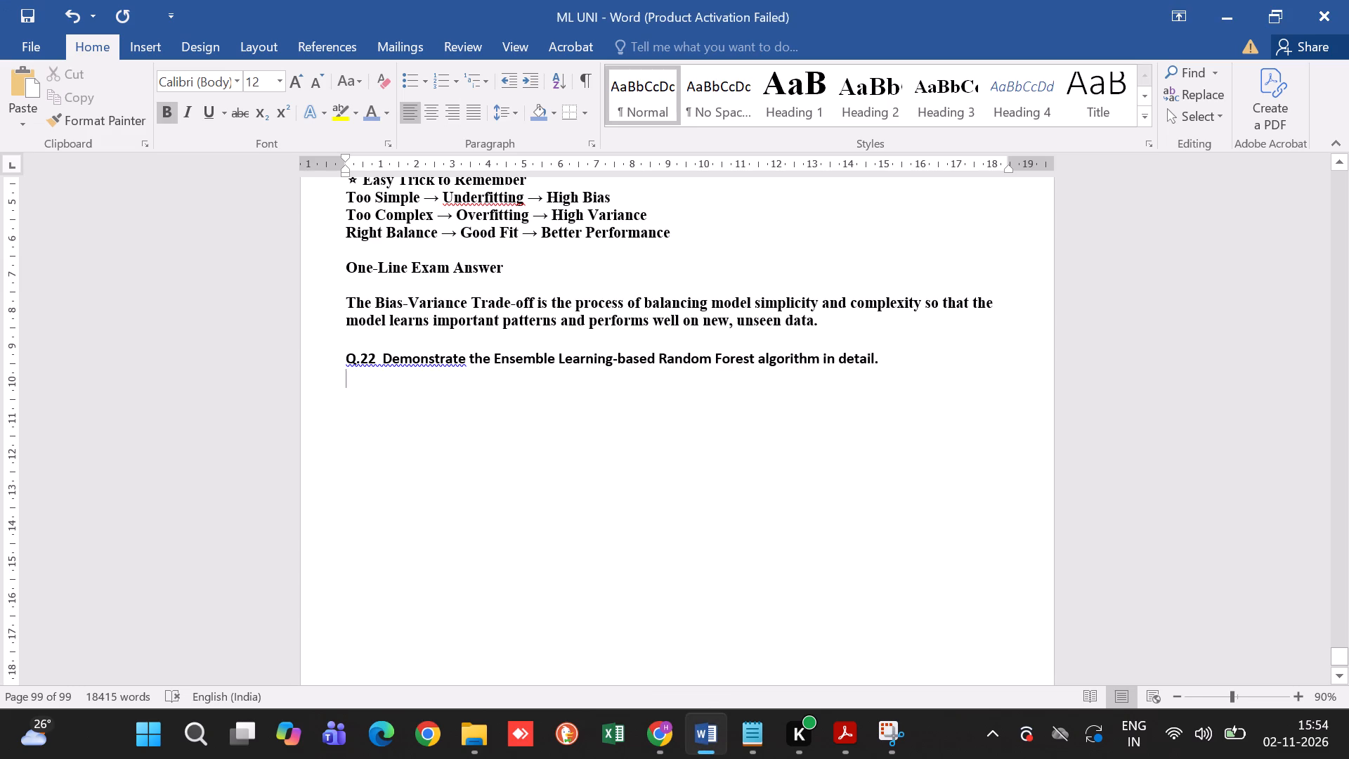
key("ctrl+v")
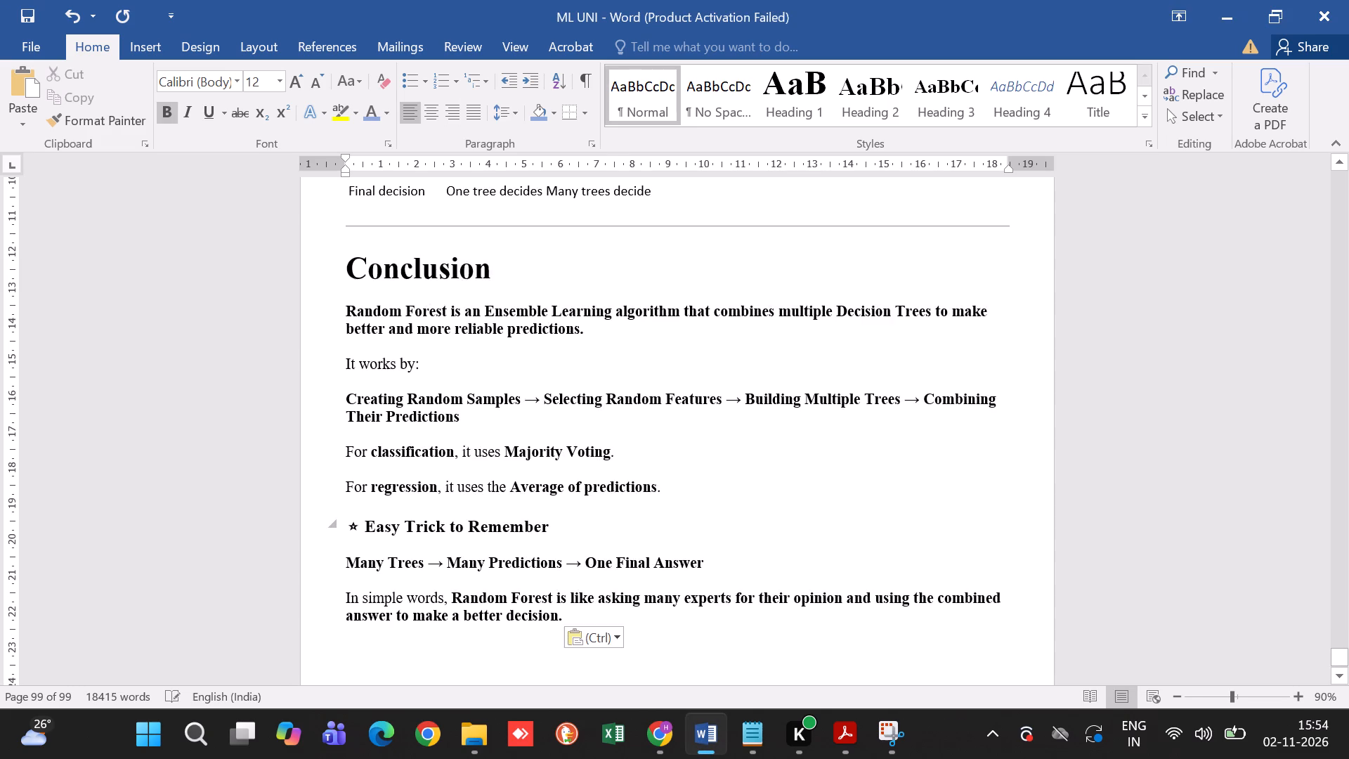
Apply All Borders to the comparison table under "11. Random Forest vs Single Decision Tree".
scroll(625, 541, "up", 2)
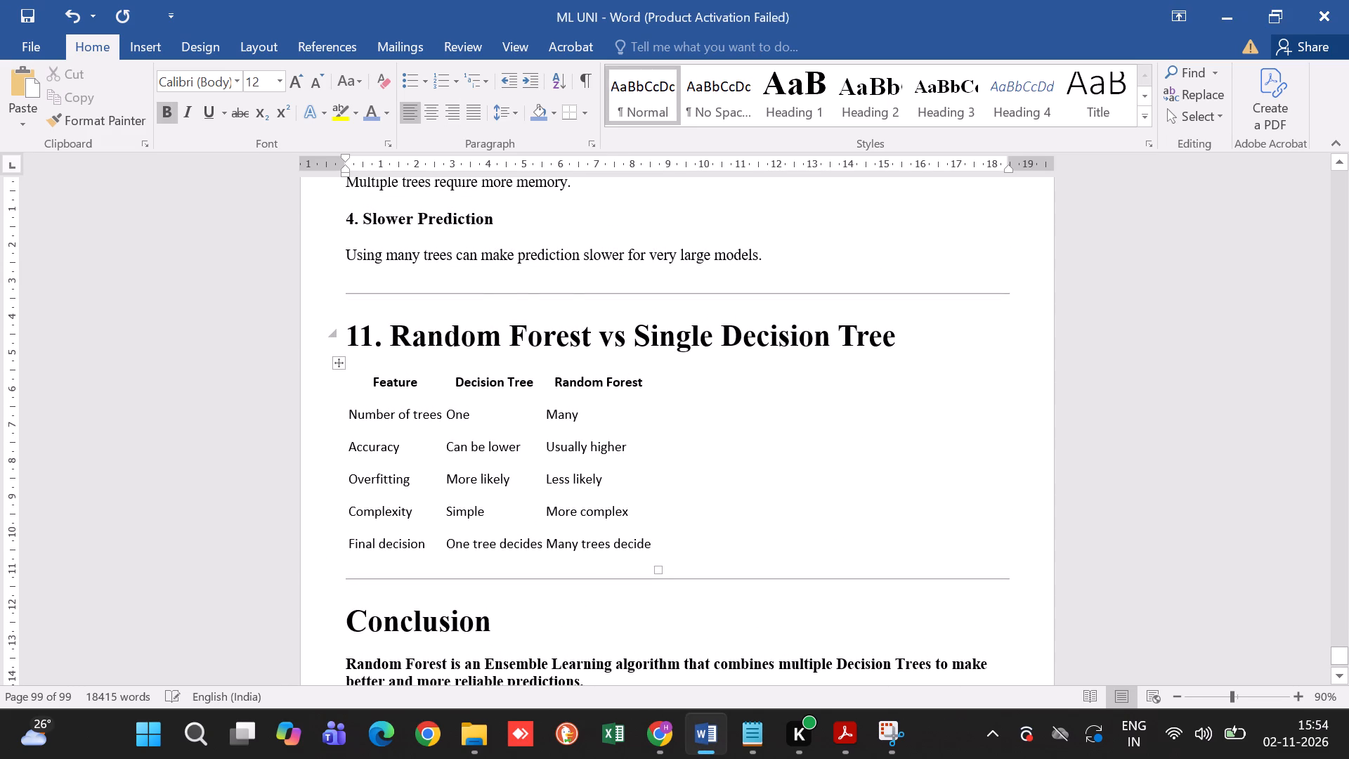
left_click(340, 361)
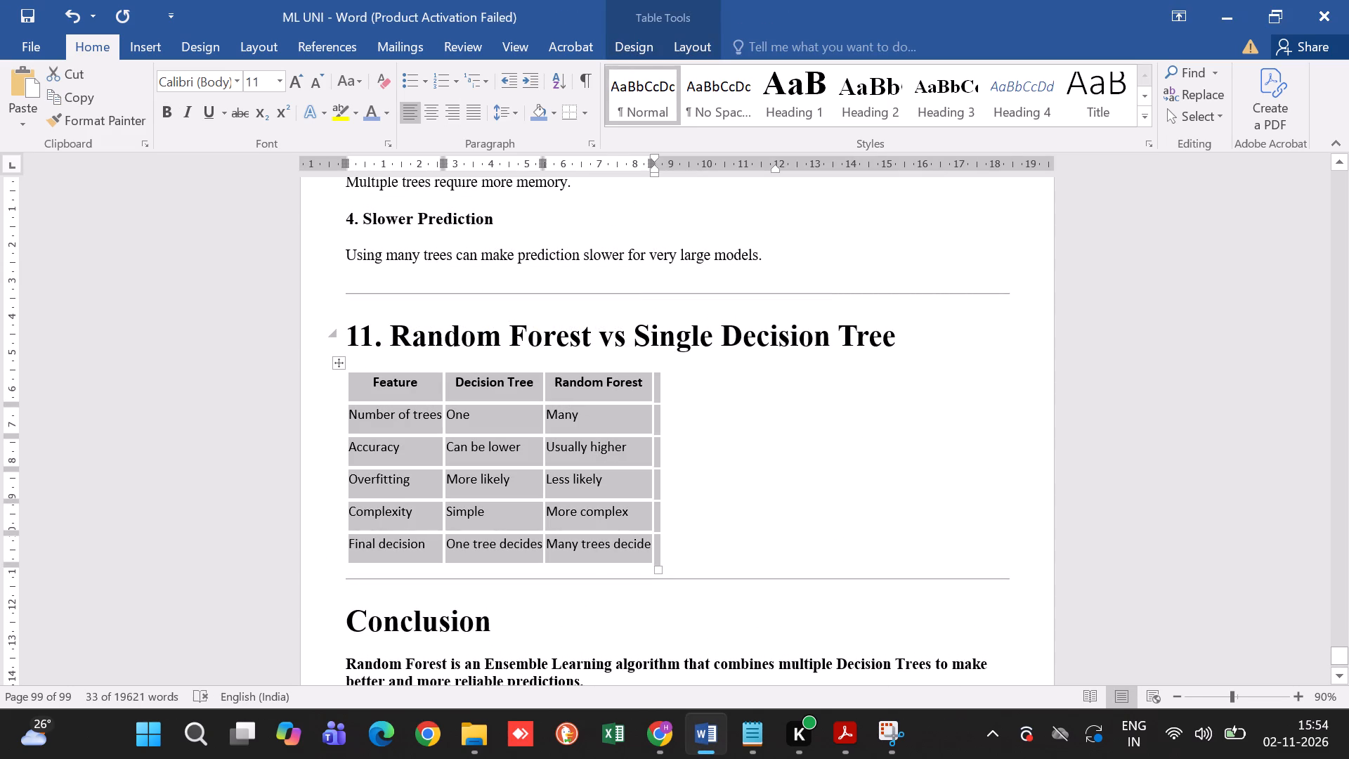
left_click(339, 360)
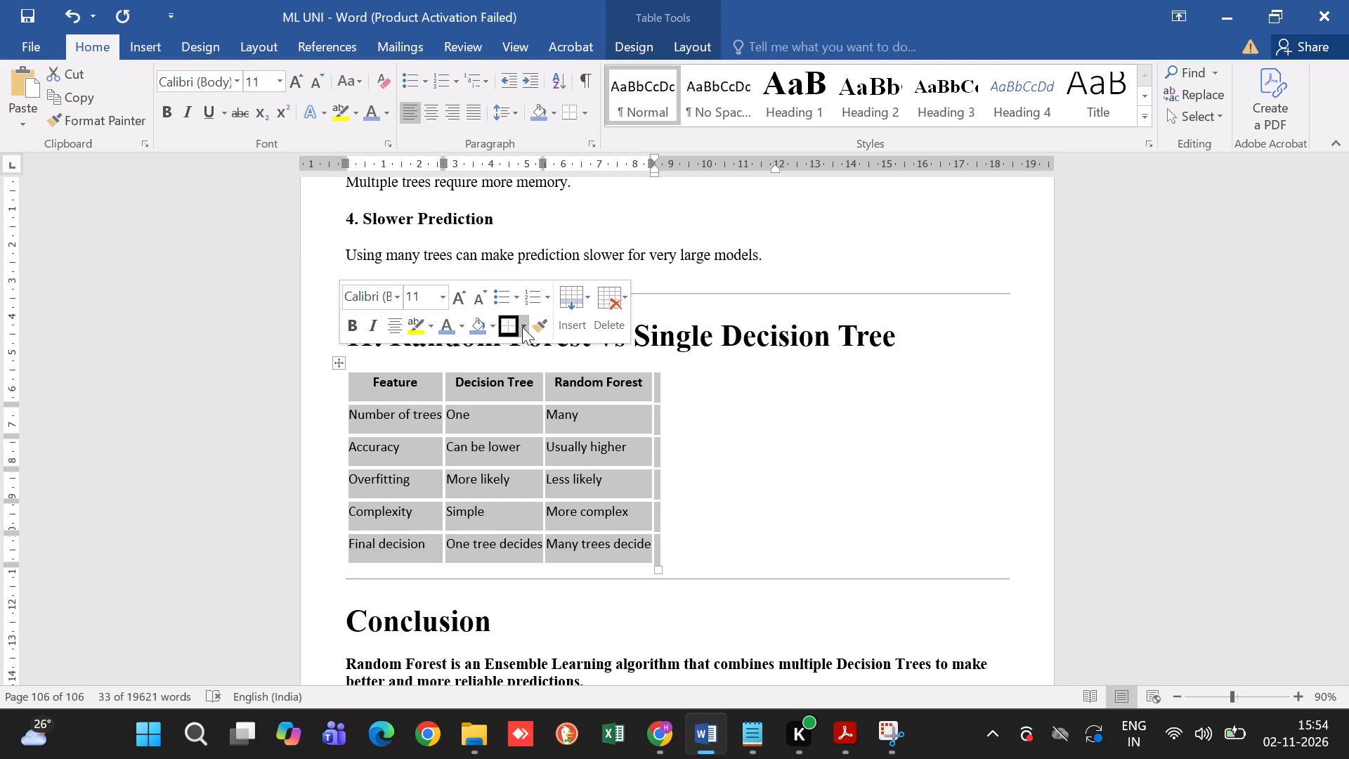
left_click(523, 327)
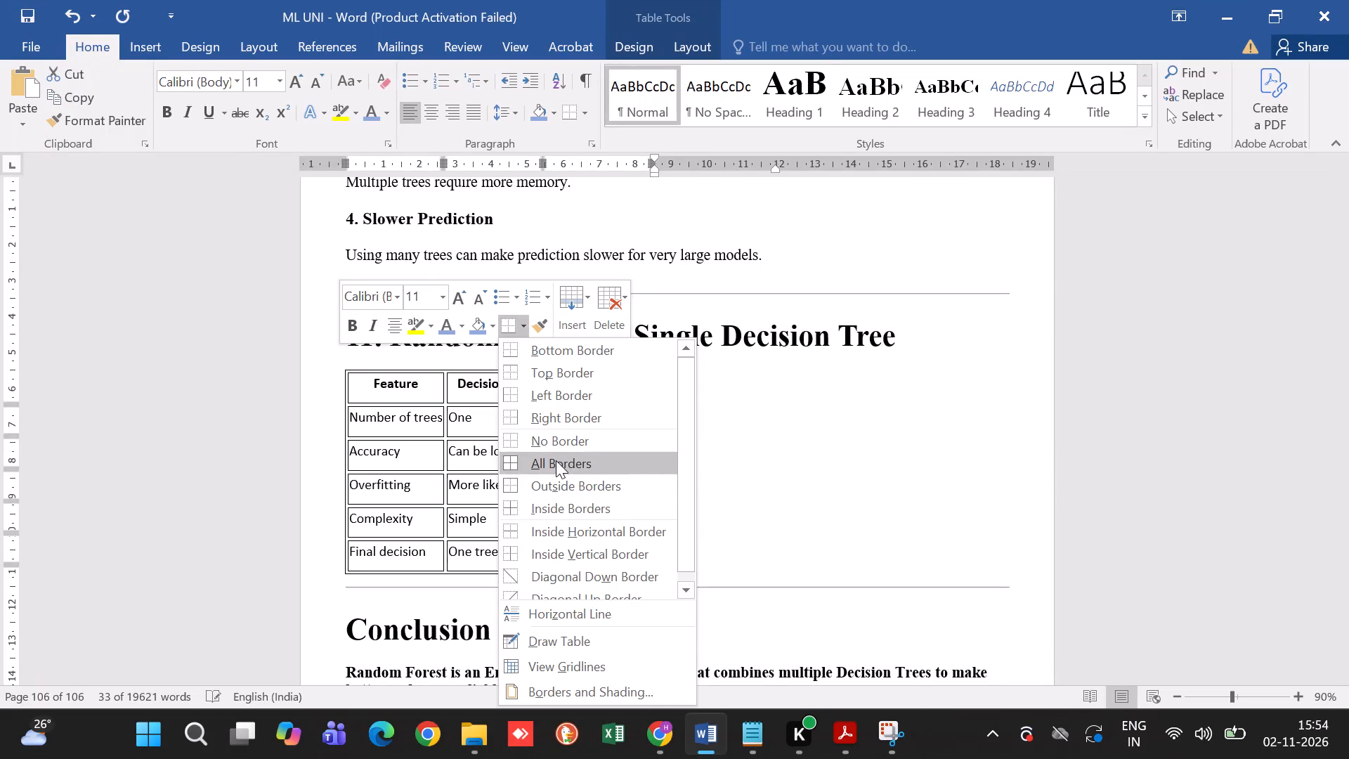
left_click(556, 460)
Delete the duplicate heading "Demonstrate the Ensemble Learning-Based Random Forest Algorithm in Detail" below the Q.22 question.
scroll(556, 460, "up", 8)
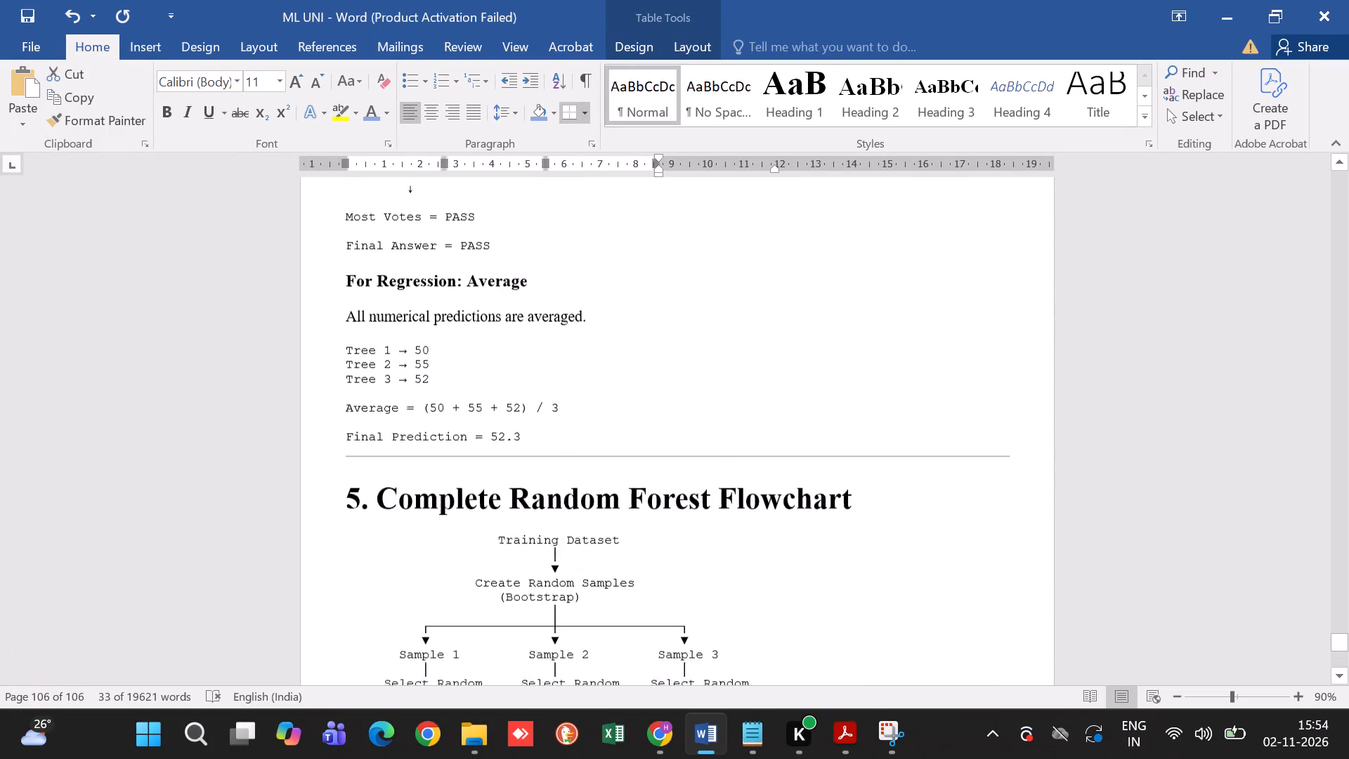
scroll(556, 460, "up", 6)
scroll(556, 460, "down", 5)
scroll(556, 460, "up", 1)
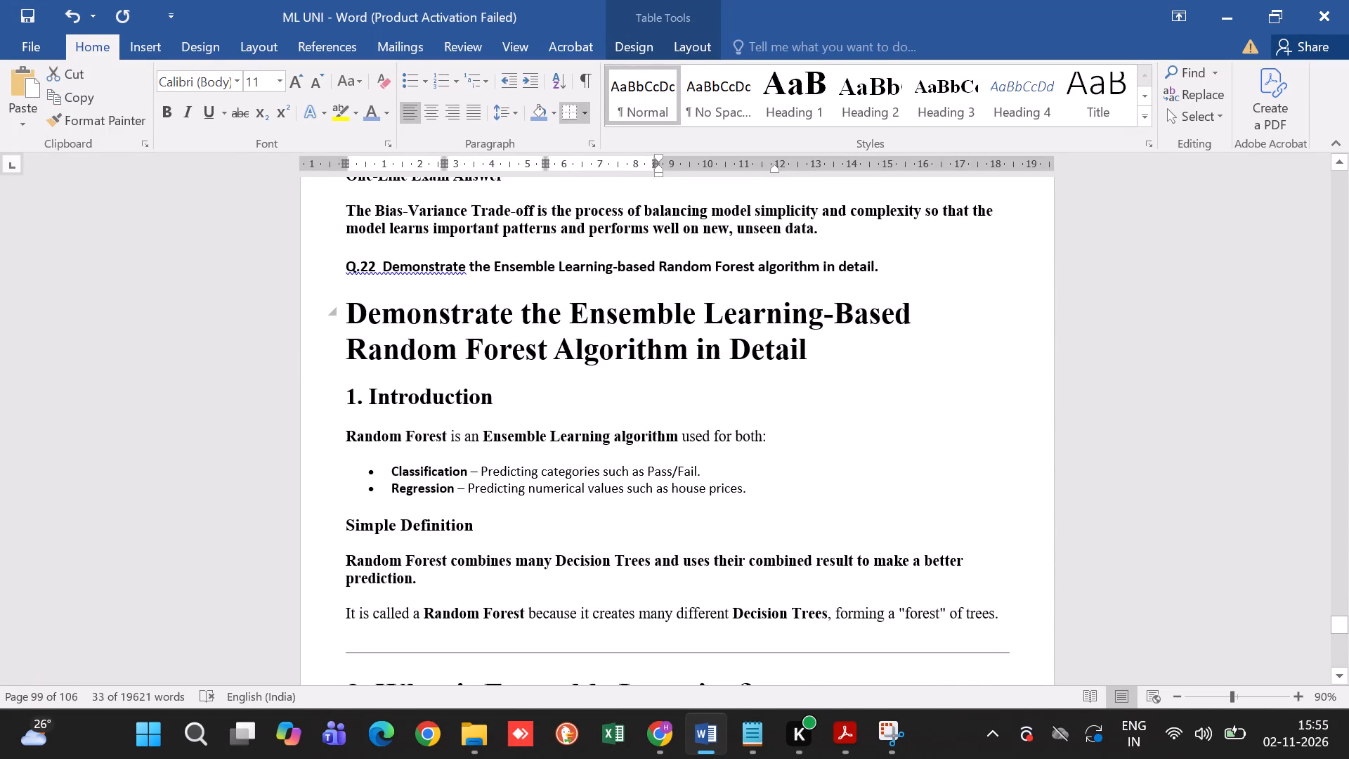
left_click_drag(341, 295, 821, 356)
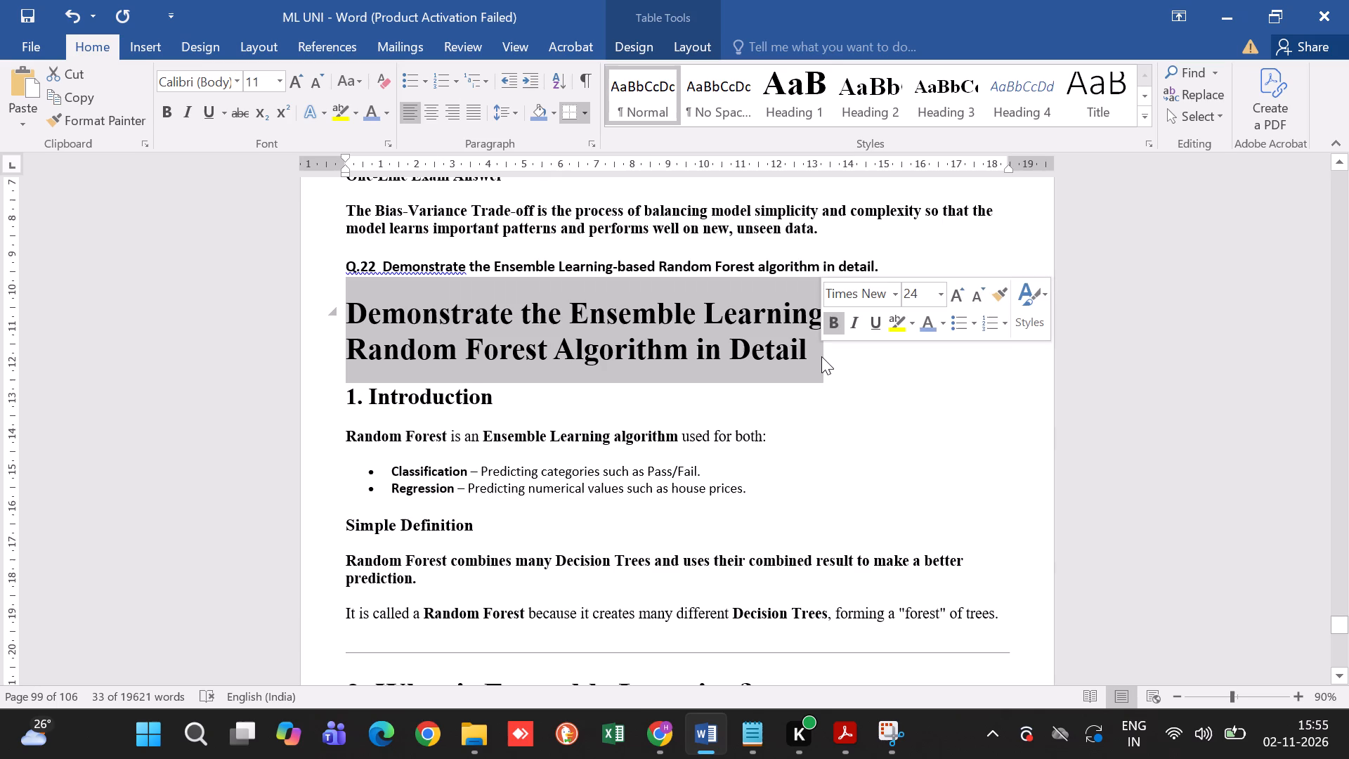
key("BackSpace")
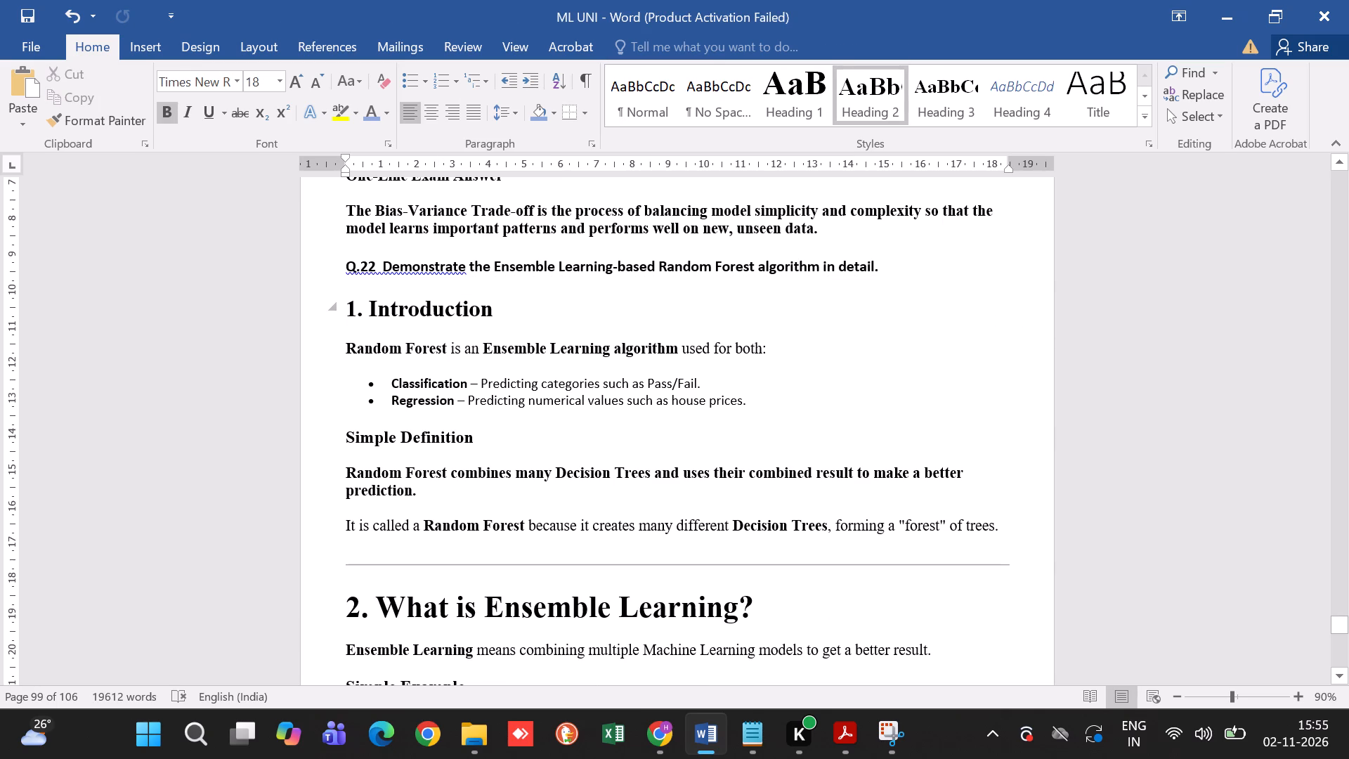
Set the font size of the entire Q.22 answer, from "1. Introduction" to the document's end, to 12.
left_click(343, 299)
left_click_drag(346, 304, 643, 758)
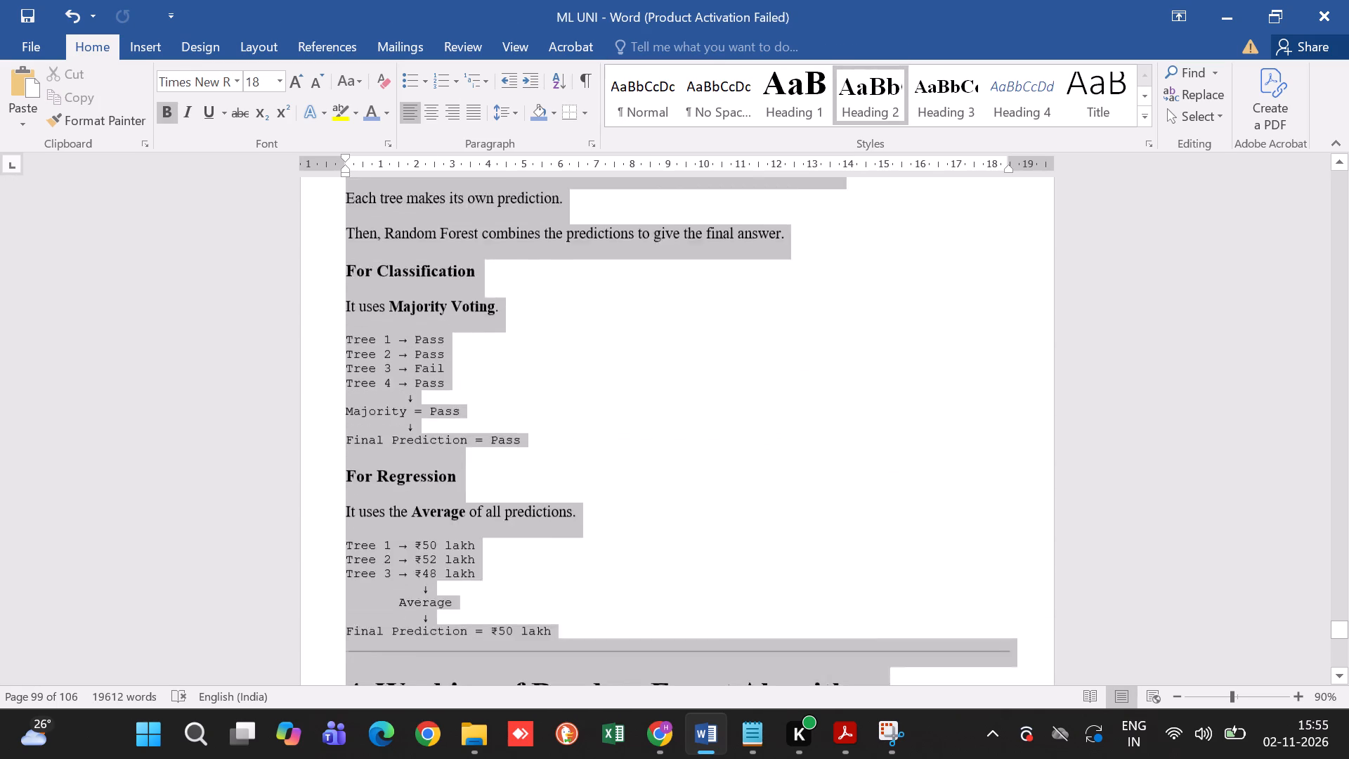
left_click_drag(643, 758, 646, 758)
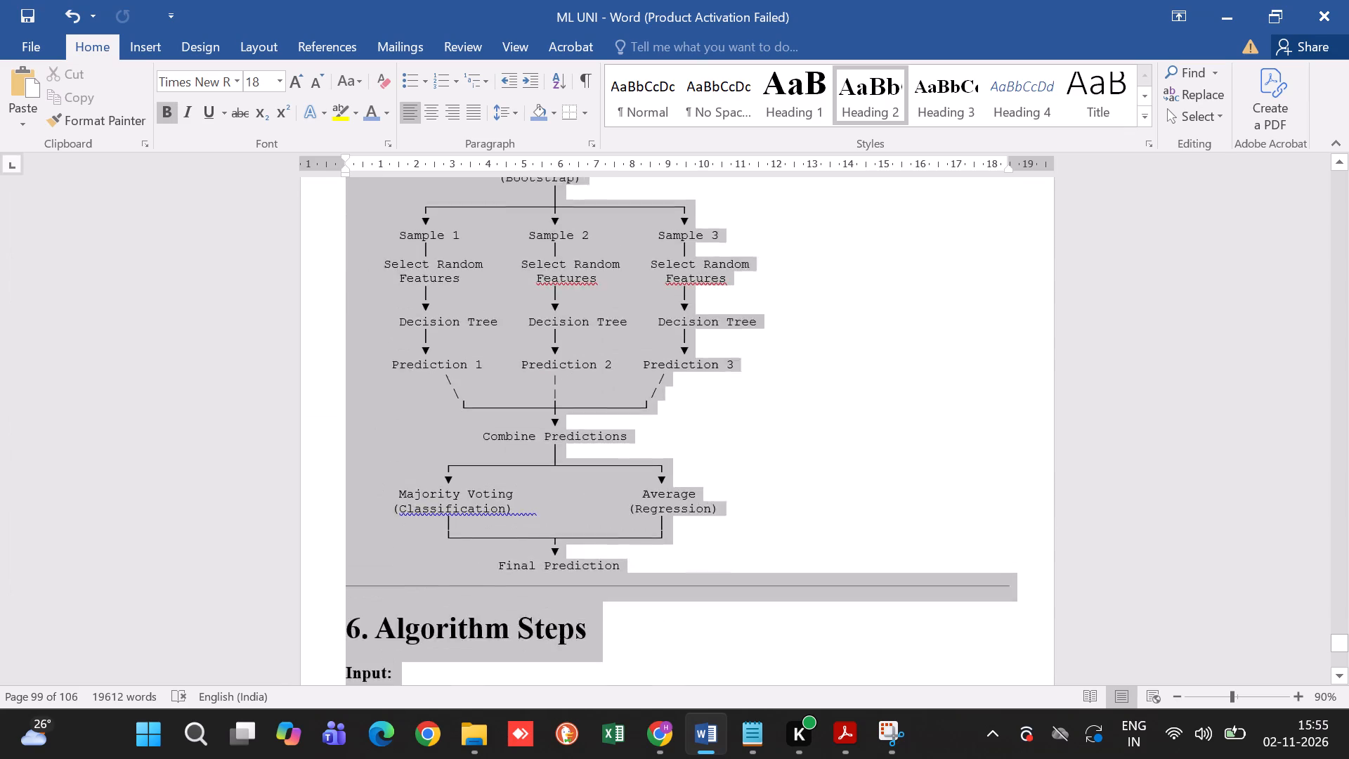
left_click_drag(646, 758, 645, 758)
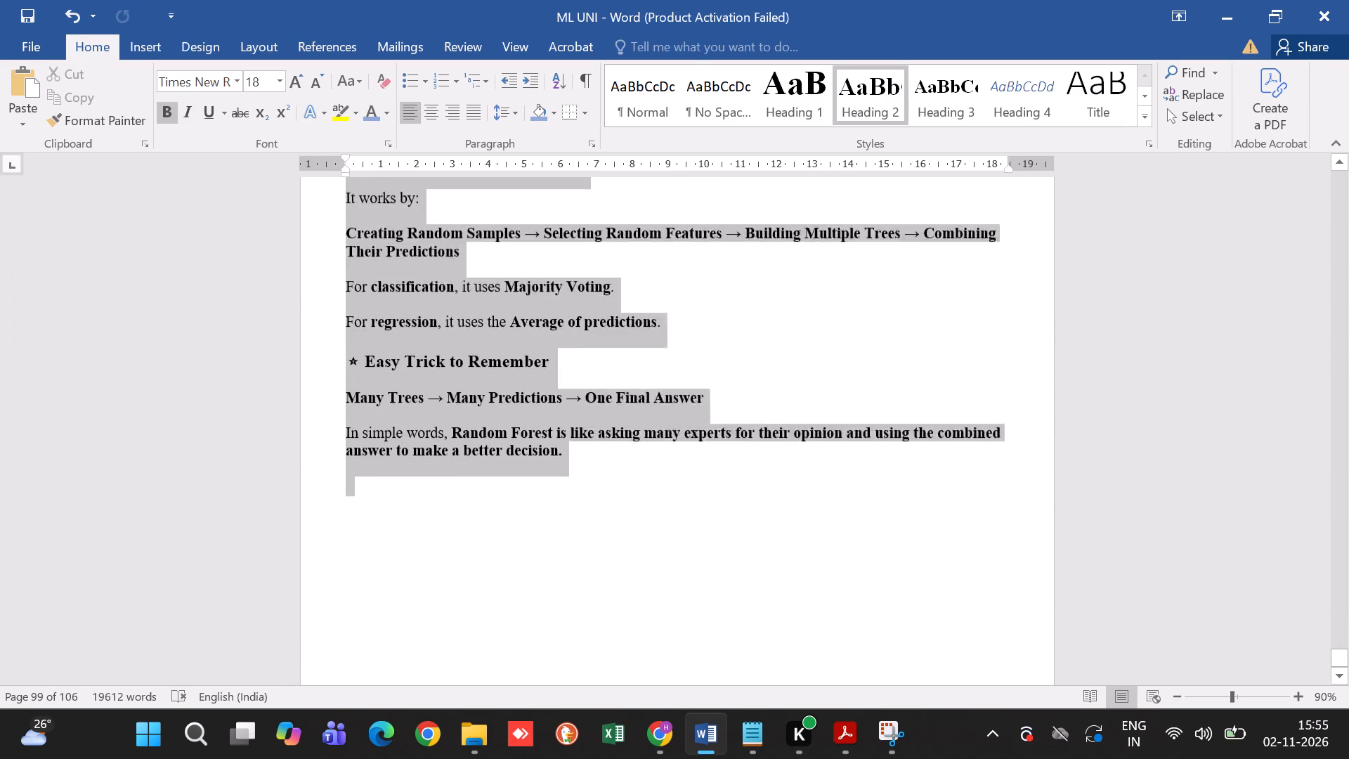
left_click_drag(645, 758, 644, 758)
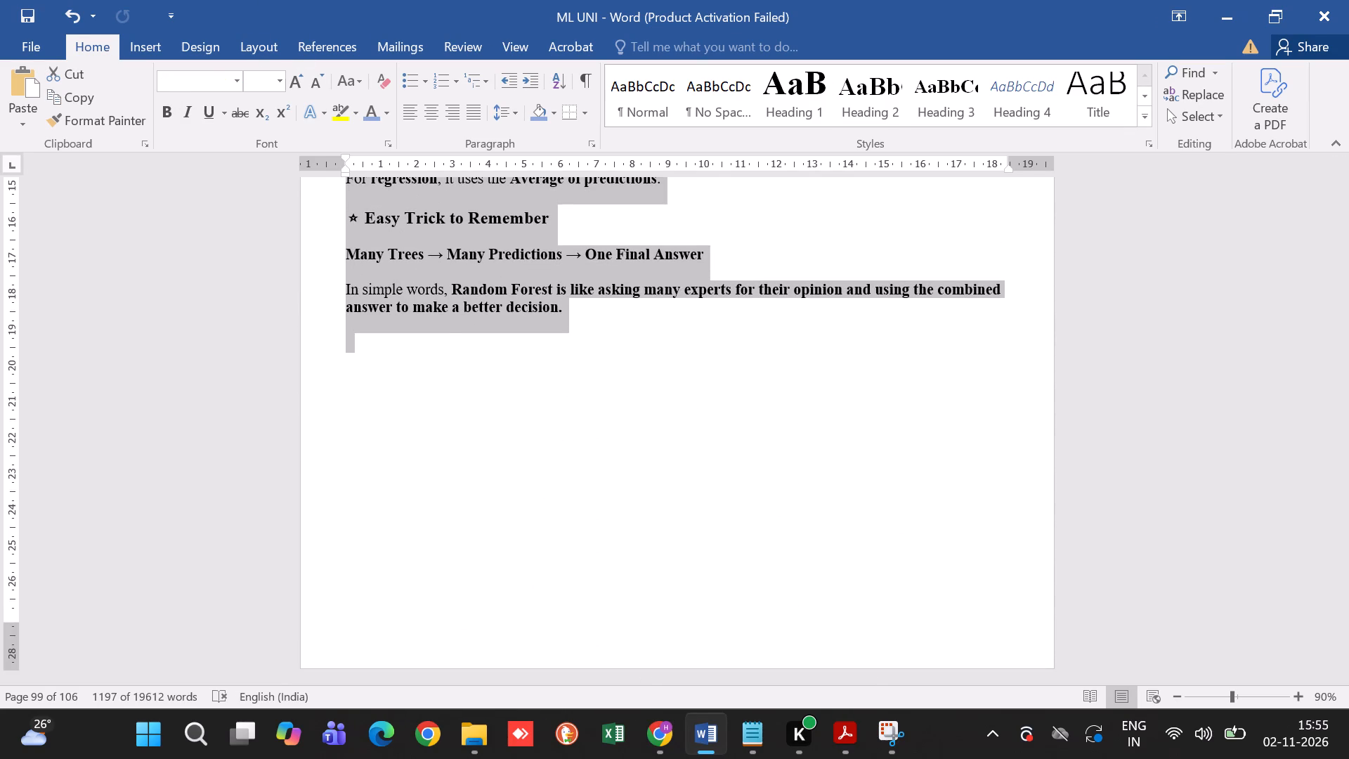
left_click(255, 79)
type("12")
key("Return")
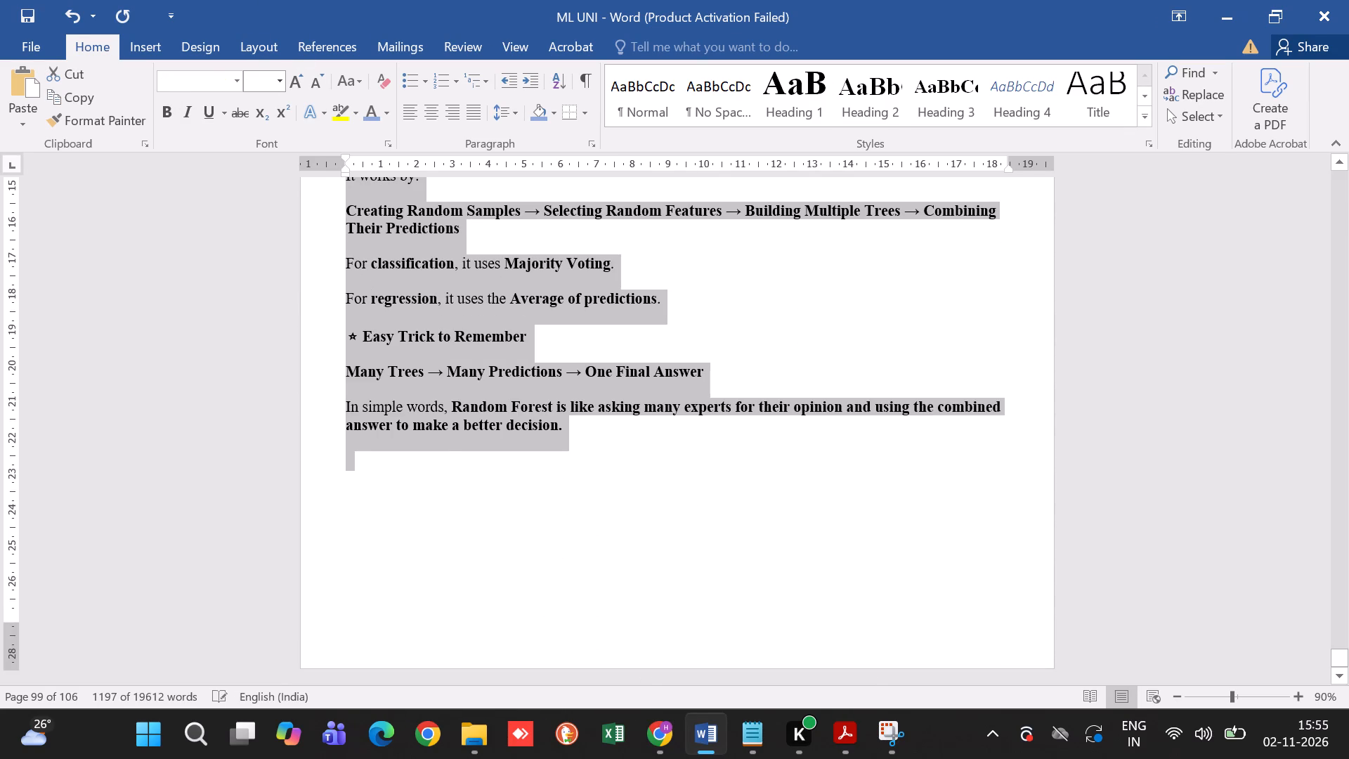
Remove the spacing after and before paragraphs throughout the selected Q.22 answer.
left_click(521, 109)
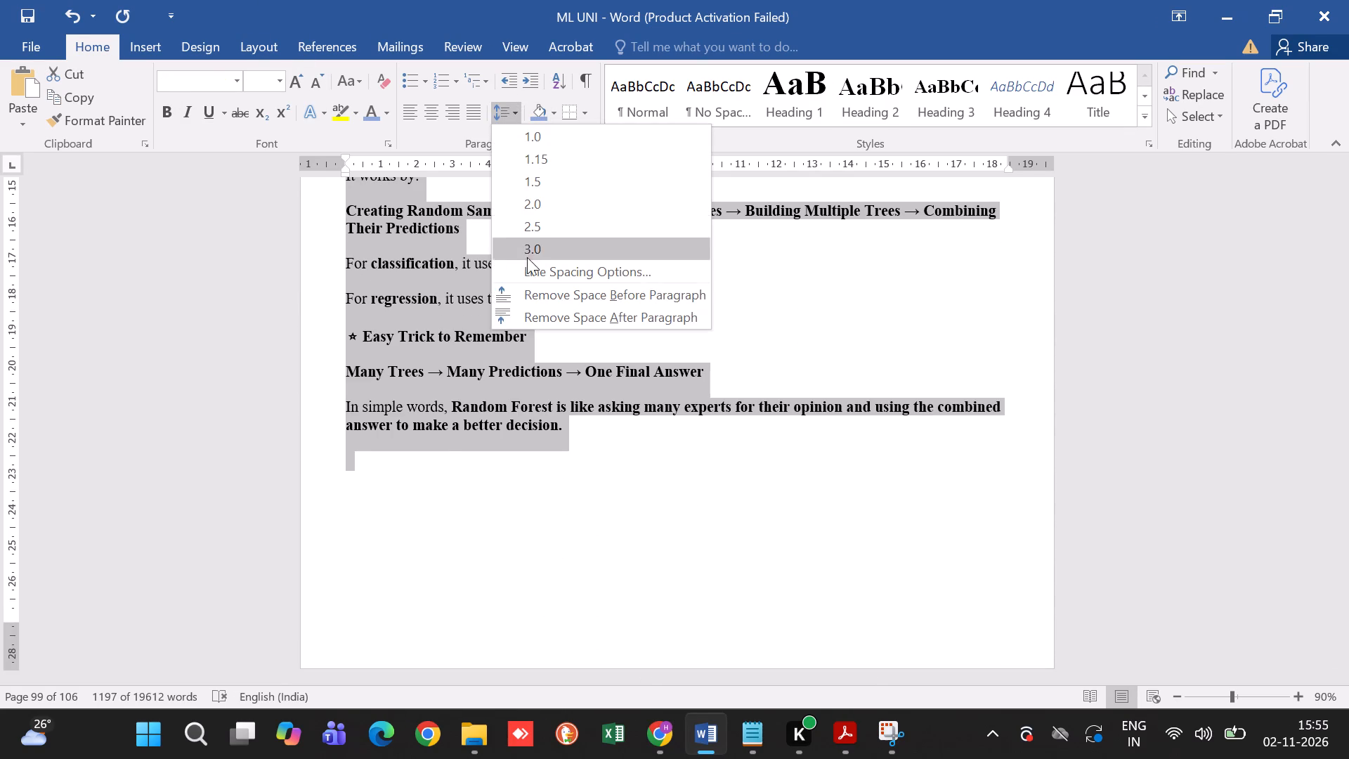
left_click(549, 314)
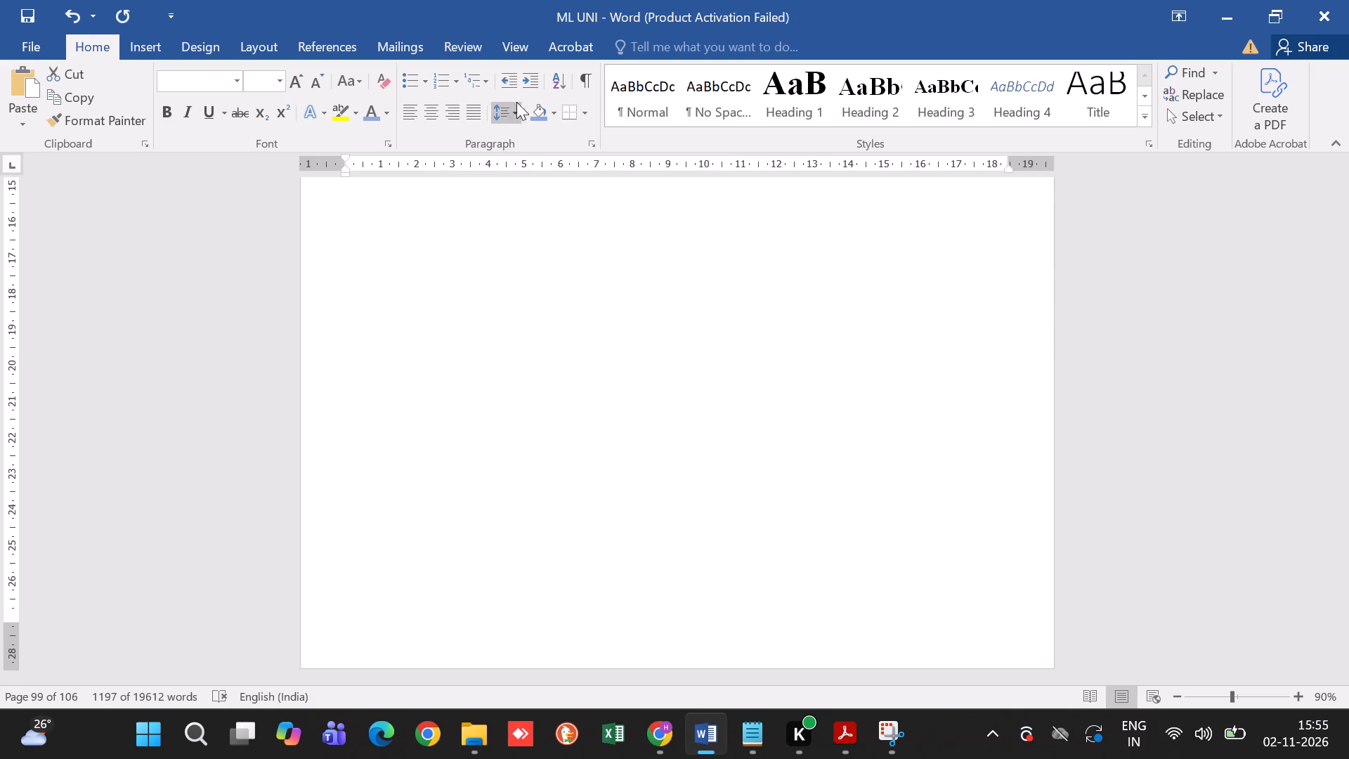
left_click(519, 102)
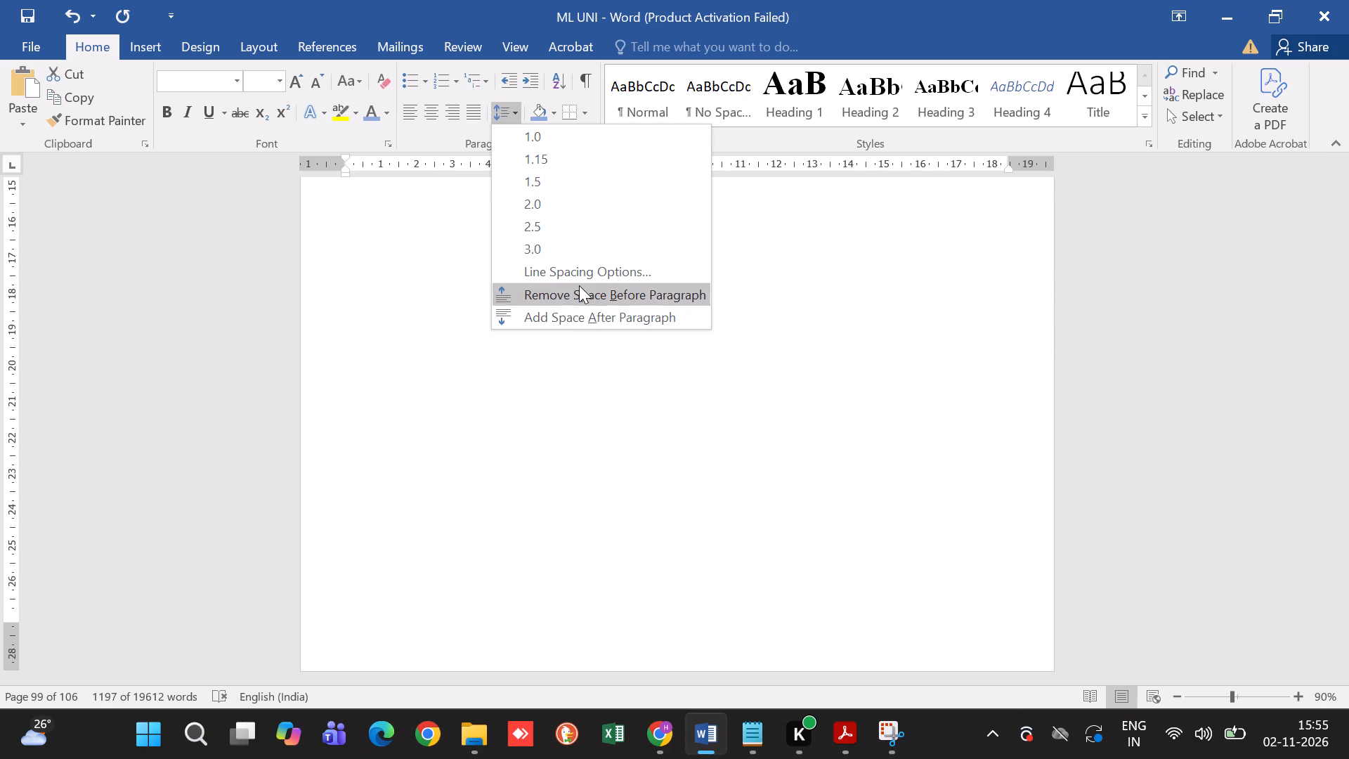
left_click(579, 285)
Apply All Borders to the "Example: Student Result Prediction" table under Step 1 of the Q.22 answer.
scroll(655, 352, "up", 5)
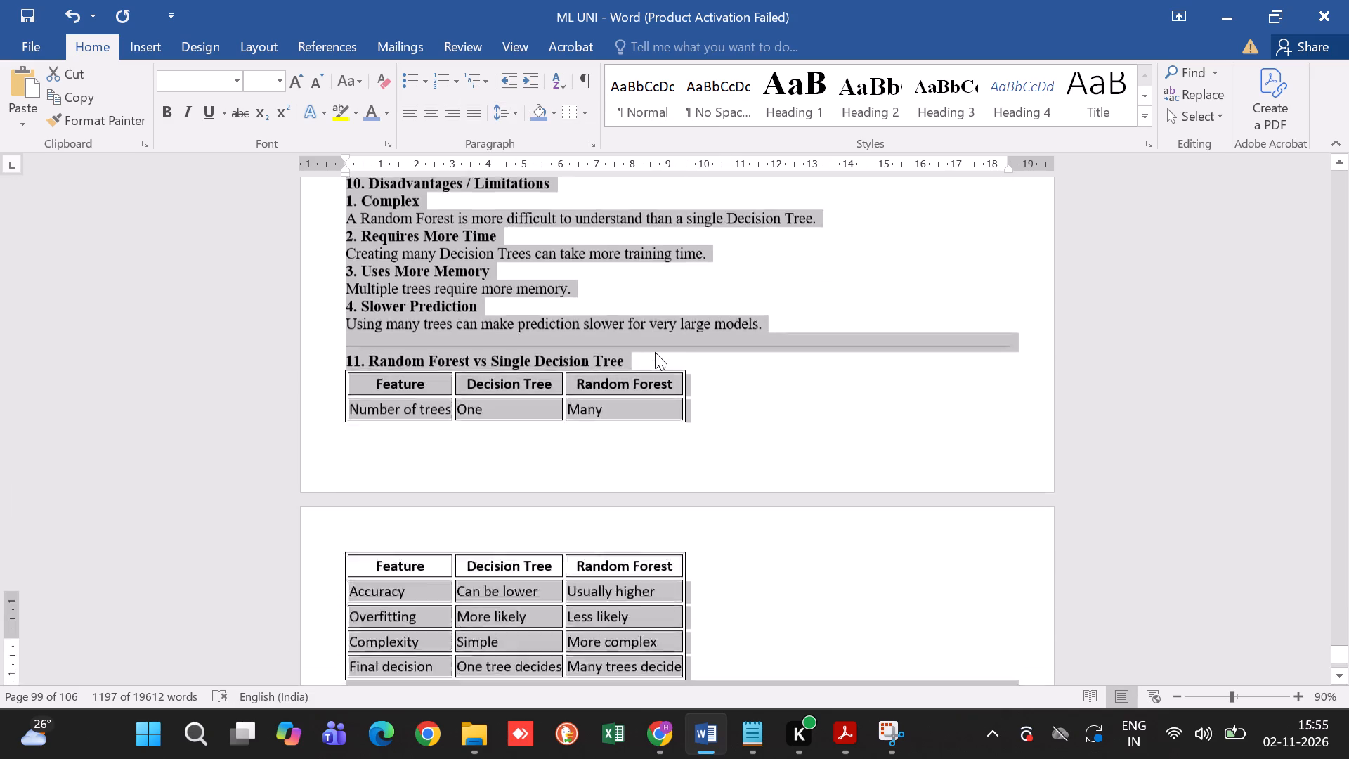
scroll(655, 352, "up", 4)
scroll(655, 352, "down", 1)
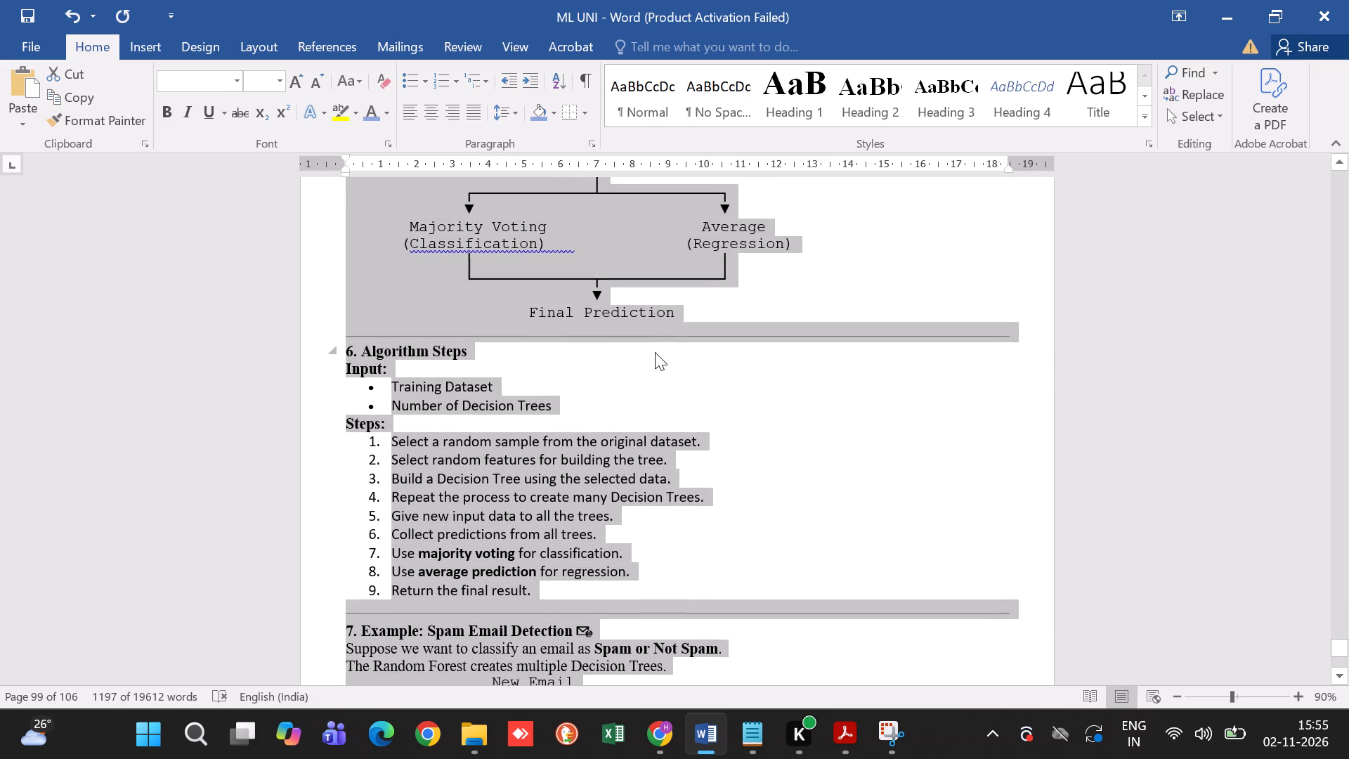
scroll(655, 352, "down", 2)
scroll(655, 352, "up", 1)
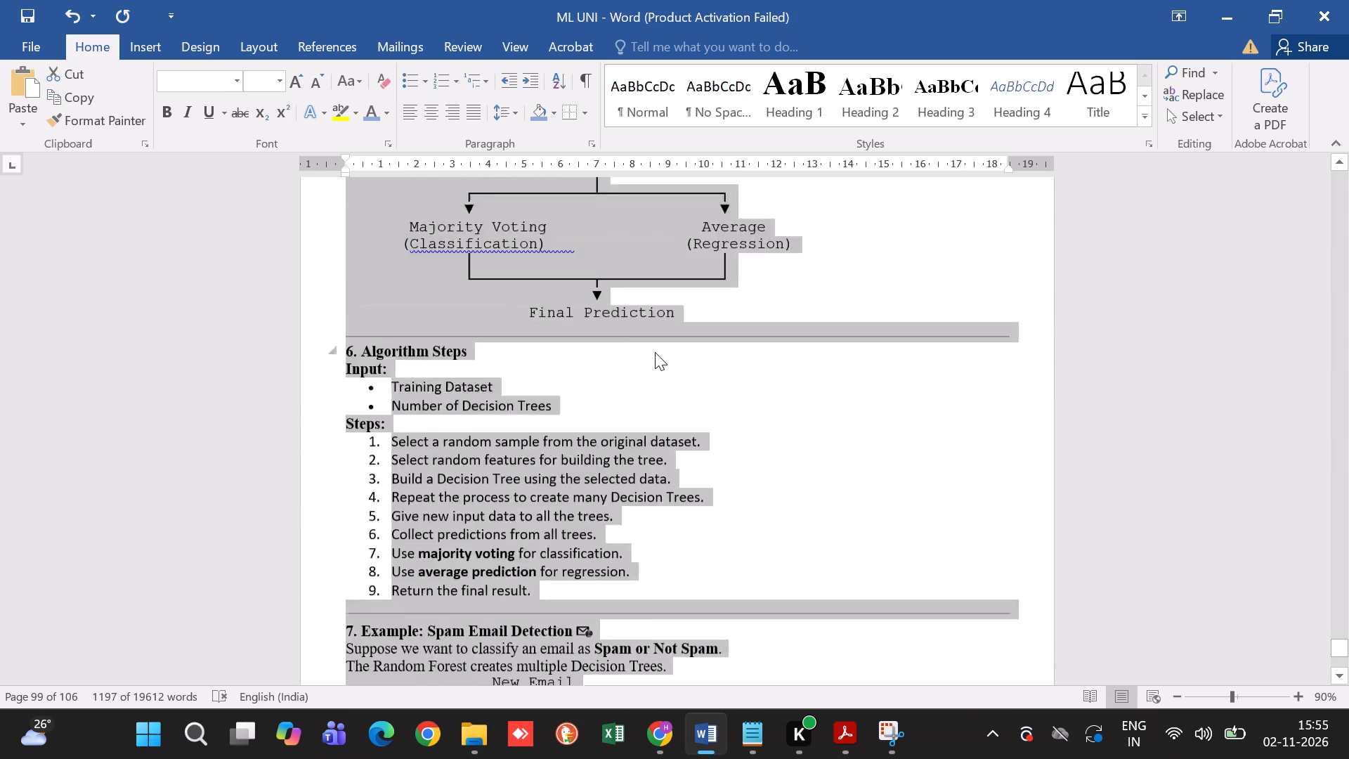
scroll(655, 352, "up", 4)
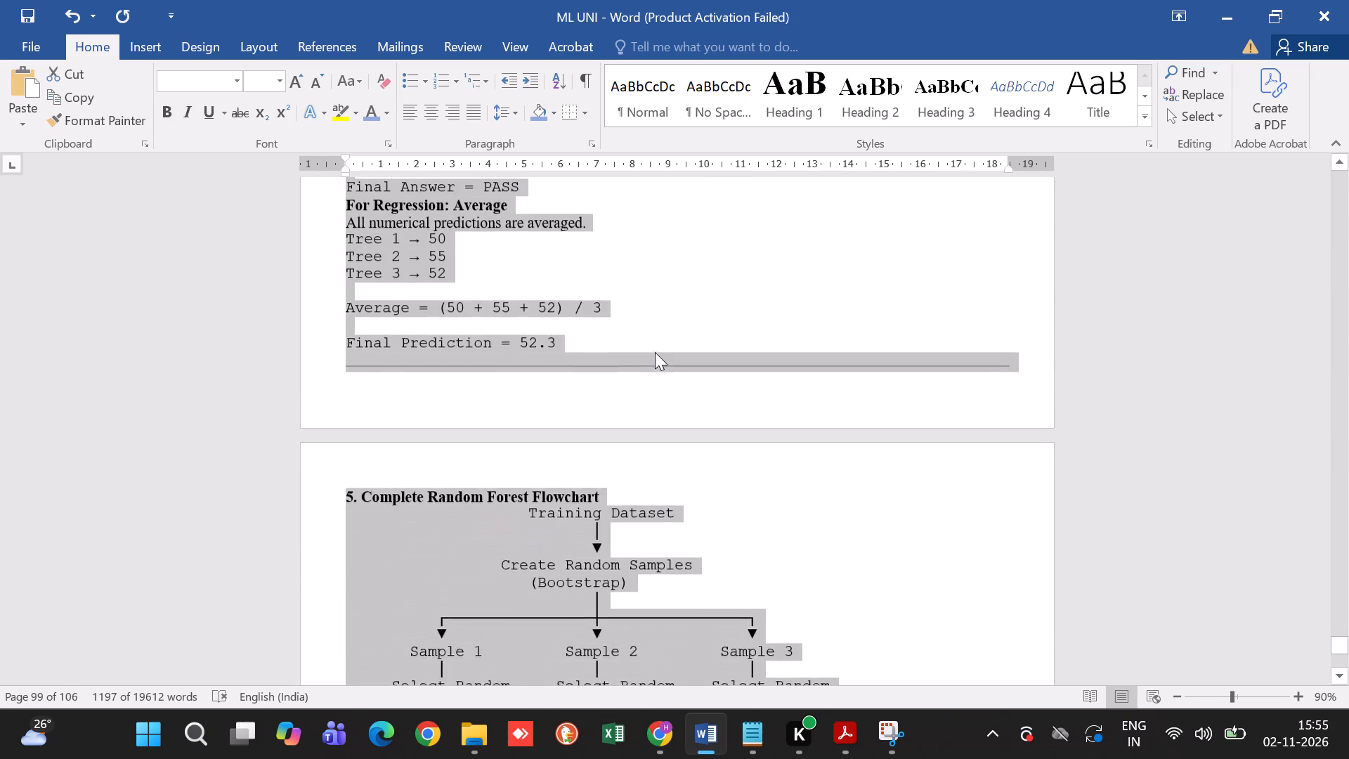
scroll(655, 352, "up", 3)
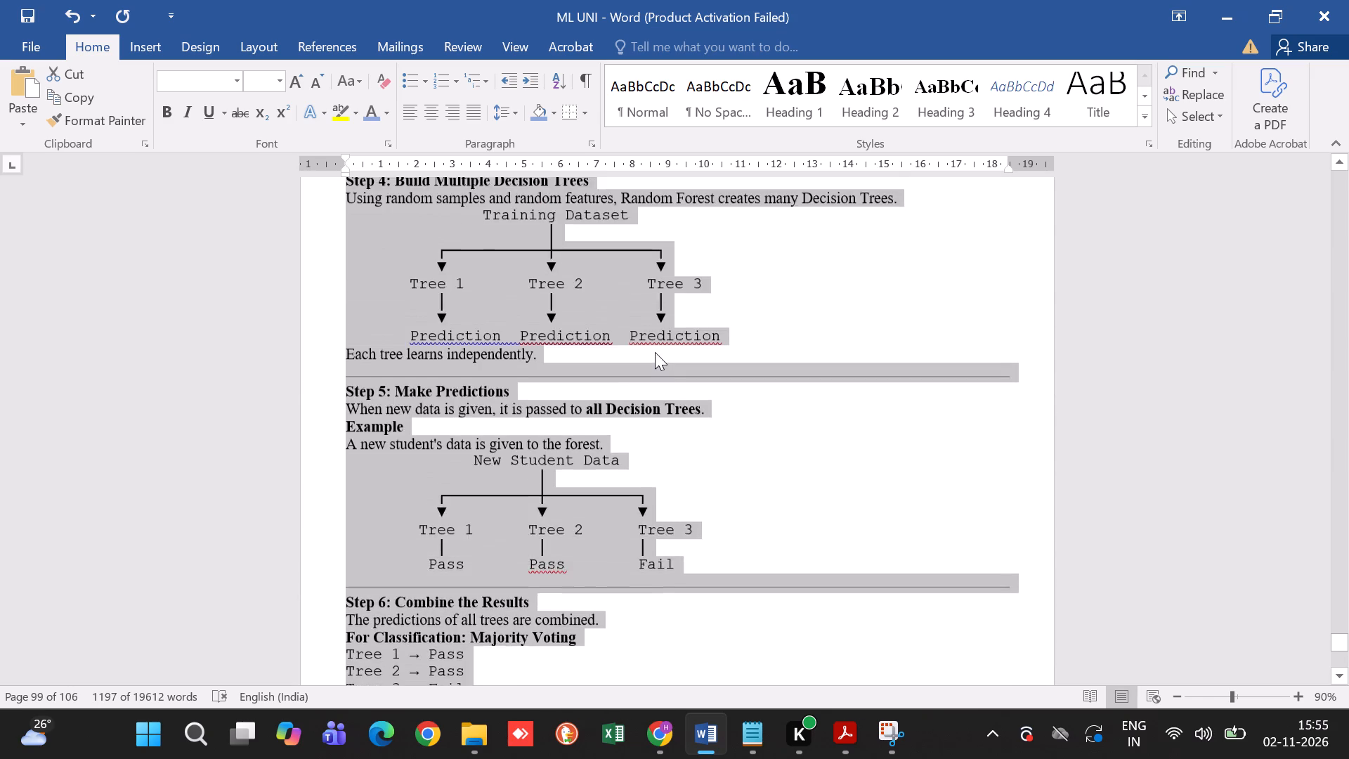
scroll(655, 352, "up", 3)
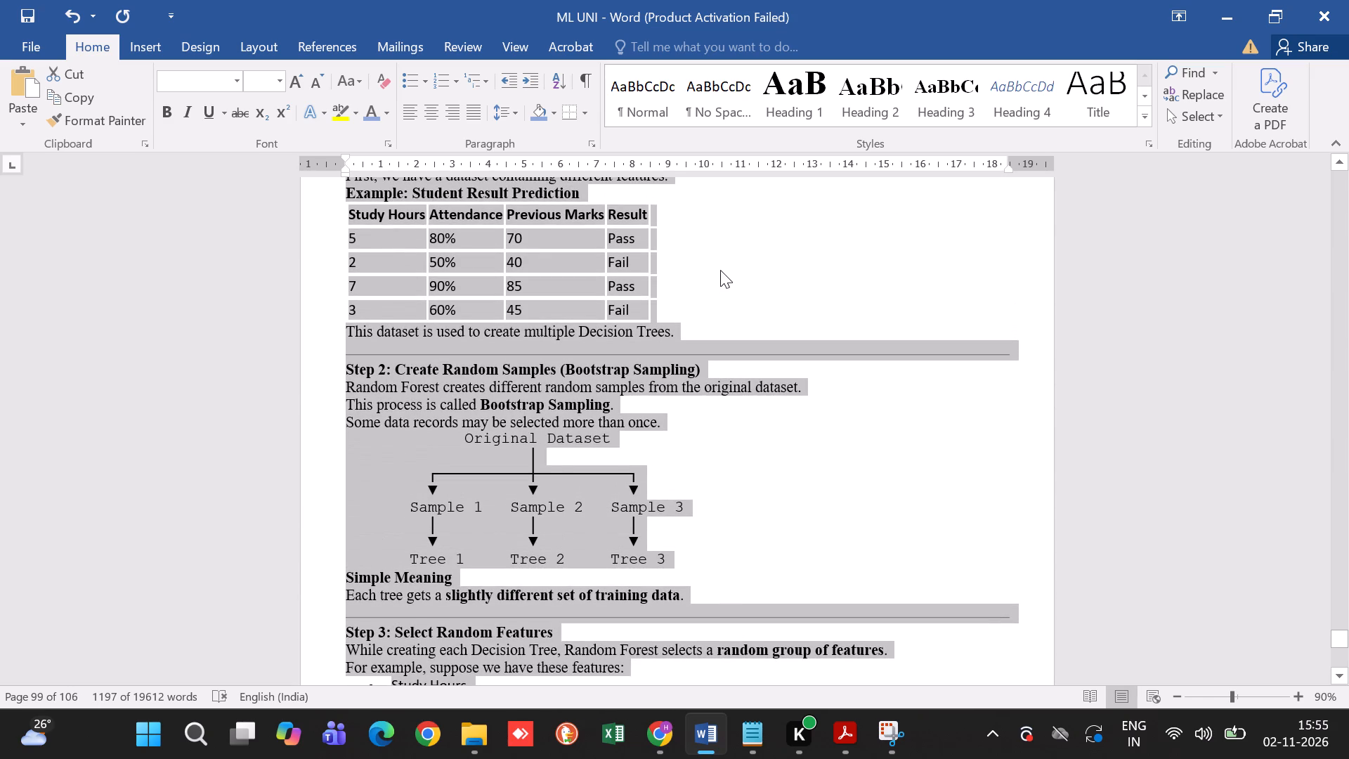
left_click(722, 268)
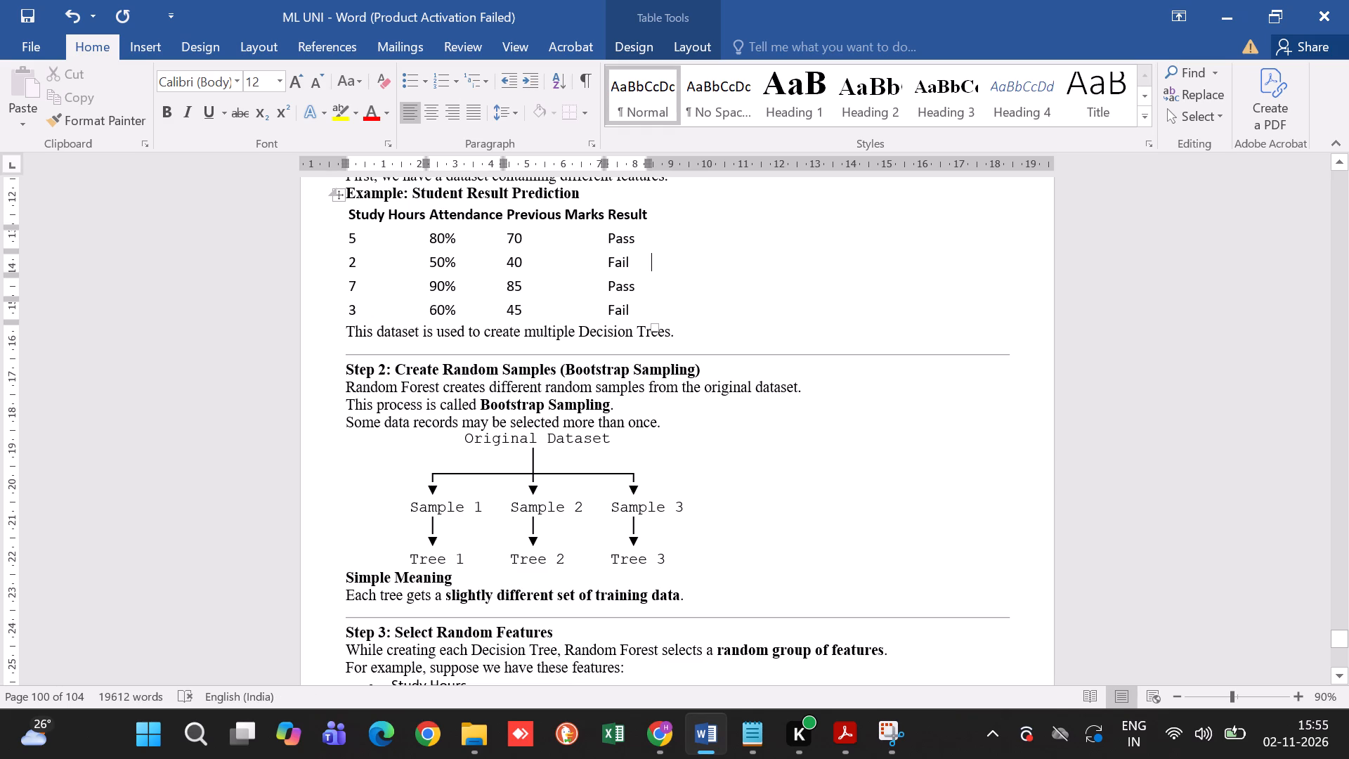
left_click(341, 197)
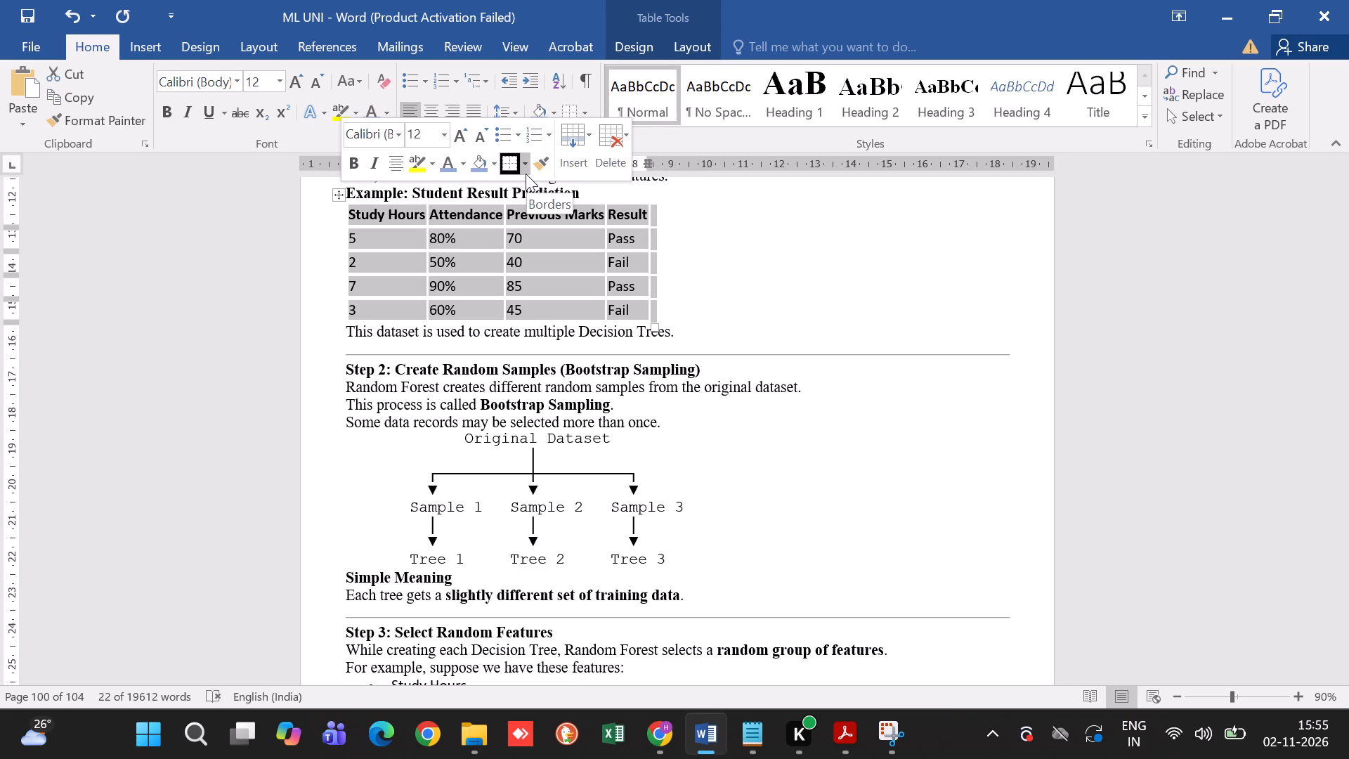
left_click(526, 174)
left_click(570, 294)
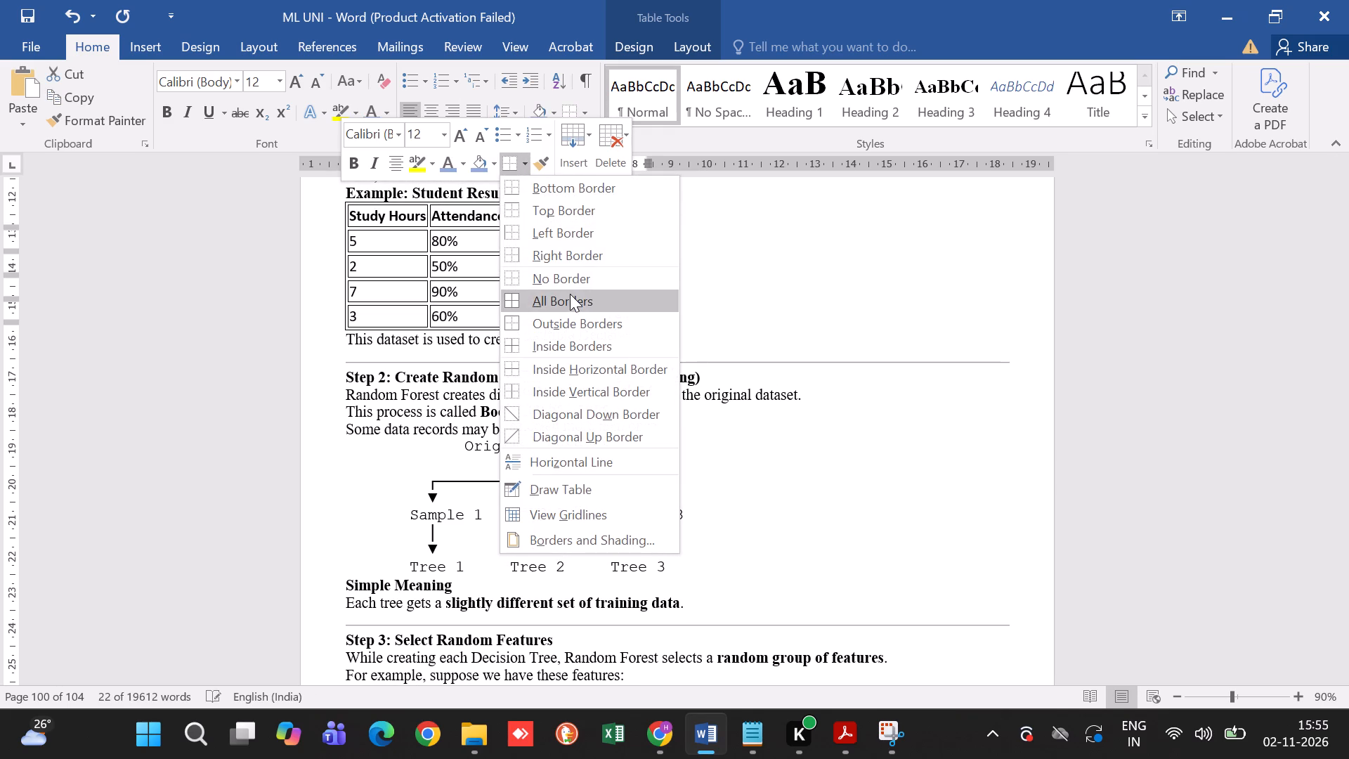
Switch to the Google Images results in Chrome and copy the GeeksforGeeks "Random Forest Regression in Python" diagram.
left_click(664, 732)
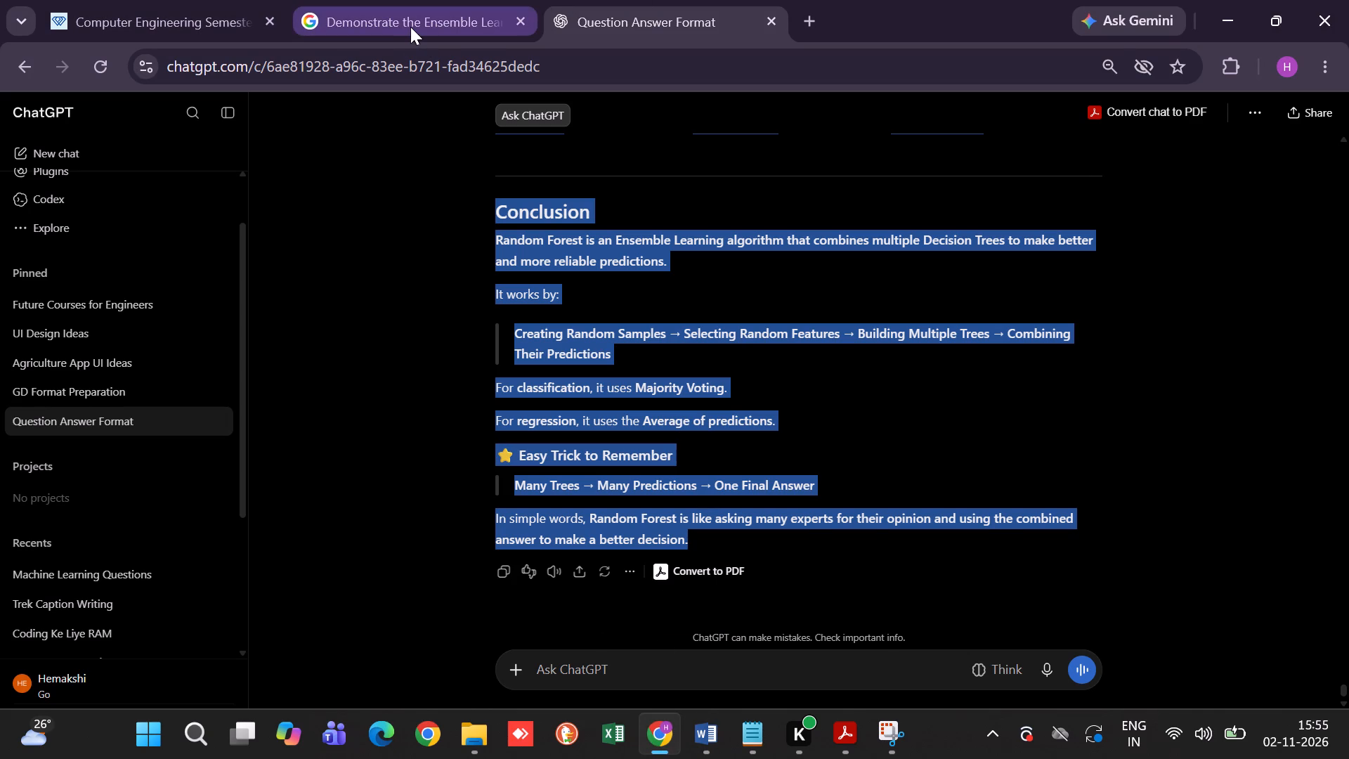
left_click(410, 27)
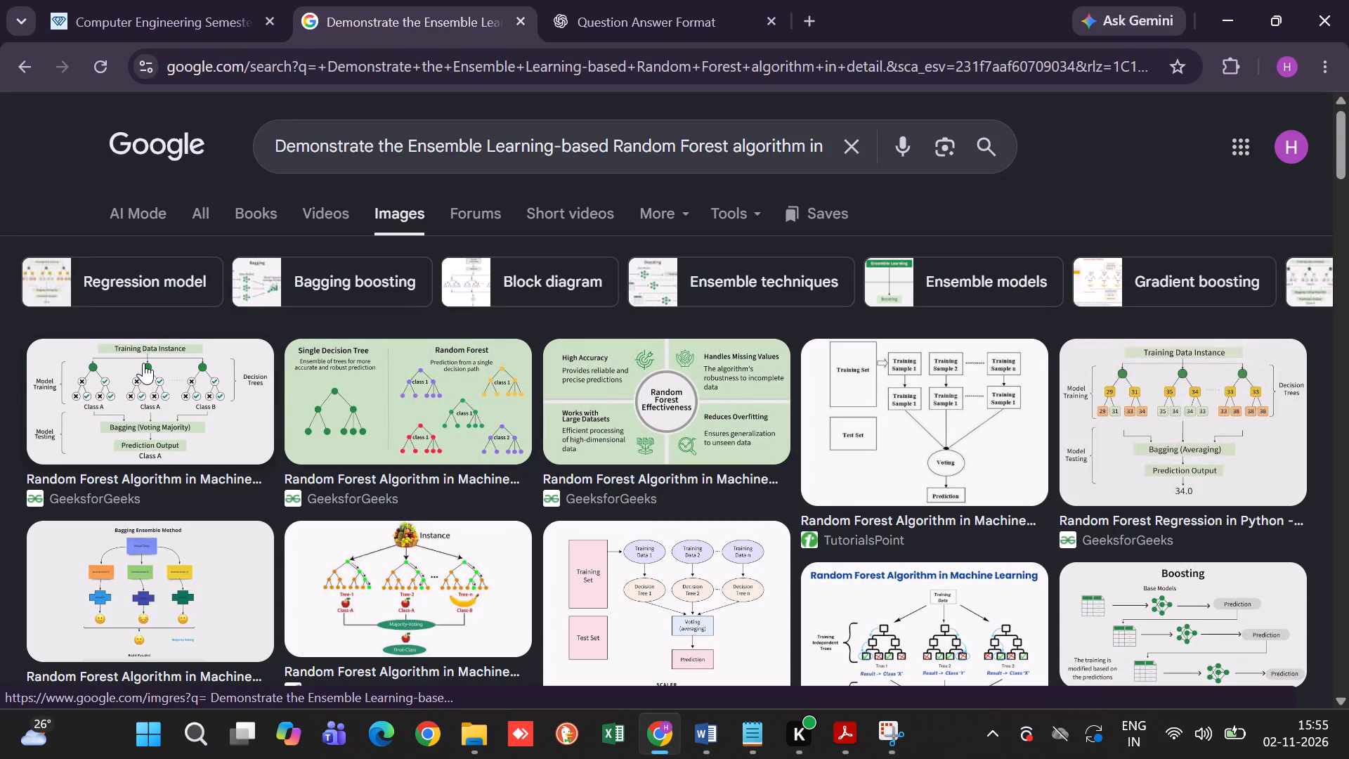
right_click(1126, 443)
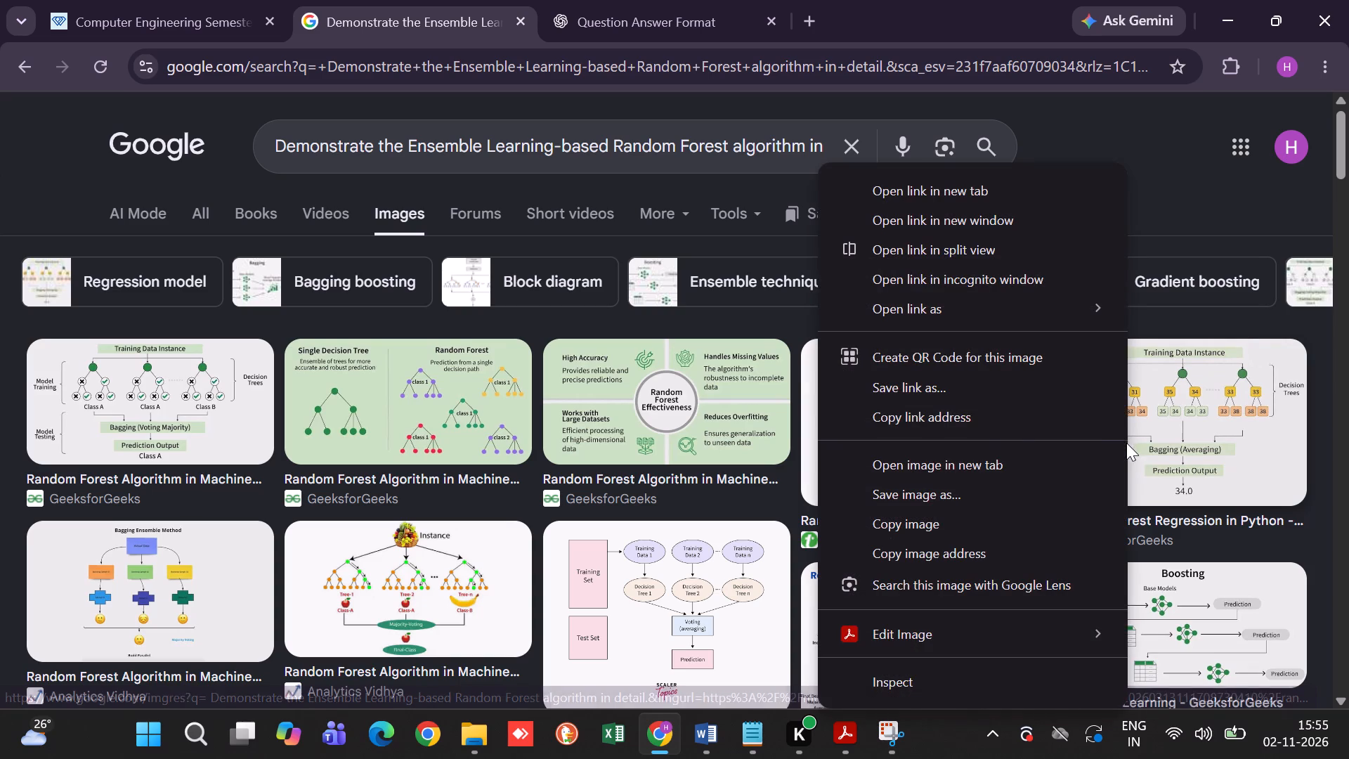
left_click(937, 524)
scroll(937, 524, "down", 1)
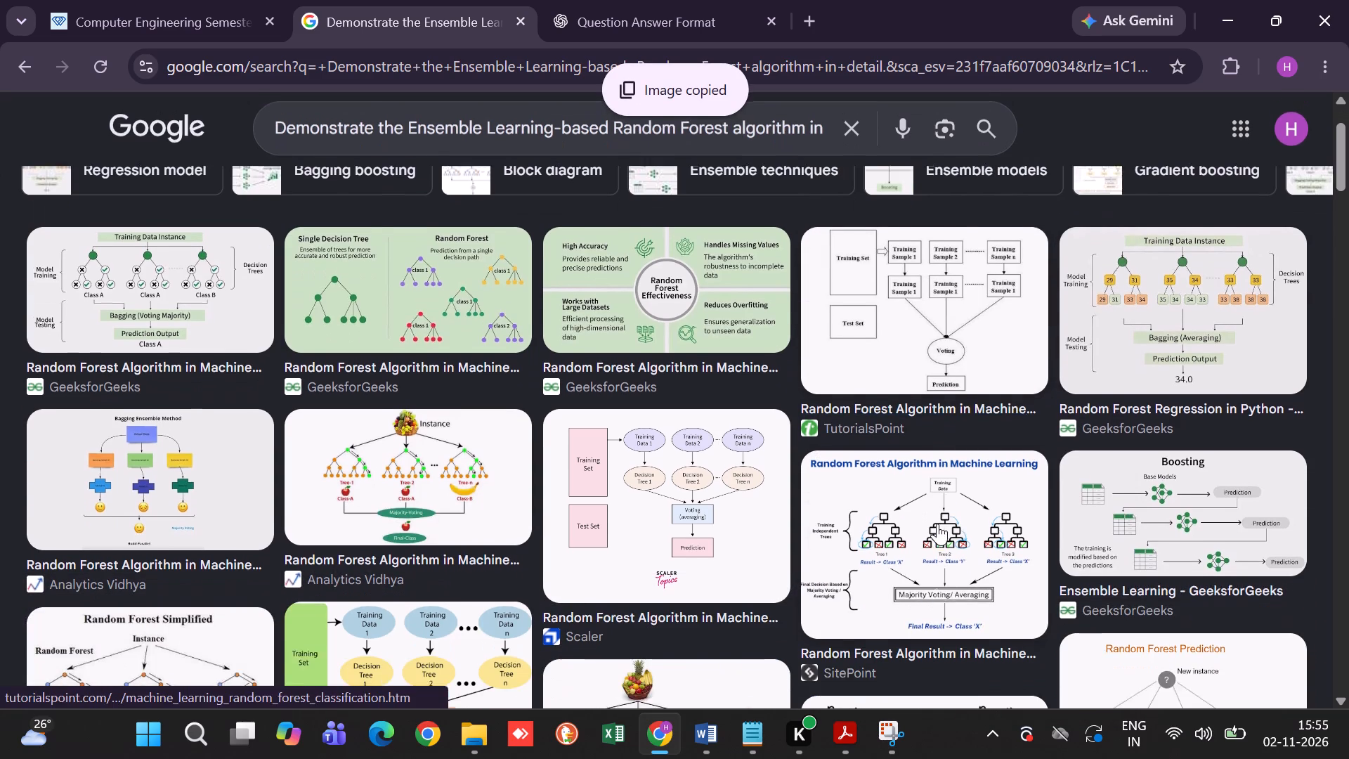
scroll(937, 524, "down", 2)
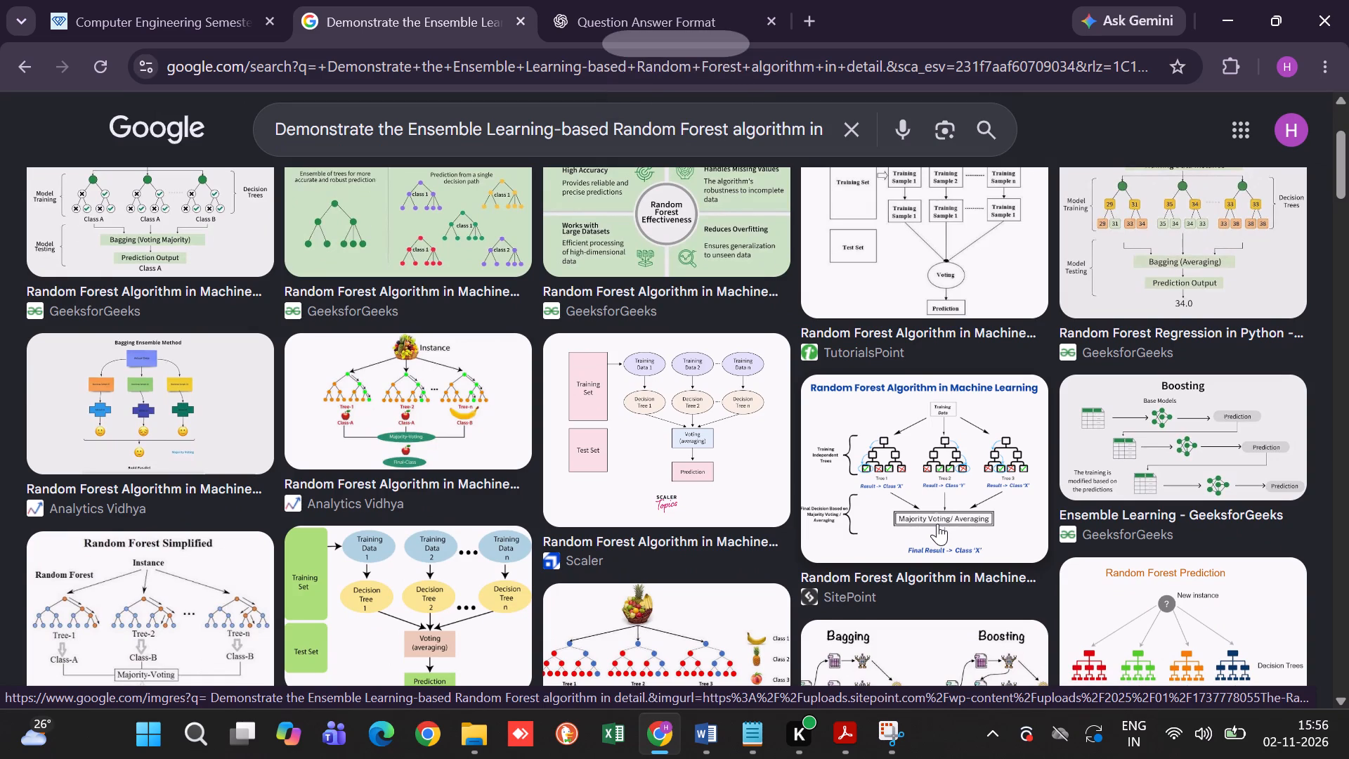
Return to the ML UNI document, paste the diagram after "Tree 2 → Pass" under "For Classification", and shrink it to just over half its width.
left_click(700, 737)
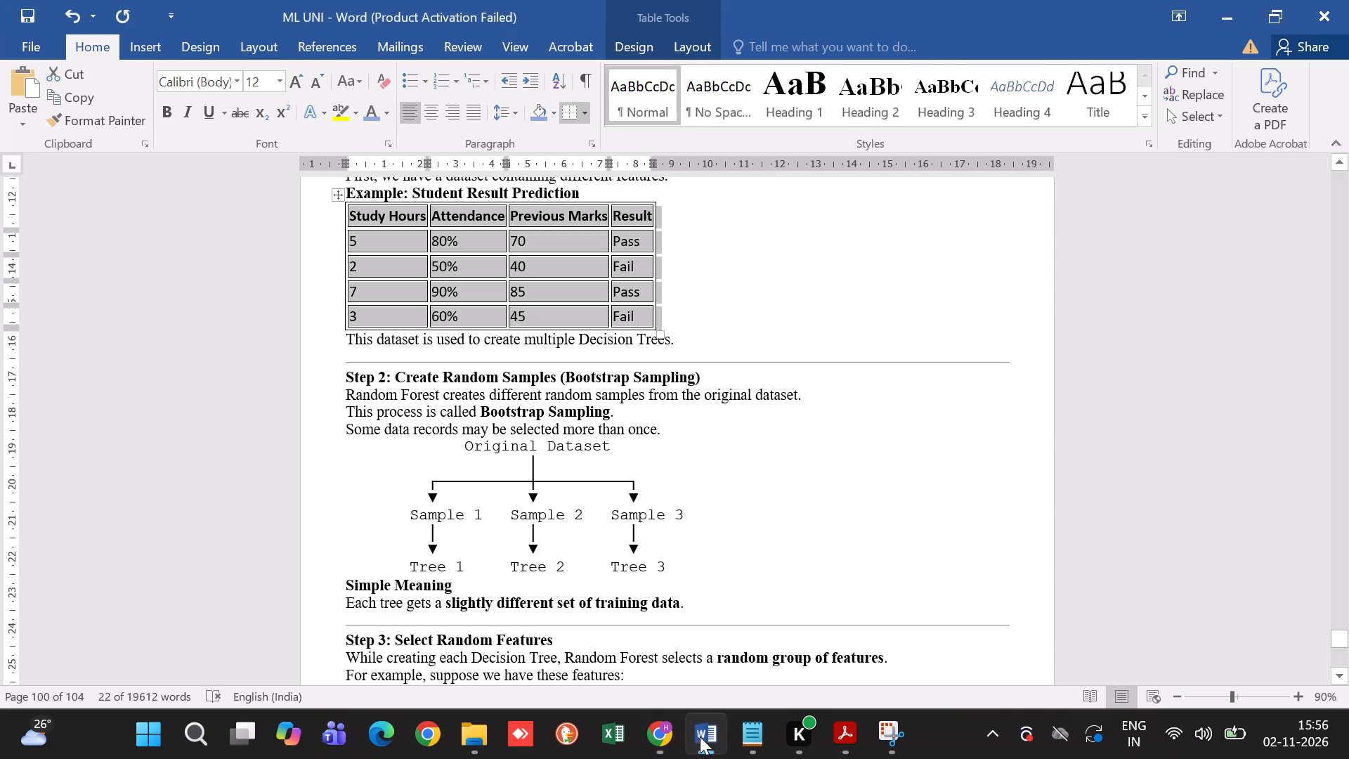
left_click(778, 502)
scroll(778, 502, "up", 1)
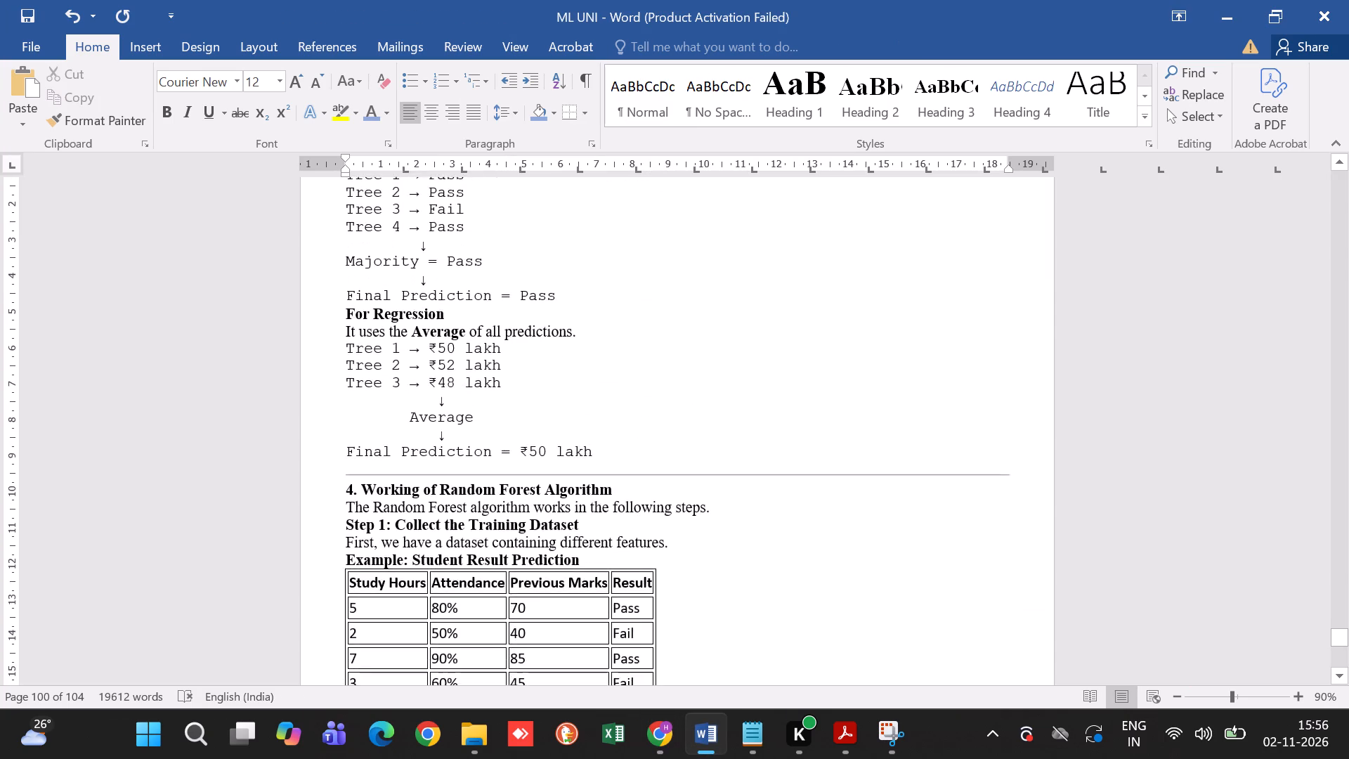
scroll(778, 502, "up", 1)
left_click(699, 444)
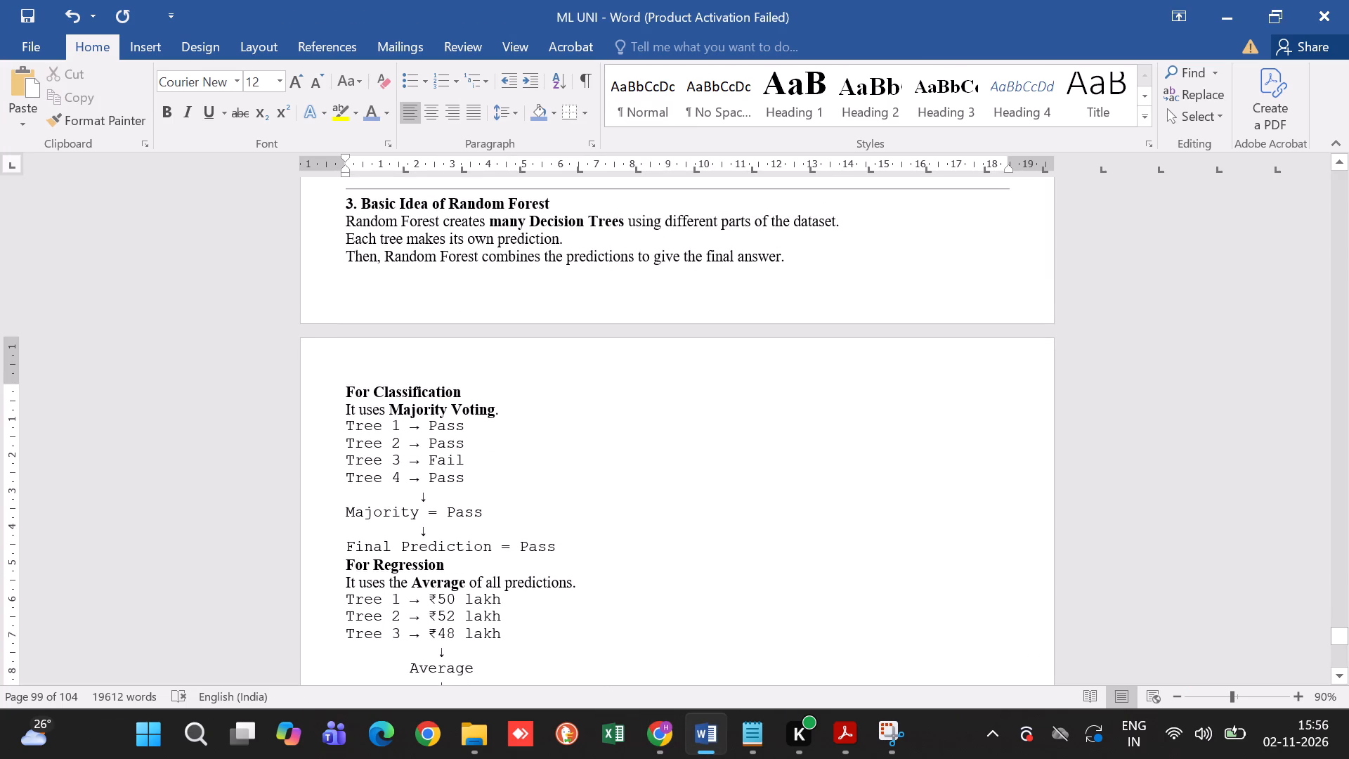
key("ctrl+v")
left_click(691, 450)
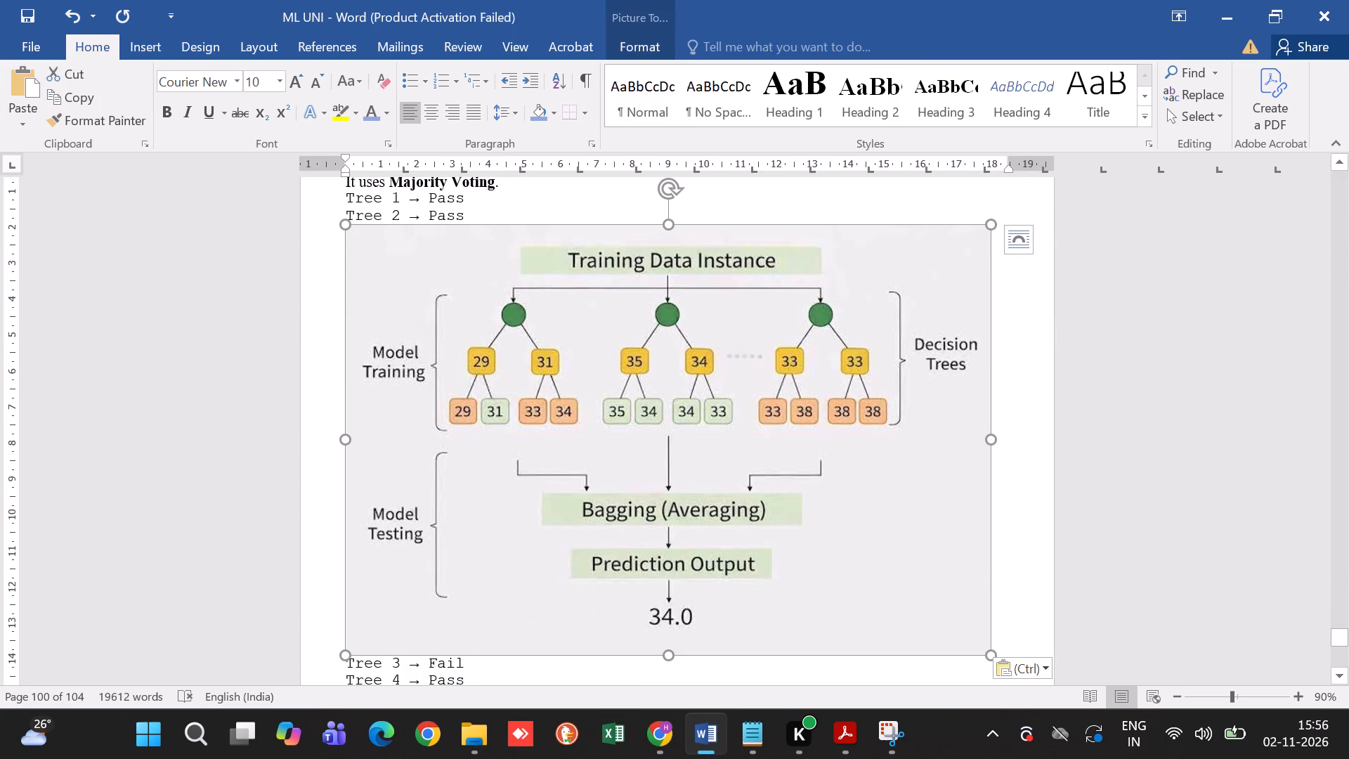
left_click_drag(989, 654, 925, 562)
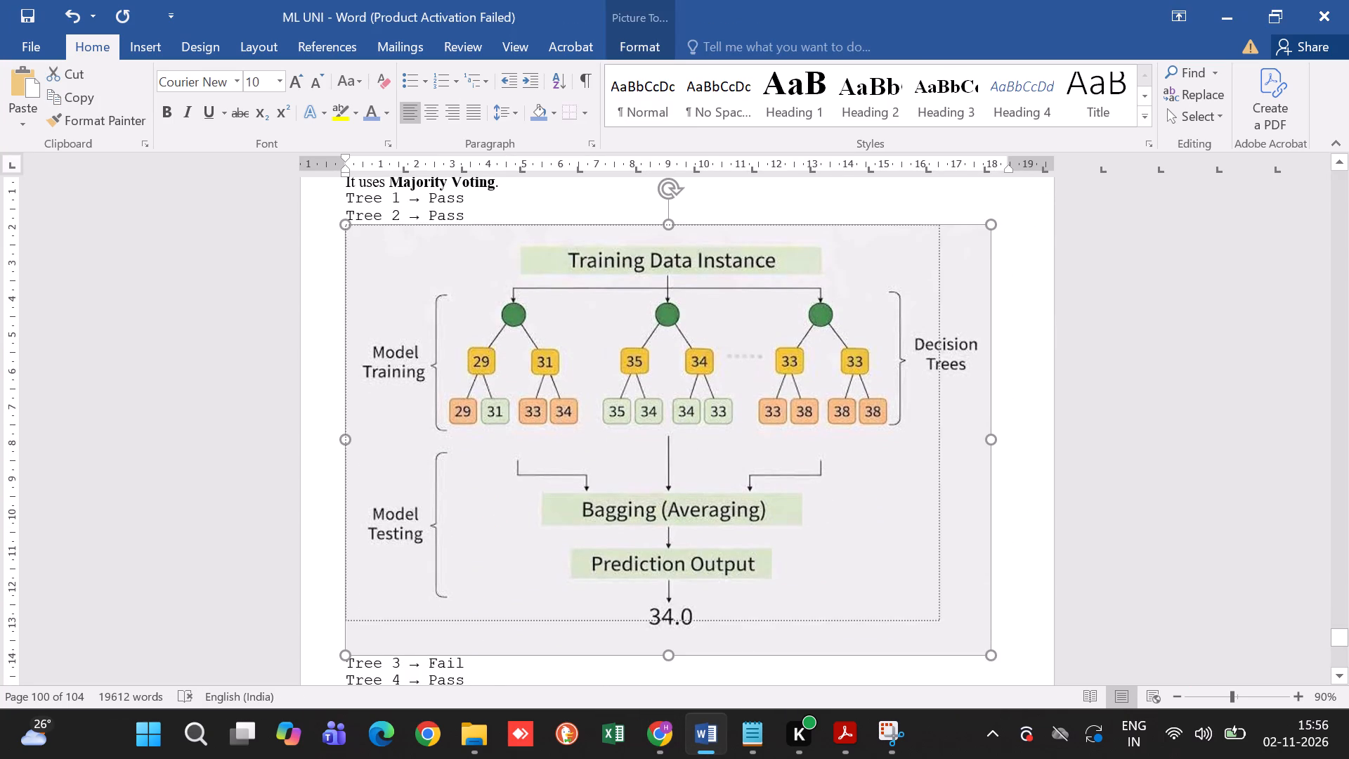
left_click_drag(925, 562, 707, 403)
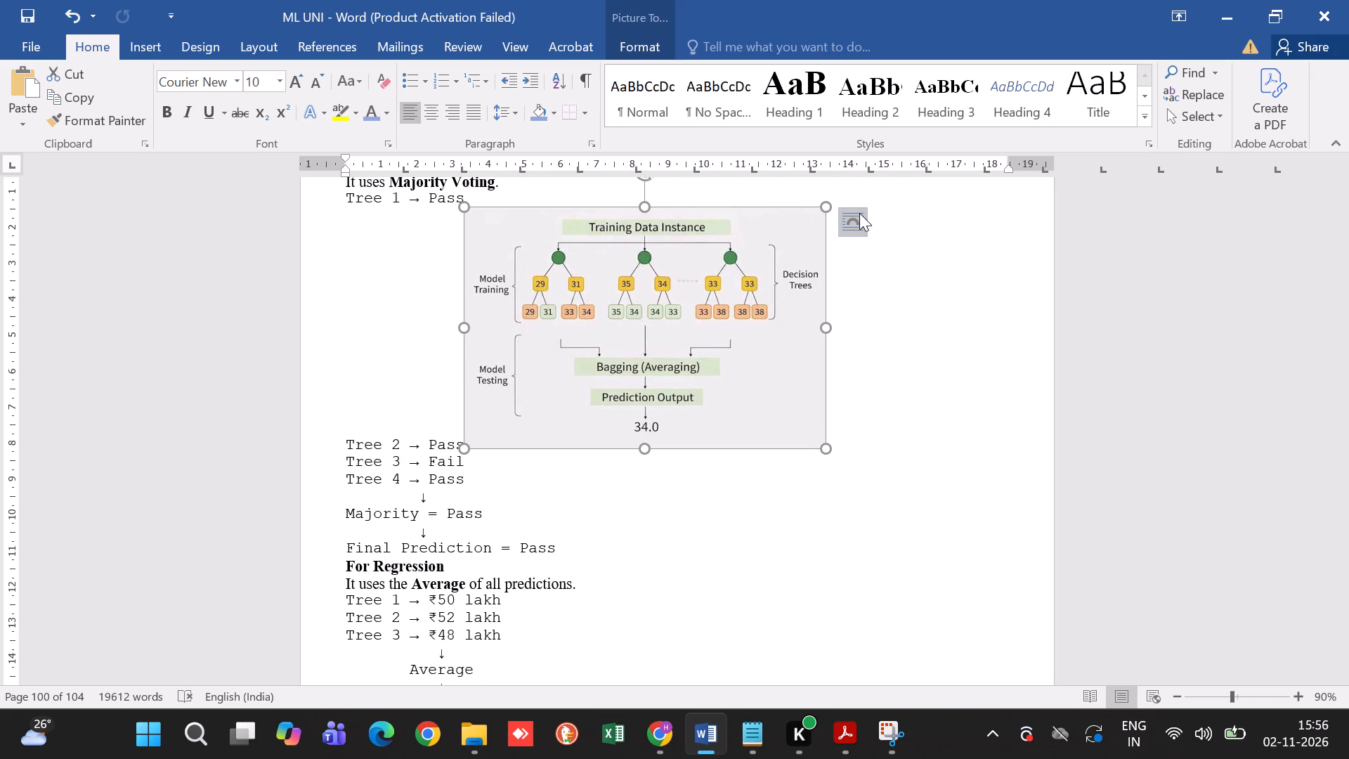
Set the diagram's text wrapping to Through and move it to the blank area beside the "For Classification" and "For Regression" text.
left_click(859, 213)
left_click(998, 350)
scroll(998, 350, "left", 1)
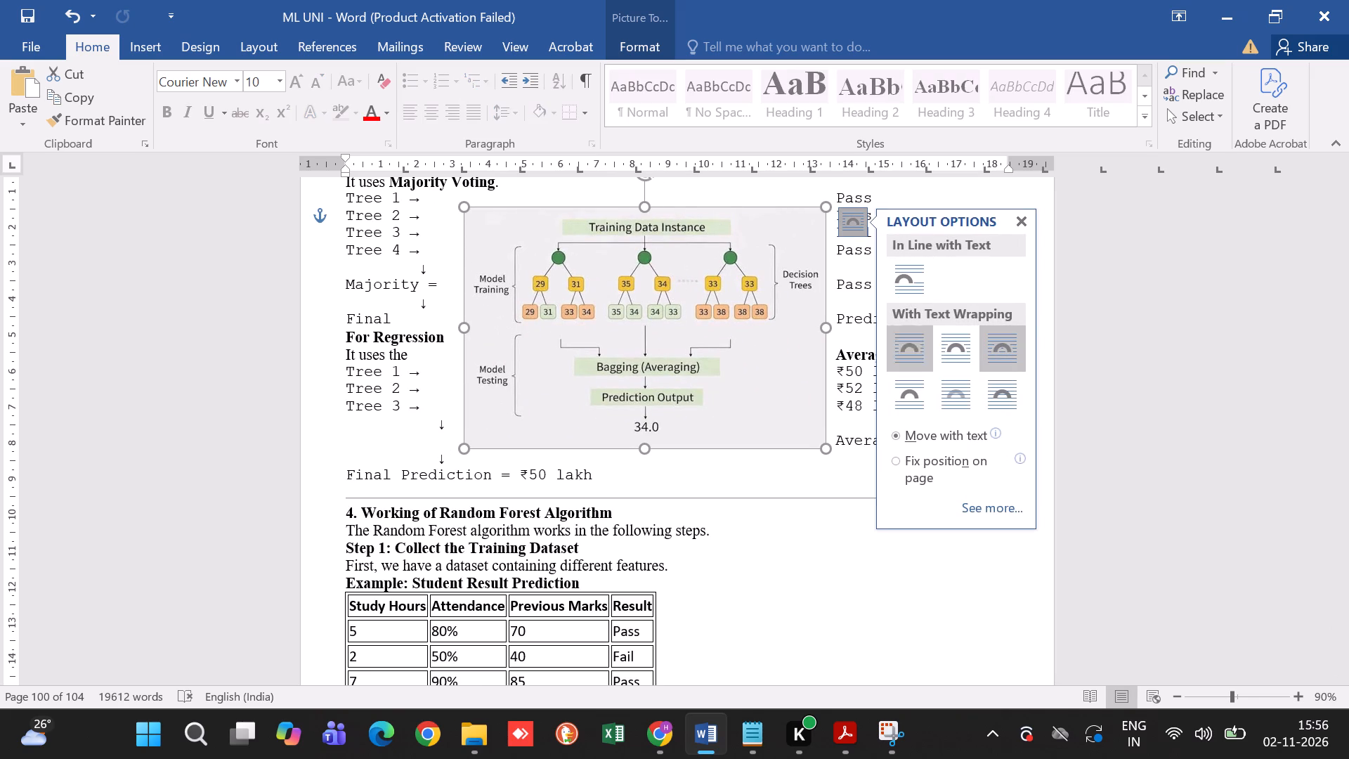
scroll(839, 314, "left", 1)
left_click_drag(691, 315, 870, 274)
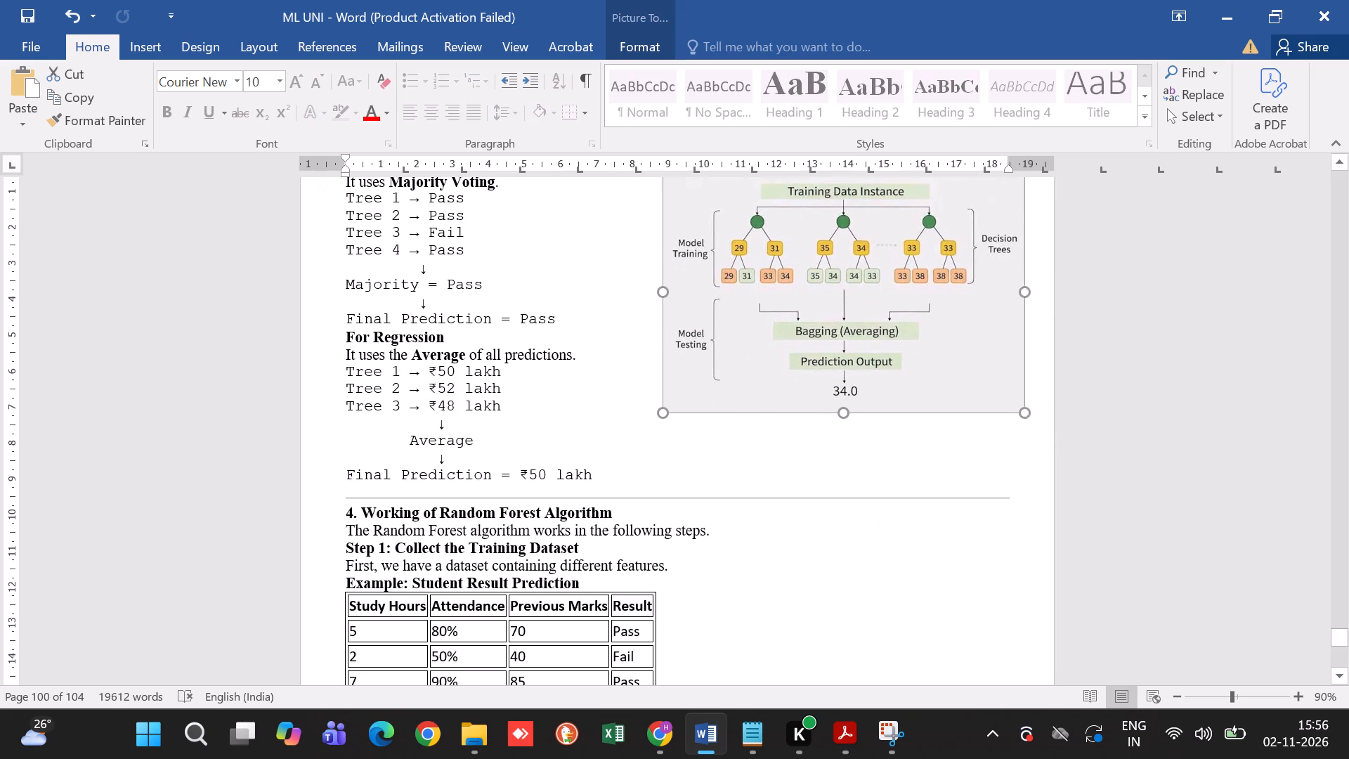
left_click_drag(870, 274, 861, 273)
scroll(812, 460, "up", 1)
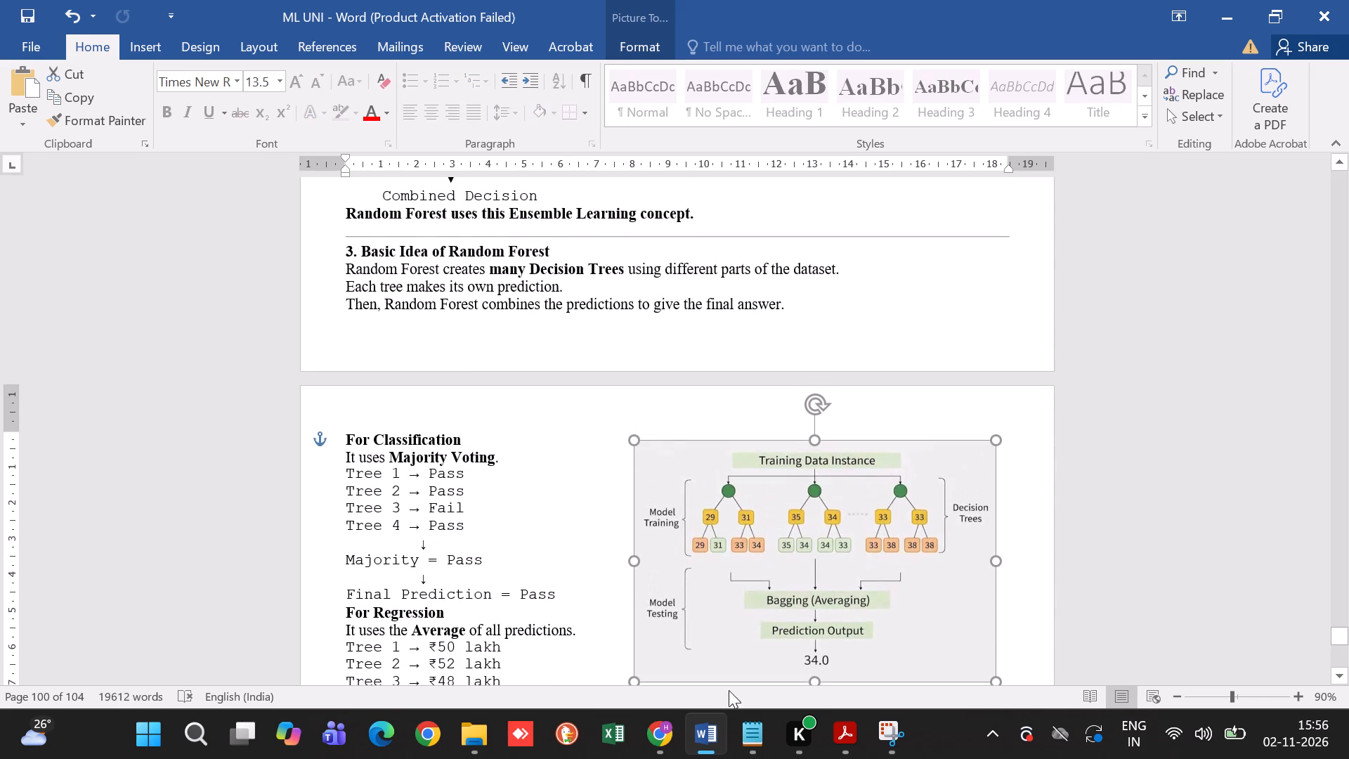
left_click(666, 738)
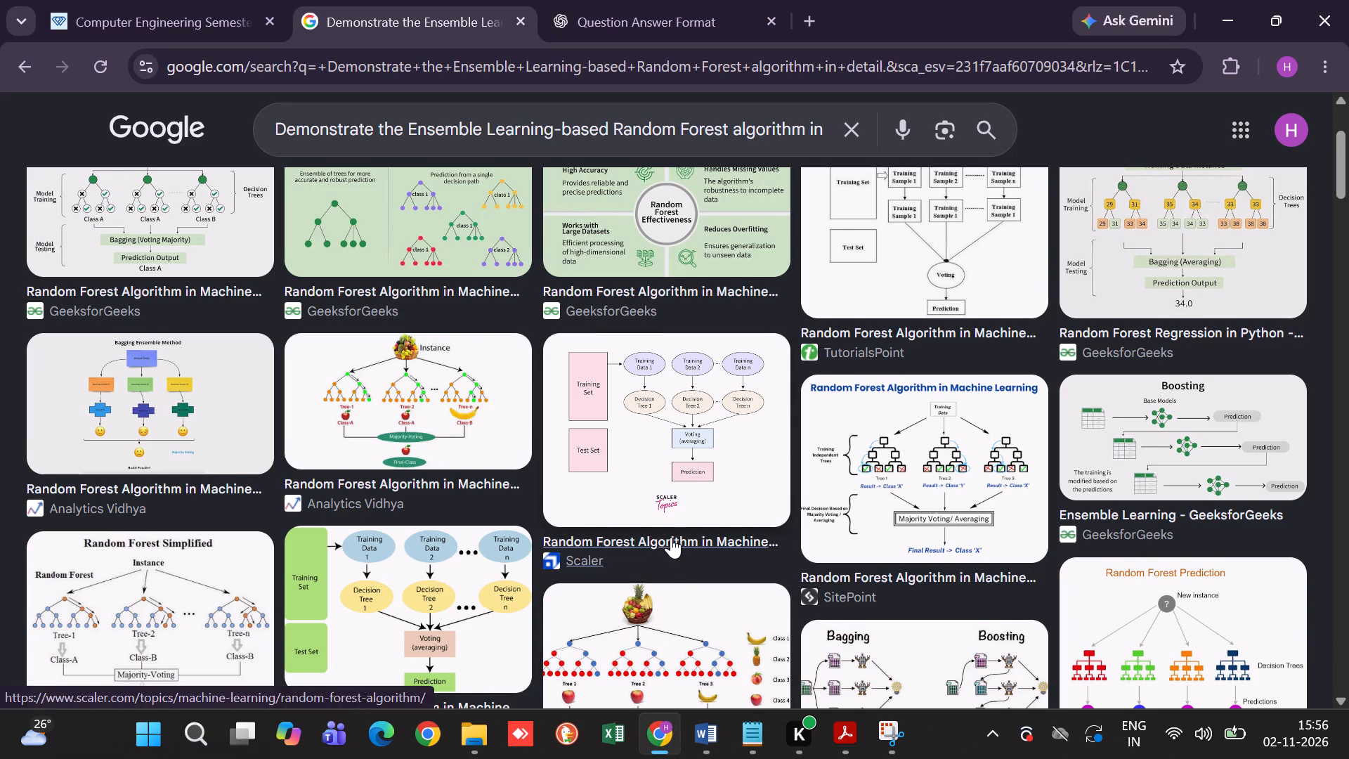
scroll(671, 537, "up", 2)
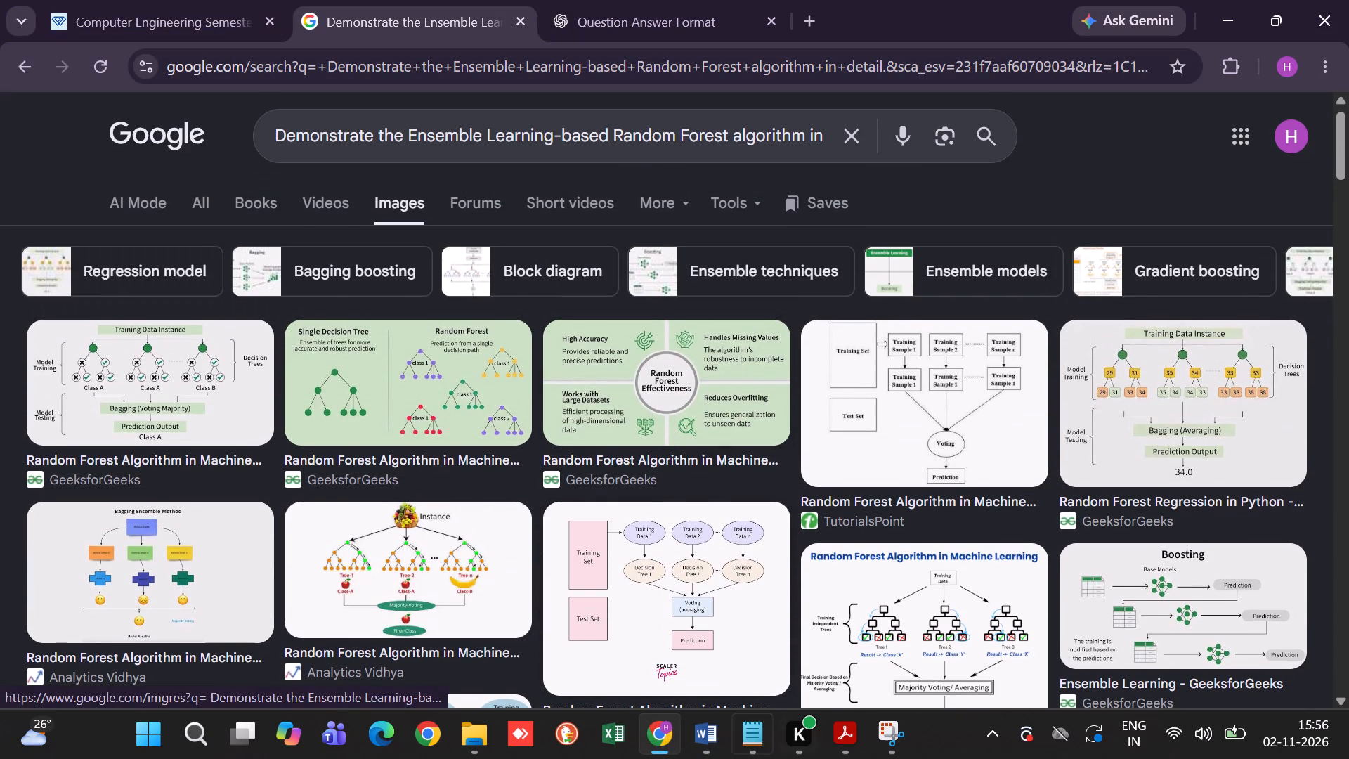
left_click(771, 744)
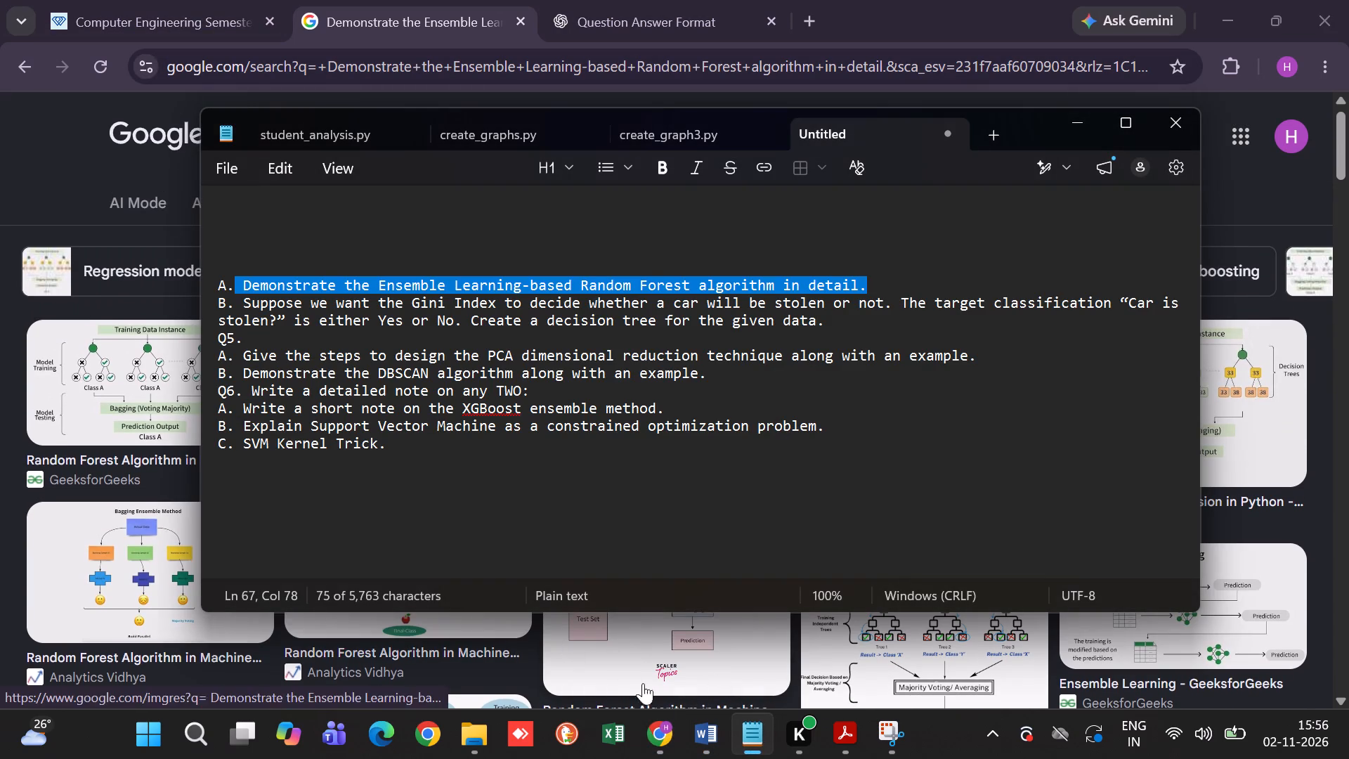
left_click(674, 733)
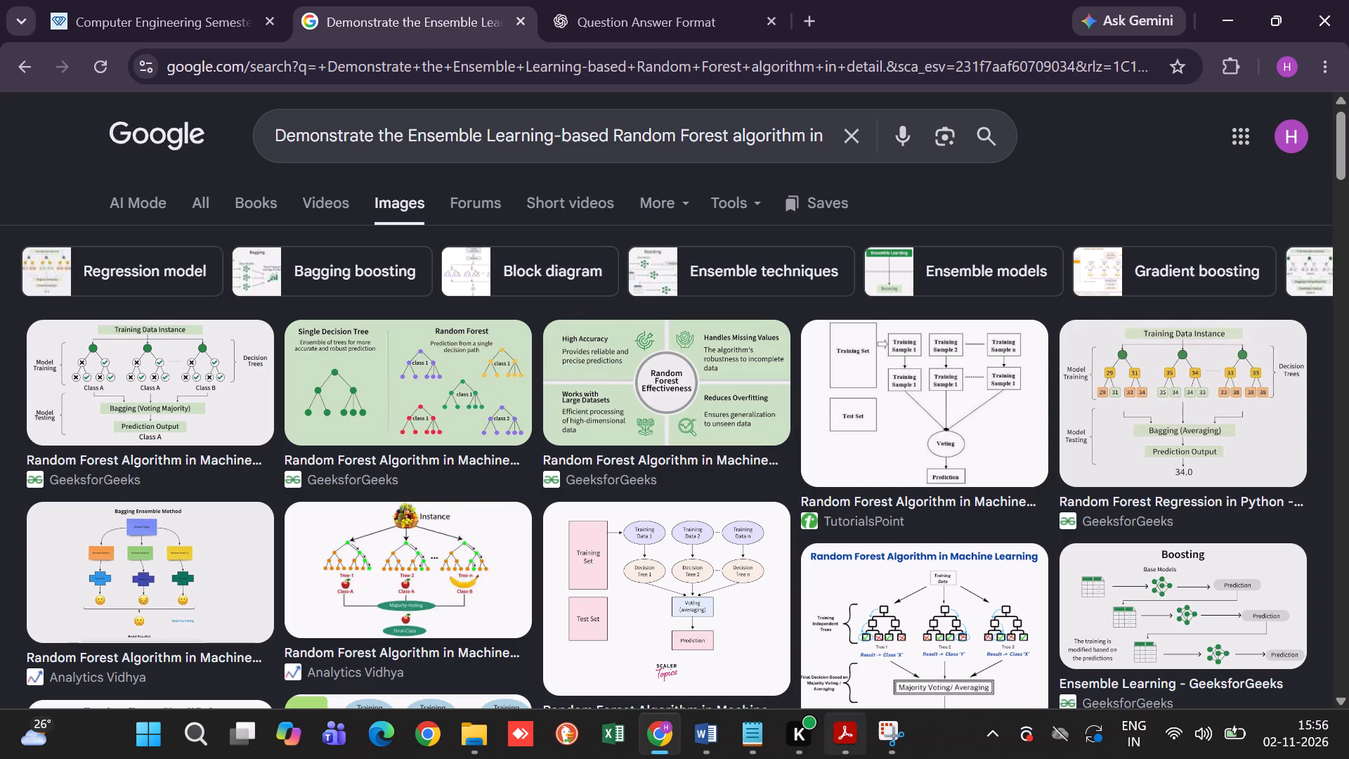
Return to the ML UNI document and add the label "Q.23" on a new line below the end of the Q.22 answer.
left_click(705, 742)
scroll(658, 434, "down", 20)
scroll(658, 434, "down", 9)
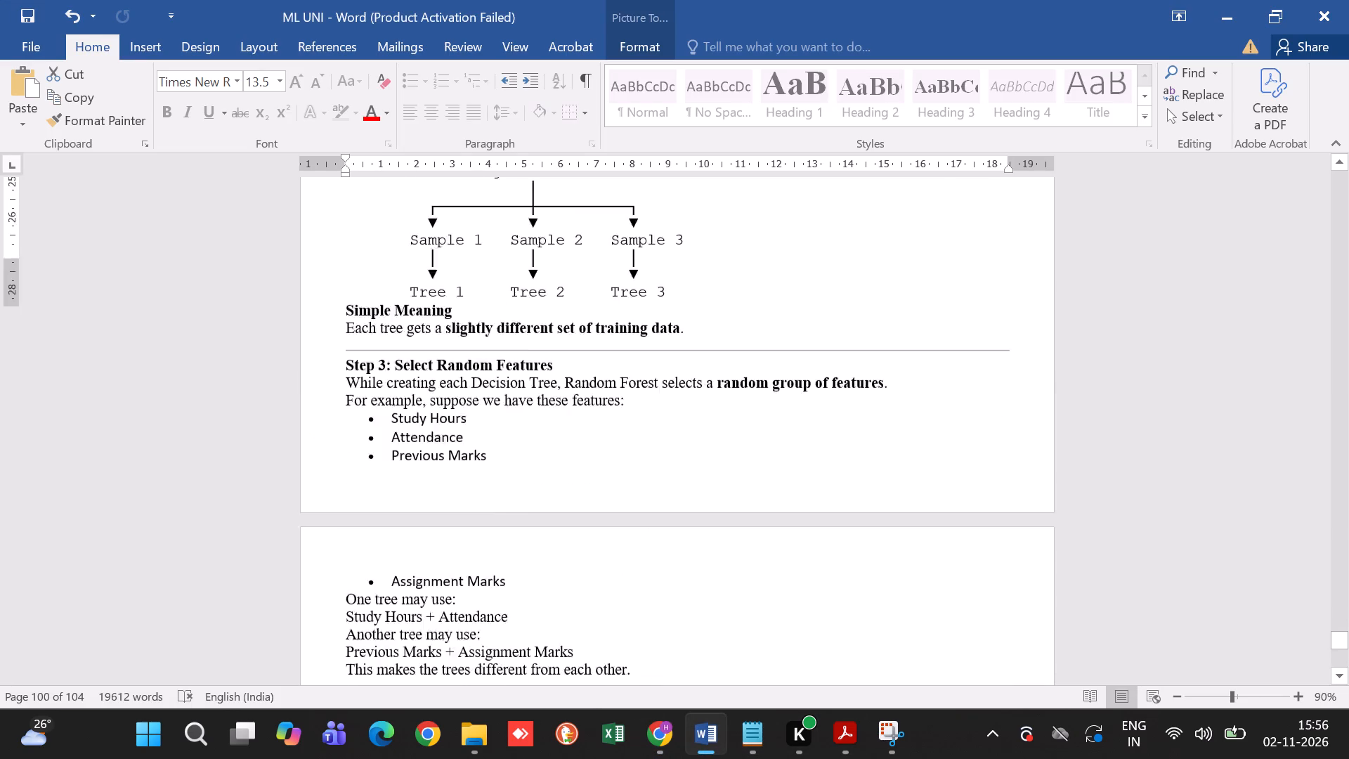
scroll(658, 434, "down", 20)
scroll(658, 434, "down", 1)
scroll(471, 301, "up", 1)
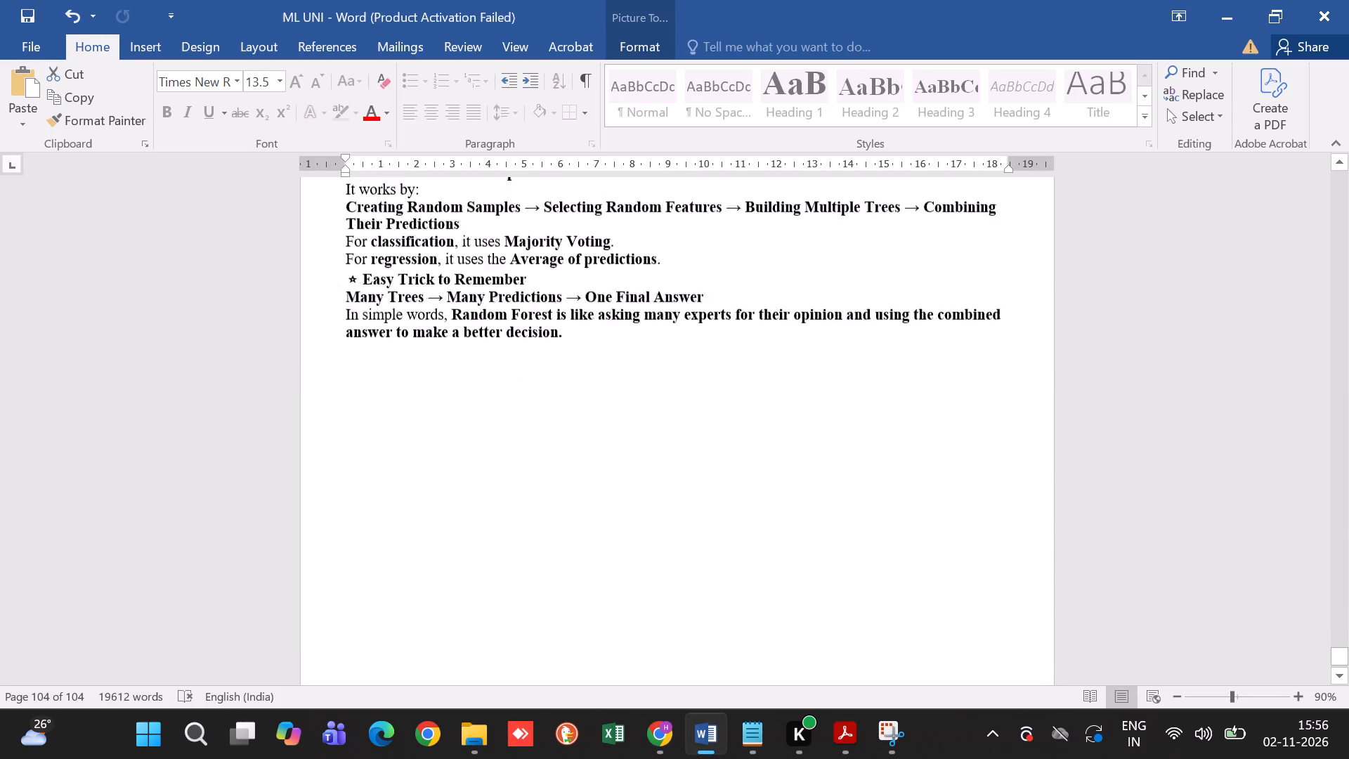
scroll(471, 301, "up", 1)
left_click(391, 324)
key("Return")
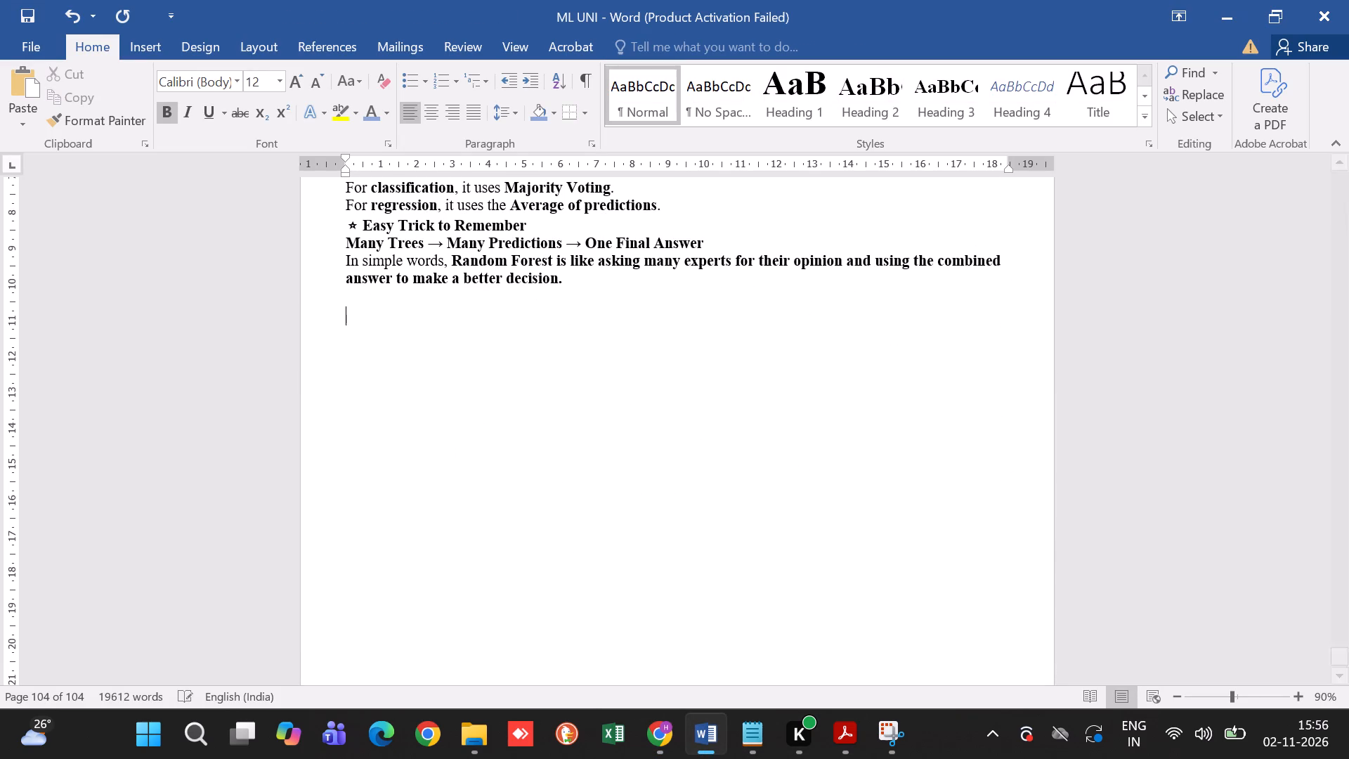
type("Q.23")
key("space")
Switch to the exam paper PDF in Acrobat, snip the Q4 B Gini index question with its car table, and copy the snip.
left_click(665, 727)
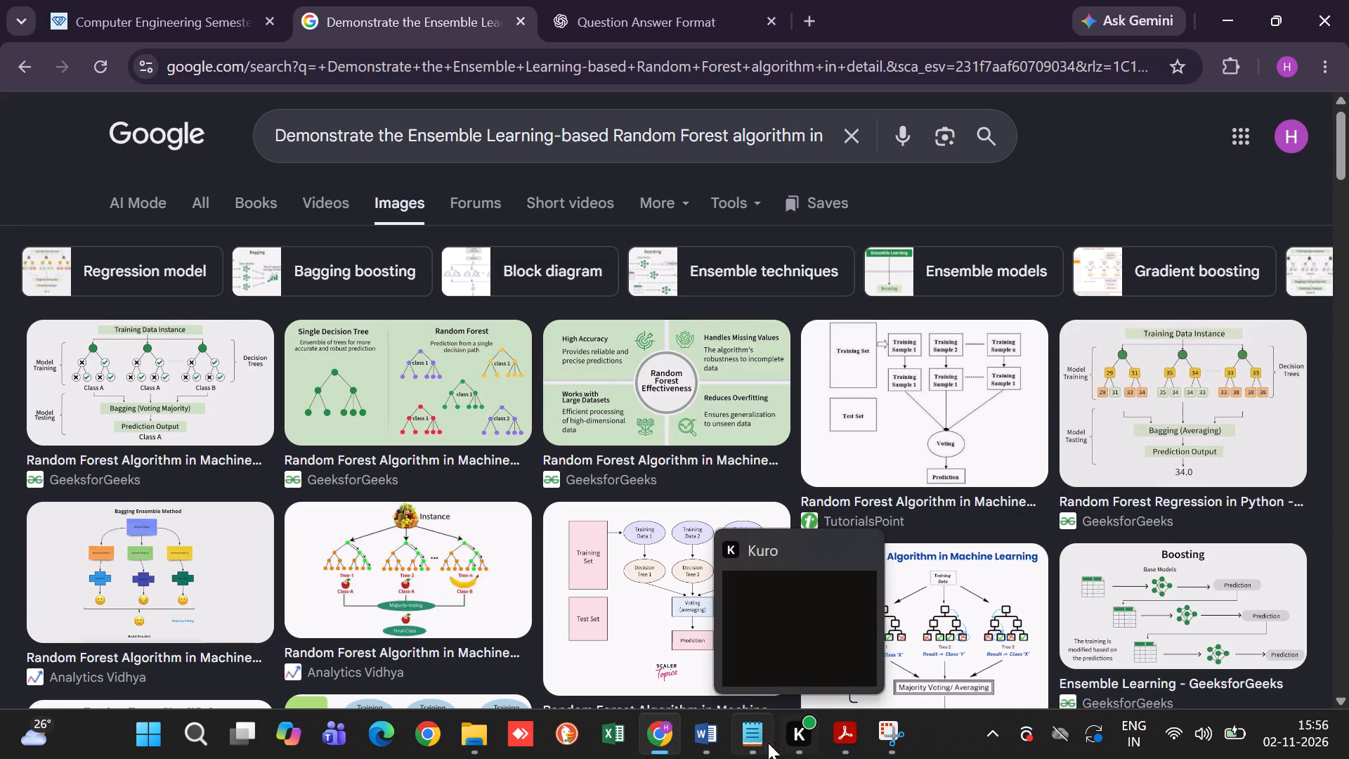
left_click(838, 732)
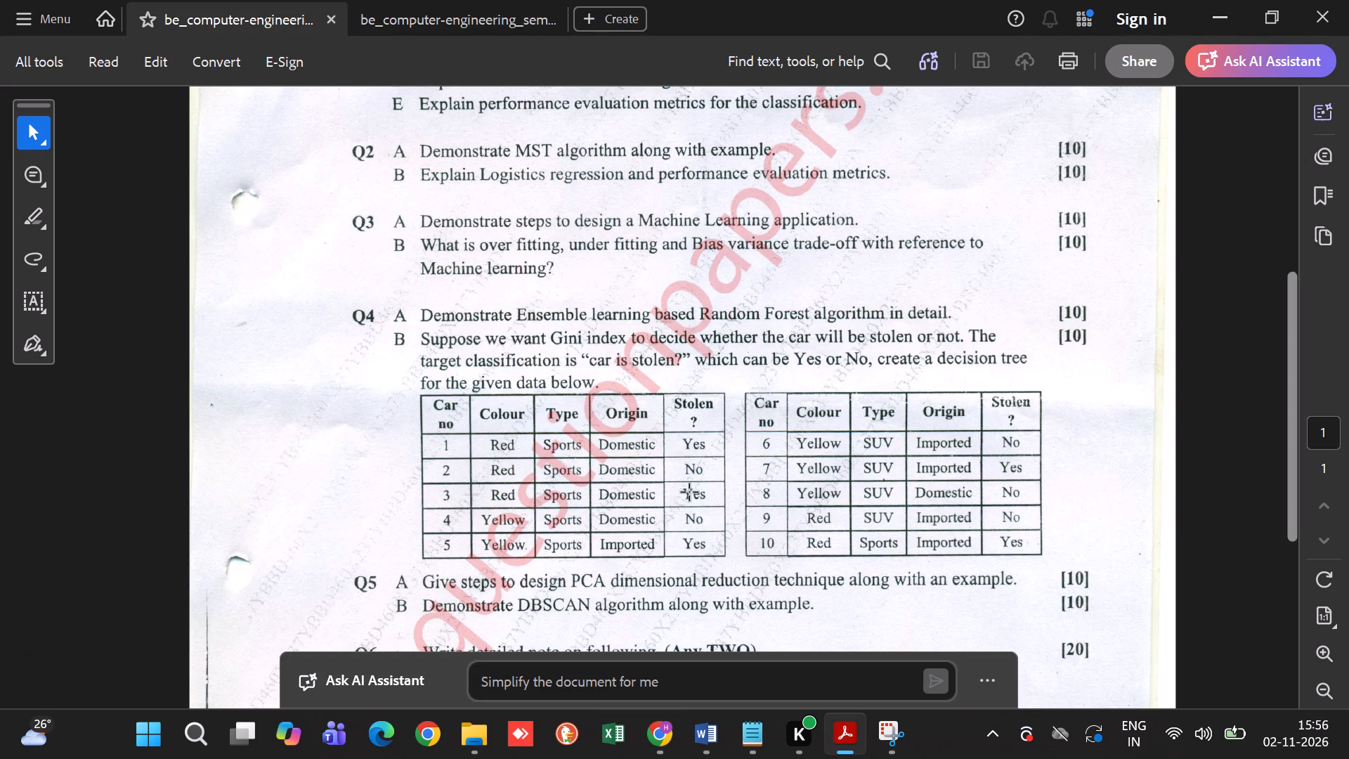
left_click(899, 715)
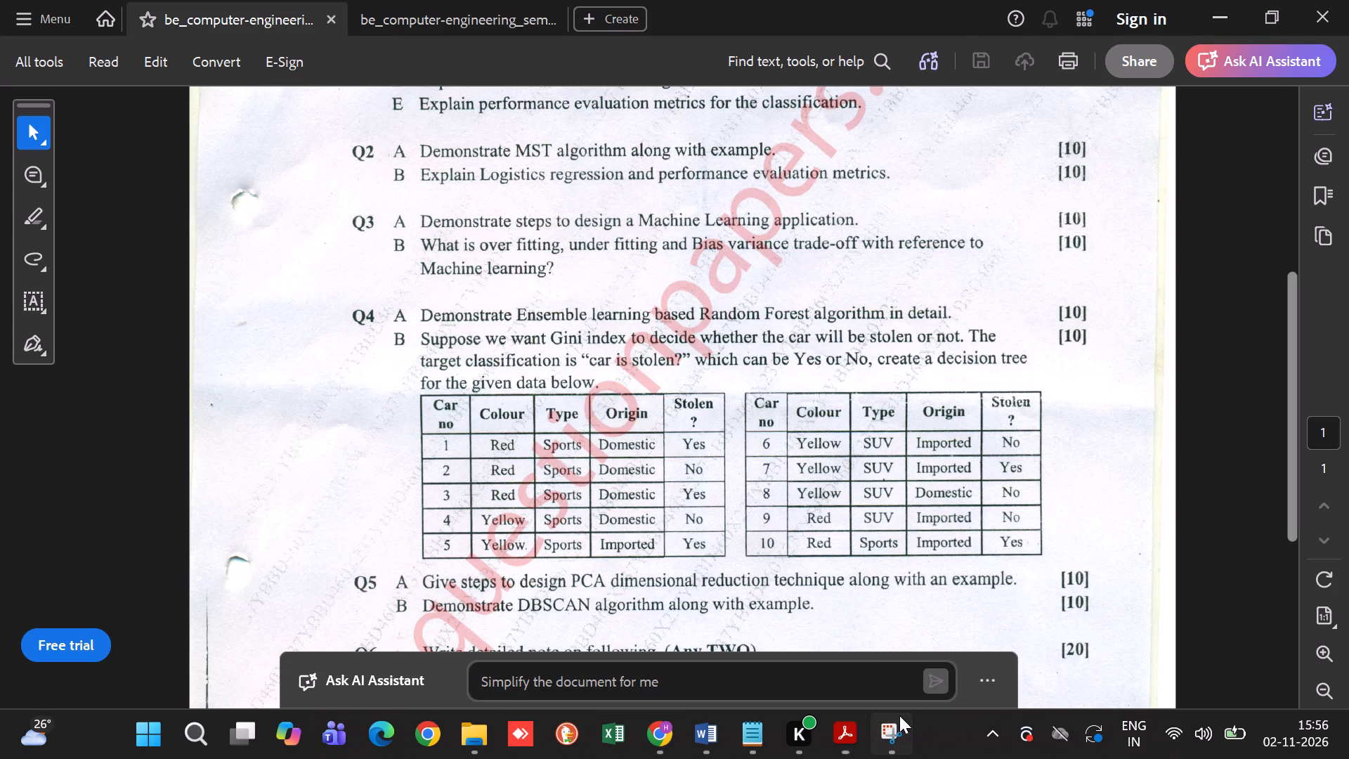
left_click(227, 53)
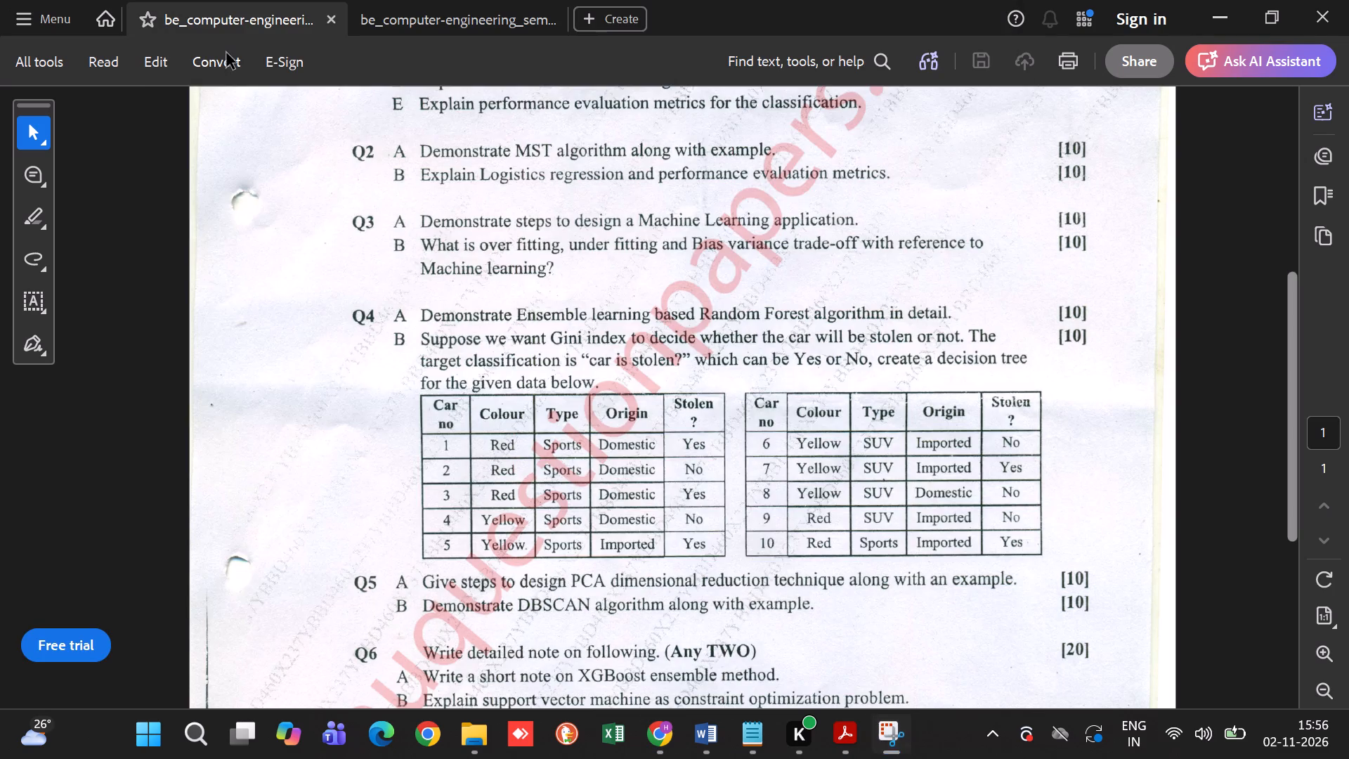
left_click_drag(386, 330, 1098, 576)
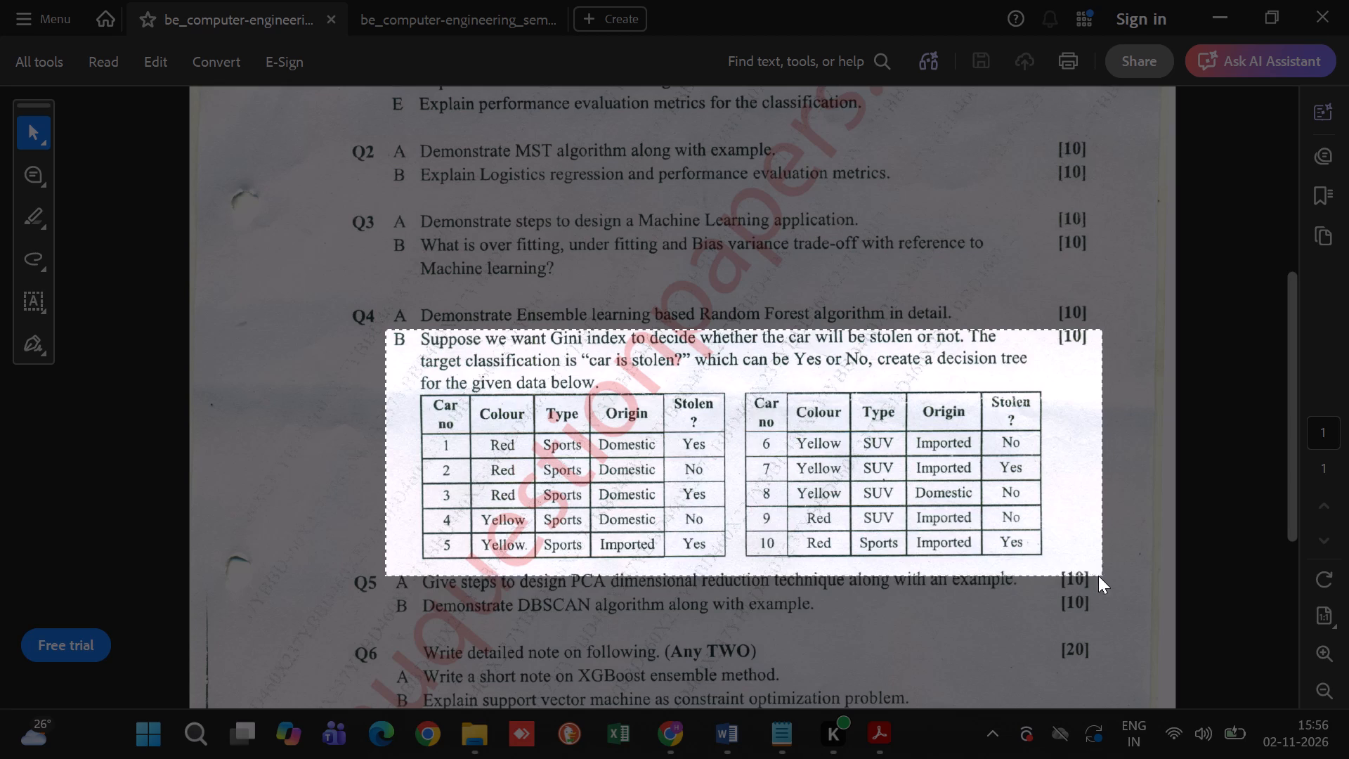
left_click_drag(1098, 576, 1050, 594)
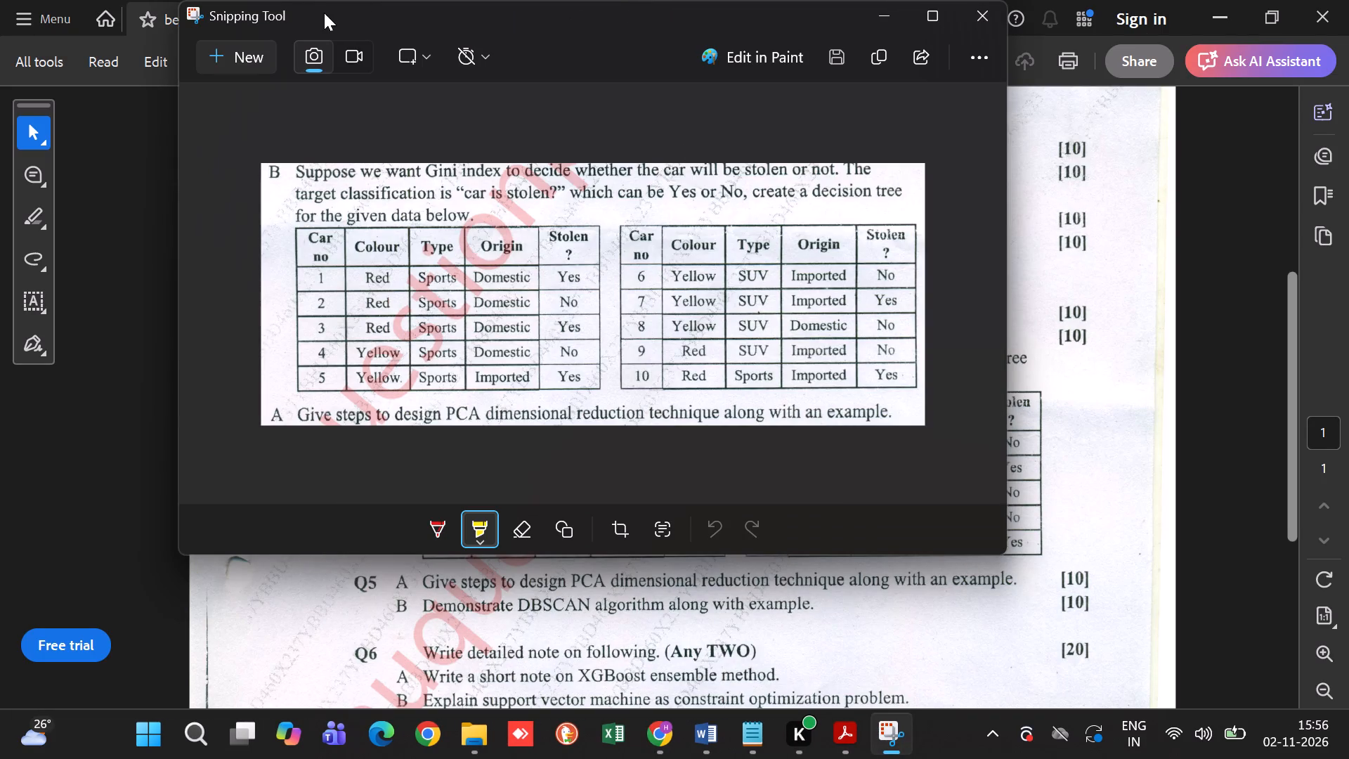
left_click(237, 61)
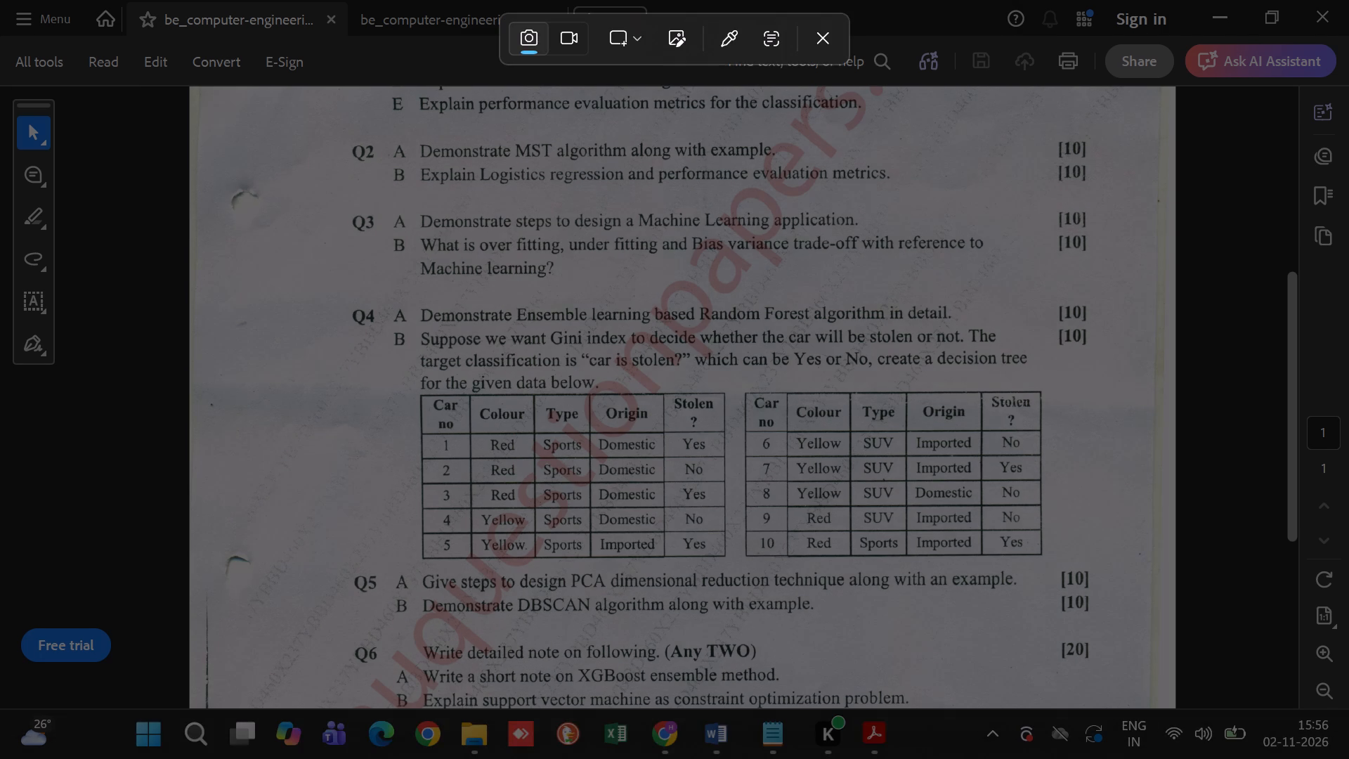
left_click_drag(415, 325, 986, 455)
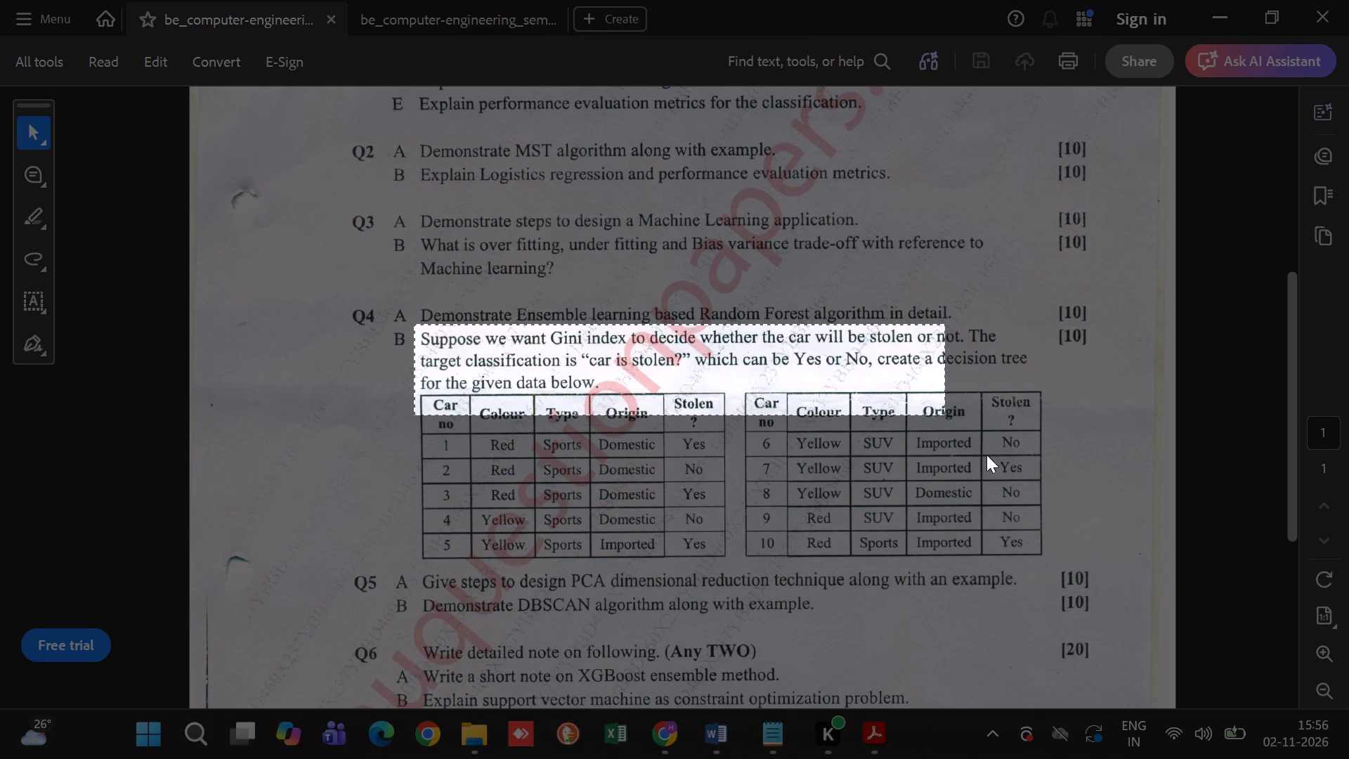
left_click_drag(986, 455, 1049, 661)
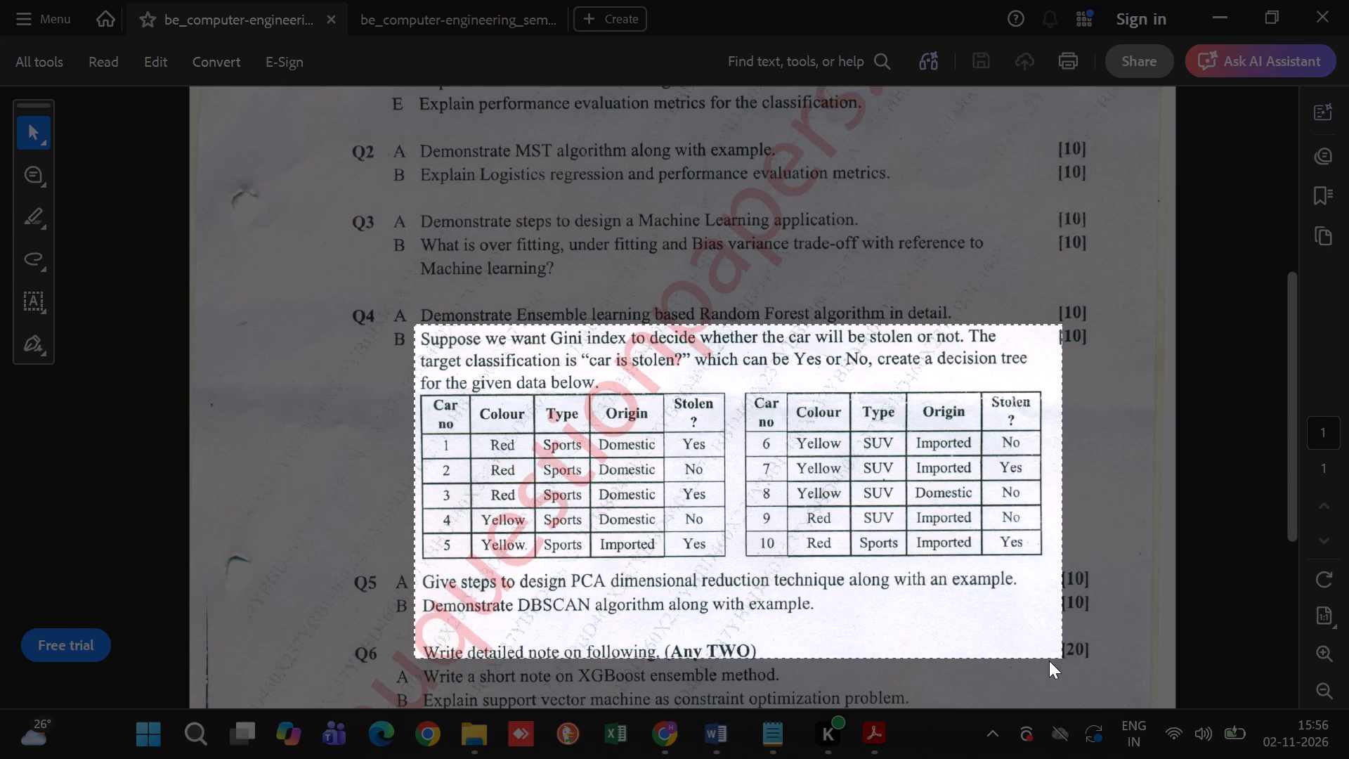
left_click_drag(1049, 661, 1049, 560)
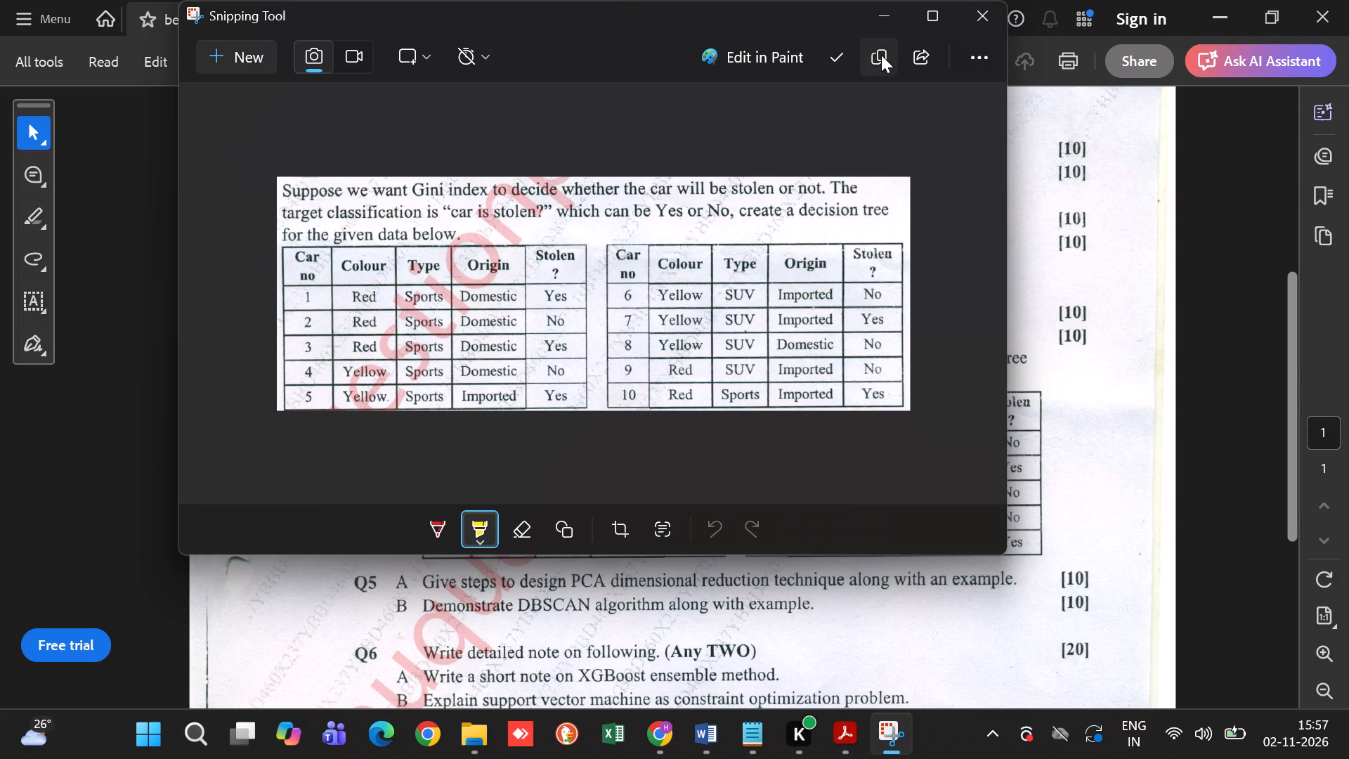
left_click(881, 55)
left_click(881, 19)
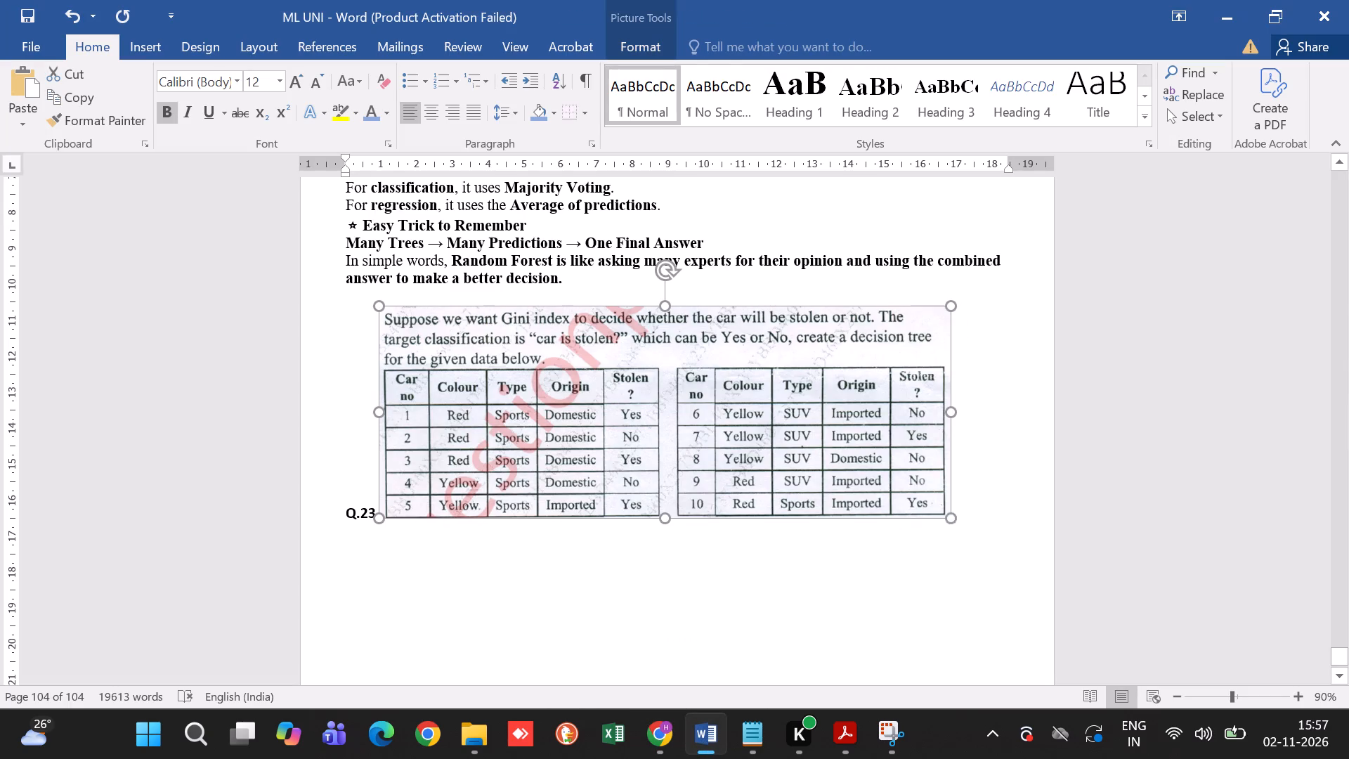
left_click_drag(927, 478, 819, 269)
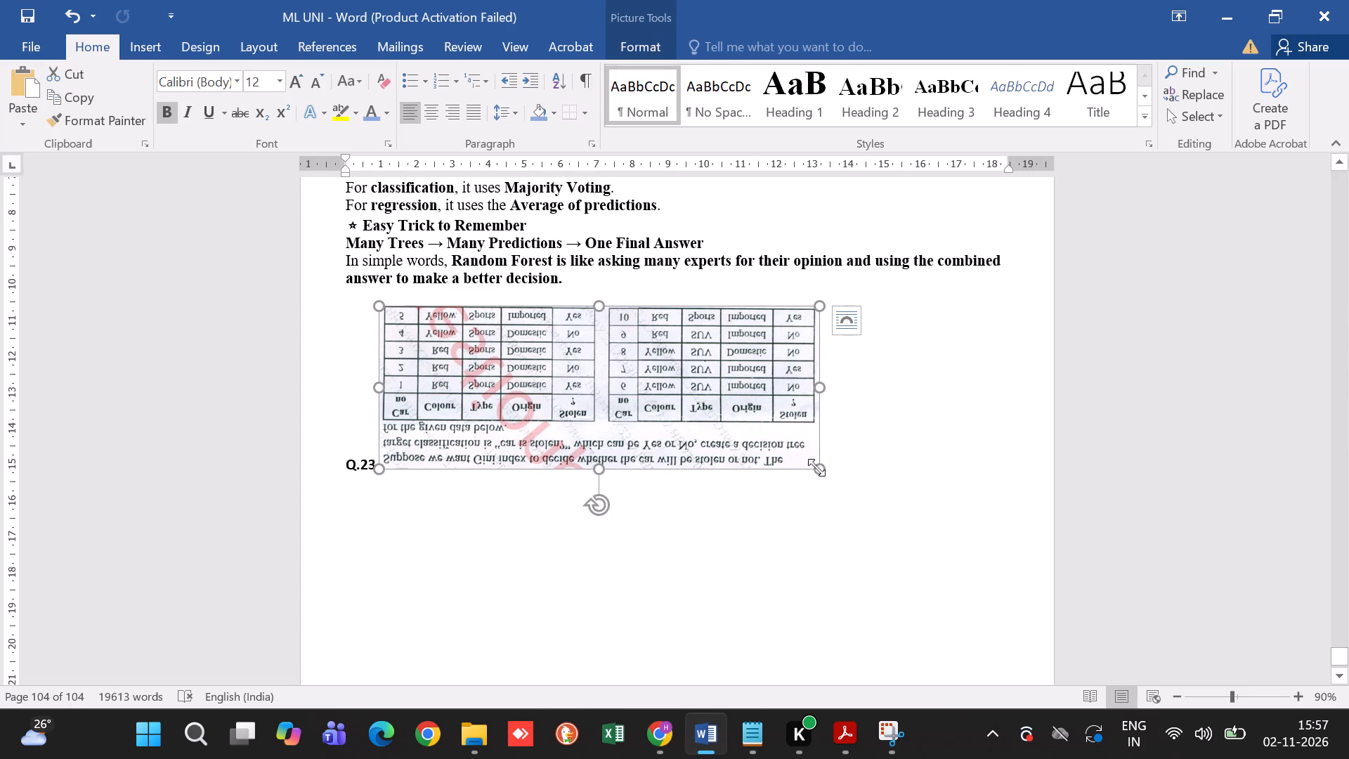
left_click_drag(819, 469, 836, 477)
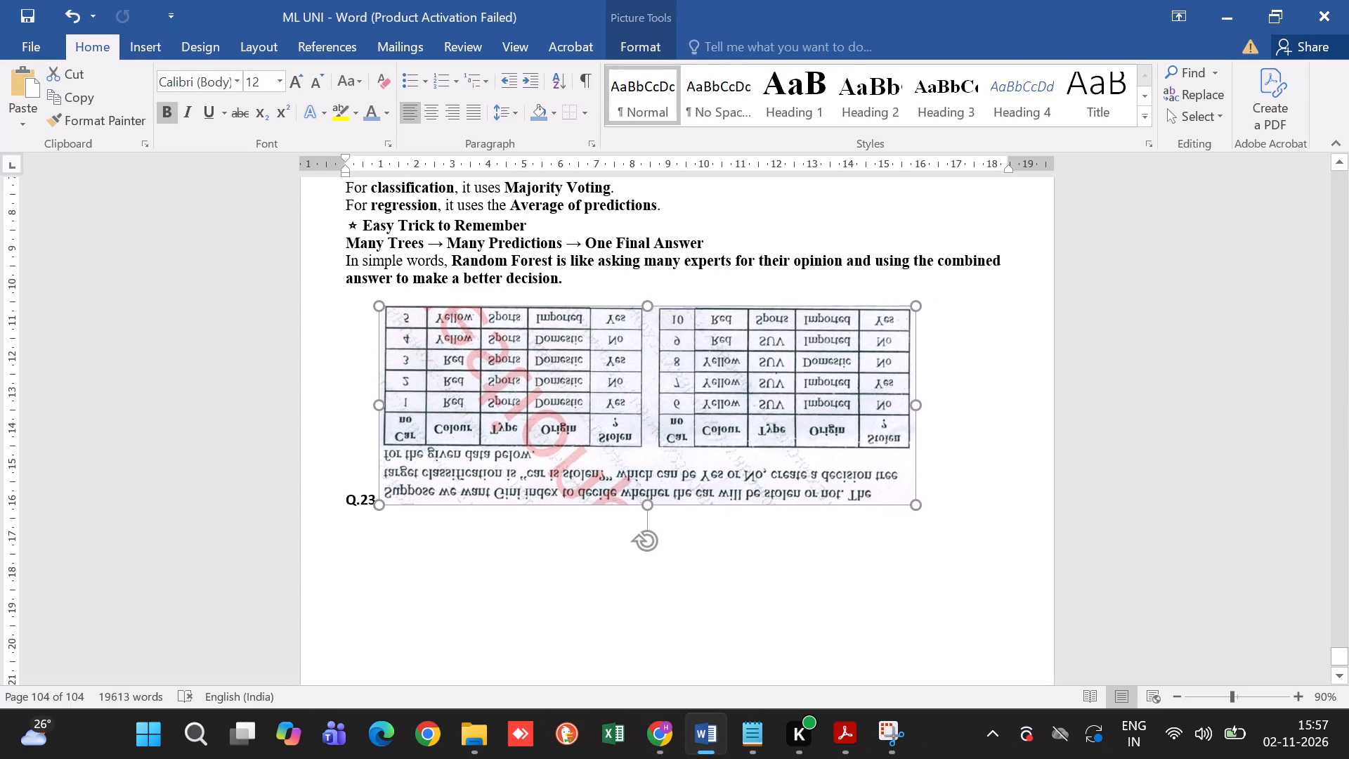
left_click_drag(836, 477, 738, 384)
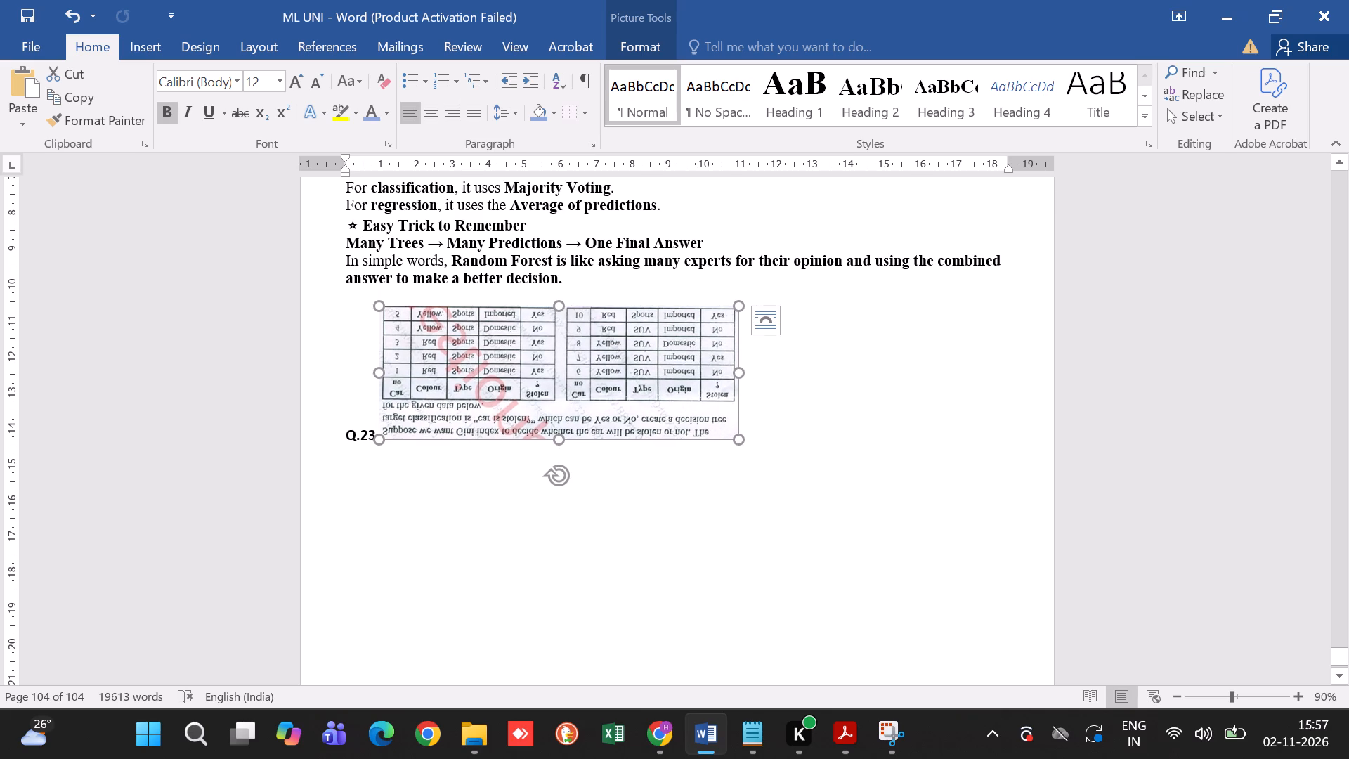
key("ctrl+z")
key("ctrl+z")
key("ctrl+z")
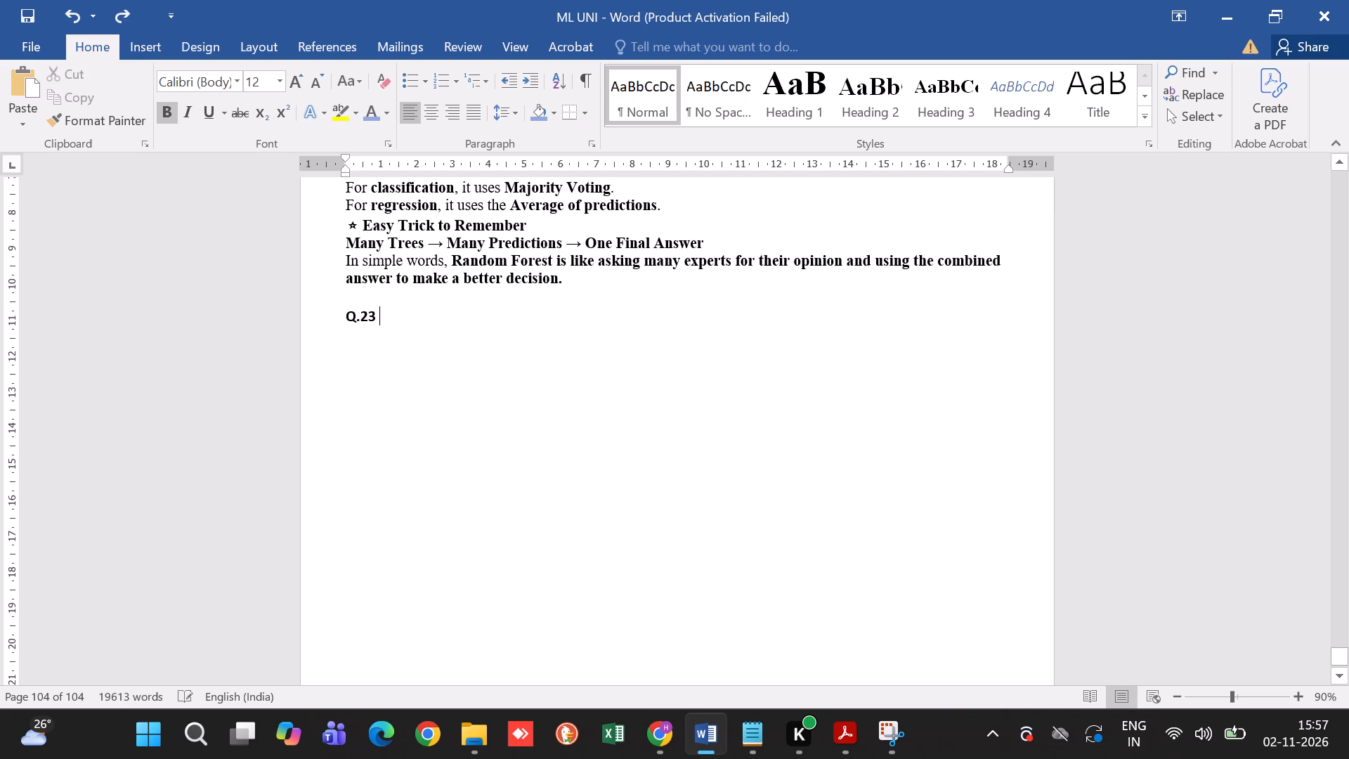
Paste the question snip after "Q.23" again, shrink it to about two-thirds of its width, and start a new line below it.
key("ctrl+v")
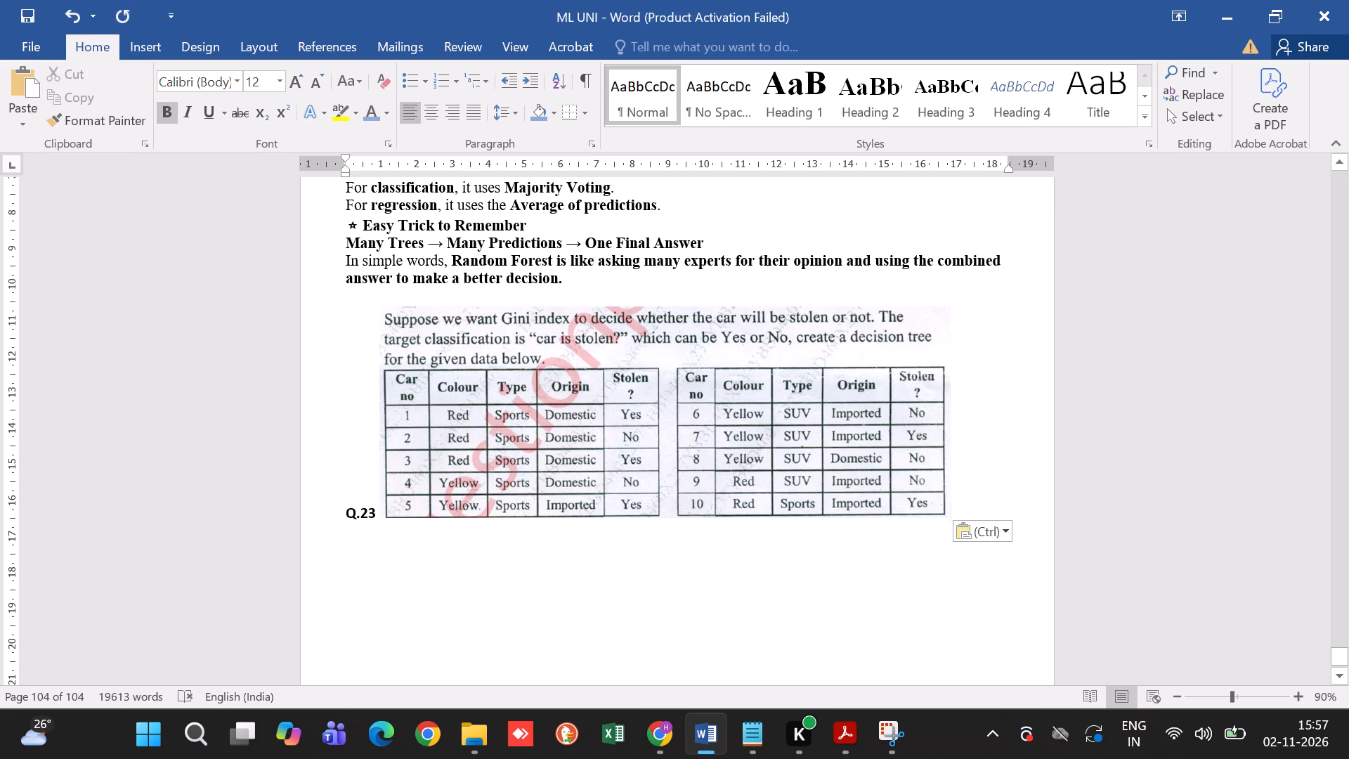
left_click(771, 421)
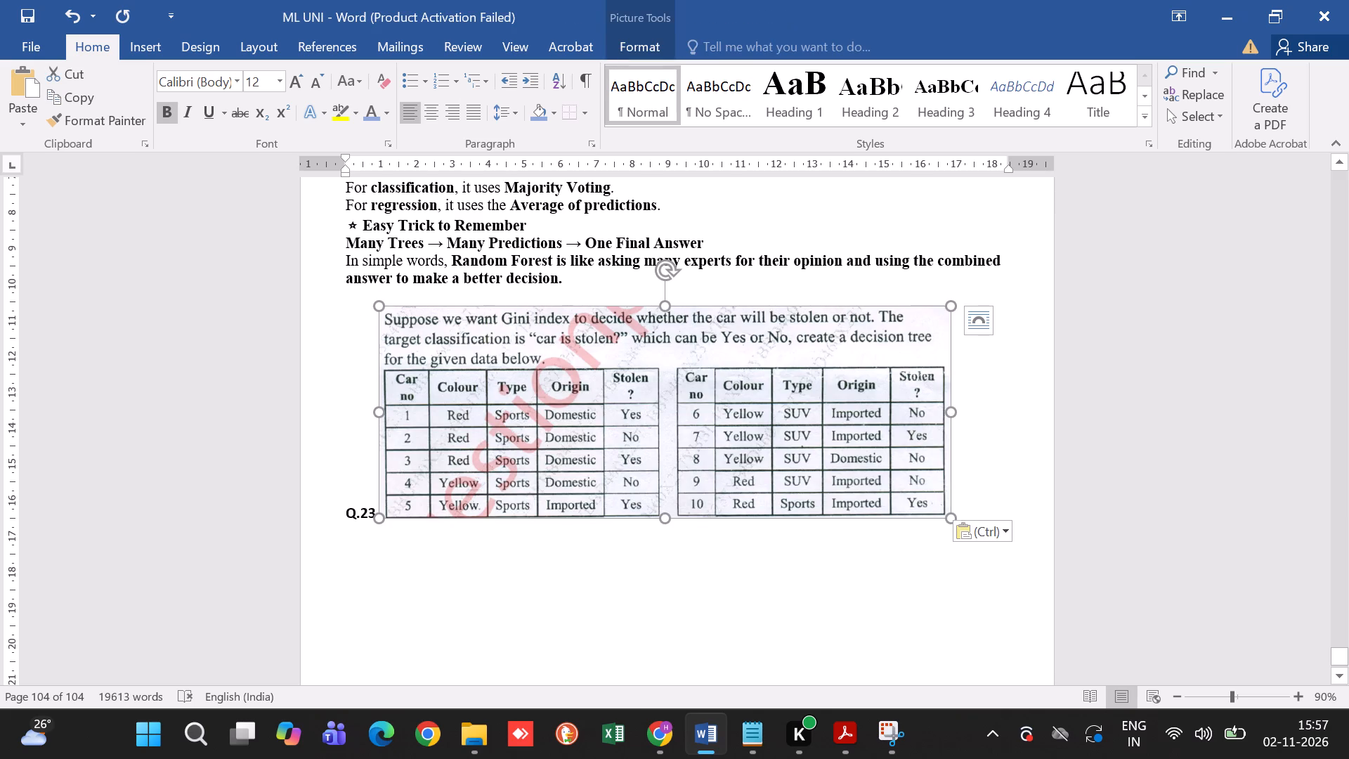
left_click_drag(951, 521, 767, 387)
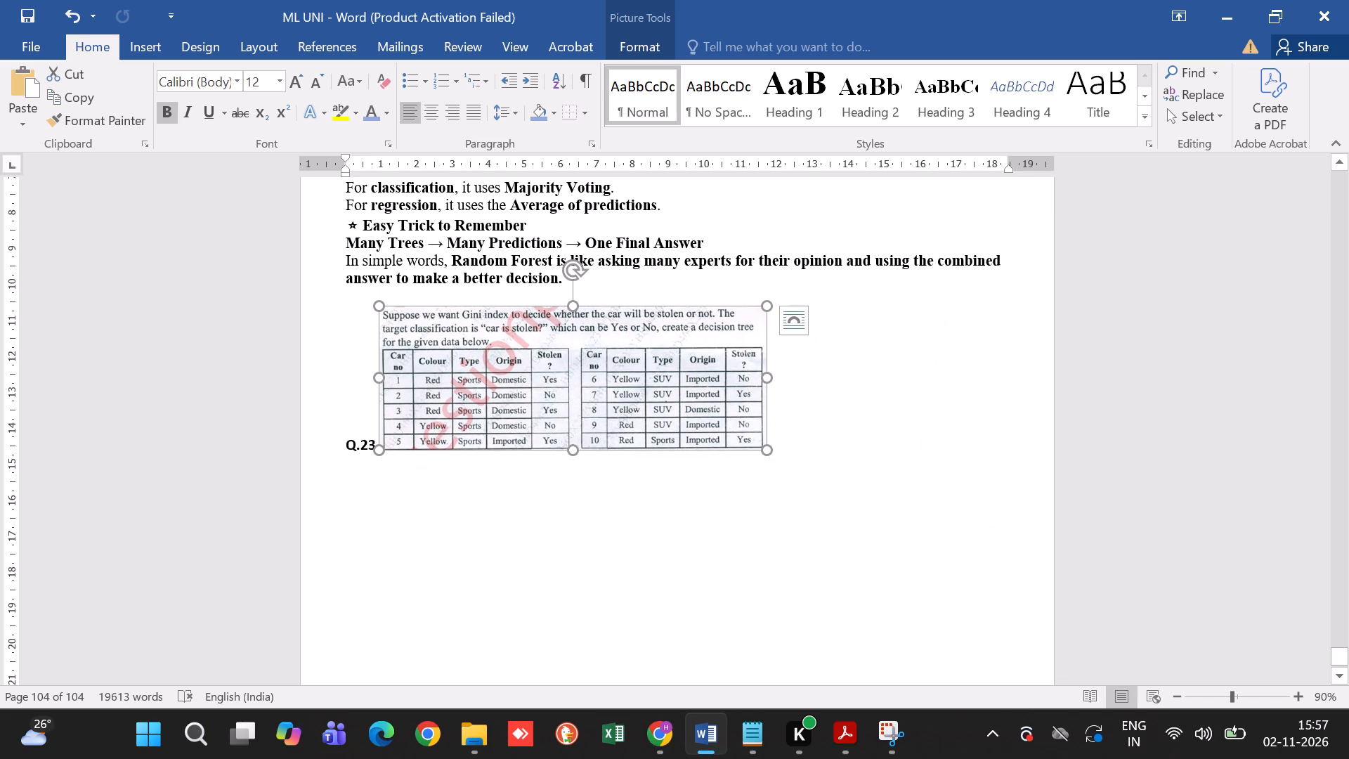
left_click(789, 422)
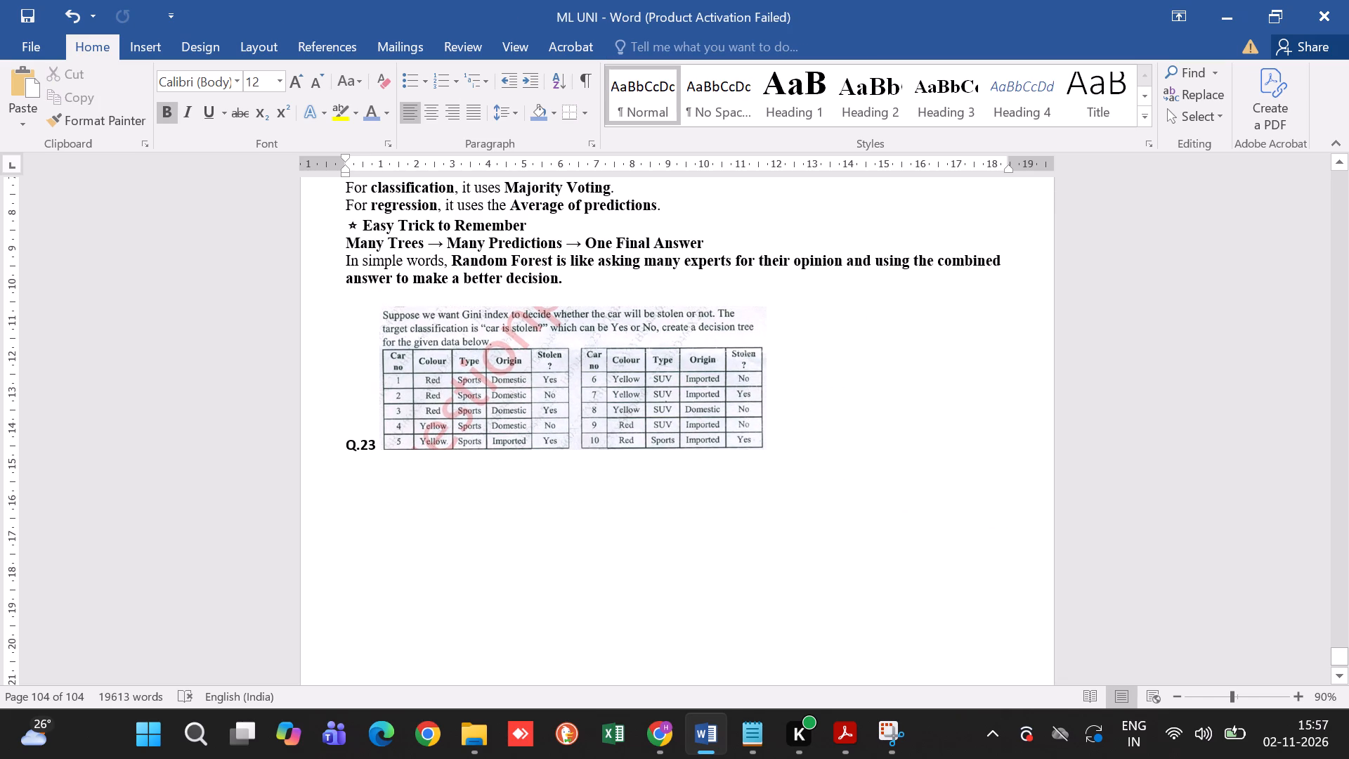
key("Return")
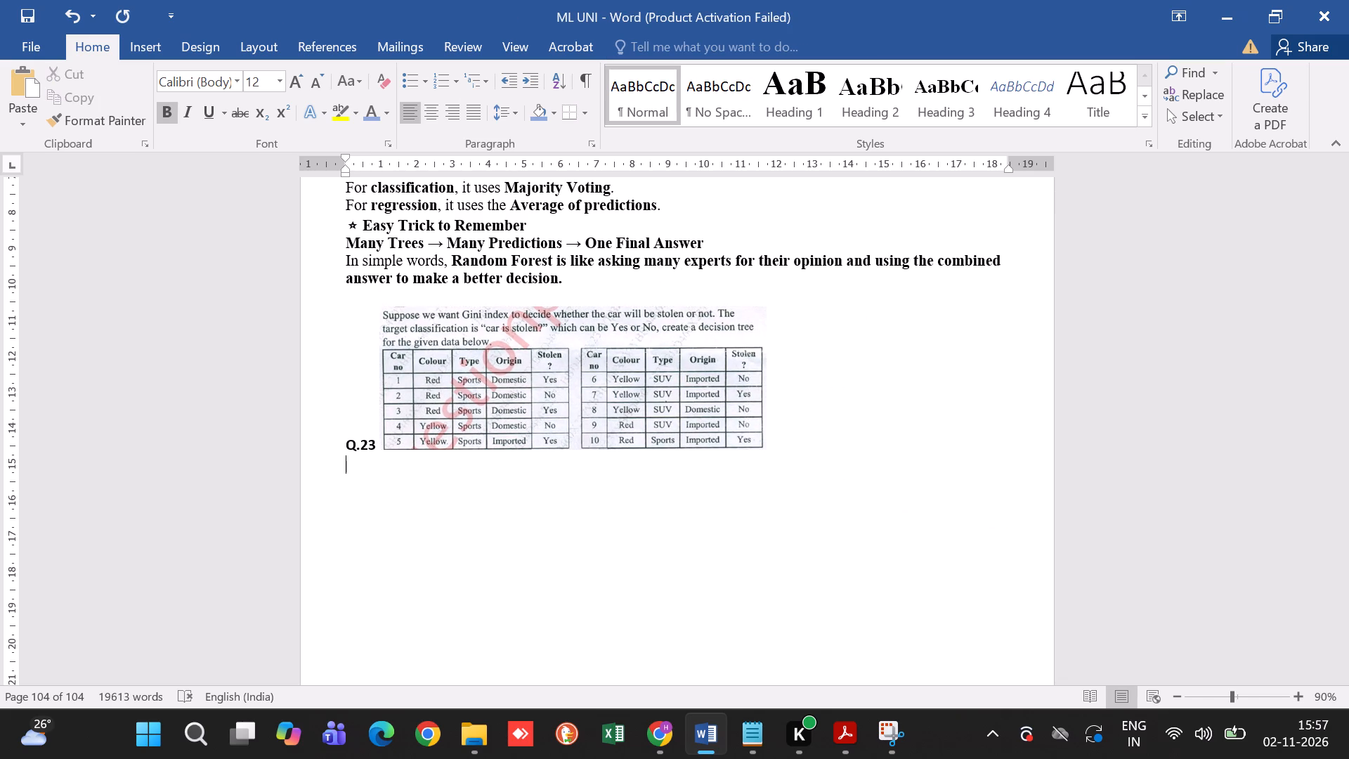
Switch to the Notepad question list and delete the Random Forest and Gini Index questions (A and B) with the blank lines above Q5.
left_click(744, 743)
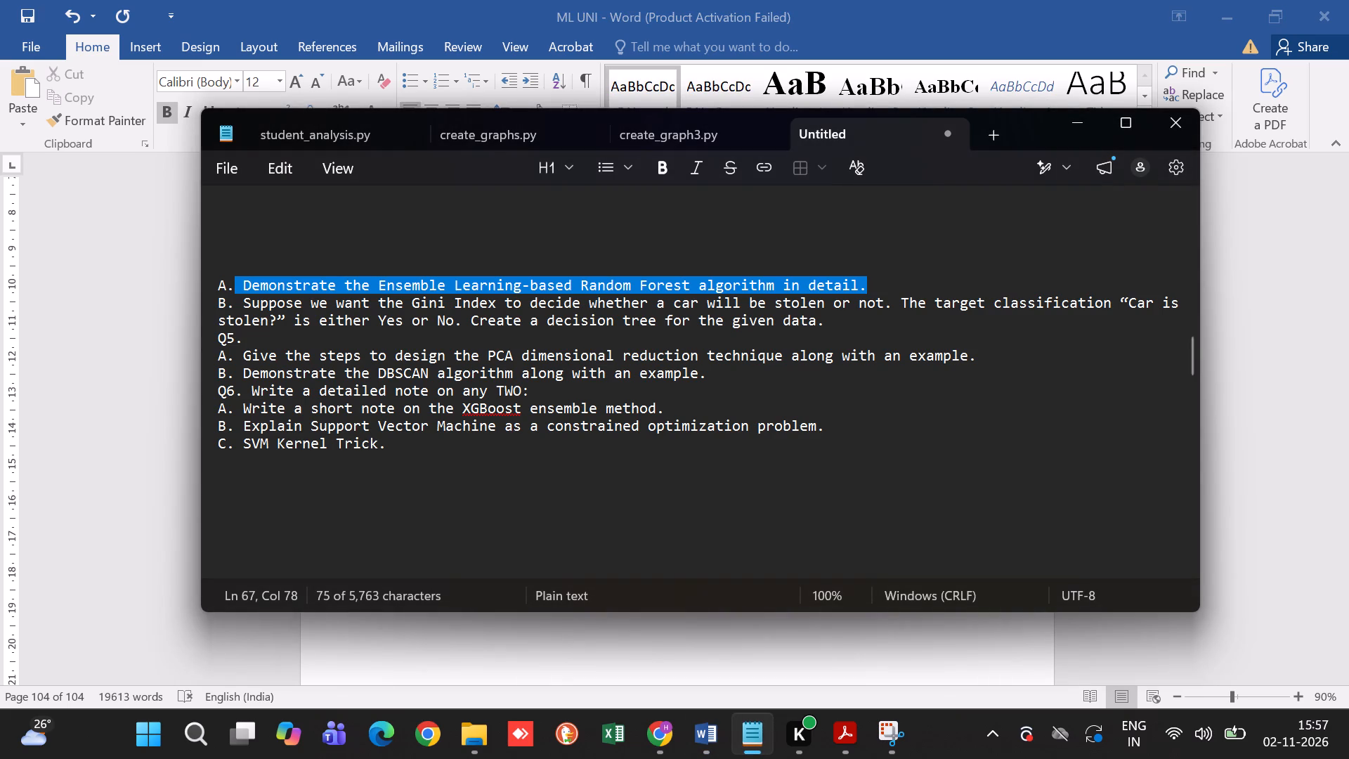
left_click_drag(835, 324, 828, 324)
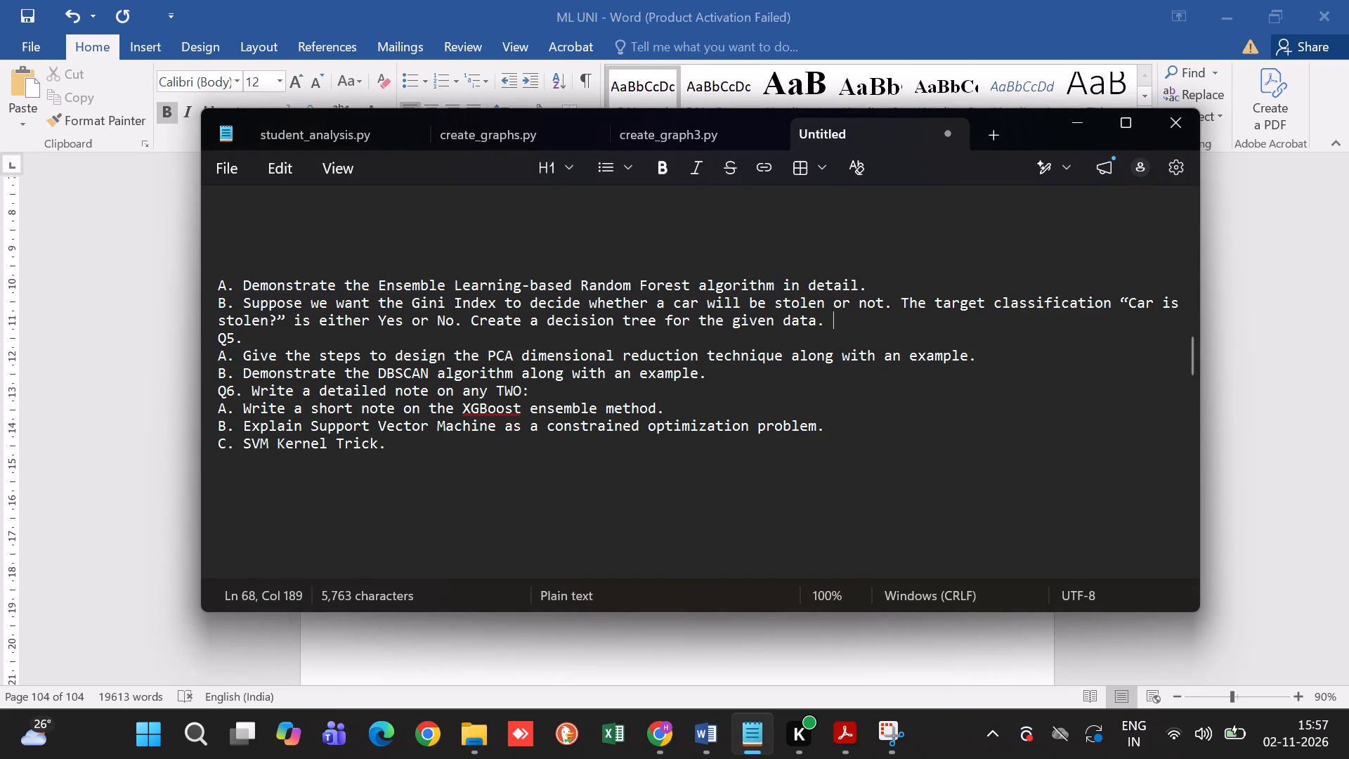
left_click_drag(828, 324, 280, 278)
key("BackSpace")
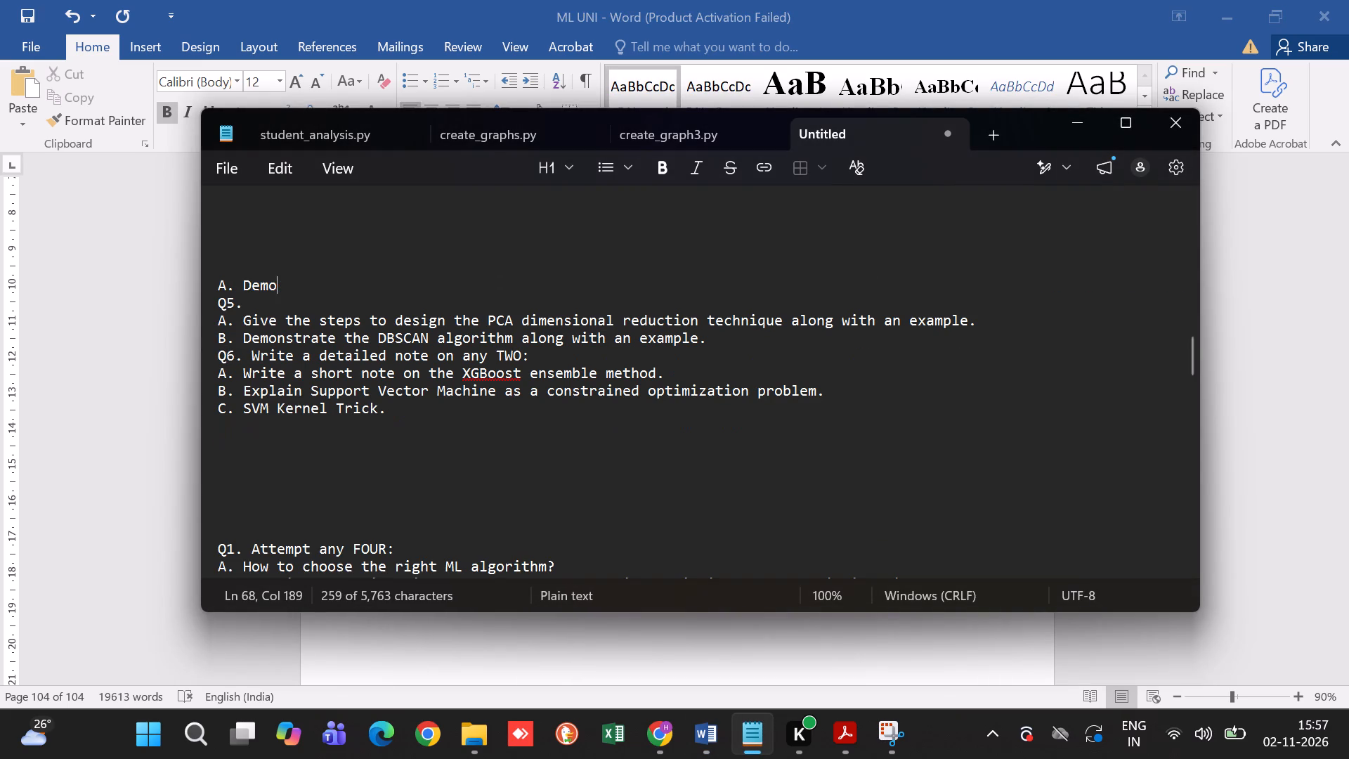
key("BackSpace")
key("BackSpace")
key("BackSpace")
key("BackSpace")
key("BackSpace")
key("BackSpace")
key("BackSpace")
key("BackSpace")
key("BackSpace")
key("BackSpace")
key("BackSpace")
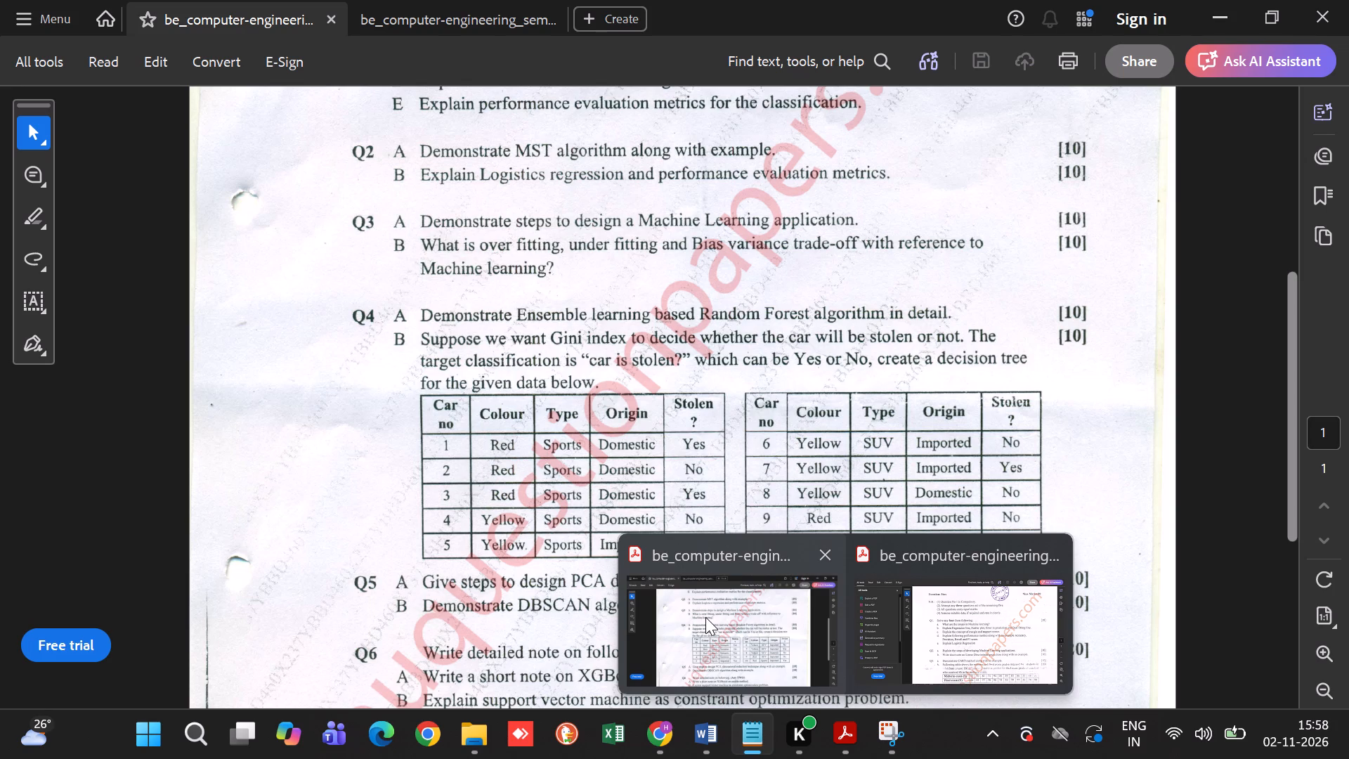
left_click(705, 617)
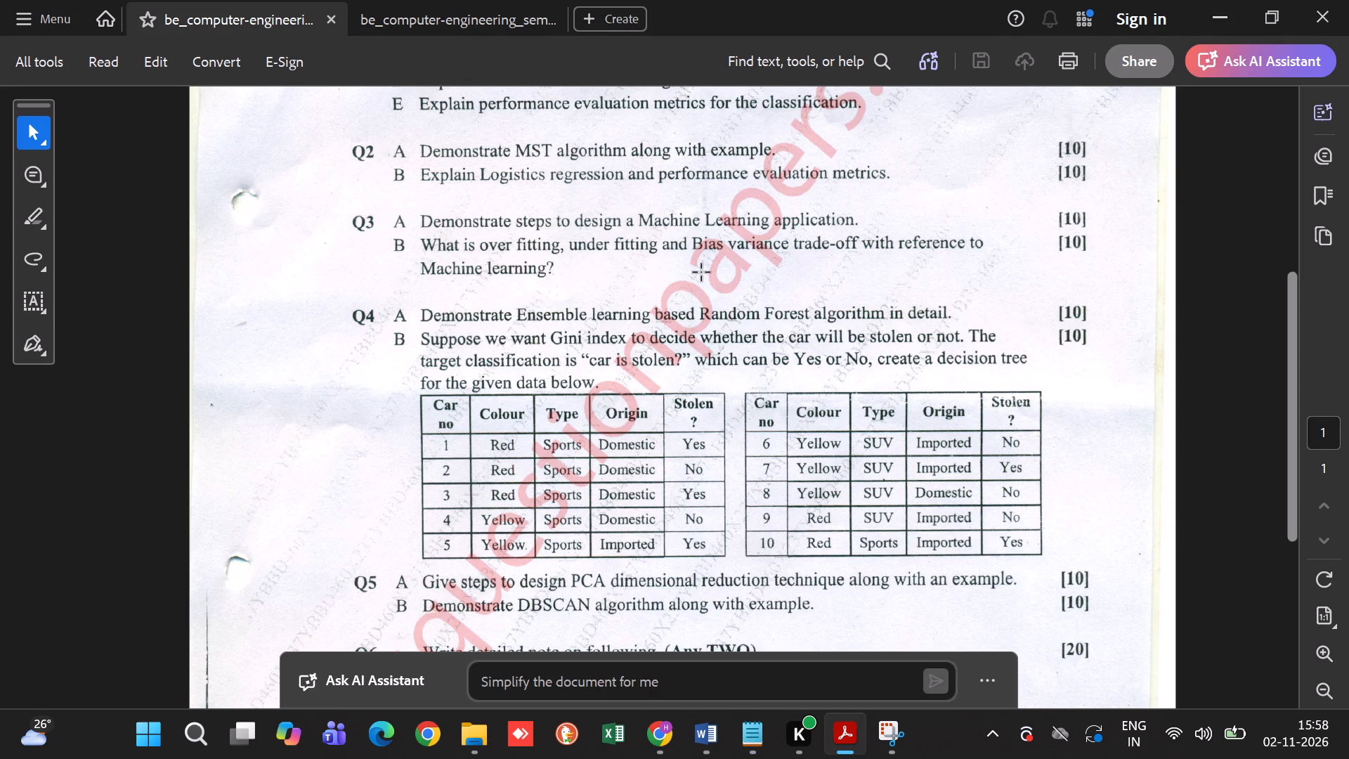
scroll(702, 273, "down", 2)
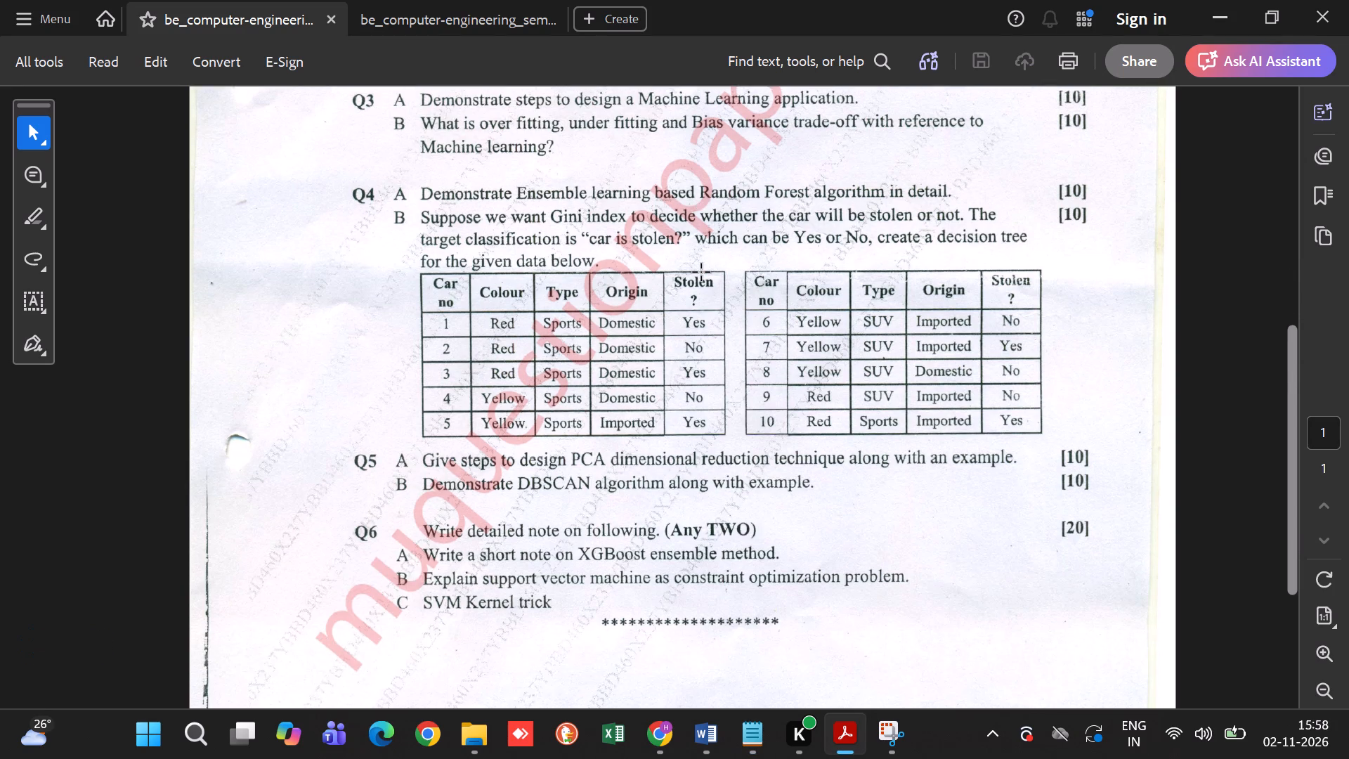
scroll(702, 273, "down", 2)
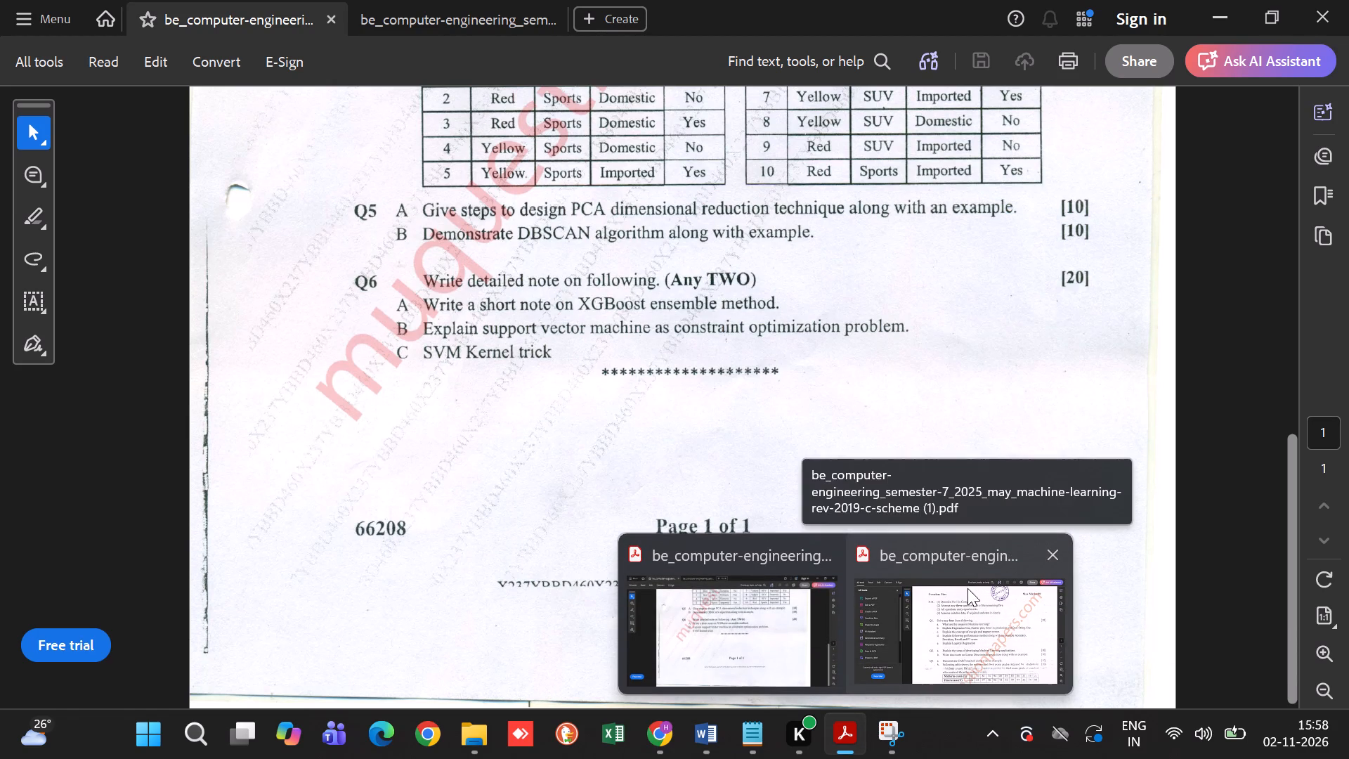
left_click(959, 623)
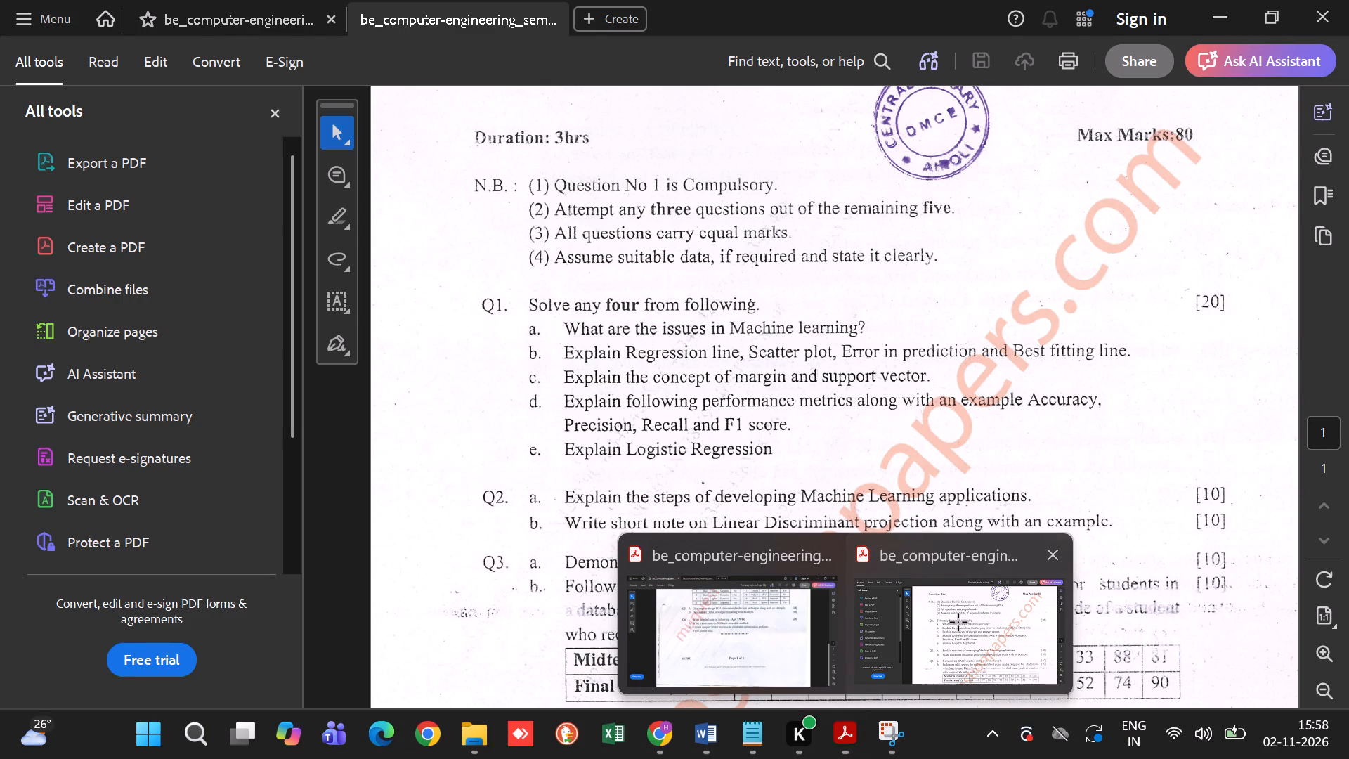
scroll(959, 623, "down", 4)
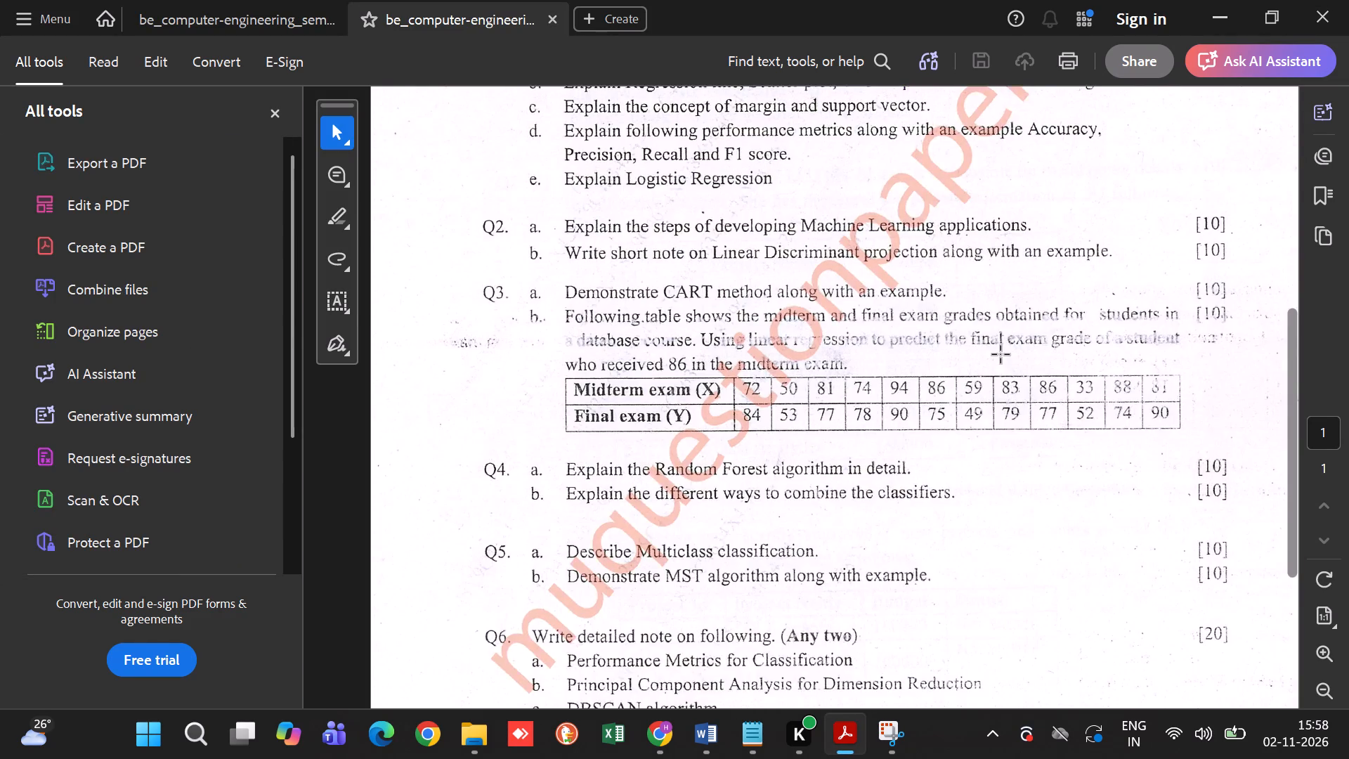
scroll(1001, 355, "down", 2)
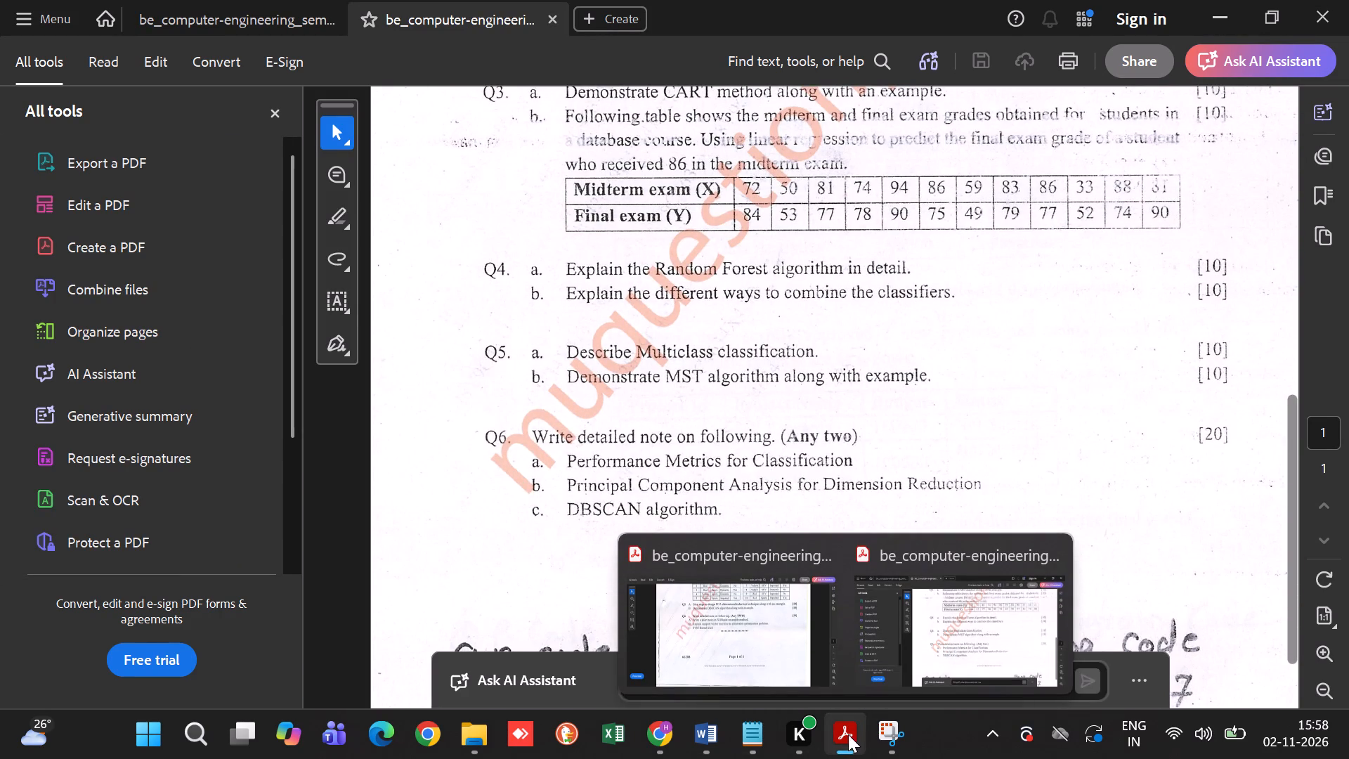
left_click(781, 640)
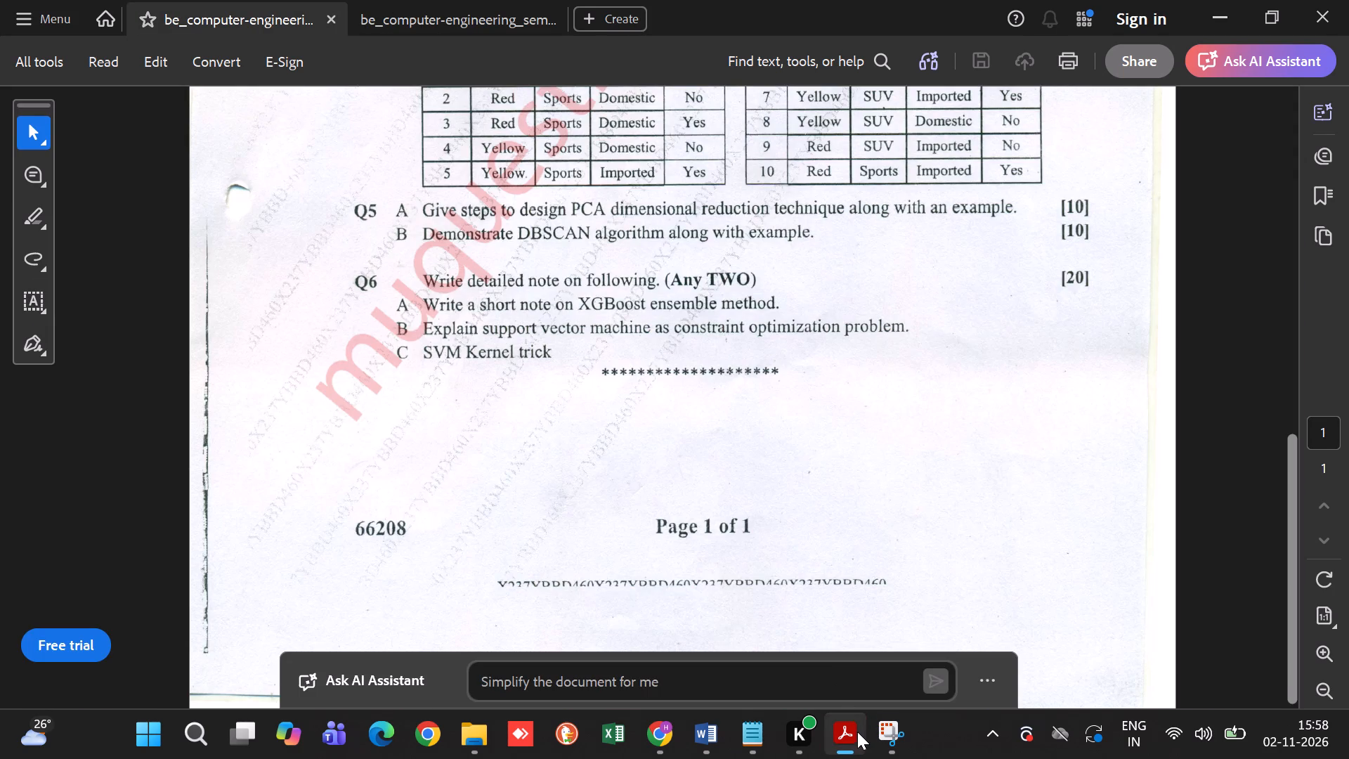
left_click(976, 608)
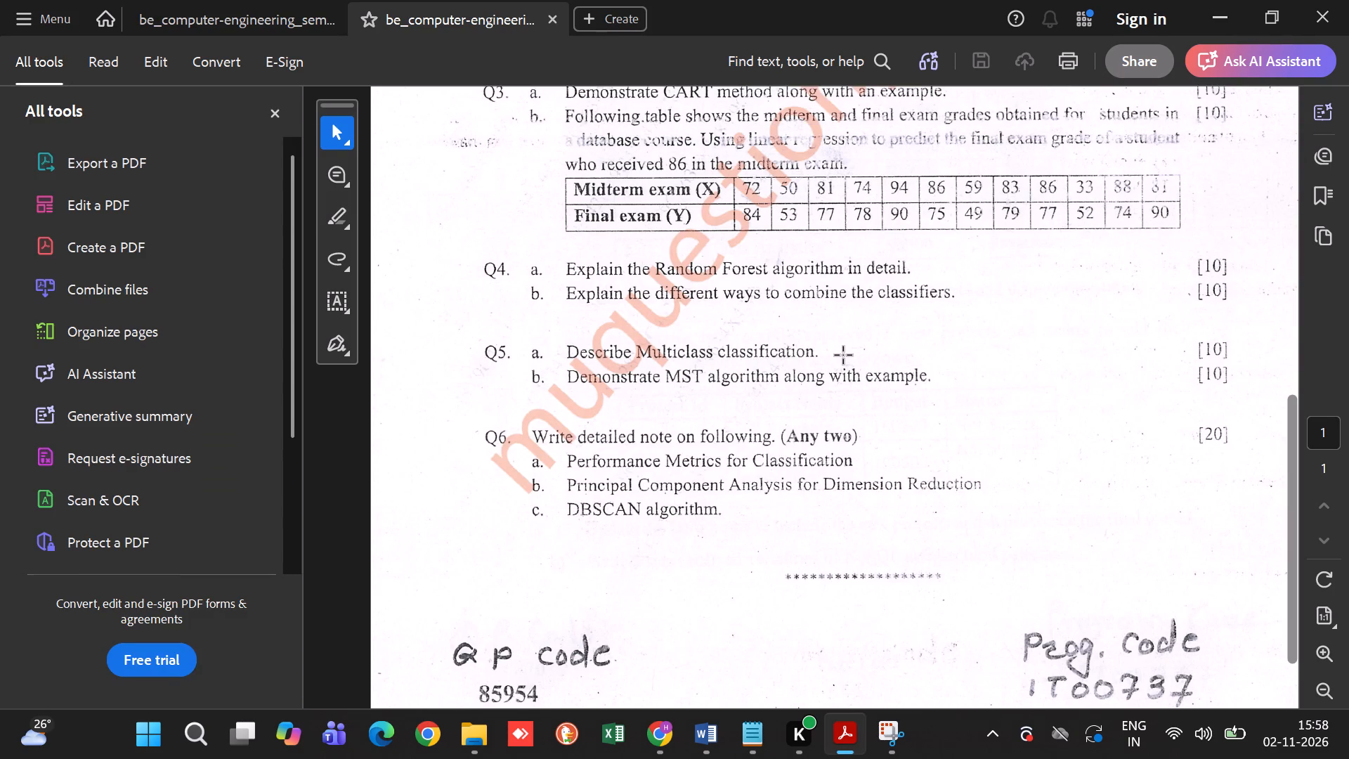
scroll(844, 356, "up", 1)
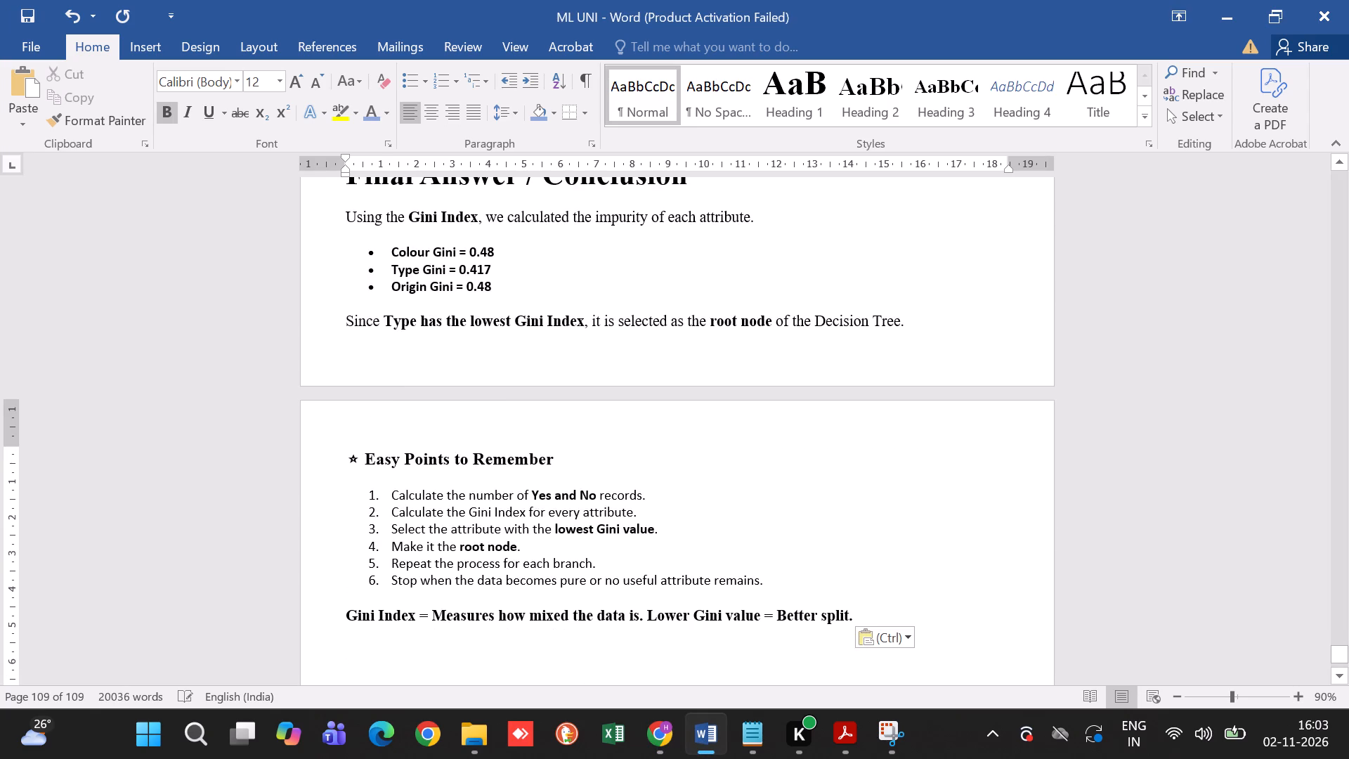
Select all the pasted text from the closing Gini Index line back to the Step 4 heading and set its font size to 12.
left_click_drag(869, 615, 265, 182)
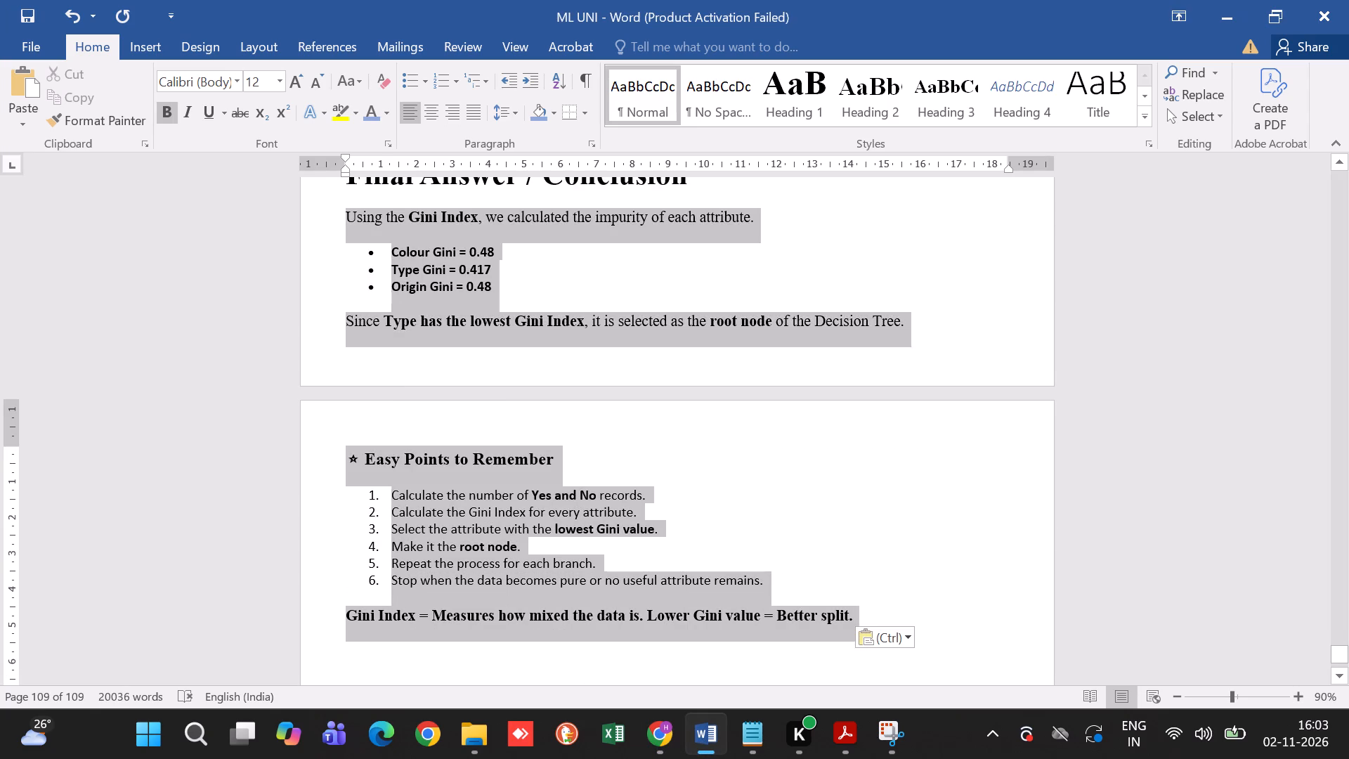
left_click_drag(265, 182, 256, 154)
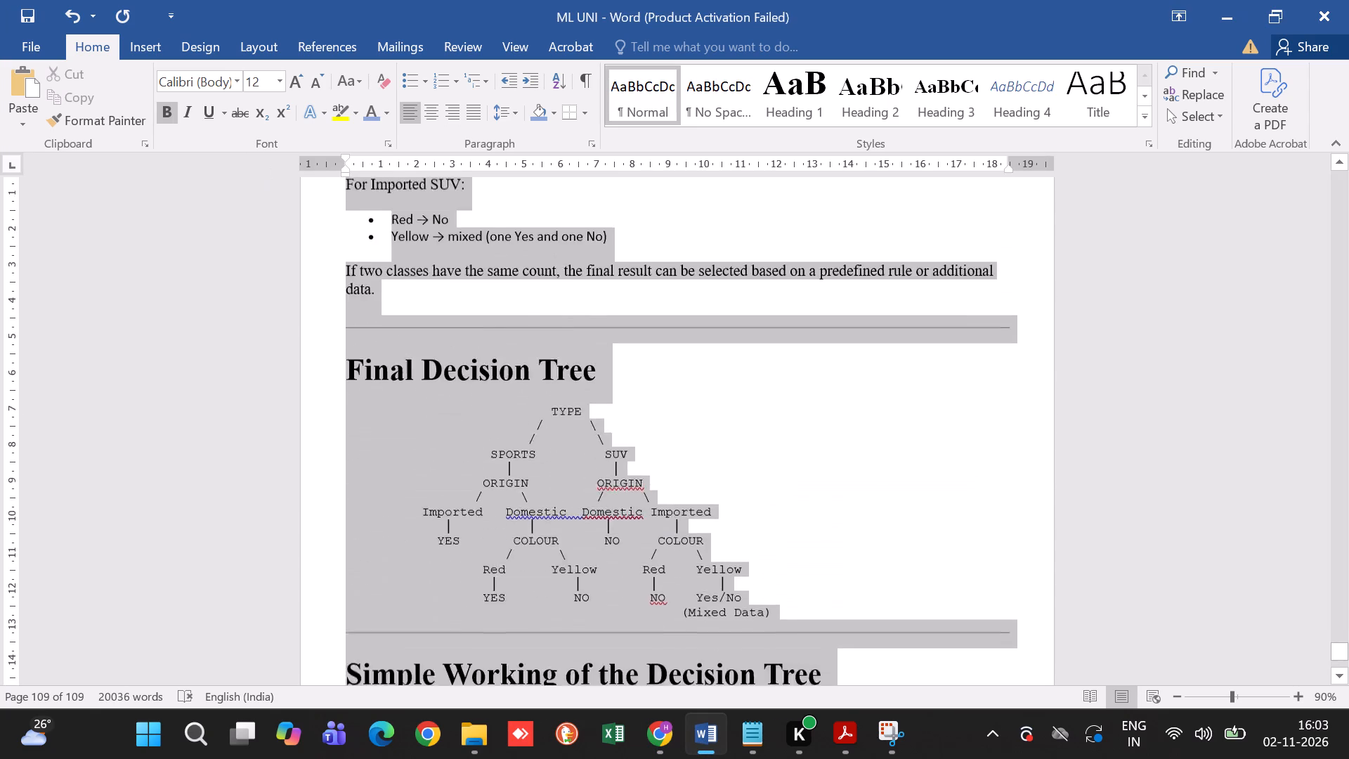
left_click_drag(256, 154, 272, 145)
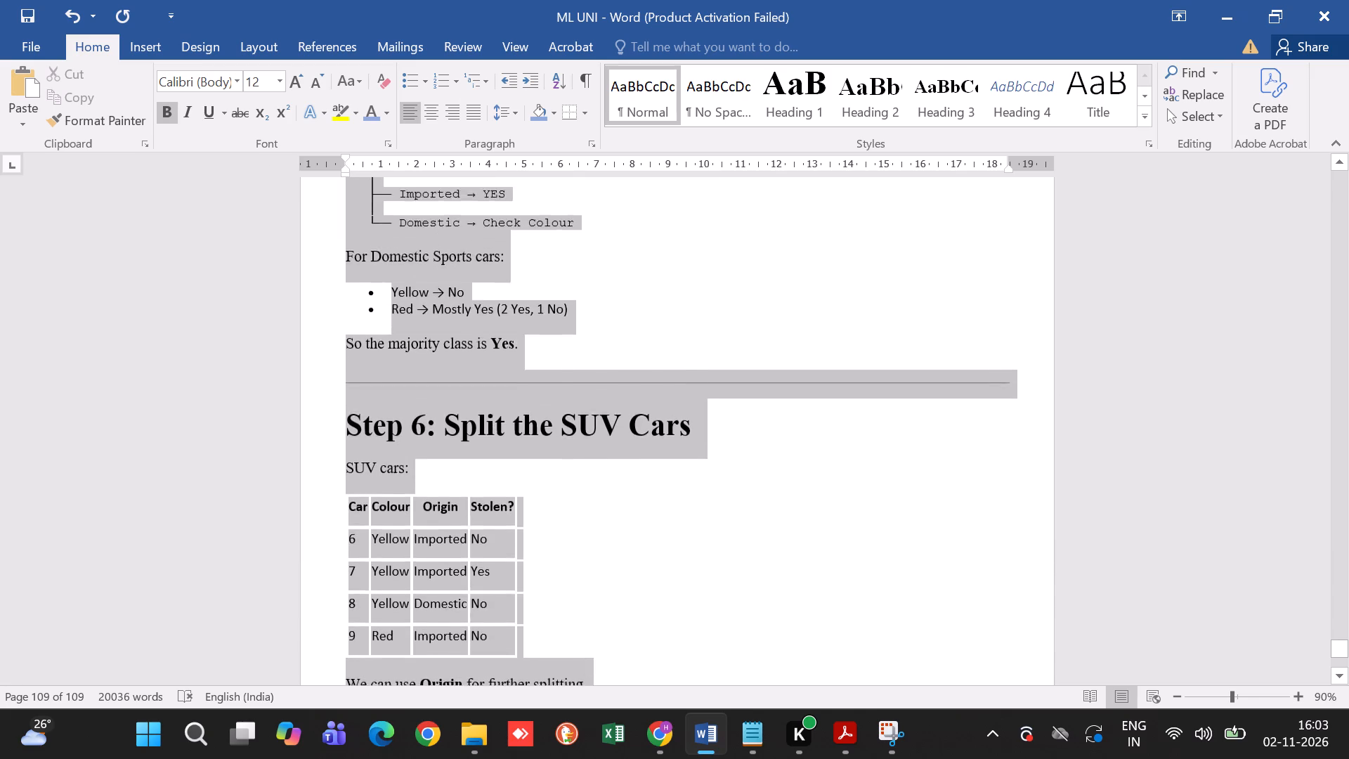
left_click_drag(272, 145, 314, 275)
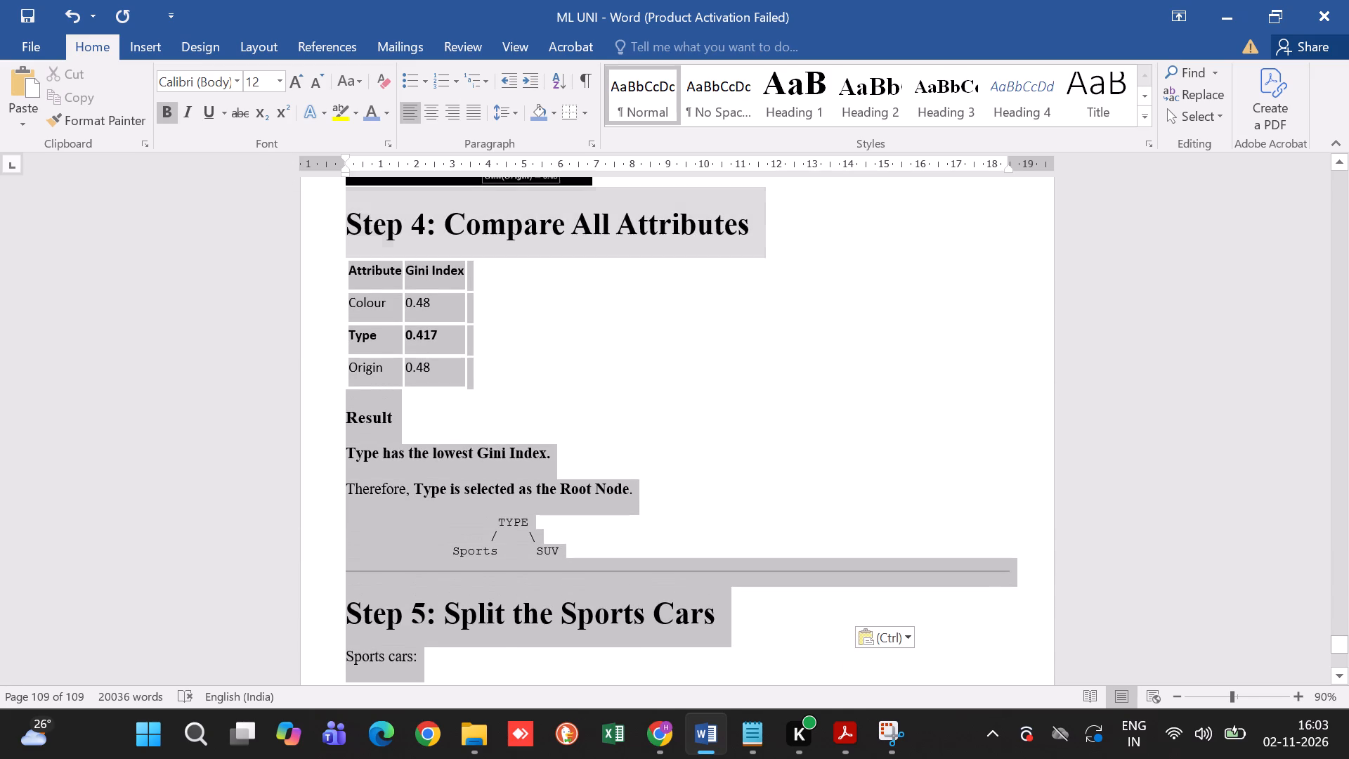
left_click_drag(314, 275, 304, 245)
left_click(263, 86)
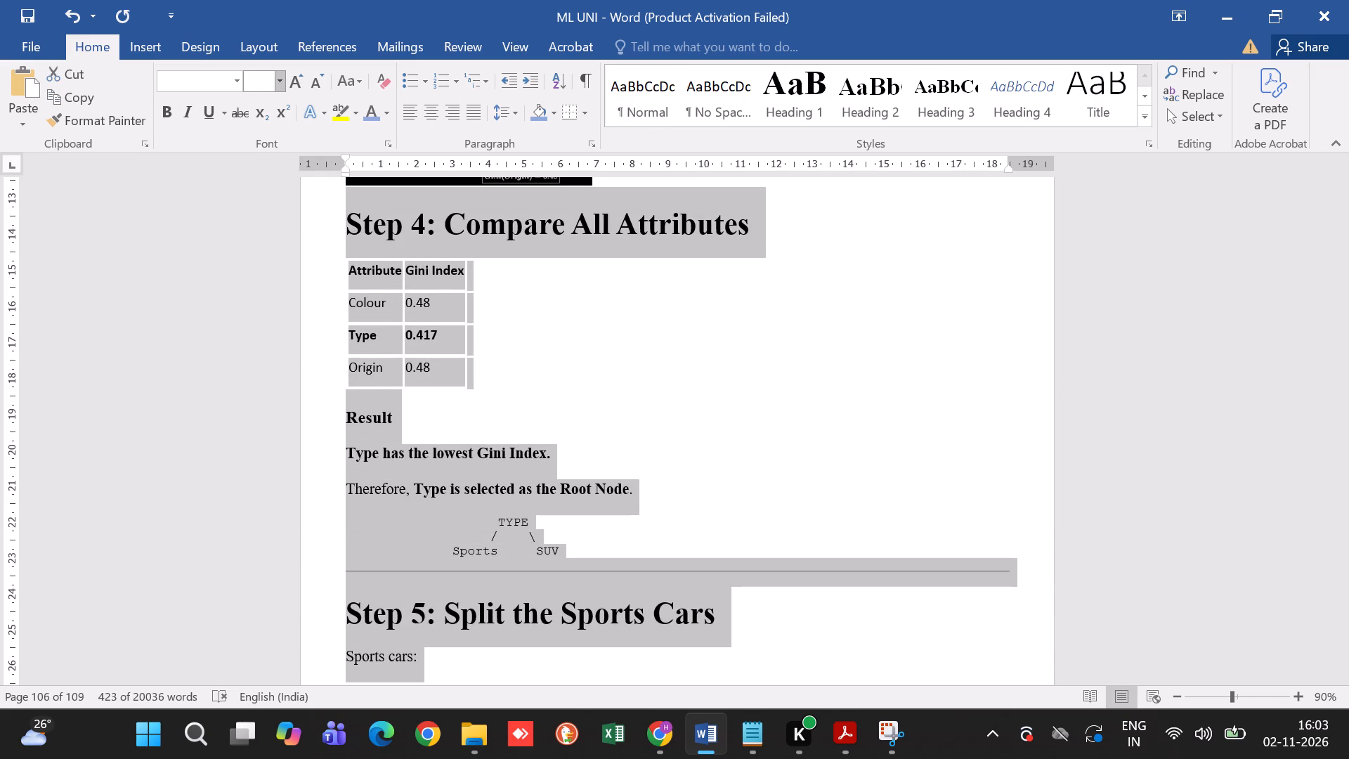
type("12")
key("Return")
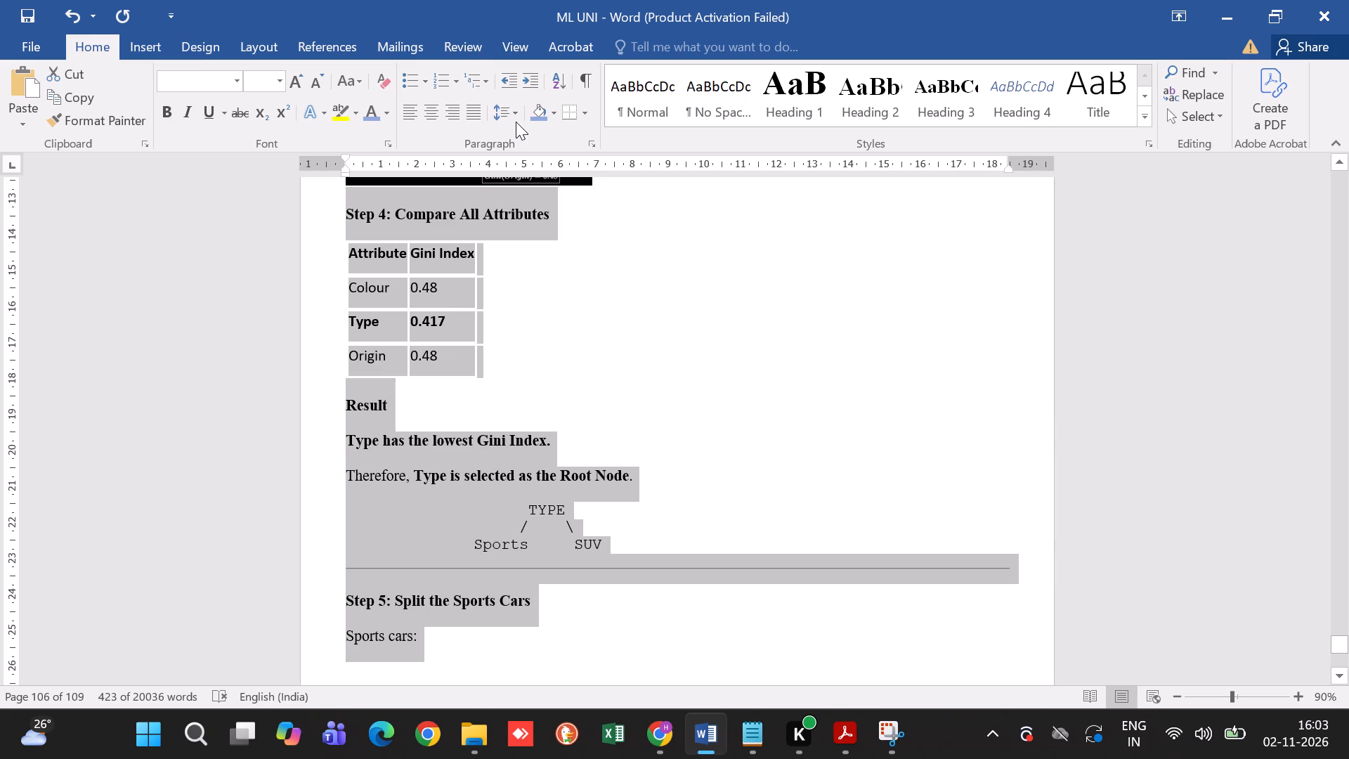
Remove the space after and before the paragraphs in the selected Step 4 to Gini Index text.
left_click(516, 122)
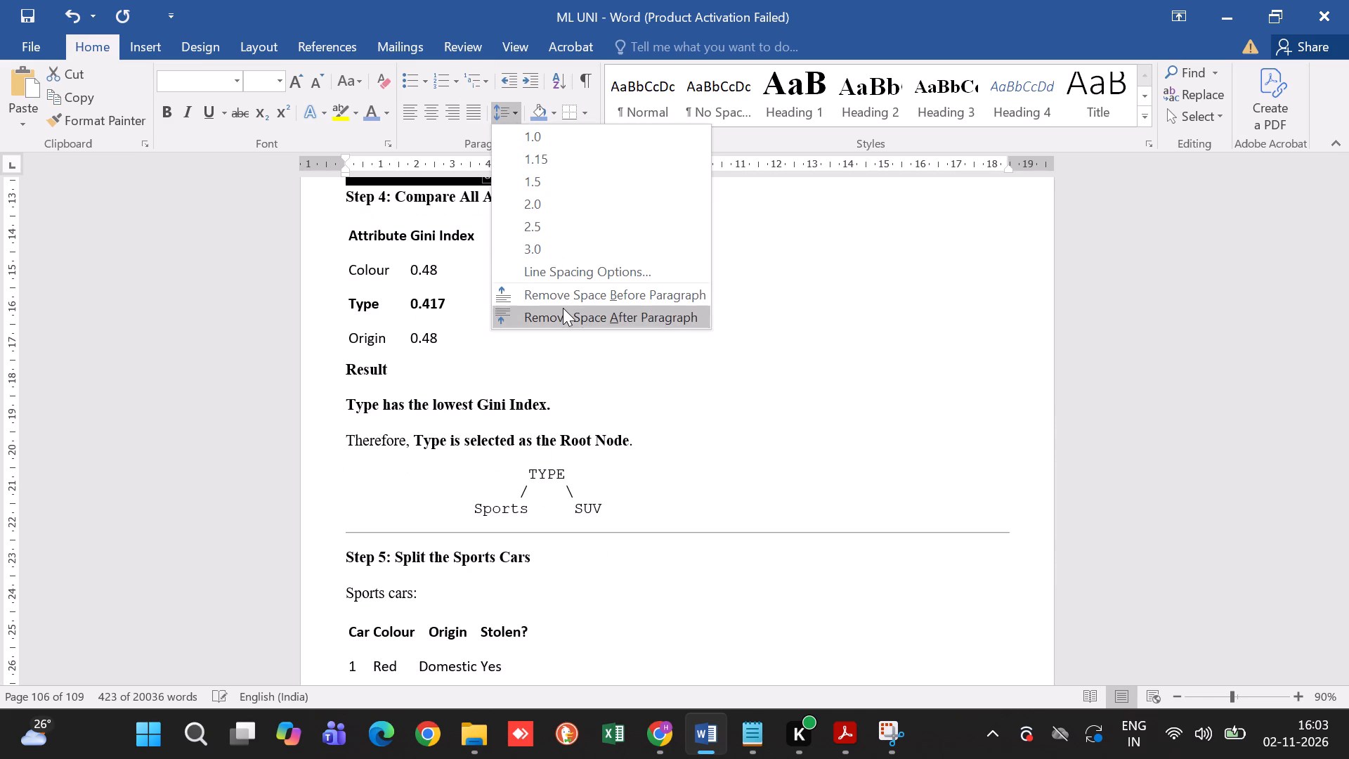
left_click(563, 308)
left_click(514, 114)
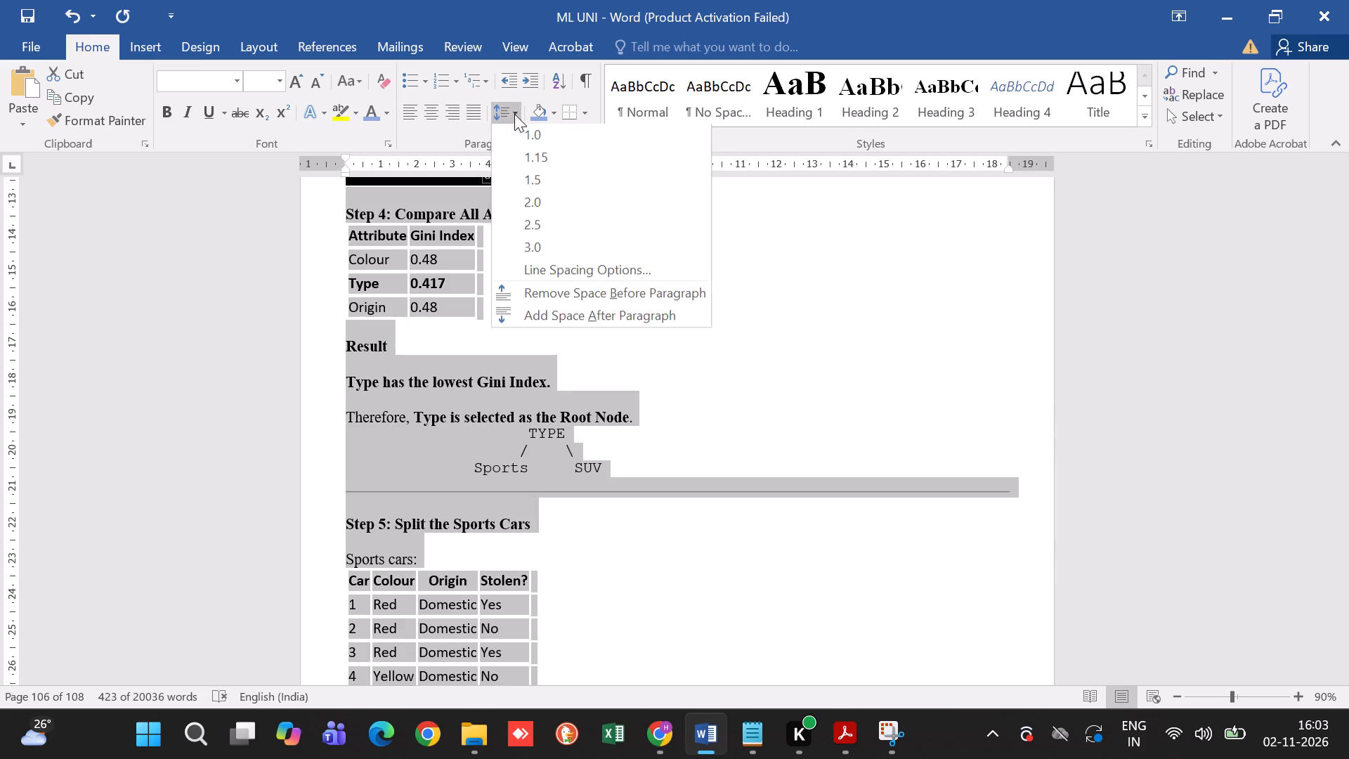
left_click(555, 287)
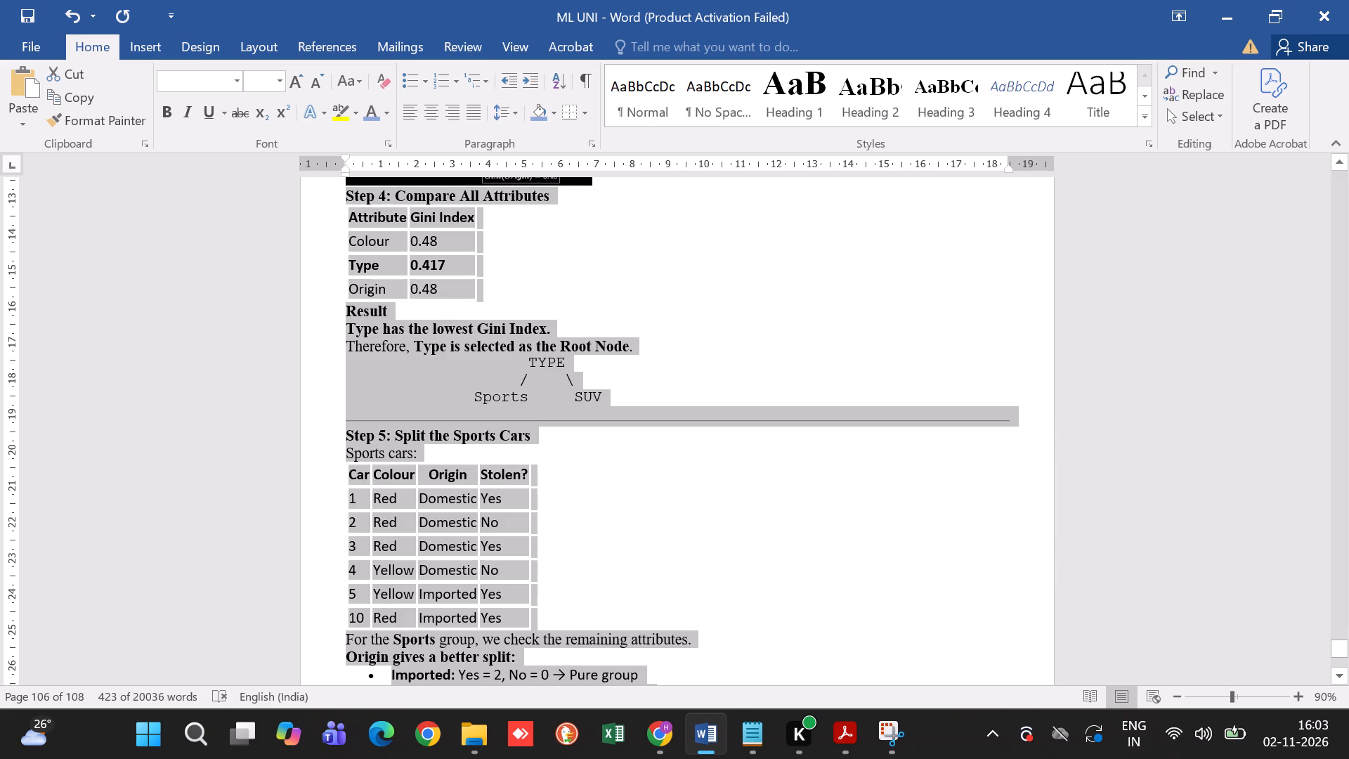
Apply all borders to the Attribute and Gini Index table under Step 4.
left_click(338, 199)
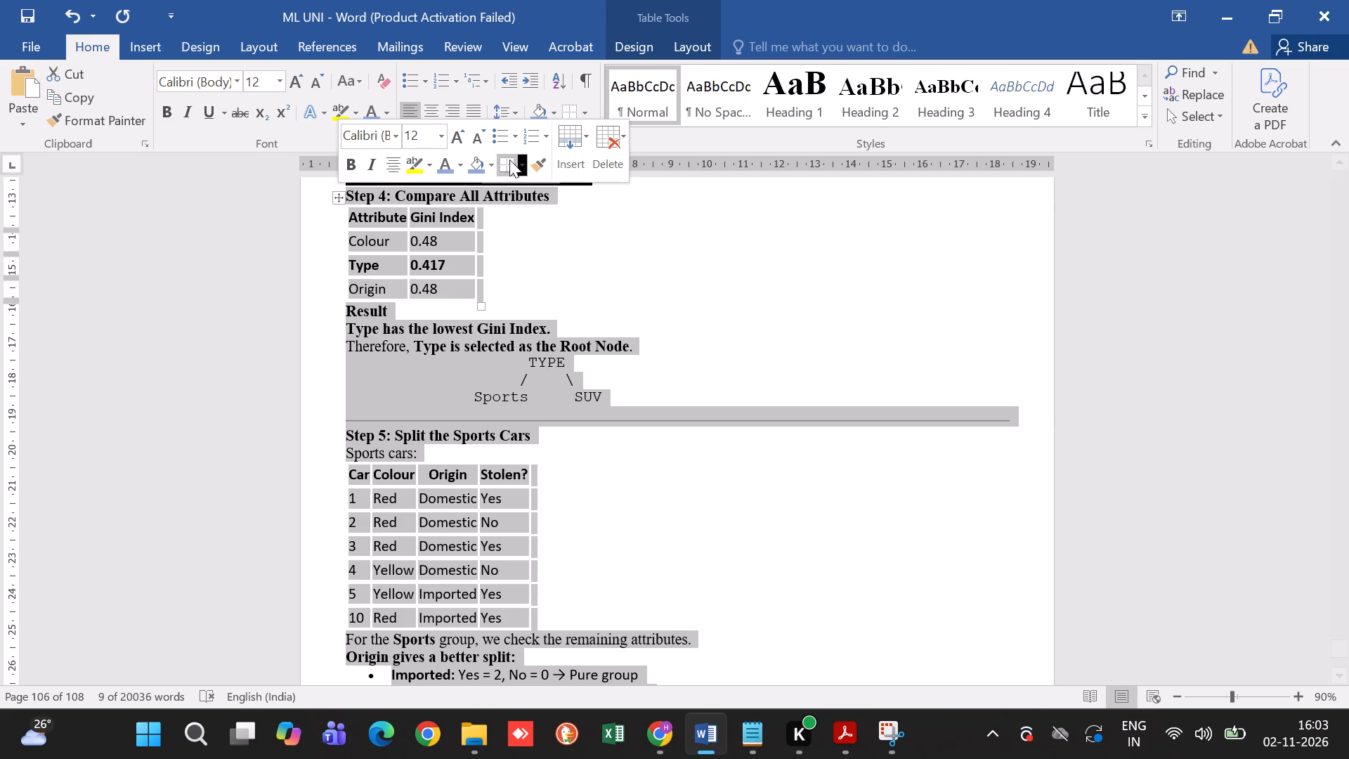
left_click(520, 168)
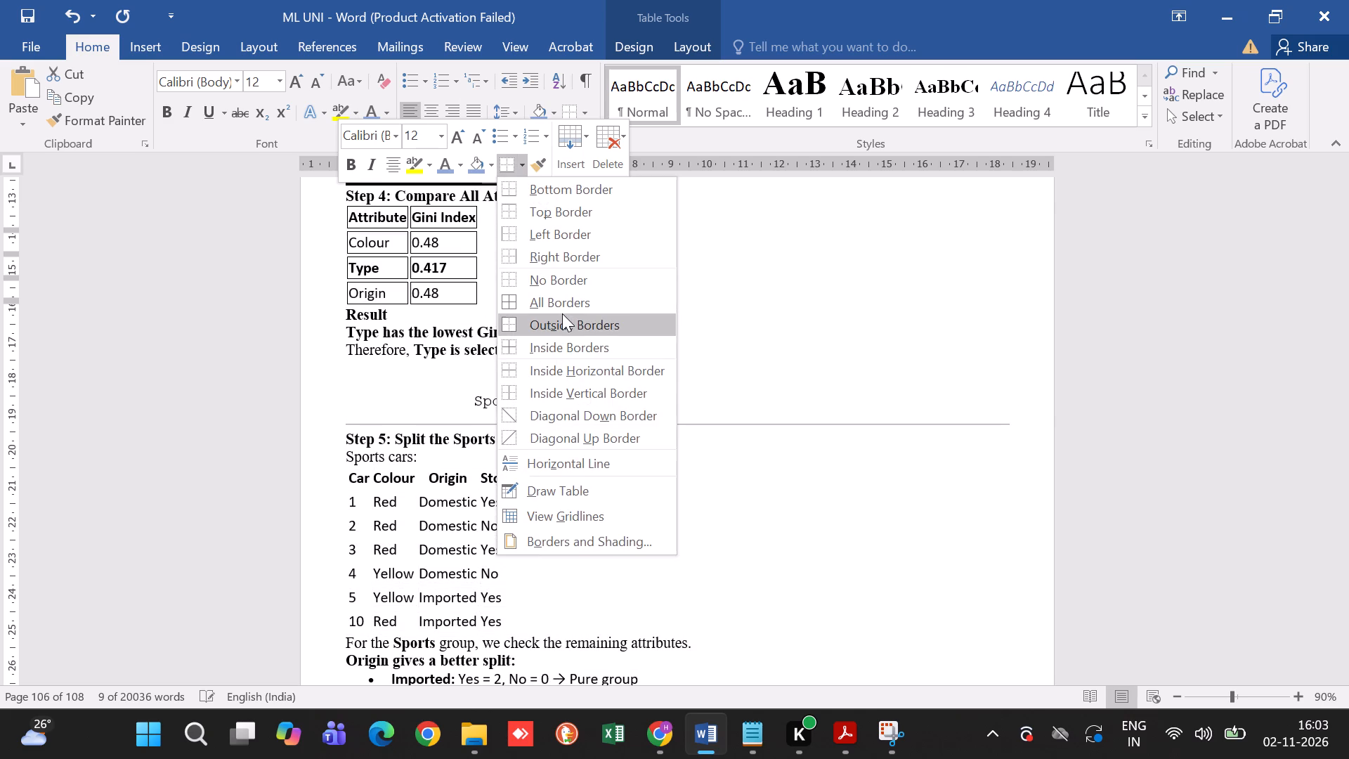
left_click(563, 310)
Apply all borders to the Sports cars table under Step 5.
scroll(563, 310, "down", 1)
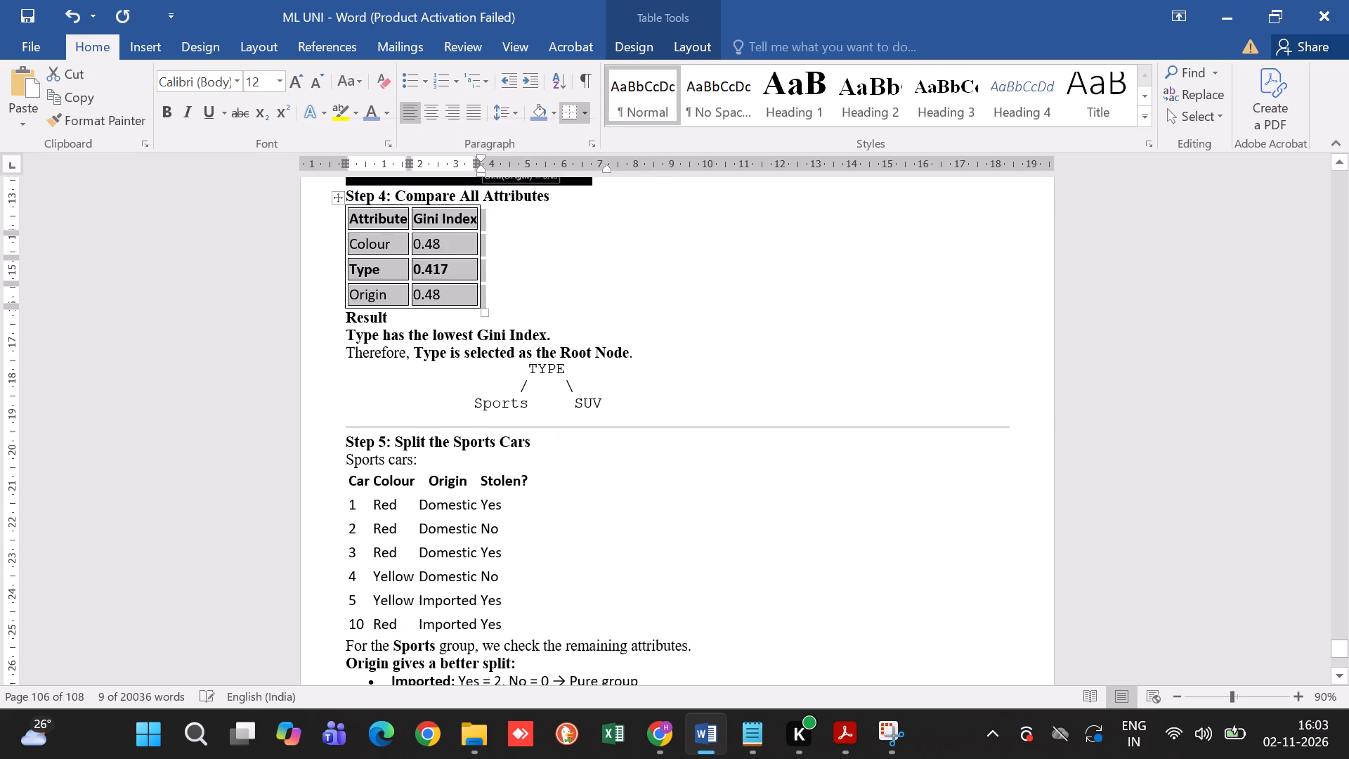
scroll(563, 310, "down", 1)
left_click(350, 278)
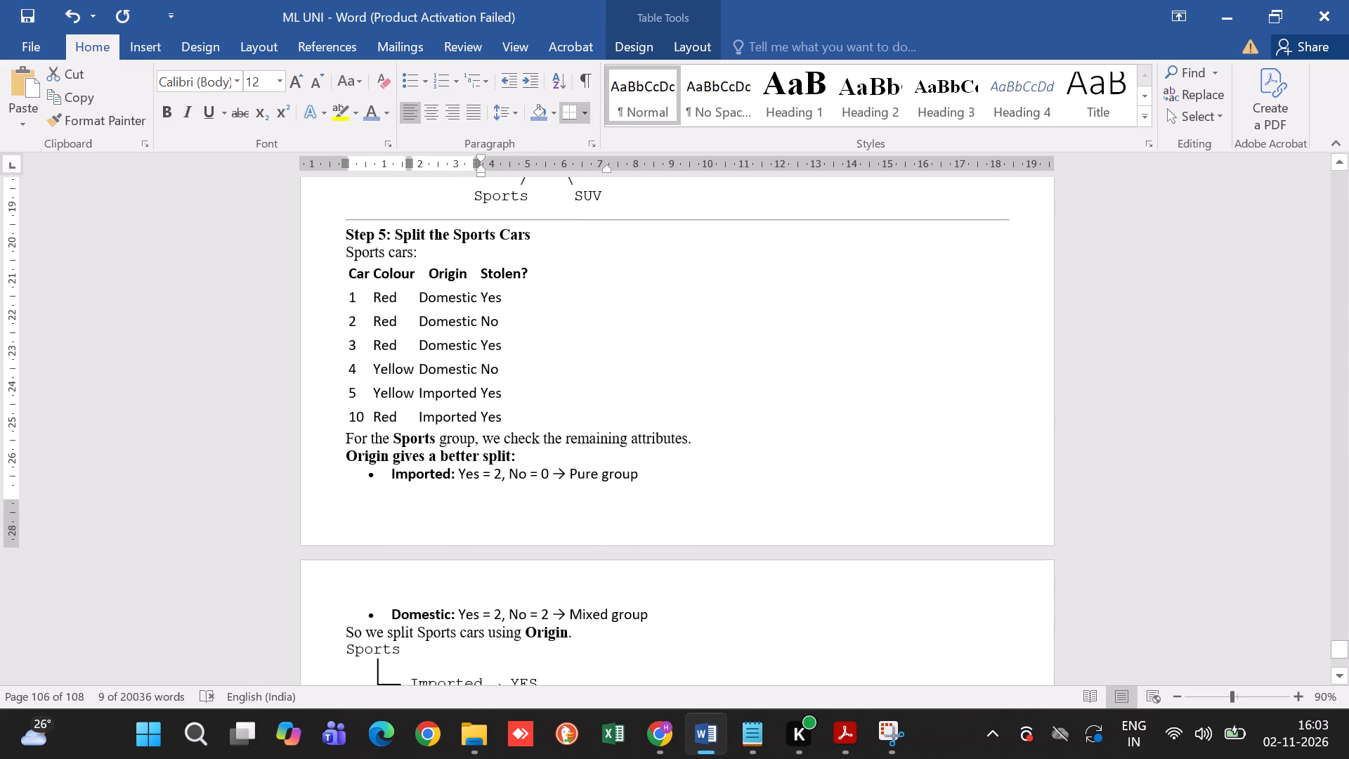
left_click(338, 250)
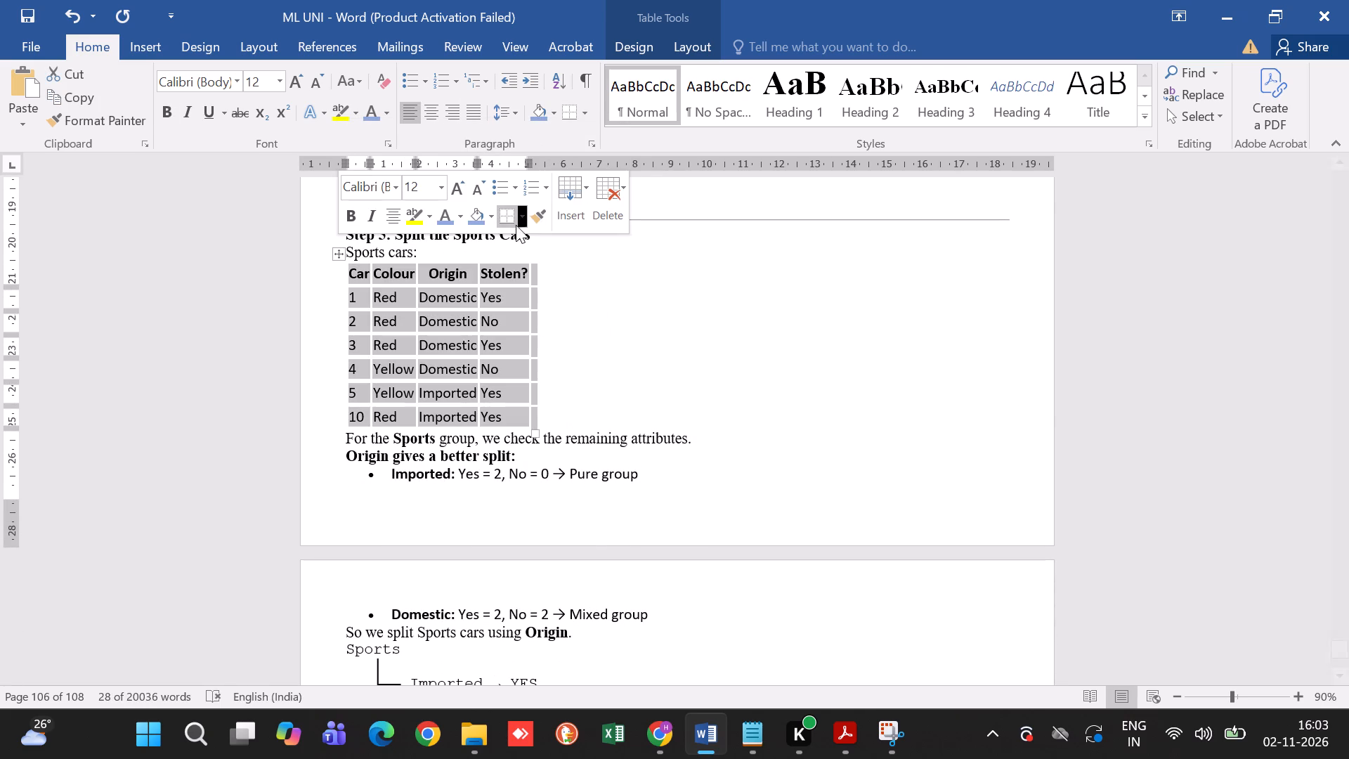
left_click(520, 215)
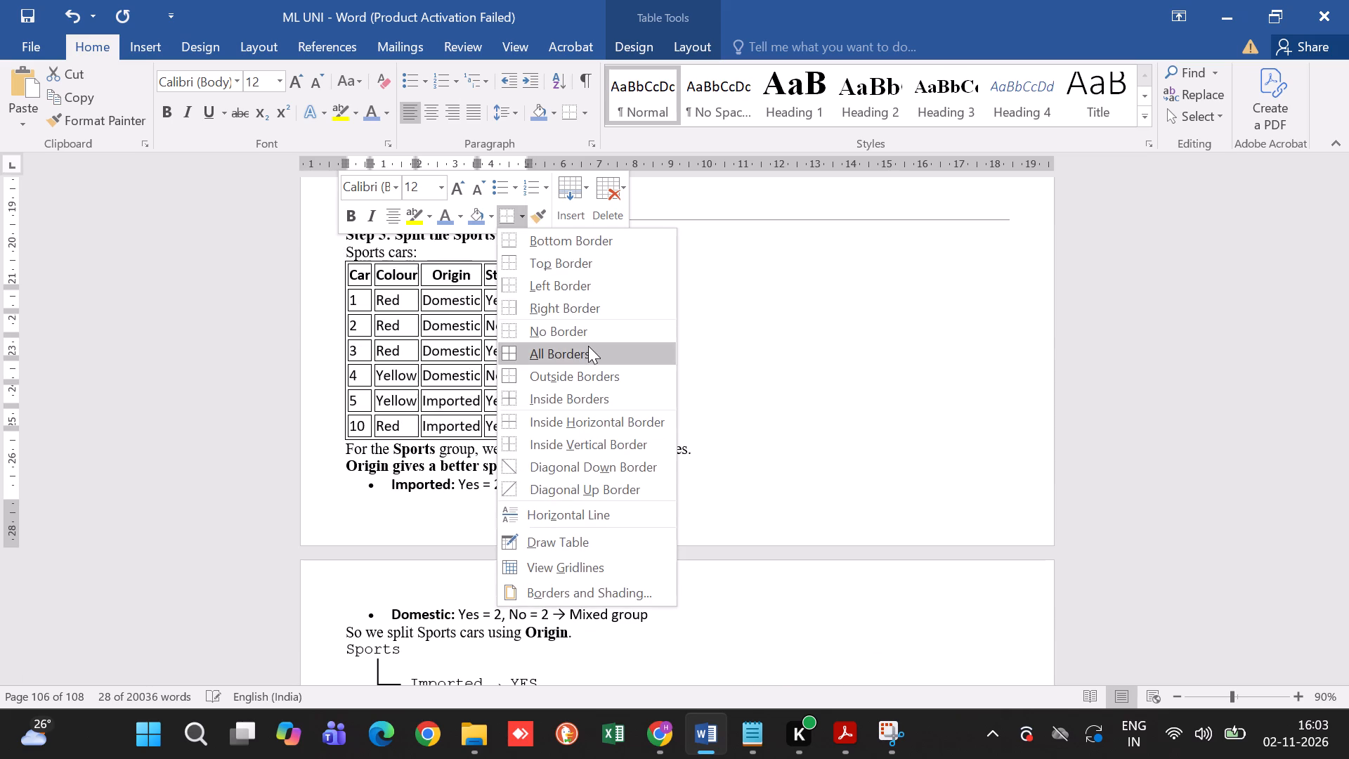
left_click(588, 346)
Apply all borders to the SUV cars table under Step 6.
scroll(588, 346, "down", 4)
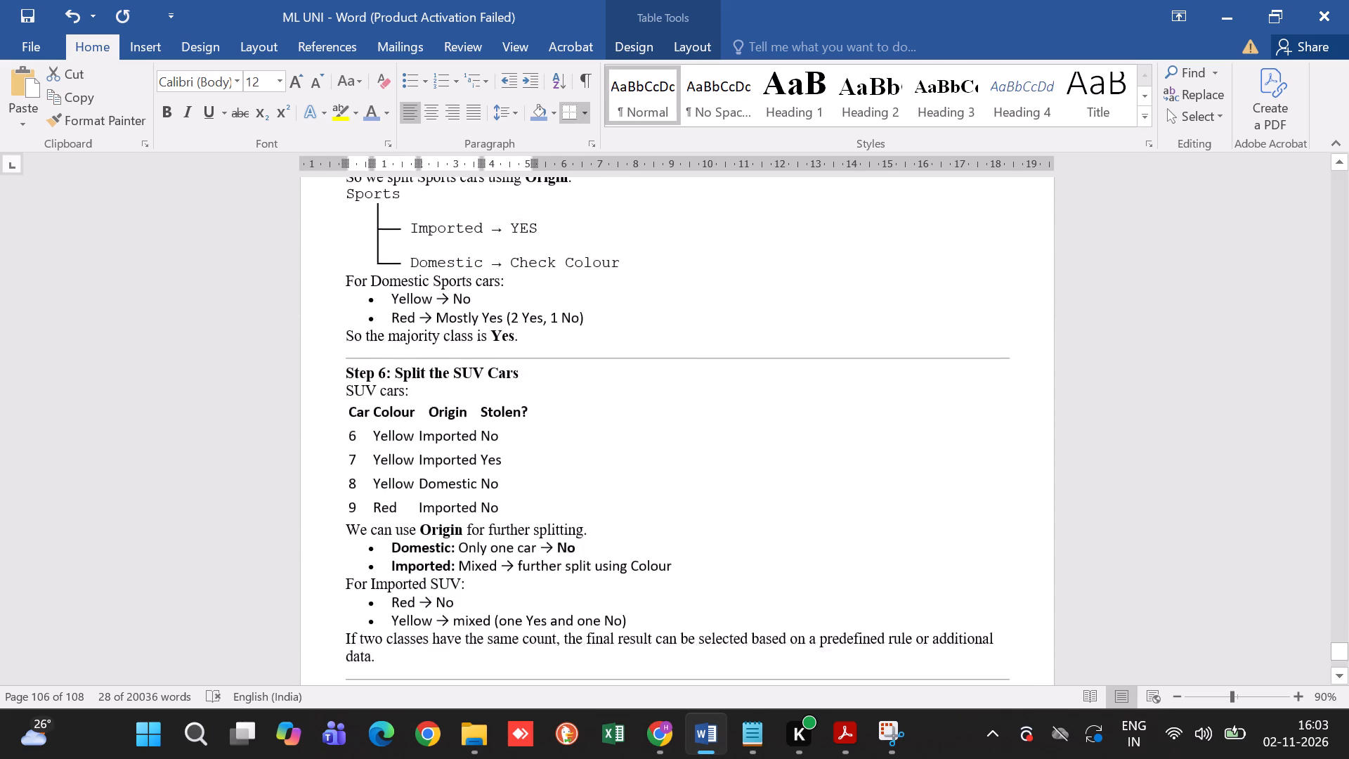
scroll(588, 346, "down", 1)
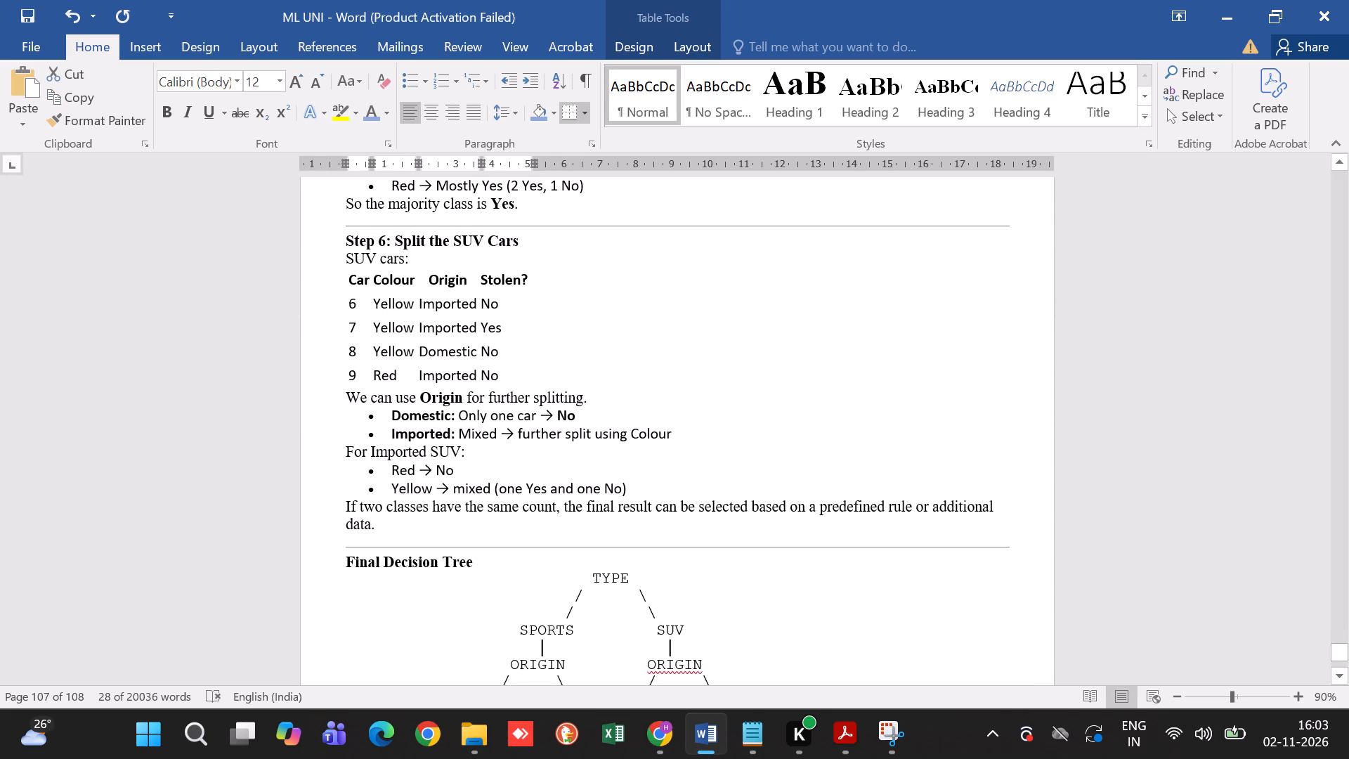
left_click(346, 276)
left_click(335, 257)
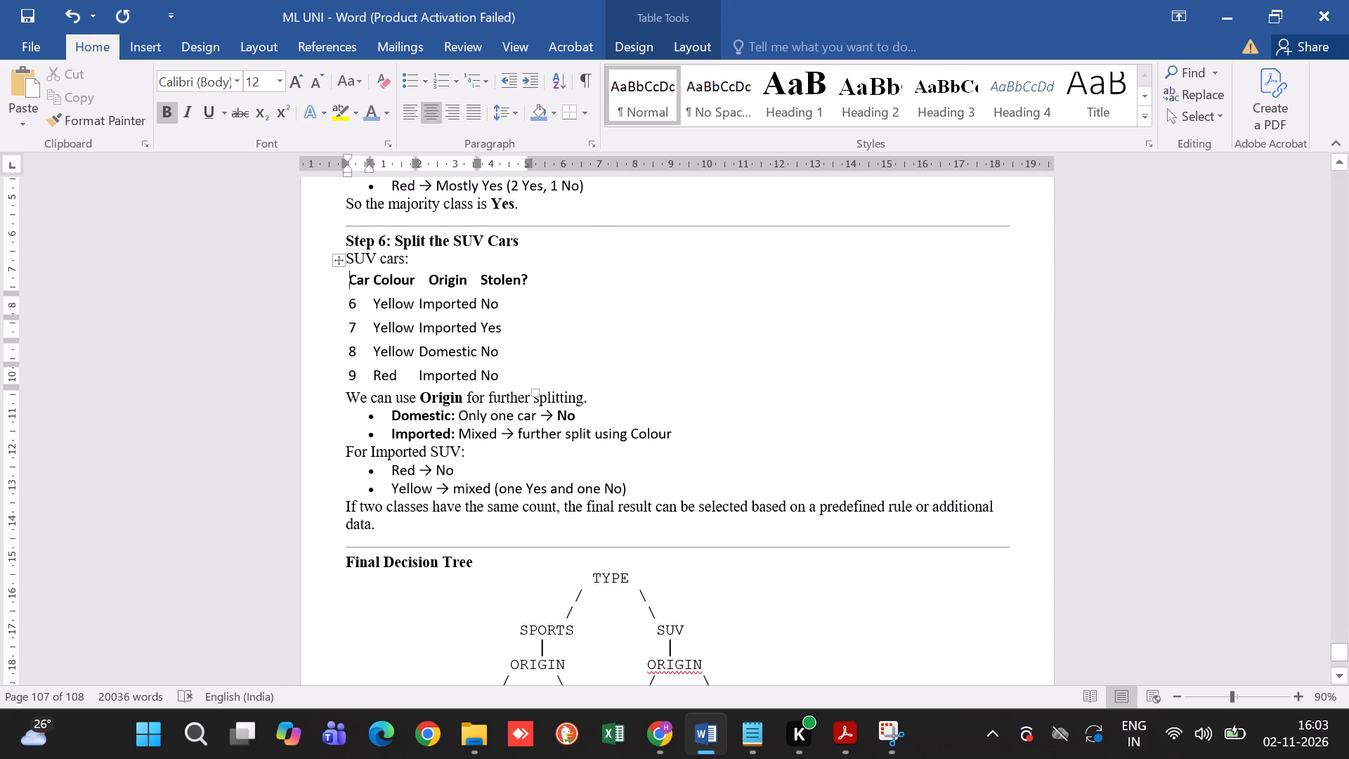
left_click(519, 221)
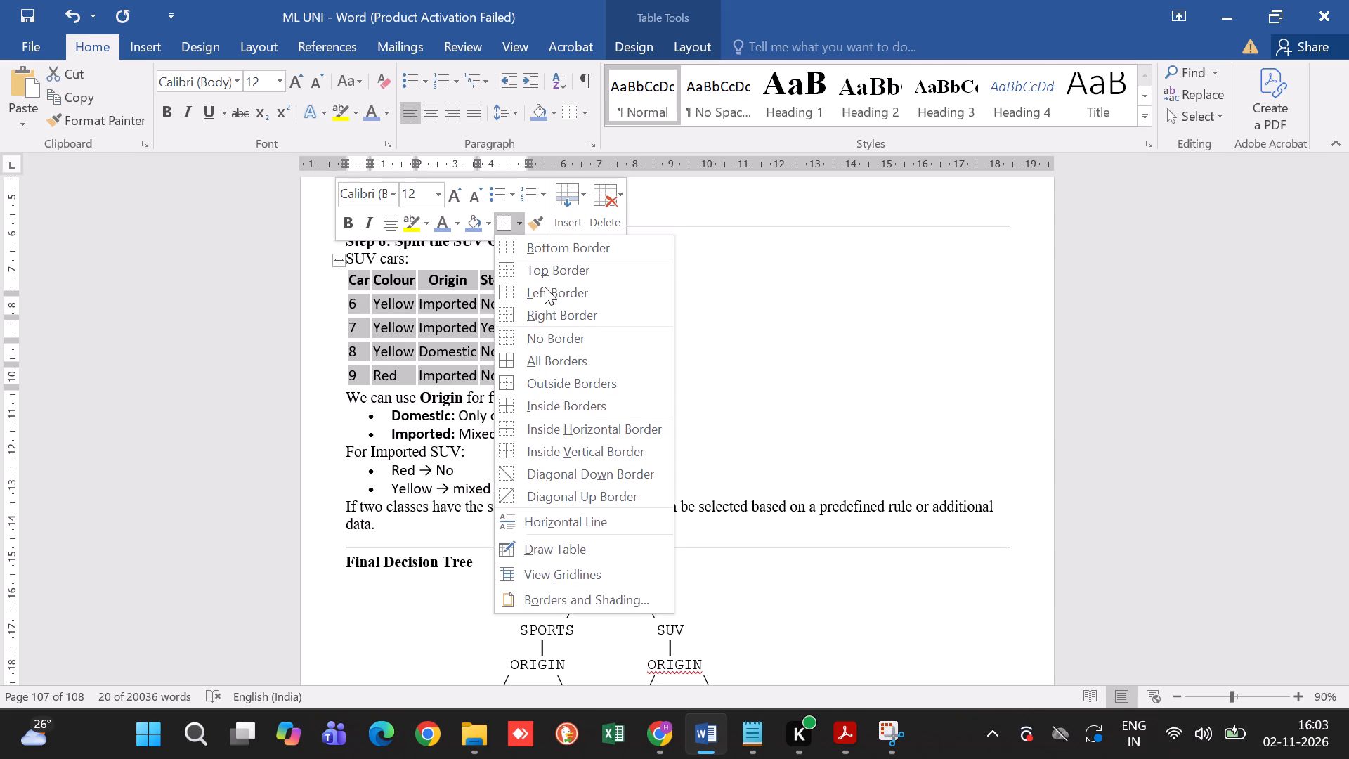
left_click(545, 356)
Start a new line after the closing "Lower Gini value = Better split." line and enter the question number Q.24.
scroll(545, 356, "down", 1)
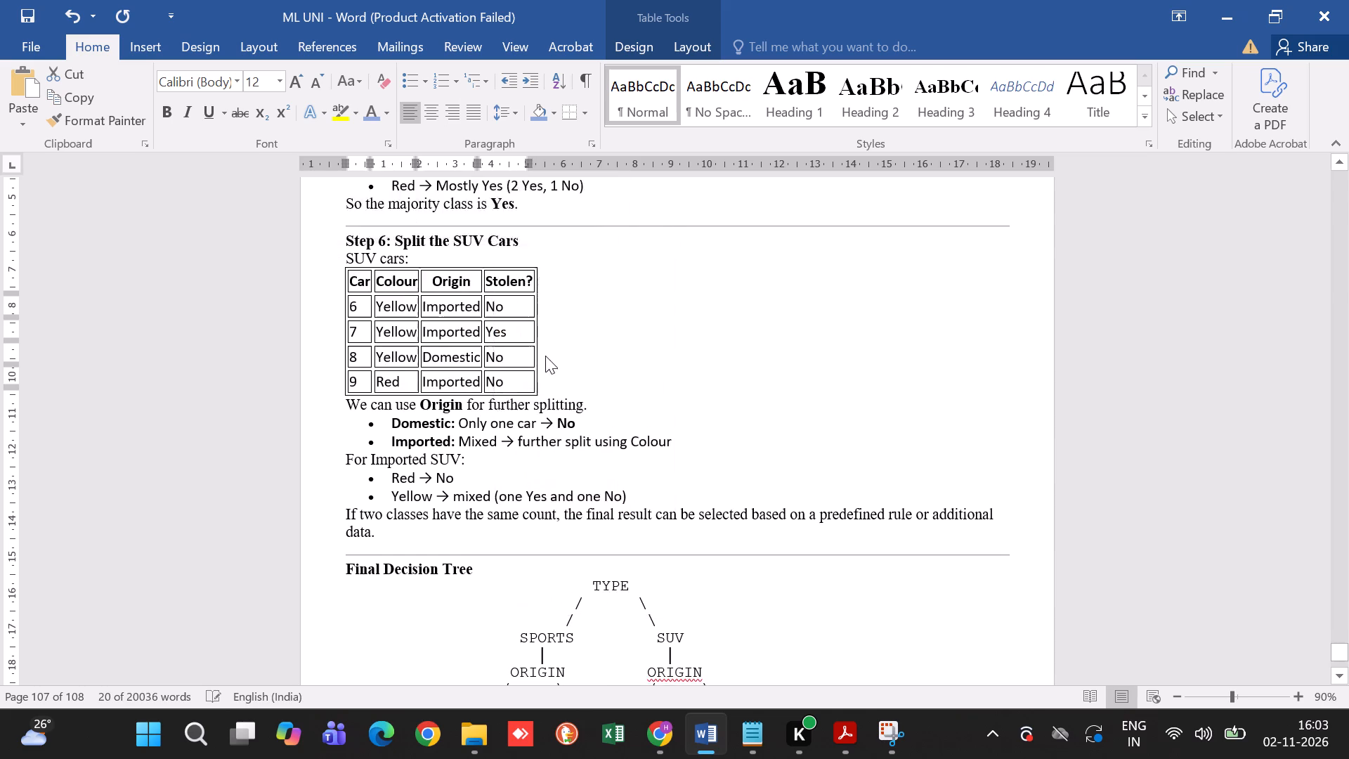
scroll(545, 356, "down", 4)
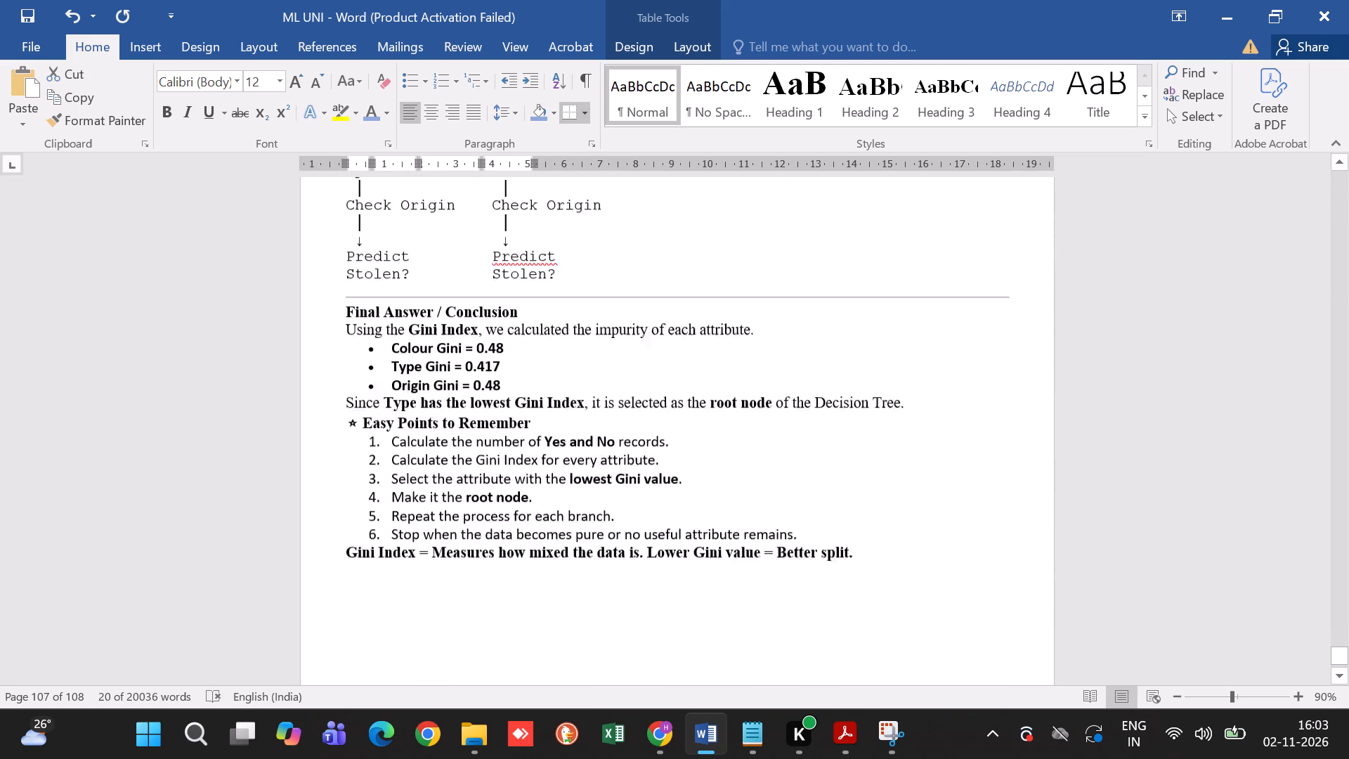
scroll(545, 356, "down", 1)
left_click(884, 409)
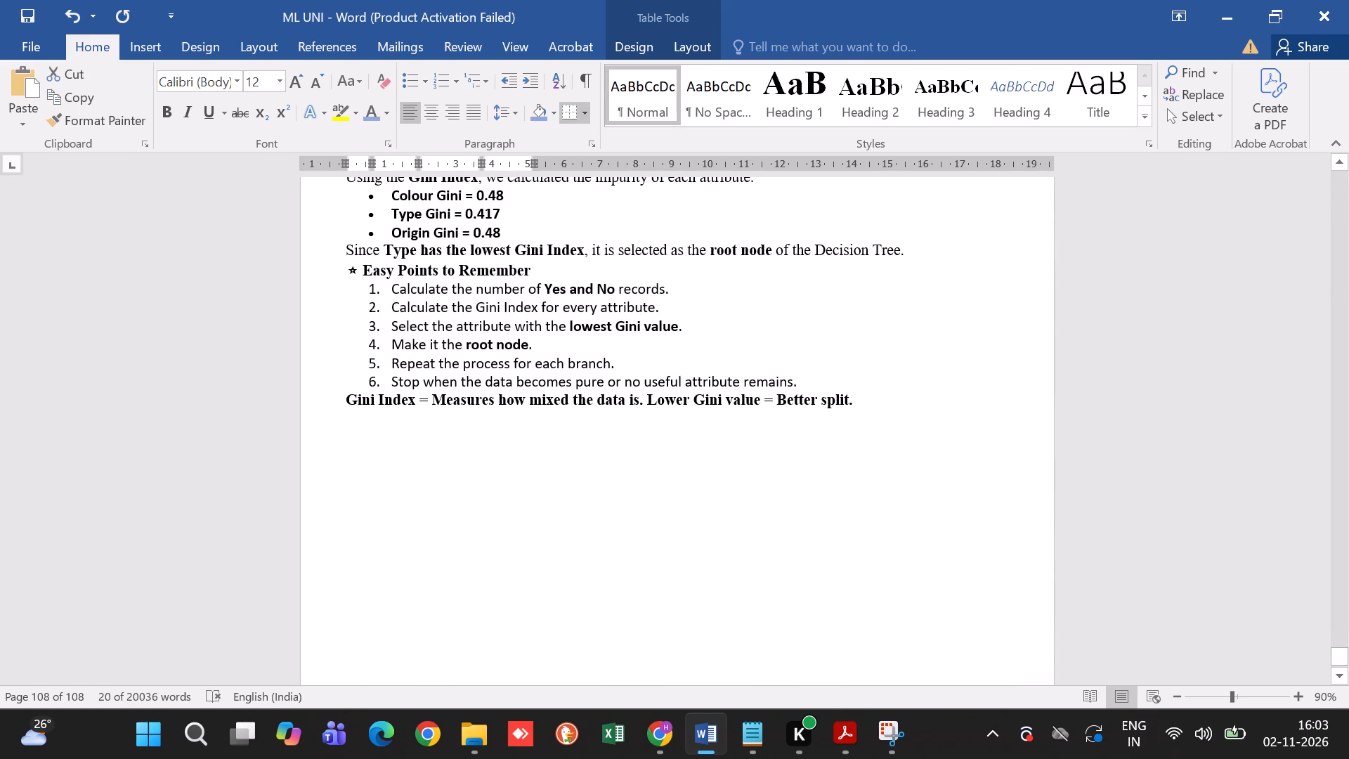
key("Return")
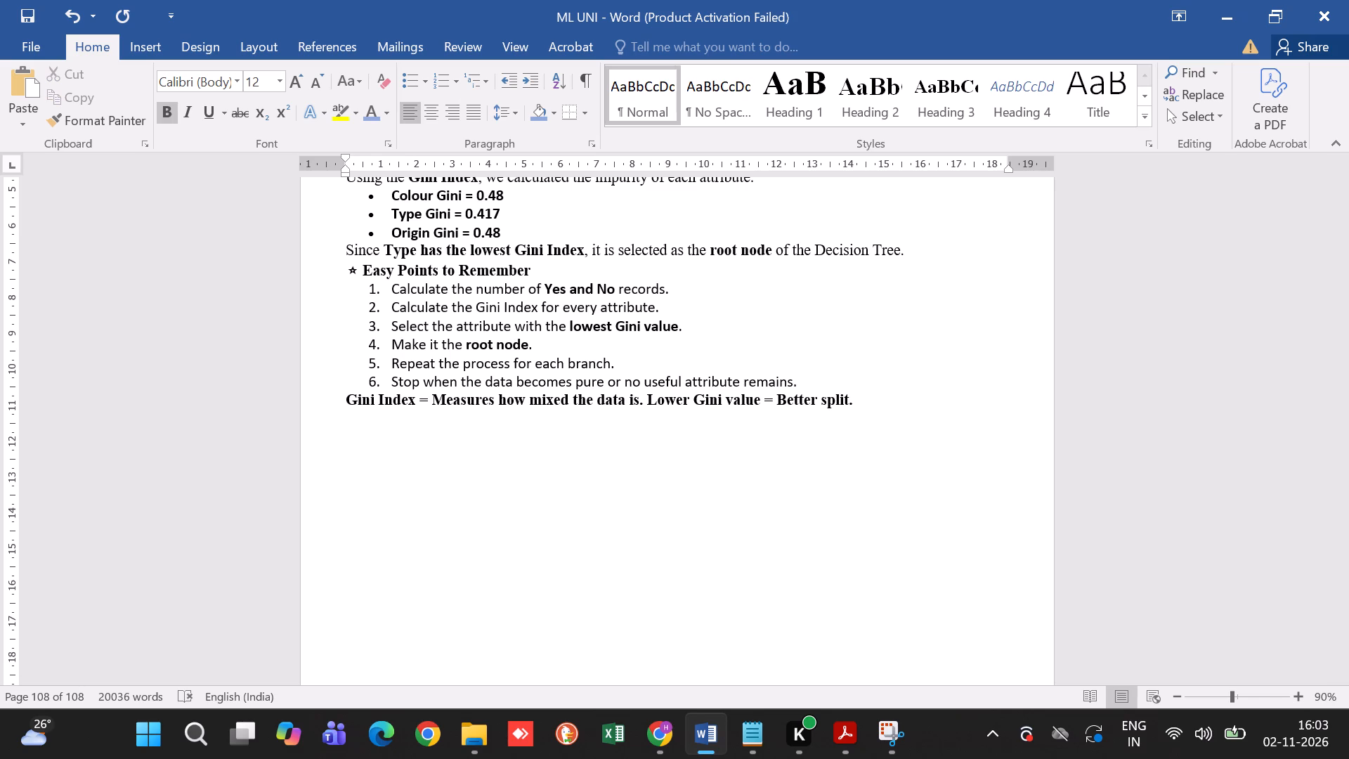
key("q")
type(".24")
key("space")
Copy Q5 A on the steps to design PCA from Notepad, paste it after Q.24 in ML UNI, and start a new line.
left_click(750, 741)
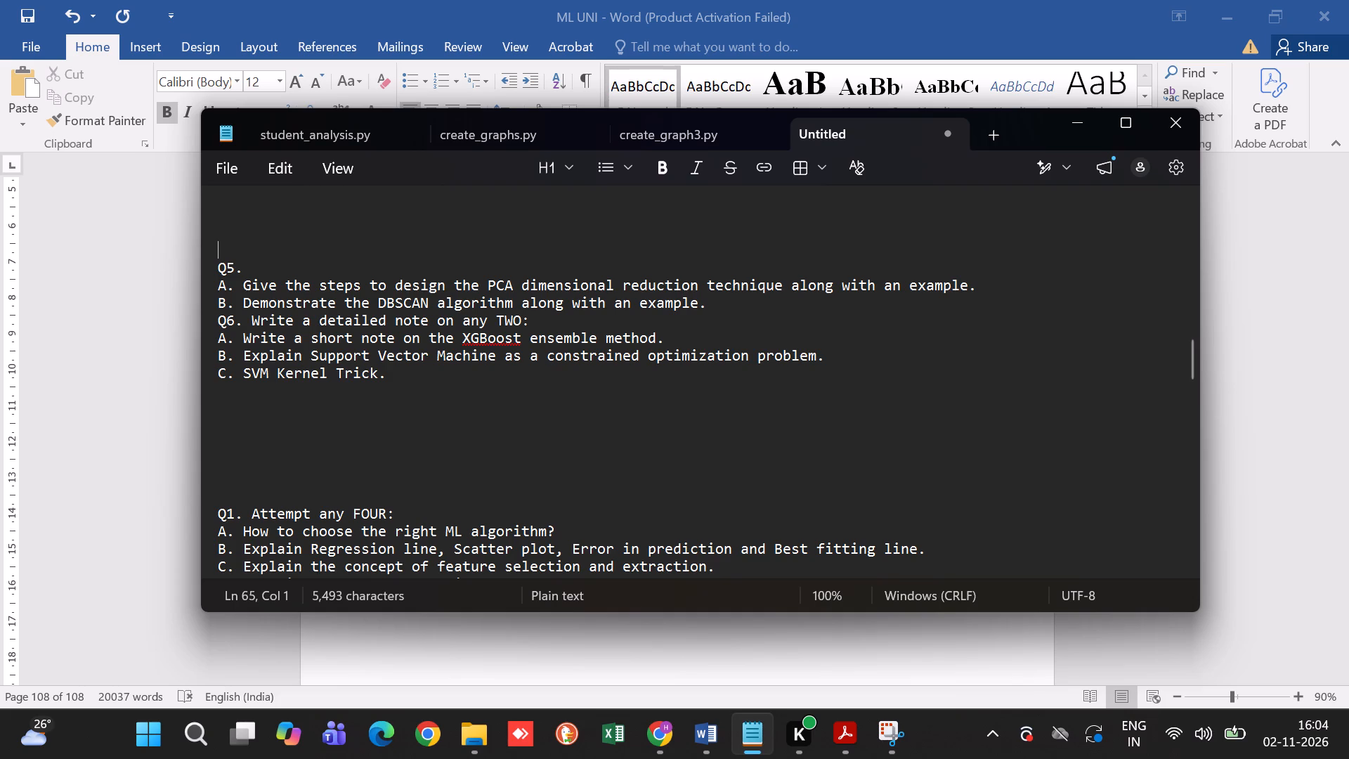
left_click_drag(241, 281, 243, 281)
left_click_drag(243, 281, 620, 269)
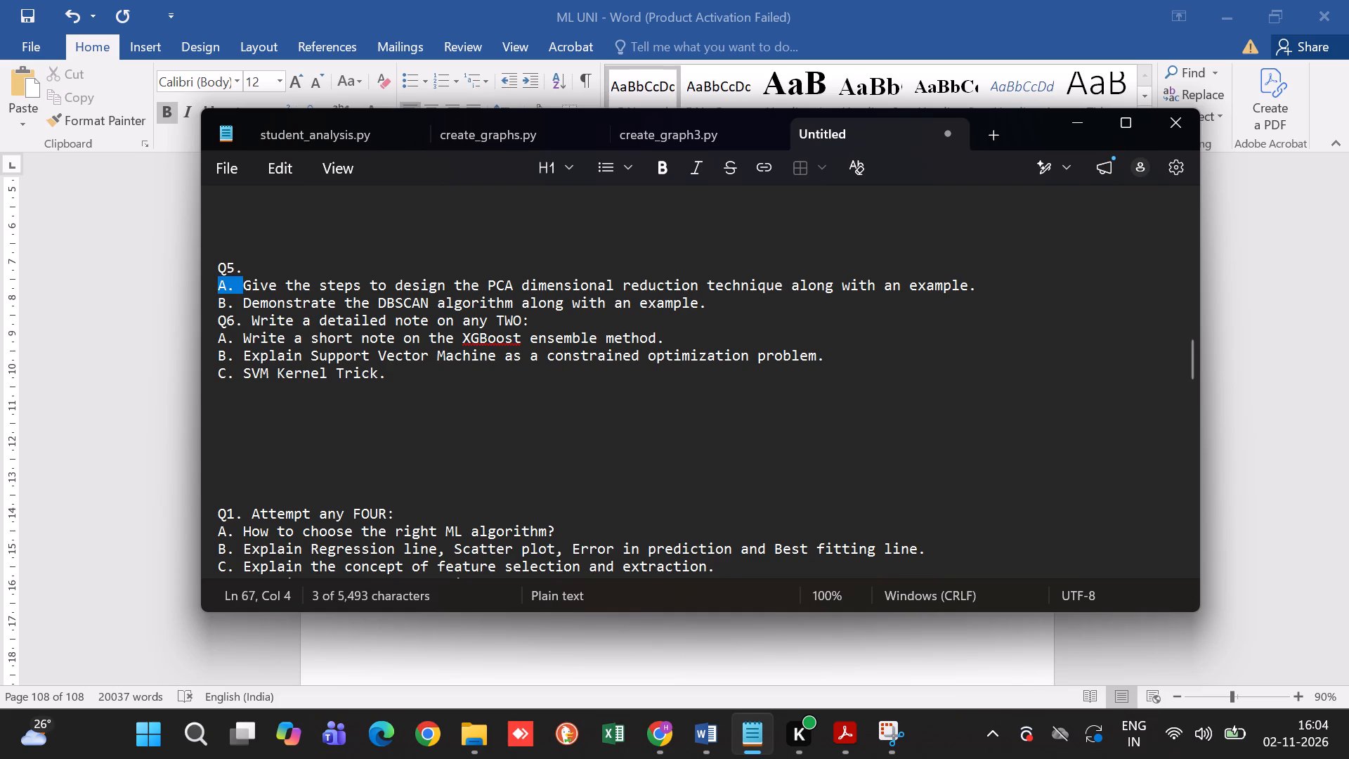
left_click_drag(988, 287, 287, 287)
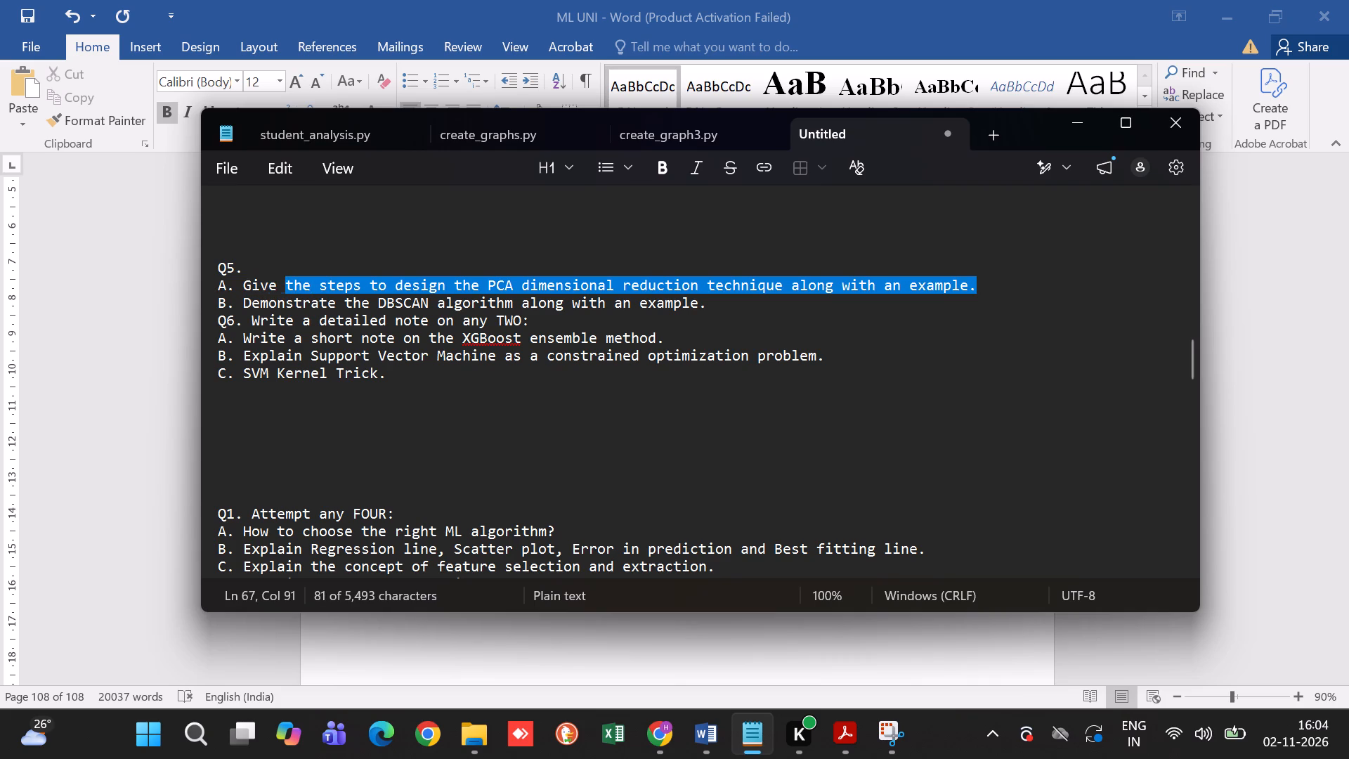
left_click_drag(287, 287, 236, 284)
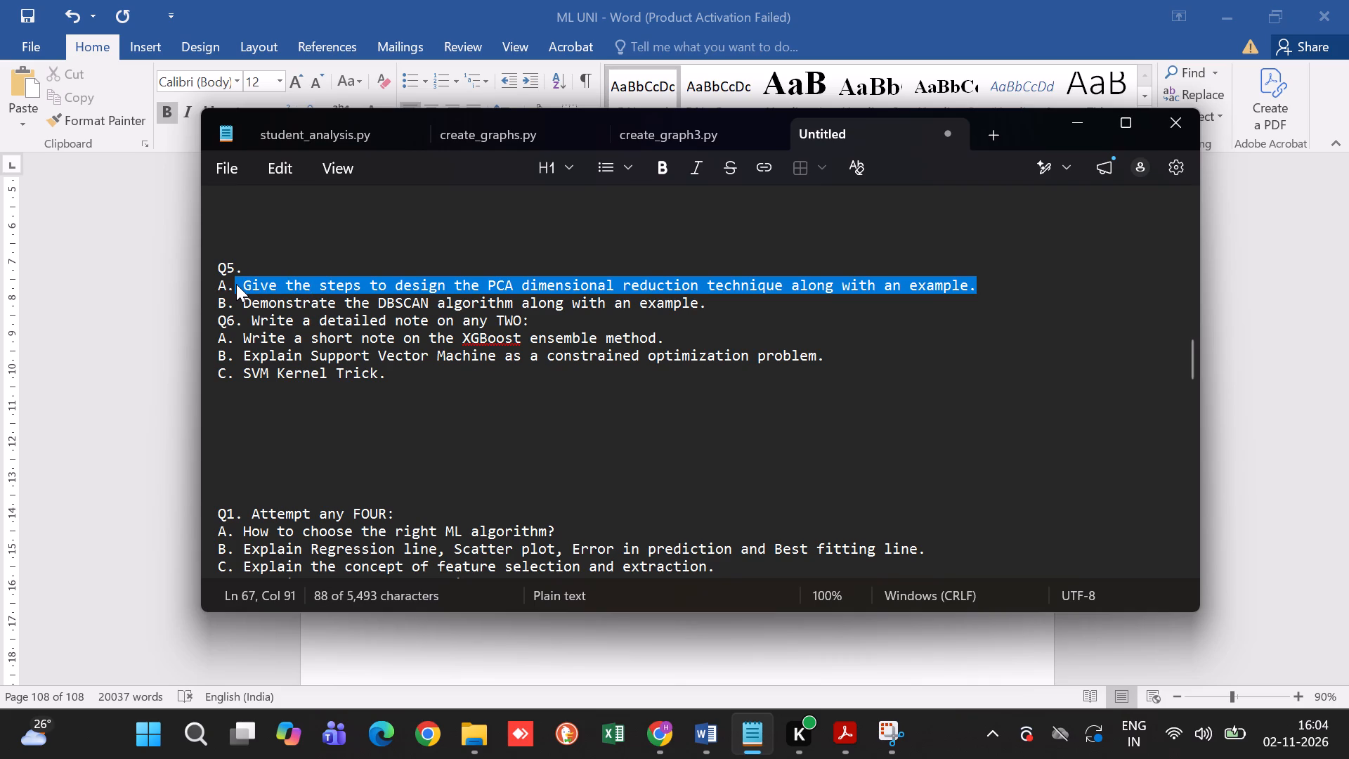
key("ctrl+c")
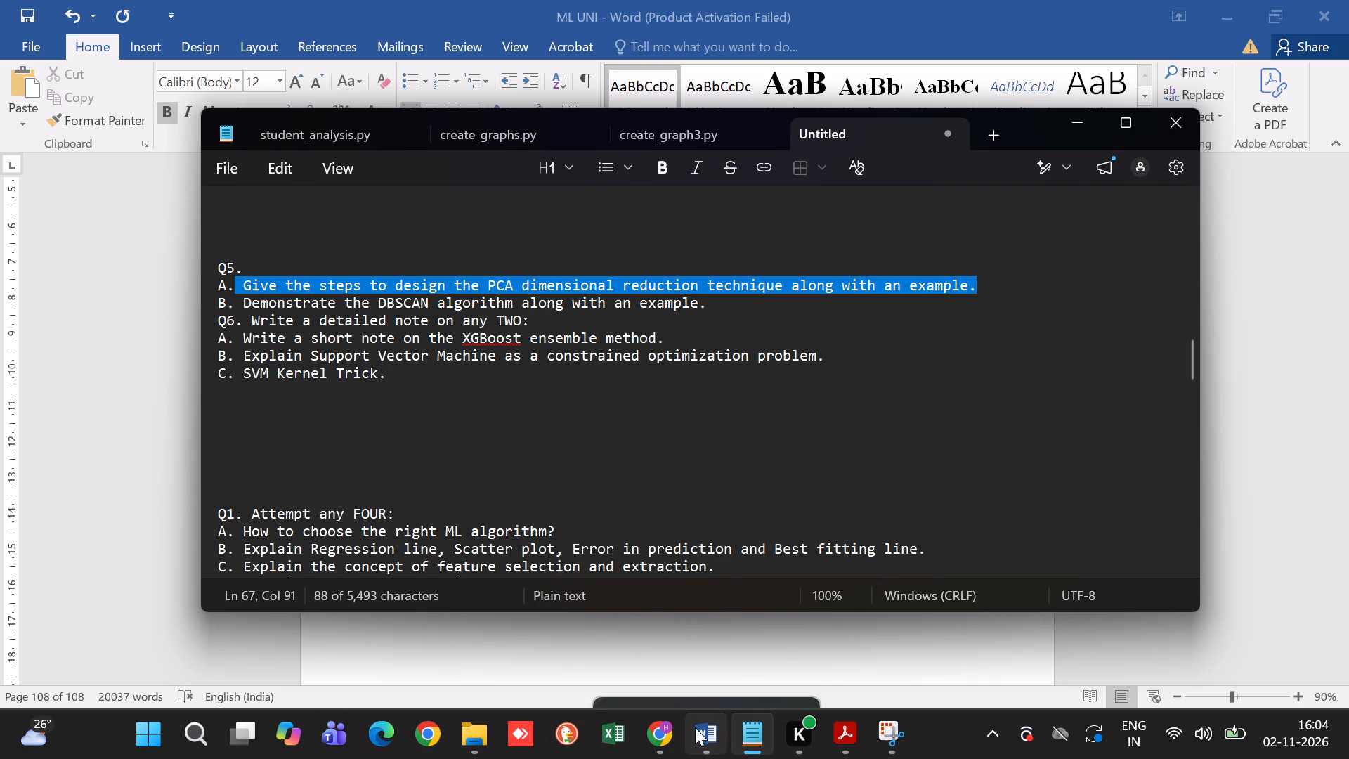
left_click(695, 727)
key("ctrl+v")
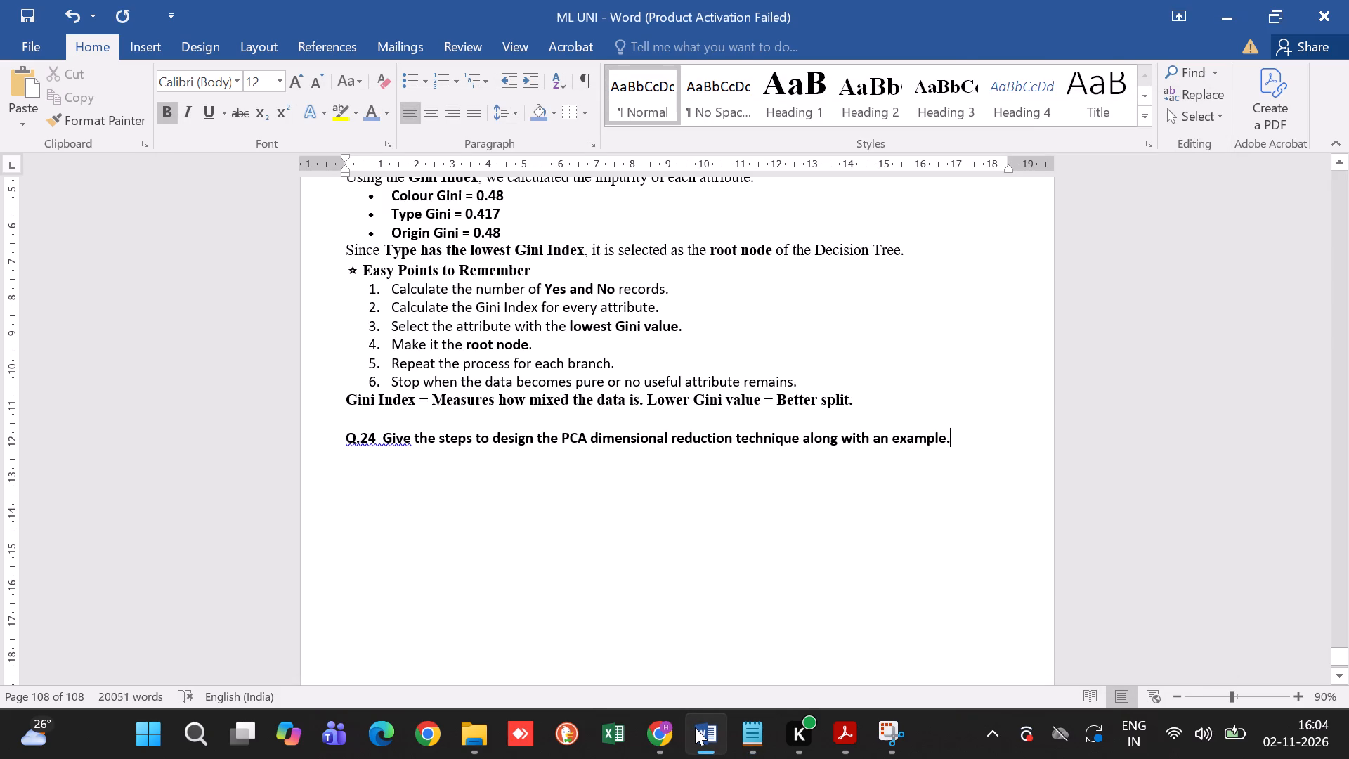
key("Return")
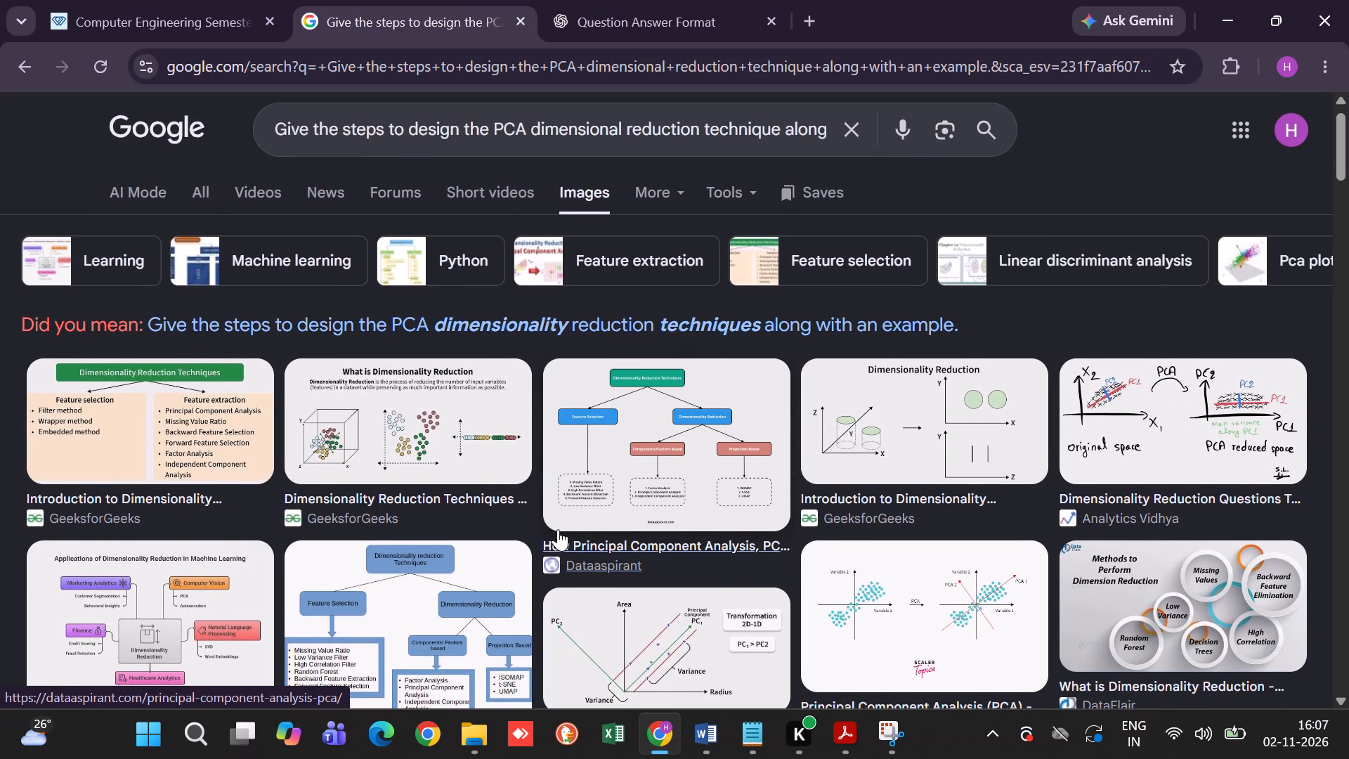
scroll(558, 516, "down", 1)
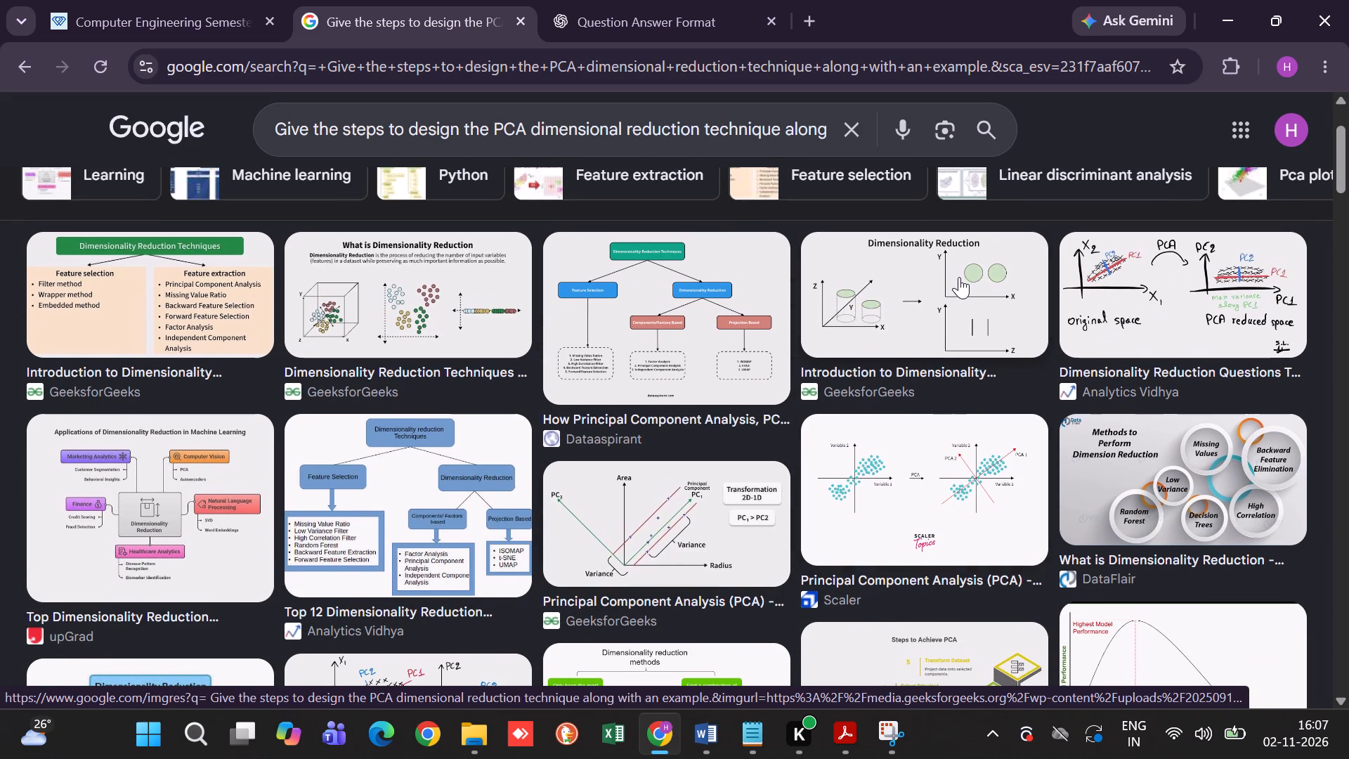
right_click(969, 469)
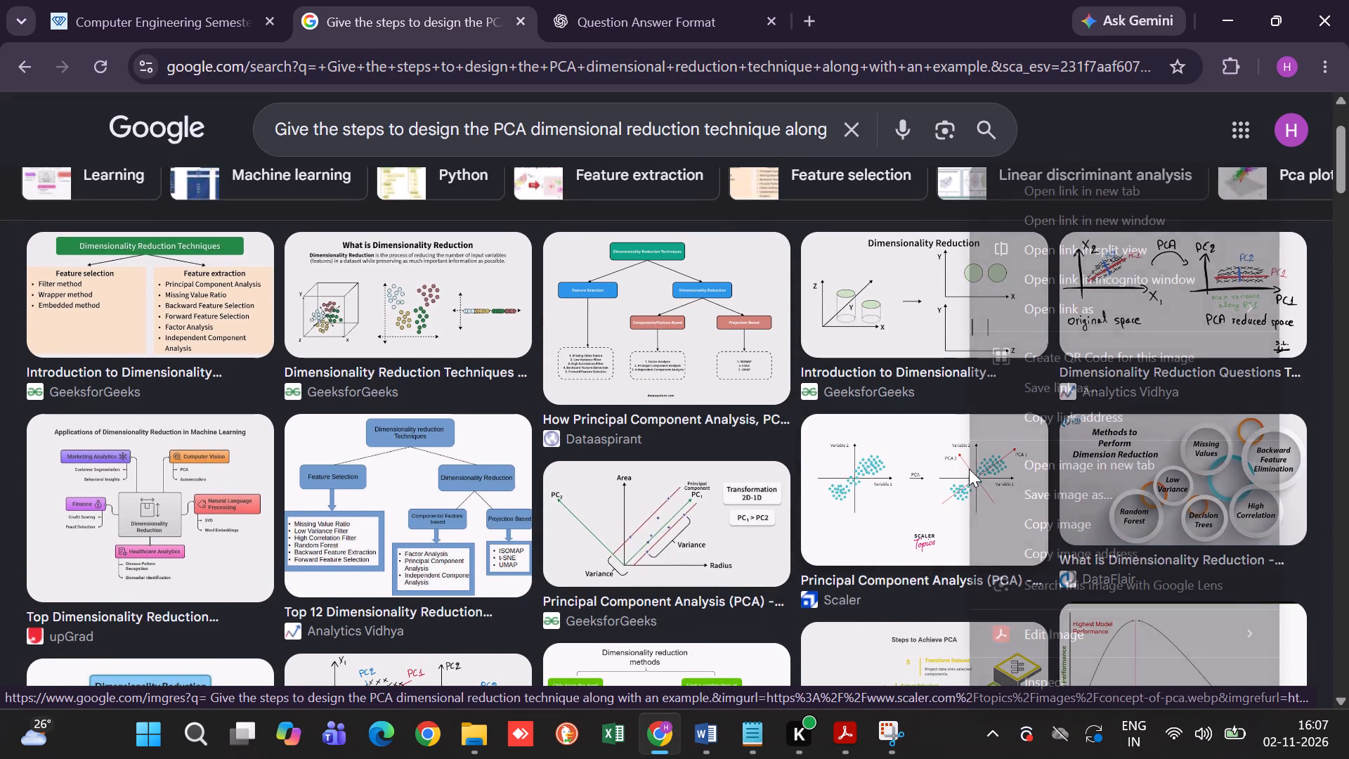
left_click(1082, 519)
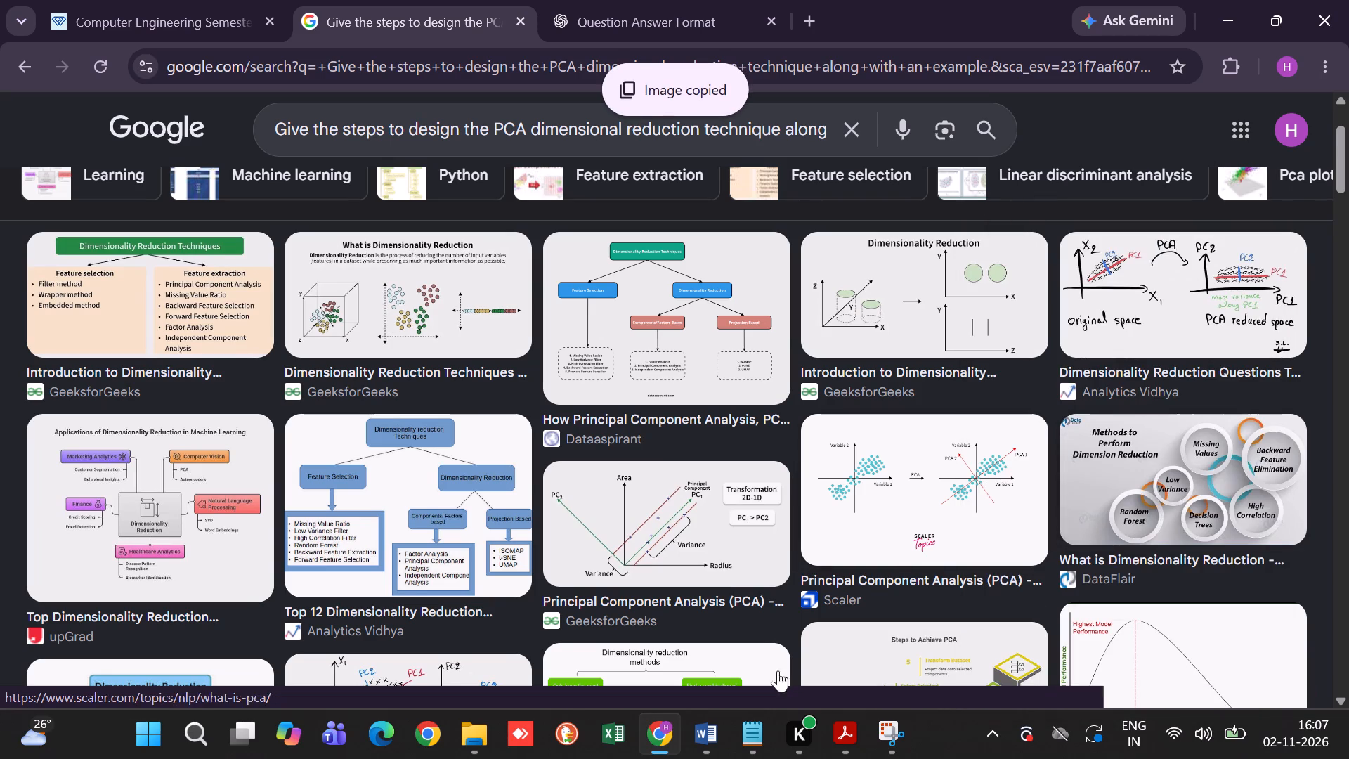
Paste the Scaler PCA image into the Word document after "Reduces unnecessary features before training a model.".
left_click(715, 729)
scroll(800, 422, "up", 1)
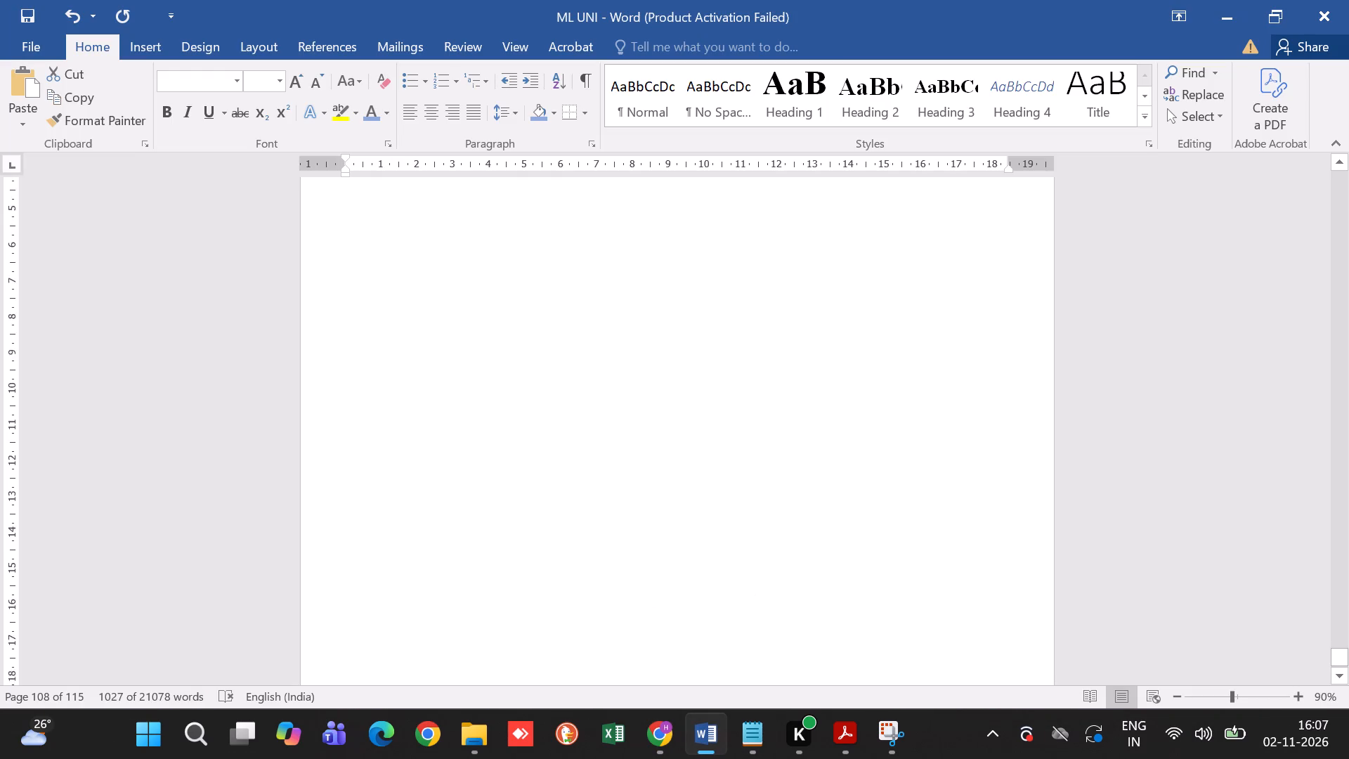
scroll(800, 422, "up", 4)
scroll(800, 422, "down", 1)
left_click(709, 456)
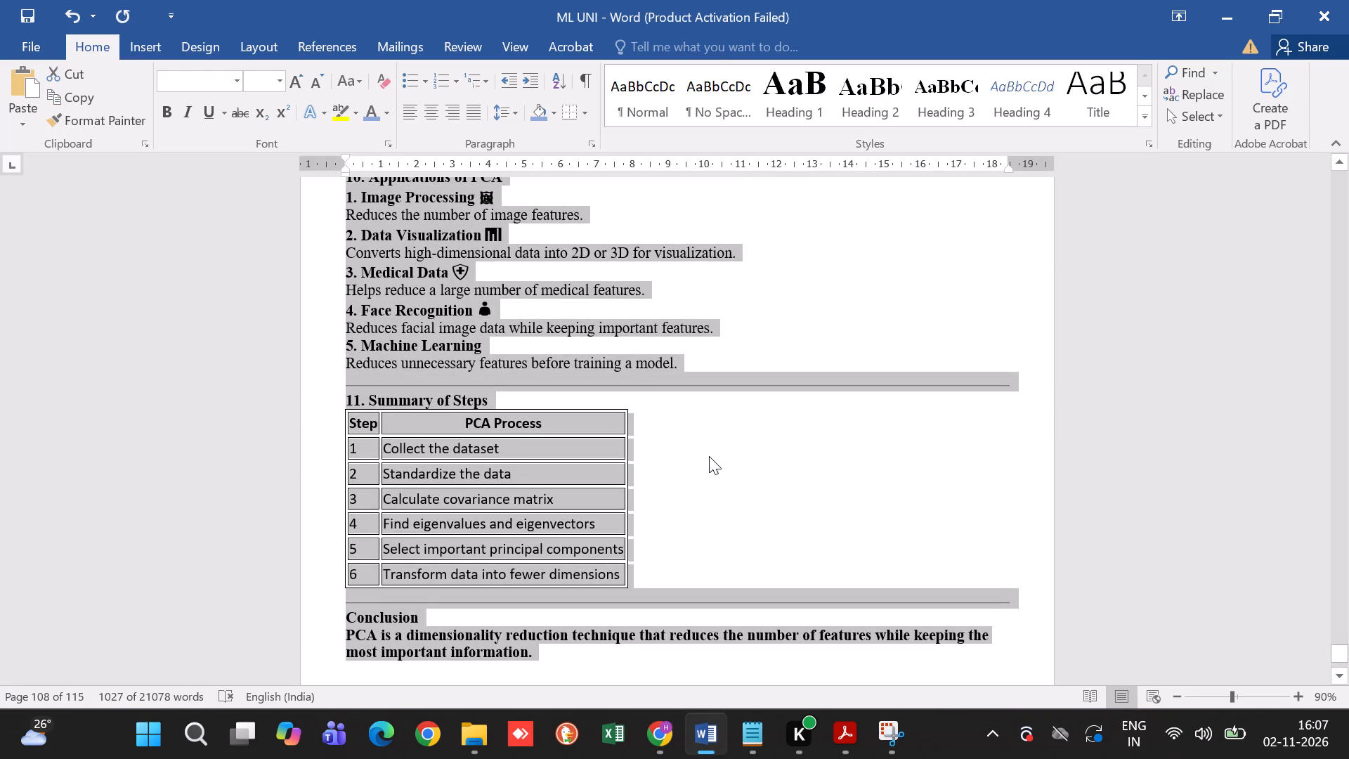
key("ctrl+v")
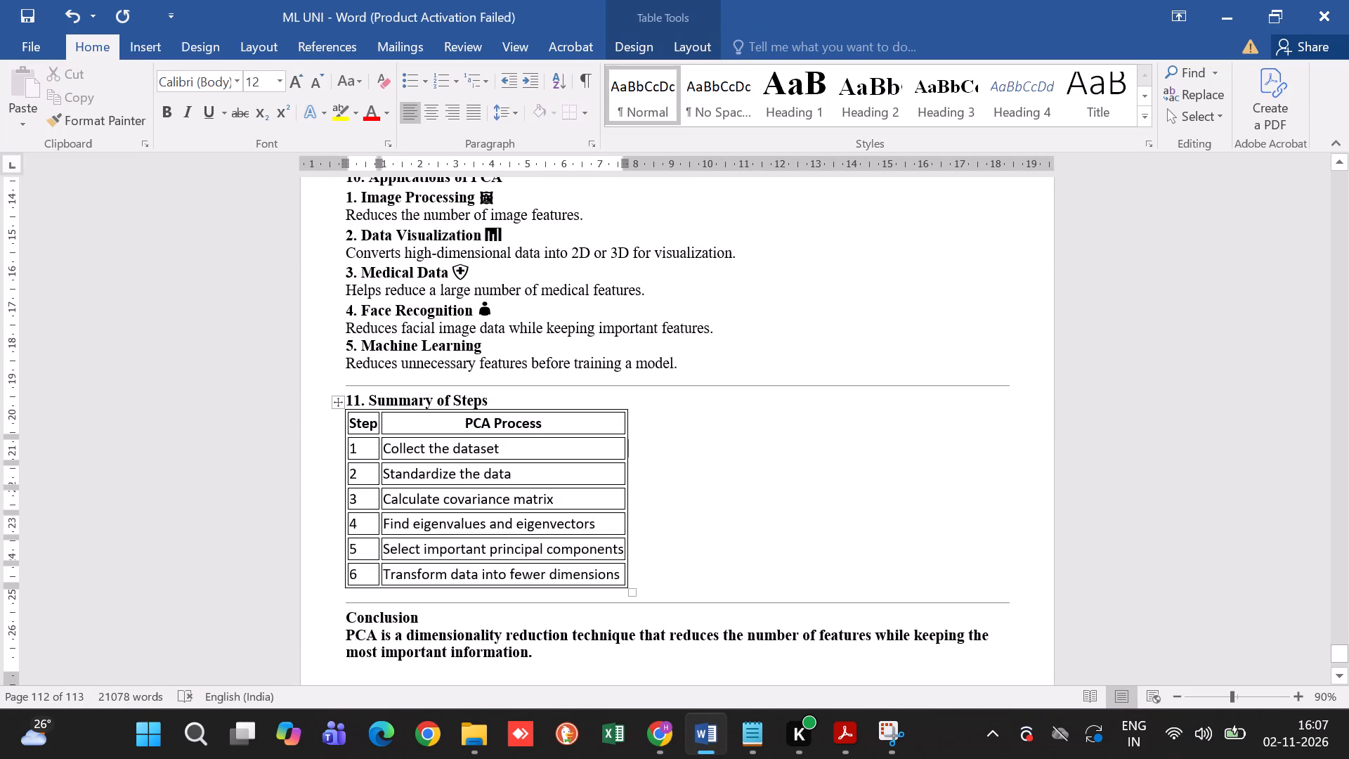
key("ctrl+v")
left_click(719, 368)
key("ctrl+v")
left_click(719, 368)
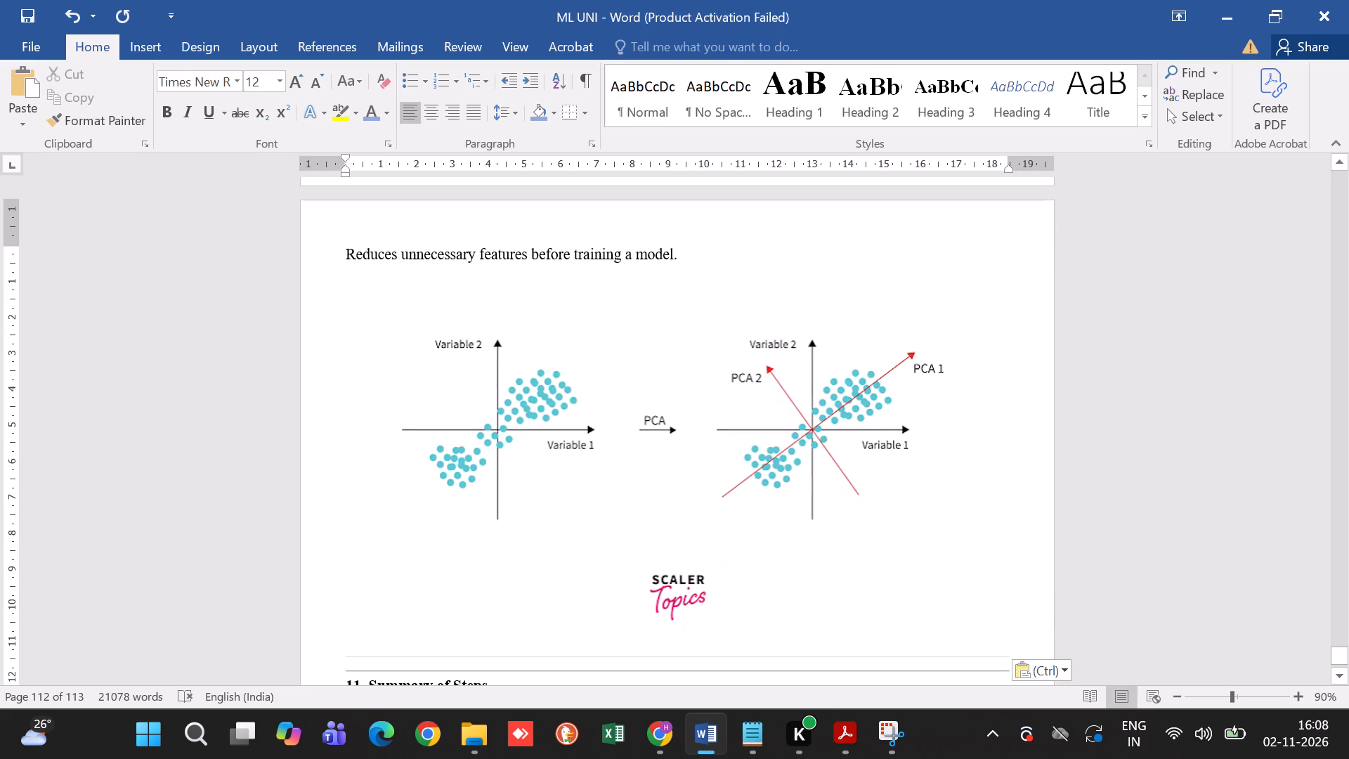
Shrink the PCA image to under half the text width, give it Through text wrapping, and place it beside the Summary of Steps table.
left_click_drag(1011, 661, 666, 469)
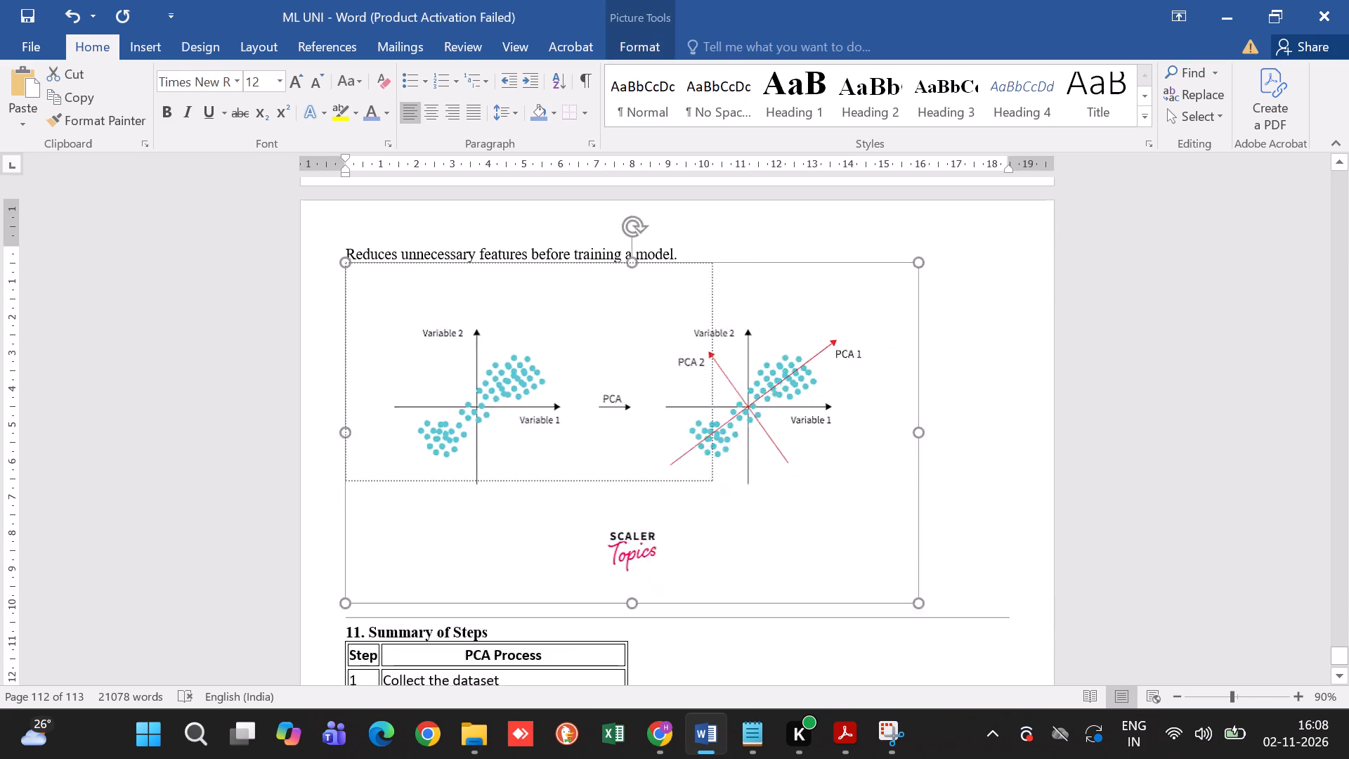
left_click_drag(666, 469, 559, 408)
scroll(906, 296, "up", 1)
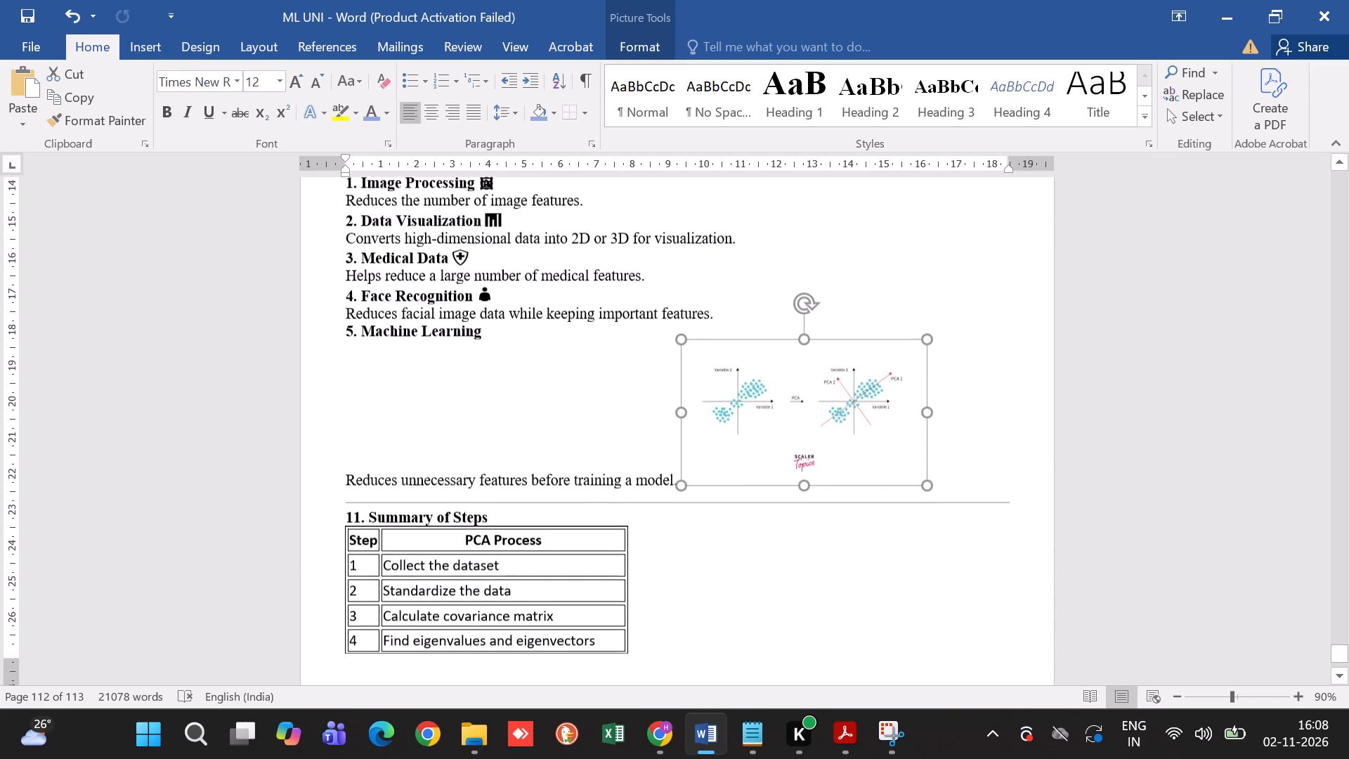
left_click(912, 393)
left_click(960, 357)
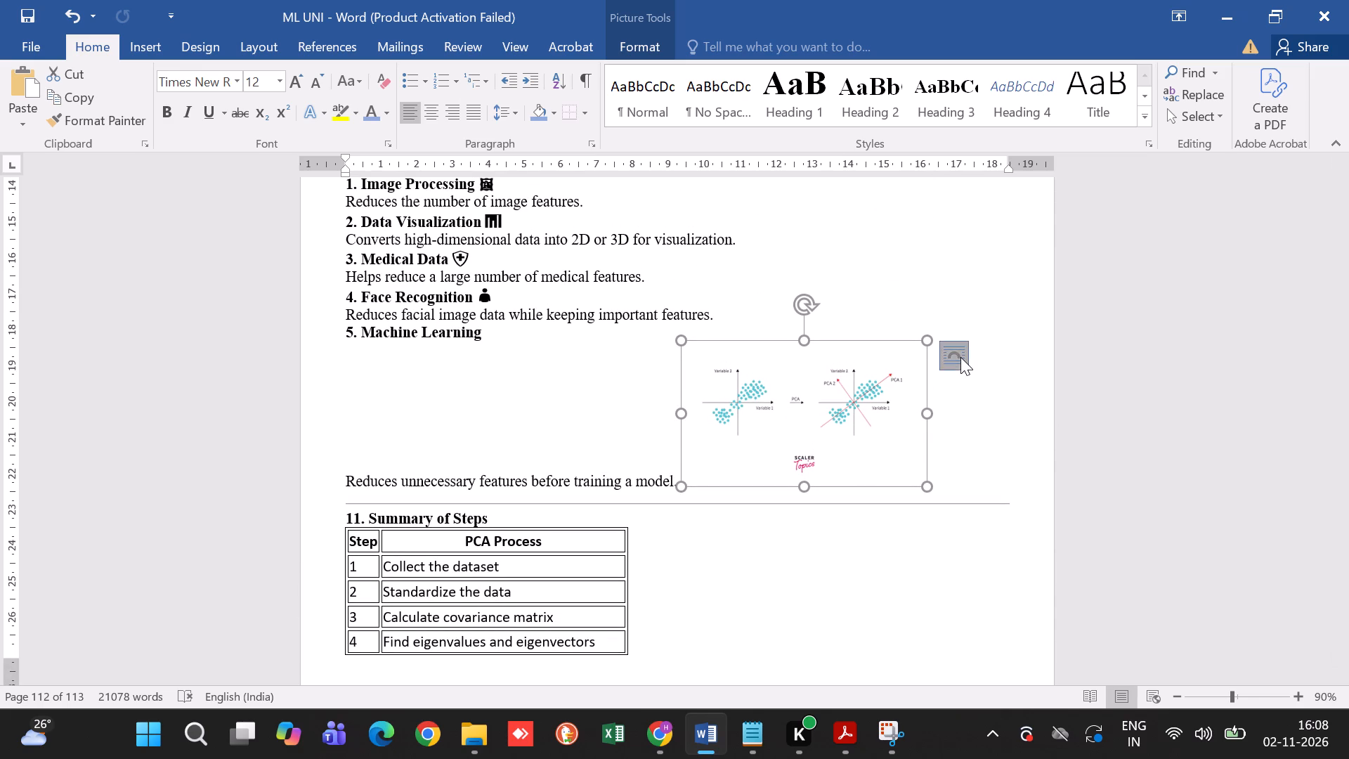
left_click(1103, 467)
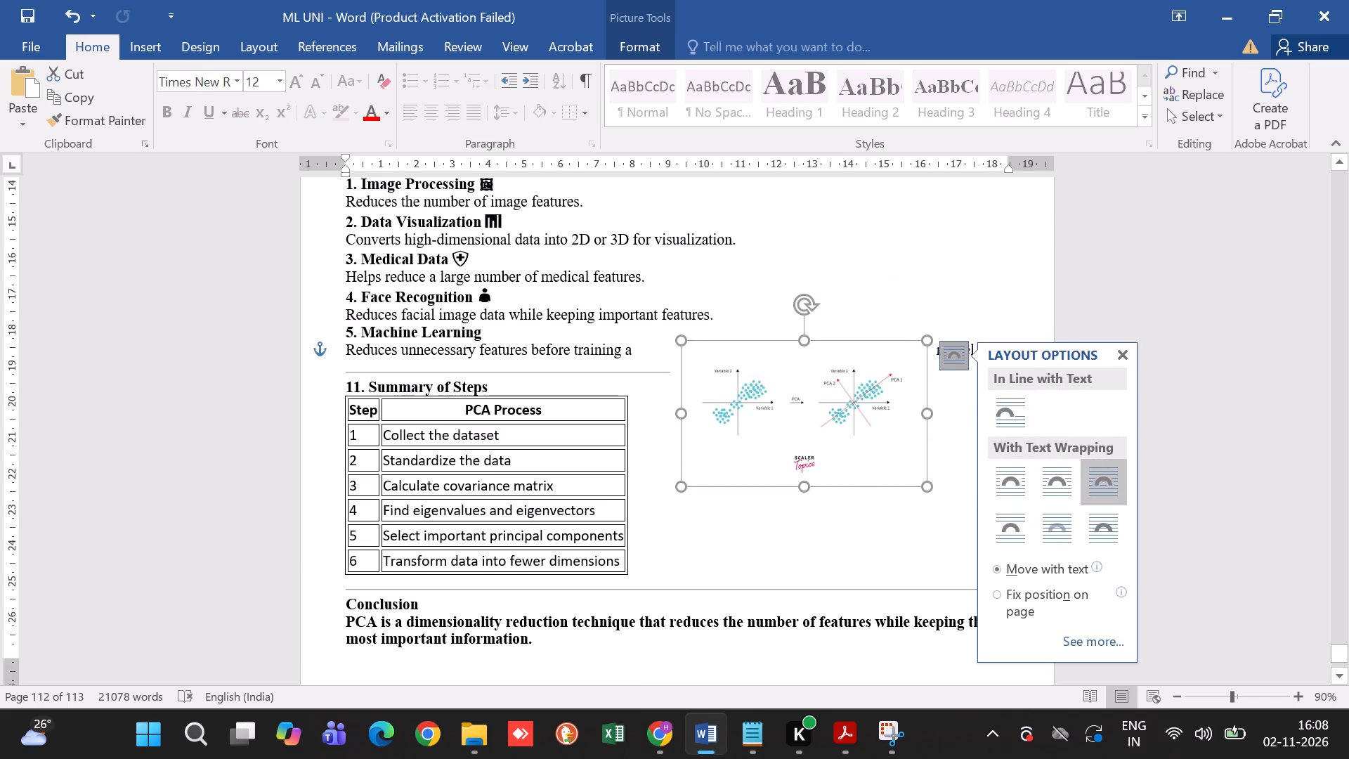
left_click_drag(846, 402, 900, 460)
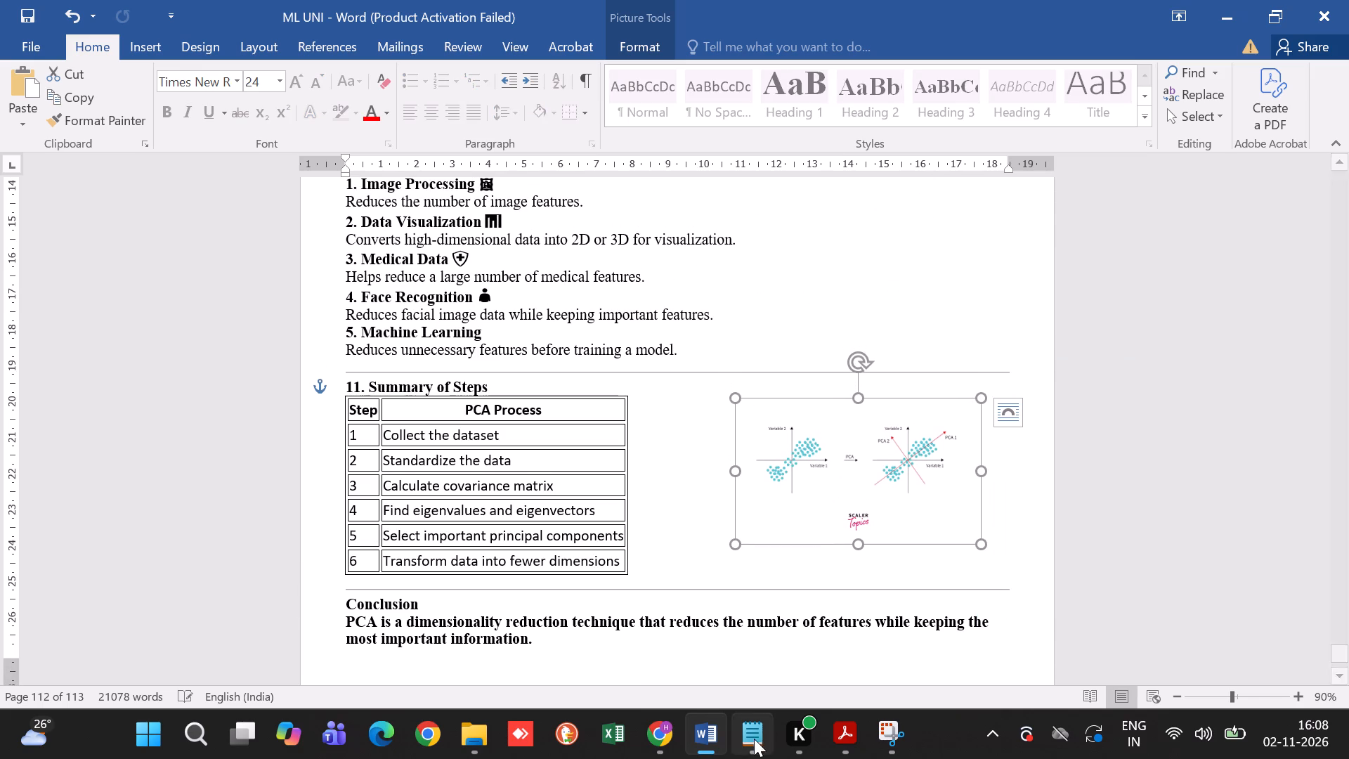
In Chrome, copy GeeksforGeeks' "Dimensionality Reduction" image showing the X, Y and Z axes with cylinders from the image results.
left_click(665, 726)
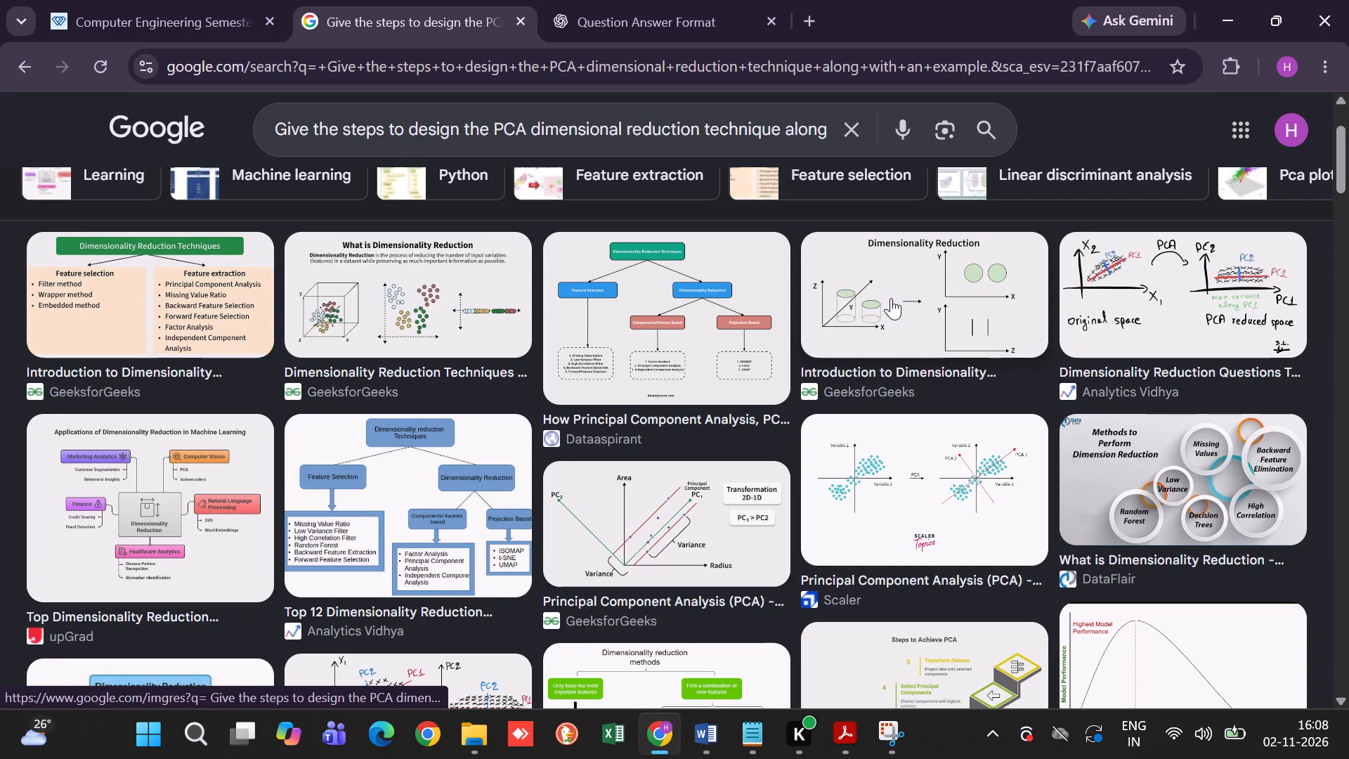
right_click(891, 298)
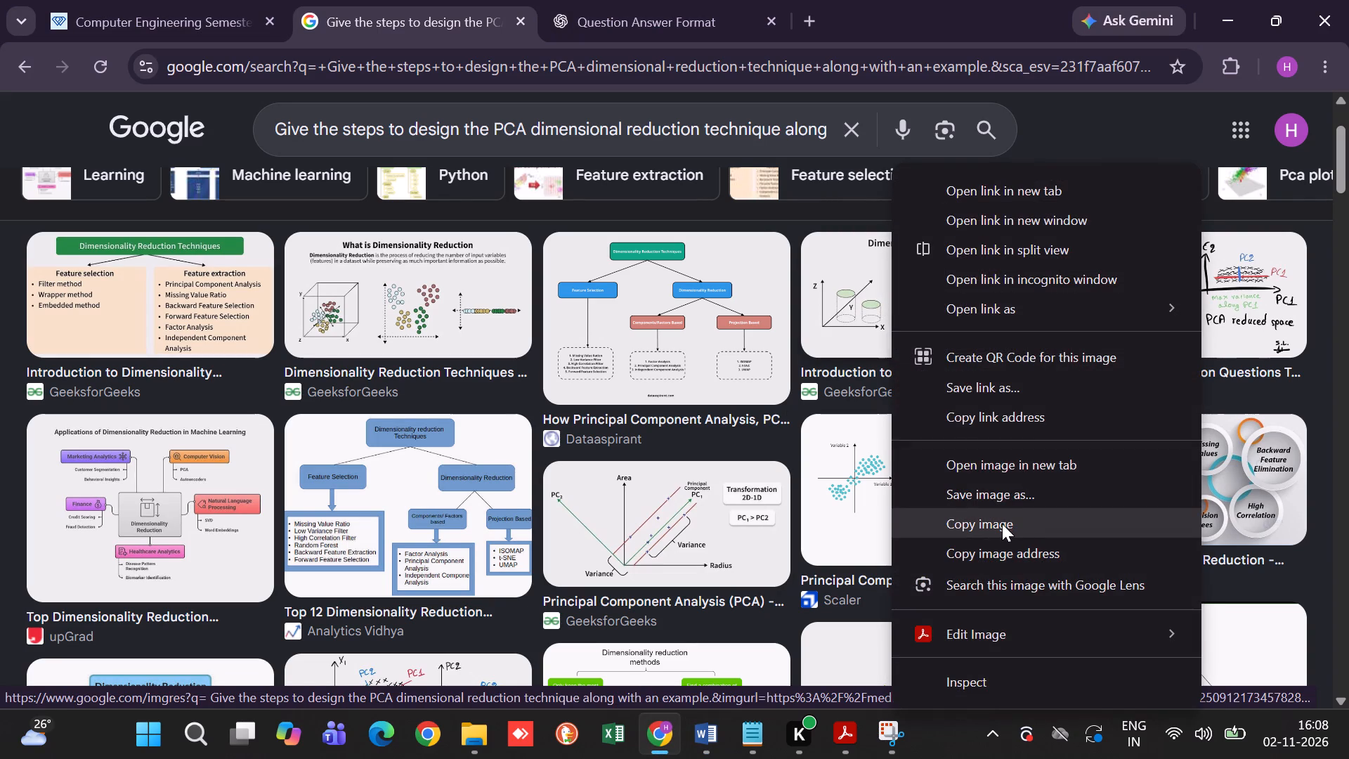
left_click(1002, 524)
scroll(1002, 524, "down", 2)
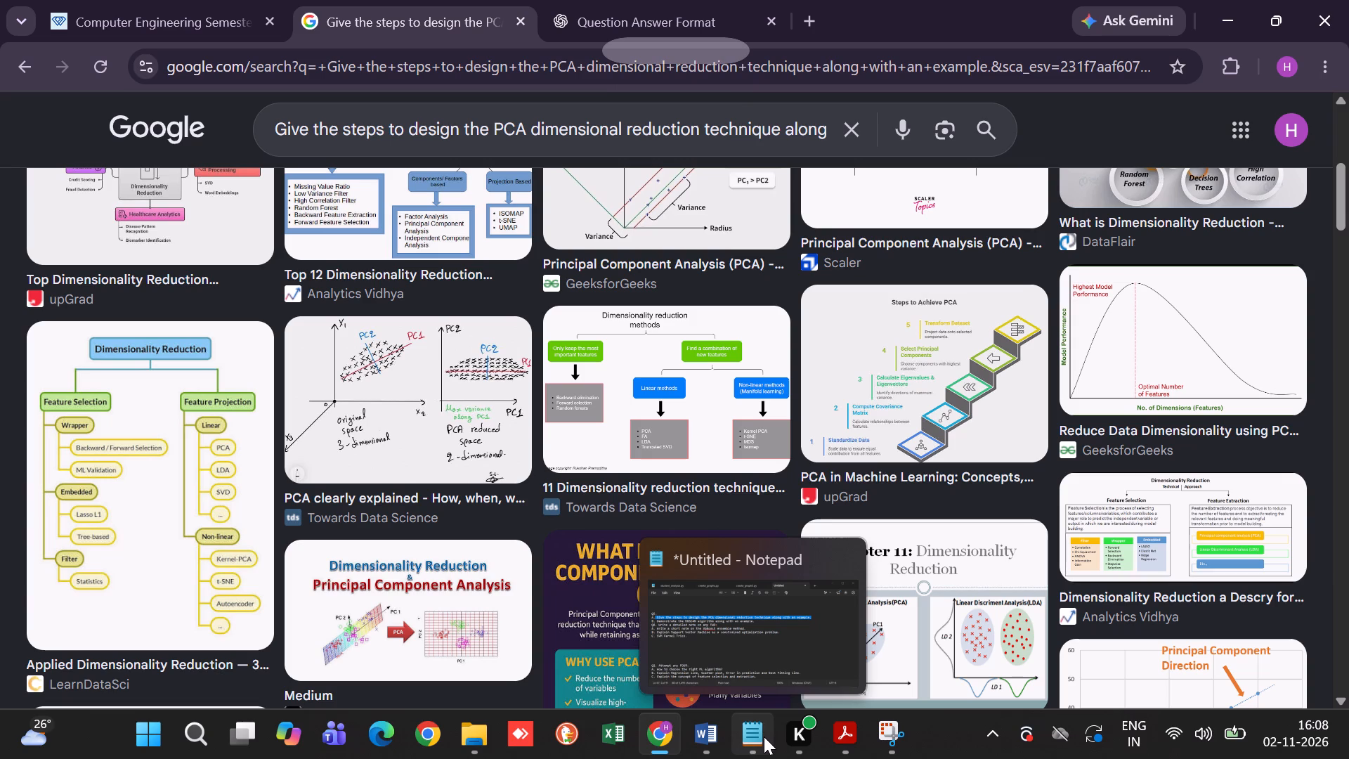
left_click(764, 737)
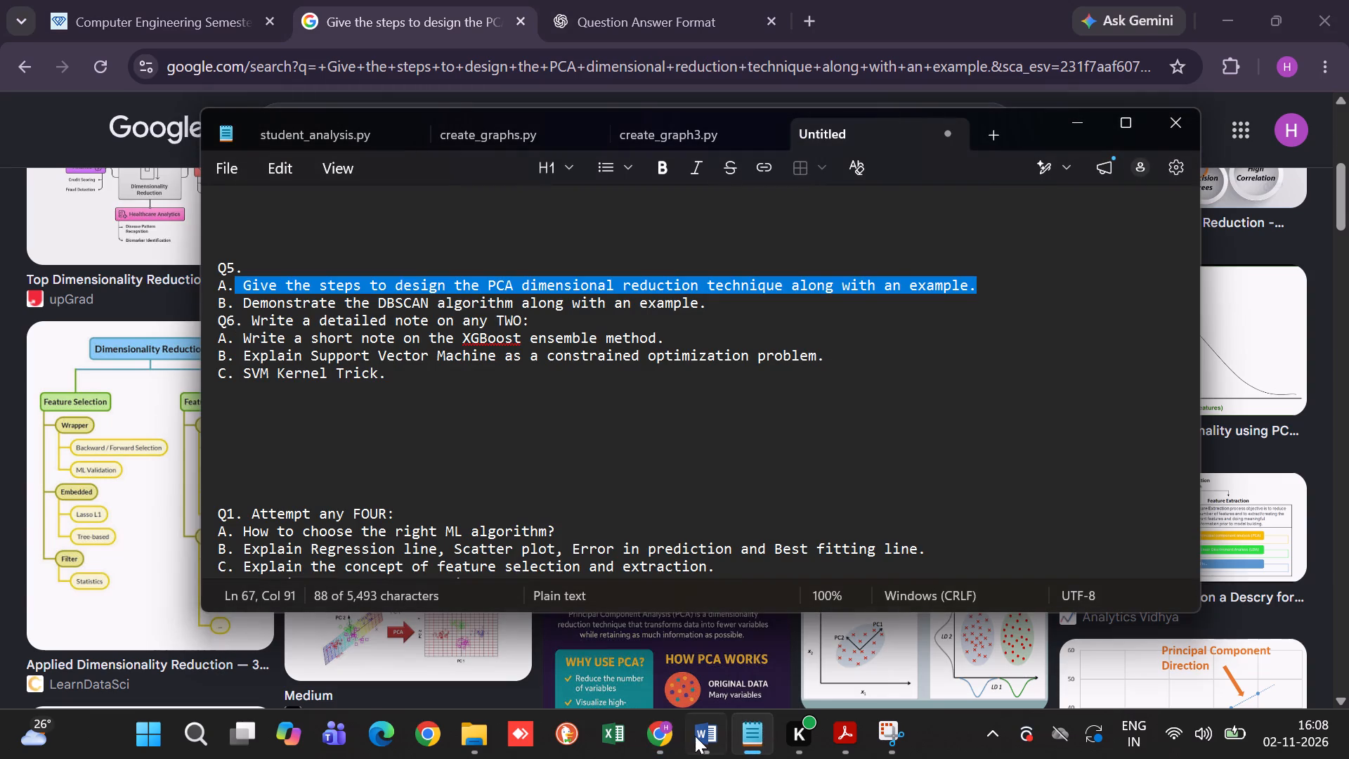
Switch to the ML UNI Word document and paste the Dimensionality Reduction image after "Reduces the number of image features.".
left_click(697, 734)
scroll(822, 314, "up", 1)
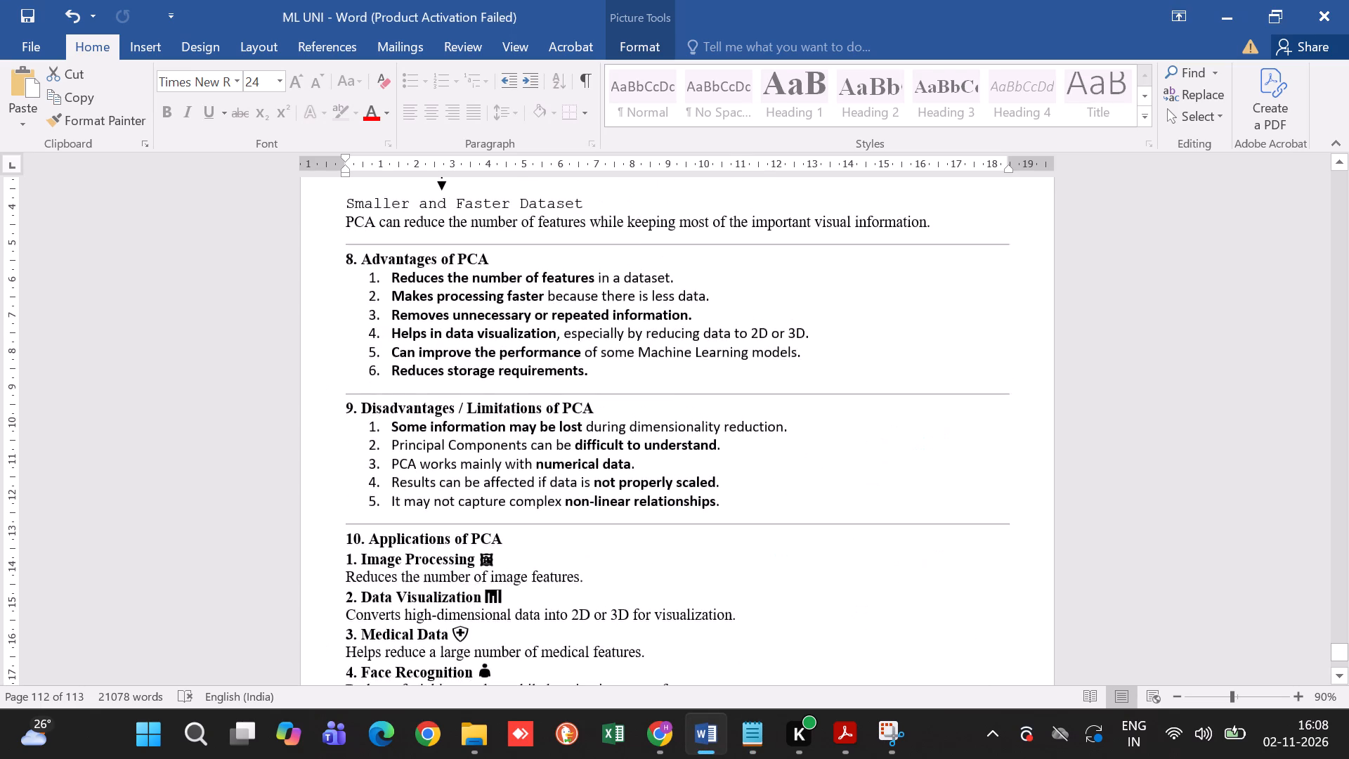
scroll(822, 314, "up", 1)
left_click(622, 582)
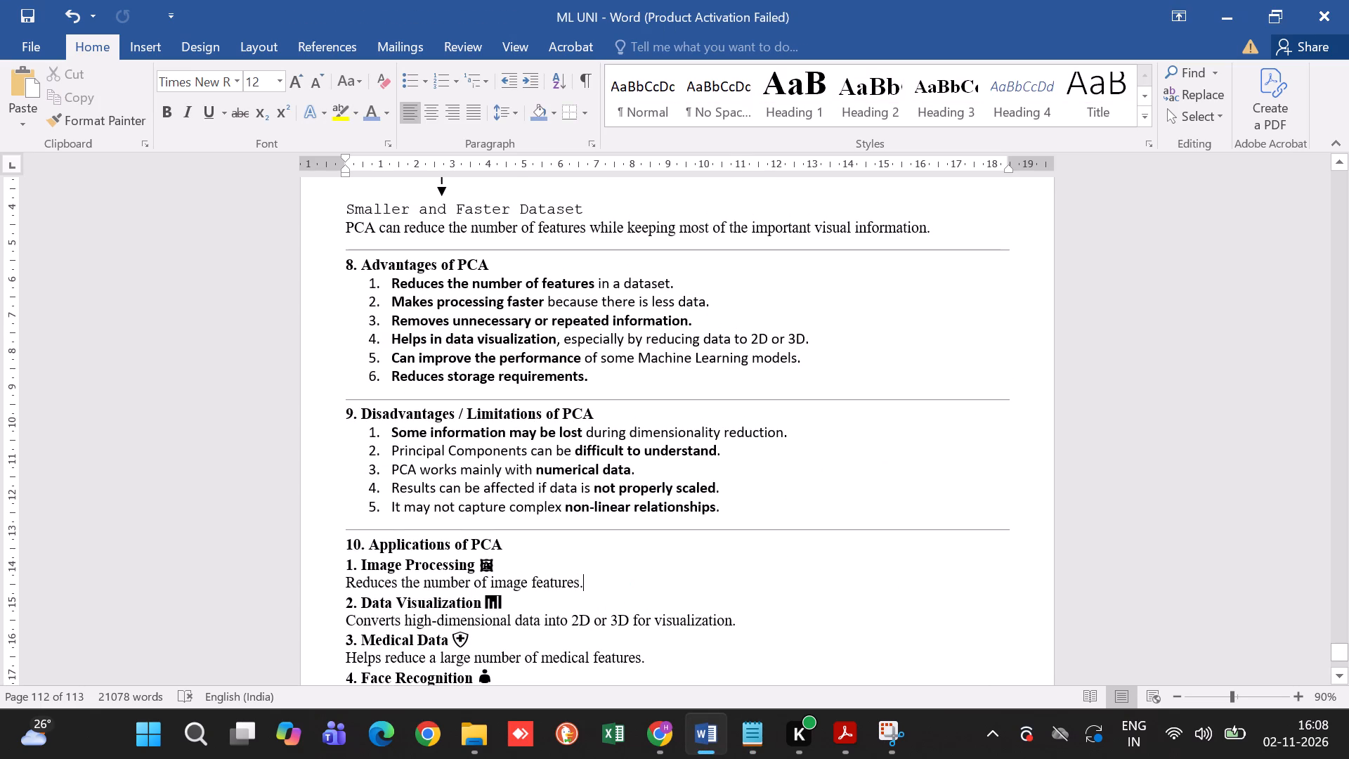
key("ctrl+v")
left_click(622, 582)
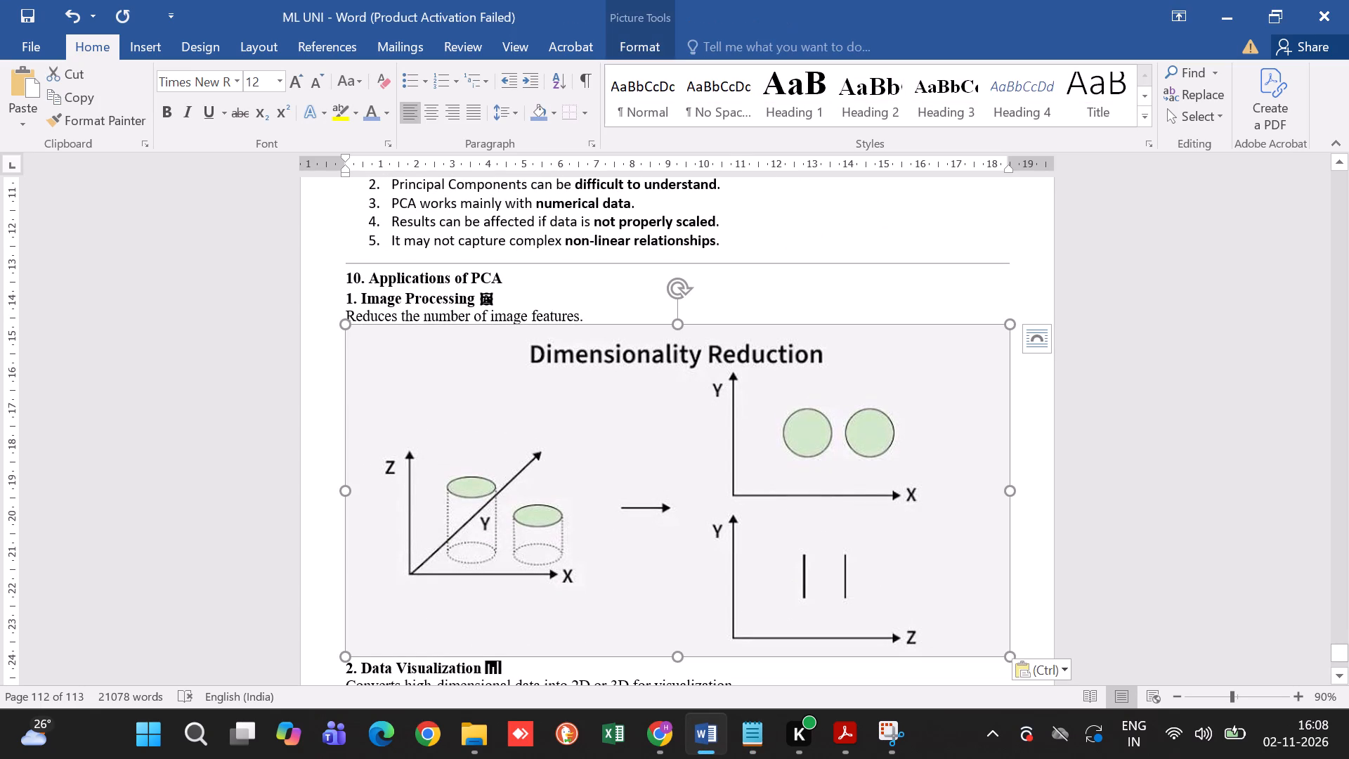
Shrink the Dimensionality Reduction image to under half the text width, apply Through text wrapping, and place it beside the Applications of PCA list.
left_click_drag(1011, 656, 637, 472)
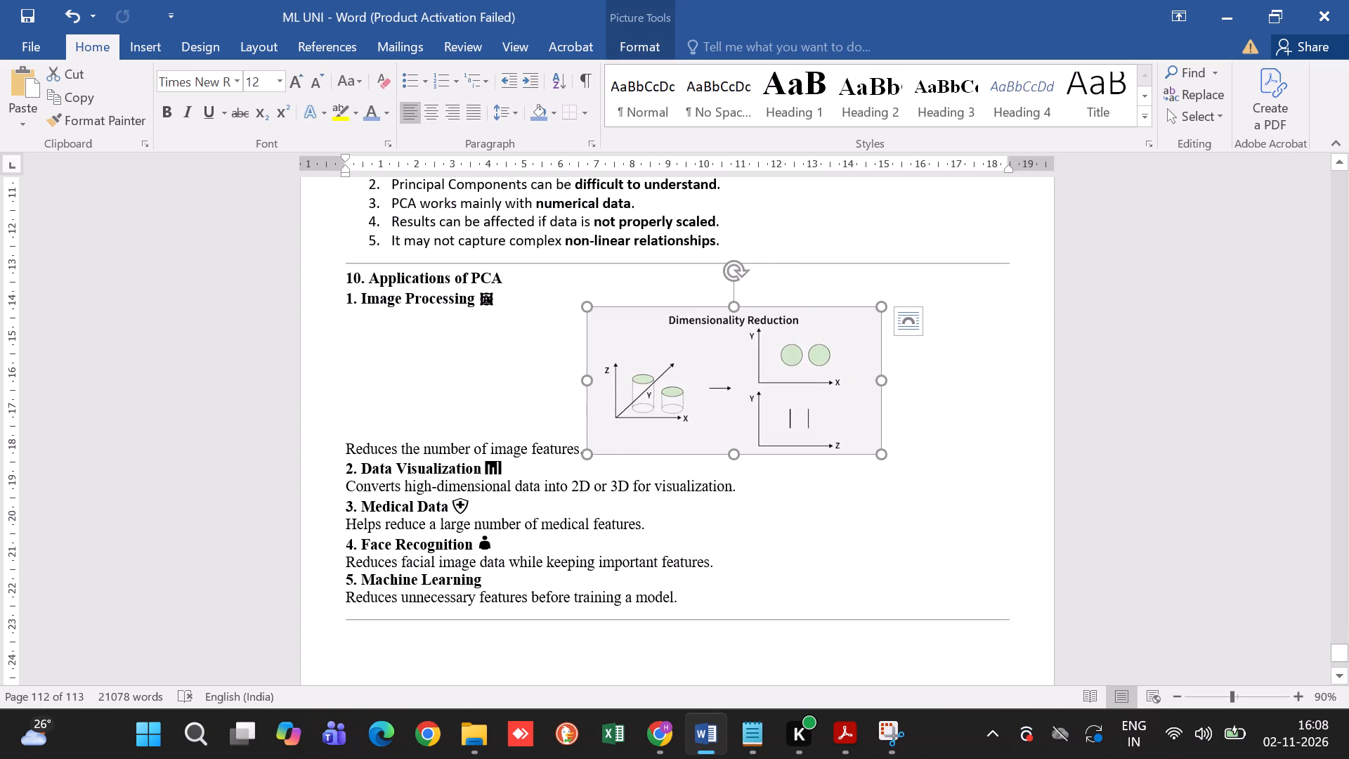
left_click(899, 318)
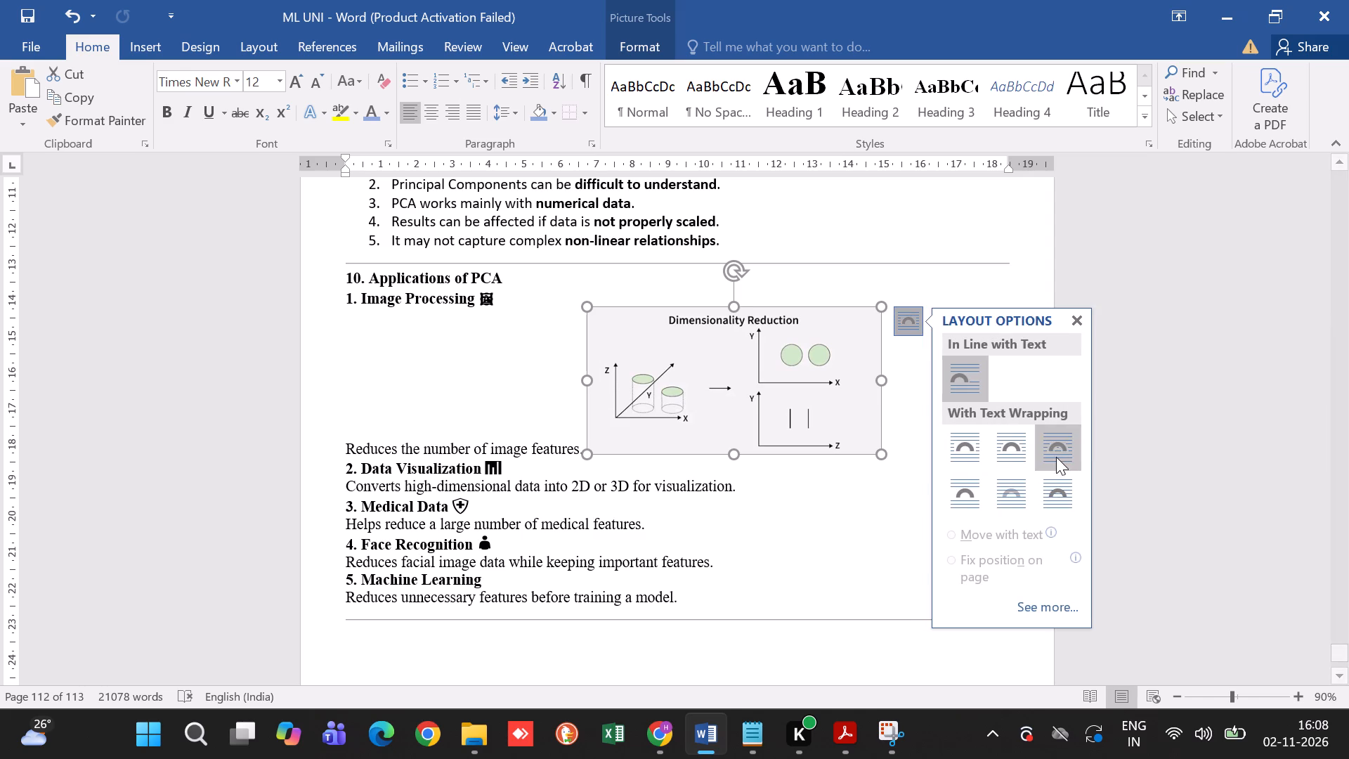
left_click(1059, 454)
left_click_drag(785, 380, 897, 366)
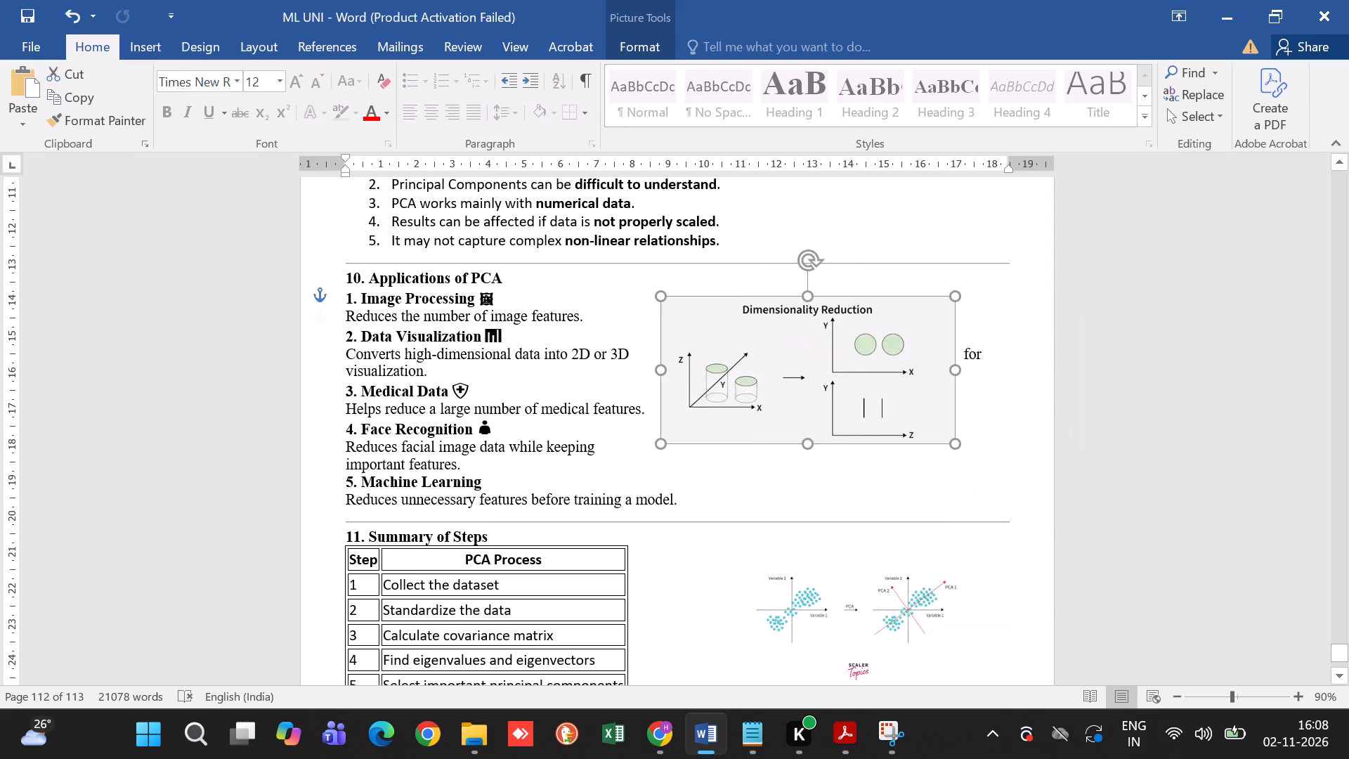
left_click_drag(897, 366, 923, 344)
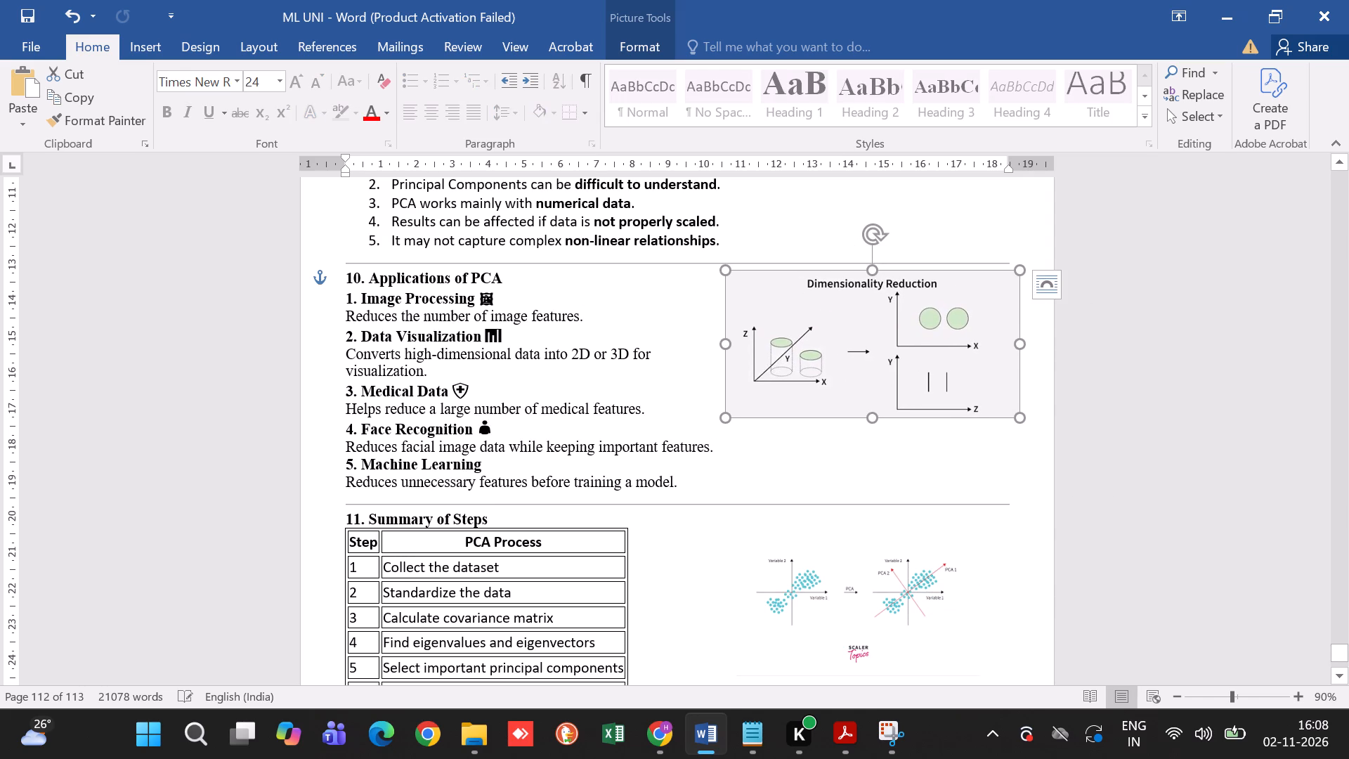
Switch to Chrome and copy Towards Data Science's hand-drawn PC1/PC2 "PCA clearly explained" image from the image results.
left_click(663, 722)
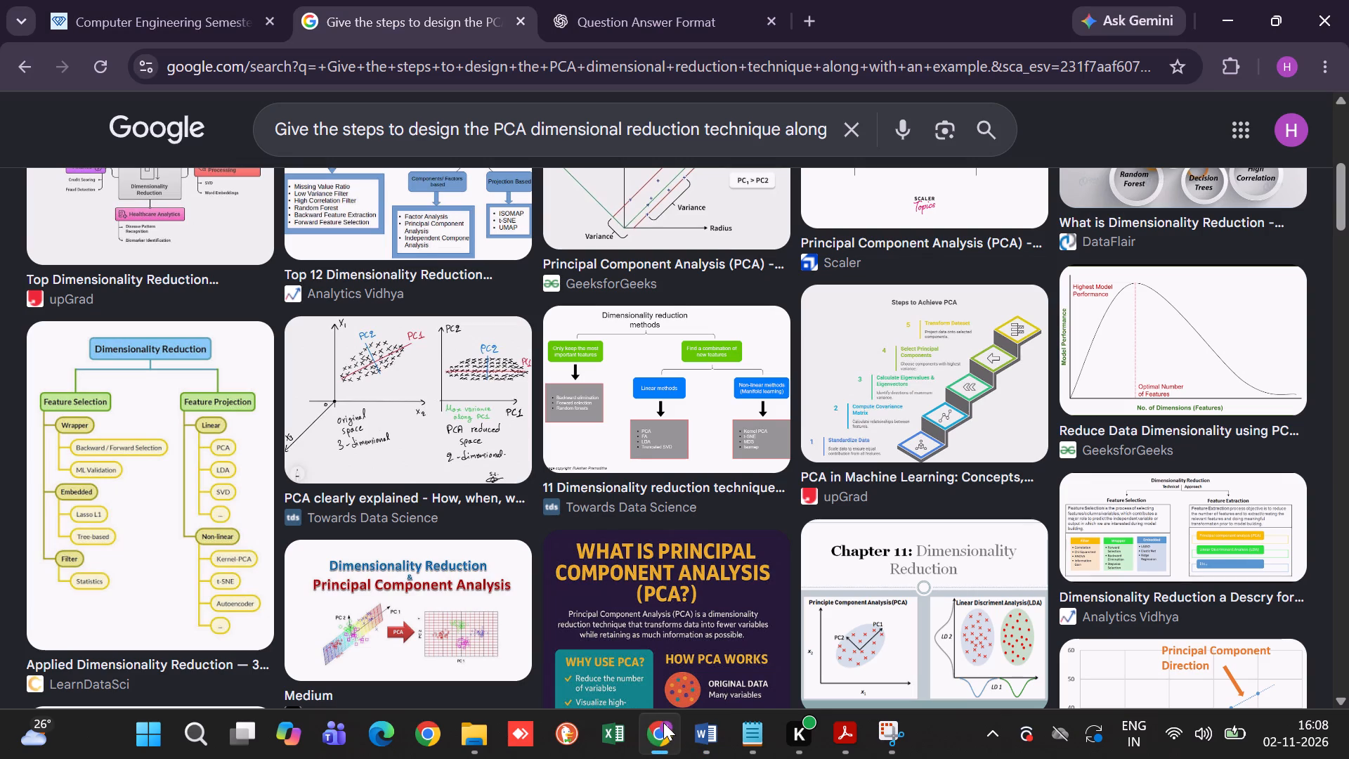
right_click(369, 410)
left_click(480, 516)
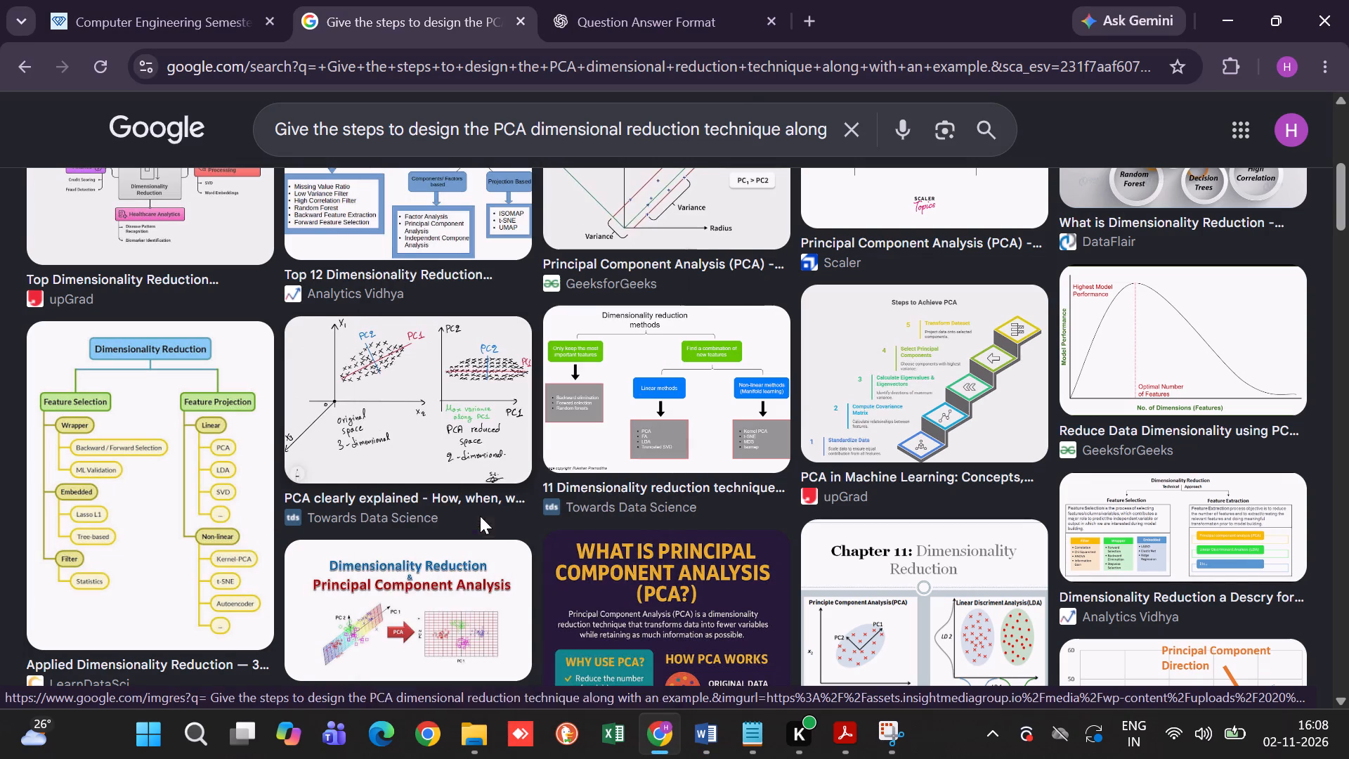
In the Word document, paste the hand-drawn PCA image after "Suppose a college collects the following information:" in section 6.
left_click(712, 736)
scroll(712, 736, "up", 3)
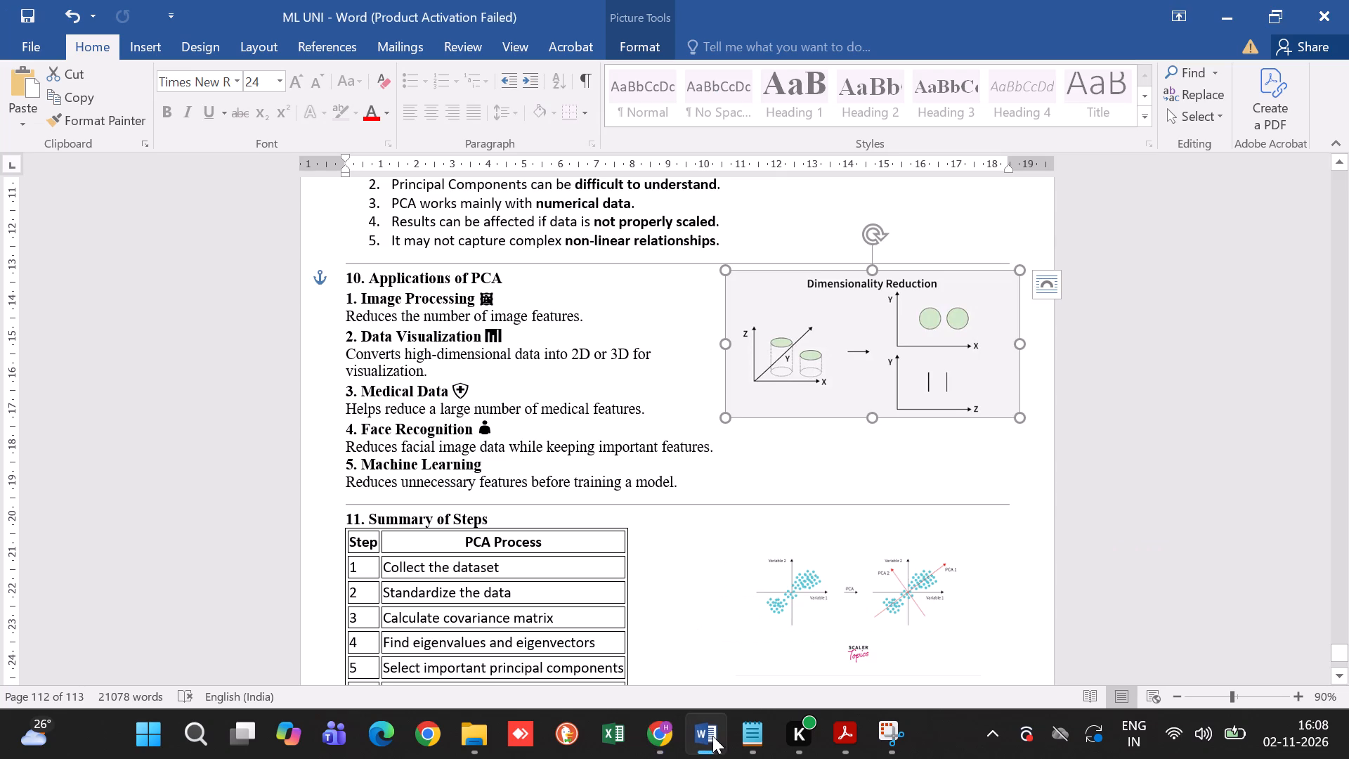
scroll(762, 485, "up", 6)
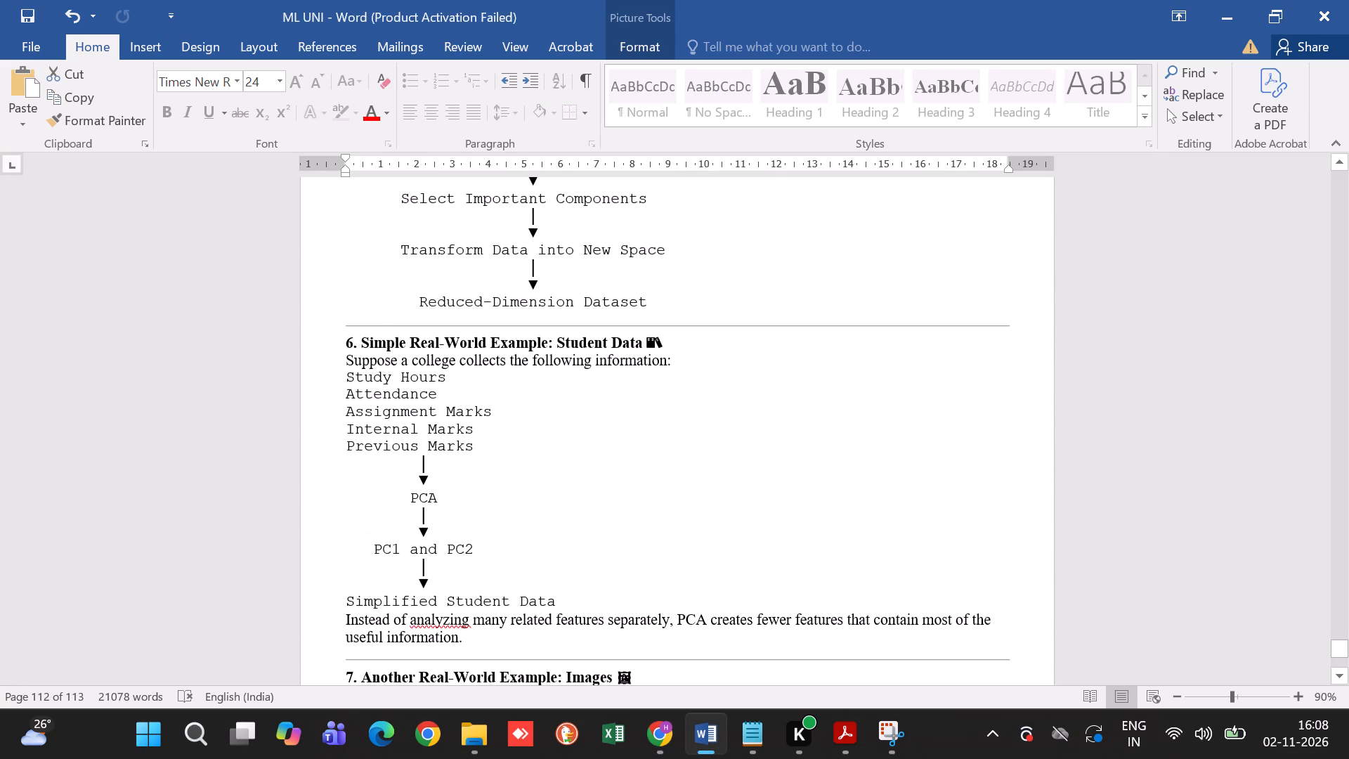
left_click(698, 371)
key("ctrl+v")
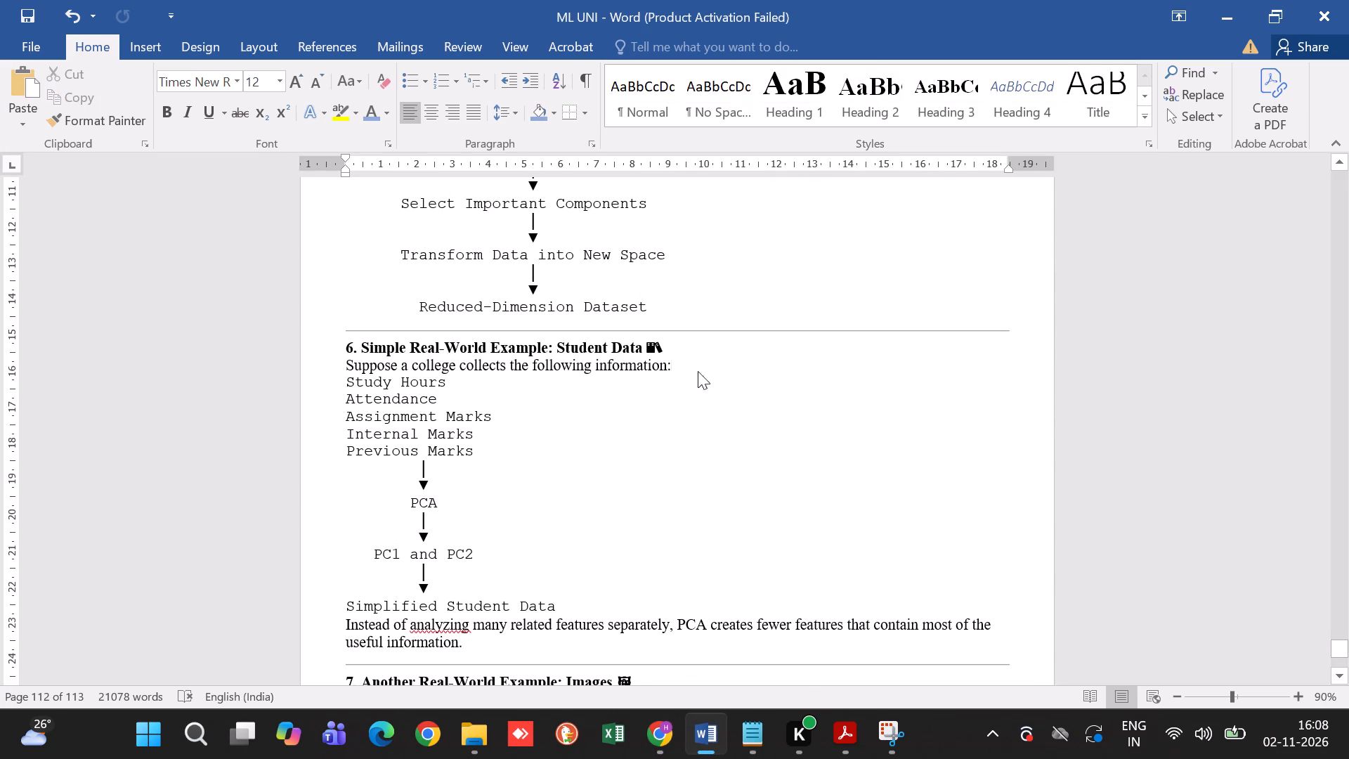
left_click(698, 371)
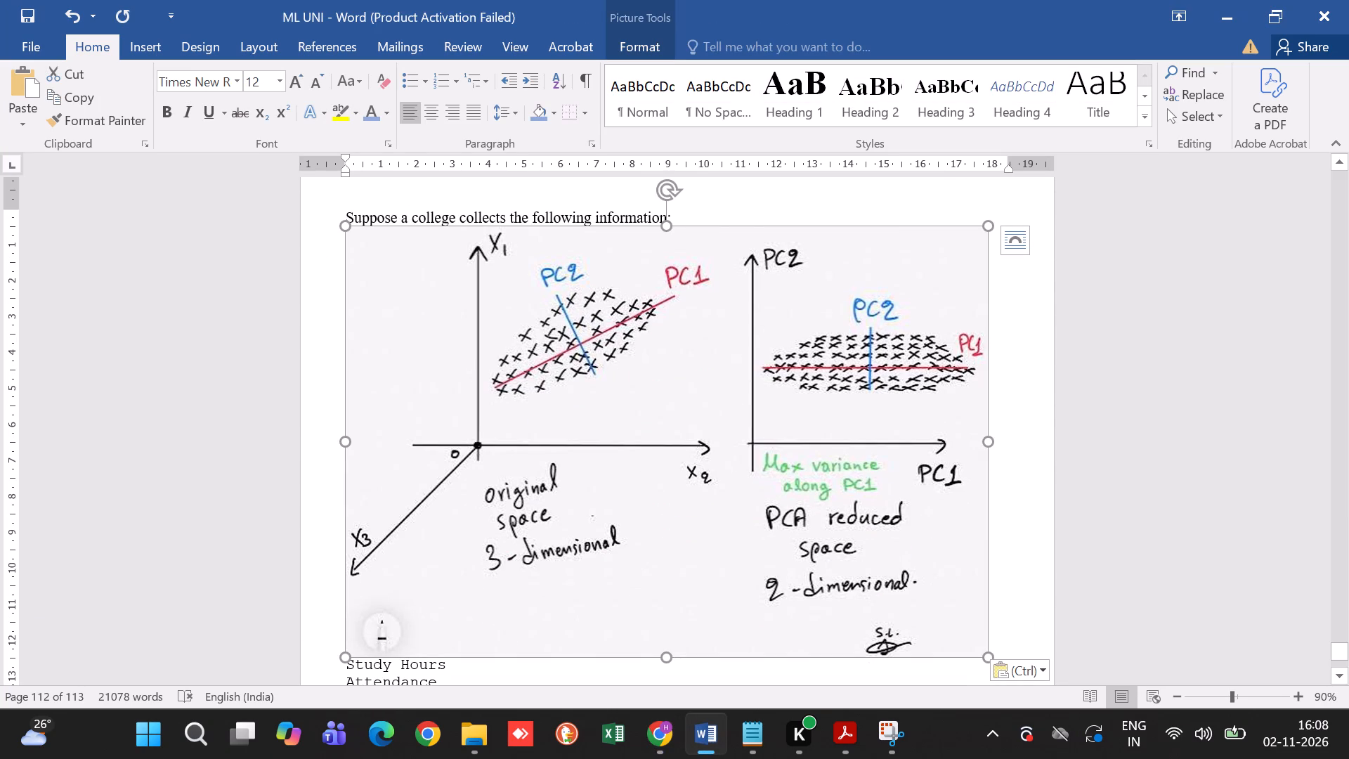
Shrink the hand-drawn PCA image to under half the text width, apply Through text wrapping, and place it beside the student-data flow in section 6.
left_click_drag(986, 657, 731, 449)
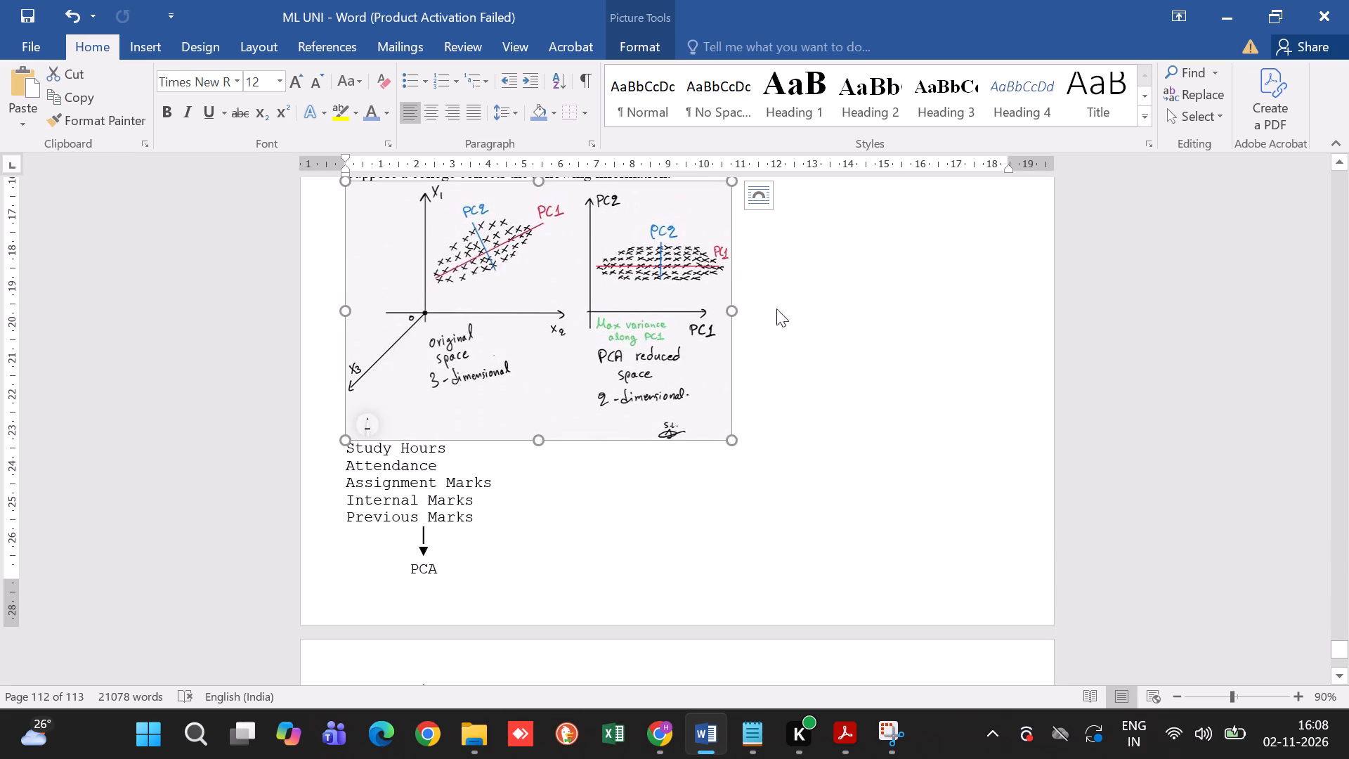
left_click(752, 198)
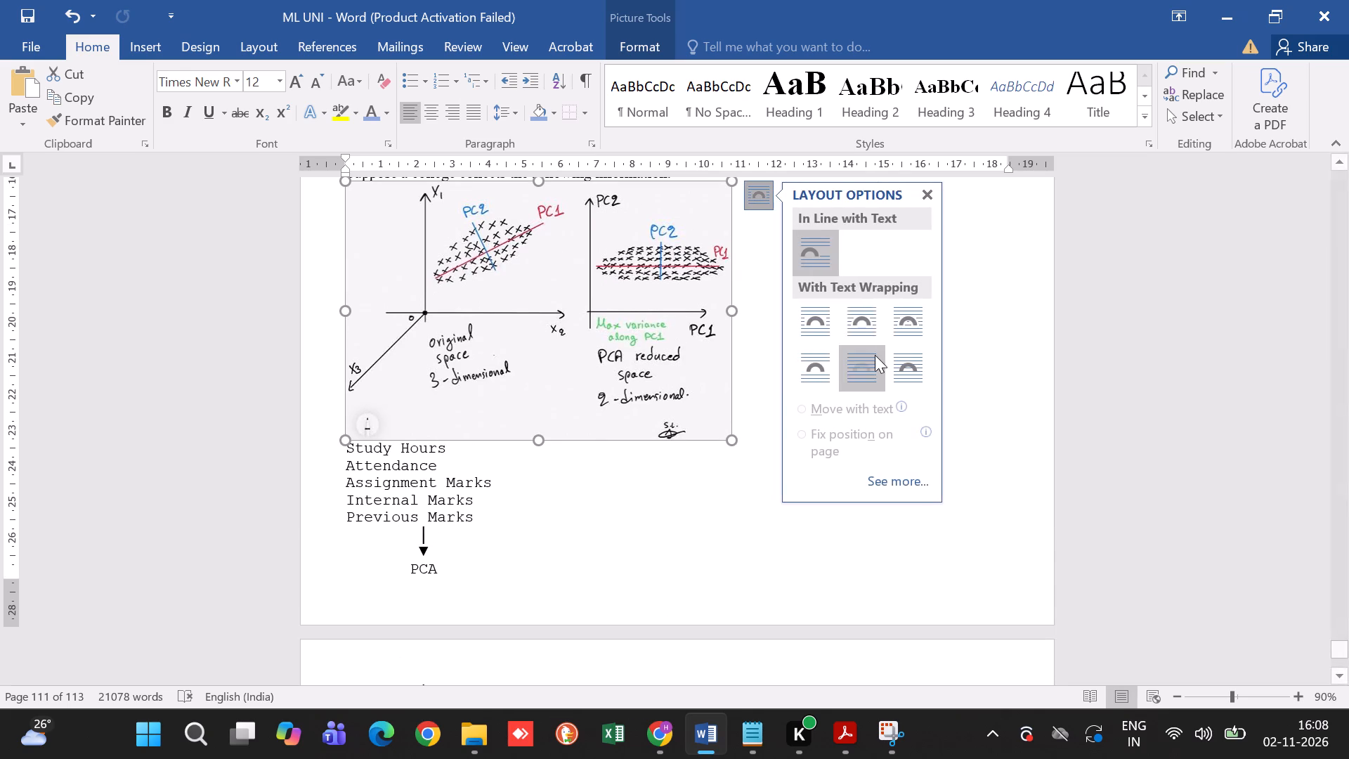
left_click_drag(920, 299, 918, 305)
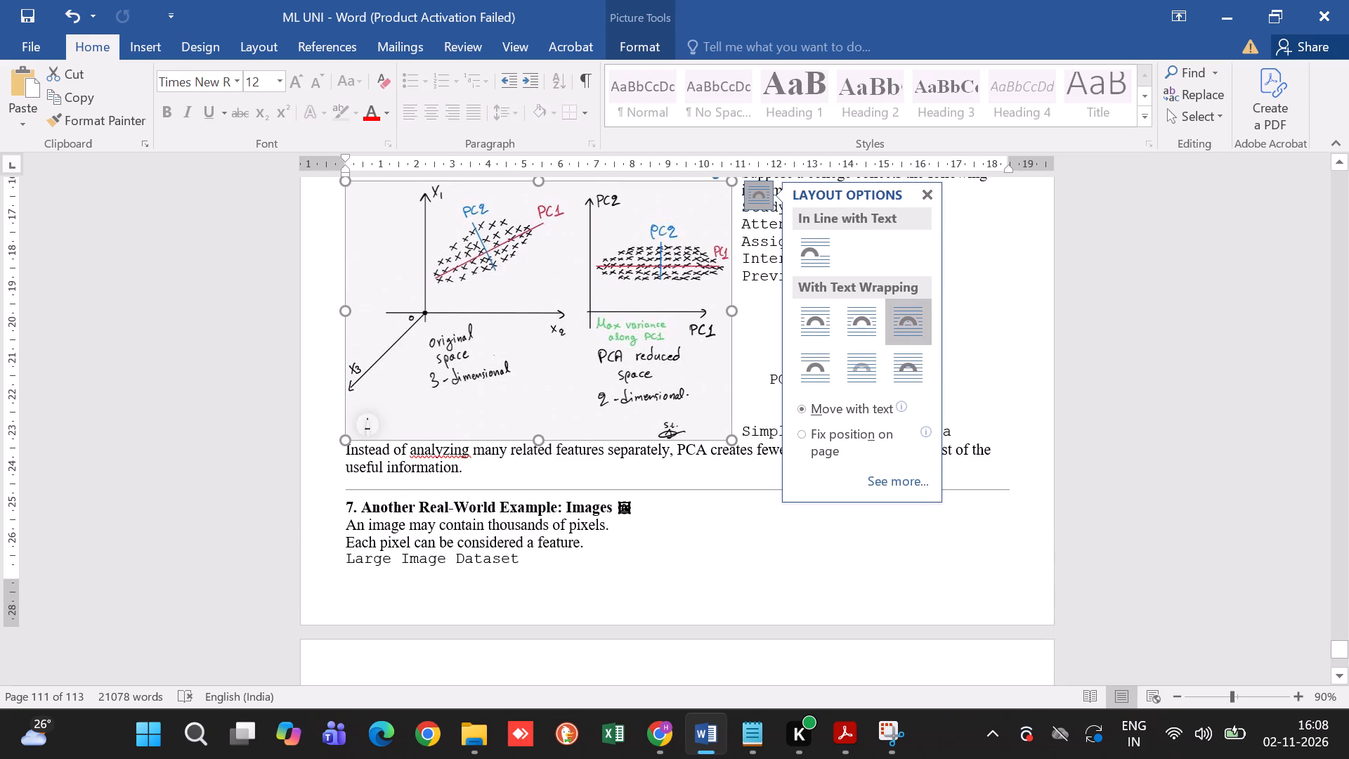
left_click_drag(703, 285, 901, 268)
scroll(901, 268, "up", 1)
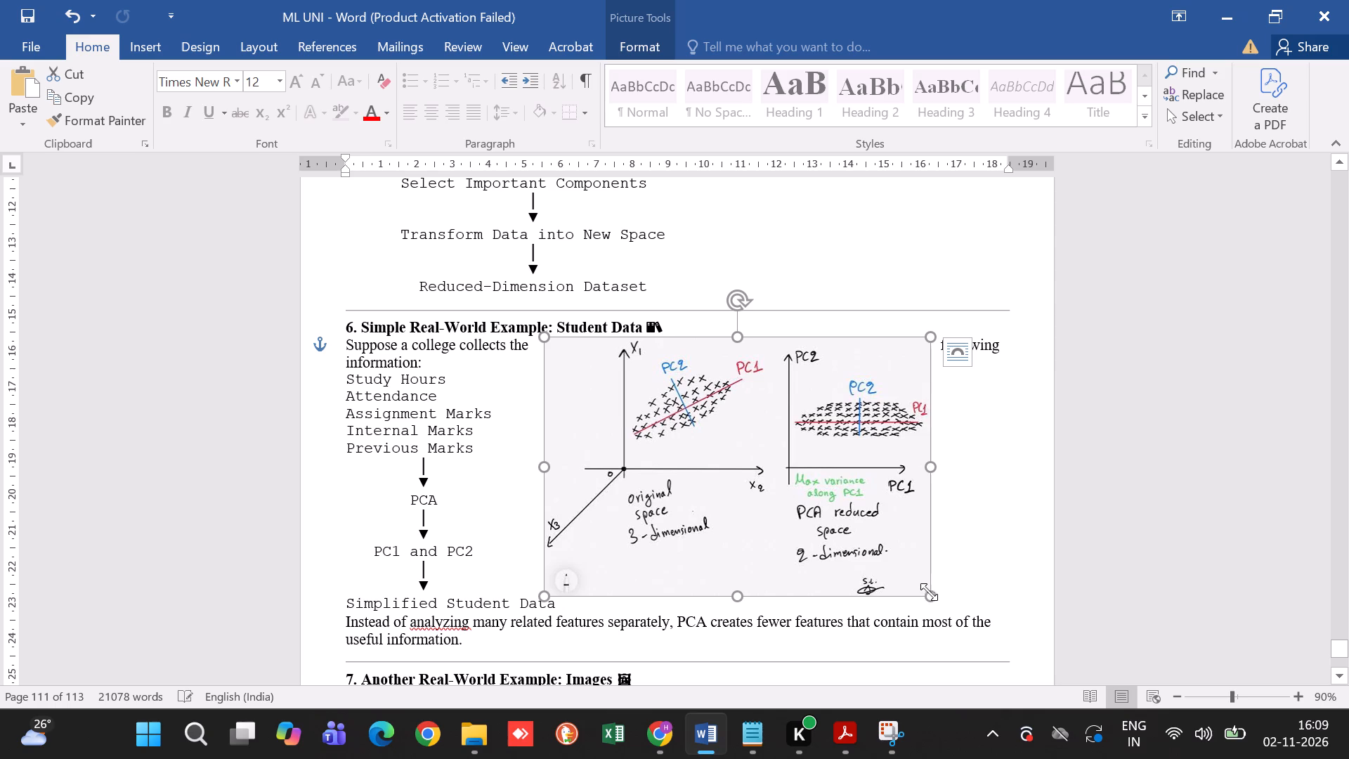
left_click_drag(930, 591, 828, 497)
left_click_drag(728, 403, 761, 422)
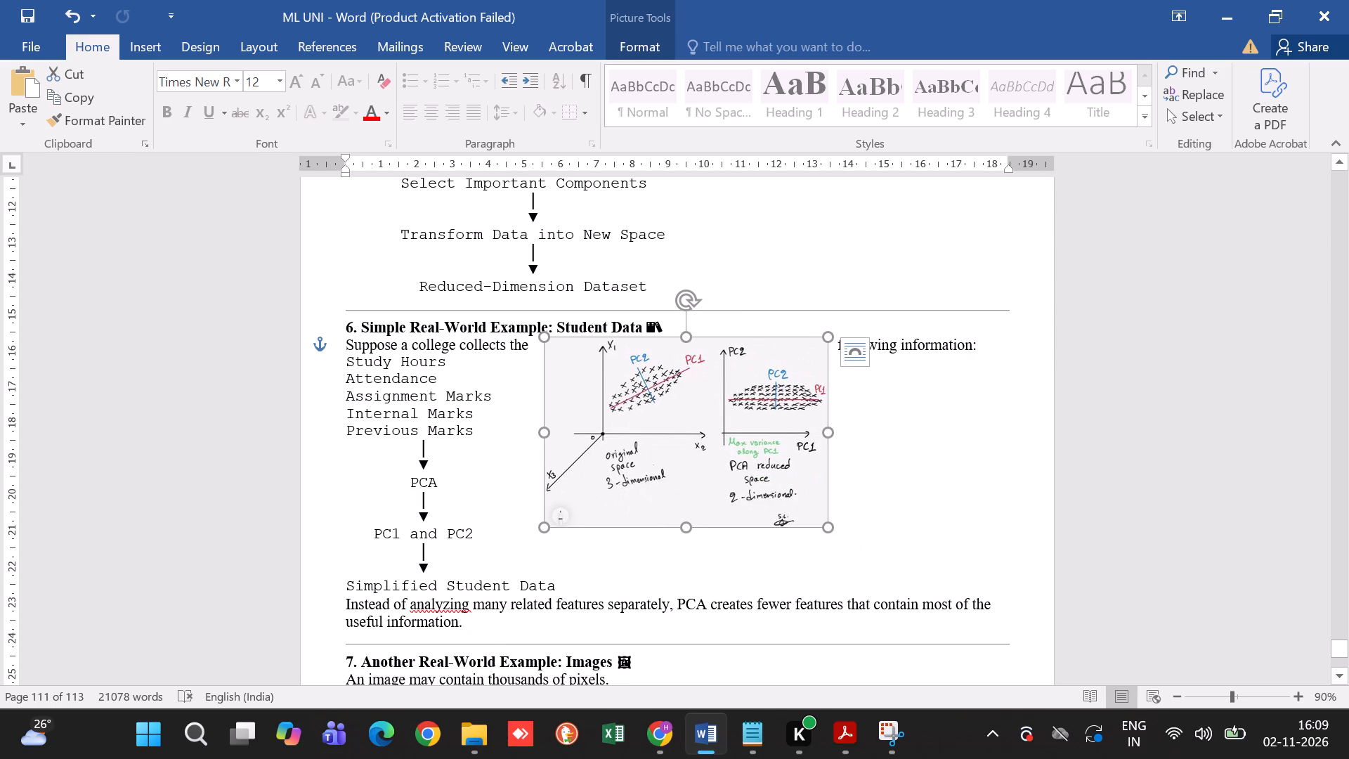
left_click_drag(761, 422, 920, 403)
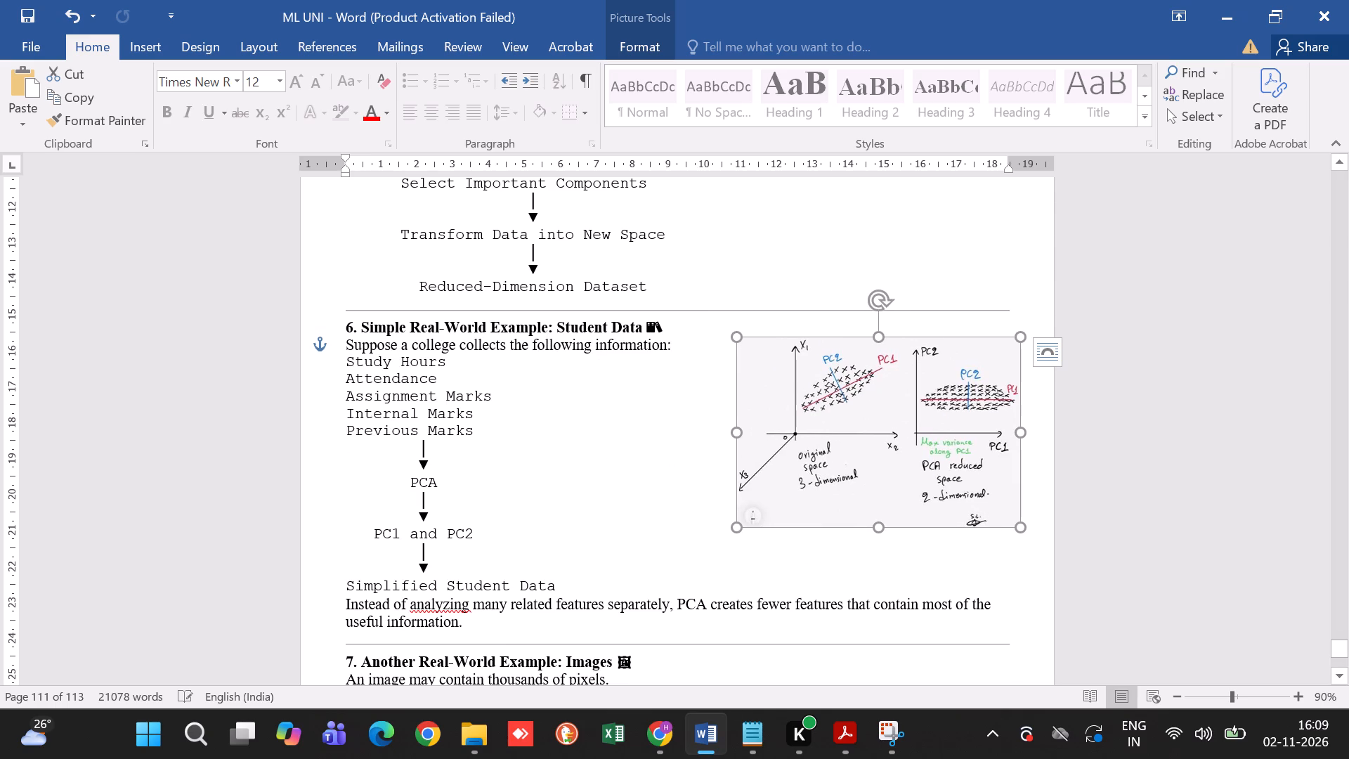
left_click(650, 746)
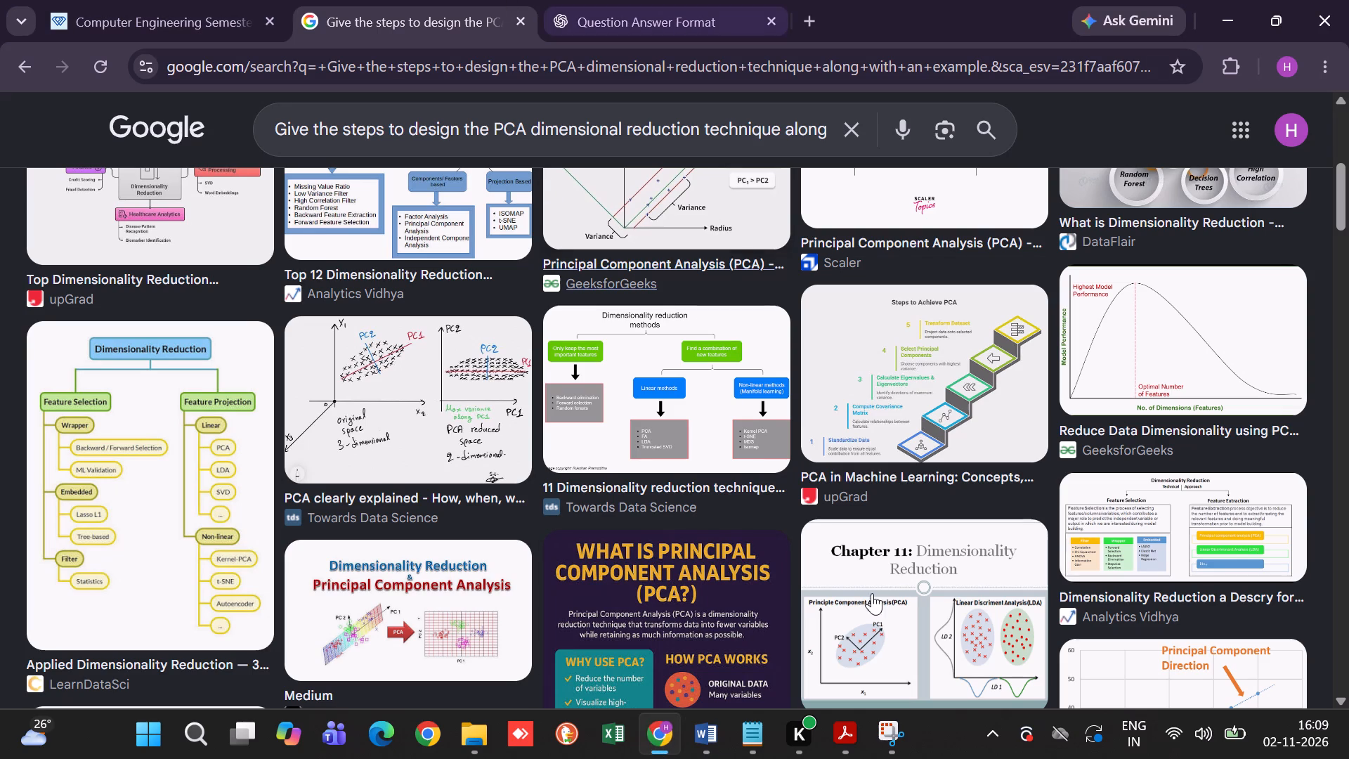
left_click(765, 745)
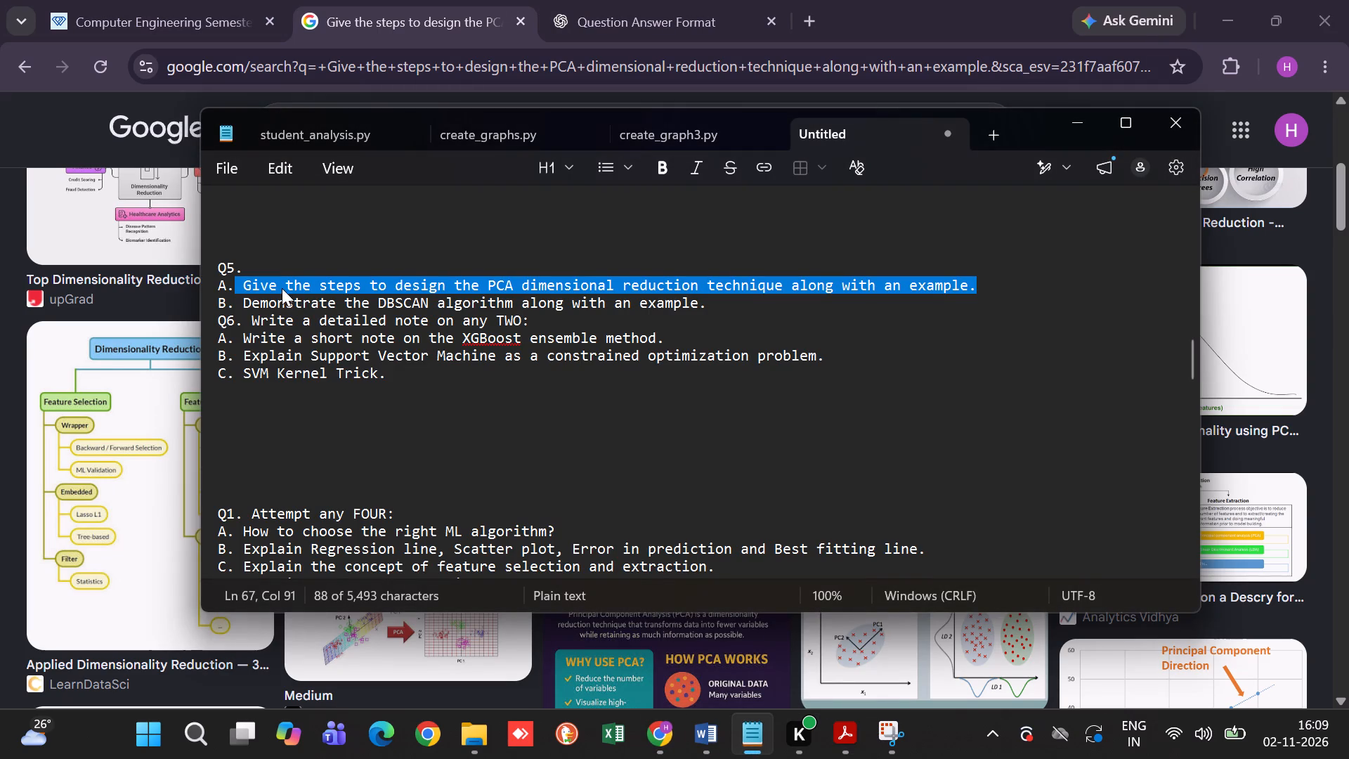
left_click_drag(243, 299, 677, 319)
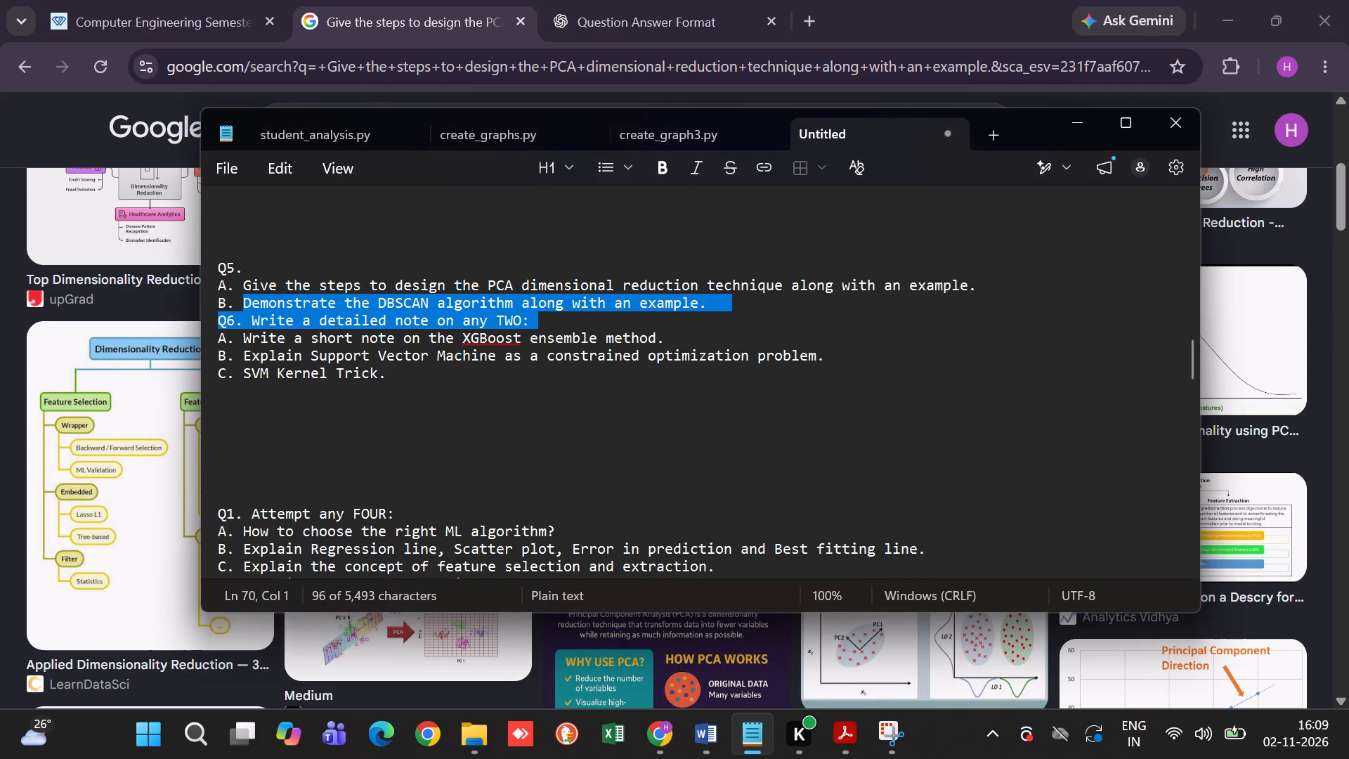
left_click_drag(677, 319, 706, 295)
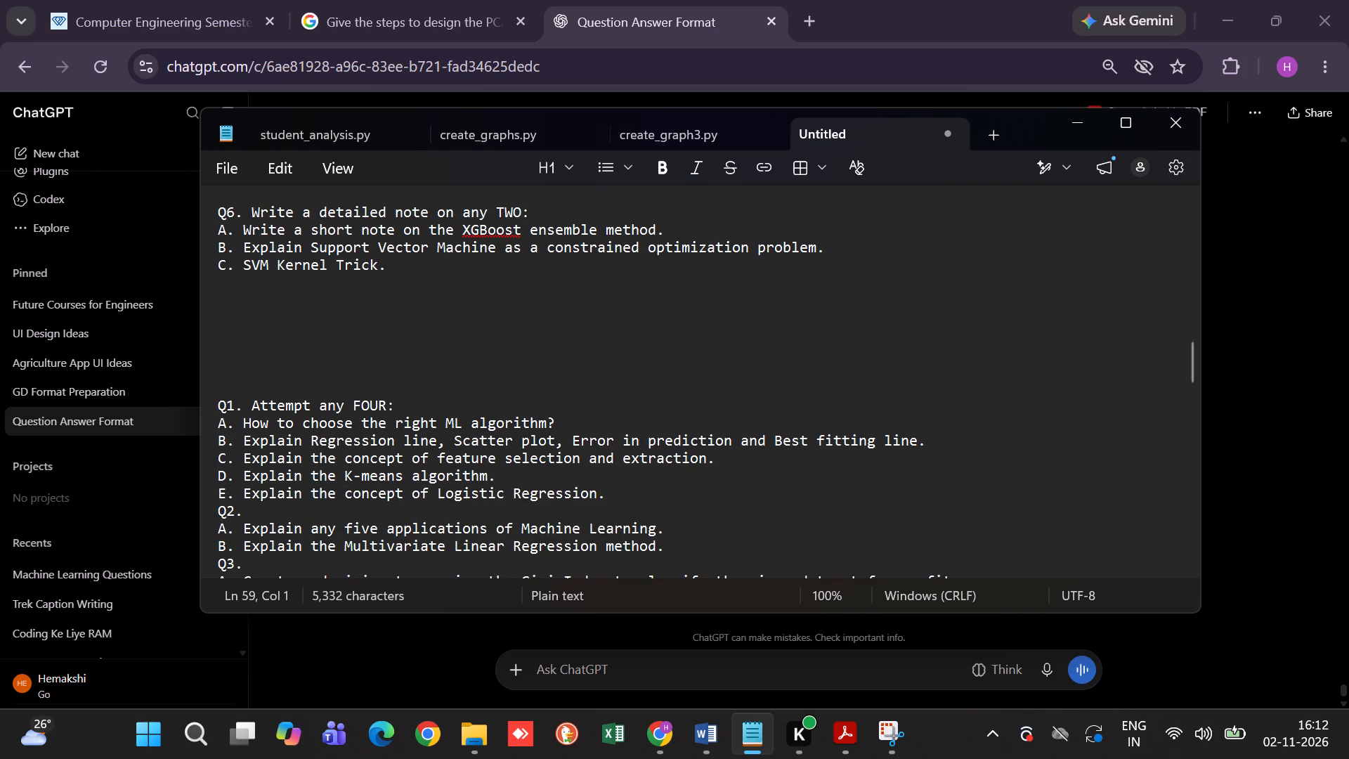
Delete the heading "Q6. Write a detailed note on any TWO:" from the Notepad list.
left_click_drag(539, 215, 190, 212)
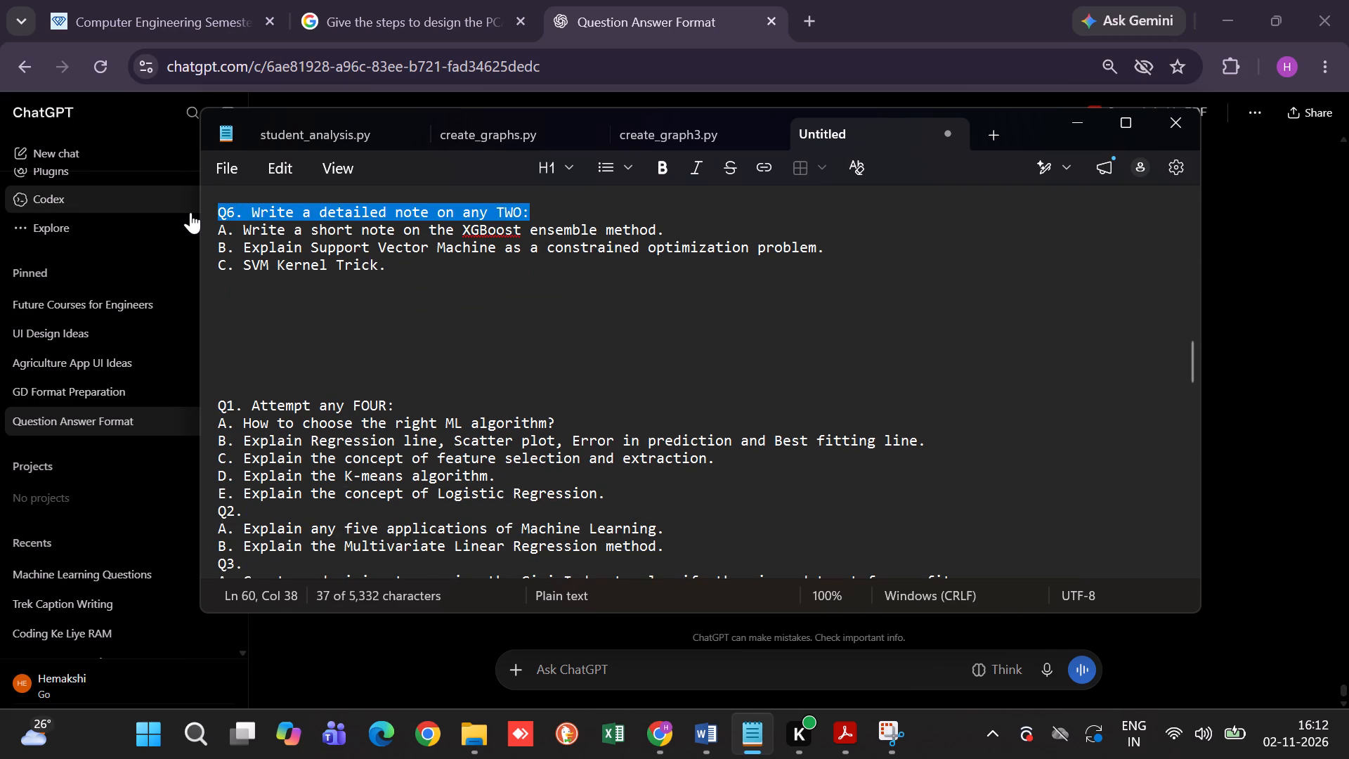
key("BackSpace")
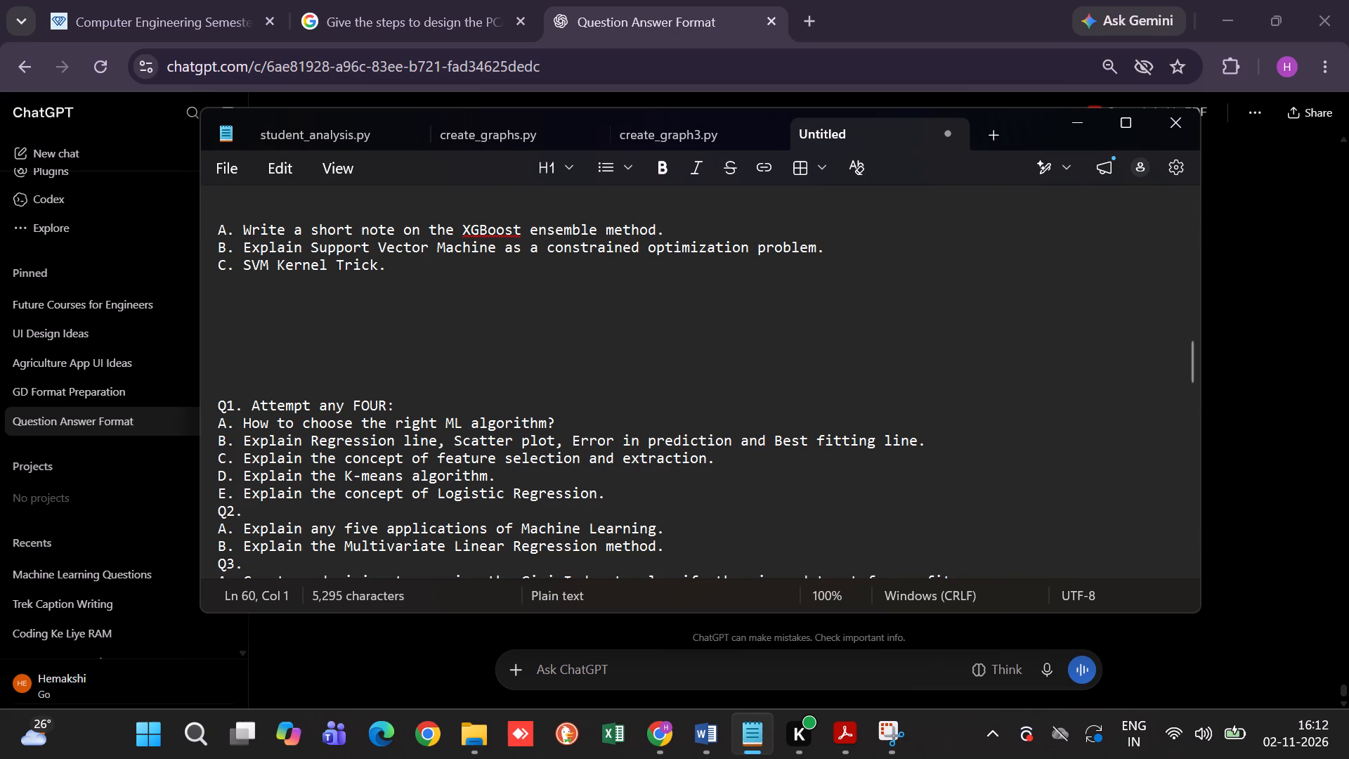
Copy "Write a short note on the XGBoost ensemble method." from Notepad and add it as heading Q.25 at the end of the ML UNI Word document.
left_click_drag(240, 226, 688, 224)
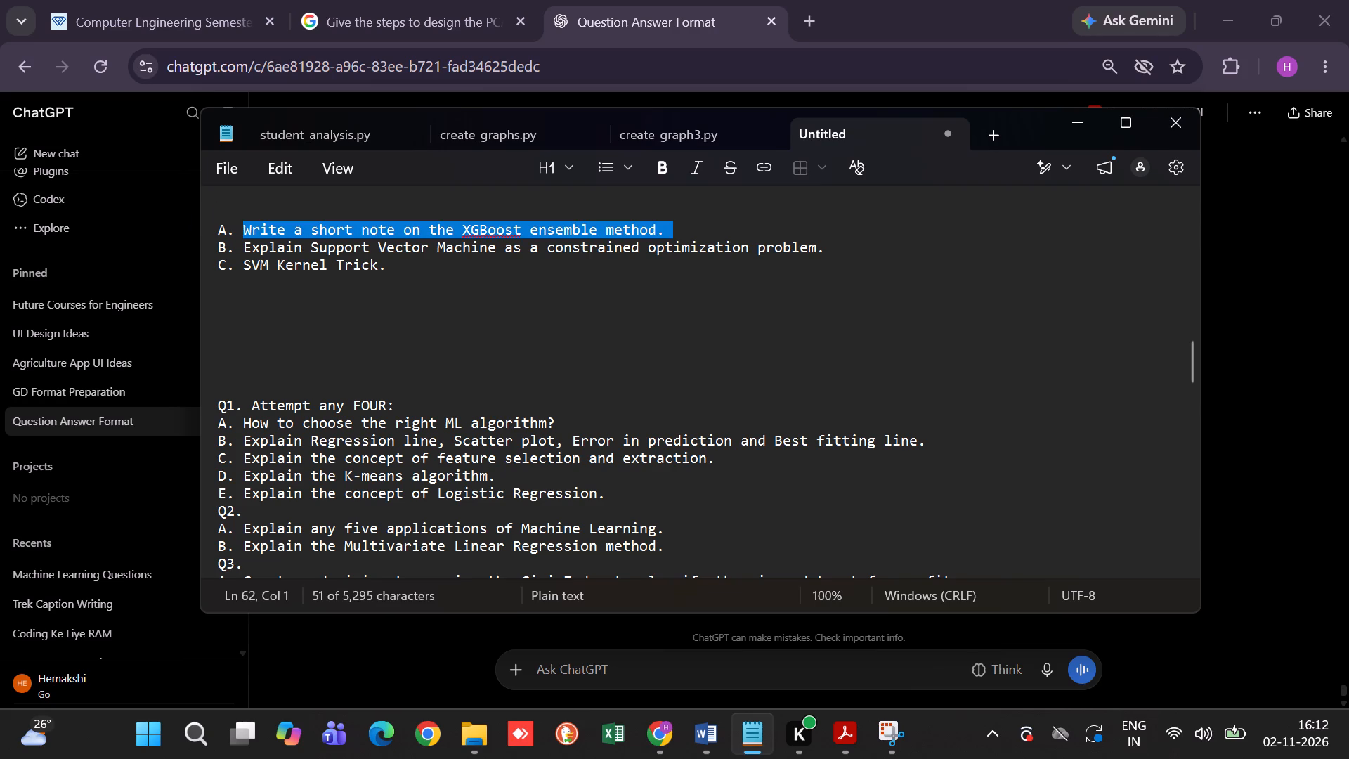
left_click_drag(688, 224, 688, 221)
key("ctrl+c")
left_click(671, 738)
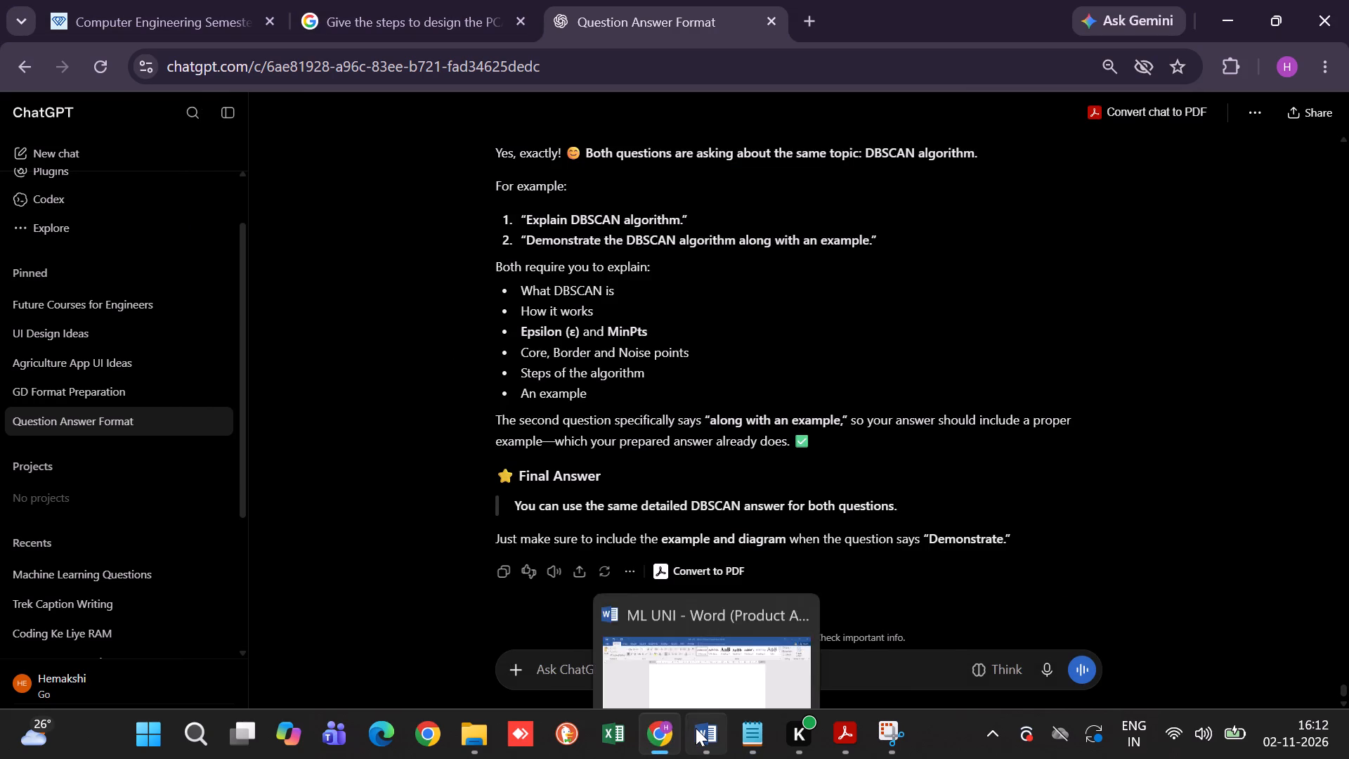
left_click(696, 728)
scroll(623, 468, "up", 4)
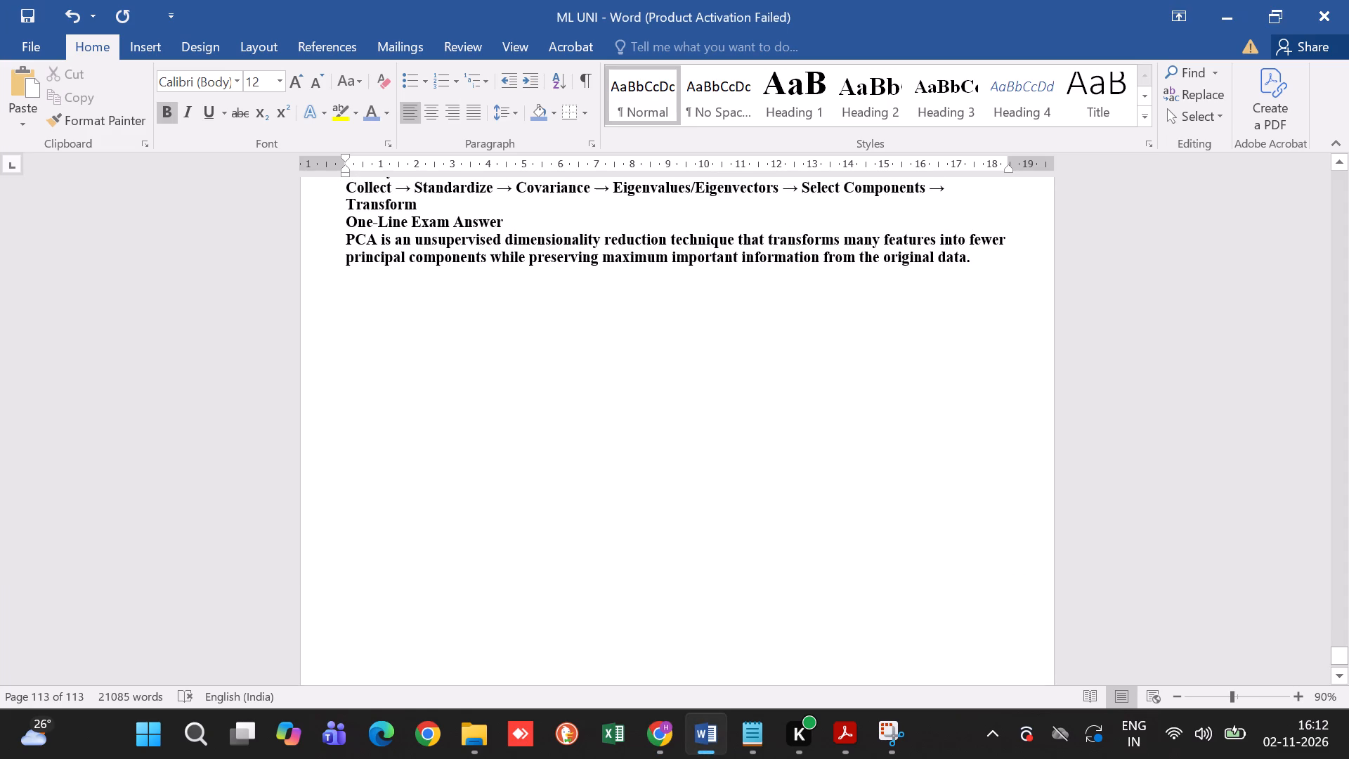
left_click(354, 344)
key("Return")
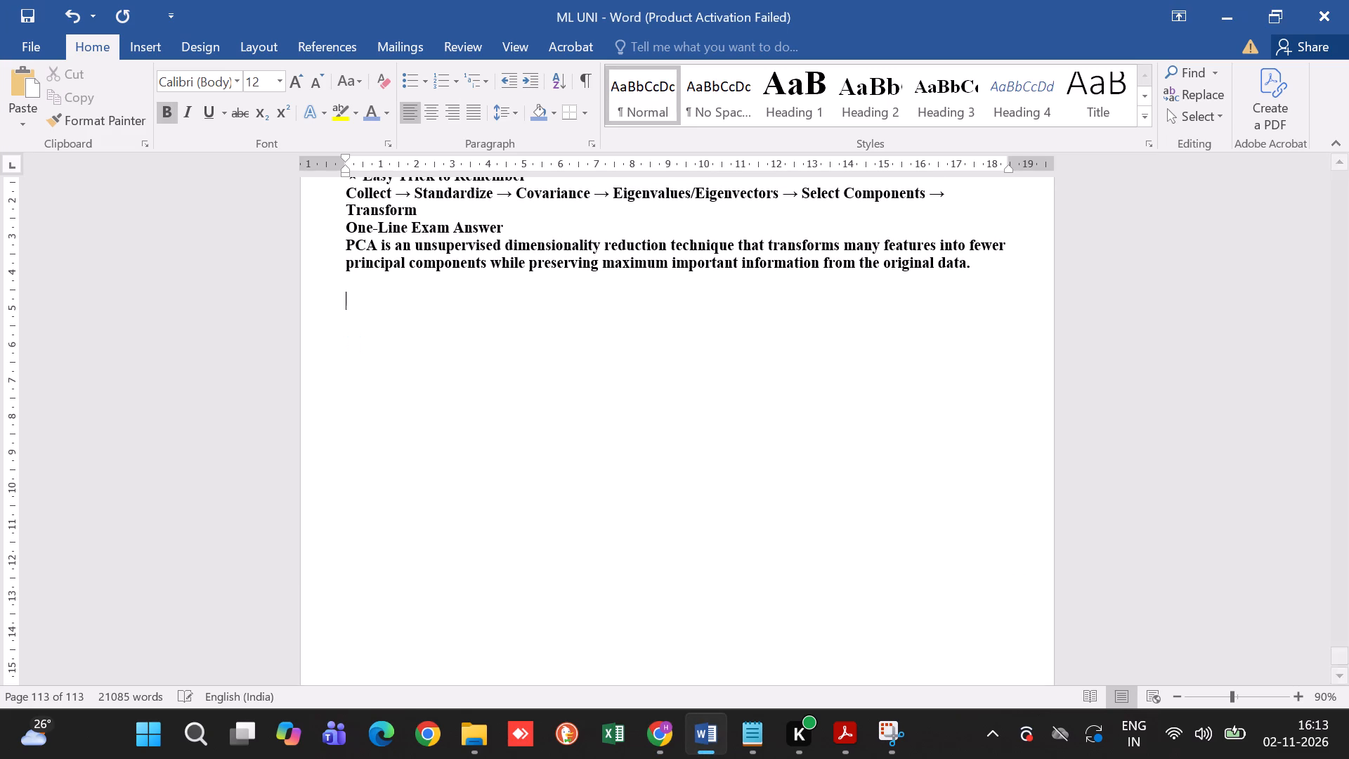
type("Q.25")
key("space")
key("ctrl+v")
key("Return")
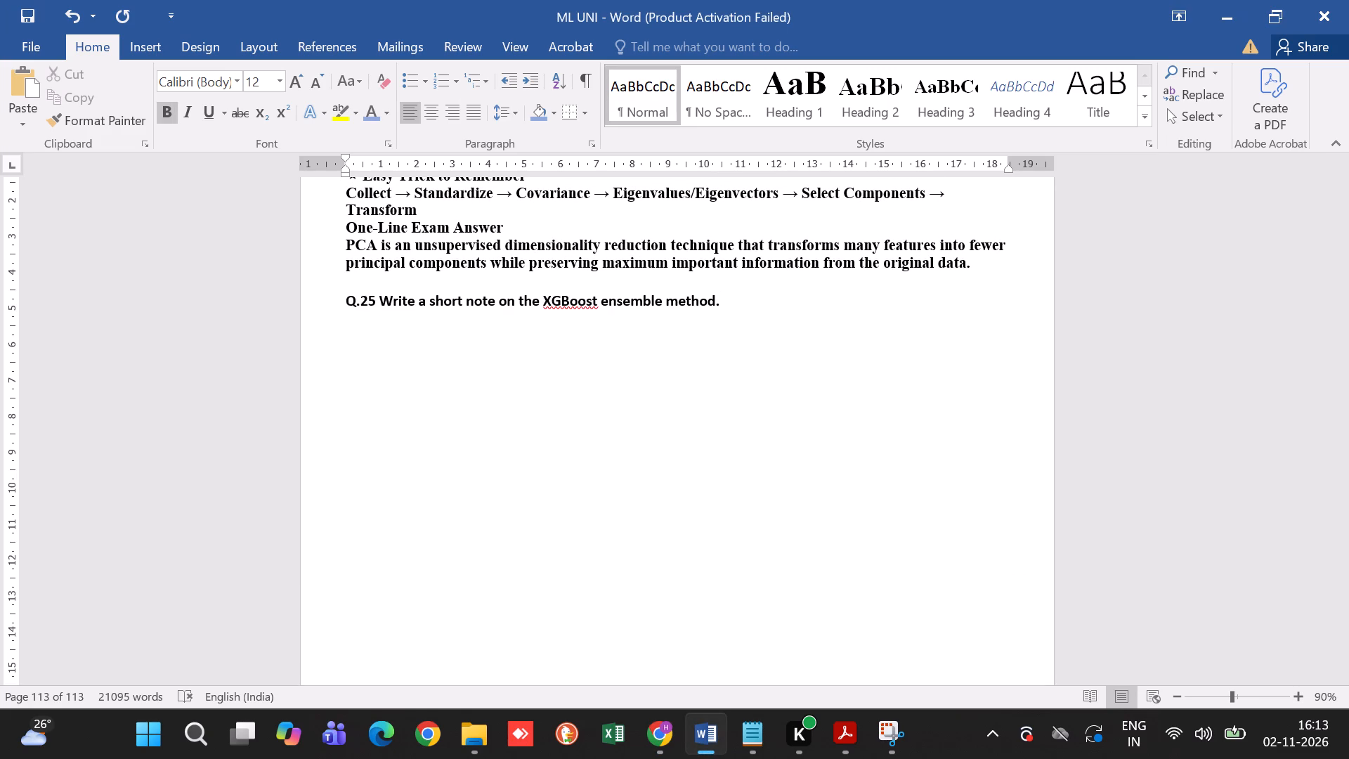
Switch to the ChatGPT chat and submit the copied XGBoost ensemble method question.
left_click(661, 742)
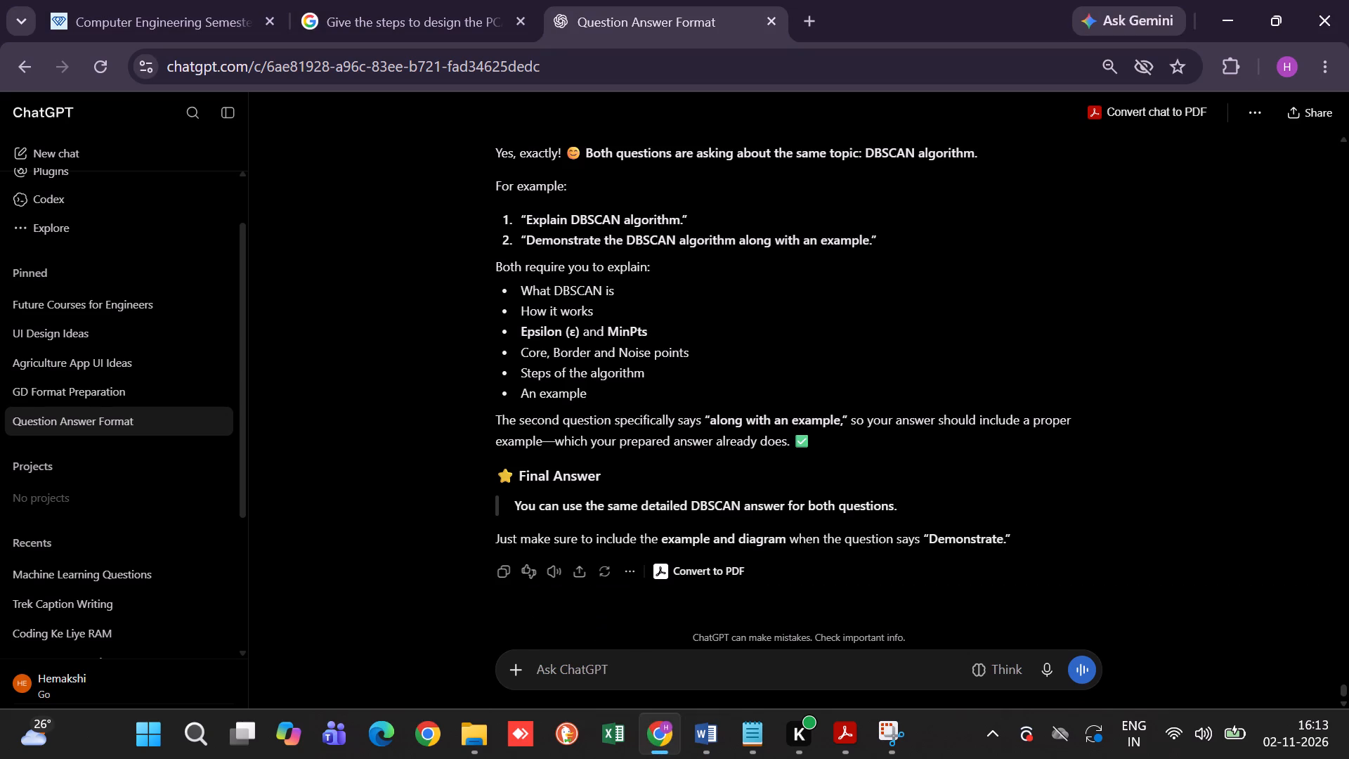
left_click(597, 680)
key("ctrl+v")
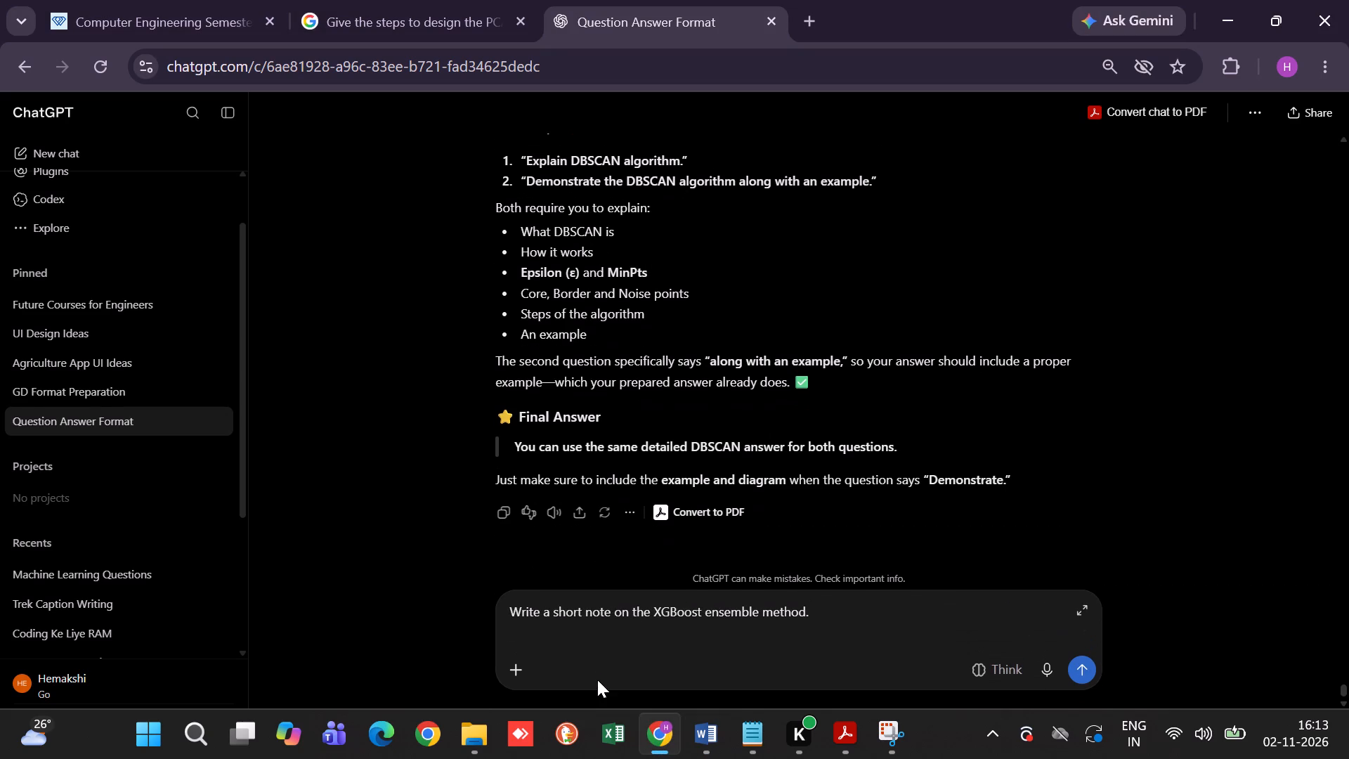
key("Return")
In the Google image search tab, replace the PCA query with the copied XGBoost ensemble method question and run the search.
left_click(387, 8)
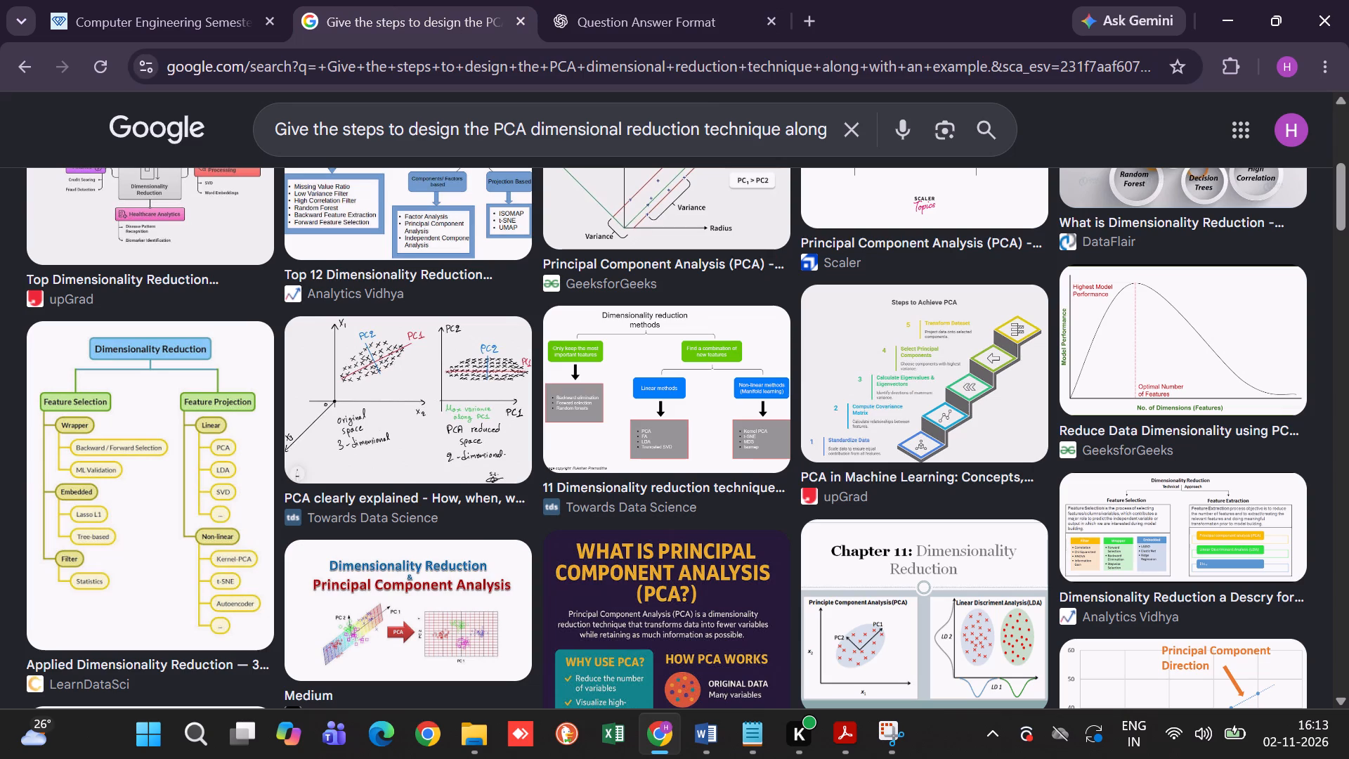
left_click(852, 140)
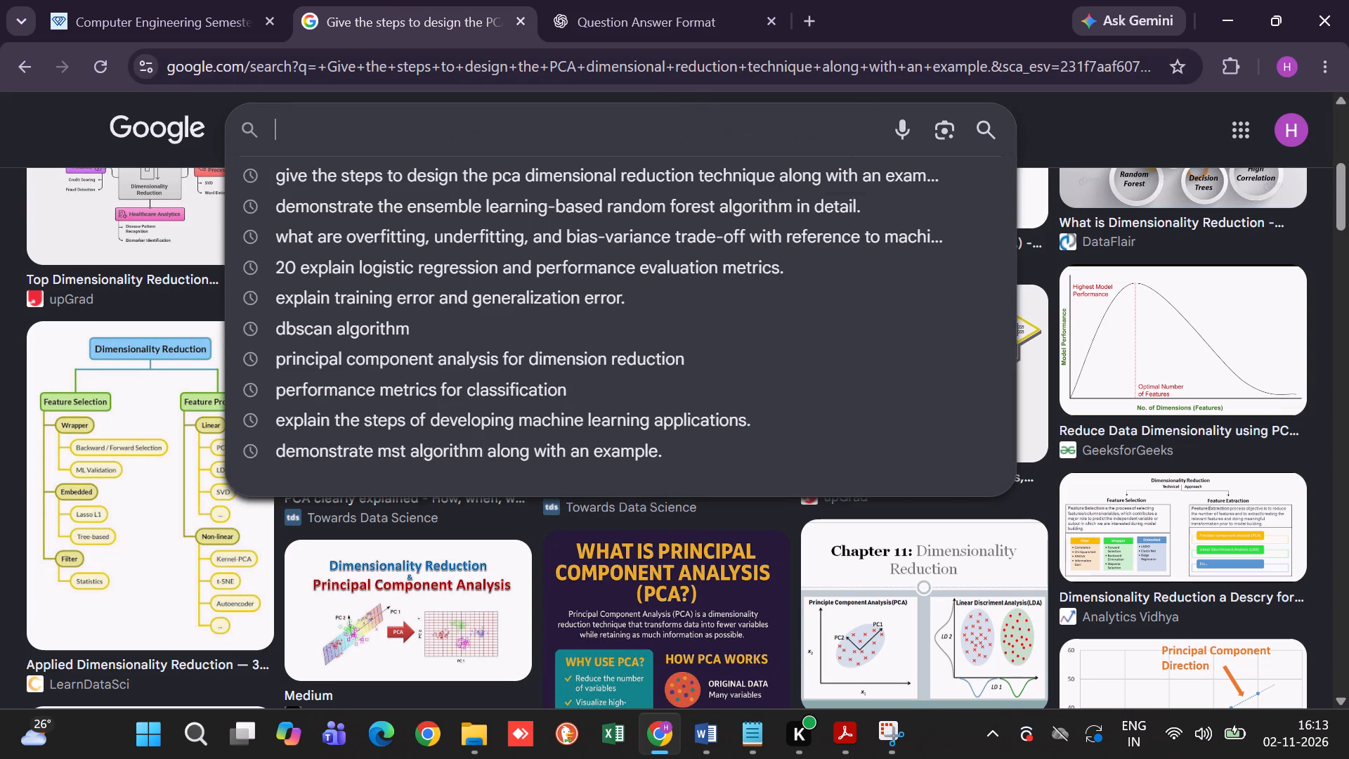
key("ctrl+v")
key("Return")
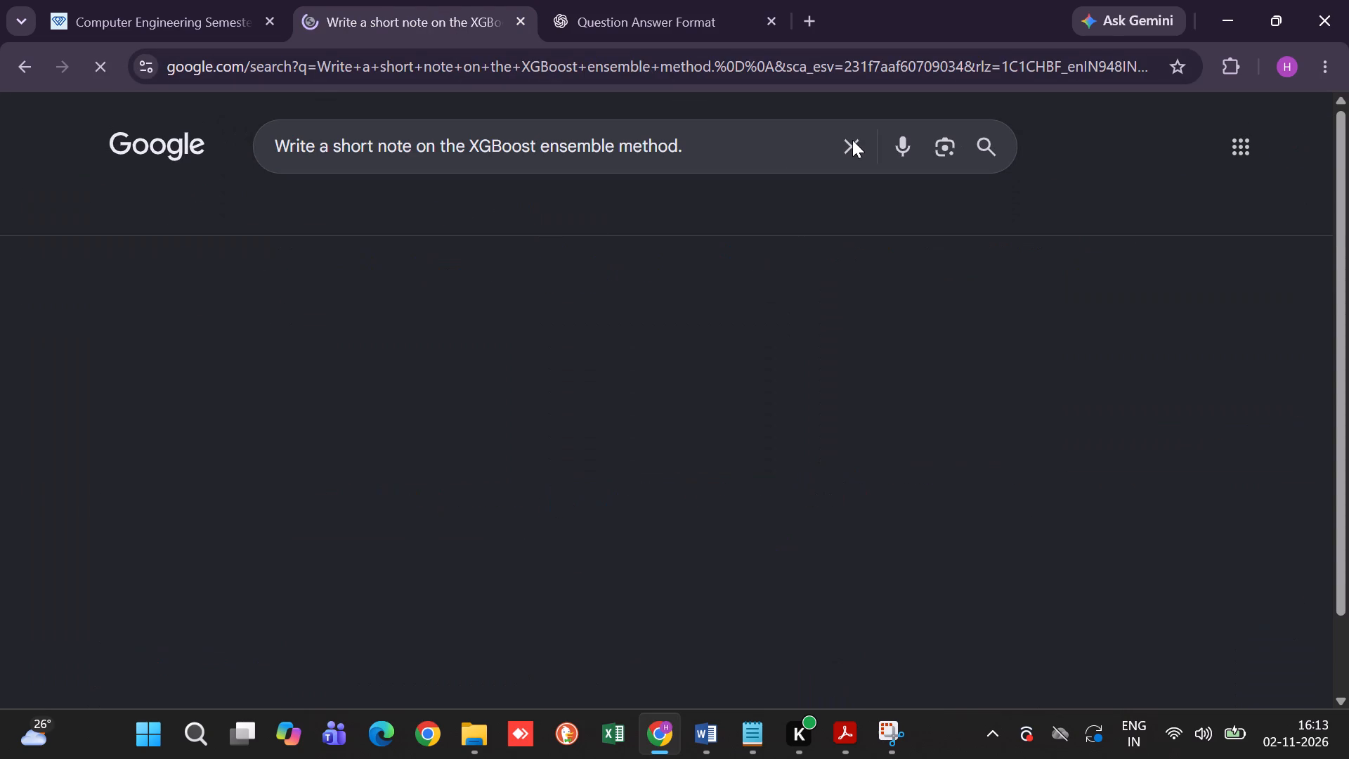
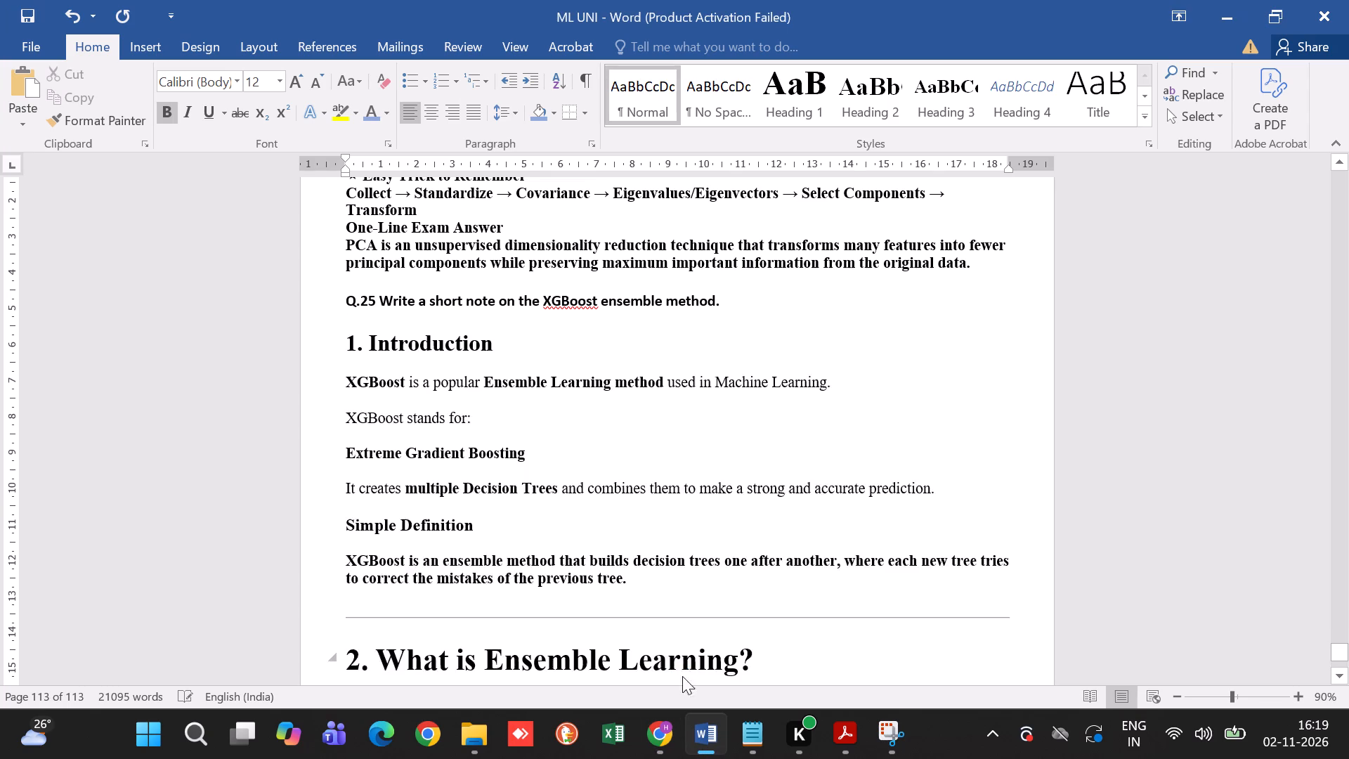
Apply all borders to the "XGBoost vs Random Forest" comparison table.
scroll(782, 354, "up", 1)
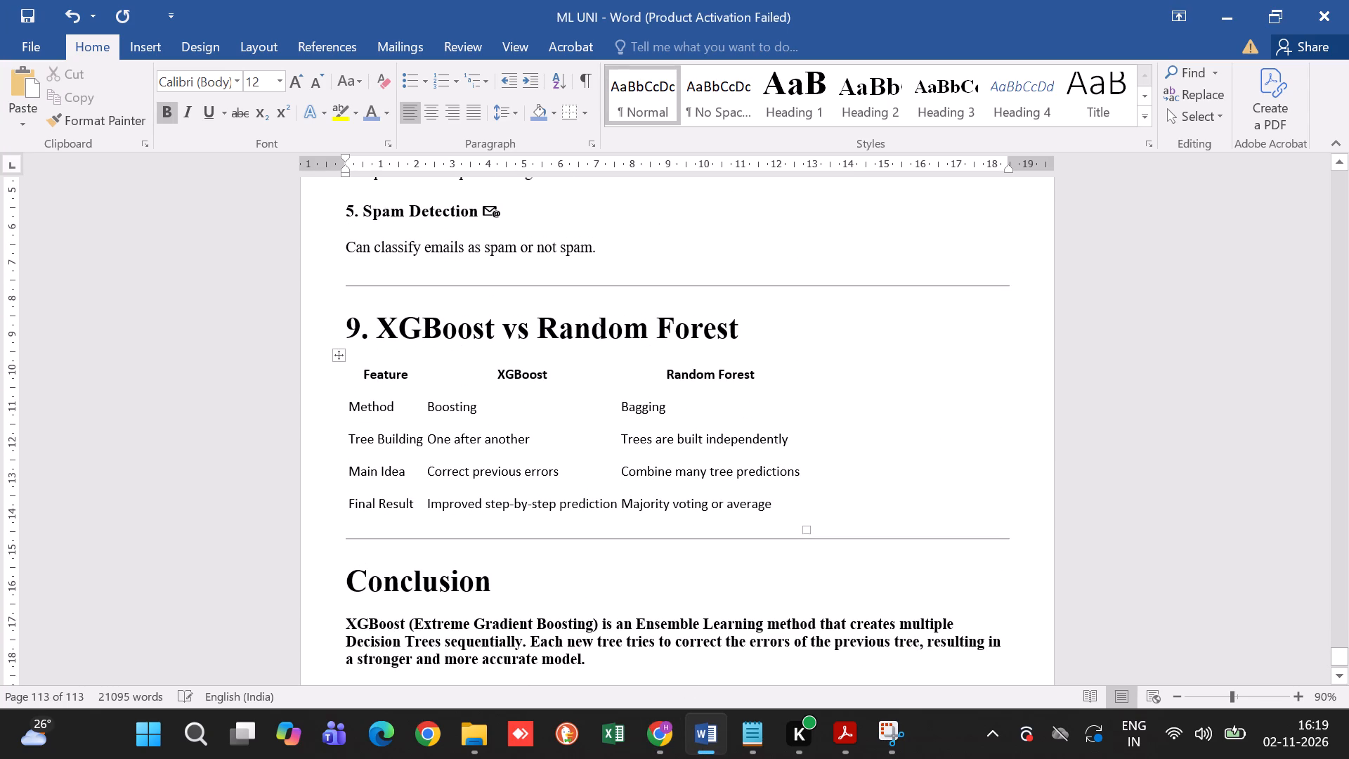
left_click(339, 361)
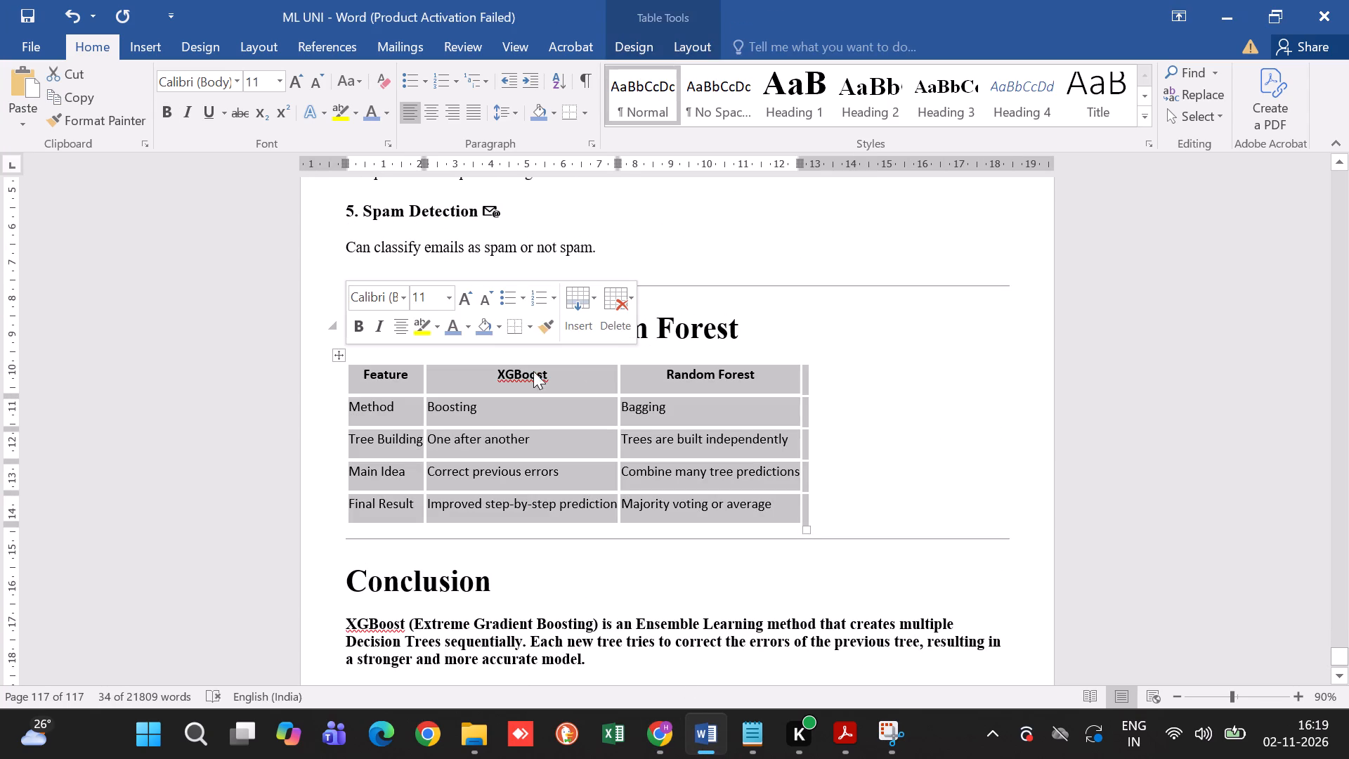
left_click(531, 328)
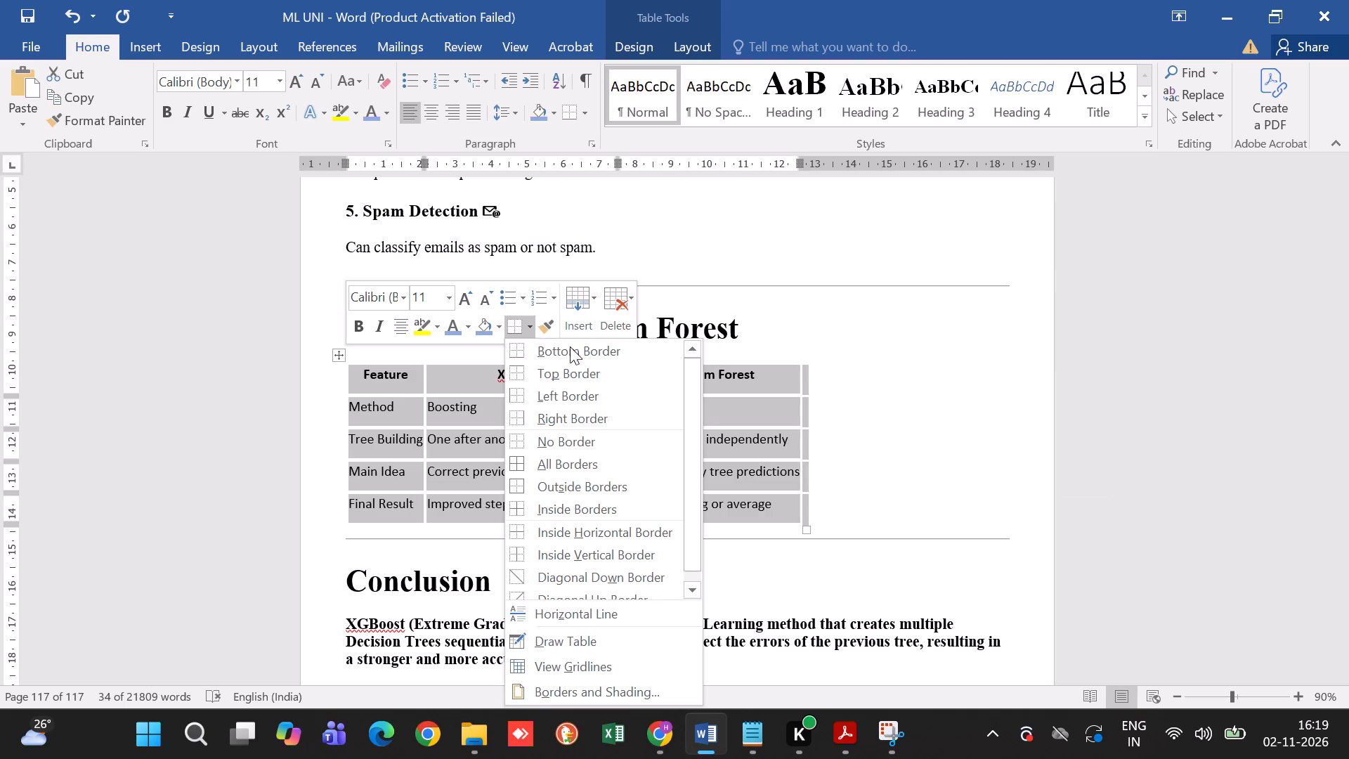
left_click(562, 458)
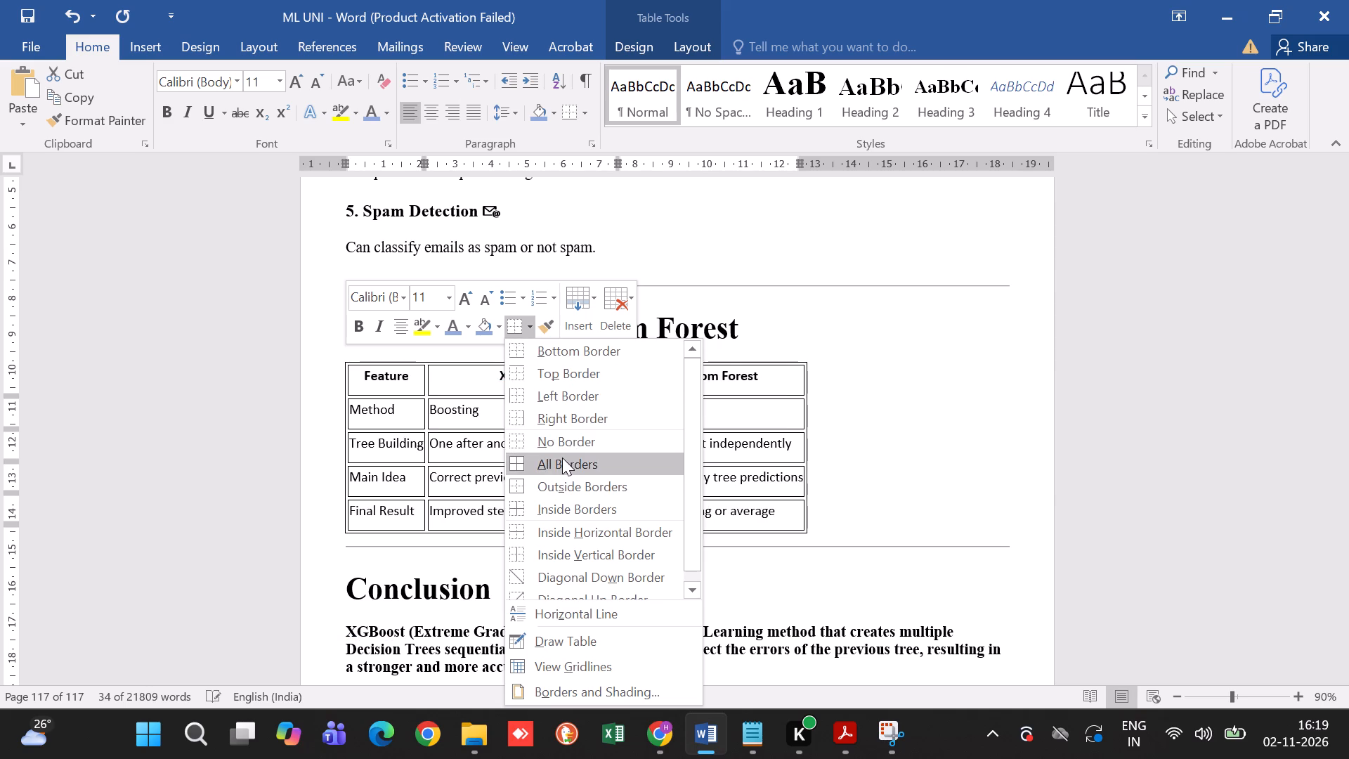
Set the font size of the whole Q.25 answer, from "1. Introduction" to the end of the document, to 12.
scroll(562, 458, "up", 17)
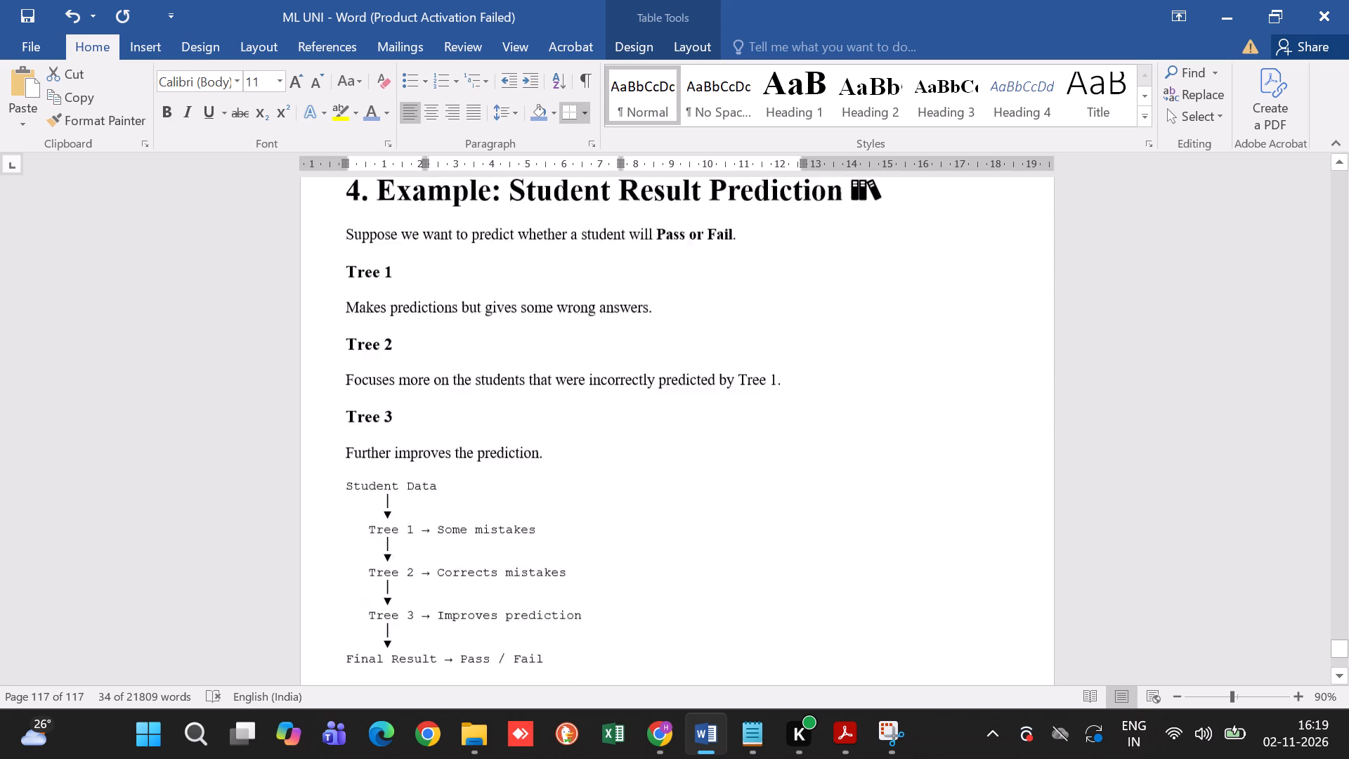
scroll(562, 458, "up", 4)
scroll(562, 458, "right", 1)
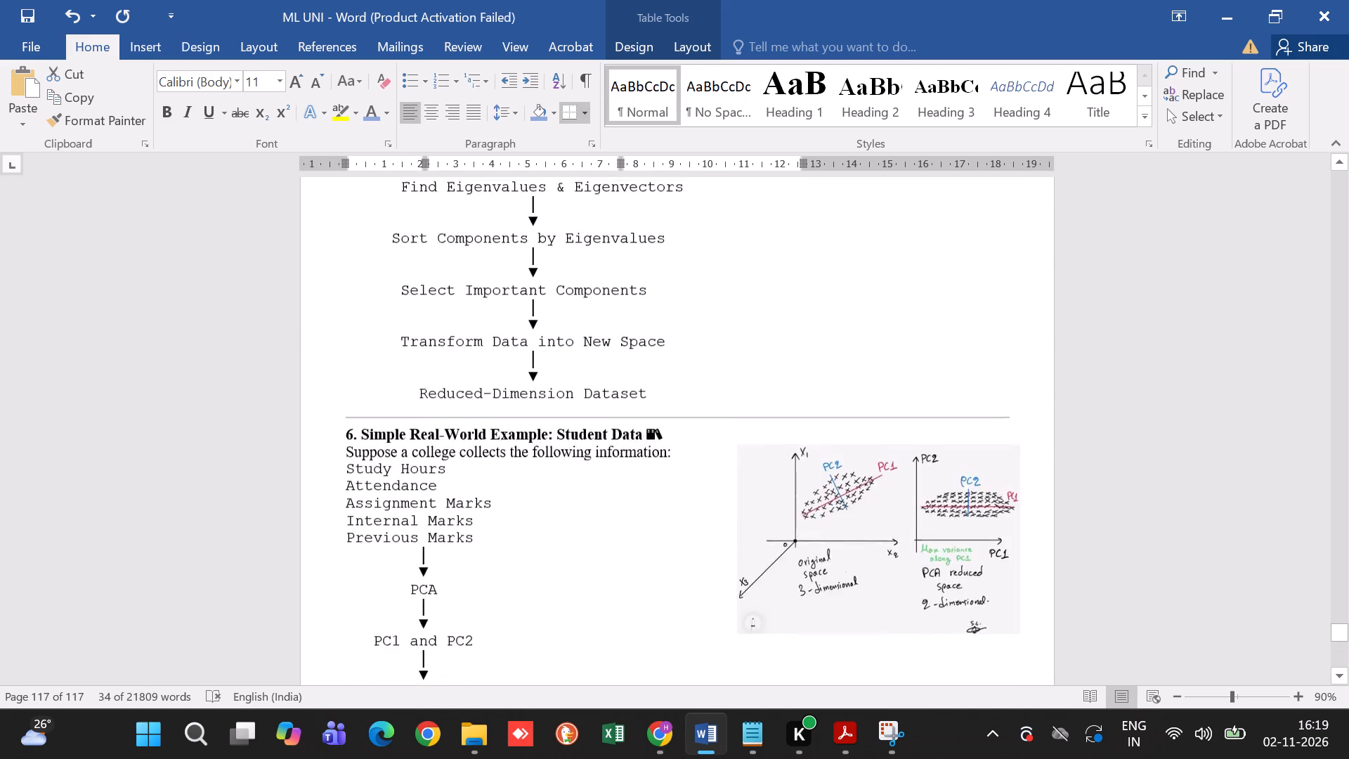
scroll(562, 458, "right", 1)
scroll(562, 458, "down", 1)
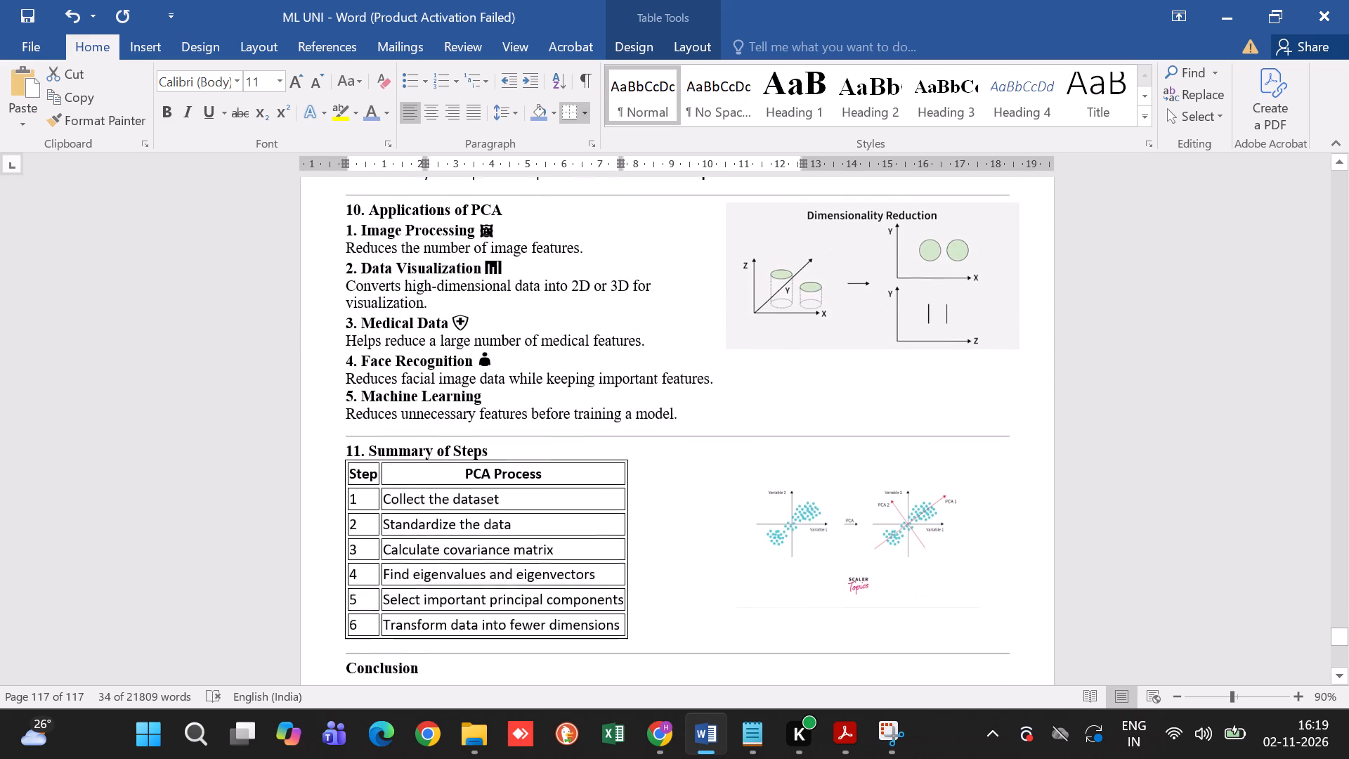
scroll(562, 458, "down", 4)
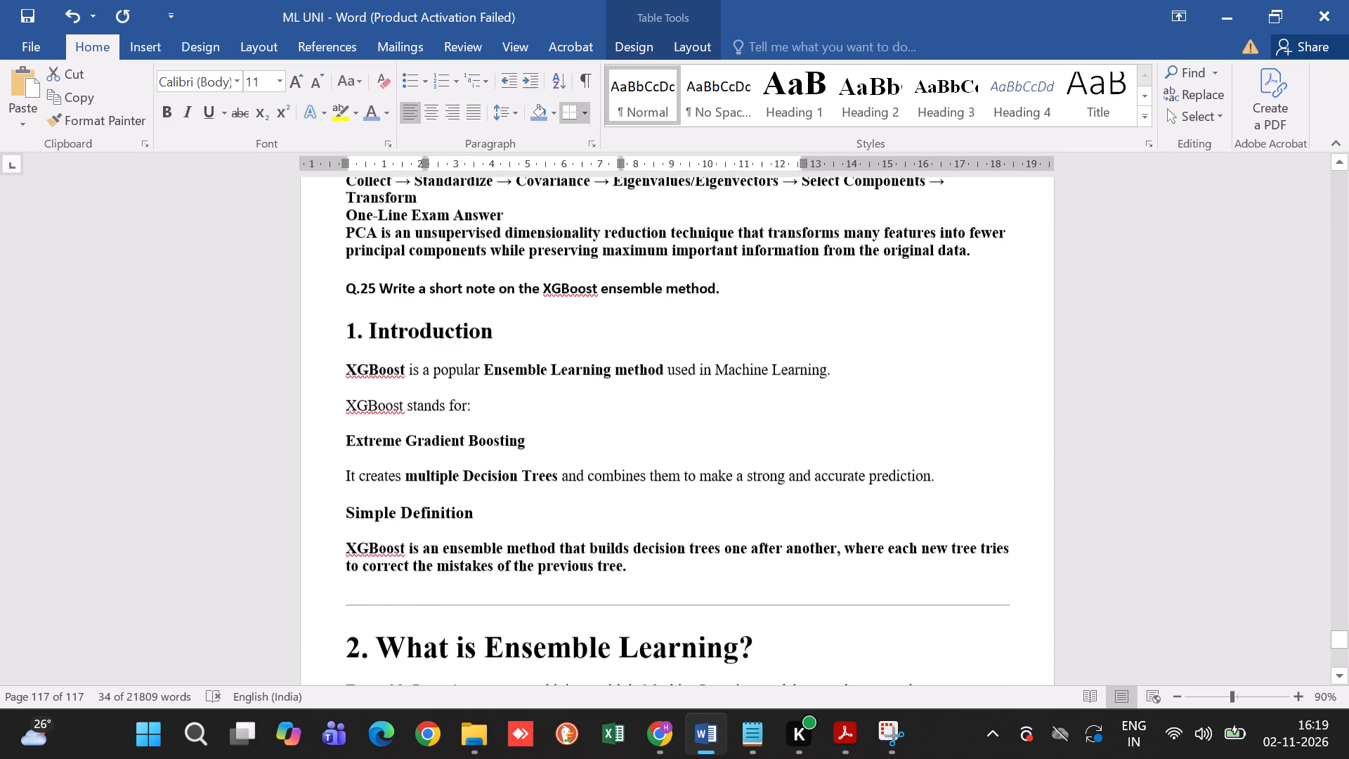
scroll(562, 458, "down", 1)
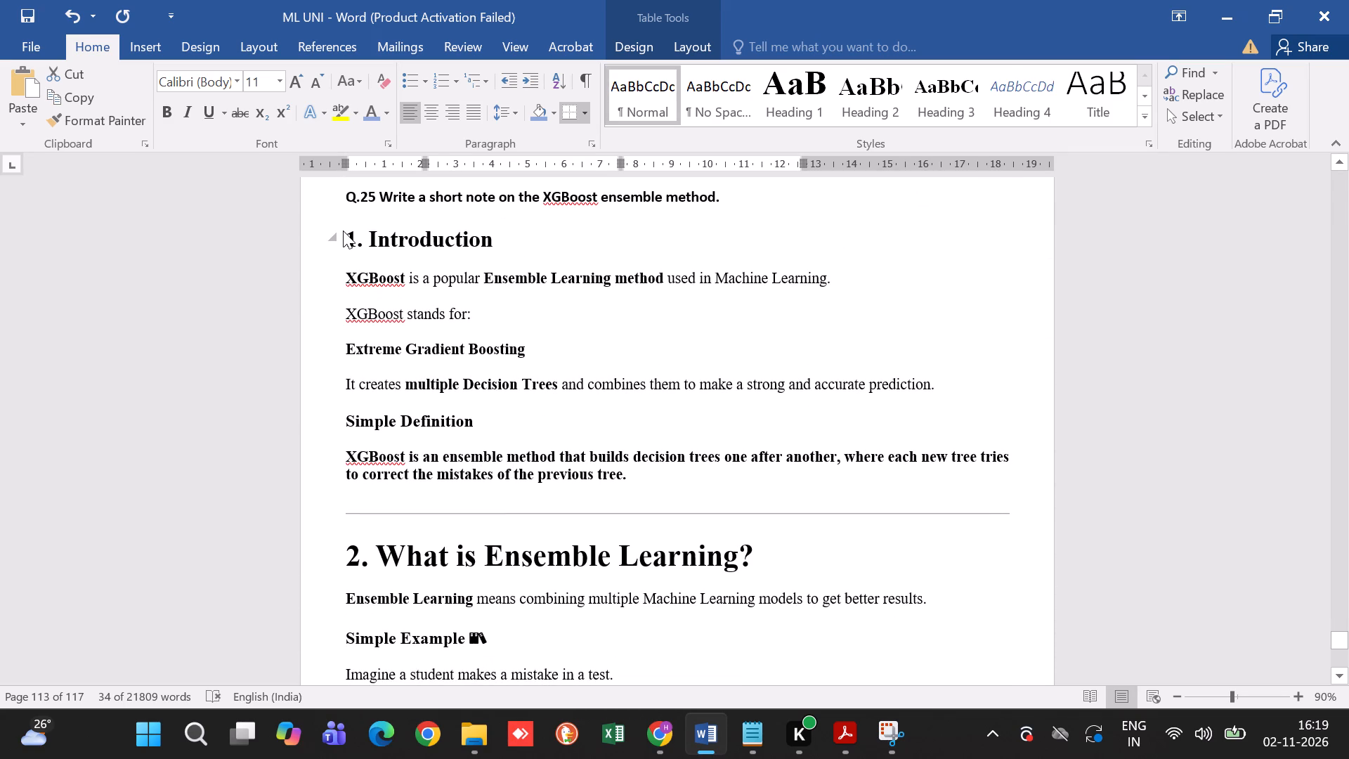
left_click_drag(343, 231, 346, 223)
left_click_drag(346, 223, 537, 744)
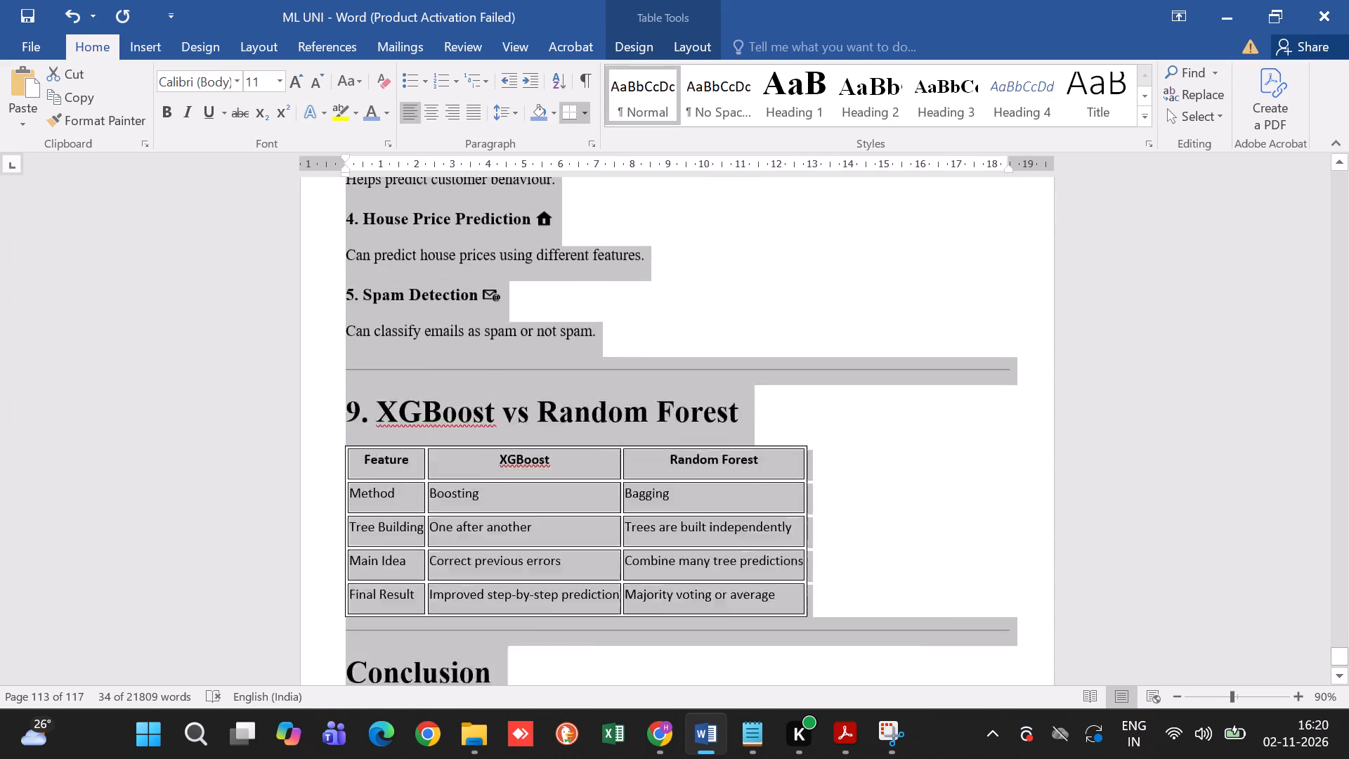
left_click_drag(537, 744, 592, 602)
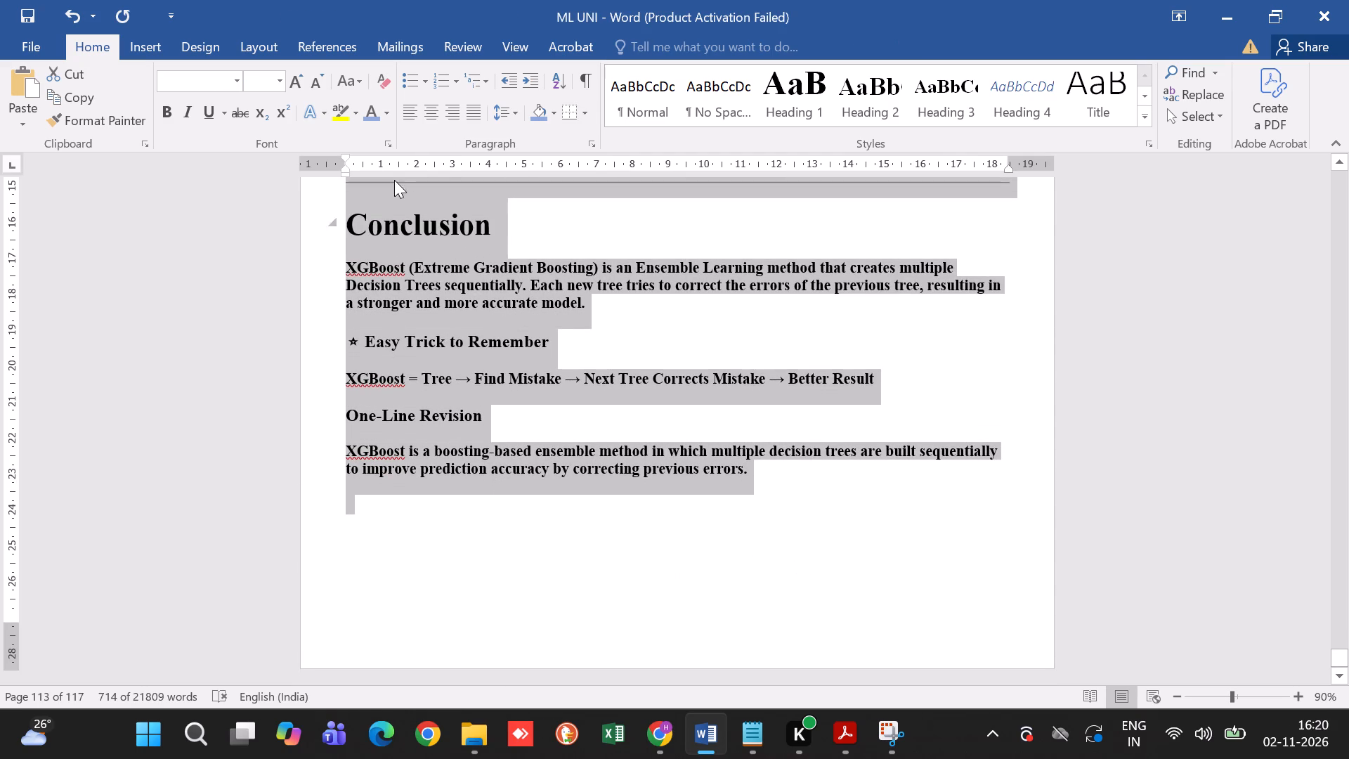
left_click(261, 78)
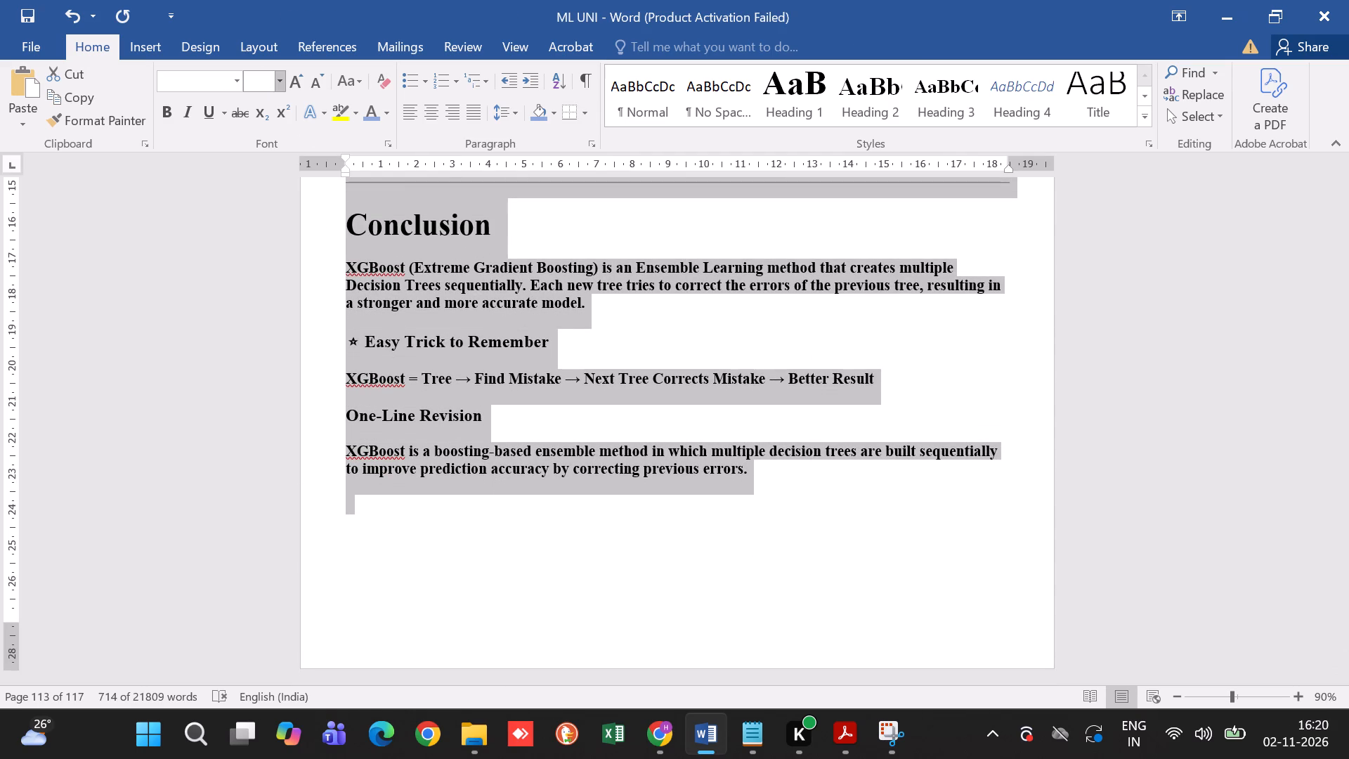
type("12")
key("Return")
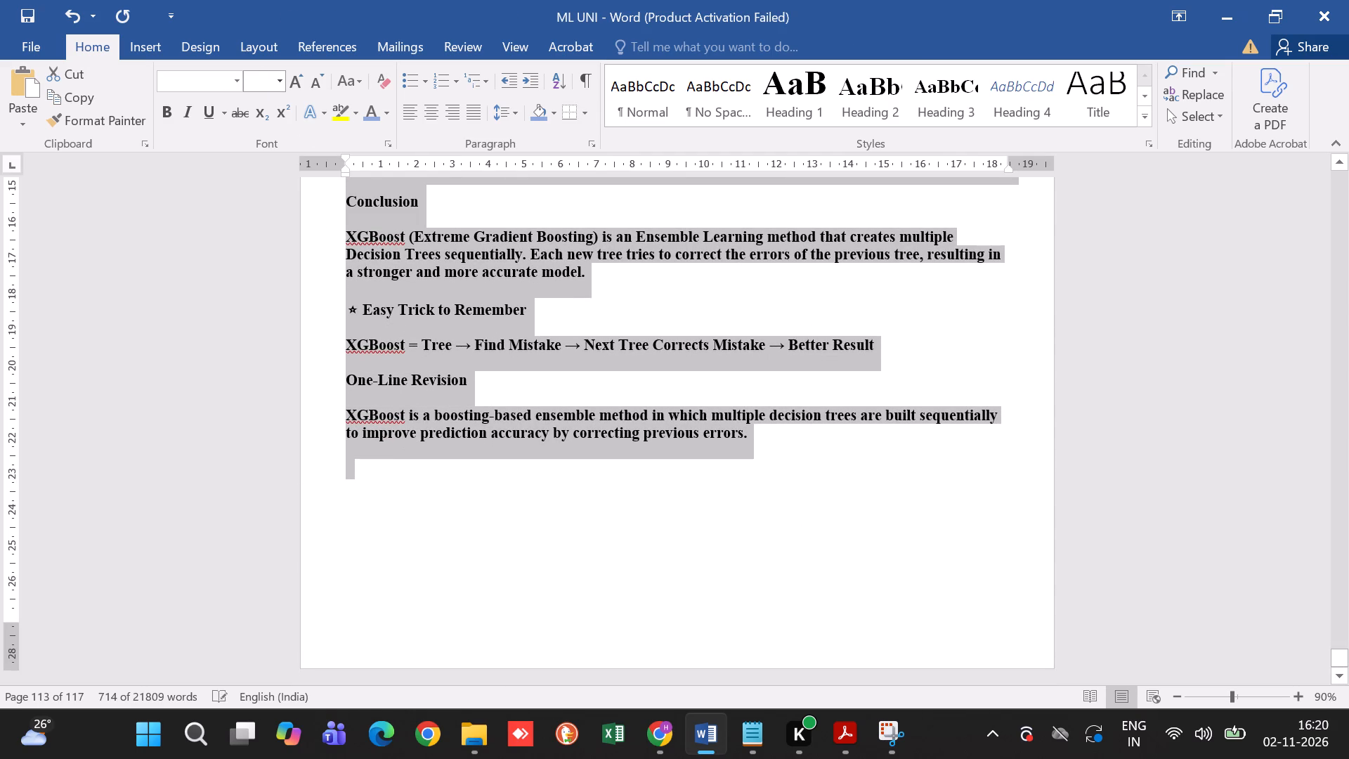
Remove the space after paragraphs throughout the selected Q.25 answer.
left_click(518, 112)
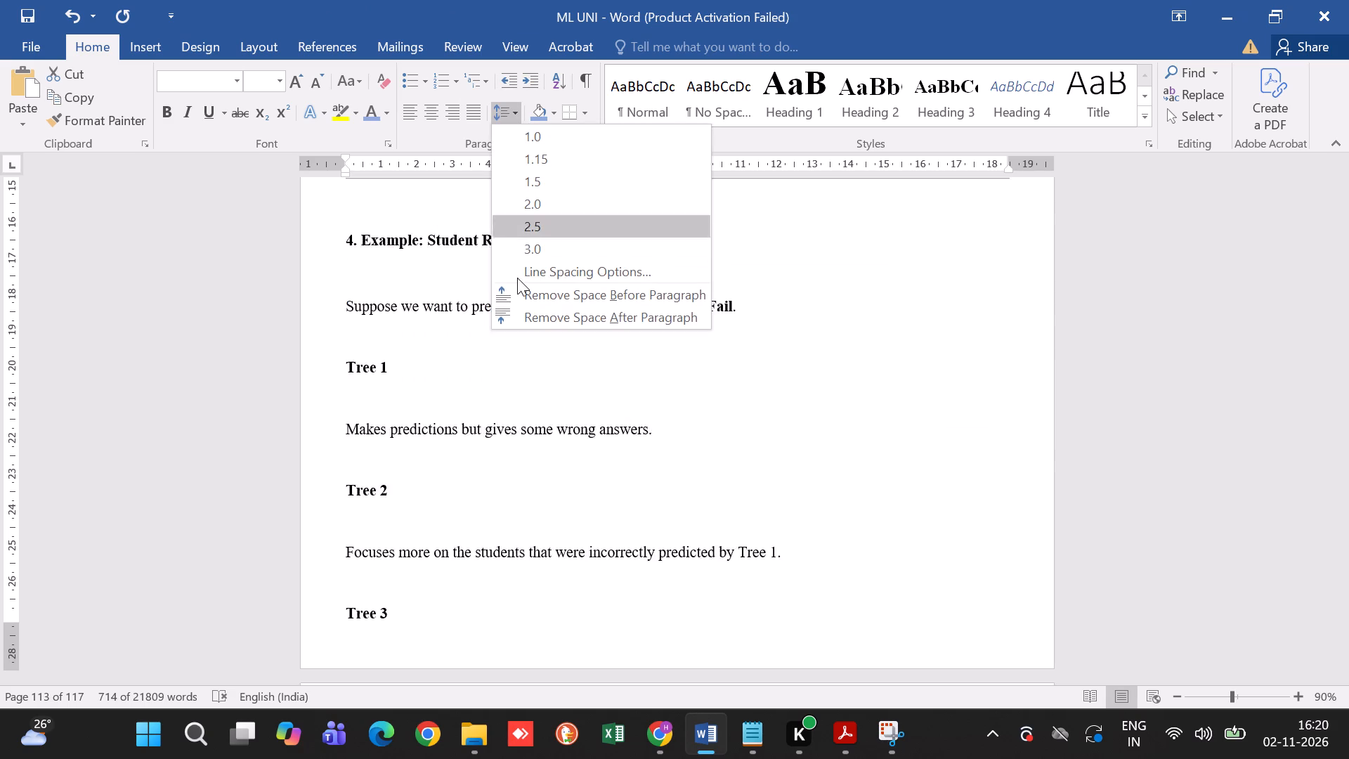
left_click(521, 311)
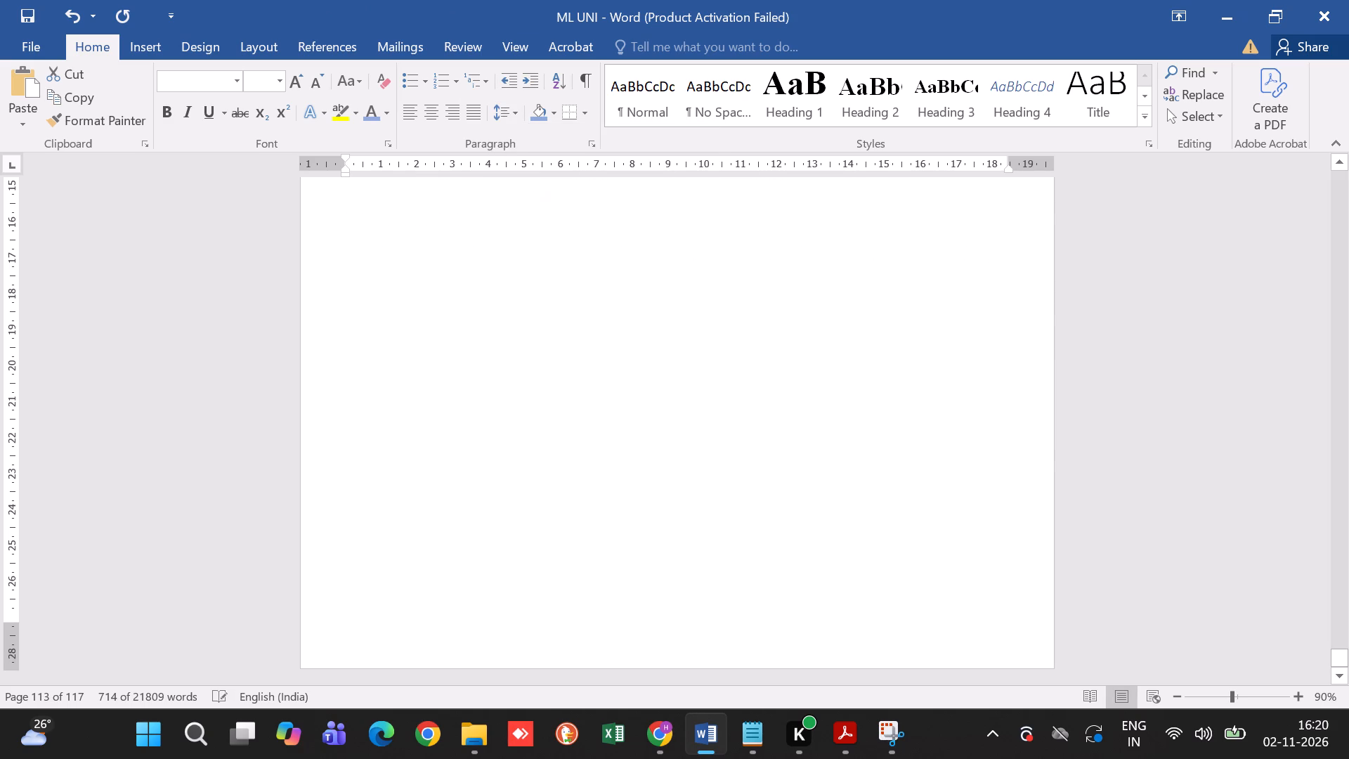
Review the formatting and paragraph spacing of the Q.25 XGBoost answer from its heading down to the conclusion.
scroll(521, 311, "up", 8)
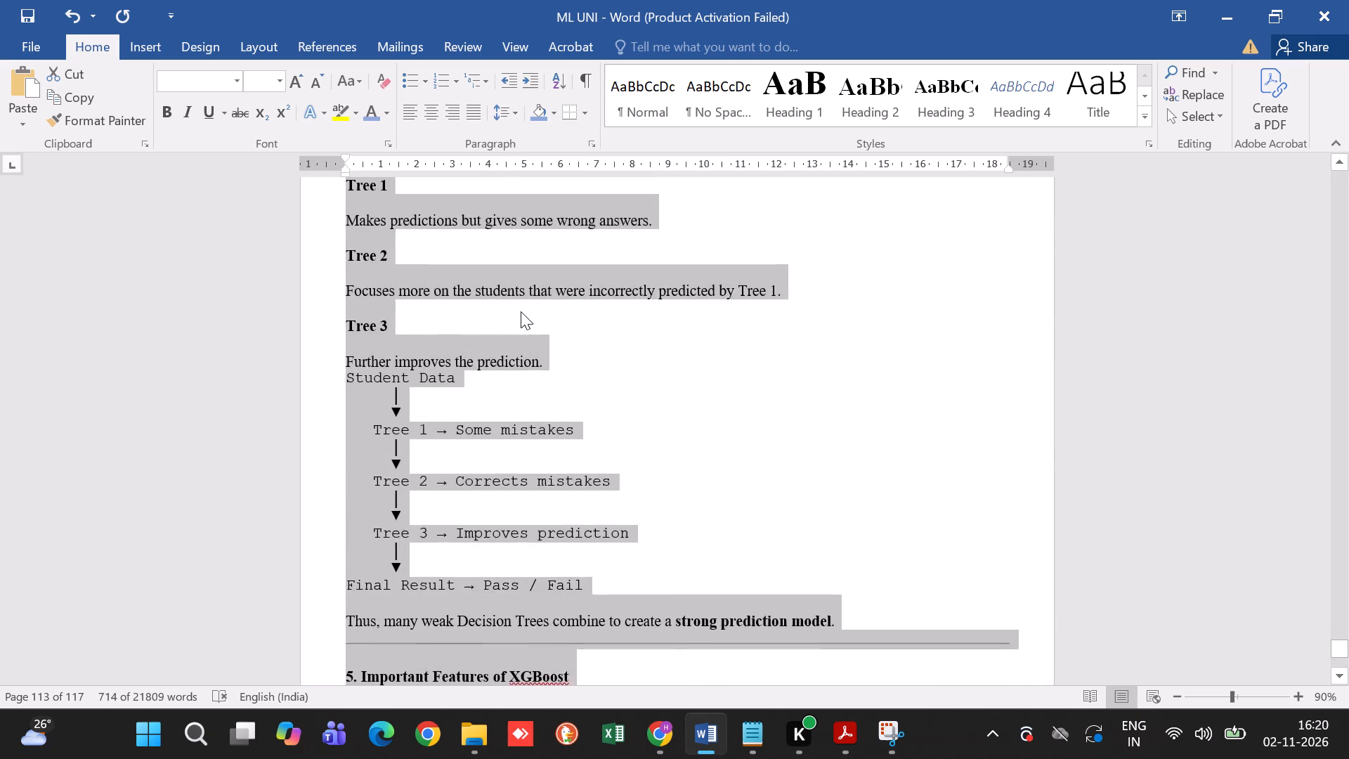
scroll(521, 311, "up", 4)
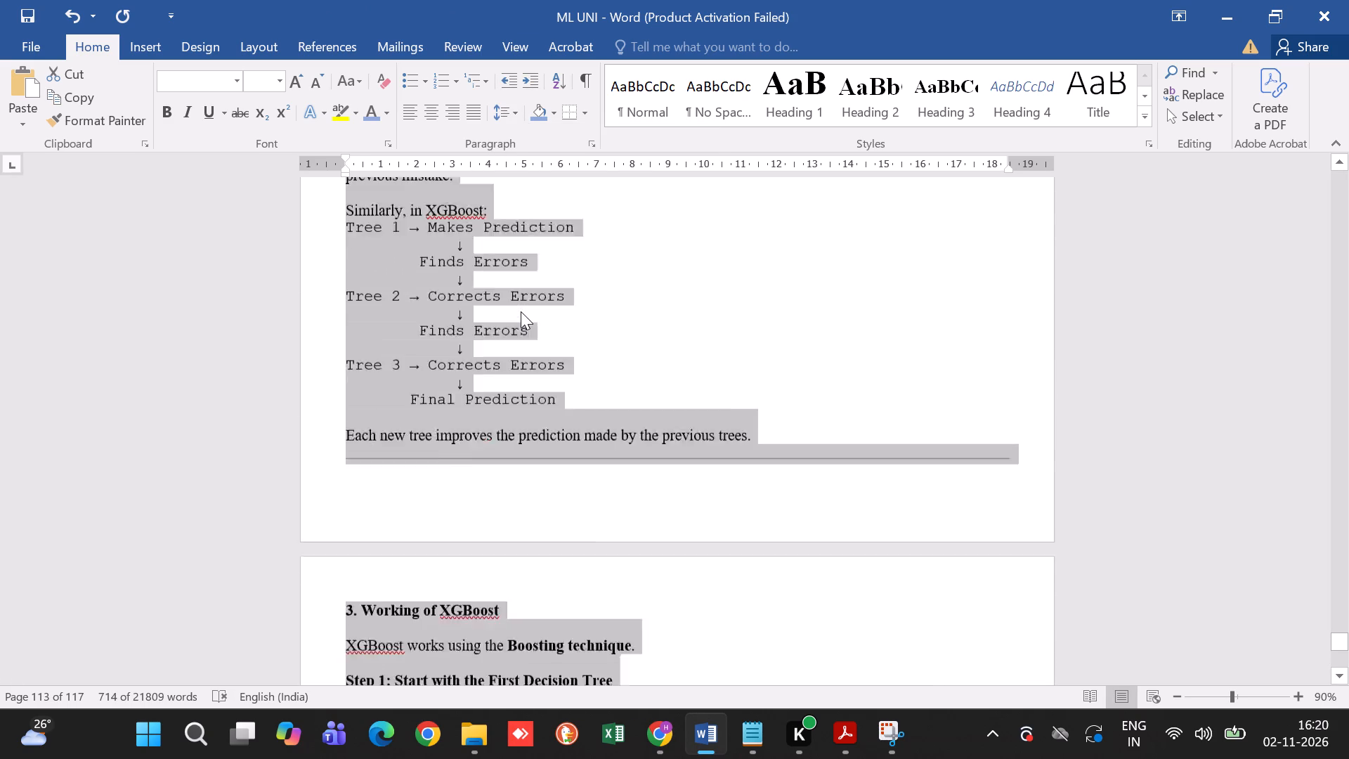
scroll(521, 311, "up", 2)
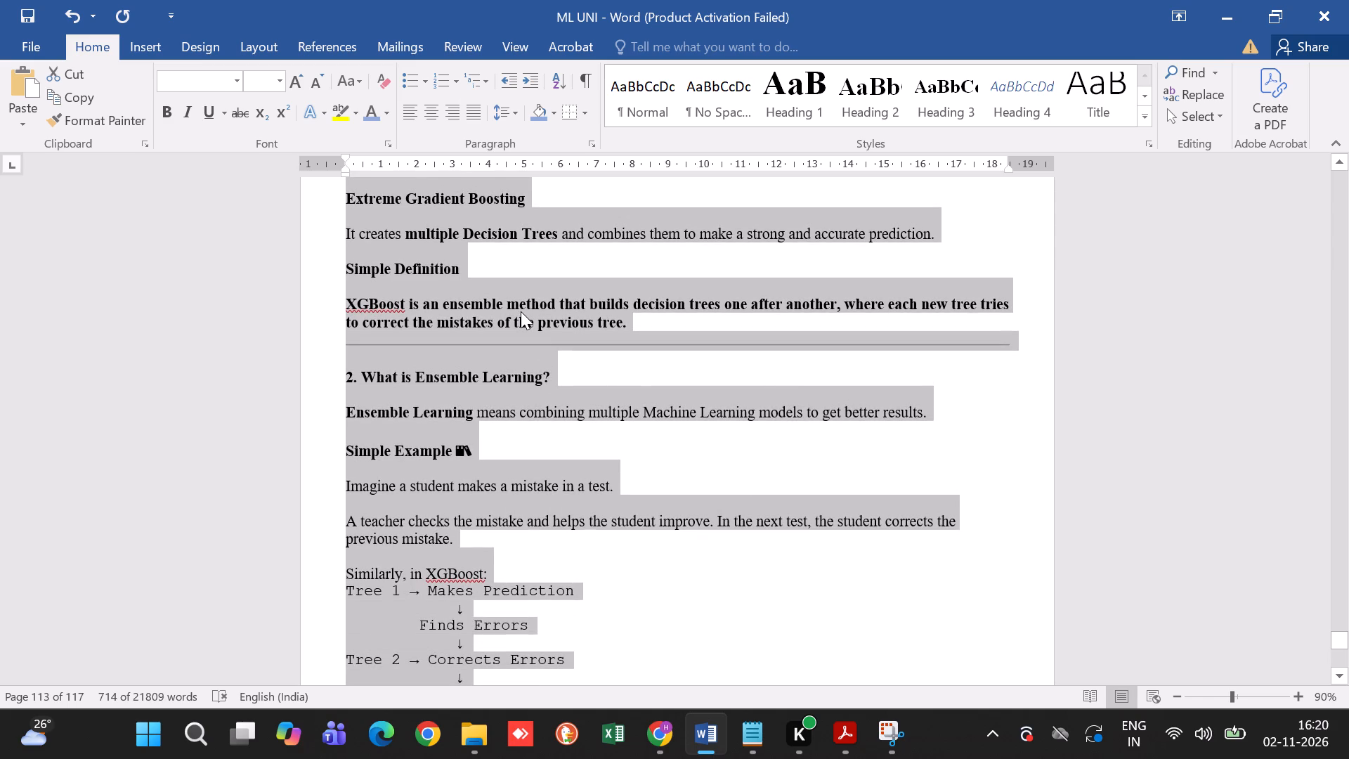
scroll(521, 311, "up", 2)
scroll(521, 311, "down", 1)
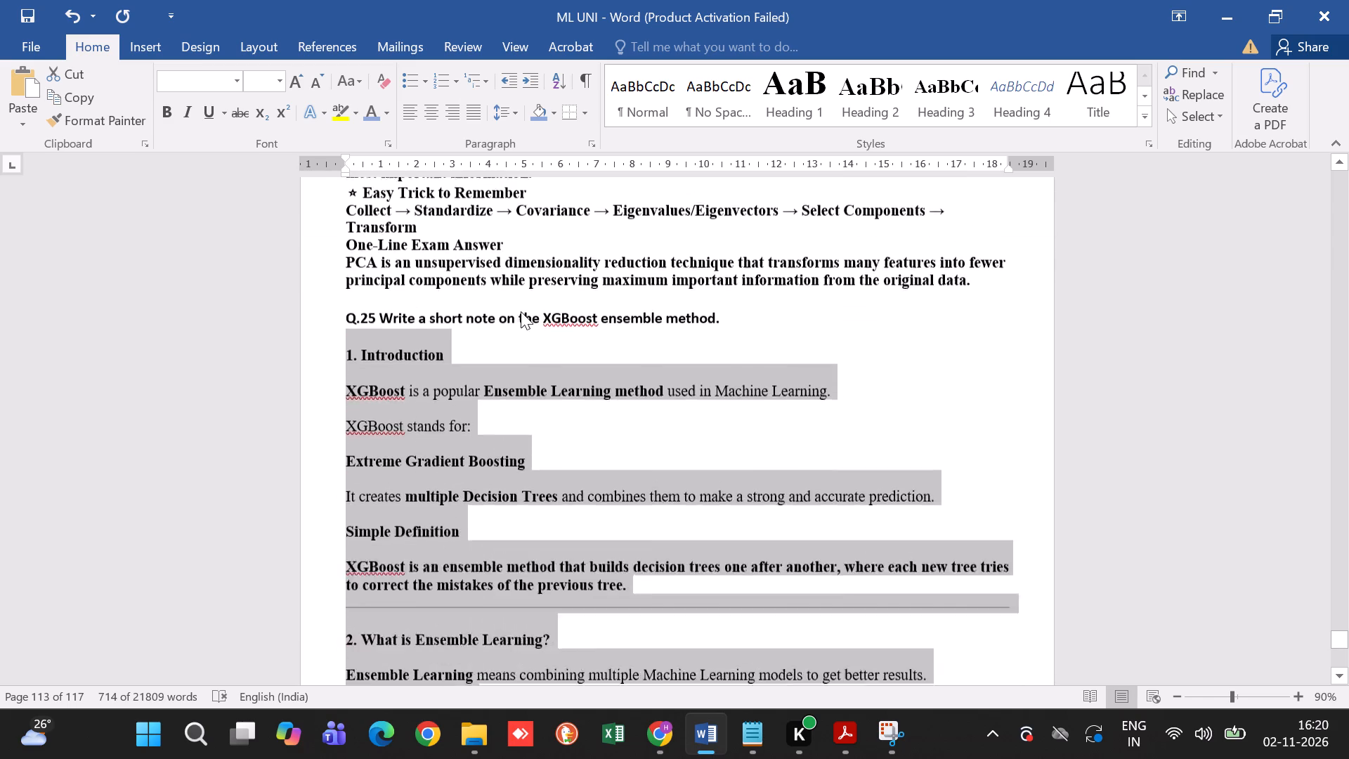
scroll(521, 311, "down", 5)
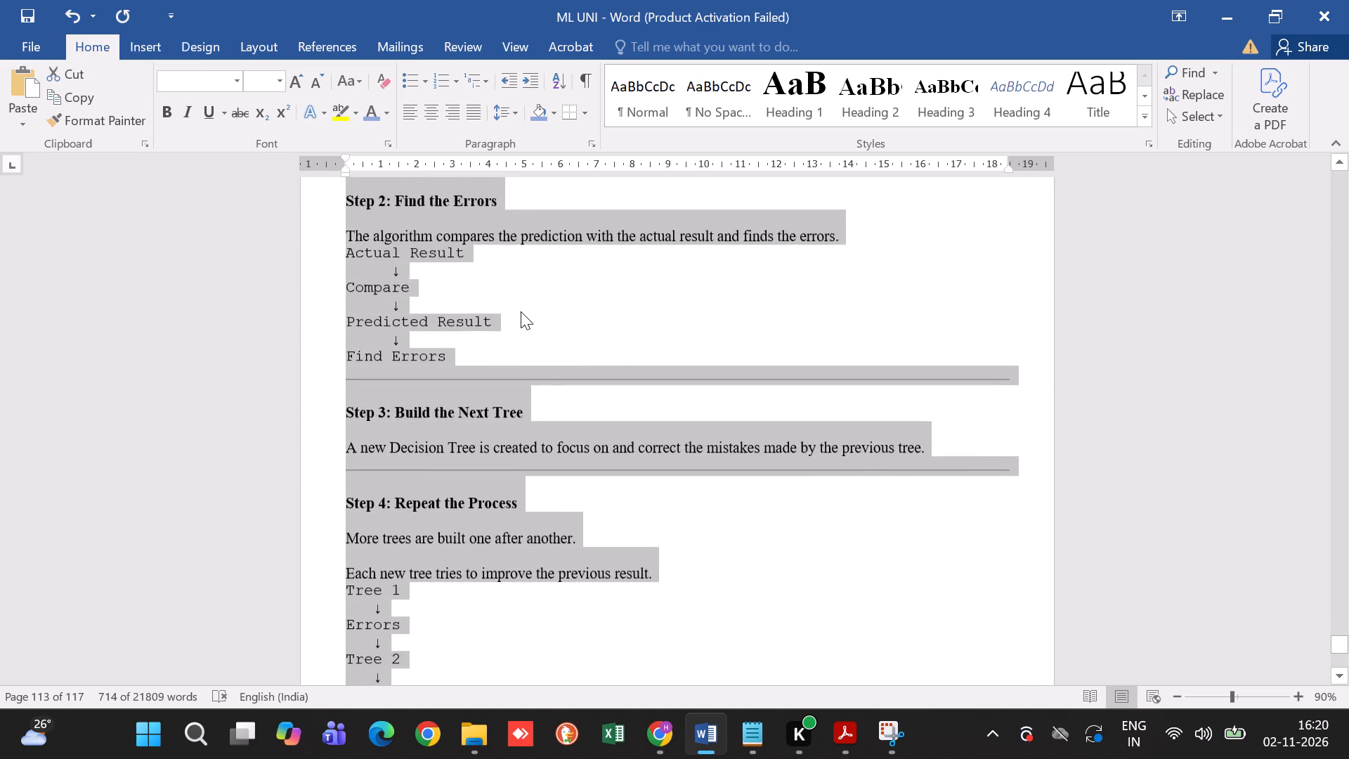
scroll(521, 311, "down", 6)
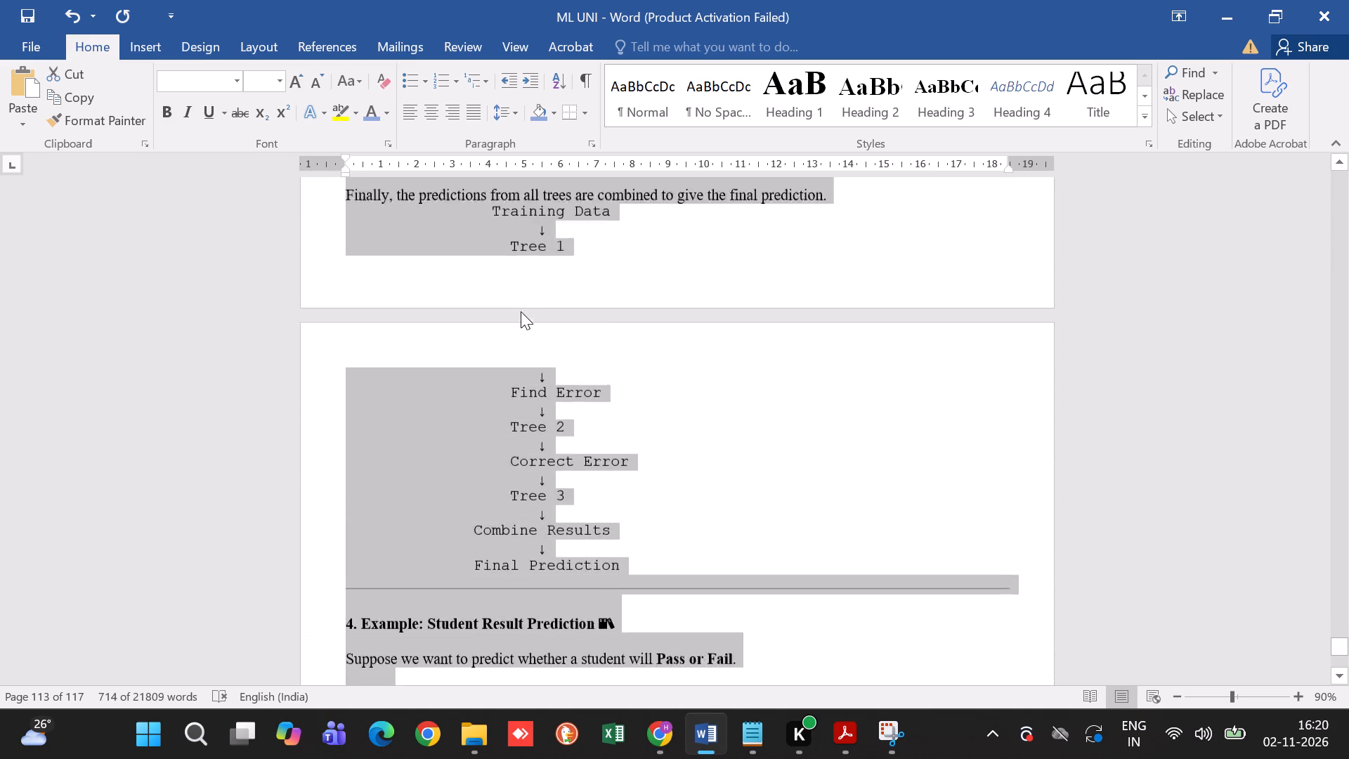
scroll(521, 311, "down", 4)
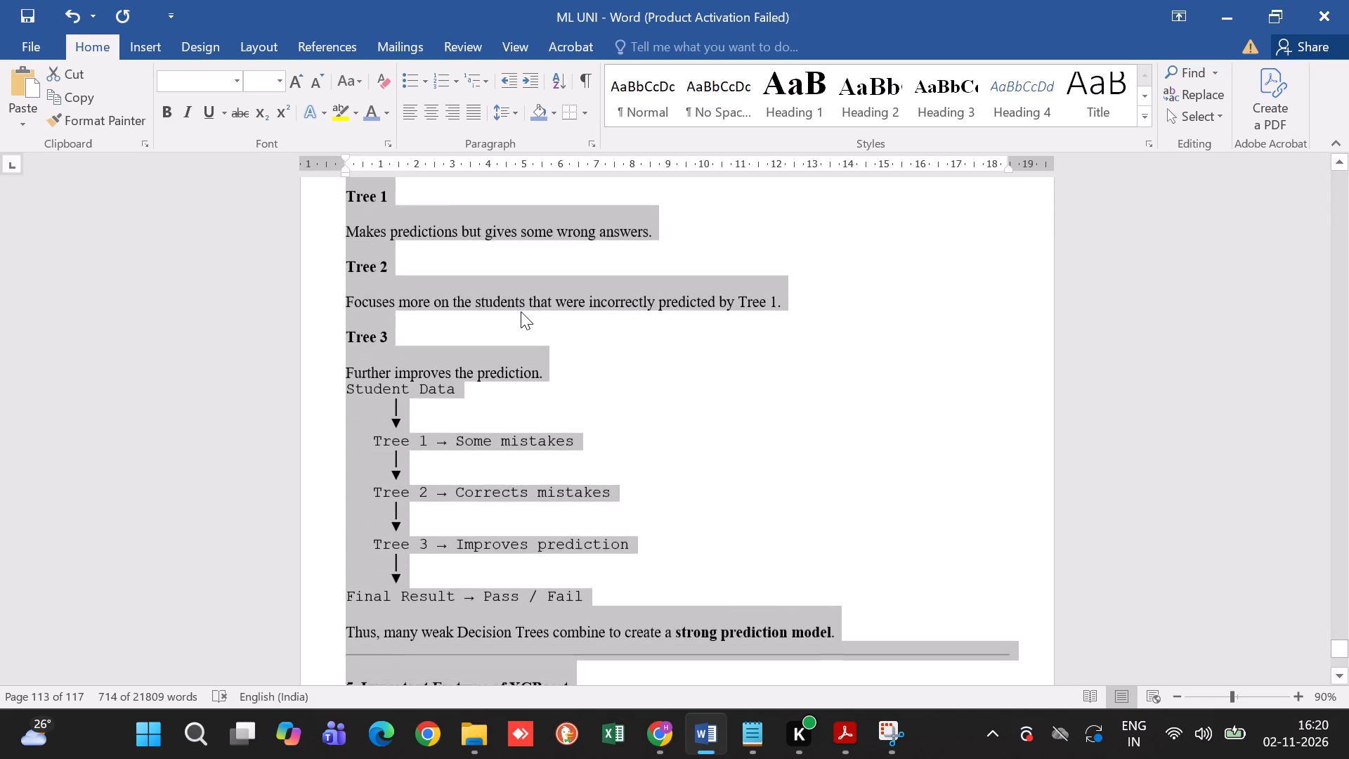
scroll(521, 311, "down", 6)
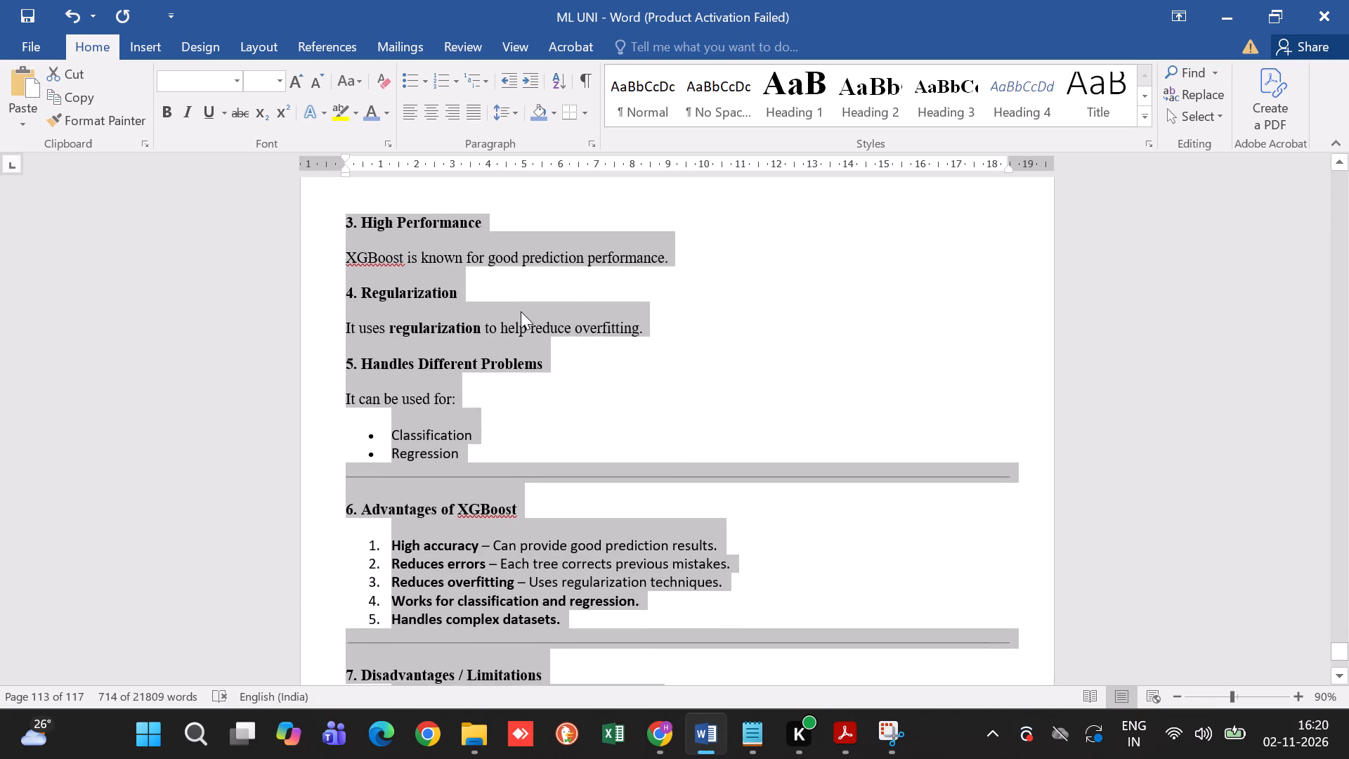
scroll(521, 311, "down", 6)
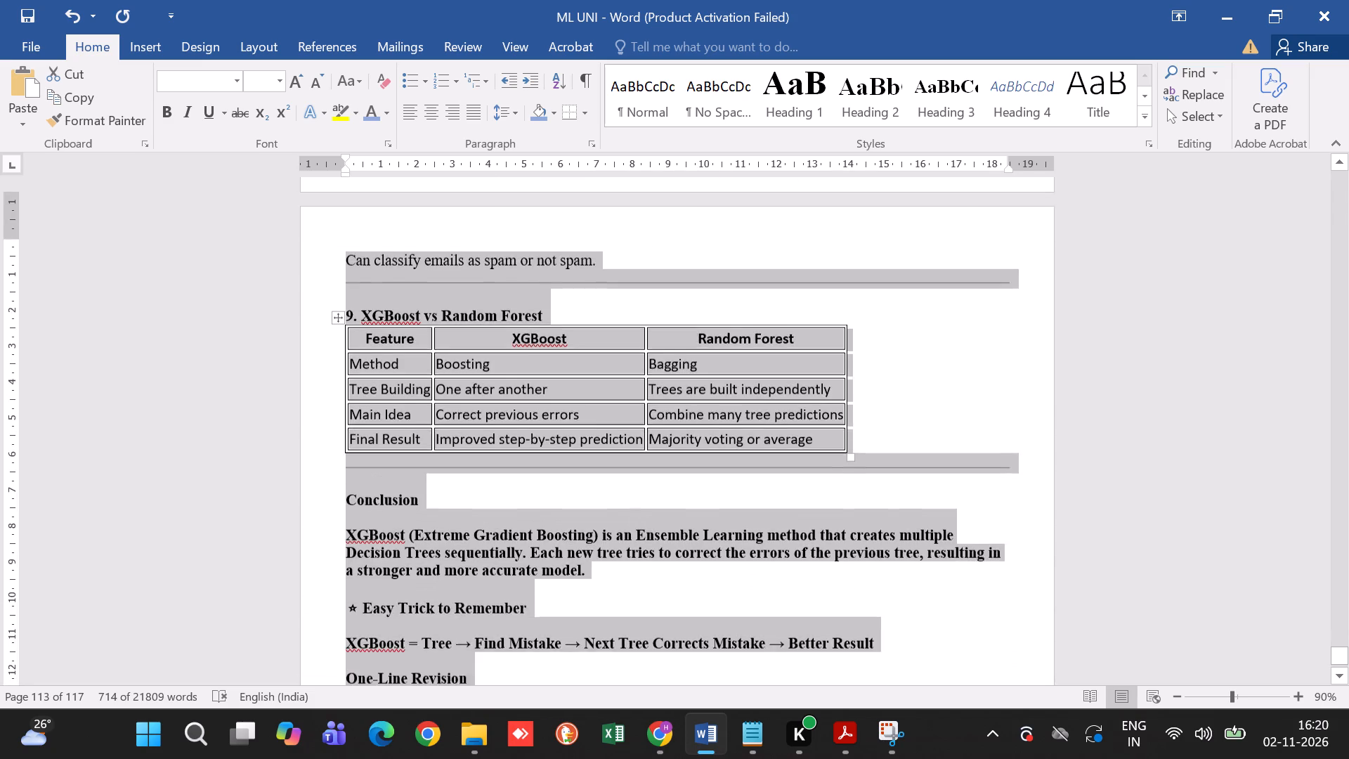
scroll(521, 311, "up", 7)
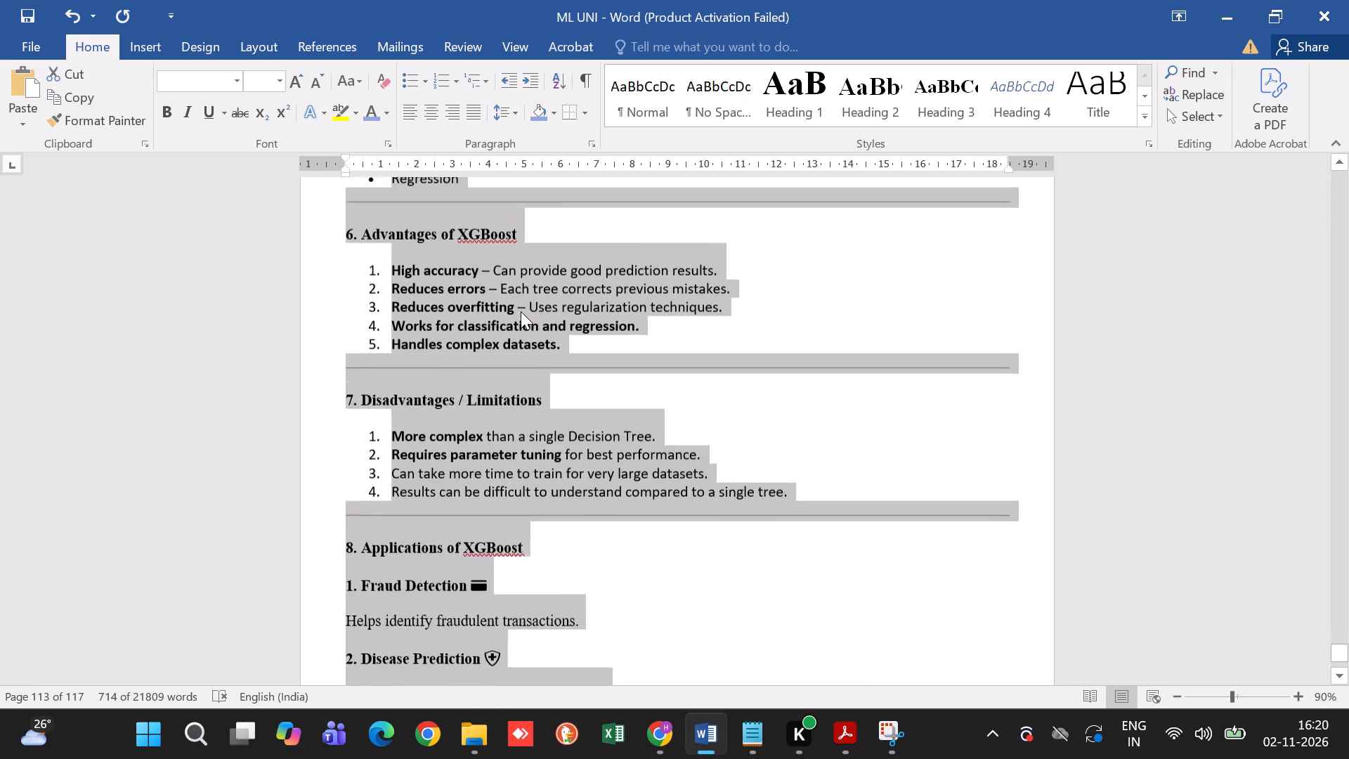
Review the selected Q.25 answer from the advantages section back up to its heading.
scroll(521, 311, "up", 4)
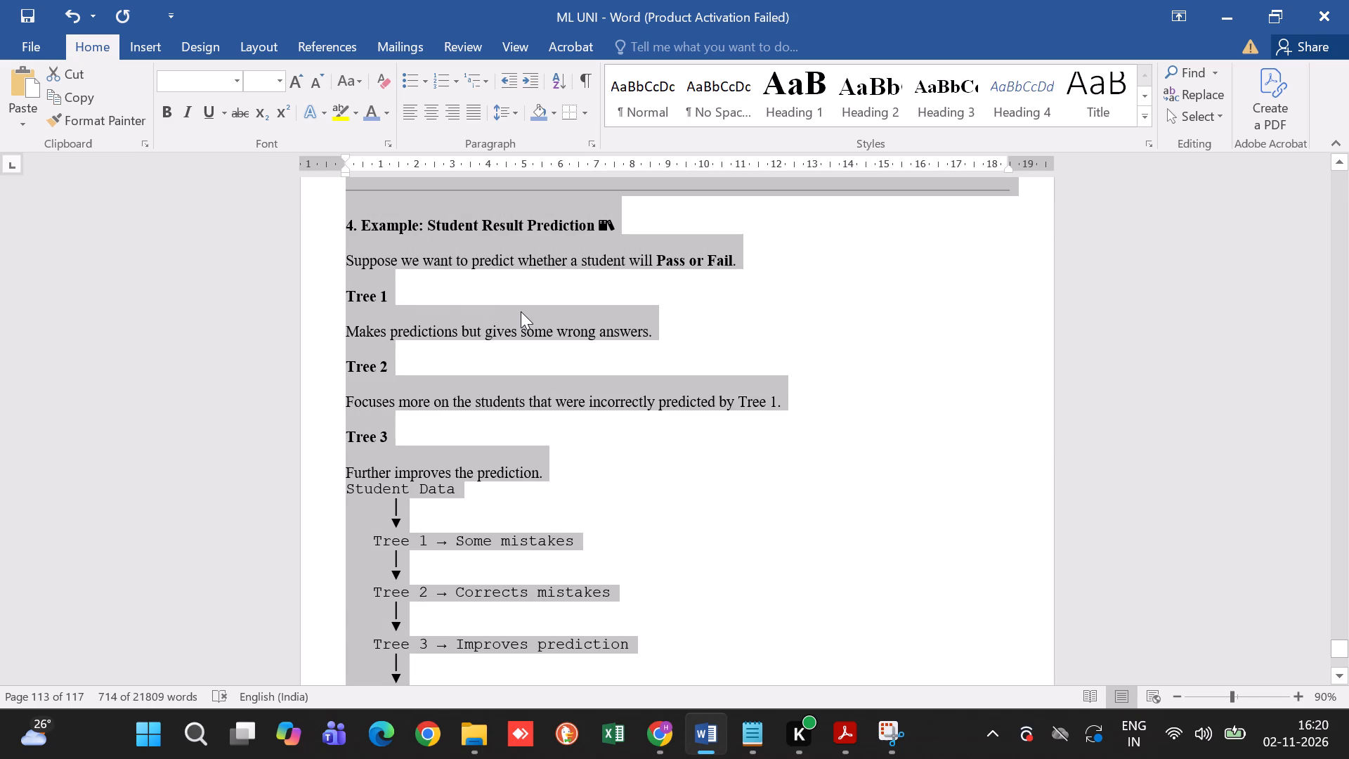
scroll(521, 311, "up", 3)
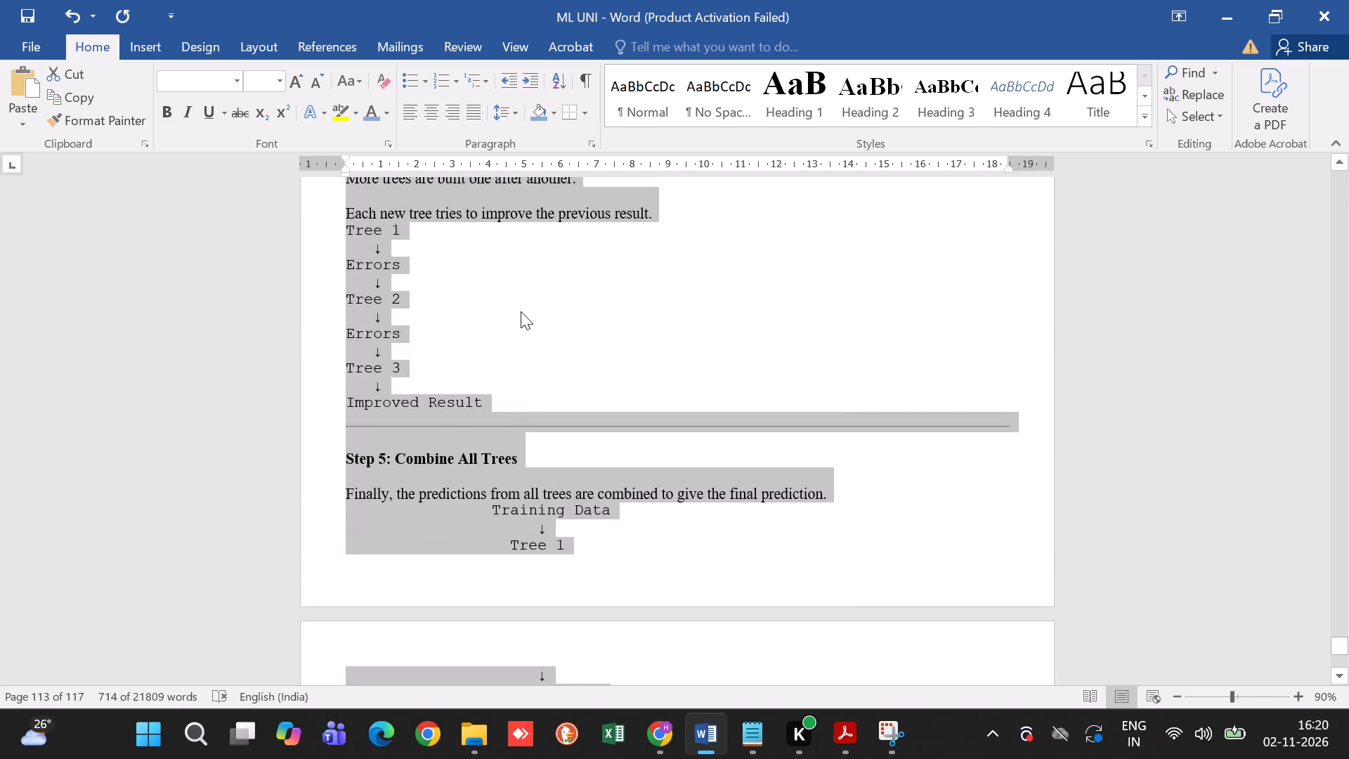
scroll(521, 311, "up", 5)
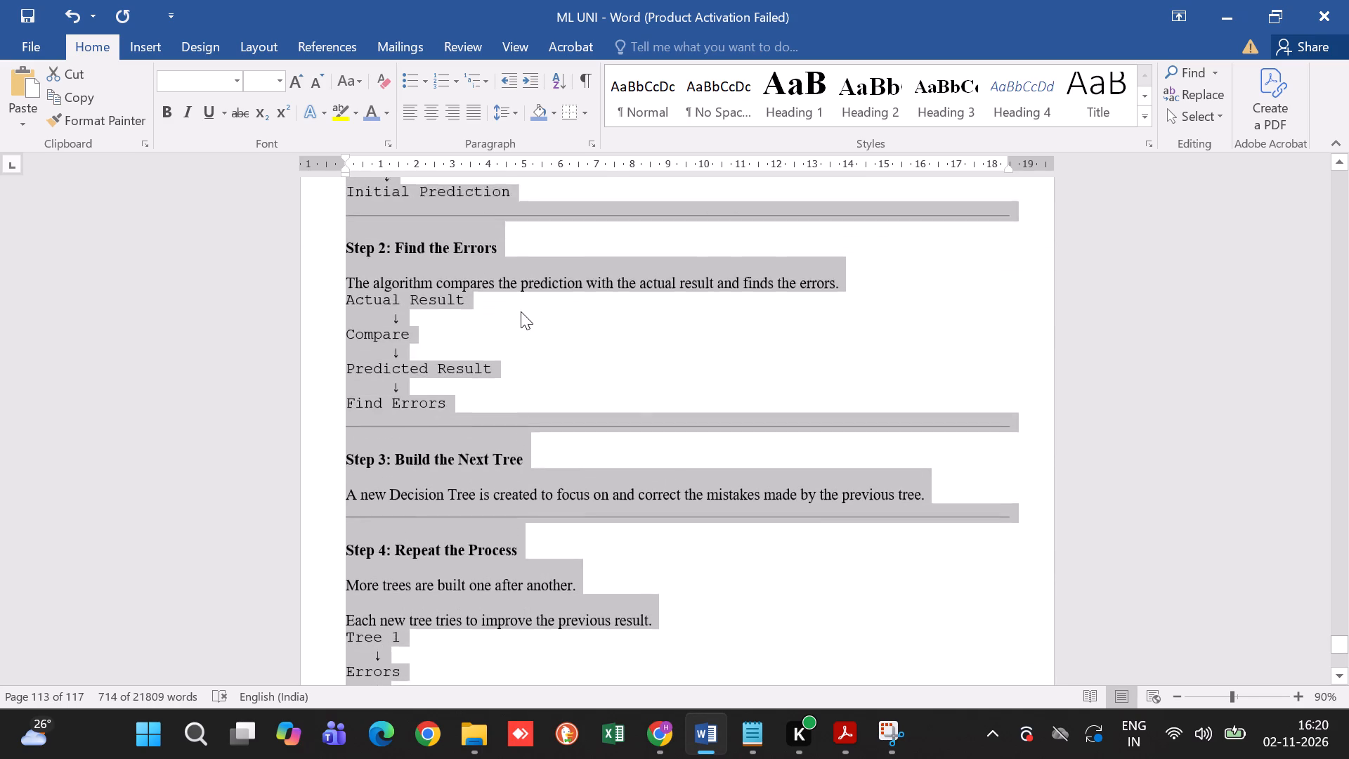
scroll(521, 311, "up", 7)
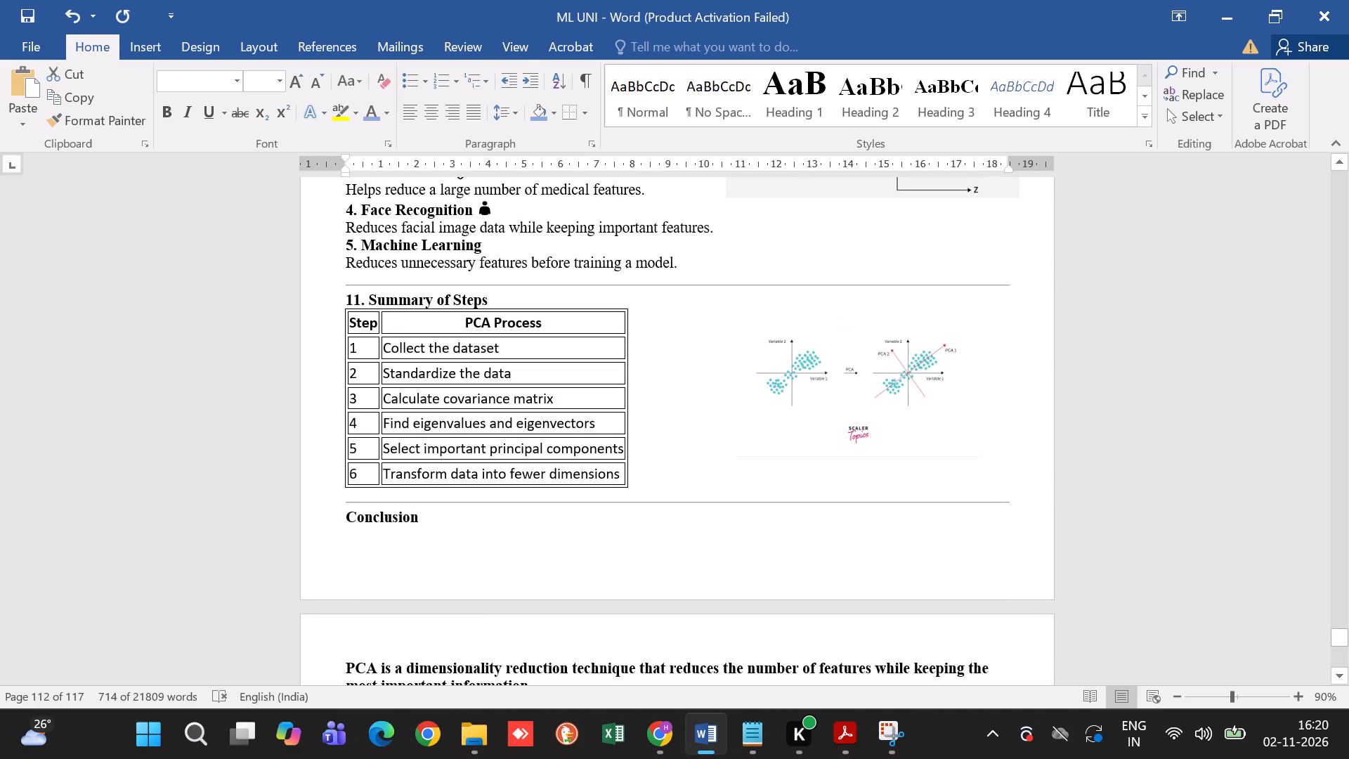
scroll(521, 311, "down", 3)
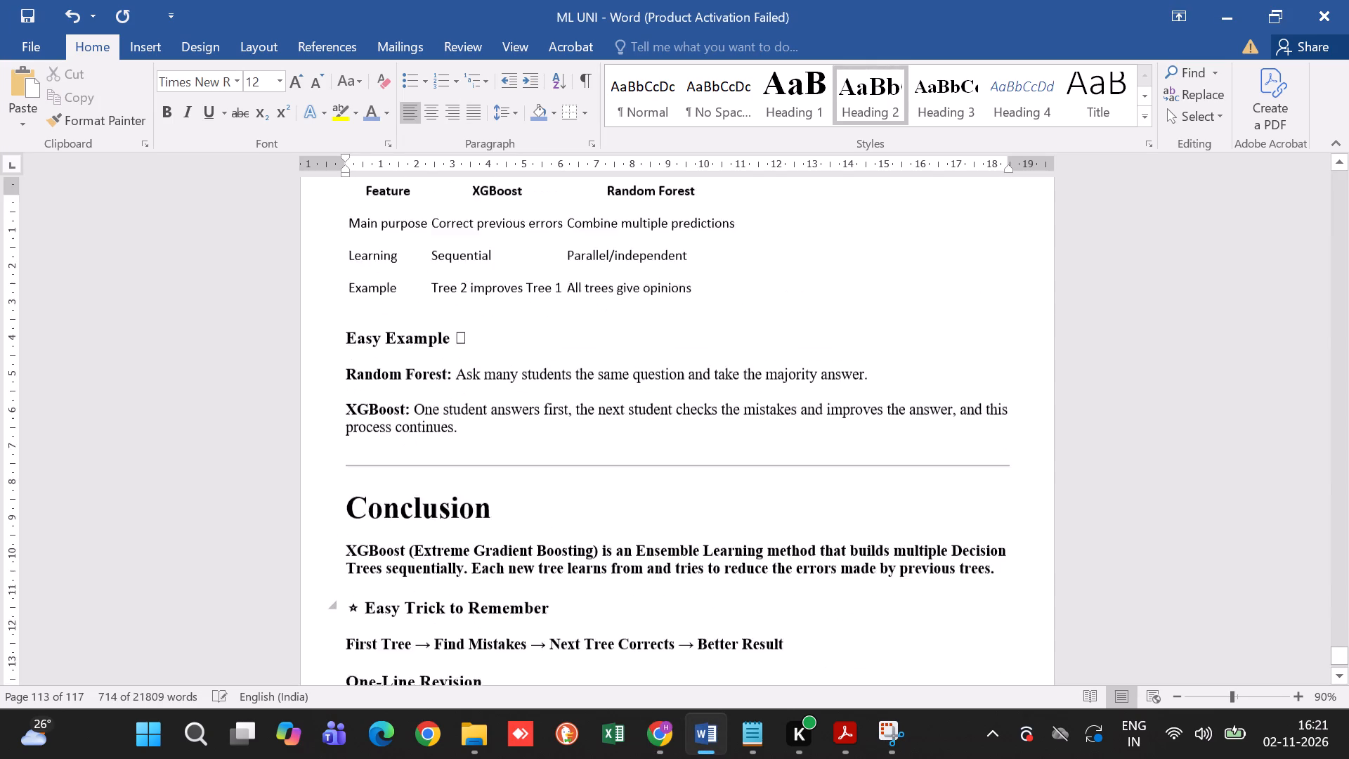
scroll(656, 502, "up", 2)
scroll(391, 307, "up", 1)
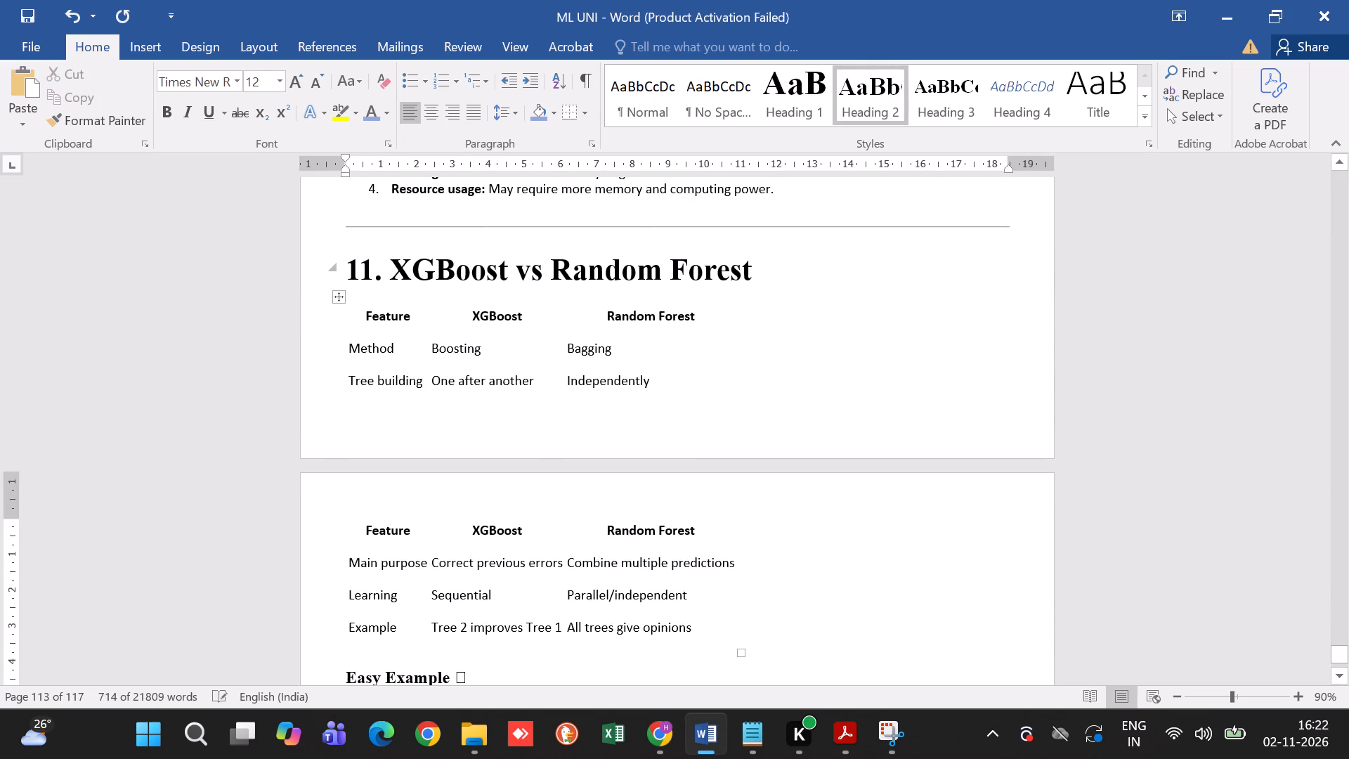
left_click(336, 298)
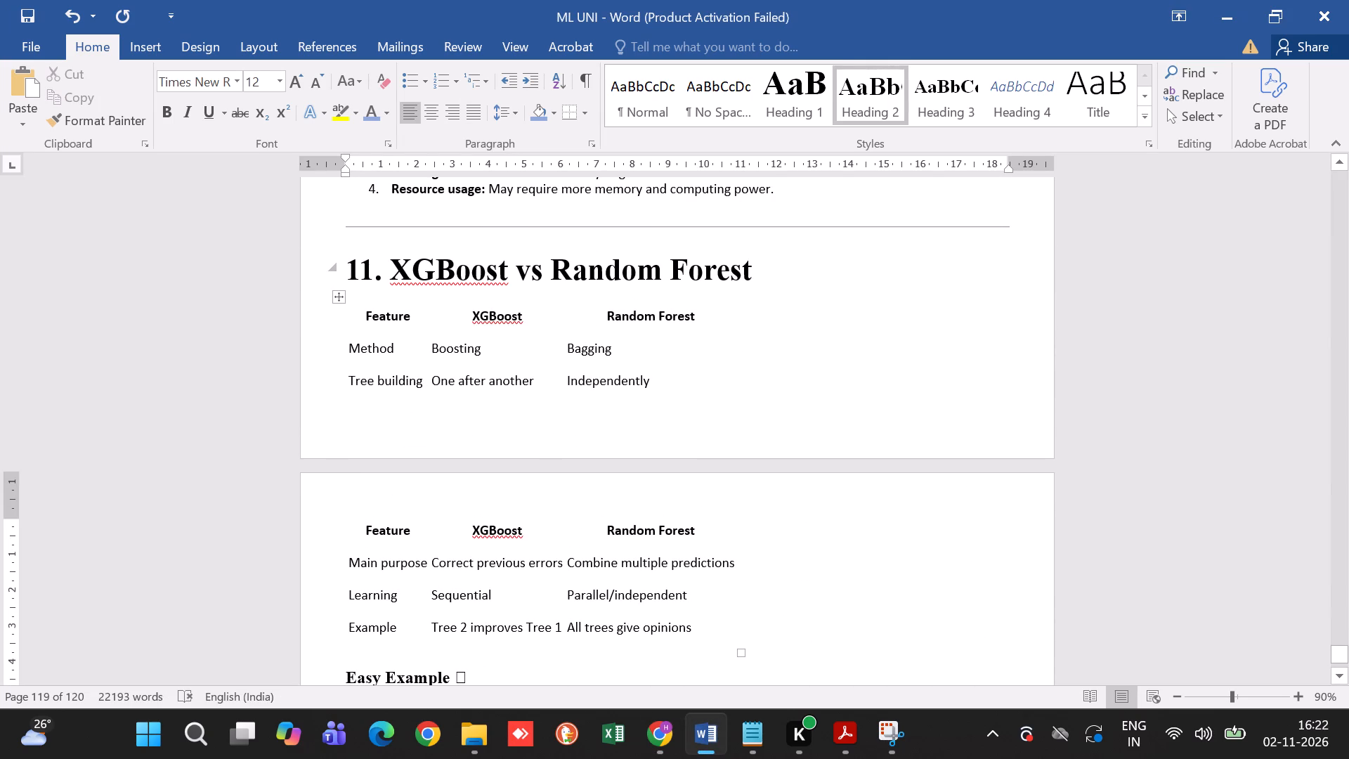
left_click(529, 268)
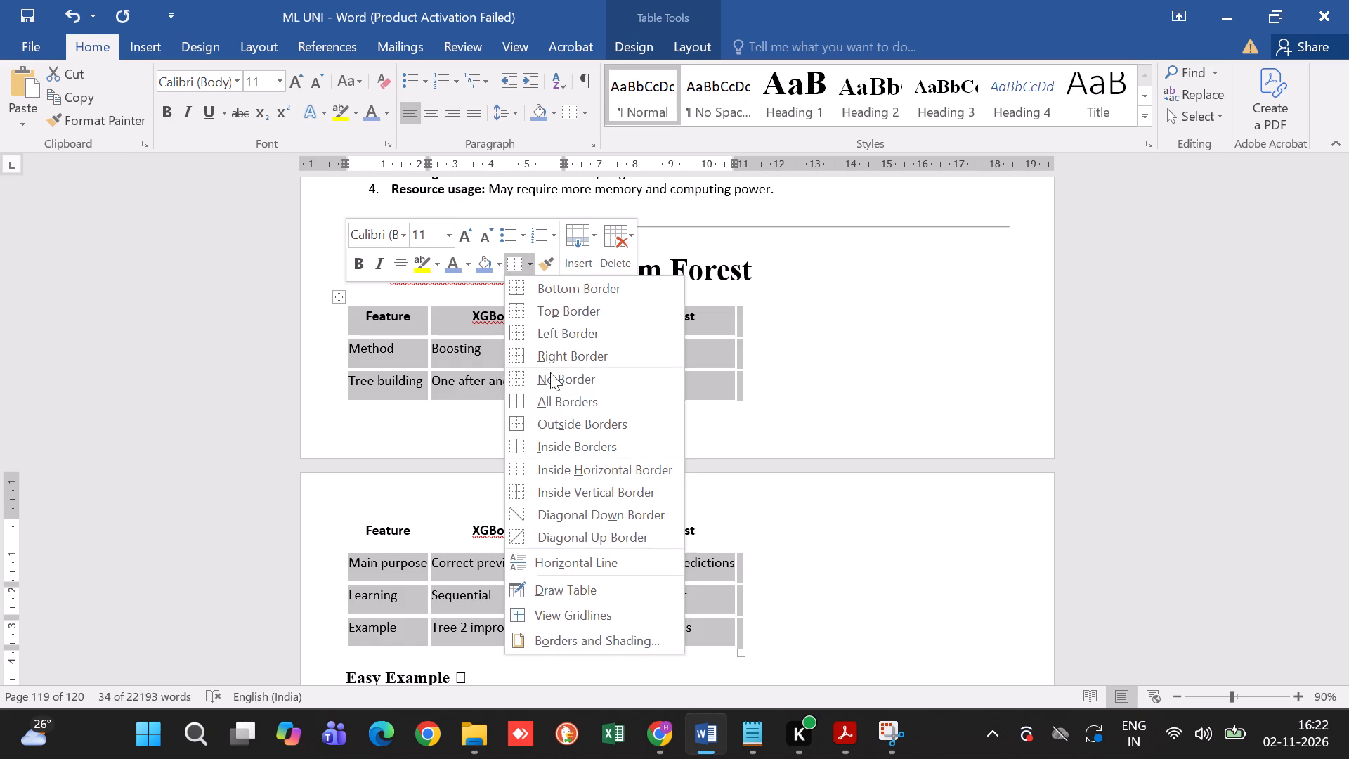
left_click(560, 406)
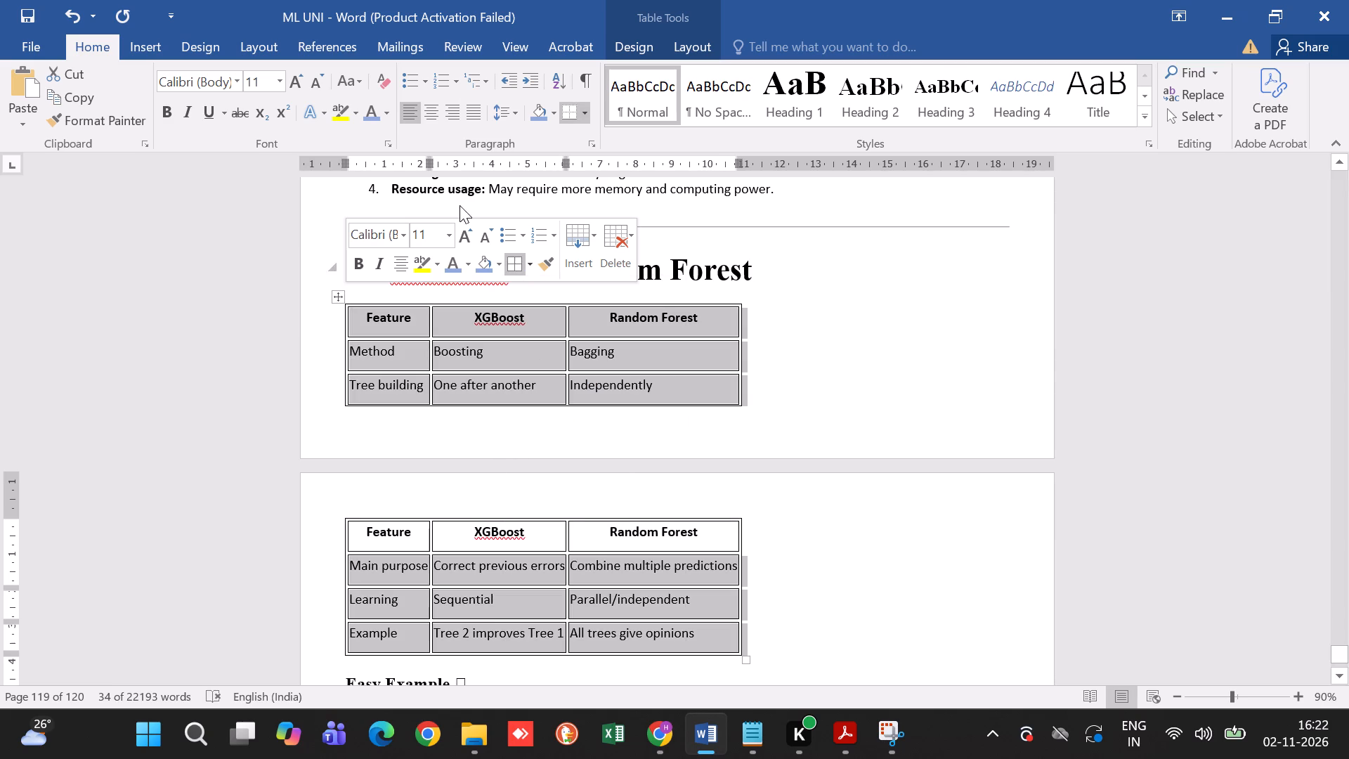
Delete the introductory "Of course!" sentence and the "XGBoost Ensemble Method" heading under Q.25, closing the gap above "1. Introduction".
scroll(533, 377, "up", 9)
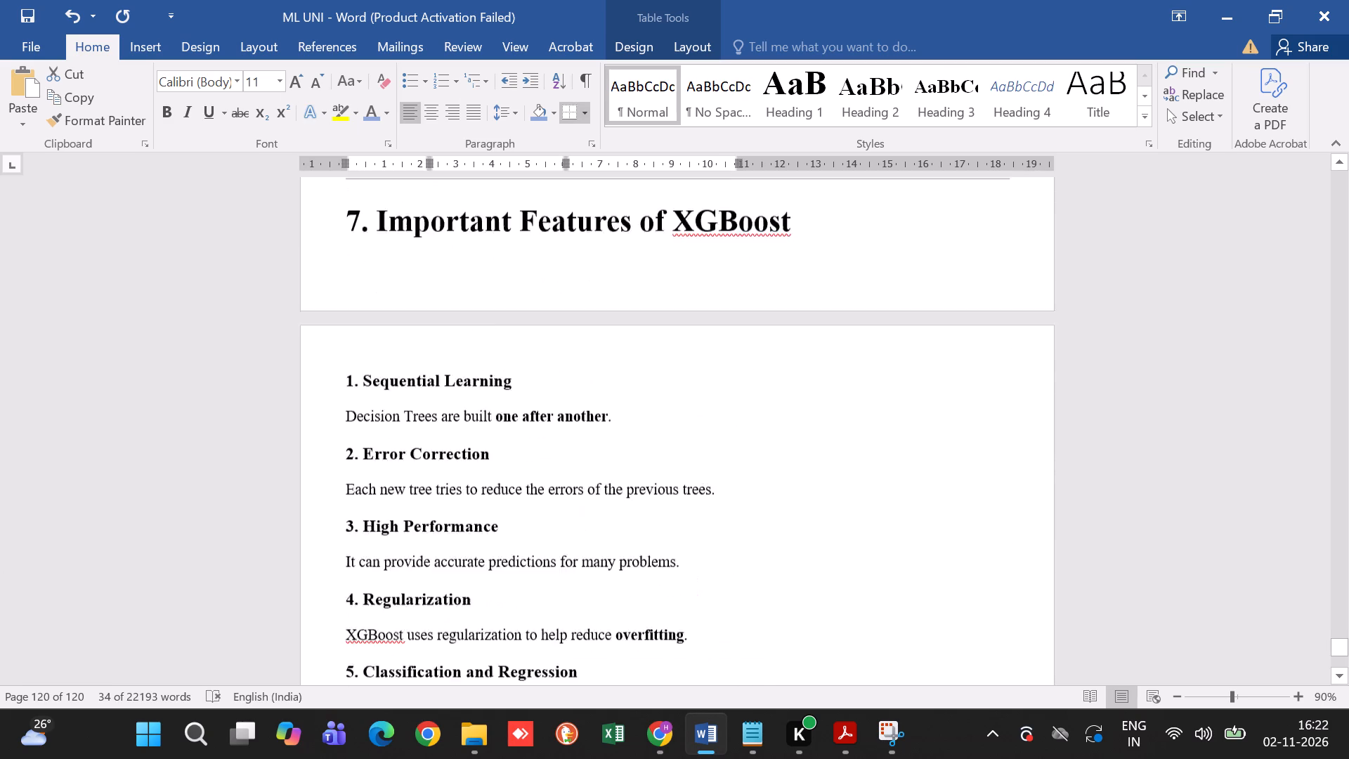
scroll(533, 377, "up", 15)
scroll(533, 377, "down", 1)
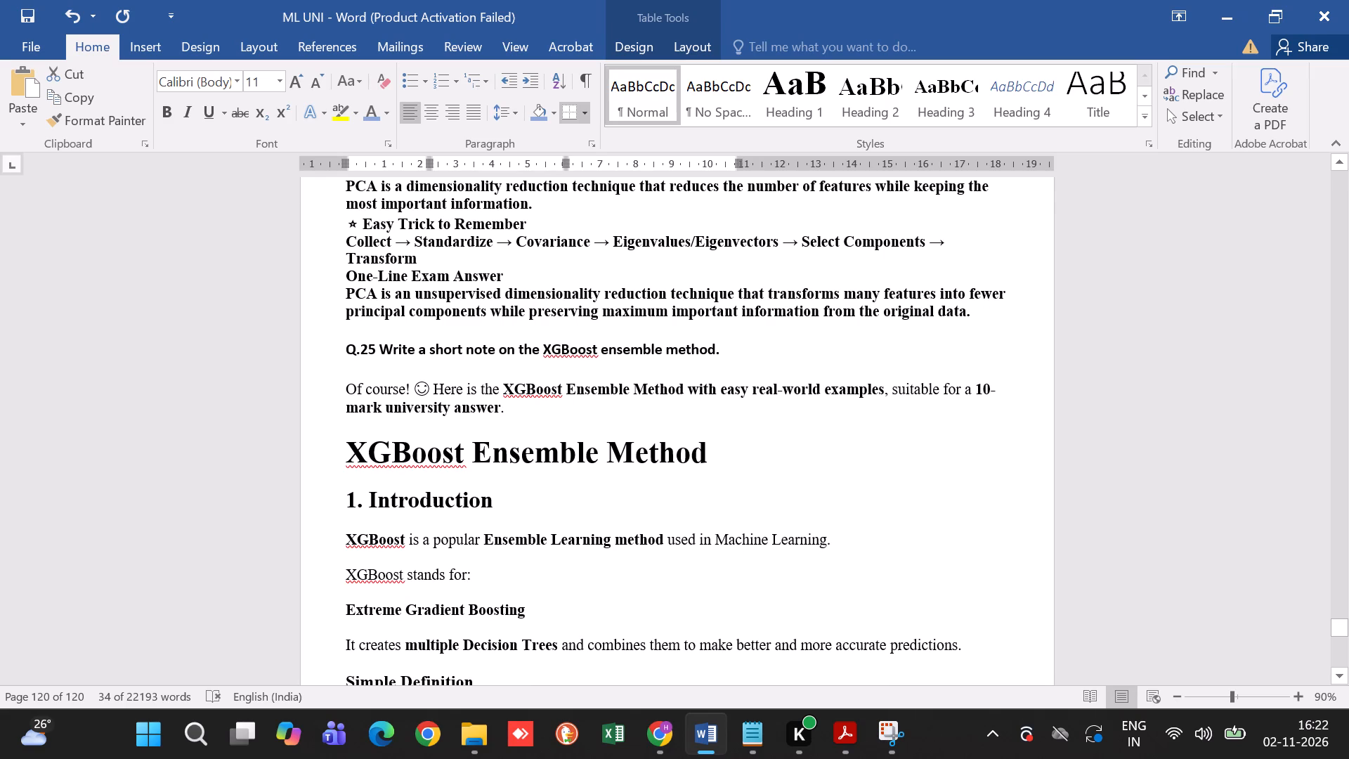
left_click_drag(345, 387, 630, 478)
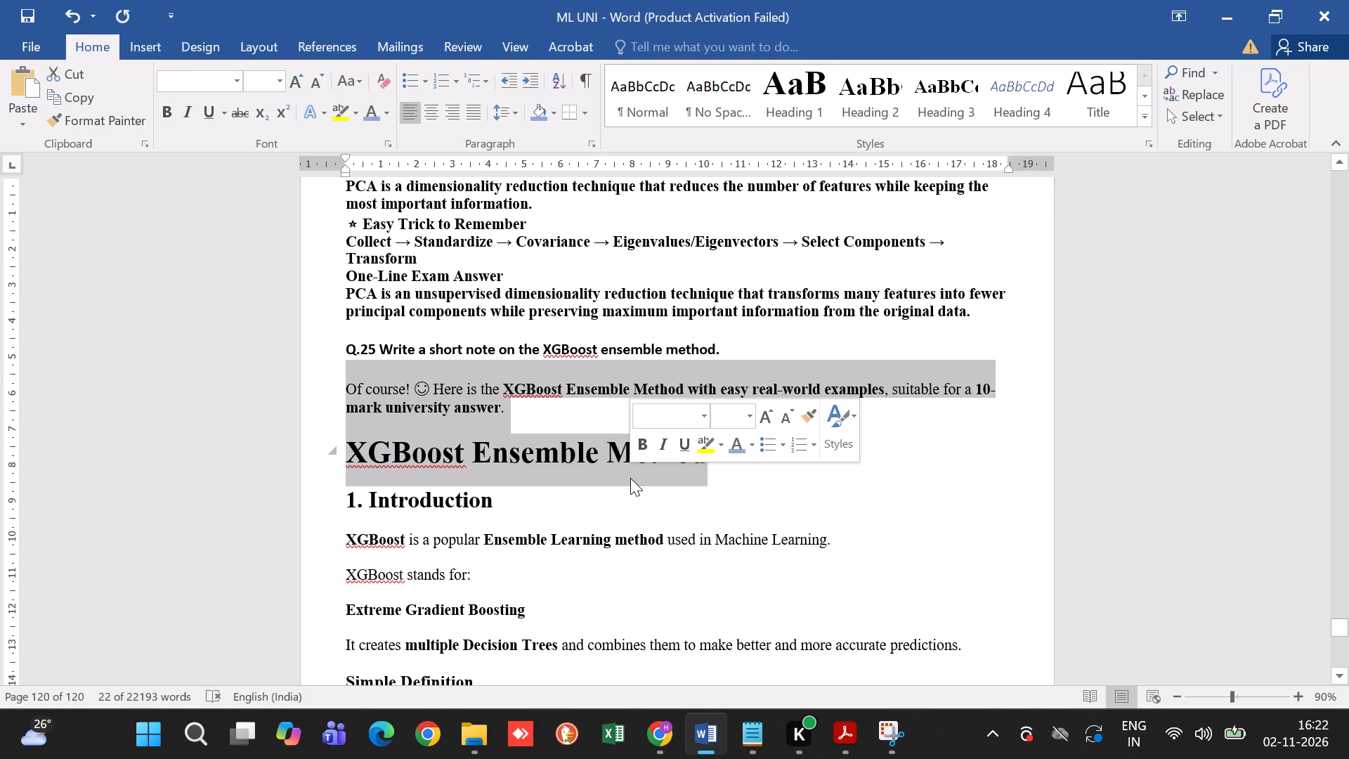
key("BackSpace")
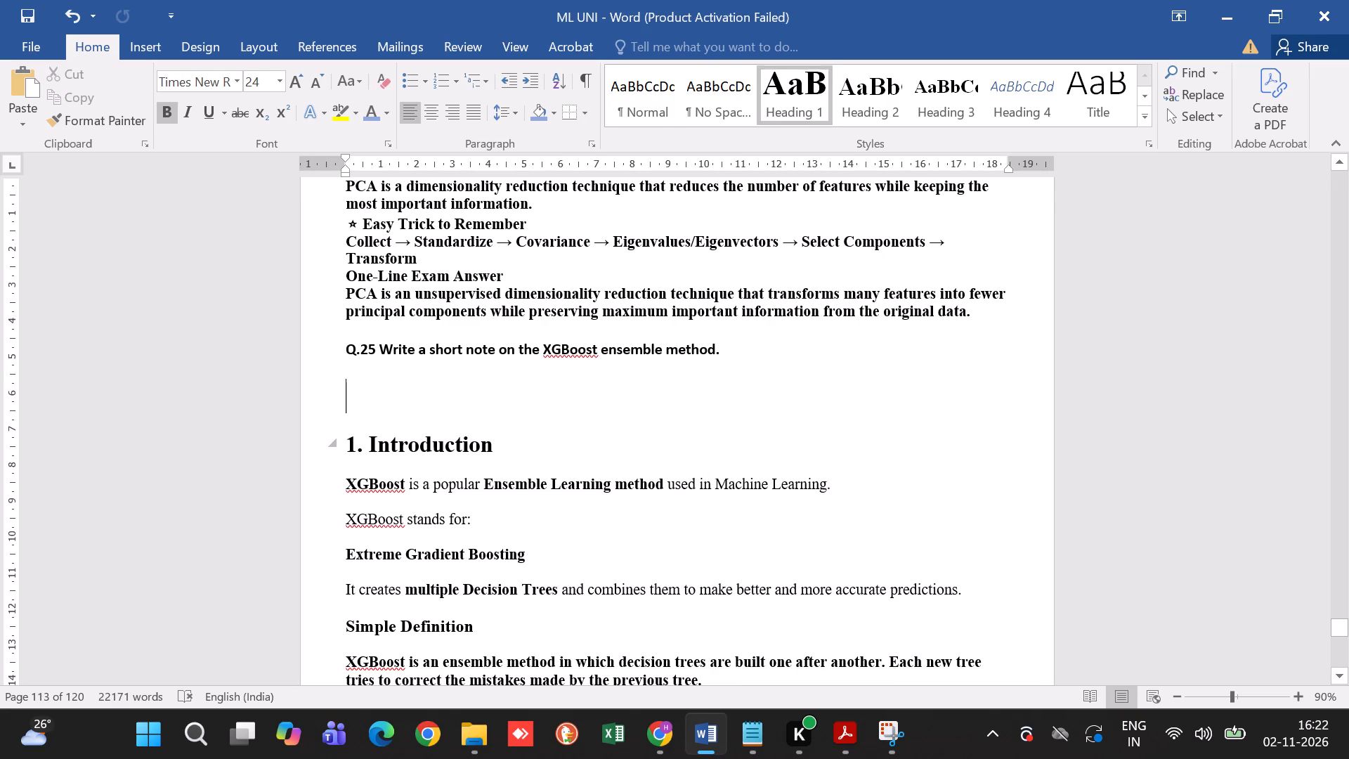
key("BackSpace")
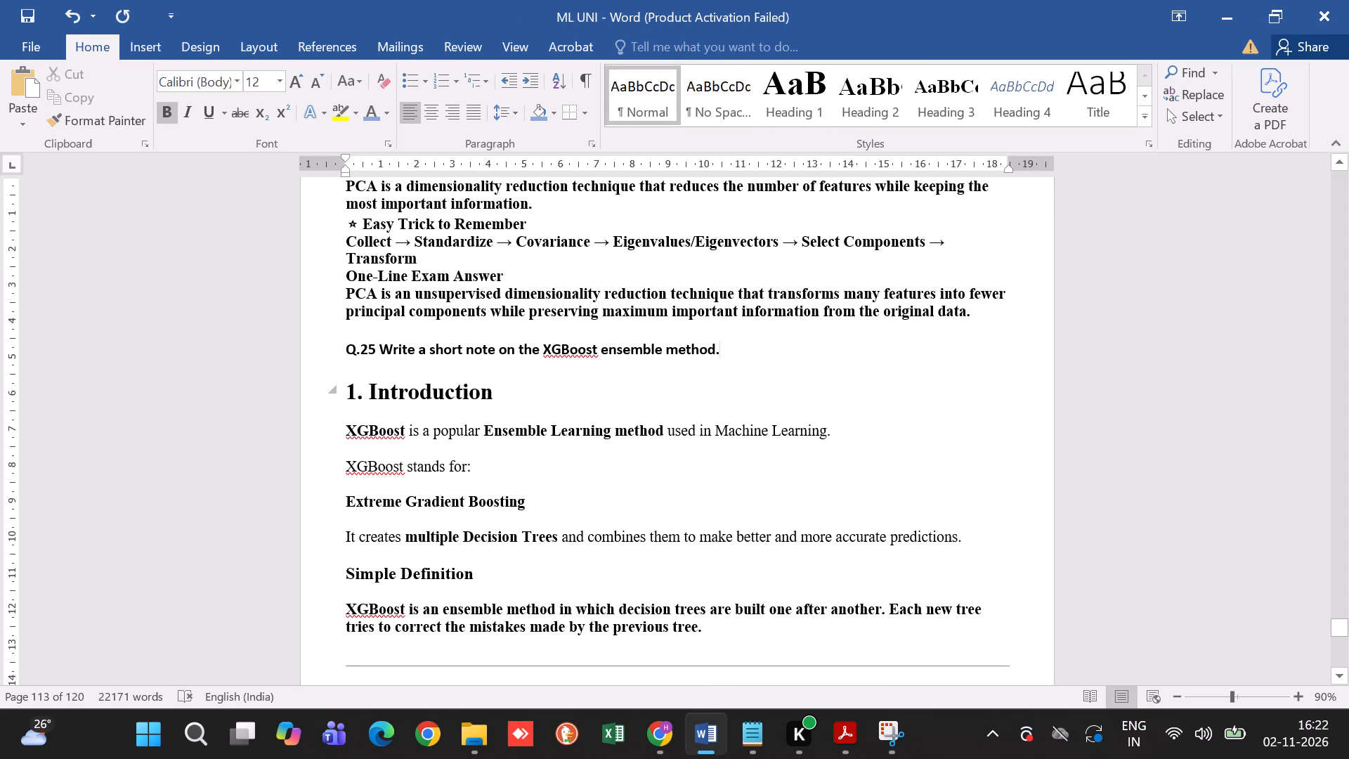
Set the font size of the whole Q.25 answer, from "1. Introduction" to the document's end, to 12.
left_click_drag(344, 379, 722, 758)
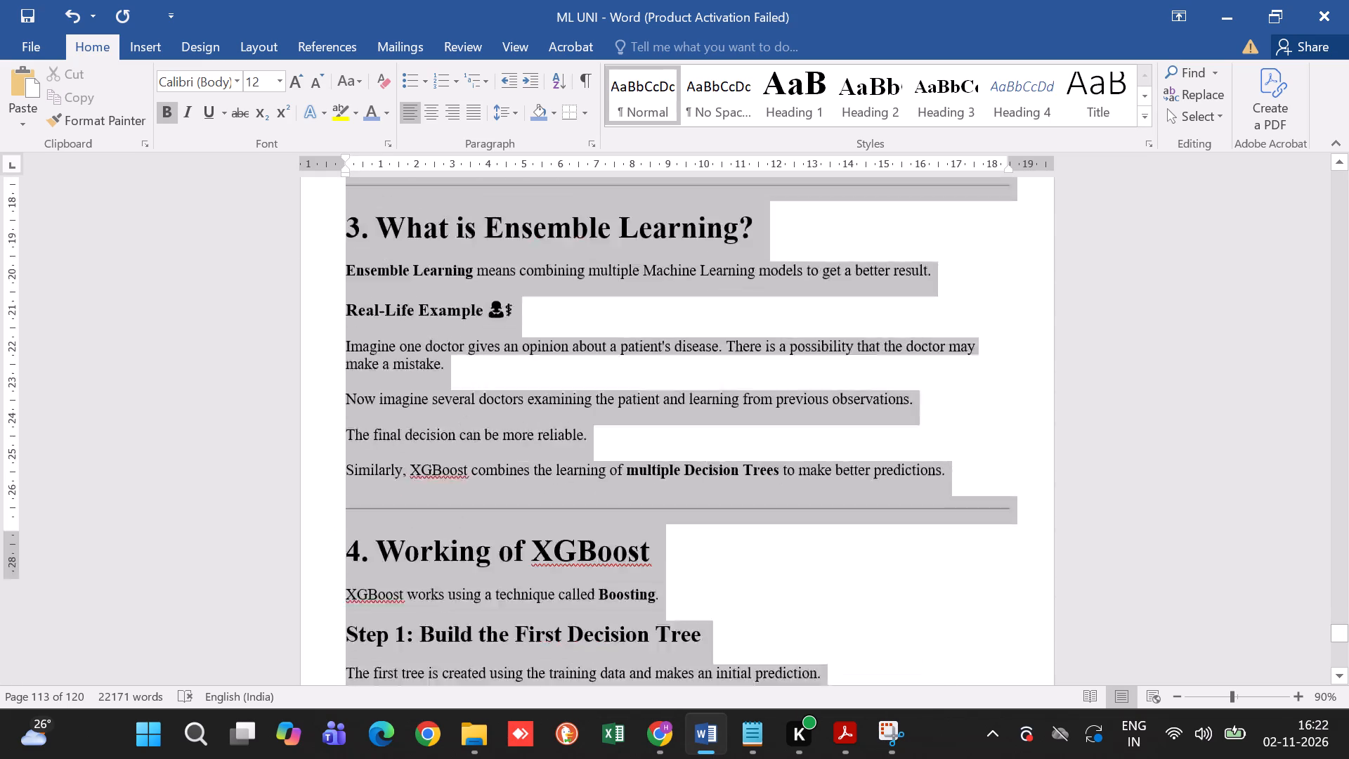
left_click_drag(722, 758, 751, 758)
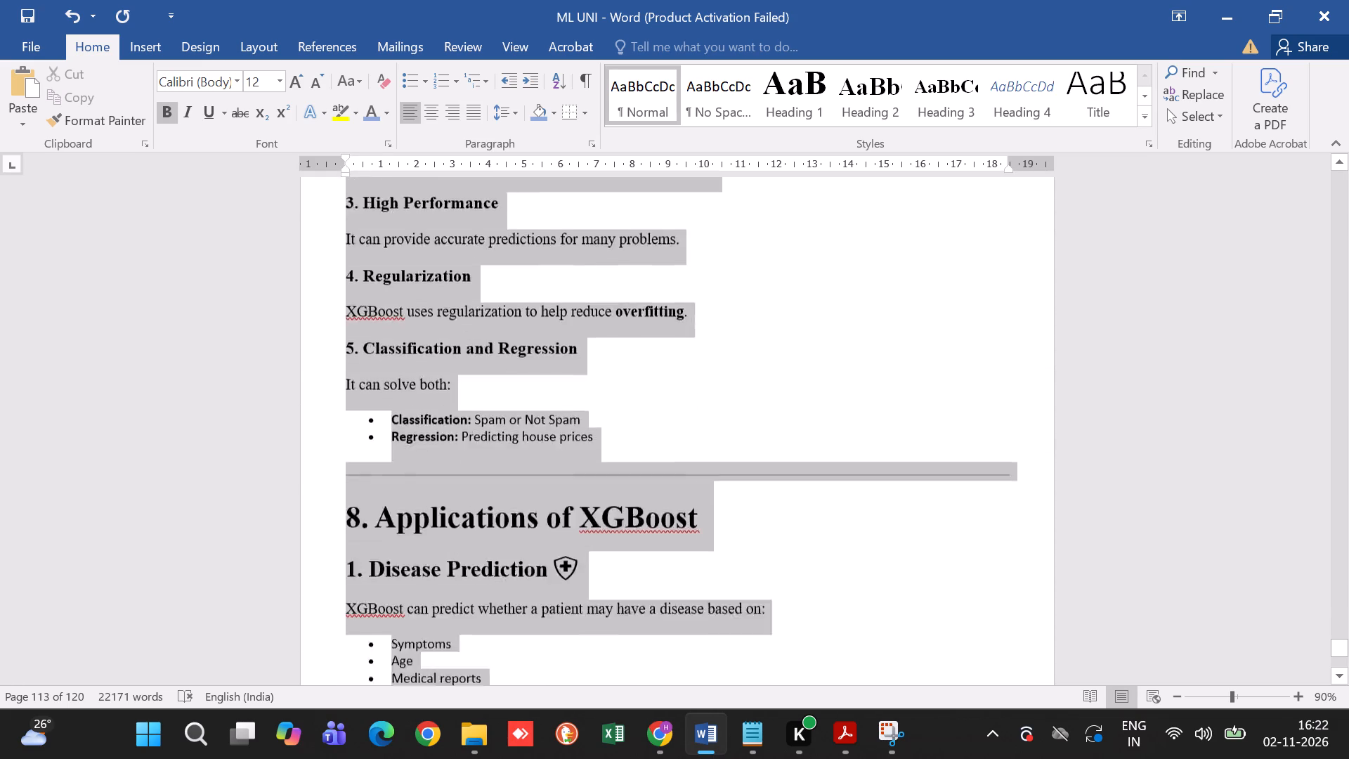
left_click_drag(751, 758, 750, 758)
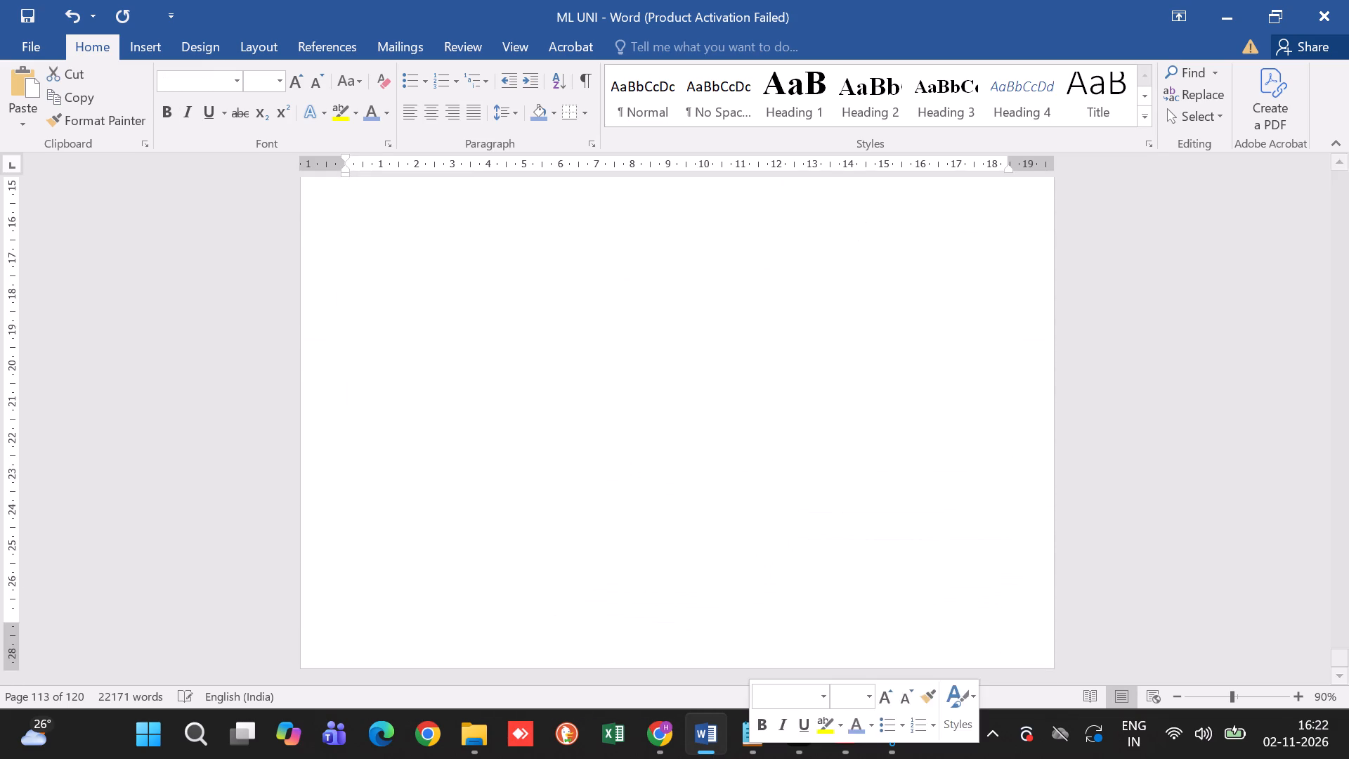
left_click(258, 84)
type("12")
key("Return")
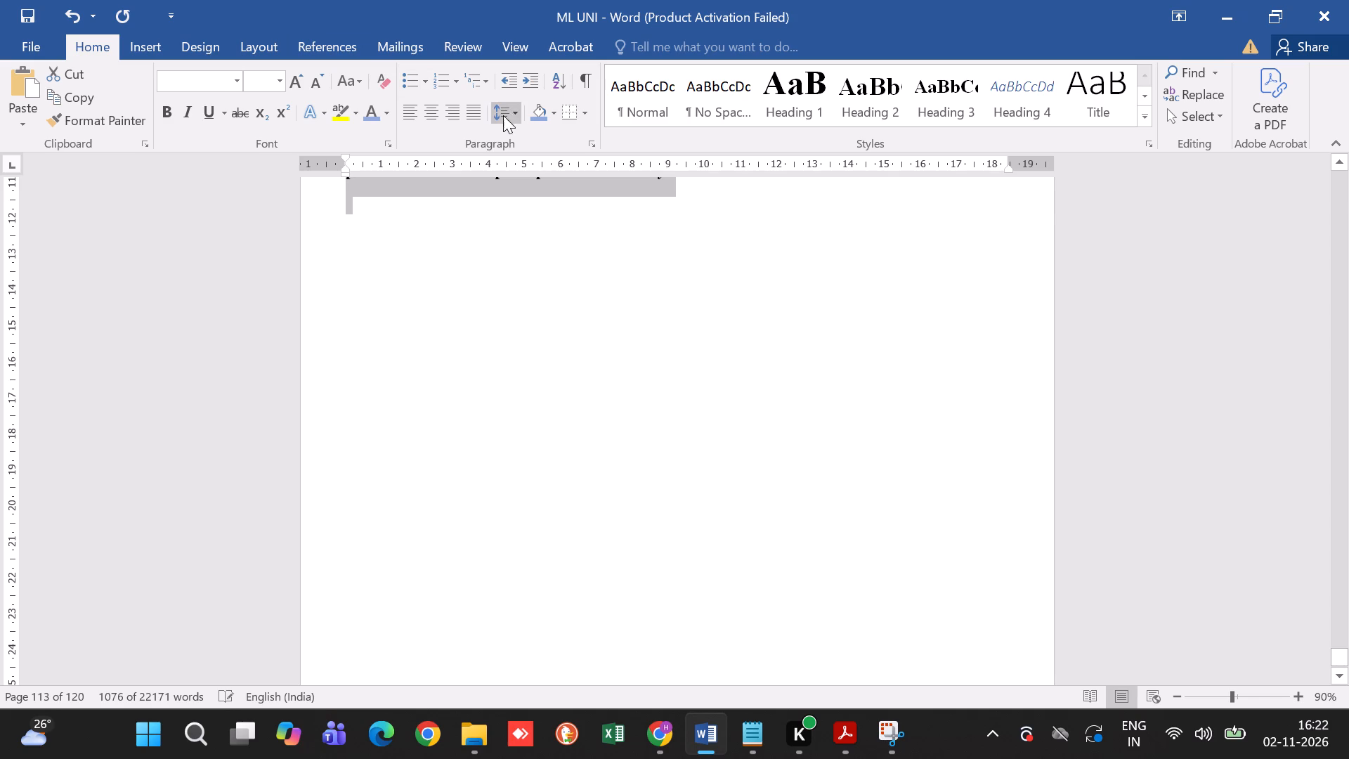
Remove the space before and after paragraphs throughout the selected Q.25 answer.
left_click(519, 117)
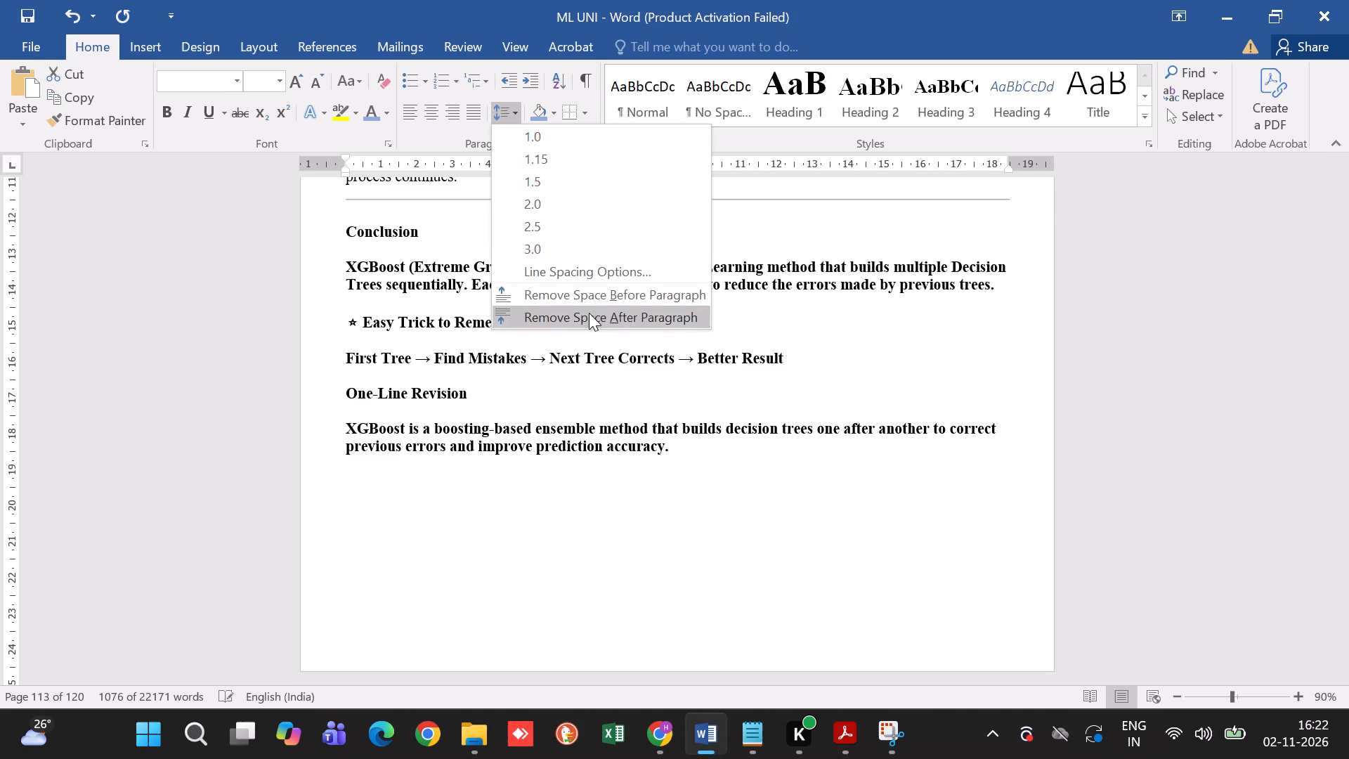
left_click(589, 313)
scroll(589, 313, "up", 4)
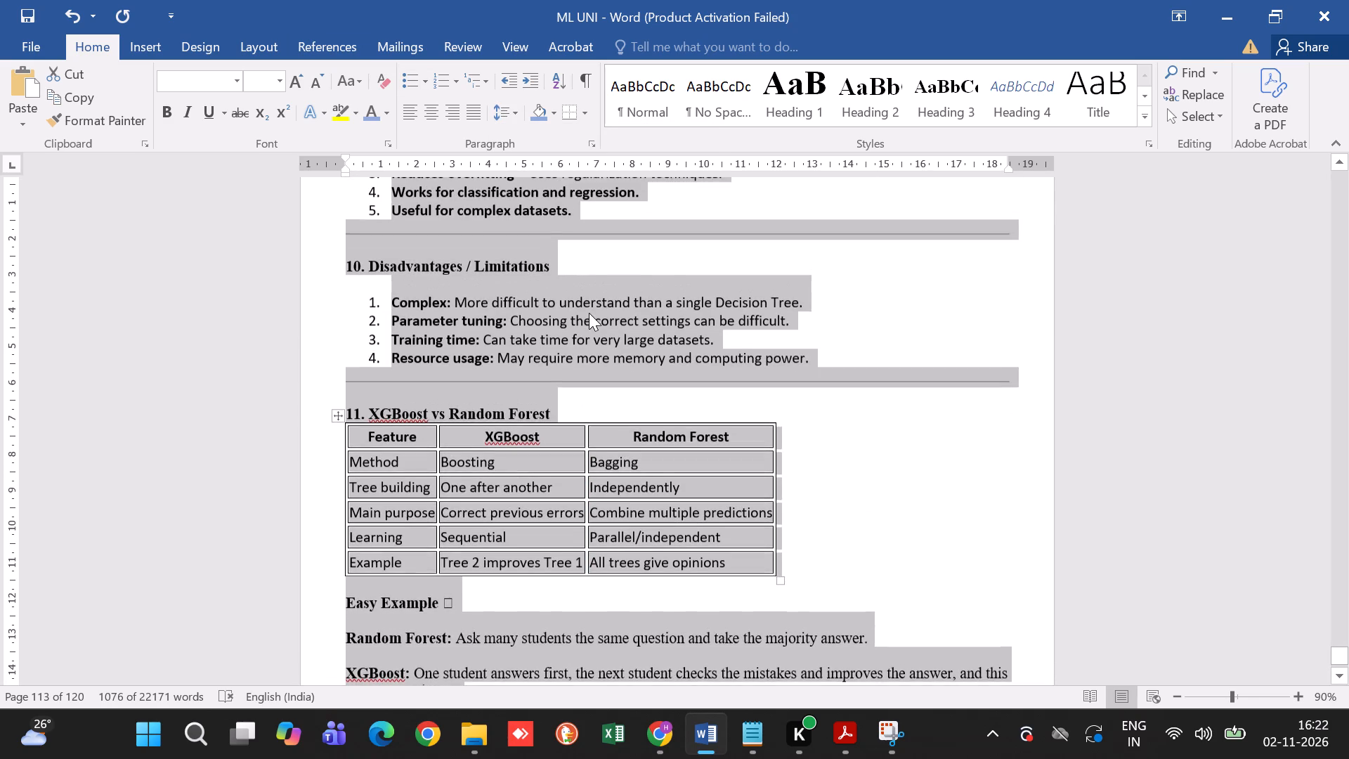
scroll(589, 313, "up", 8)
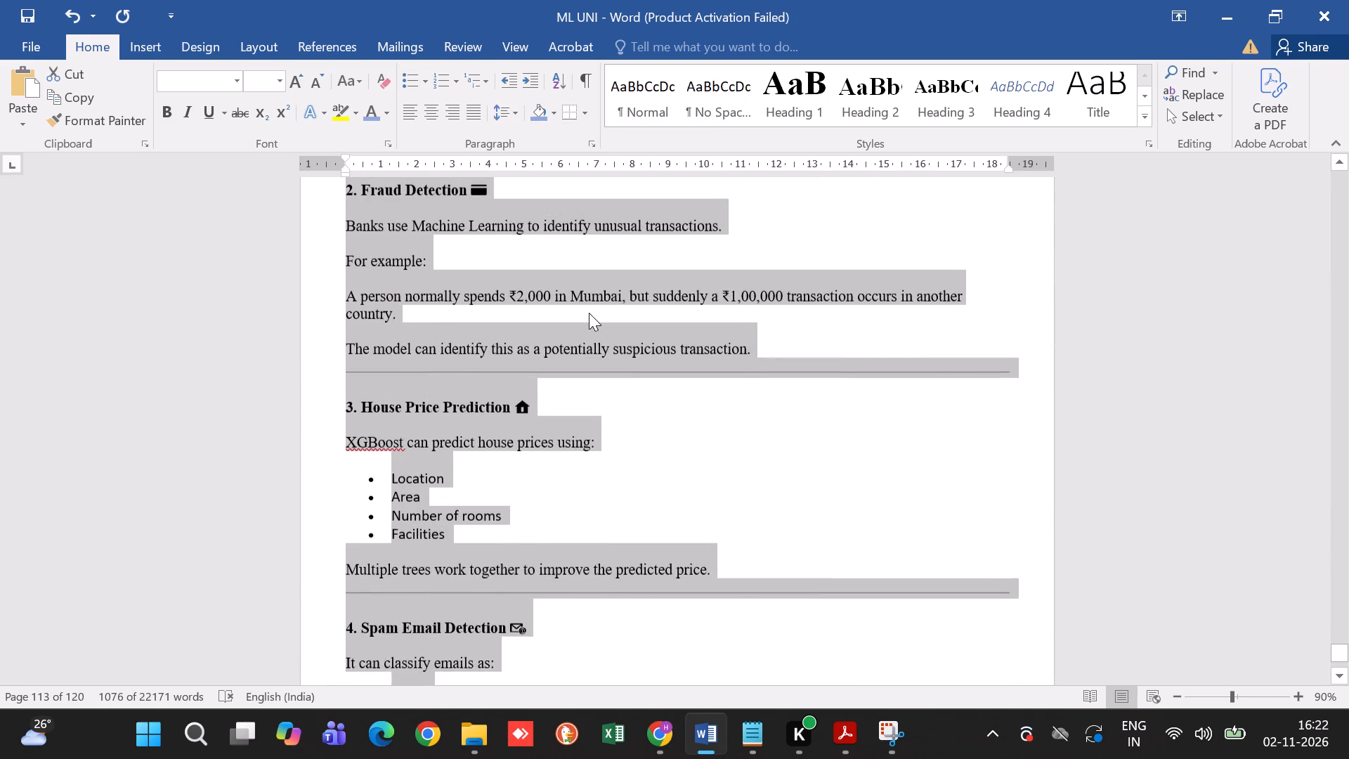
scroll(589, 313, "up", 1)
left_click(511, 114)
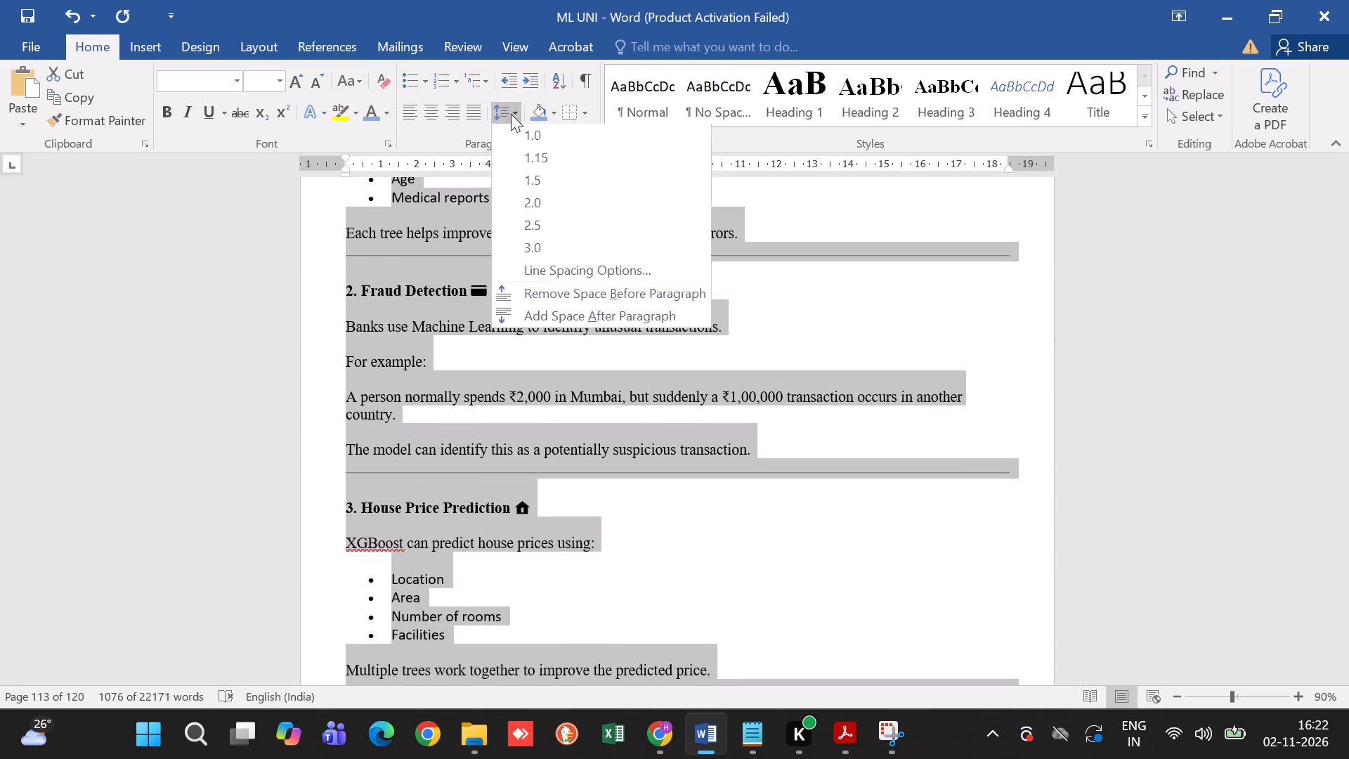
left_click(546, 299)
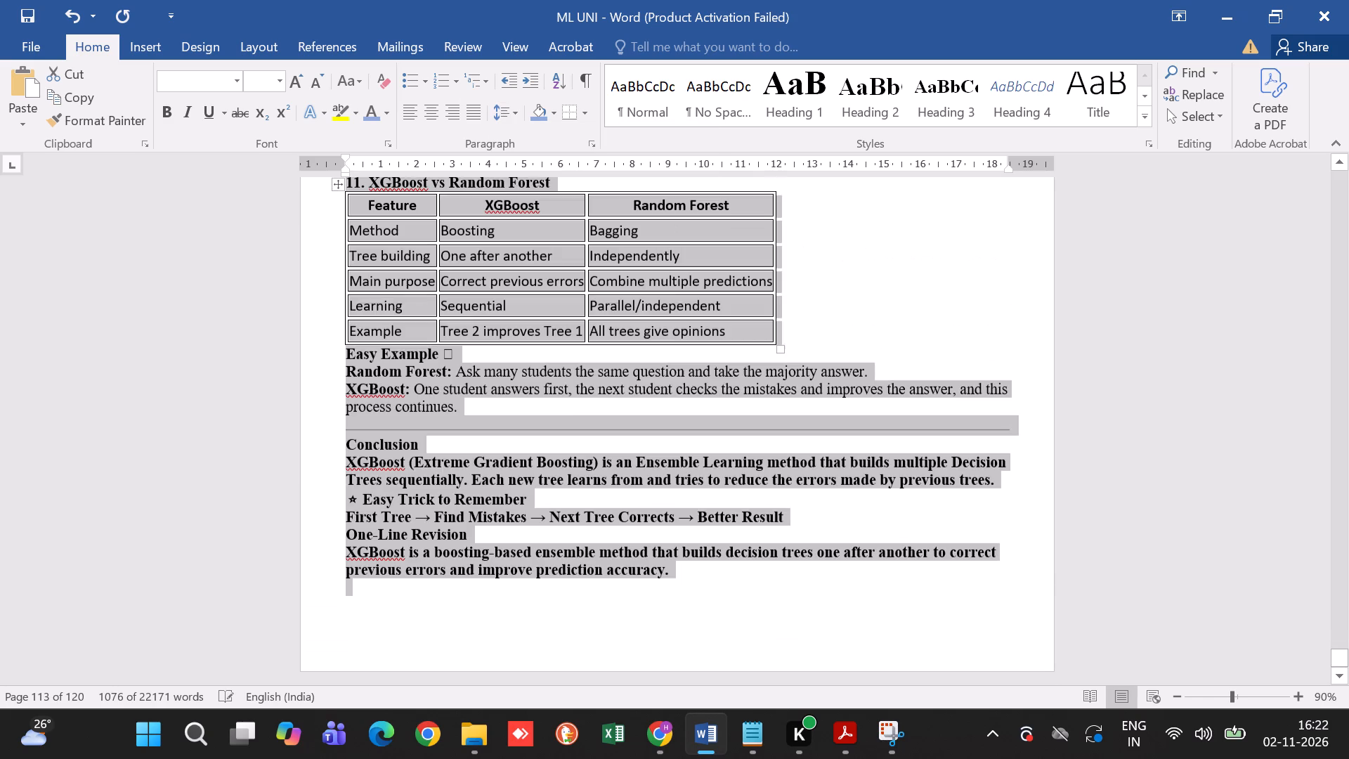
Switch to the Google Images results in Chrome and copy the GeeksforGeeks XGBoost diagram running from Data Set to Final Results.
left_click(670, 727)
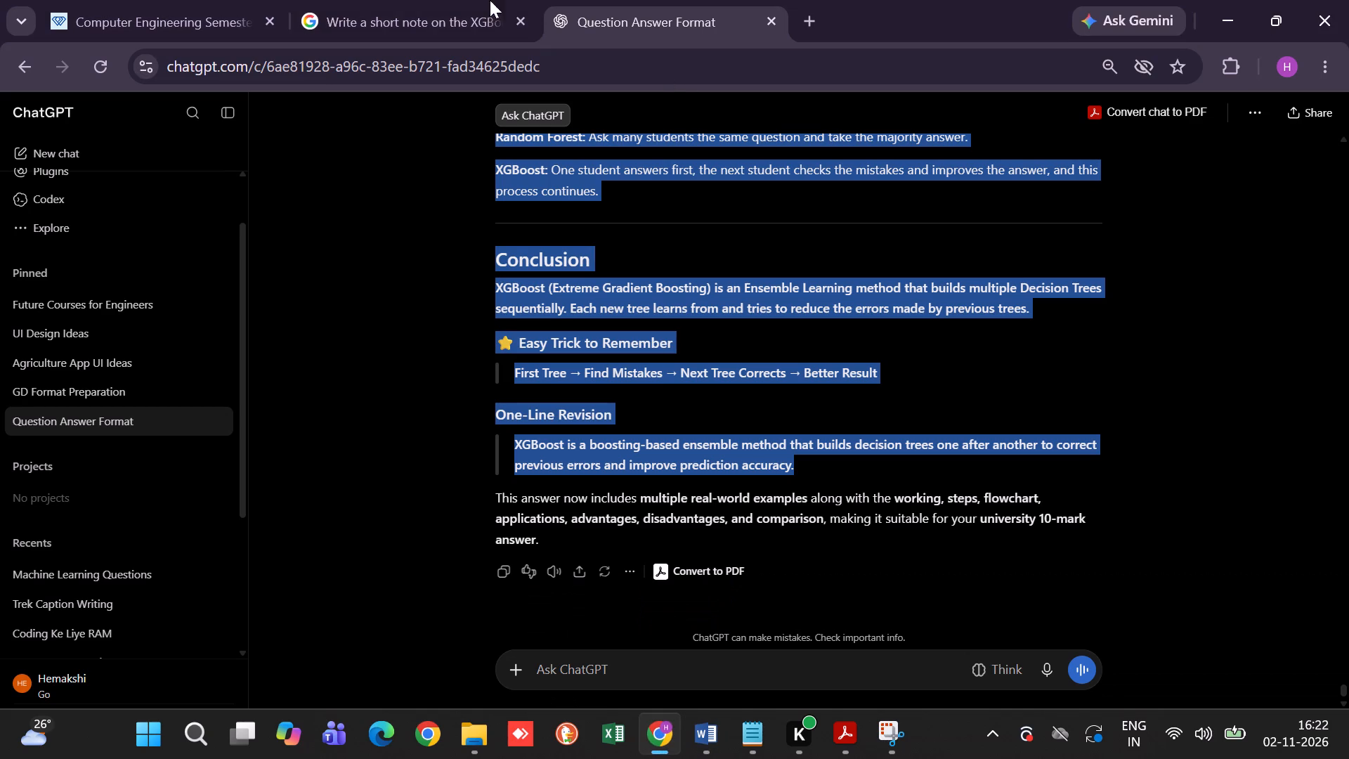
left_click(450, 3)
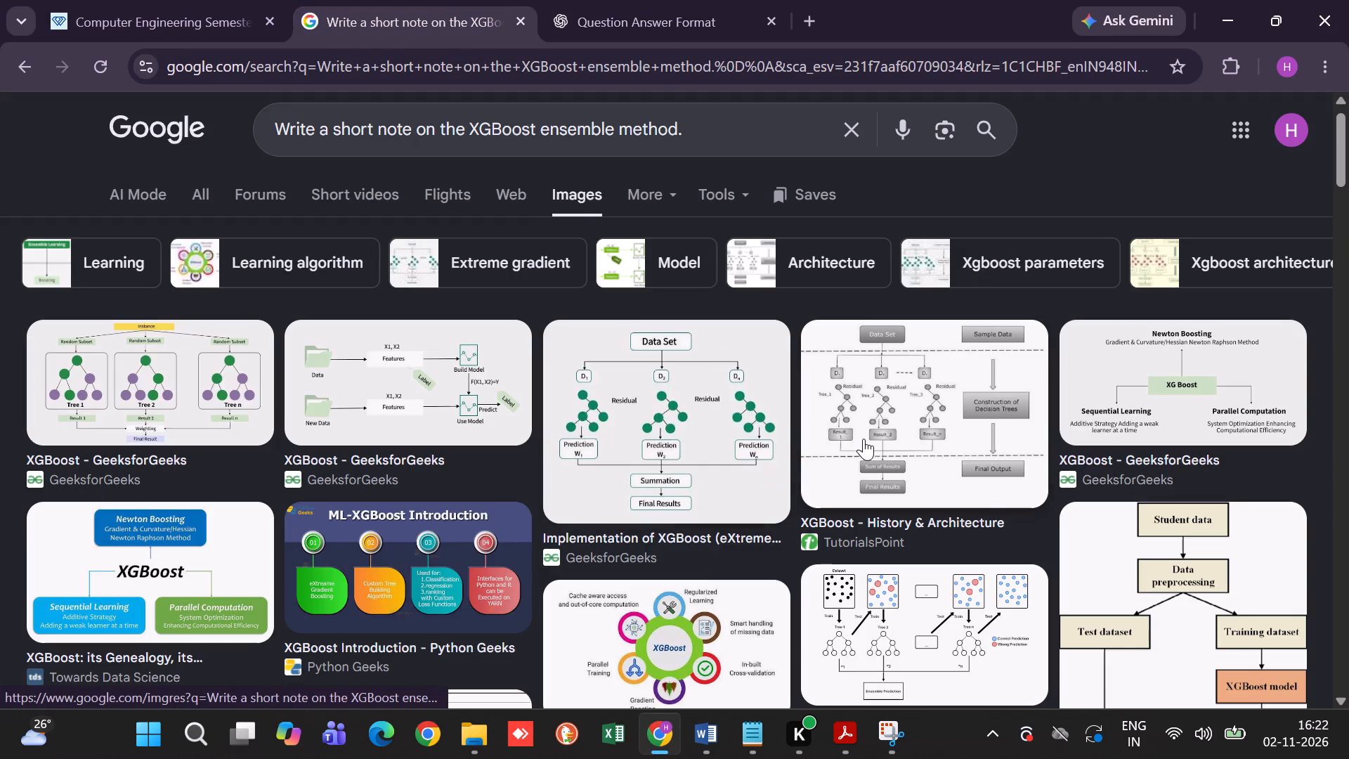
right_click(715, 438)
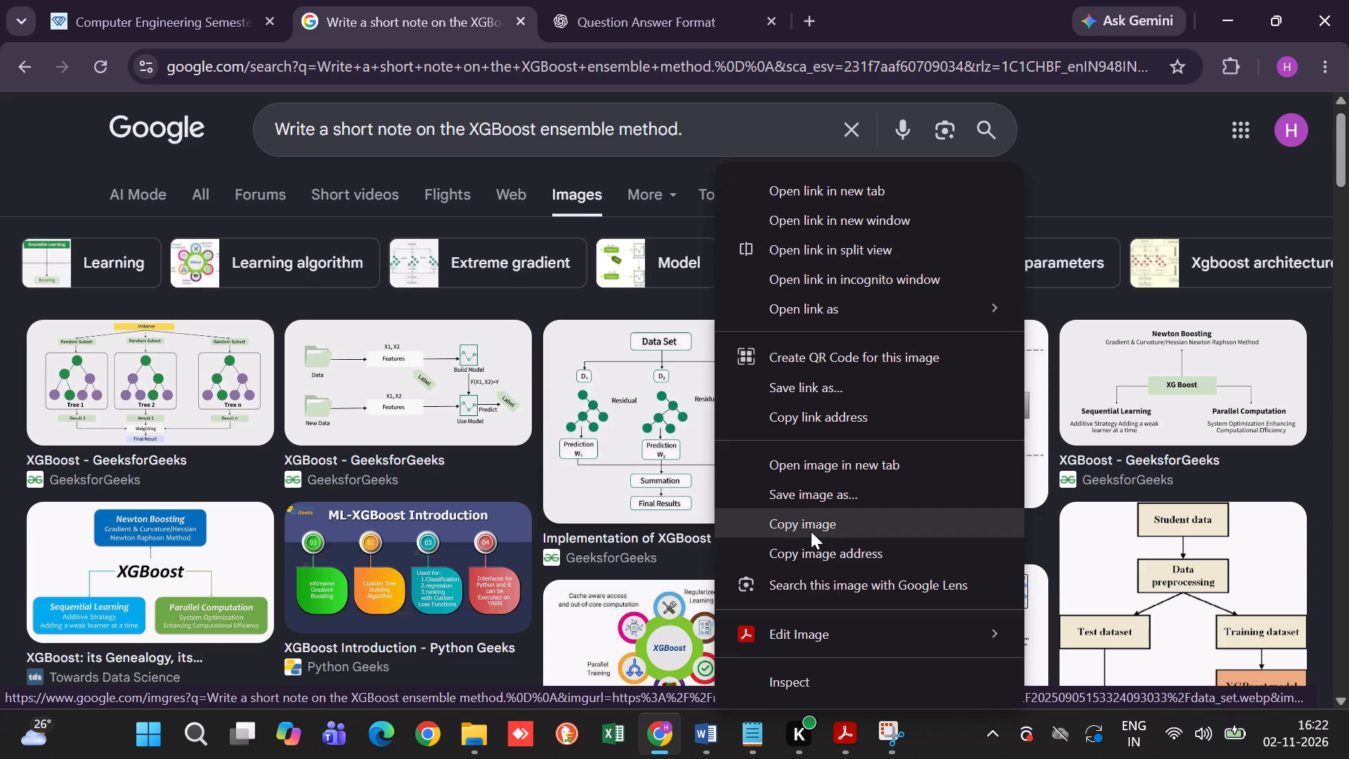
left_click(811, 522)
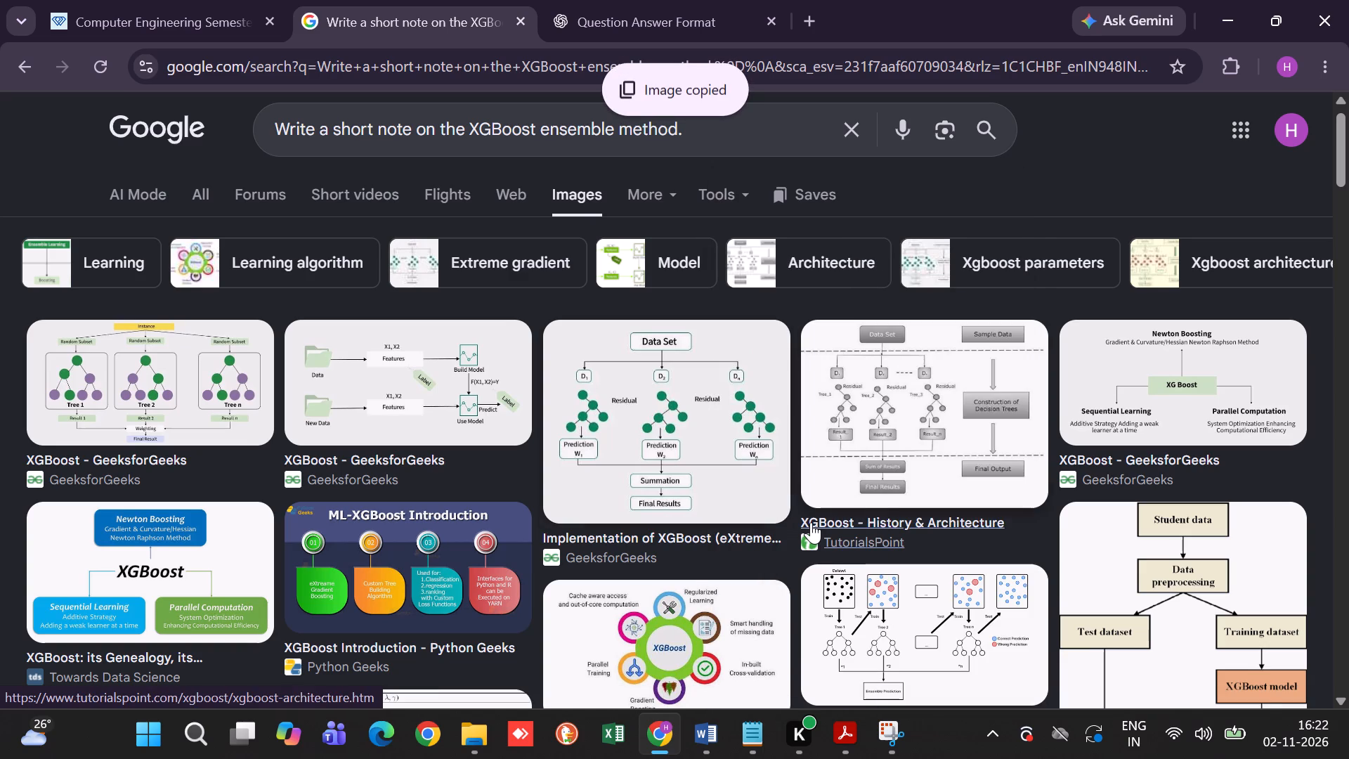
Switch to the ML UNI Word document and paste the diagram after "It further improves the detection." in the Fraud Detection example.
left_click(709, 734)
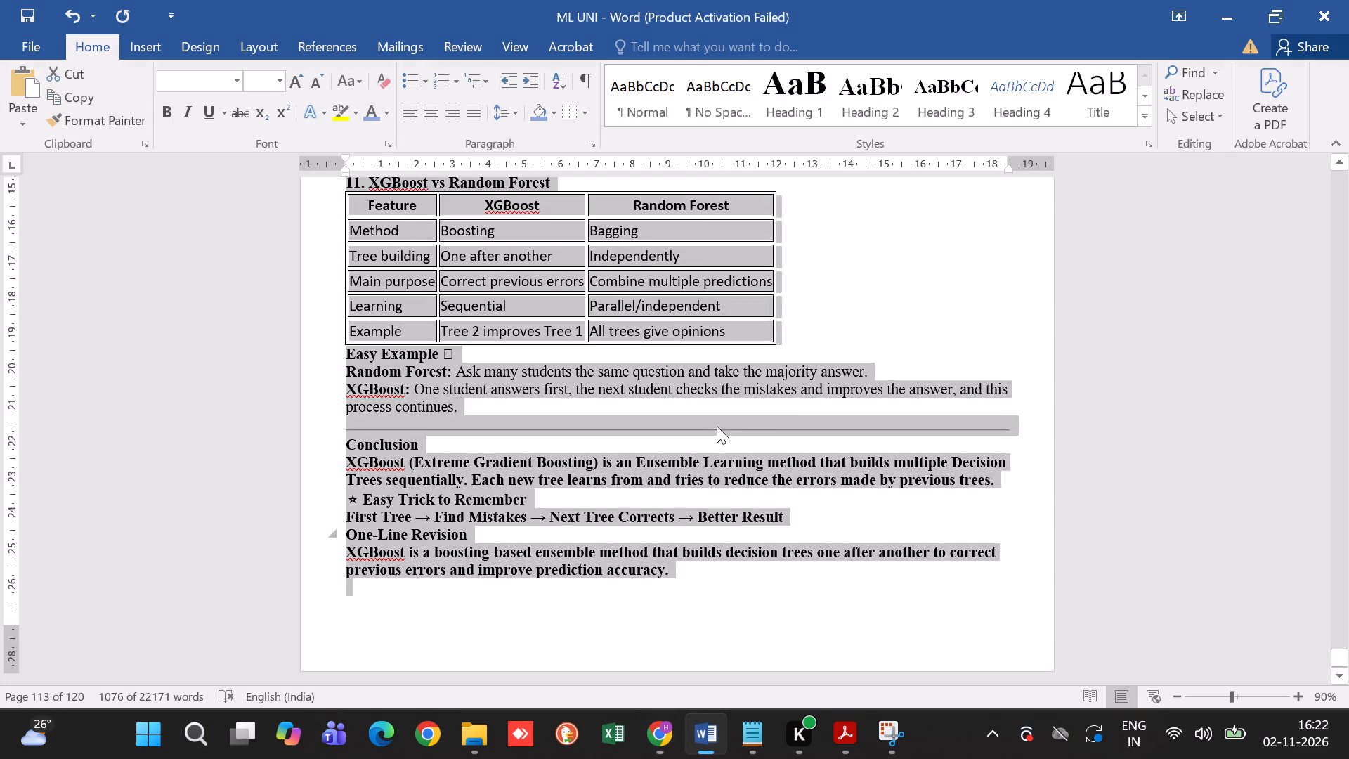
scroll(717, 426, "up", 5)
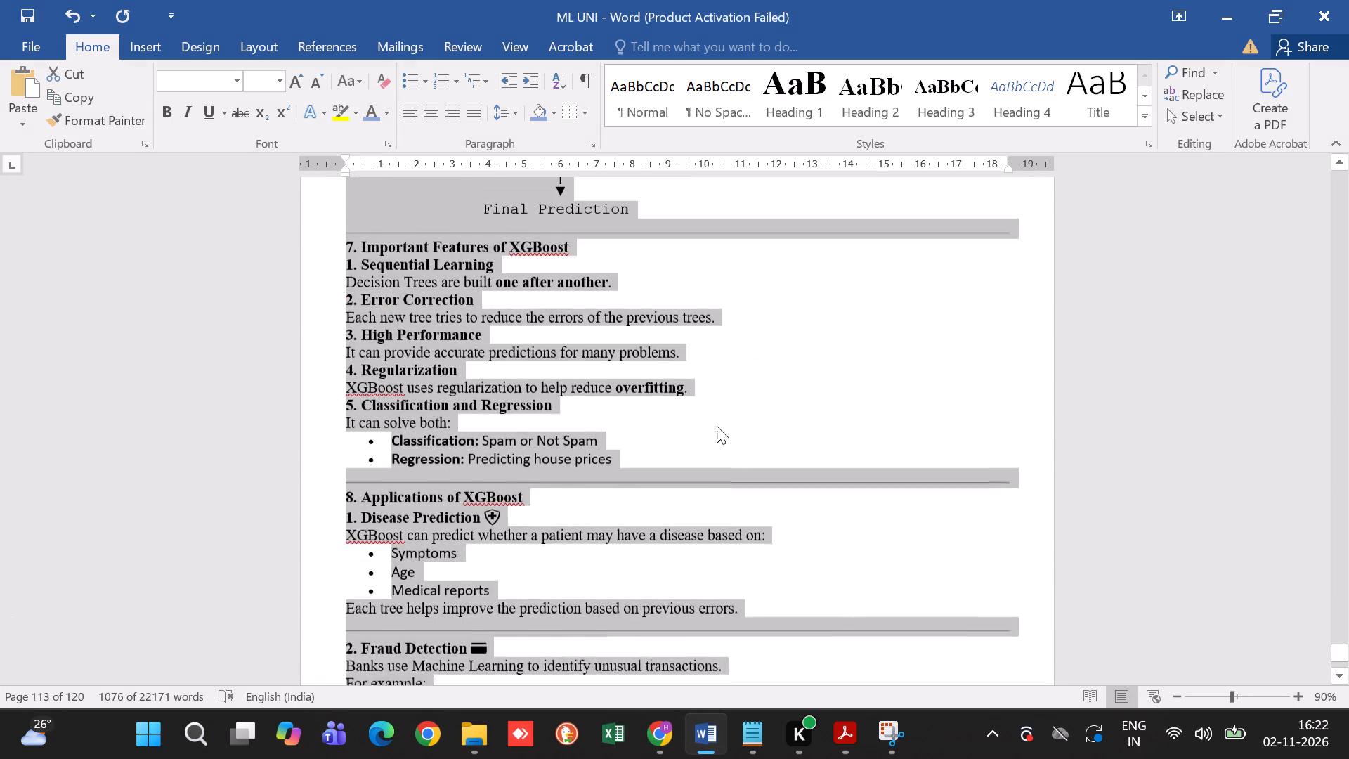
scroll(717, 426, "up", 4)
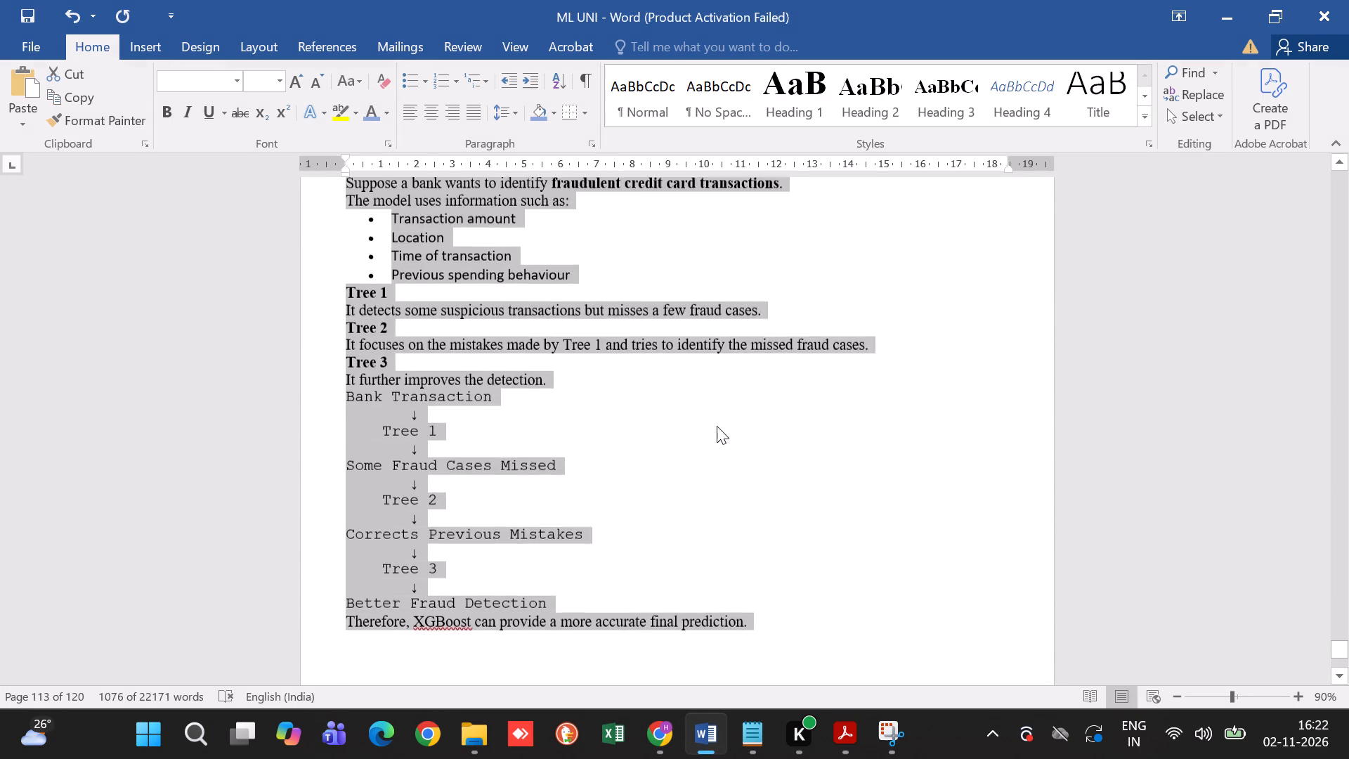
scroll(717, 426, "up", 1)
left_click(585, 504)
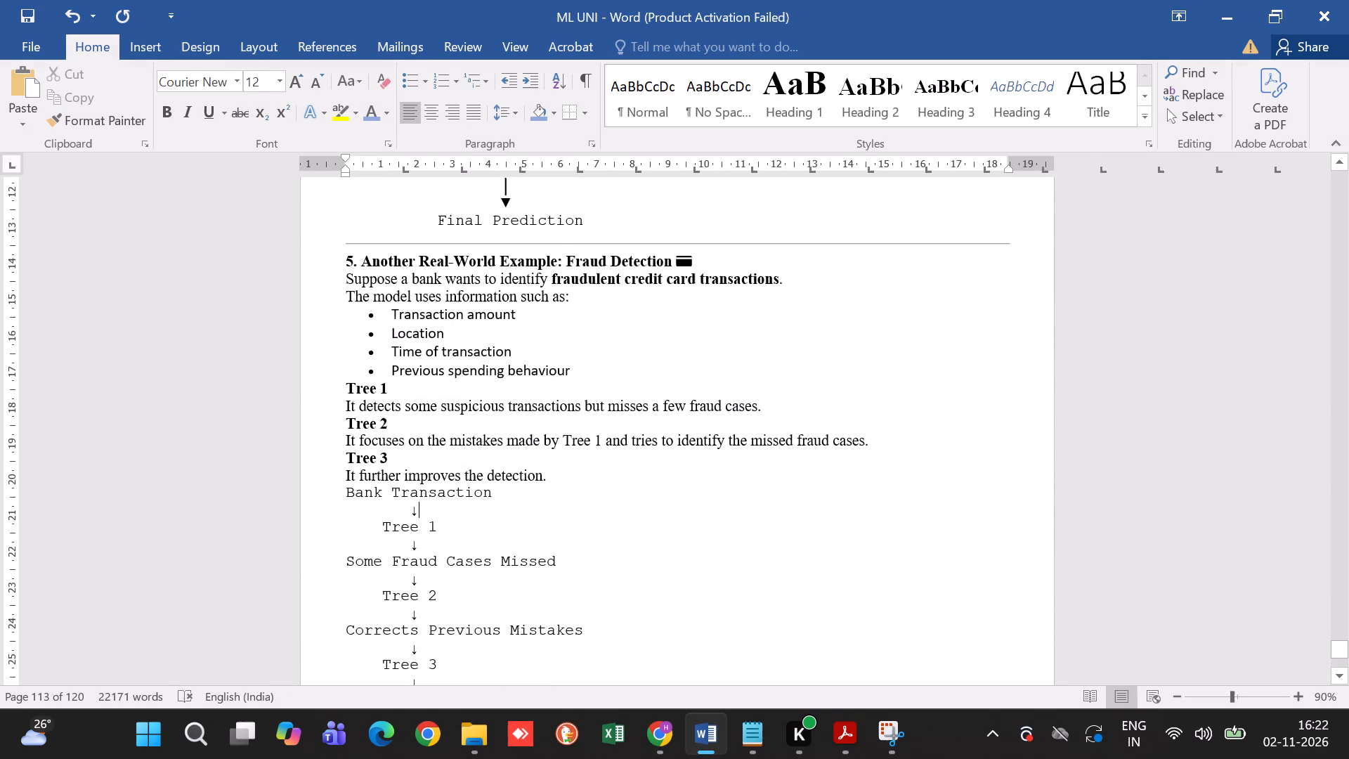
left_click(564, 477)
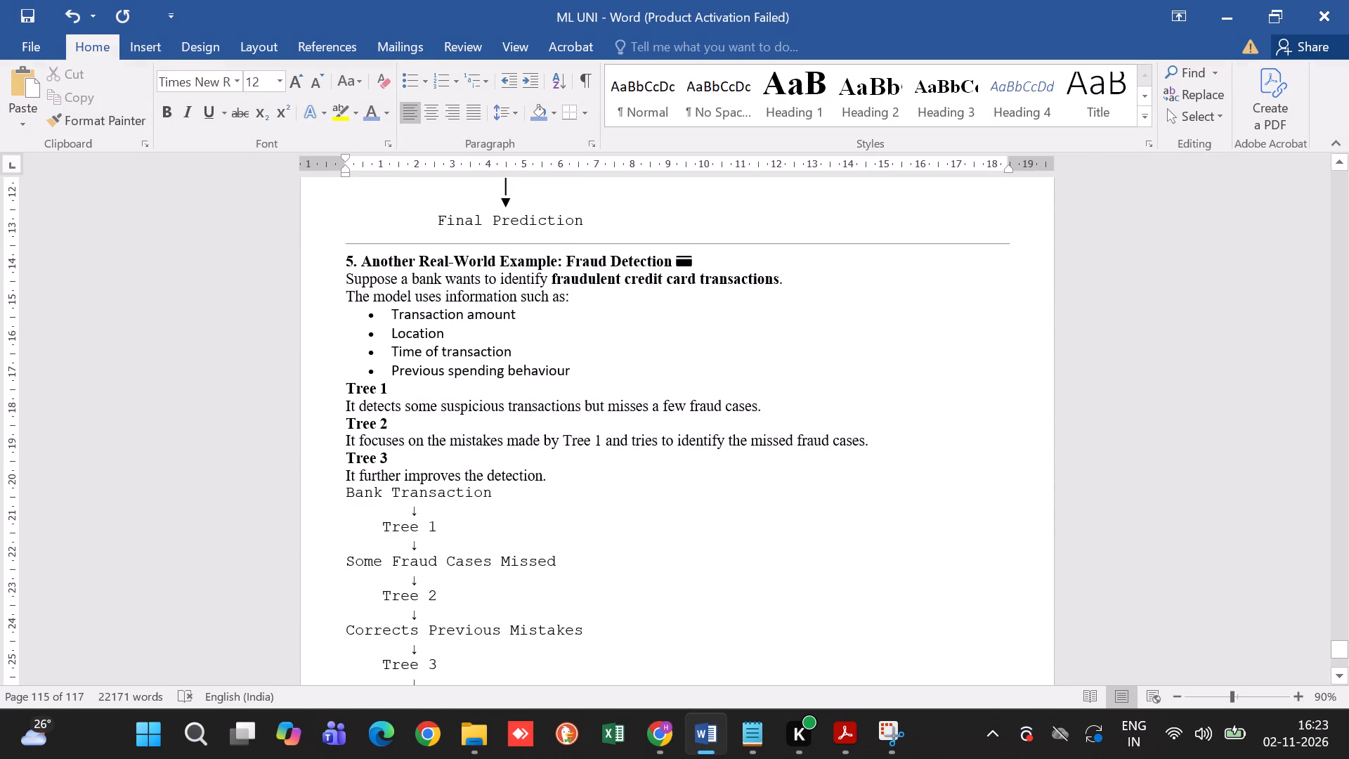
key("ctrl+v")
left_click(564, 477)
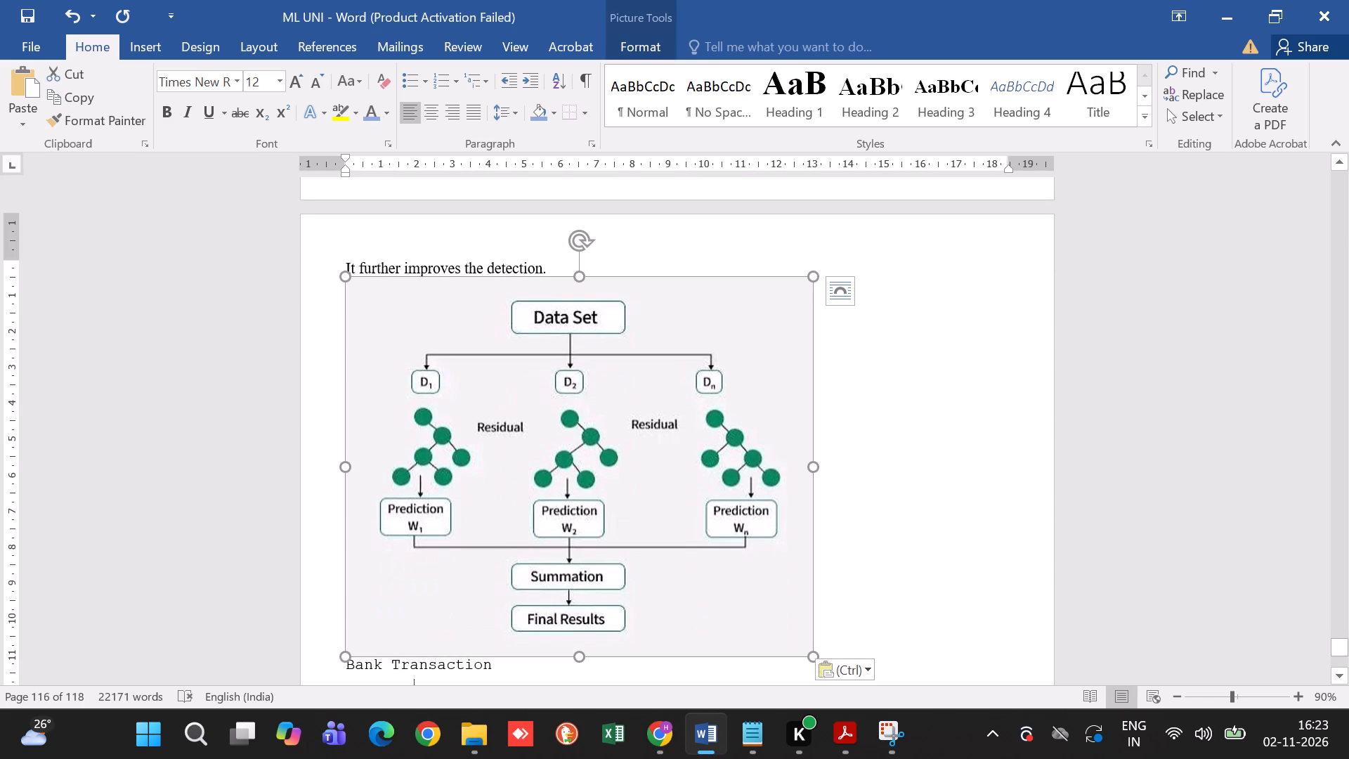
Shrink the diagram to about 7.5 cm wide, apply Through text wrapping, and place it beside the Bank Transaction flow, inside the page.
left_click_drag(811, 651, 615, 375)
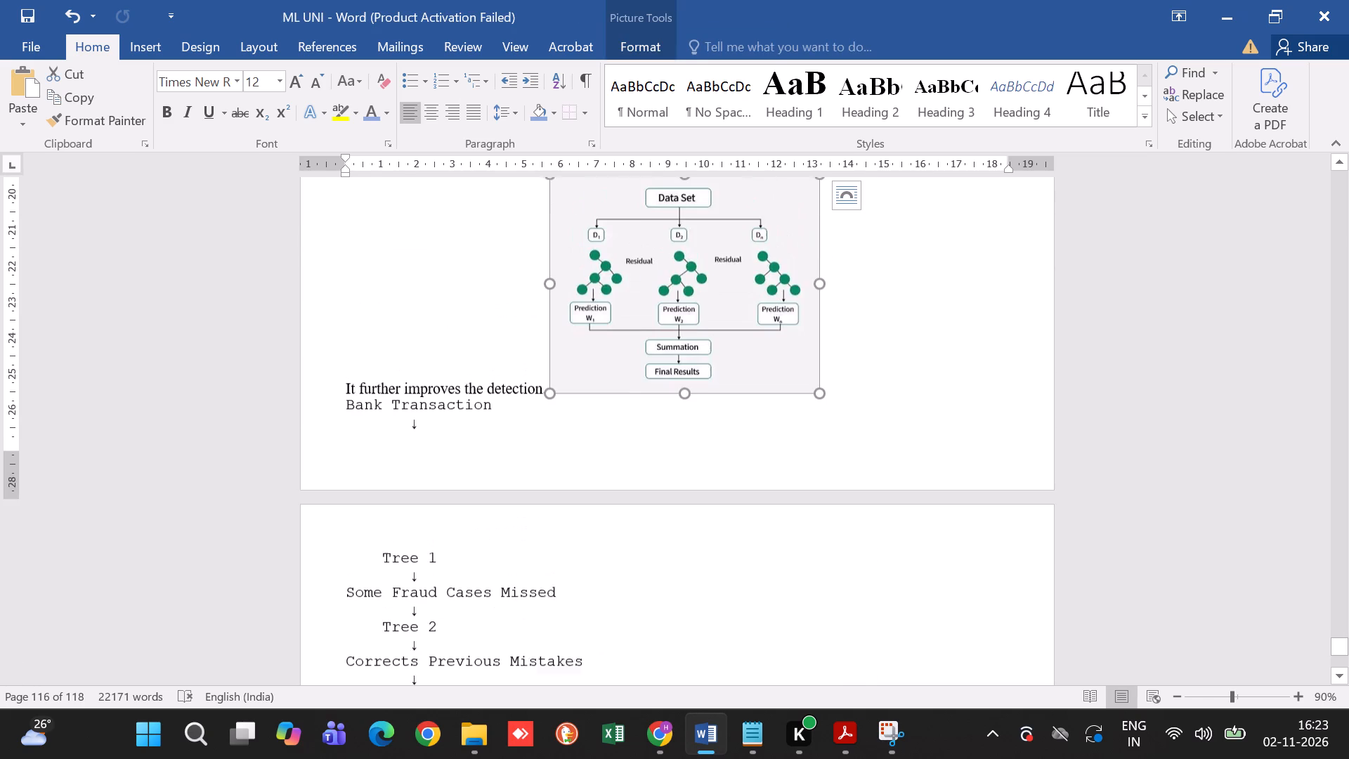
left_click(840, 207)
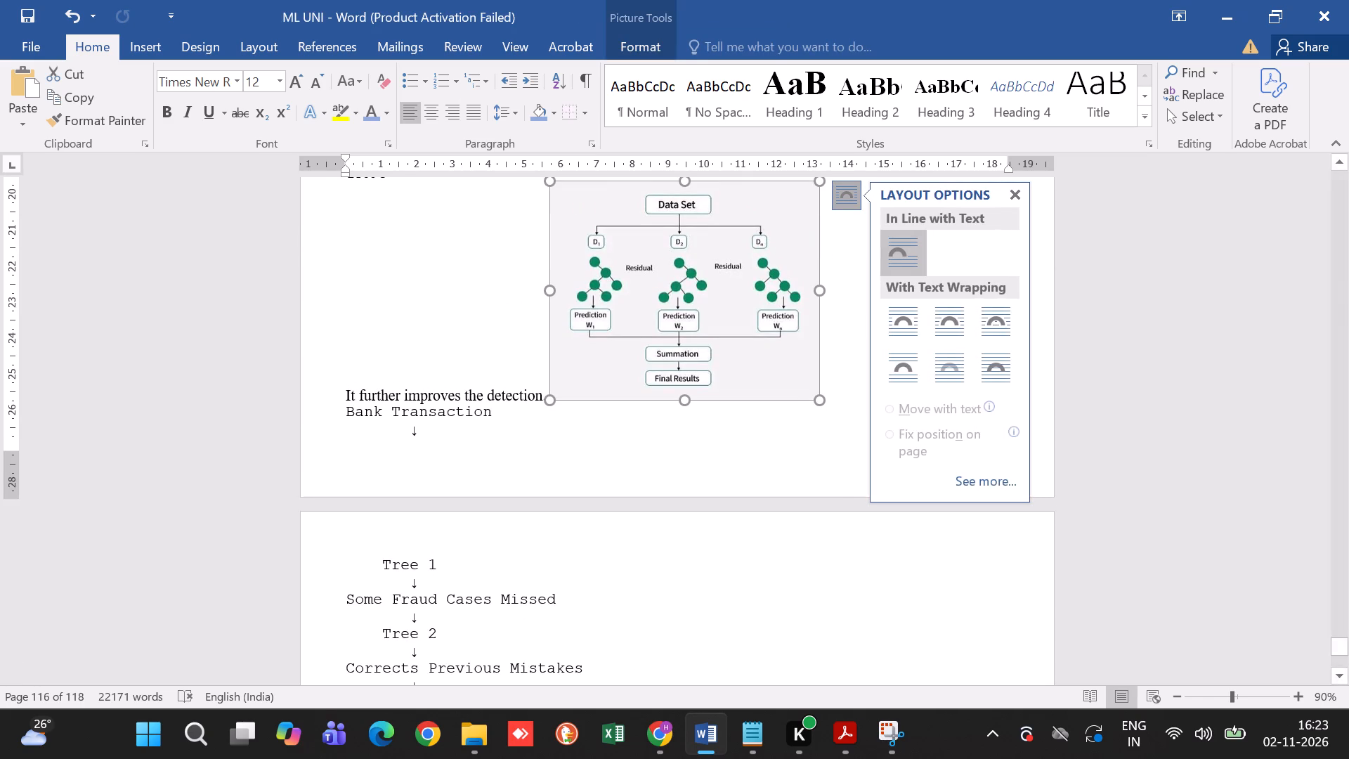
left_click(991, 325)
left_click_drag(670, 301, 681, 300)
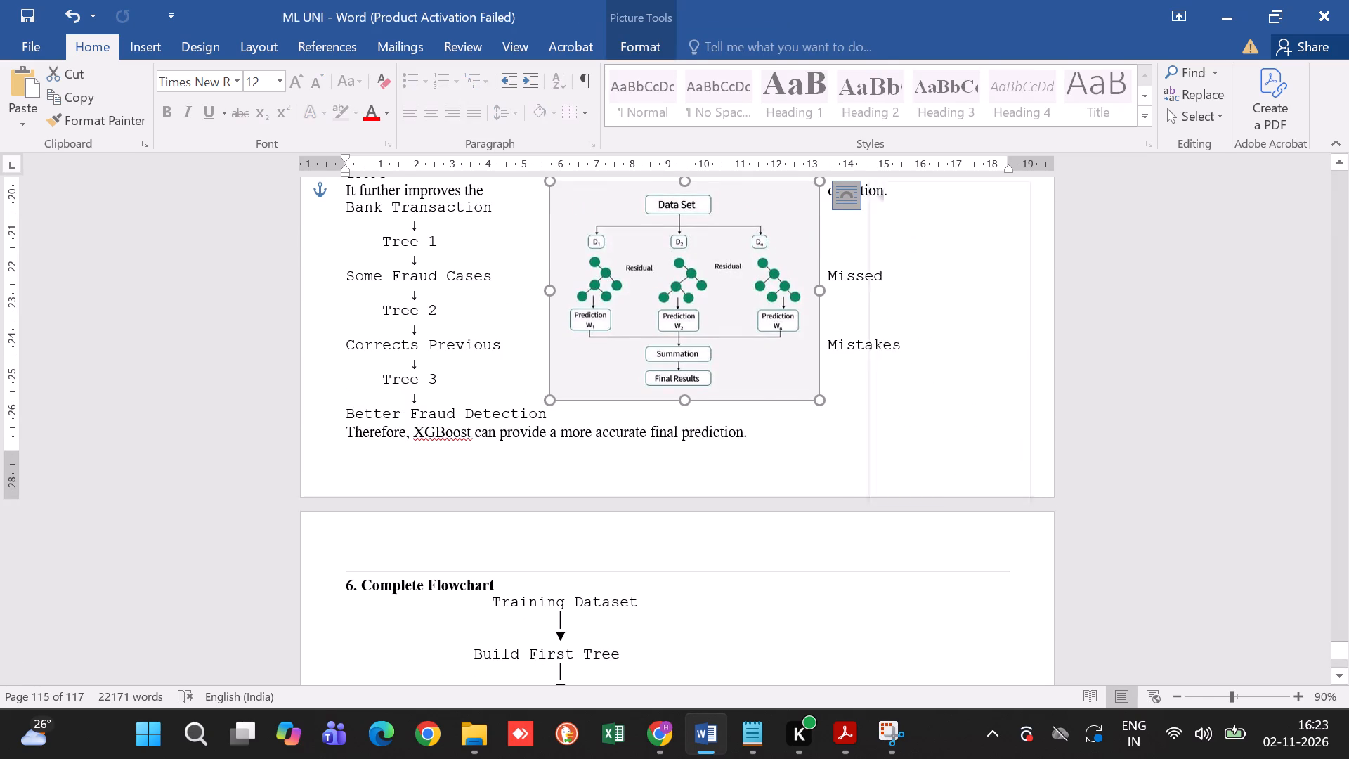
left_click_drag(681, 300, 916, 290)
scroll(916, 290, "up", 1)
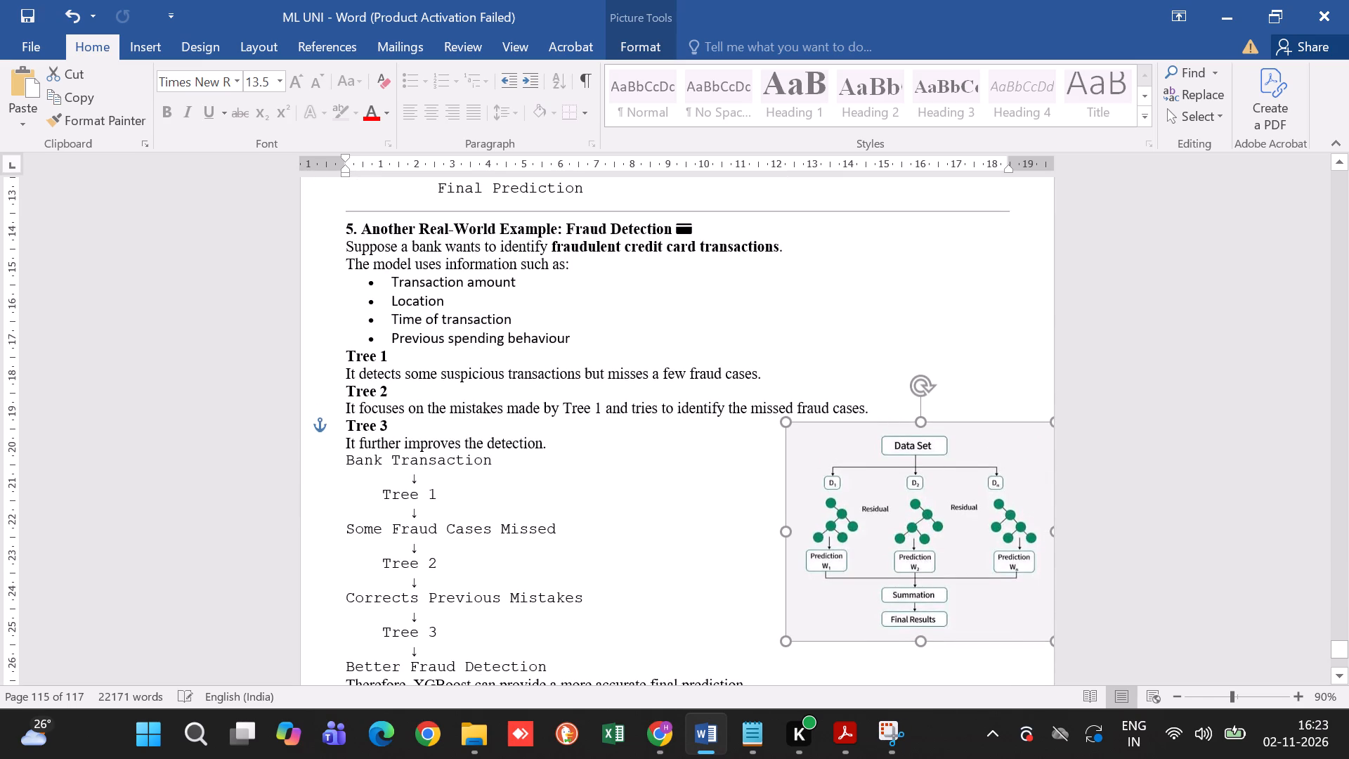
left_click_drag(897, 531, 808, 544)
scroll(808, 544, "down", 1)
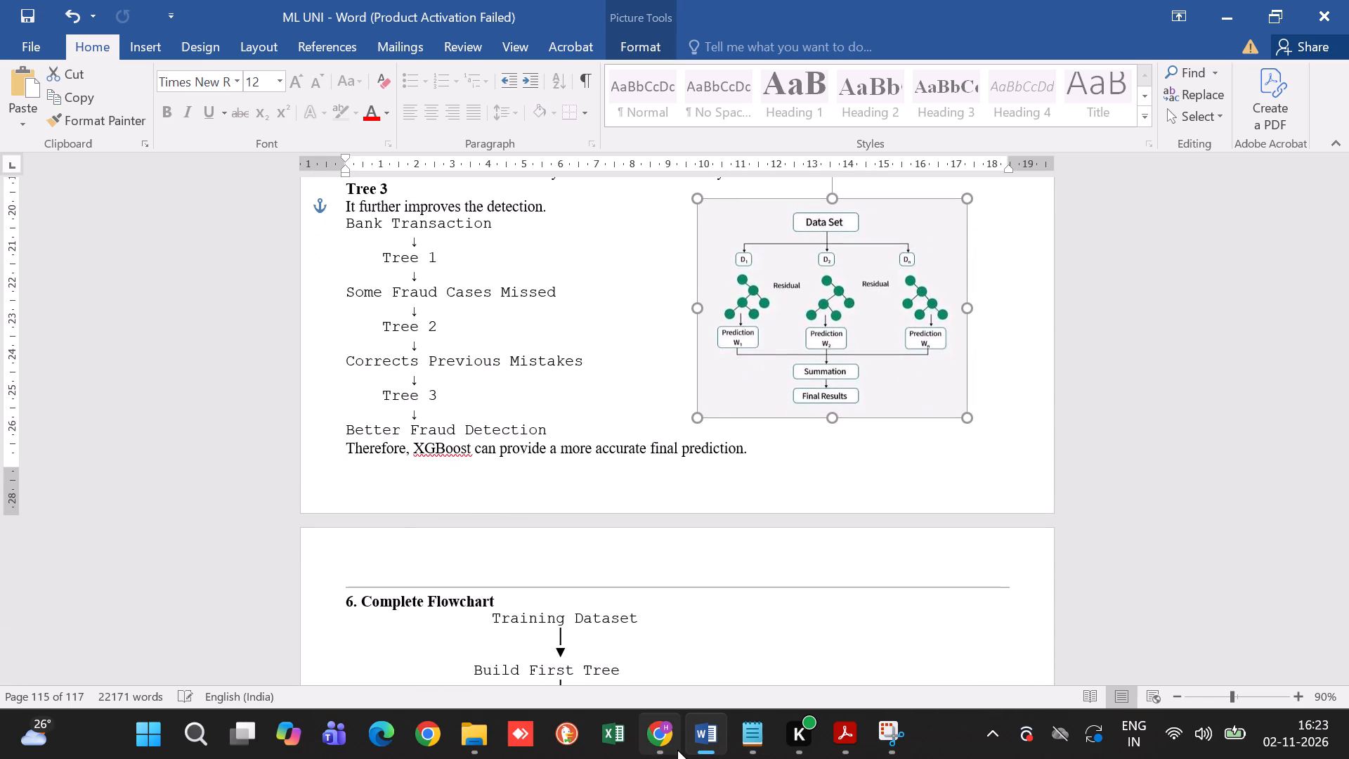
Switch to the Google Images results in Chrome and copy the GeeksforGeeks XGBoost diagram with random subsets feeding Tree 1 to Tree n.
left_click(660, 740)
scroll(226, 389, "down", 1)
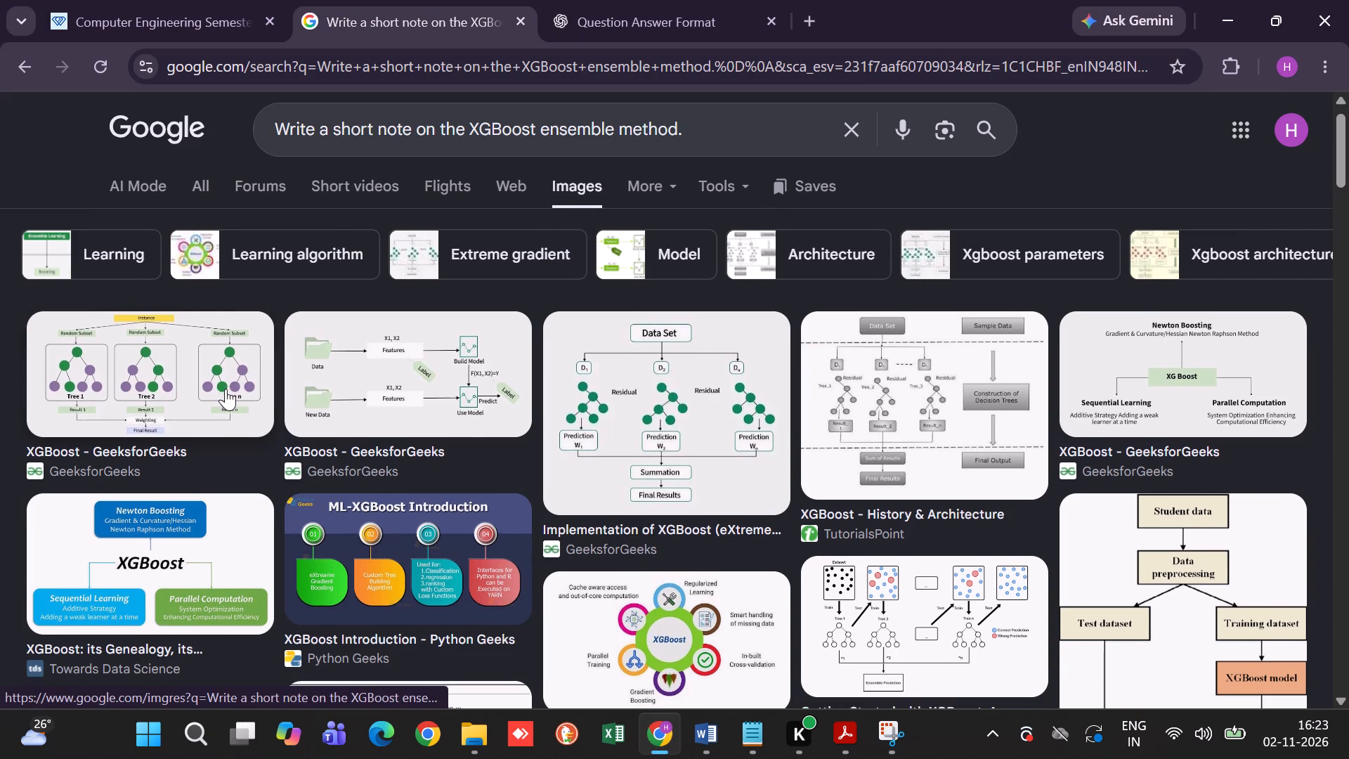
scroll(226, 389, "down", 1)
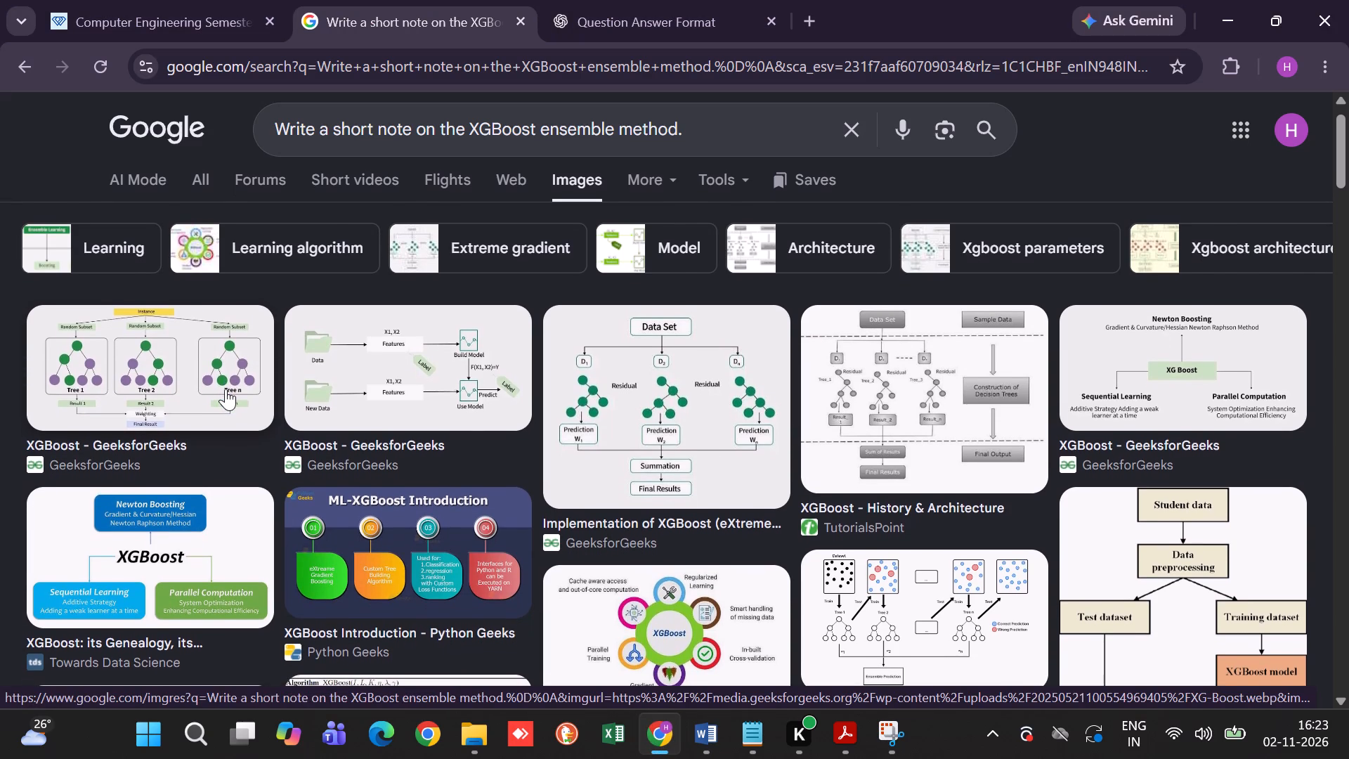
right_click(226, 389)
left_click(315, 525)
scroll(315, 525, "down", 1)
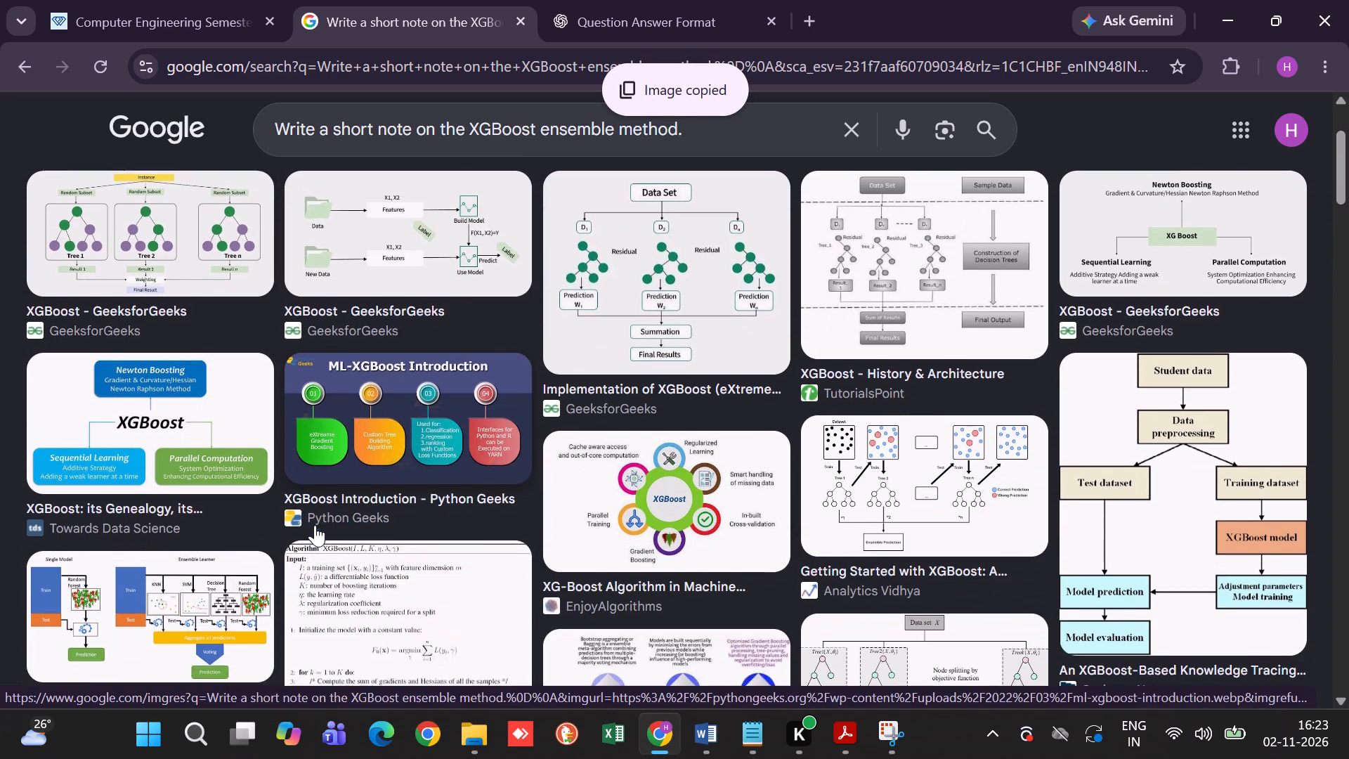
scroll(315, 525, "down", 3)
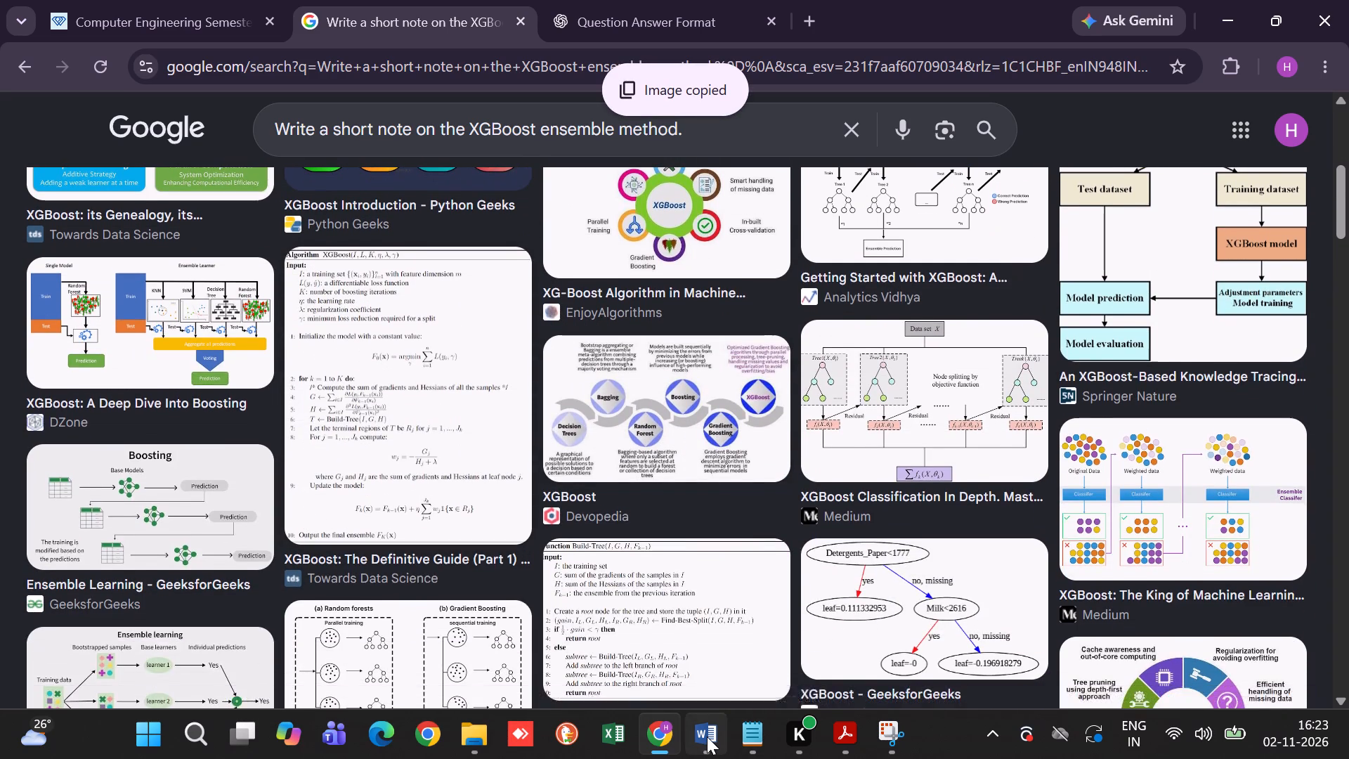
Switch to the ML UNI Word document and paste the copied tree diagram at "Build Next Tree to Correct Errors" in the Complete Flowchart.
left_click(707, 737)
scroll(701, 579, "down", 2)
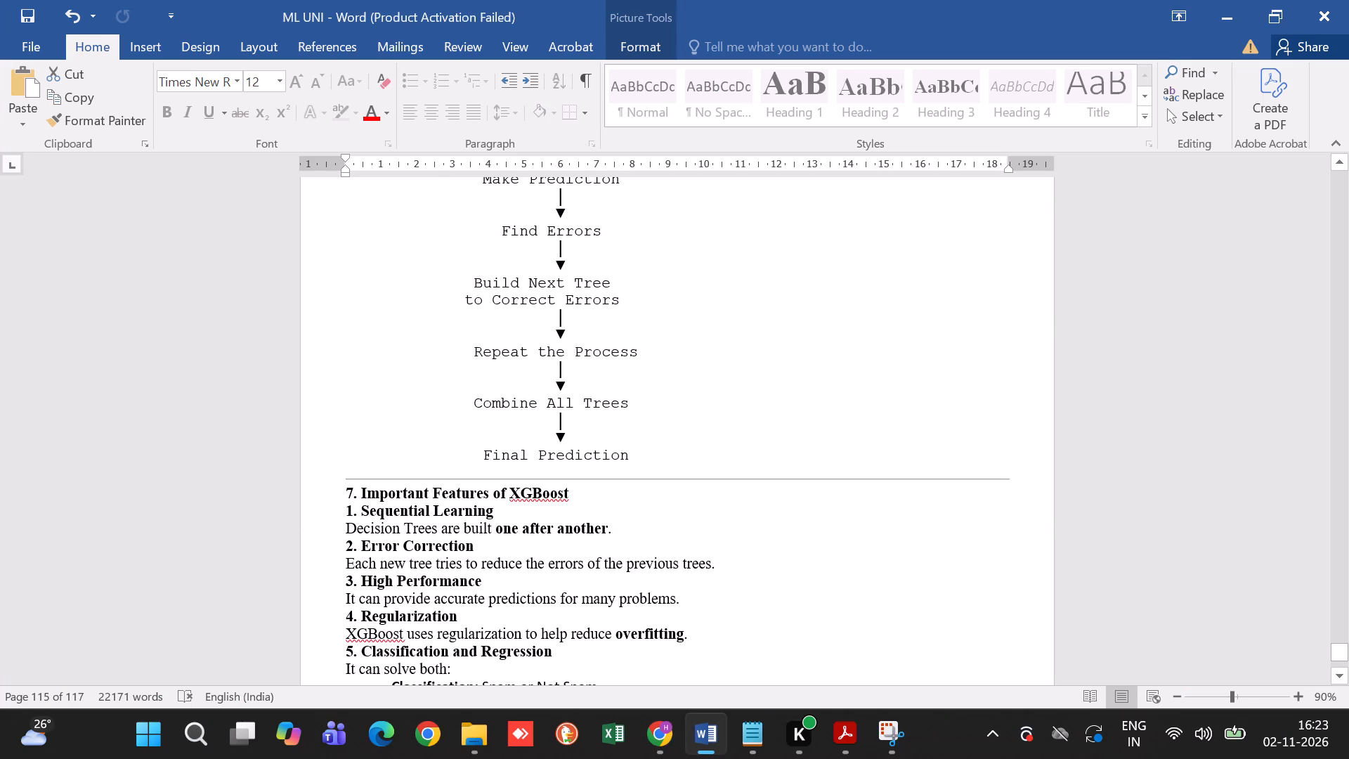
left_click(629, 295)
key("ctrl+v")
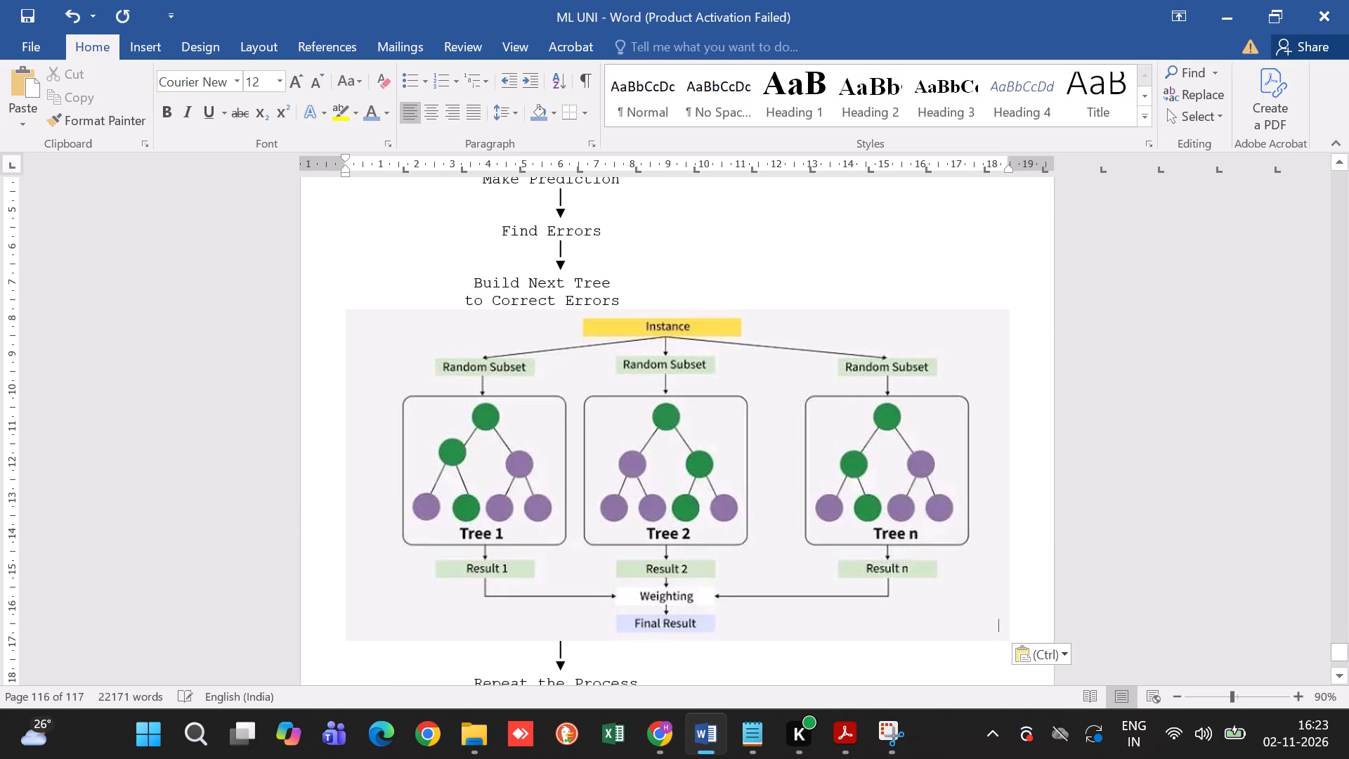
Resize the tree diagram to about 10.5 cm wide, apply Through text wrapping, and place it beside the start of the Complete Flowchart.
left_click(629, 295)
left_click(724, 403)
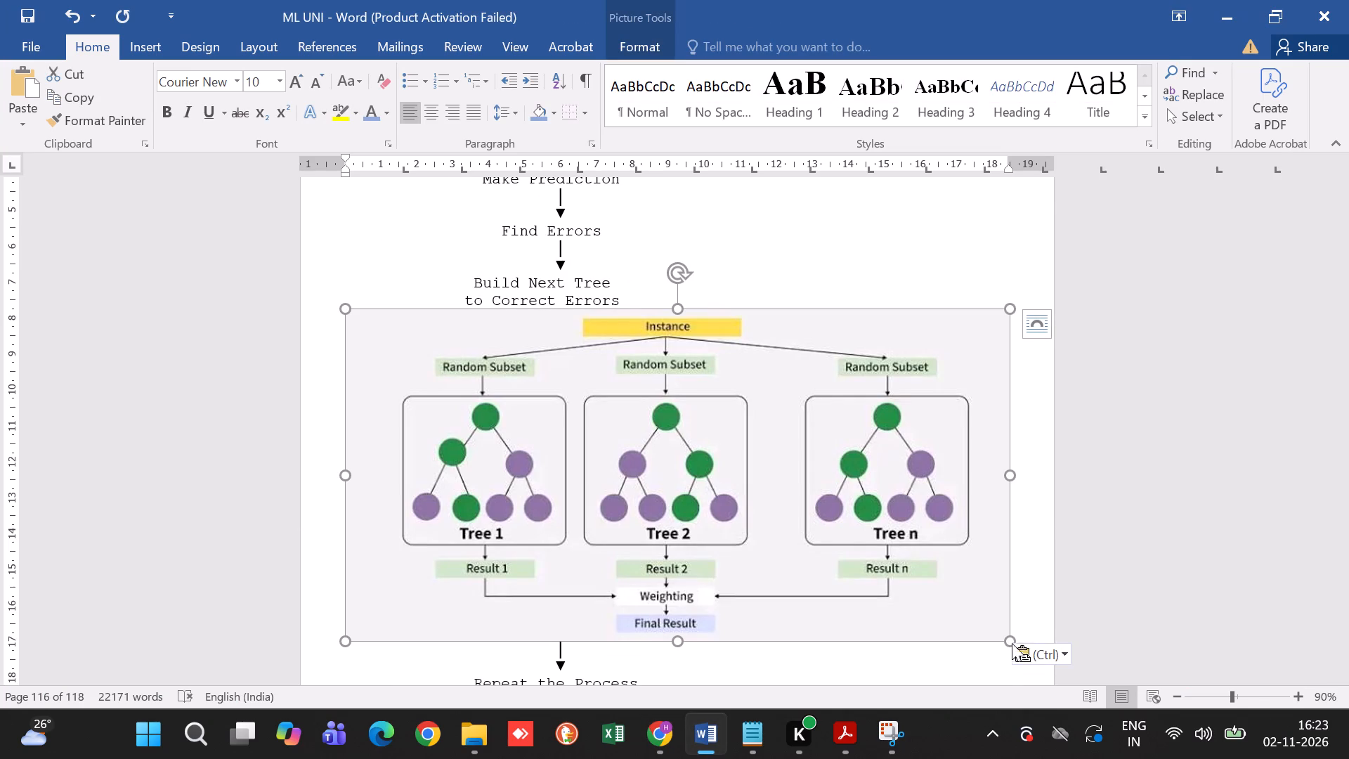
left_click_drag(1008, 642, 651, 445)
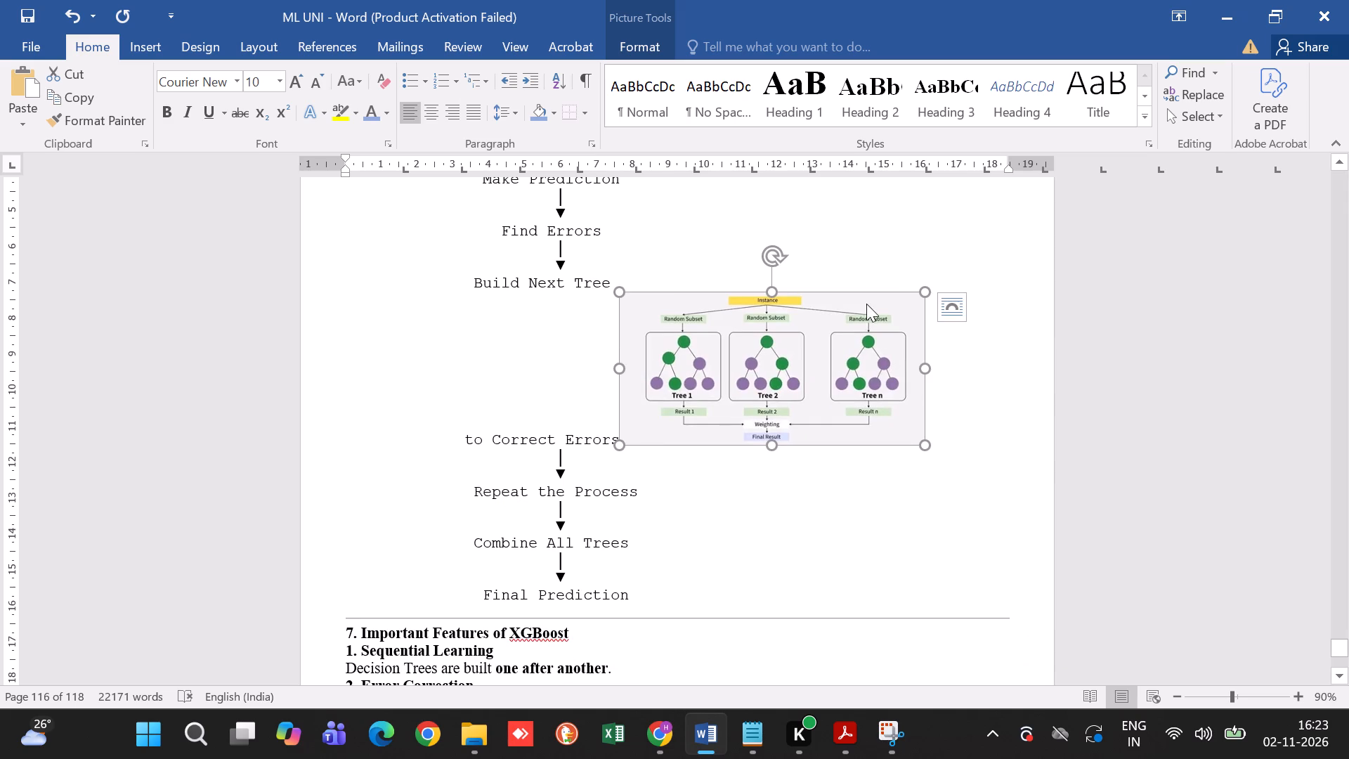
left_click(959, 305)
left_click(1092, 422)
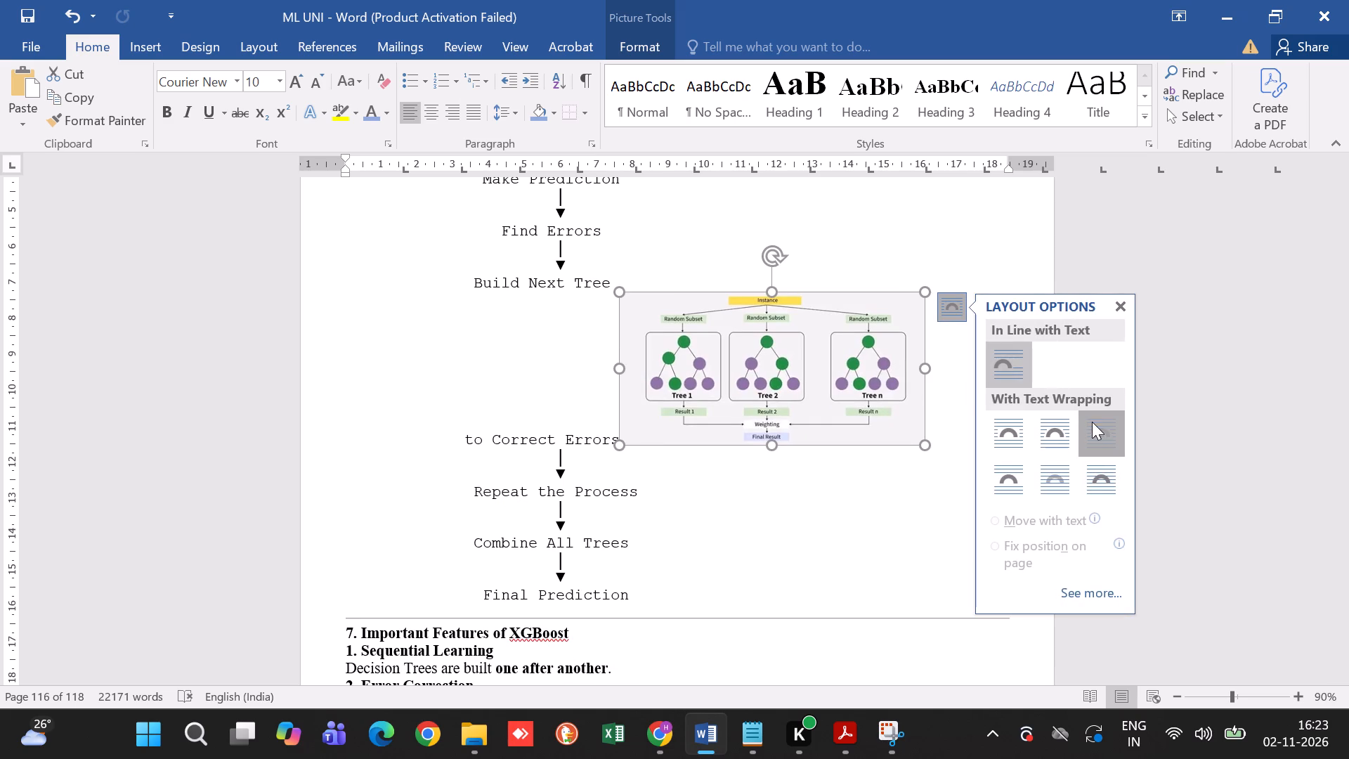
left_click_drag(783, 411, 852, 273)
scroll(852, 273, "up", 1)
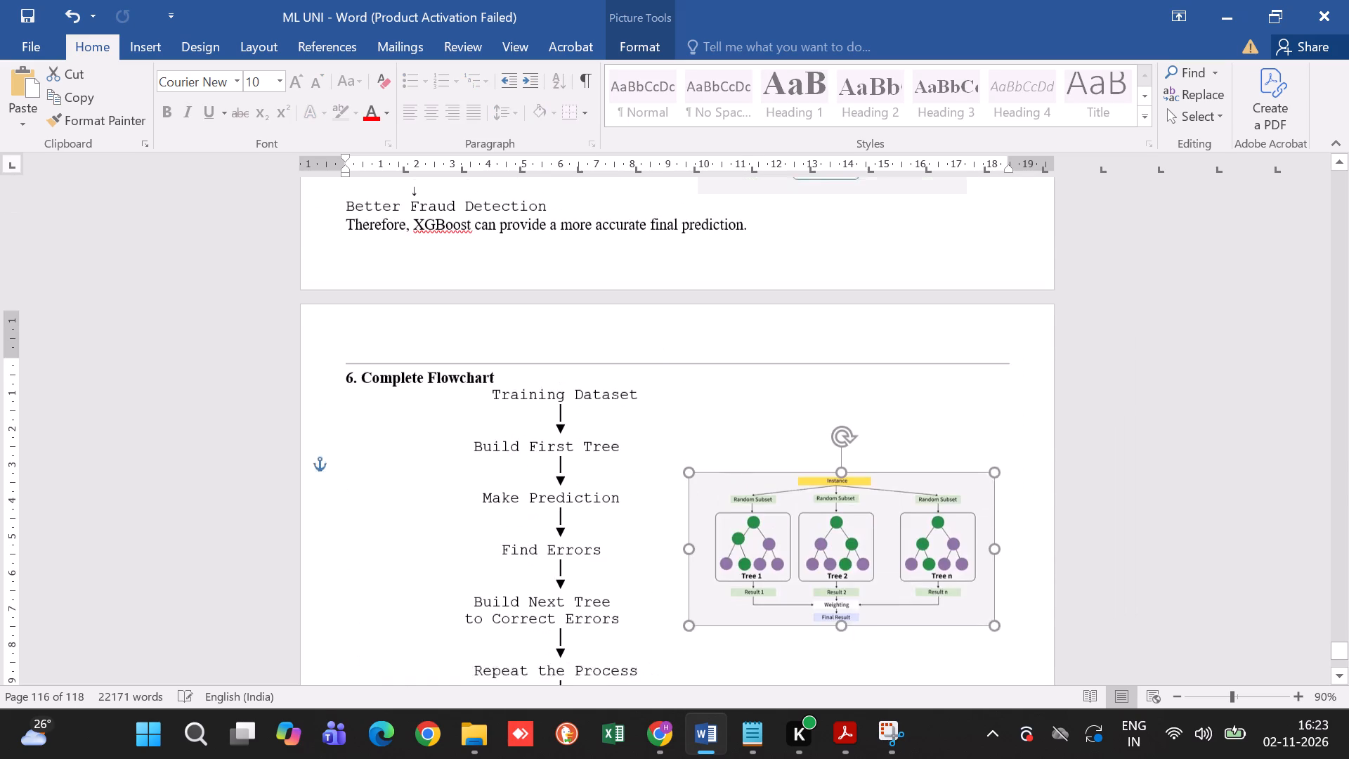
scroll(852, 273, "up", 1)
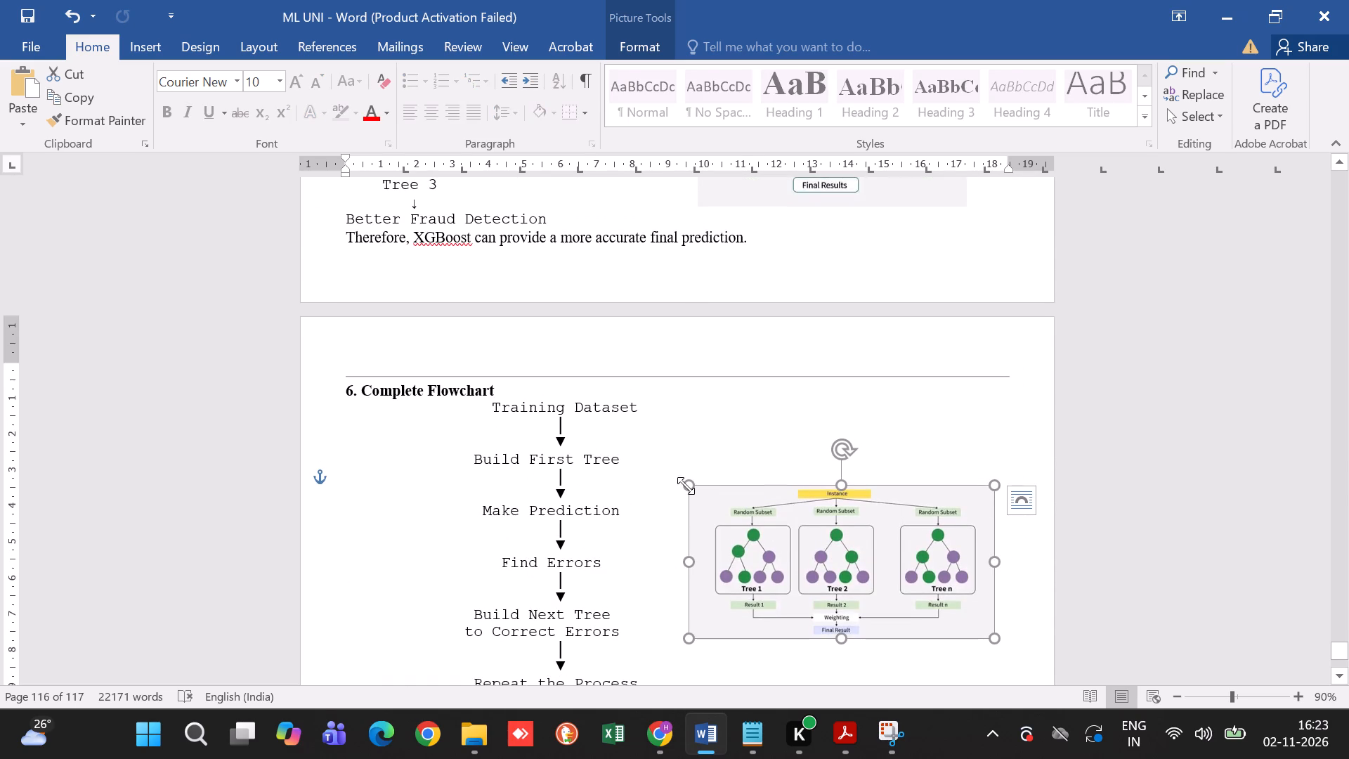
left_click_drag(686, 486, 672, 450)
left_click_drag(800, 540, 834, 501)
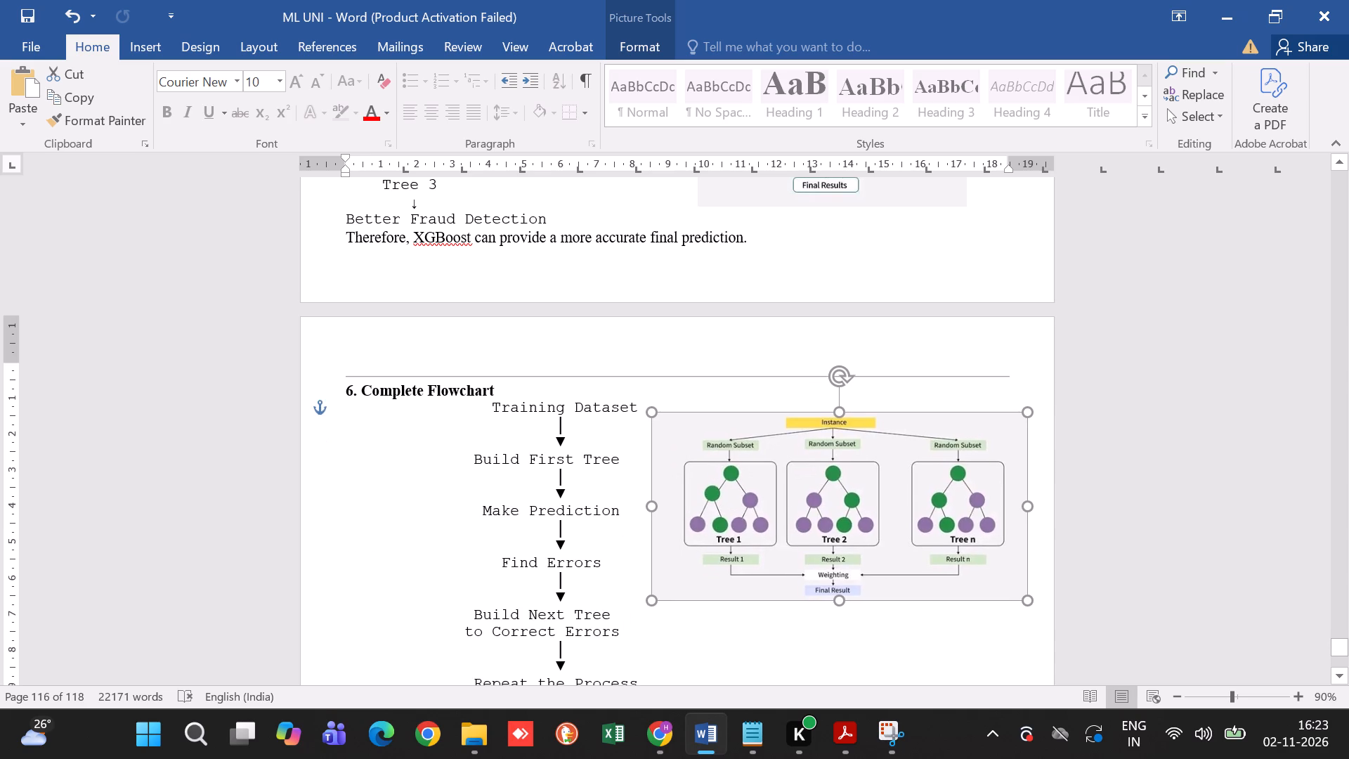
left_click_drag(834, 501, 847, 488)
Add the question number "Q.26" on a new page after the XGBoost One-Line Revision.
scroll(847, 488, "down", 14)
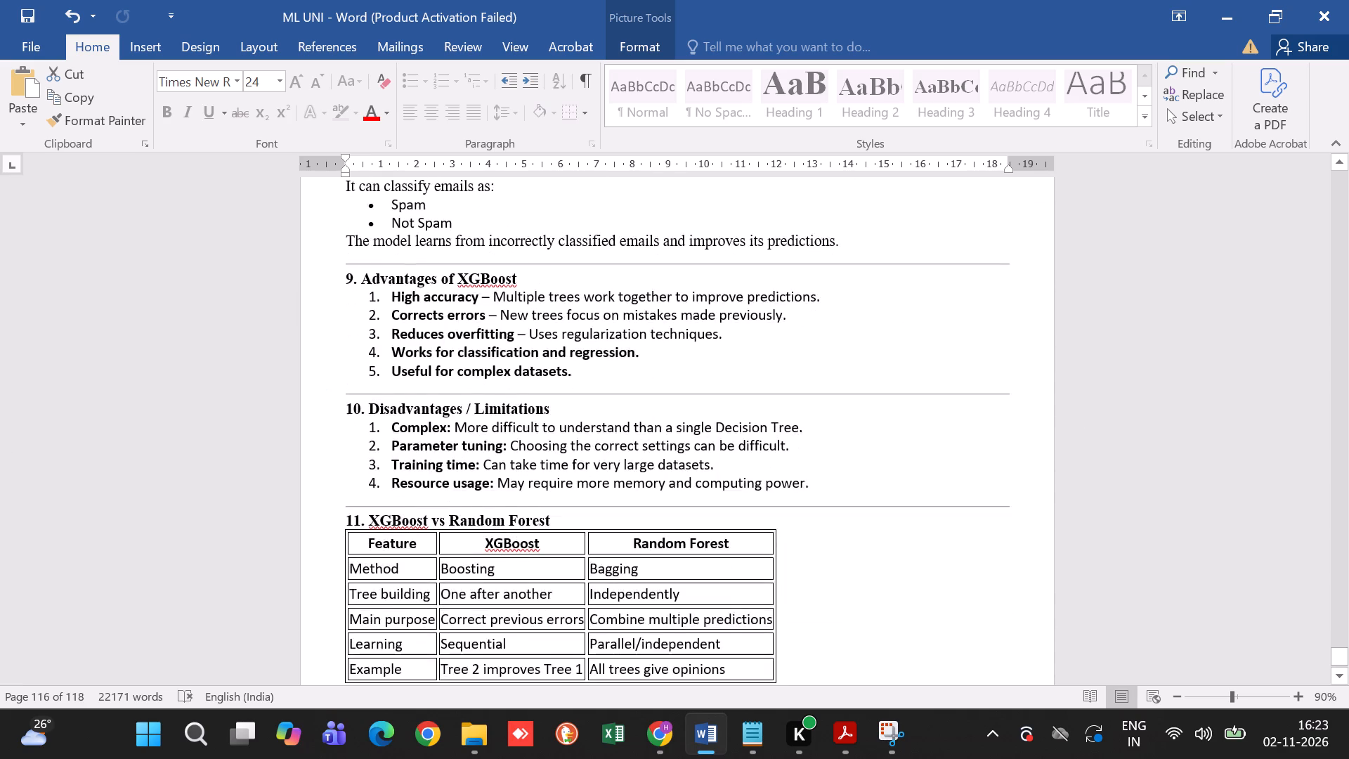
scroll(847, 488, "down", 9)
left_click(363, 620)
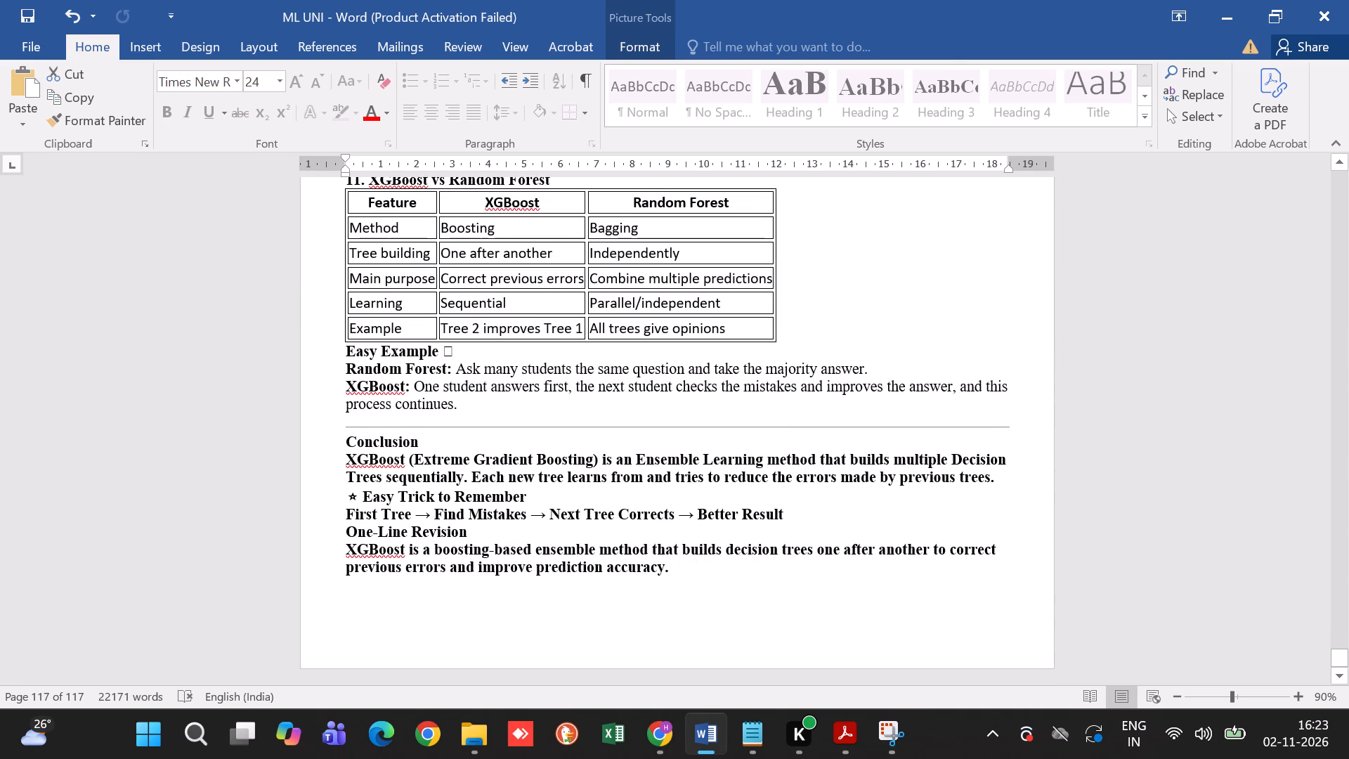
key("Return")
key("Return")
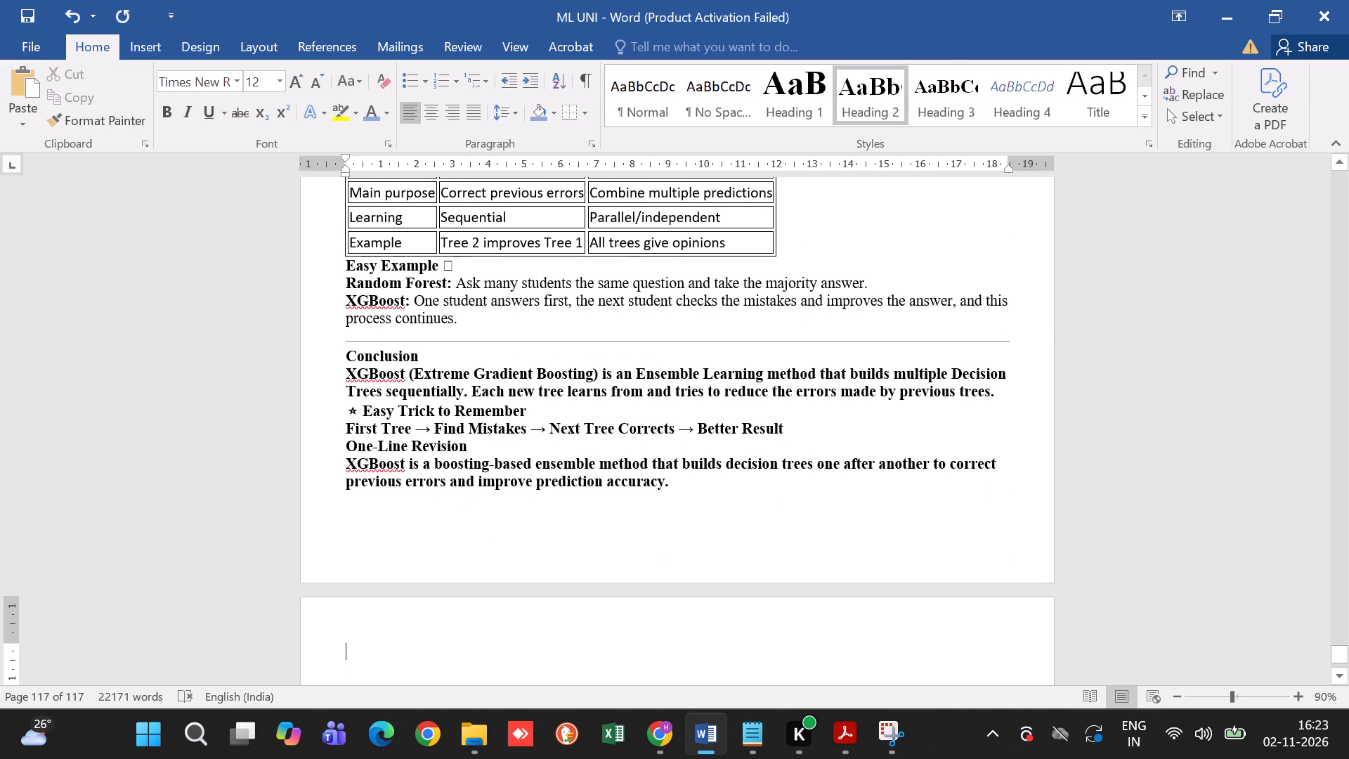
type("Q.2")
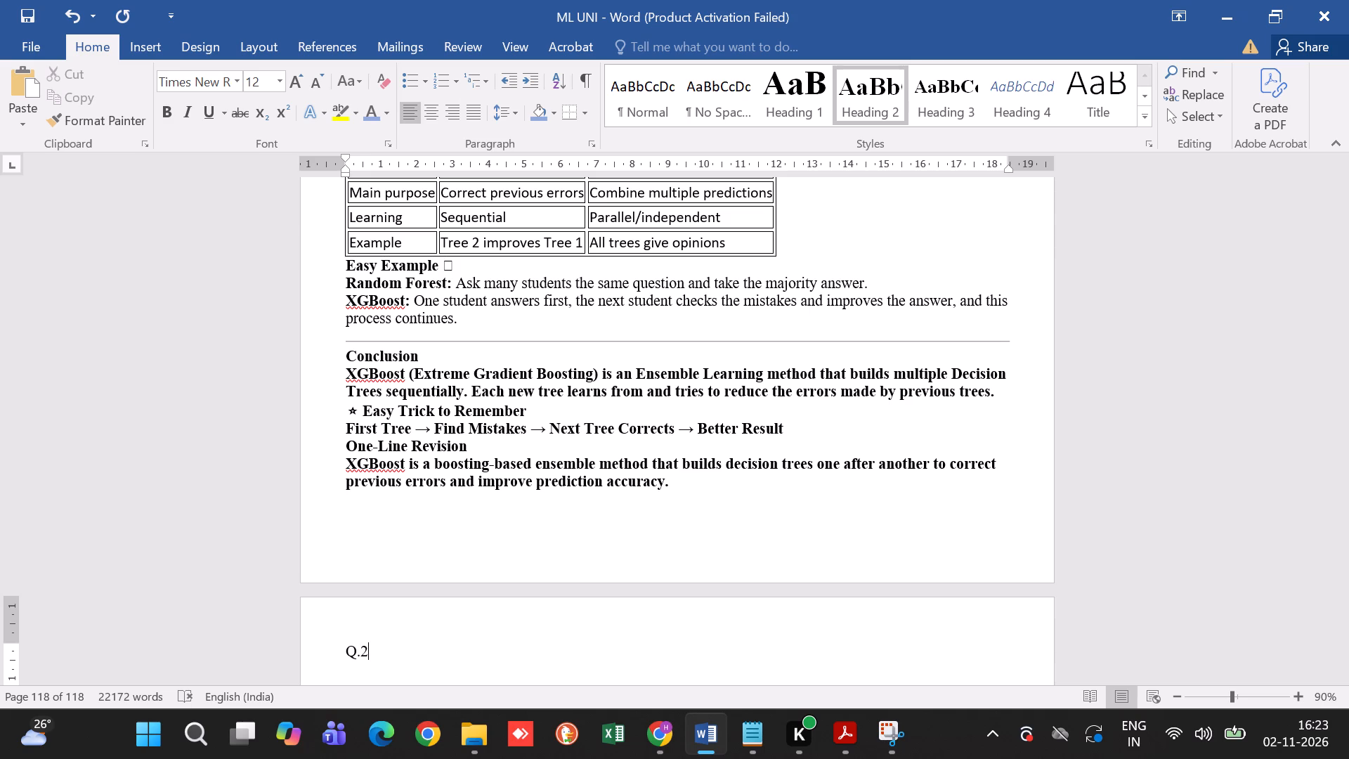
type("6")
key("space")
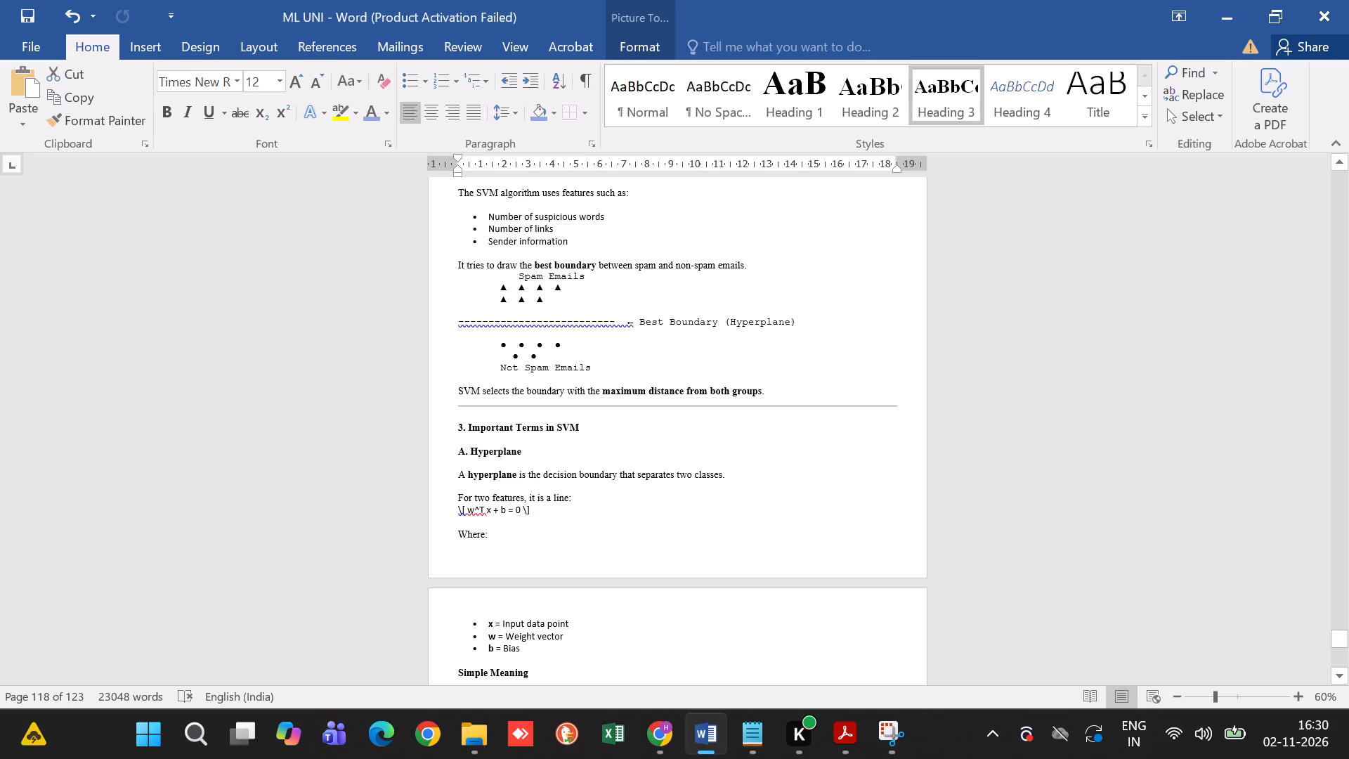
left_click_drag(551, 531, 438, 458)
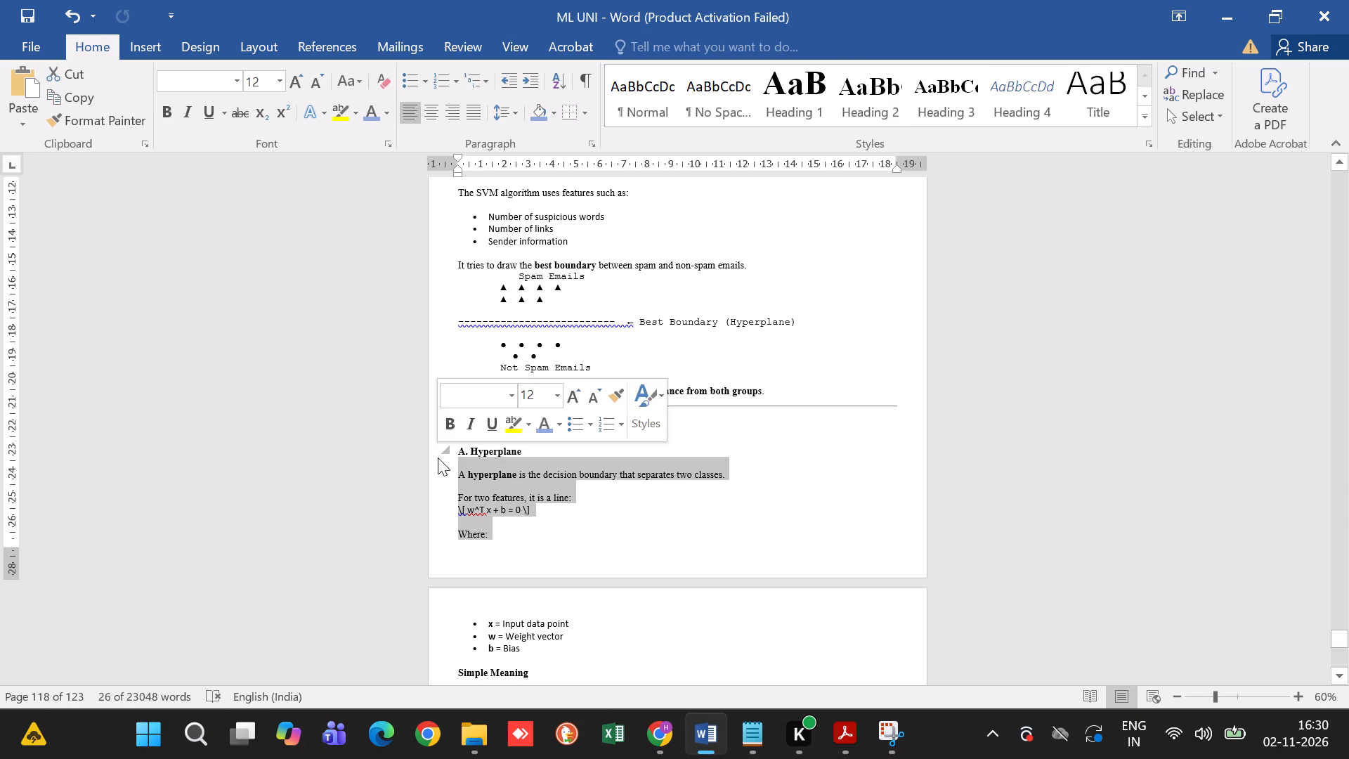
key("ctrl+v")
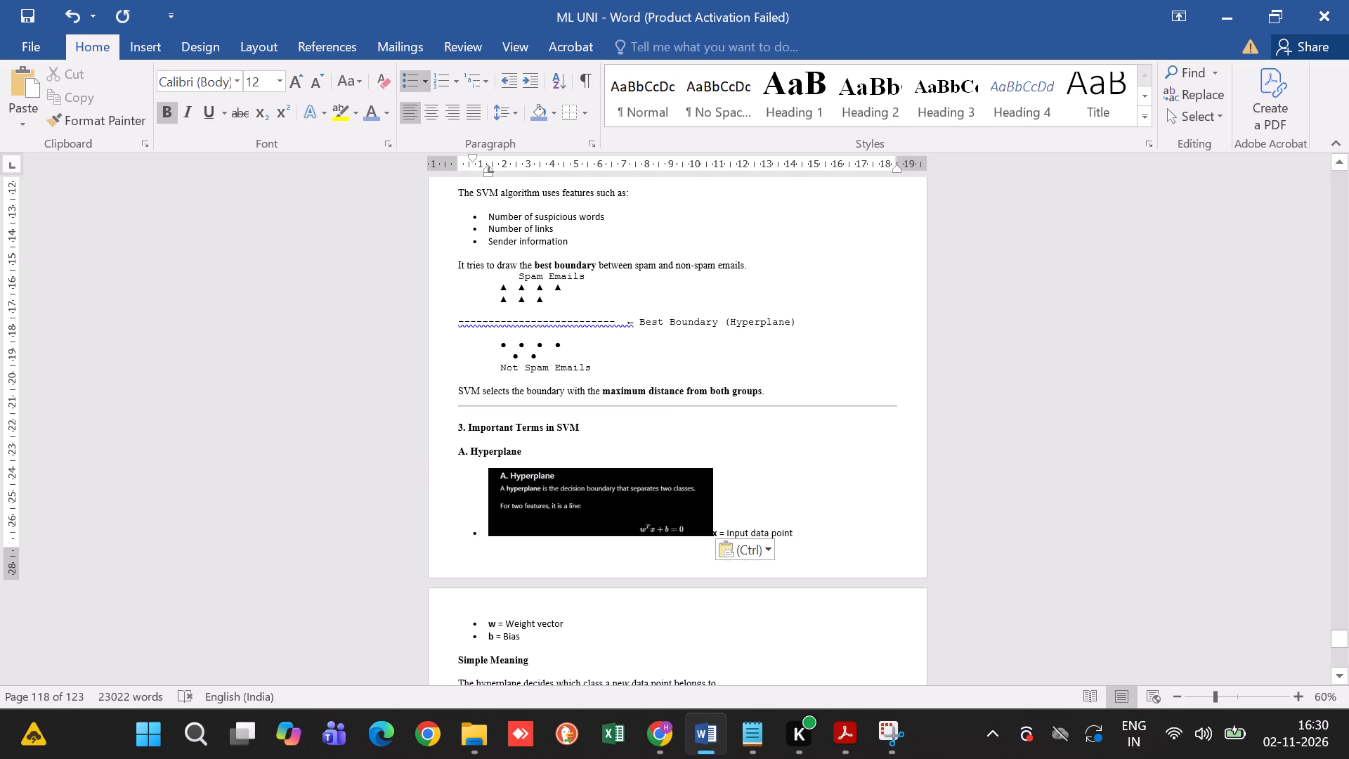
key("Return")
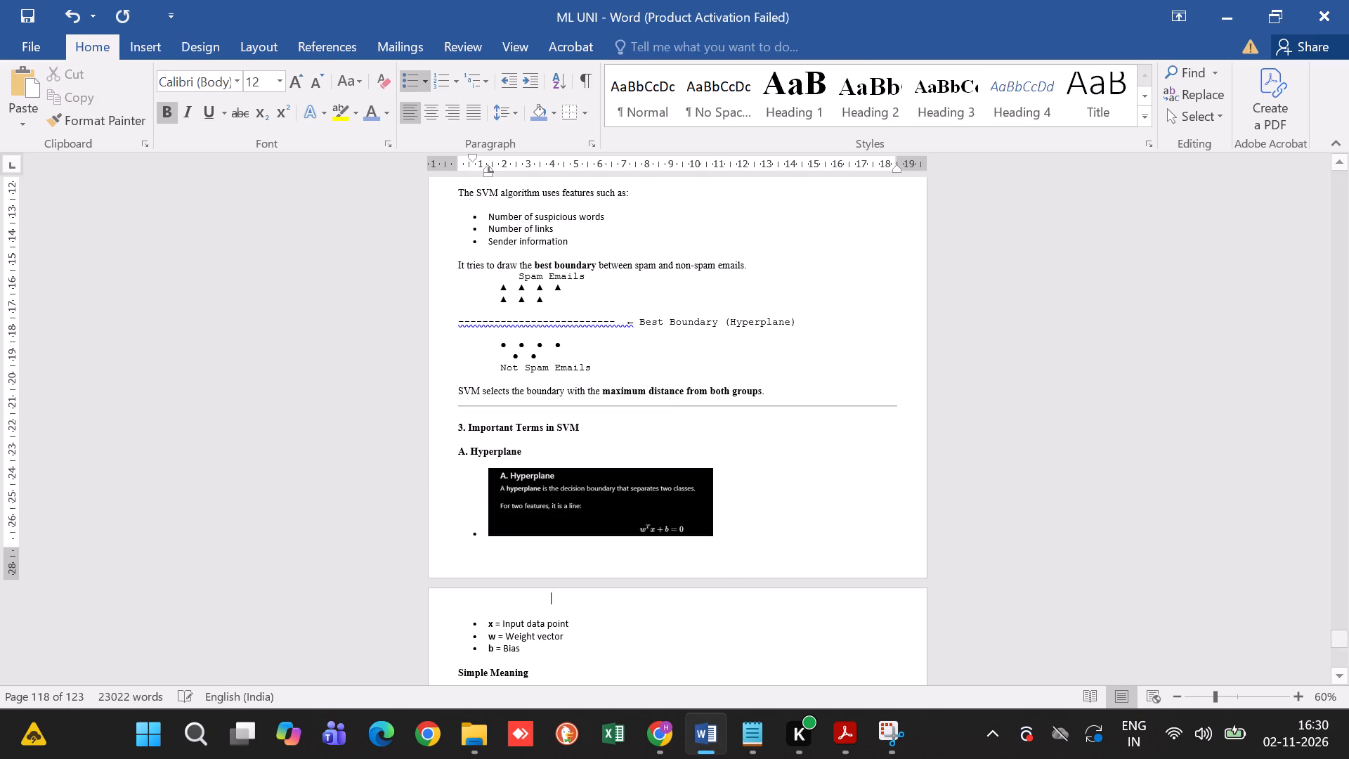
Remove the space before paragraphs from Q.26's "1. Introduction" through the sentence about Support Vectors.
scroll(707, 532, "up", 1)
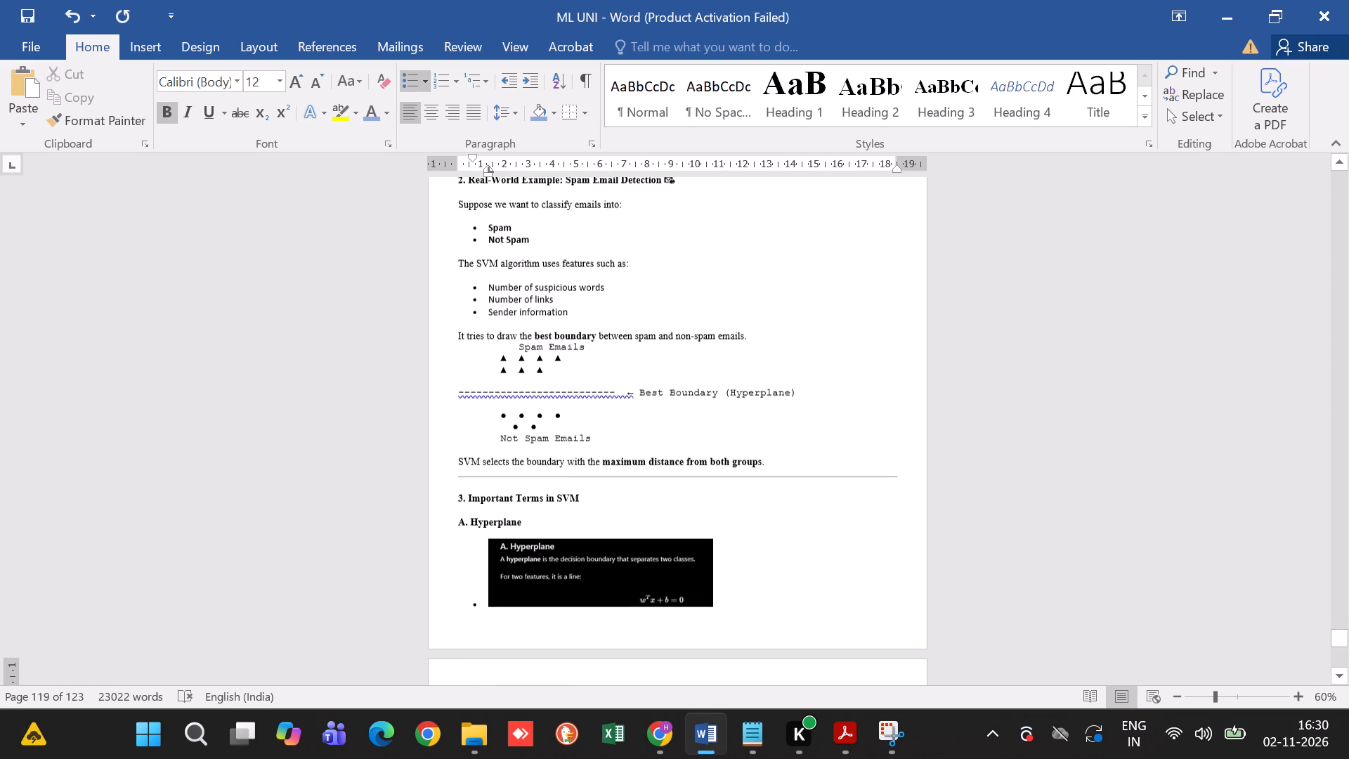
scroll(707, 532, "up", 3)
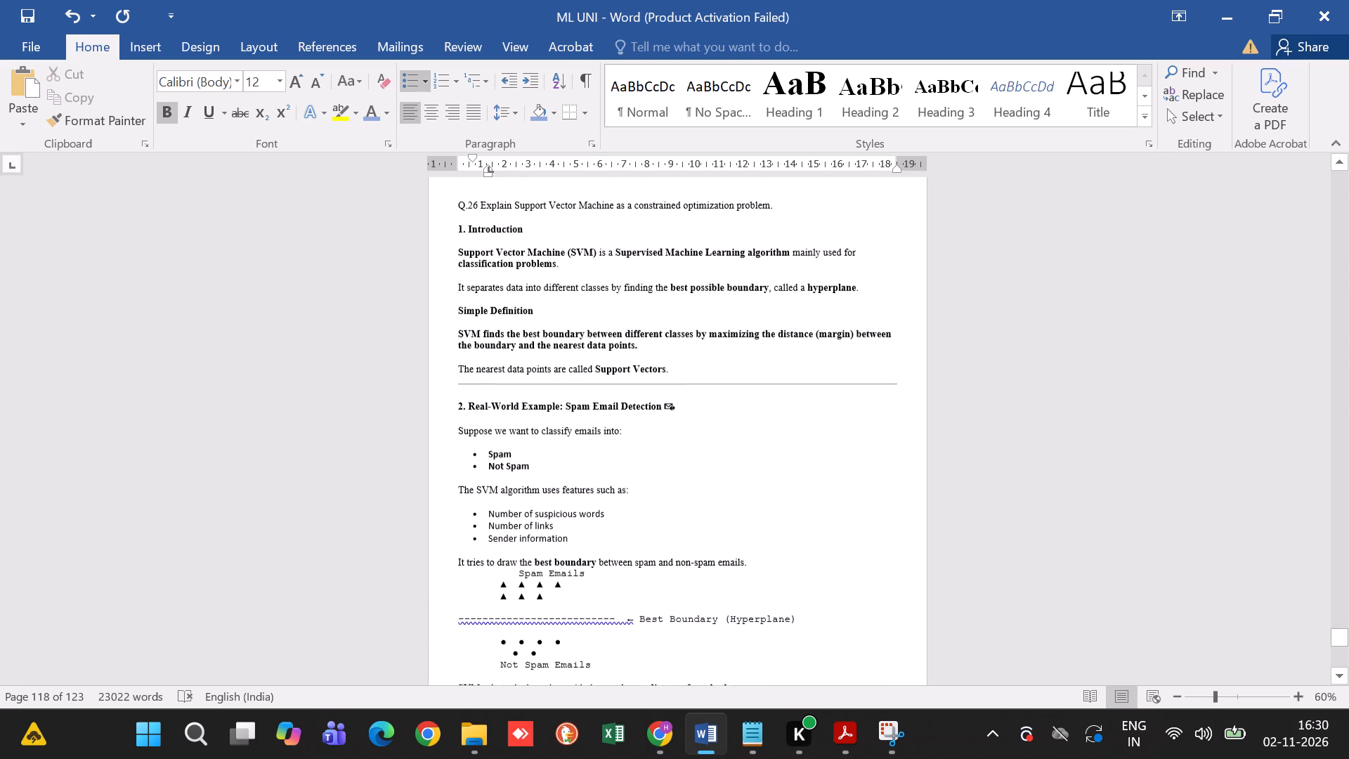
left_click_drag(688, 372, 432, 244)
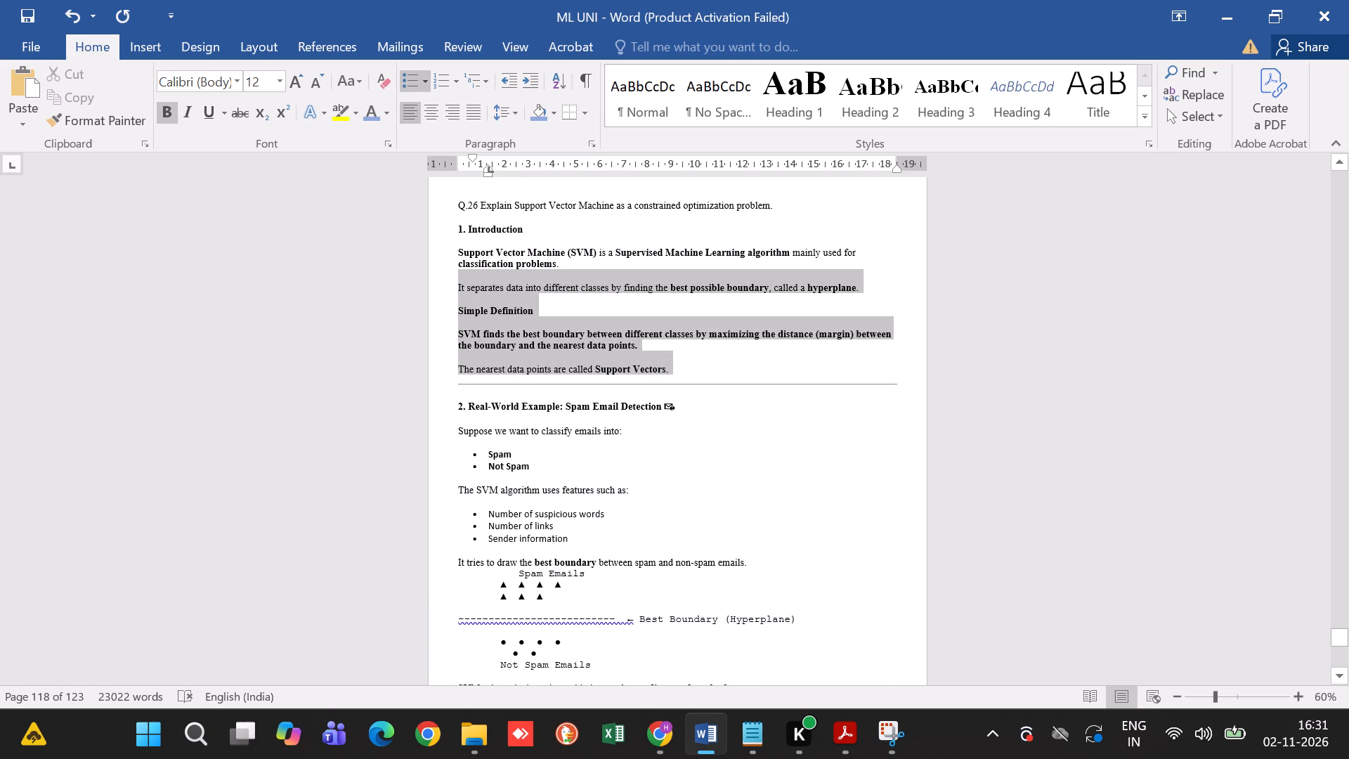
left_click_drag(432, 244, 430, 233)
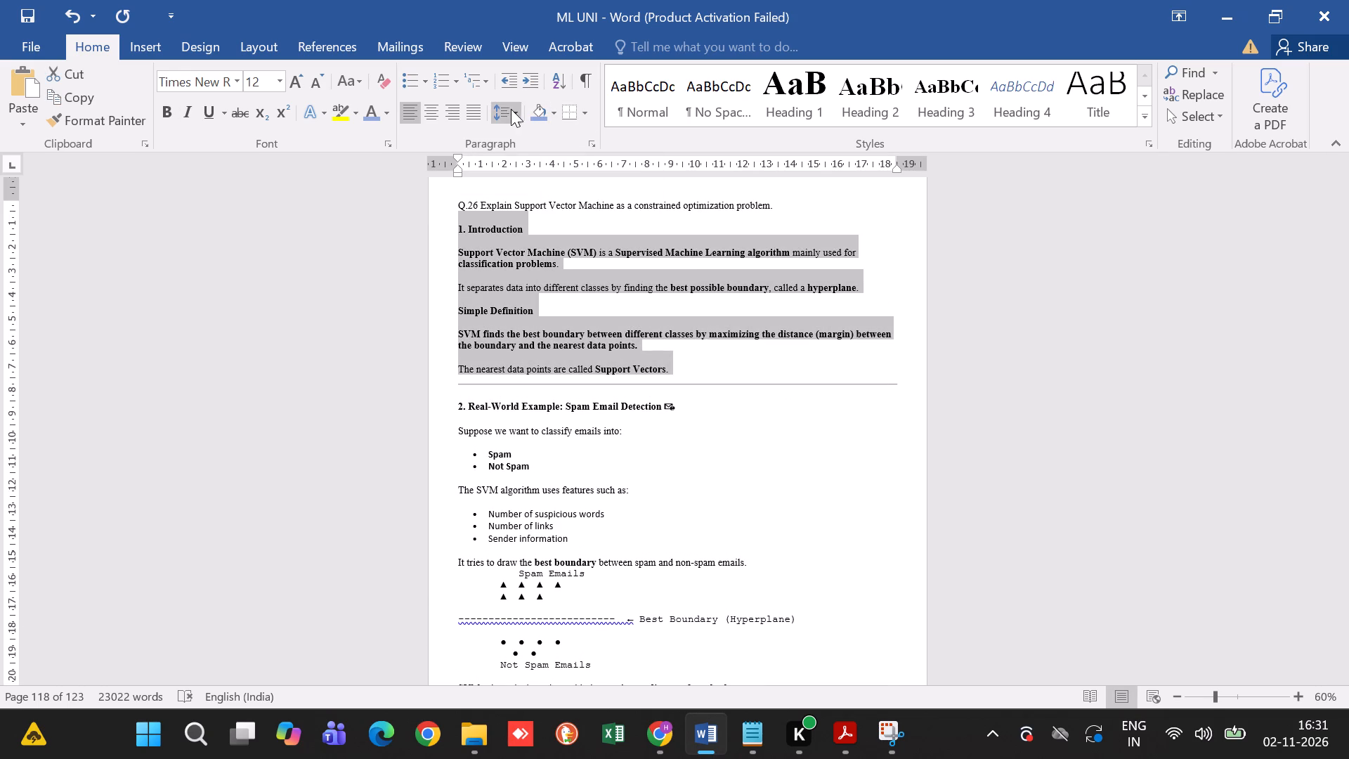
left_click(512, 109)
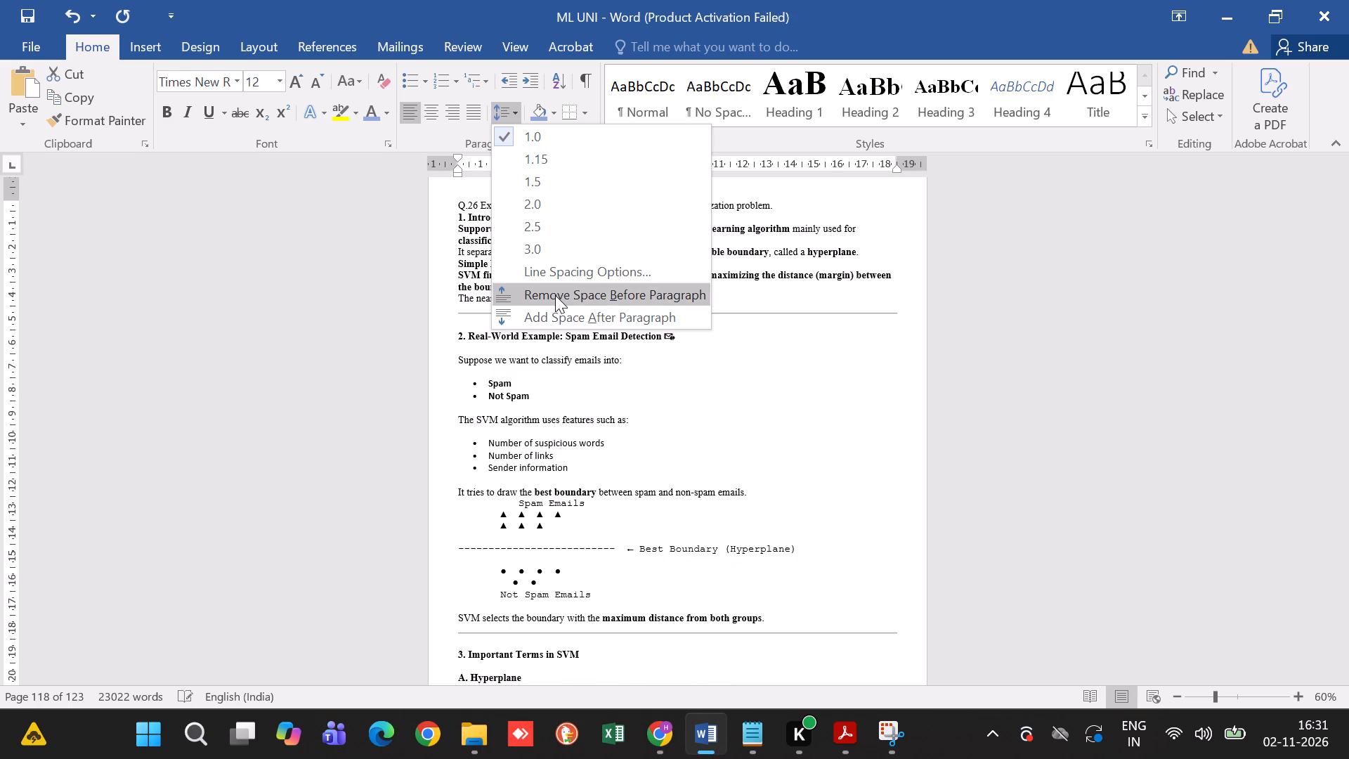
left_click(555, 295)
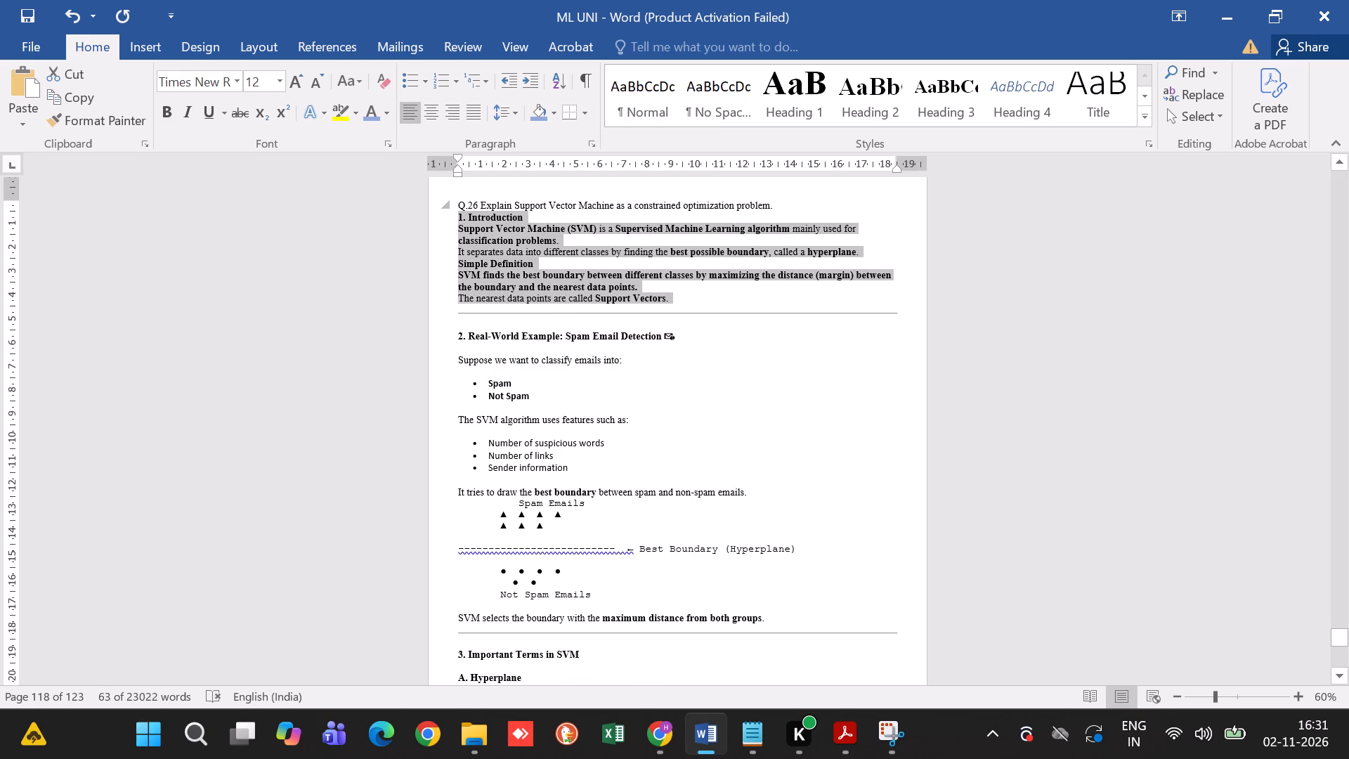
Make the Q.26 question line about Support Vector Machine as a constrained optimization problem bold.
left_click_drag(778, 203, 452, 198)
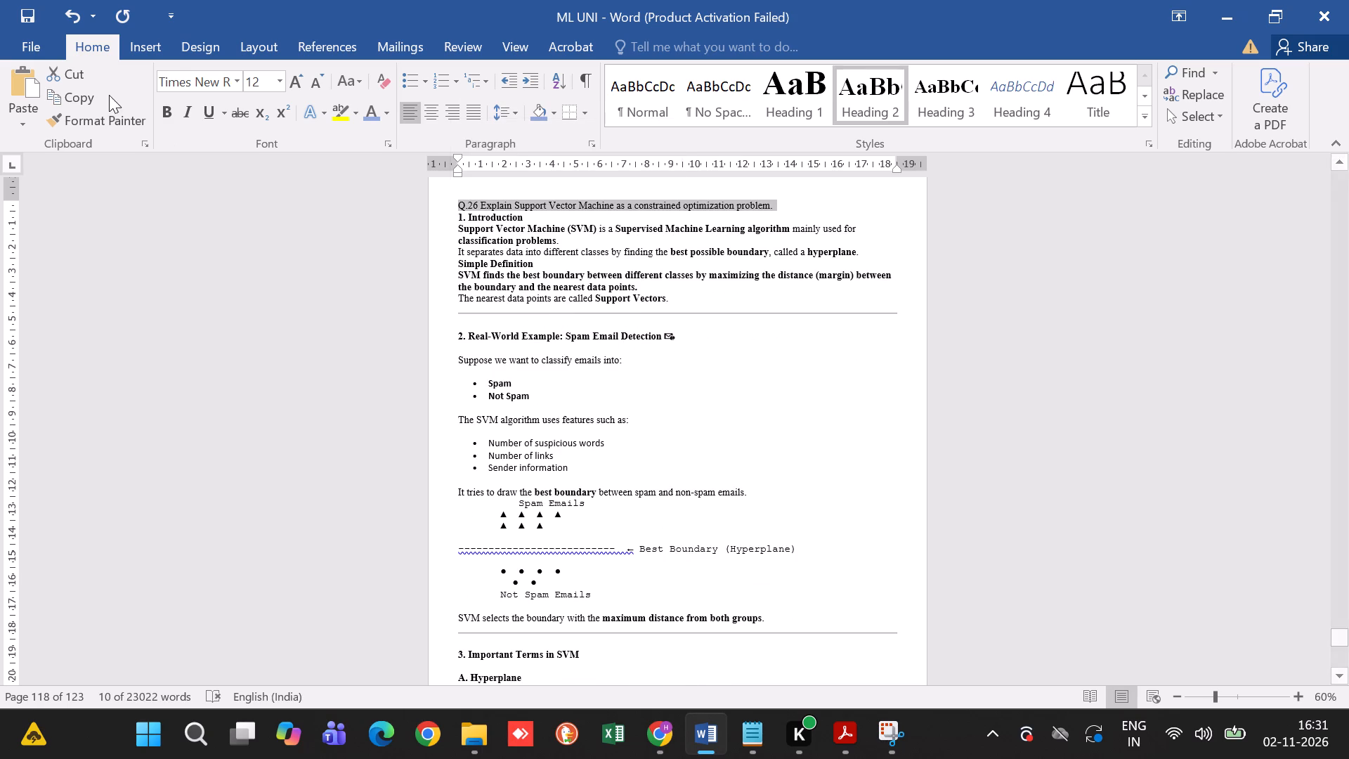
left_click(172, 102)
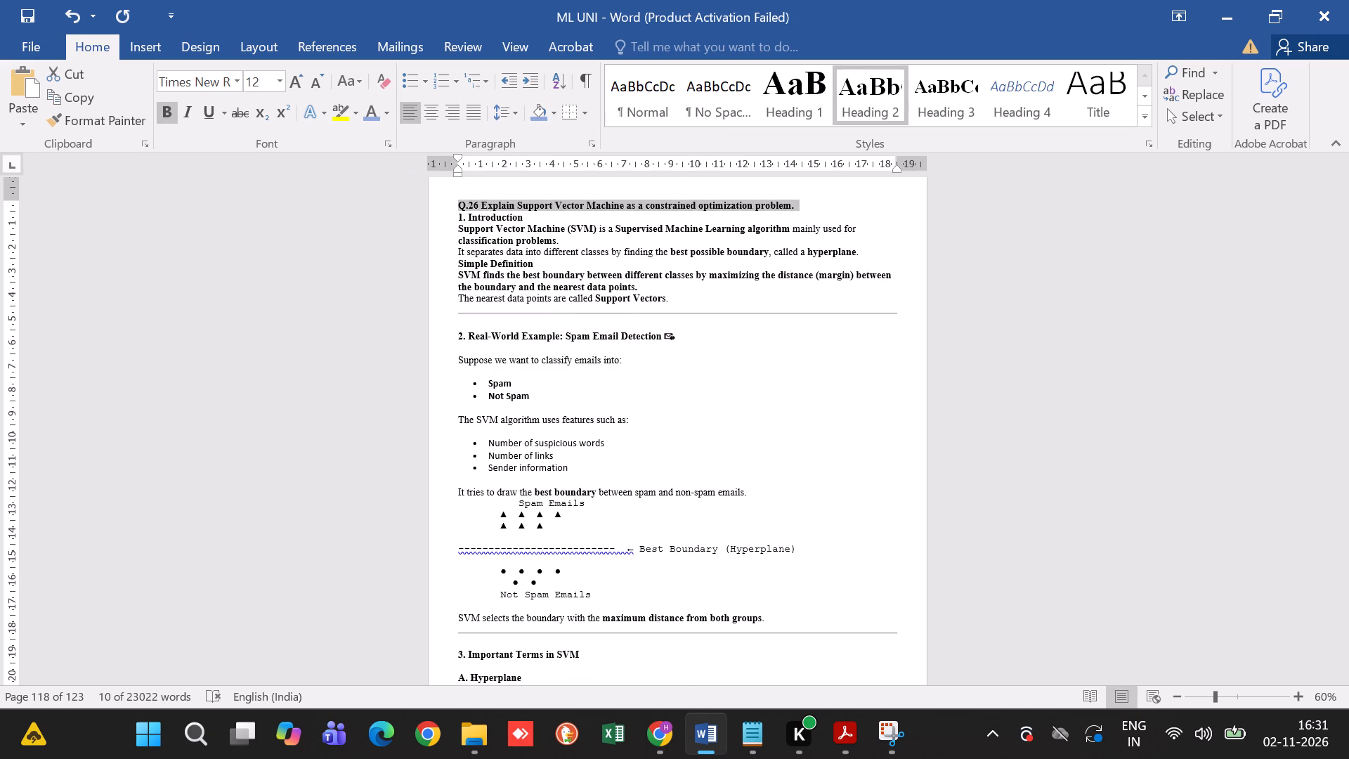
left_click(707, 419)
Remove the space before paragraphs from "2. Real-World Example: Spam Email Detection" through the sentence about the maximum distance from both groups.
scroll(707, 419, "down", 2)
scroll(707, 419, "up", 1)
left_click_drag(774, 455, 688, 453)
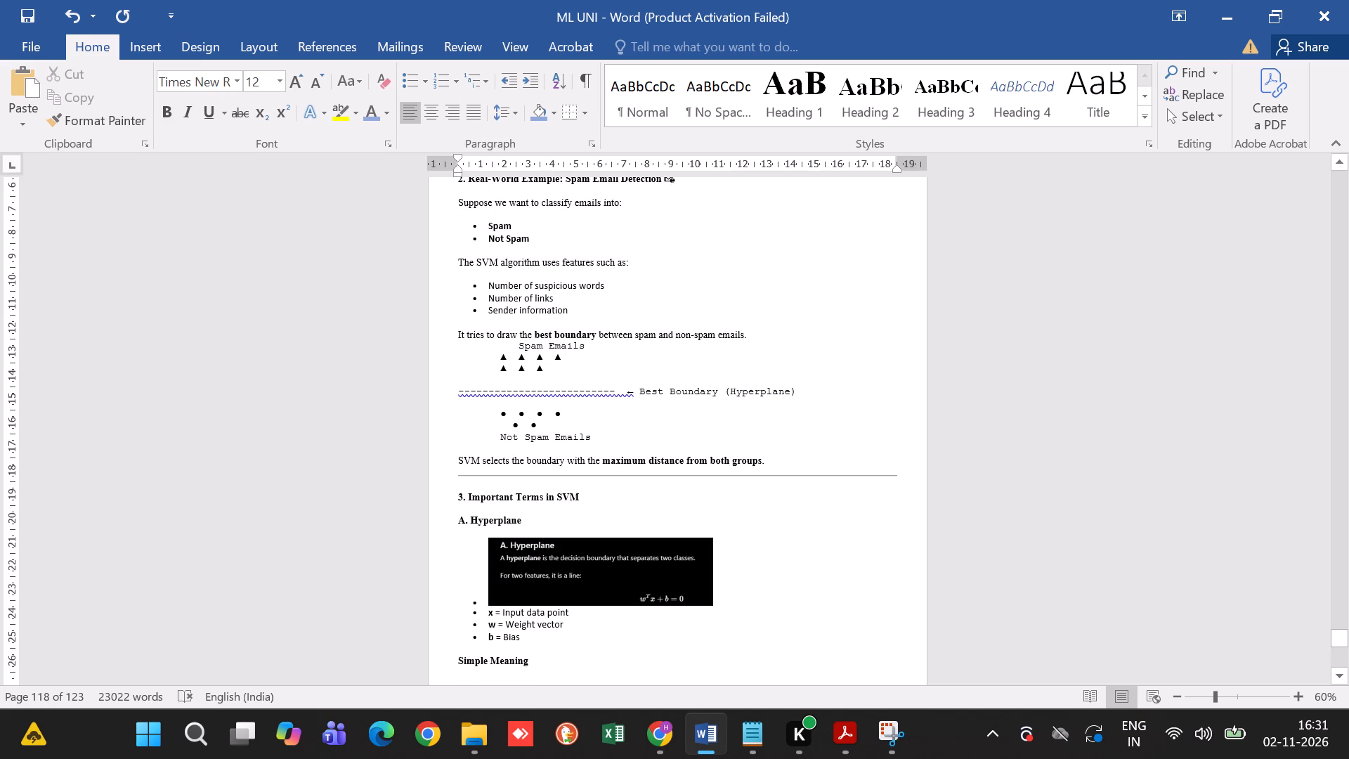
left_click_drag(688, 453, 457, 183)
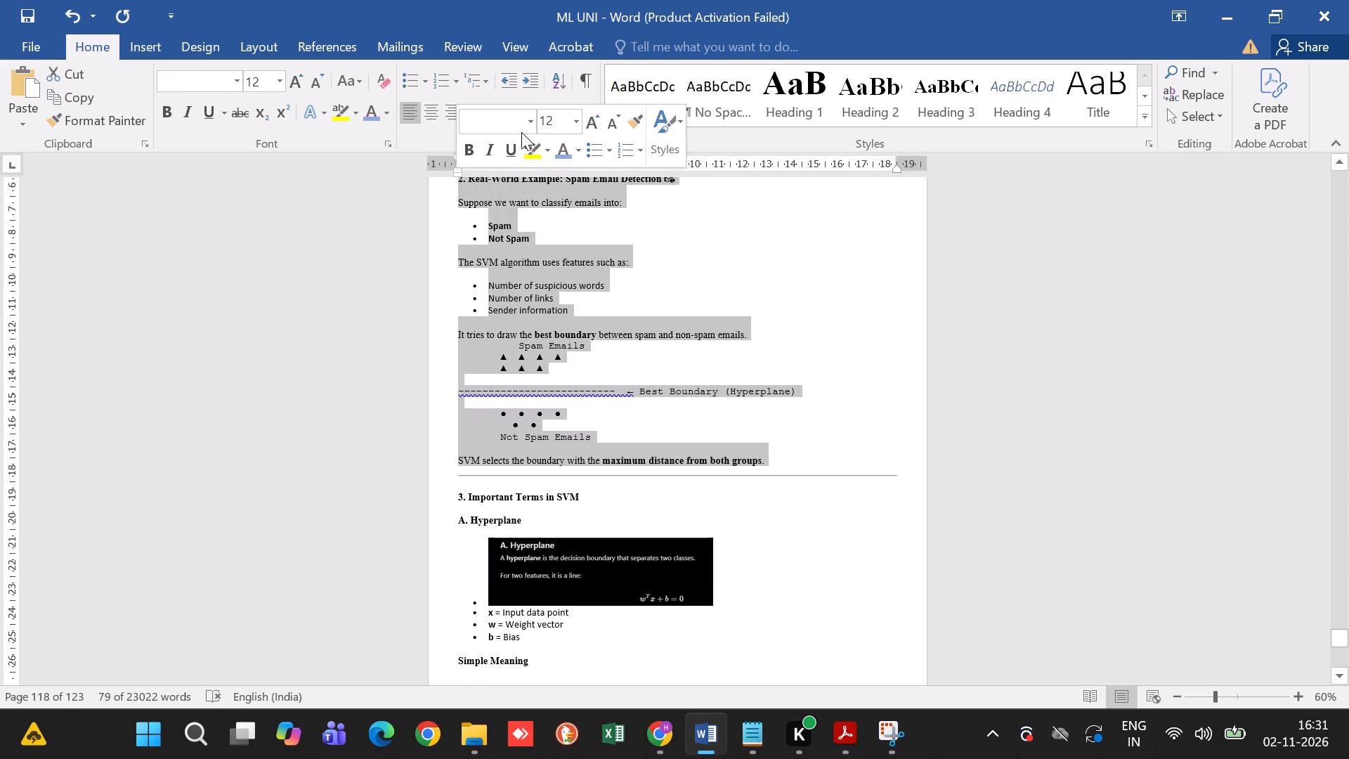
left_click(513, 117)
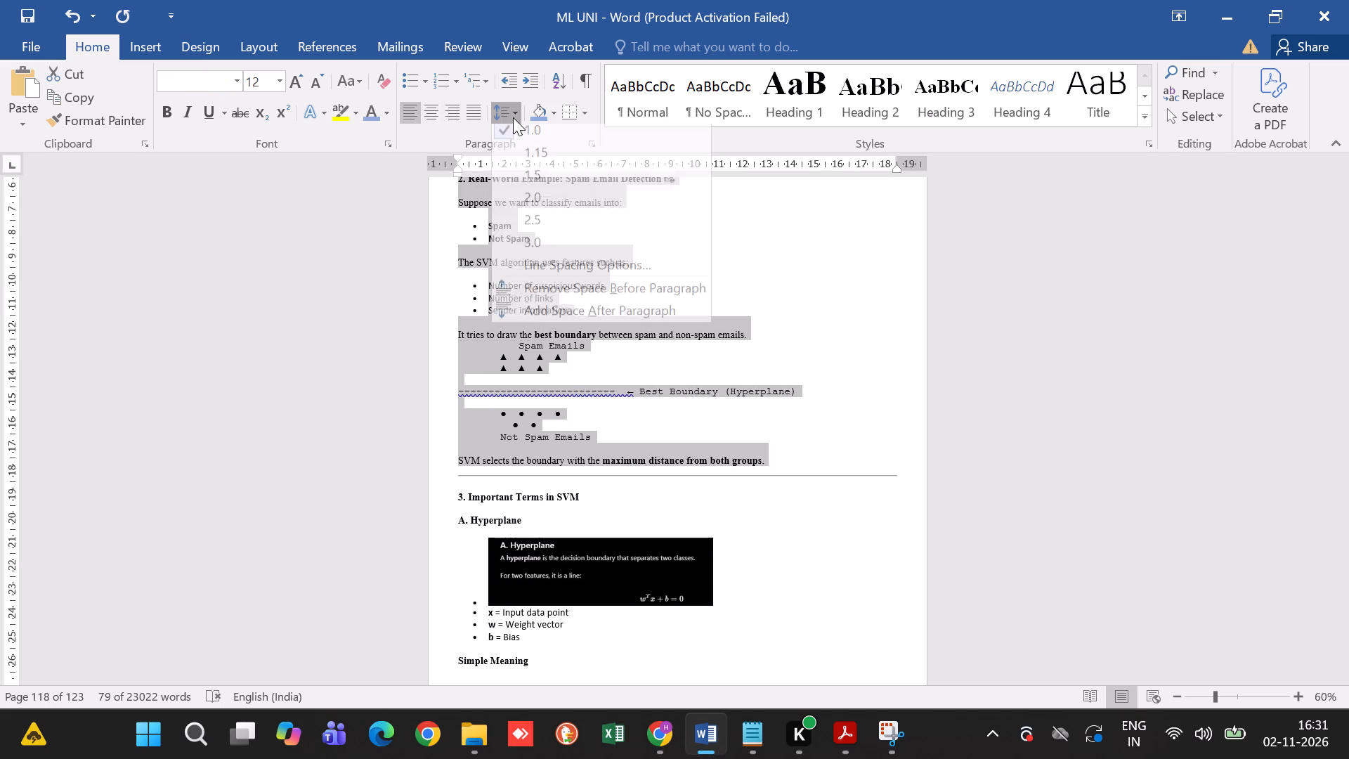
left_click(578, 290)
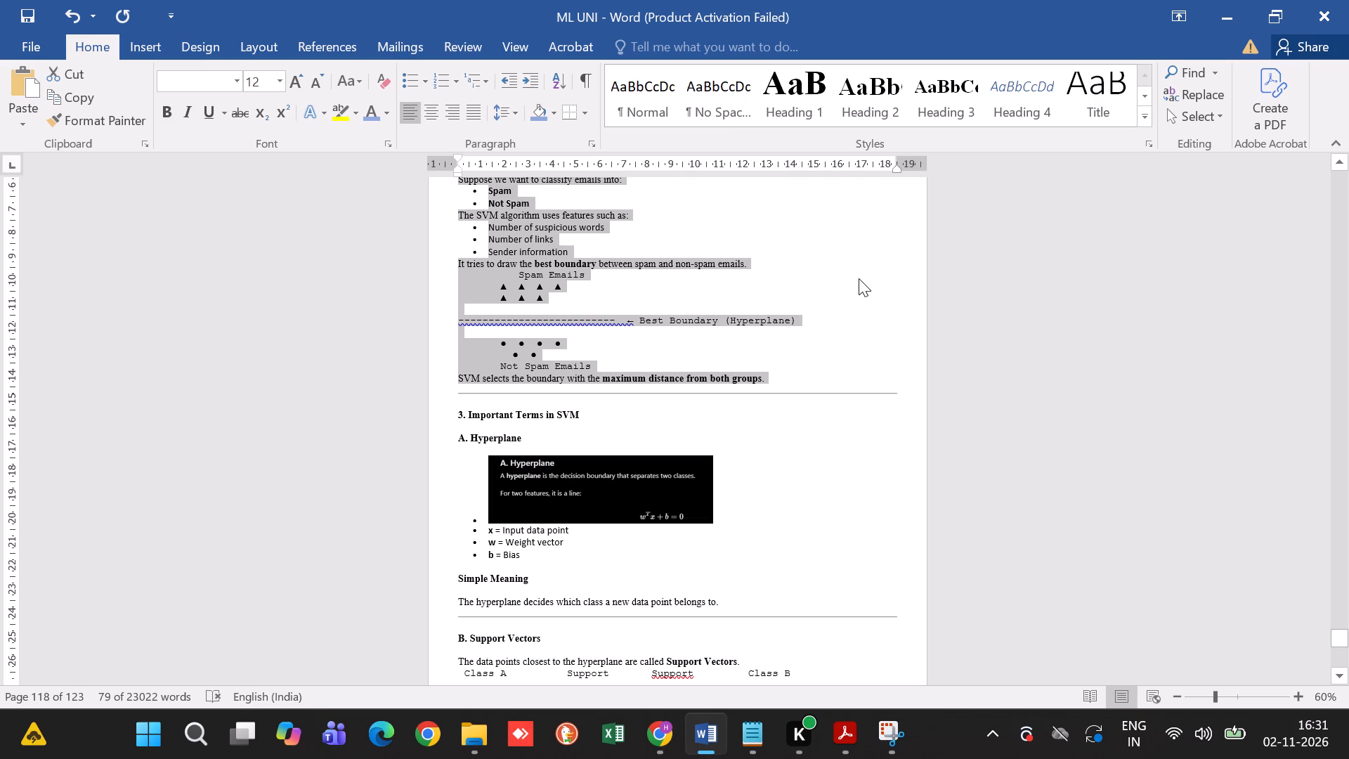
left_click(857, 278)
Remove the space before paragraphs from "C. Margin" through the Simple Meaning sentence that ends section 4.
scroll(857, 278, "down", 2)
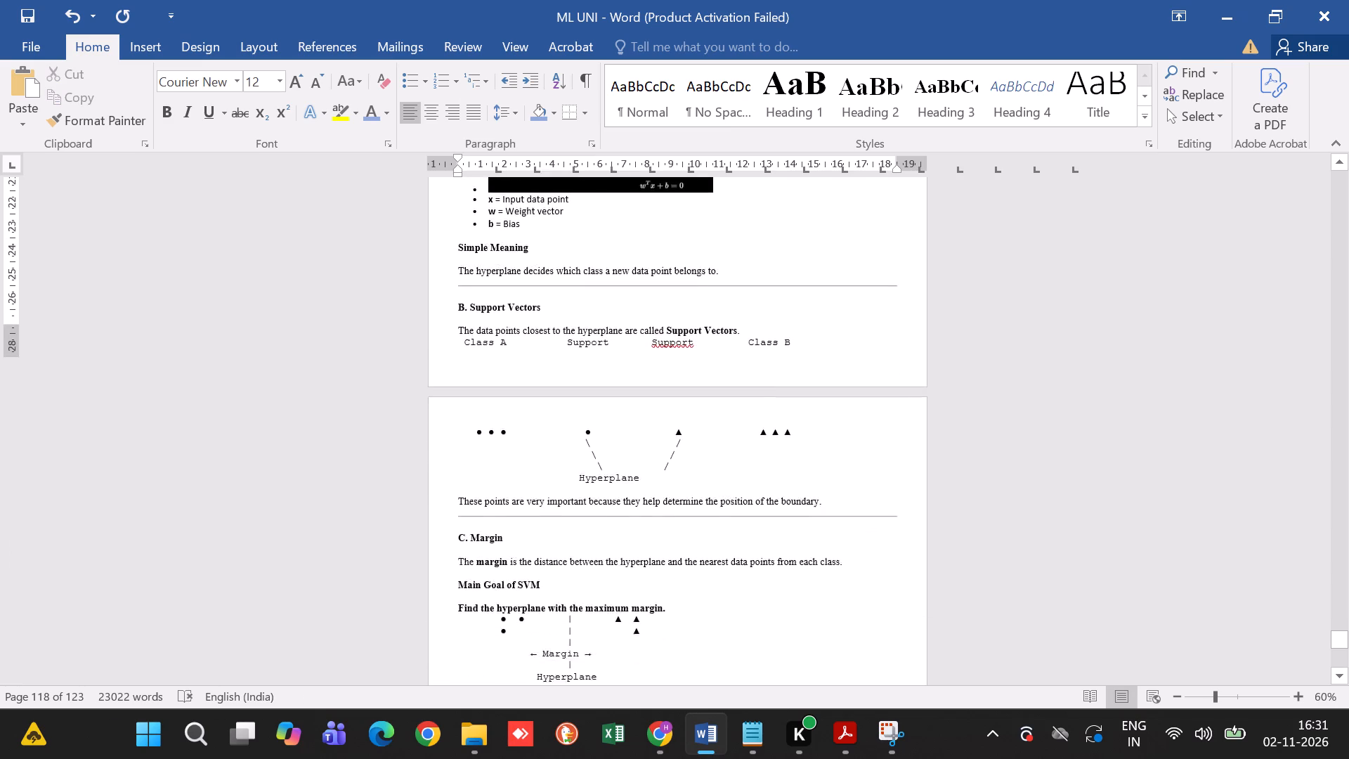
scroll(857, 278, "down", 3)
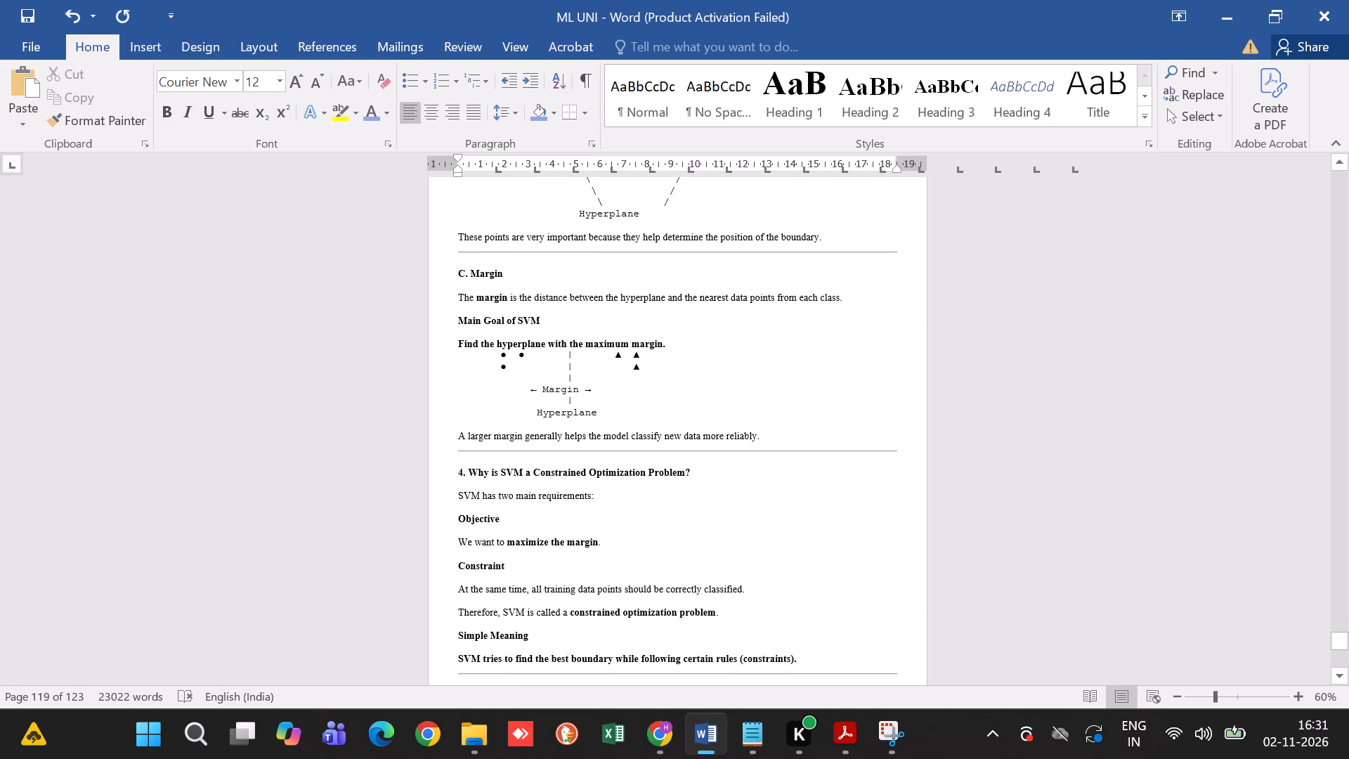
left_click(772, 443)
left_click_drag(772, 443, 547, 358)
scroll(795, 451, "down", 1)
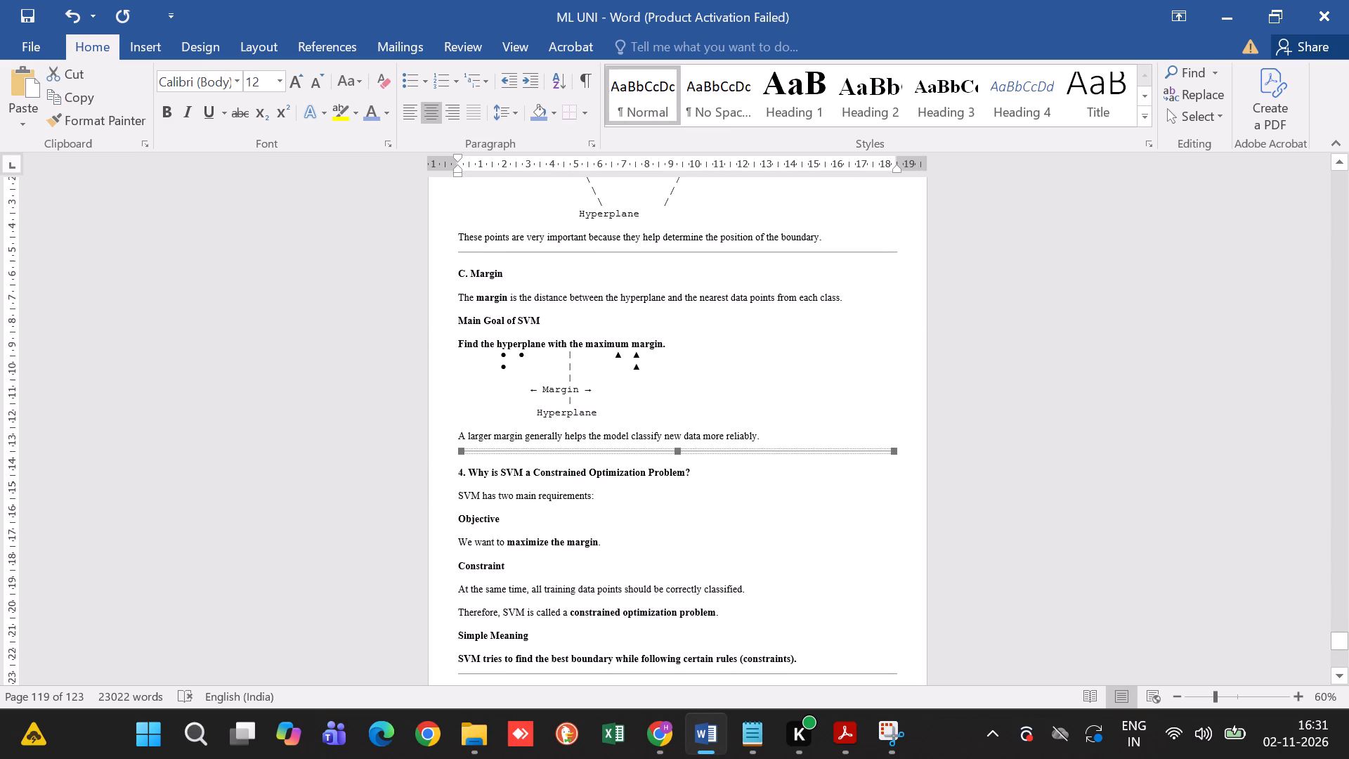
scroll(795, 451, "down", 1)
left_click_drag(819, 582, 499, 299)
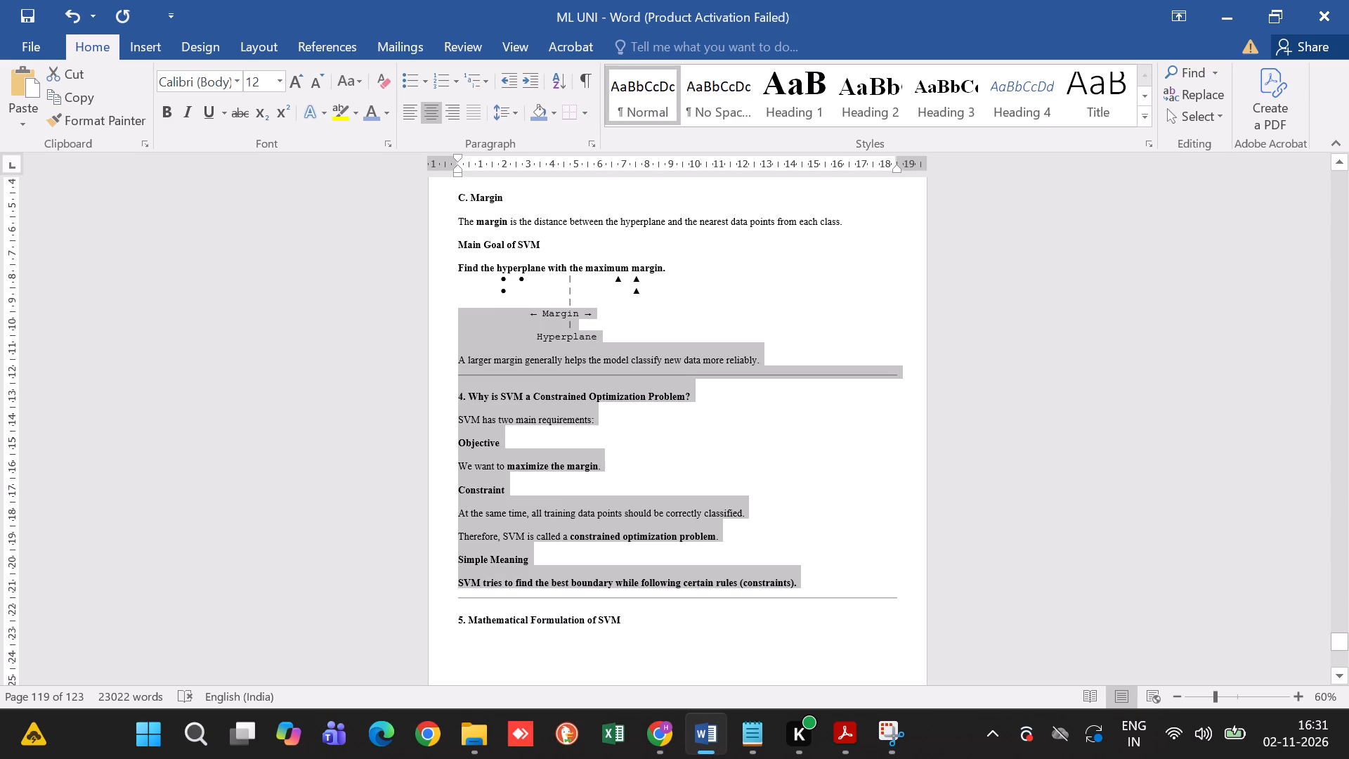
left_click_drag(499, 299, 455, 195)
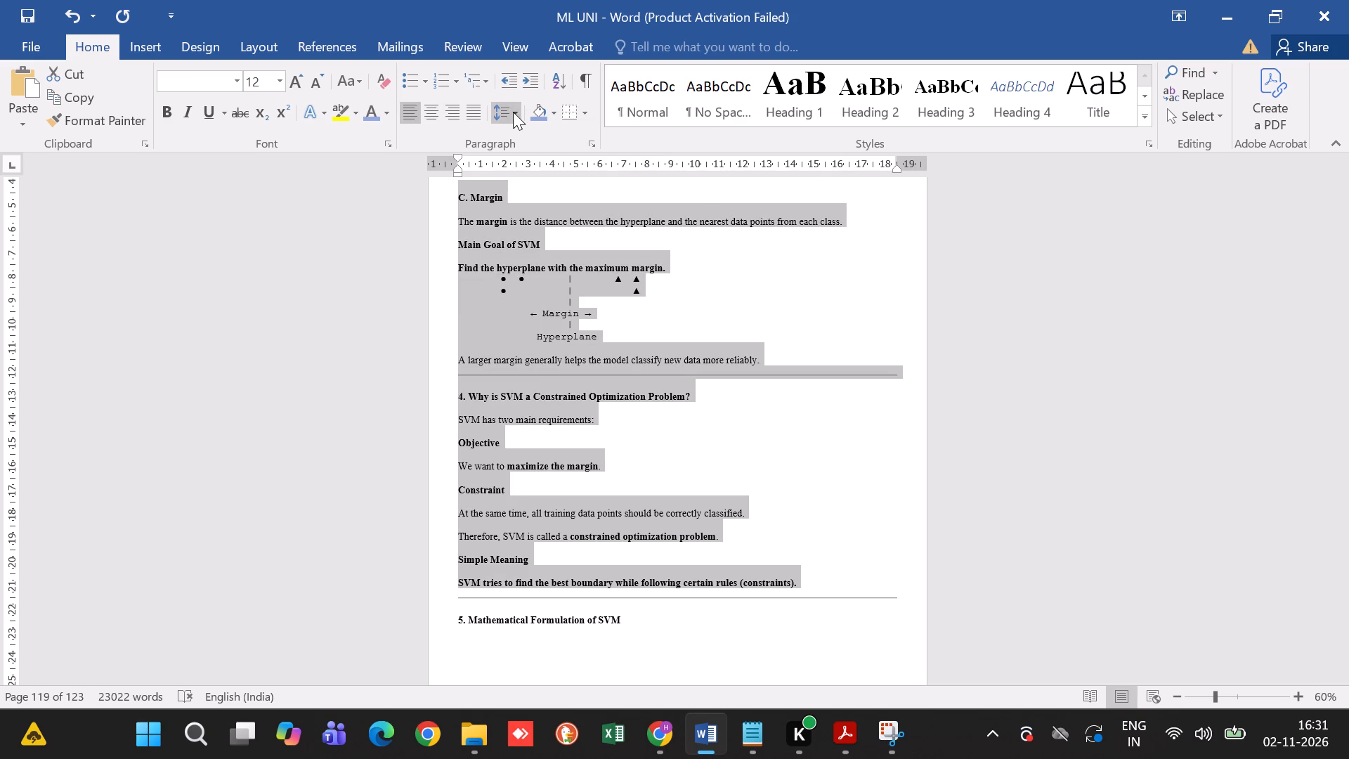
left_click(513, 112)
left_click(602, 294)
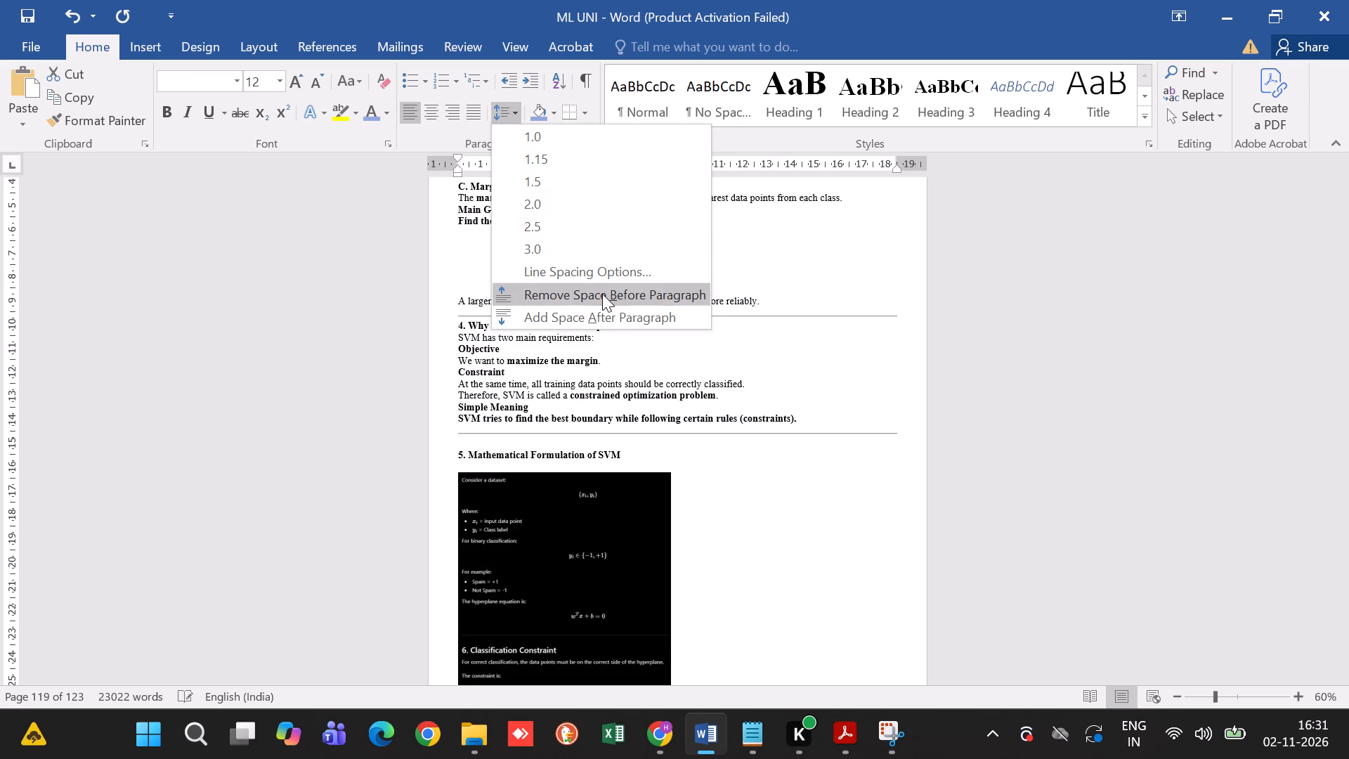
Add a new line reading "Q.27" after the One-Line Revision at the end of the document.
scroll(868, 507, "down", 4)
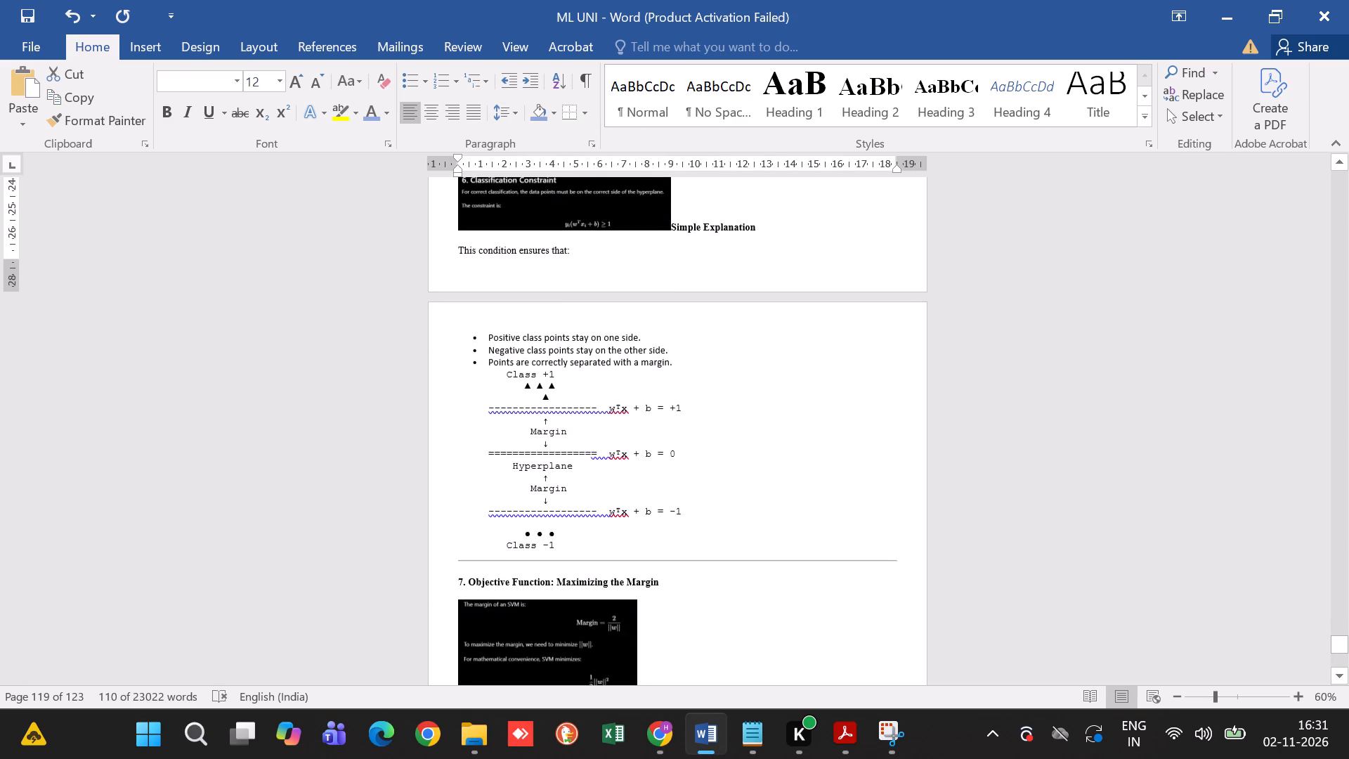
scroll(868, 507, "down", 7)
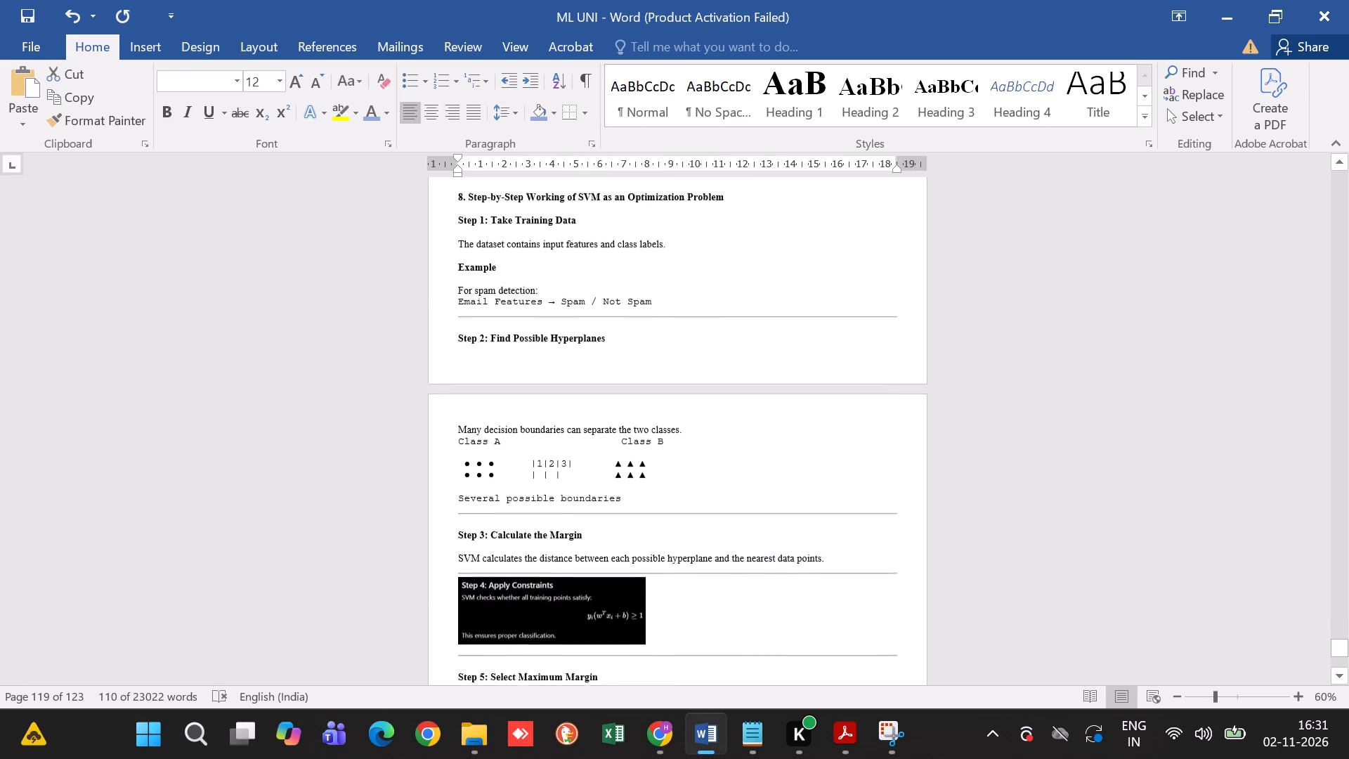
scroll(868, 507, "down", 10)
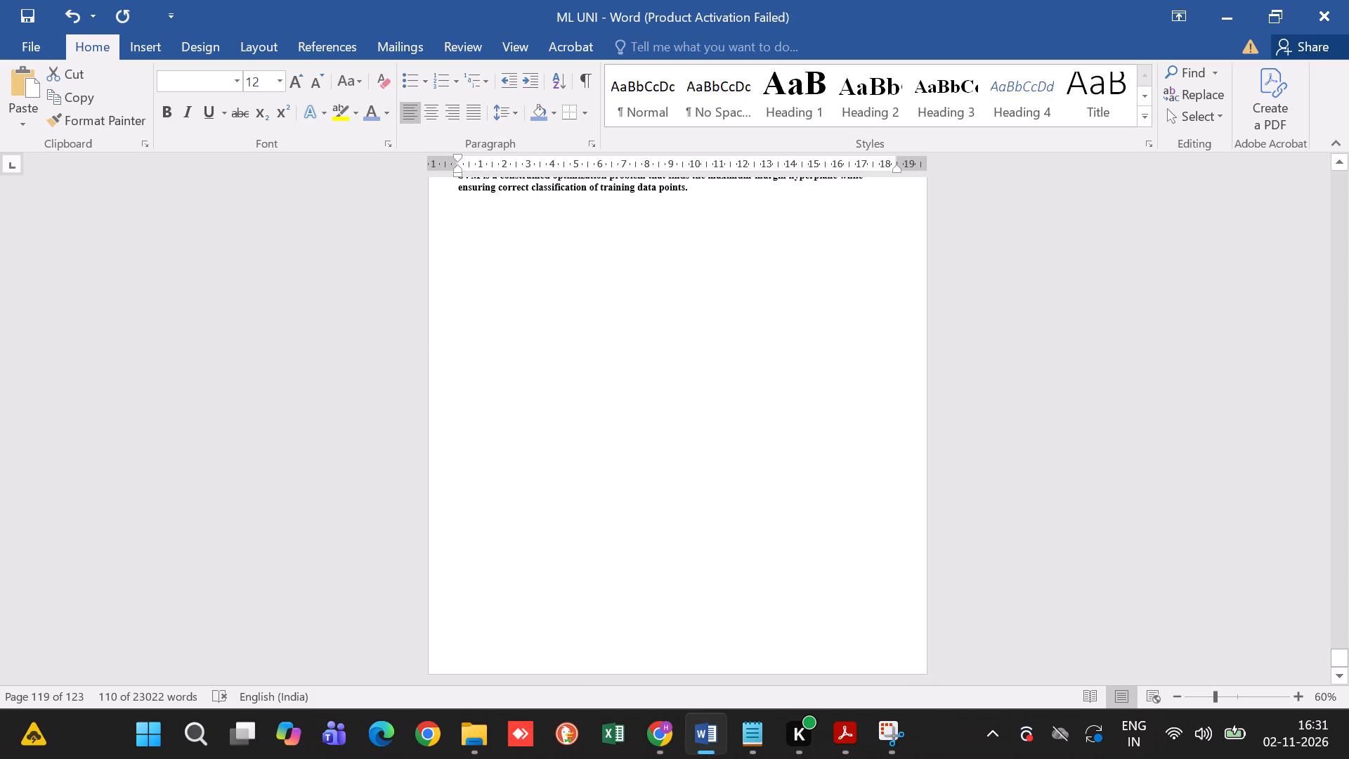
left_click(478, 296)
key("Return")
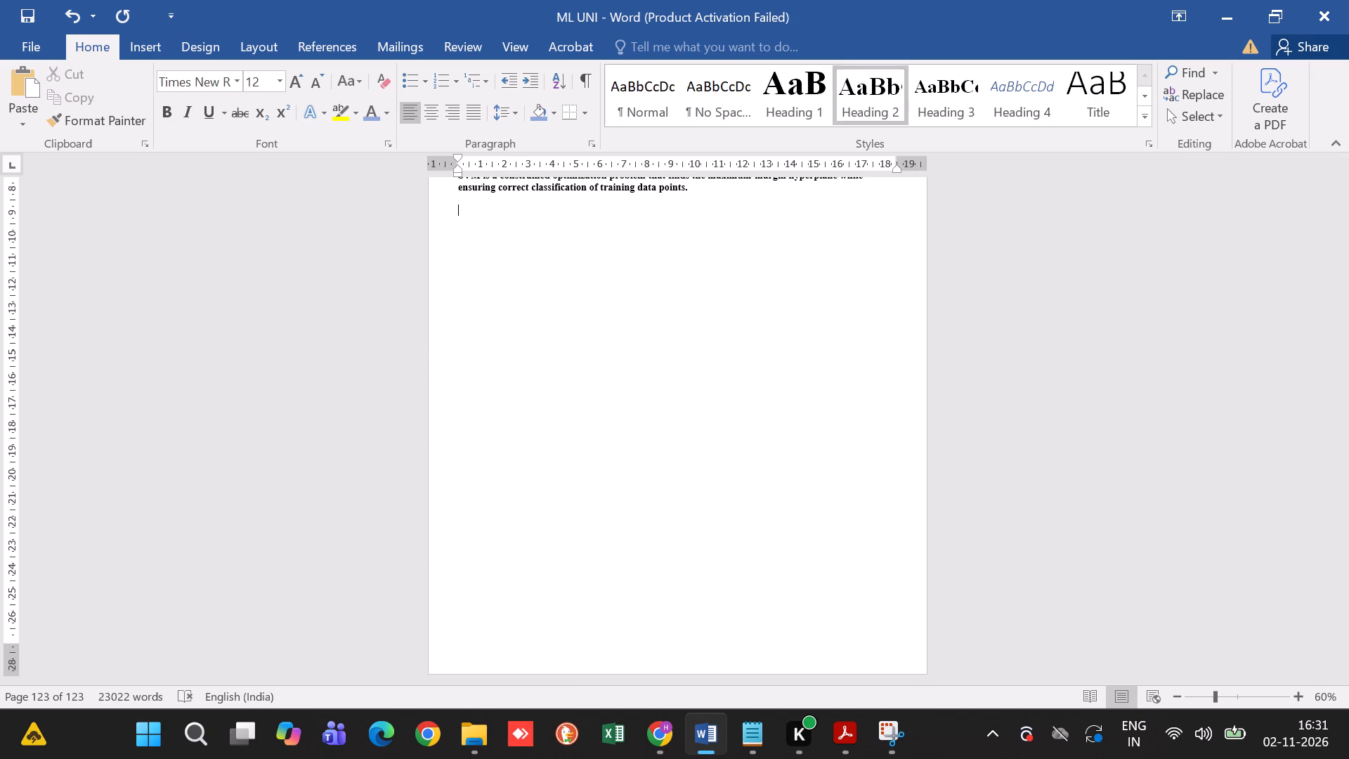
key("q")
type(".27")
key("space")
Switch to the Google Images results in Chrome and copy the GeeksforGeeks "Linear SVM Vs Non-Linear SVM" picture.
left_click(669, 733)
left_click(221, 0)
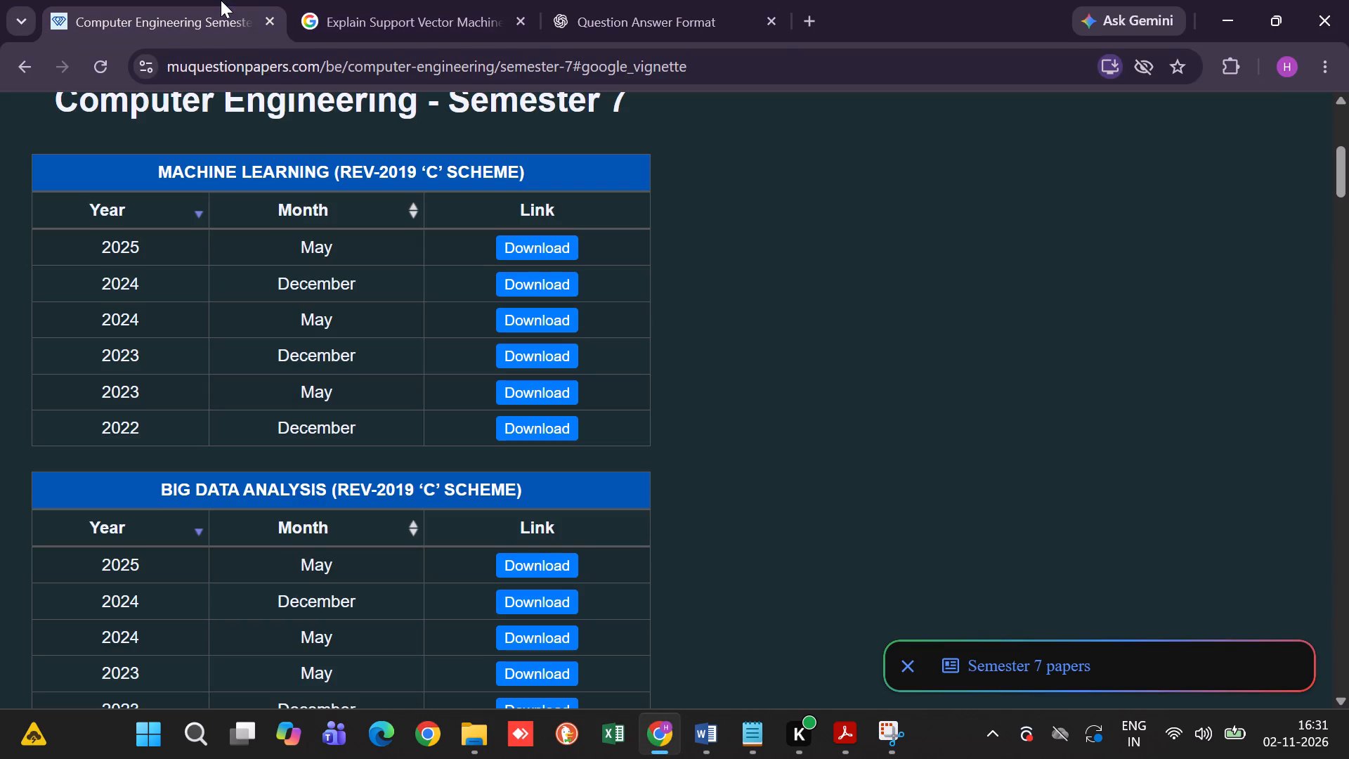
left_click(322, 17)
scroll(616, 503, "down", 1)
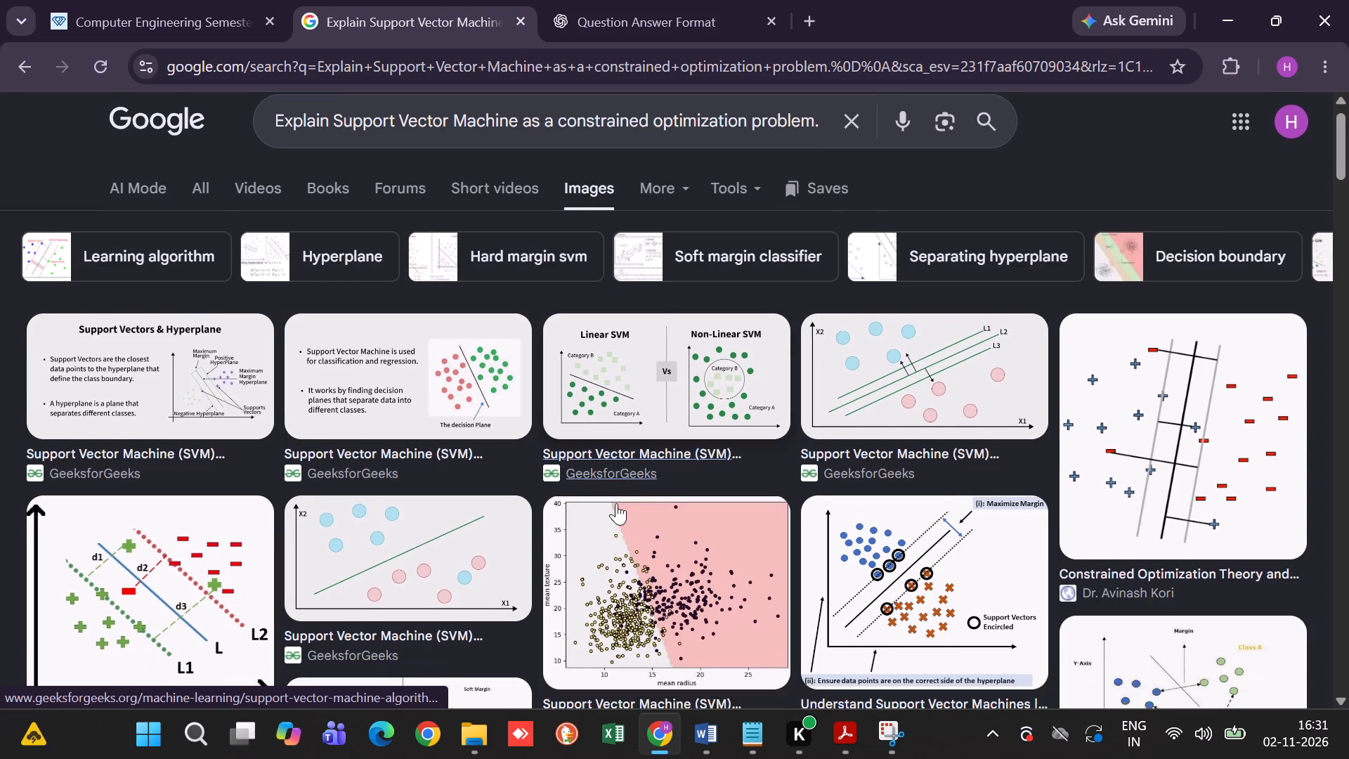
scroll(616, 503, "down", 2)
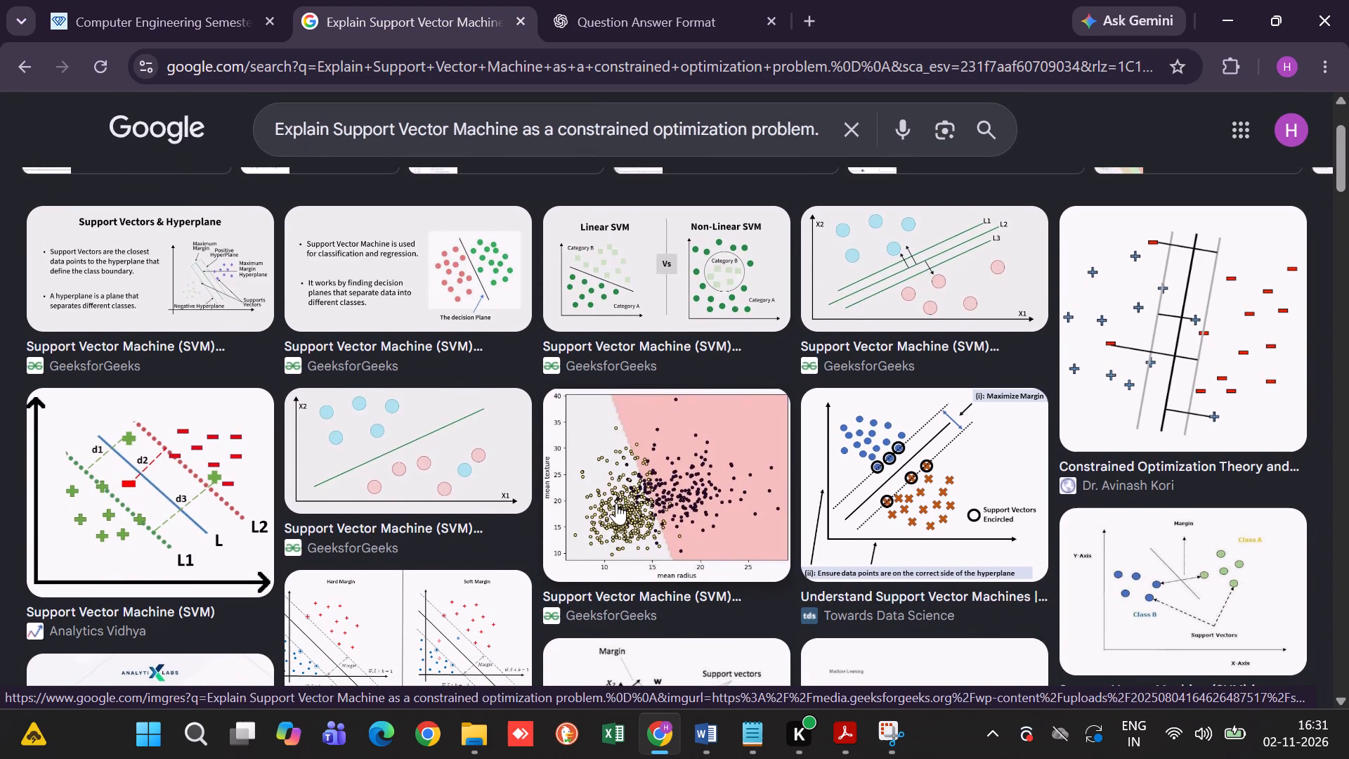
right_click(675, 289)
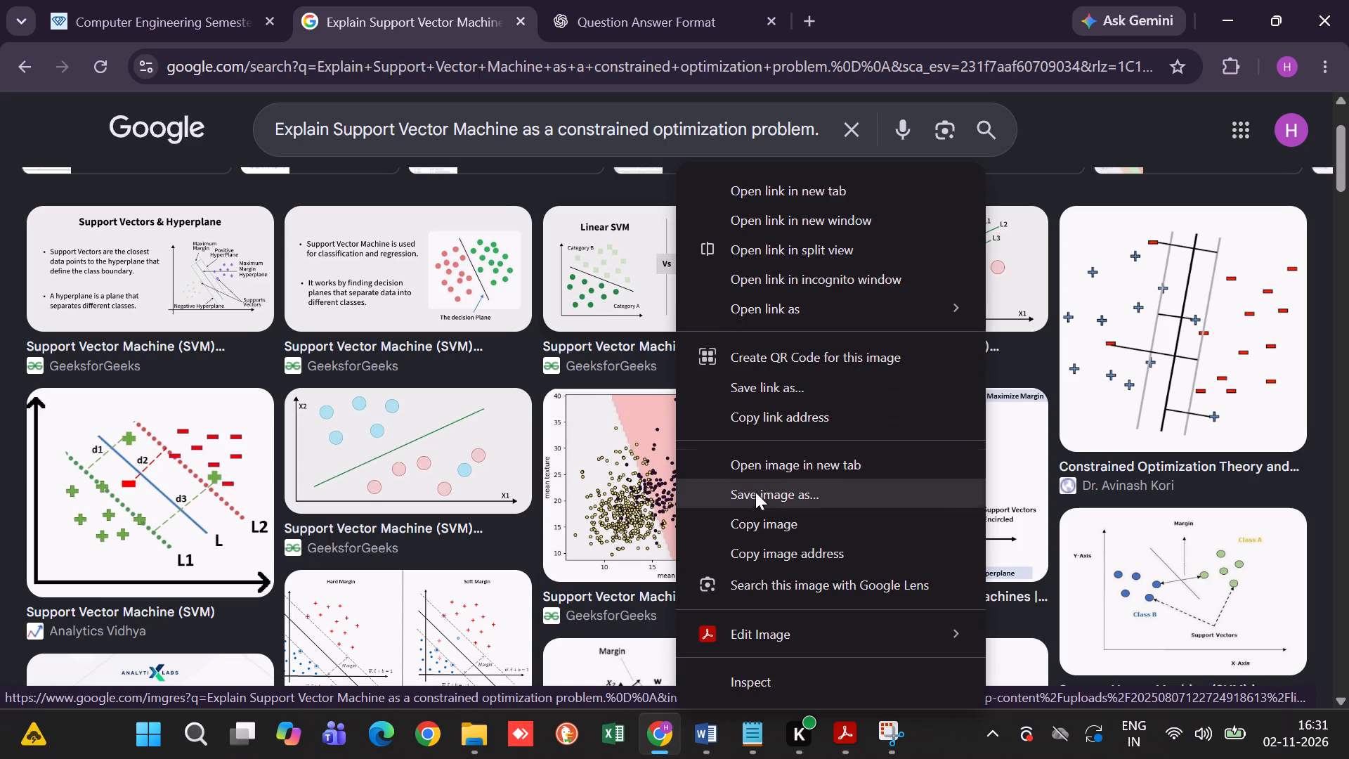
left_click(751, 523)
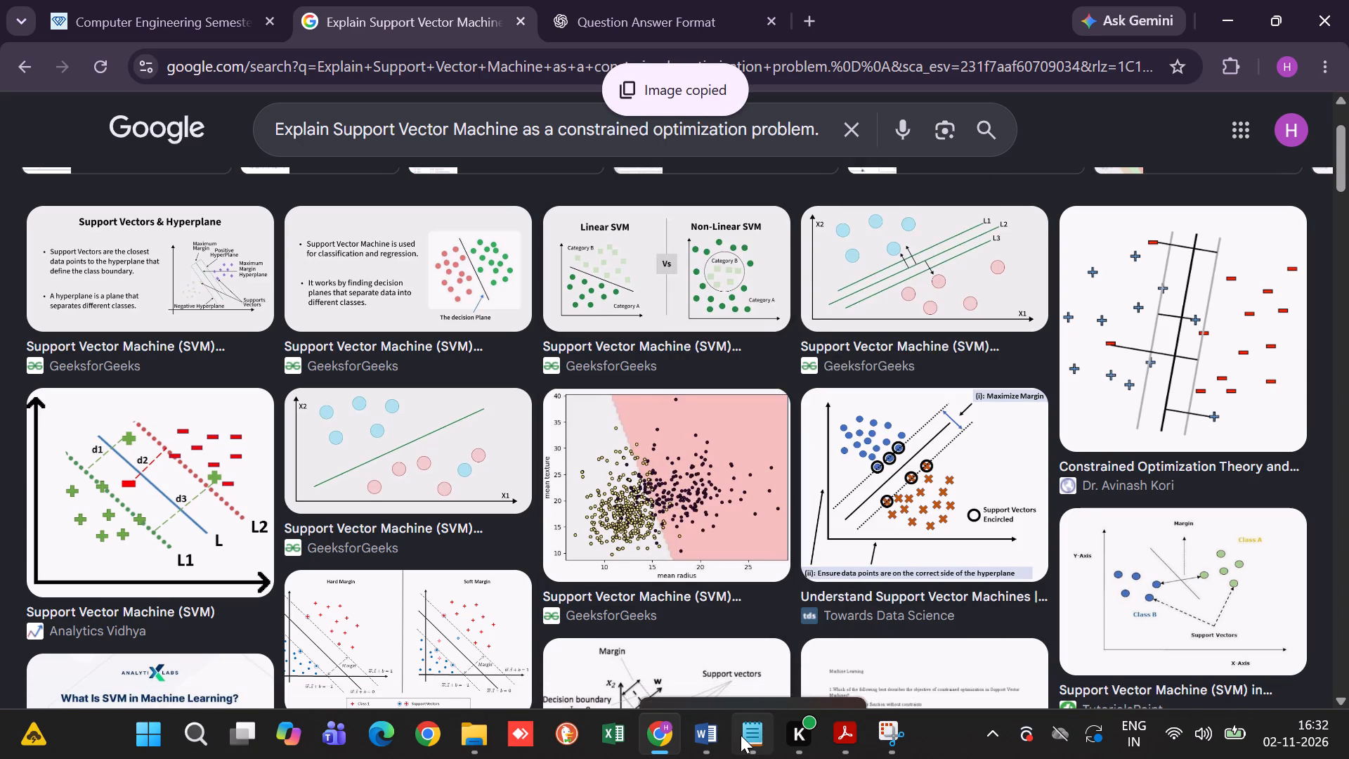
Back in the Word document, paste the picture after the dataset sentence in section 8's Step 1 and shrink it to just over half the text width.
left_click(711, 729)
scroll(739, 501, "up", 4)
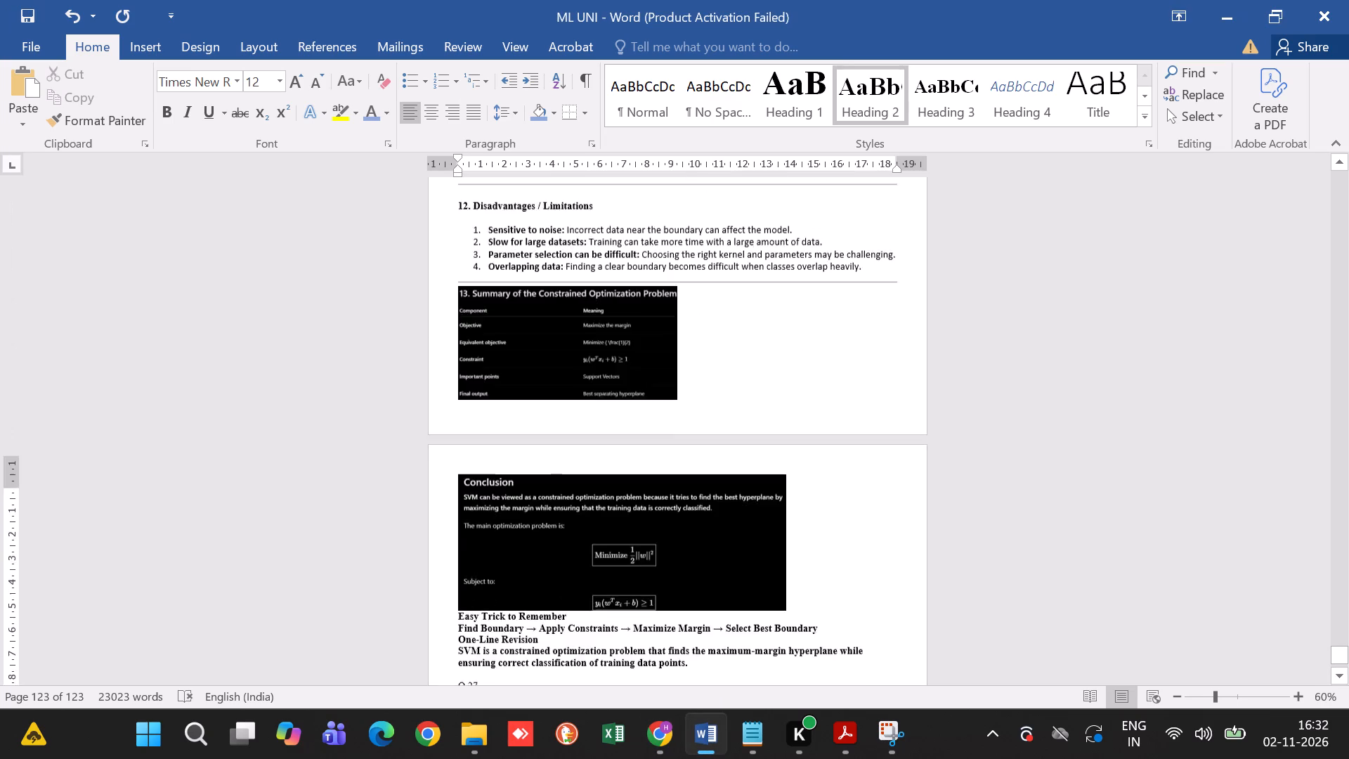
scroll(739, 501, "up", 3)
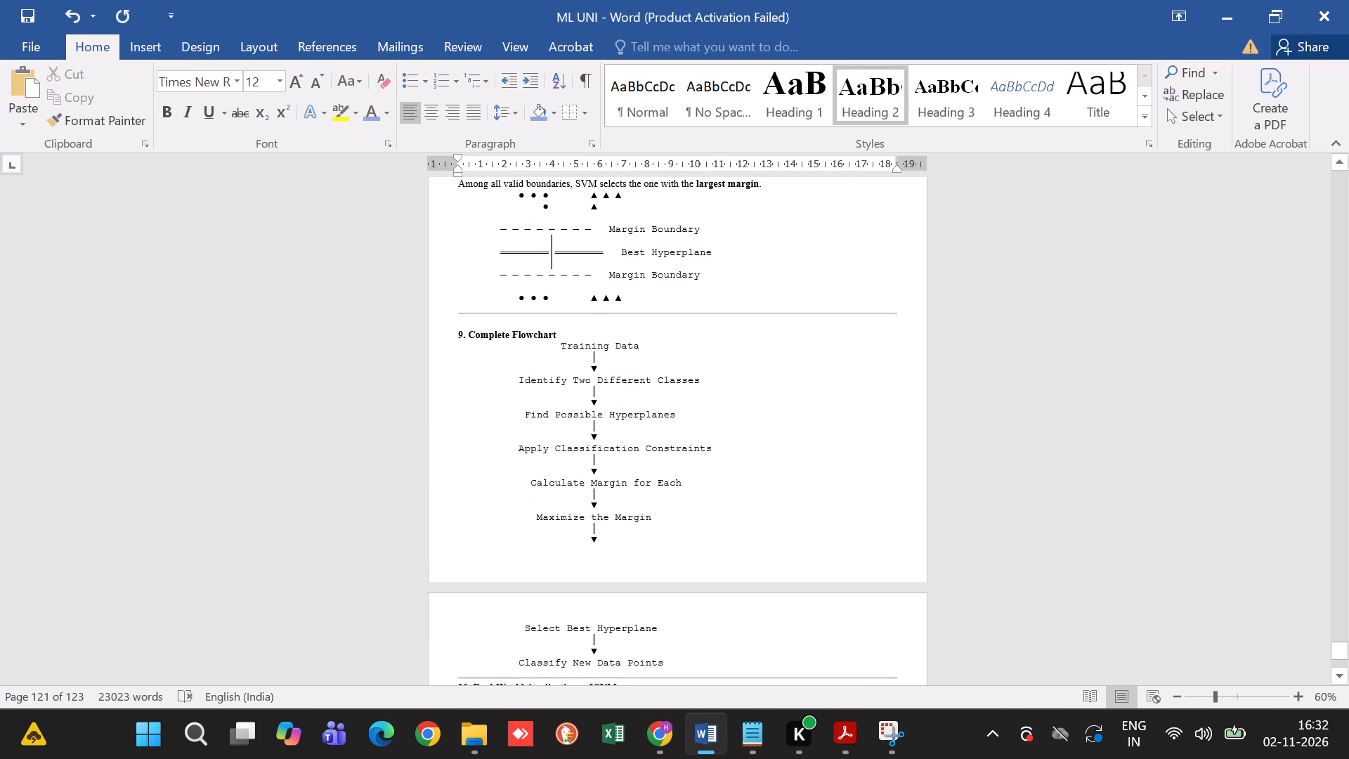
scroll(732, 471, "up", 6)
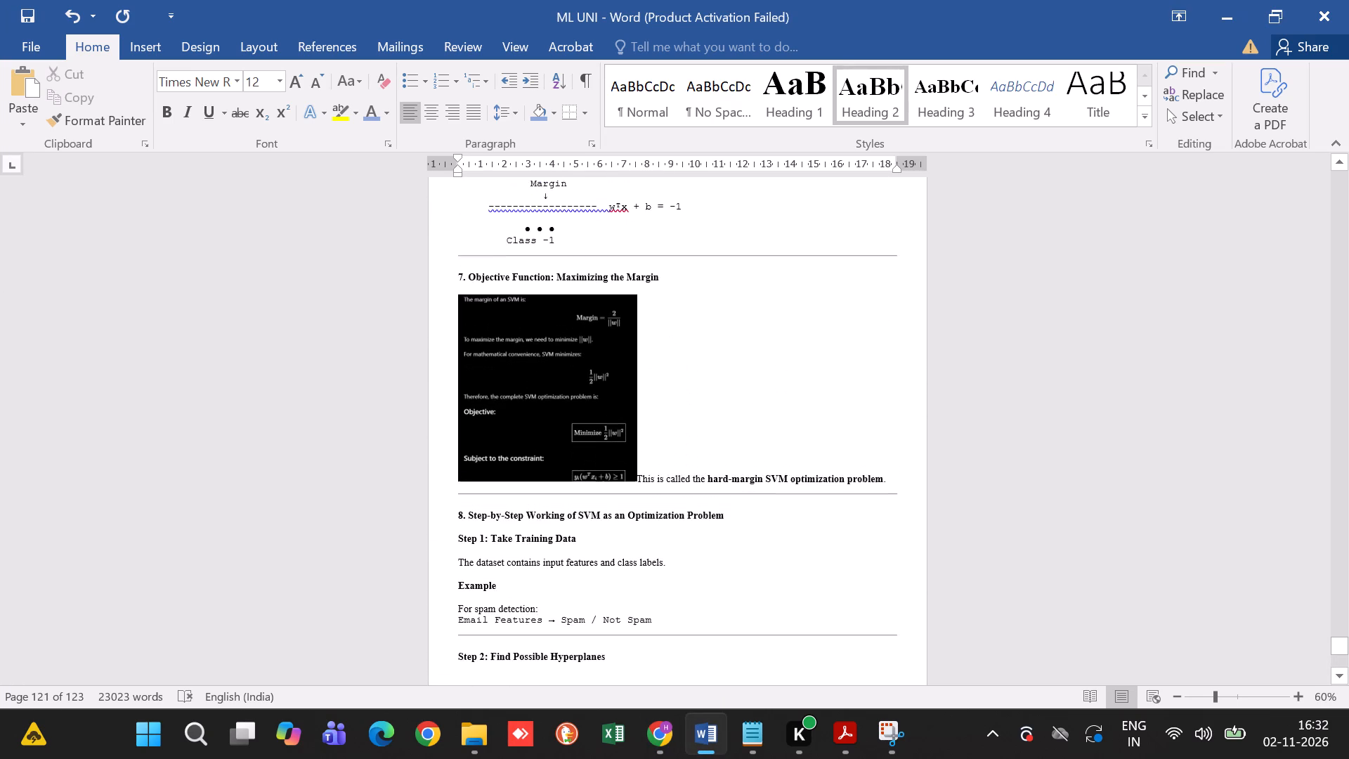
scroll(748, 505, "down", 1)
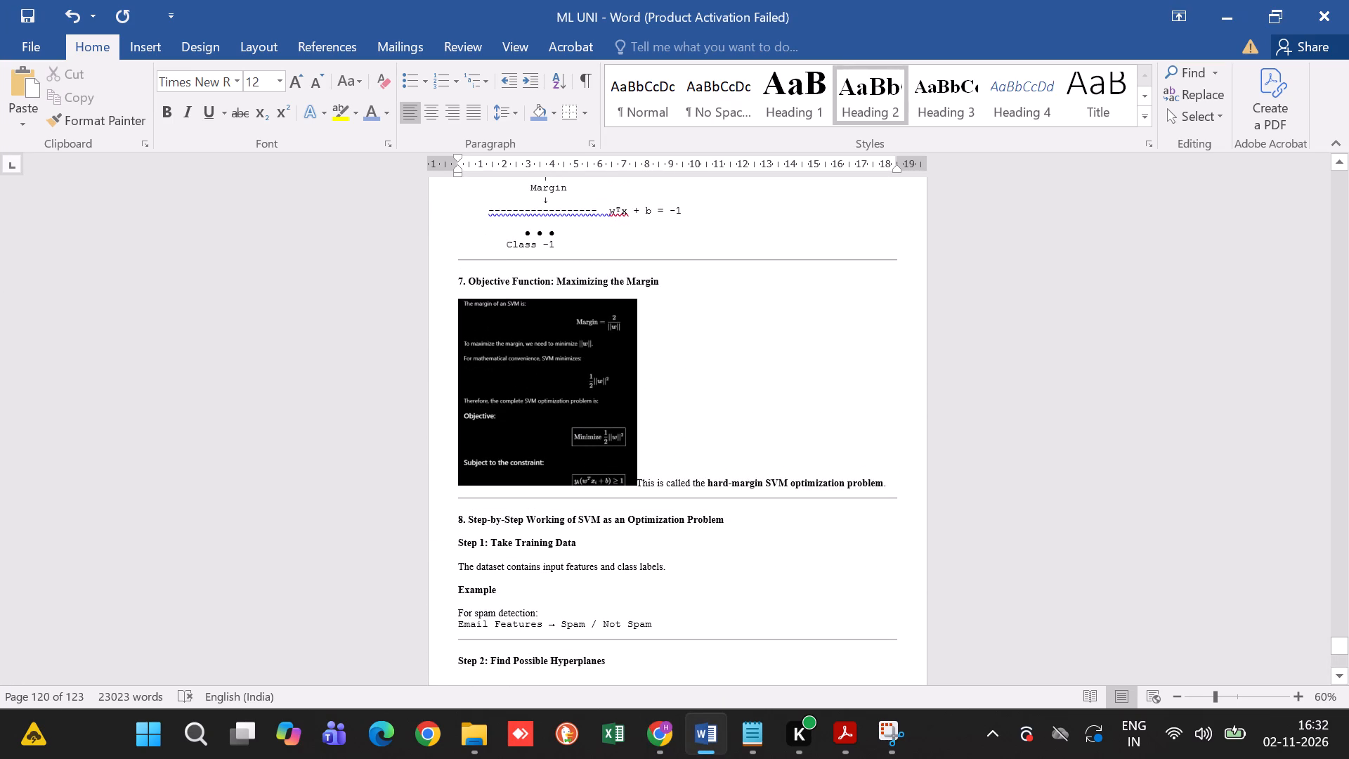
left_click(689, 564)
key("ctrl+v")
left_click(689, 564)
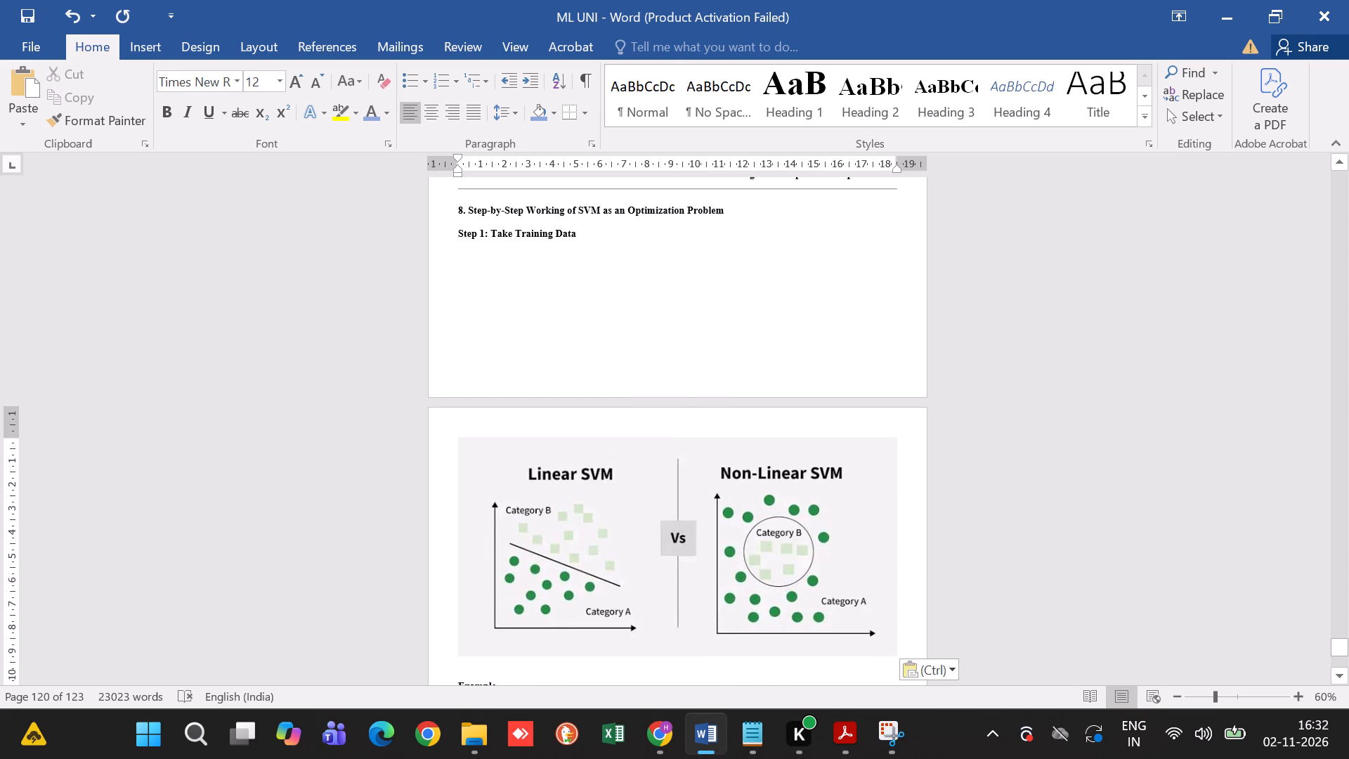
left_click_drag(897, 659, 707, 517)
Set the picture's text wrapping to Through and place it to the right of the Step 1 and Step 2 text.
left_click(730, 452)
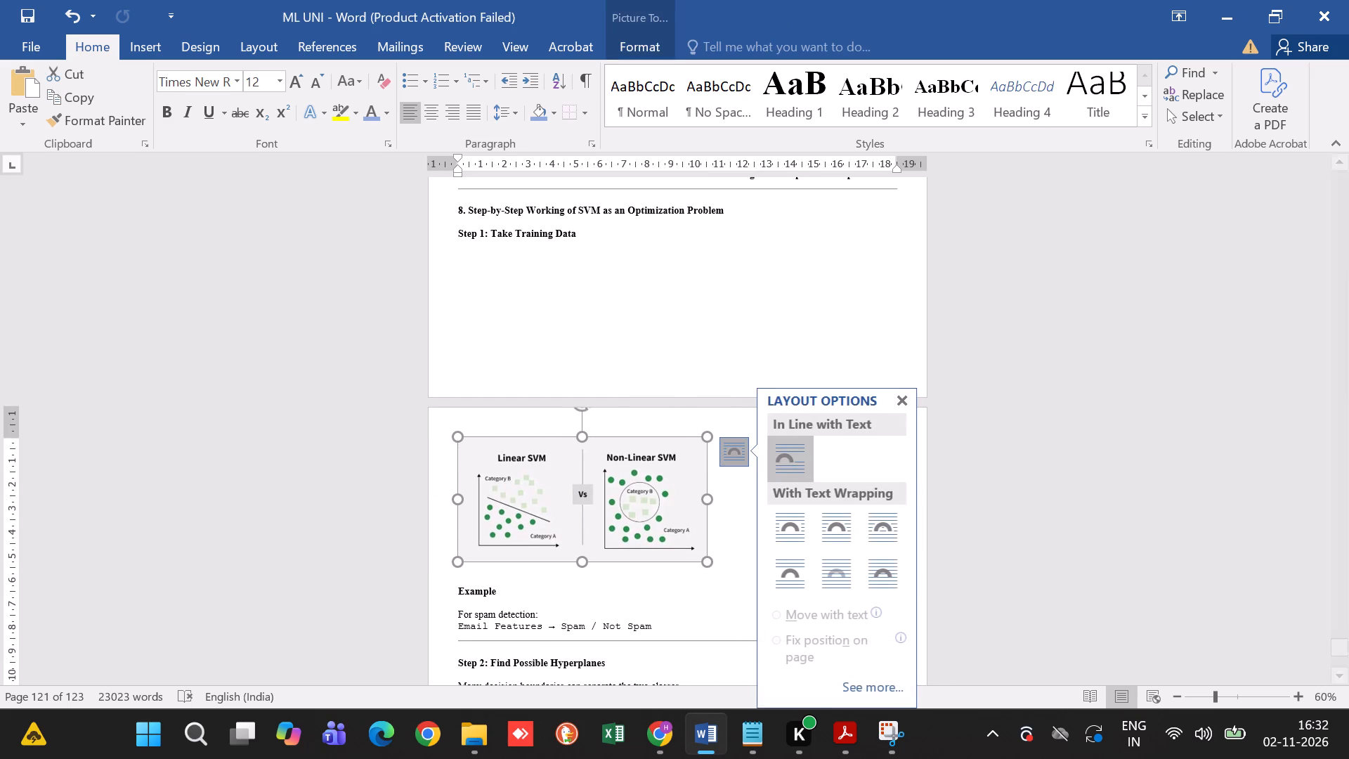
left_click(878, 528)
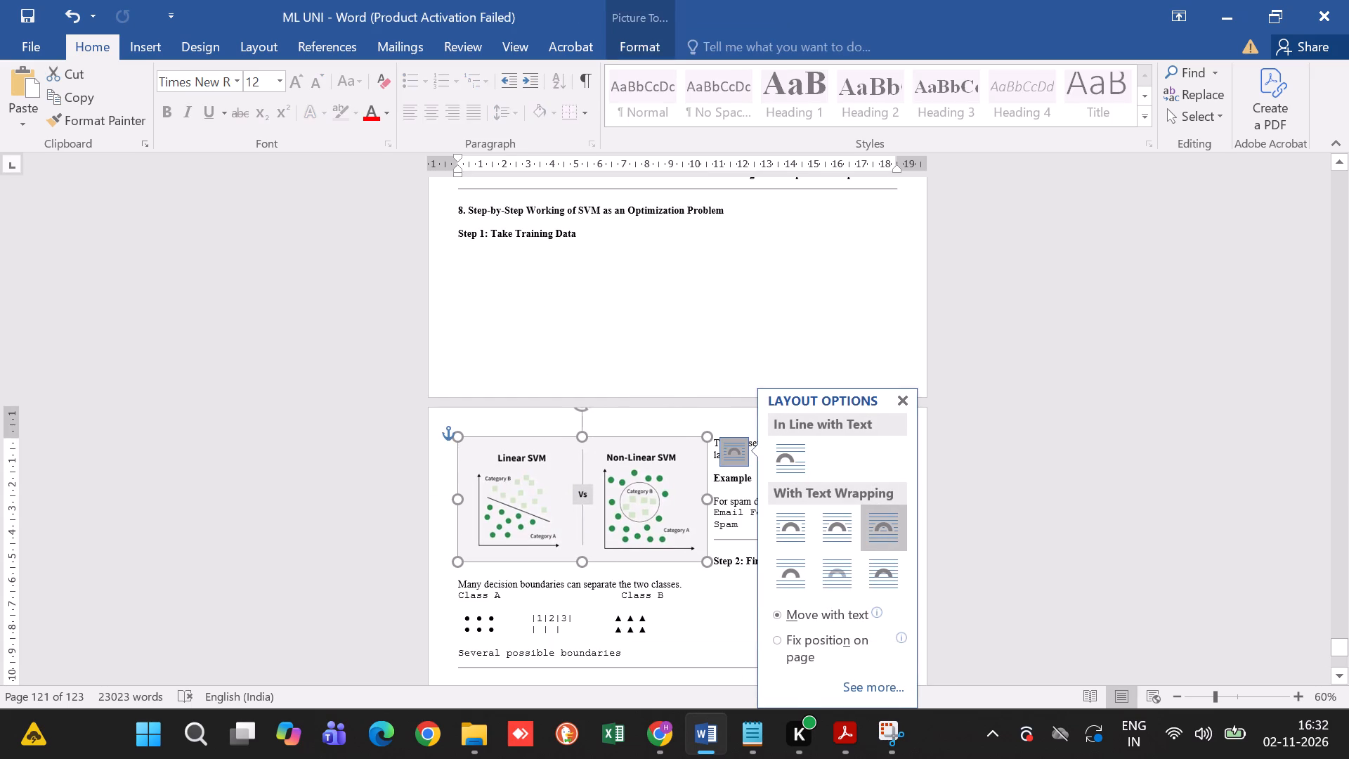
left_click_drag(592, 479, 830, 309)
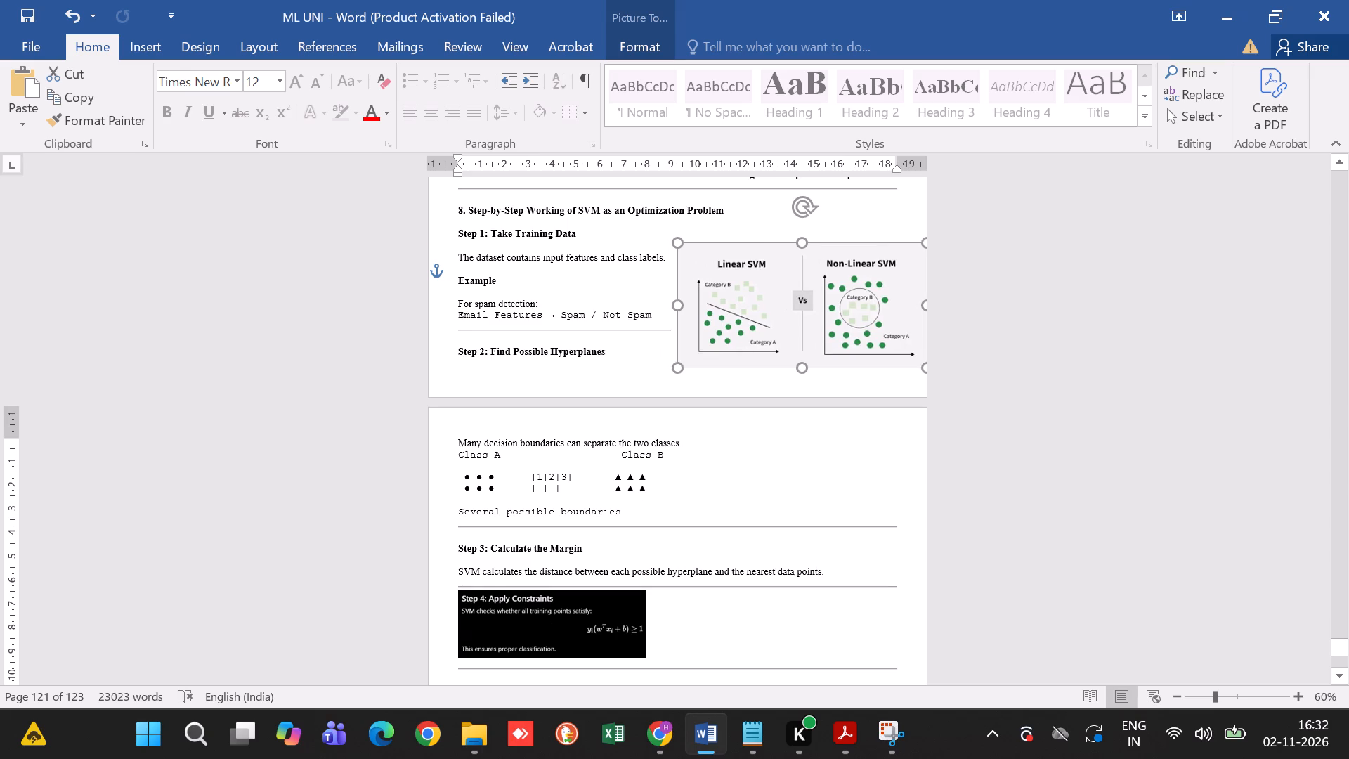
left_click_drag(830, 309, 852, 304)
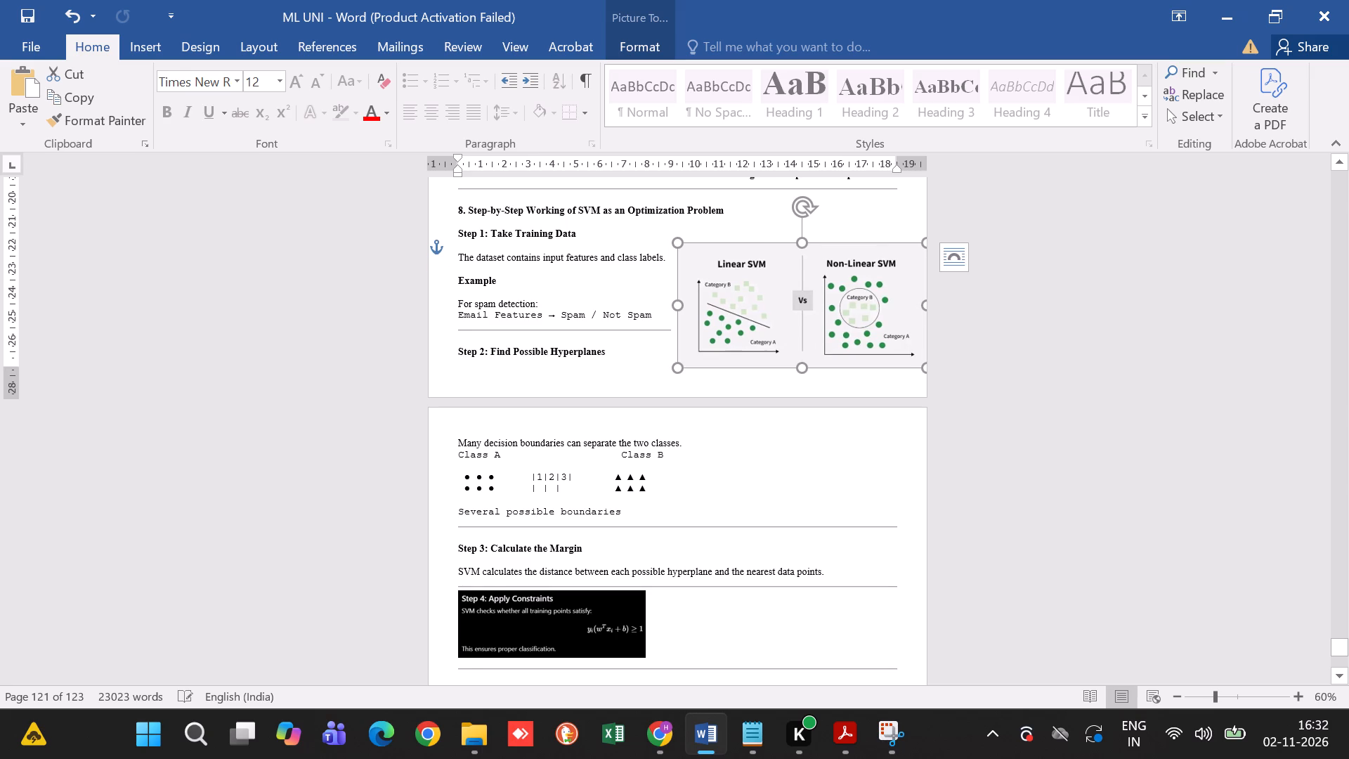
Switch to the question list in Notepad and copy the question text "SVM Kernel Trick." from item C.
scroll(852, 304, "down", 3)
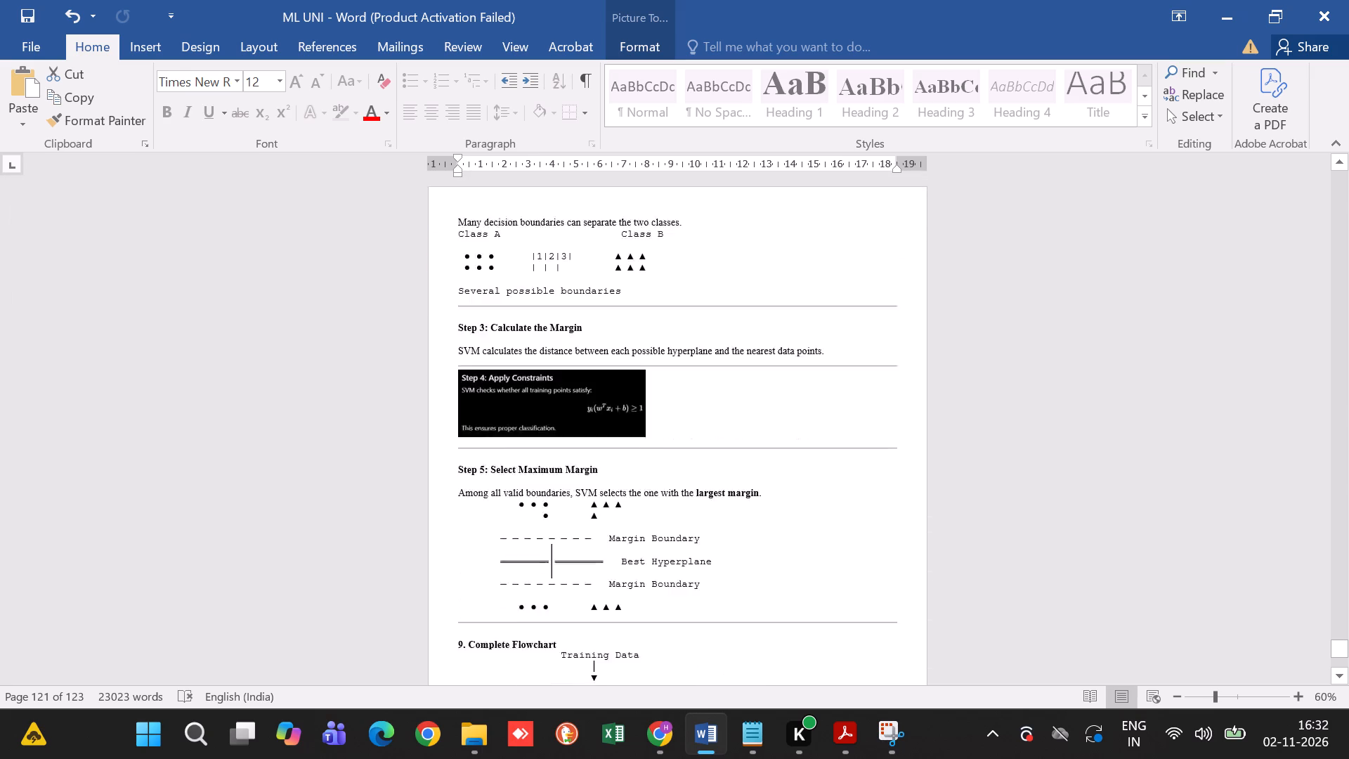
scroll(852, 304, "down", 9)
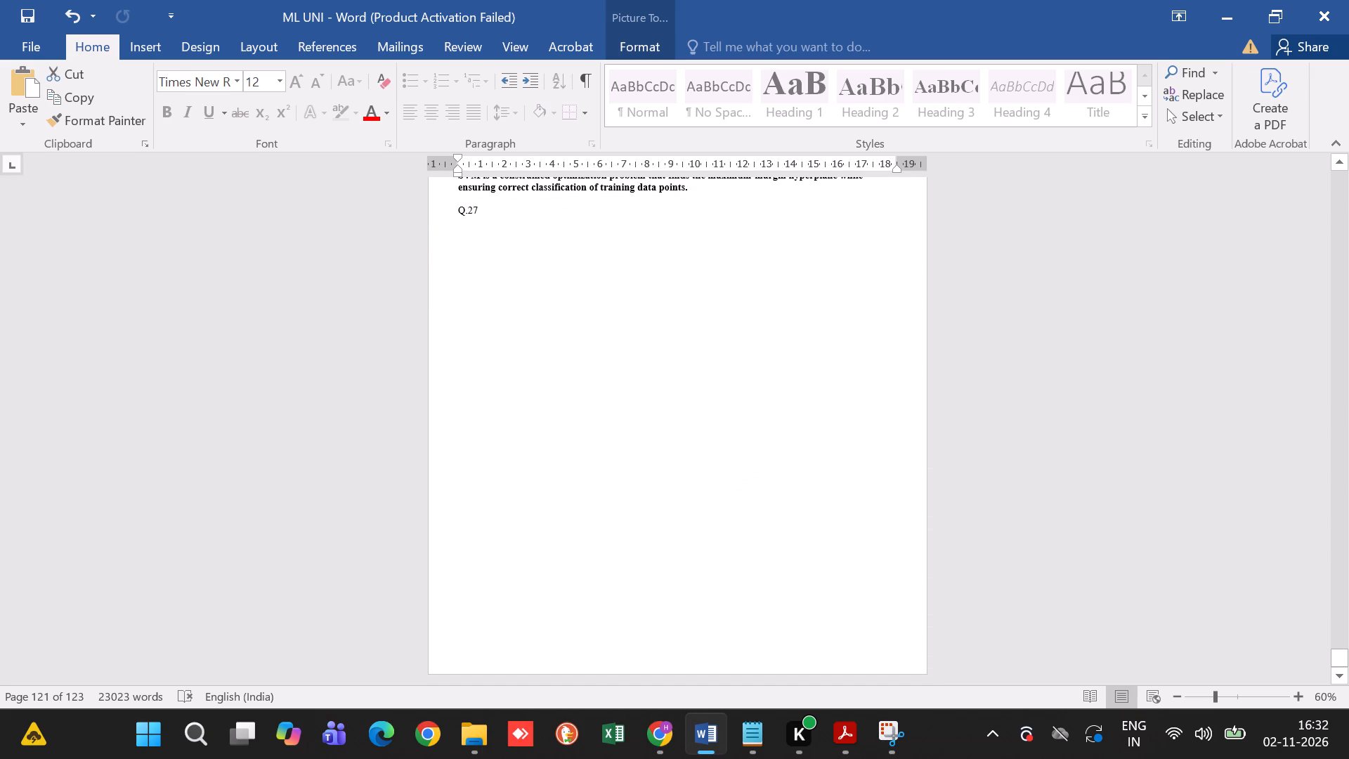
left_click(676, 731)
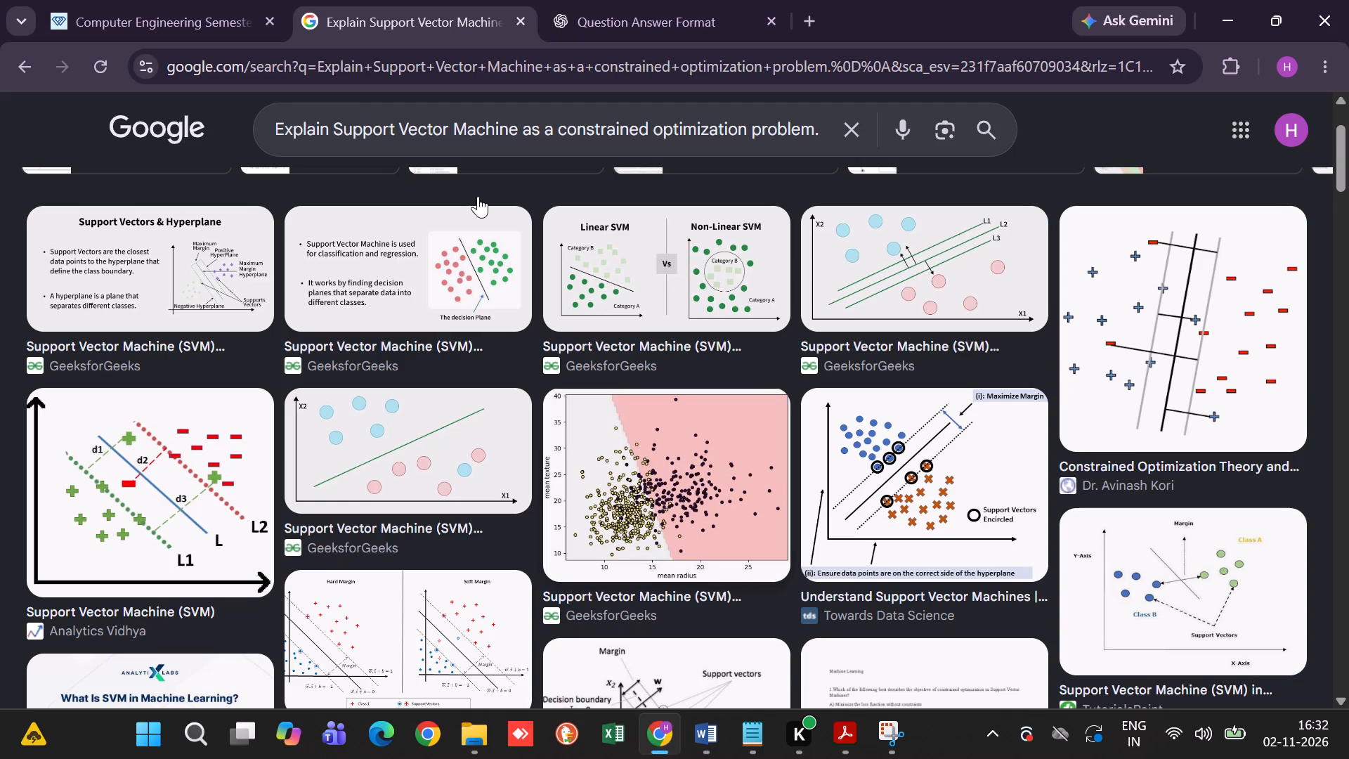
left_click(765, 723)
scroll(634, 226, "down", 1)
scroll(614, 278, "up", 1)
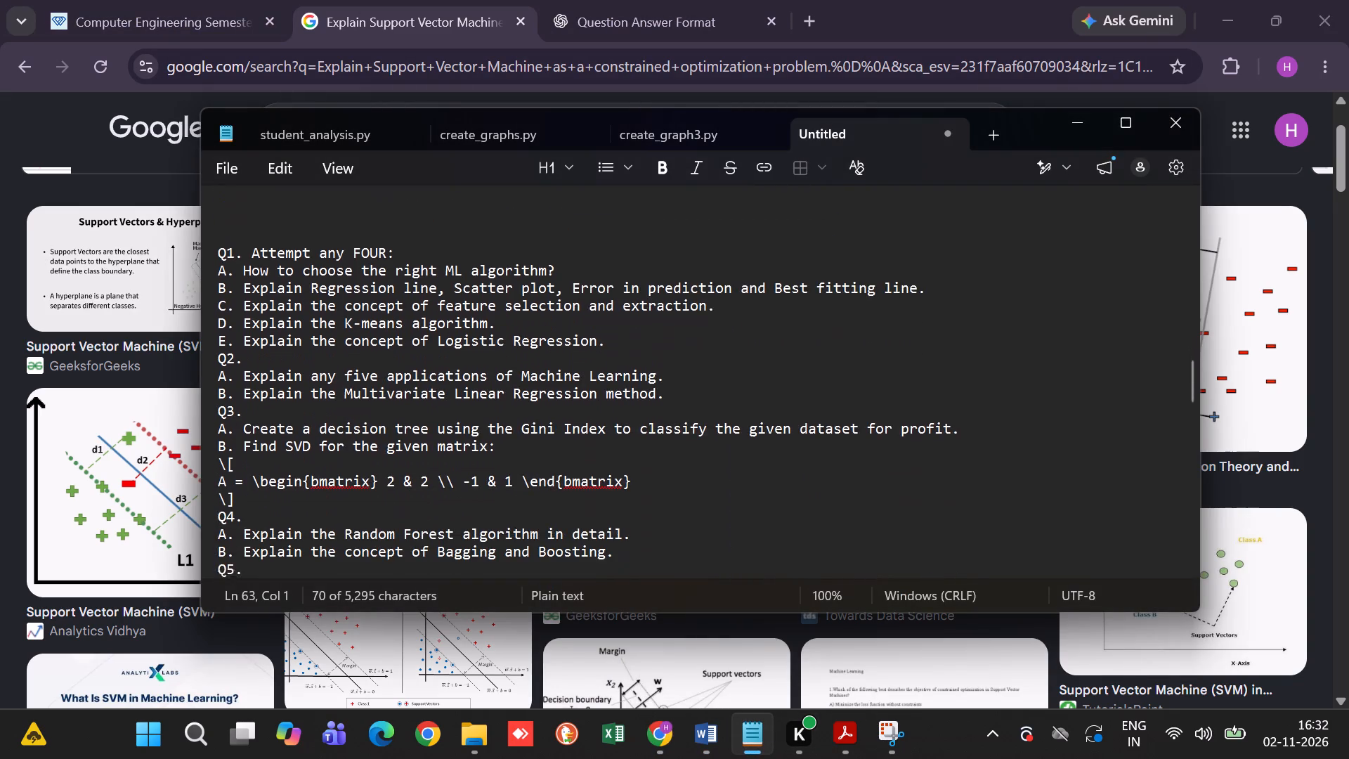
scroll(614, 278, "up", 1)
left_click_drag(403, 268, 271, 268)
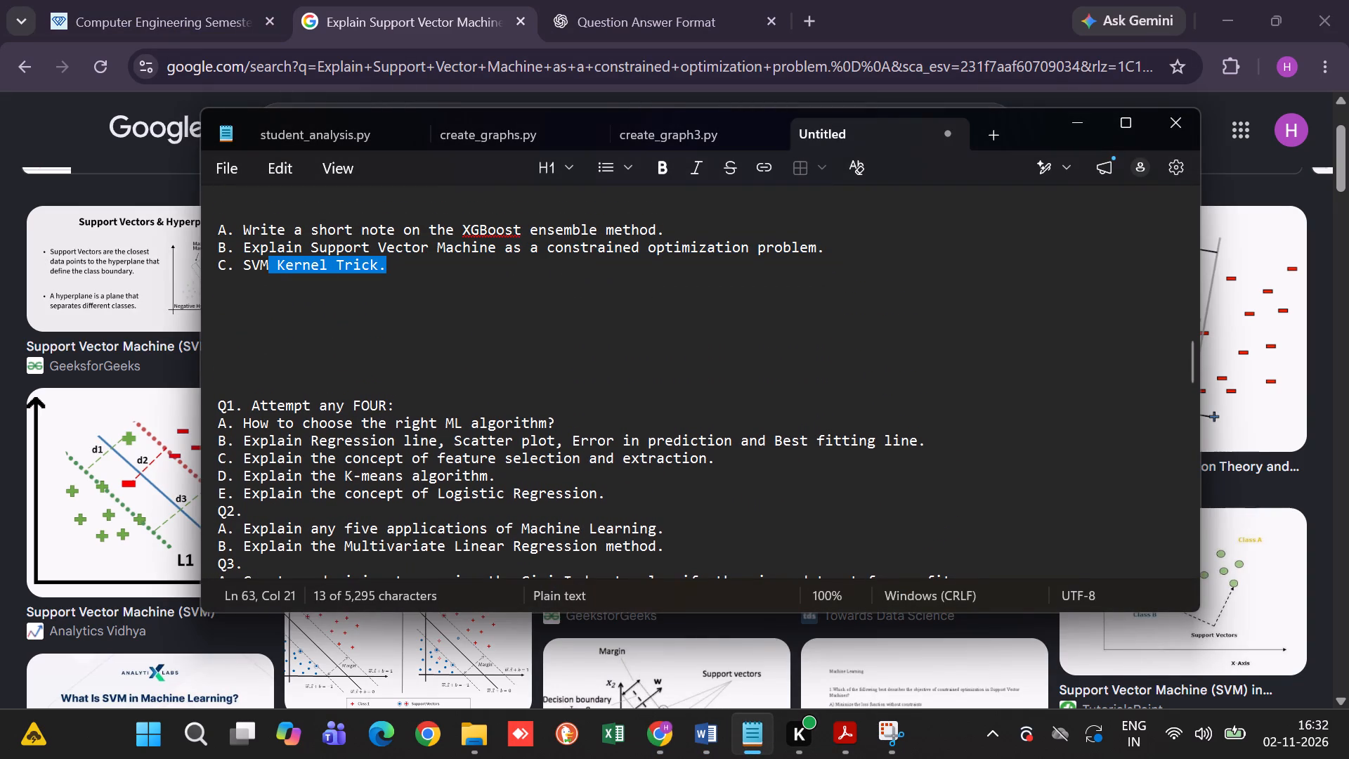
left_click_drag(271, 268, 242, 268)
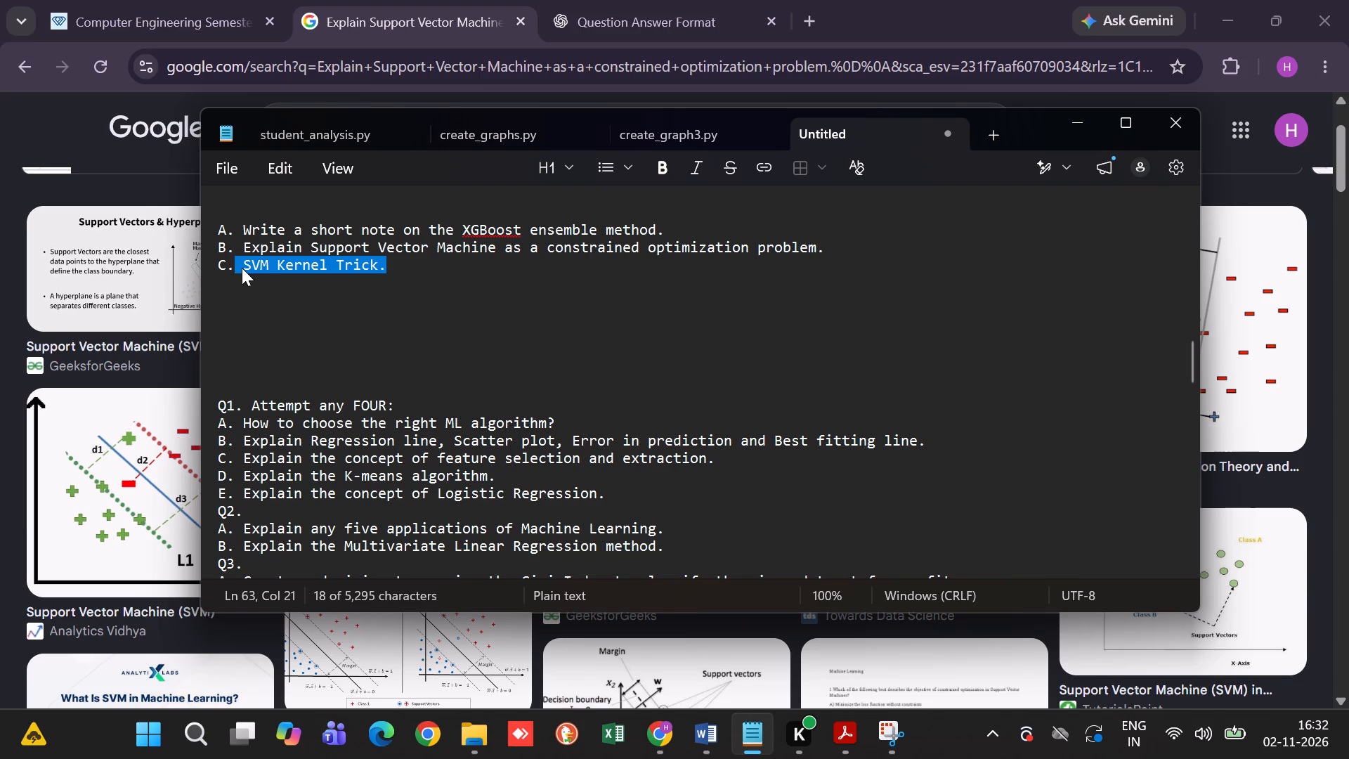
key("ctrl+c")
Return to the Word document and paste the question text after "Q.27" on the last line.
left_click(703, 739)
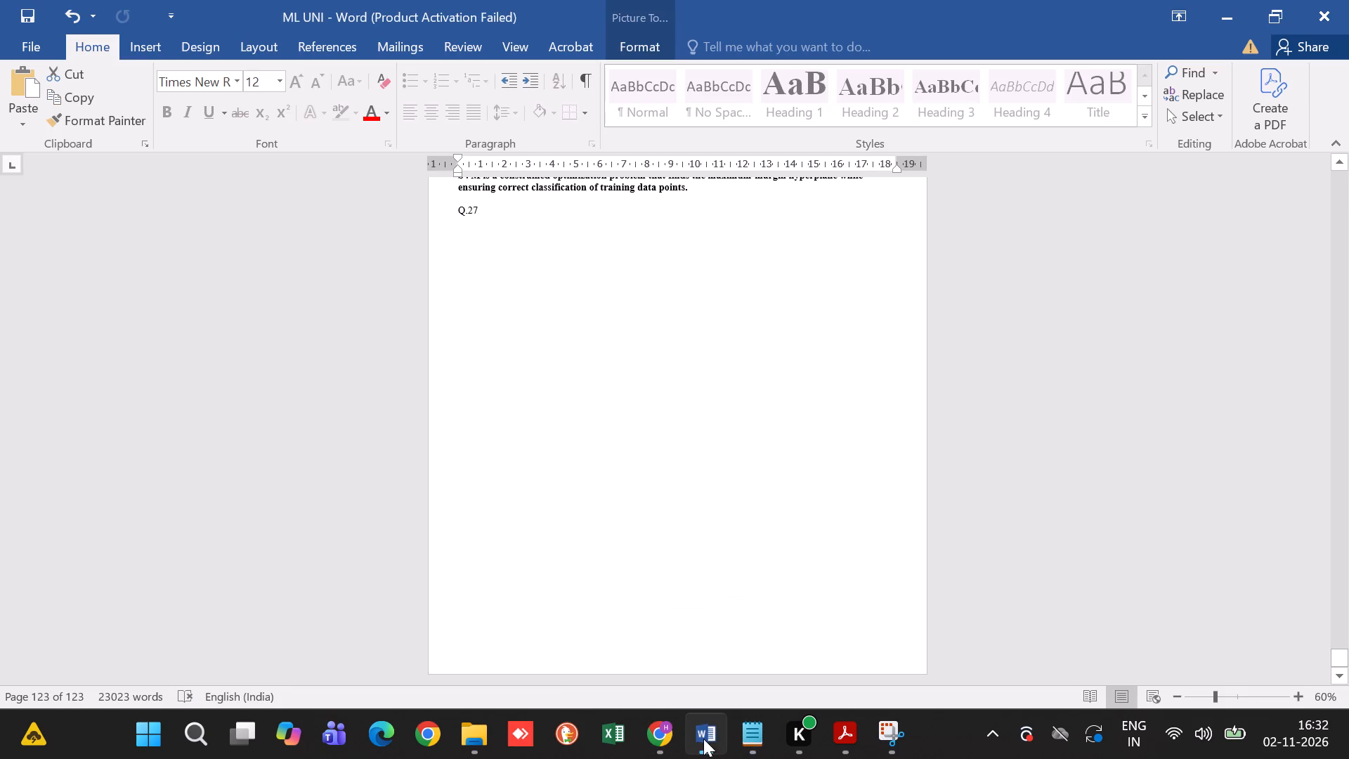
left_click(492, 214)
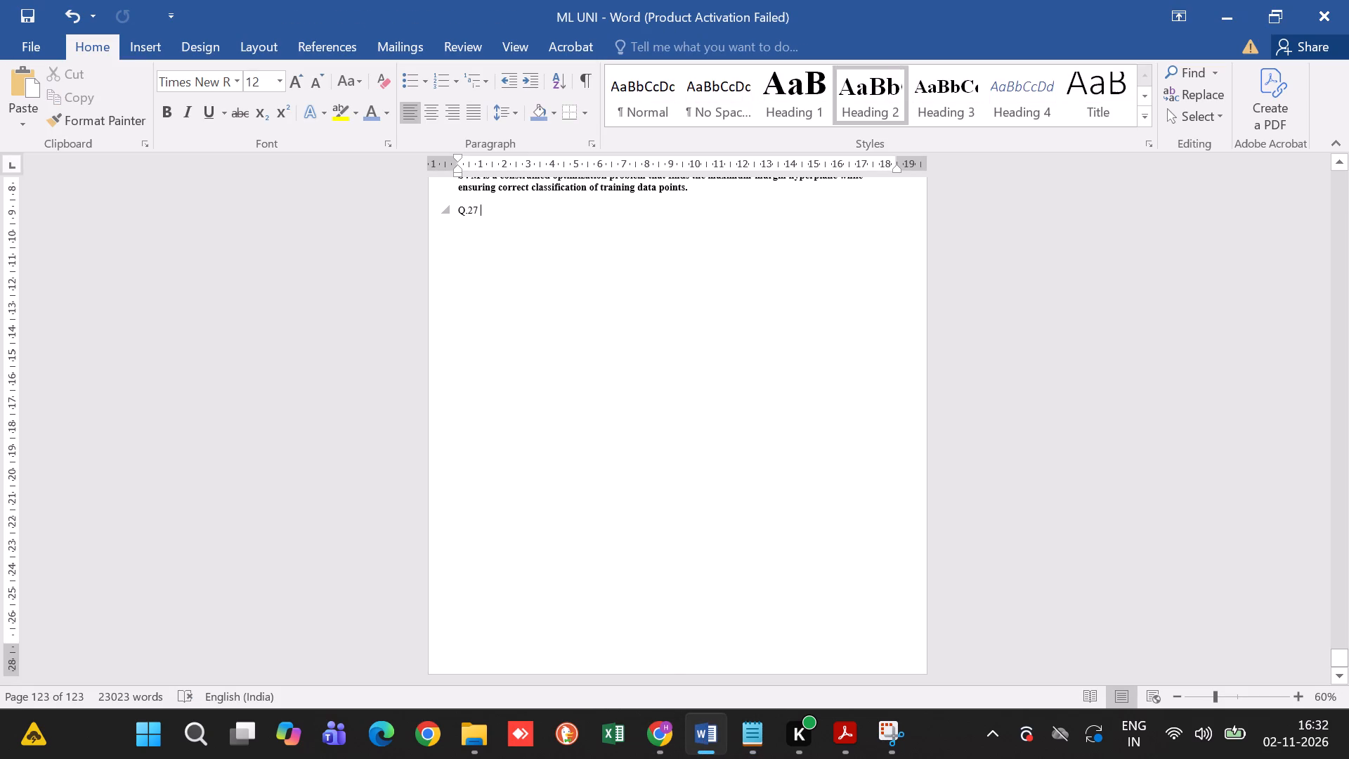
key("ctrl+v")
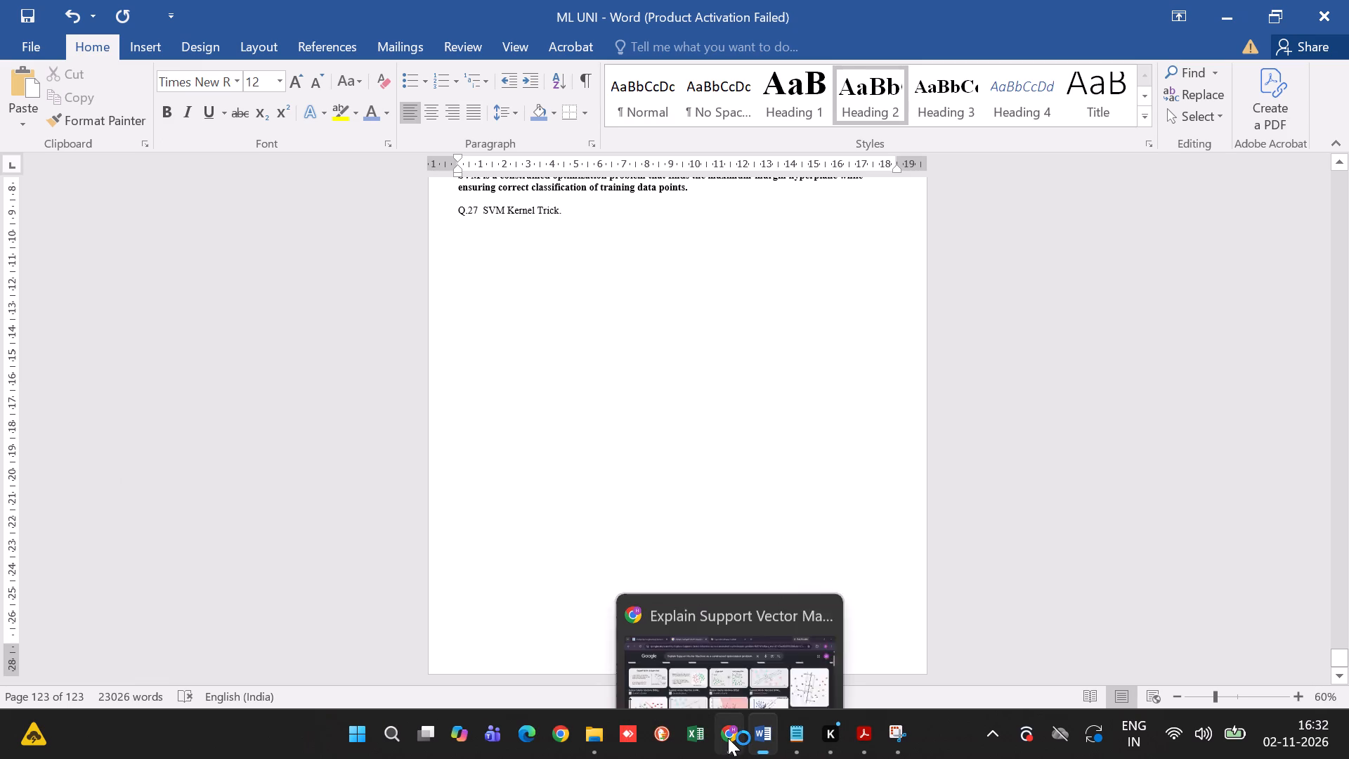
left_click(728, 738)
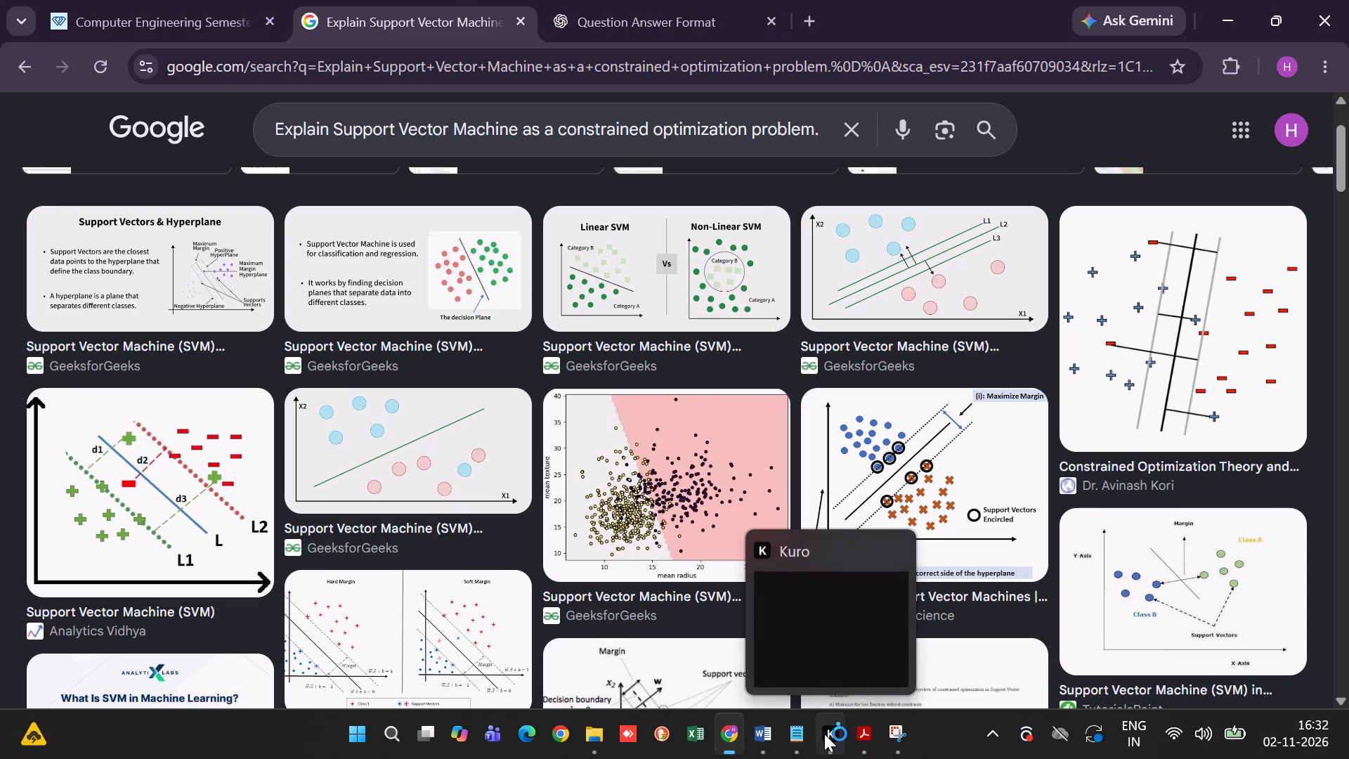
left_click(1320, 70)
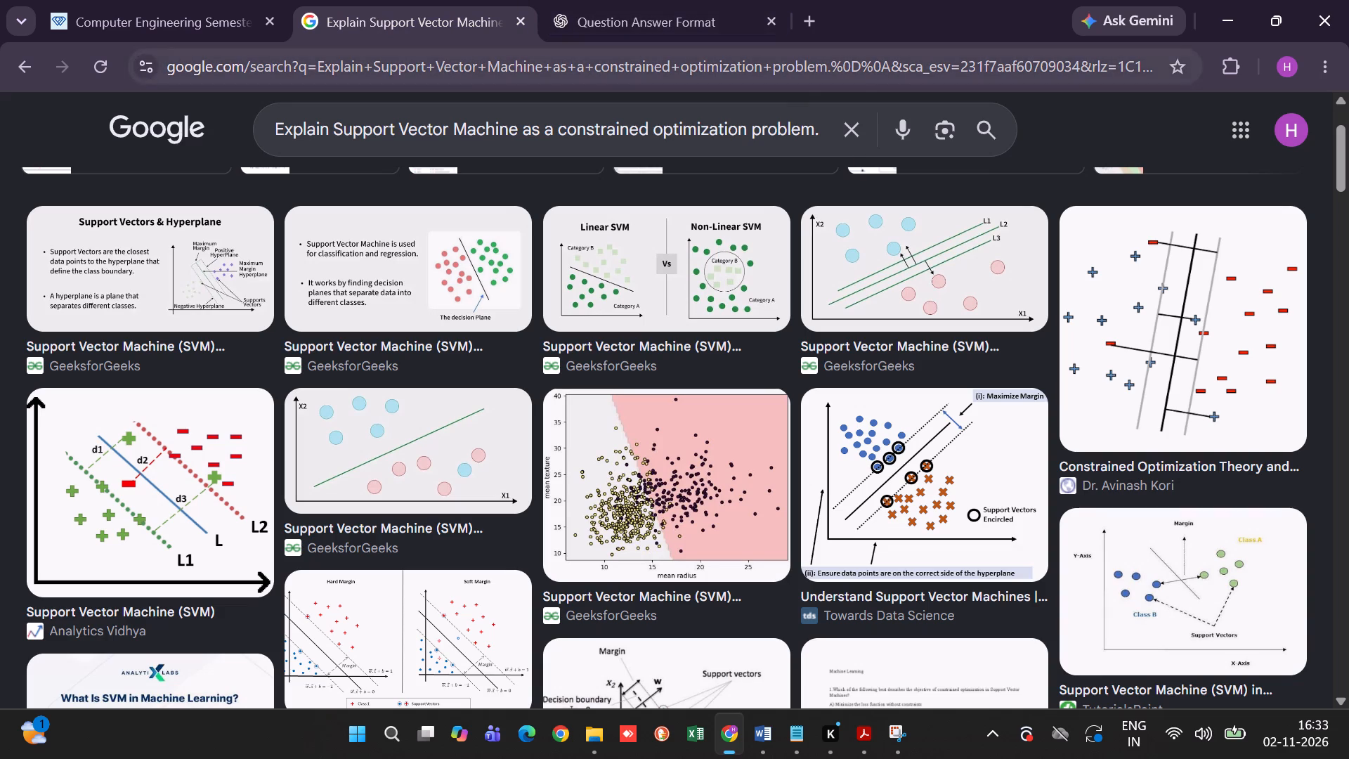
left_click(855, 129)
key("ctrl+v")
key("Return")
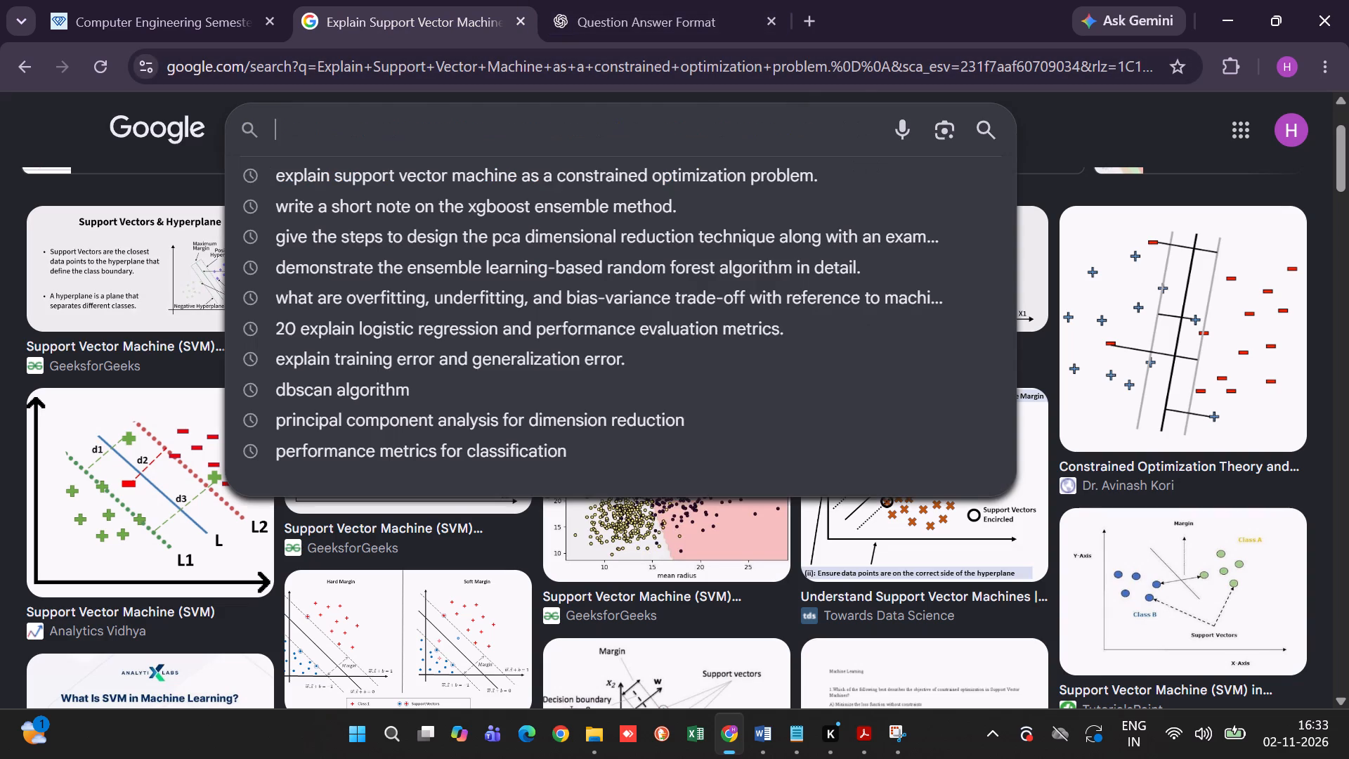
key("ctrl+v")
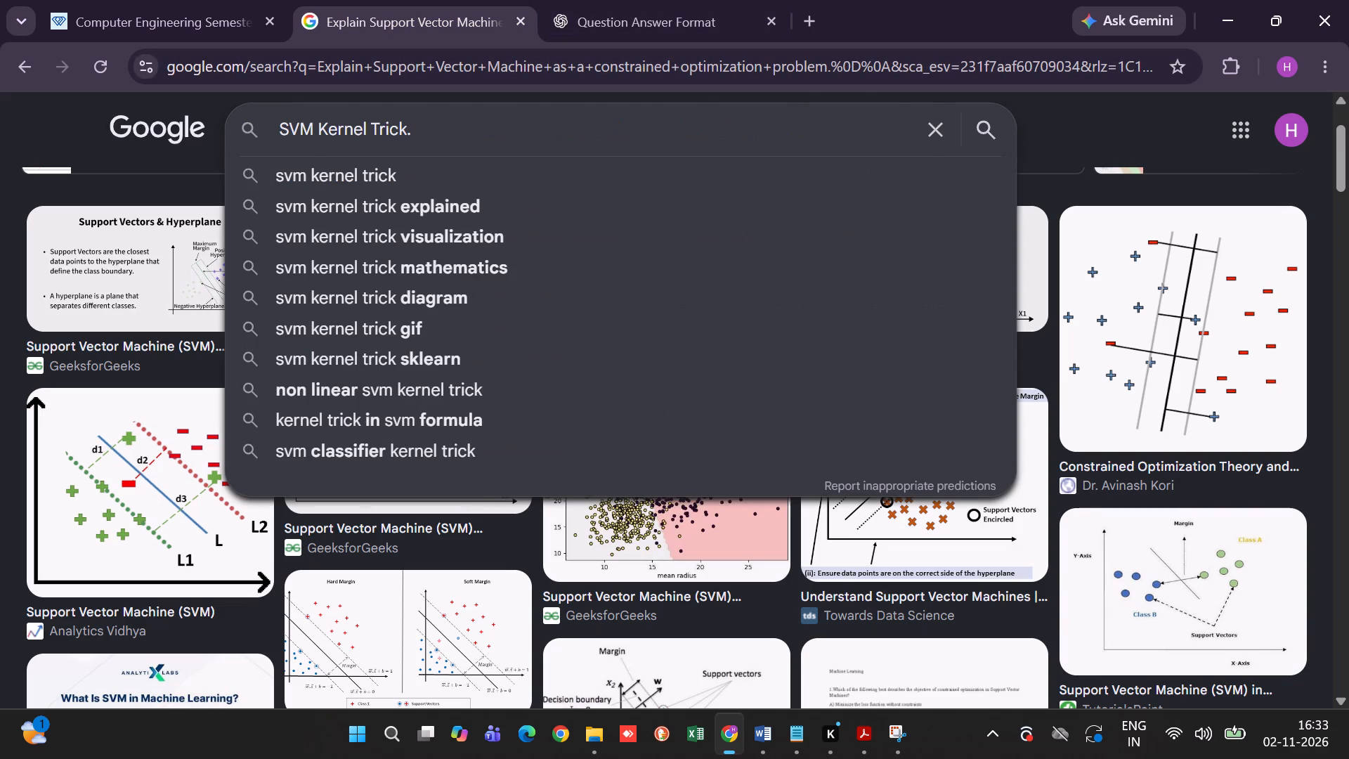
key("Return")
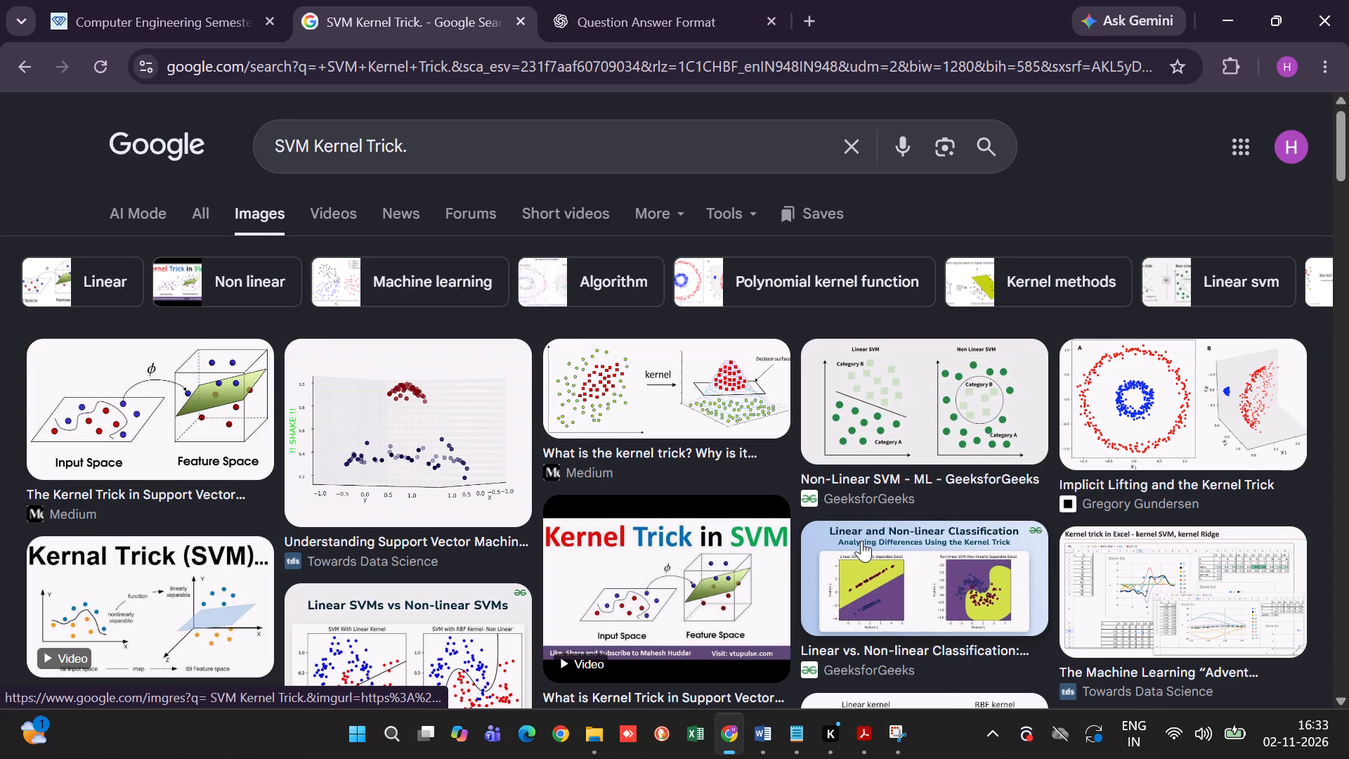
Look through the image results and copy the "Kernal Trick (SVM)..." picture from the YouTube result.
scroll(861, 540, "down", 3)
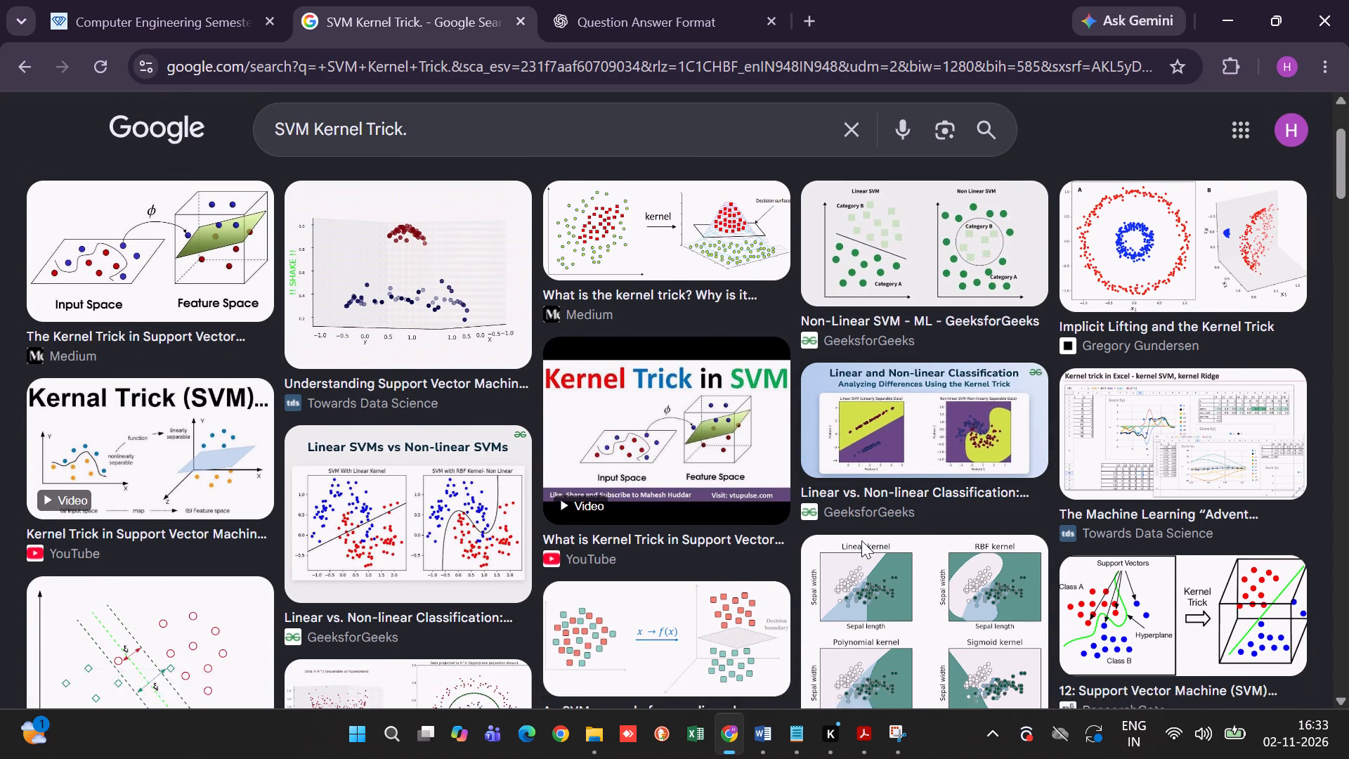
scroll(861, 540, "down", 2)
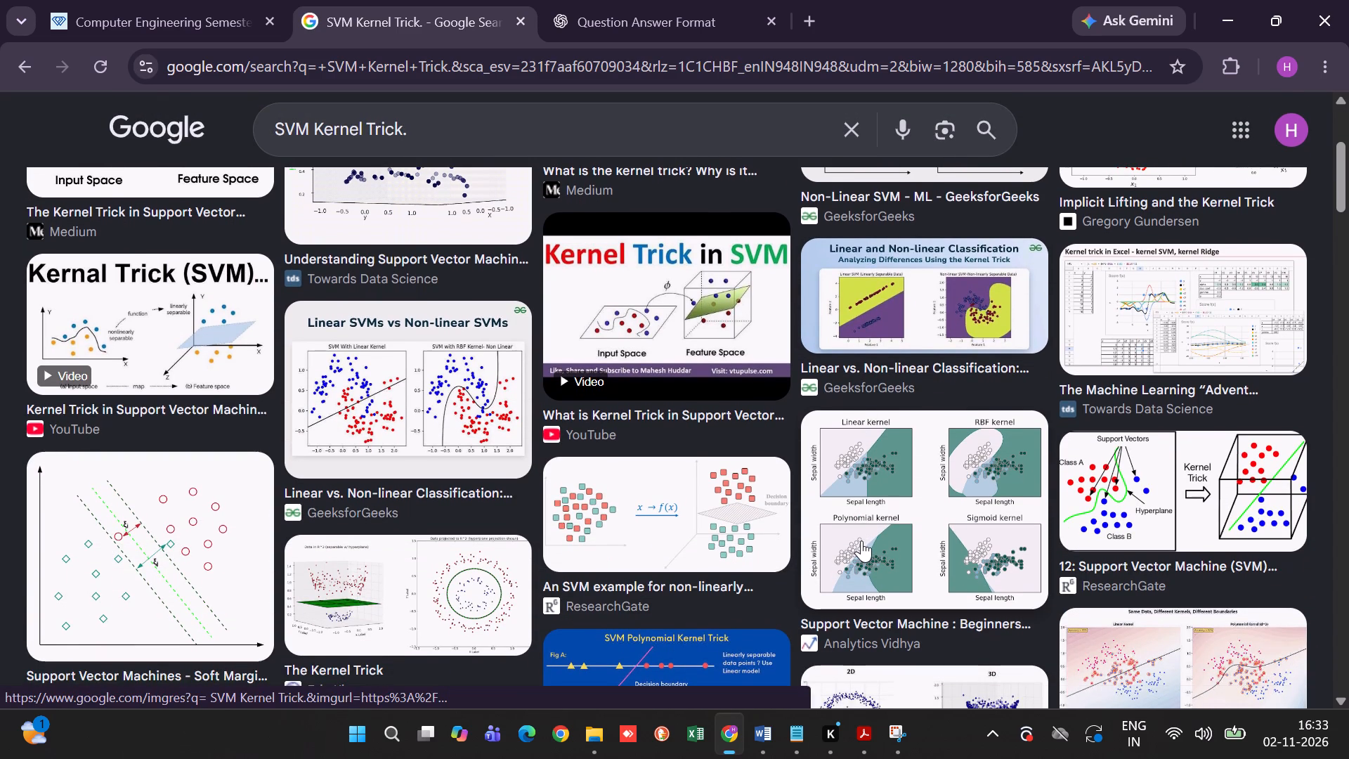
scroll(861, 540, "down", 2)
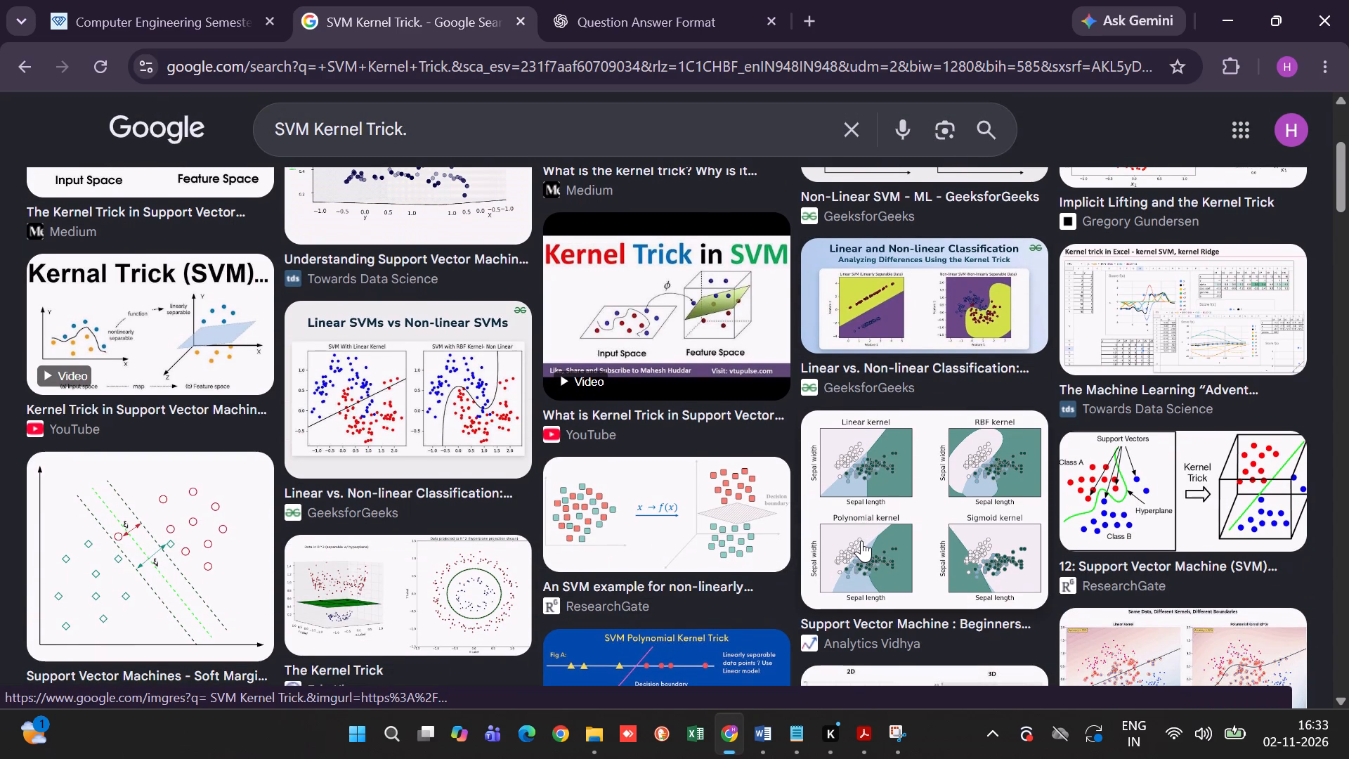
right_click(136, 338)
left_click(226, 529)
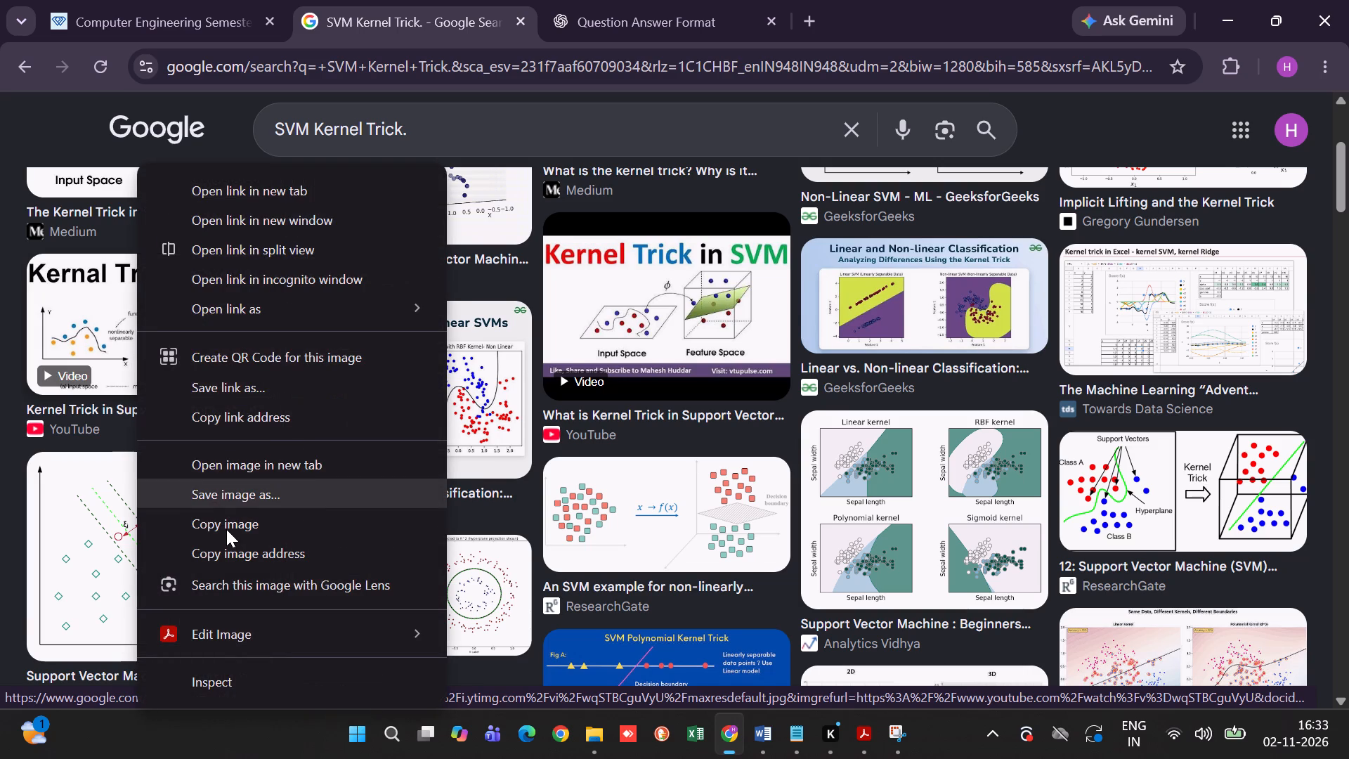
Back in the Word document, paste the picture on a new line below the Q.27 question and shrink it to about half the text width.
left_click(766, 734)
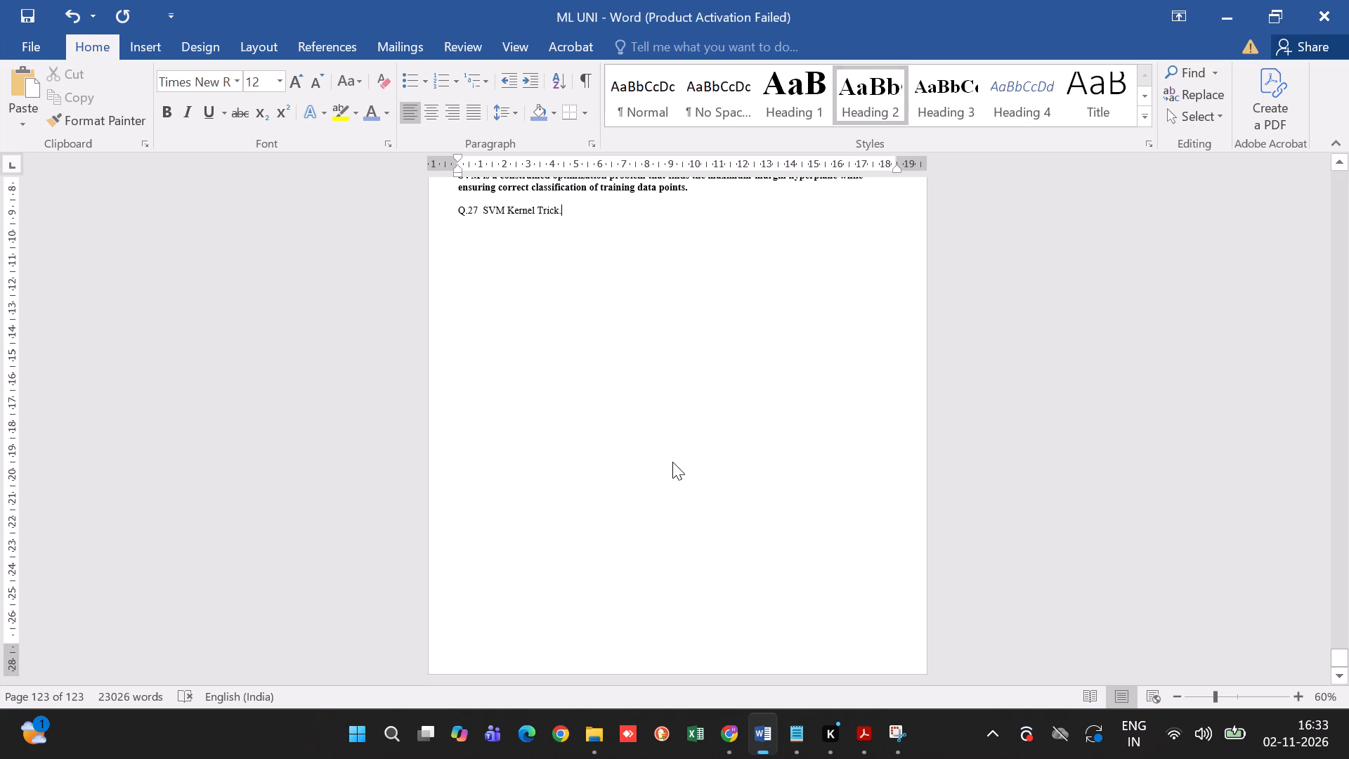
key("Return")
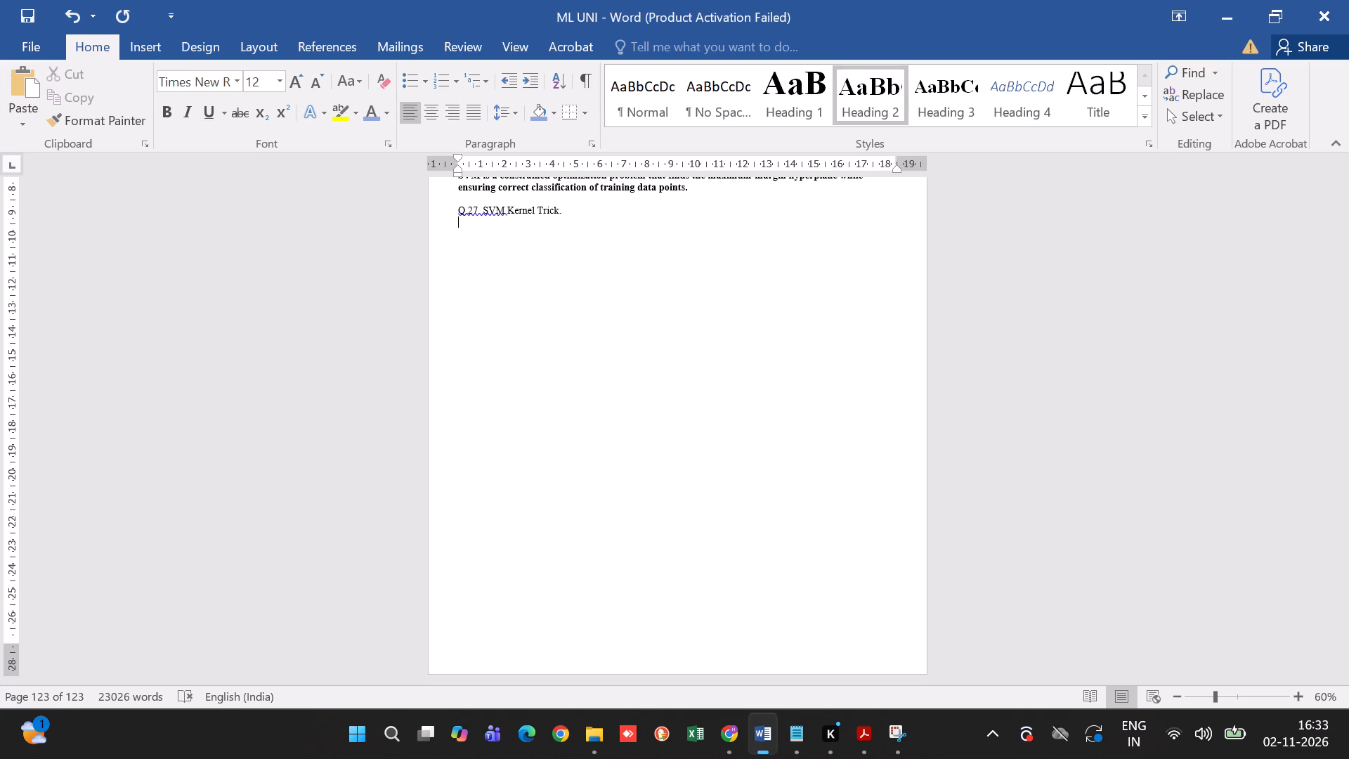
key("ctrl+v")
left_click(619, 314)
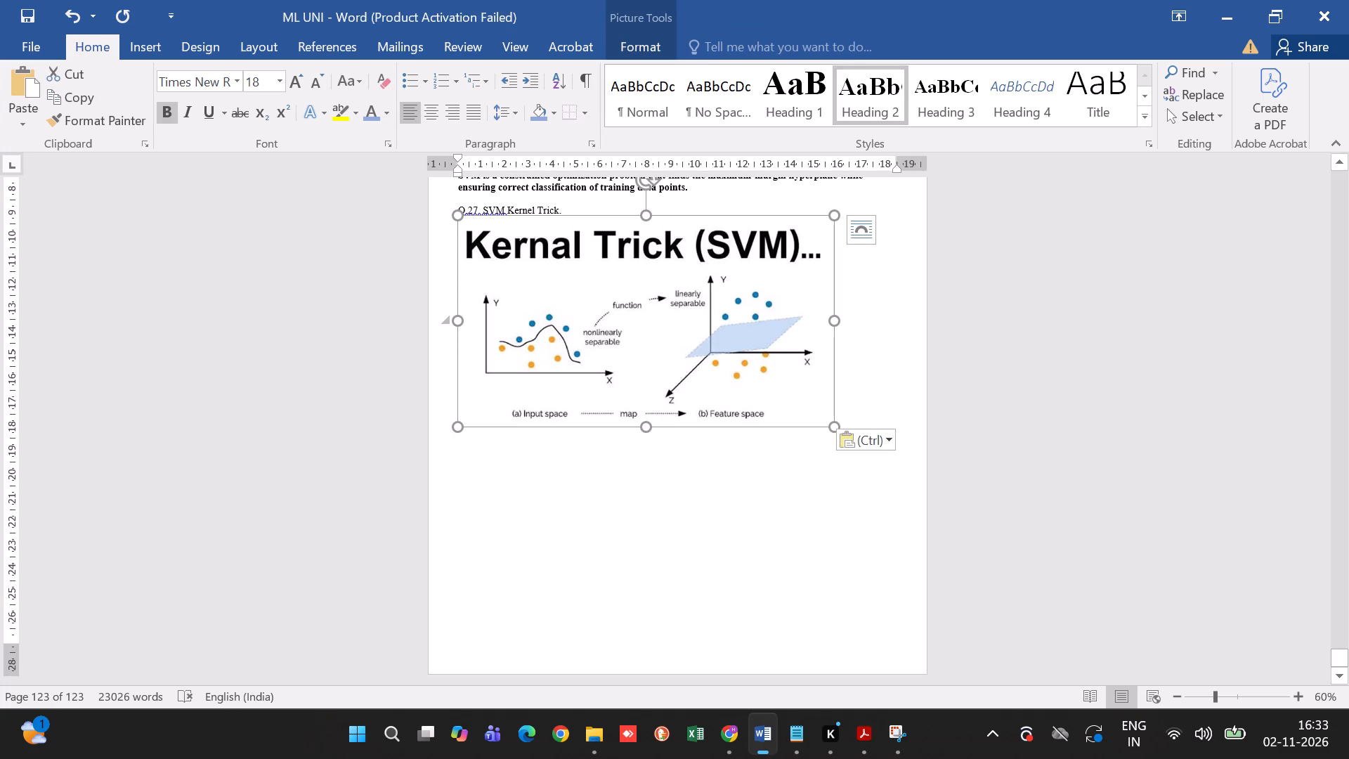
left_click_drag(833, 426, 685, 304)
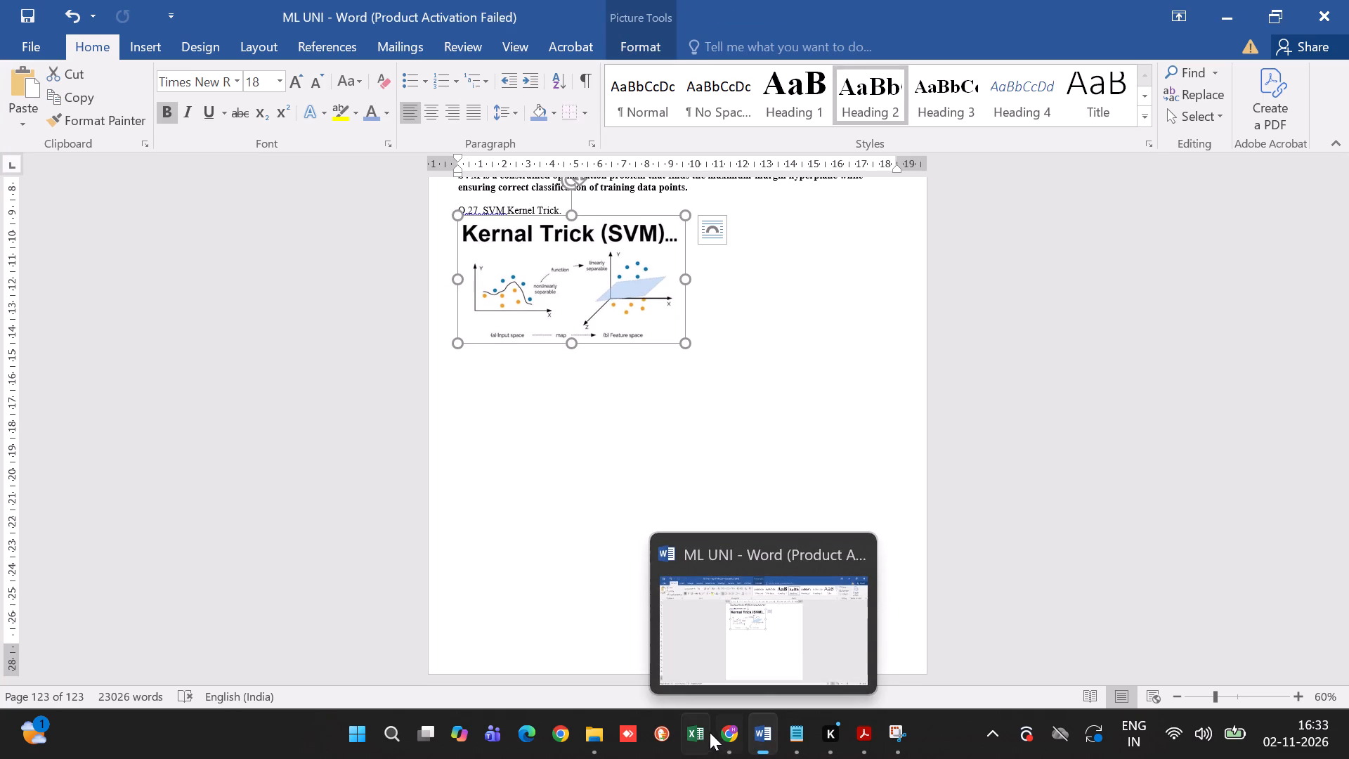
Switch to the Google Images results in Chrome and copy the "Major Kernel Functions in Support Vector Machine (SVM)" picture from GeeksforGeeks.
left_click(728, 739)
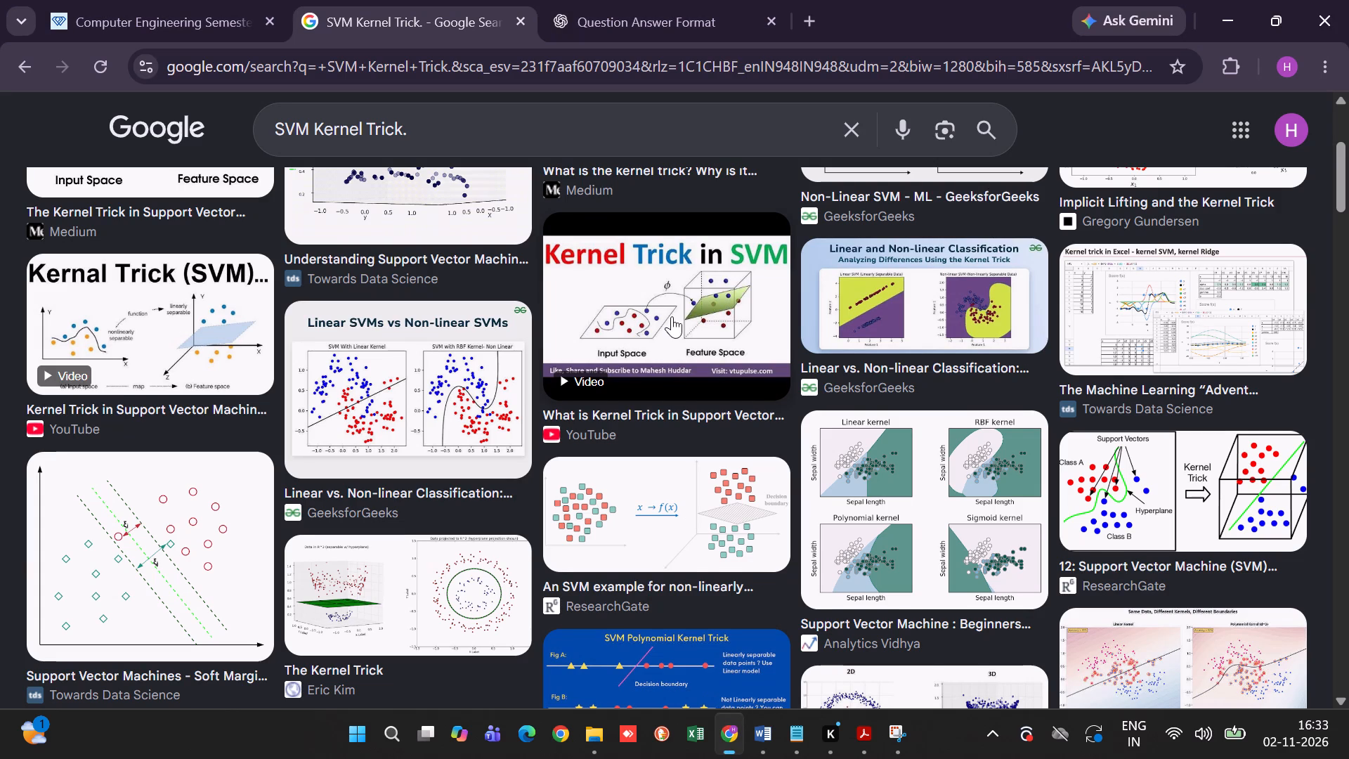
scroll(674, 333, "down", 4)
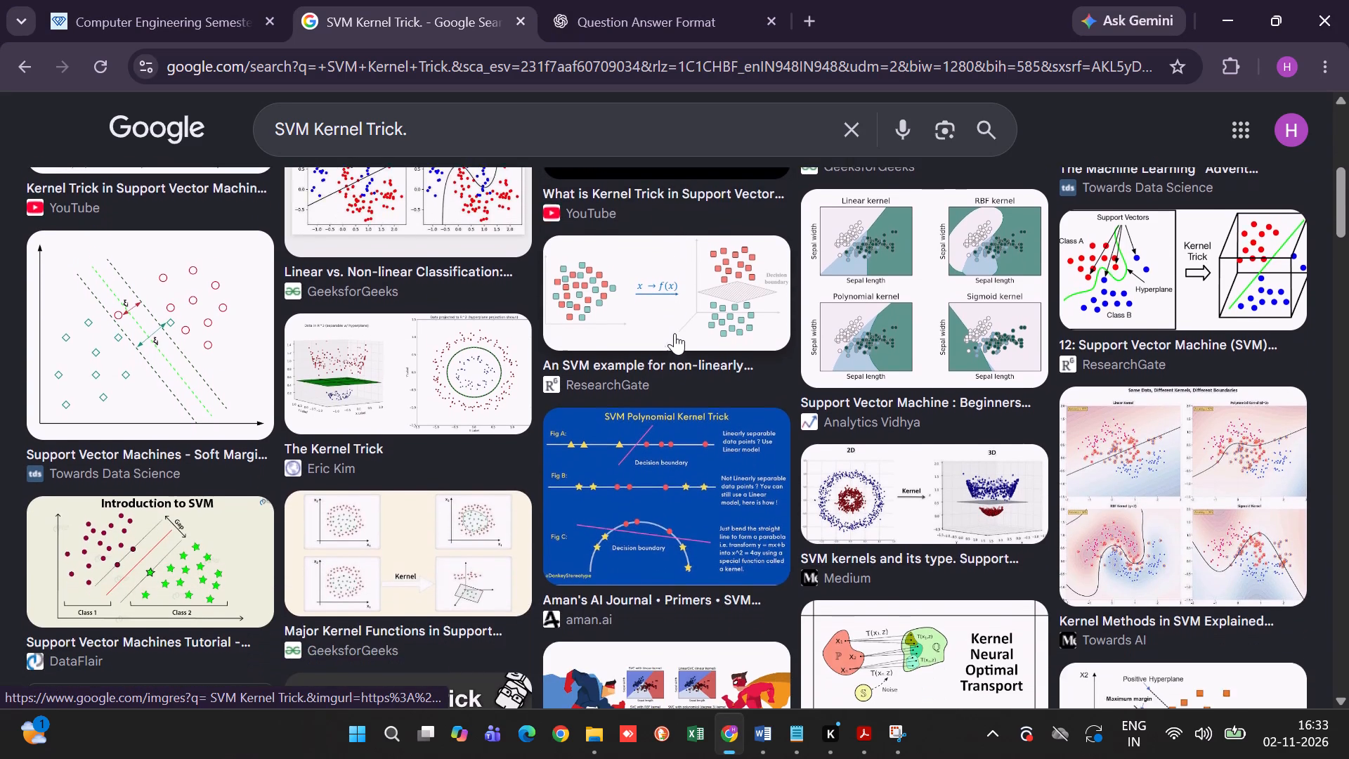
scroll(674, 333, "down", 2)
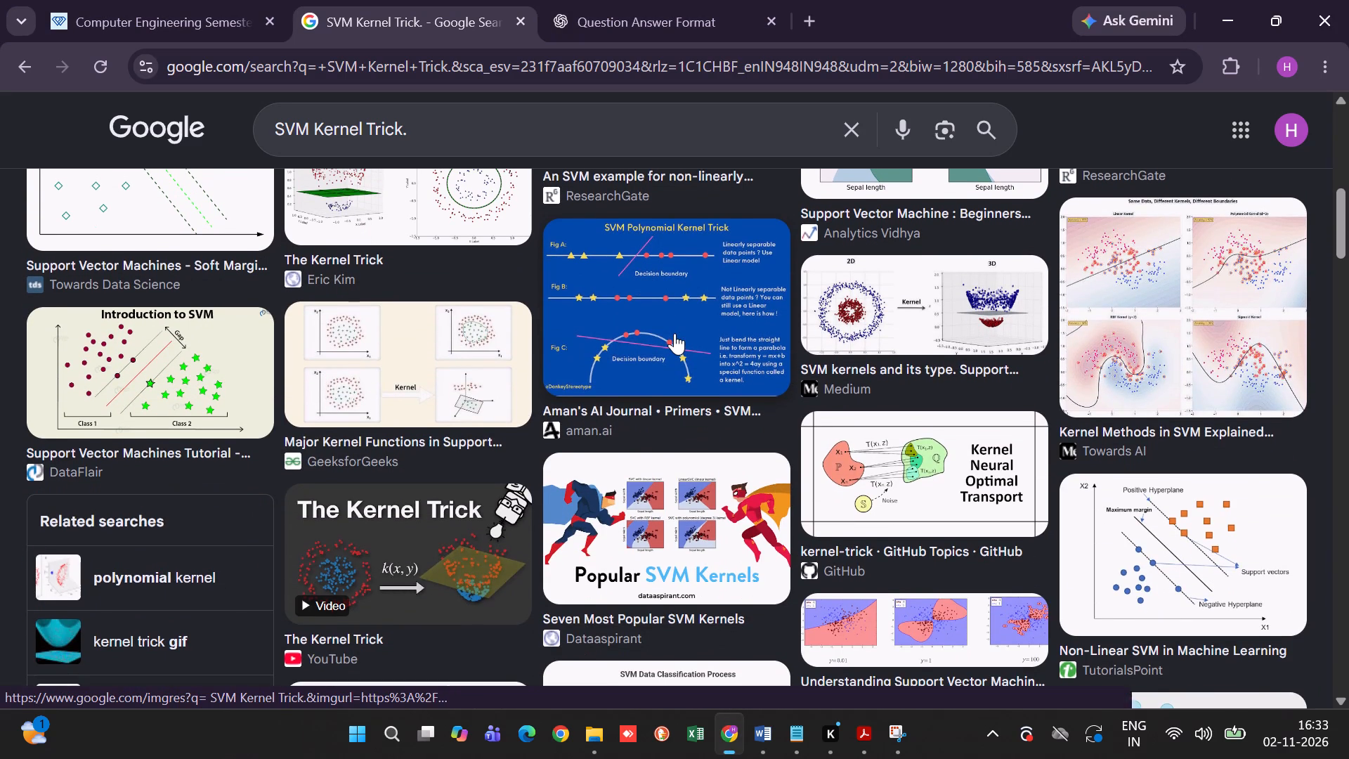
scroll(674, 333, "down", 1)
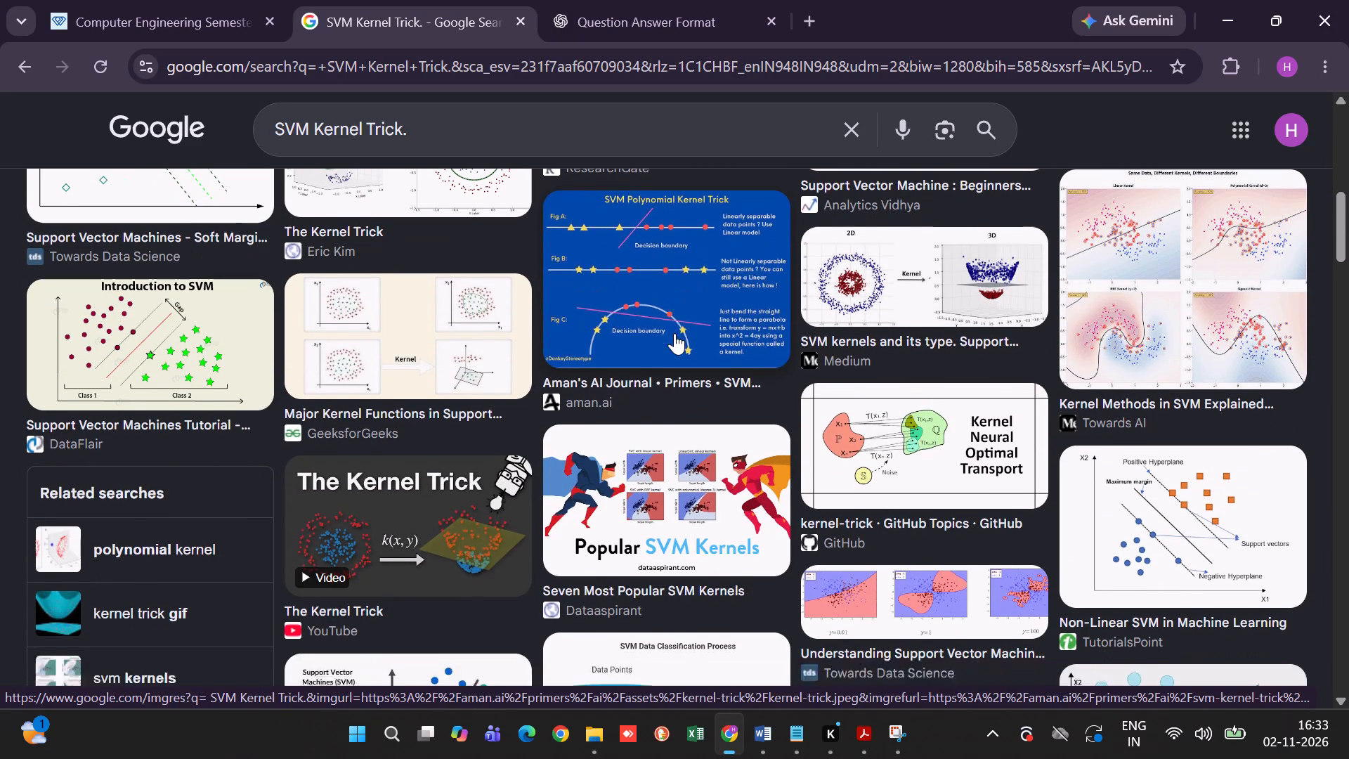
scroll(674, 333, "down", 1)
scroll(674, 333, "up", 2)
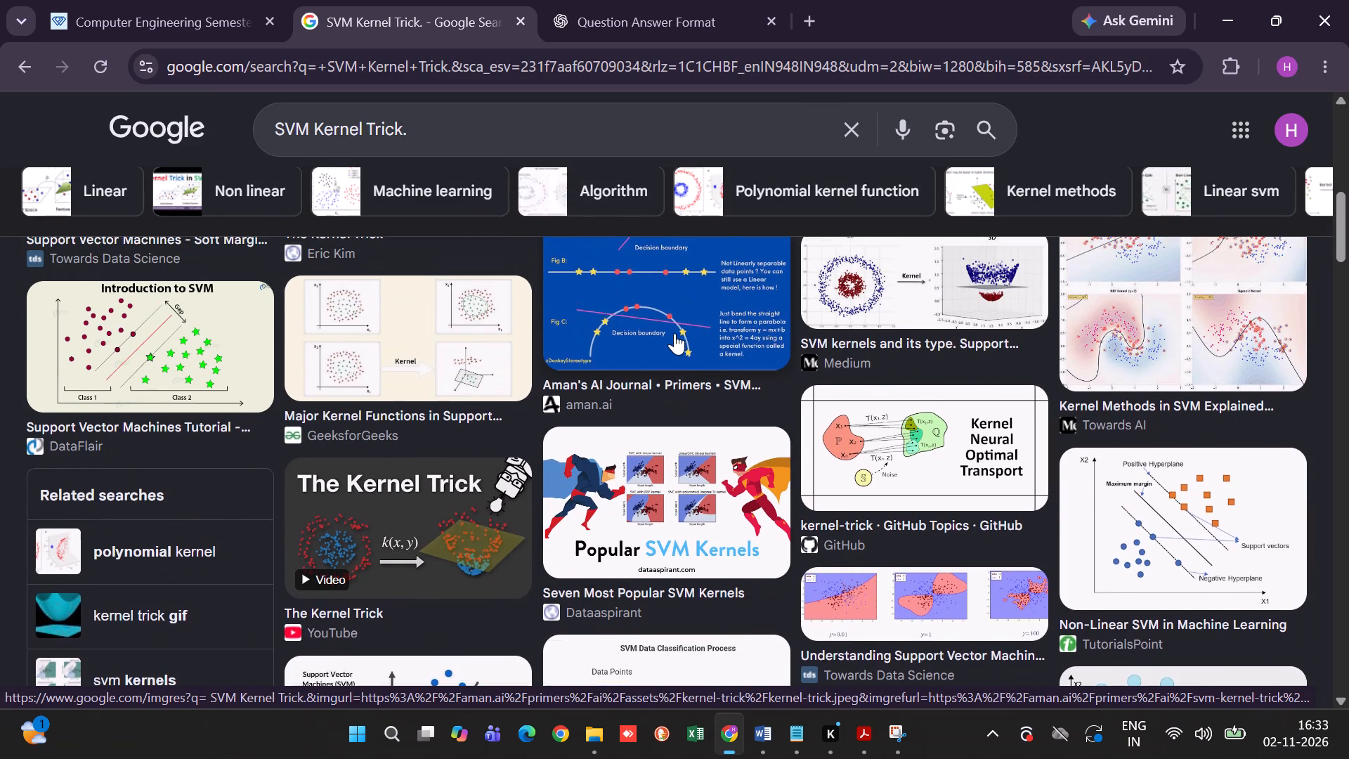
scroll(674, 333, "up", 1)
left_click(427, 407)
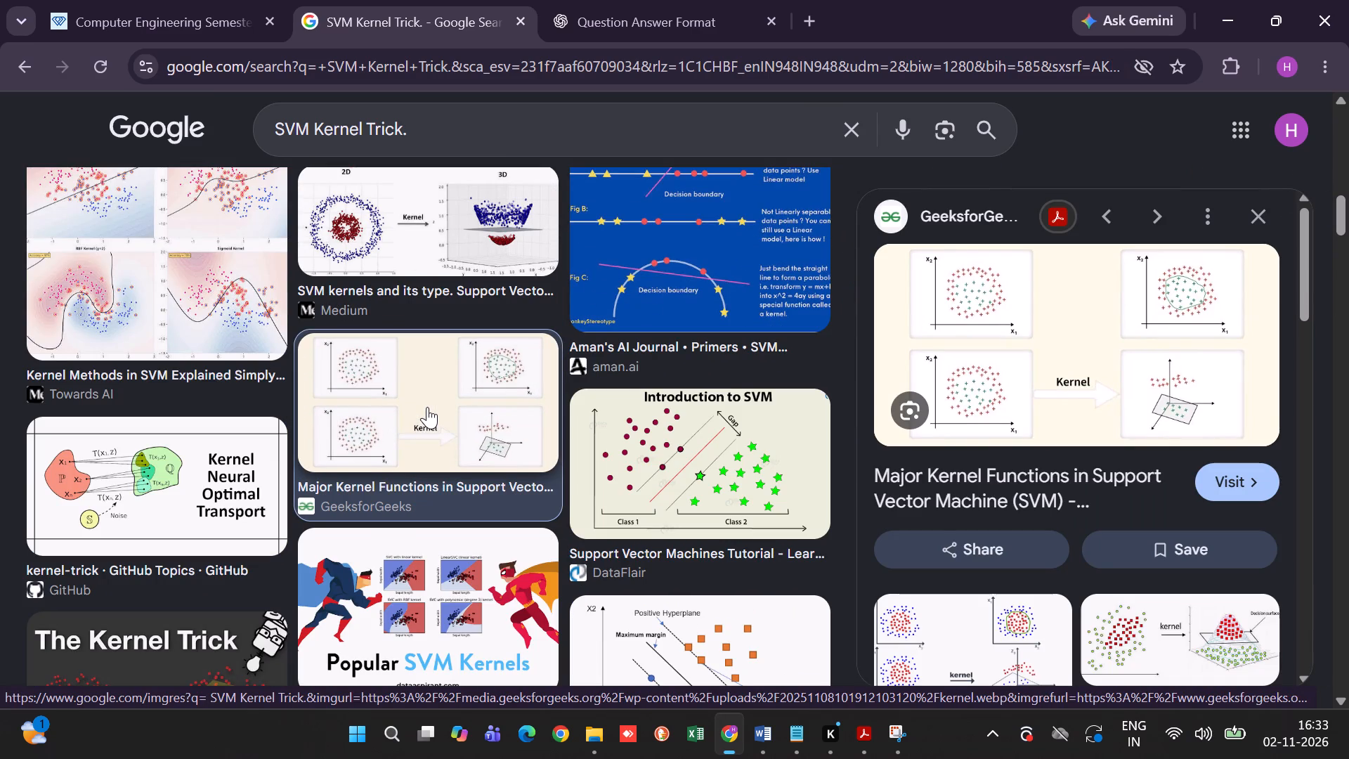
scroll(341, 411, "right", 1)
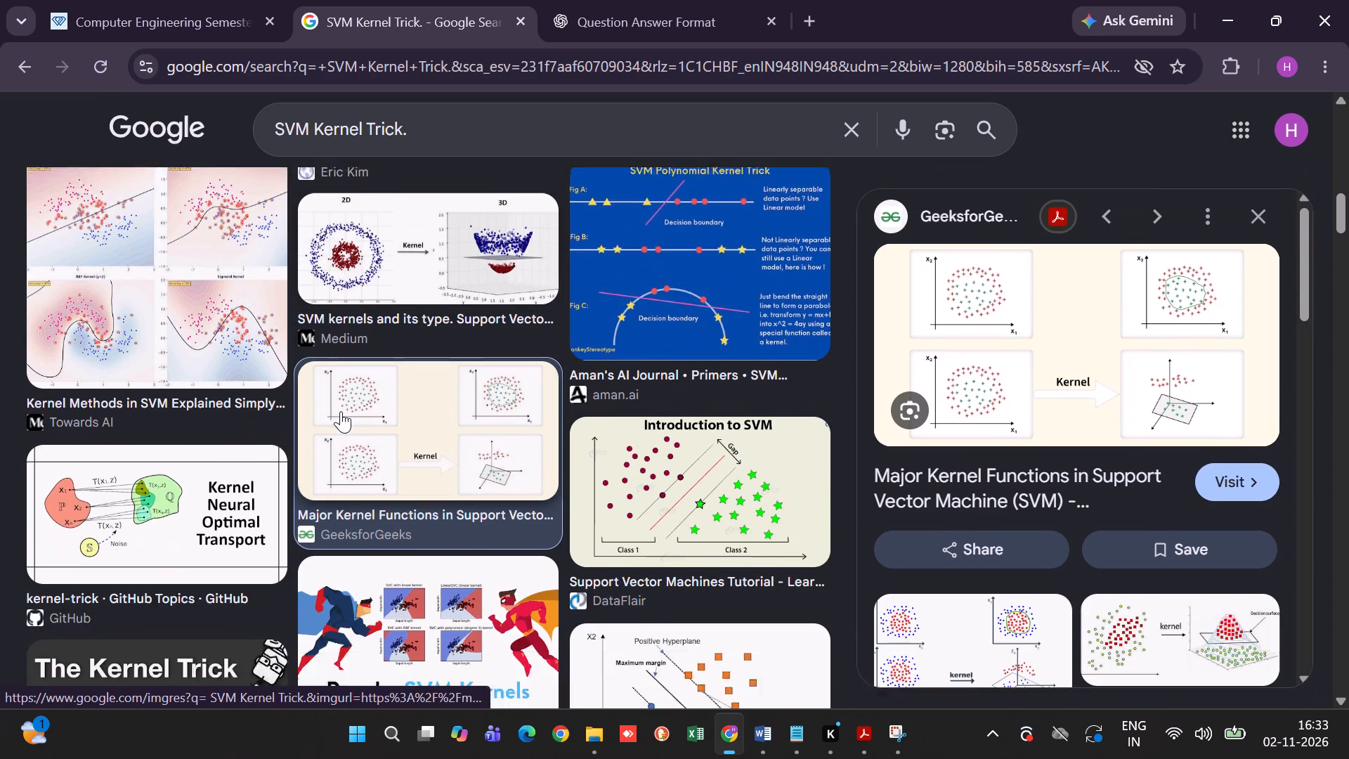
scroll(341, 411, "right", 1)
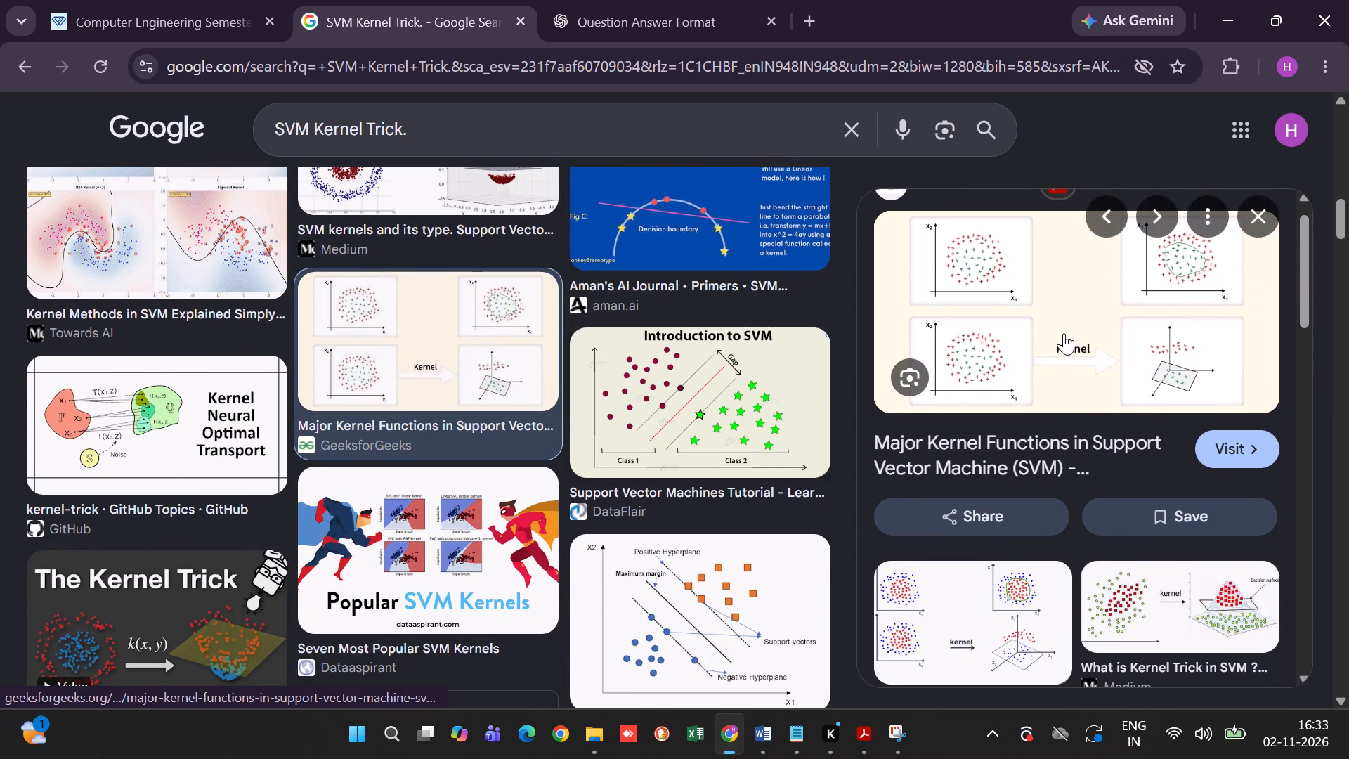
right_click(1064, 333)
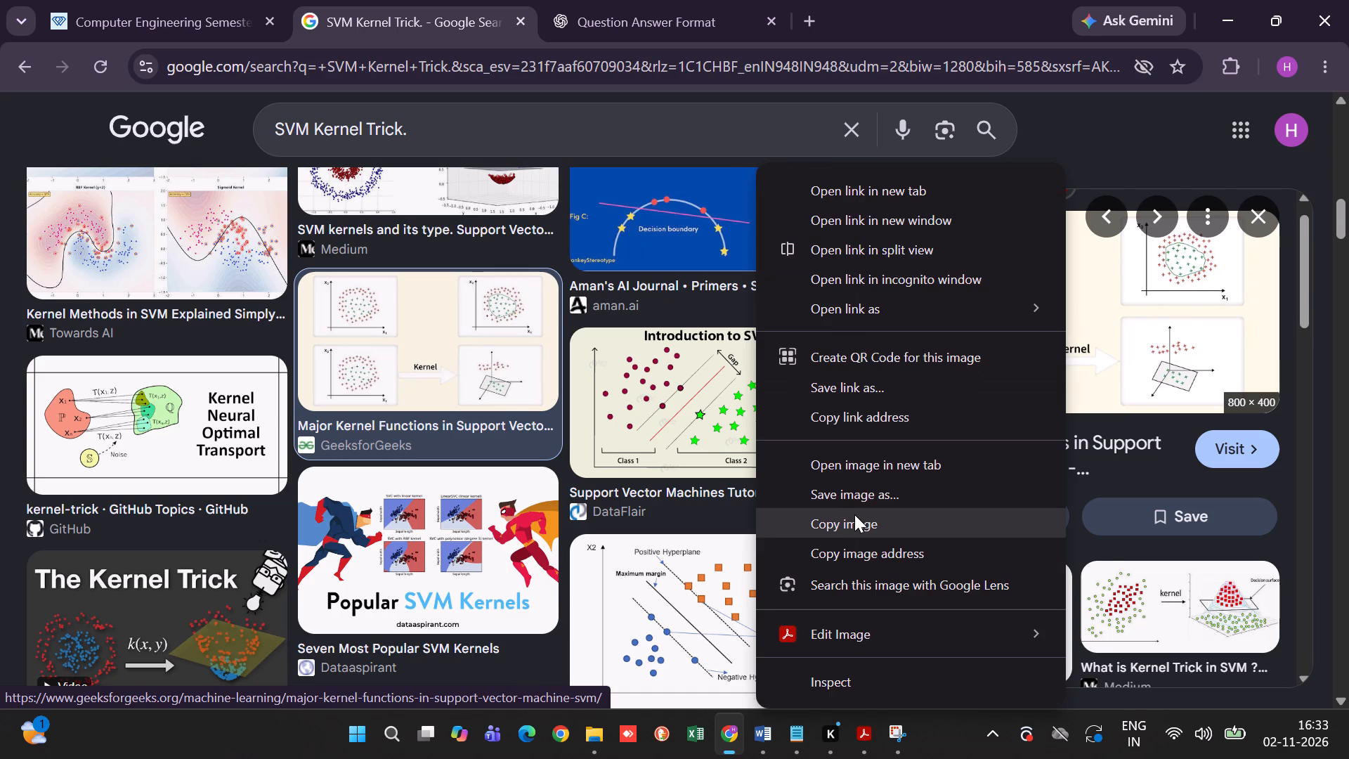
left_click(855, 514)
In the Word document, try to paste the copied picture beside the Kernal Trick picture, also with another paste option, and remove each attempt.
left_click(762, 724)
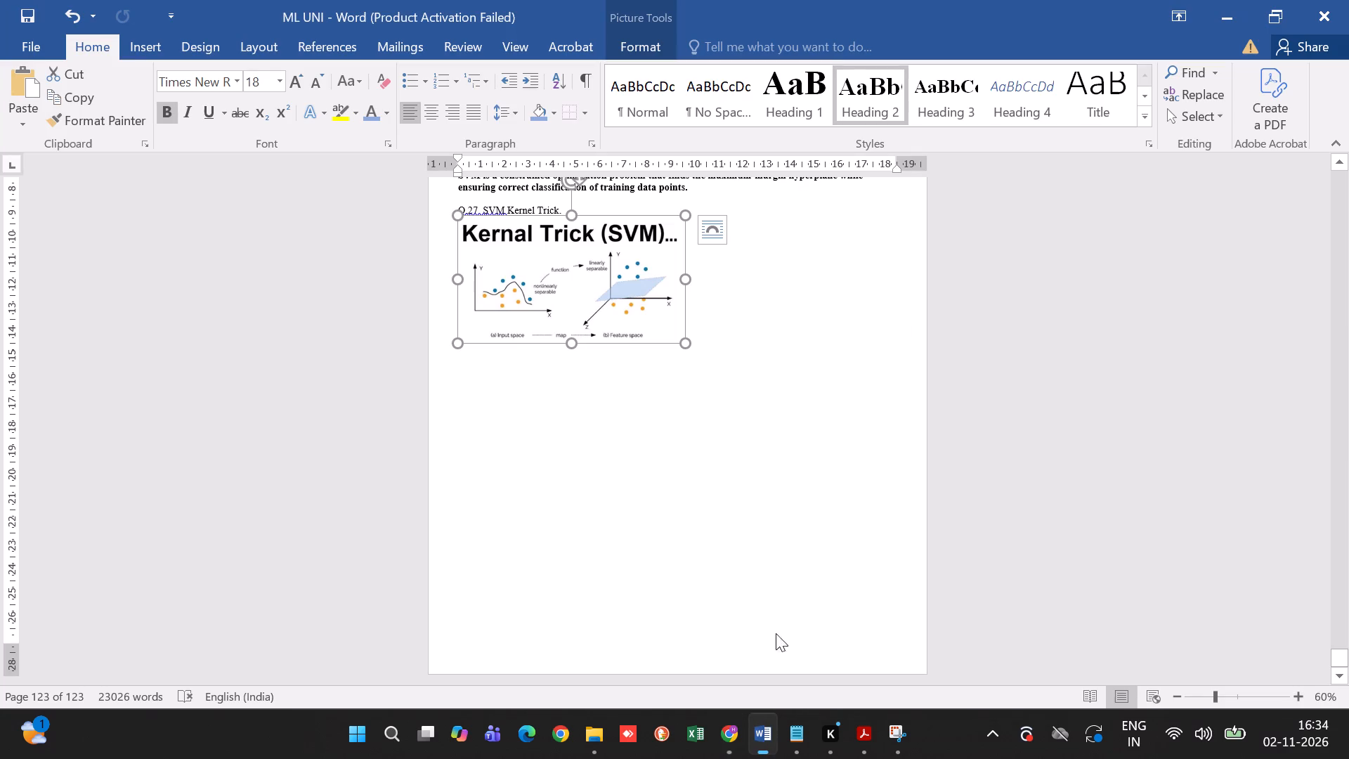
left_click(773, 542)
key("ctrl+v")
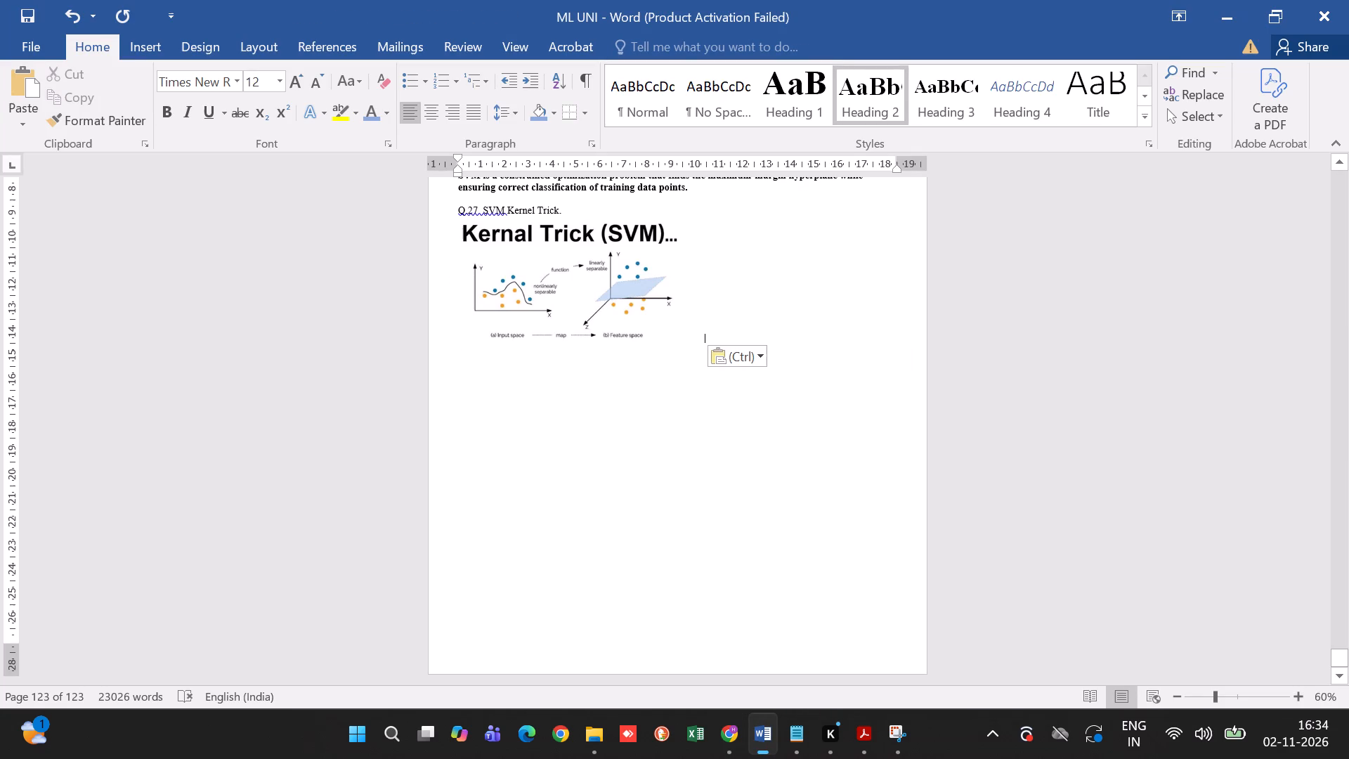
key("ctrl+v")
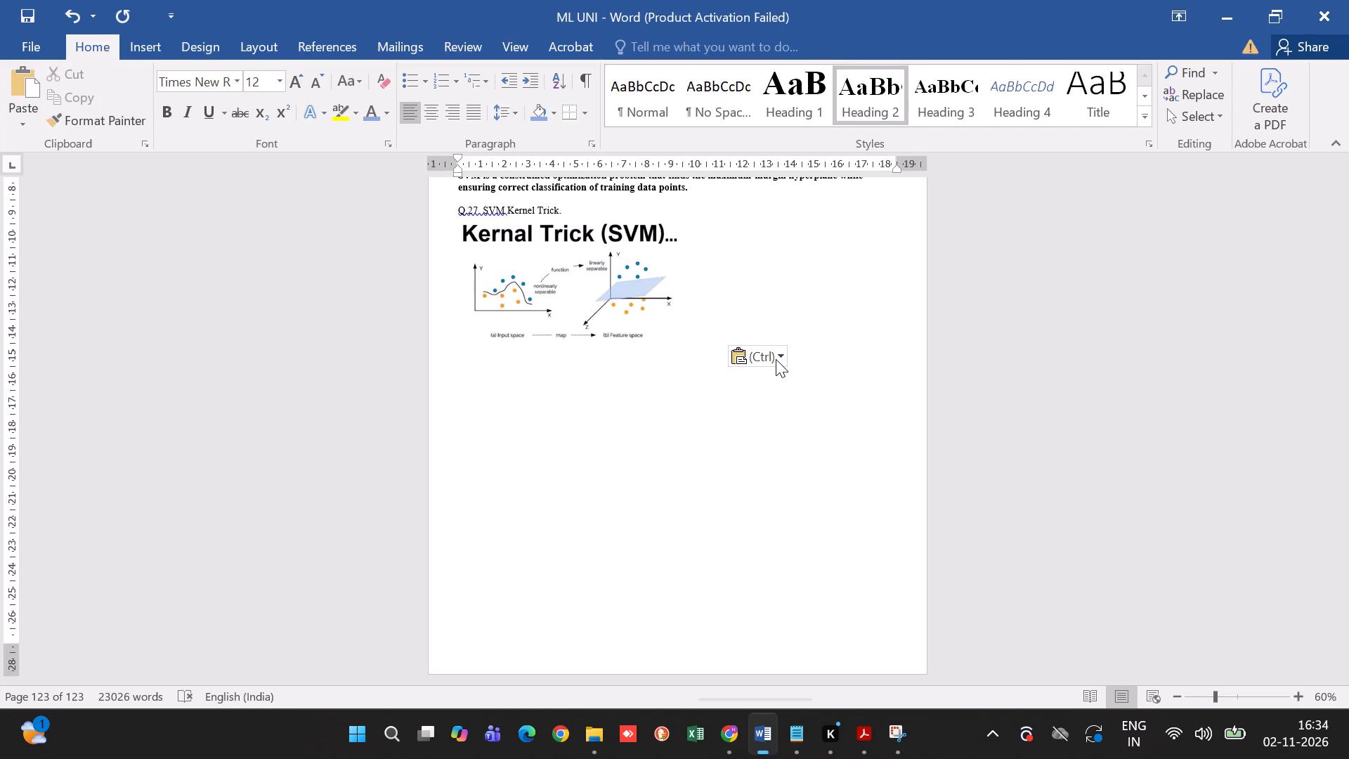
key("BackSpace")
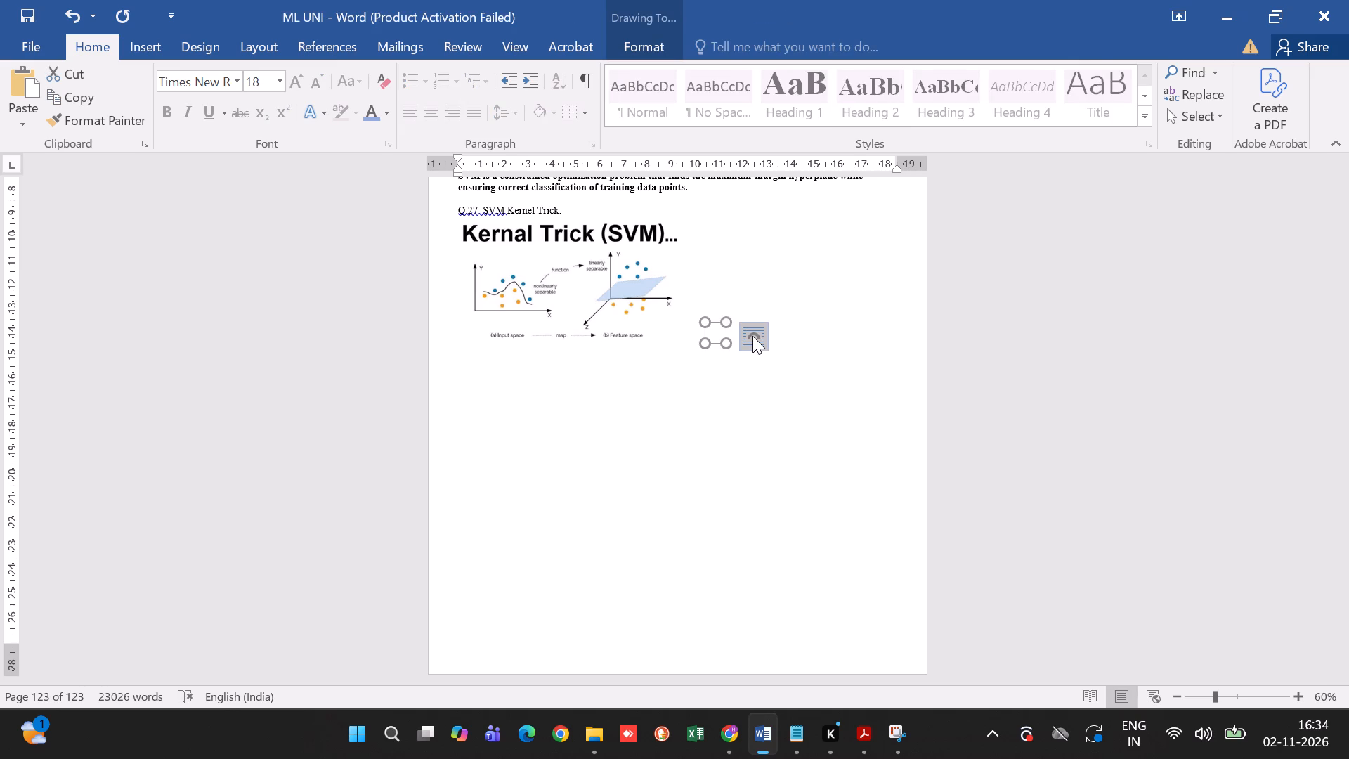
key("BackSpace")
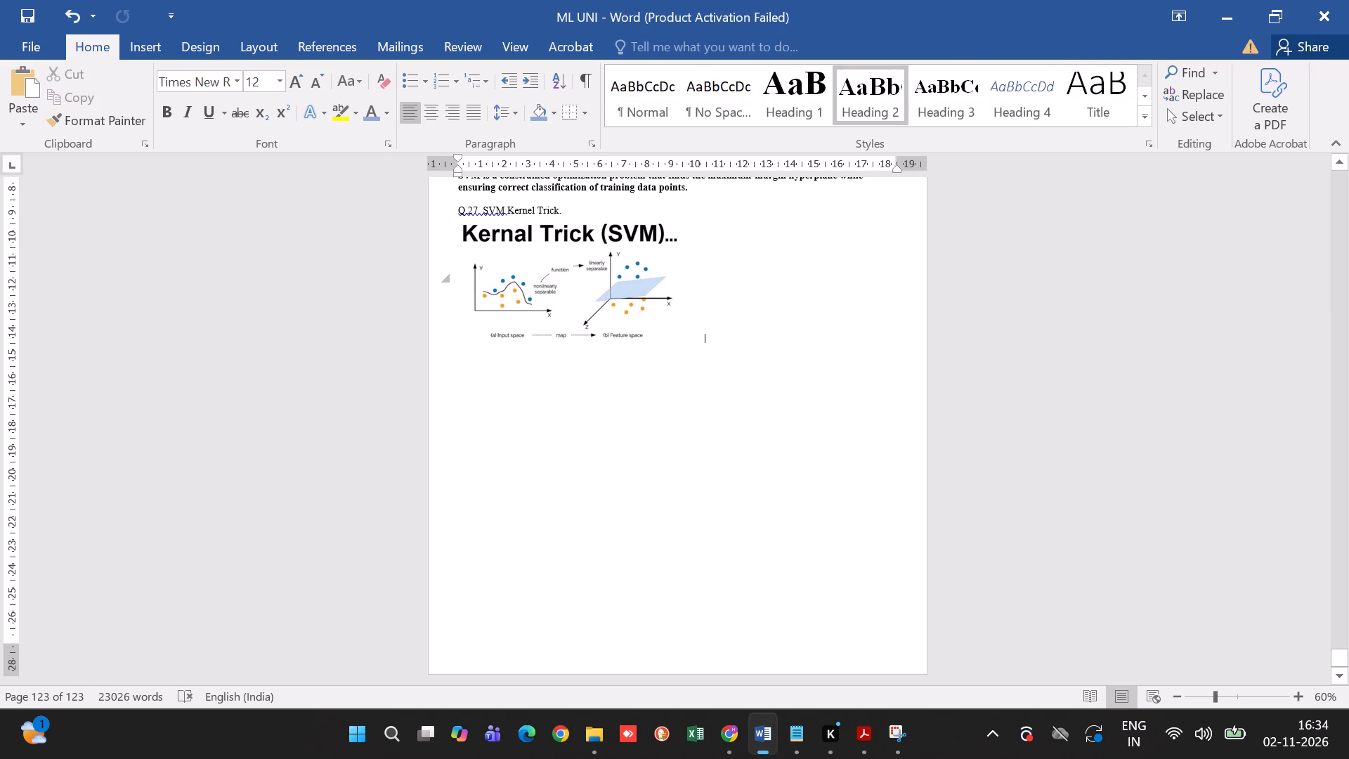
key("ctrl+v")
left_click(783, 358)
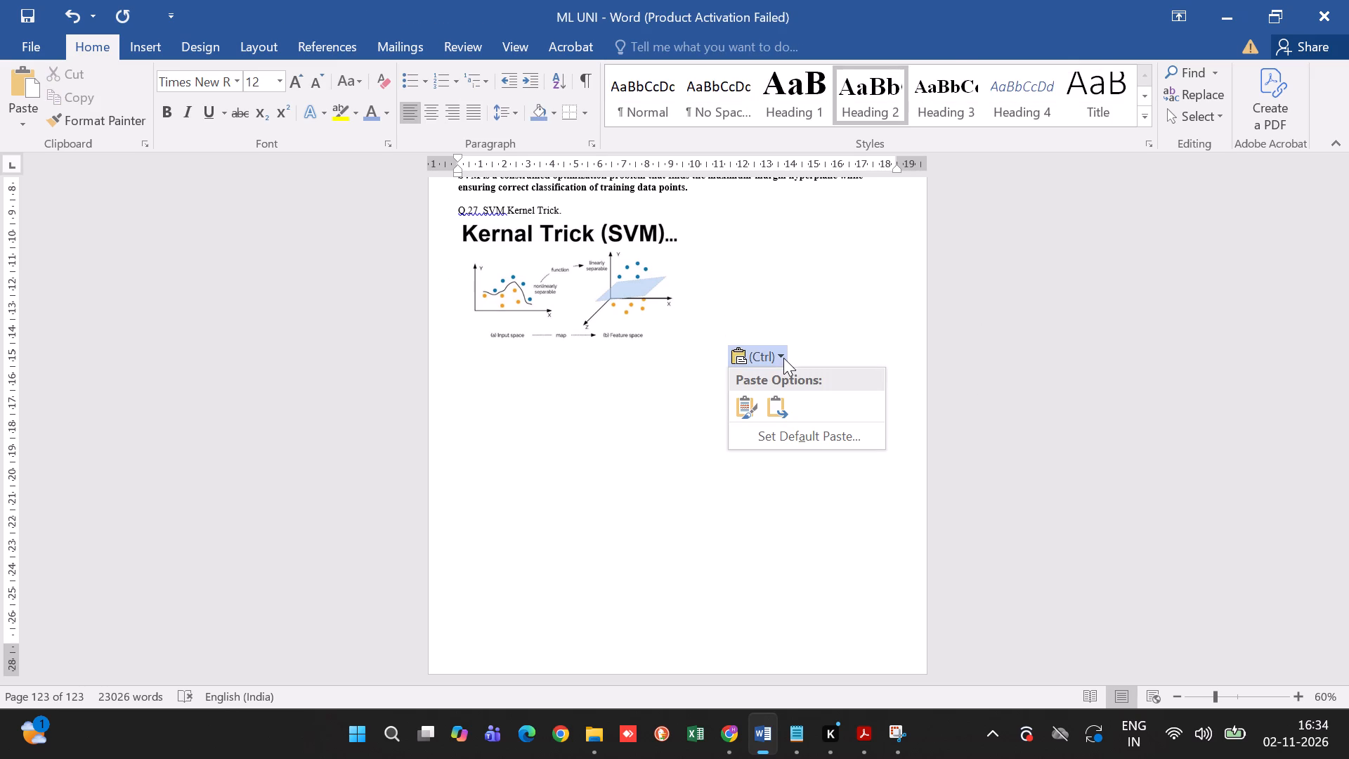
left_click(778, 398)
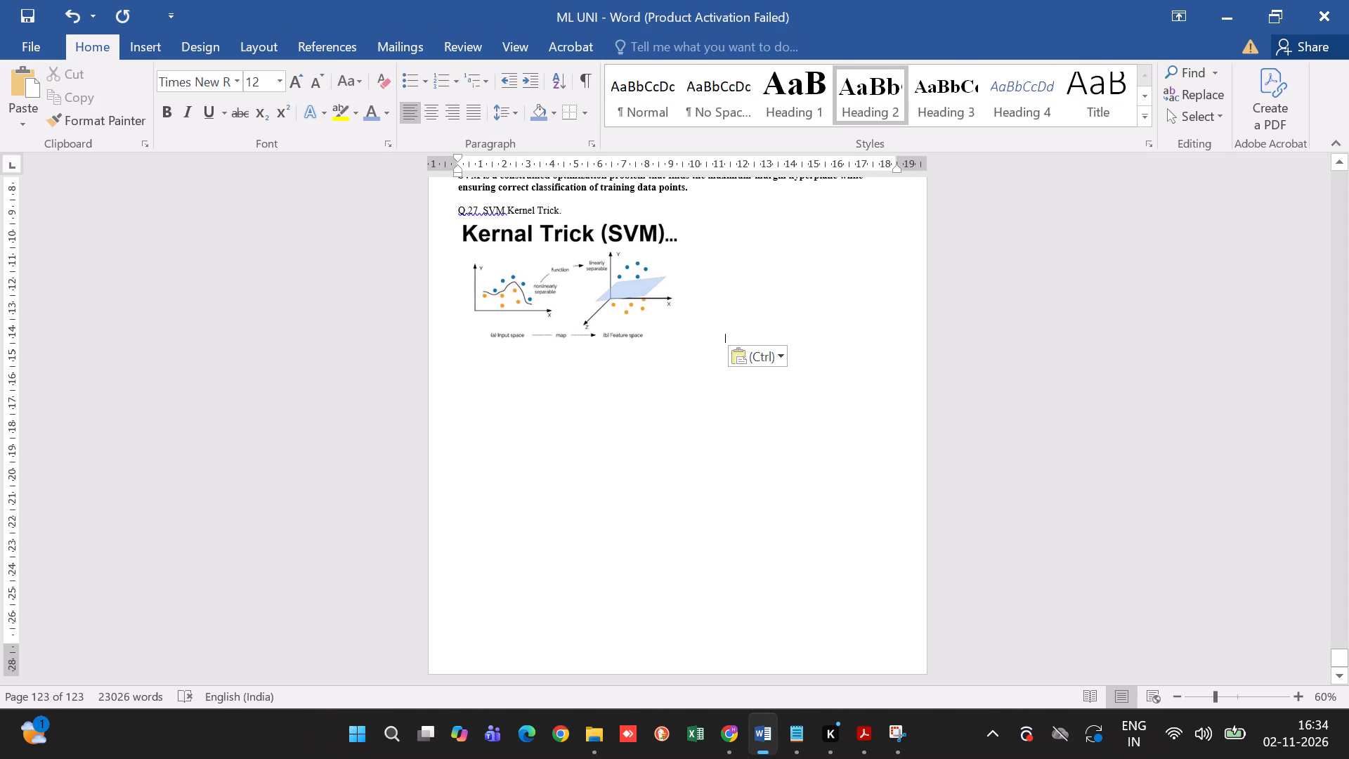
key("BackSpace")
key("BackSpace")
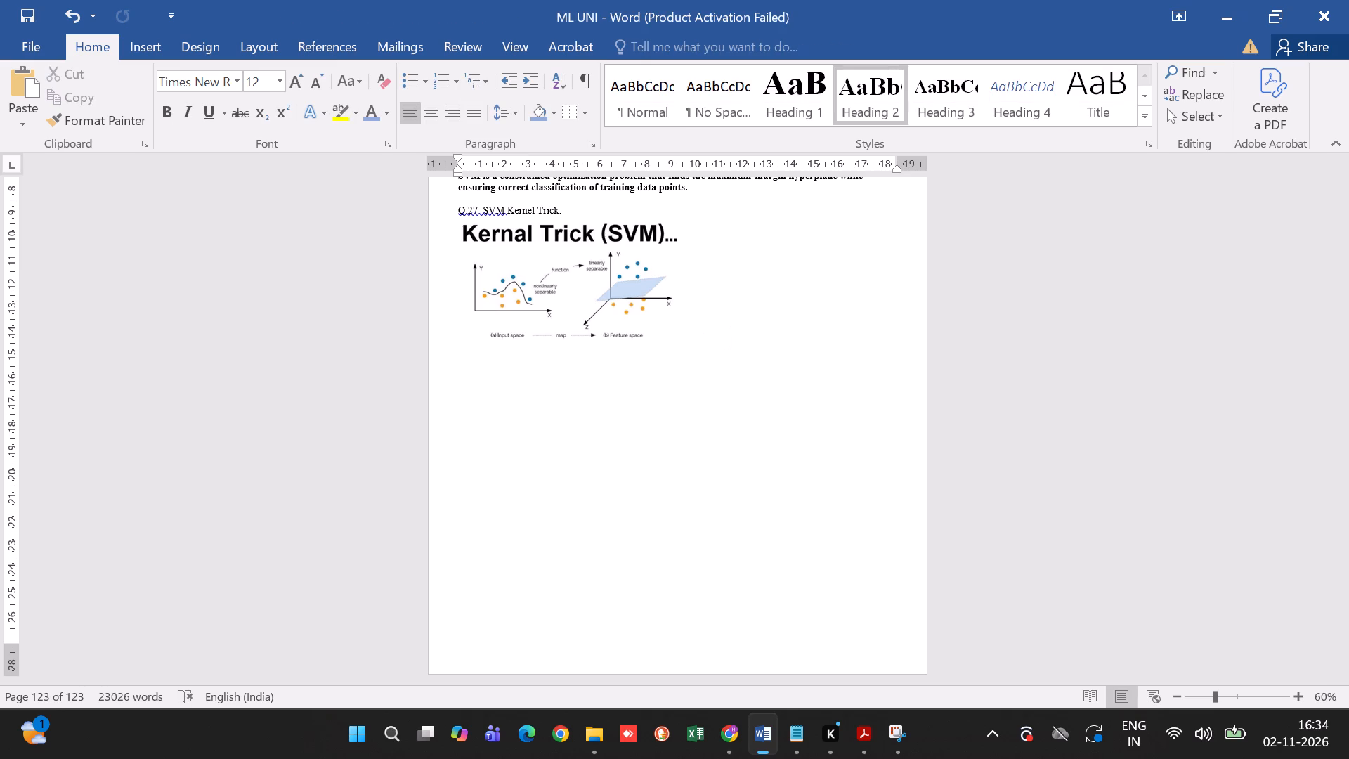
Start a new line below the Kernal Trick picture and reset its character formatting.
key("Return")
key("ctrl+space")
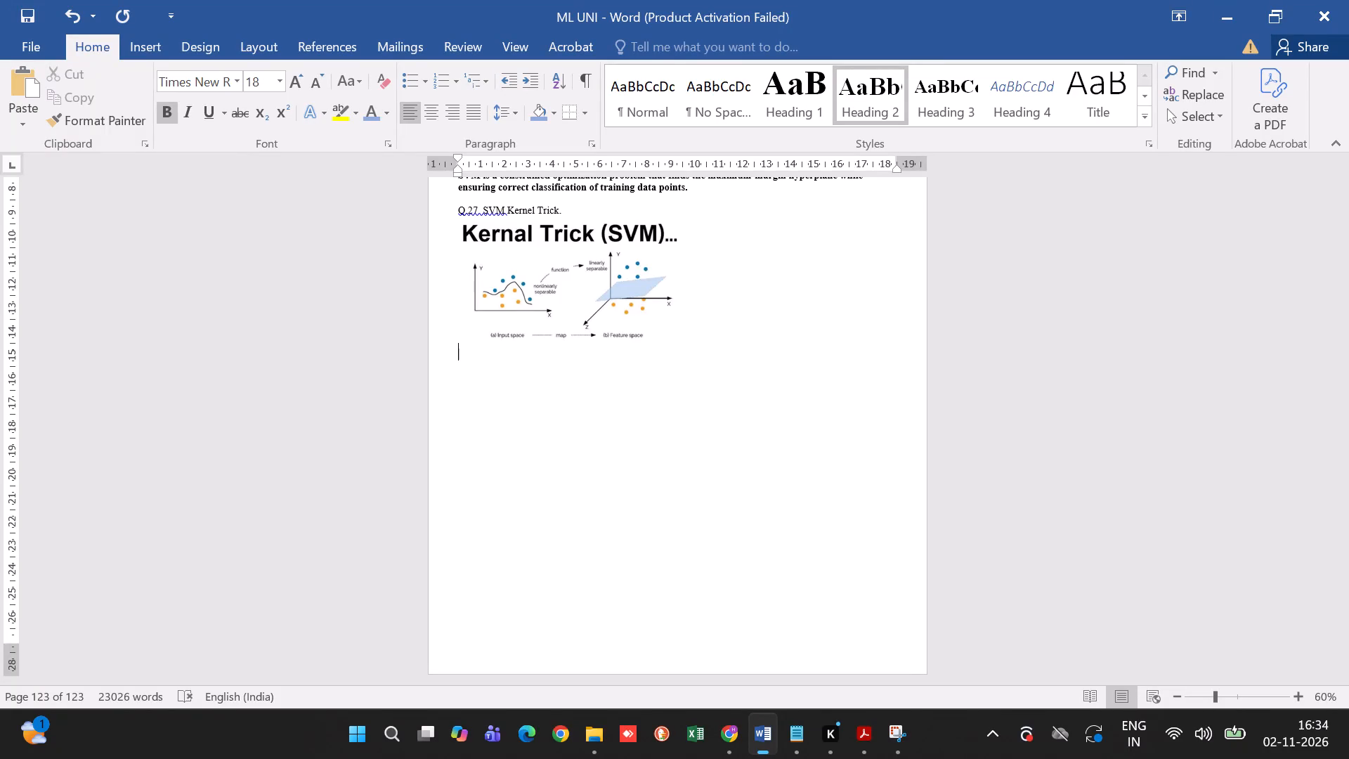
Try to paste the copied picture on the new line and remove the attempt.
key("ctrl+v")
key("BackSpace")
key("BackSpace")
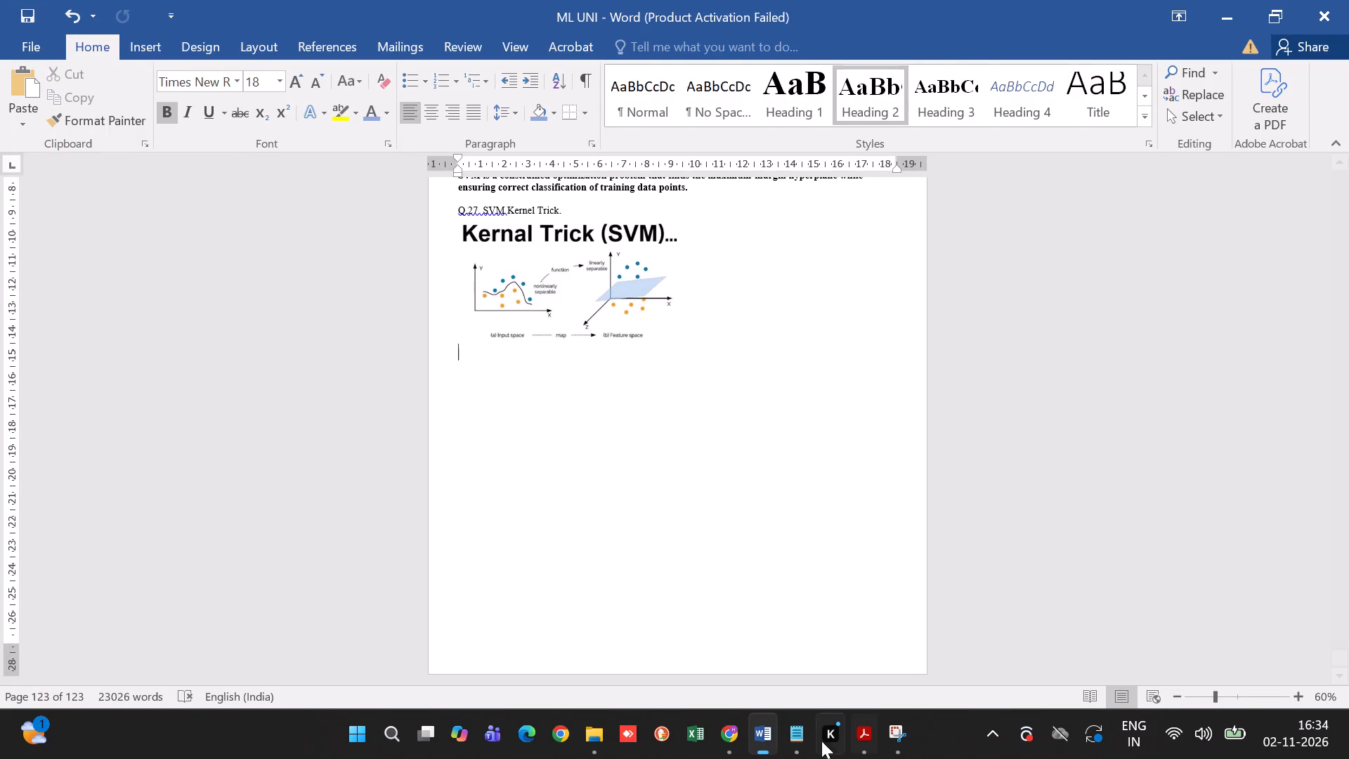
left_click(721, 738)
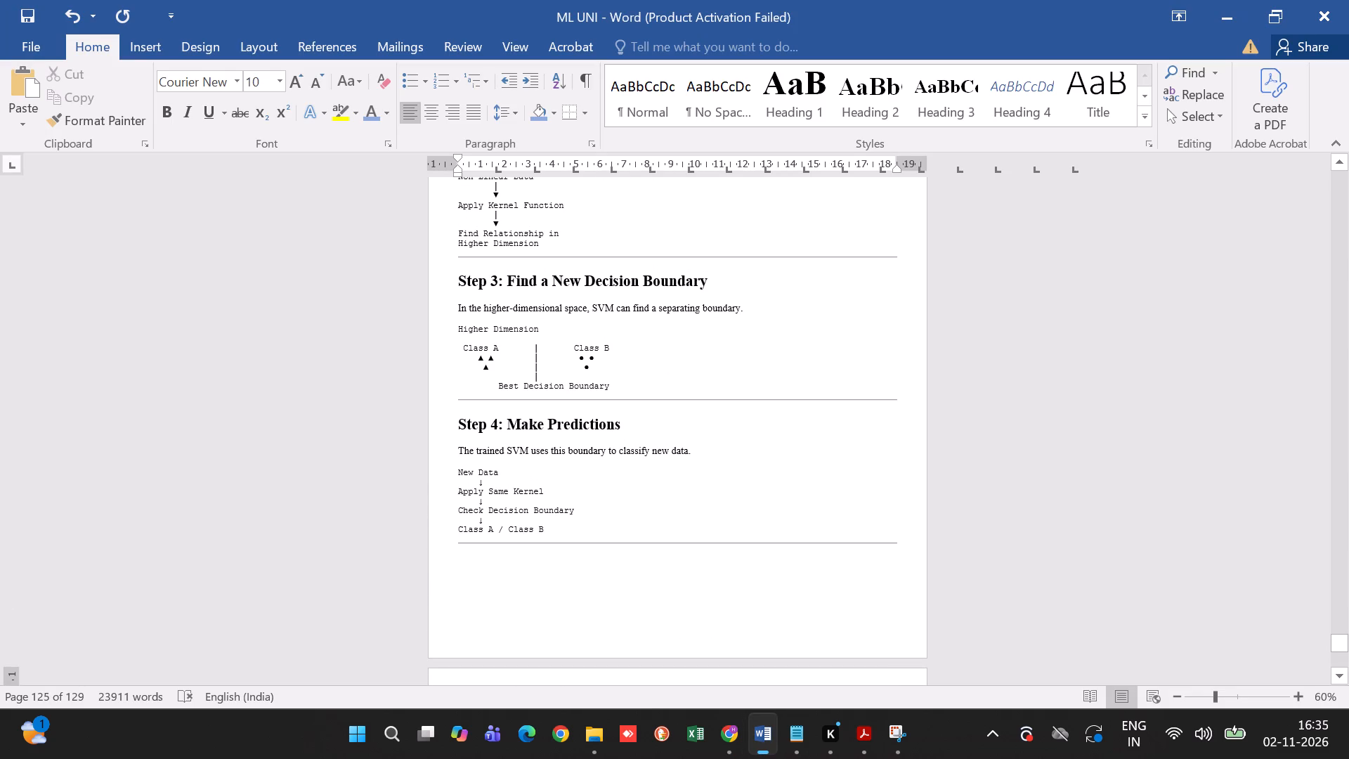
left_click_drag(608, 526, 424, 280)
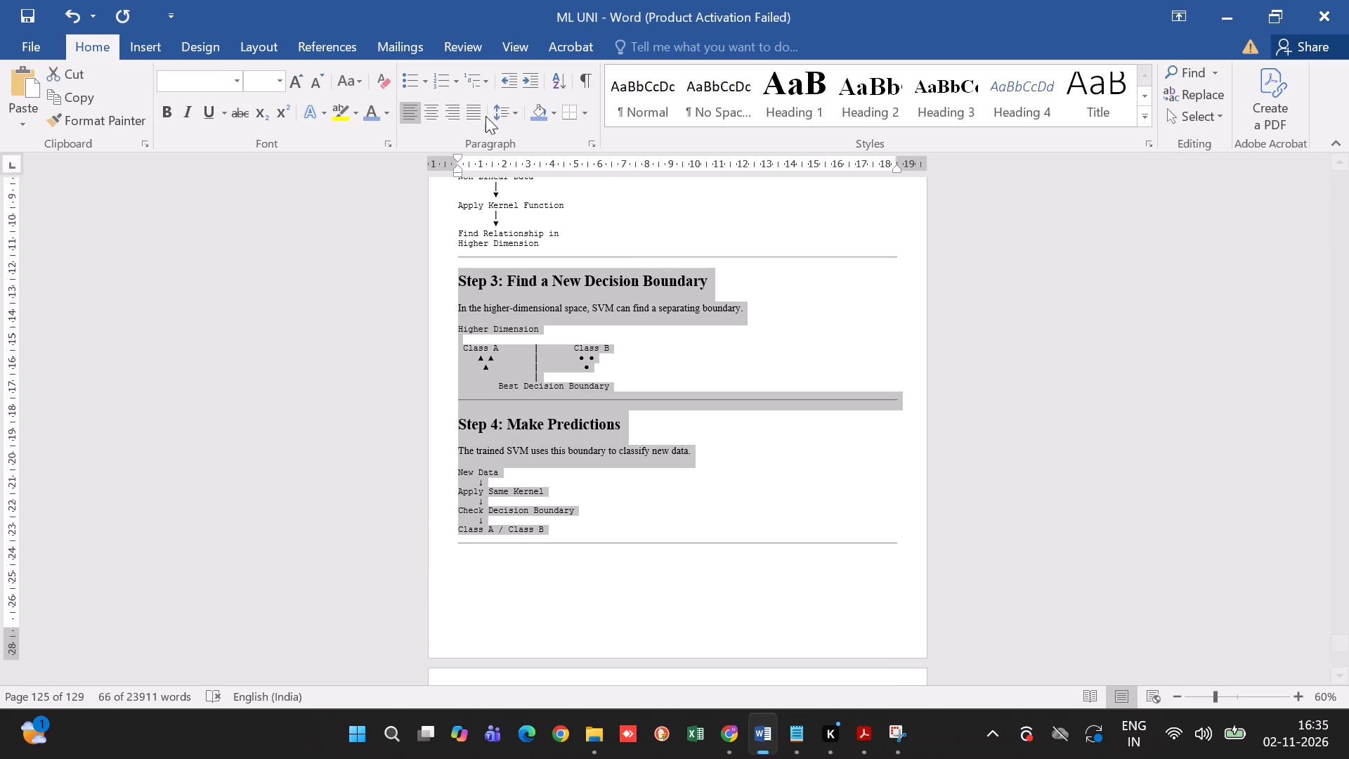
left_click(511, 111)
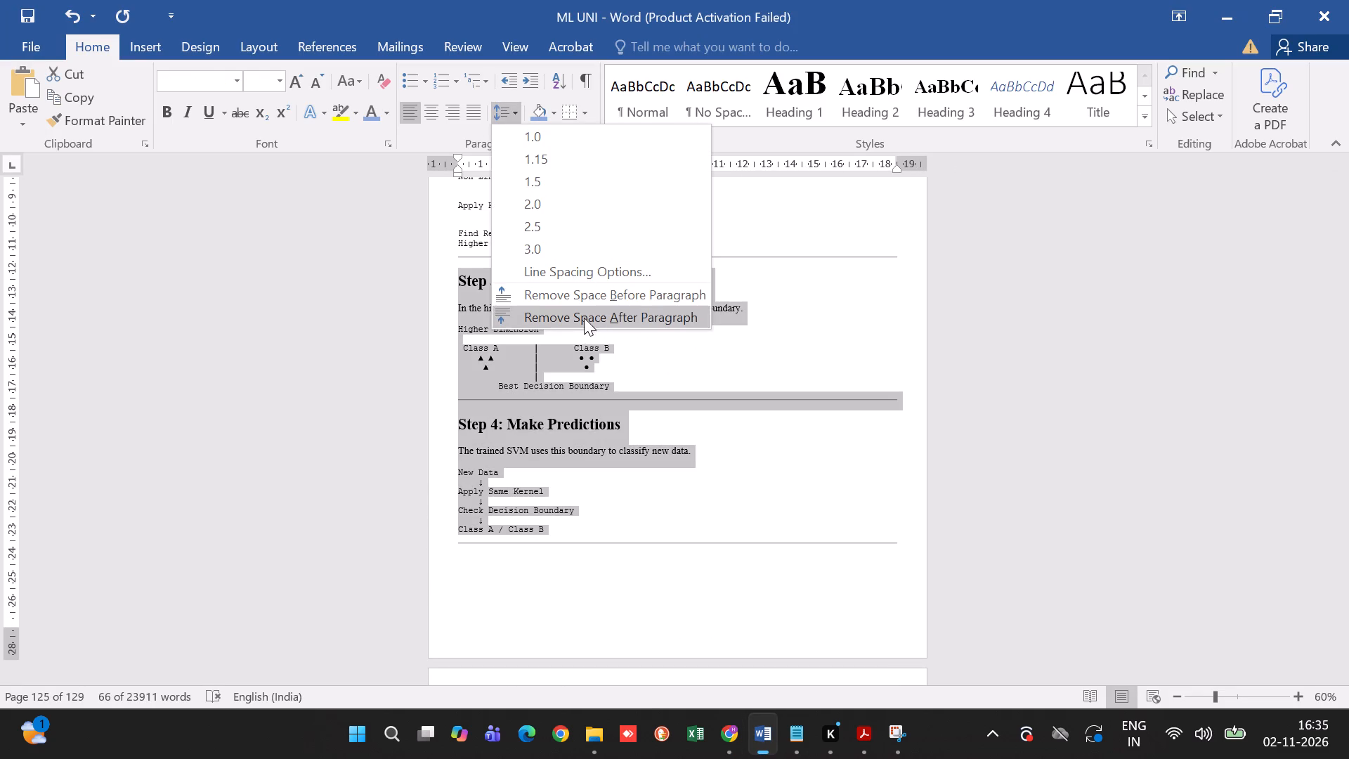
left_click(587, 304)
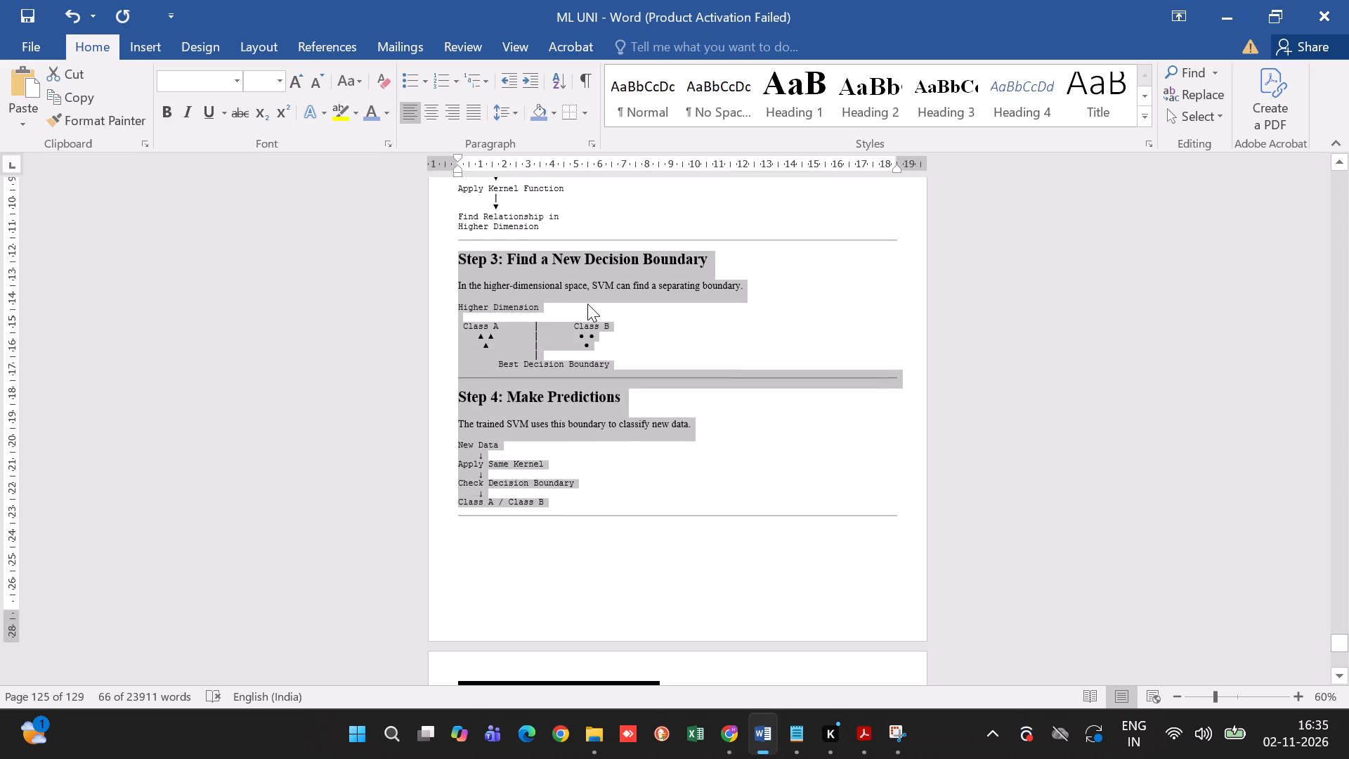
left_click(519, 116)
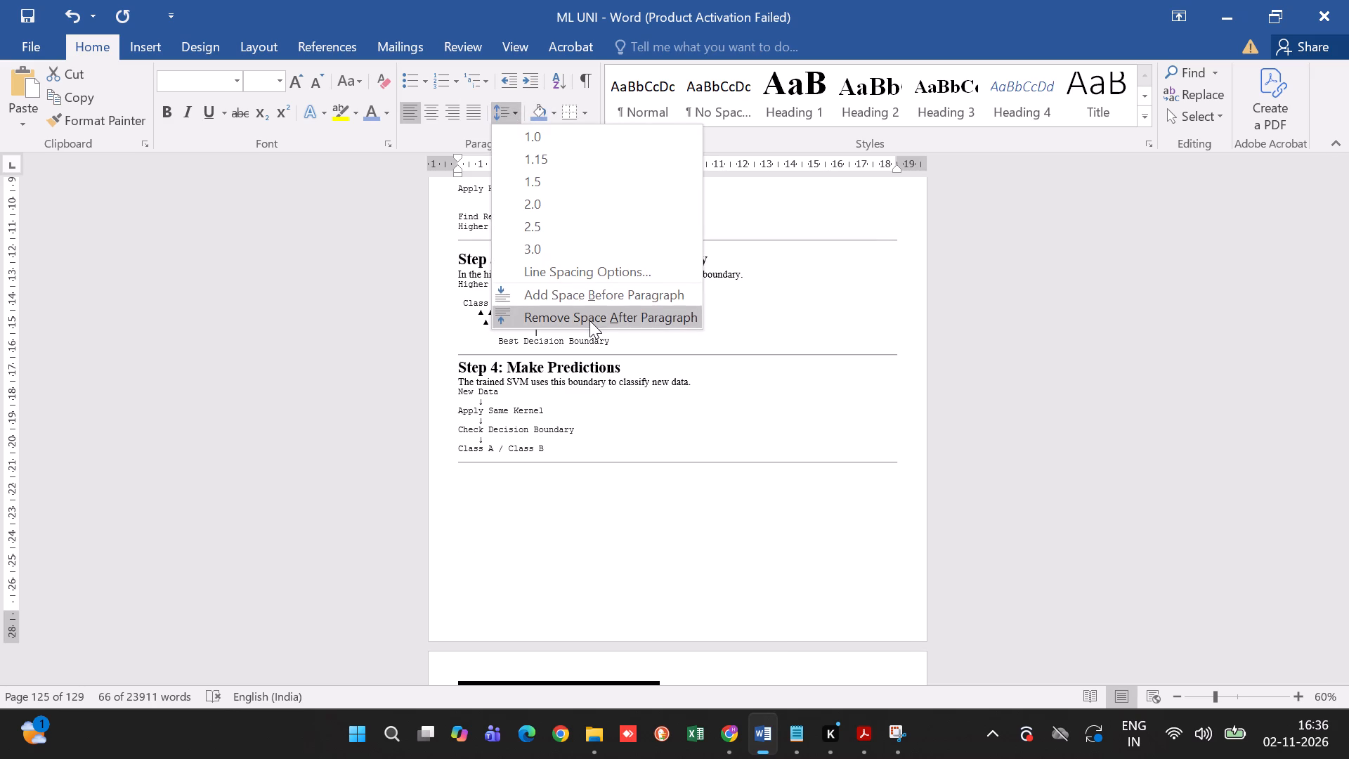
left_click(589, 320)
Set the font size to 12 for the Q.27 answer, from the "1. Introduction" heading through the One-Line Revision at the end.
scroll(589, 320, "up", 3)
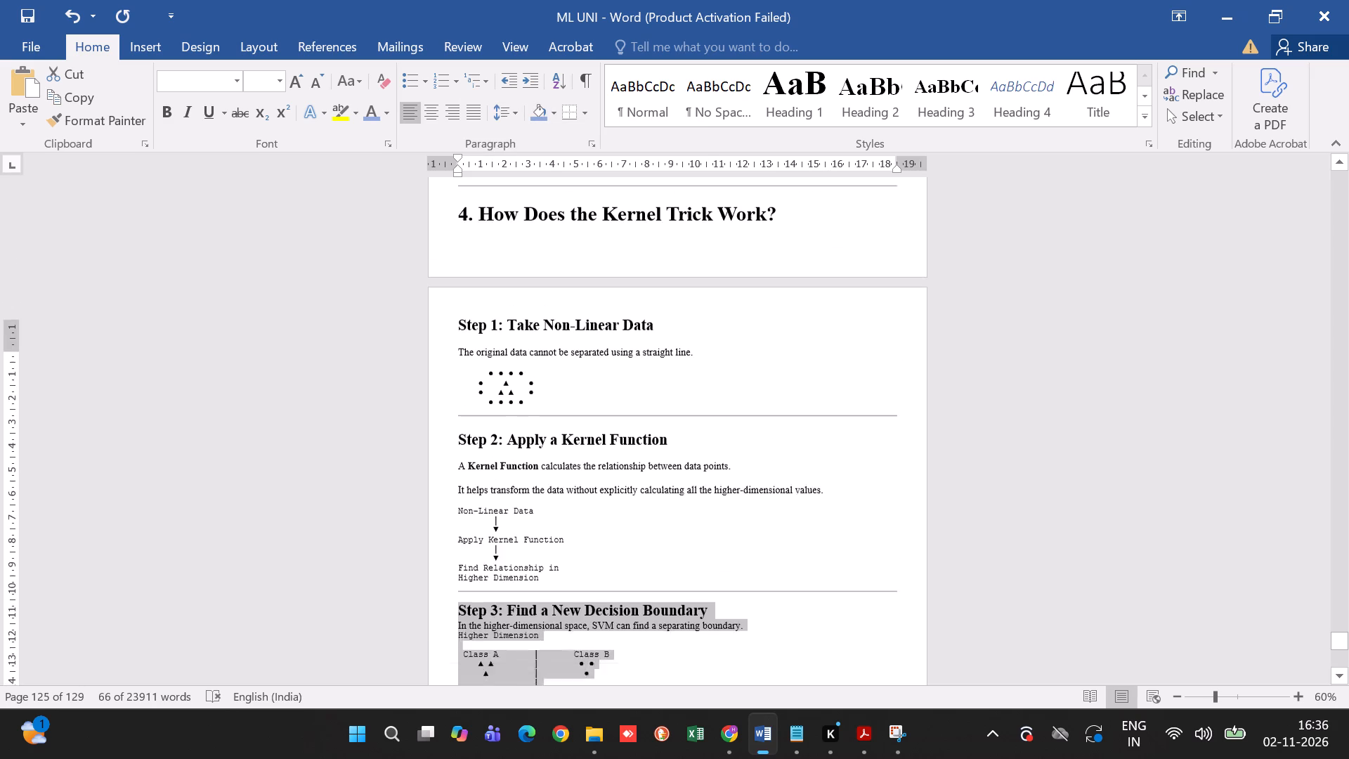
scroll(589, 320, "right", 1)
scroll(589, 320, "up", 6)
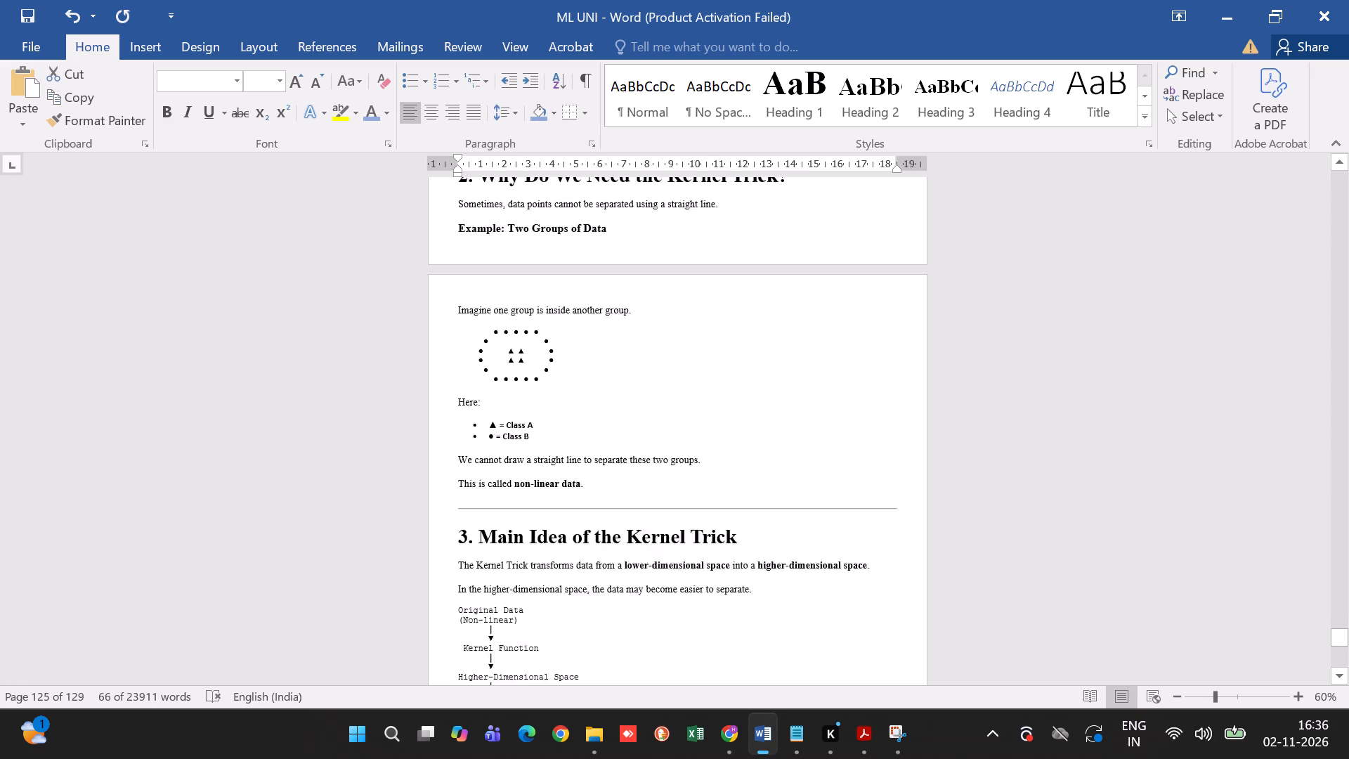
scroll(589, 320, "up", 3)
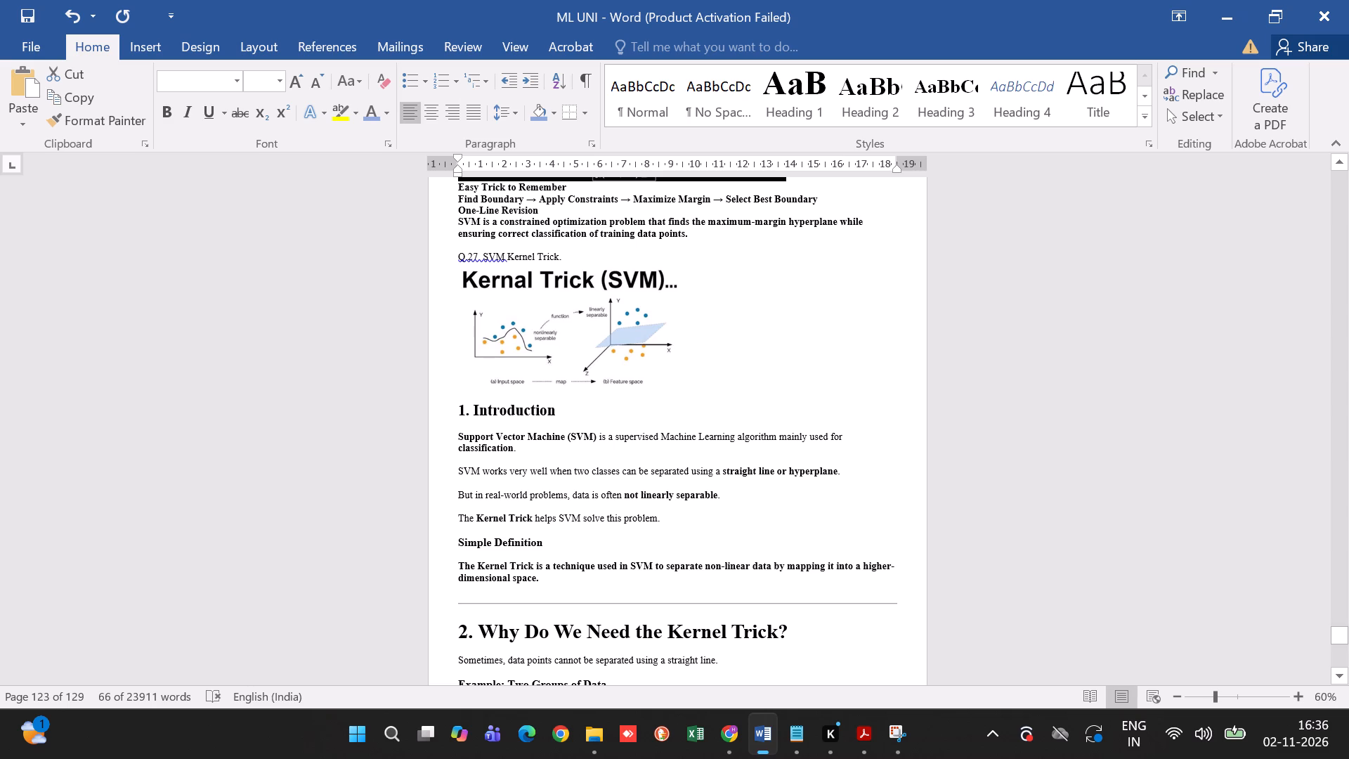
left_click_drag(462, 405, 474, 407)
left_click_drag(474, 407, 785, 758)
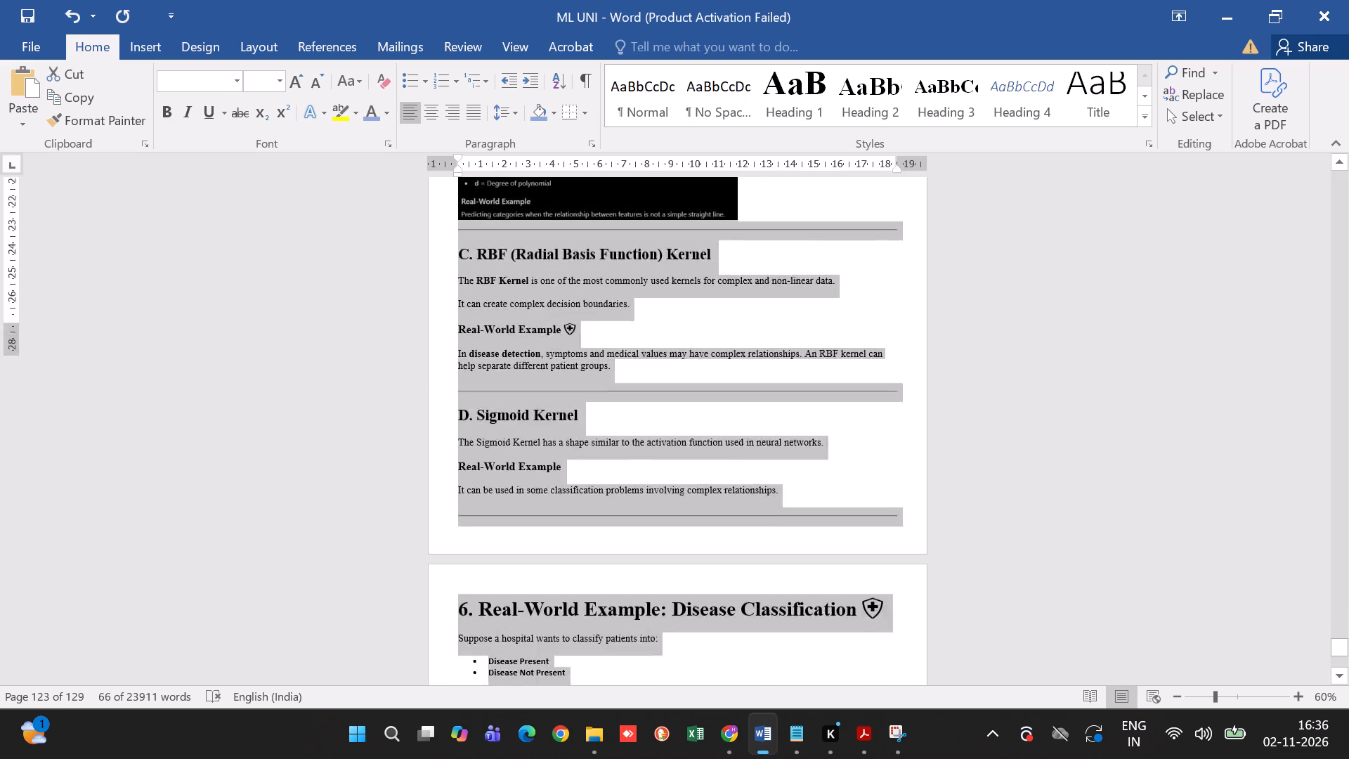
left_click_drag(785, 758, 778, 758)
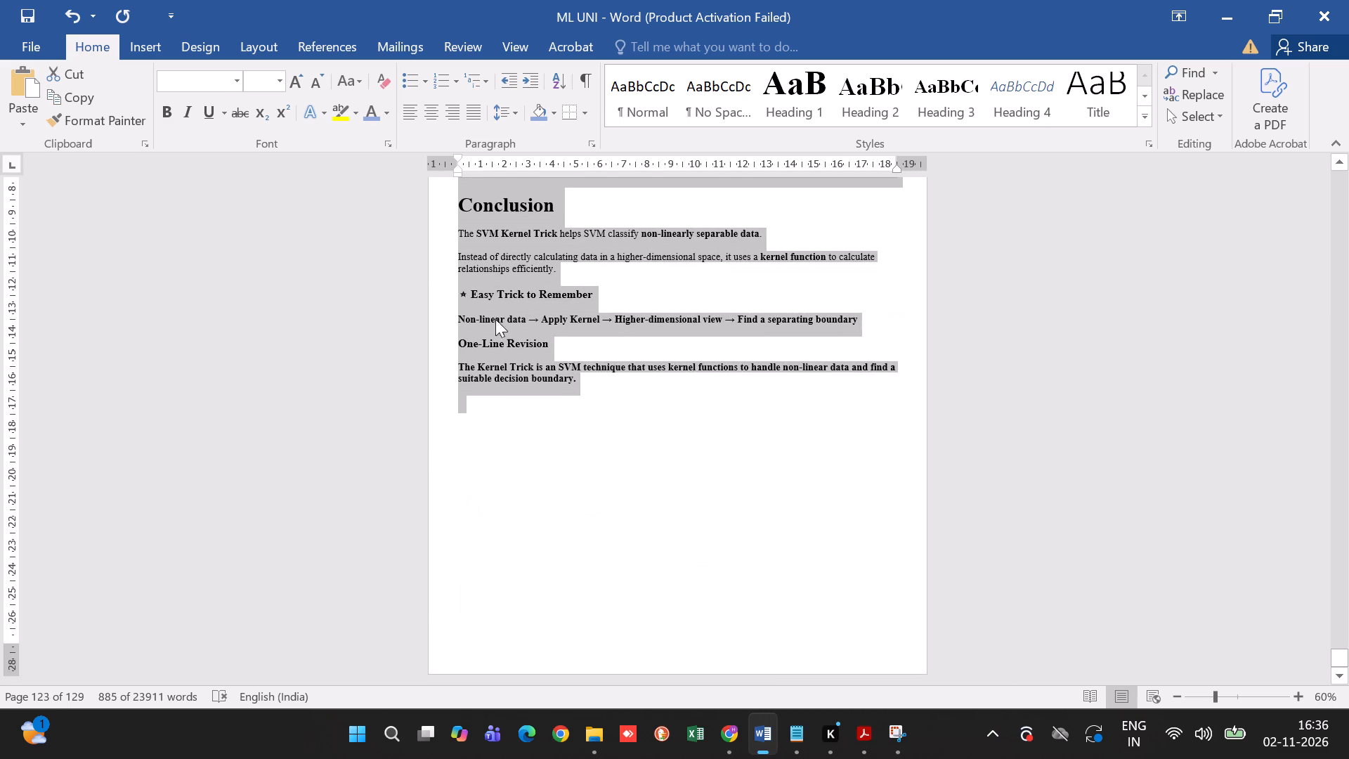
left_click(262, 83)
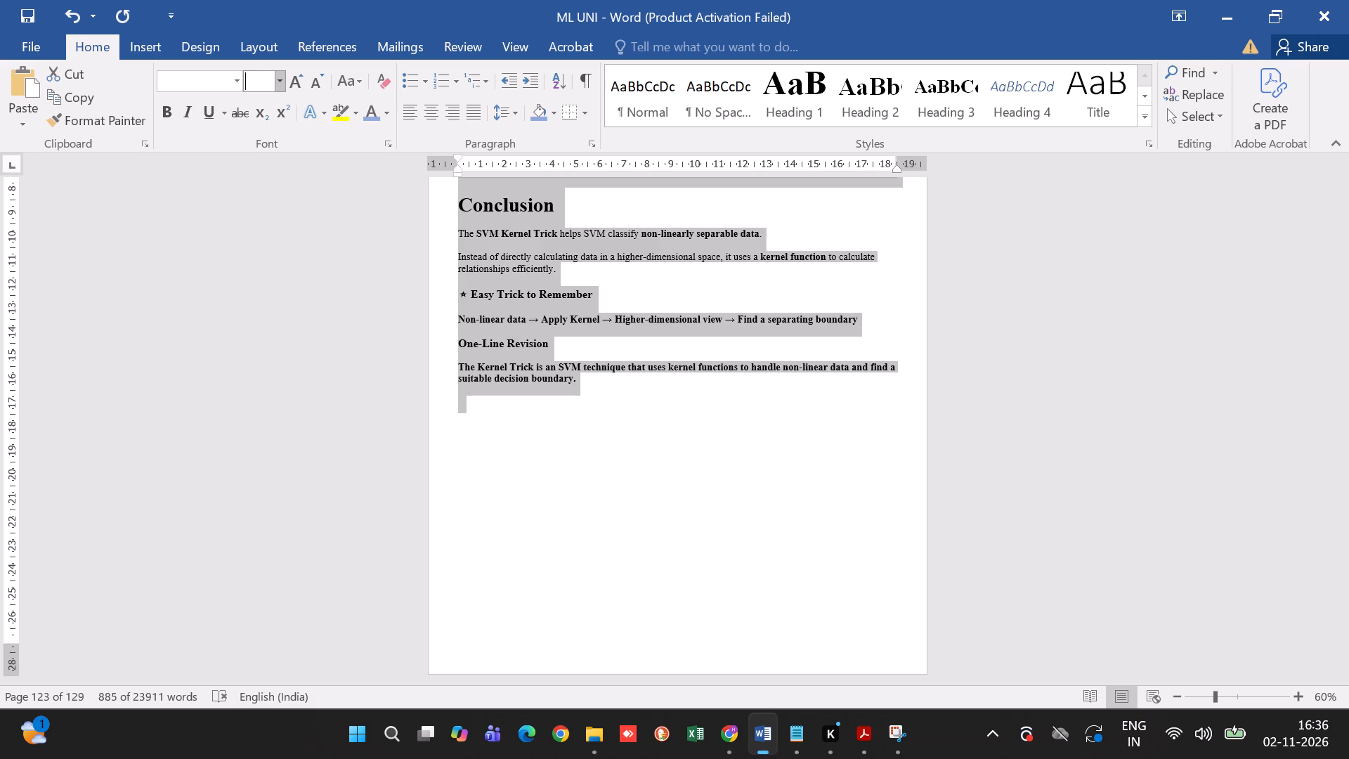
type("12")
key("Return")
Remove the space after all paragraphs from the Introduction to the end of the Q.27 answer.
left_click(519, 112)
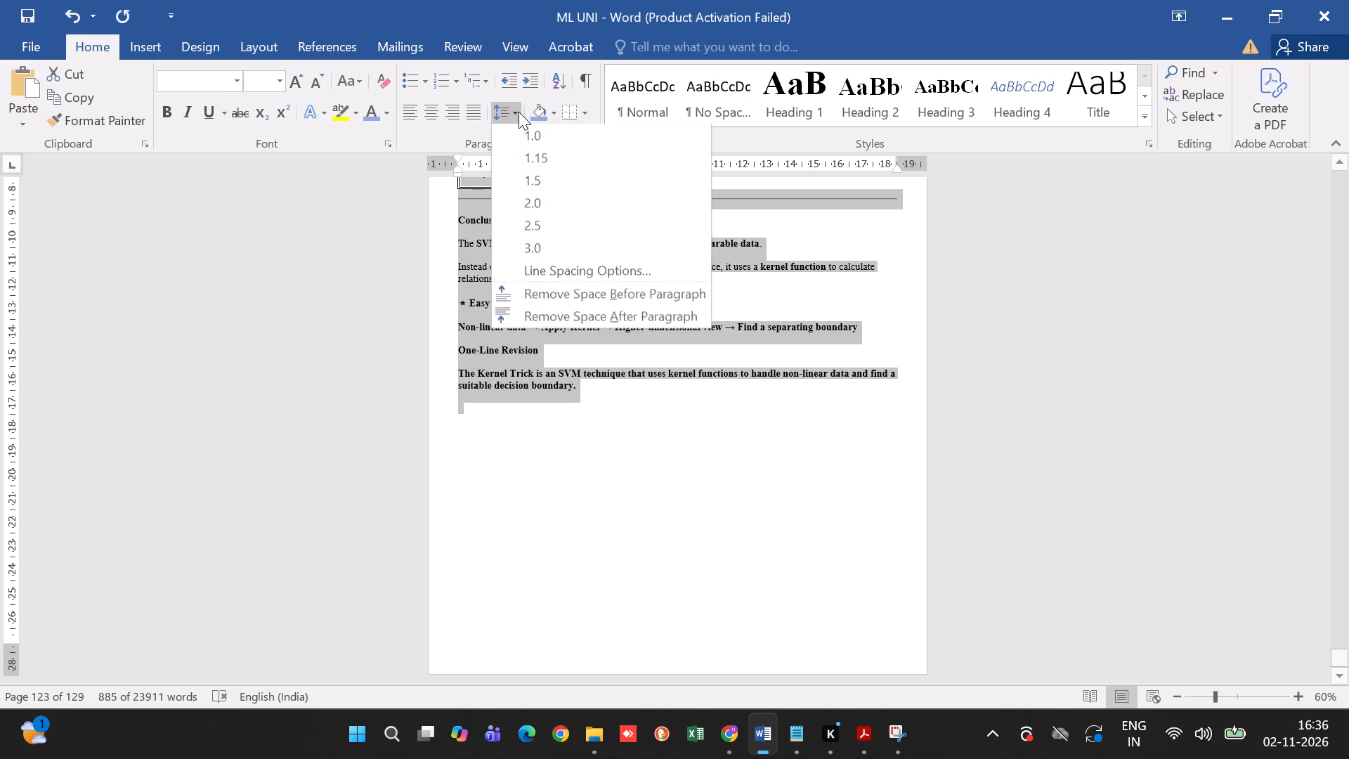
left_click(556, 320)
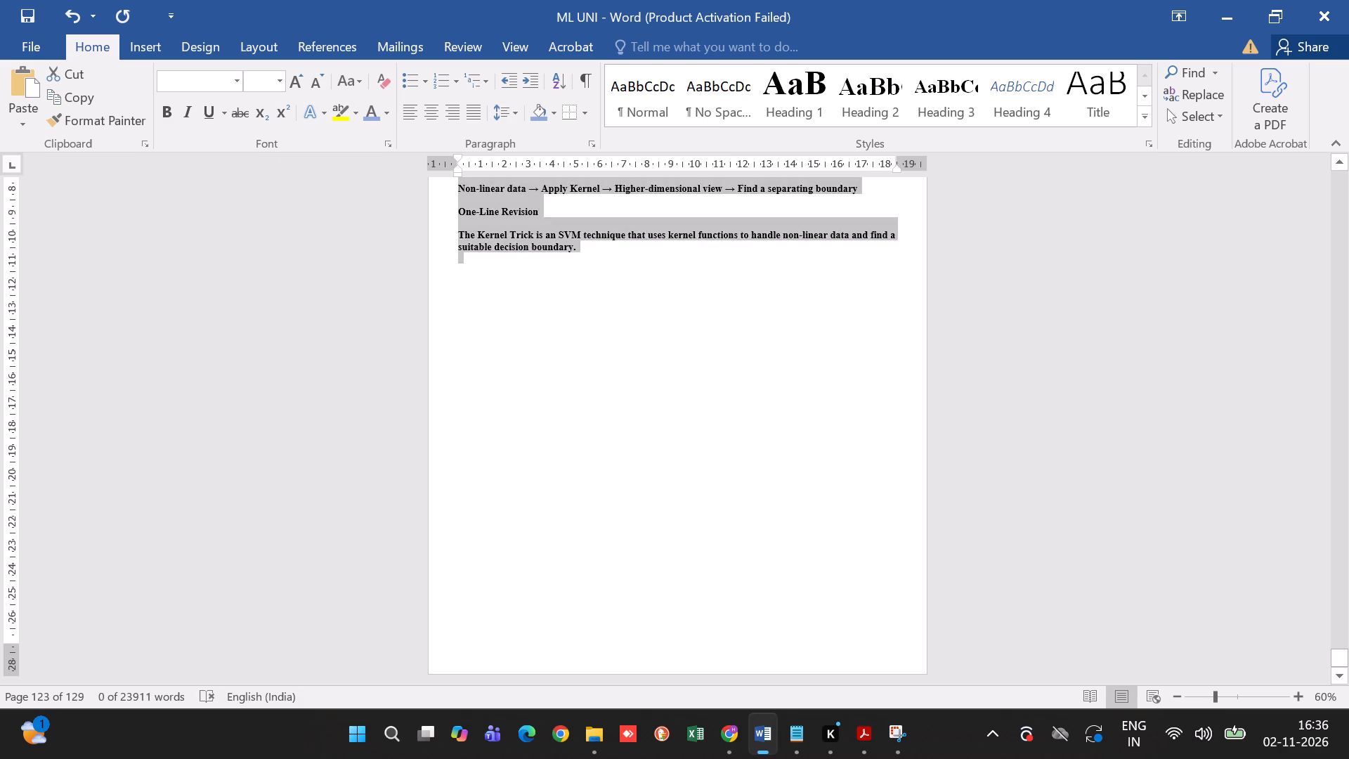
Remove the space before the "Simple Real-Life Example" heading and its three paragraphs in the Main Idea of the Kernel Trick section.
scroll(556, 320, "up", 6)
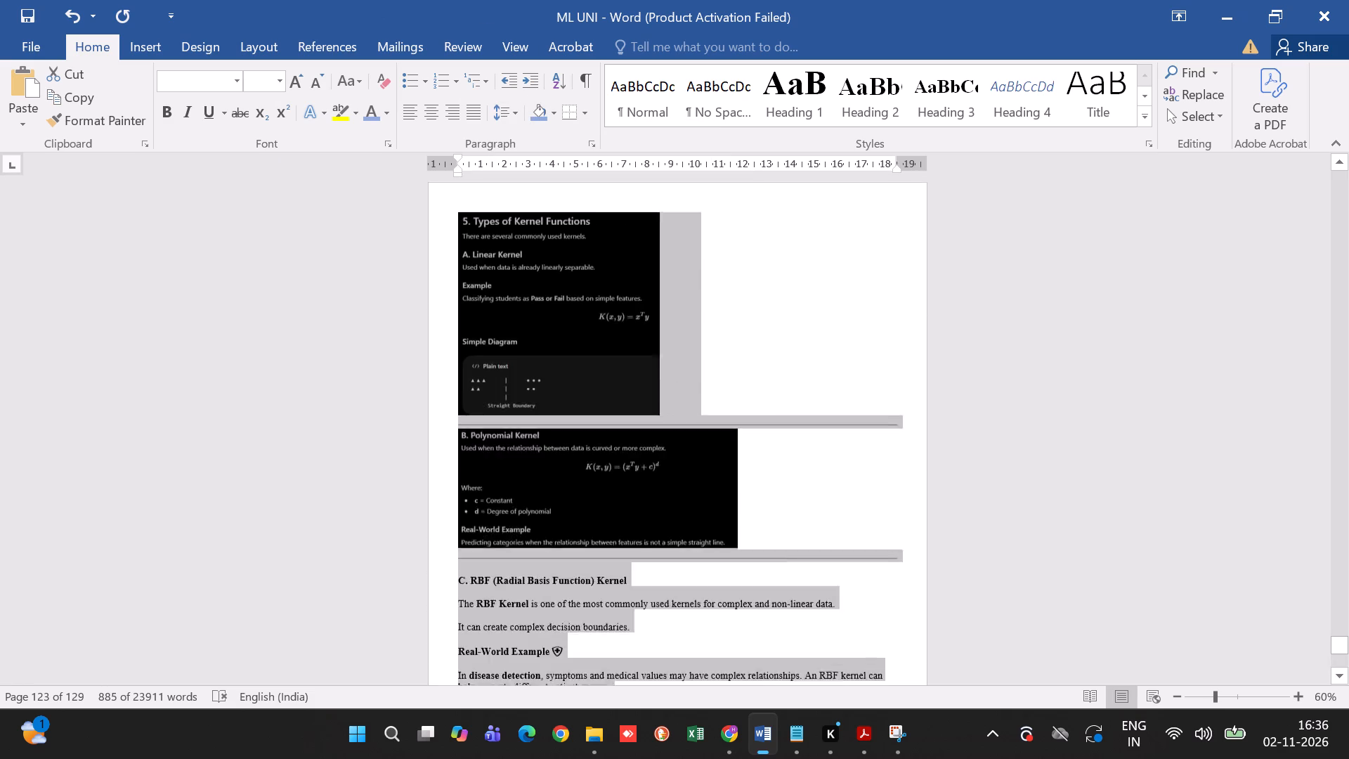
scroll(556, 320, "up", 1)
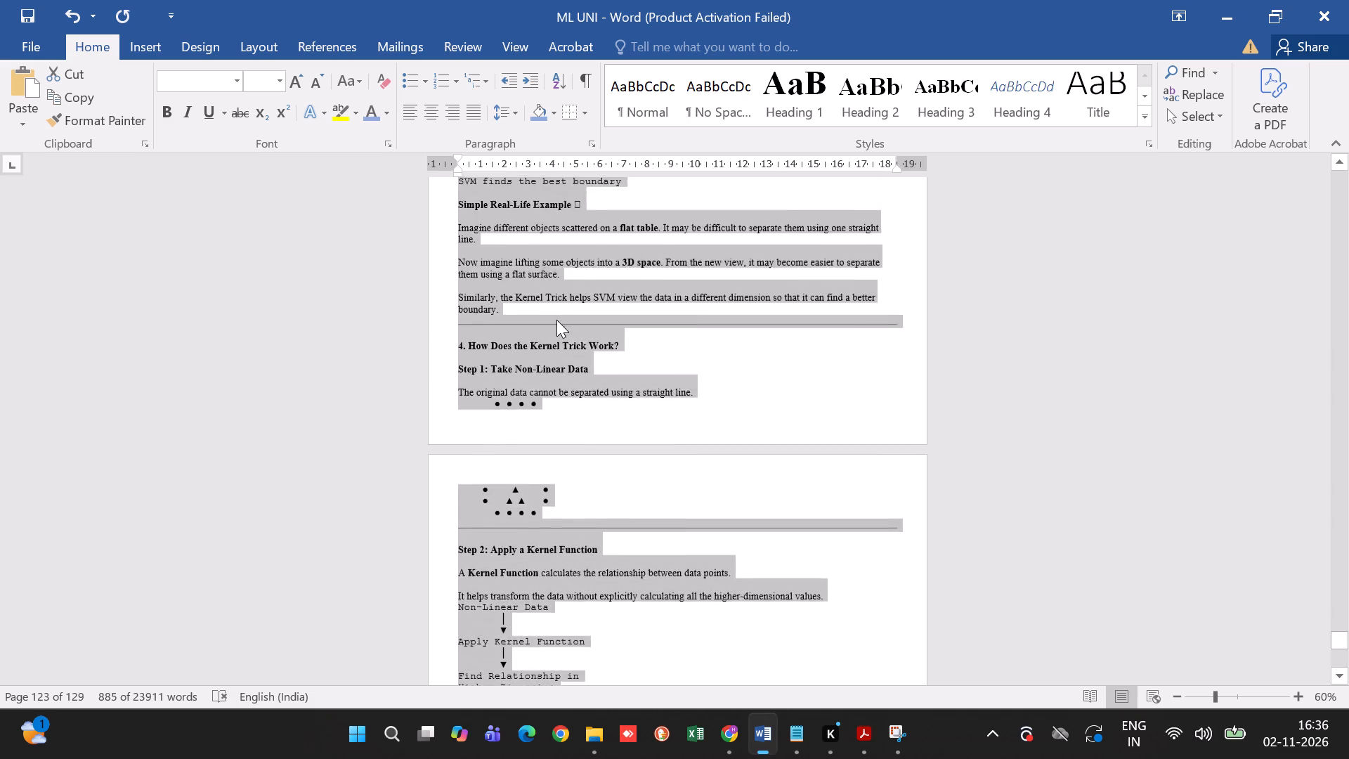
scroll(556, 320, "up", 1)
left_click(679, 376)
scroll(679, 376, "down", 1)
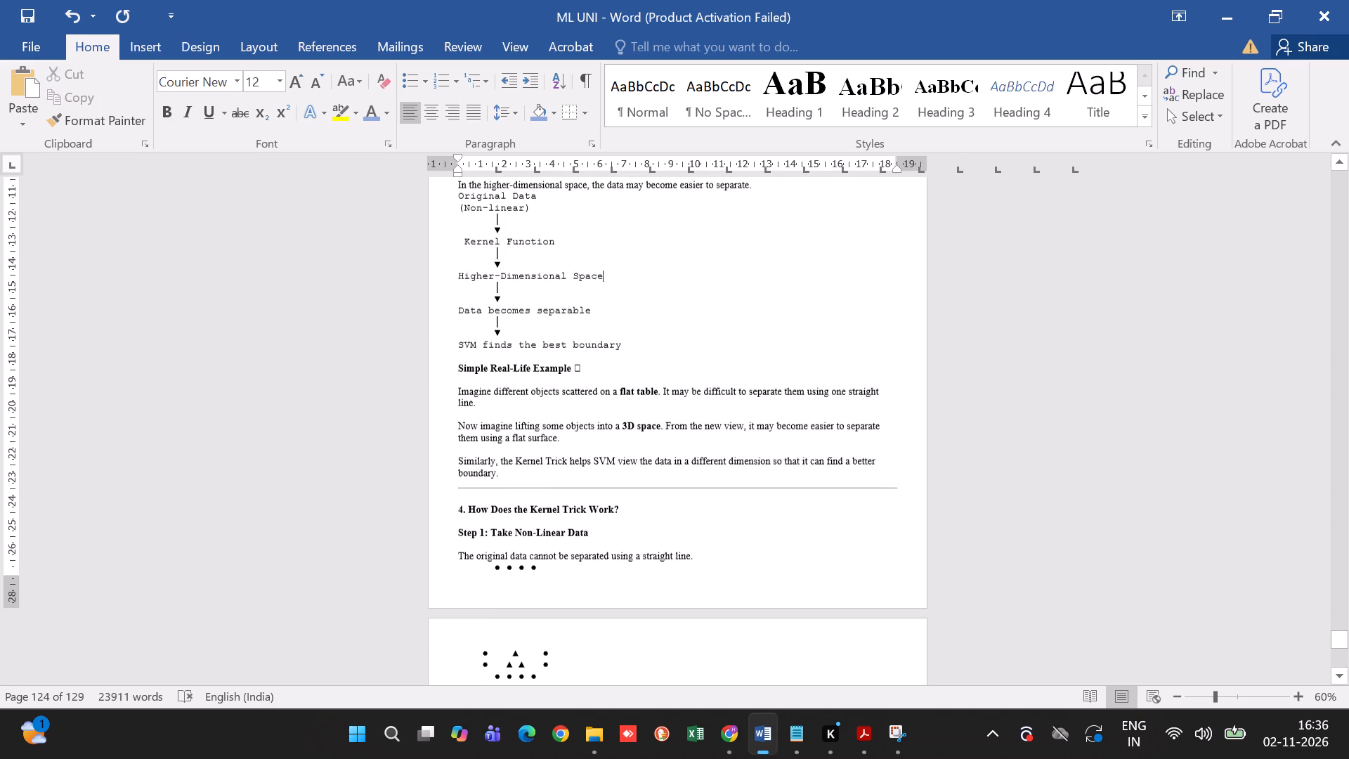
left_click_drag(511, 468, 441, 370)
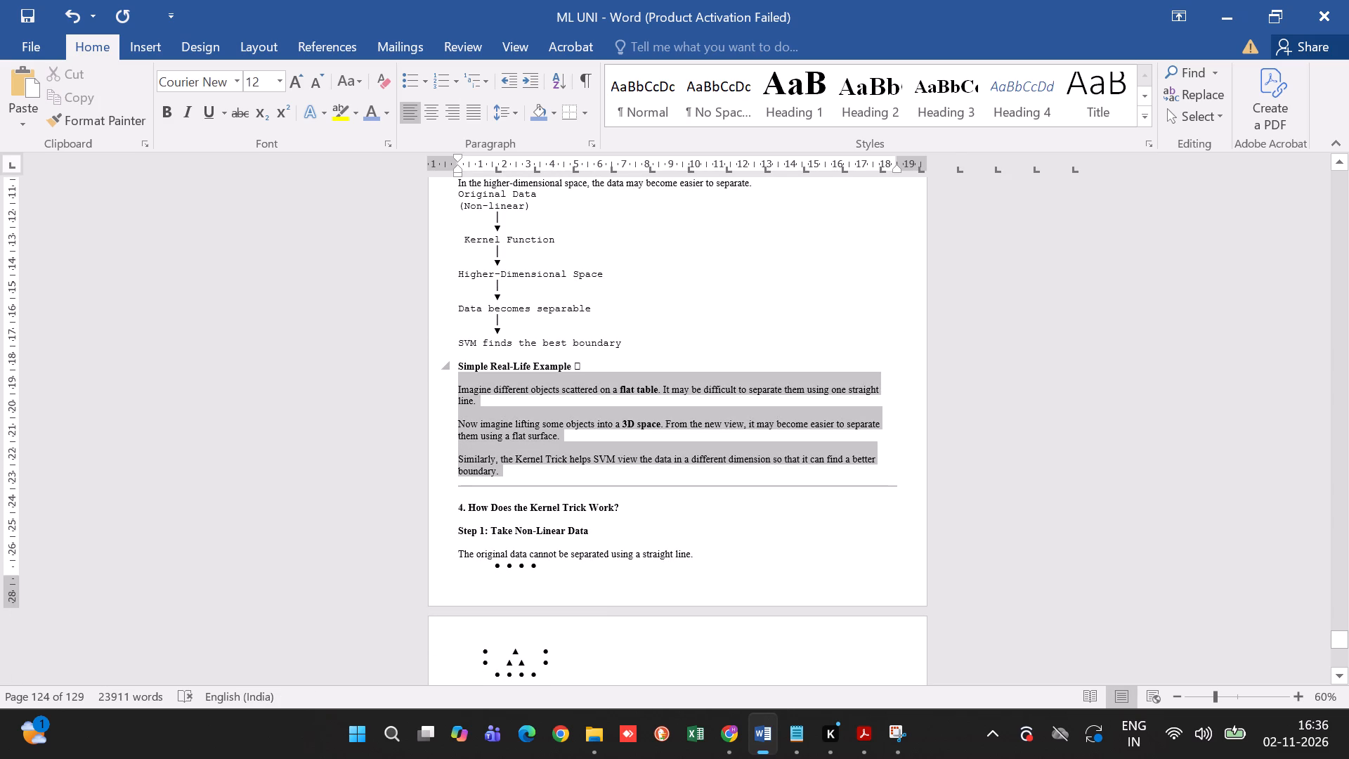
left_click_drag(441, 370, 442, 370)
left_click(518, 109)
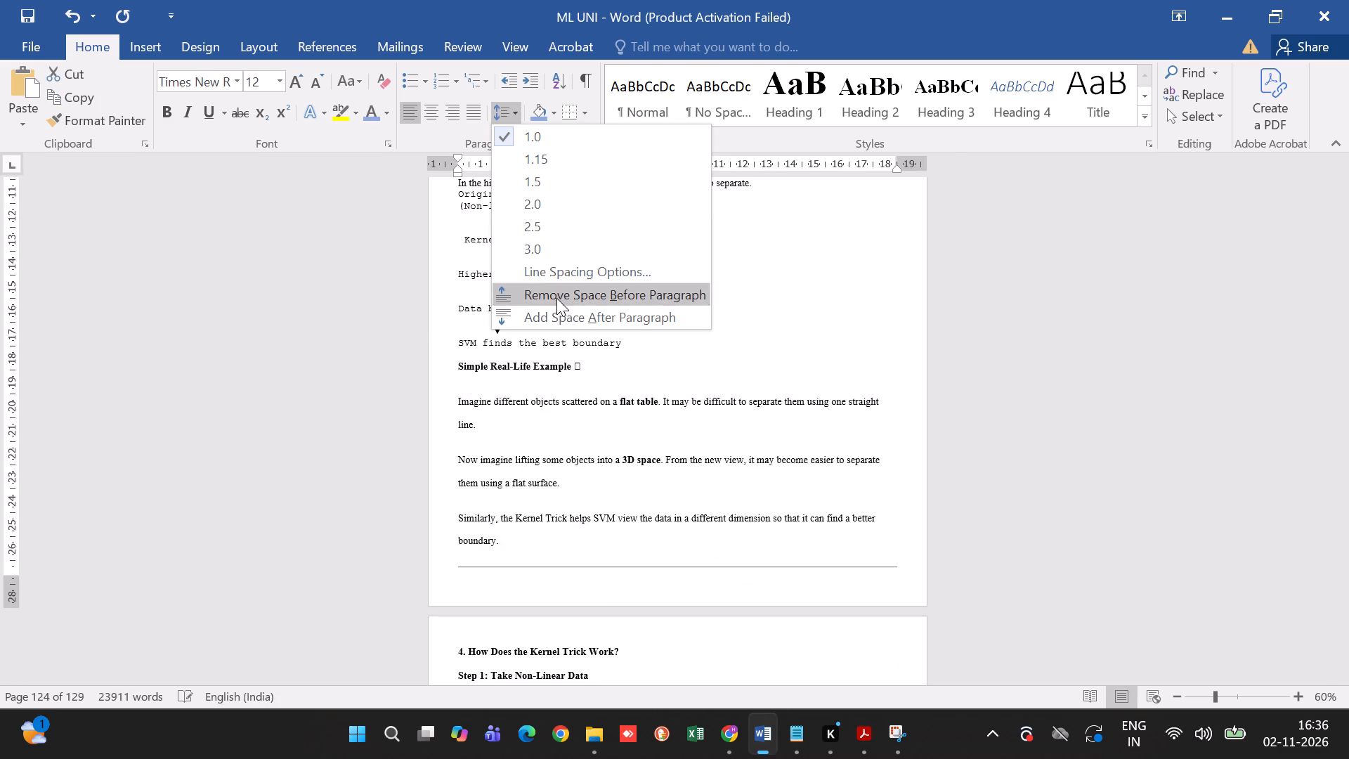
left_click(555, 296)
Remove the space before the Introduction section's paragraphs, from "Support Vector Machine (SVM)" through the Simple Definition text.
scroll(555, 296, "up", 2)
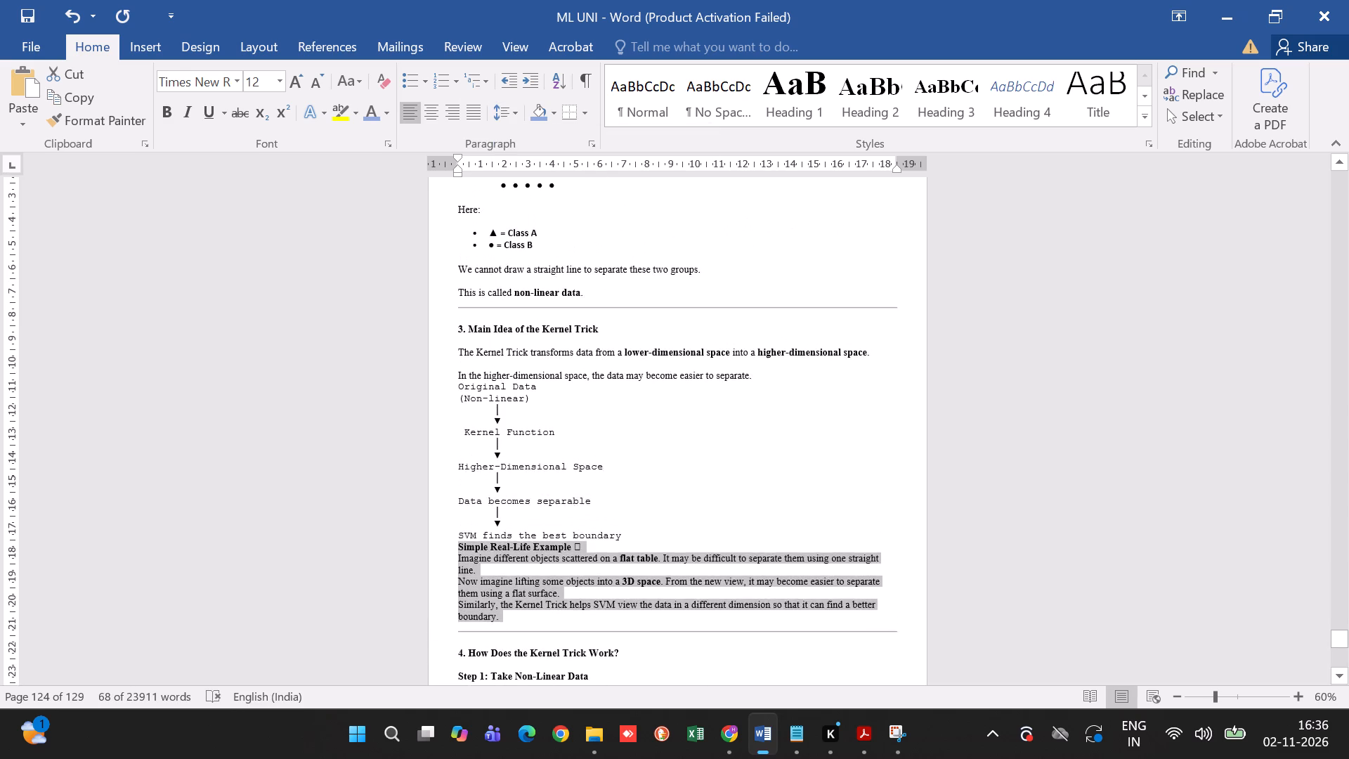
scroll(555, 296, "up", 4)
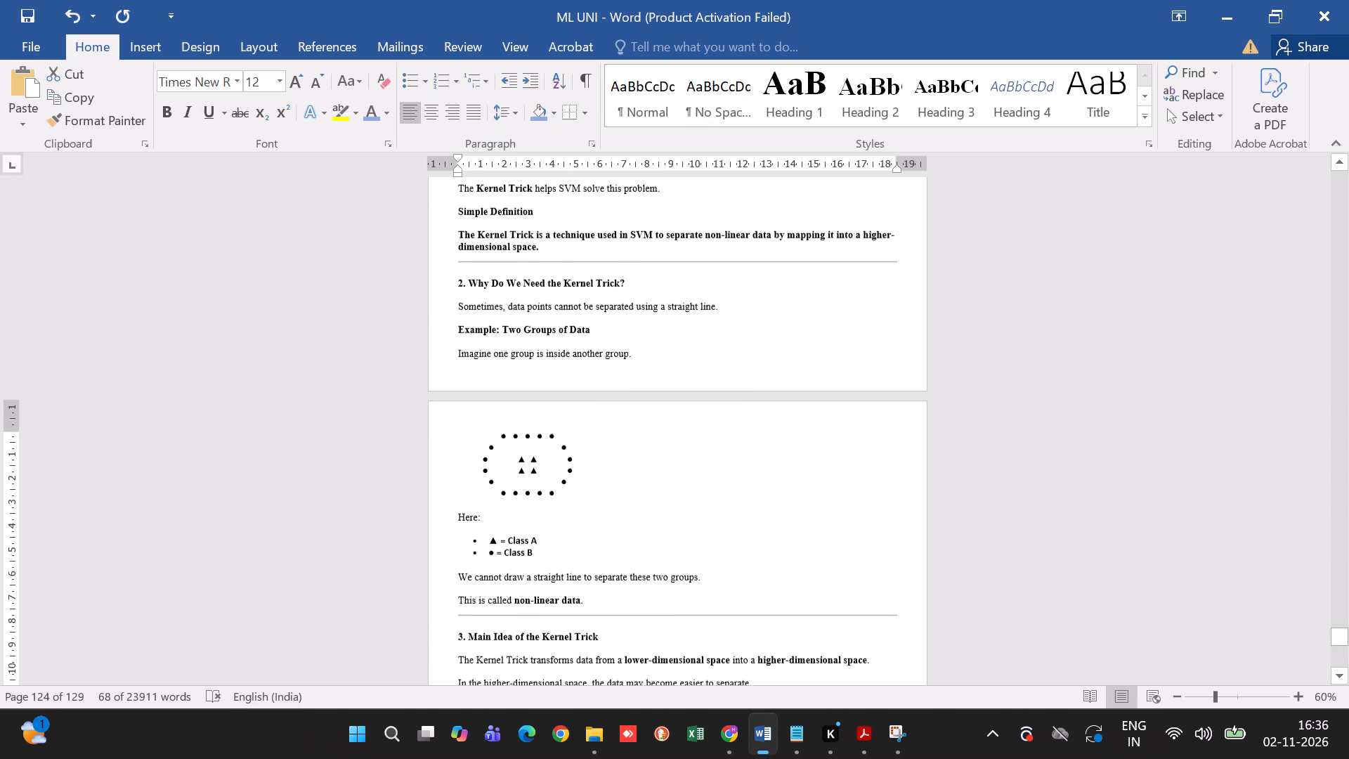
scroll(555, 296, "up", 1)
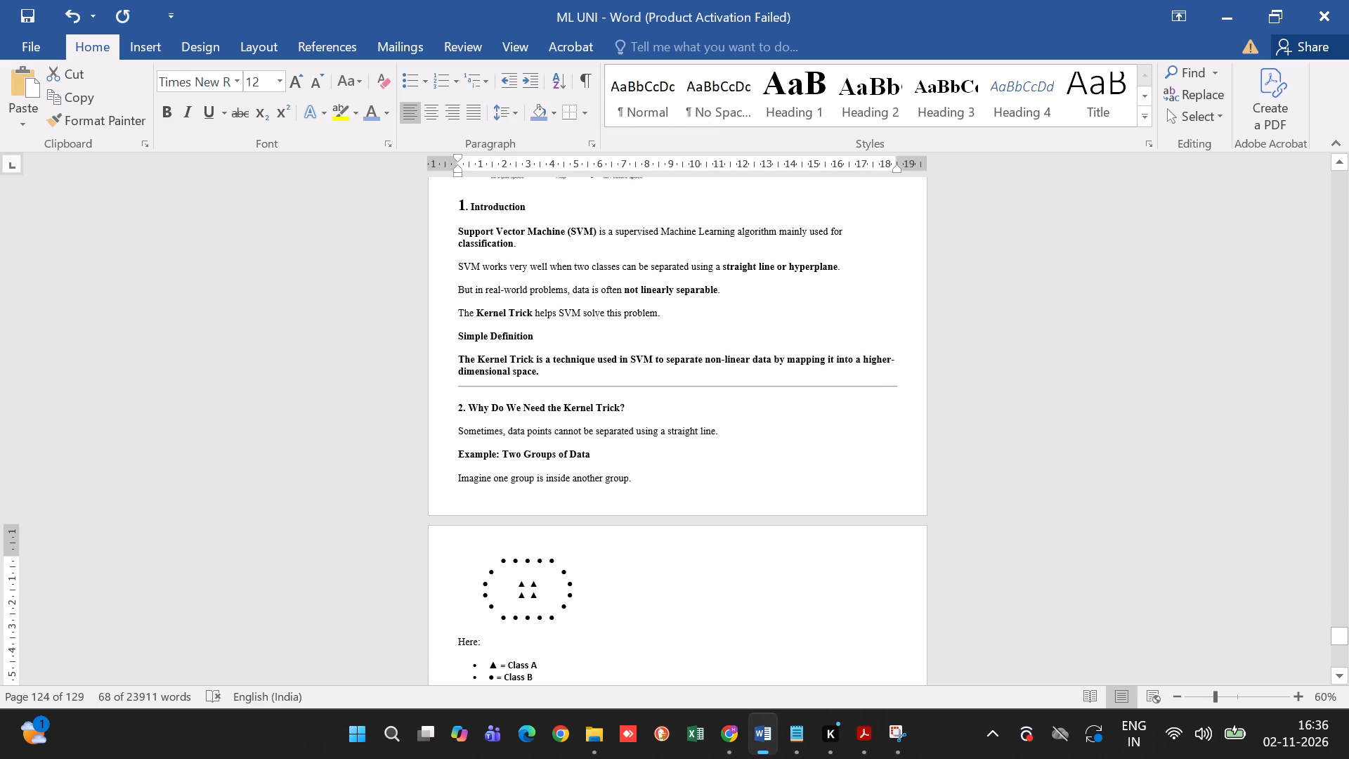
left_click(561, 387)
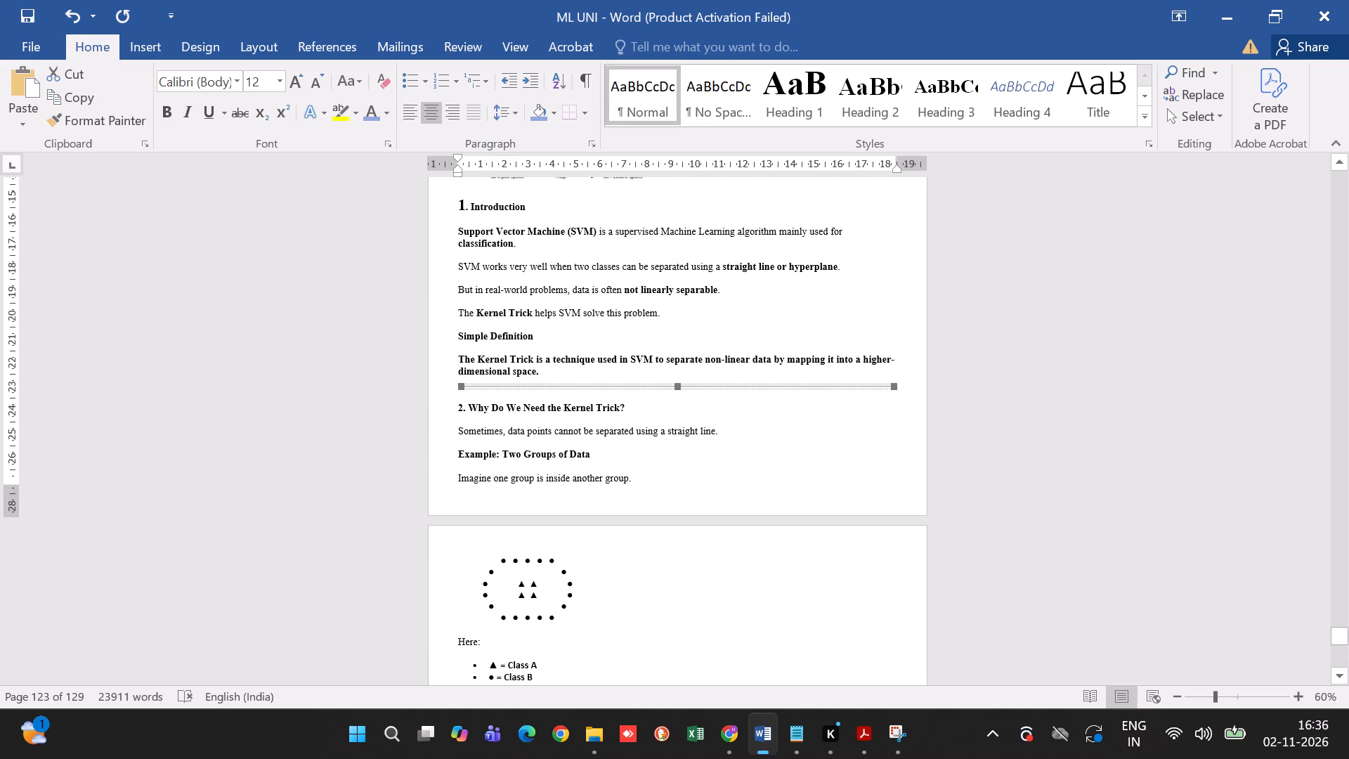
left_click_drag(559, 371, 436, 222)
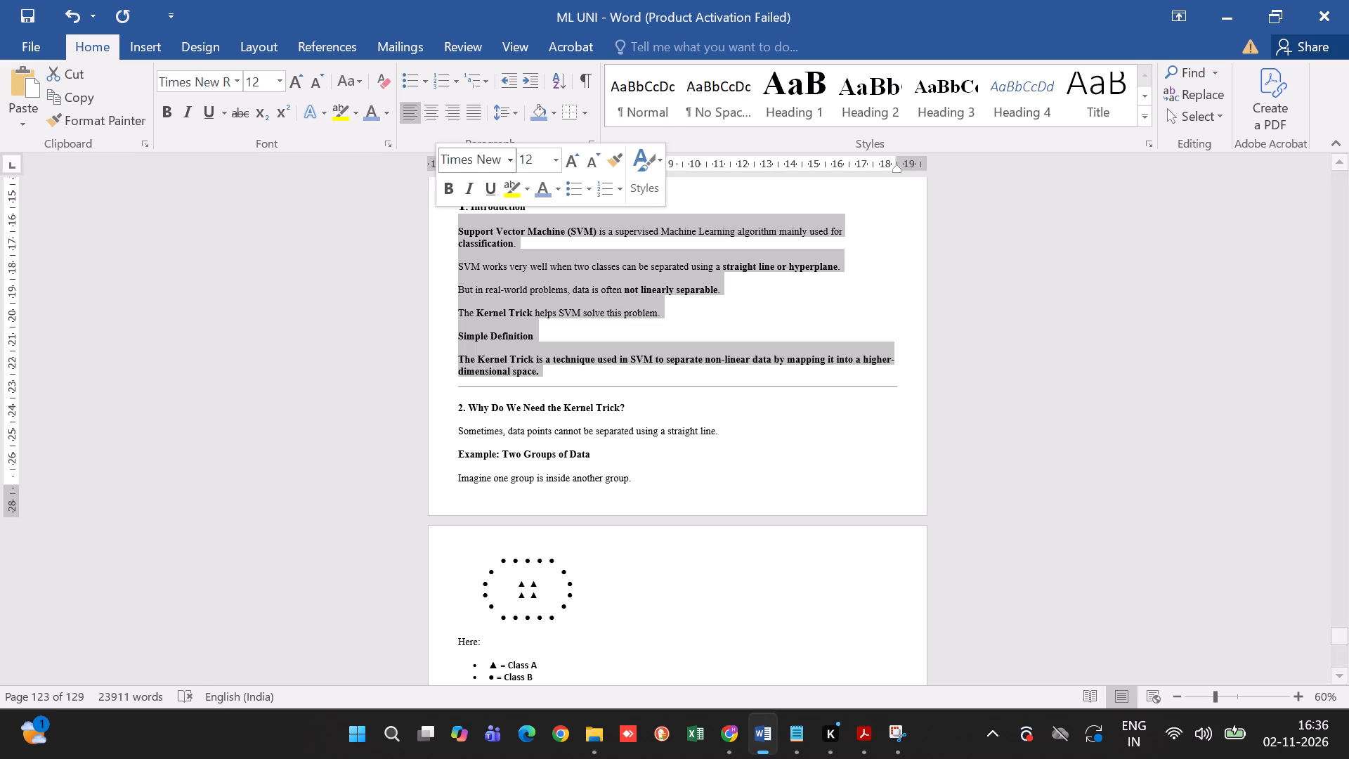
left_click(514, 112)
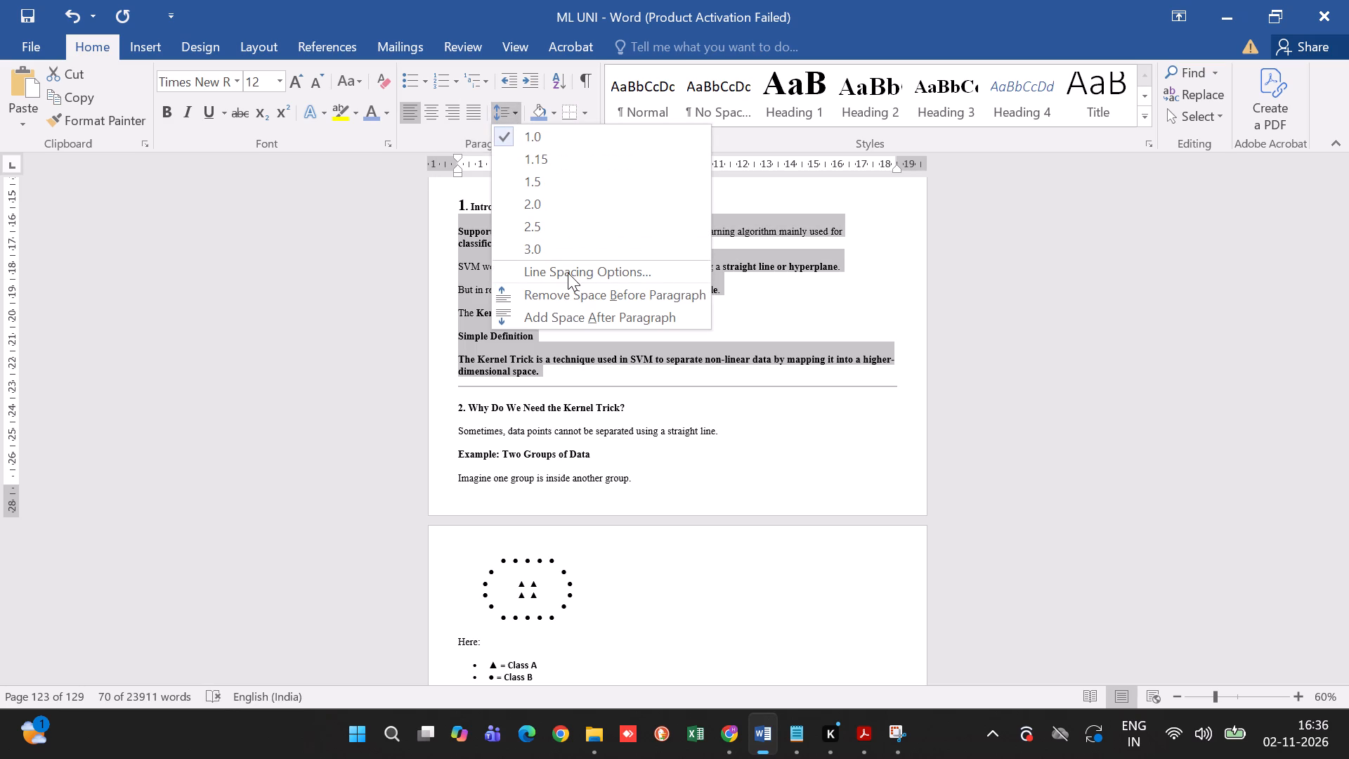
left_click(567, 285)
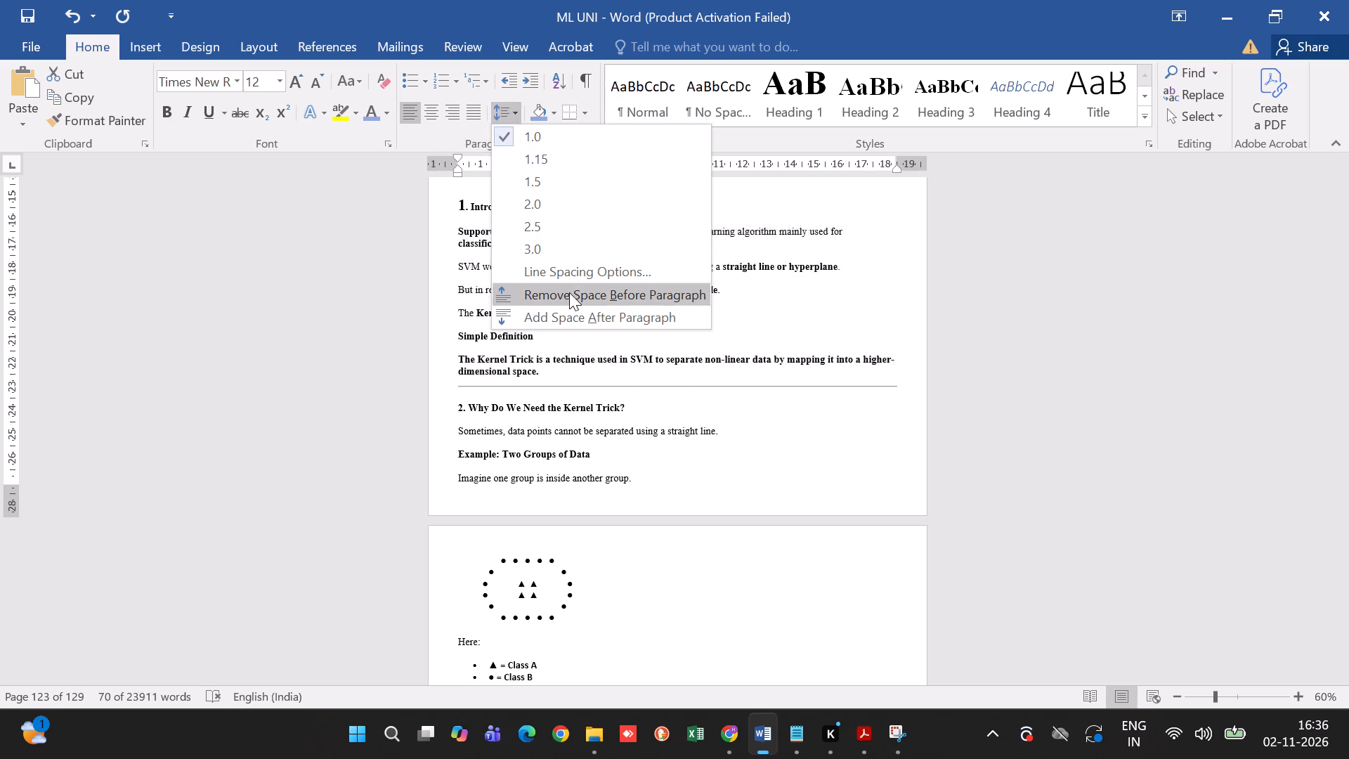
left_click(569, 291)
Delete the oversized number "1." in front of the Introduction heading.
scroll(569, 291, "up", 1)
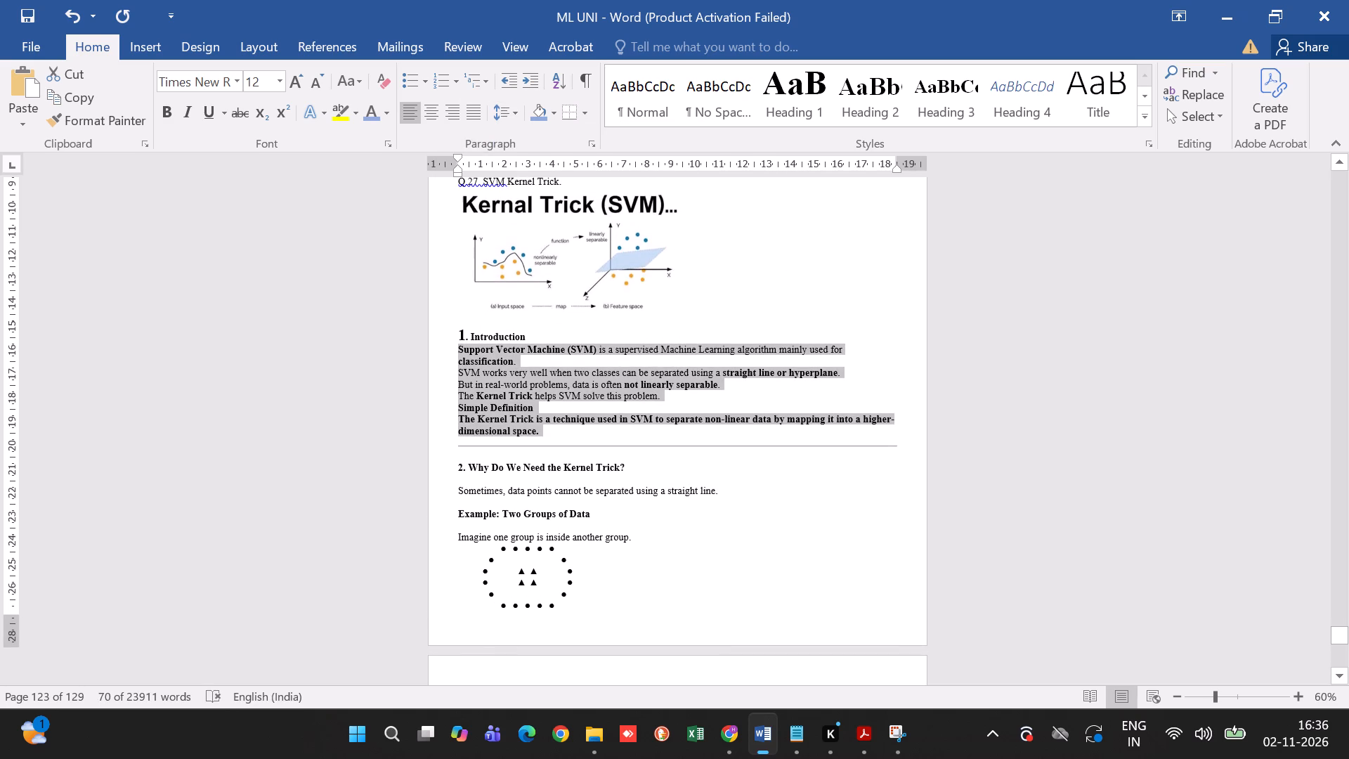
left_click(468, 337)
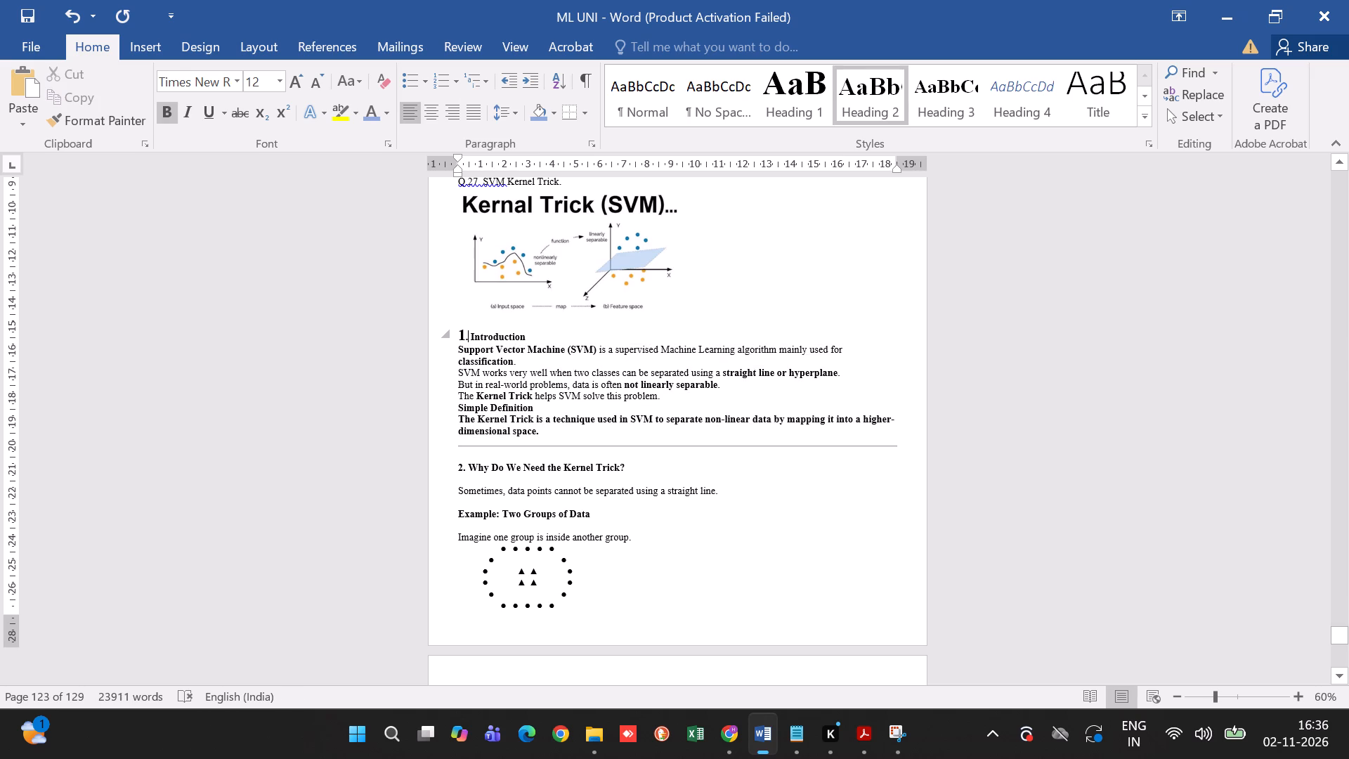
key("BackSpace")
key("BackSpace")
type("1.")
key("BackSpace")
key("BackSpace")
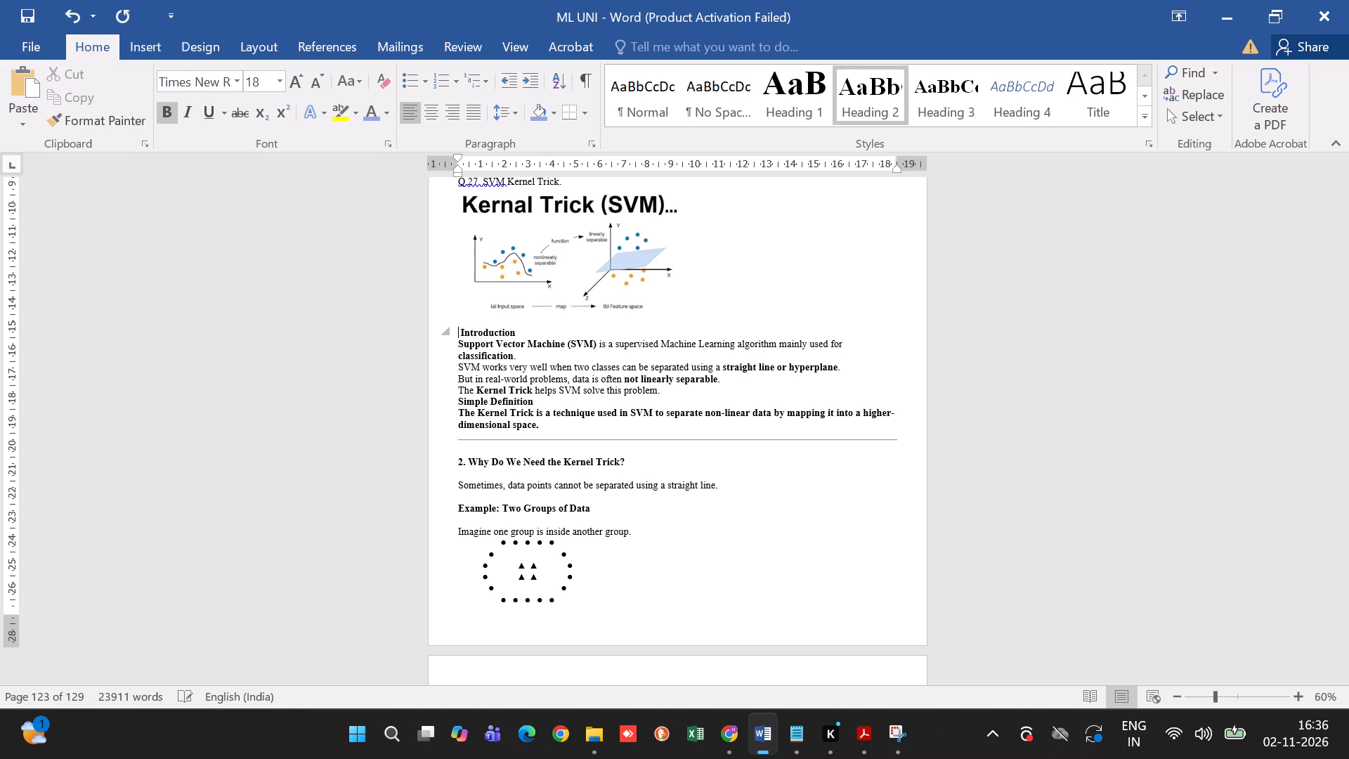
Set the Kernal Trick (SVM) picture to Through text wrapping and move it beside the Two Groups of Data diagram.
left_click(613, 289)
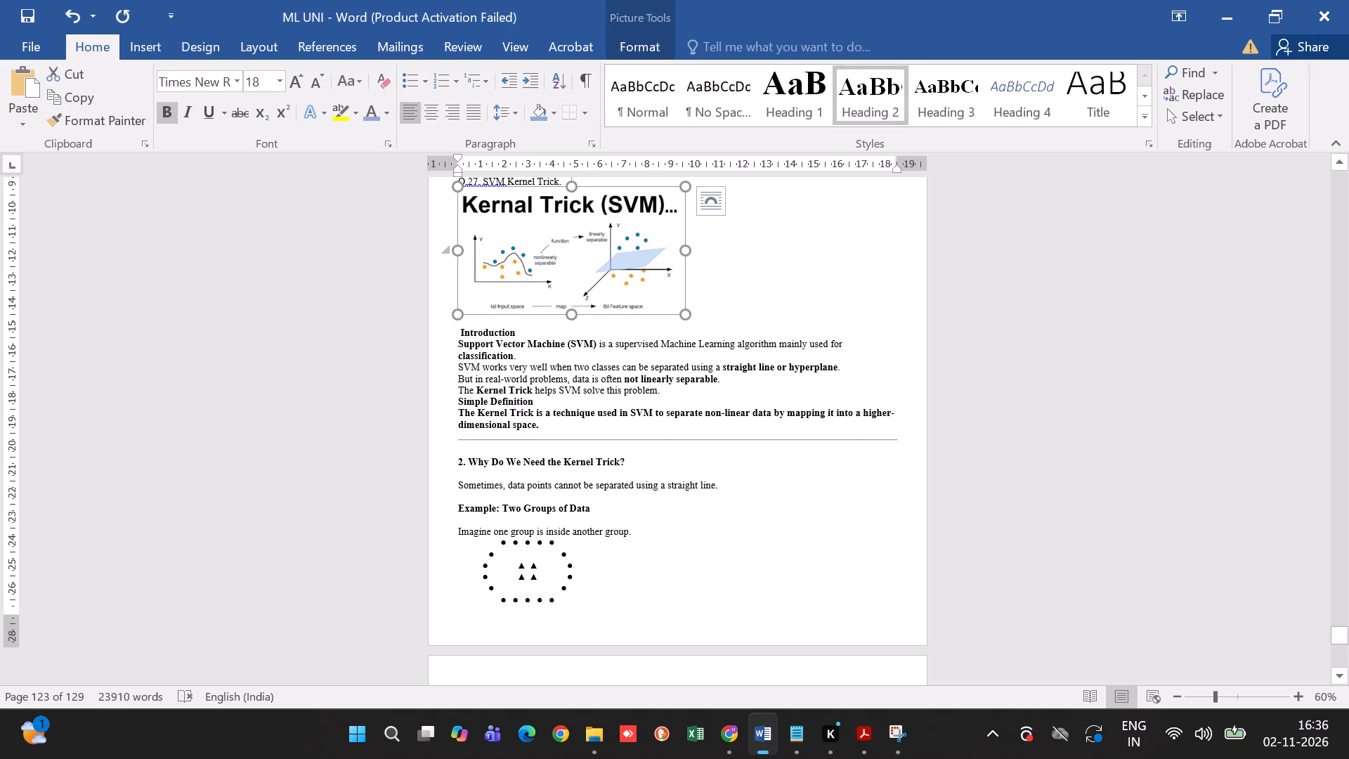
scroll(613, 289, "up", 1)
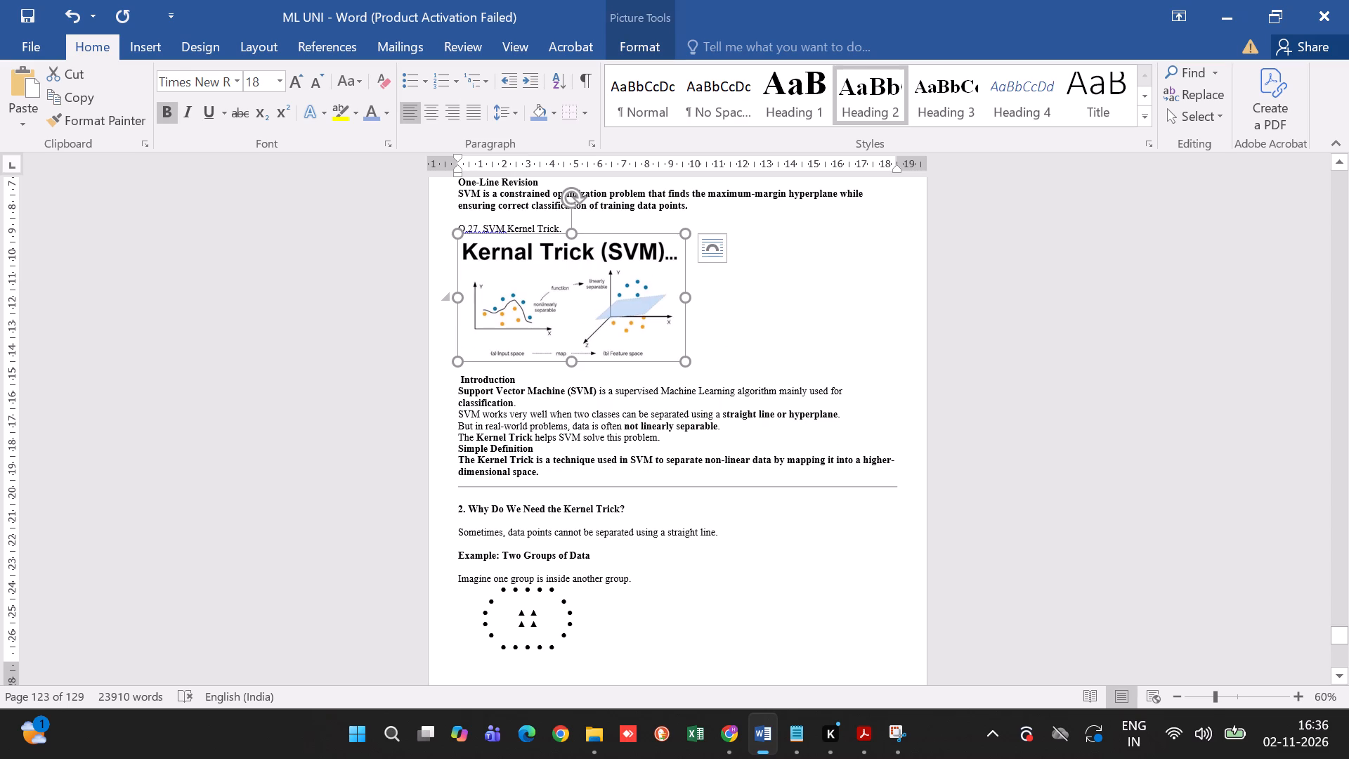
left_click(719, 240)
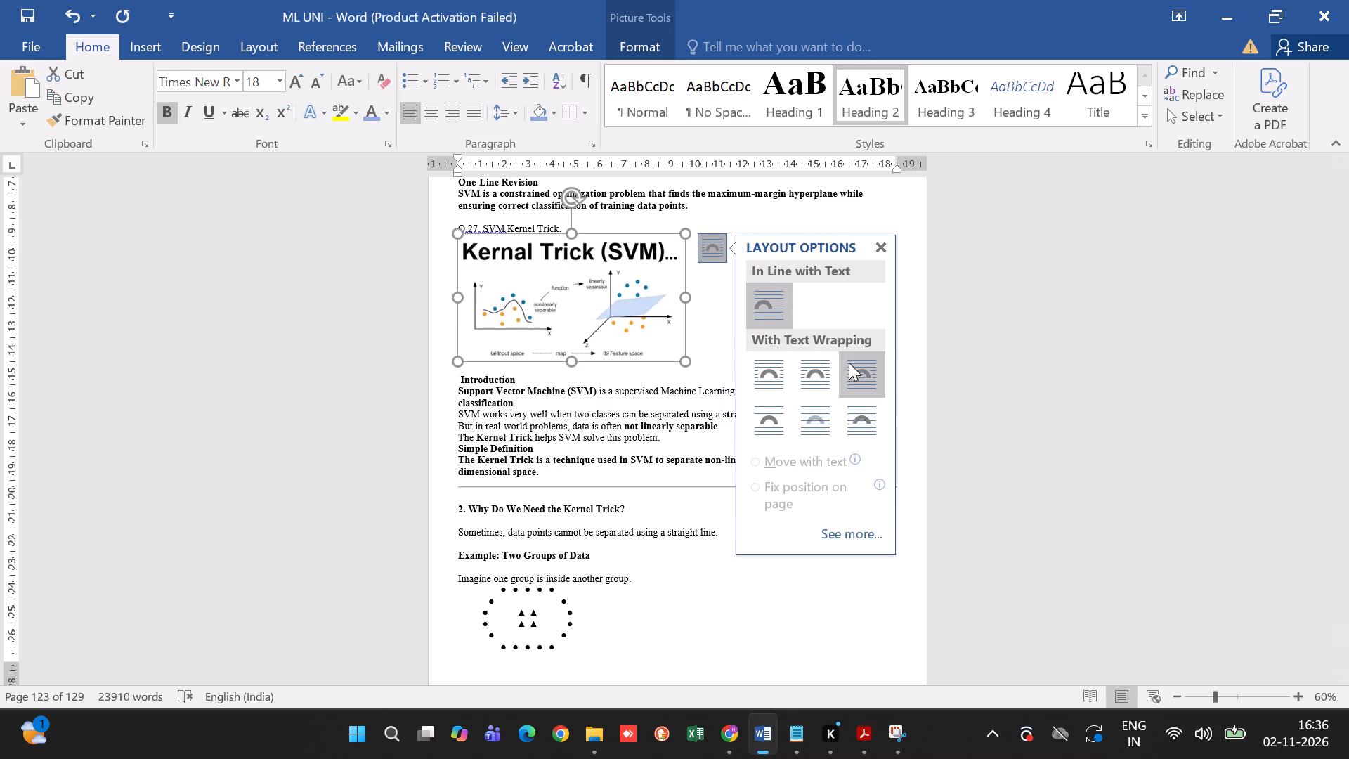
left_click(849, 363)
left_click_drag(547, 271, 810, 489)
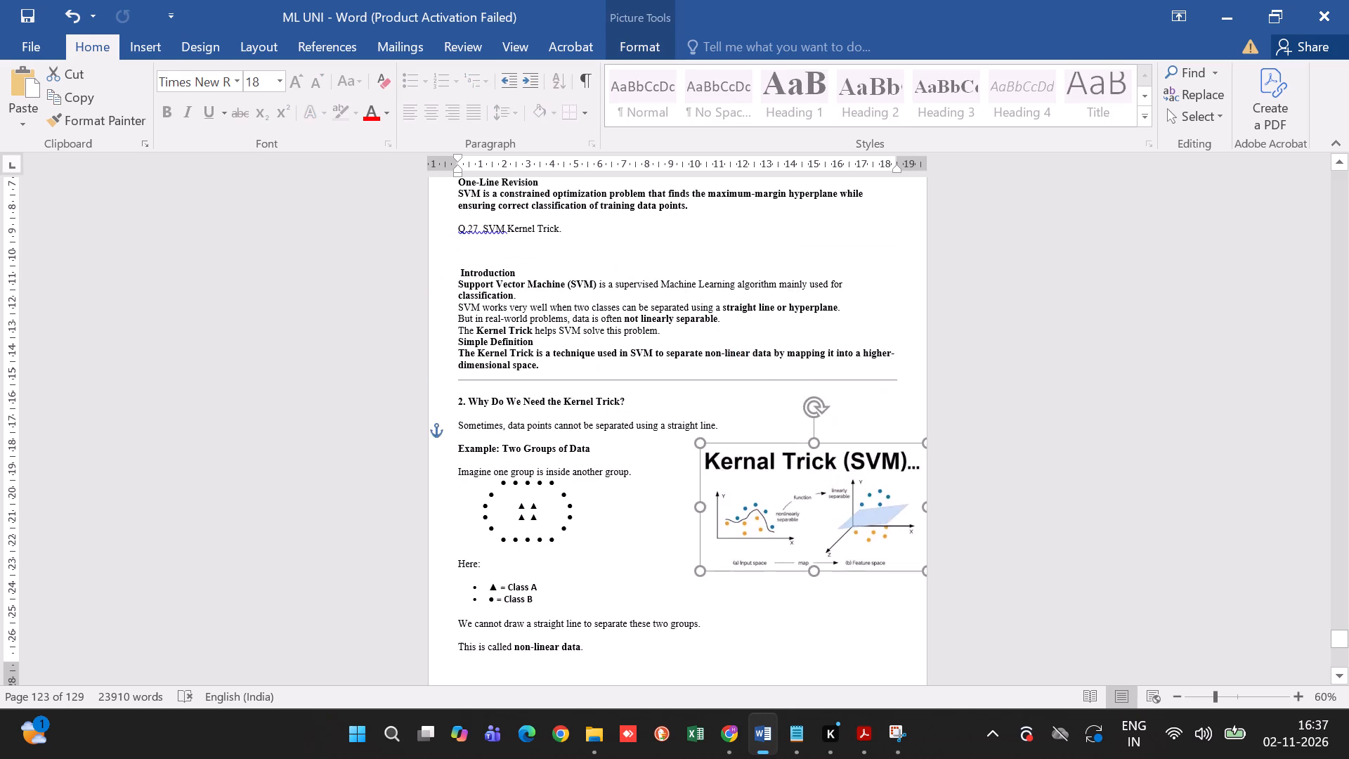
Move the Kernal Trick (SVM) picture slightly inward and down so it fits inside the page edge beside the Two Groups of Data diagram.
left_click_drag(810, 489, 776, 500)
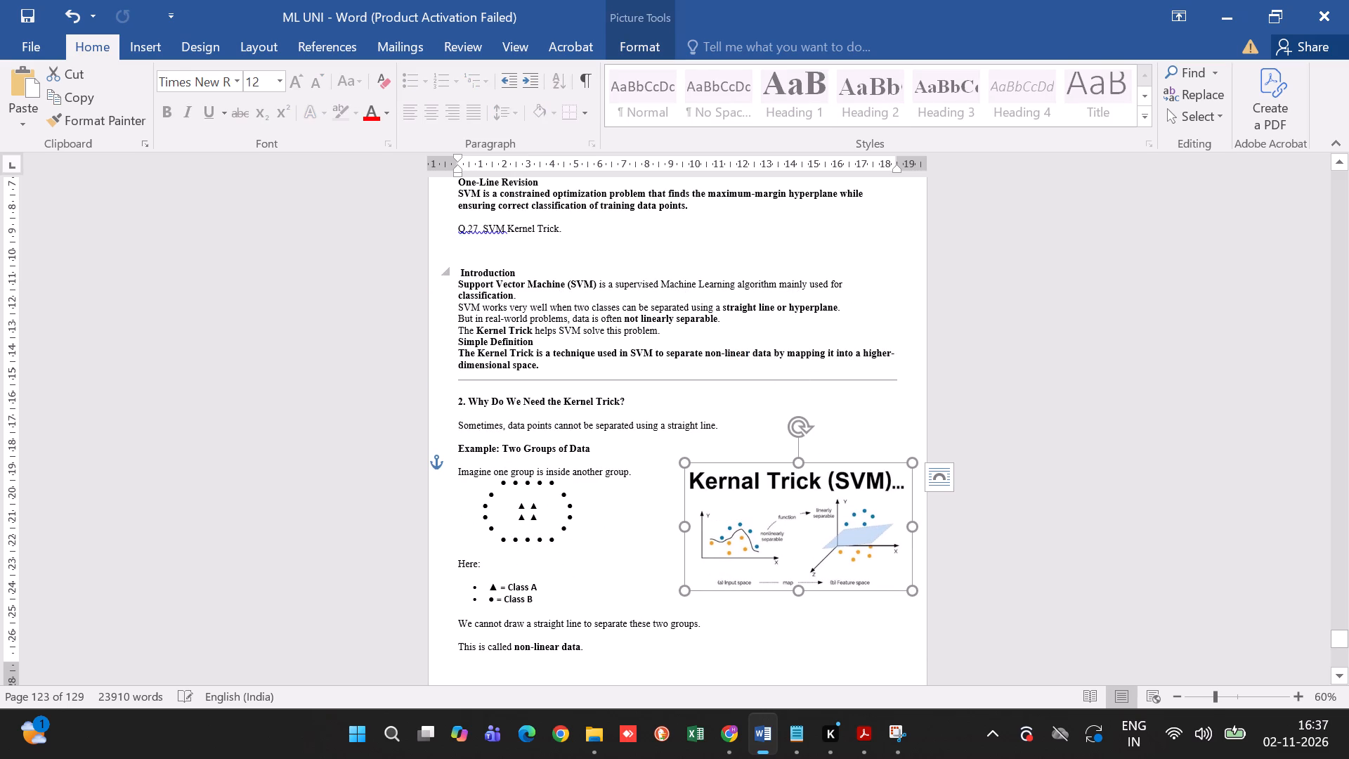
Make the "Q.27 SVM Kernel Trick." question title bold.
left_click_drag(577, 225, 449, 233)
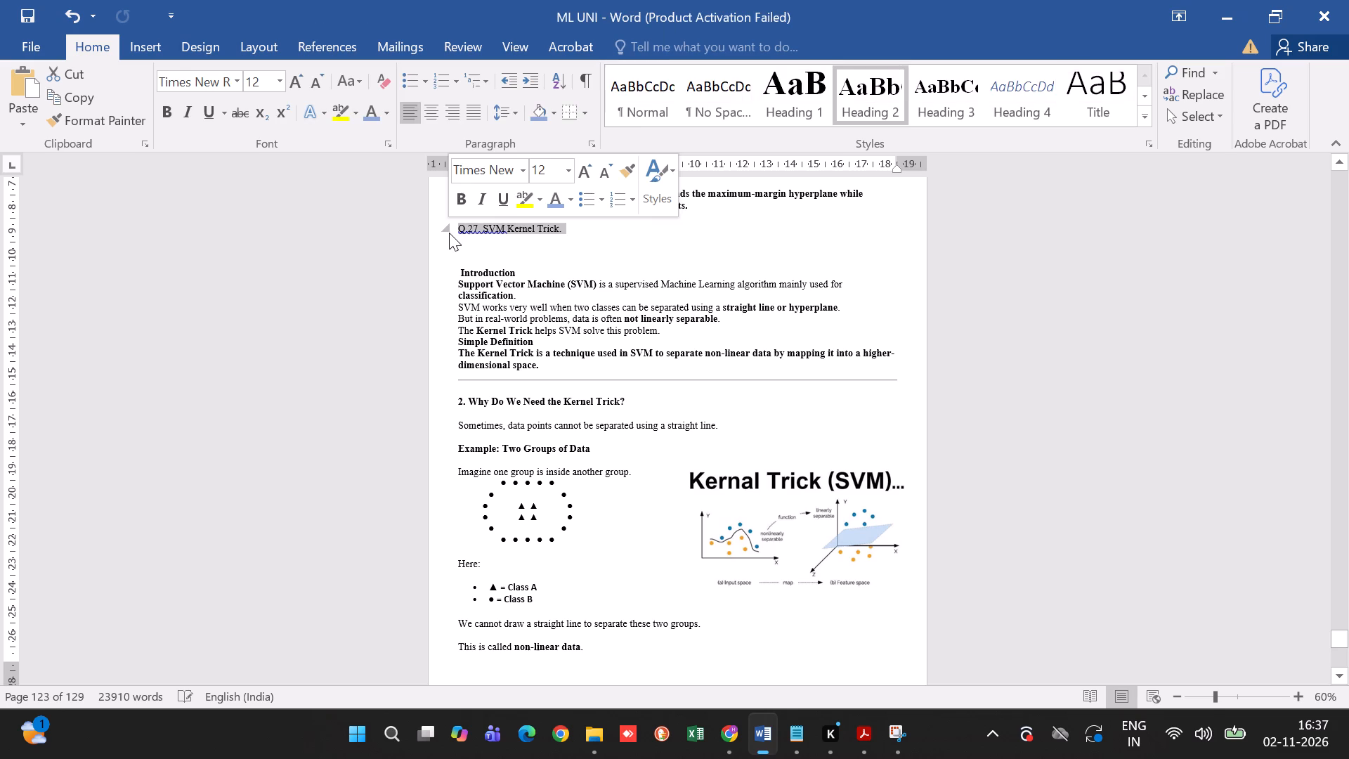
left_click(161, 106)
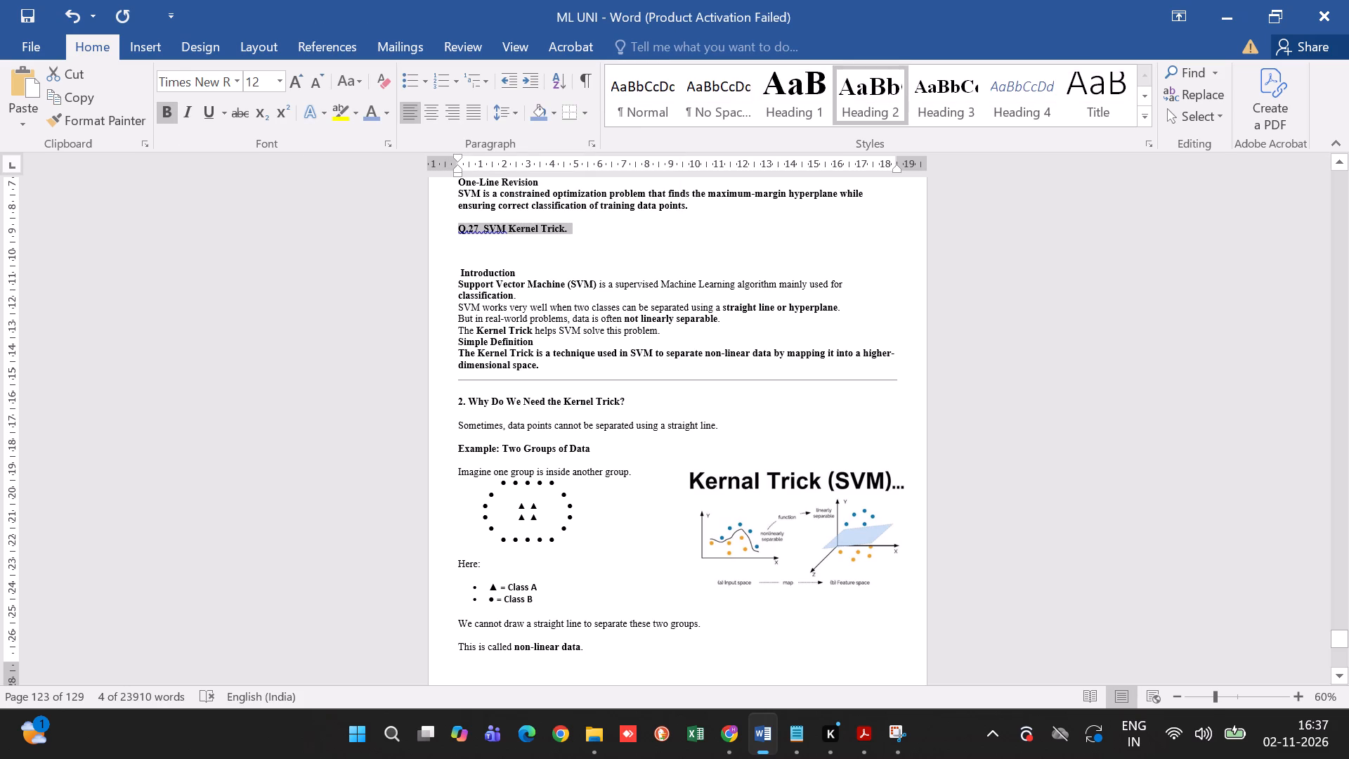
Delete the empty drawing object and its leftover line between the Q.27 title and the Introduction heading.
left_click(480, 254)
key("BackSpace")
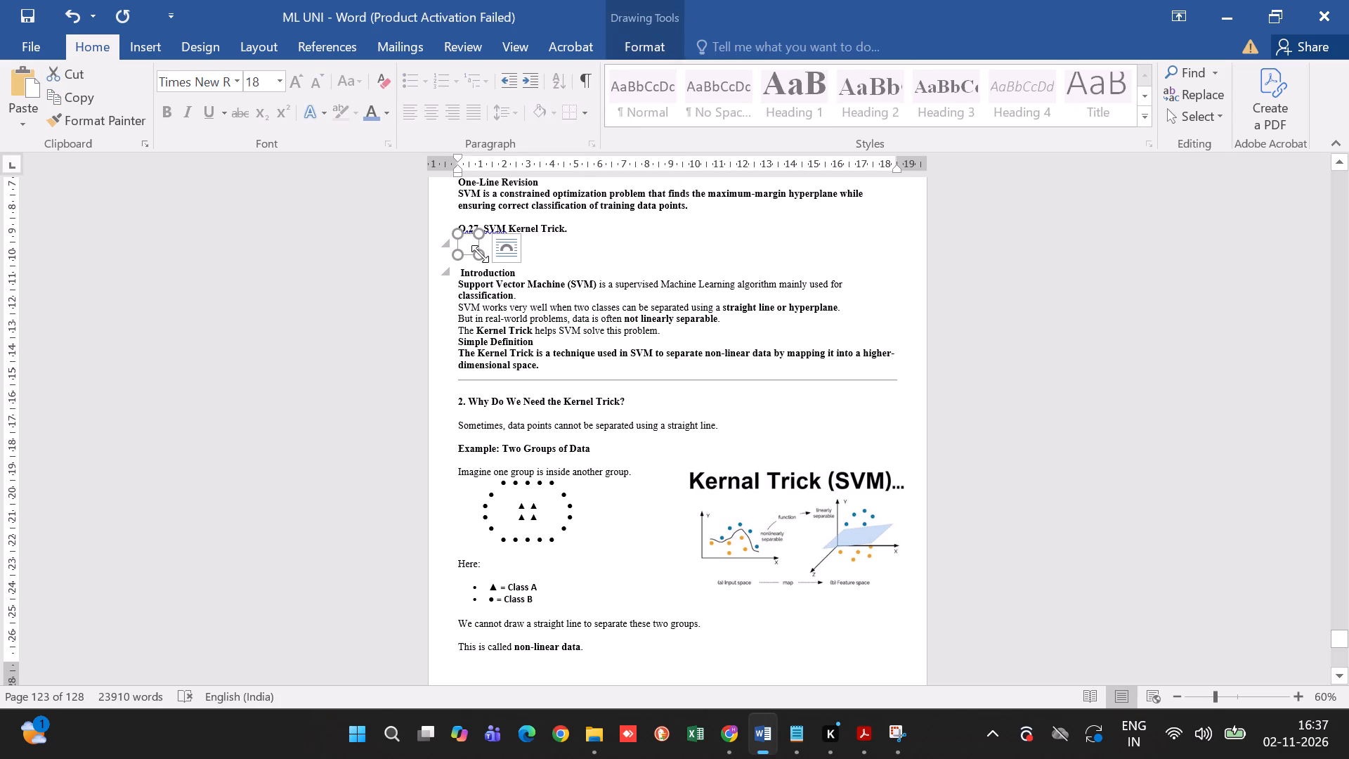
key("BackSpace")
key("BackSpace")
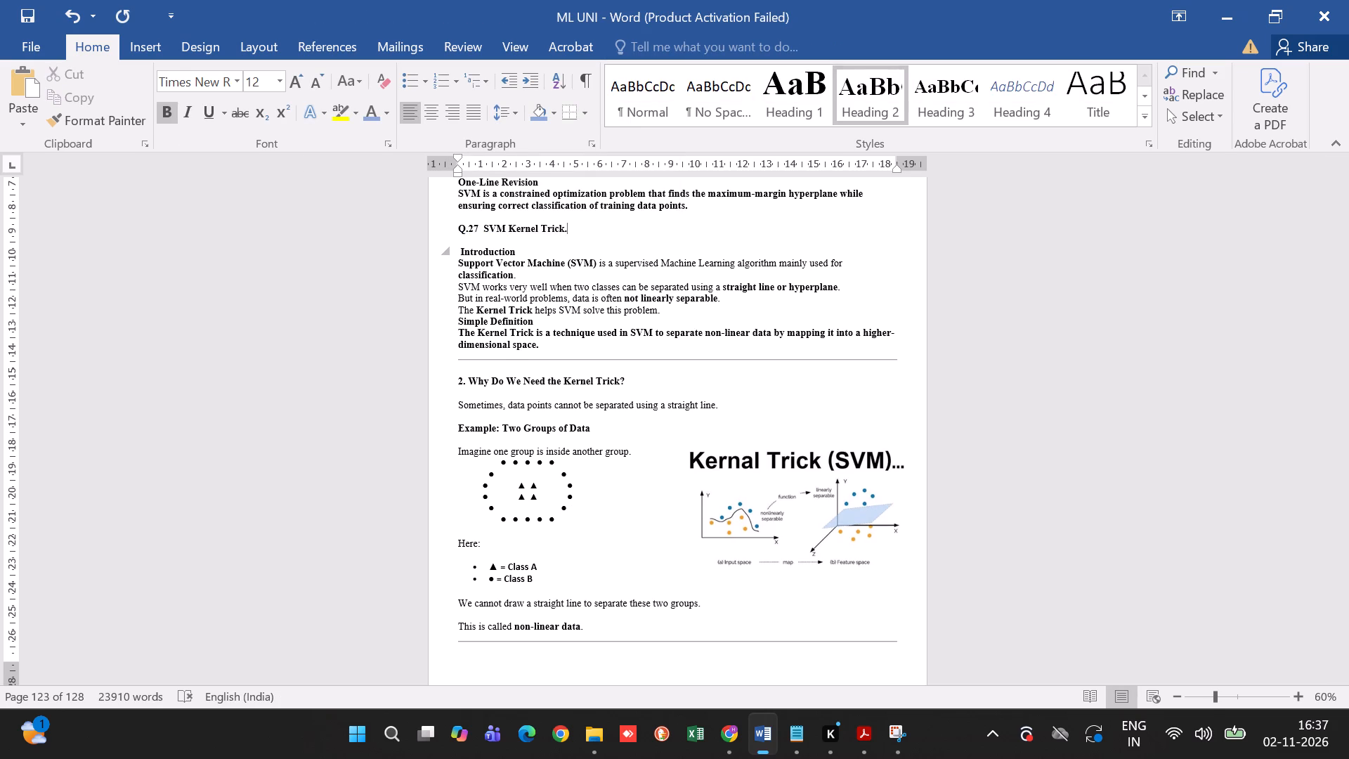
Delete the stray space in front of the Introduction heading, keeping one blank line between it and the Q.27 title.
key("Down")
key("Left")
key("Left")
key("Left")
key("Left")
key("Left")
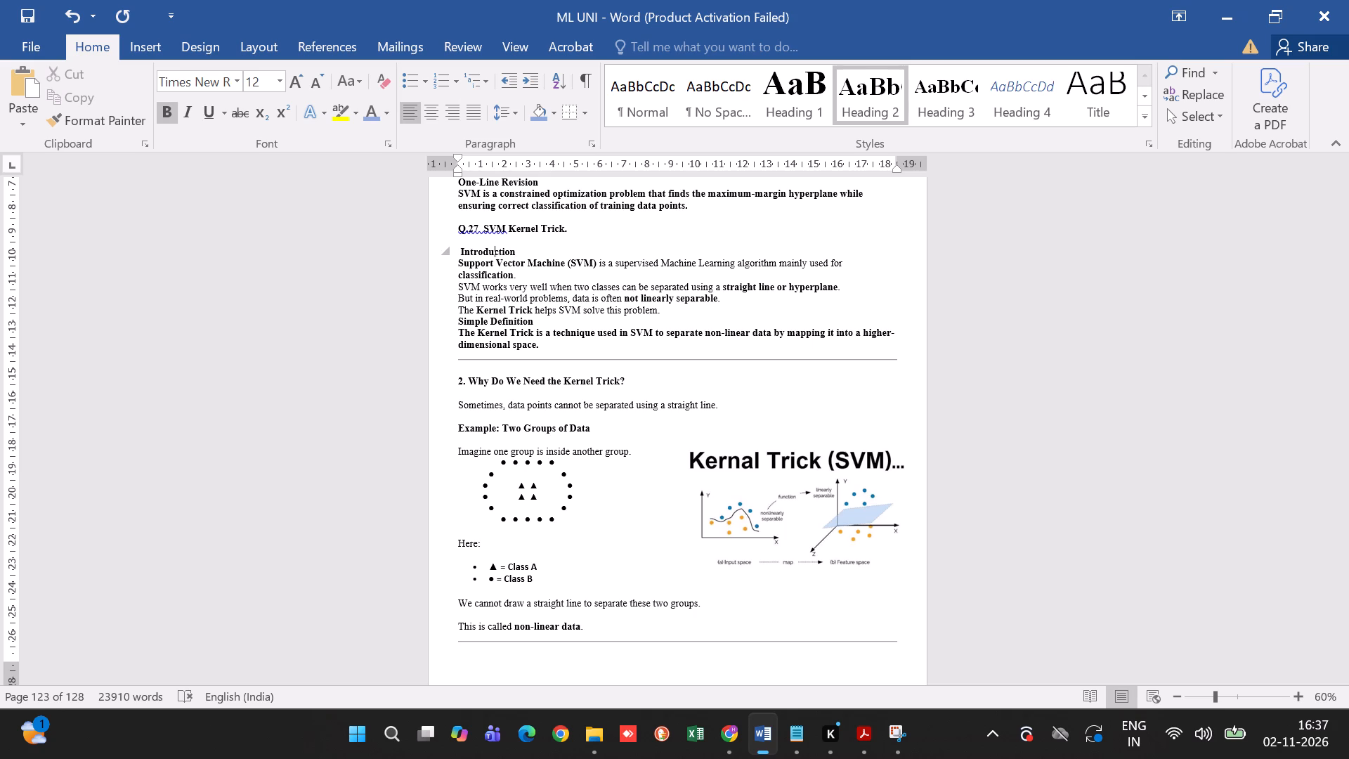
key("Left")
key("Left")
key("Left")
key("Left")
key("Left")
key("Left")
key("Left")
key("Left")
key("BackSpace")
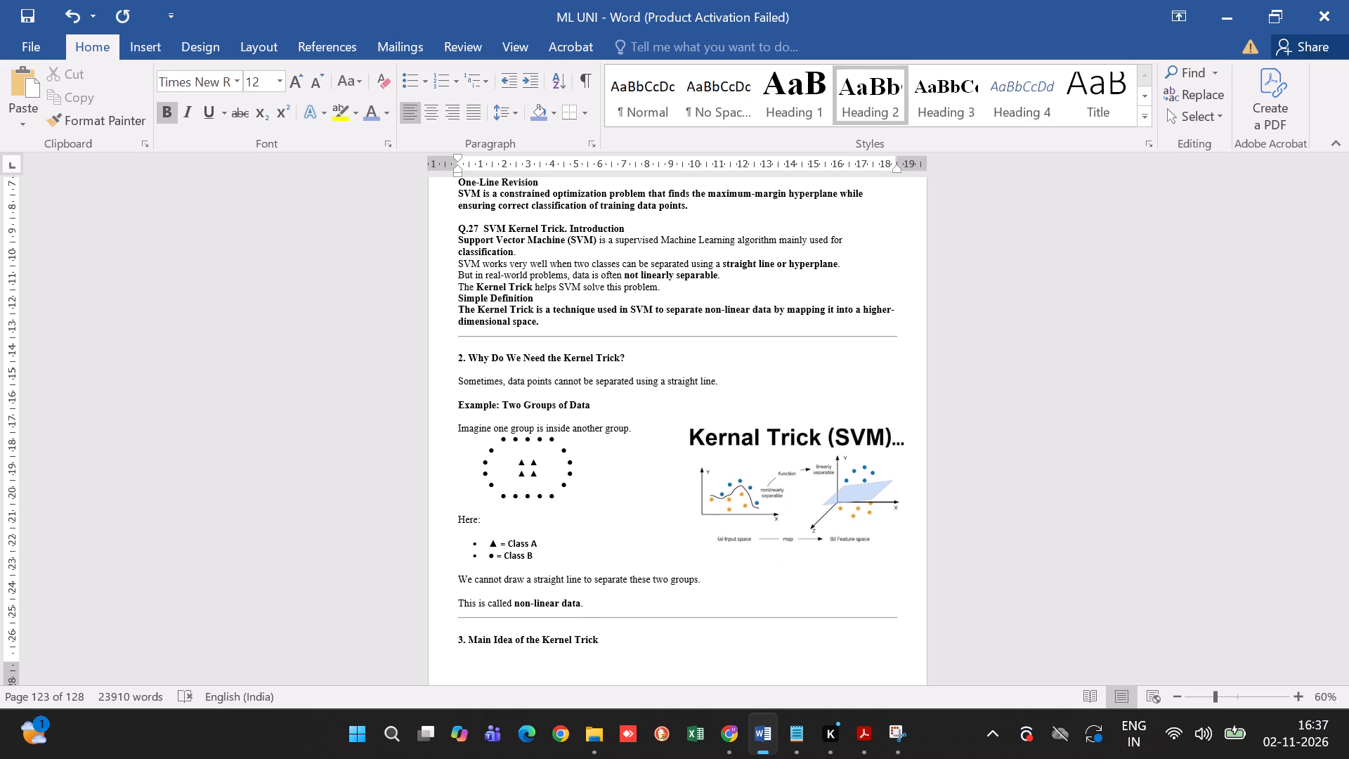
key("Return")
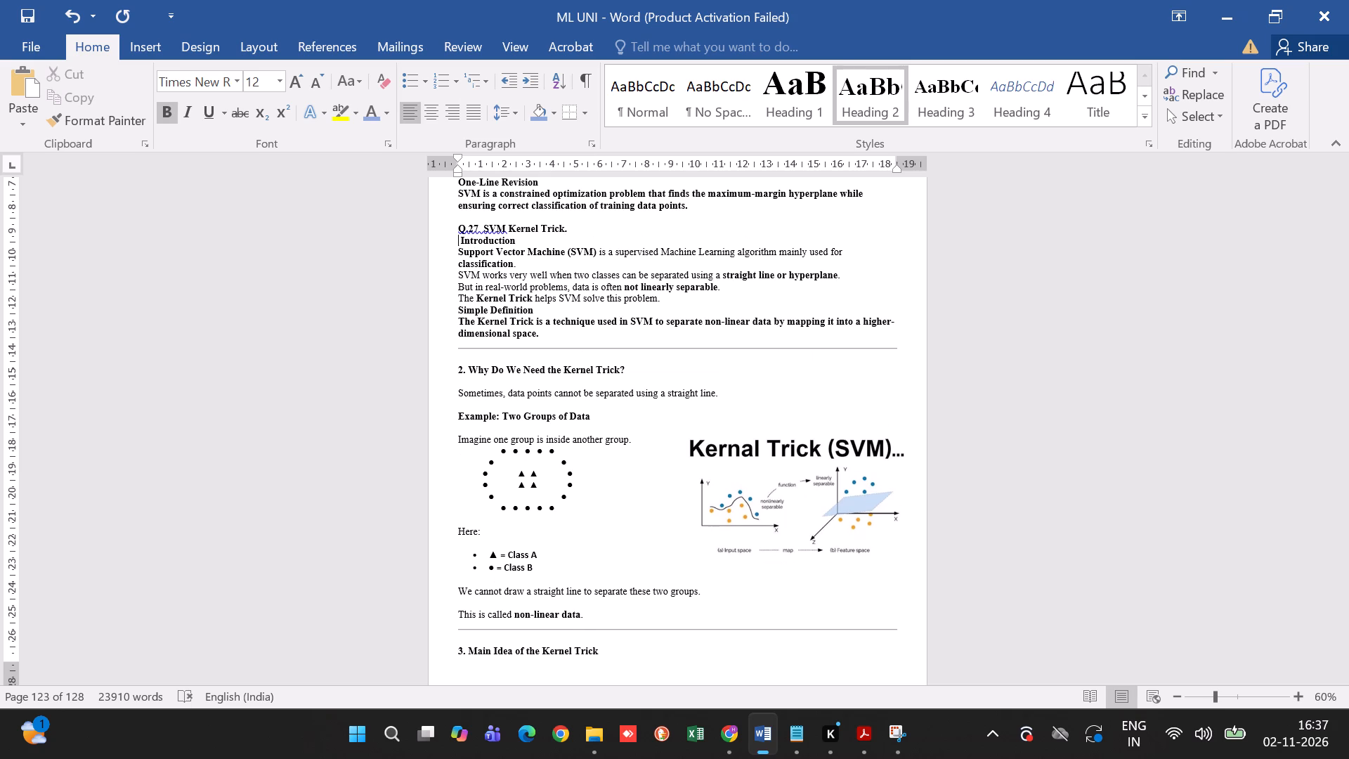
key("Right")
key("BackSpace")
key("Return")
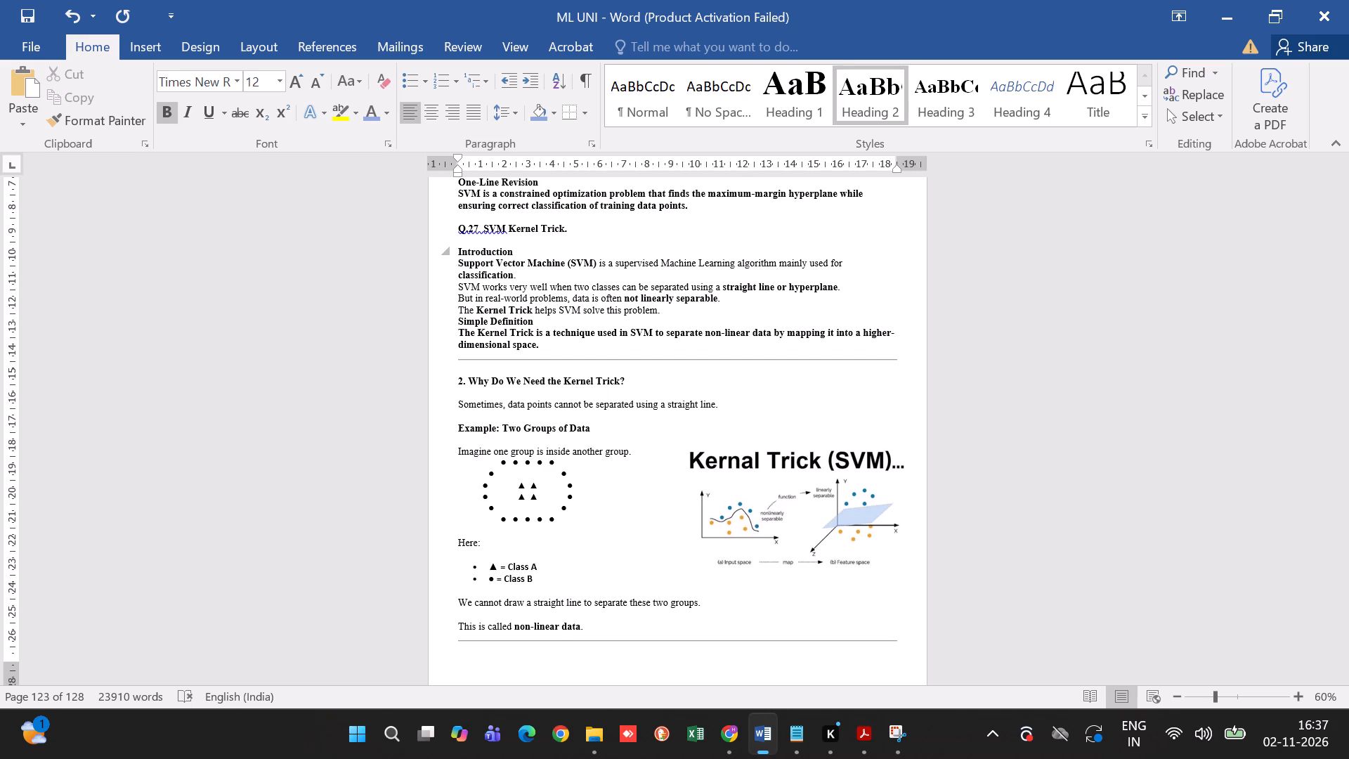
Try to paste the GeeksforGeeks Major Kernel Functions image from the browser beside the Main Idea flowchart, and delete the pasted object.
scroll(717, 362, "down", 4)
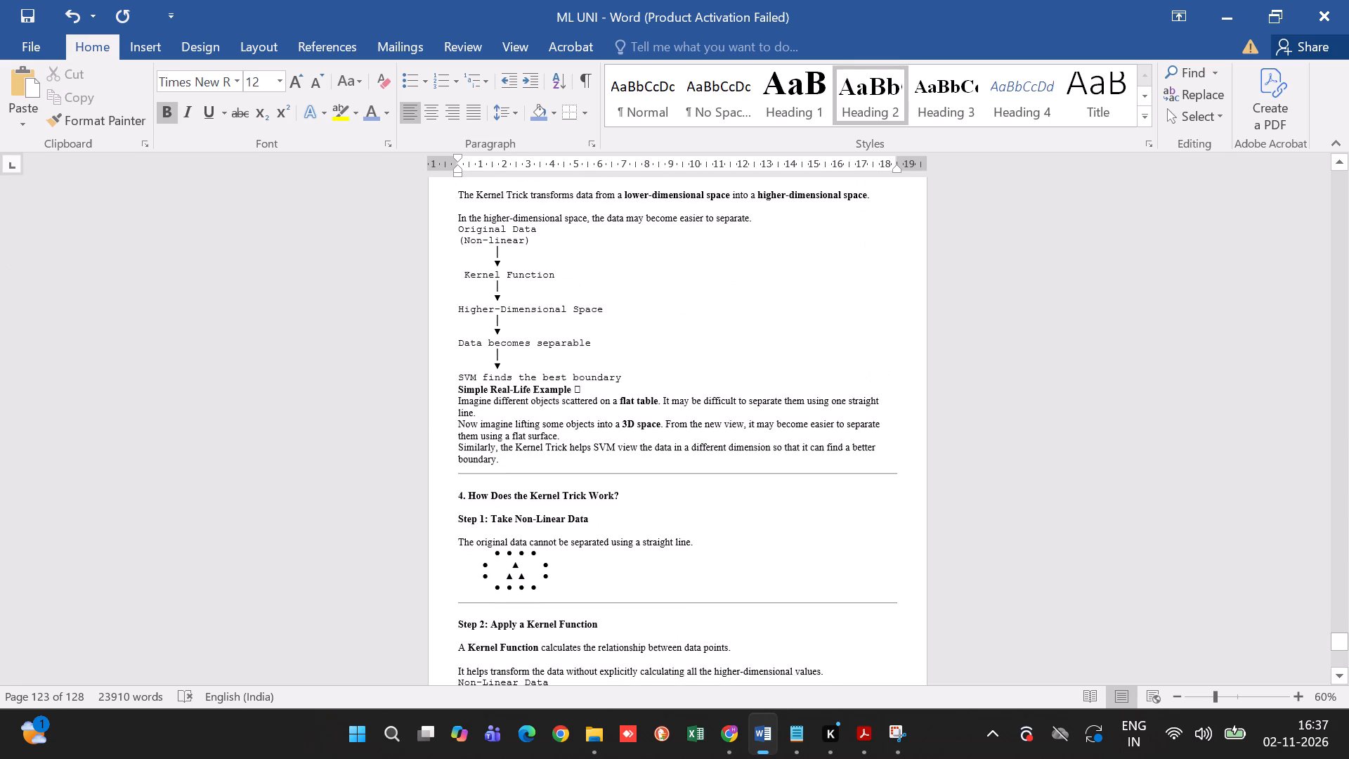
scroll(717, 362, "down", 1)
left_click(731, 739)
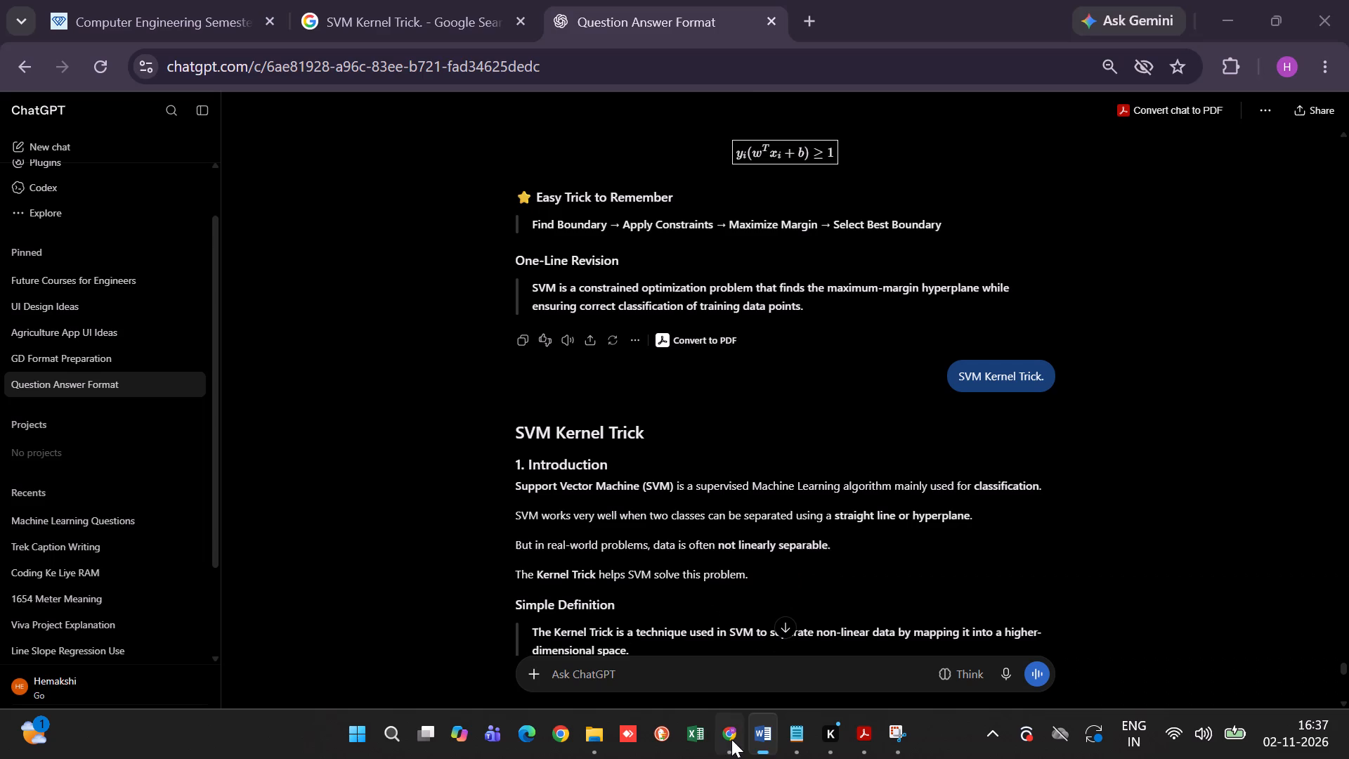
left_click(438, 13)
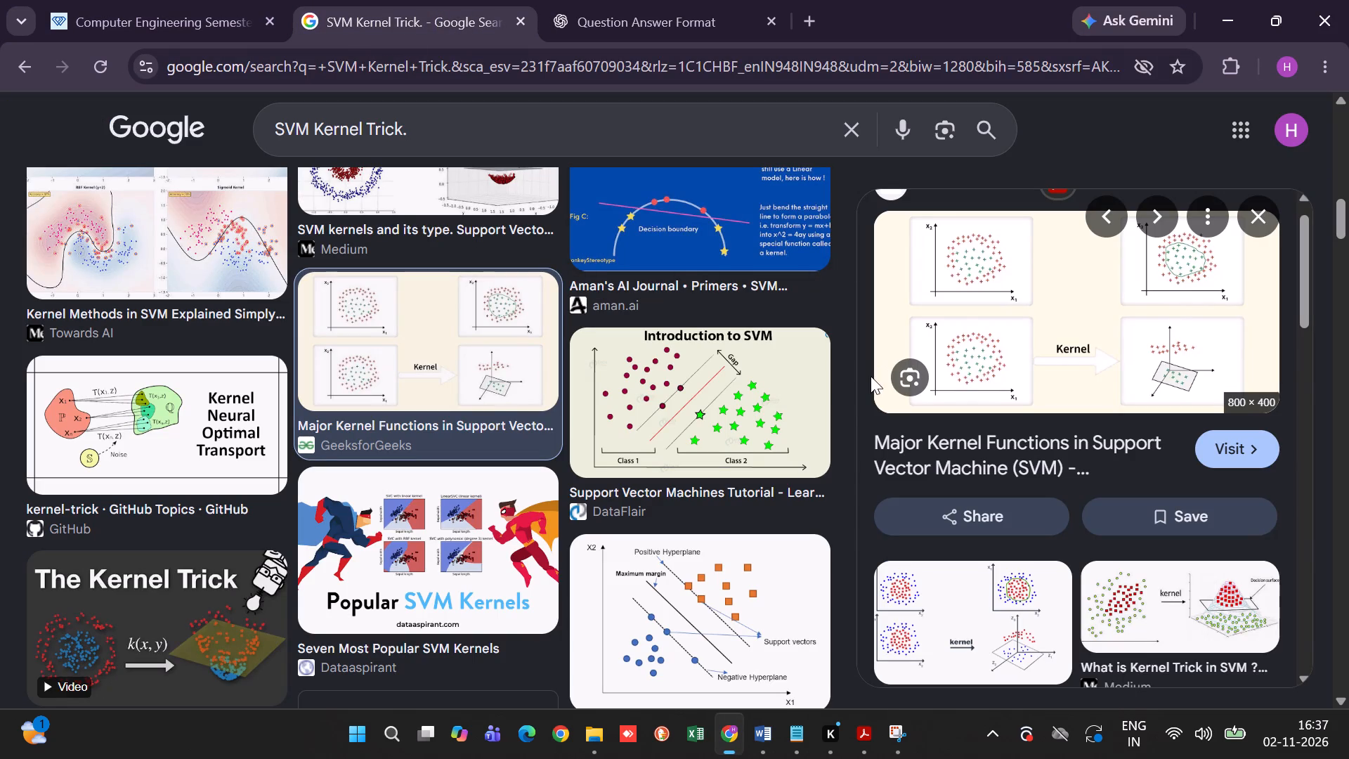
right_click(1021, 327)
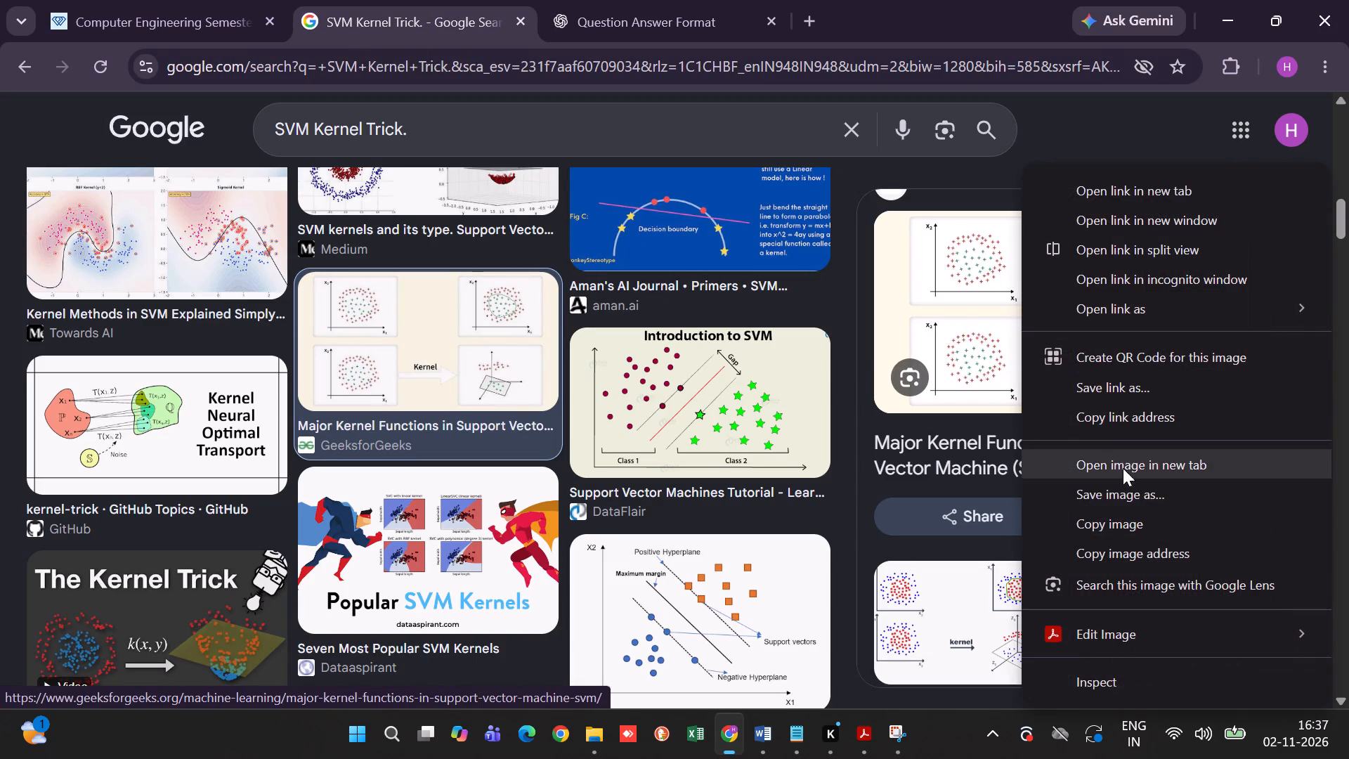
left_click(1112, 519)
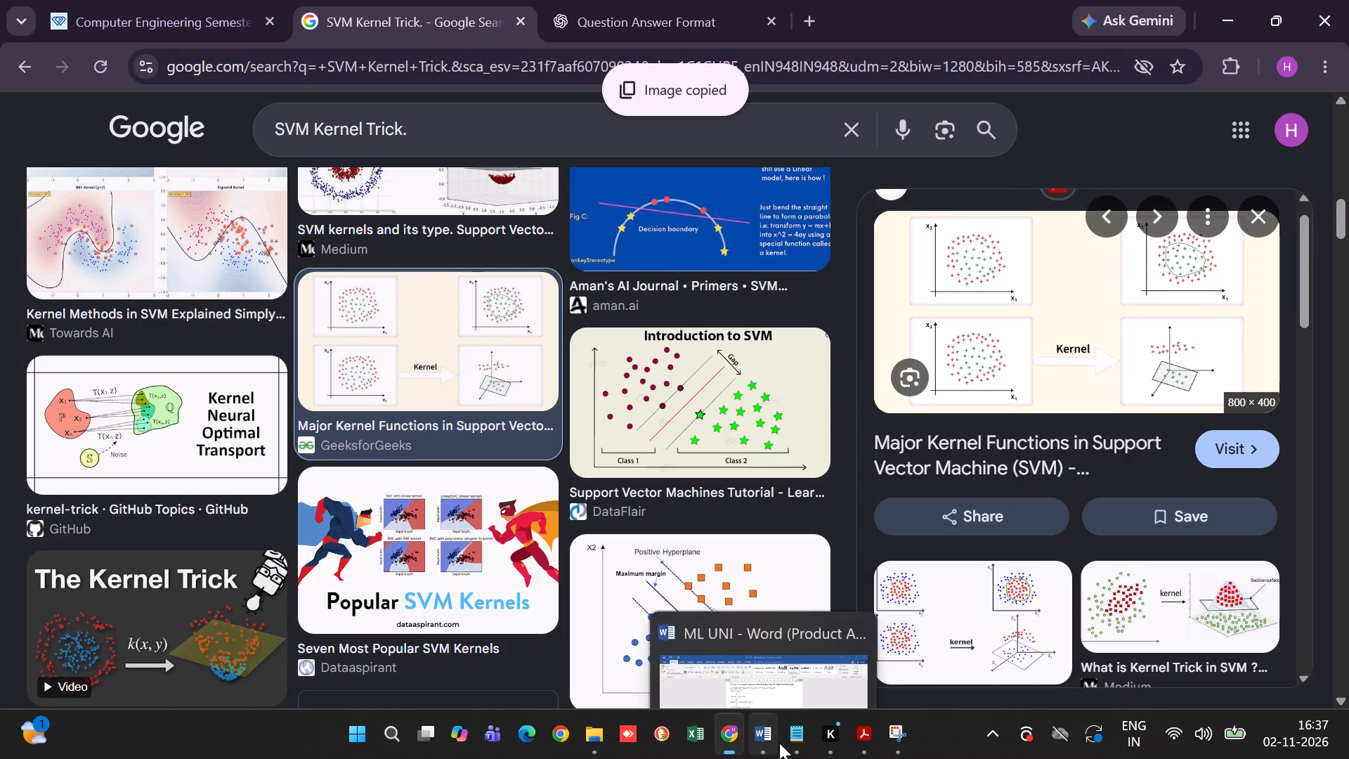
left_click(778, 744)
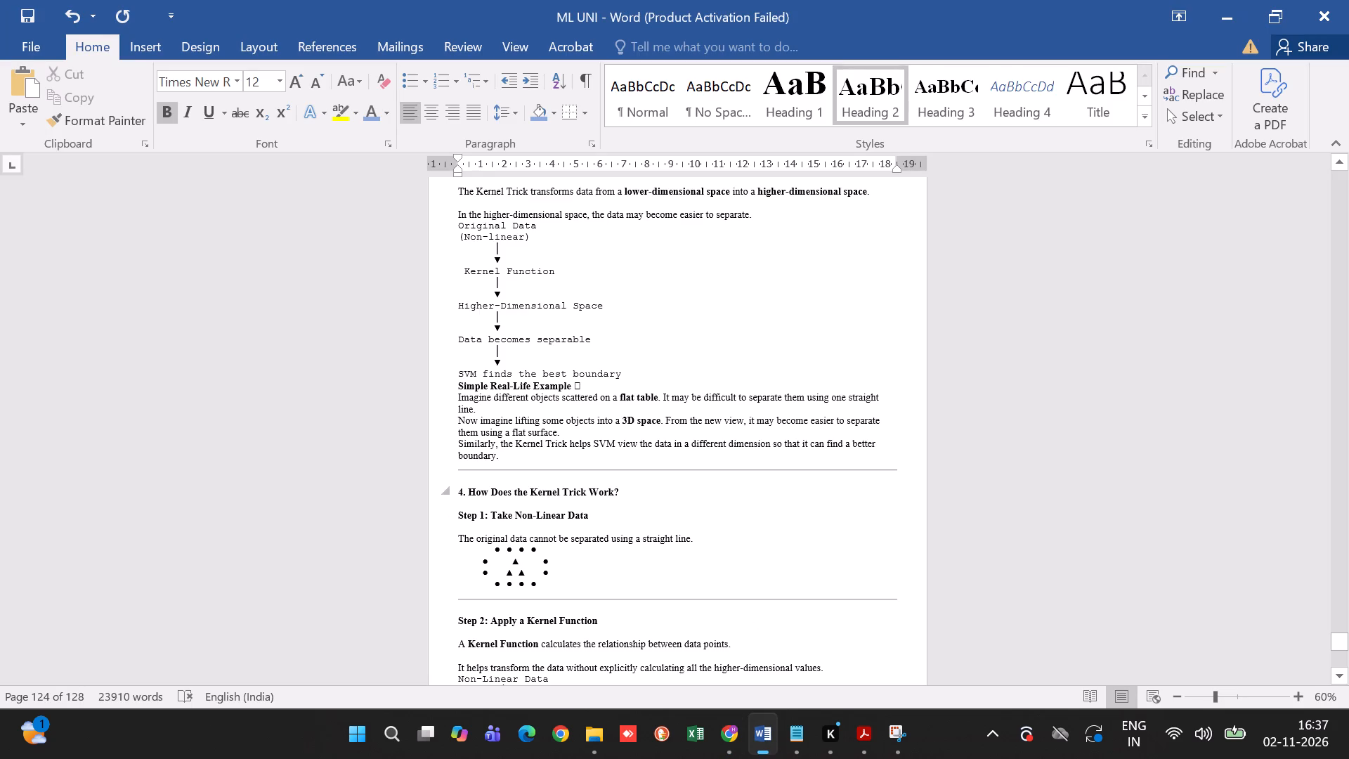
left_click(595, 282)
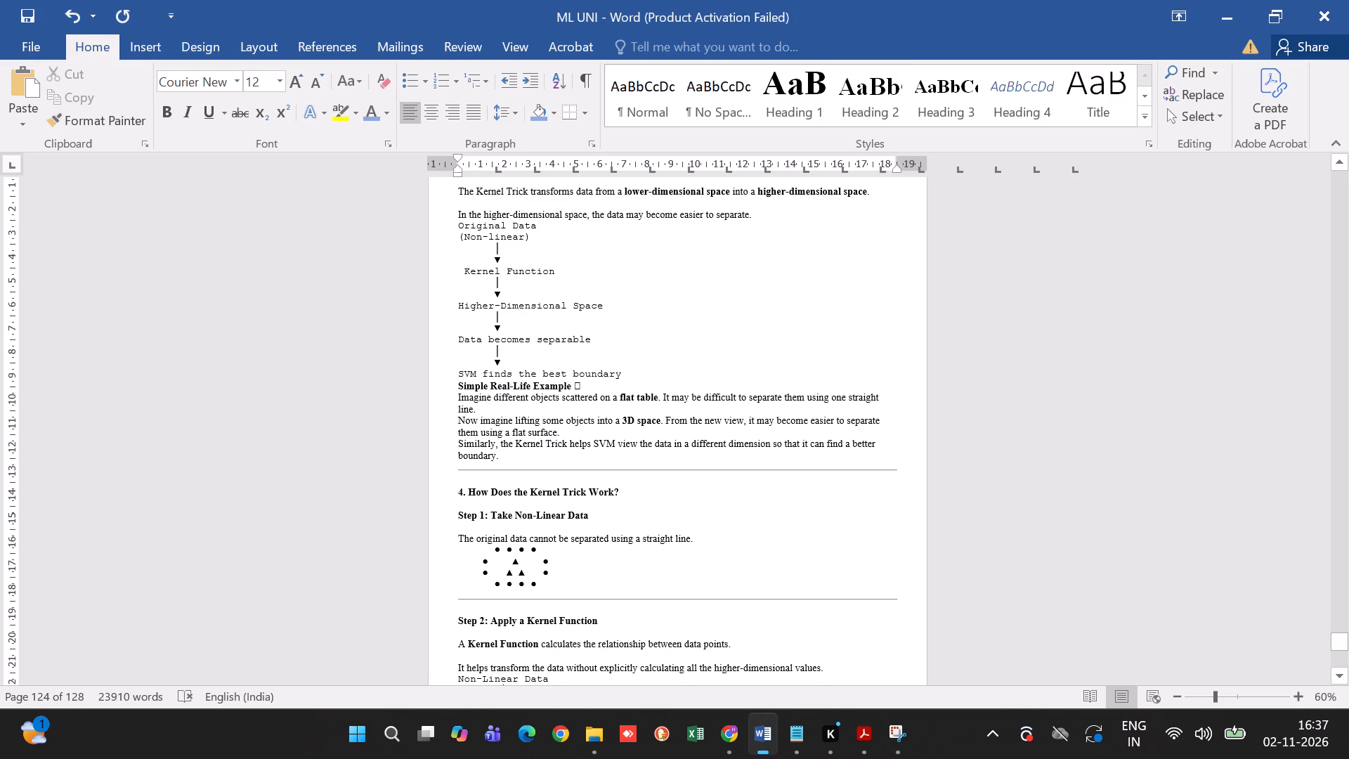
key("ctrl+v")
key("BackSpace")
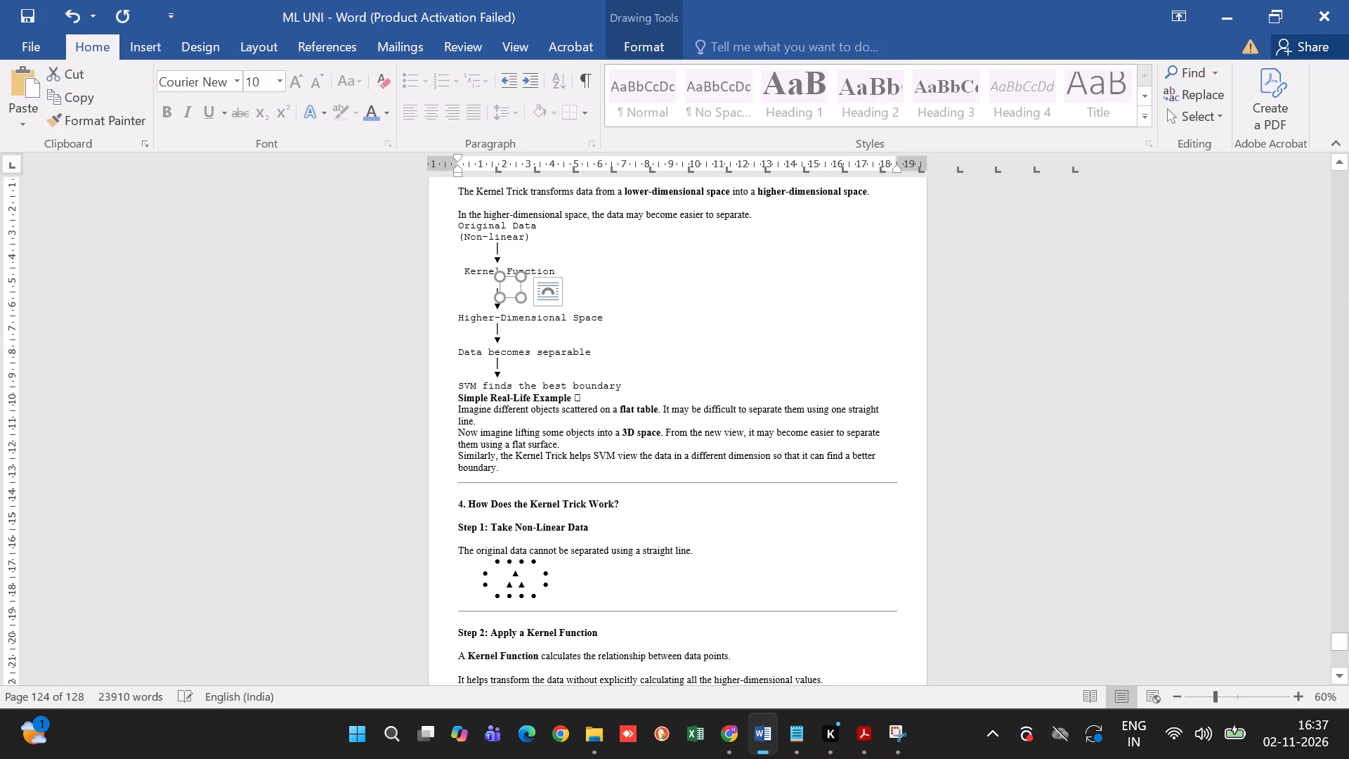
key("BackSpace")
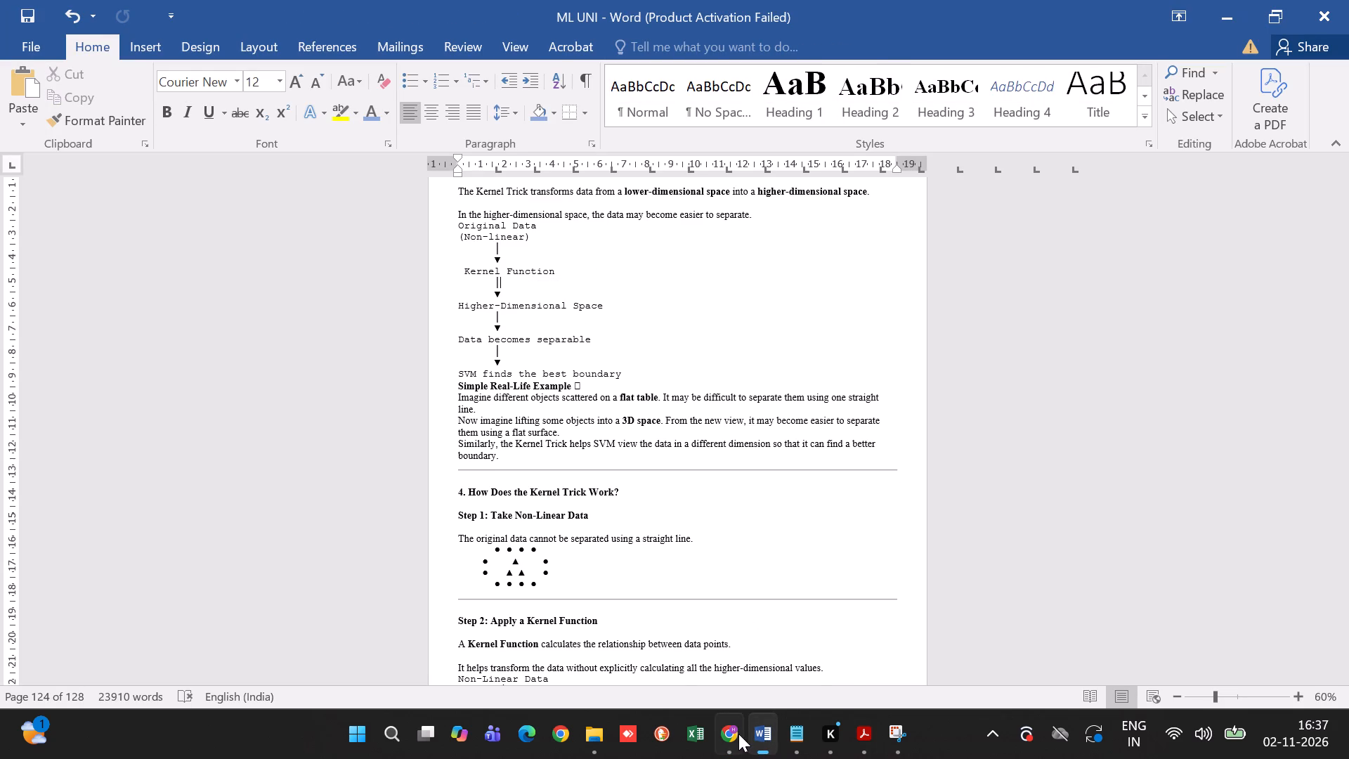
In the browser's SVM Kernel Trick image results, open the related Quantra "kernel" diagram and enlarge its preview.
left_click(736, 734)
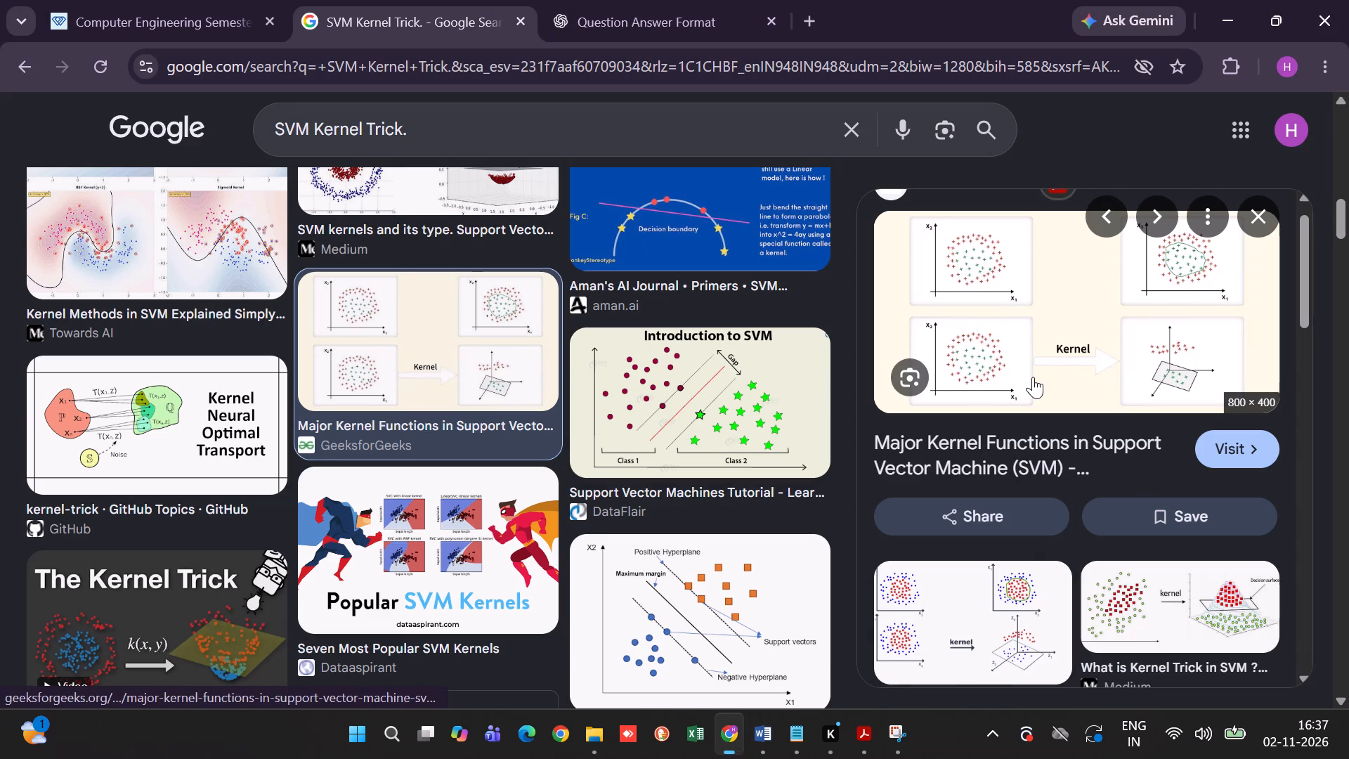
scroll(1033, 377, "left", 2)
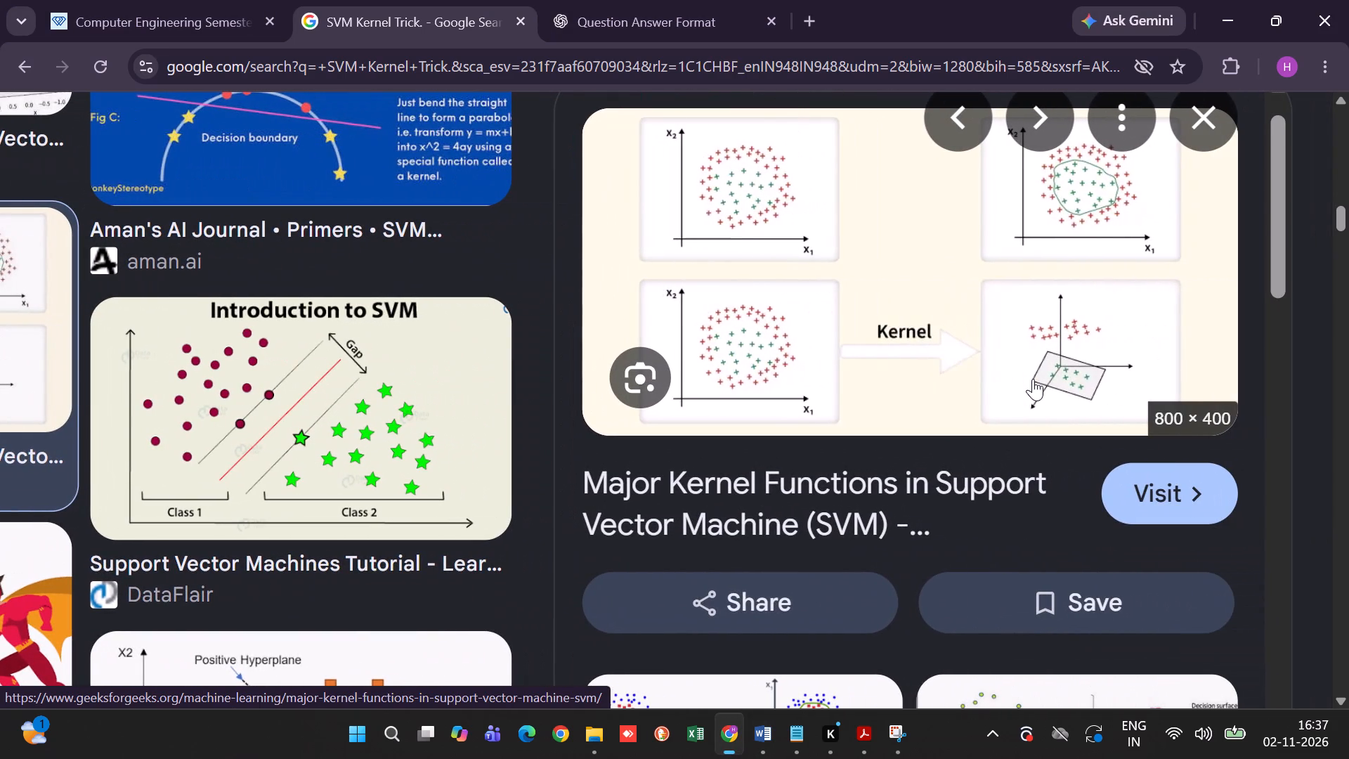
scroll(1033, 386, "right", 1)
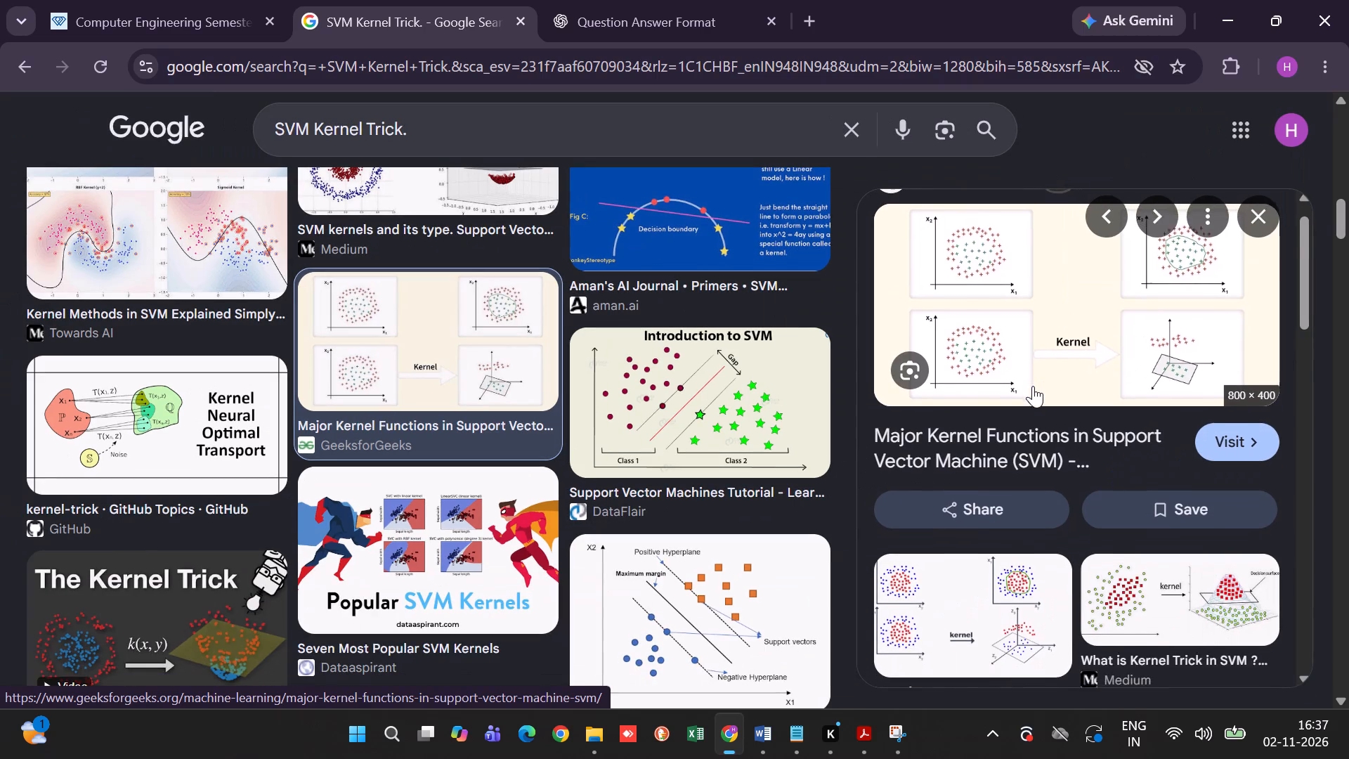
scroll(1033, 386, "right", 1)
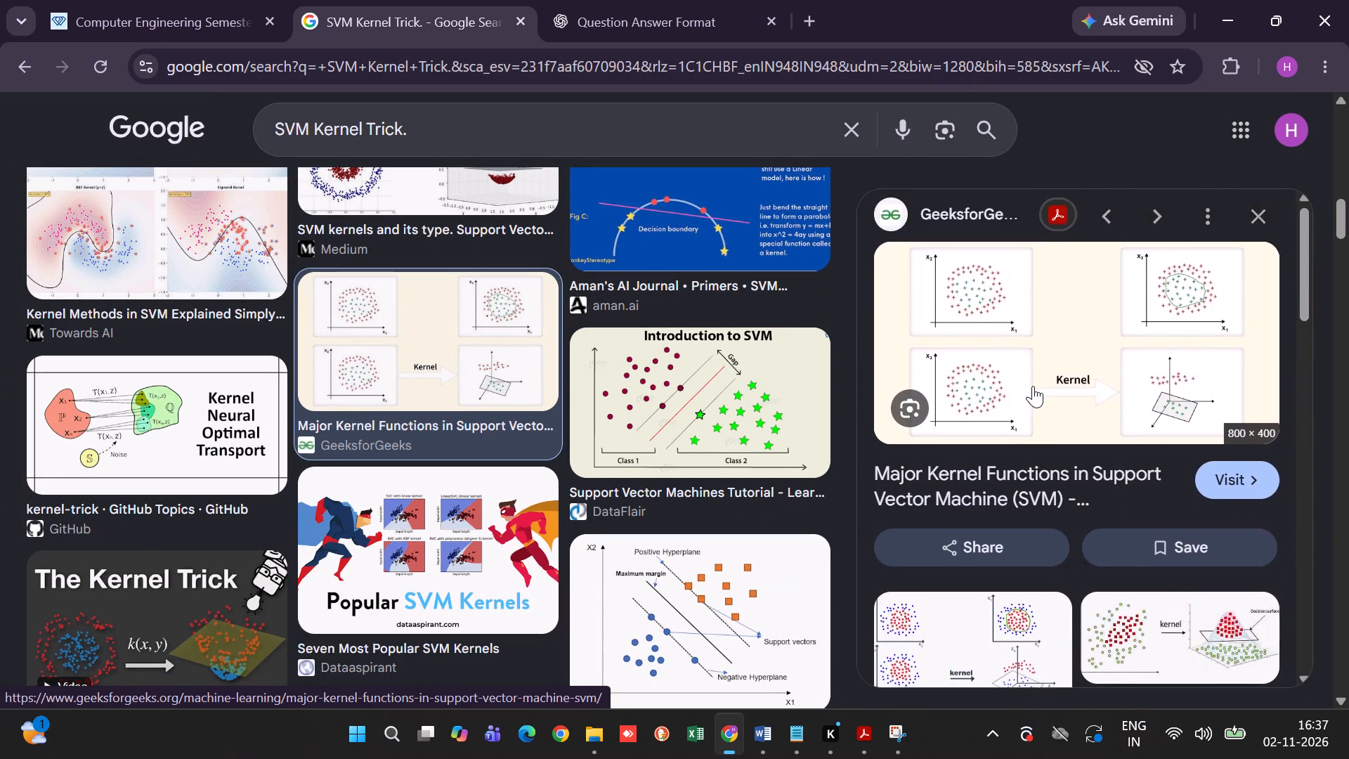
scroll(1033, 386, "right", 1)
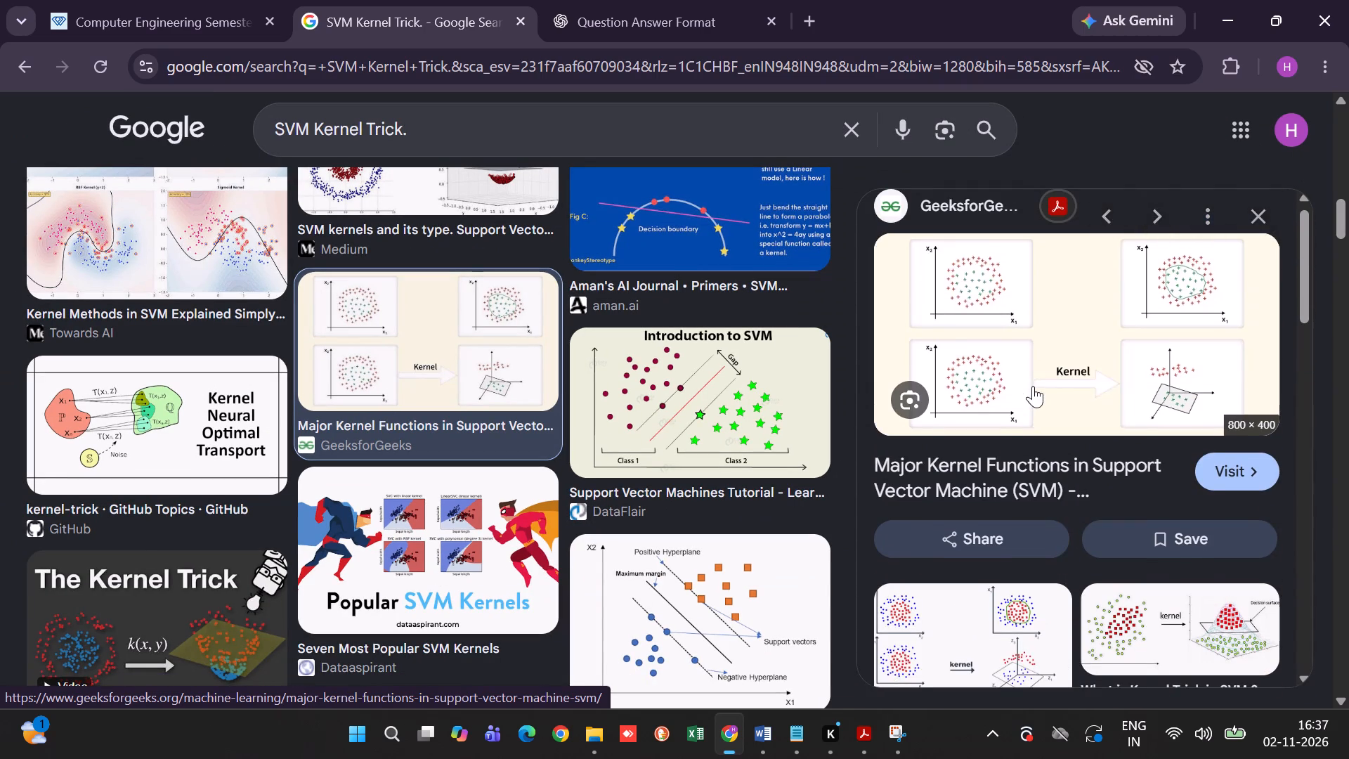
scroll(1033, 386, "right", 1)
left_click(996, 554)
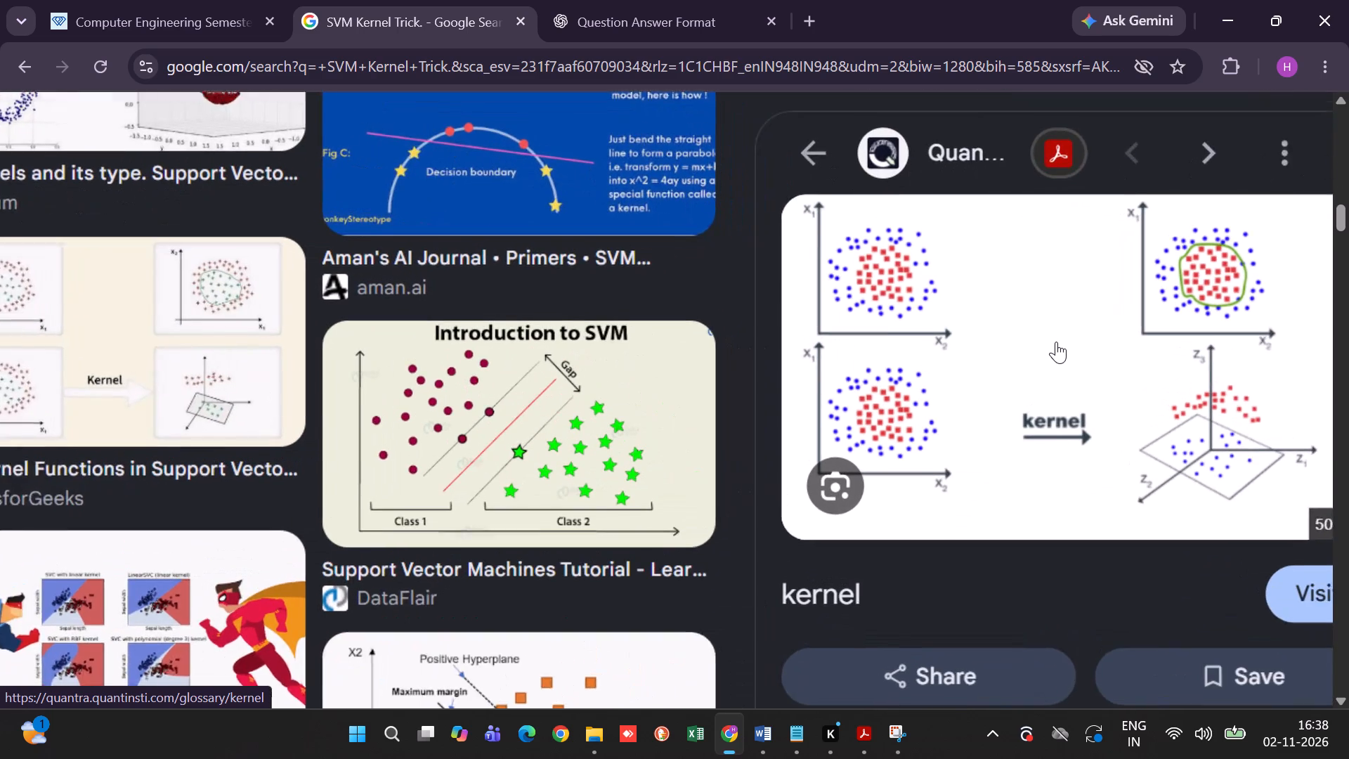
scroll(1056, 342, "left", 1)
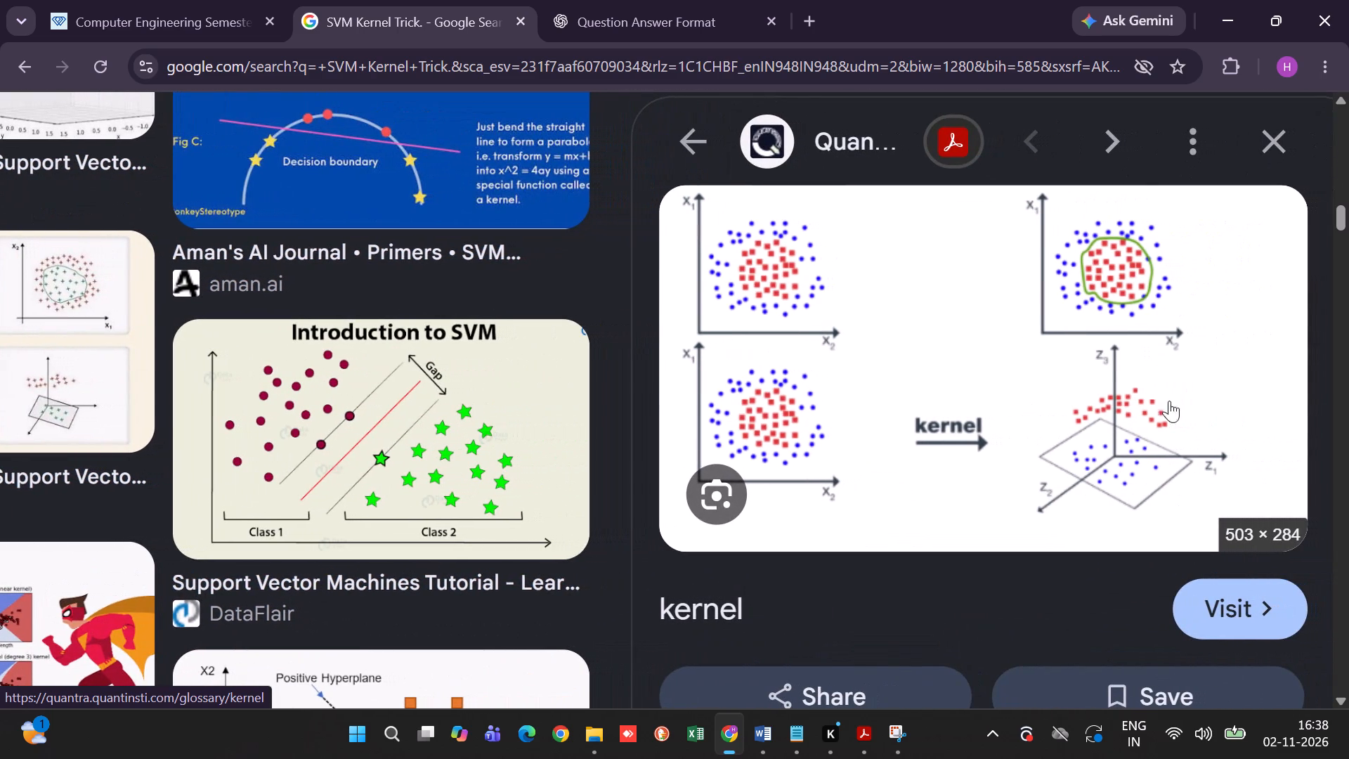
Capture the four-plot kernel diagram from the image preview with the Snipping Tool.
left_click(900, 746)
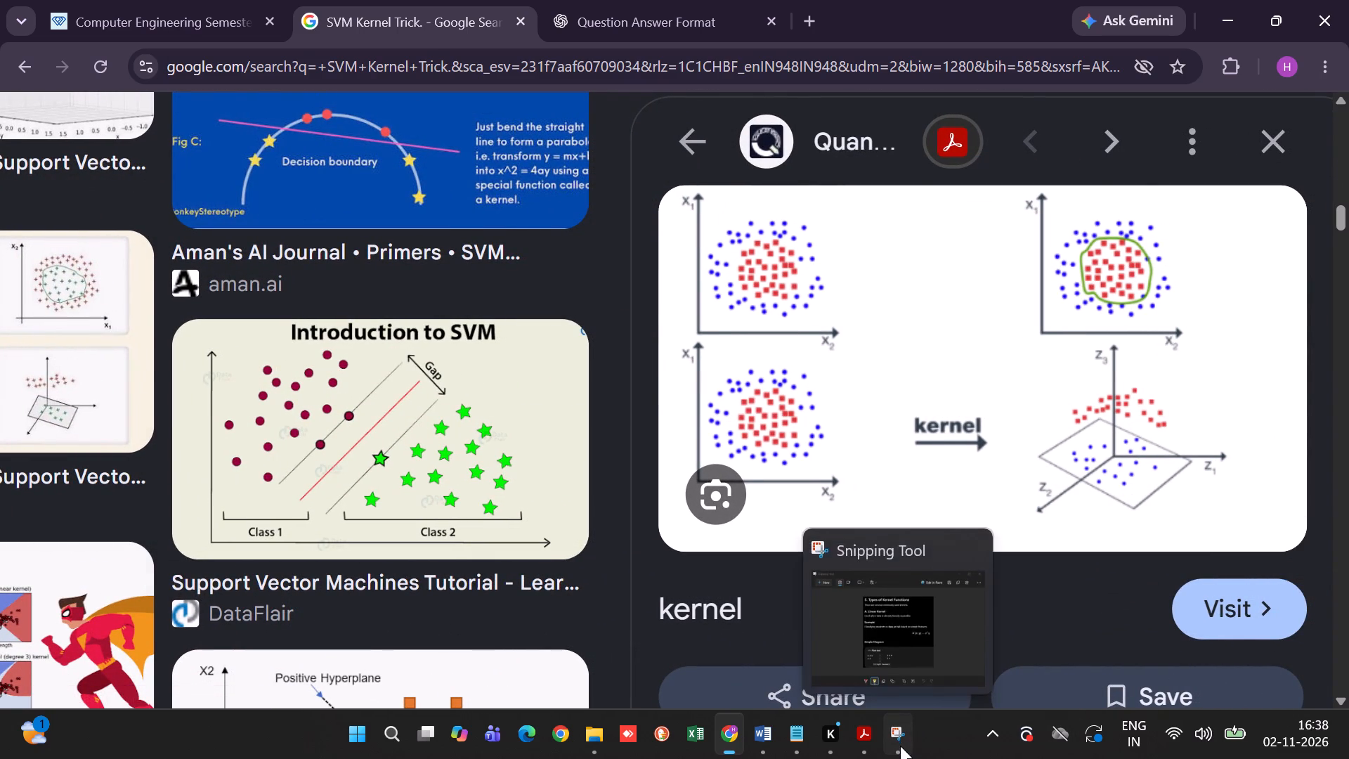
left_click(245, 62)
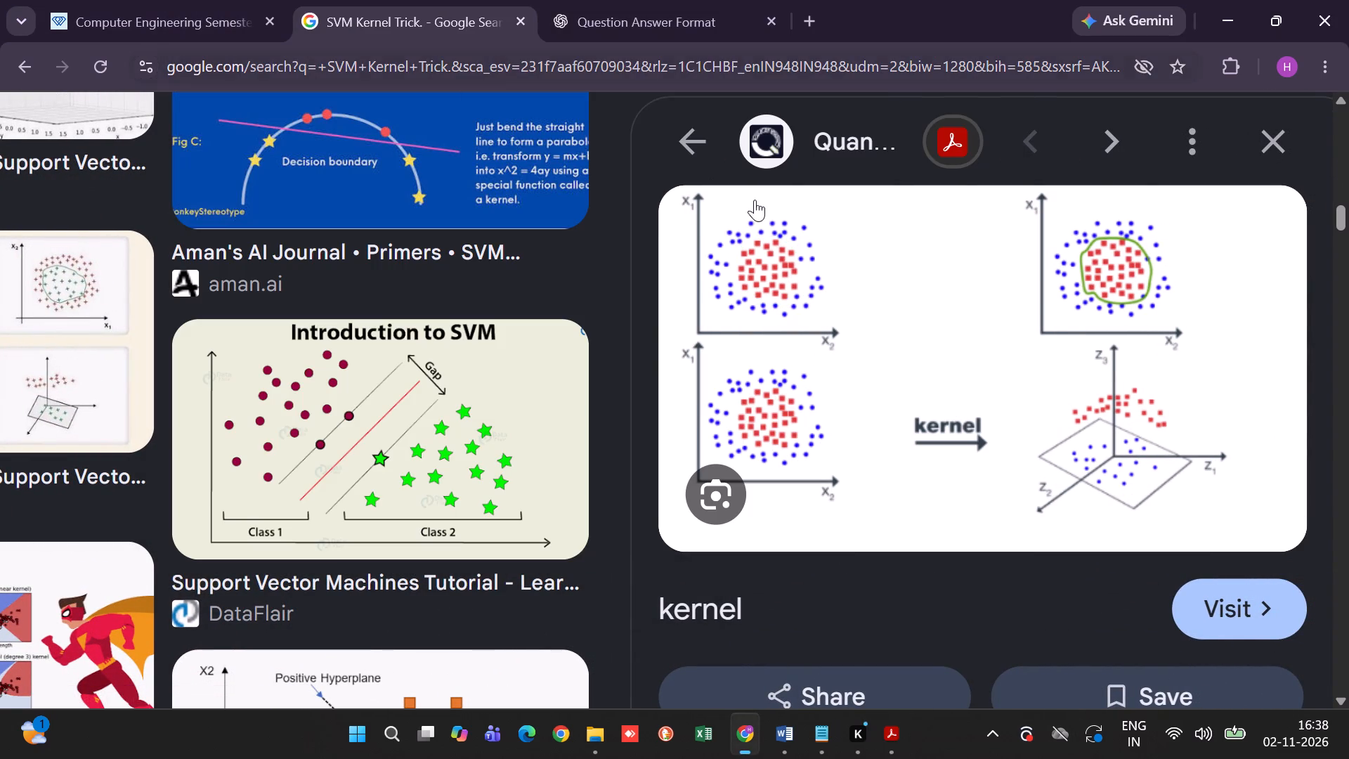
left_click_drag(665, 188, 1156, 325)
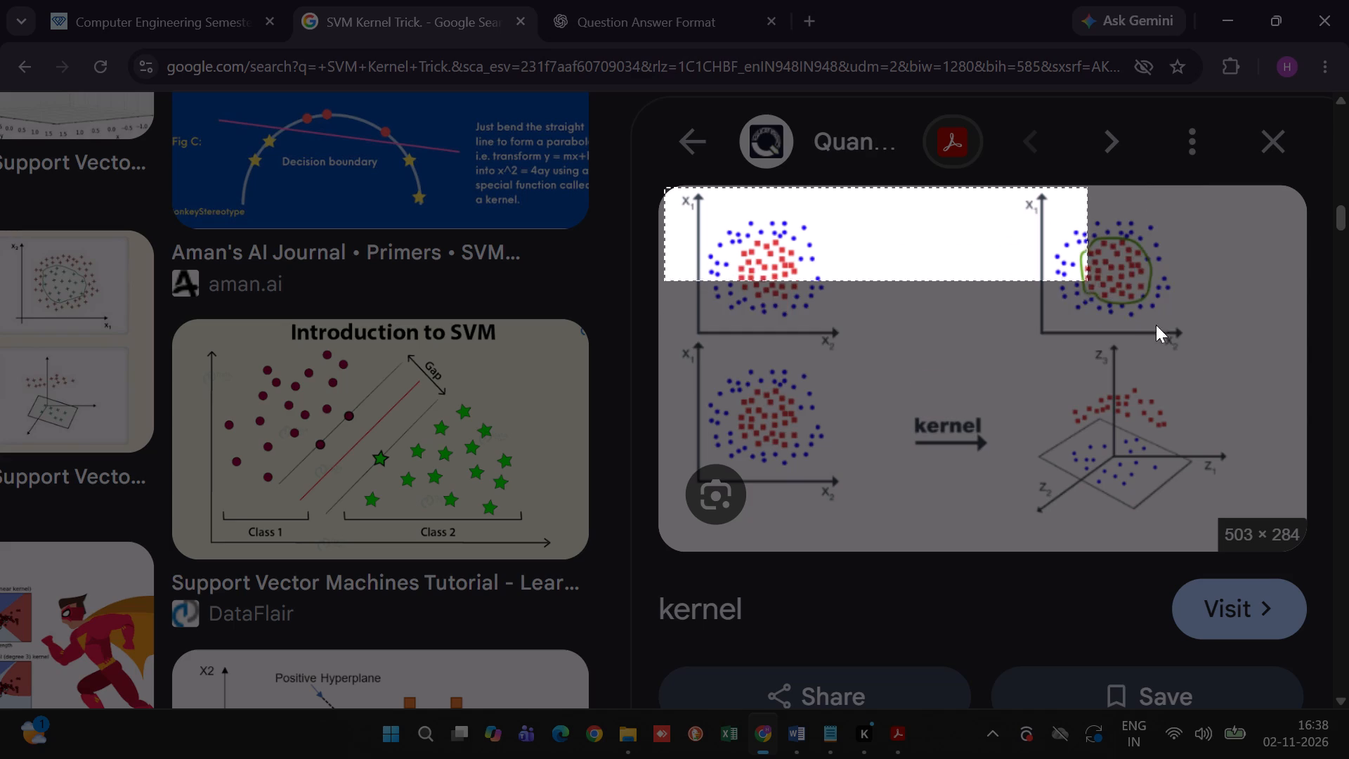
left_click_drag(1156, 325, 1259, 516)
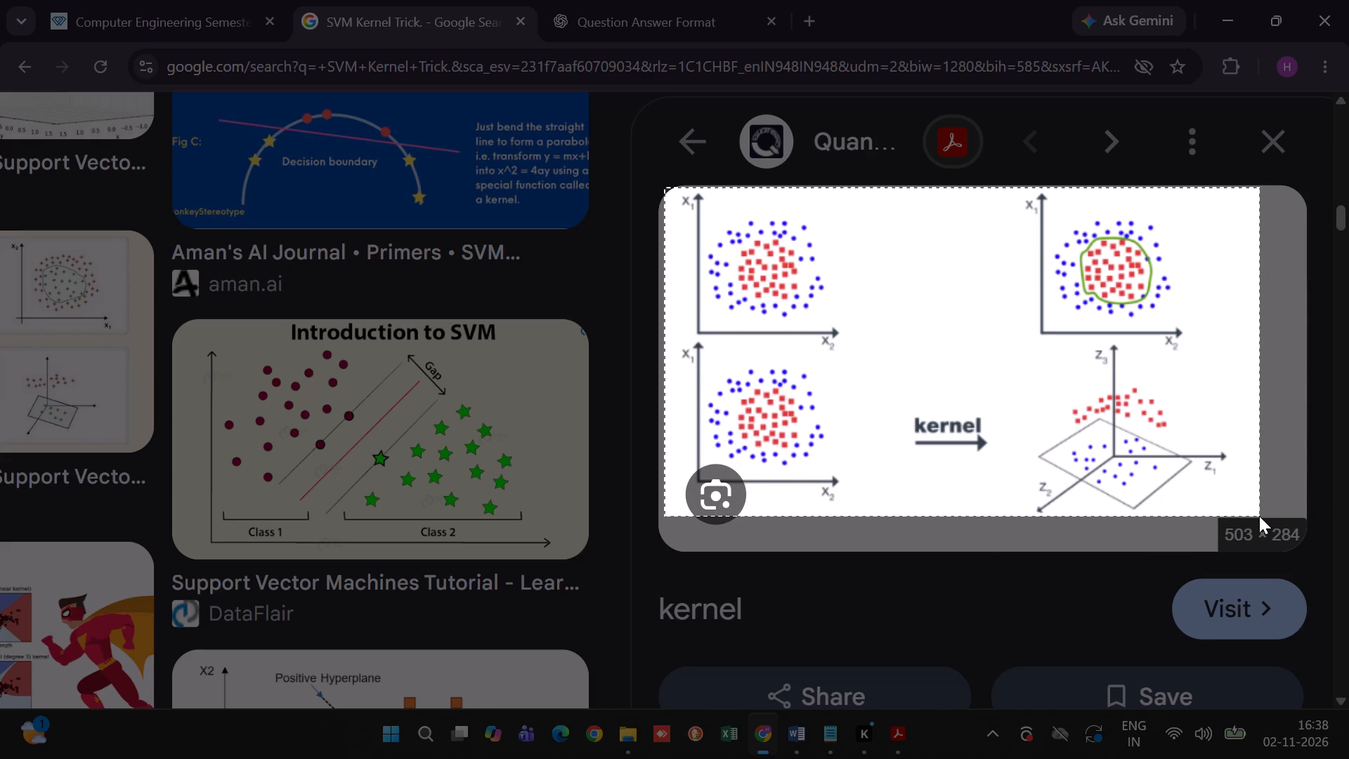
left_click_drag(1259, 516, 1259, 513)
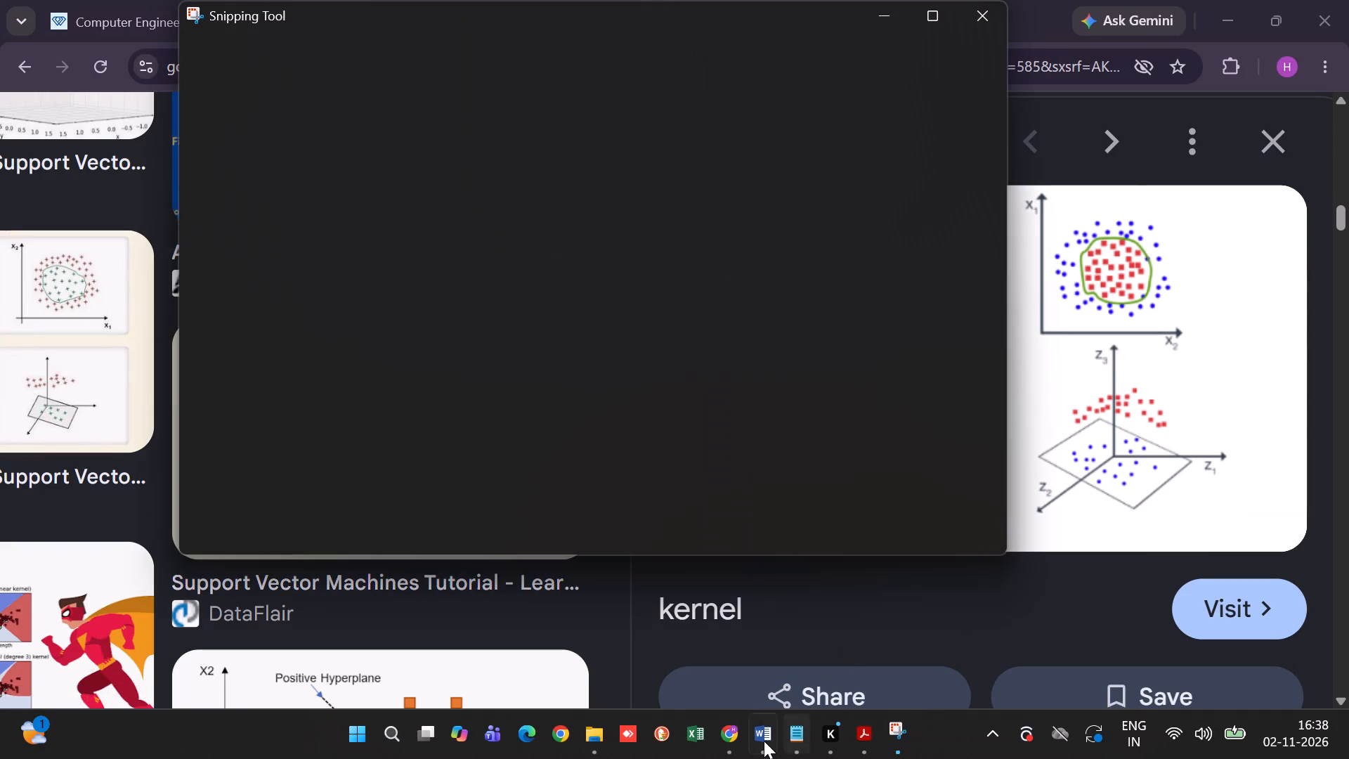
Paste the captured kernel diagram into the Word document's Main Idea flowchart, just above the Kernel Function line.
left_click(764, 740)
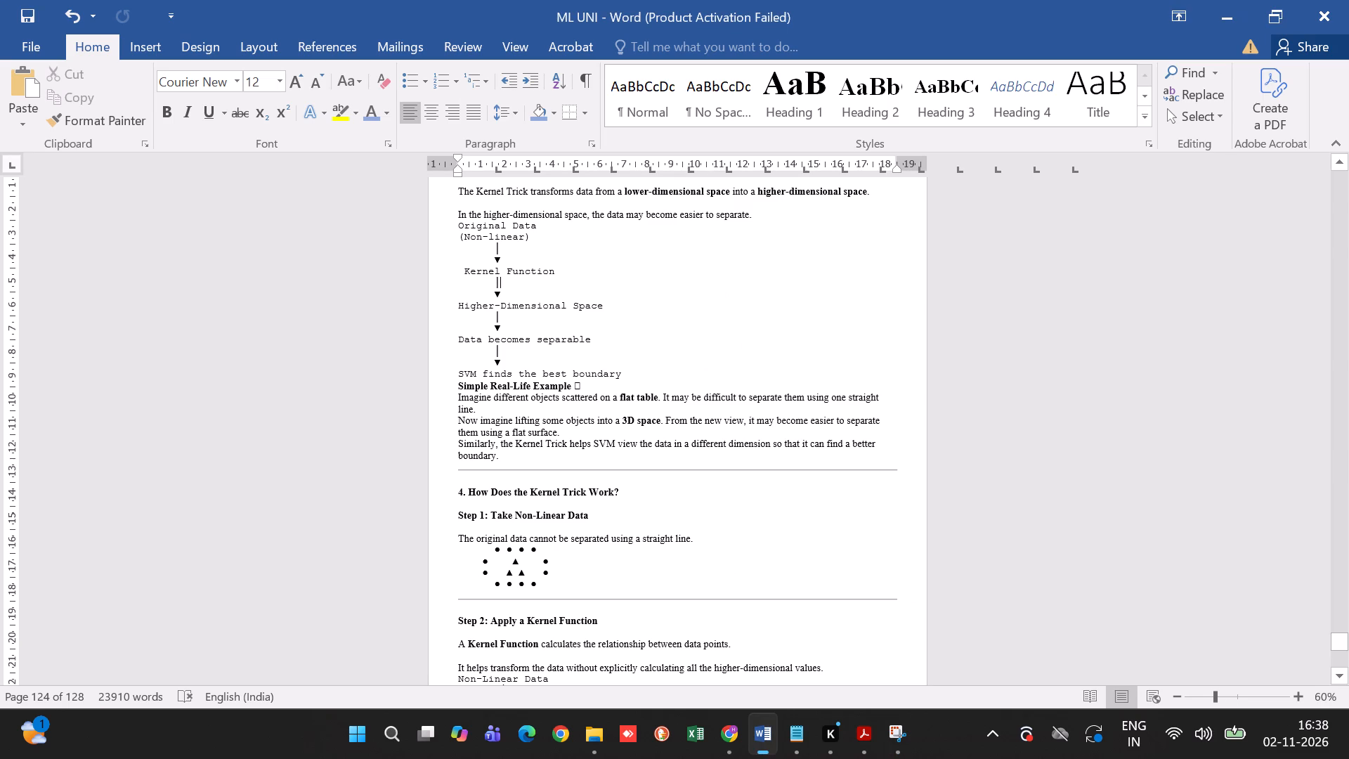
left_click(597, 265)
key("ctrl+v")
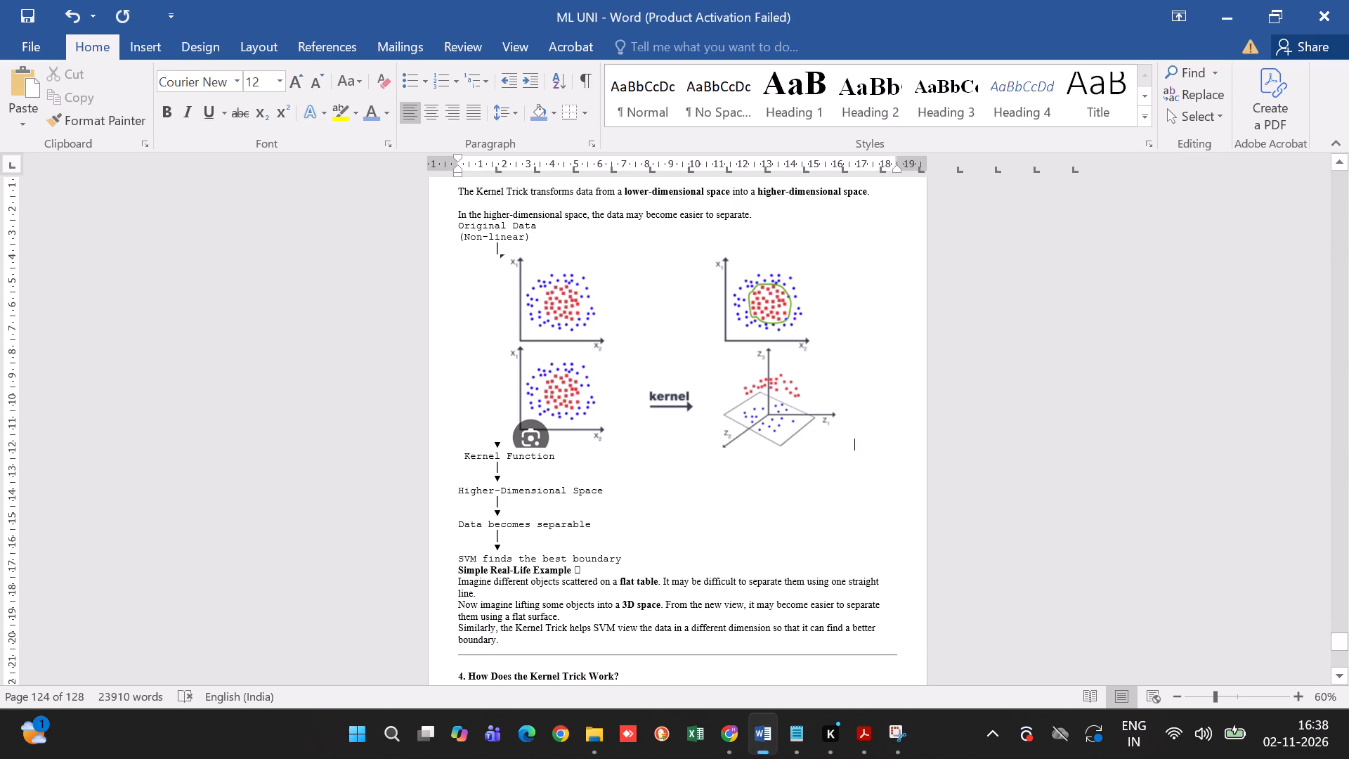
Shrink the pasted four-plot kernel diagram proportionally to about 10 cm wide.
left_click(715, 415)
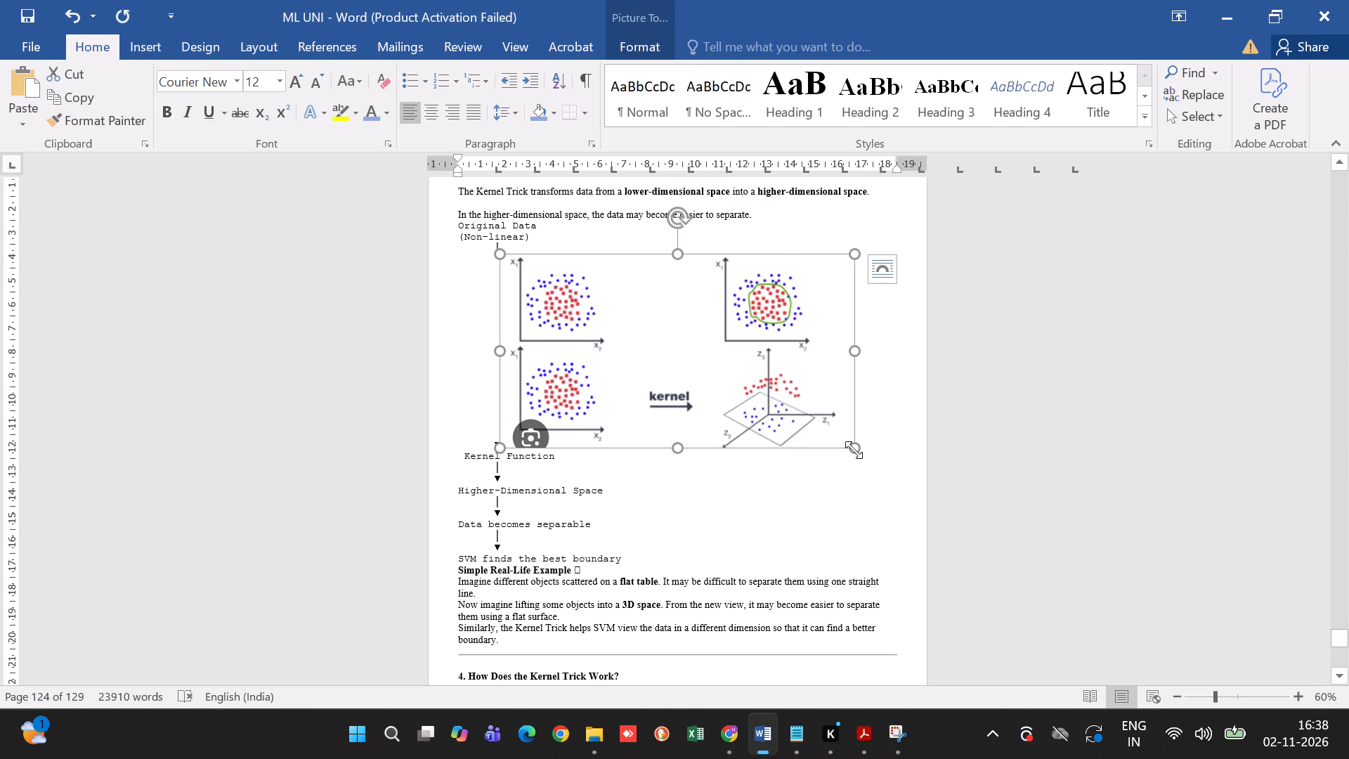
left_click_drag(854, 450, 748, 345)
Set the kernel diagram's text wrapping to Through and place it in the blank space to the right of the Main Idea flowchart.
left_click(780, 269)
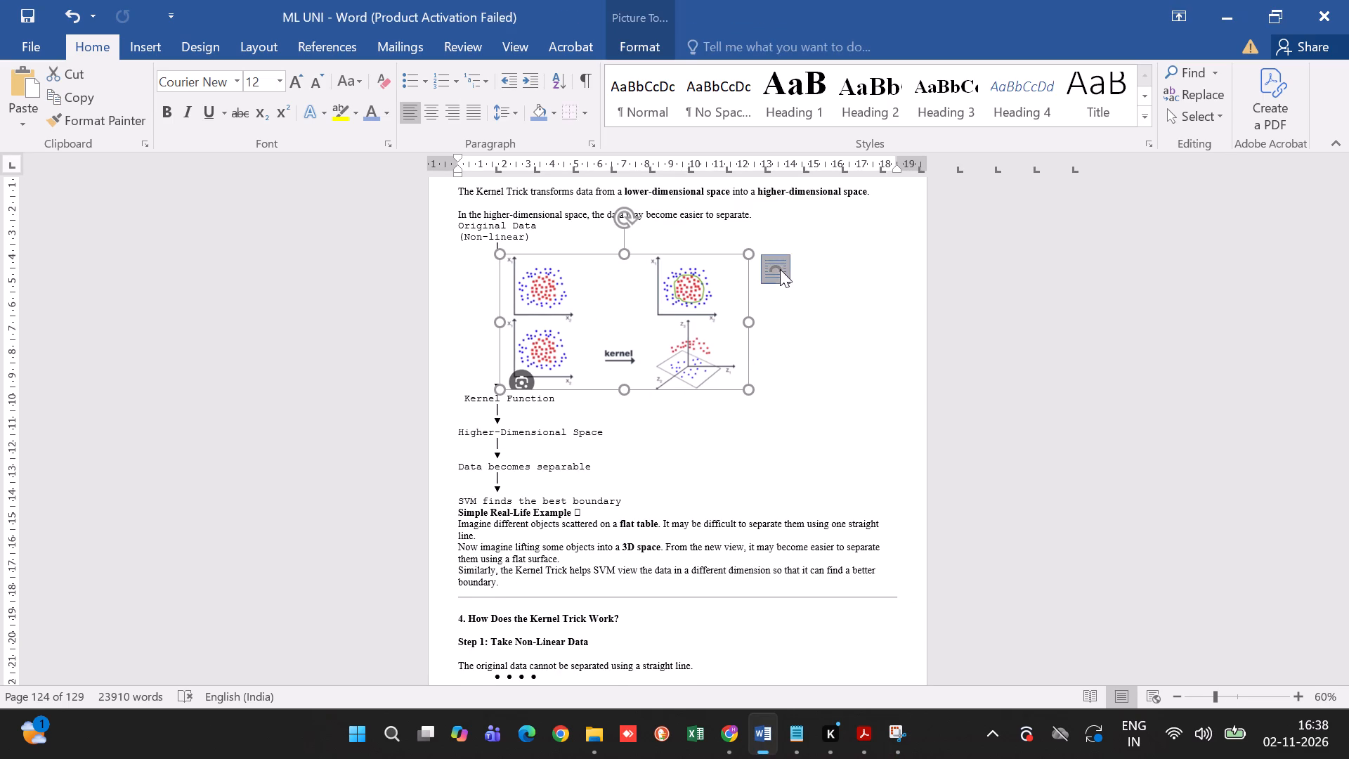
left_click(779, 268)
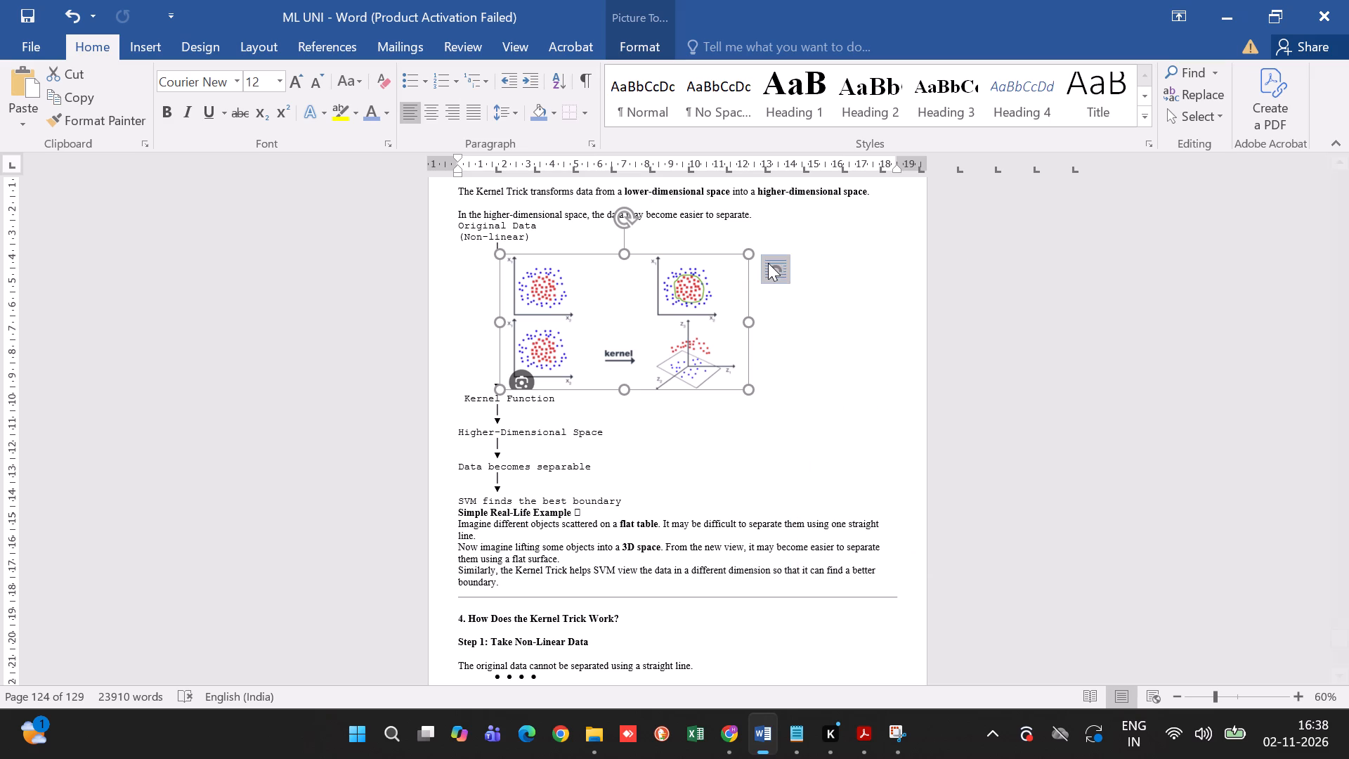
left_click(768, 263)
left_click(910, 396)
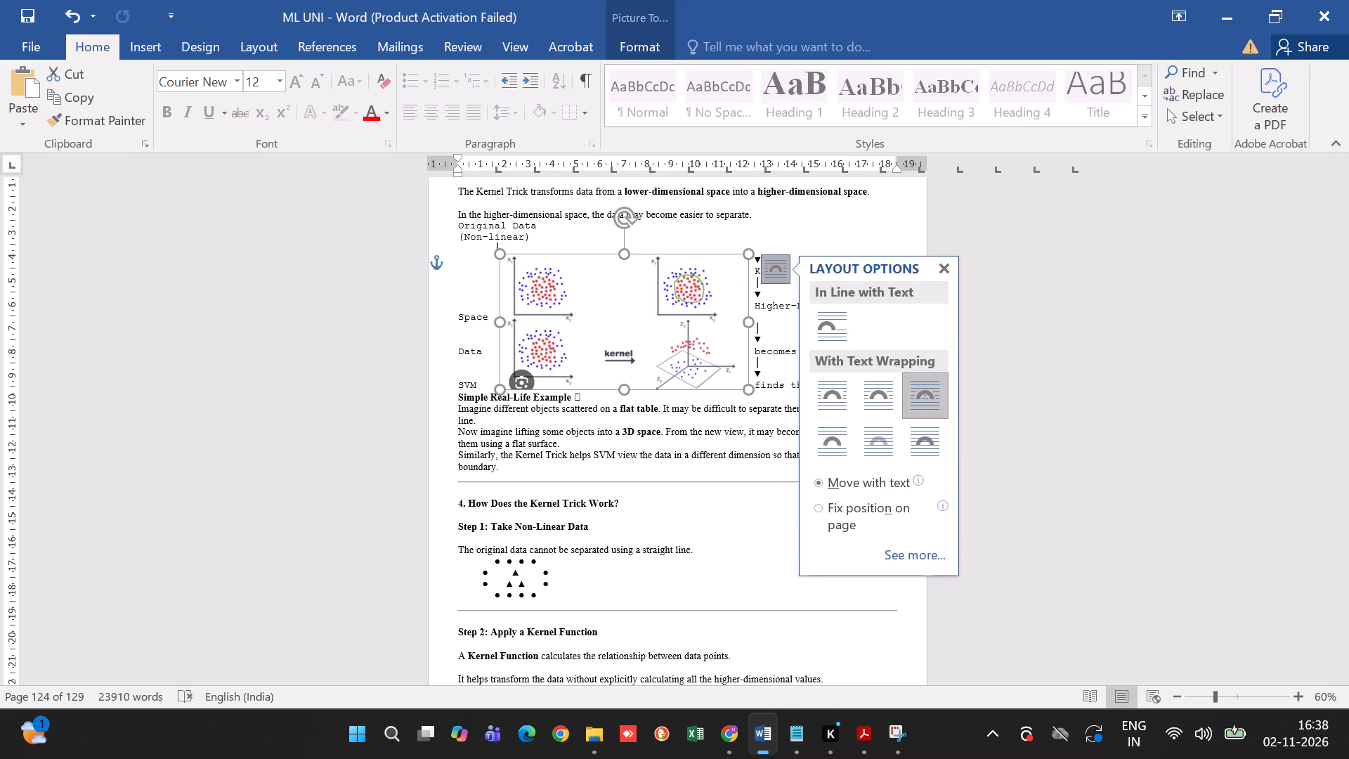
left_click_drag(683, 289, 852, 272)
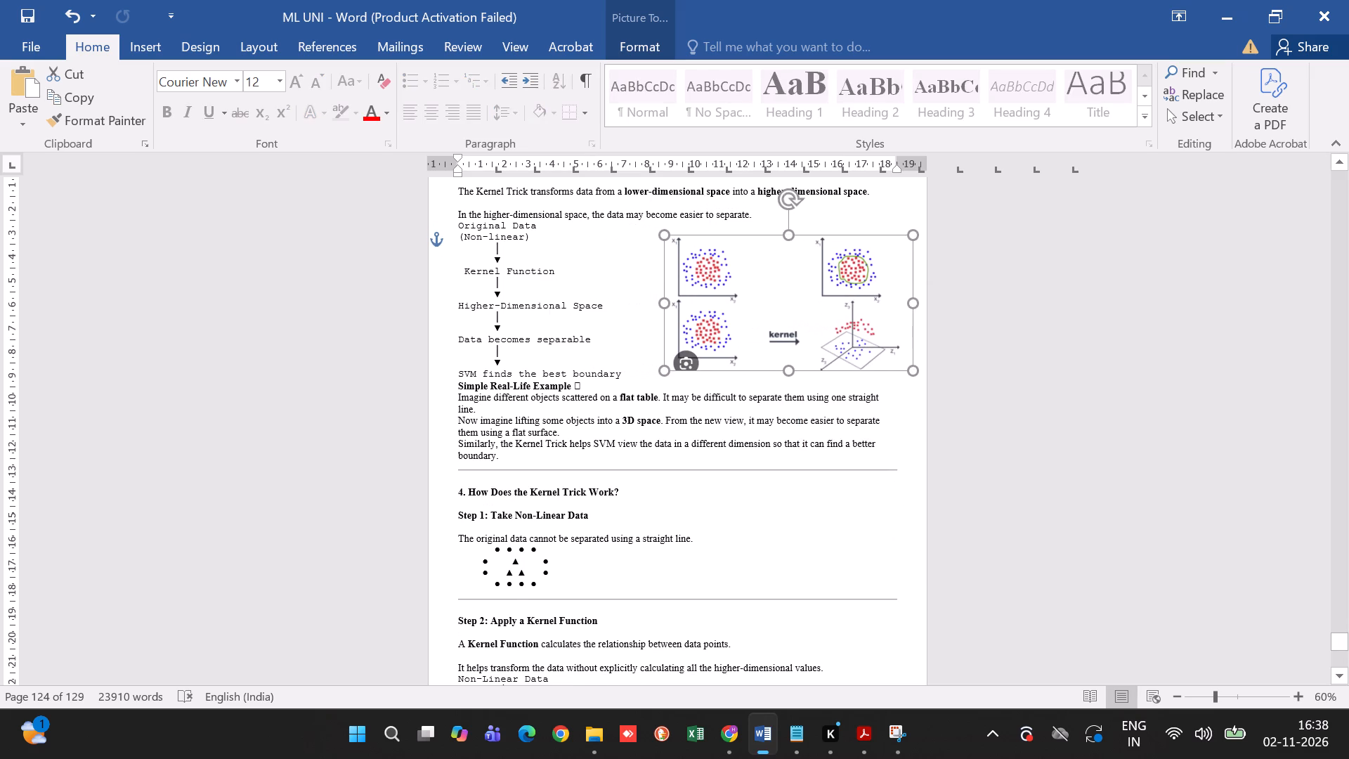
left_click_drag(852, 272, 846, 269)
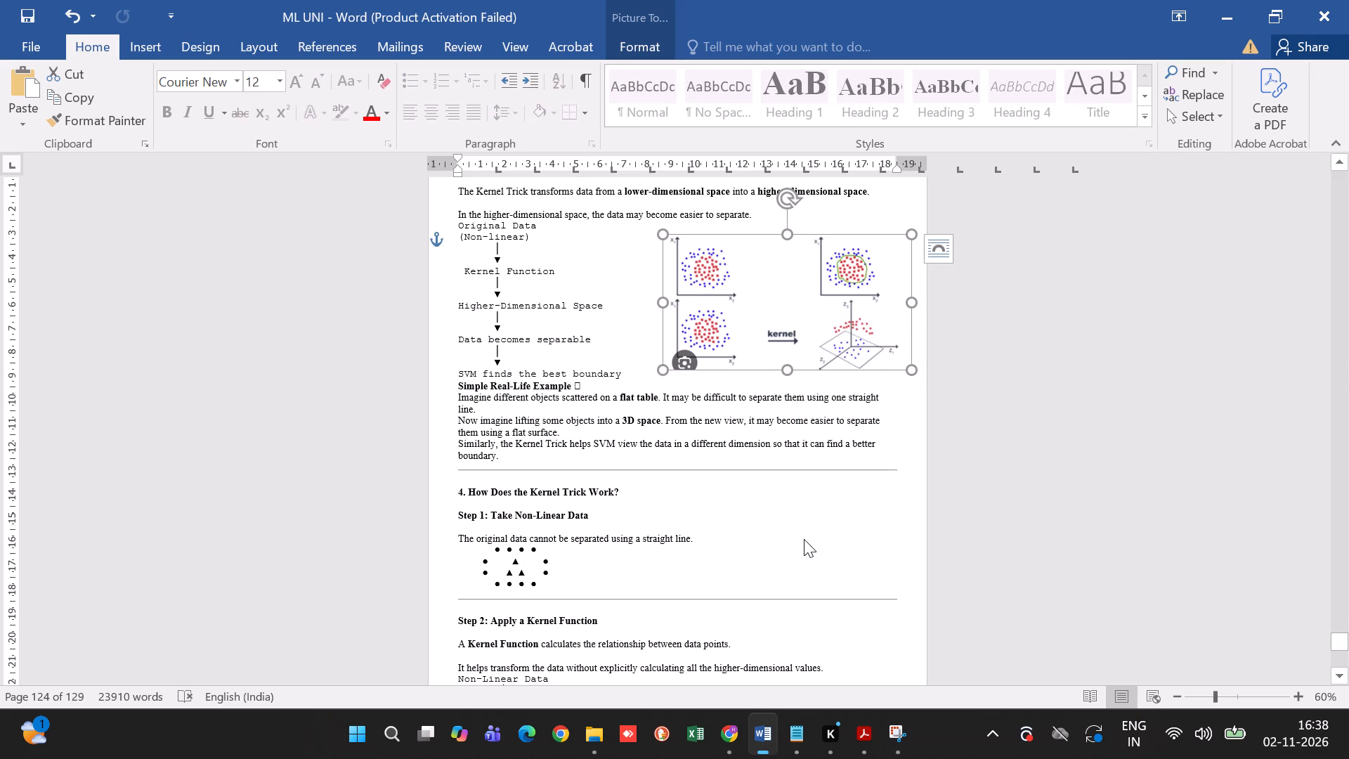
Add the label "Q.28" on a new line after the One-Line Revision text at the end of the document.
scroll(804, 539, "down", 17)
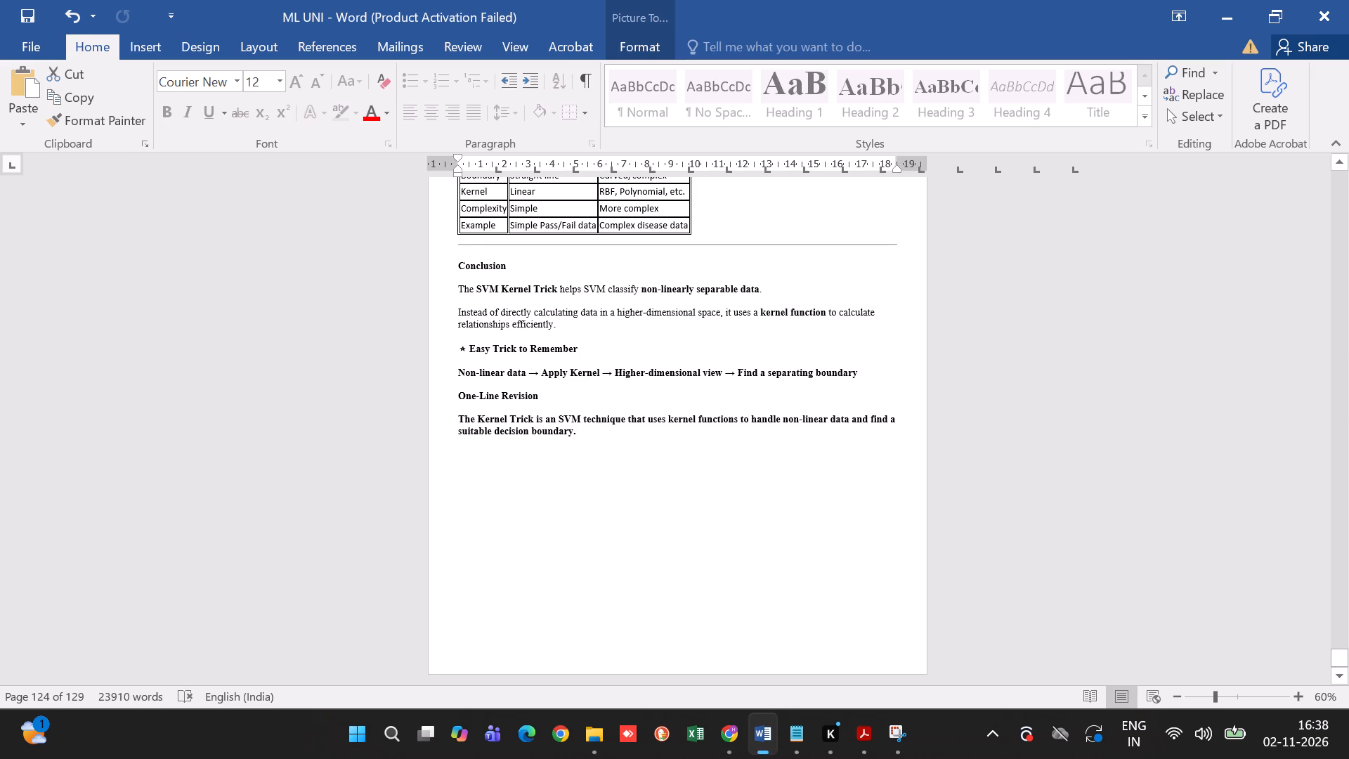
left_click(578, 439)
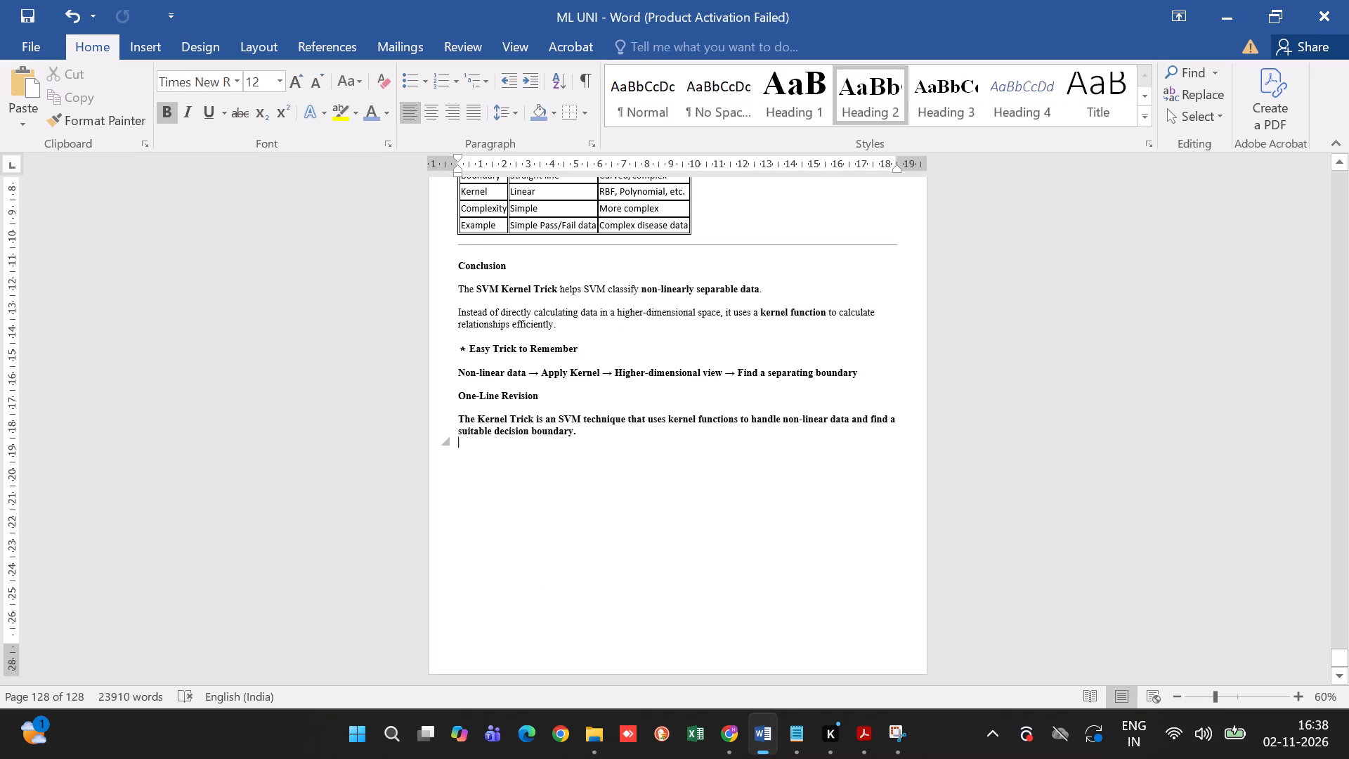
key("Return")
type("Q.28")
key("space")
Remove the space before paragraphs for the Q.27 text from the Conclusion heading through the One-Line Revision sentence.
left_click_drag(578, 435, 445, 264)
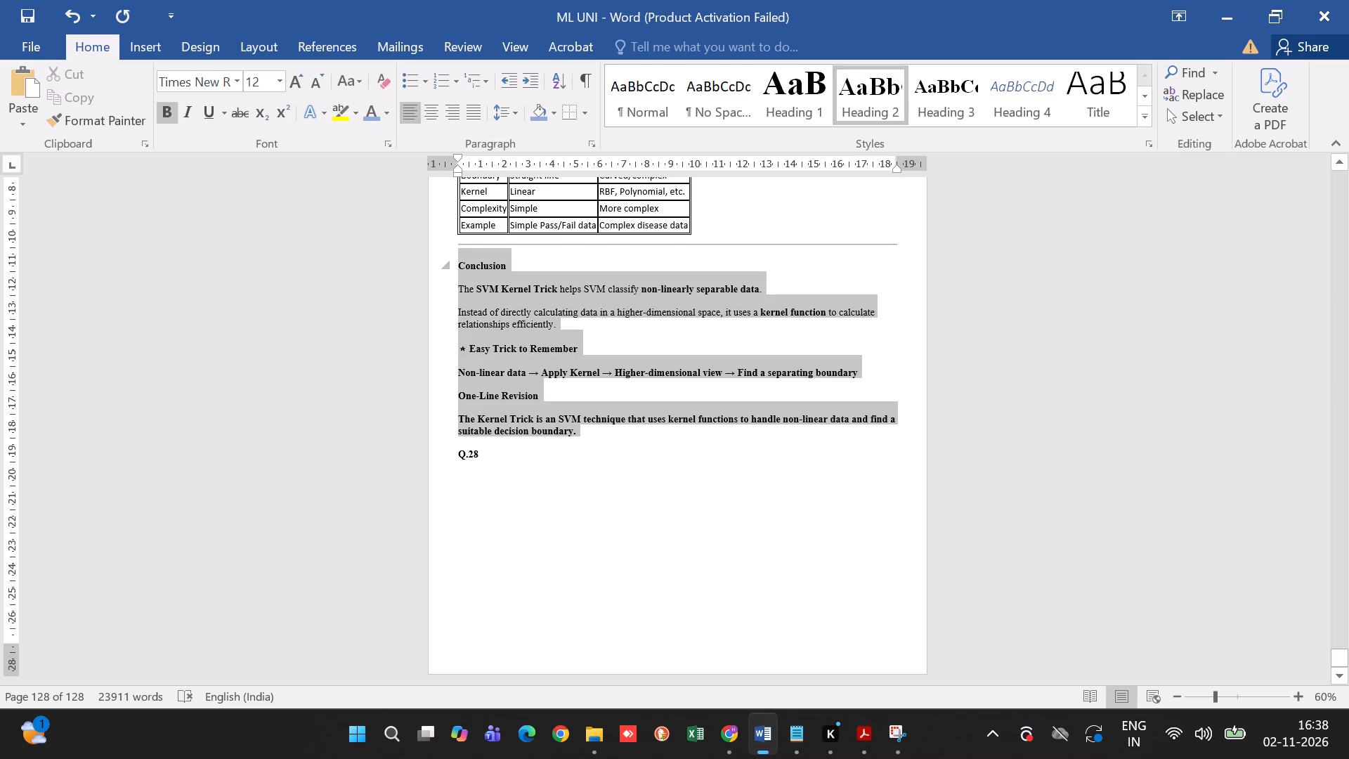
left_click_drag(445, 264, 445, 266)
left_click(520, 119)
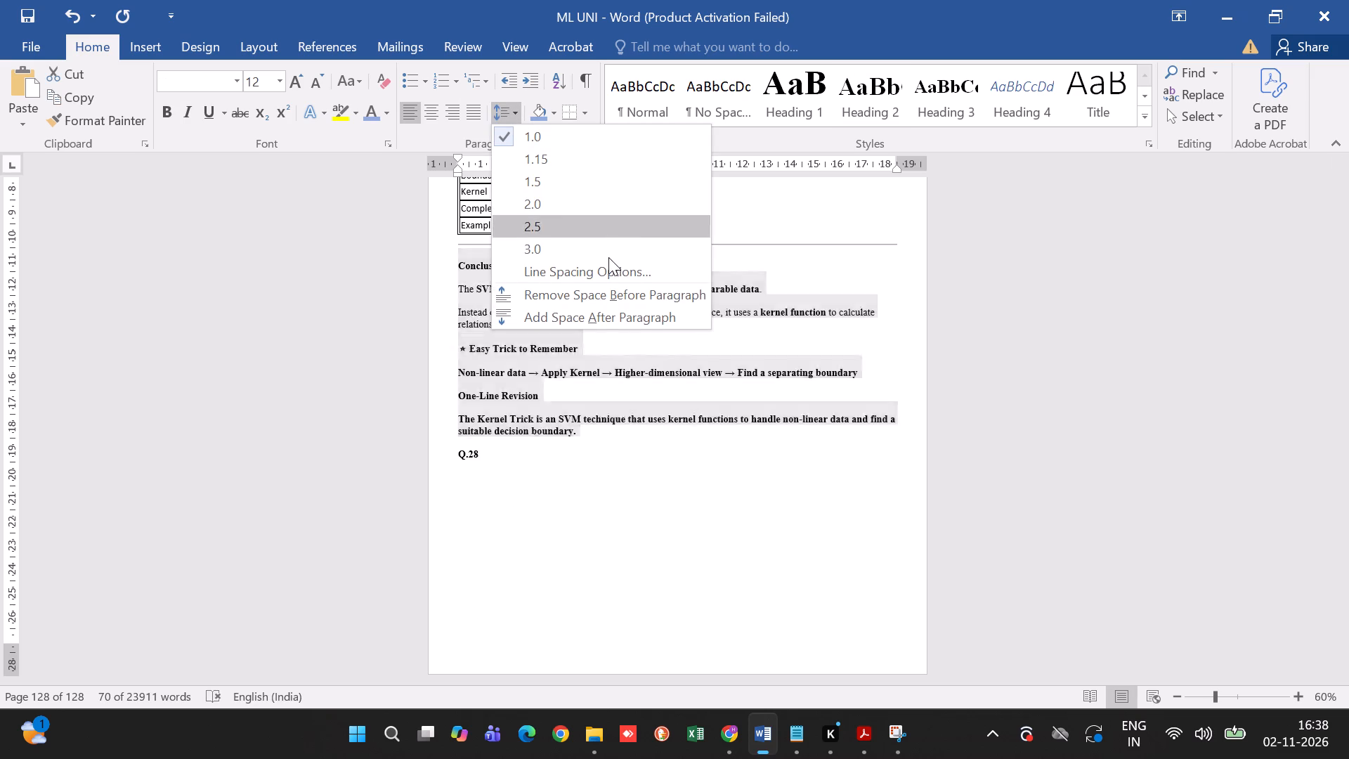
left_click(597, 292)
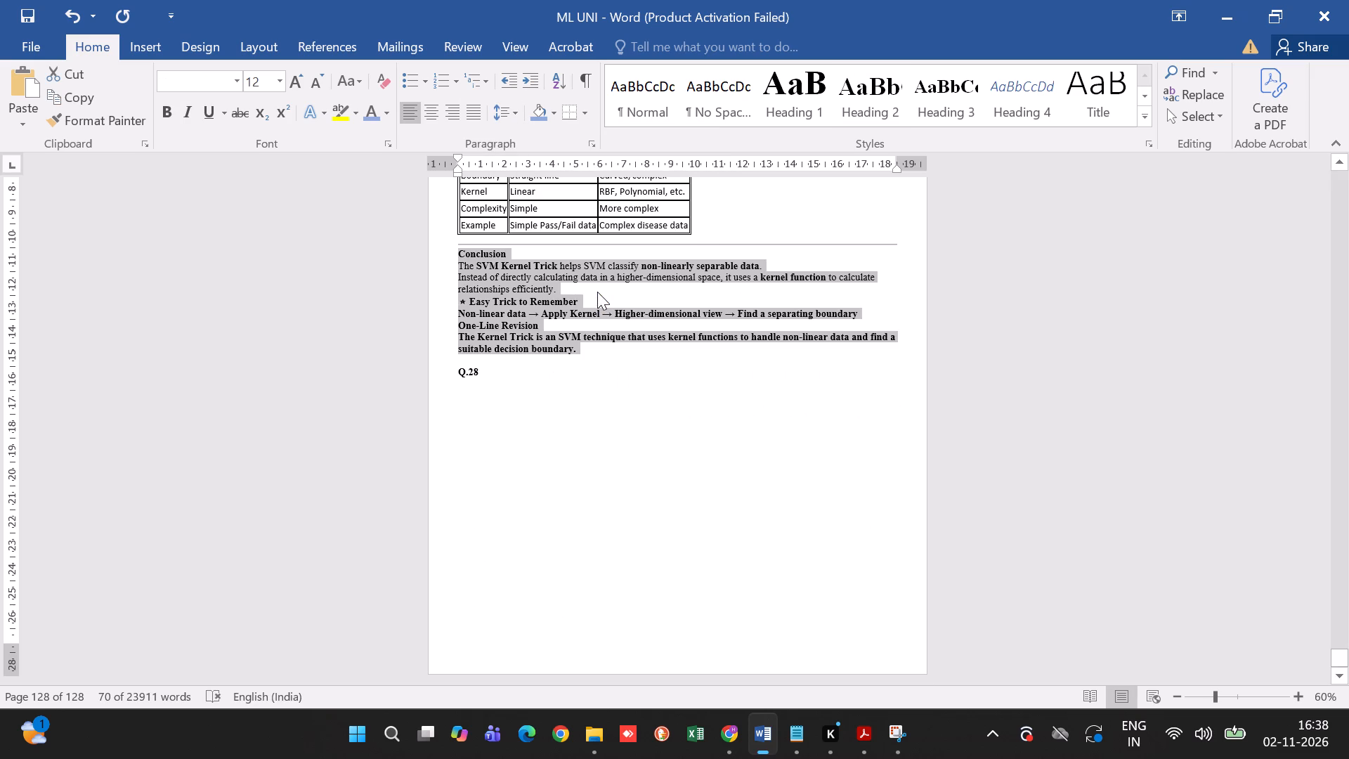
left_click(659, 468)
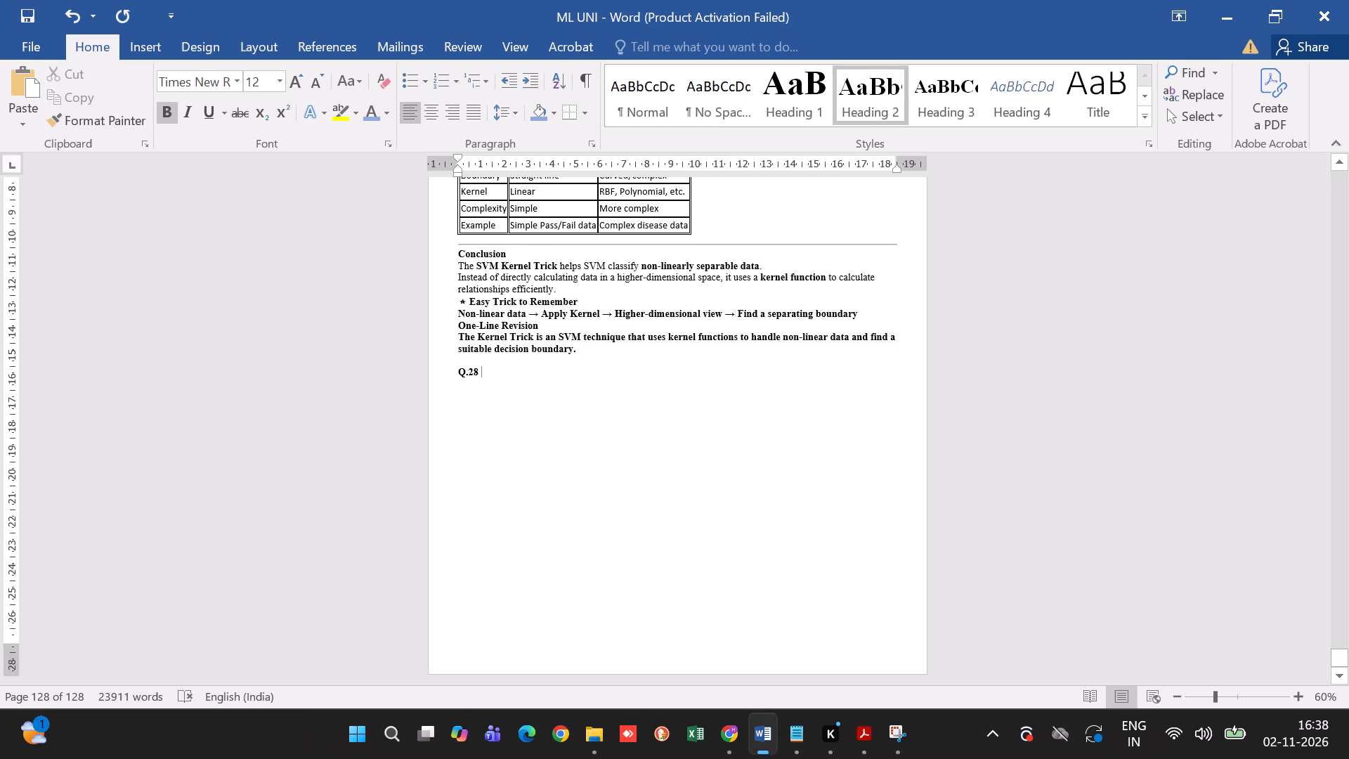
Save the ML UNI document.
key("ctrl+s")
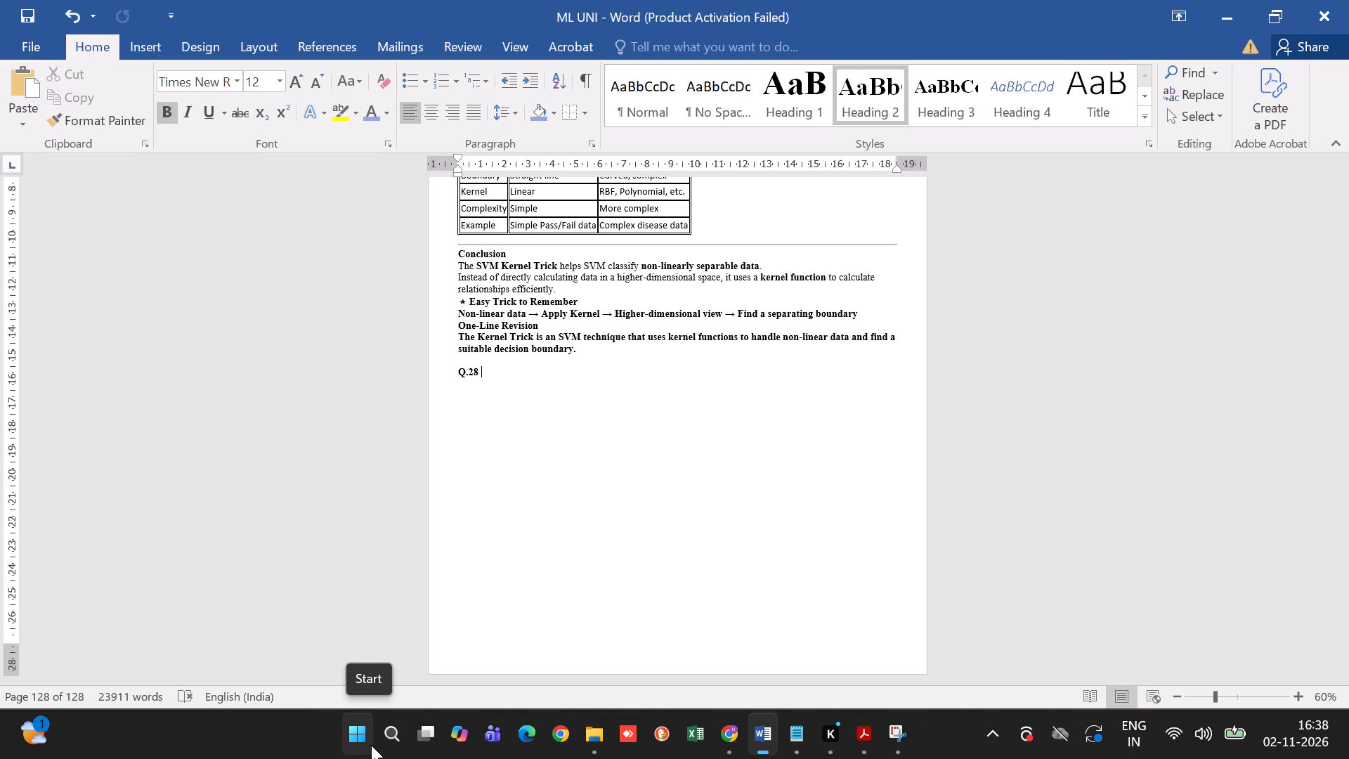
Put the computer to sleep.
left_click(370, 745)
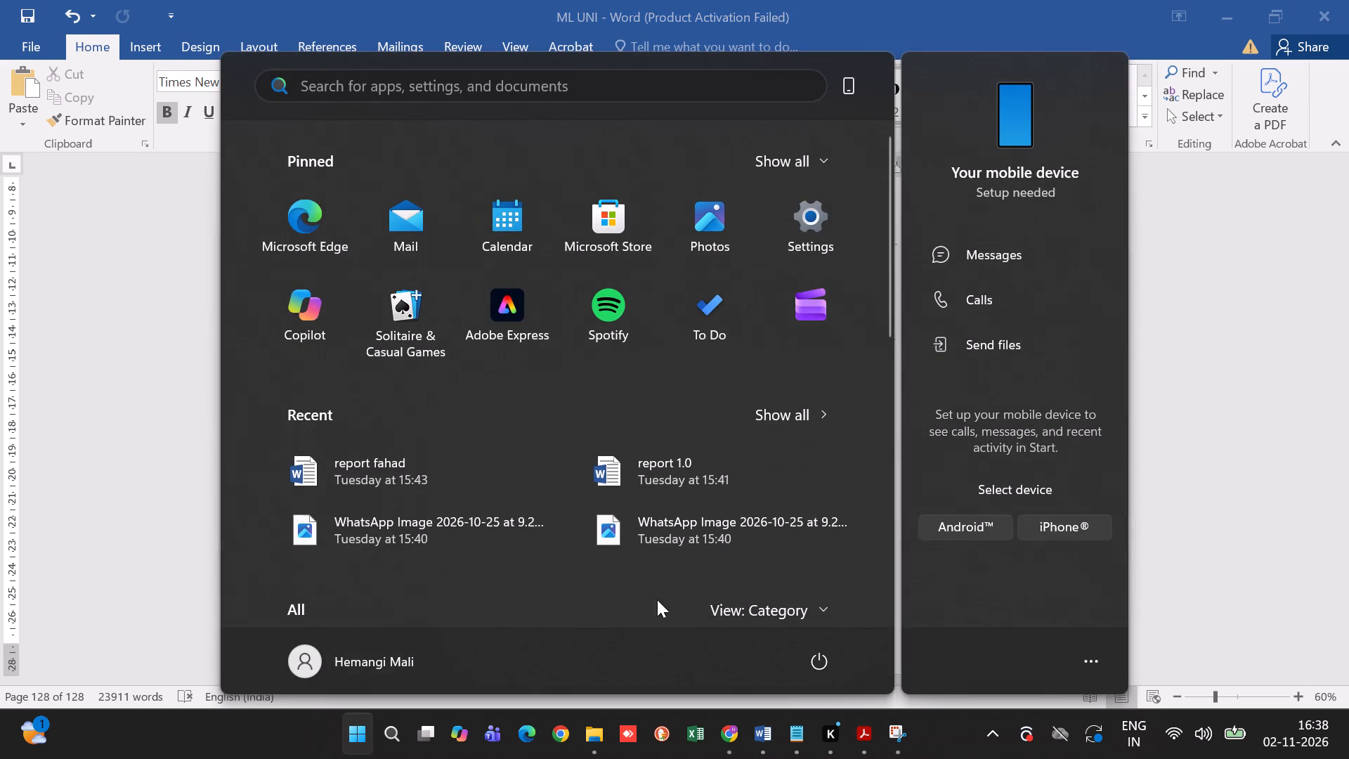
left_click(814, 659)
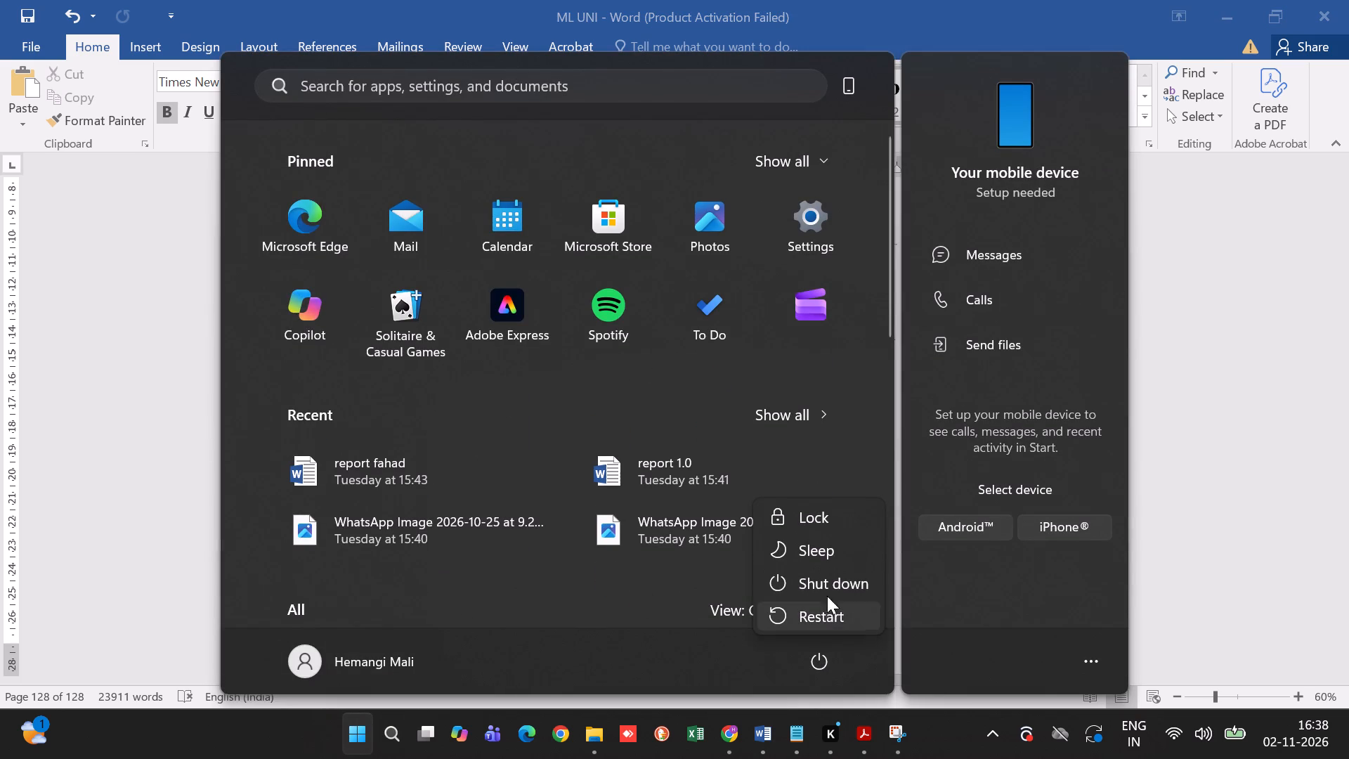
left_click(831, 557)
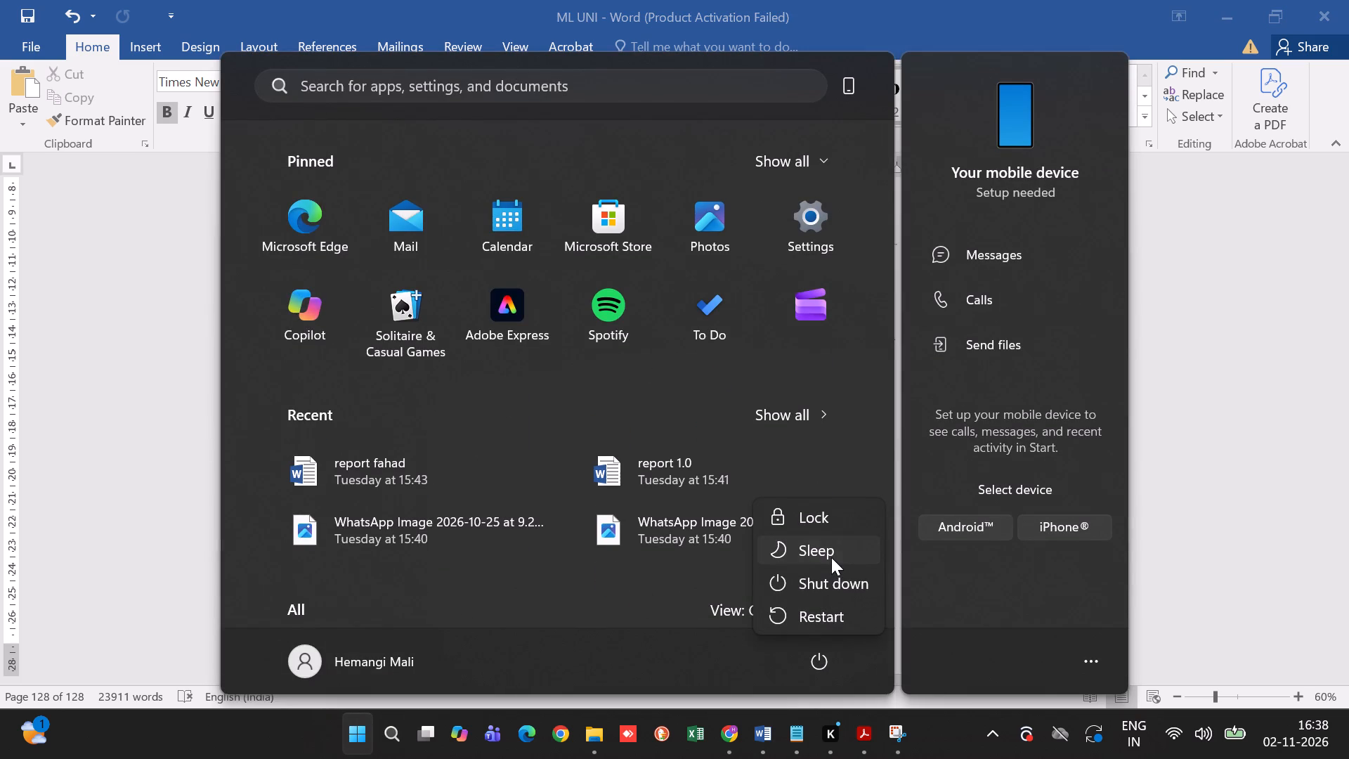